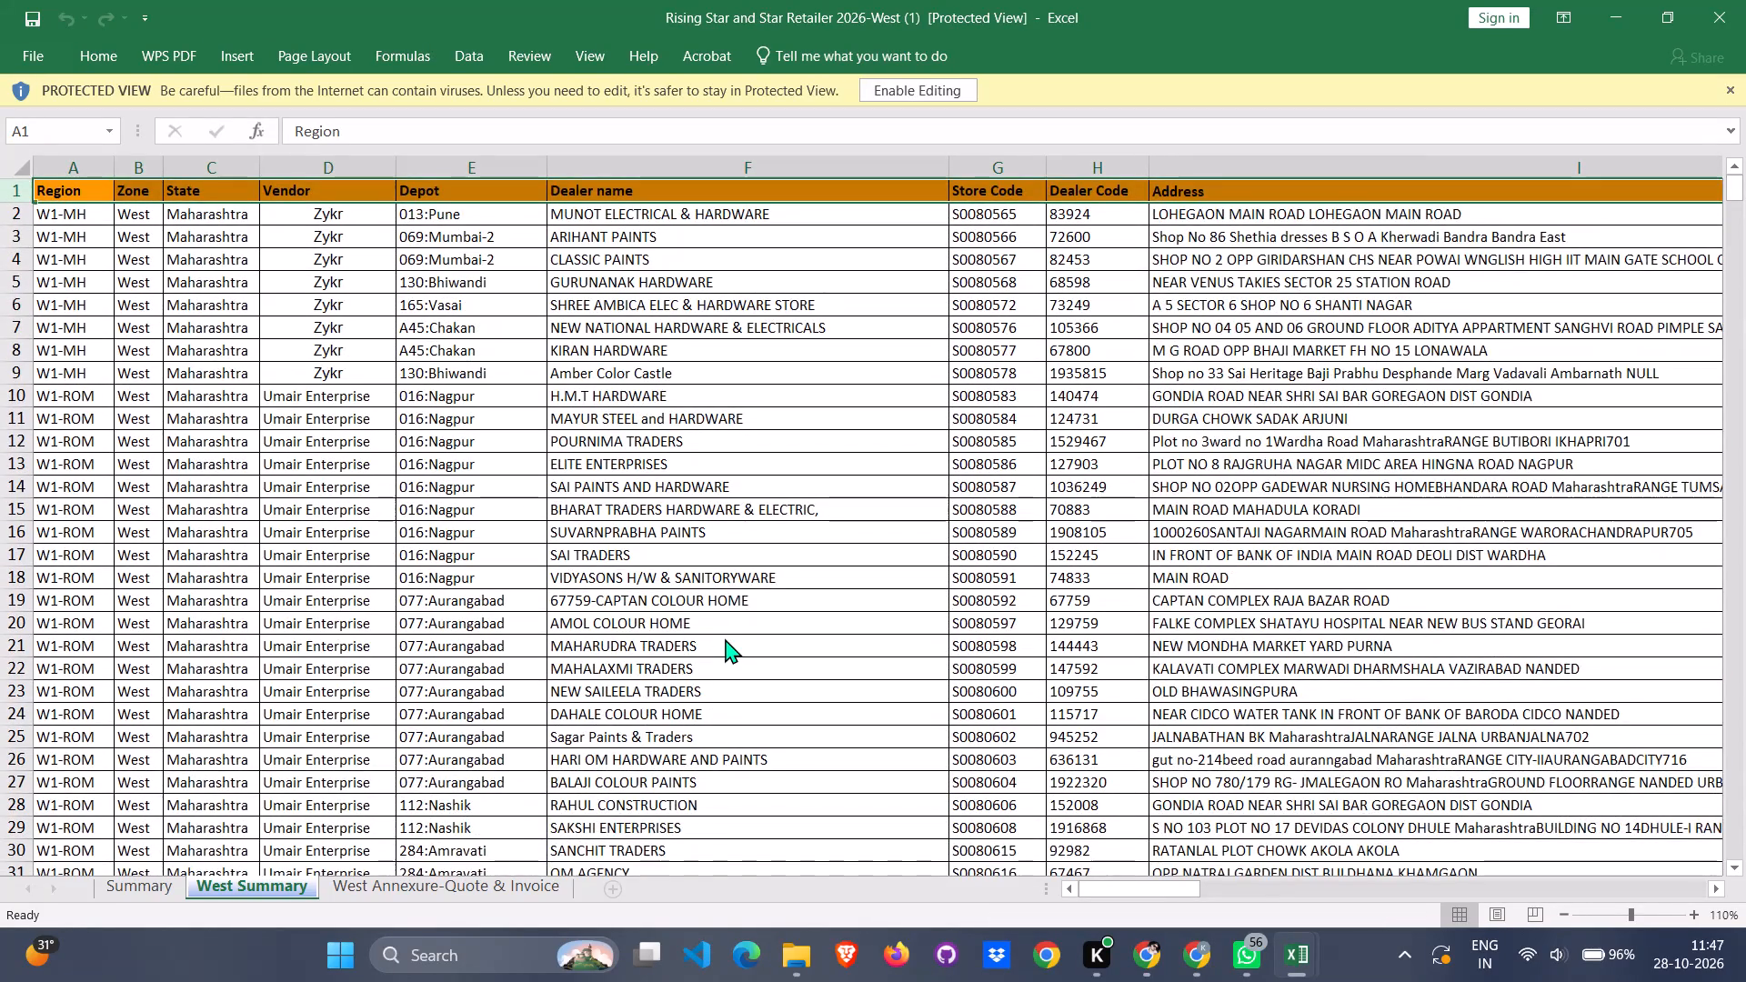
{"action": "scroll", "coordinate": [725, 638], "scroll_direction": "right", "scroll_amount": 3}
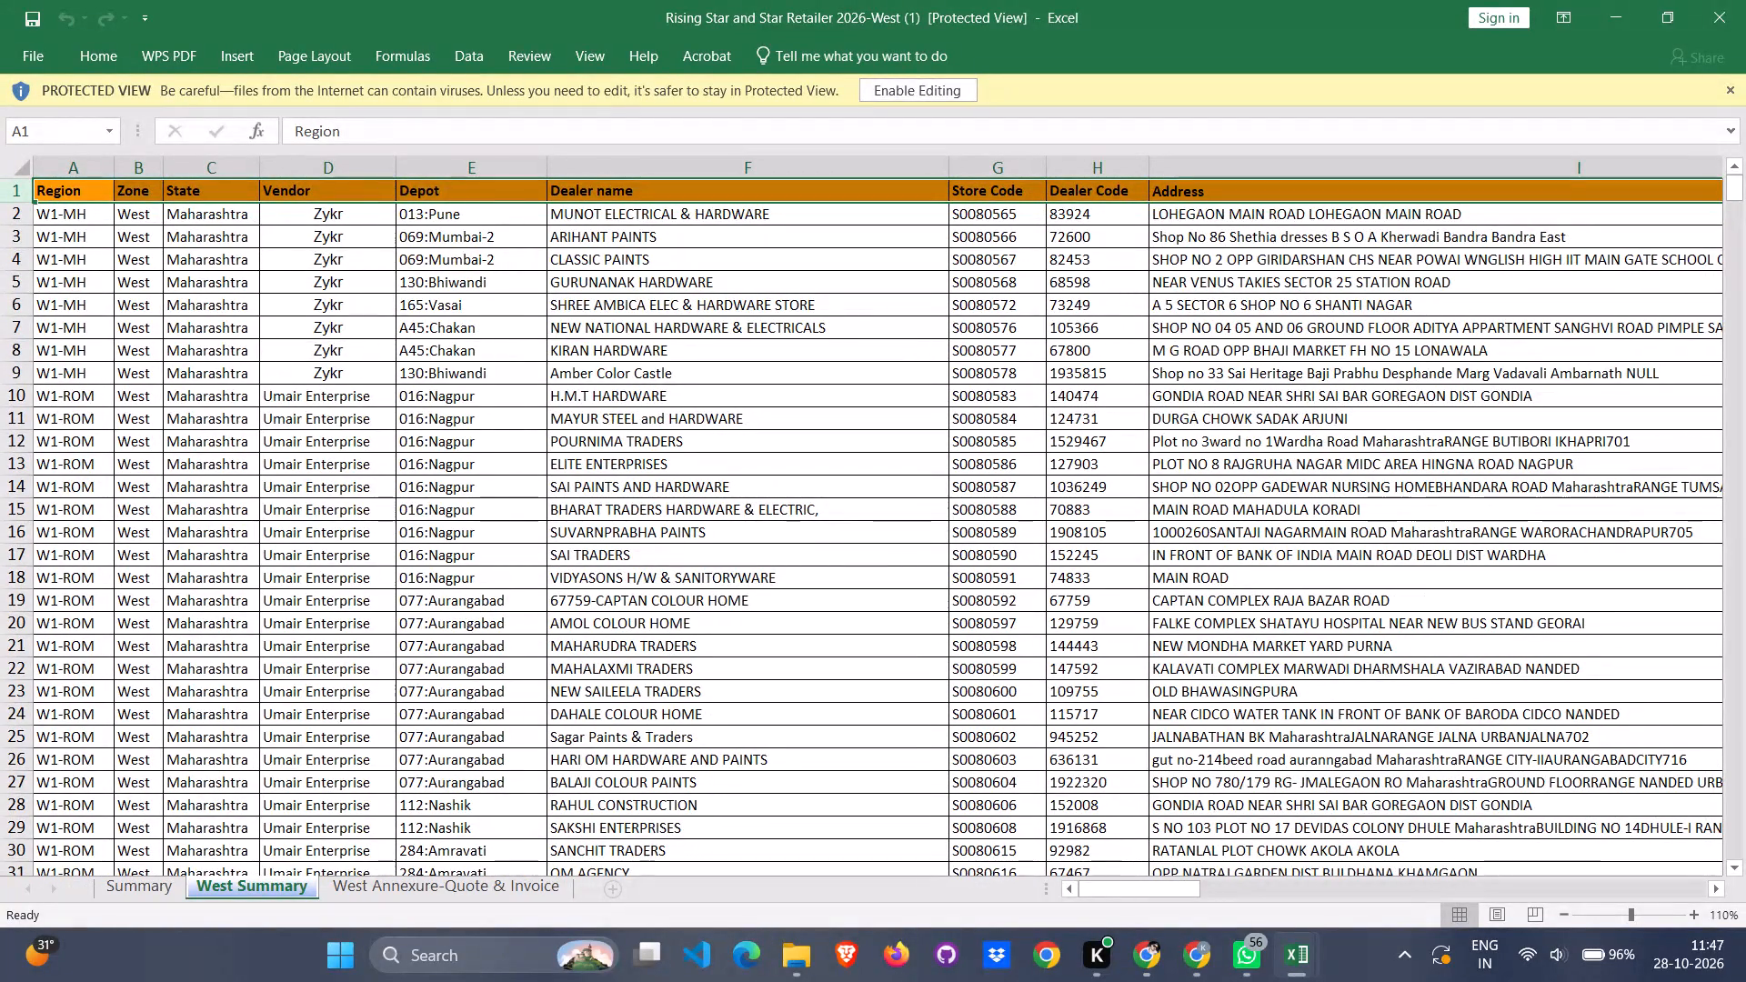
Enable editing for the protected retailer workbook.
{"action": "left_click", "coordinate": [678, 172]}
{"action": "left_click", "coordinate": [926, 89]}
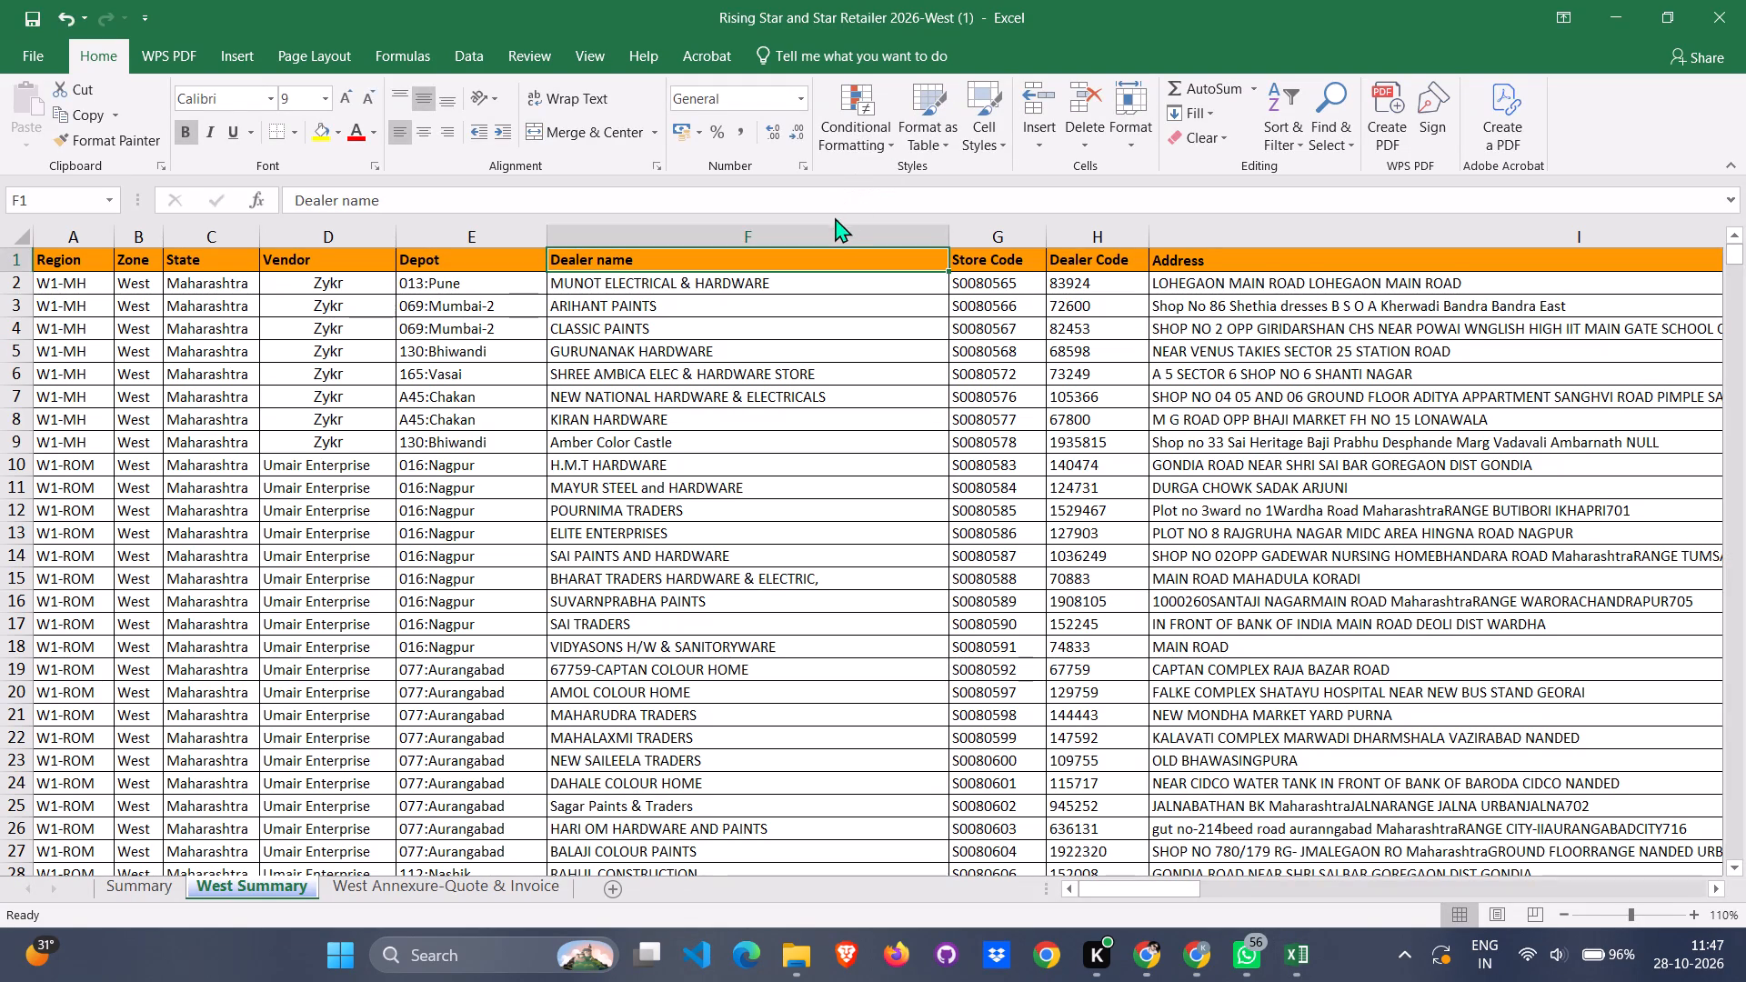
Search the Dealer name column for "elite" and select the entire row of the matching dealer.
{"action": "left_click", "coordinate": [825, 239]}
{"action": "key", "text": "ctrl+f"}
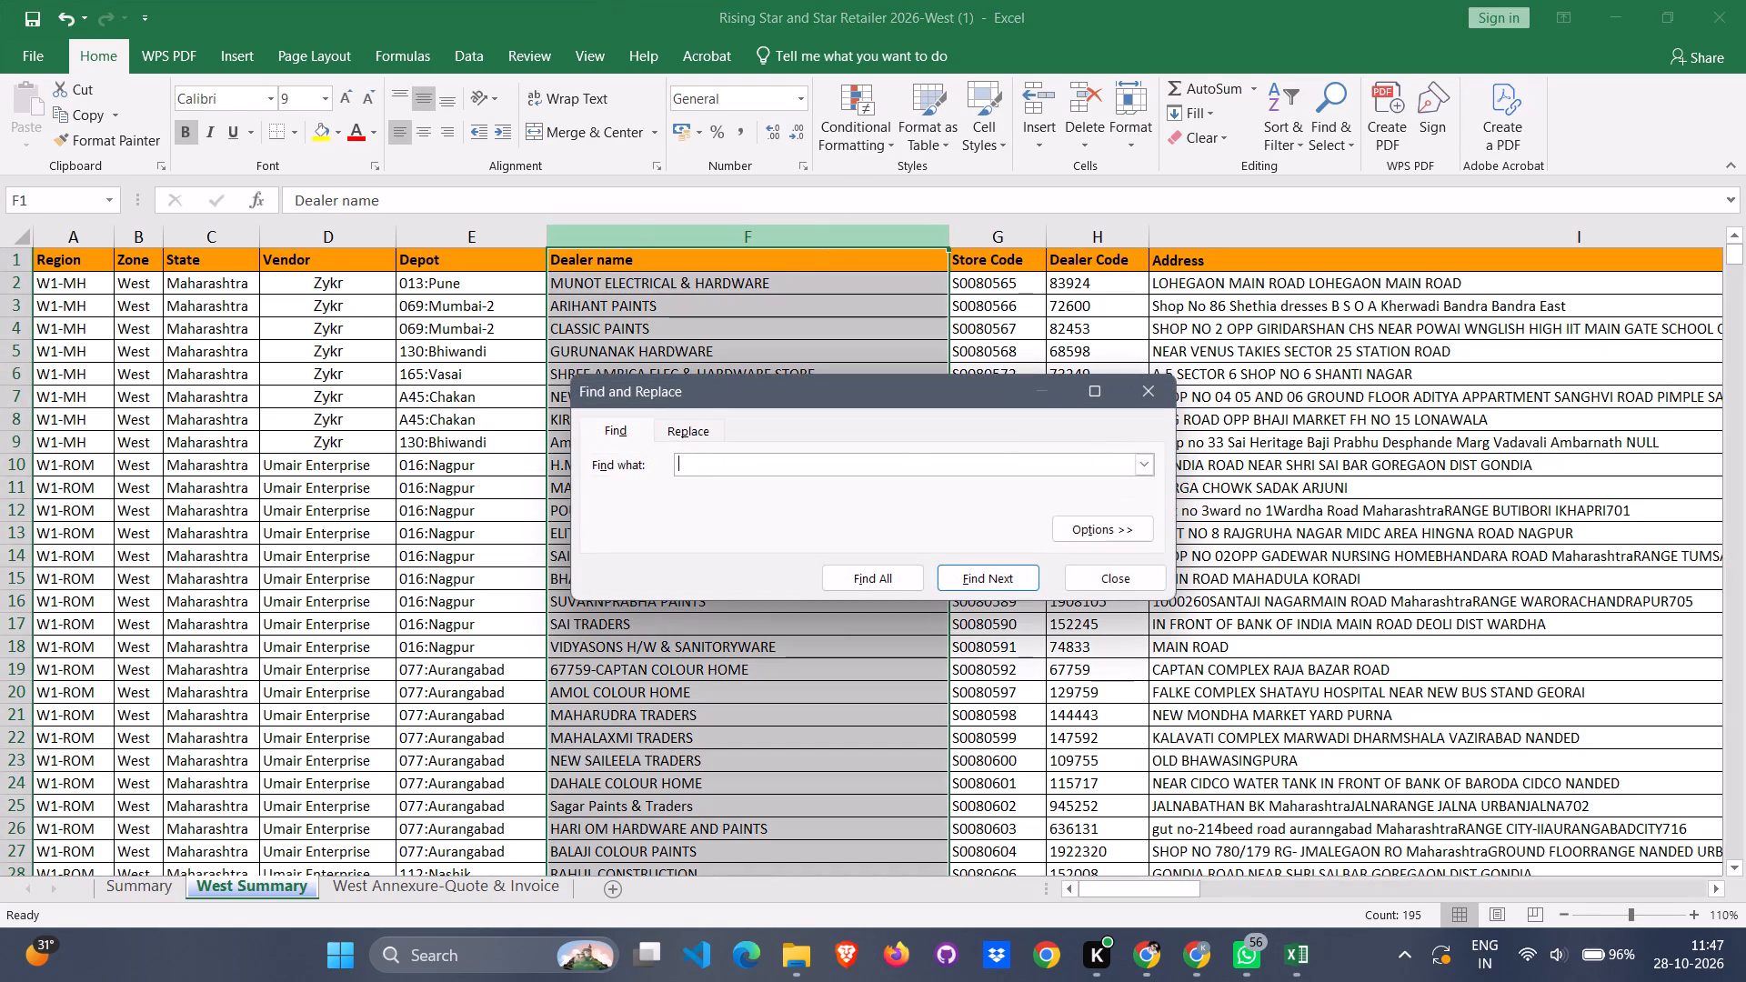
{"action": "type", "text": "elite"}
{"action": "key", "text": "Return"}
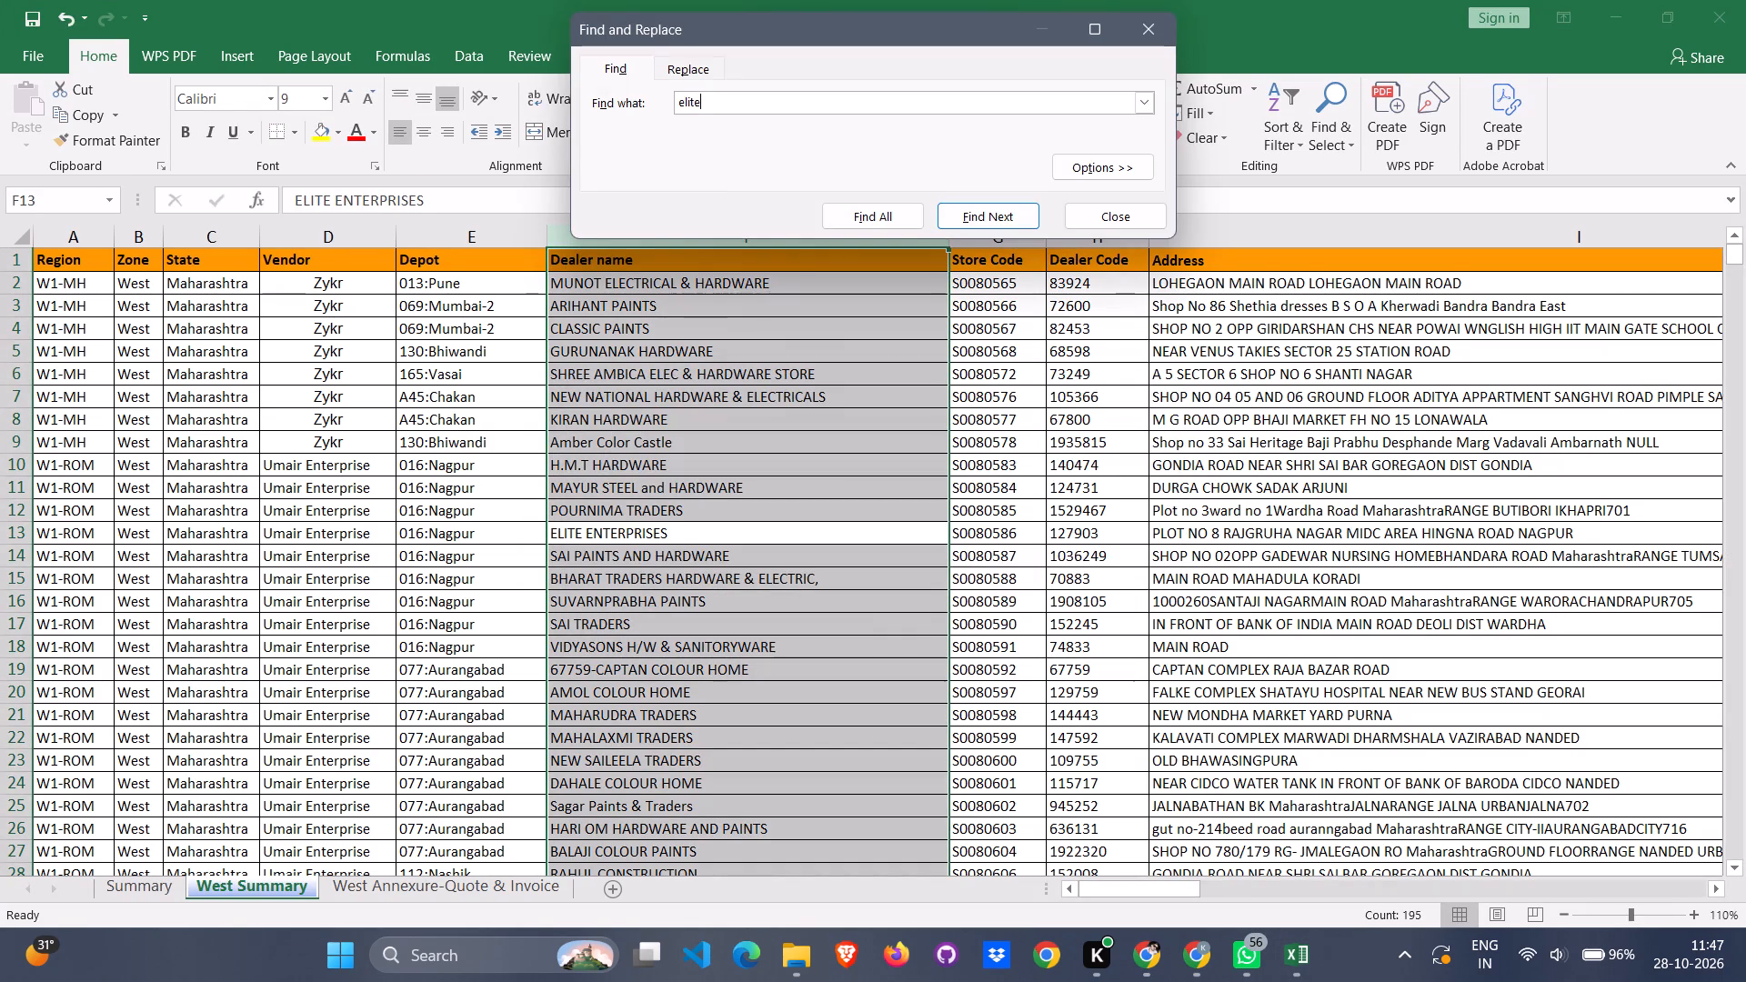
{"action": "left_click", "coordinate": [583, 539]}
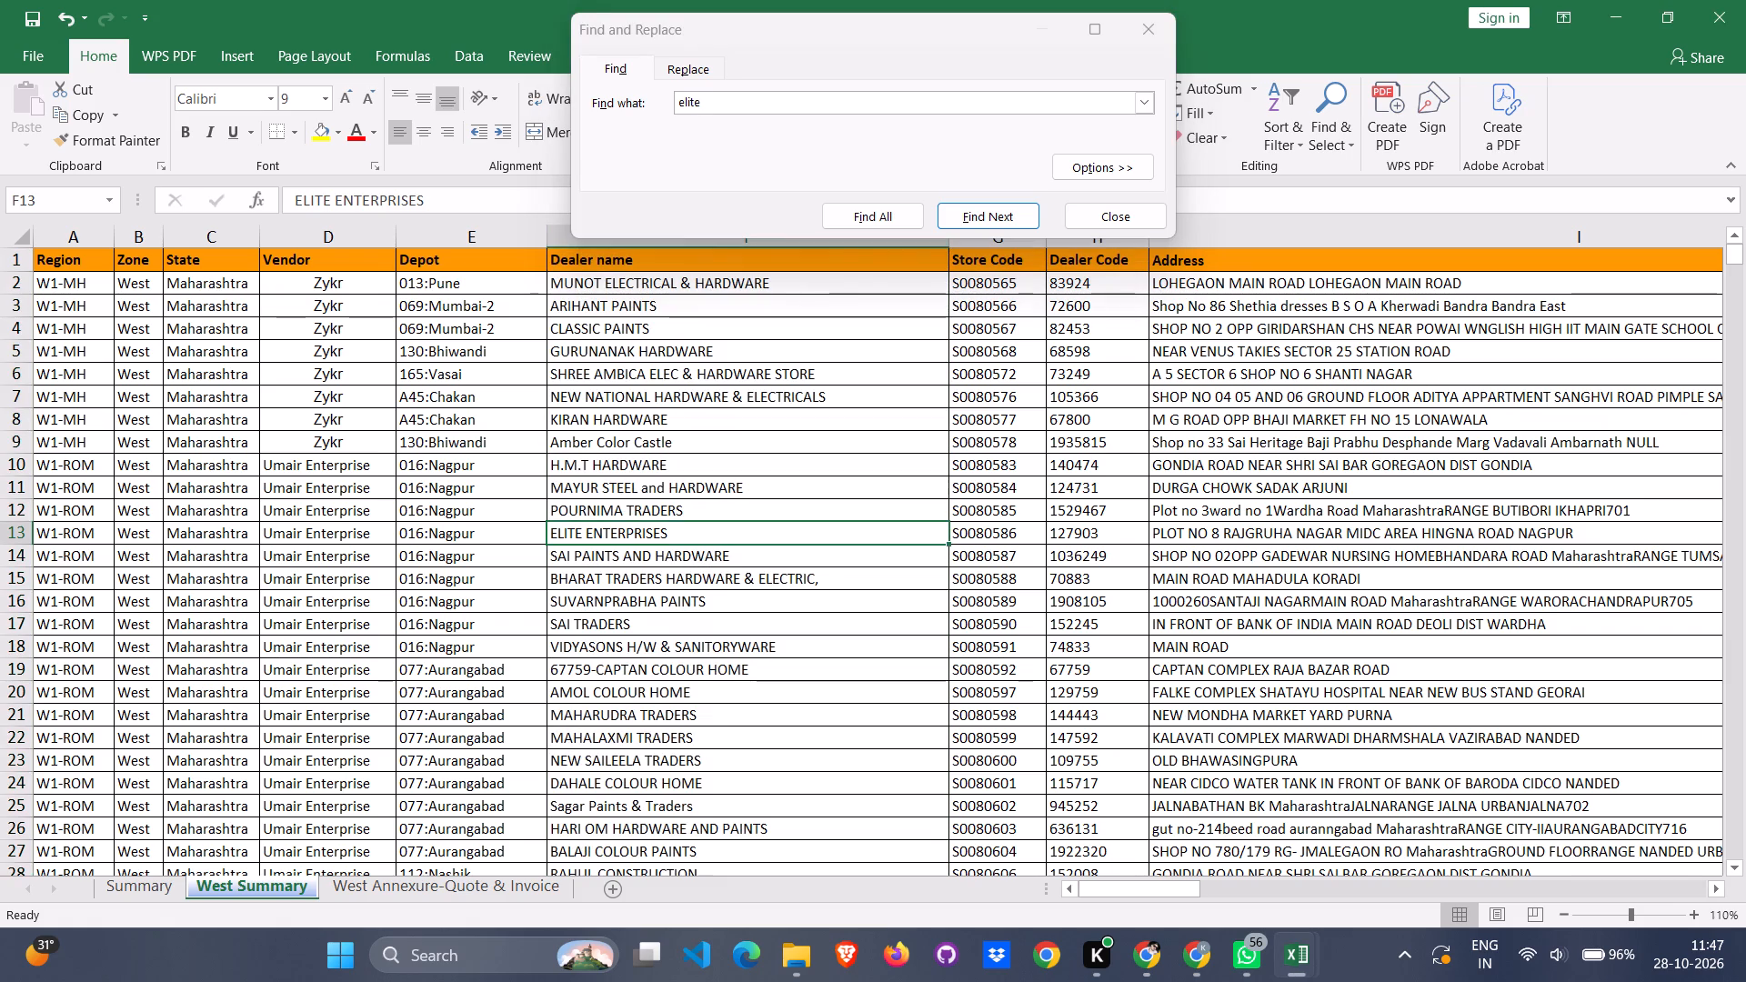
{"action": "left_click", "coordinate": [25, 532]}
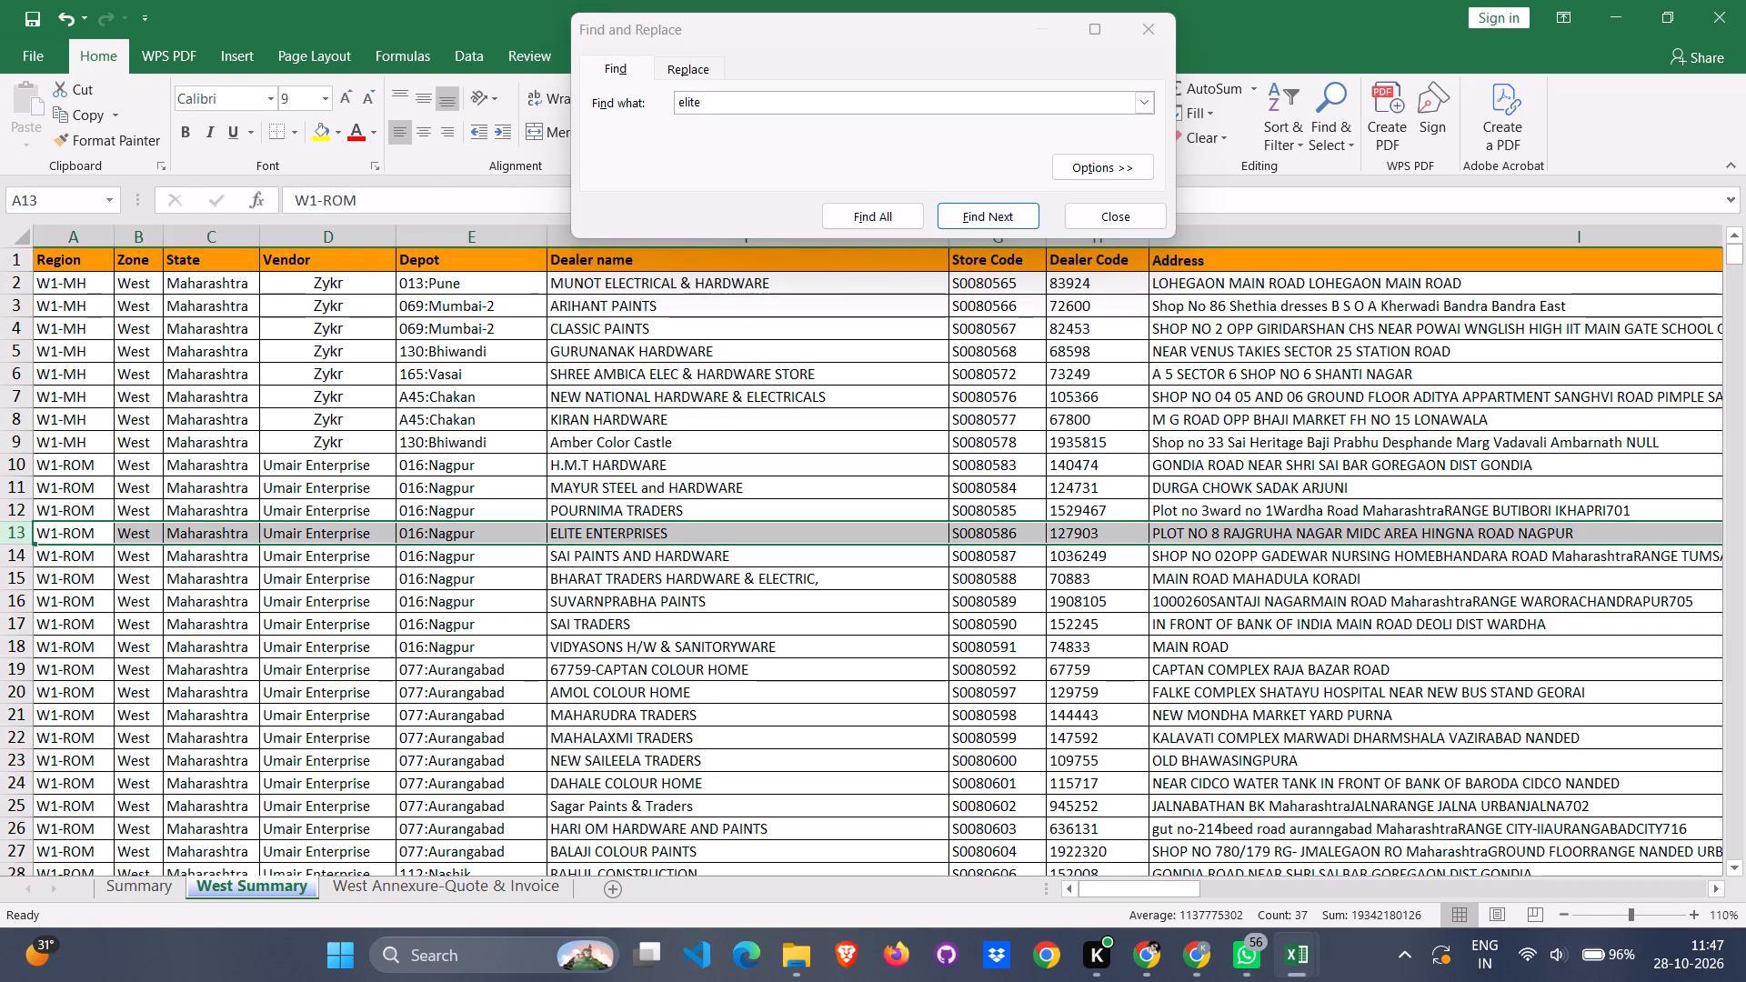
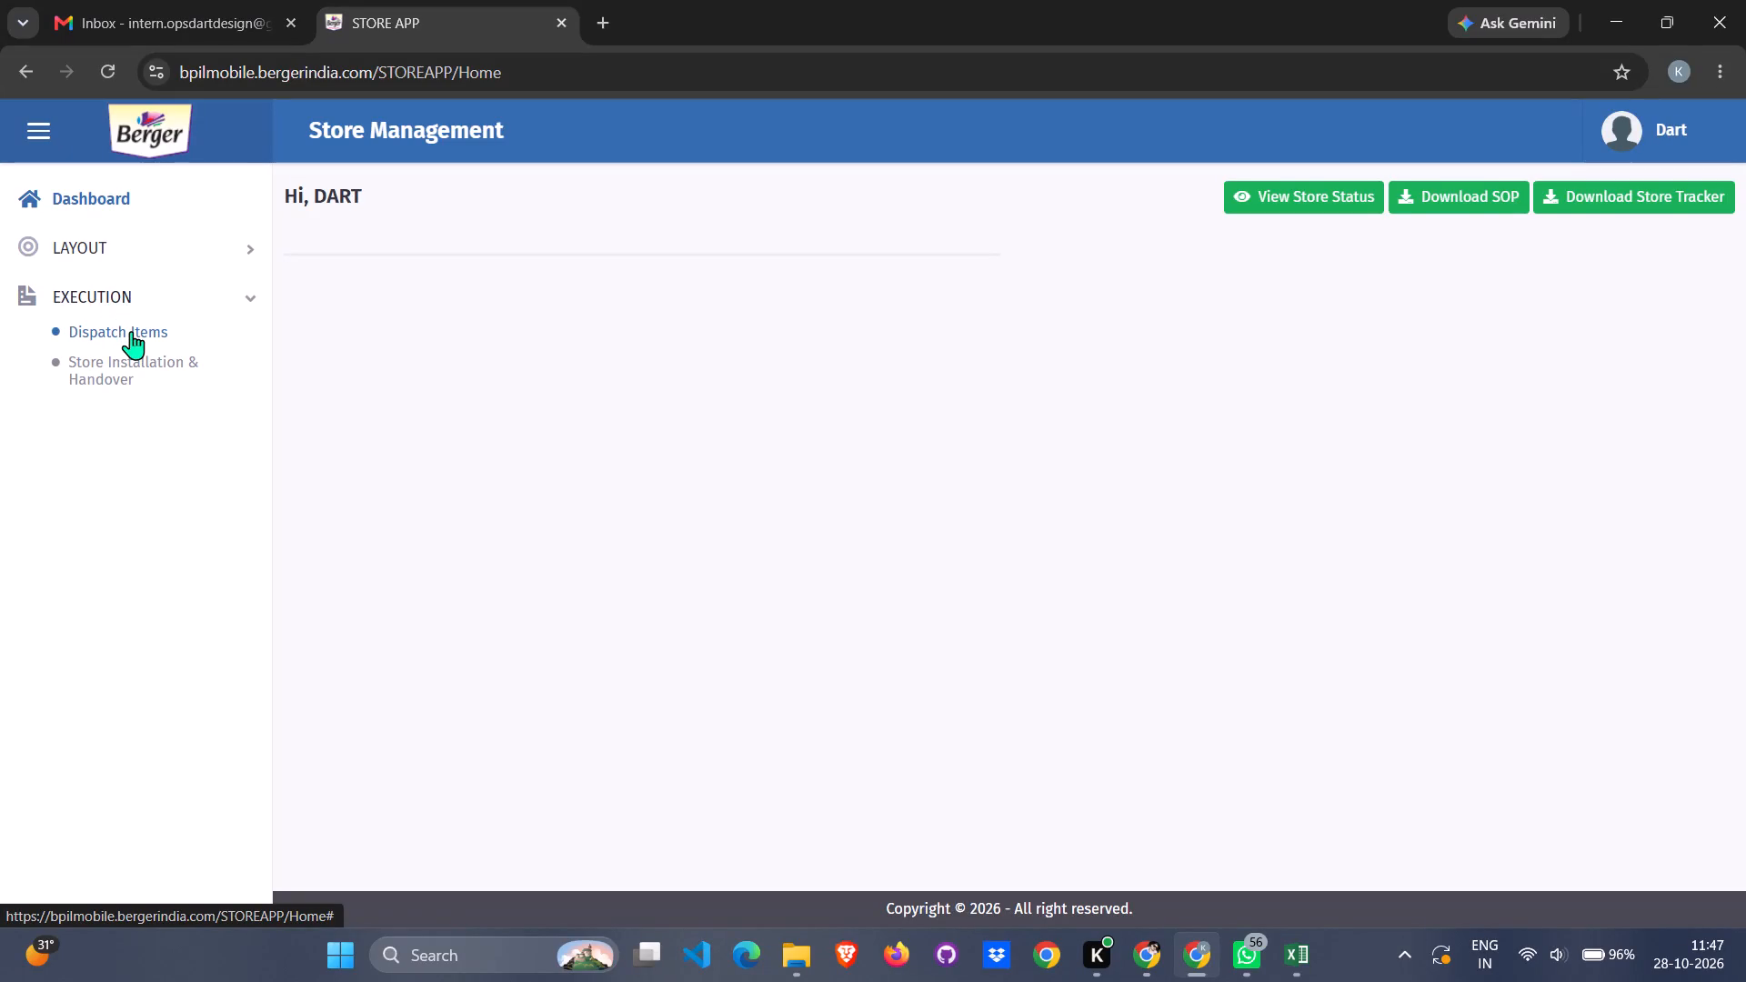
Open the Dispatch Items page of the Execution section in Berger's Store Management web app in Chrome.
{"action": "left_click", "coordinate": [131, 331]}
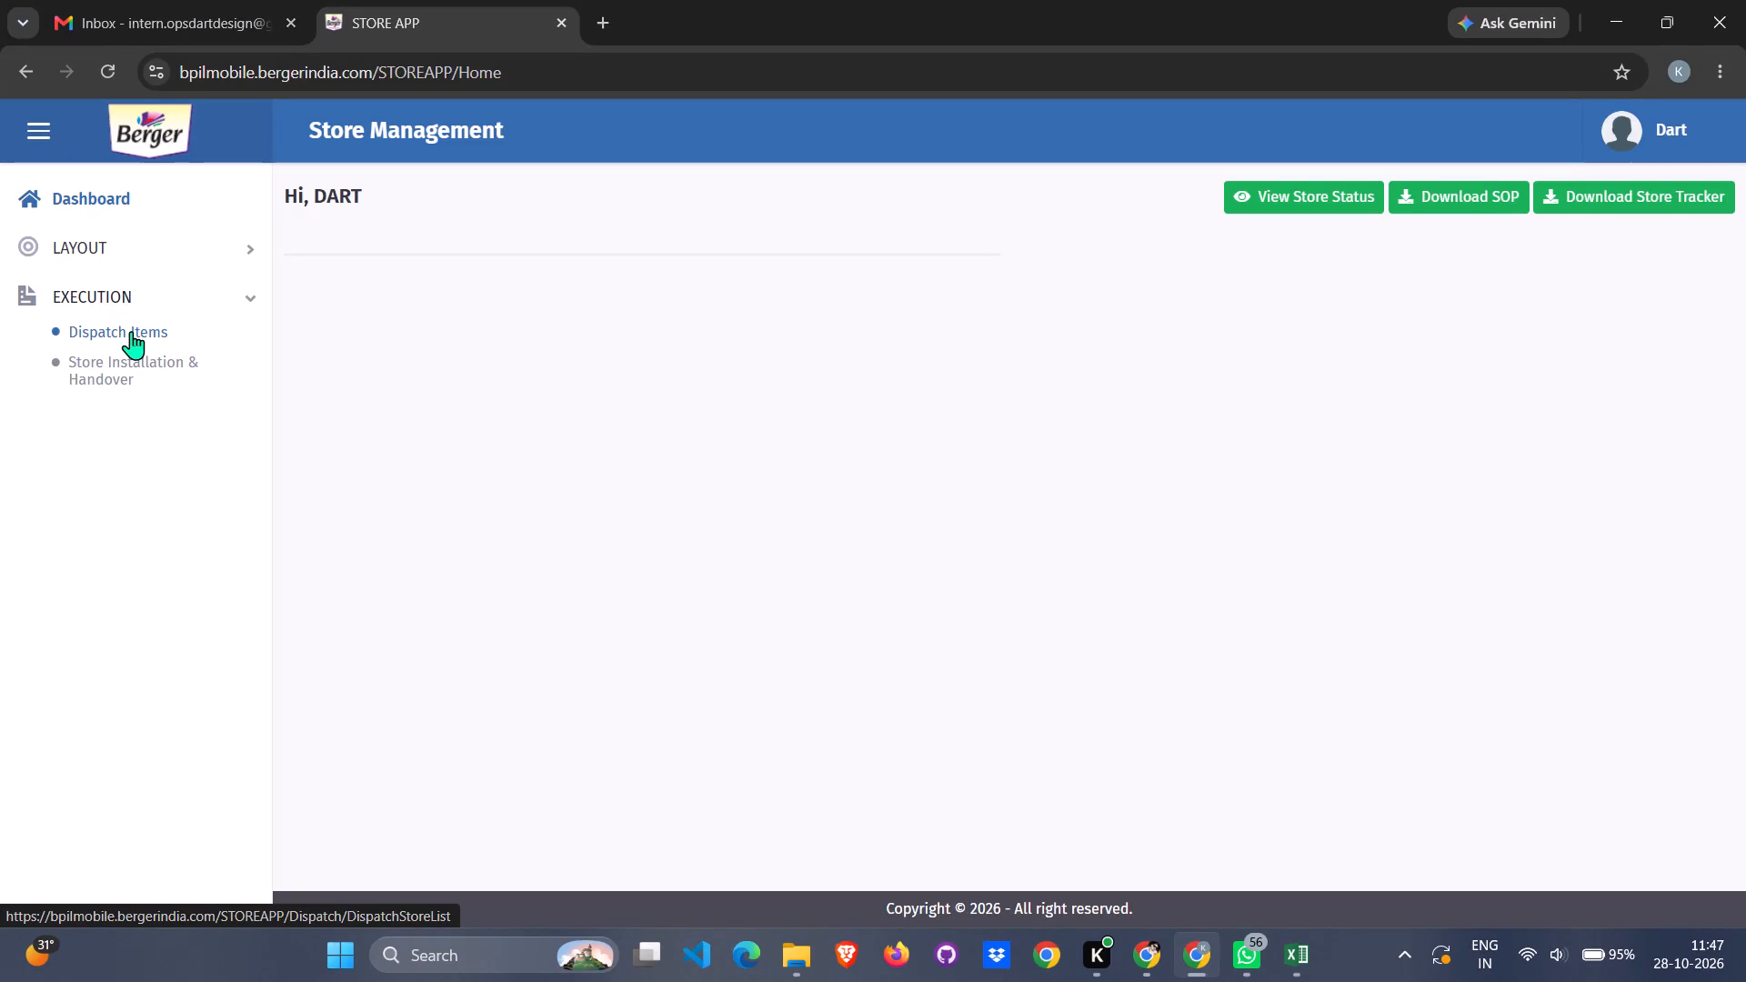
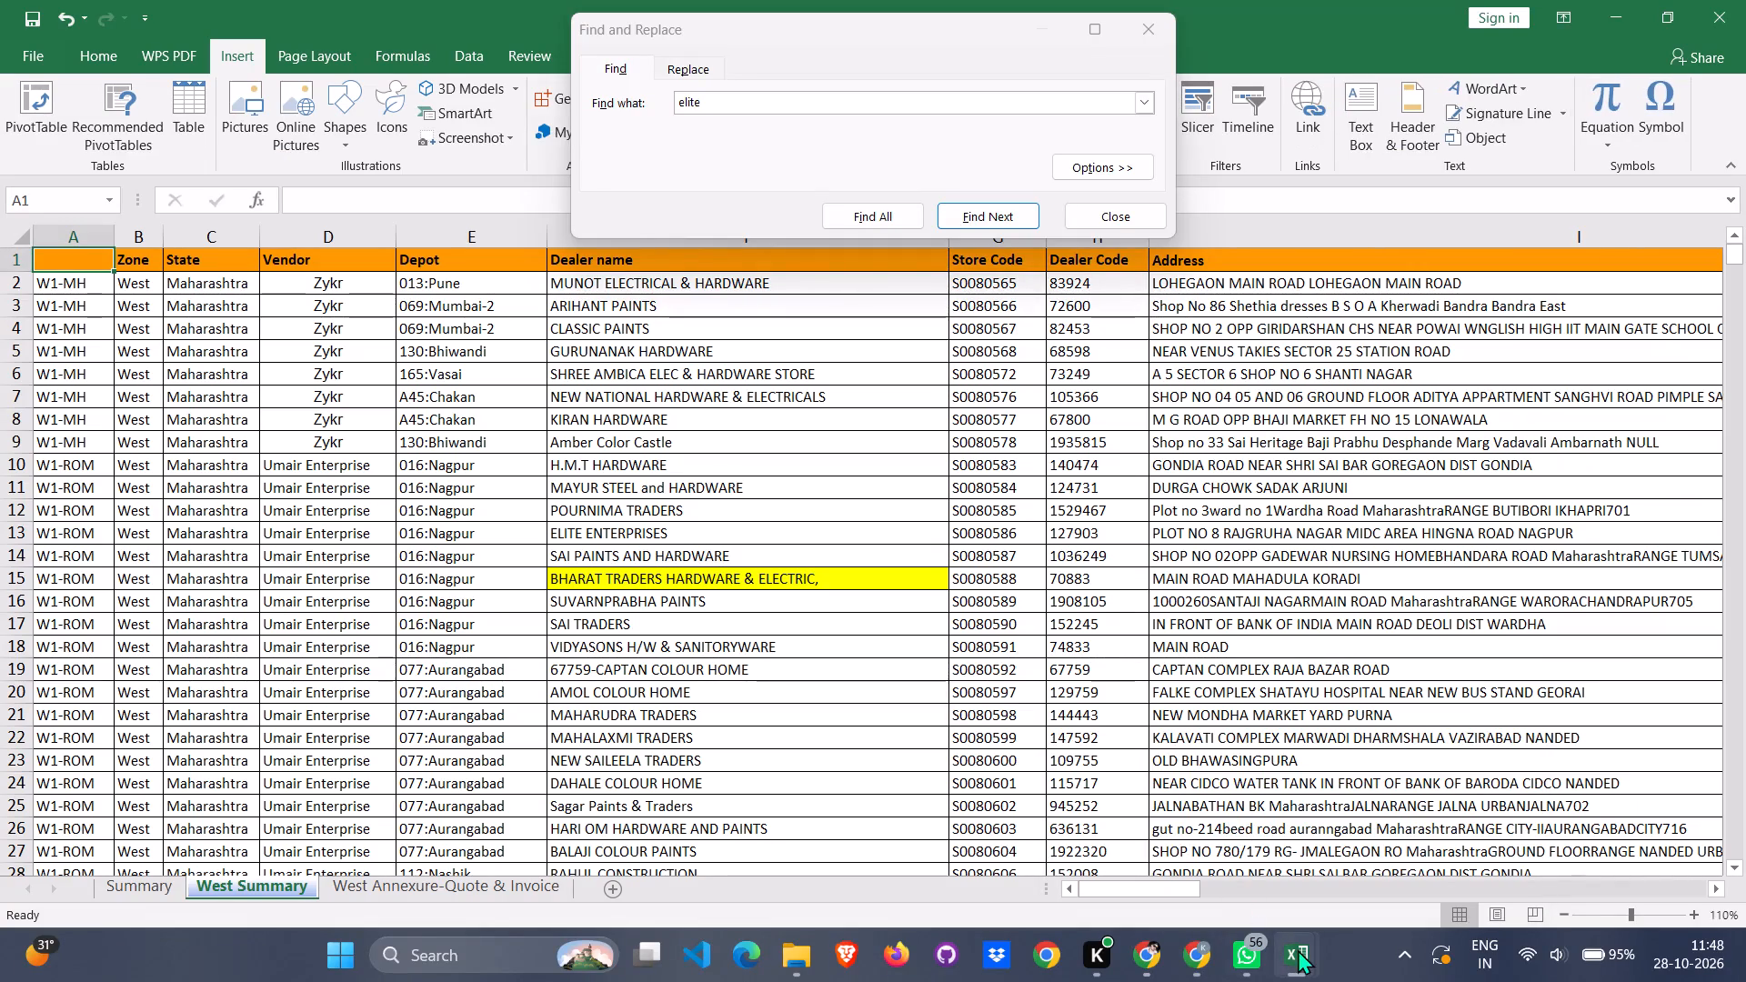
Close the other open workbook window, the one with the BHARAT TRADERS HARDWARE & ELECTRIC dealer cell highlighted yellow.
{"action": "left_click", "coordinate": [1424, 858]}
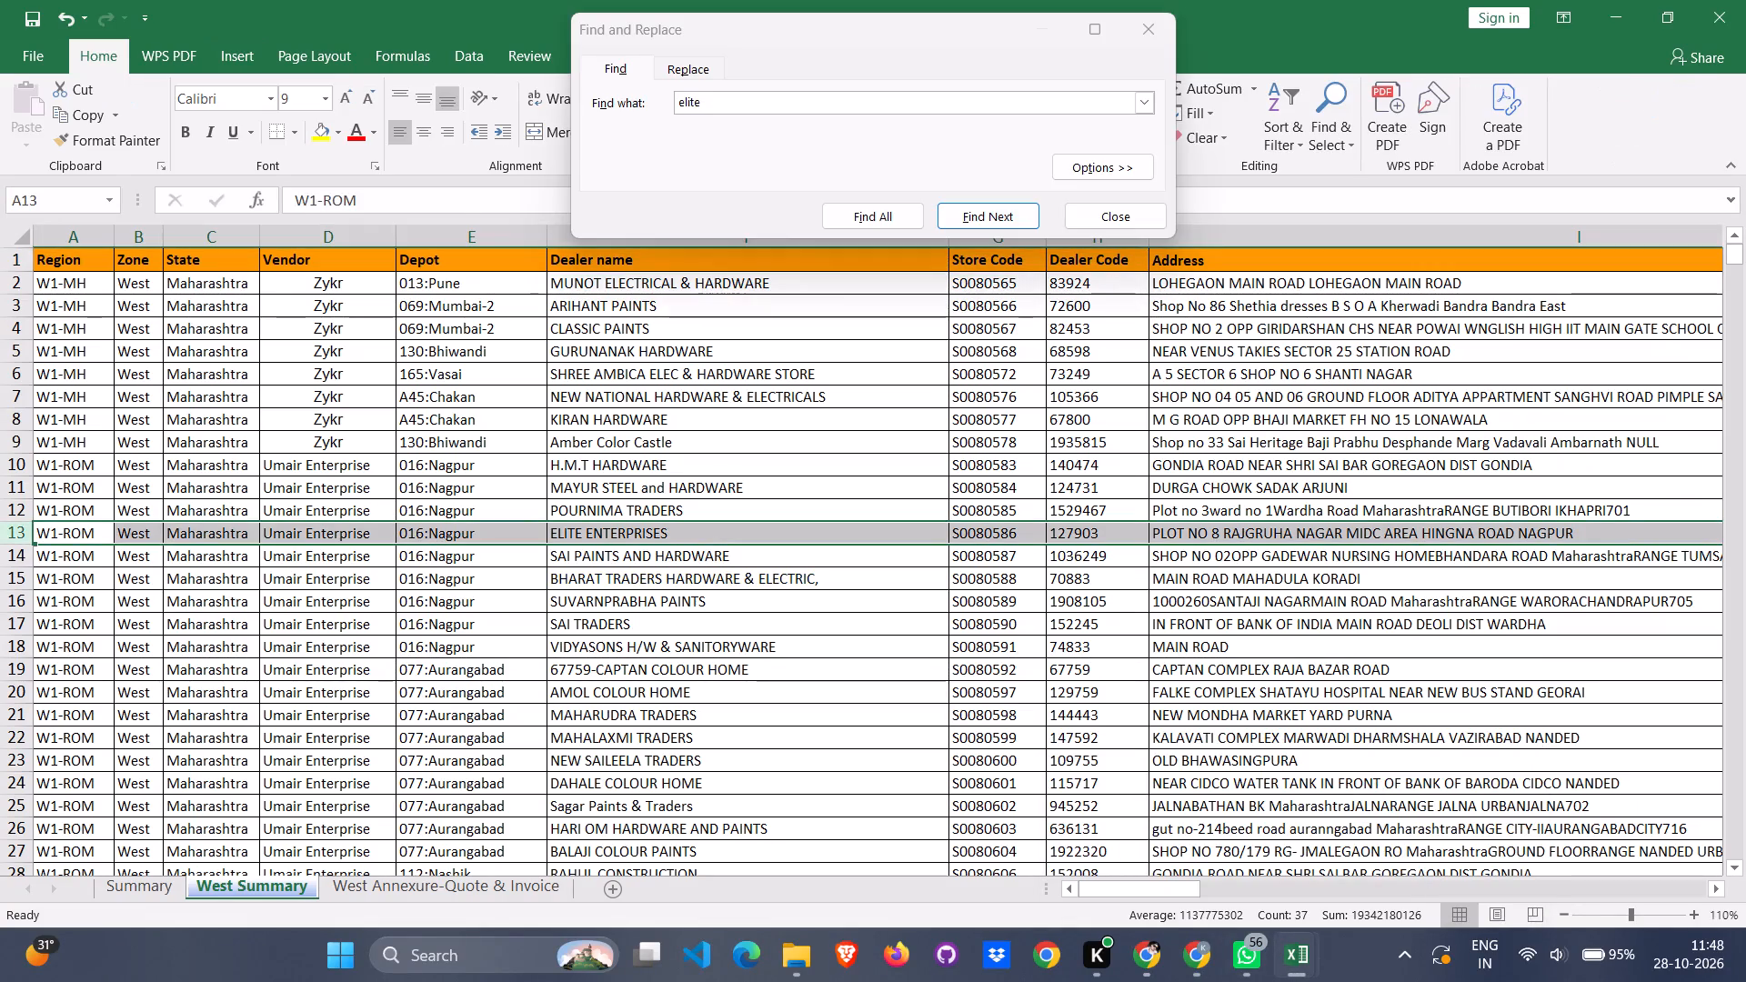
{"action": "left_click", "coordinate": [1180, 823]}
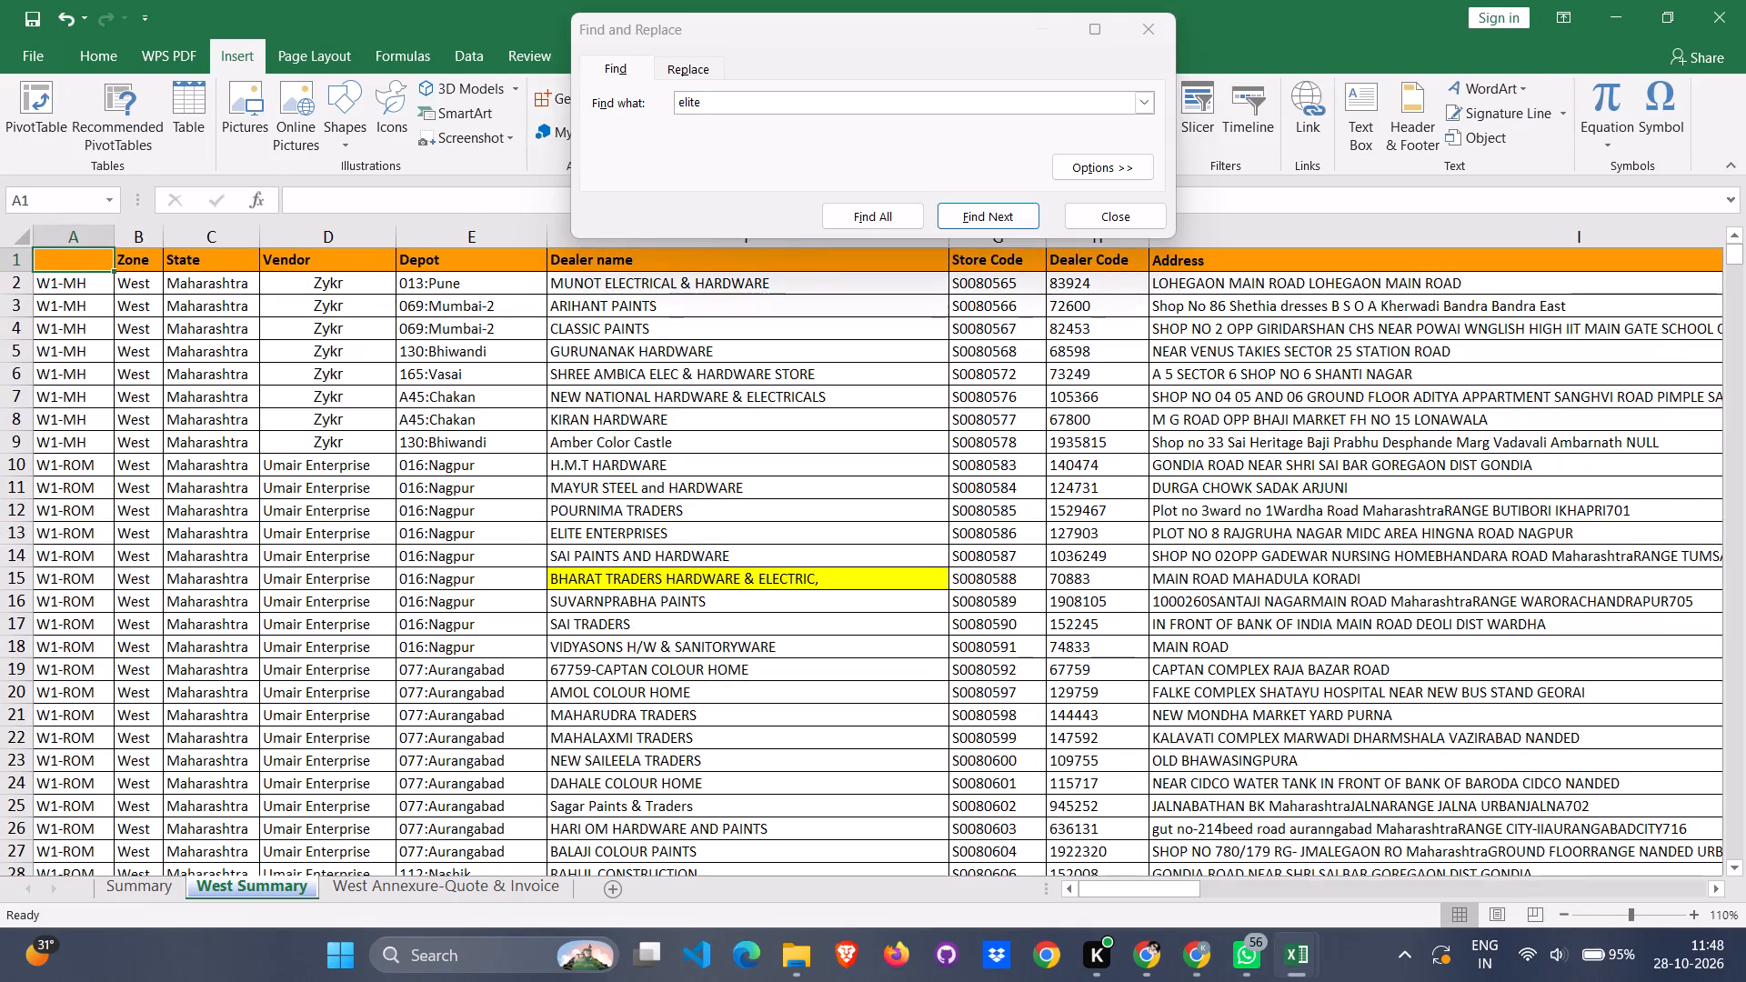
{"action": "left_click", "coordinate": [1715, 22]}
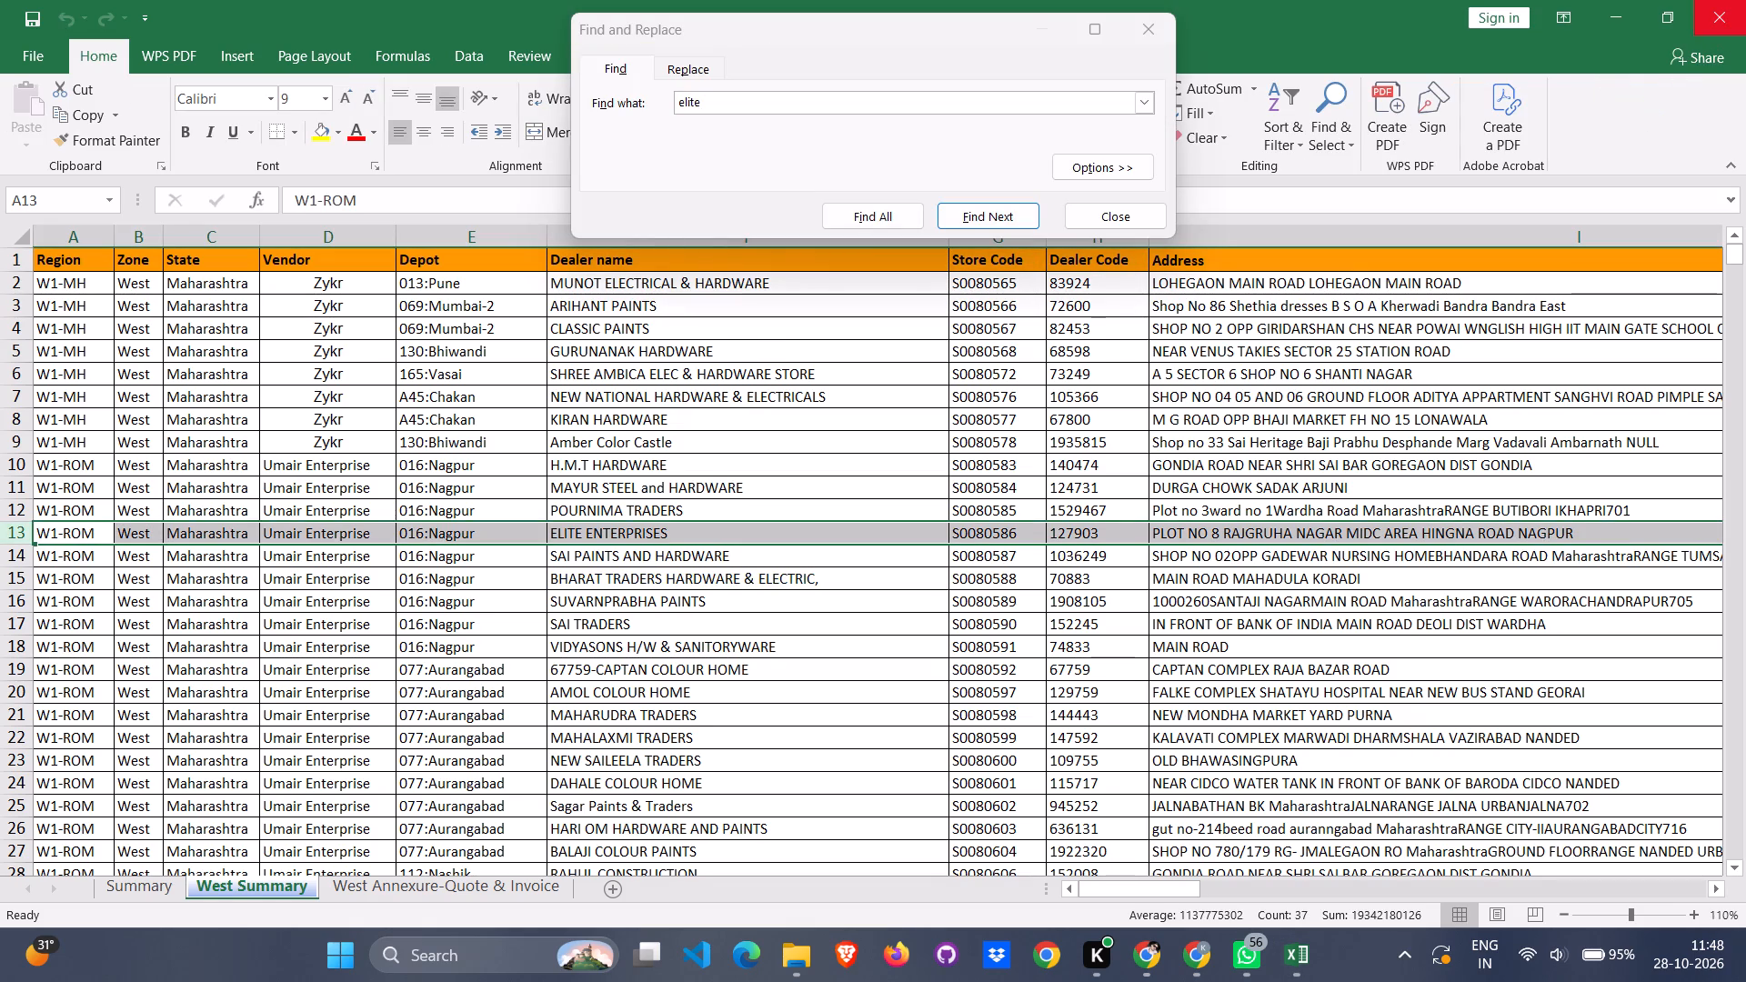
Copy the store code of ELITE ENTERPRISES, S0080586, and search for it in the Store Management dispatch store list in Chrome.
{"action": "left_click", "coordinate": [1012, 525]}
{"action": "left_click", "coordinate": [997, 533]}
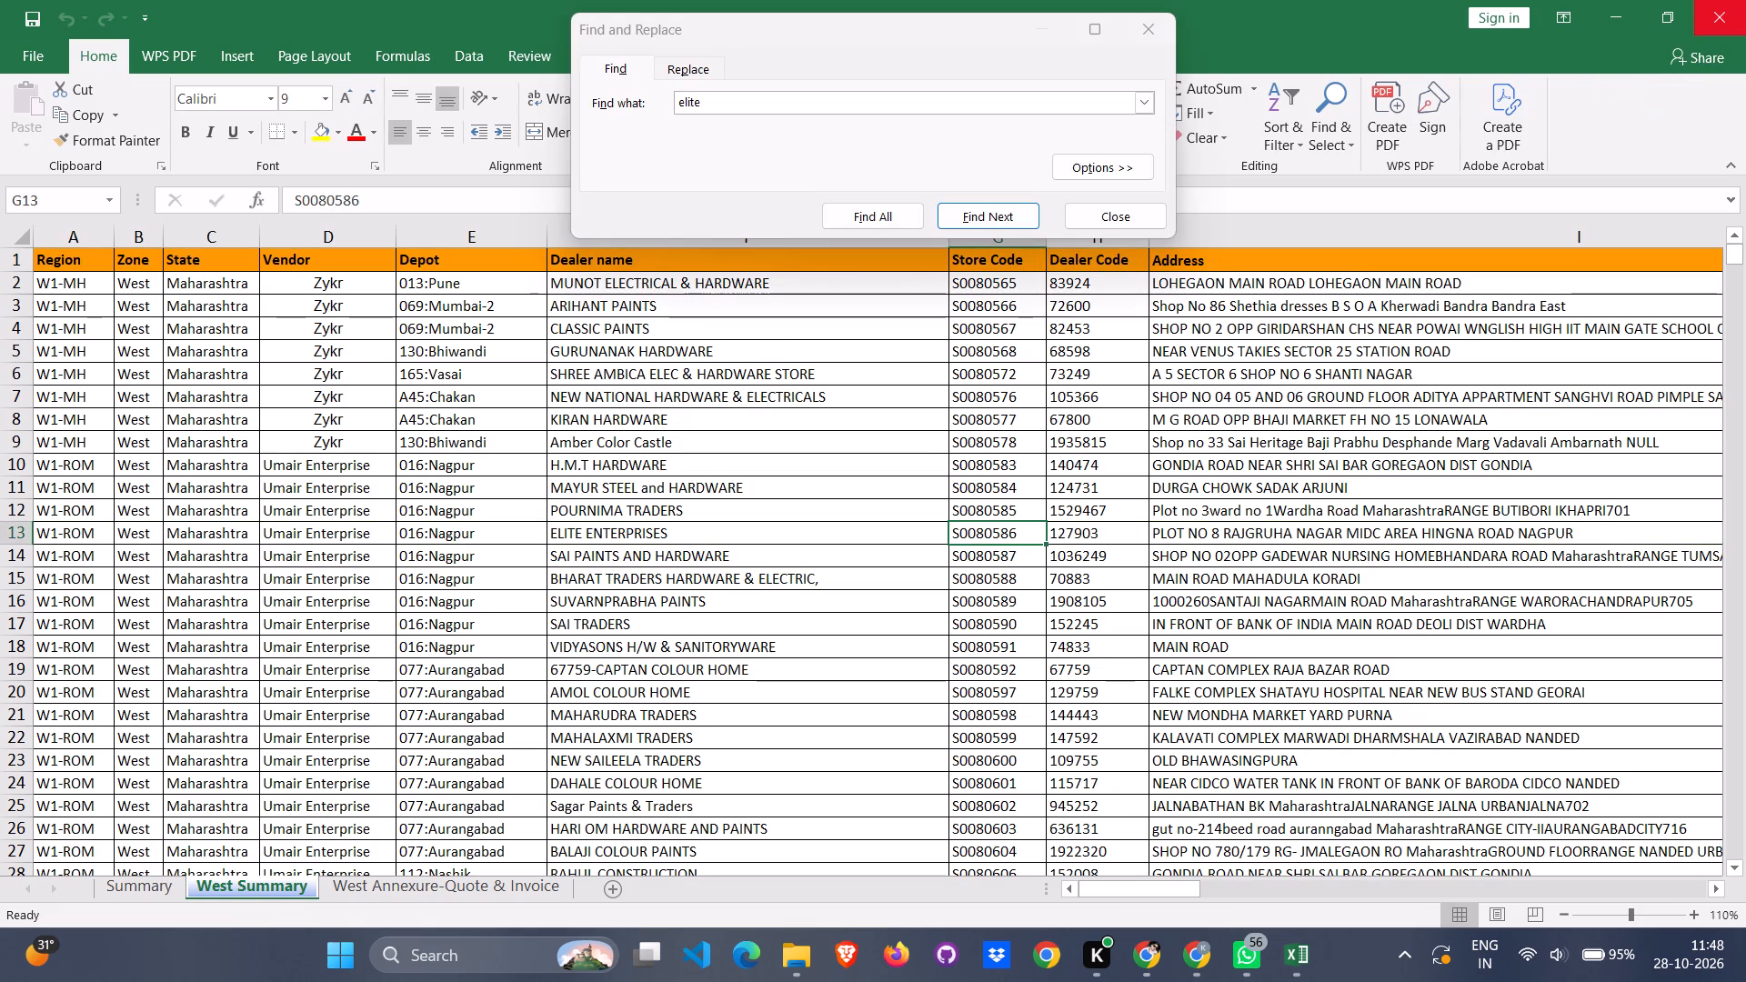
{"action": "key", "text": "ctrl+c"}
{"action": "key", "text": "alt+Tab"}
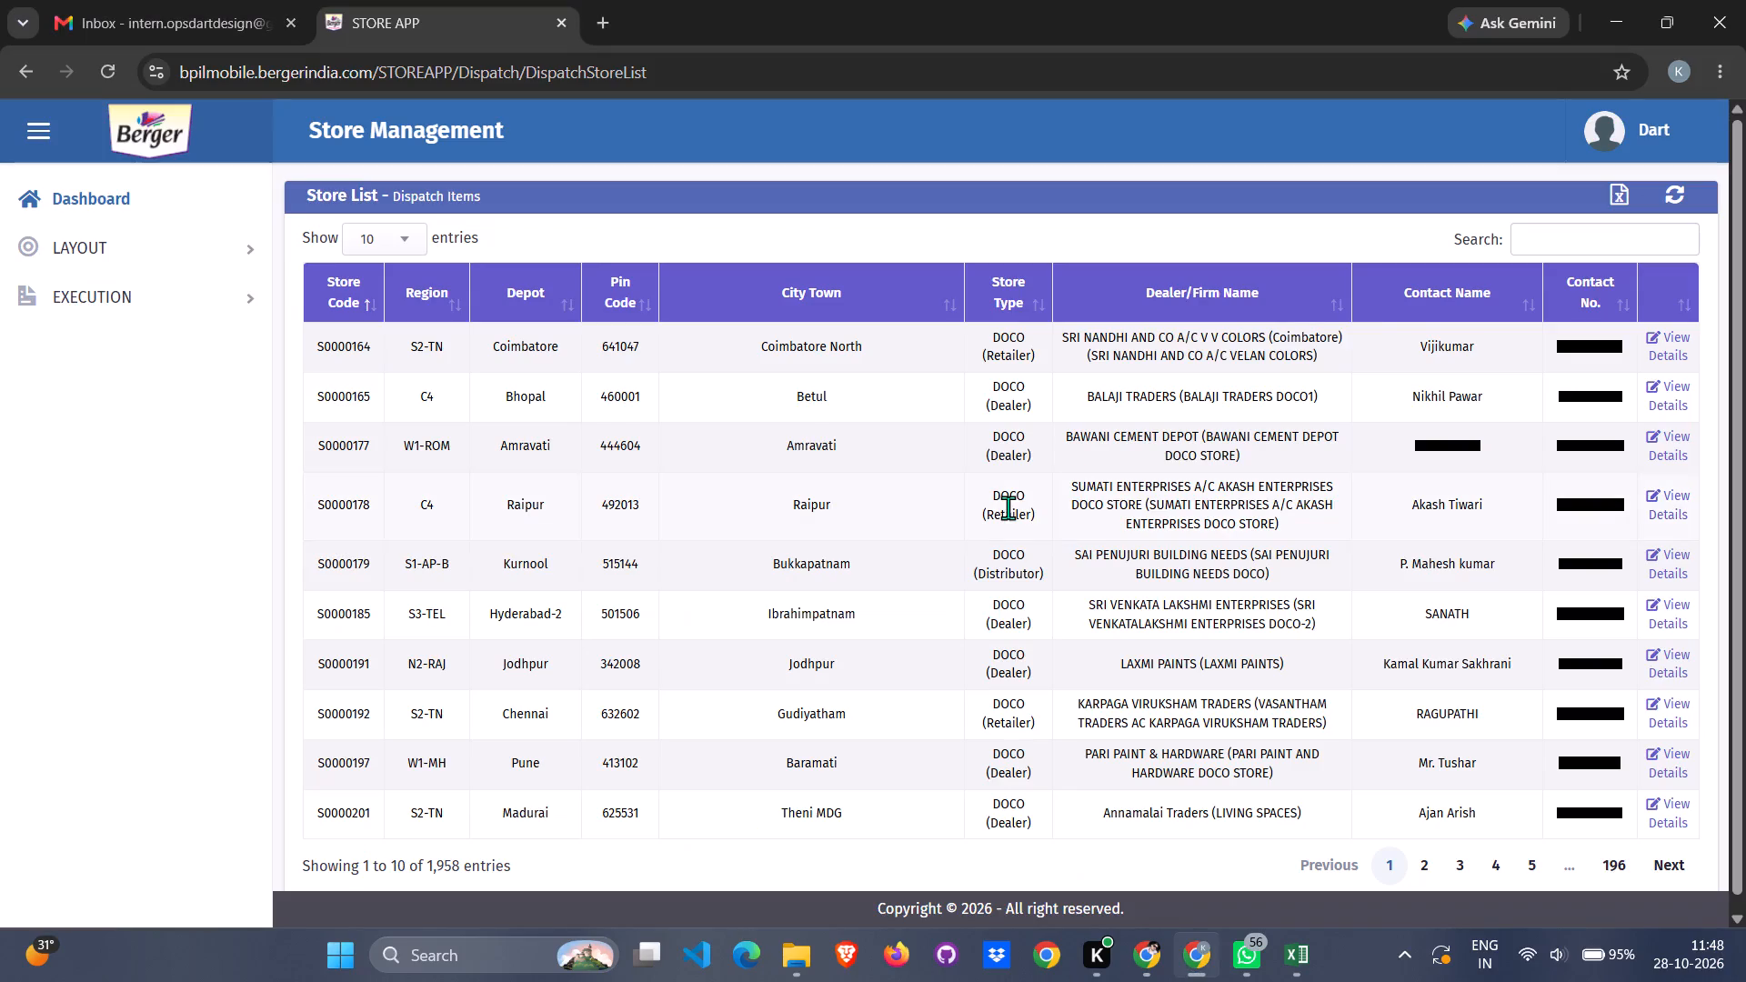
{"action": "left_click", "coordinate": [1593, 232]}
{"action": "key", "text": "ctrl+v"}
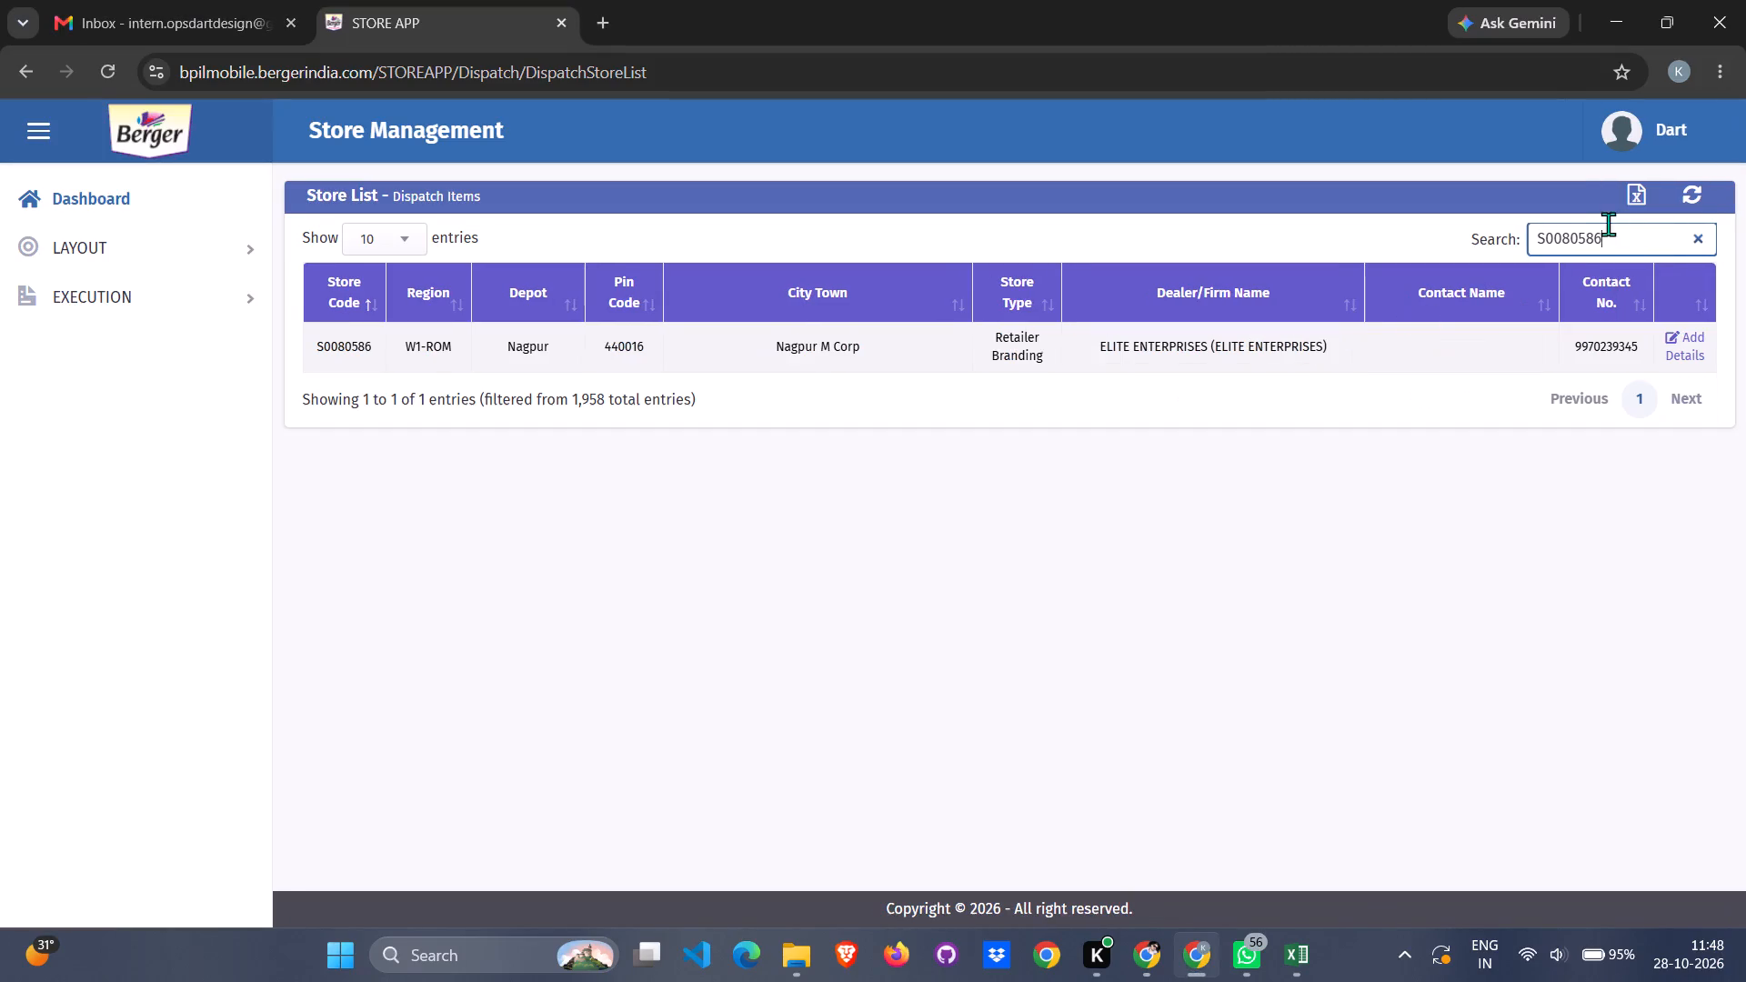
Open a new dispatch entry for the ELITE ENTERPRISES store.
{"action": "left_click", "coordinate": [1685, 354]}
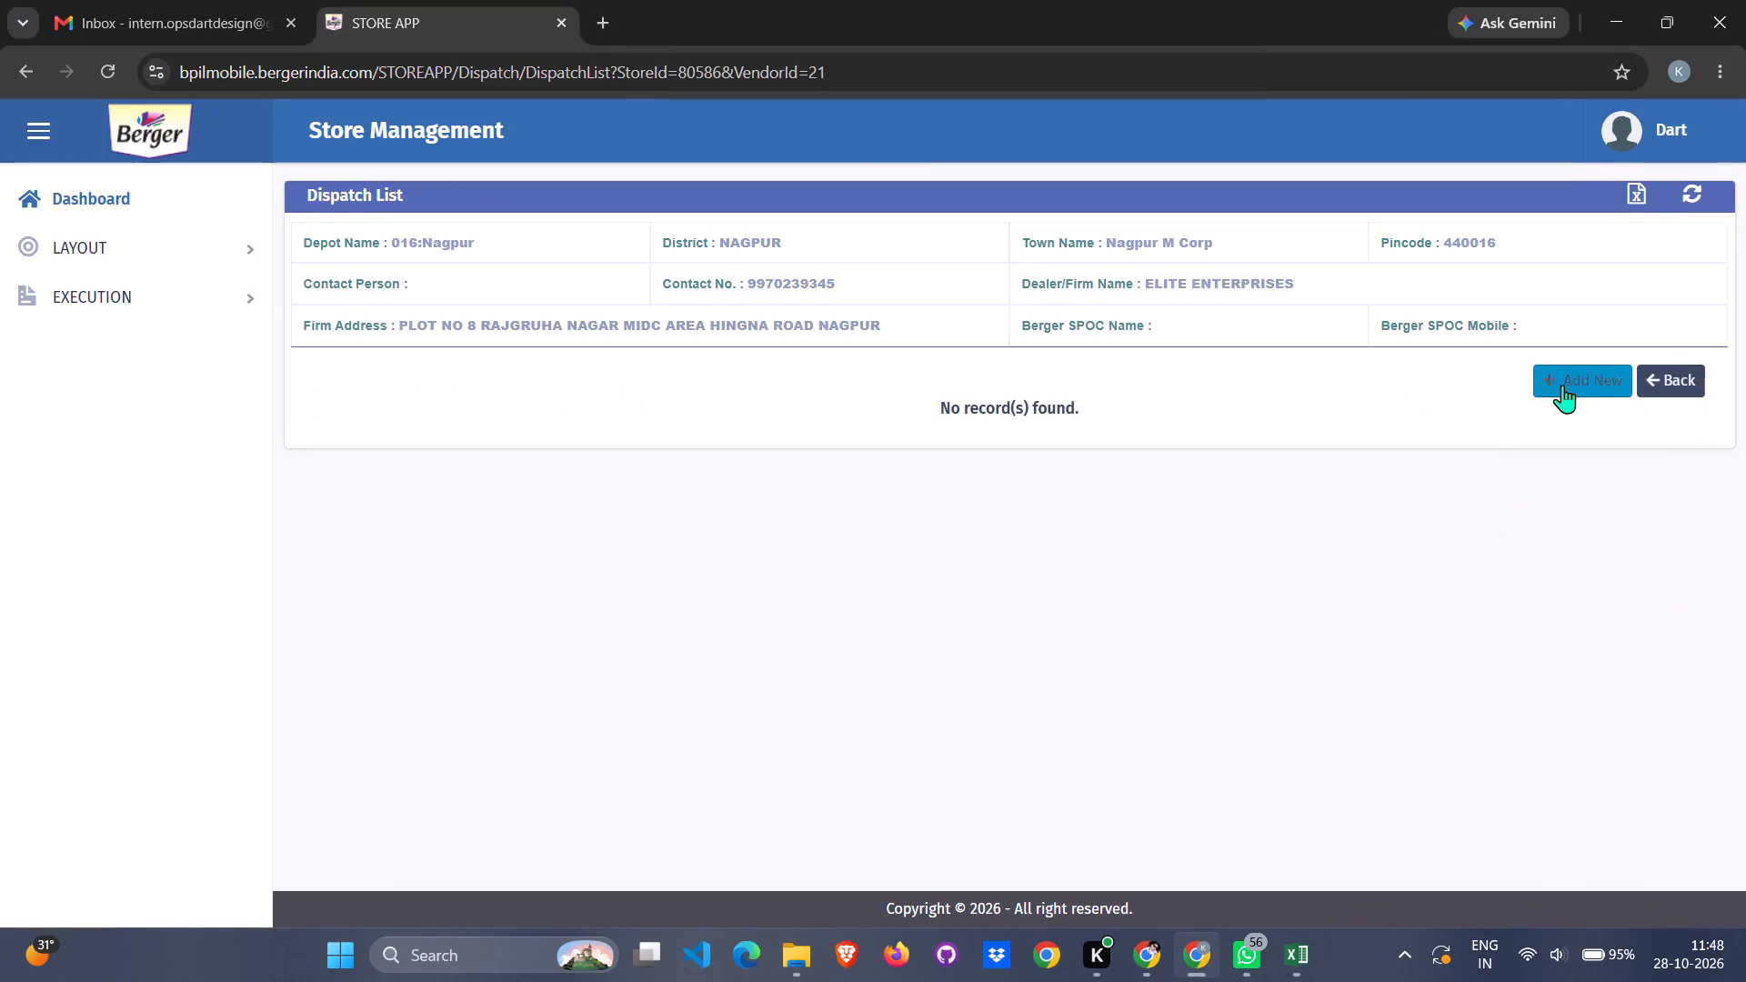
{"action": "left_click", "coordinate": [1571, 385]}
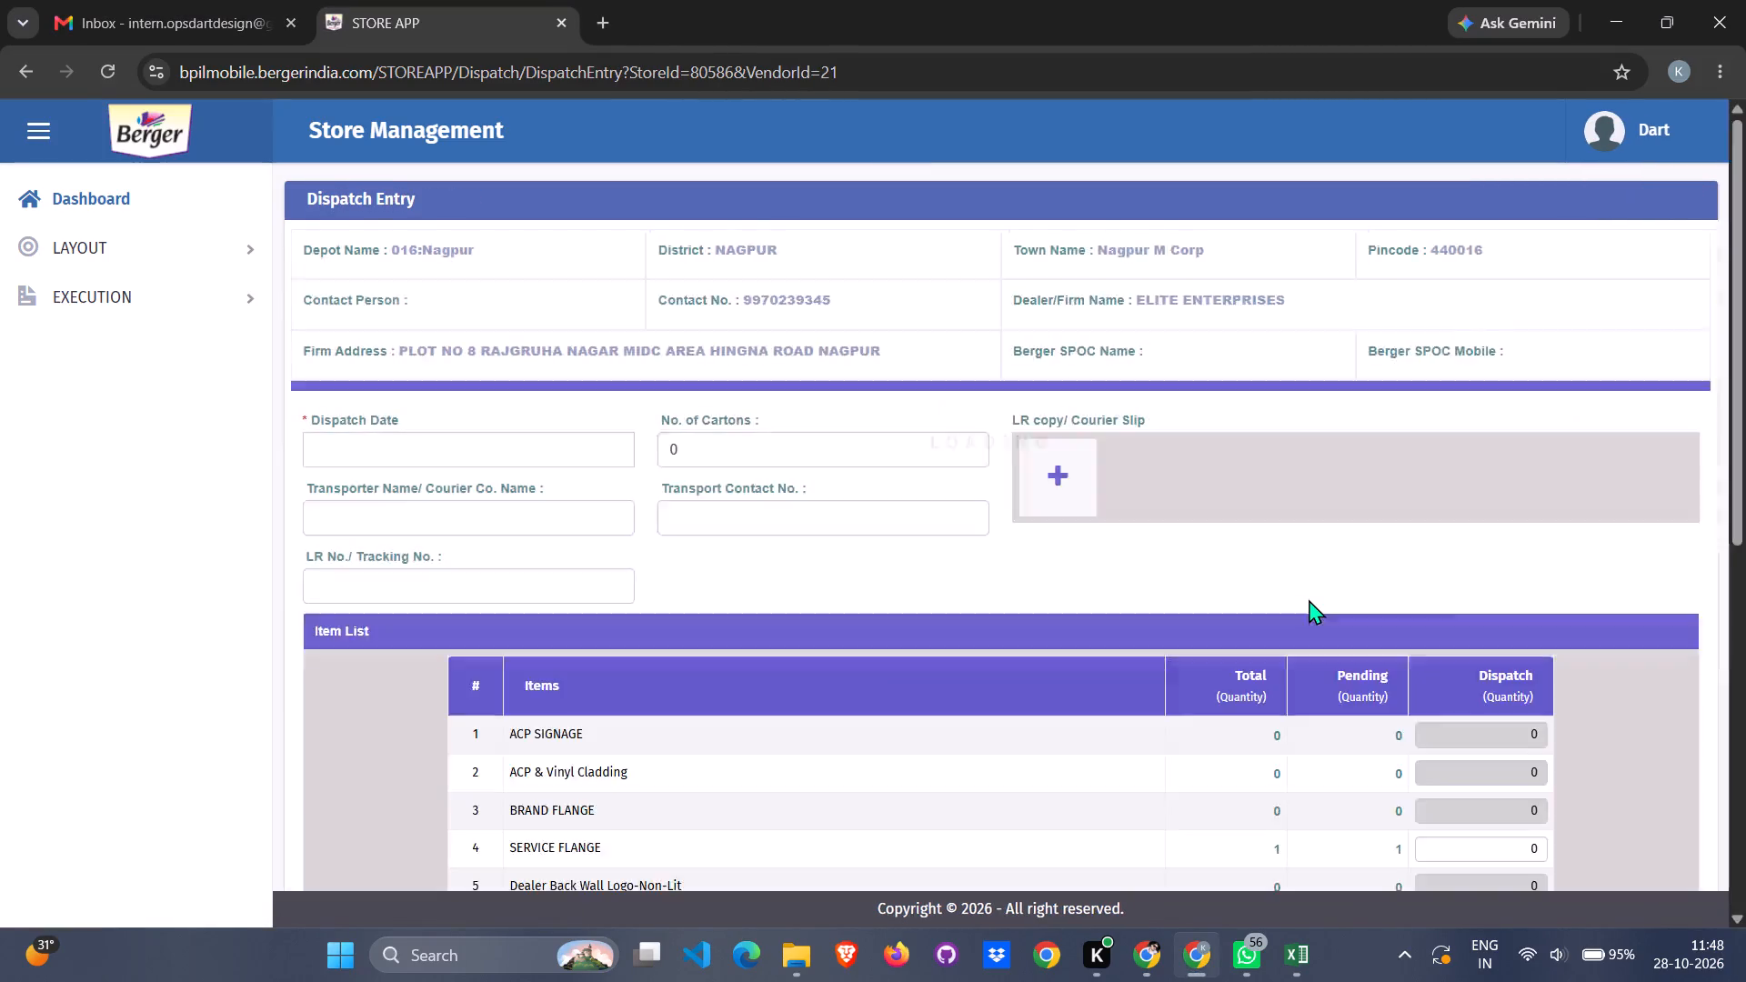
Review the dispatch entry's item list for items with total and pending quantities.
{"action": "scroll", "coordinate": [1309, 599], "scroll_direction": "down", "scroll_amount": 11}
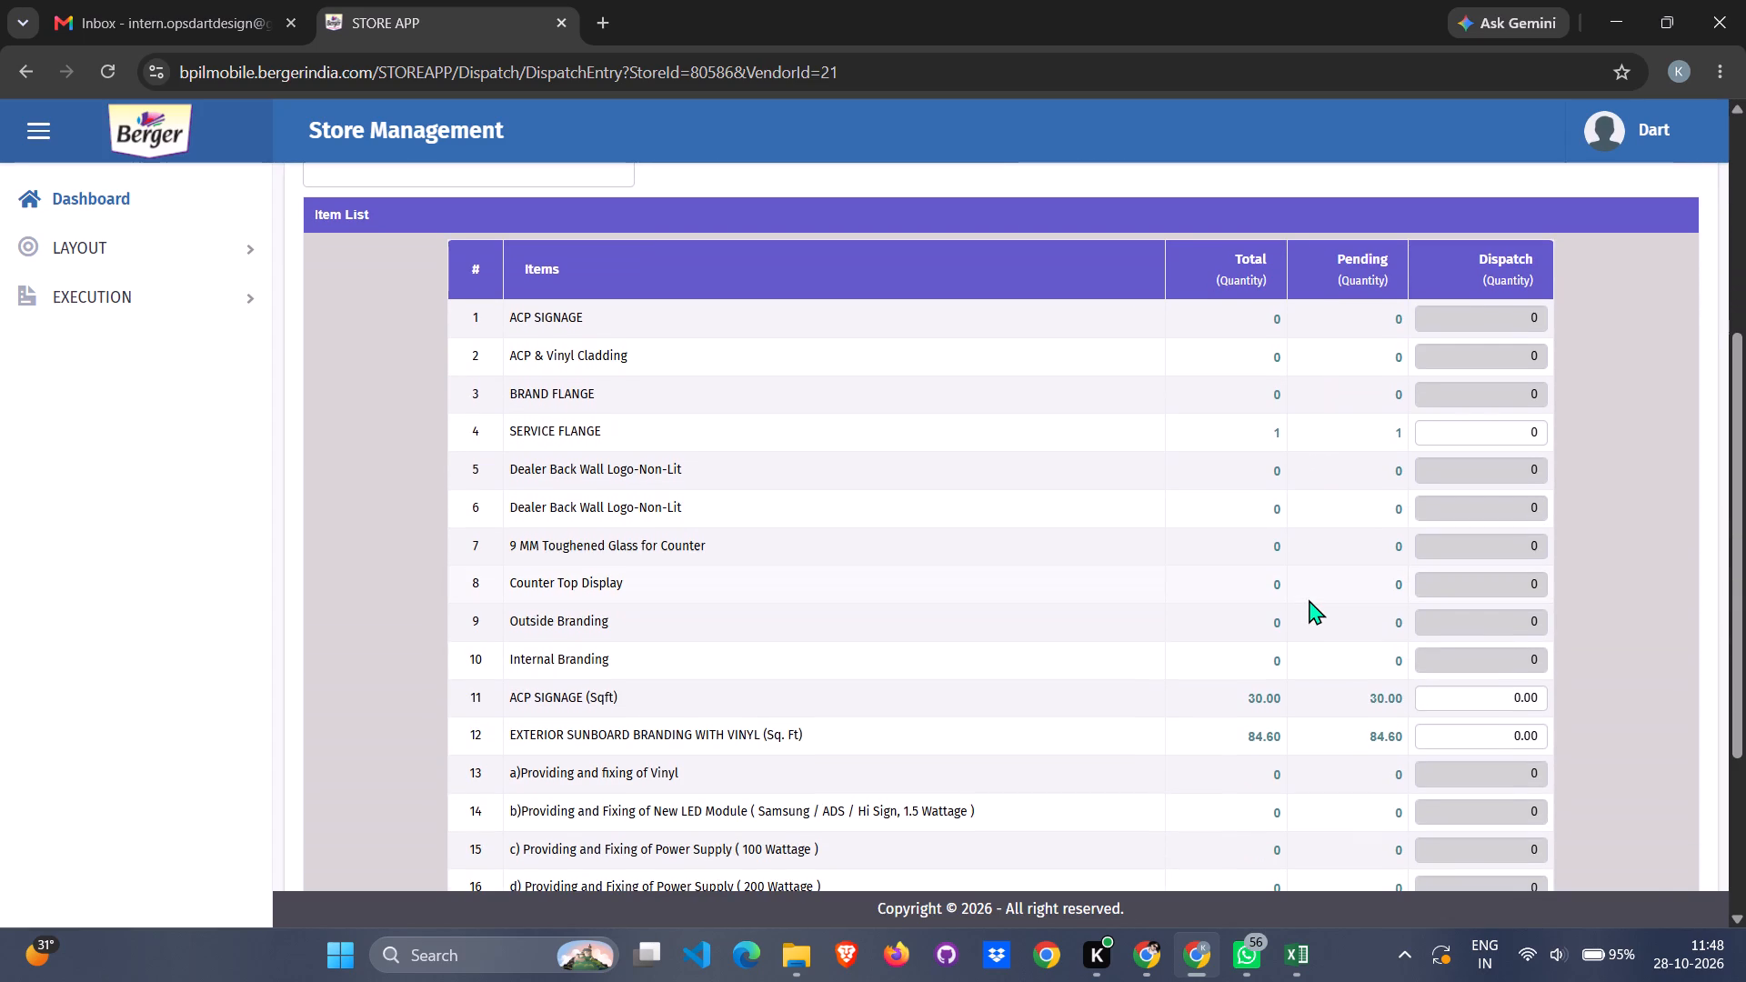
{"action": "scroll", "coordinate": [1309, 599], "scroll_direction": "up", "scroll_amount": 14}
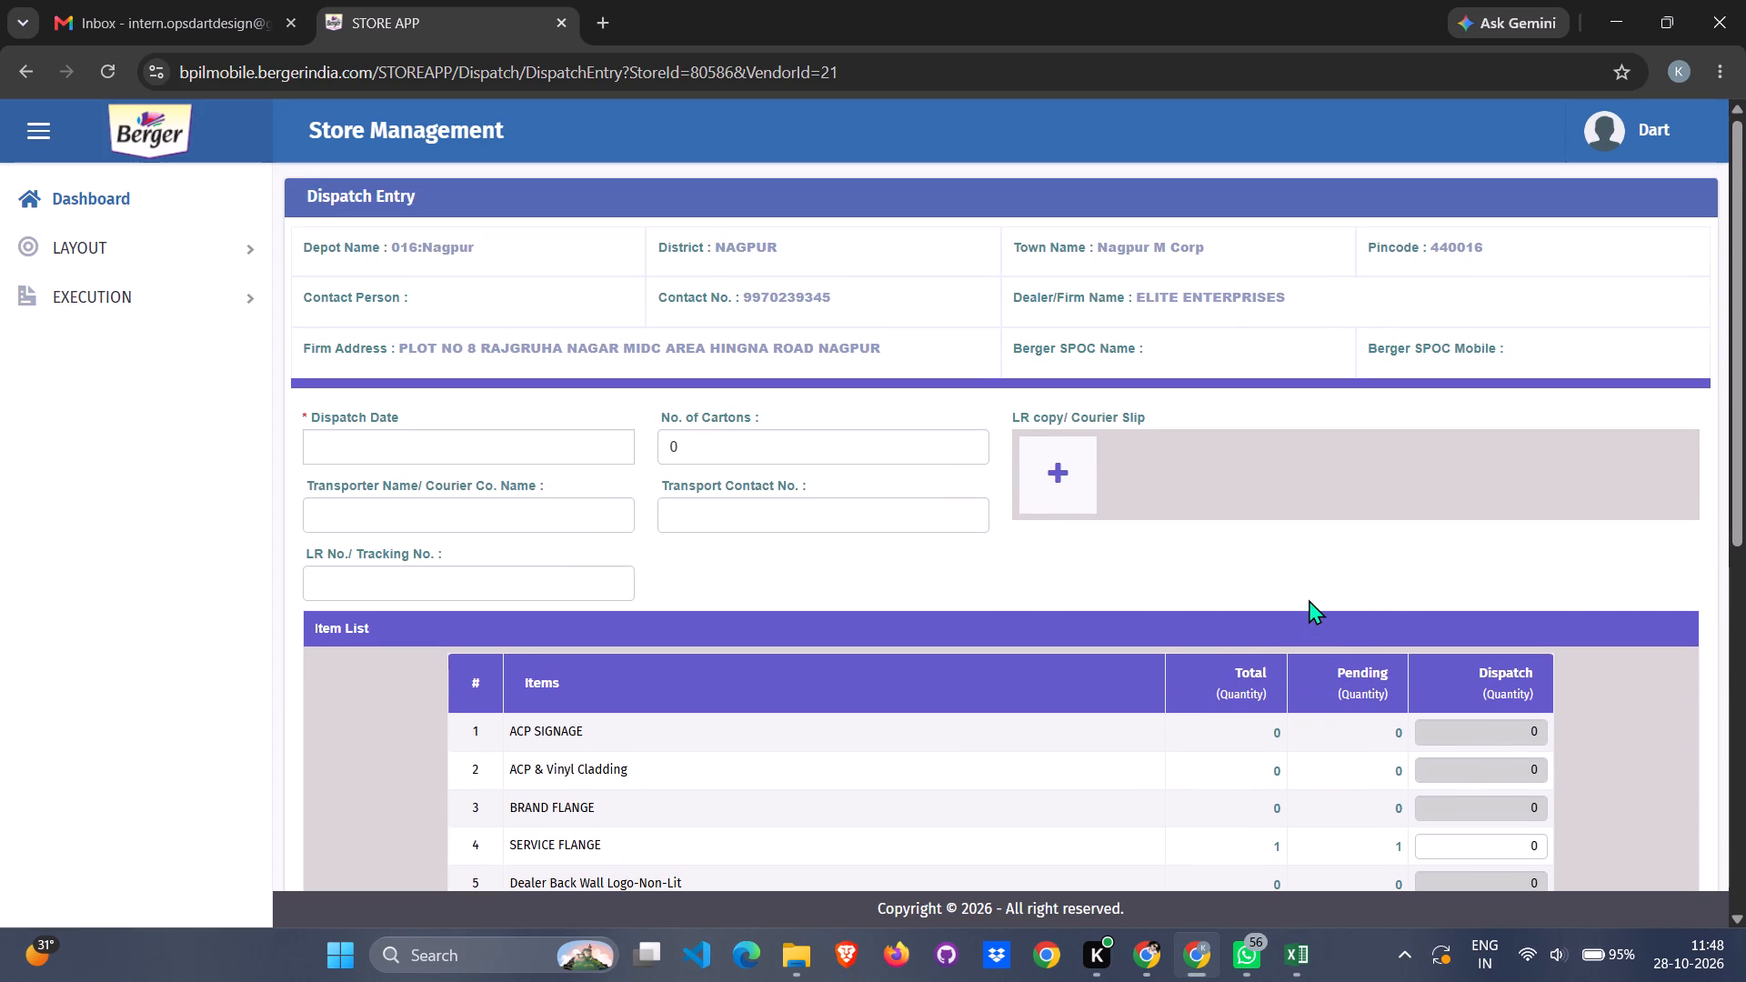
{"action": "scroll", "coordinate": [1309, 599], "scroll_direction": "up", "scroll_amount": 3}
{"action": "scroll", "coordinate": [1309, 599], "scroll_direction": "down", "scroll_amount": 10}
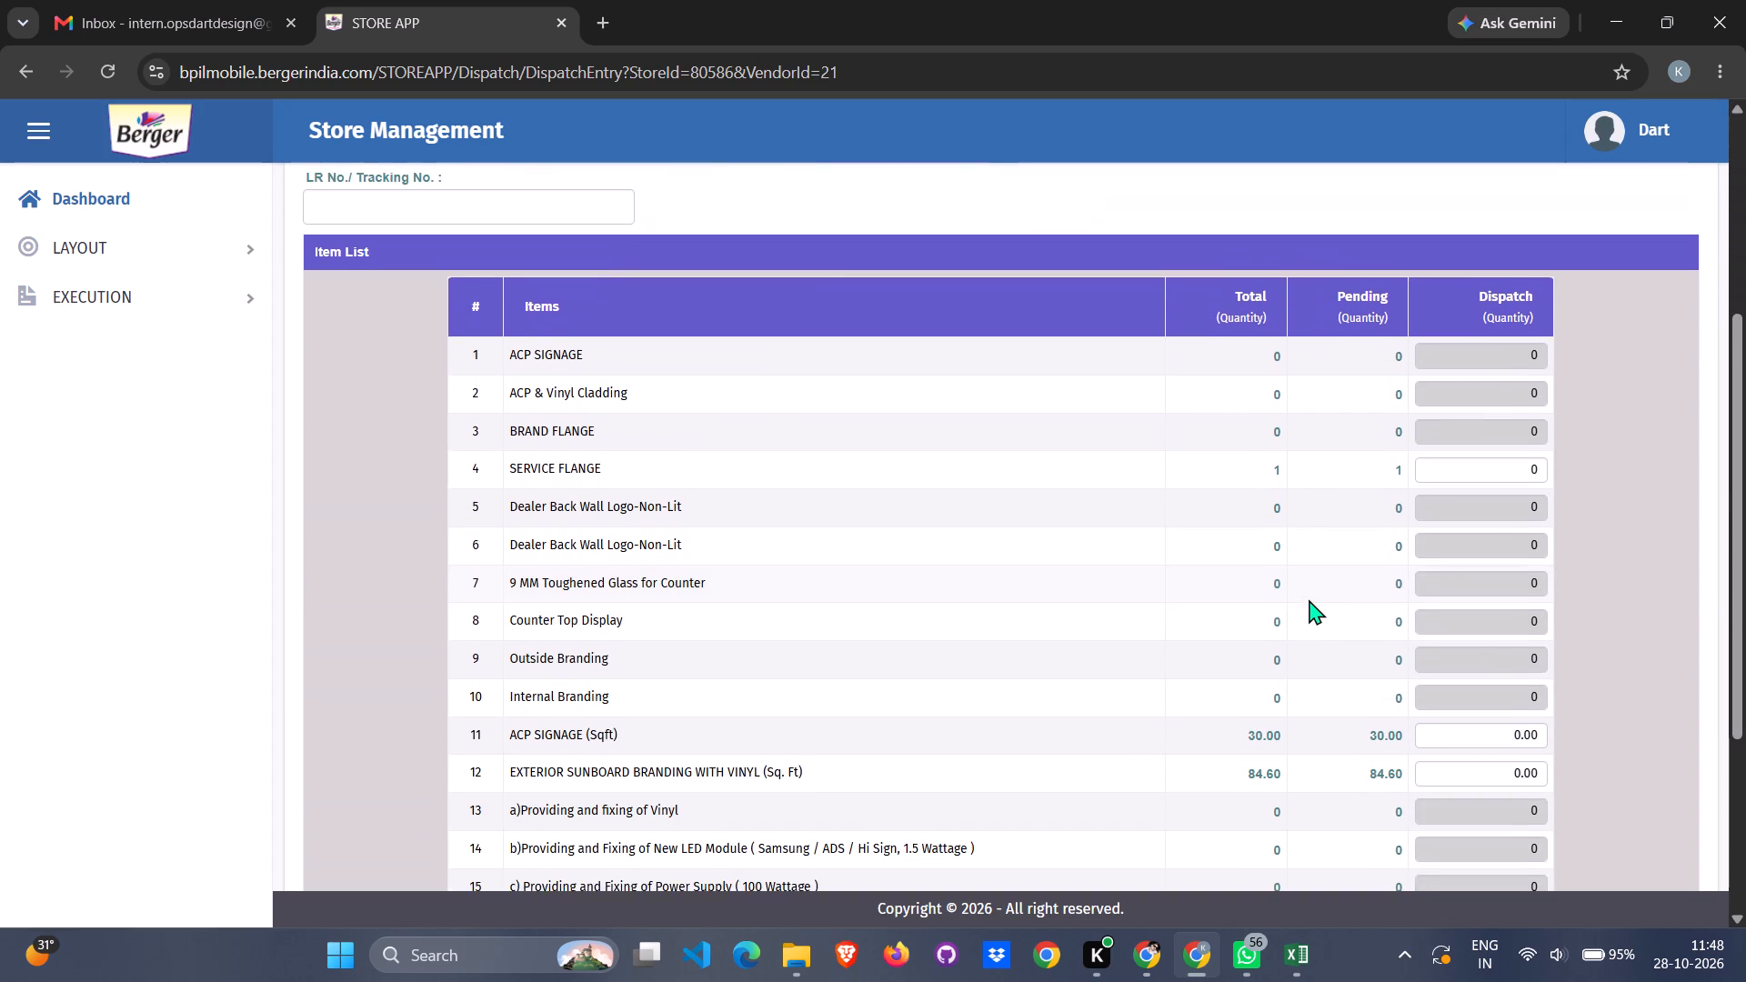
{"action": "scroll", "coordinate": [1309, 599], "scroll_direction": "down", "scroll_amount": 4}
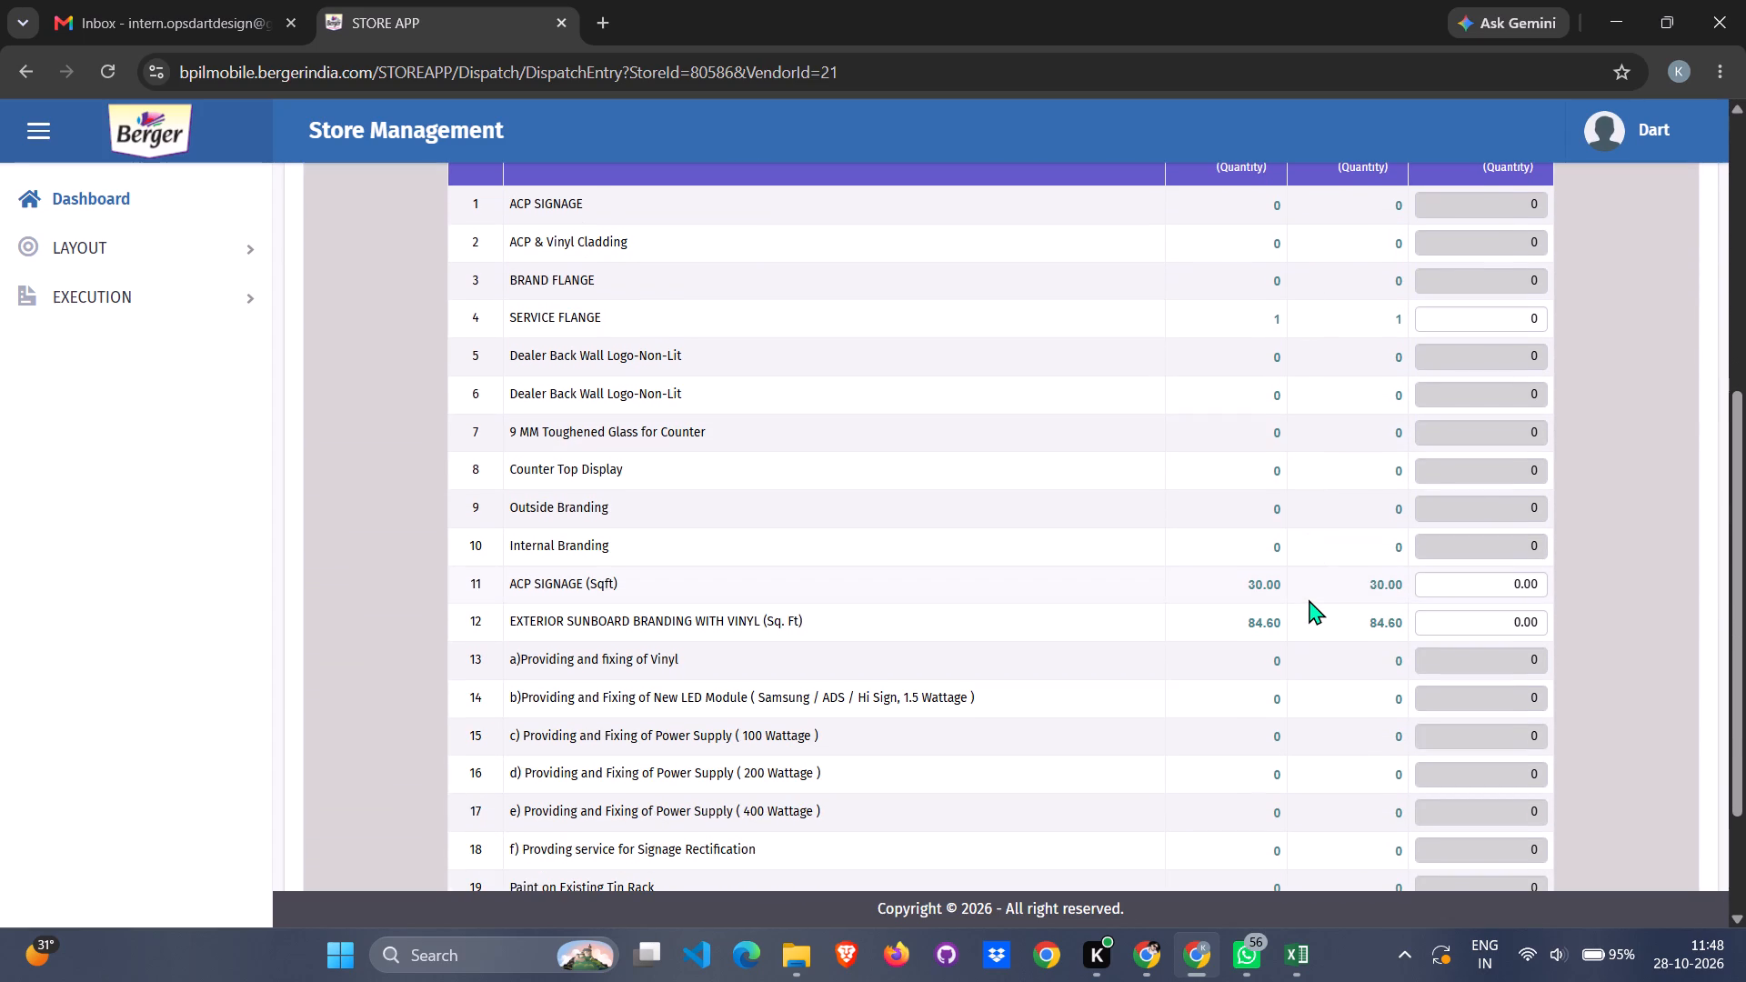
{"action": "scroll", "coordinate": [1309, 599], "scroll_direction": "down", "scroll_amount": 5}
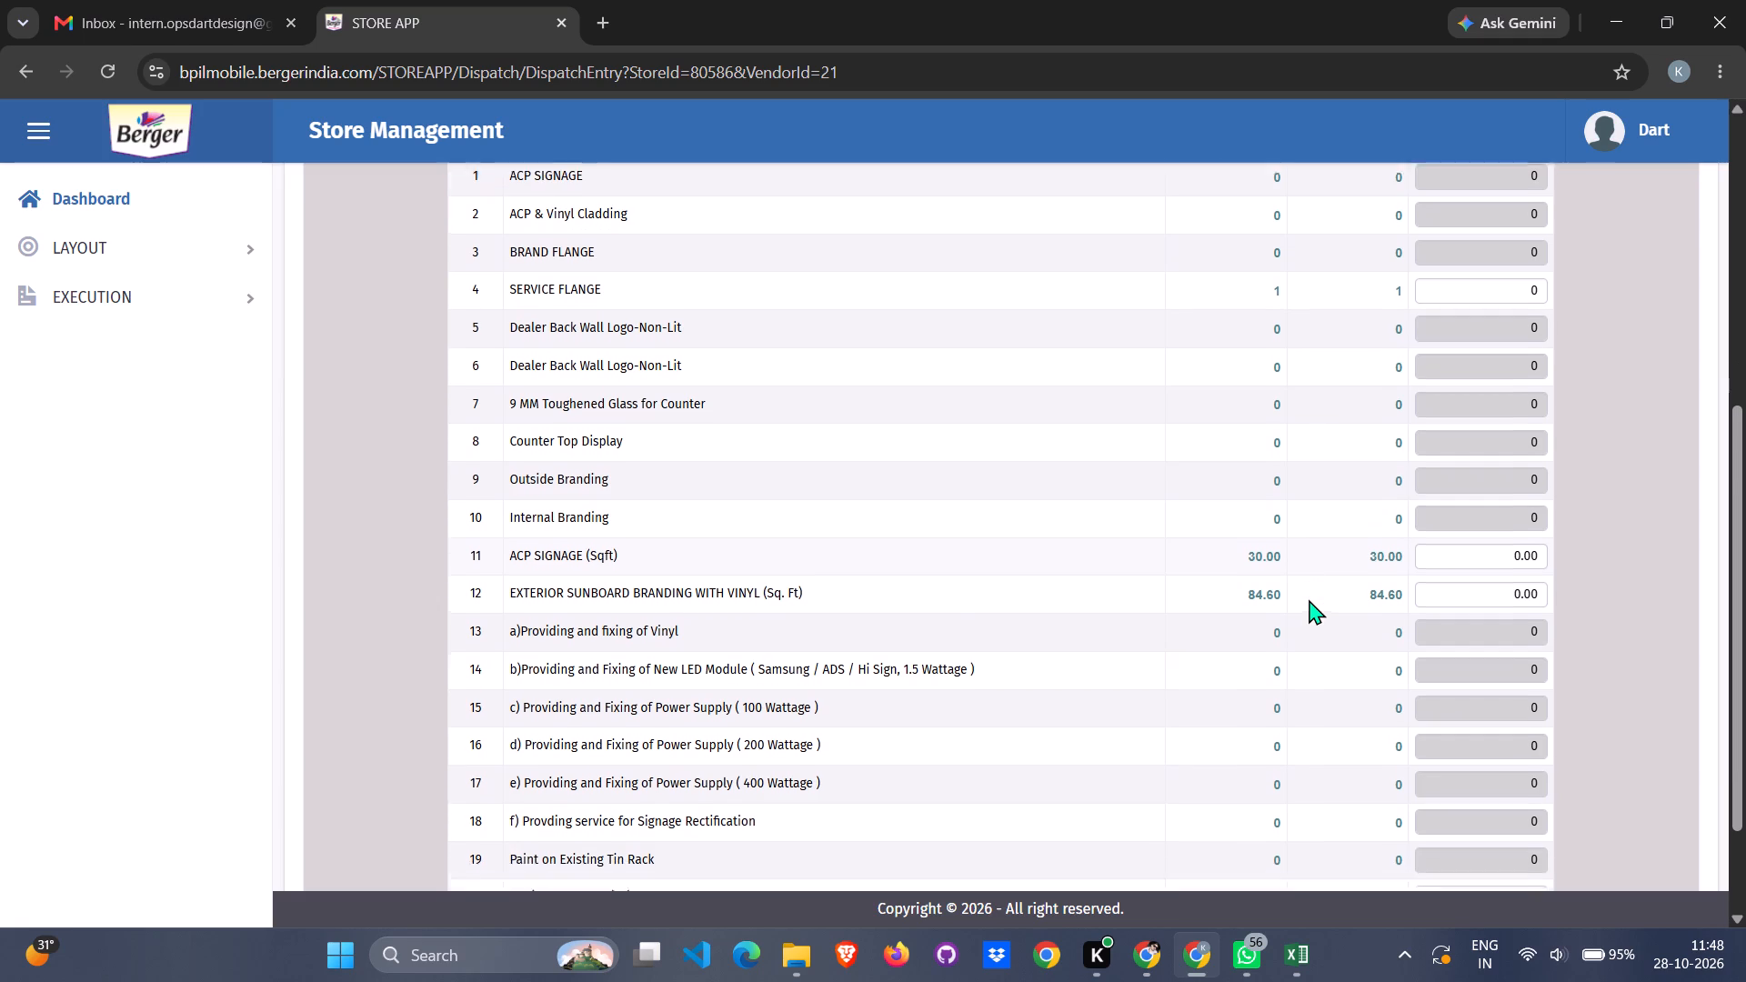
{"action": "scroll", "coordinate": [1309, 599], "scroll_direction": "down", "scroll_amount": 3}
{"action": "scroll", "coordinate": [1309, 599], "scroll_direction": "up", "scroll_amount": 4}
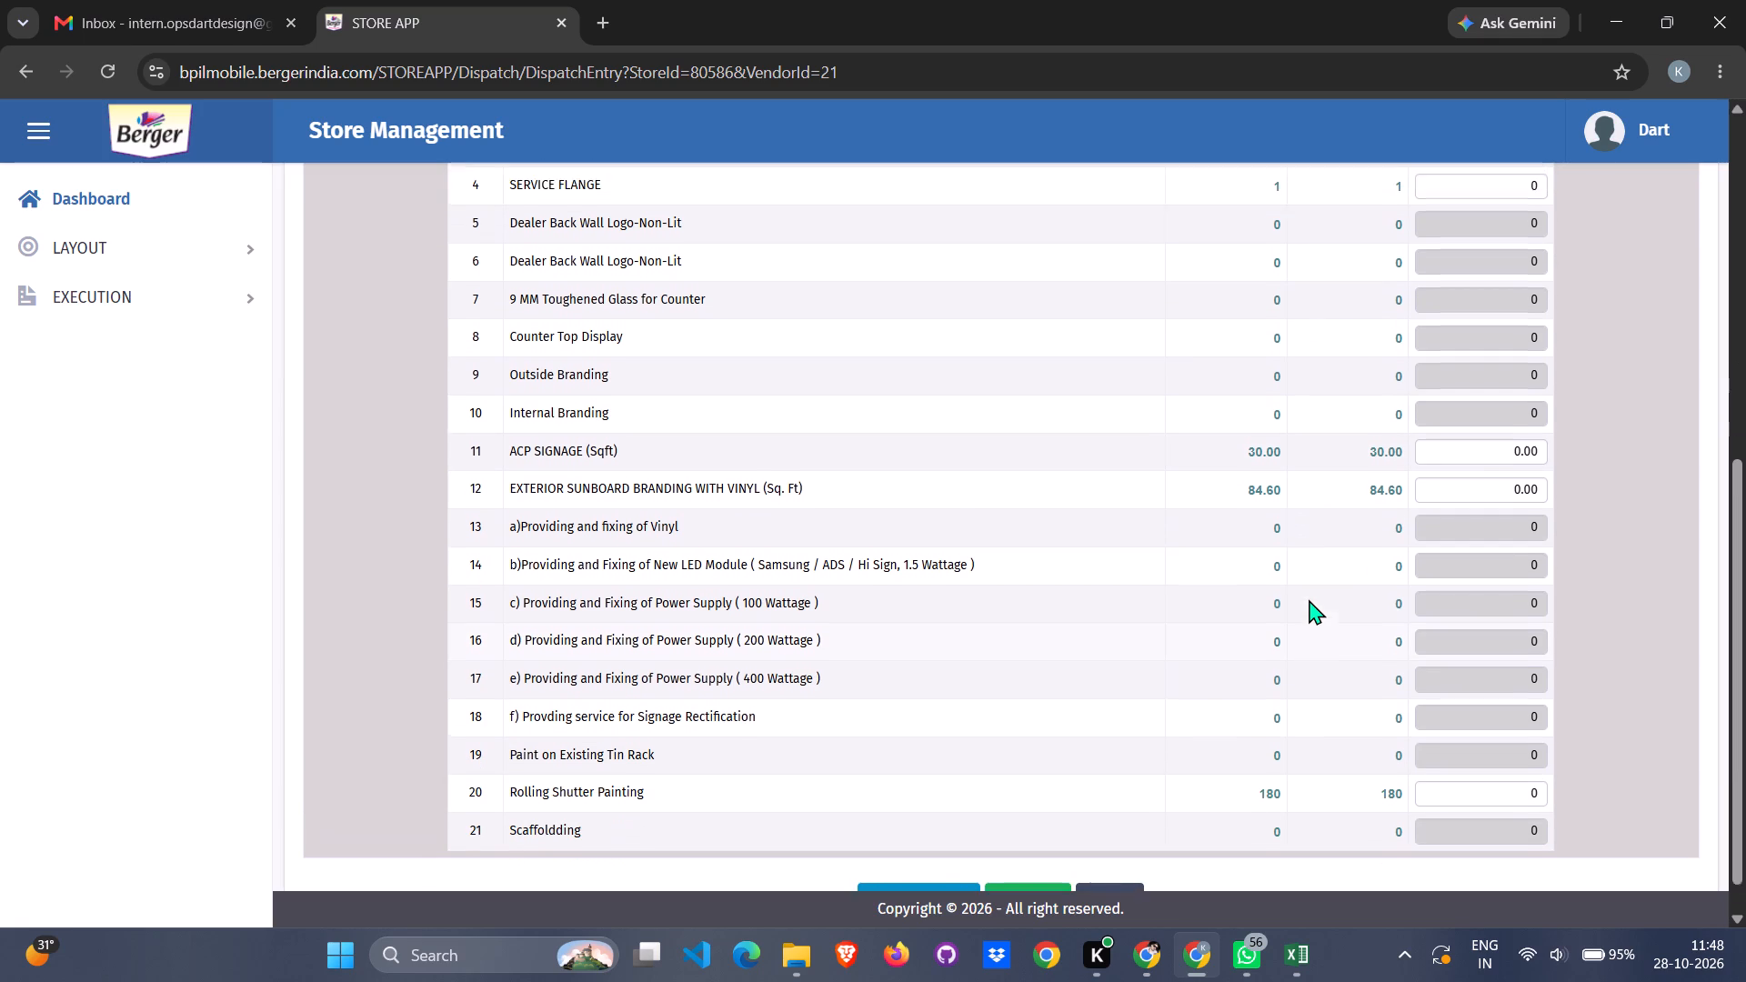
Set the SERVICE FLANGE dispatch quantity to 1.
{"action": "scroll", "coordinate": [1309, 599], "scroll_direction": "up", "scroll_amount": 6}
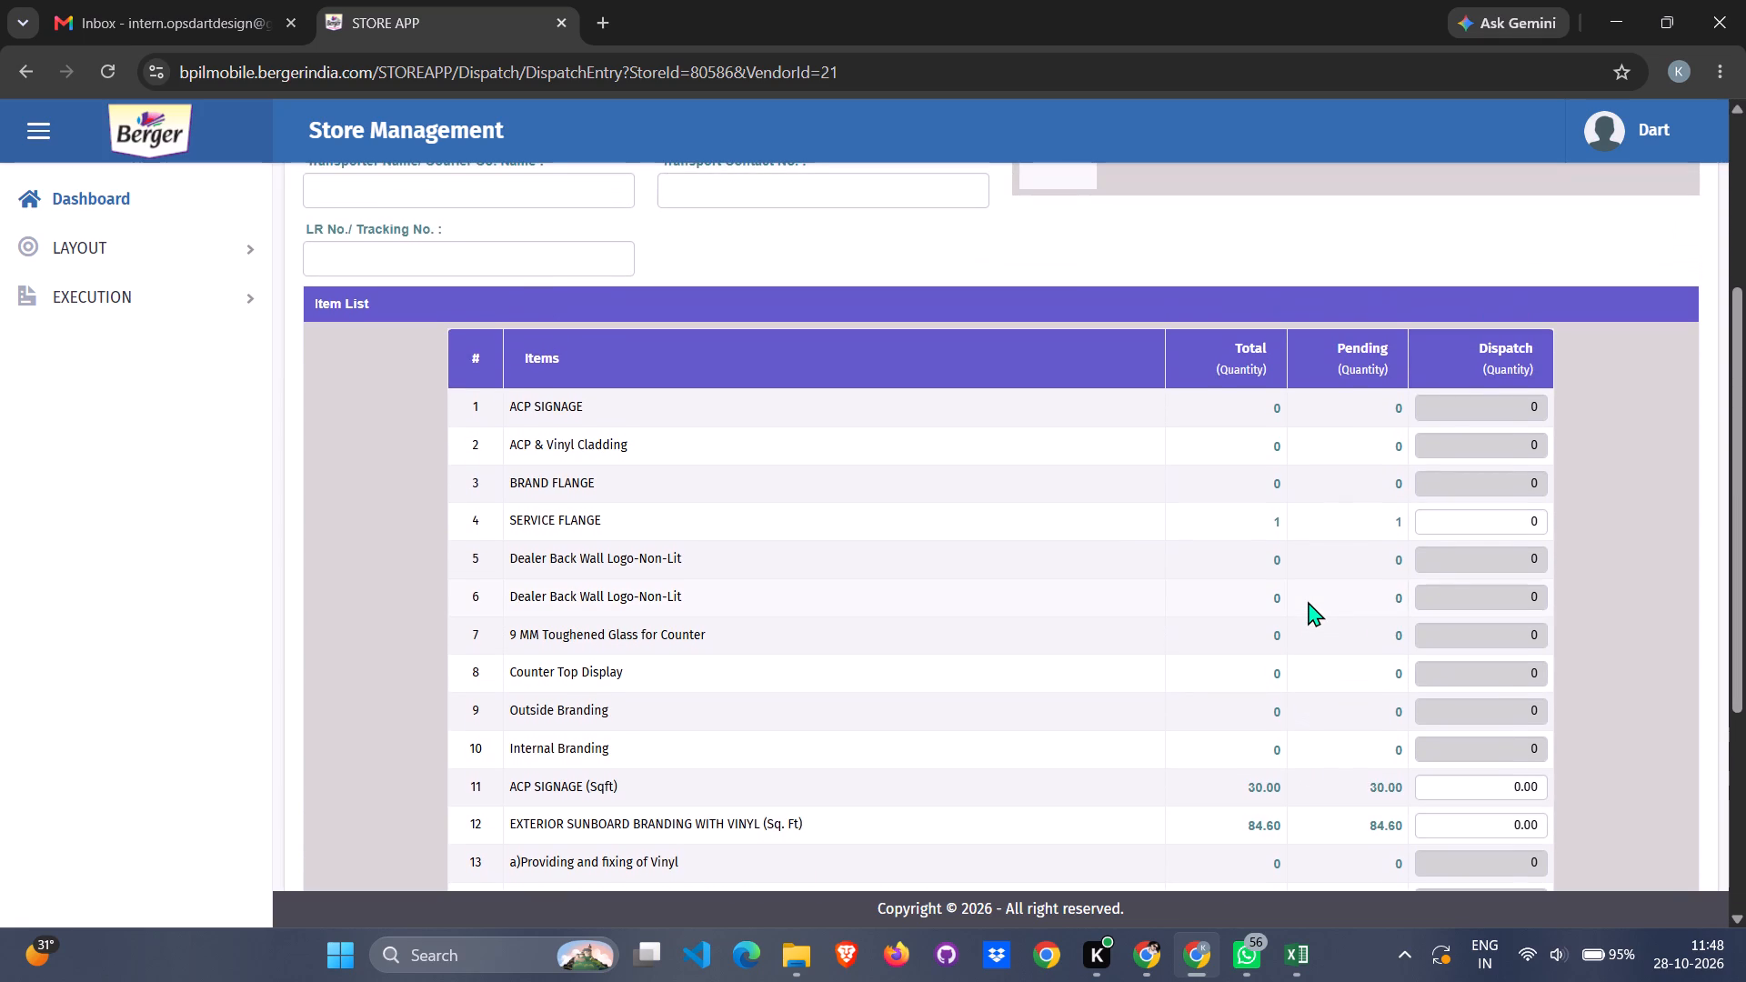
{"action": "left_click", "coordinate": [1530, 526]}
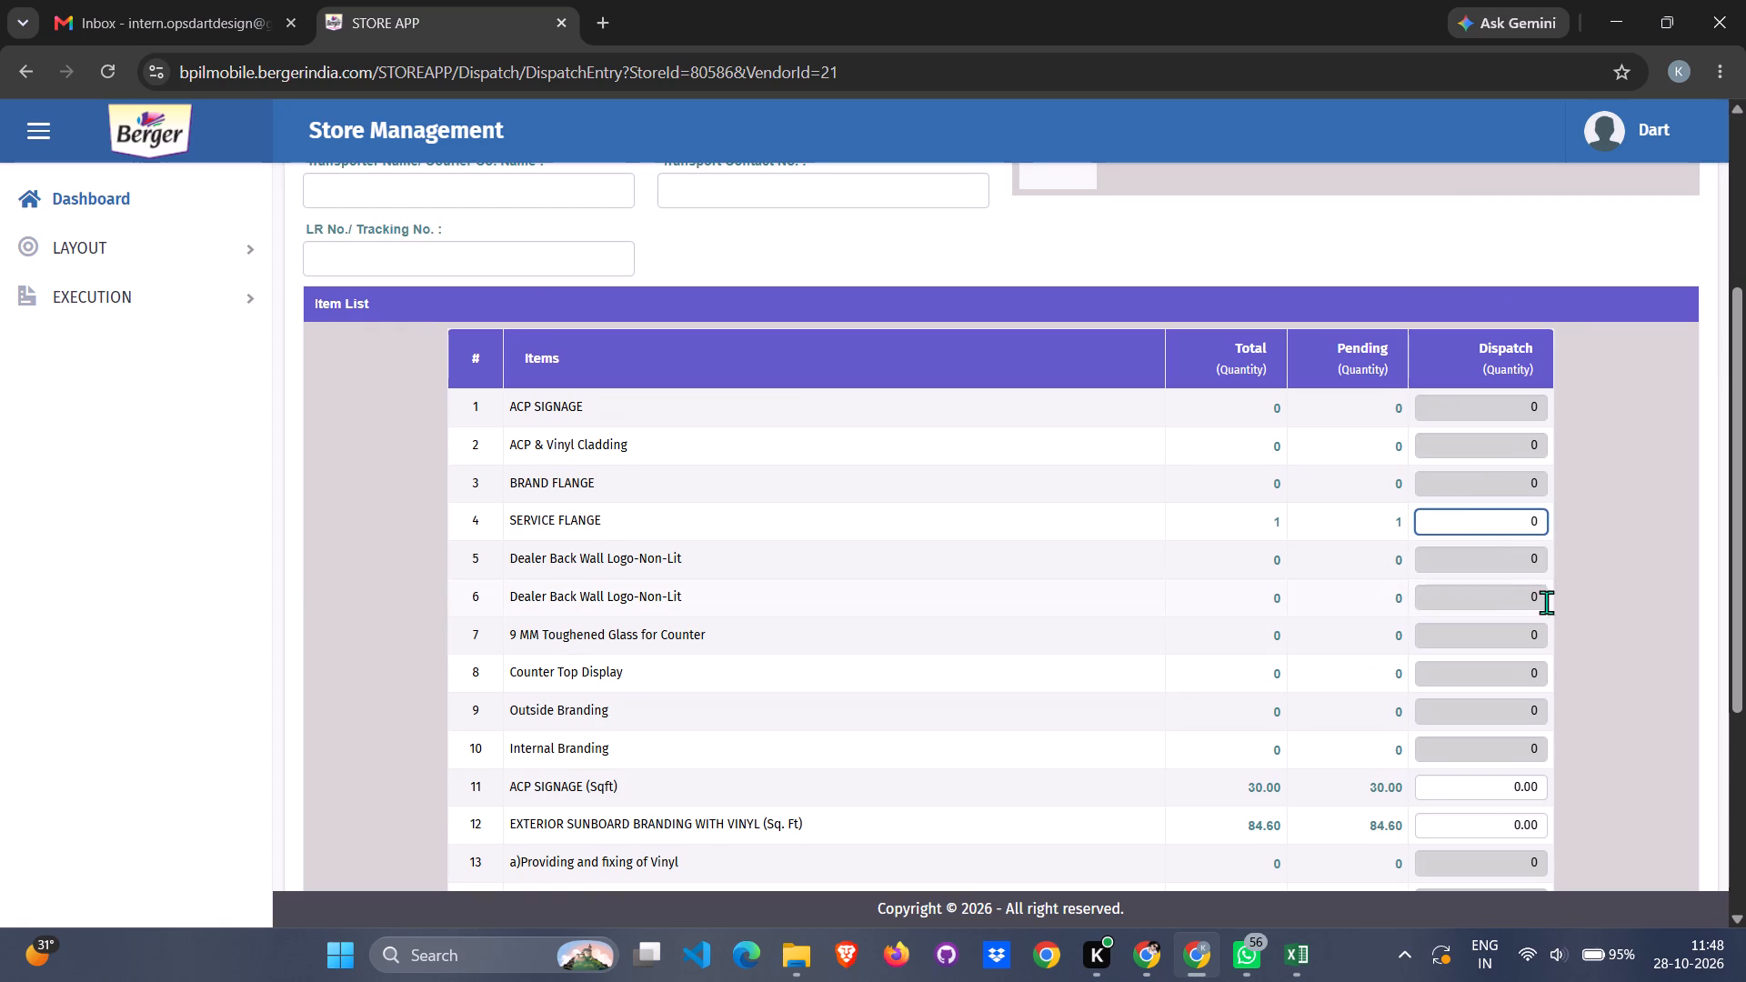
{"action": "double_click", "coordinate": [1536, 518]}
{"action": "key", "text": "1"}
Copy the ELITE ENTERPRISES Material Dispatch date, 03-09-2026, from the West Summary sheet in Excel into the entry's Dispatch Date in Chrome.
{"action": "scroll", "coordinate": [1232, 513], "scroll_direction": "up", "scroll_amount": 15}
{"action": "key", "text": "alt+Tab"}
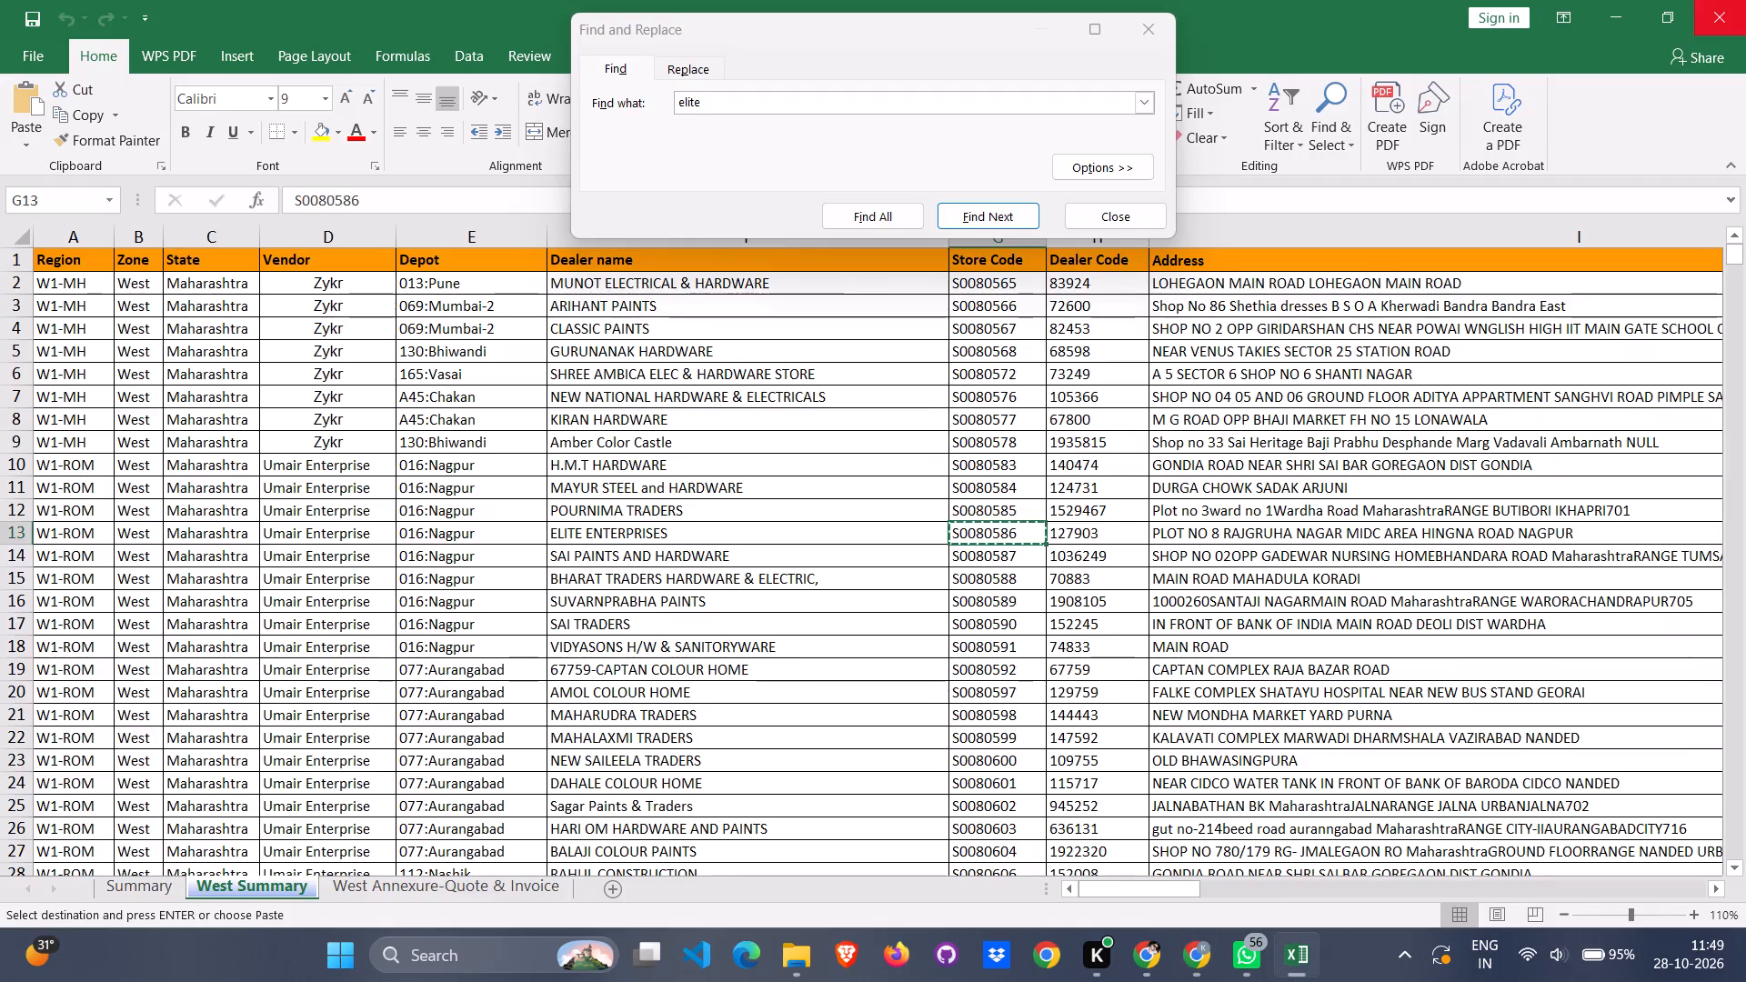
{"action": "left_click", "coordinate": [23, 529]}
{"action": "scroll", "coordinate": [386, 618], "scroll_direction": "left", "scroll_amount": 7}
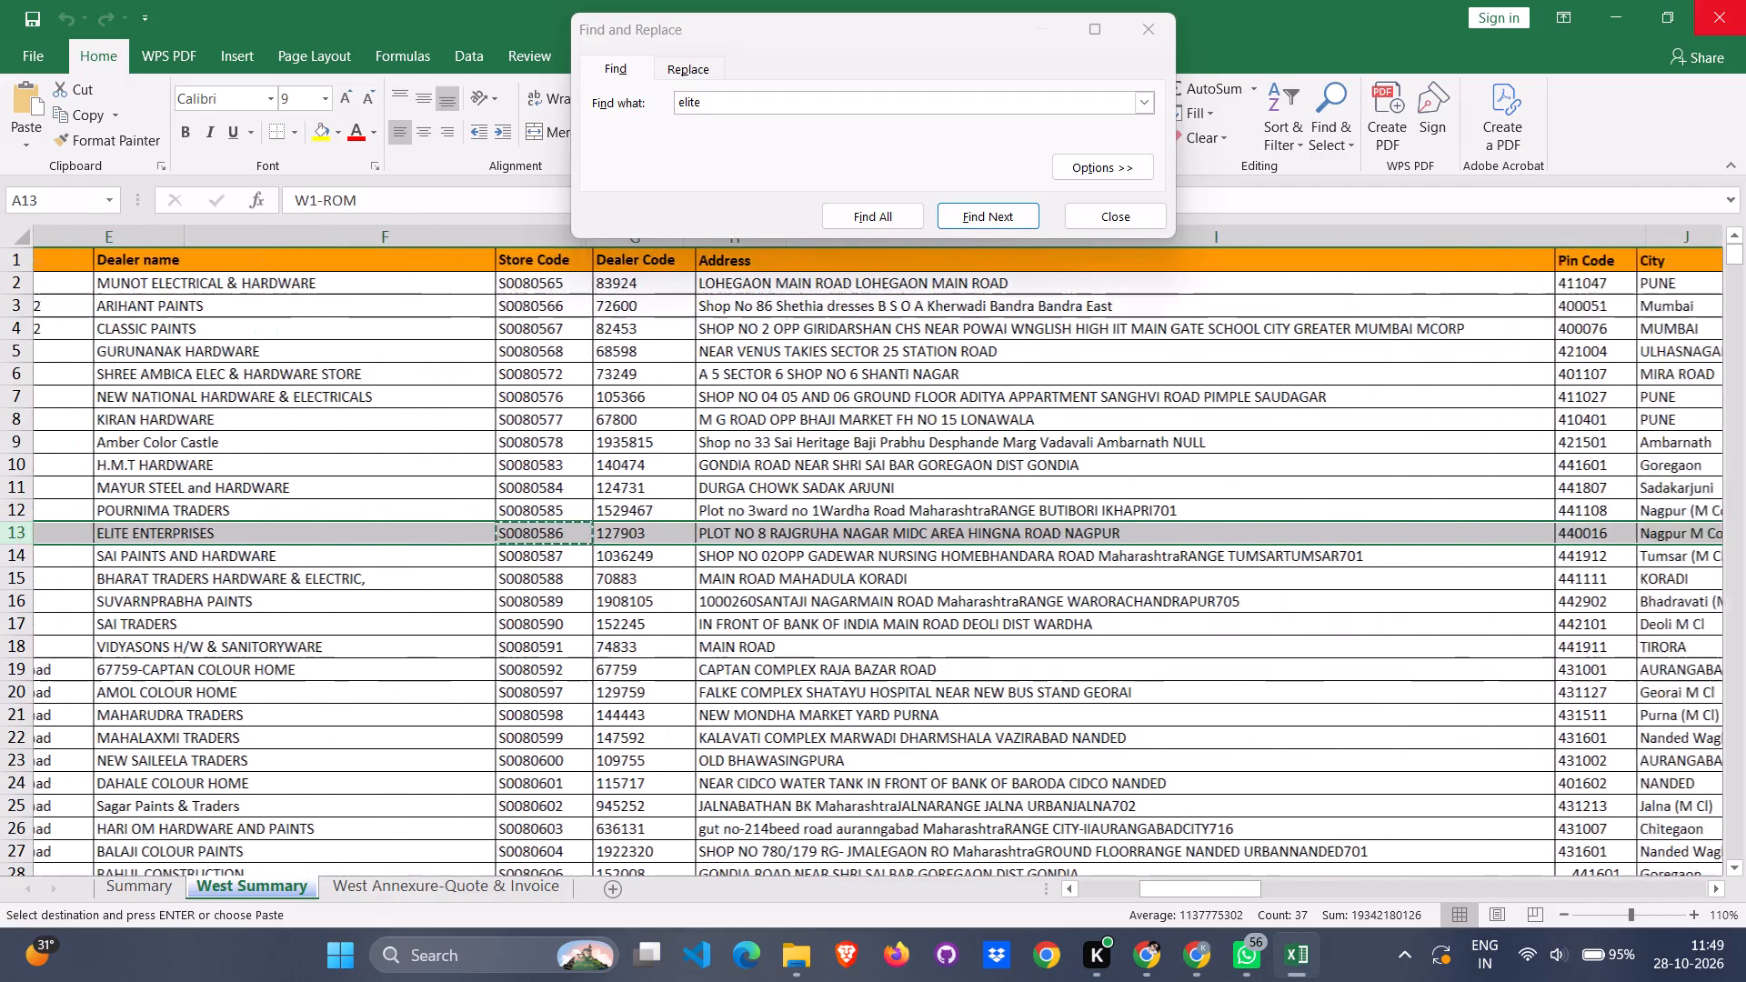
{"action": "scroll", "coordinate": [430, 646], "scroll_direction": "left", "scroll_amount": 10}
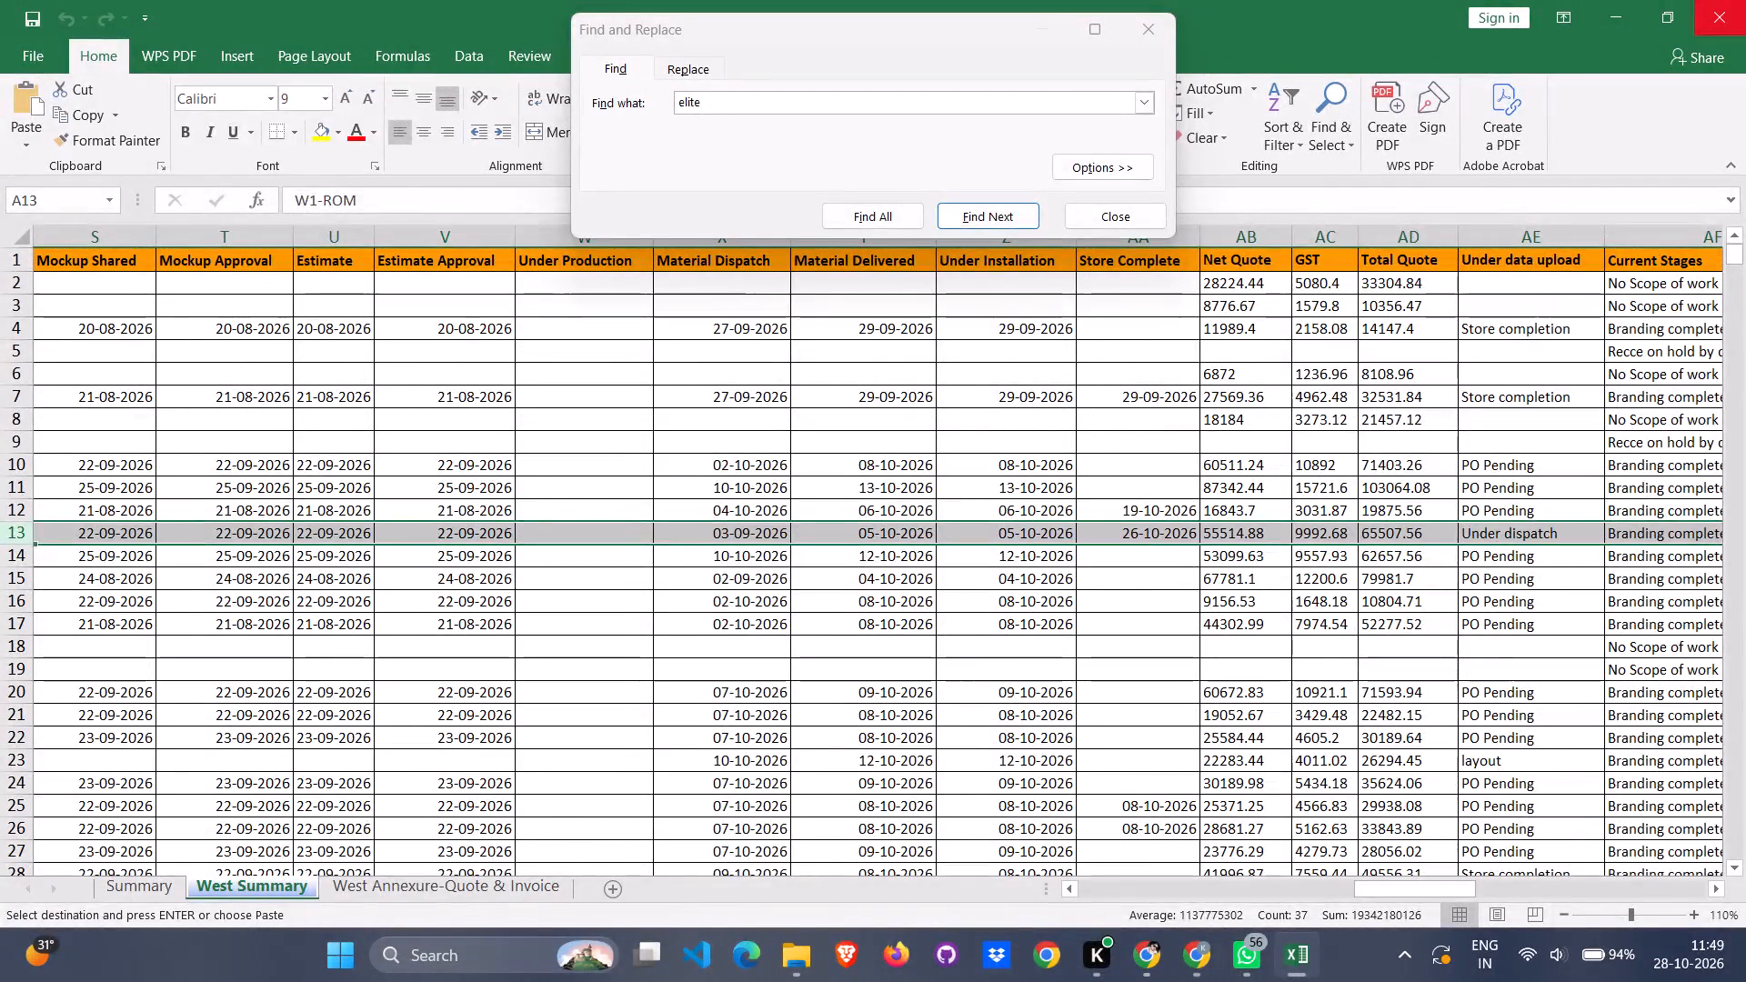
{"action": "left_click", "coordinate": [747, 529]}
{"action": "key", "text": "ctrl+c"}
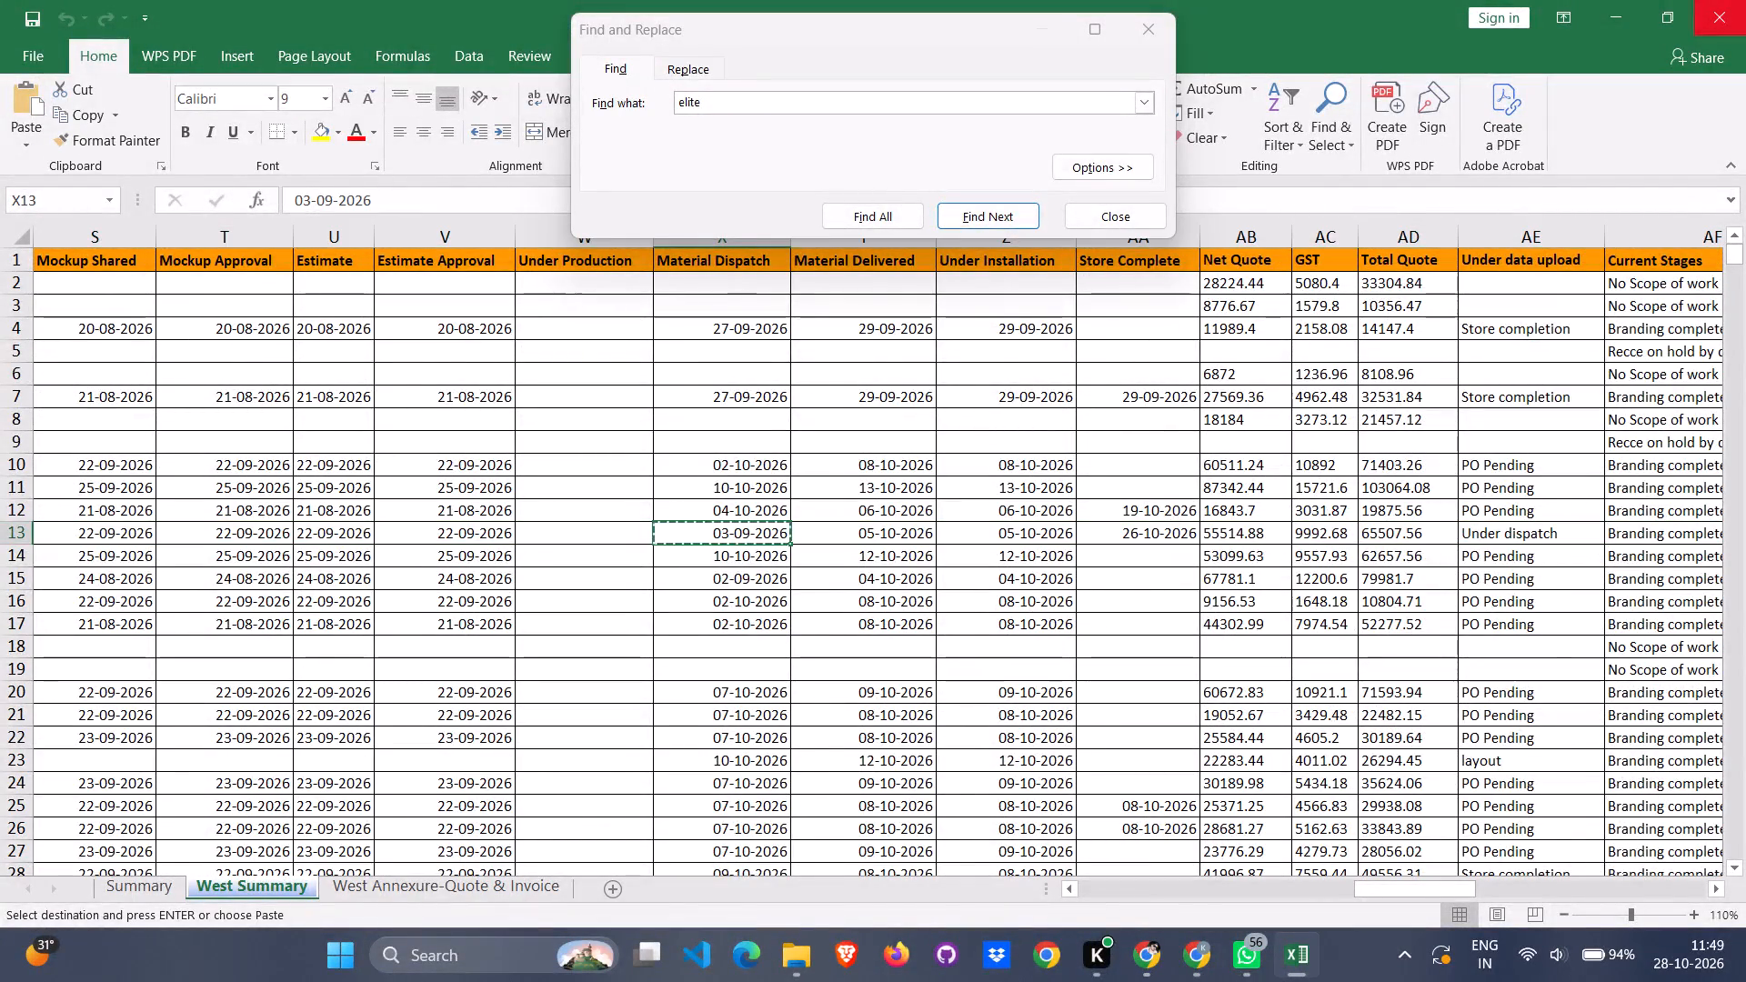
{"action": "key", "text": "alt+Tab"}
{"action": "left_click", "coordinate": [420, 446]}
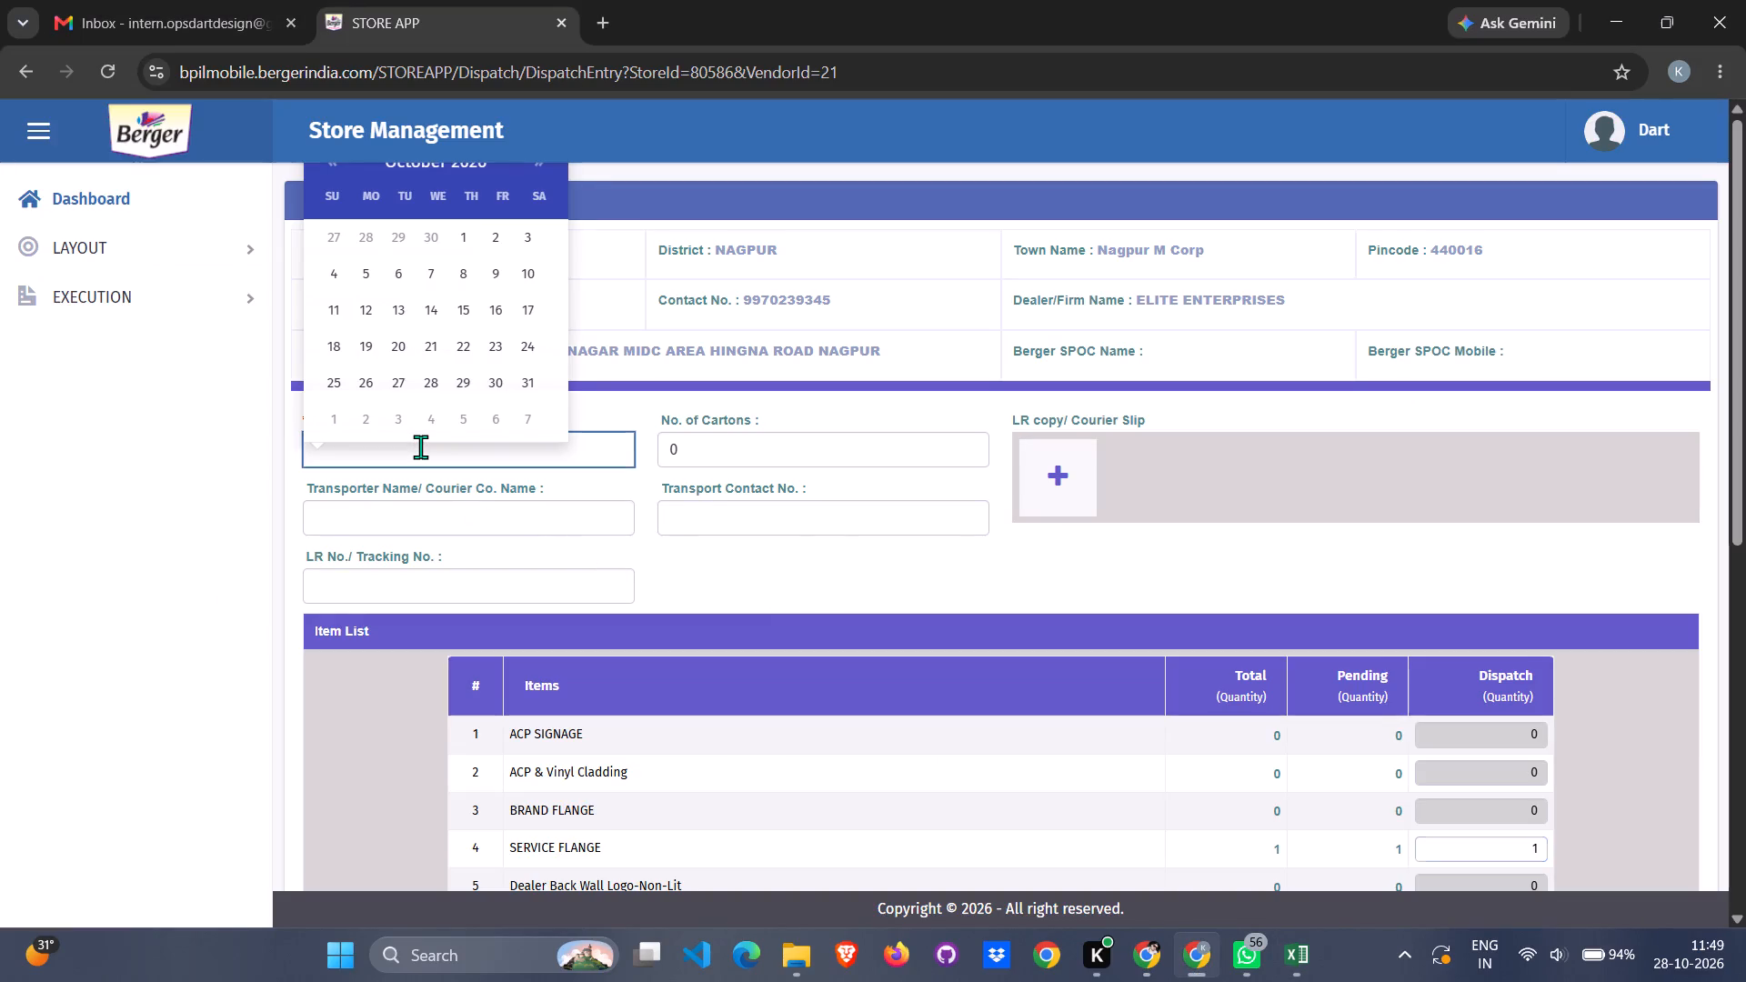
{"action": "key", "text": "ctrl+v"}
{"action": "left_click", "coordinate": [727, 521]}
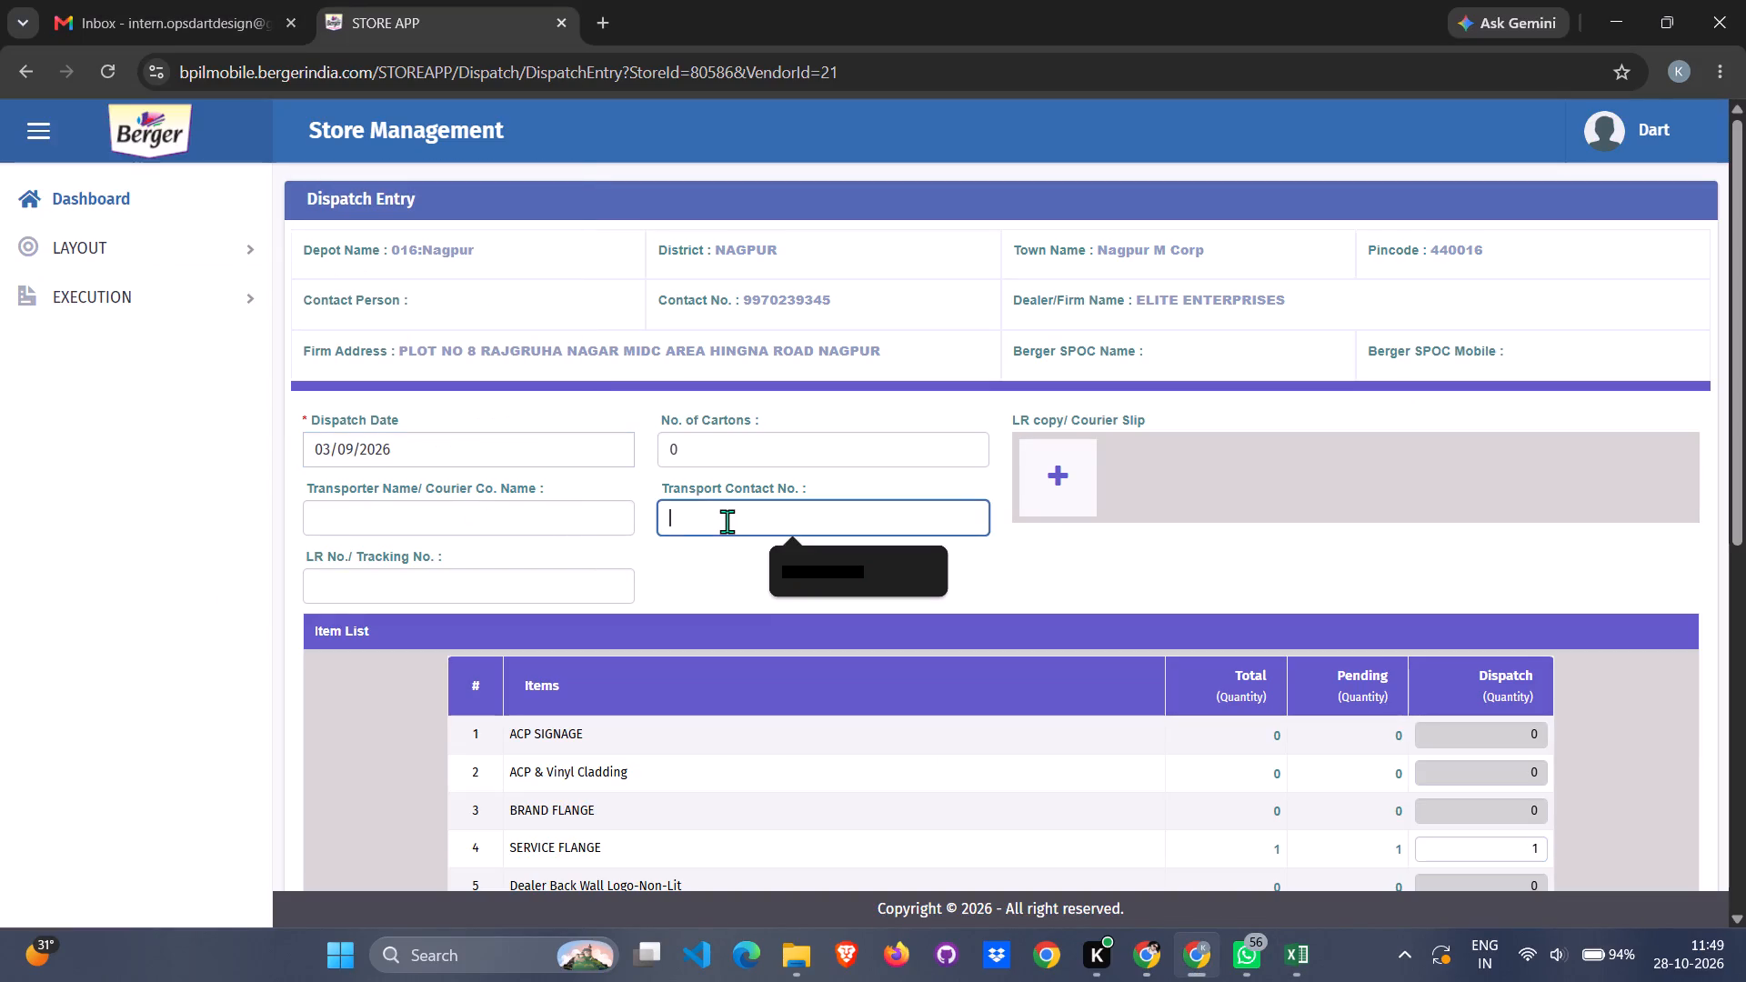
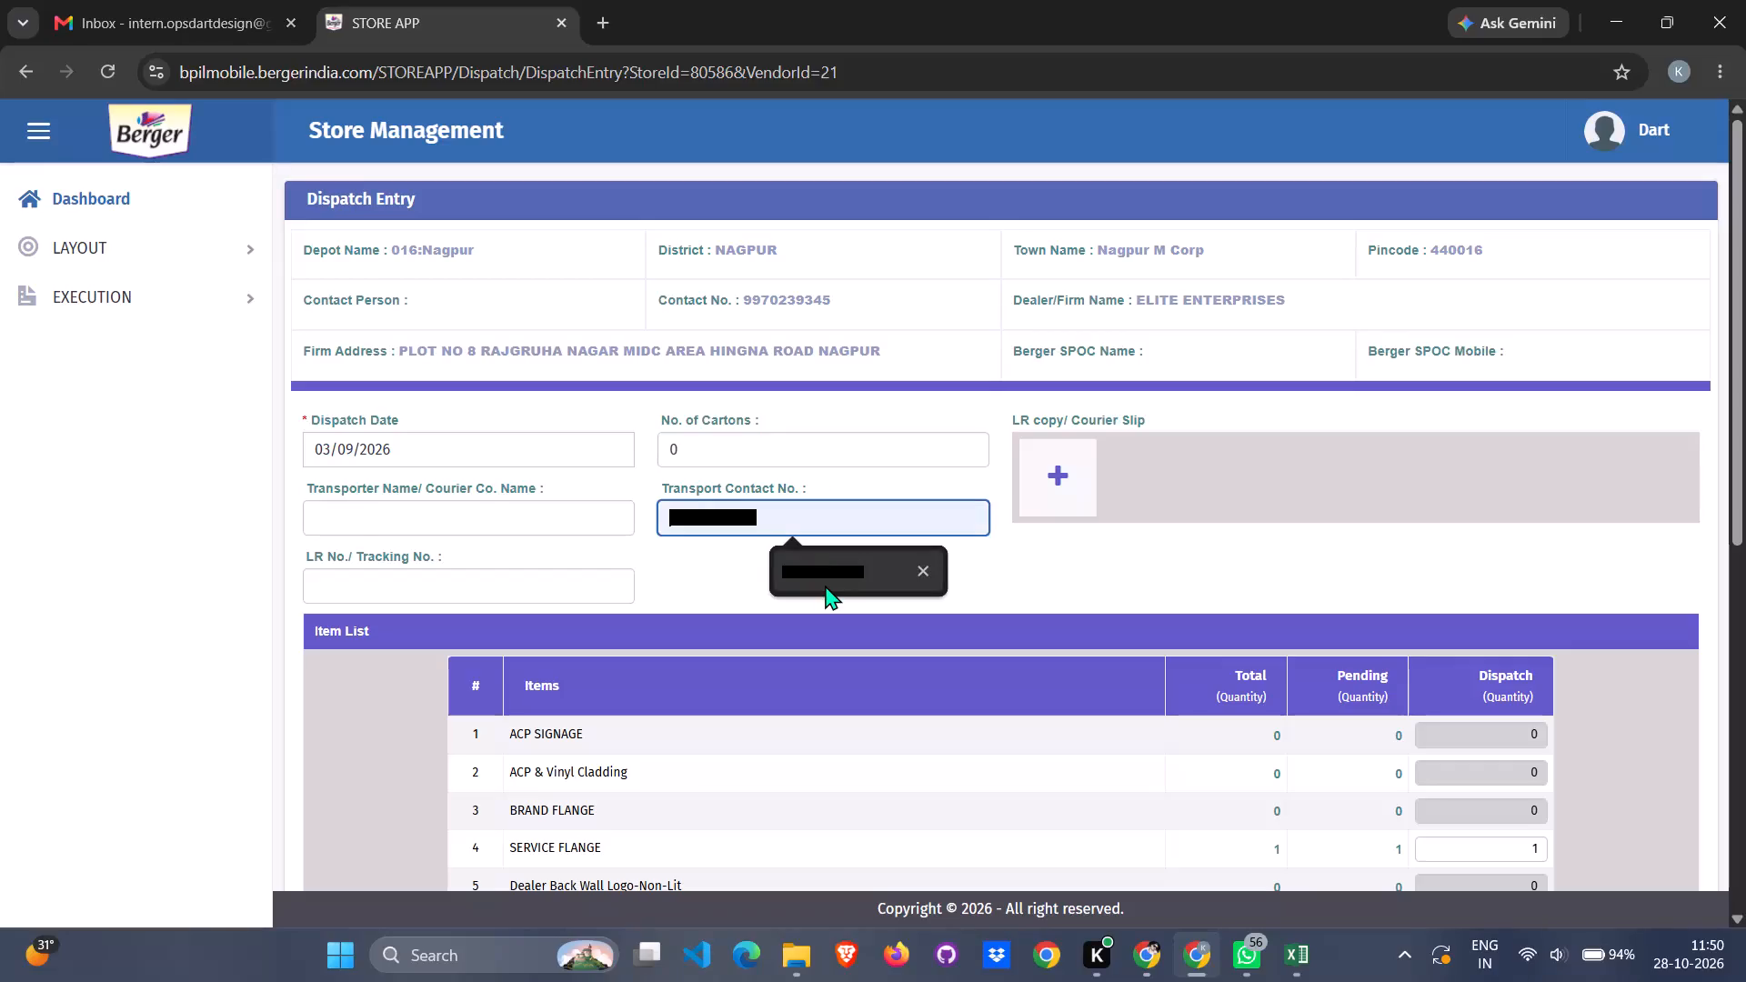
Fill in the Transport Contact No. with the previously used phone number.
{"action": "left_click", "coordinate": [825, 585]}
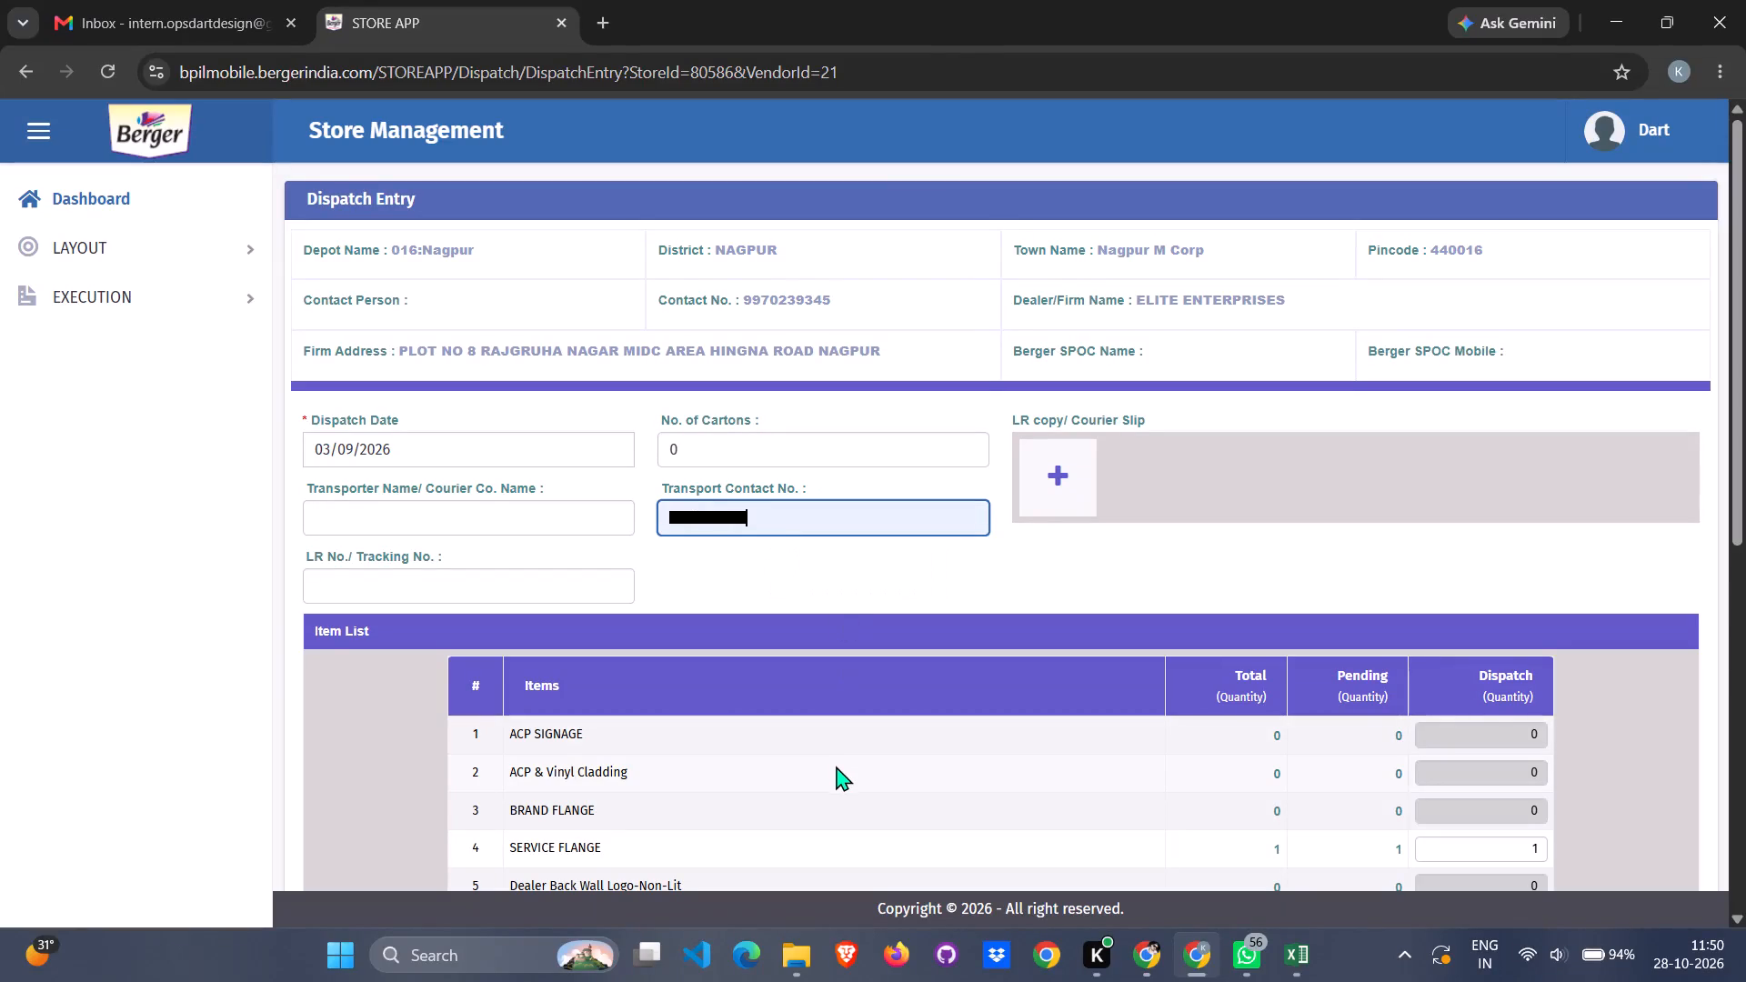
Copy the pending quantity of ACP SIGNAGE (Sqft), 30.00, into its Dispatch quantity.
{"action": "scroll", "coordinate": [839, 777], "scroll_direction": "down", "scroll_amount": 14}
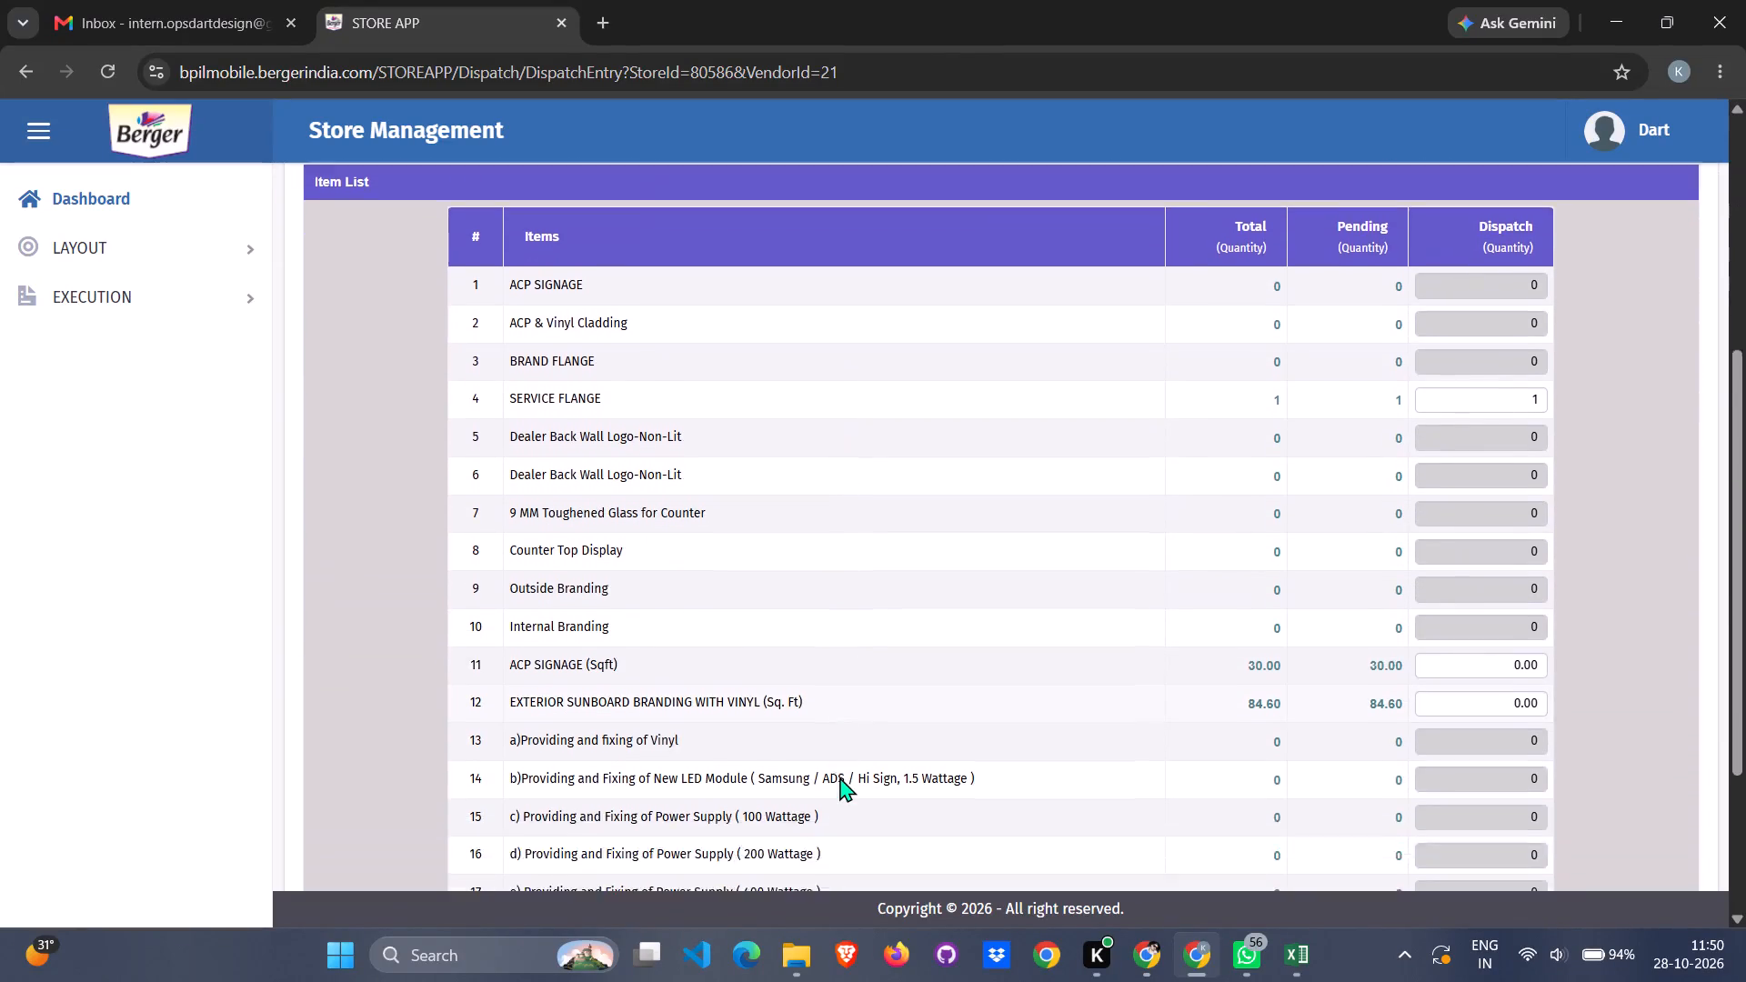
{"action": "scroll", "coordinate": [839, 777], "scroll_direction": "down", "scroll_amount": 3}
{"action": "double_click", "coordinate": [1380, 470]}
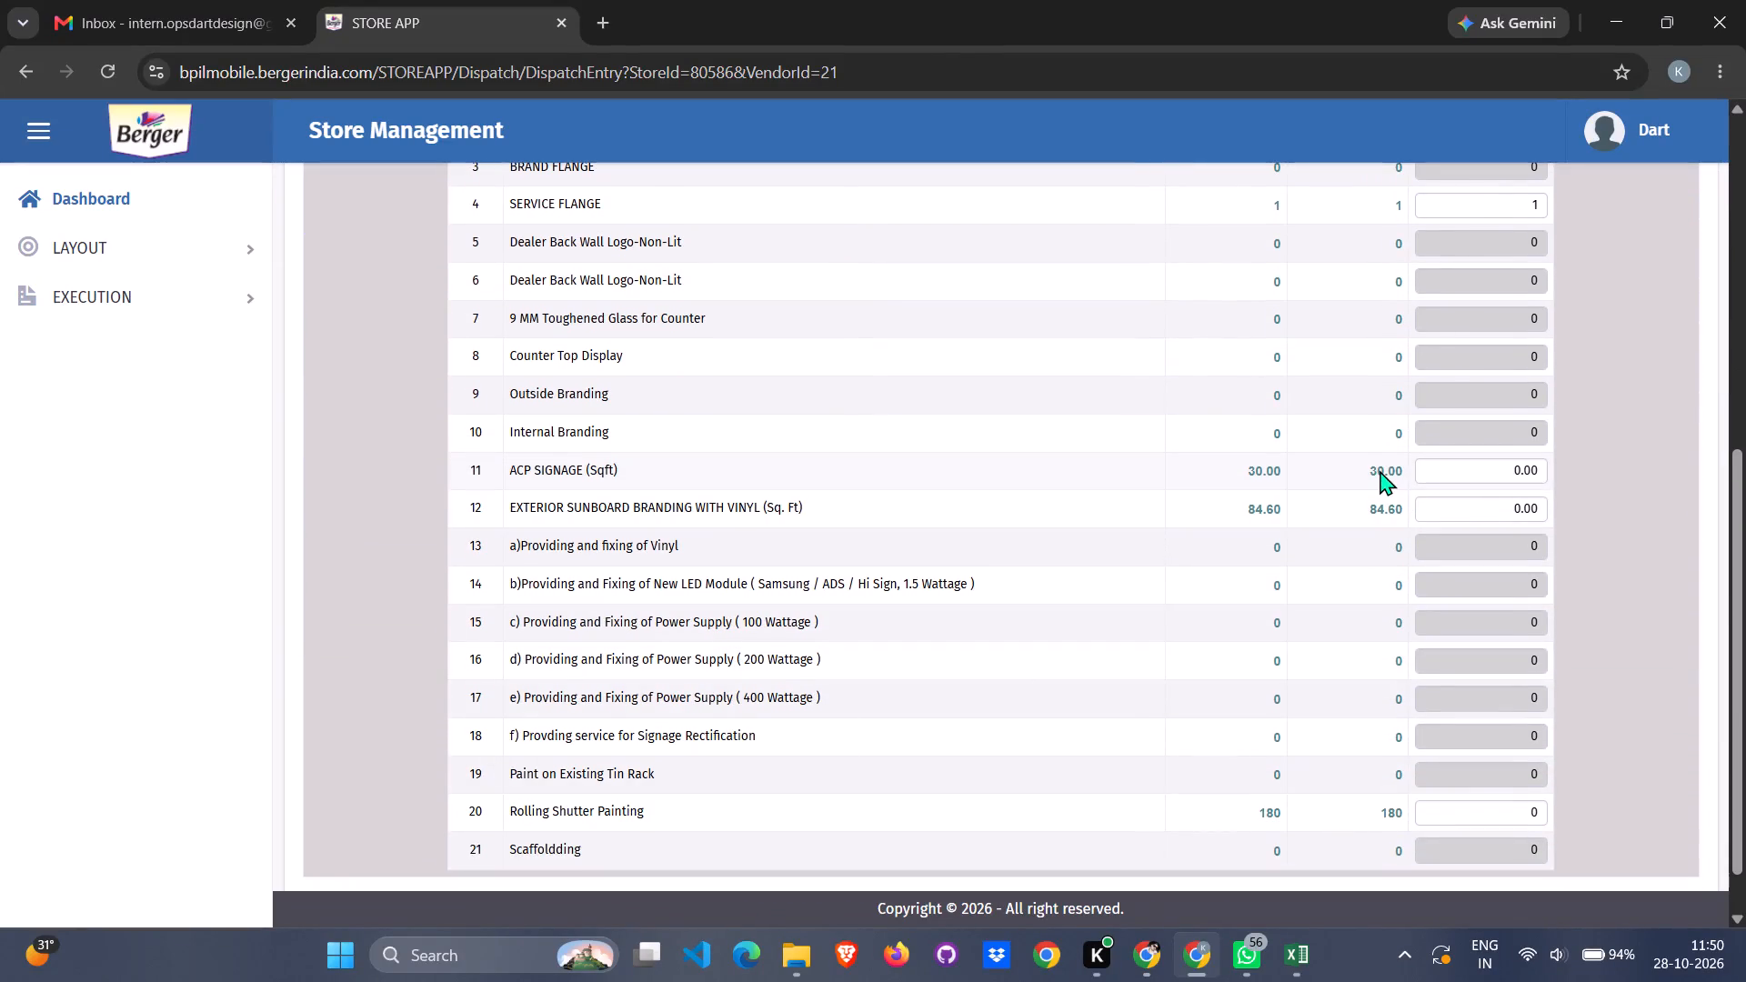
{"action": "key", "text": "ctrl+c"}
{"action": "double_click", "coordinate": [1521, 476]}
{"action": "key", "text": "ctrl+v"}
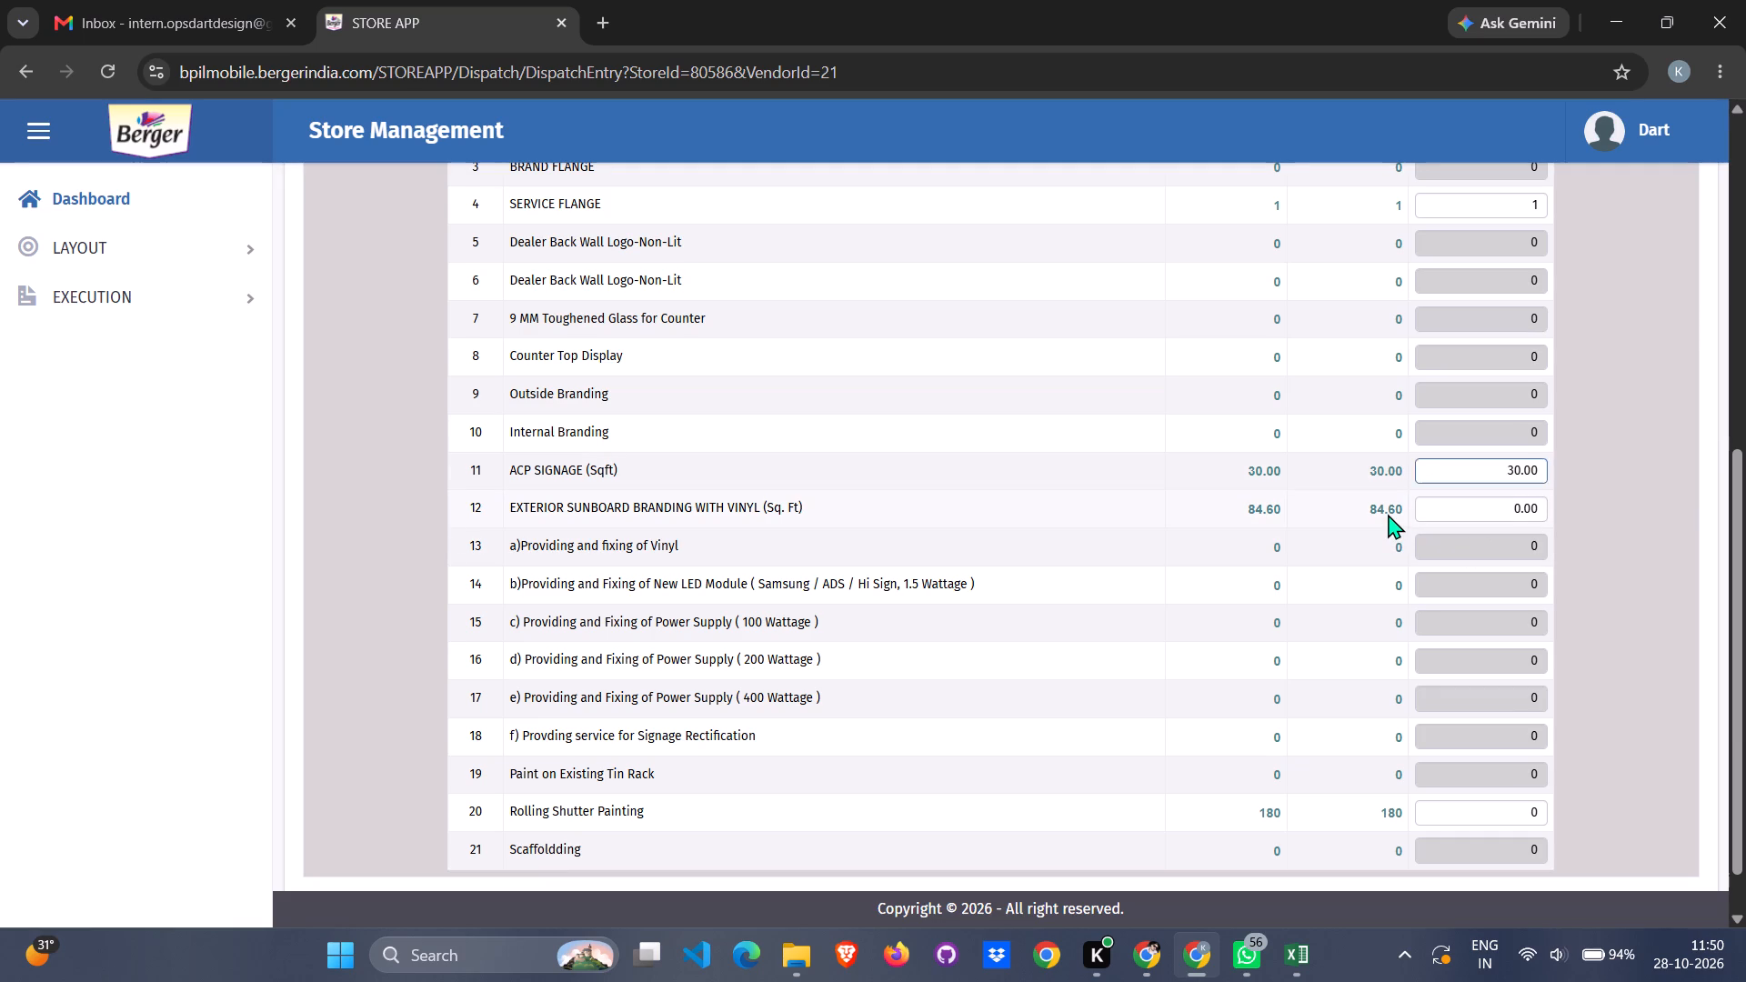
Copy the pending quantity of EXTERIOR SUNBOARD BRANDING WITH VINYL (Sq. Ft), 84.60, into its Dispatch quantity.
{"action": "double_click", "coordinate": [1388, 514]}
{"action": "key", "text": "ctrl+c"}
{"action": "double_click", "coordinate": [1510, 515]}
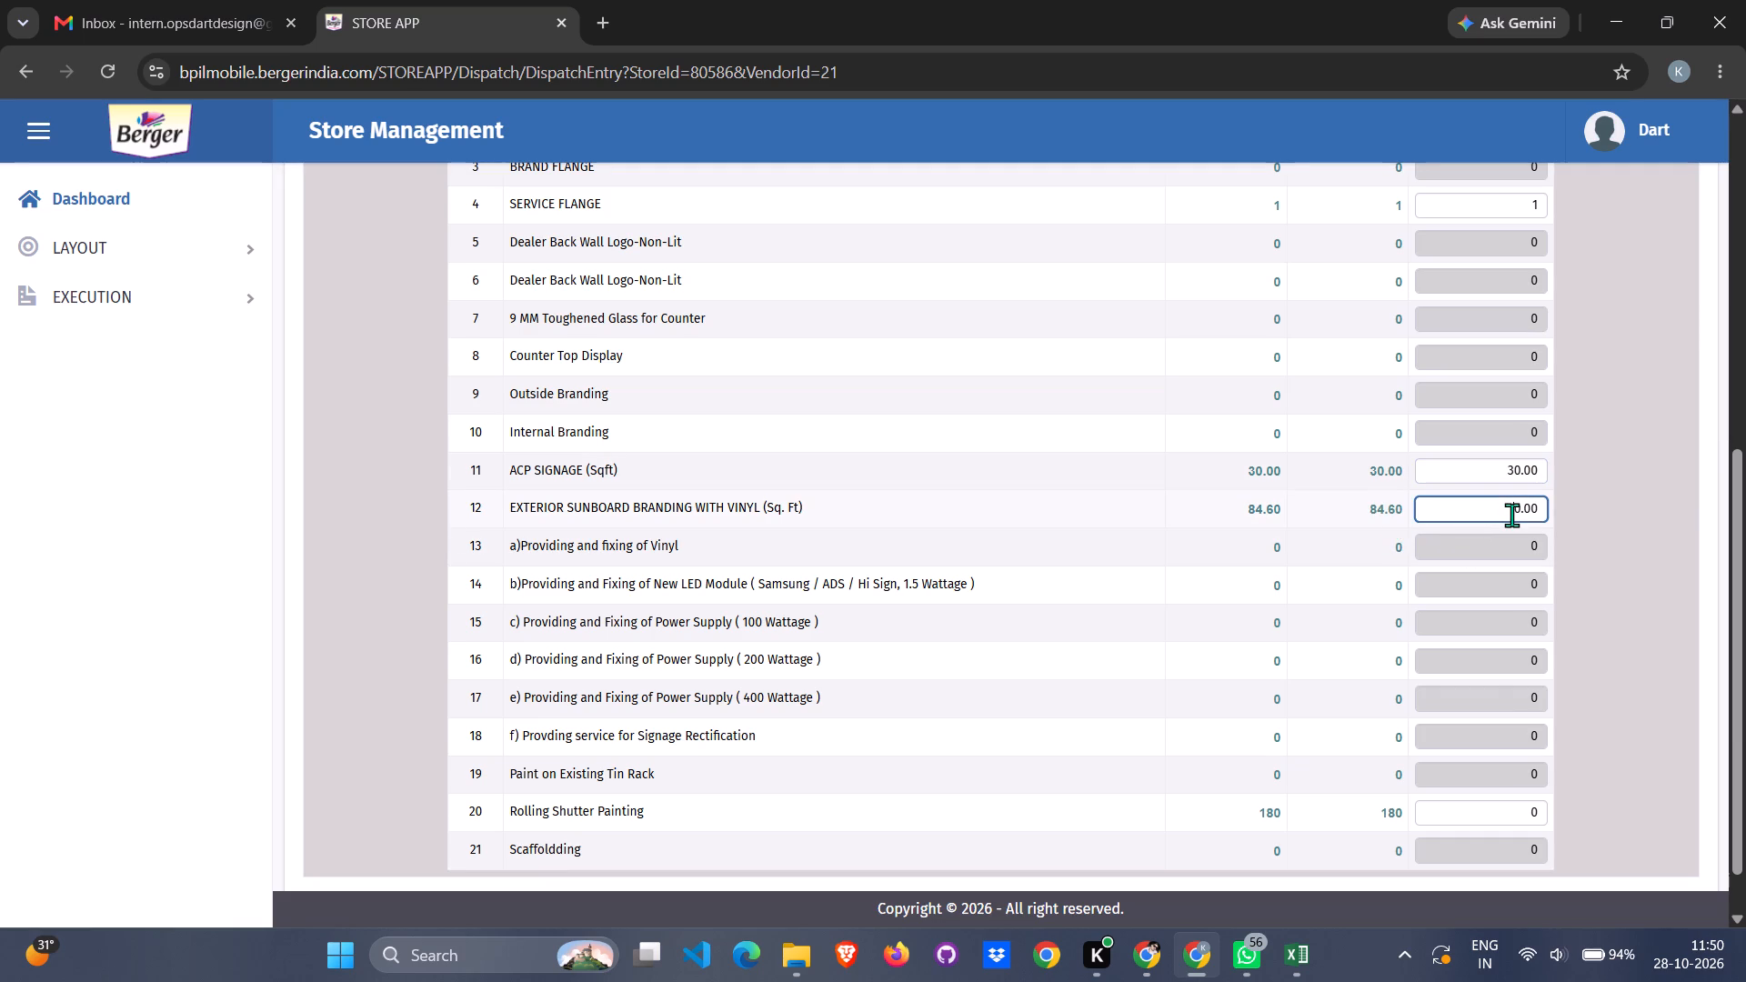
{"action": "key", "text": "ctrl+v"}
Copy the pending quantity of Rolling Shutter Painting, 180, into its Dispatch quantity.
{"action": "scroll", "coordinate": [1356, 636], "scroll_direction": "down", "scroll_amount": 6}
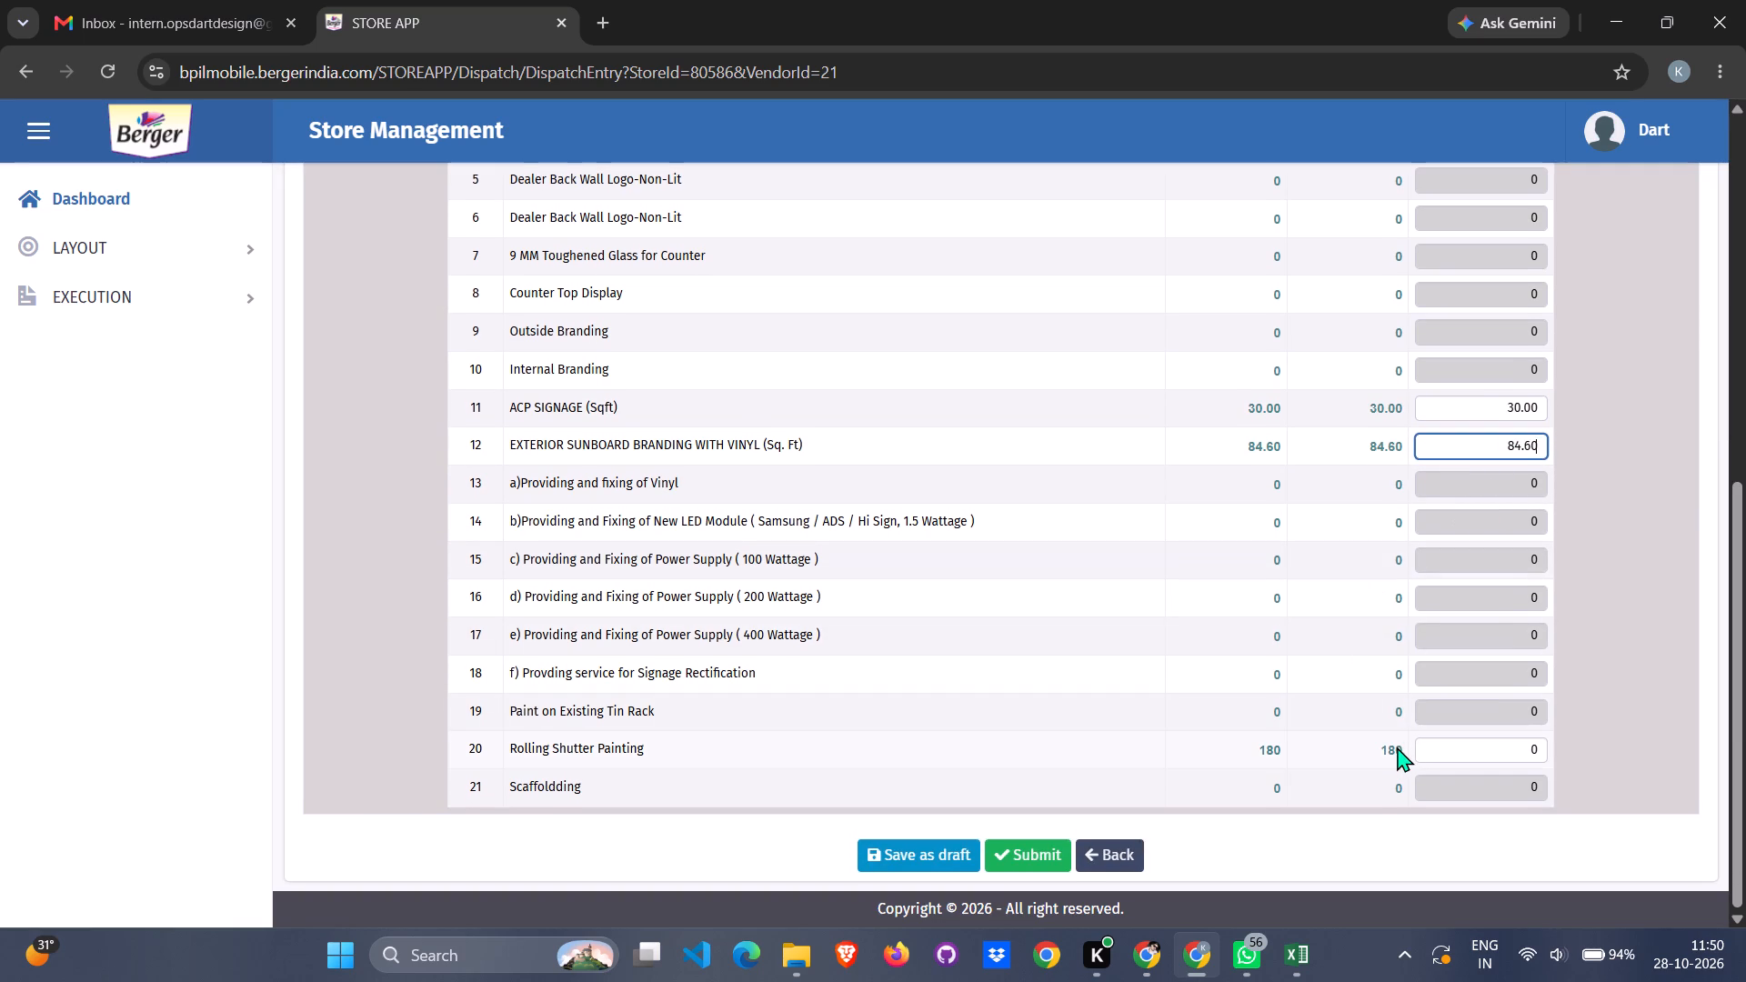
{"action": "double_click", "coordinate": [1397, 747]}
{"action": "double_click", "coordinate": [1393, 747]}
{"action": "key", "text": "ctrl+c"}
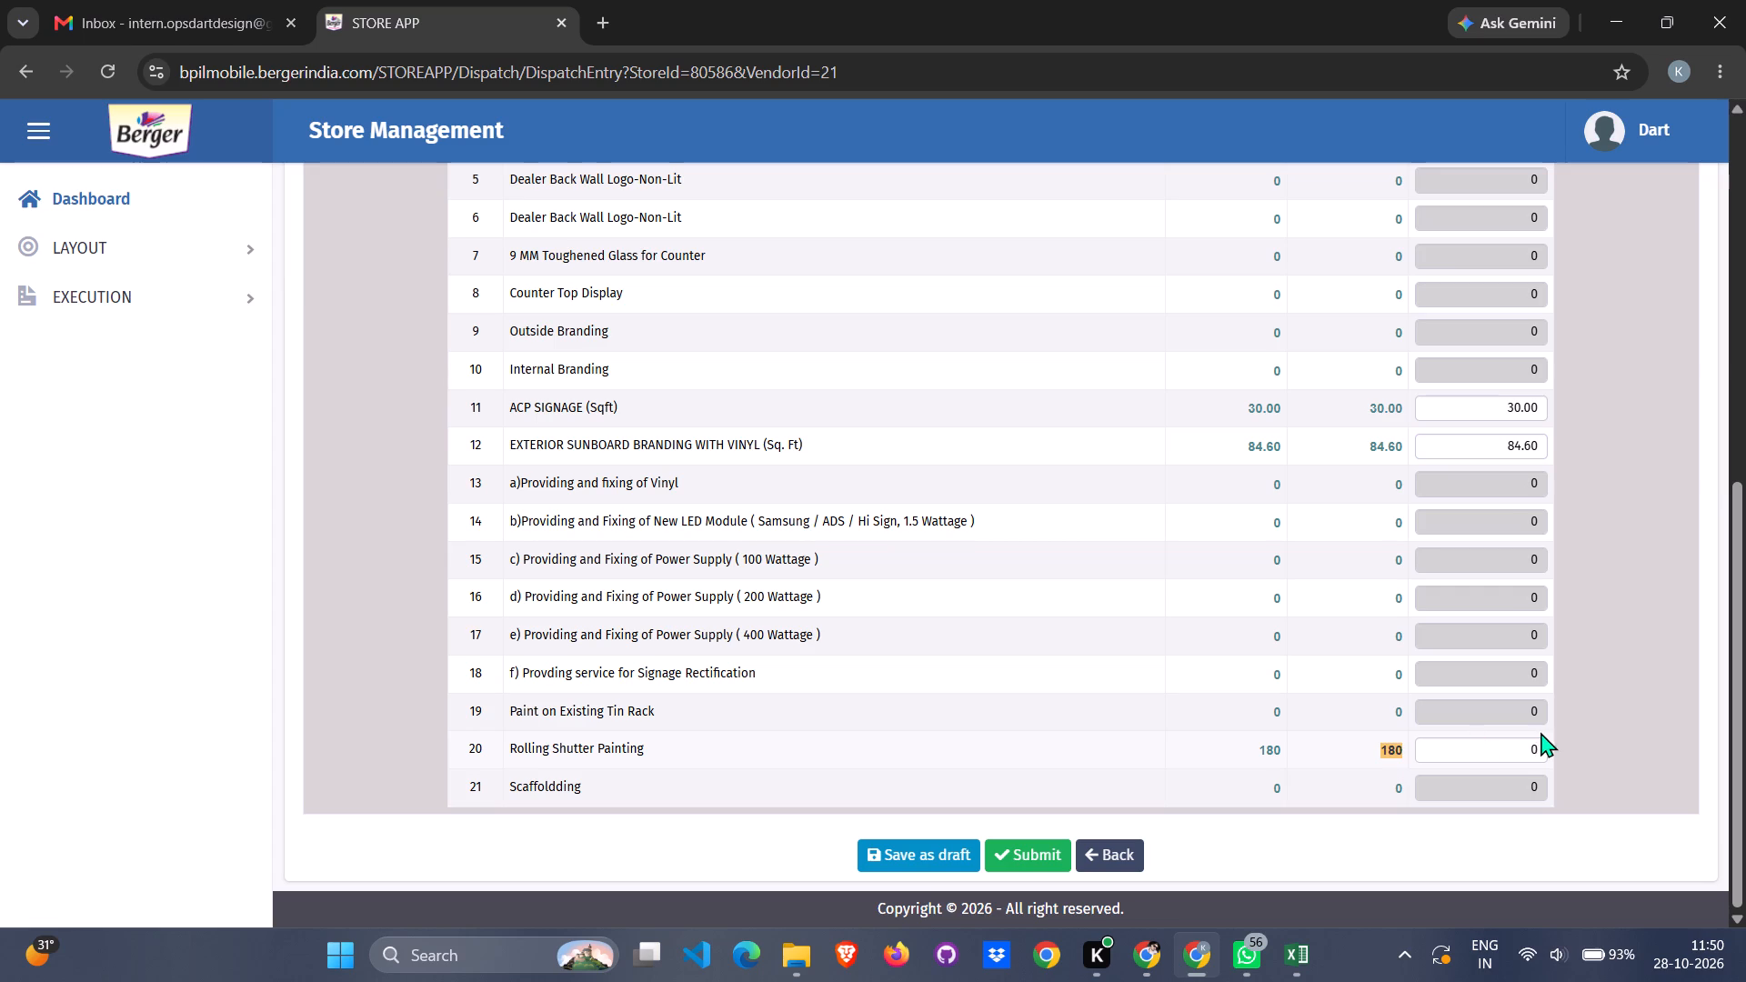
{"action": "double_click", "coordinate": [1524, 751]}
{"action": "key", "text": "ctrl+v"}
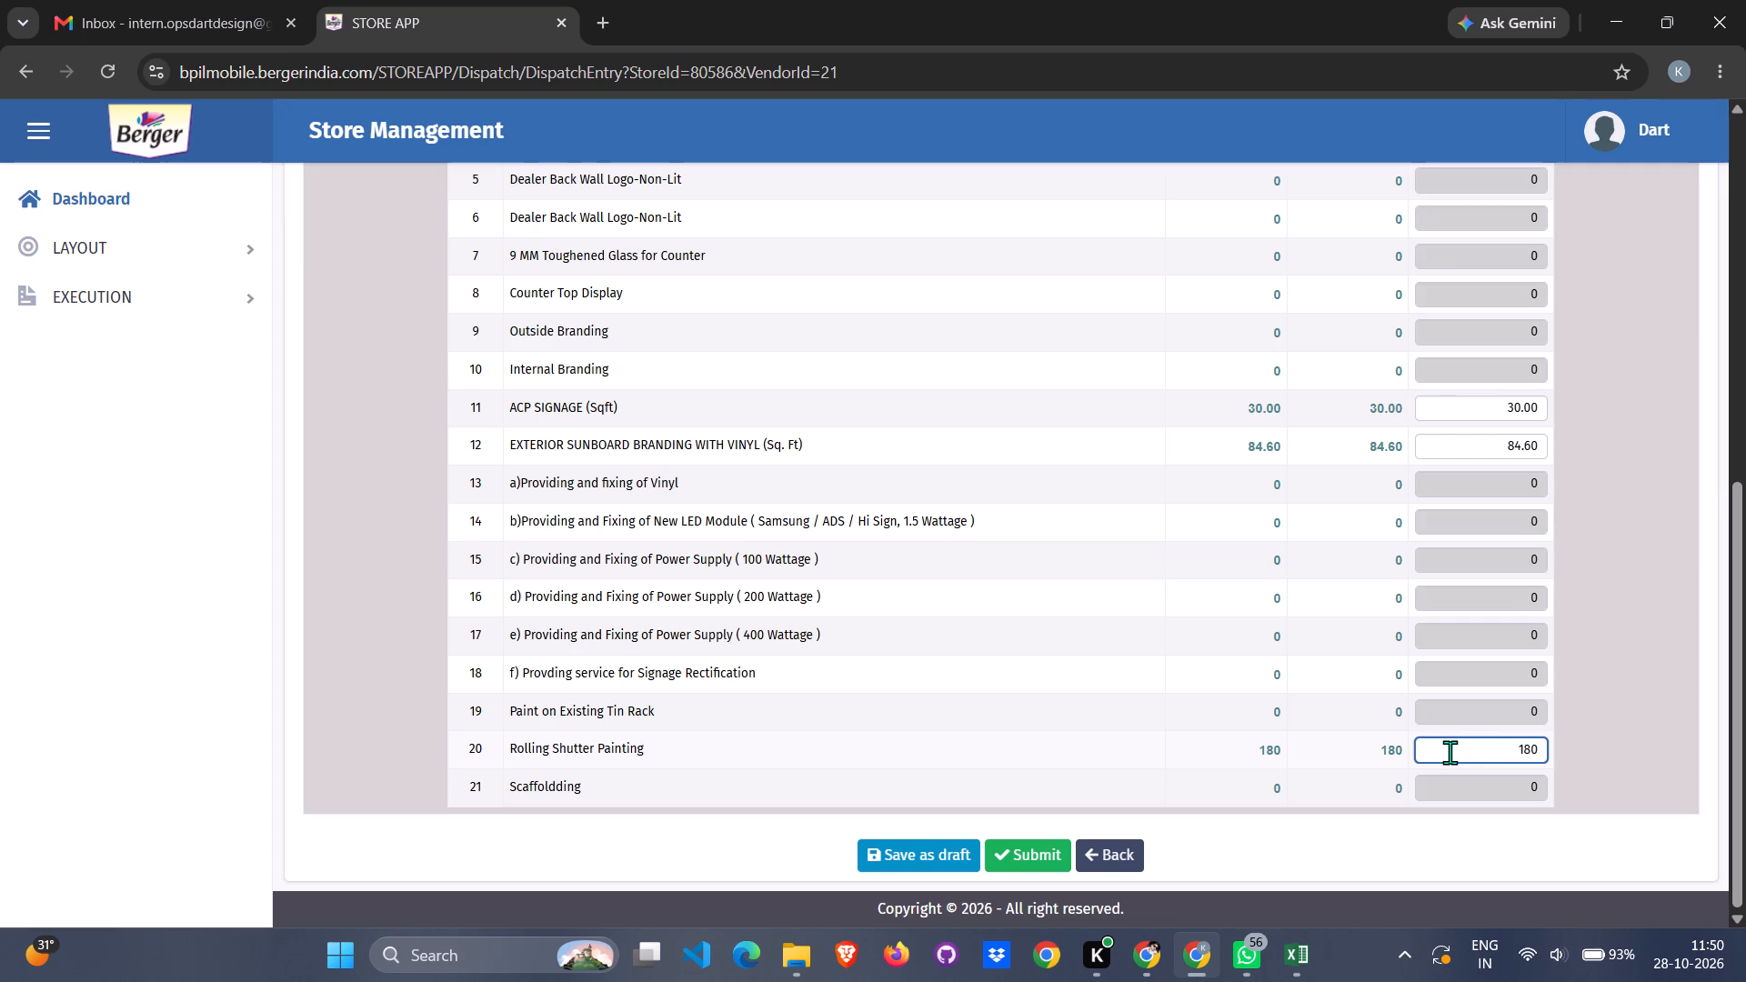
Check the entered dispatch quantities, then submit and confirm the ELITE ENTERPRISES dispatch entry.
{"action": "scroll", "coordinate": [1456, 750], "scroll_direction": "up", "scroll_amount": 4}
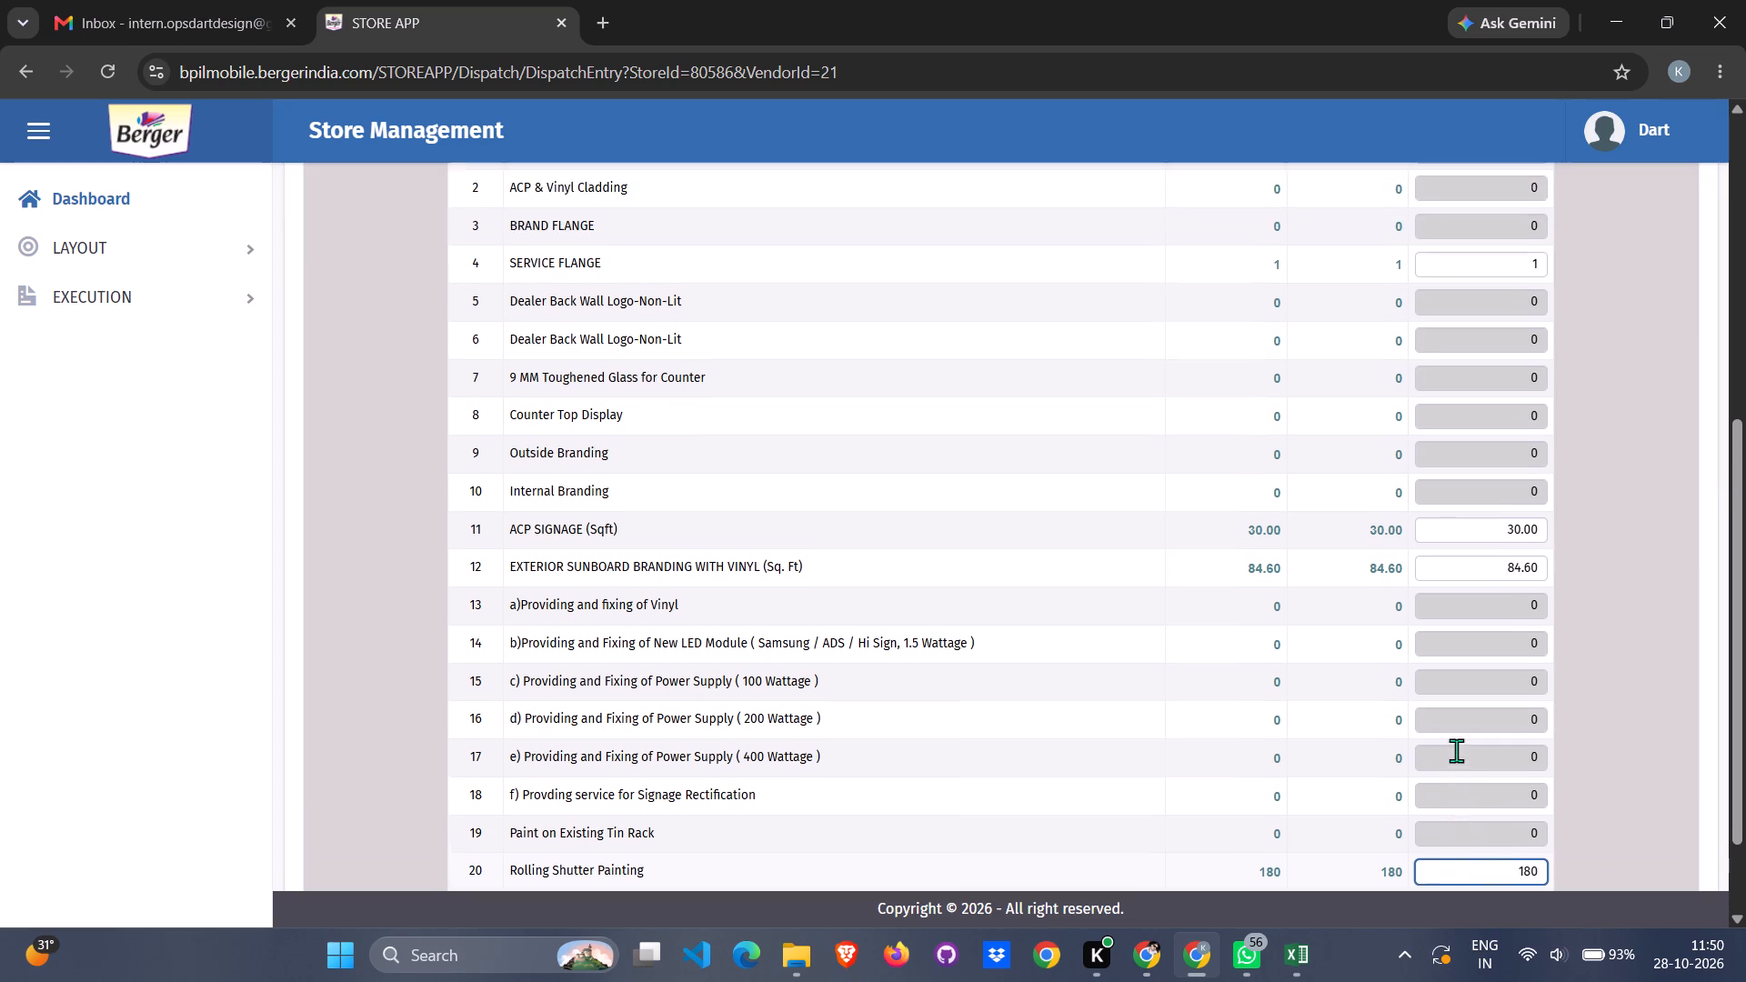
{"action": "scroll", "coordinate": [1461, 754], "scroll_direction": "up", "scroll_amount": 5}
{"action": "scroll", "coordinate": [1461, 754], "scroll_direction": "down", "scroll_amount": 11}
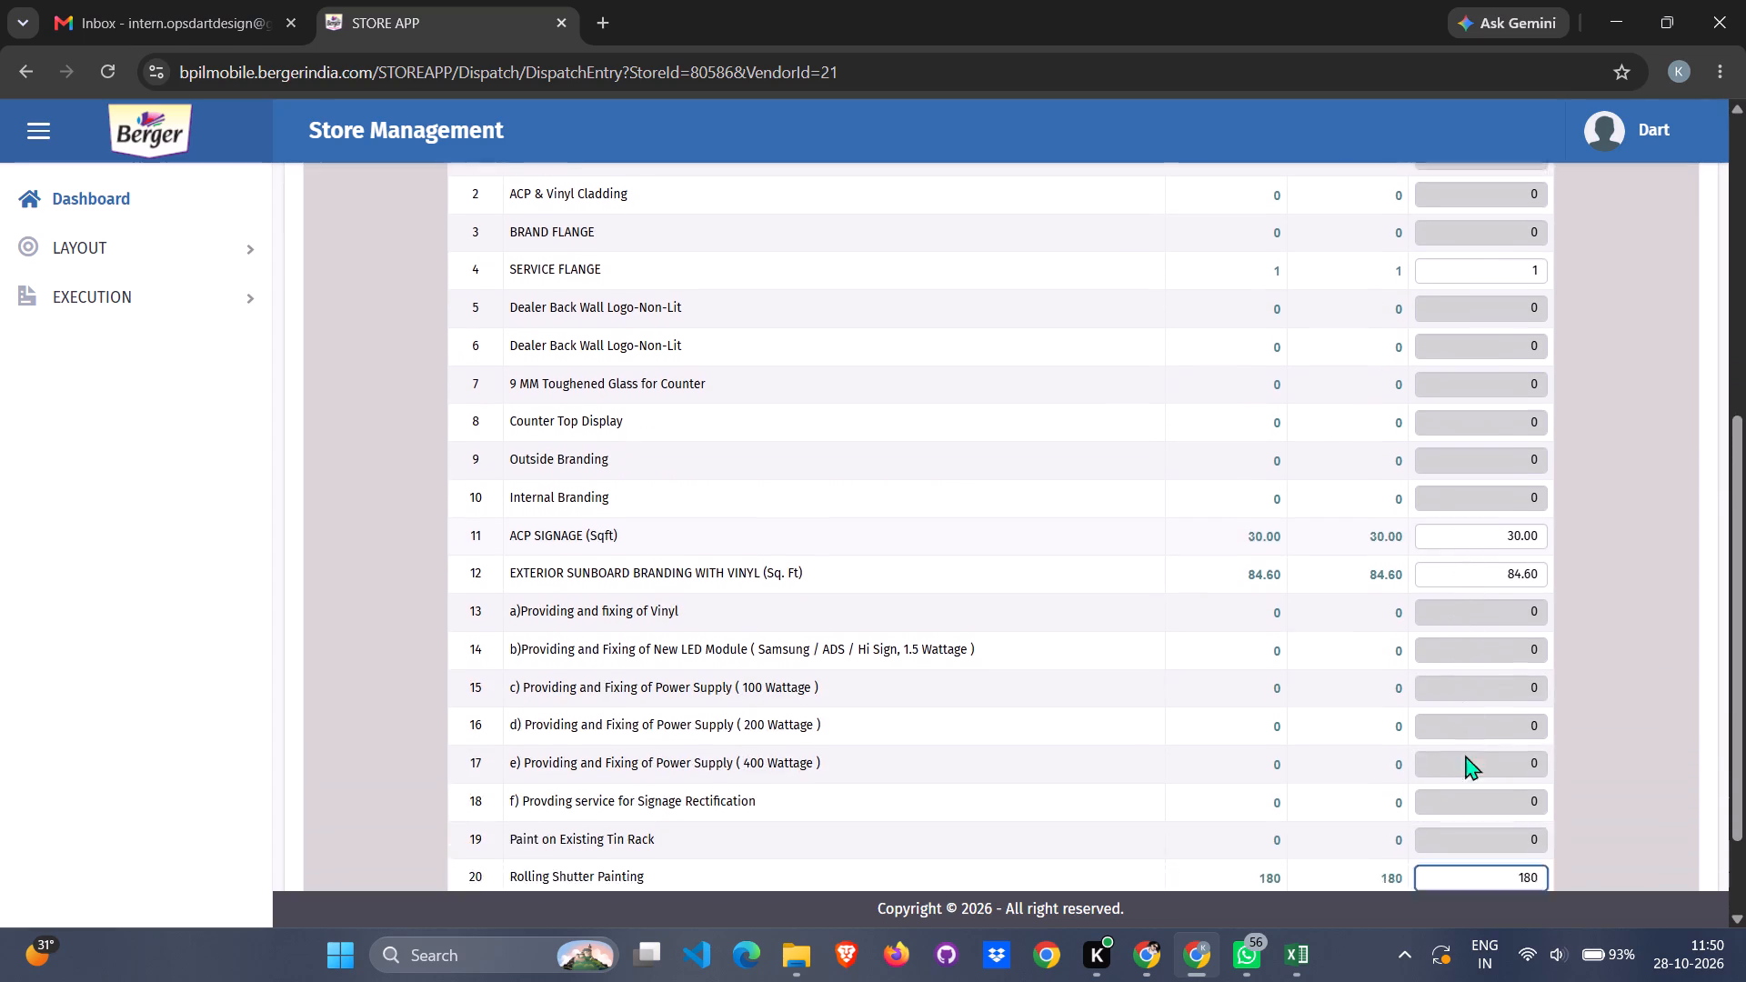
{"action": "scroll", "coordinate": [1466, 757], "scroll_direction": "down", "scroll_amount": 5}
{"action": "left_click", "coordinate": [1016, 854]}
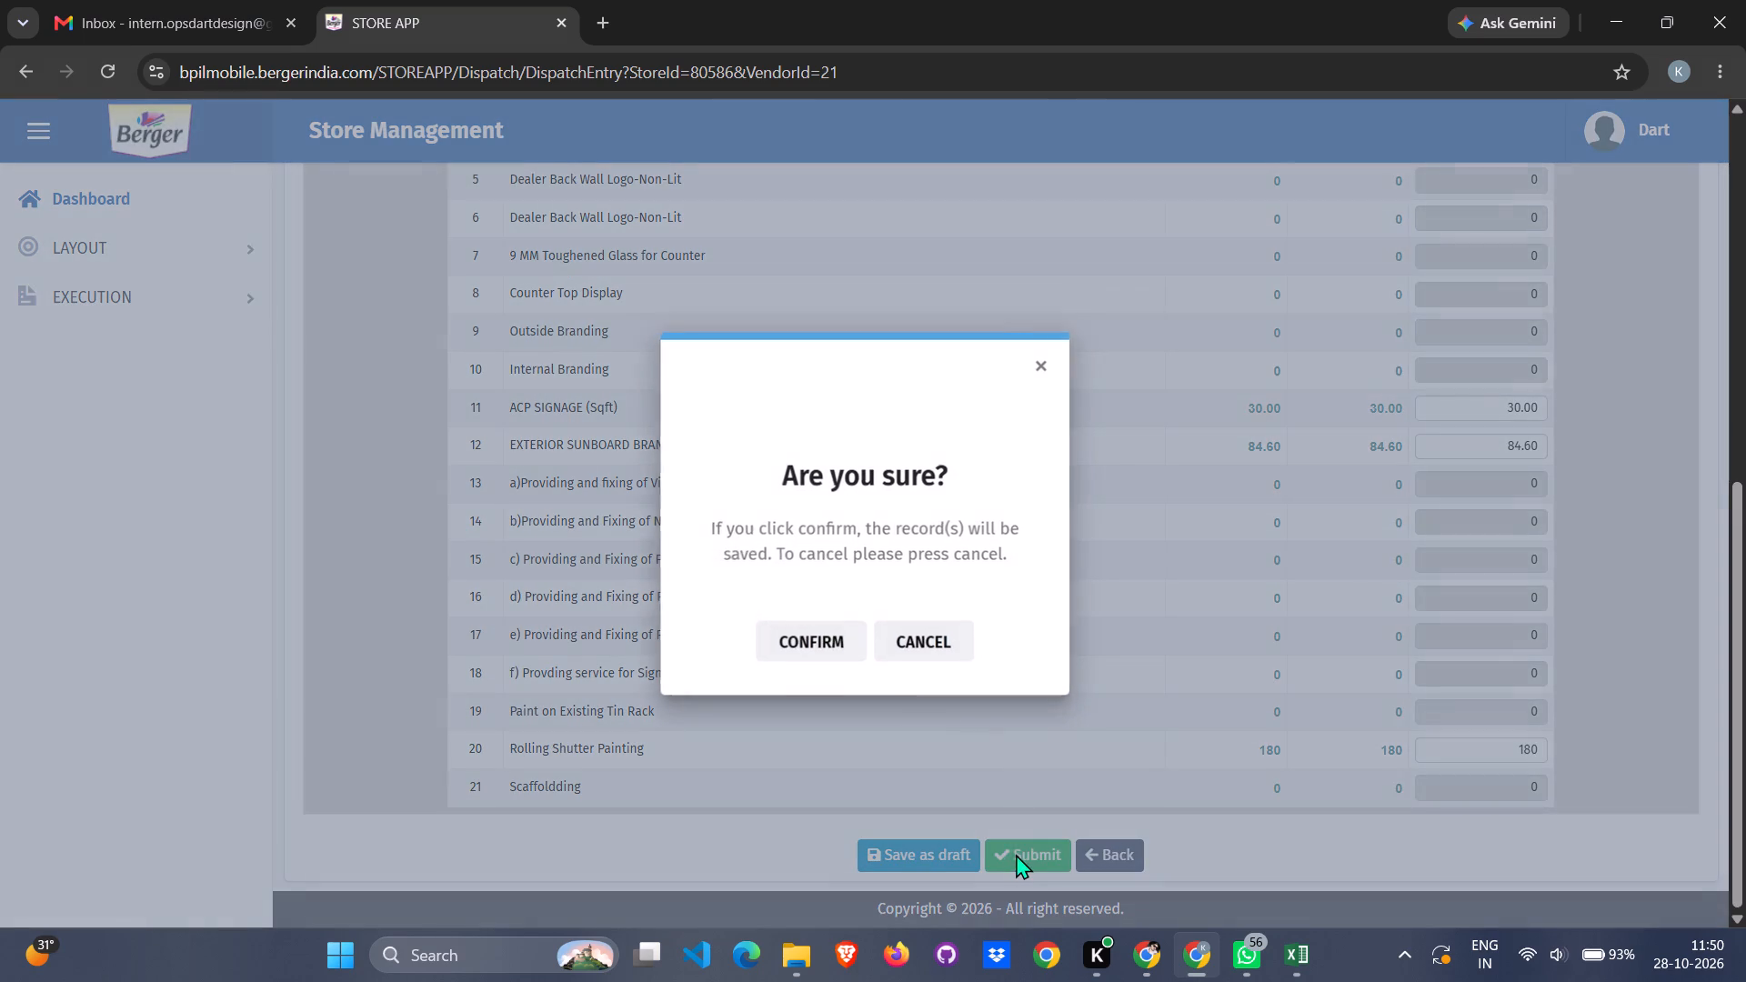
{"action": "left_click", "coordinate": [826, 642]}
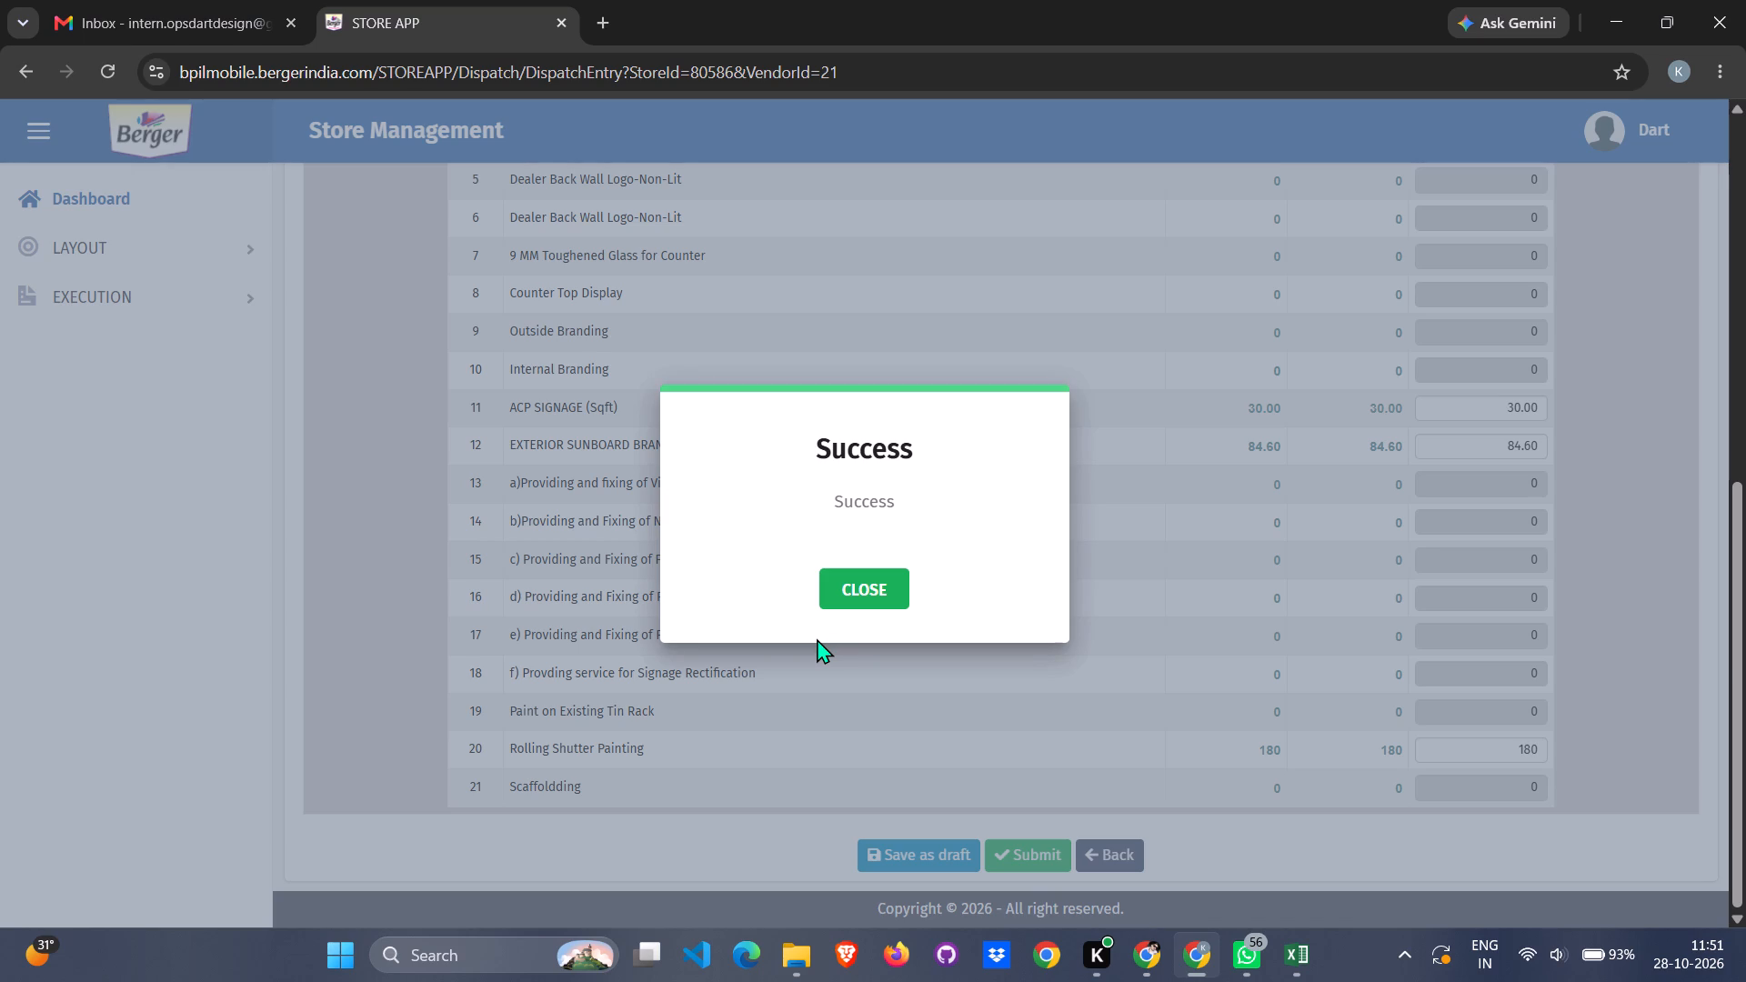
{"action": "left_click", "coordinate": [877, 590]}
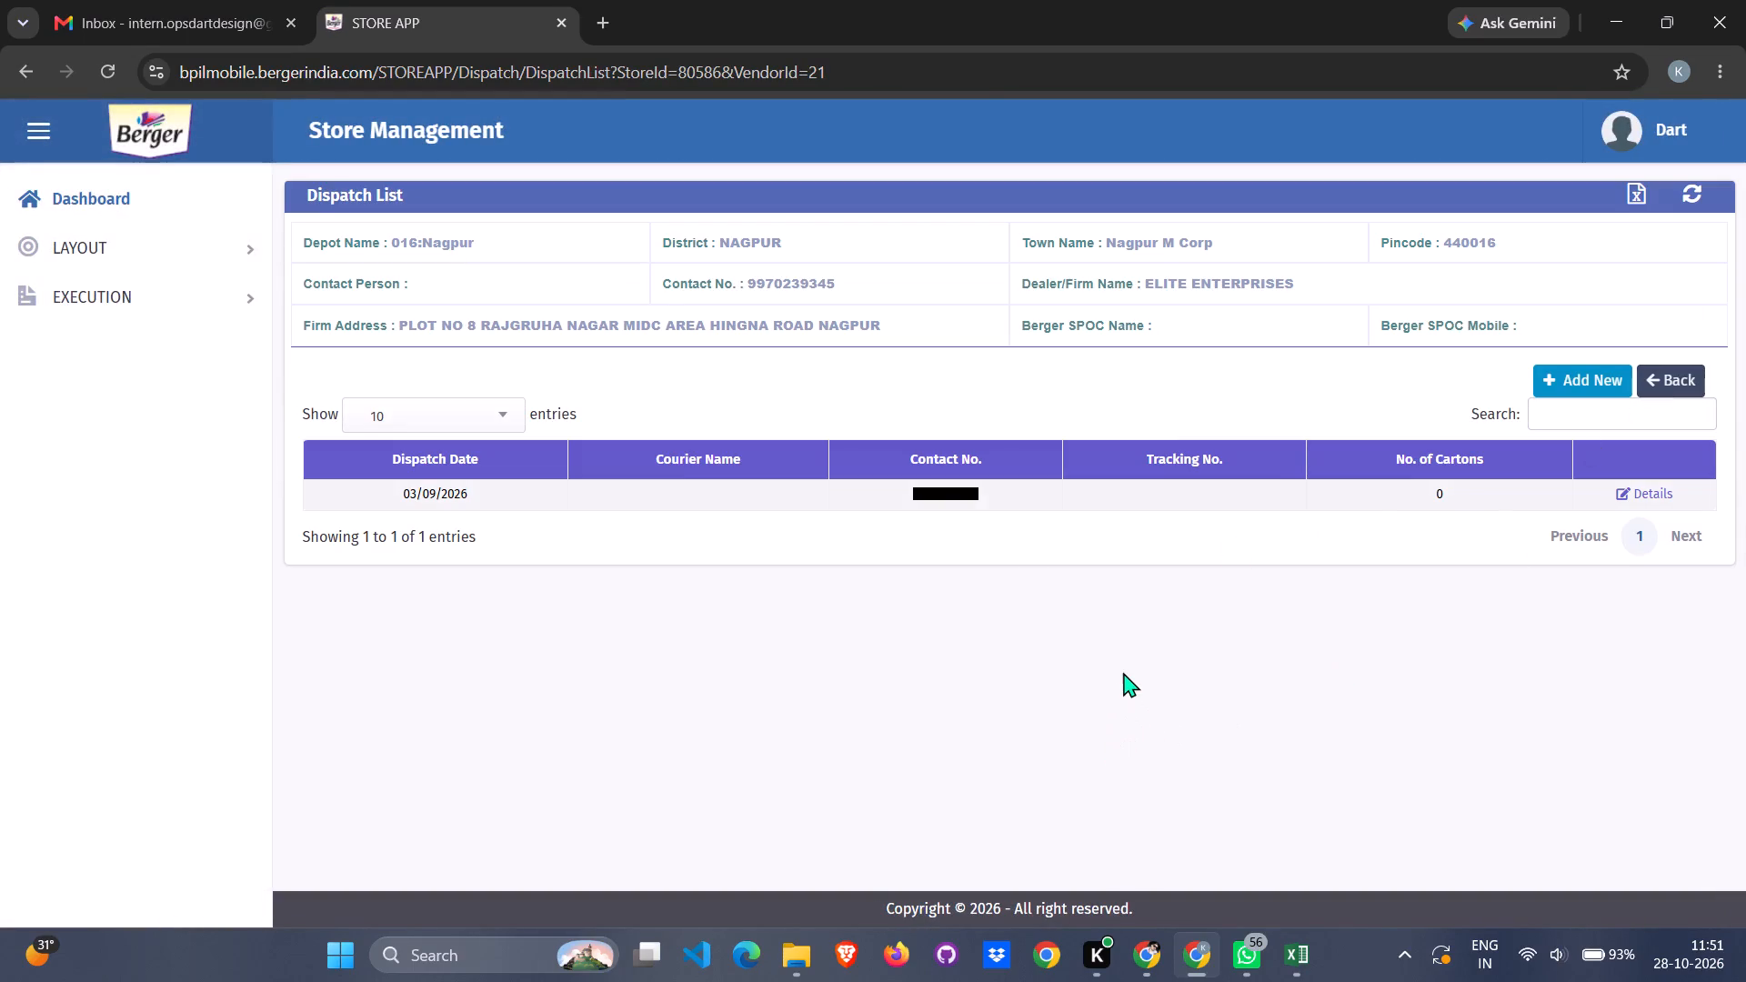
Open the Dispatch Items store list.
{"action": "left_click", "coordinate": [116, 295]}
{"action": "left_click", "coordinate": [121, 332]}
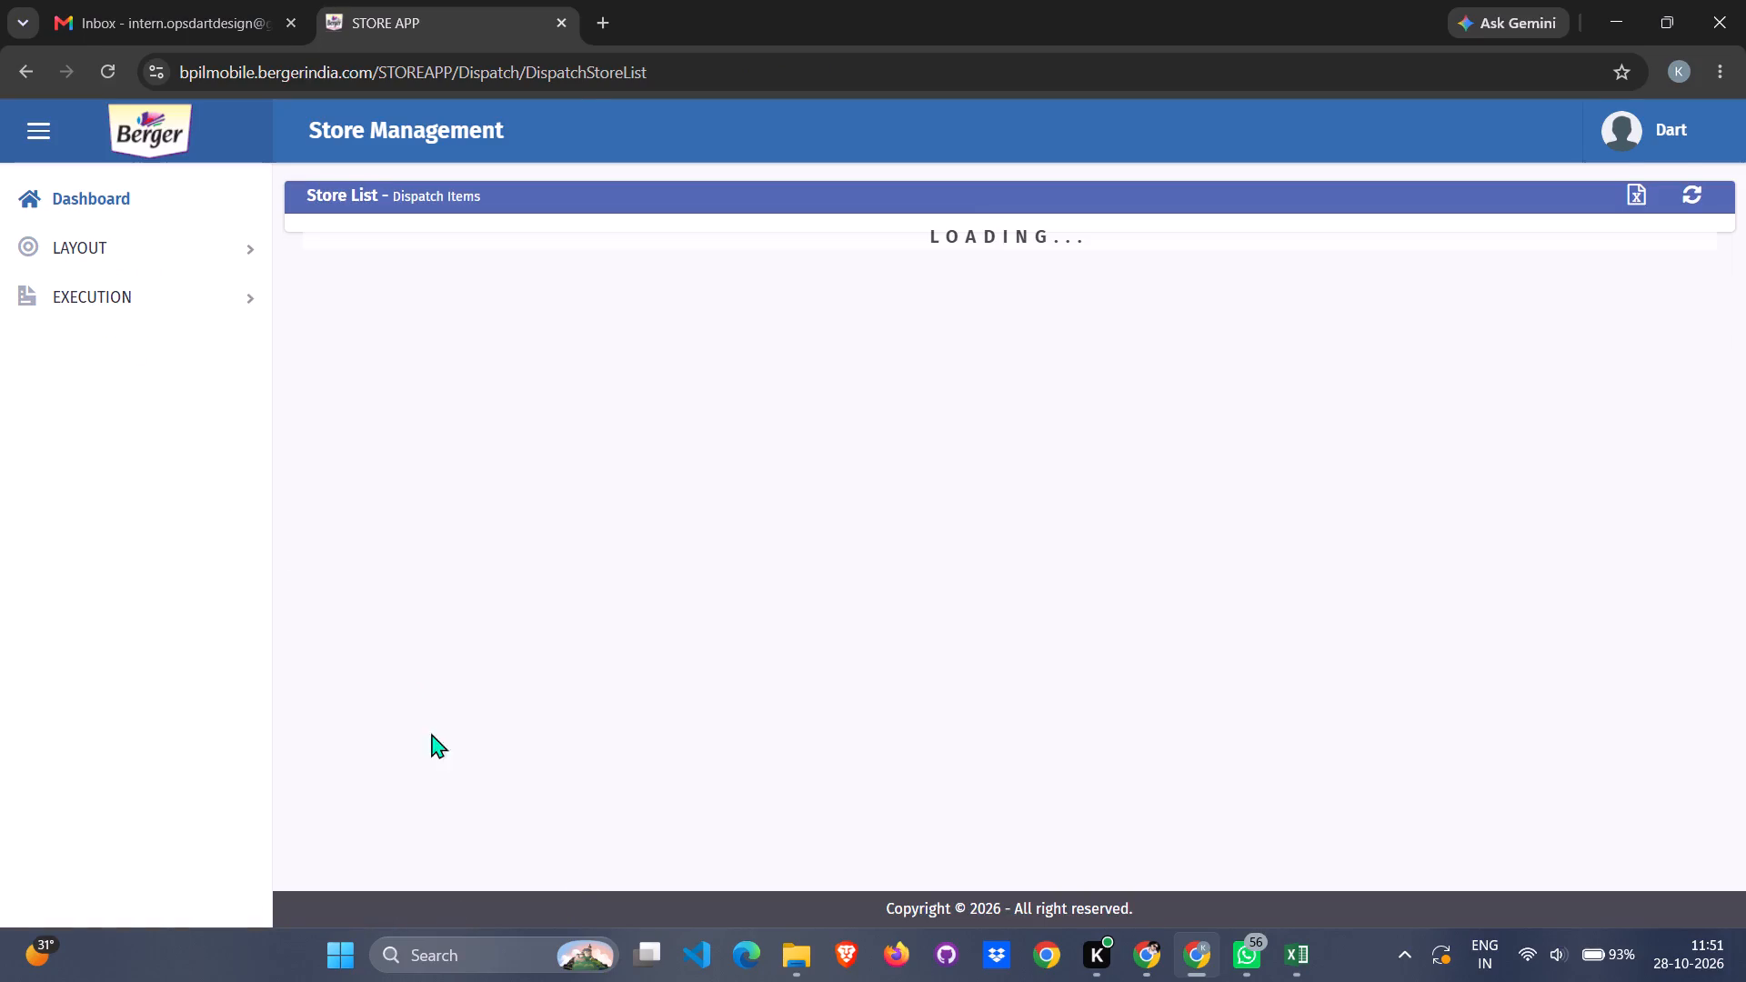
Switch to Excel and search the West Summary sheet's Dealer name column for RAHUL to locate RAHUL CONSTRUCTION.
{"action": "left_click", "coordinate": [1284, 868]}
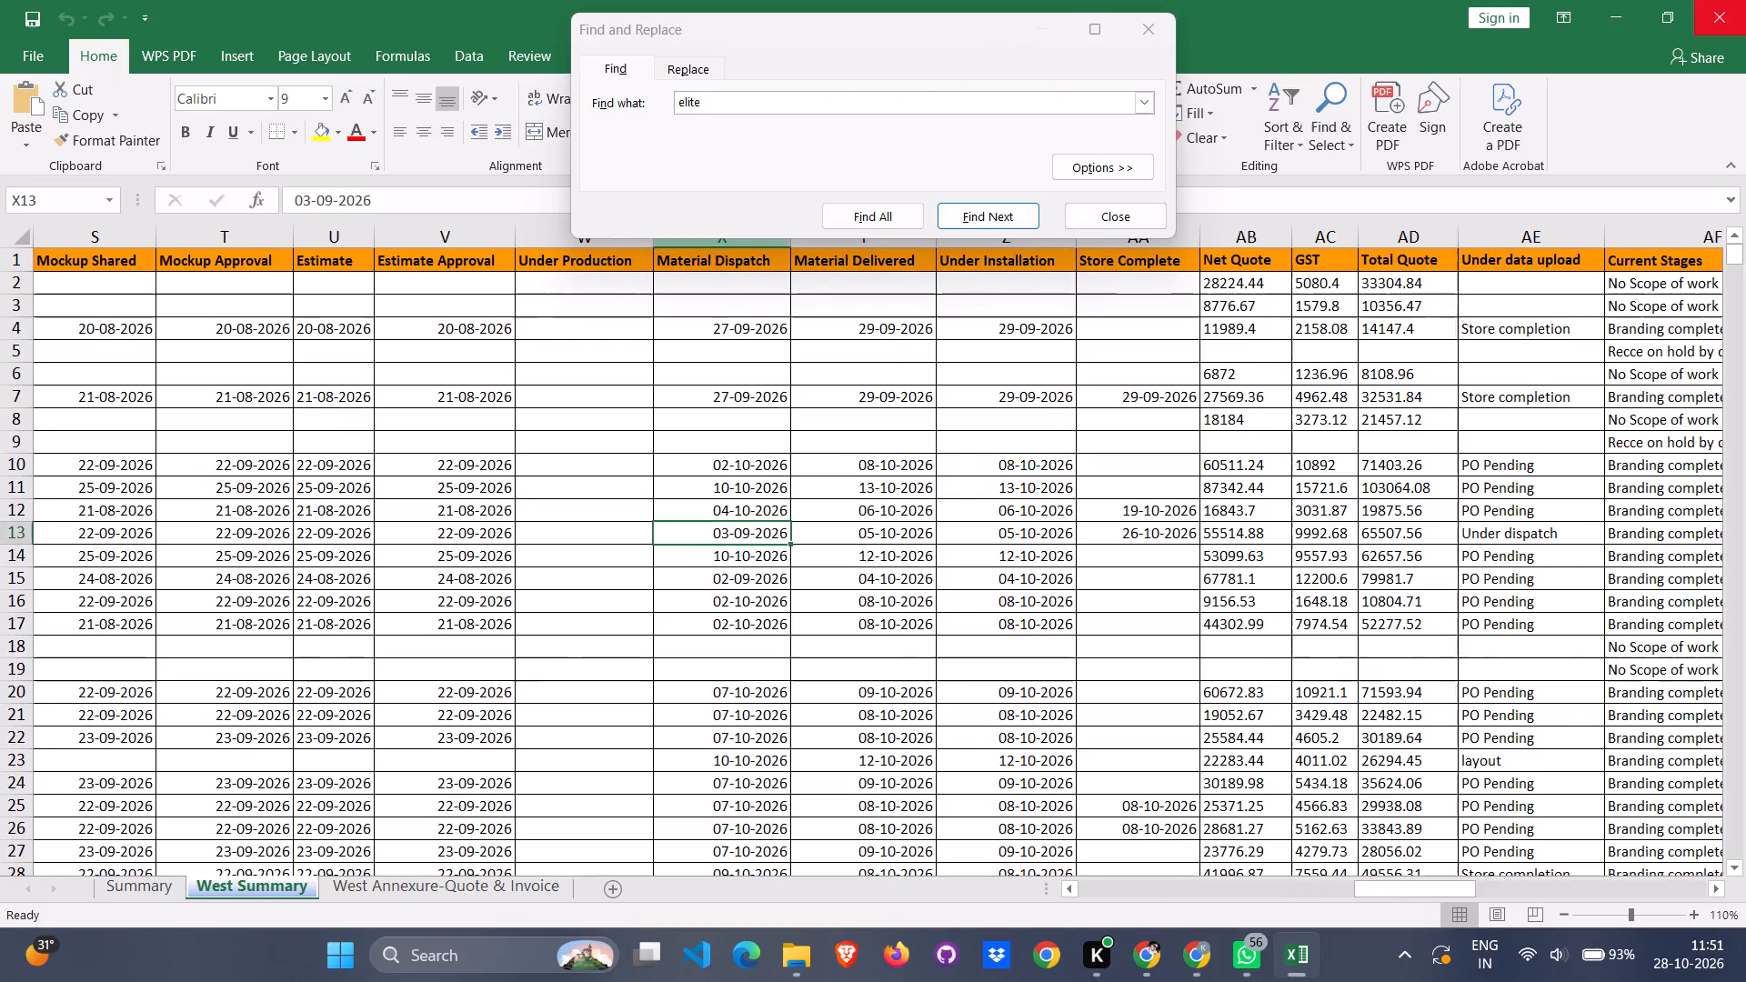
{"action": "scroll", "coordinate": [545, 395], "scroll_direction": "right", "scroll_amount": 11}
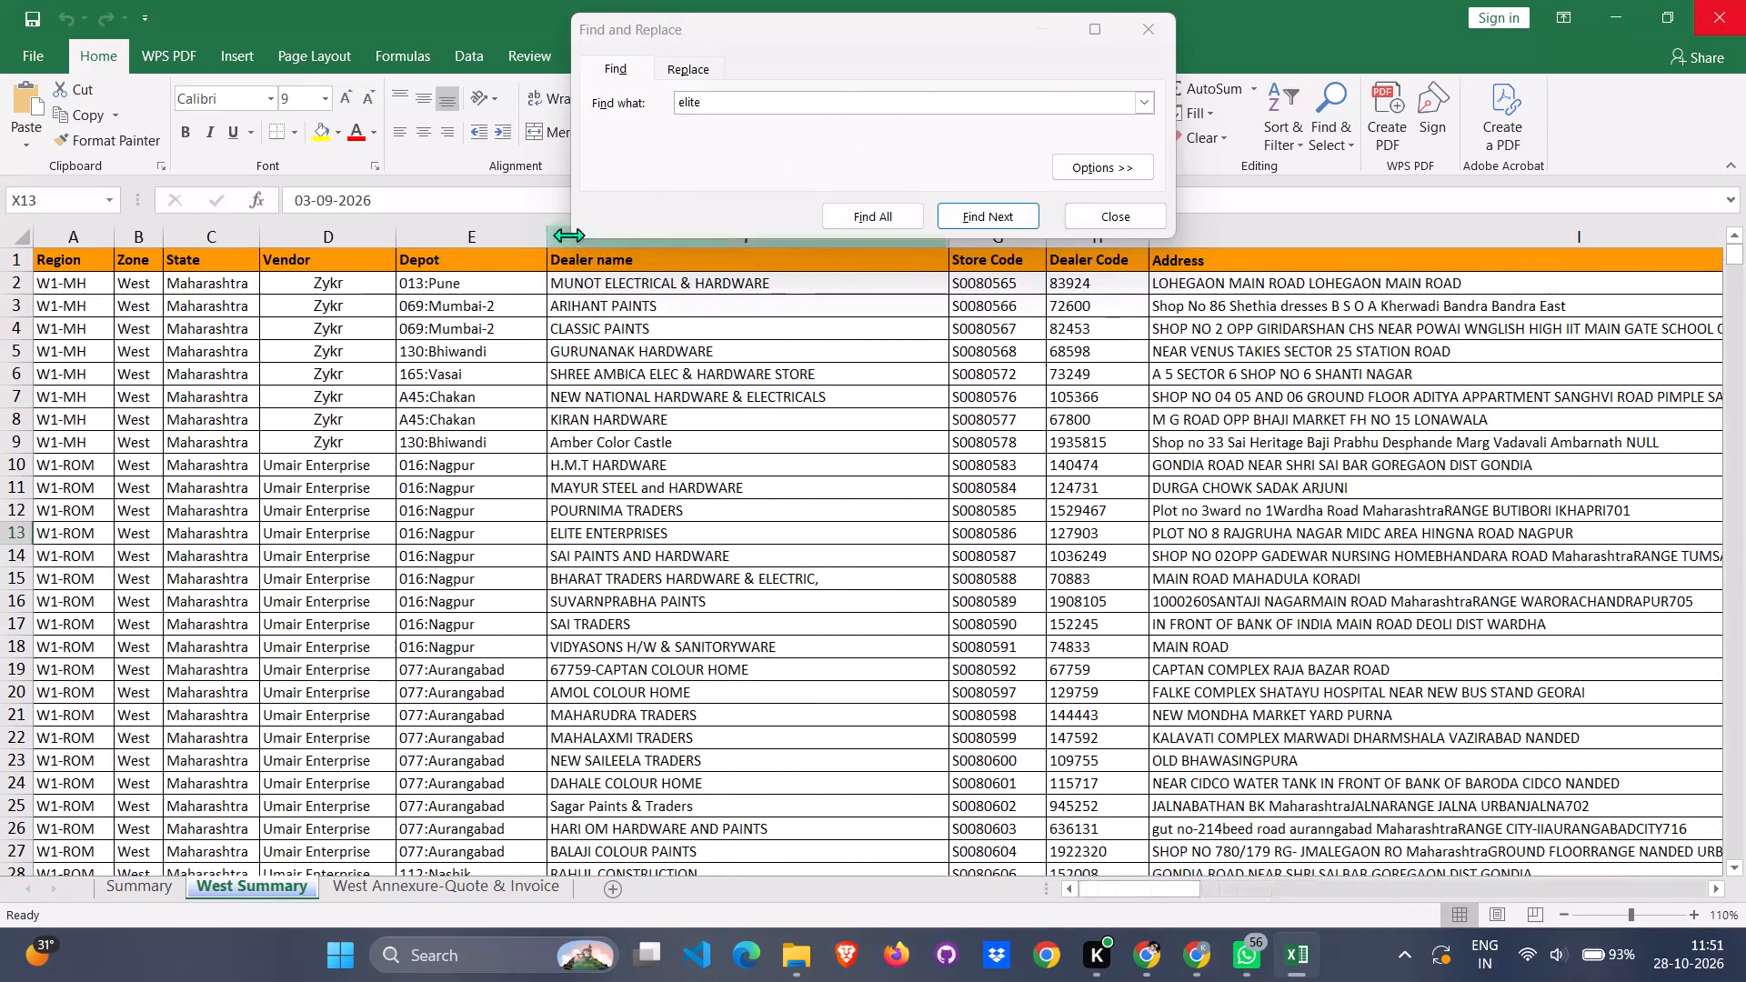
{"action": "left_click", "coordinate": [568, 235]}
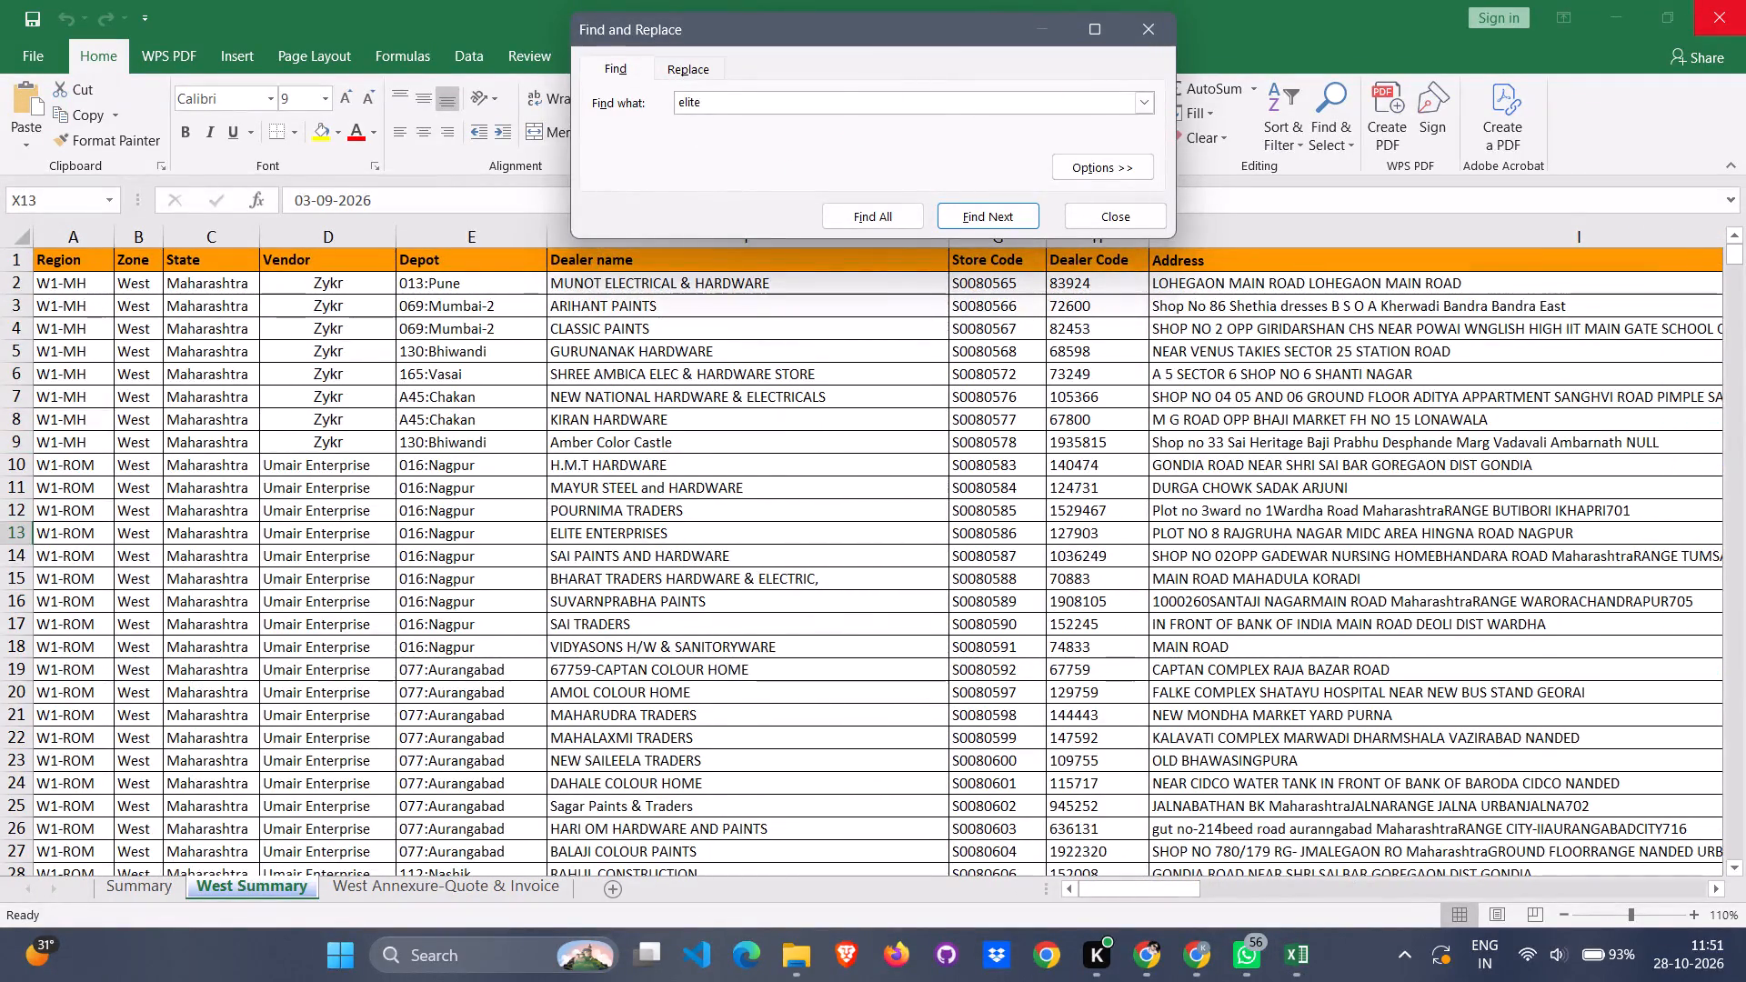
{"action": "key", "text": "BackSpace"}
{"action": "key", "text": "BackSpace"}
{"action": "key", "text": "BackSpace"}
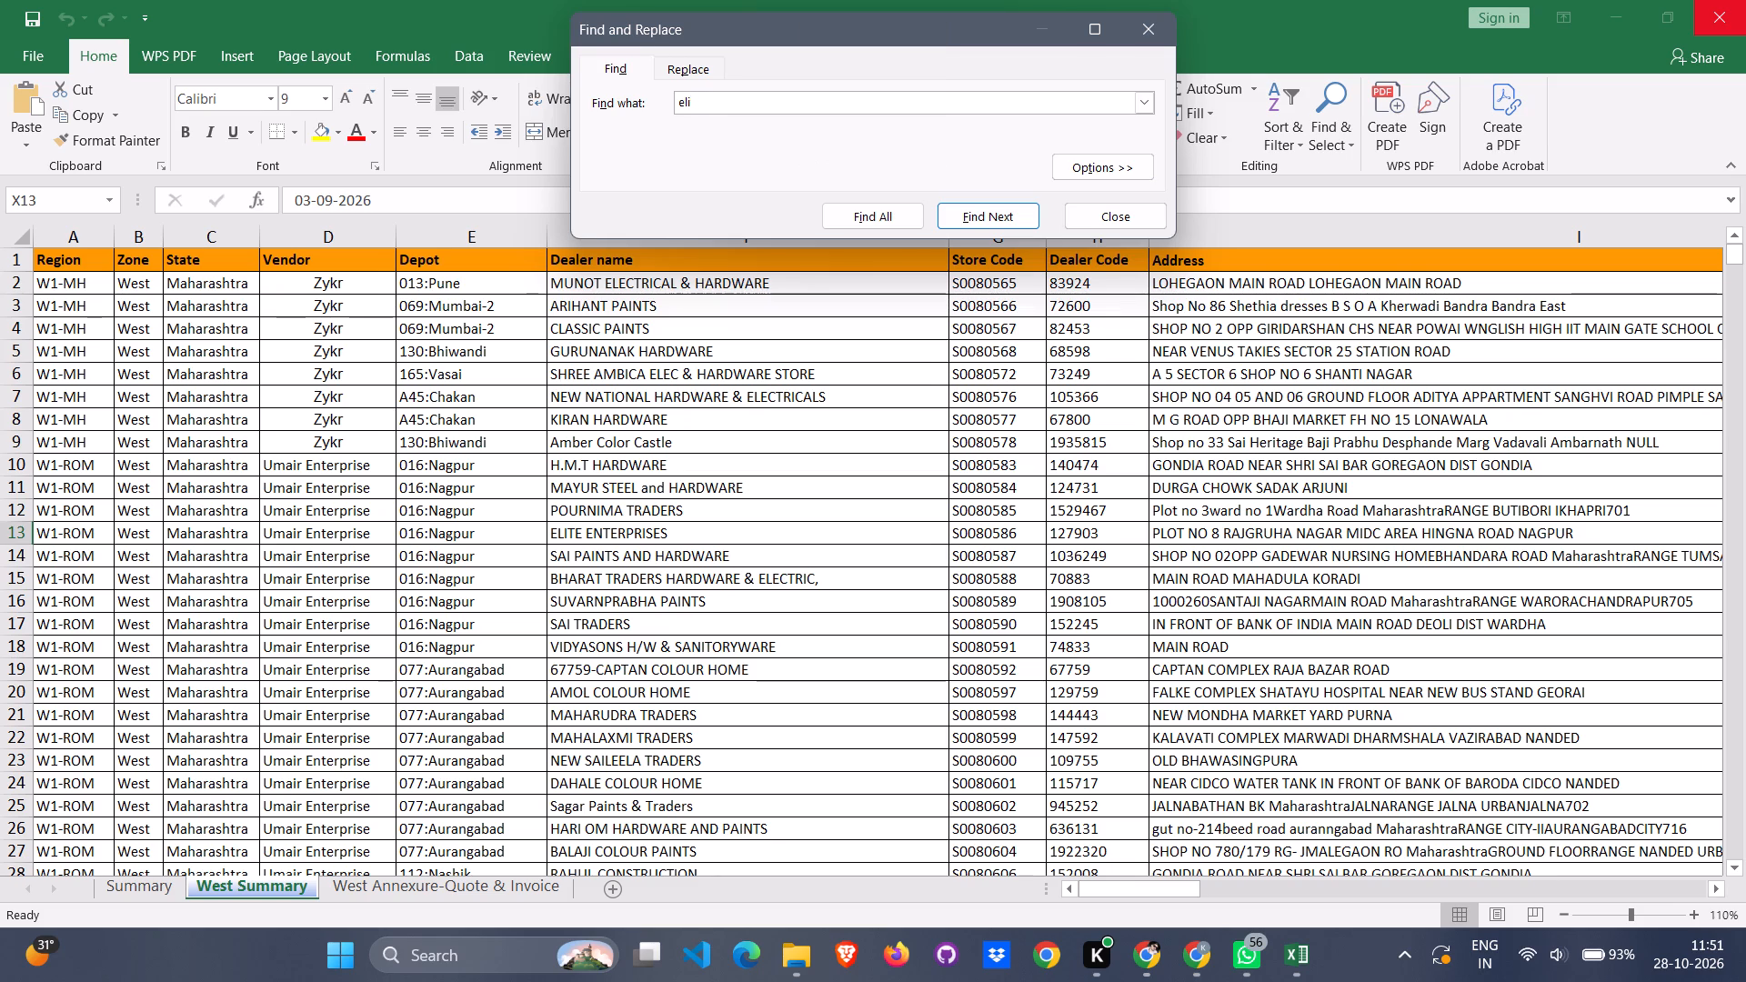
{"action": "key", "text": "BackSpace"}
{"action": "key", "text": "BackSpace"}
{"action": "type", "text": "RAHU"}
{"action": "type", "text": "L"}
{"action": "key", "text": "space"}
{"action": "type", "text": "CON"}
{"action": "key", "text": "s"}
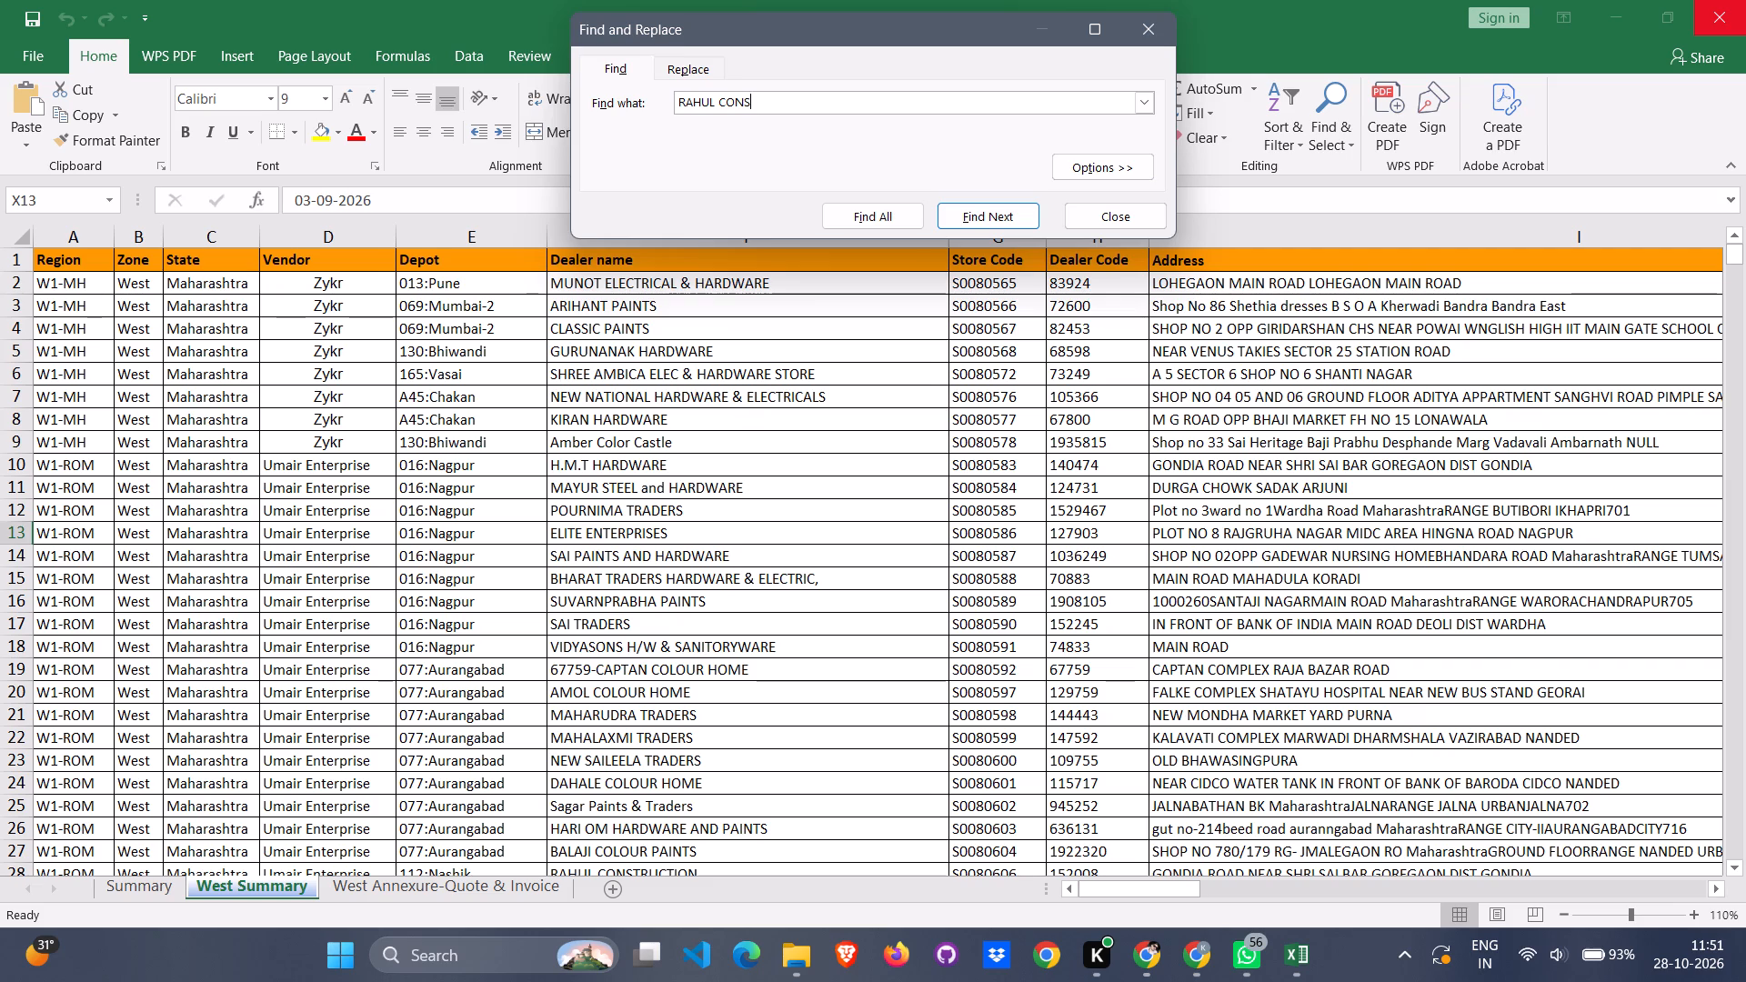
{"action": "key", "text": "BackSpace"}
{"action": "key", "text": "BackSpace"}
{"action": "key", "text": "BackSpace"}
{"action": "key", "text": "BackSpace"}
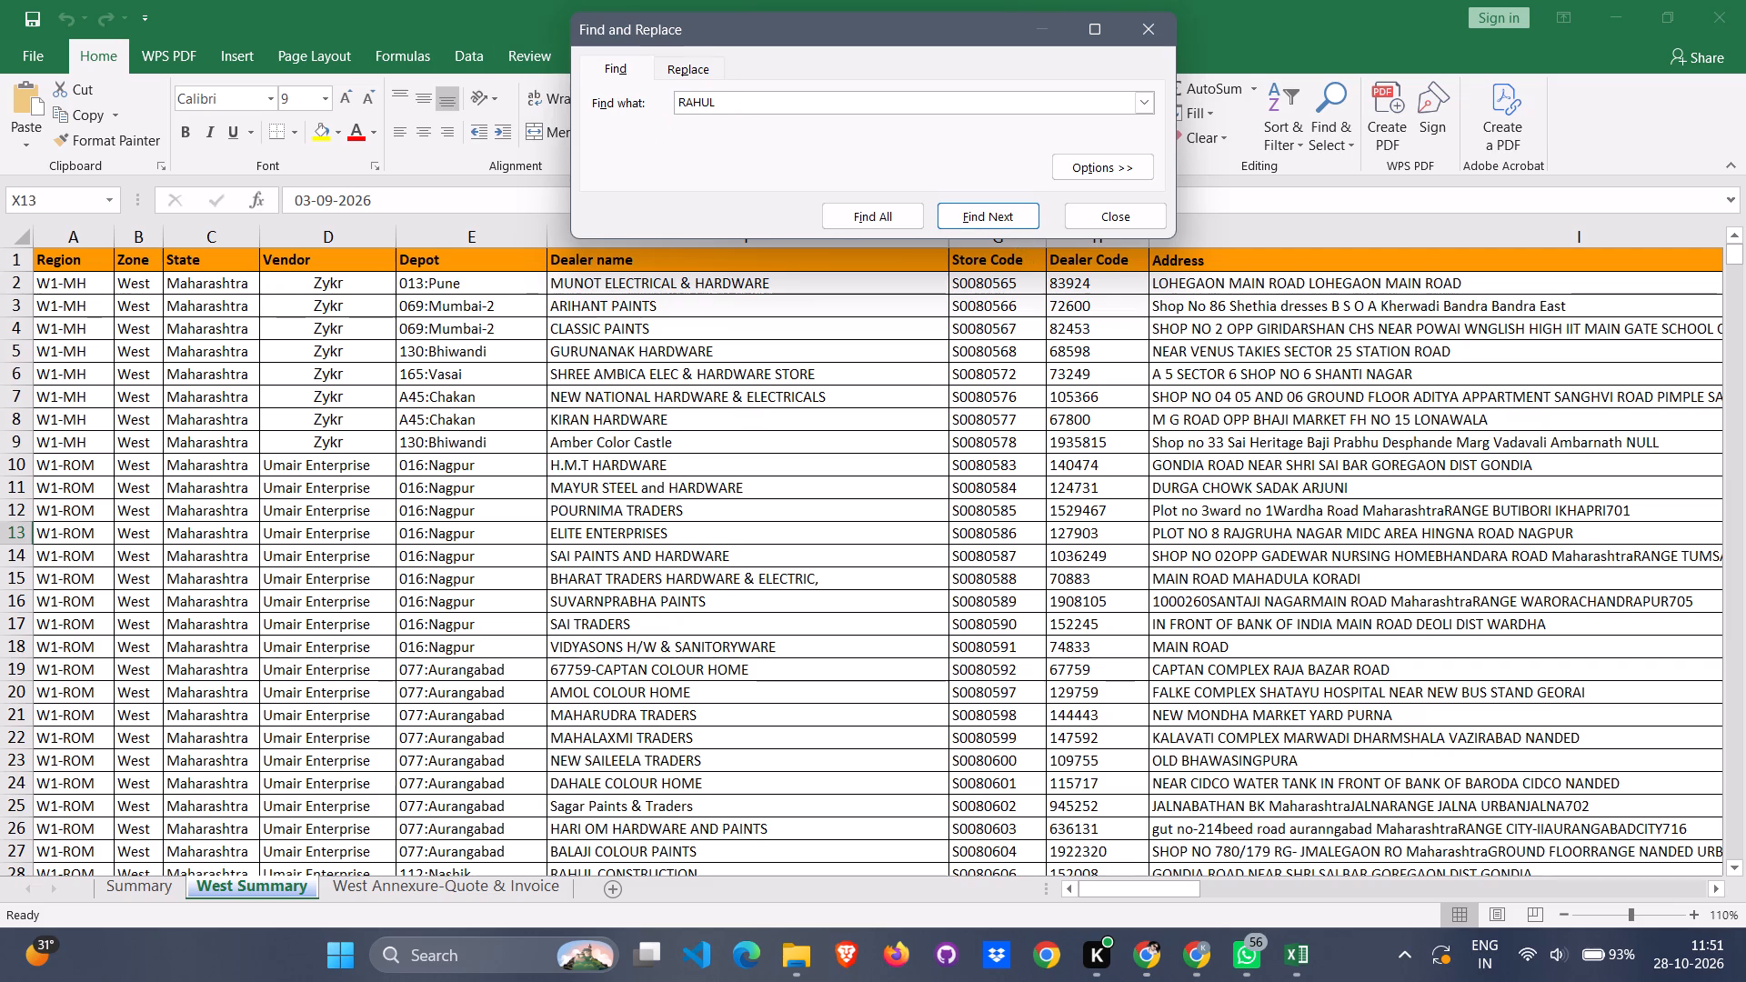
{"action": "left_click", "coordinate": [563, 235]}
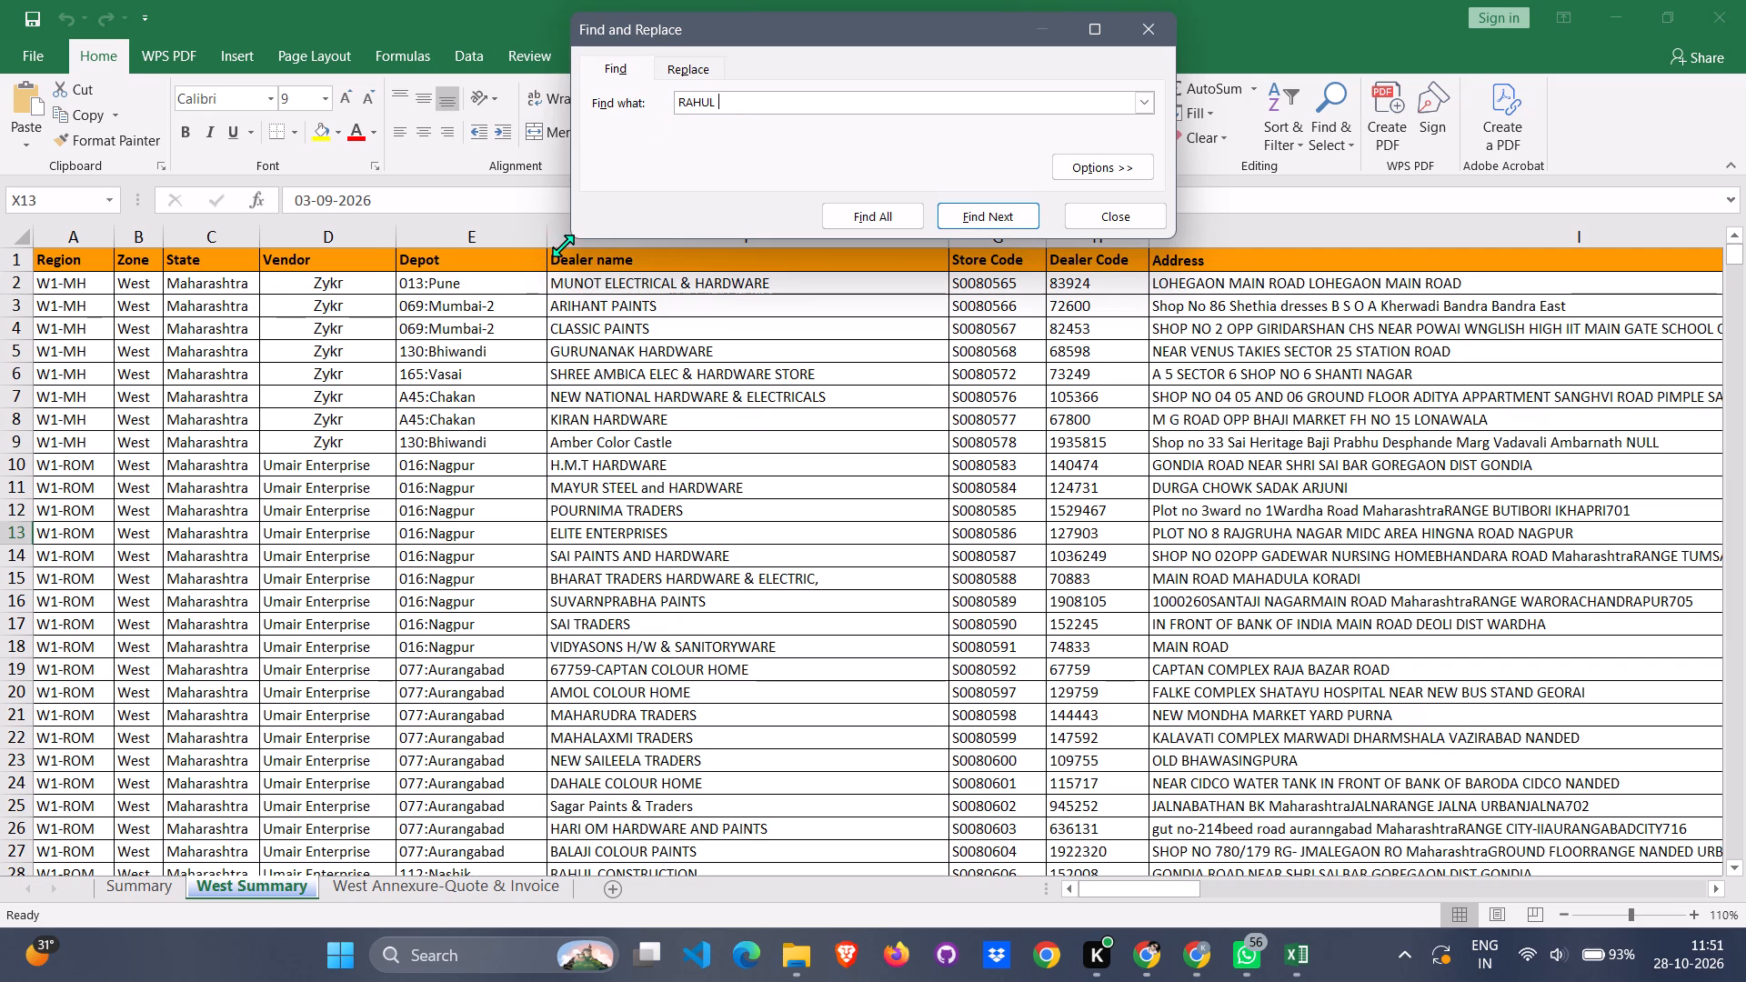
{"action": "left_click", "coordinate": [563, 245]}
{"action": "left_click_drag", "start_coordinate": [849, 35], "coordinate": [1149, 48]}
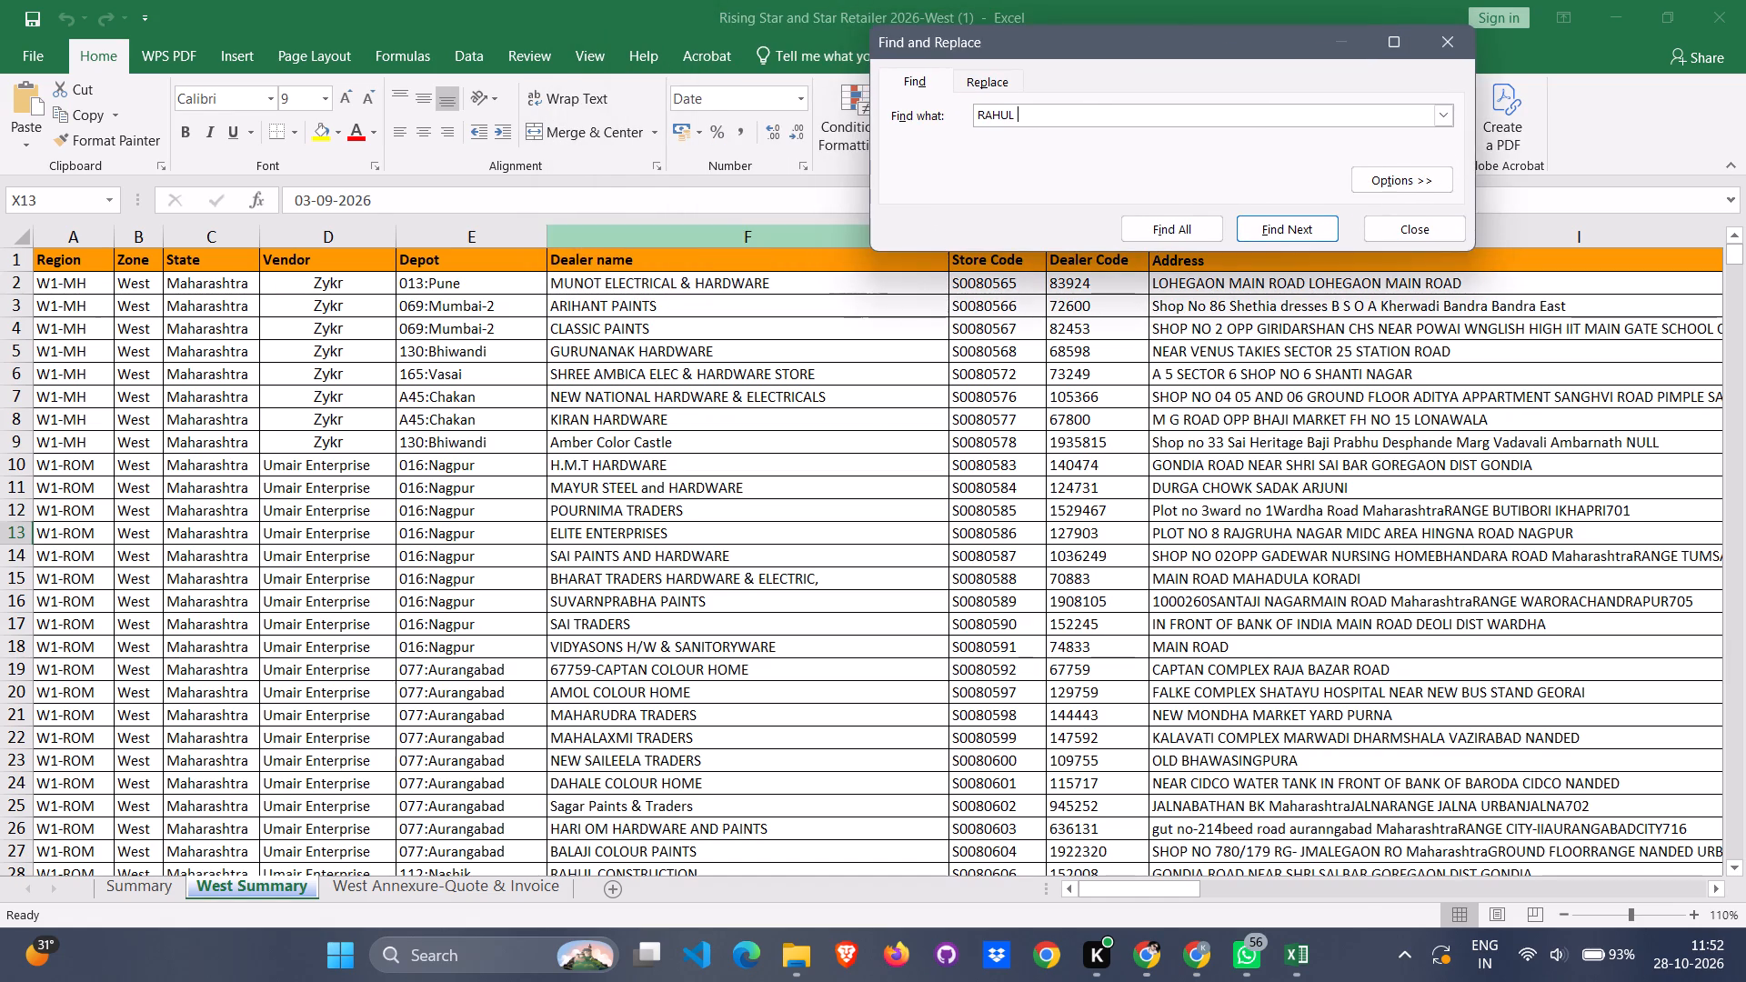
{"action": "left_click", "coordinate": [613, 234]}
{"action": "left_click", "coordinate": [1307, 211]}
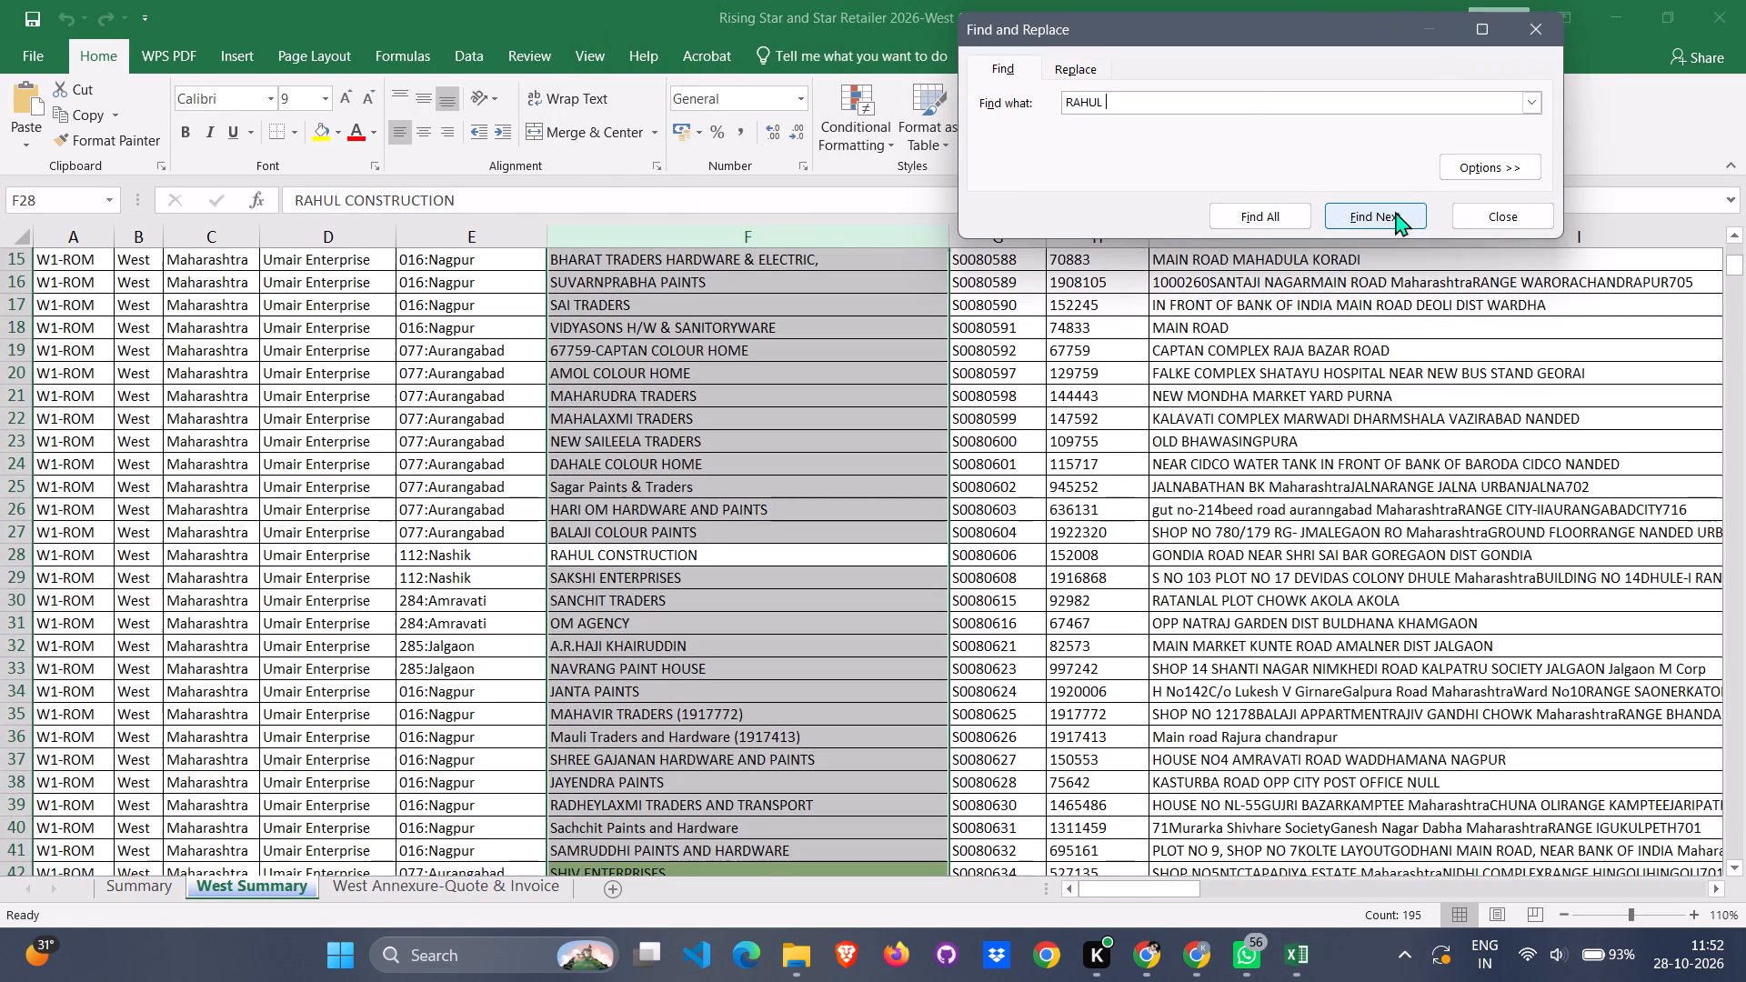
{"action": "left_click", "coordinate": [669, 549]}
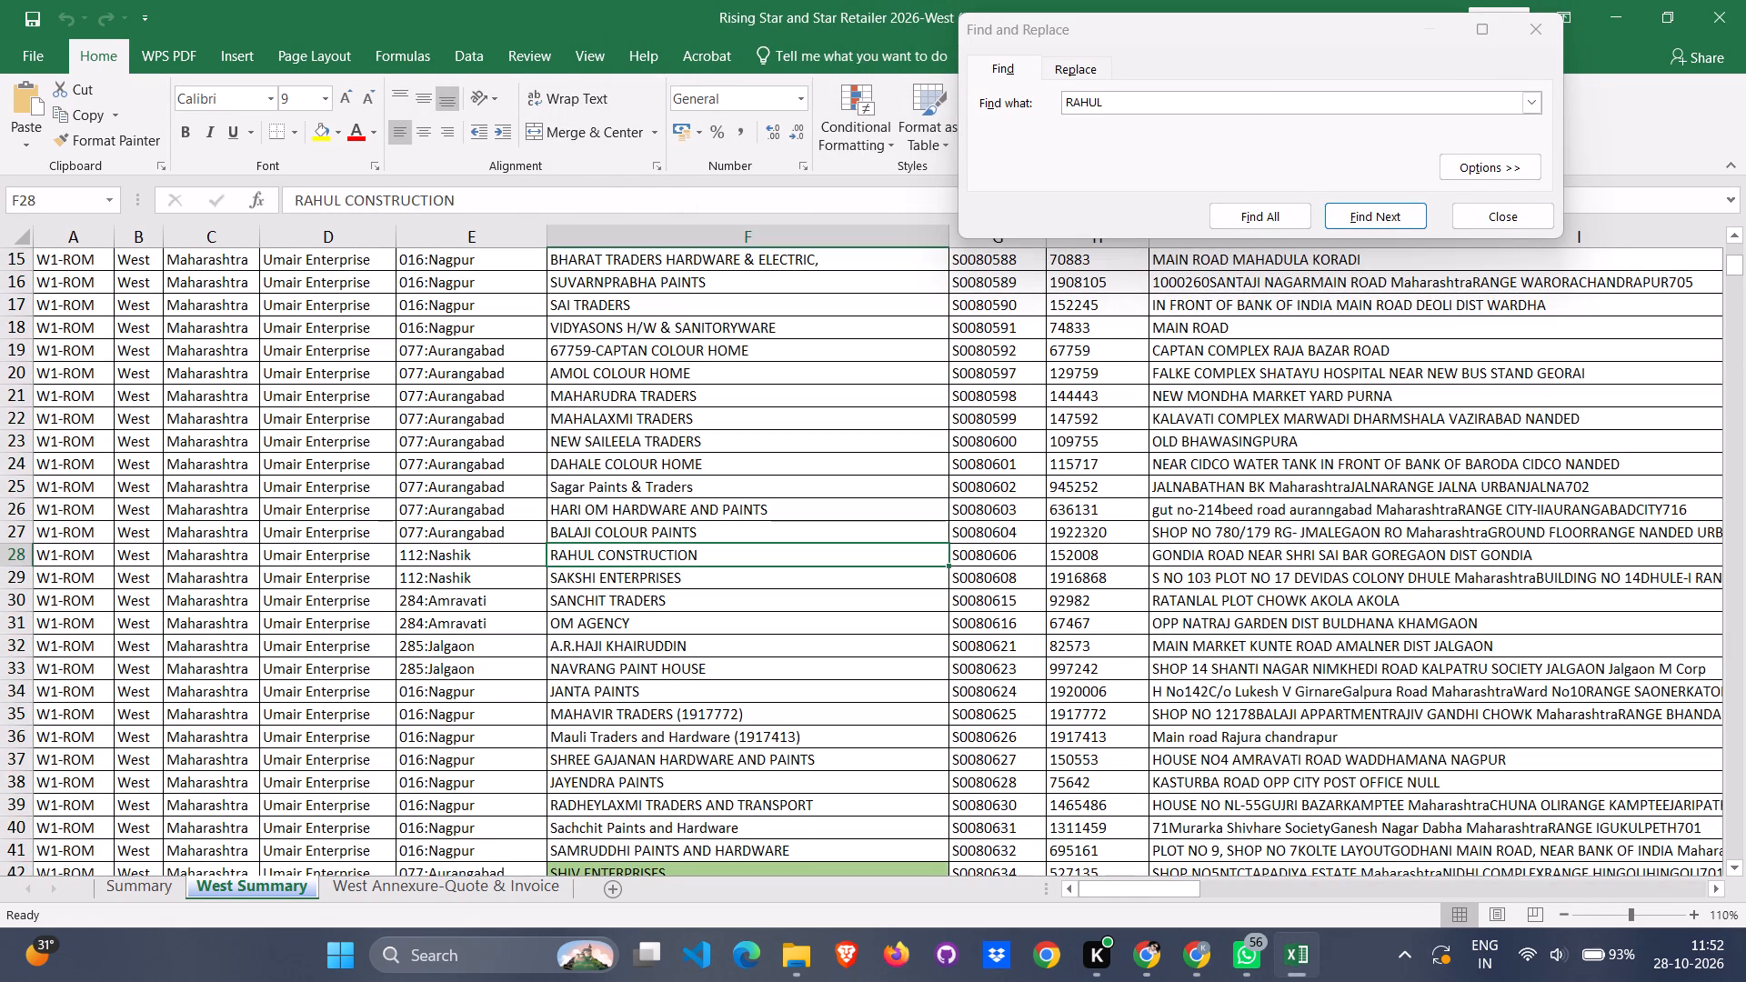
Copy RAHUL CONSTRUCTION's store code, S0080606, from Excel and search the Dispatch Items store list in Chrome for it.
{"action": "left_click", "coordinate": [995, 557]}
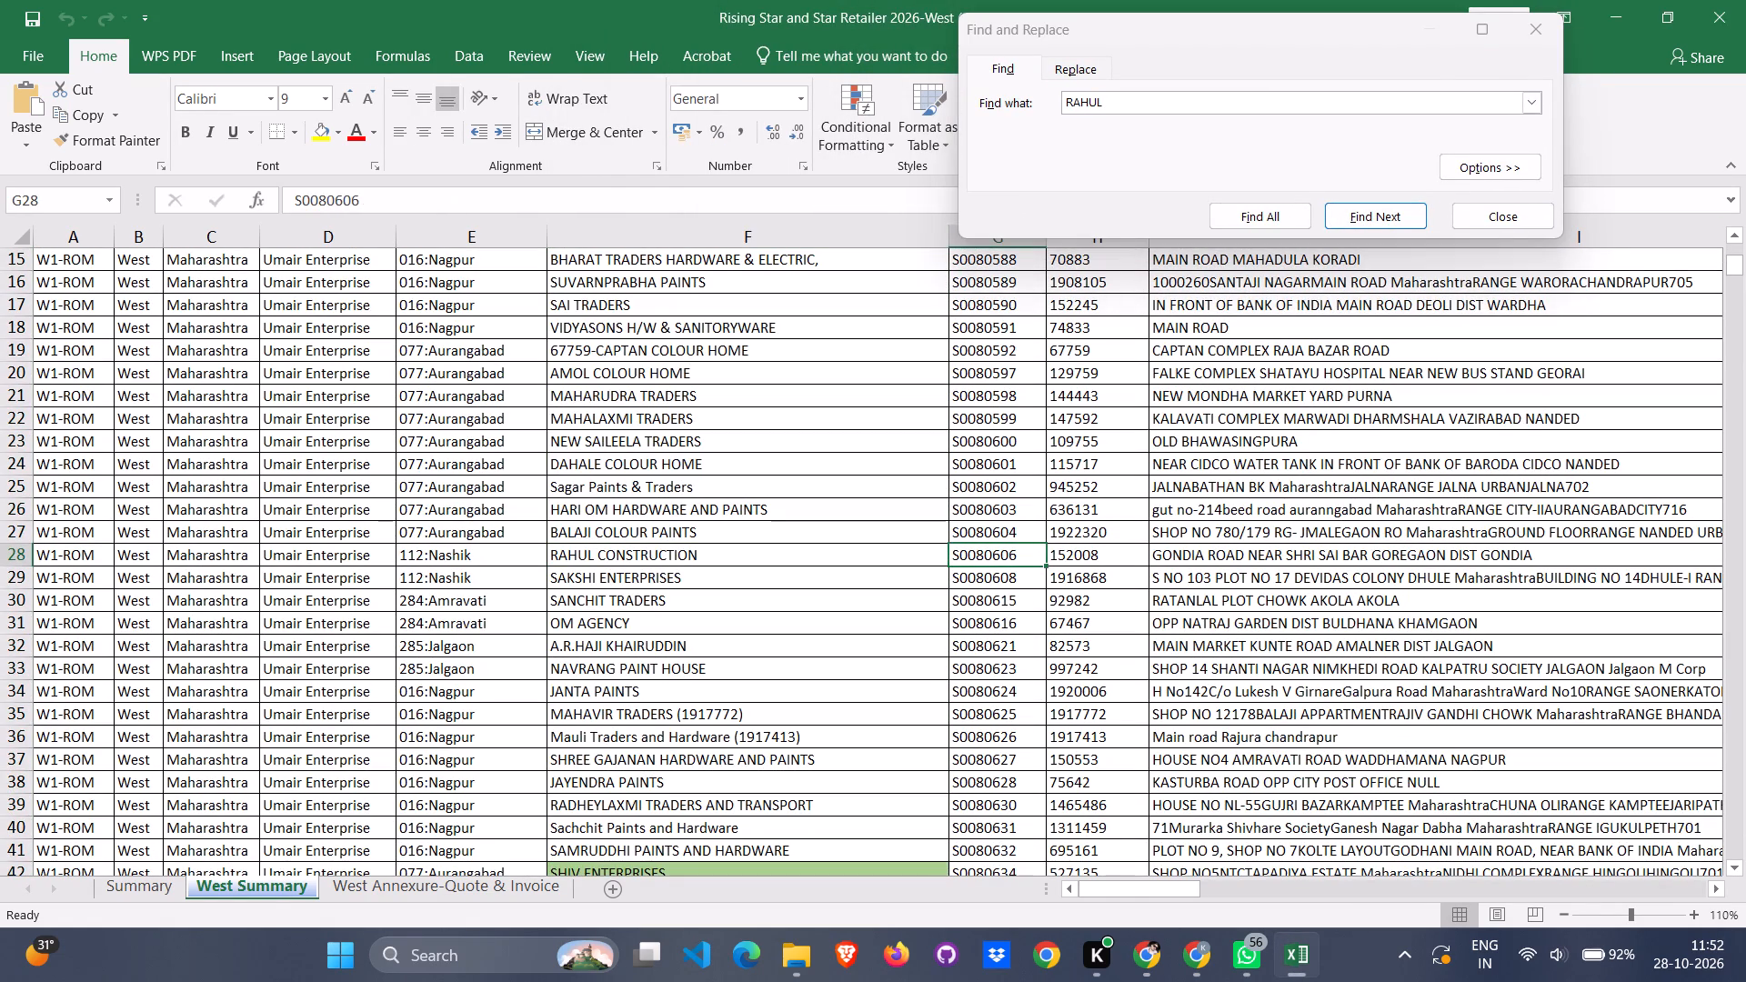
{"action": "key", "text": "ctrl+c"}
{"action": "key", "text": "alt+Tab"}
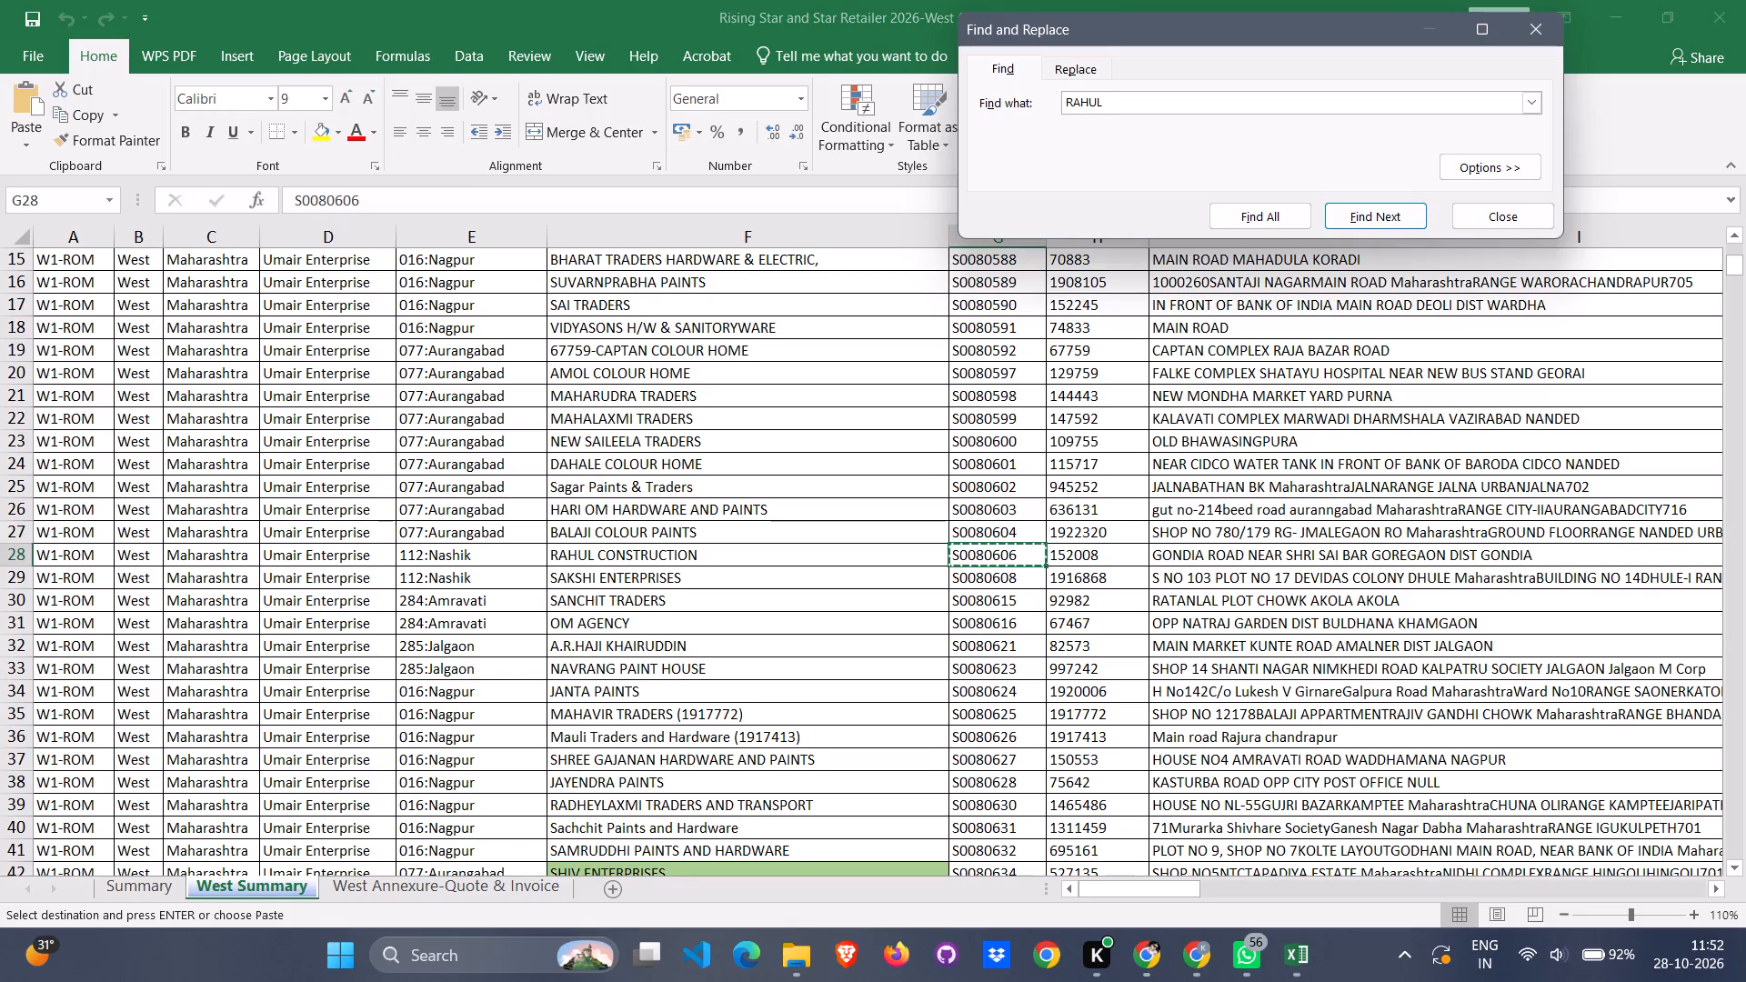
{"action": "left_click", "coordinate": [1204, 964]}
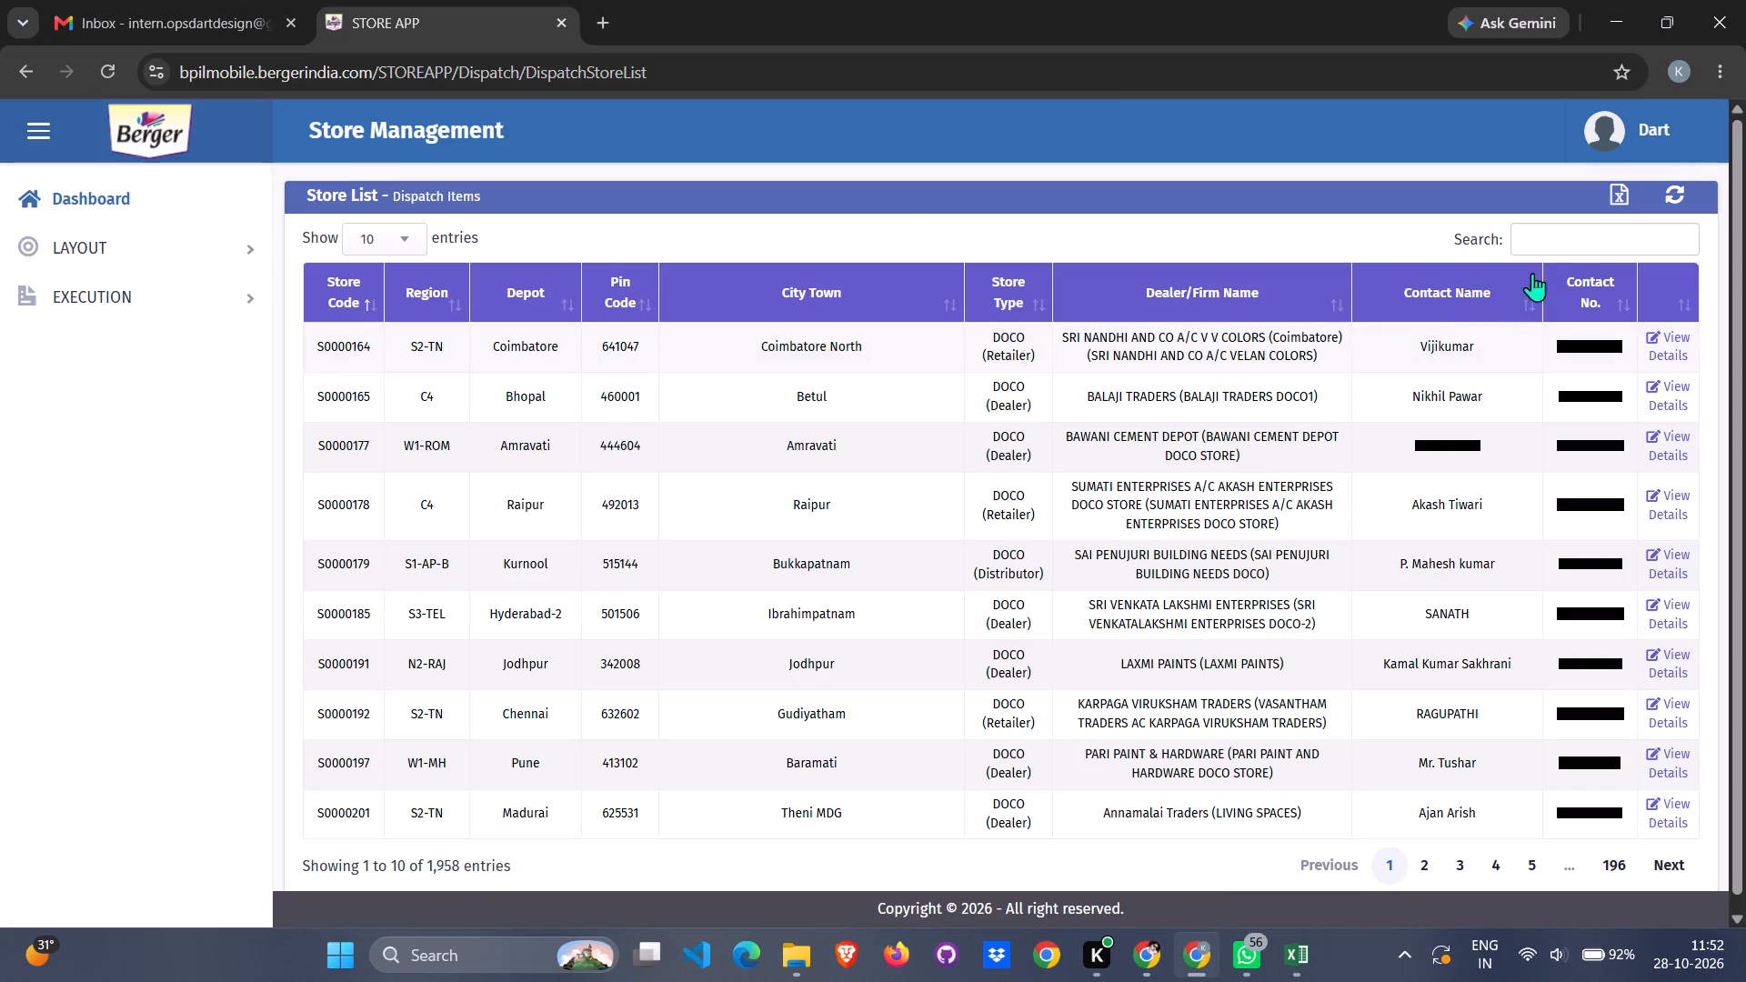
{"action": "left_click", "coordinate": [1545, 238]}
{"action": "key", "text": "ctrl+v"}
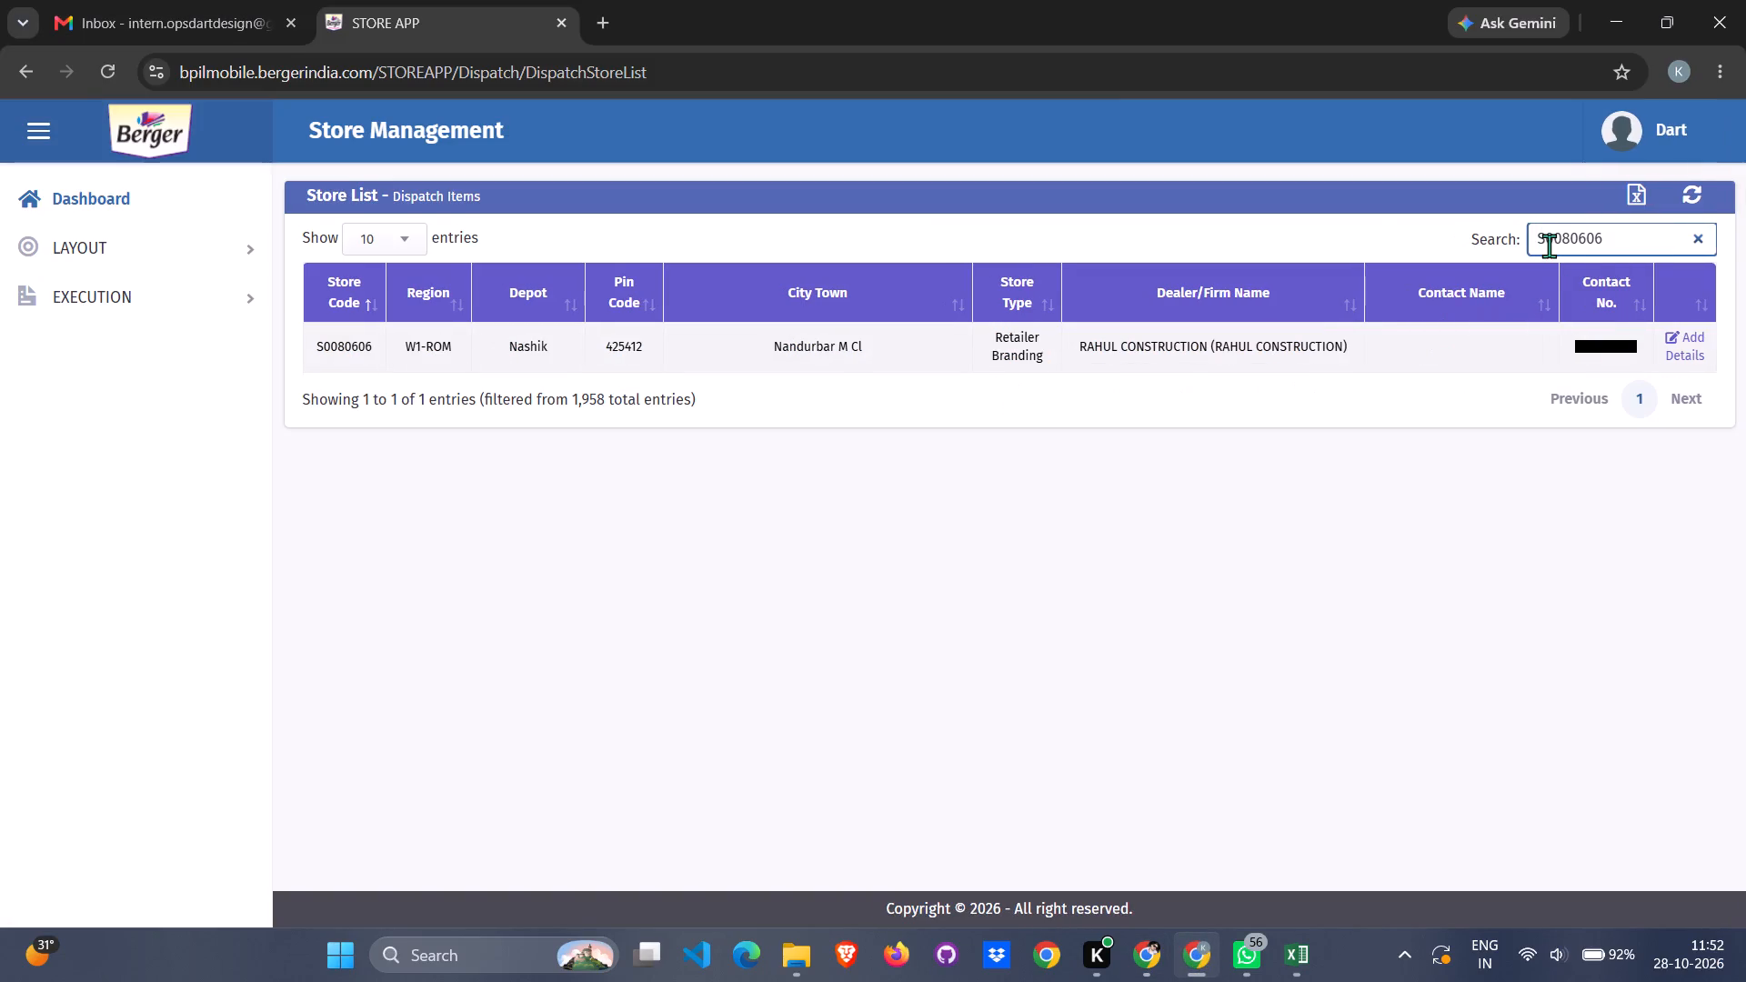
Open a new dispatch entry for the RAHUL CONSTRUCTION store.
{"action": "left_click", "coordinate": [1687, 356]}
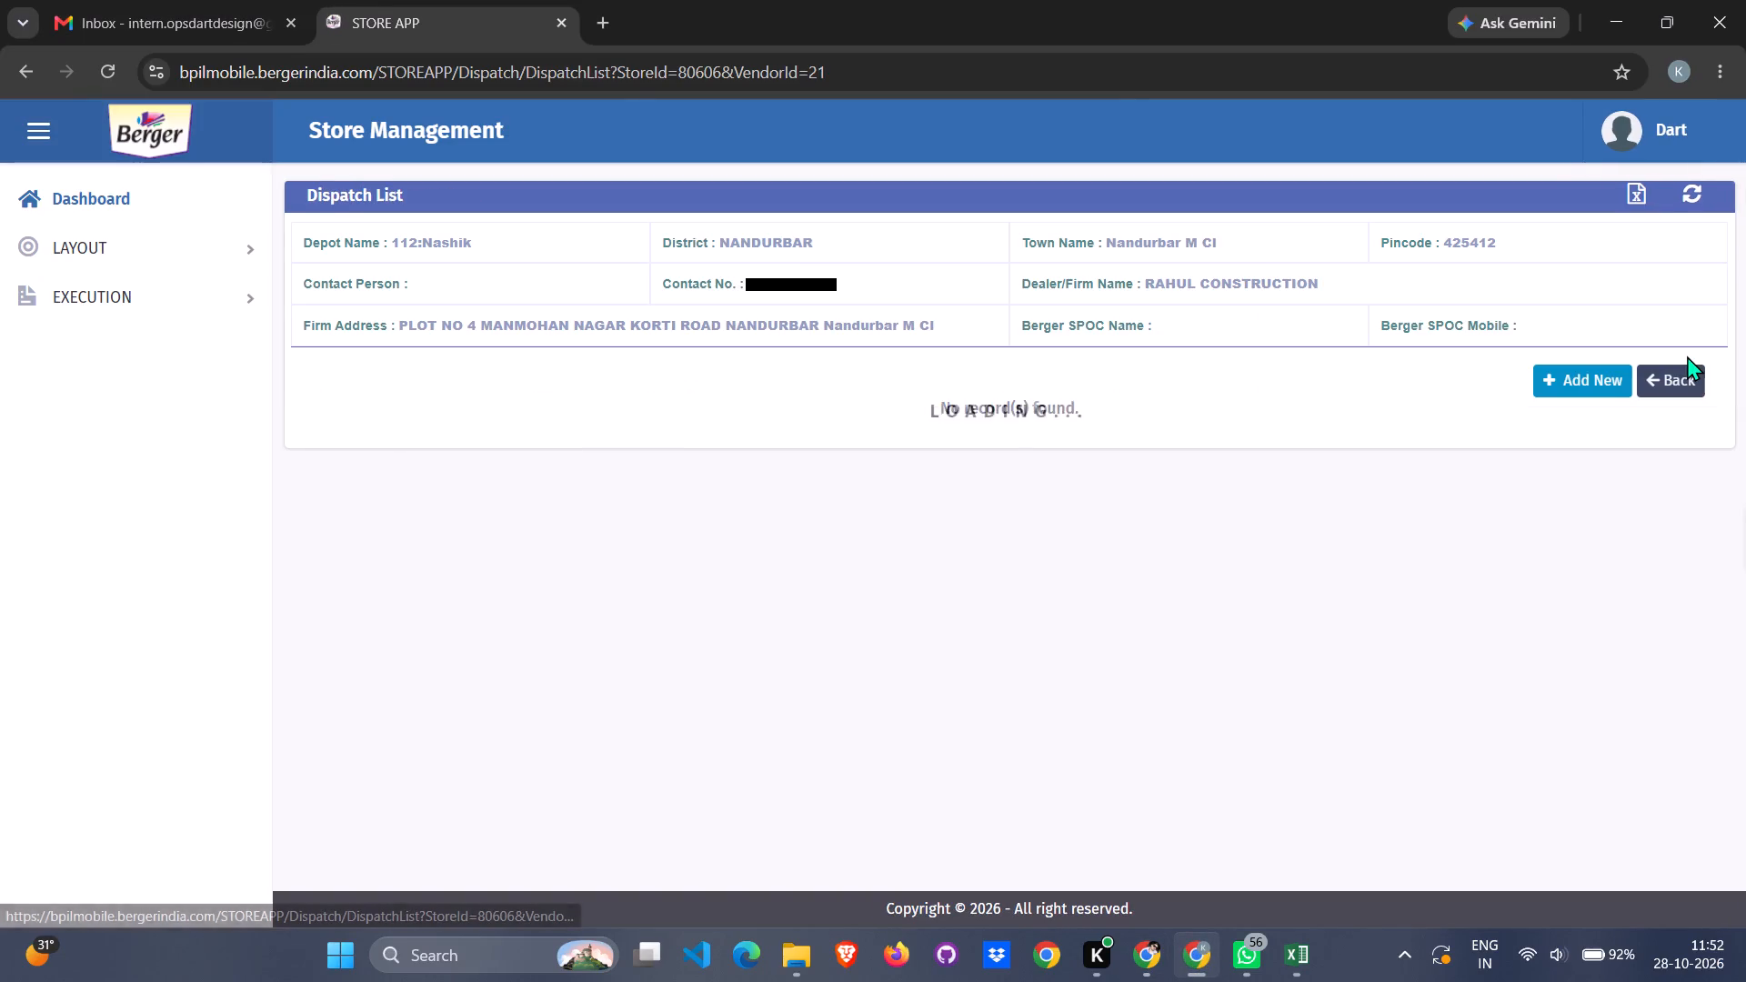
{"action": "left_click", "coordinate": [1583, 381]}
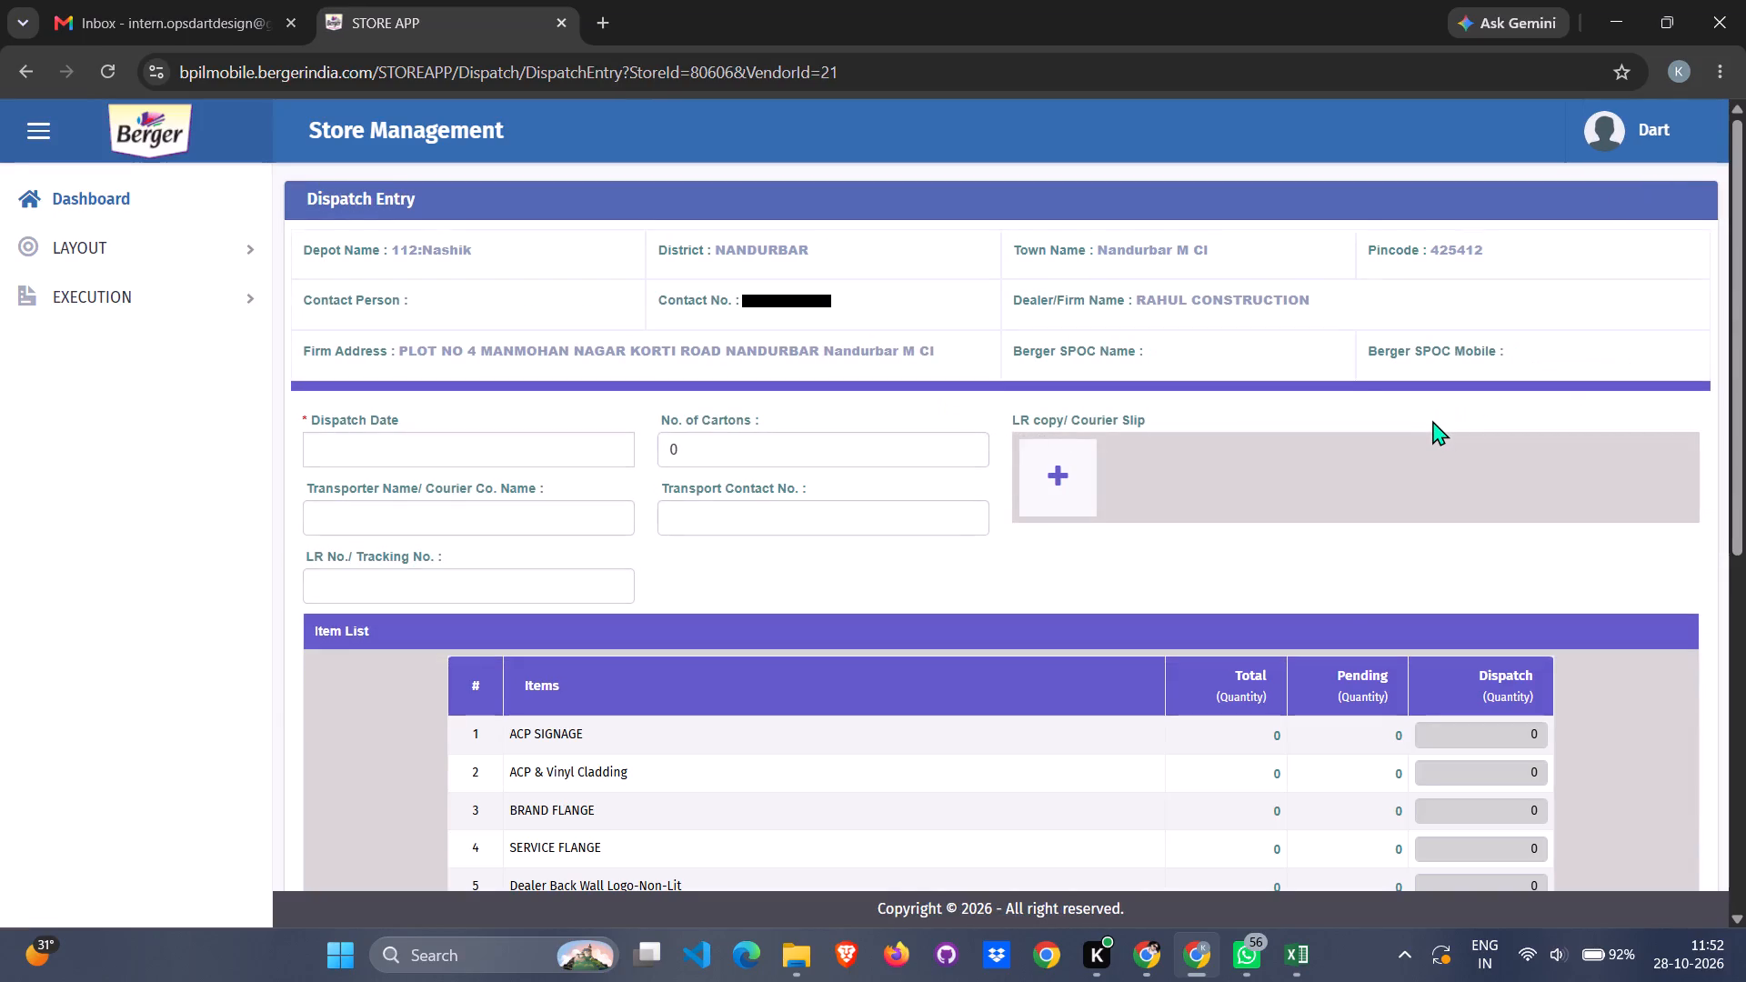
Switch to Excel and copy RAHUL CONSTRUCTION's Material Dispatch date, 09-10-2026, from its row in the West Summary sheet.
{"action": "left_click", "coordinate": [1292, 948]}
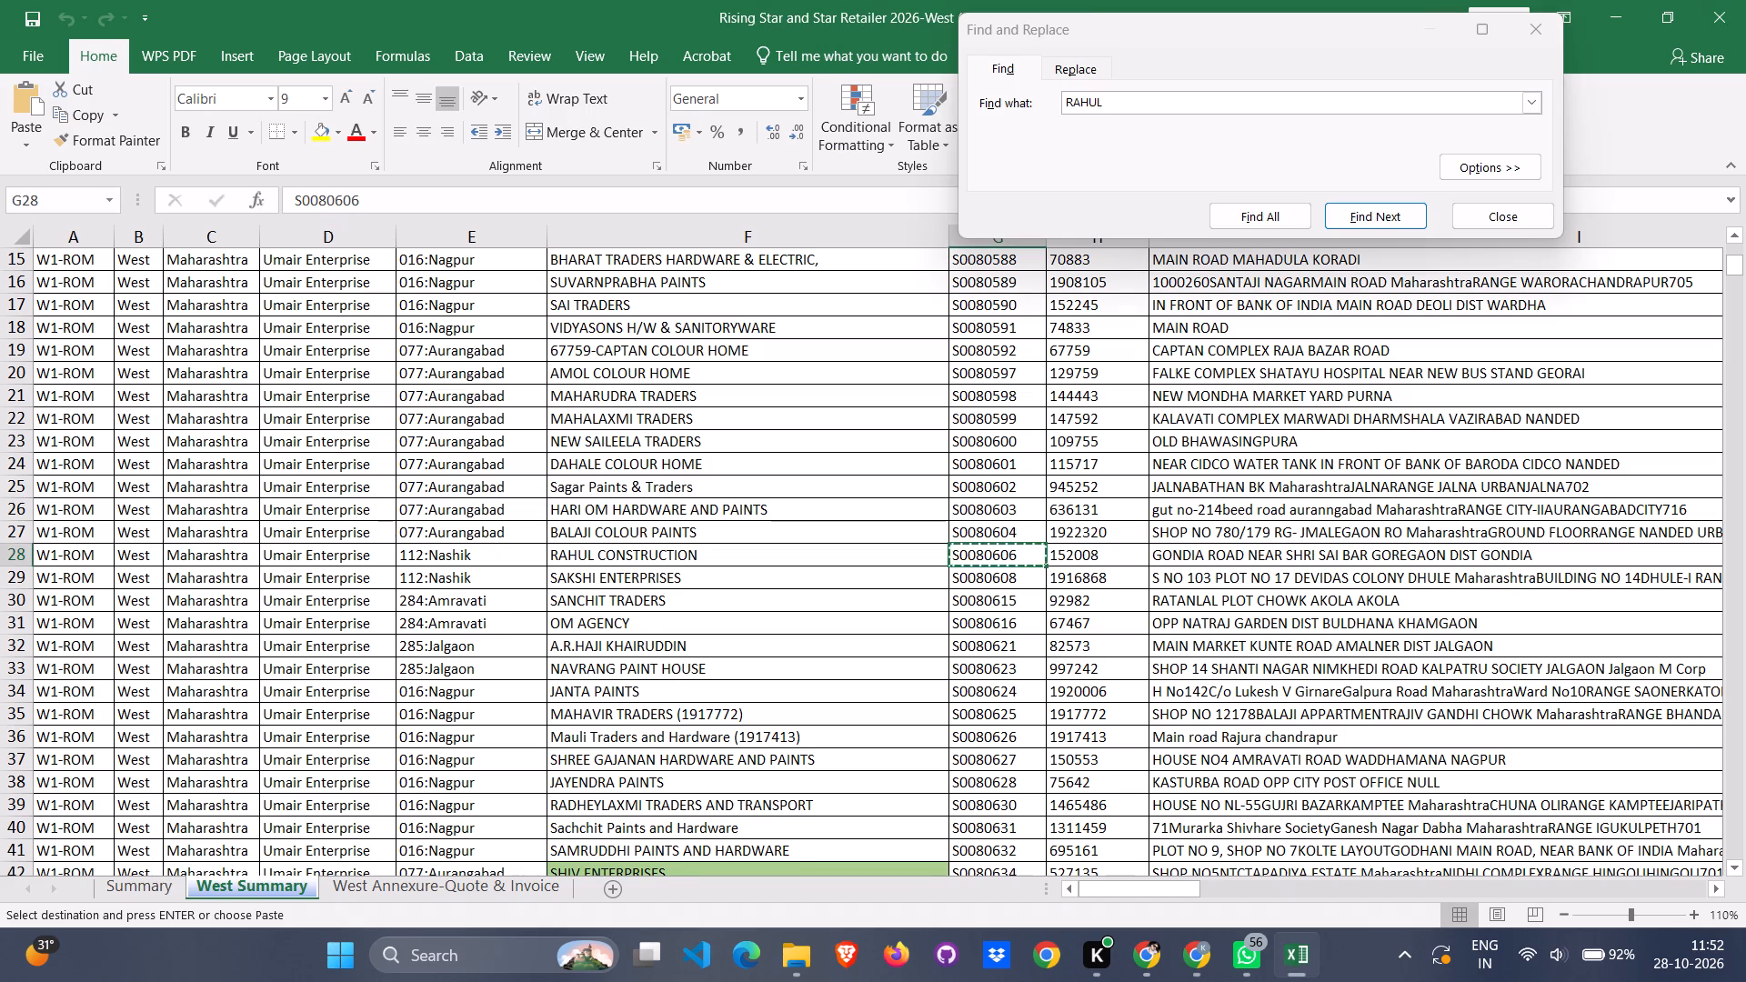
{"action": "left_click", "coordinate": [16, 563]}
{"action": "scroll", "coordinate": [313, 659], "scroll_direction": "left", "scroll_amount": 4}
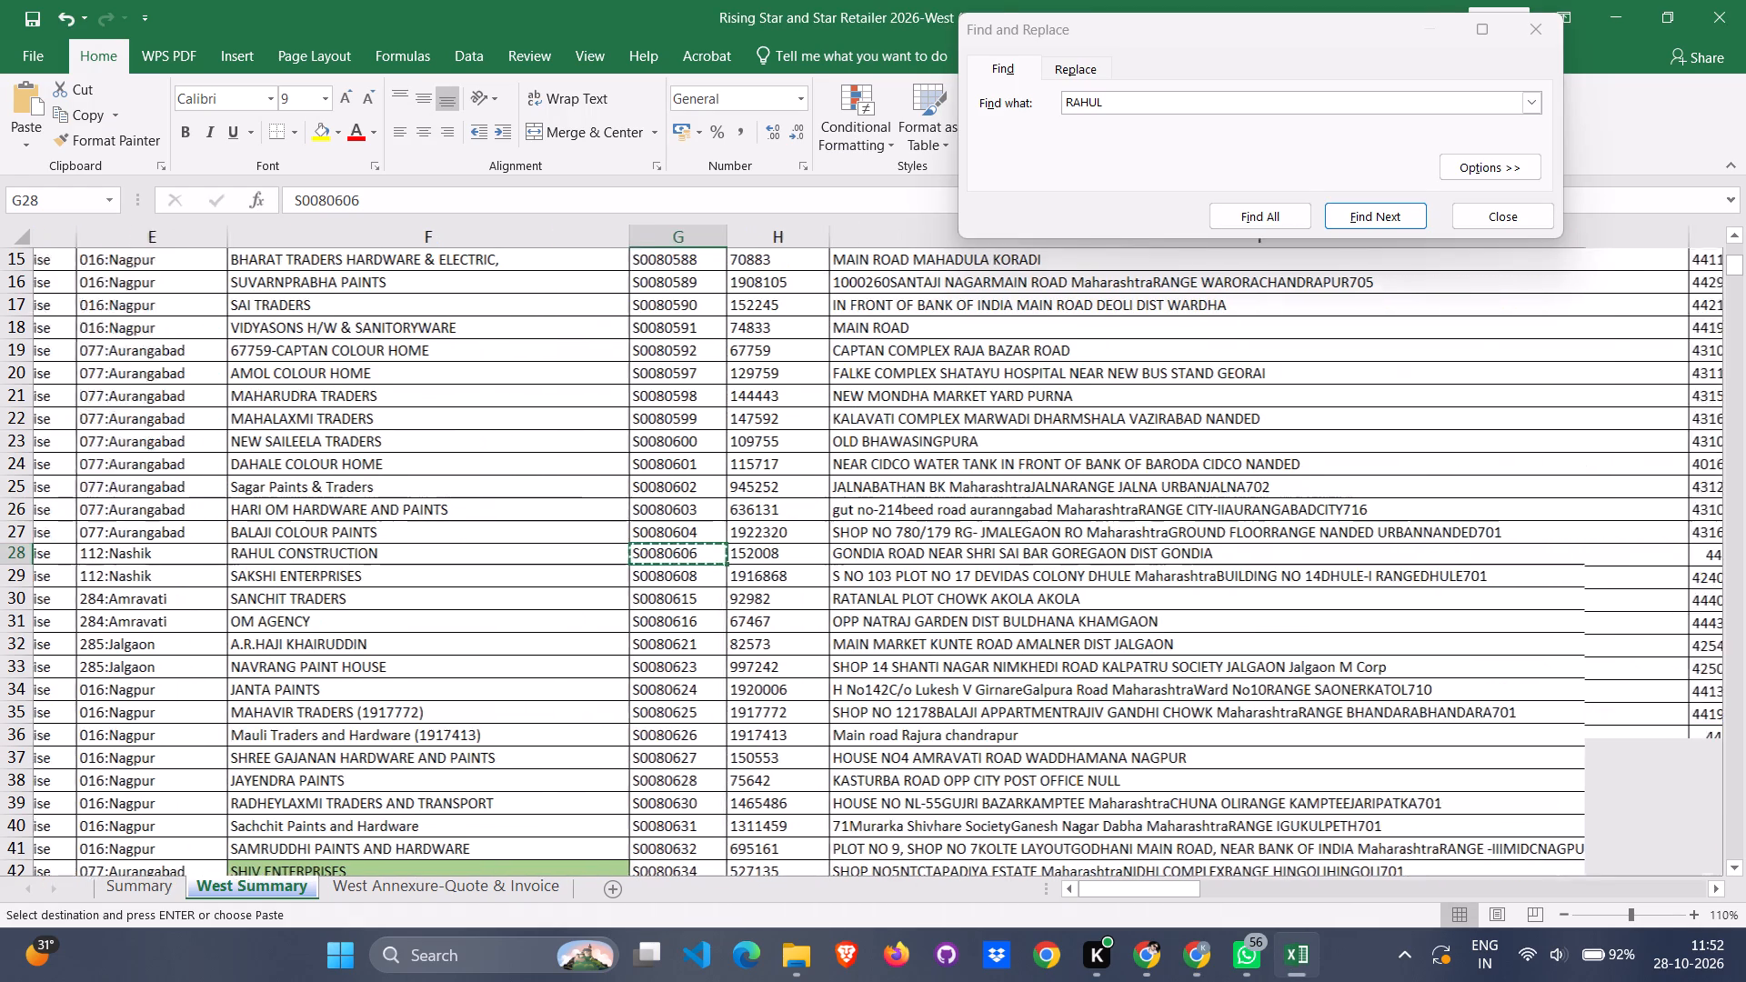
{"action": "scroll", "coordinate": [394, 701], "scroll_direction": "left", "scroll_amount": 1}
{"action": "scroll", "coordinate": [394, 701], "scroll_direction": "right", "scroll_amount": 6}
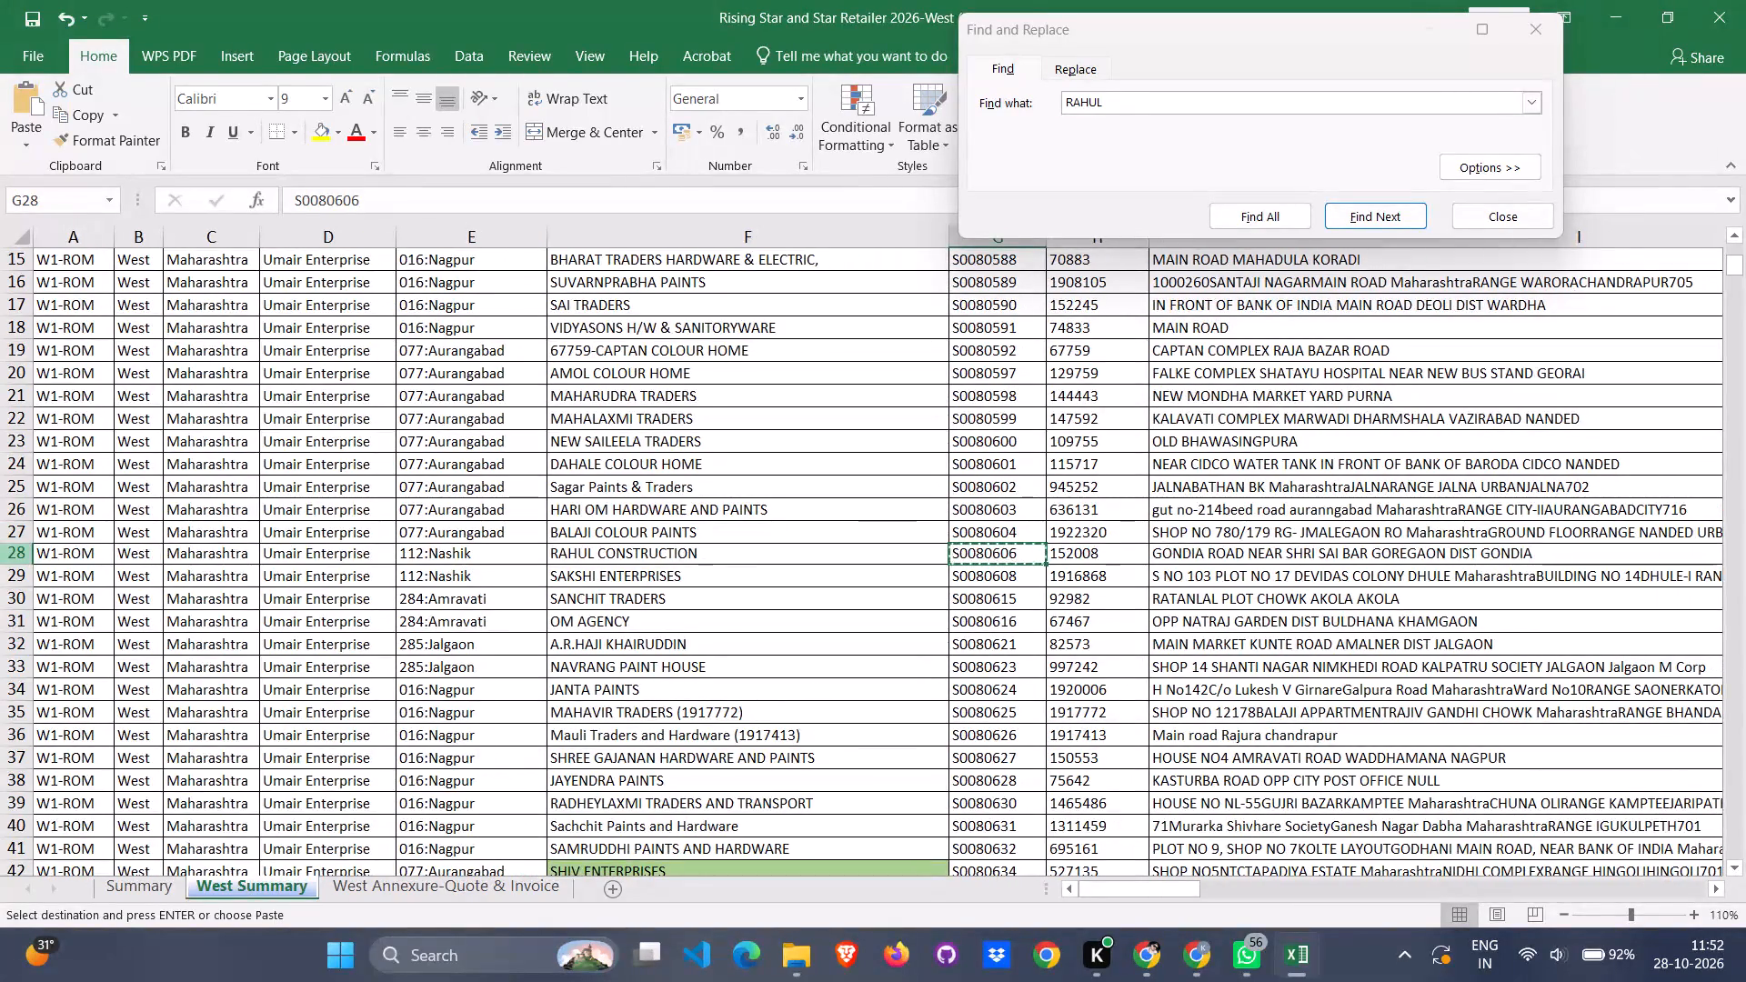
{"action": "left_click", "coordinate": [11, 554]}
{"action": "scroll", "coordinate": [445, 650], "scroll_direction": "left", "scroll_amount": 7}
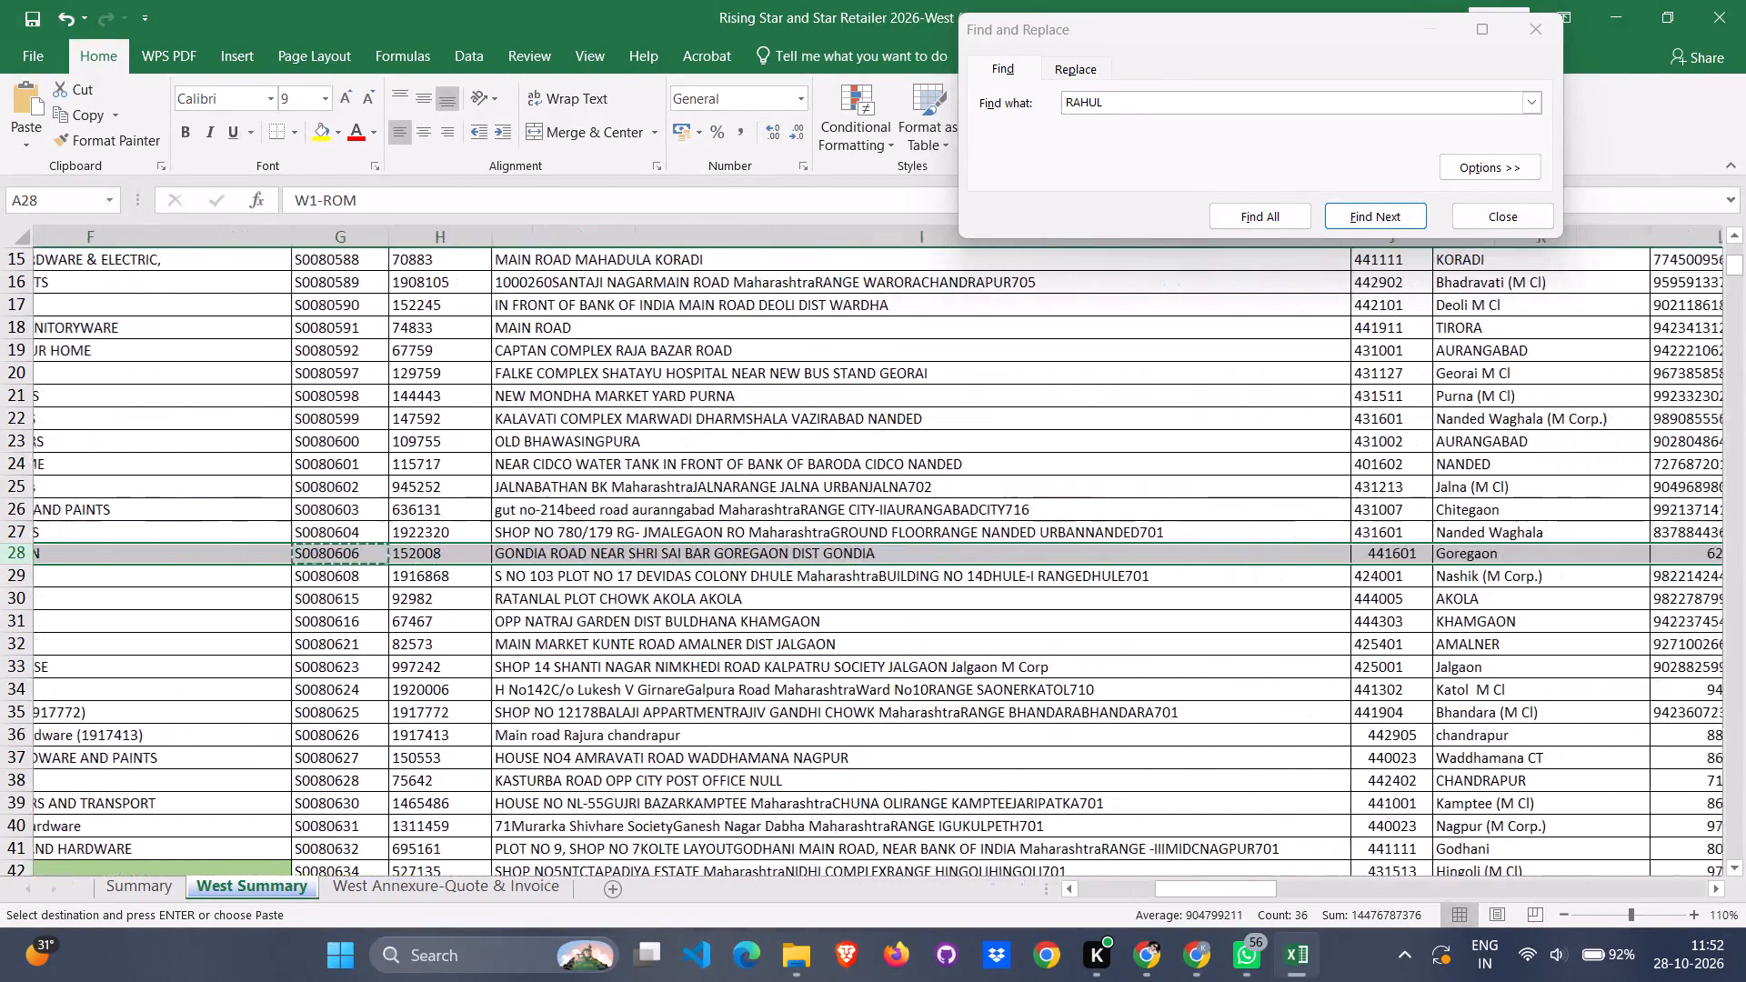
{"action": "left_click_drag", "start_coordinate": [1272, 23], "coordinate": [356, 229]}
{"action": "scroll", "coordinate": [962, 476], "scroll_direction": "left", "scroll_amount": 3}
{"action": "scroll", "coordinate": [1061, 614], "scroll_direction": "left", "scroll_amount": 4}
{"action": "scroll", "coordinate": [1058, 614], "scroll_direction": "up", "scroll_amount": 4}
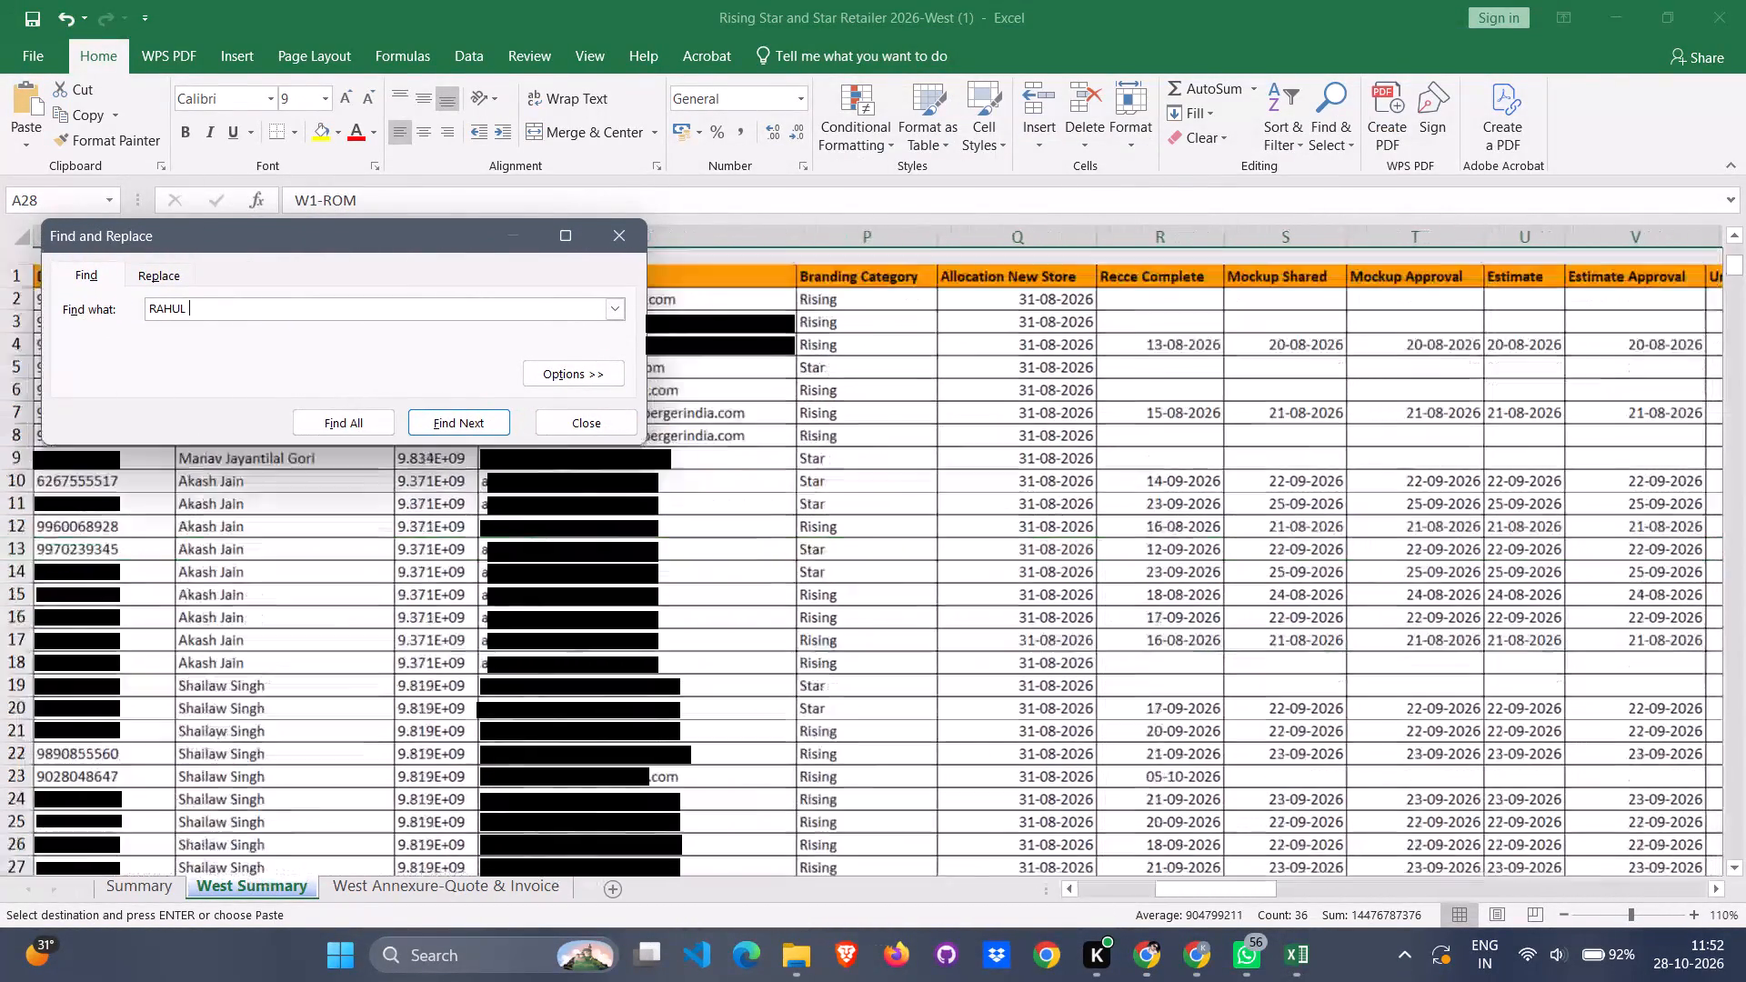
{"action": "scroll", "coordinate": [1058, 614], "scroll_direction": "up", "scroll_amount": 2}
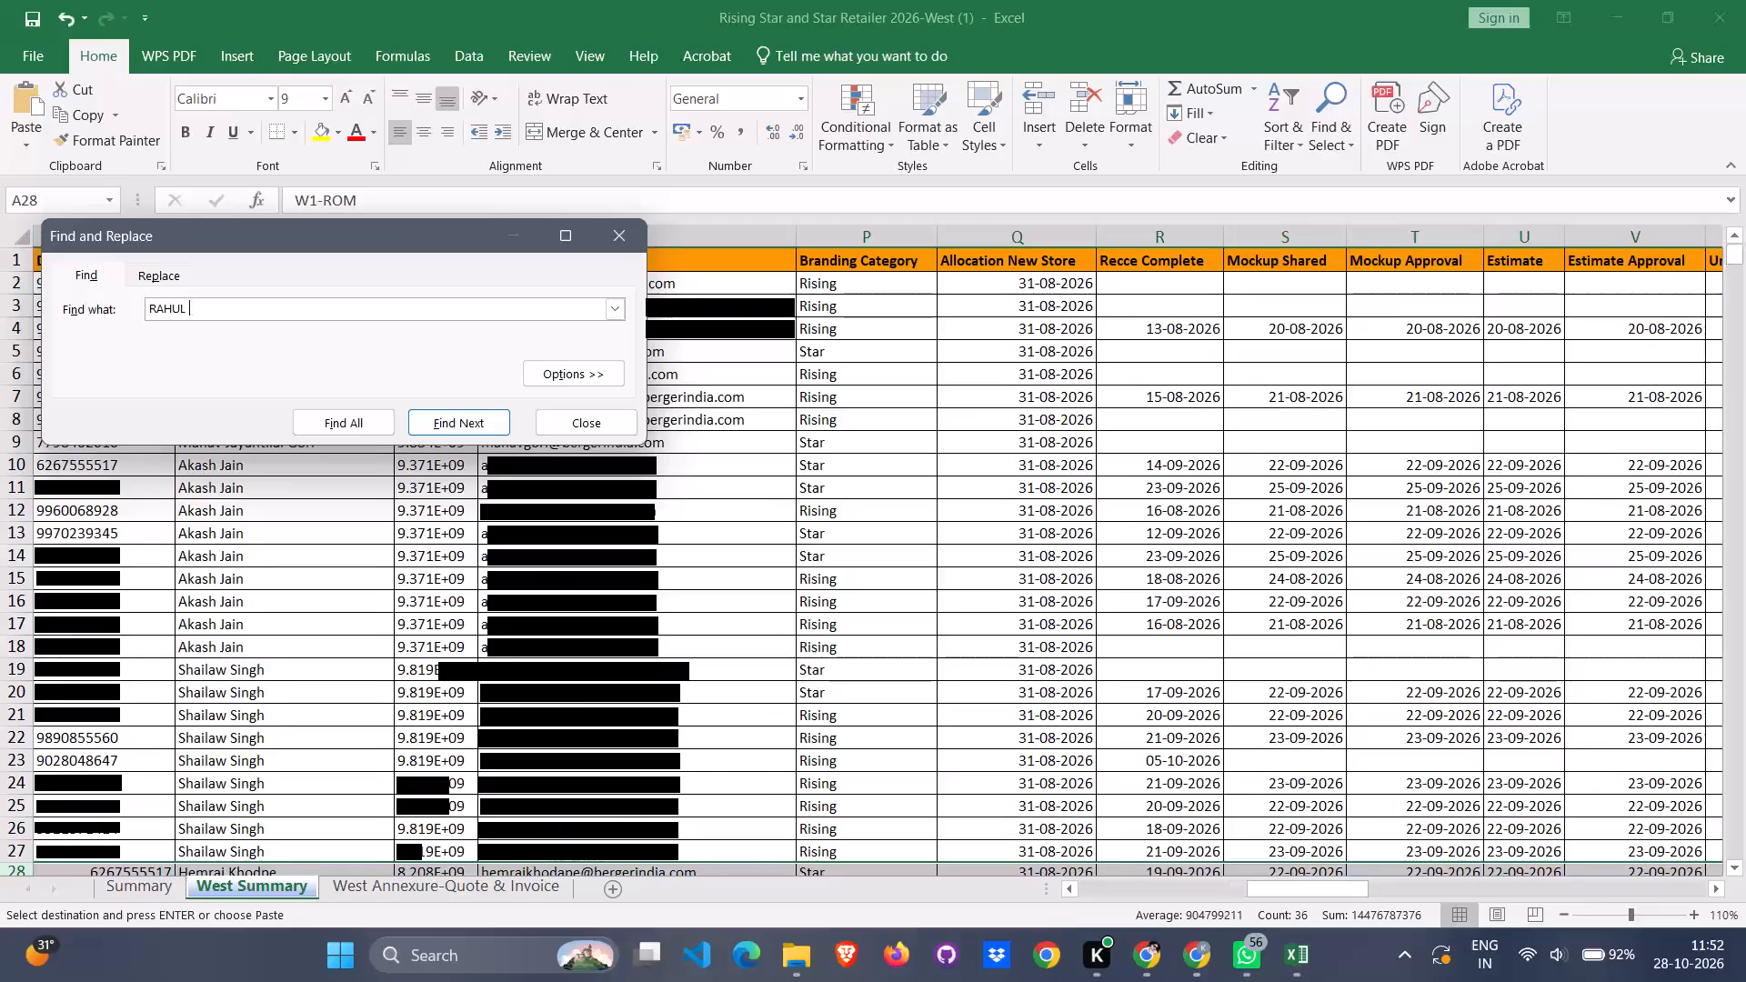
{"action": "scroll", "coordinate": [1058, 614], "scroll_direction": "left", "scroll_amount": 6}
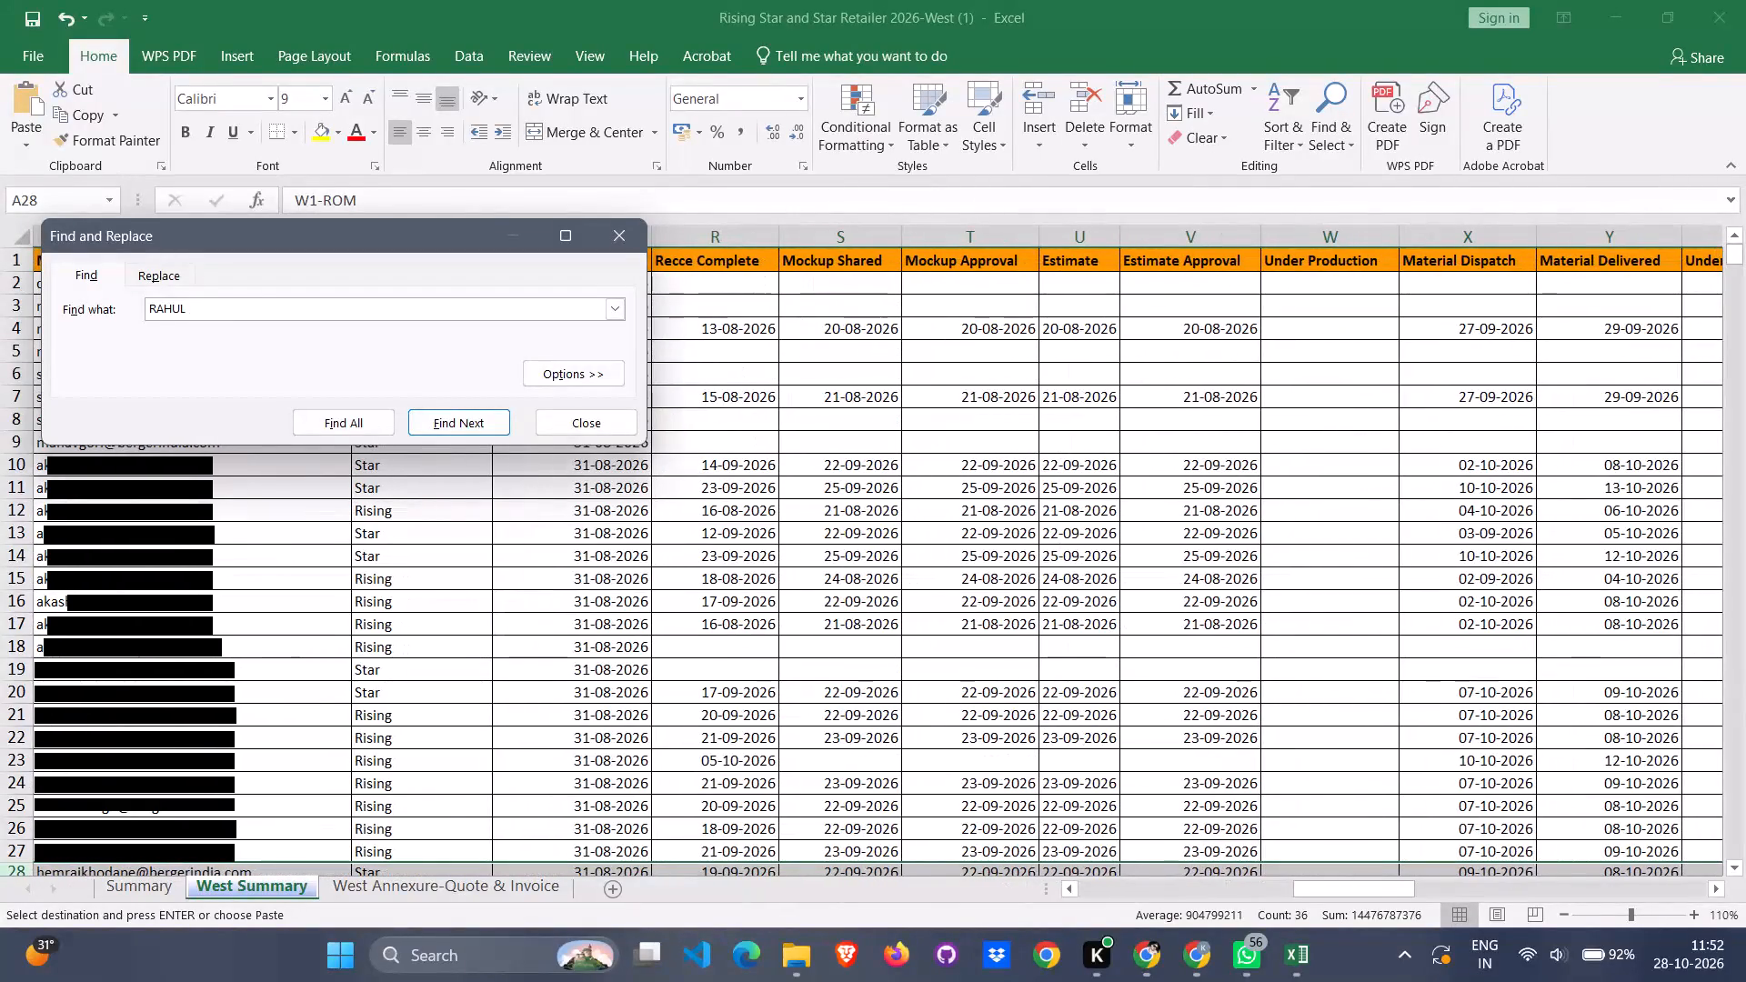
{"action": "scroll", "coordinate": [1058, 614], "scroll_direction": "left", "scroll_amount": 3}
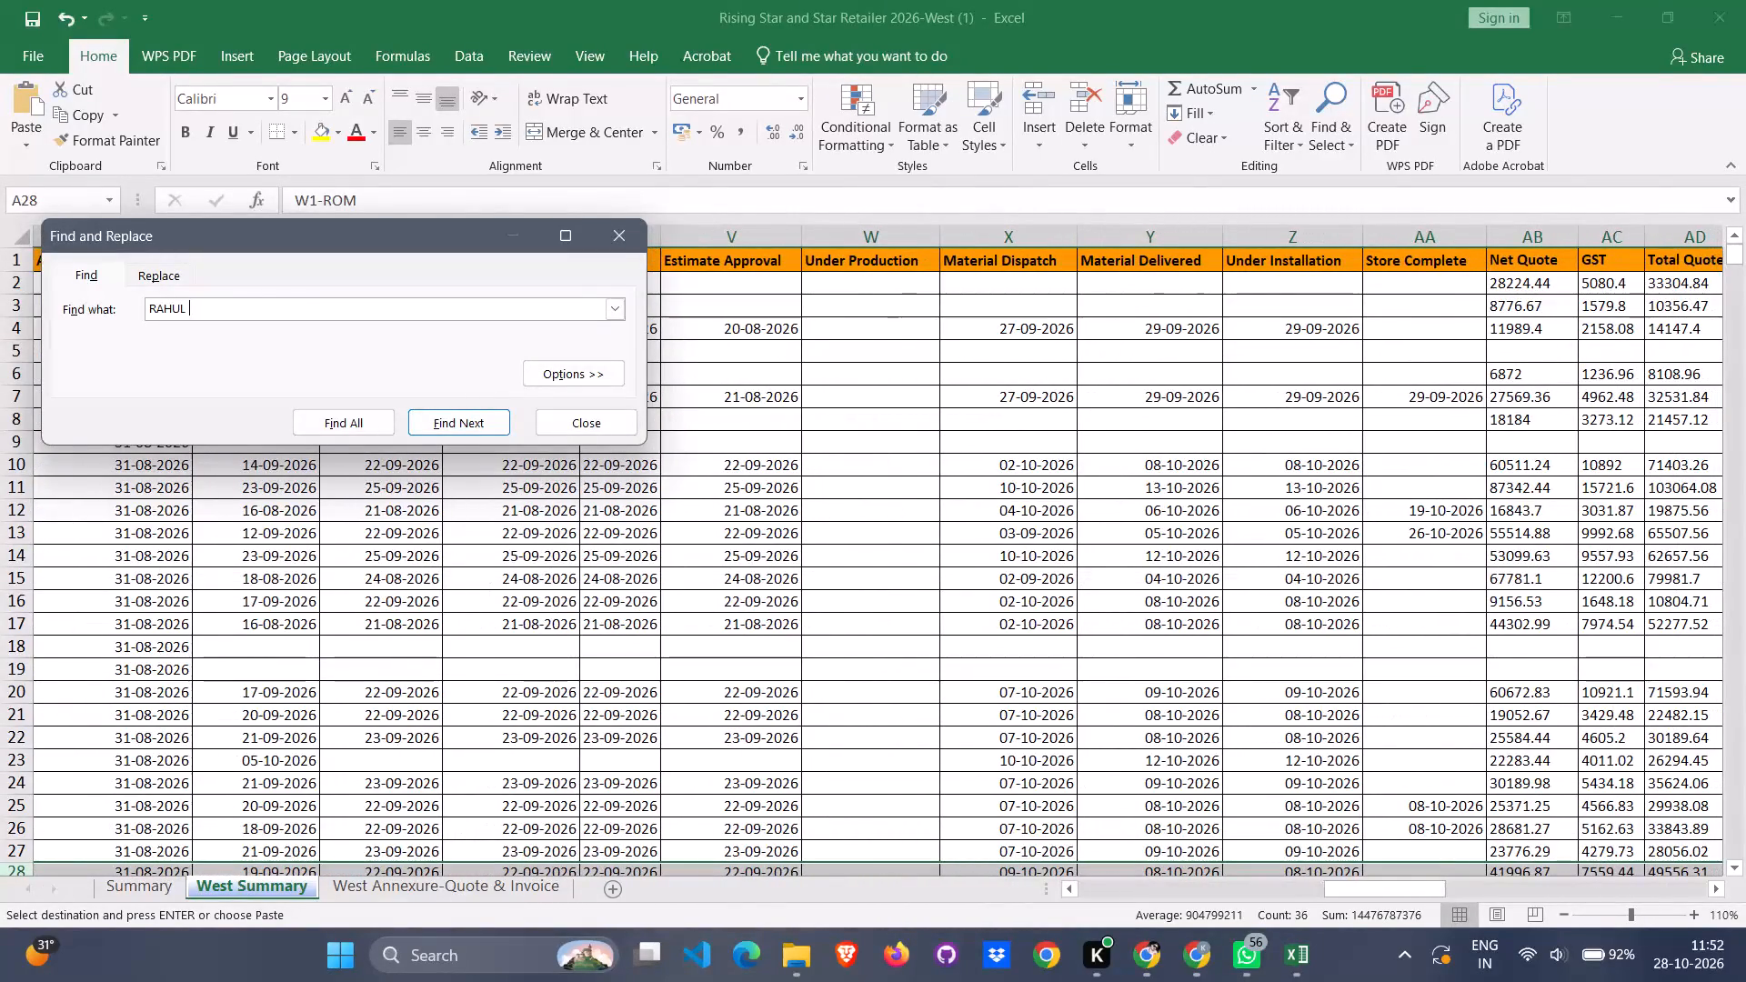
{"action": "scroll", "coordinate": [1058, 614], "scroll_direction": "left", "scroll_amount": 4}
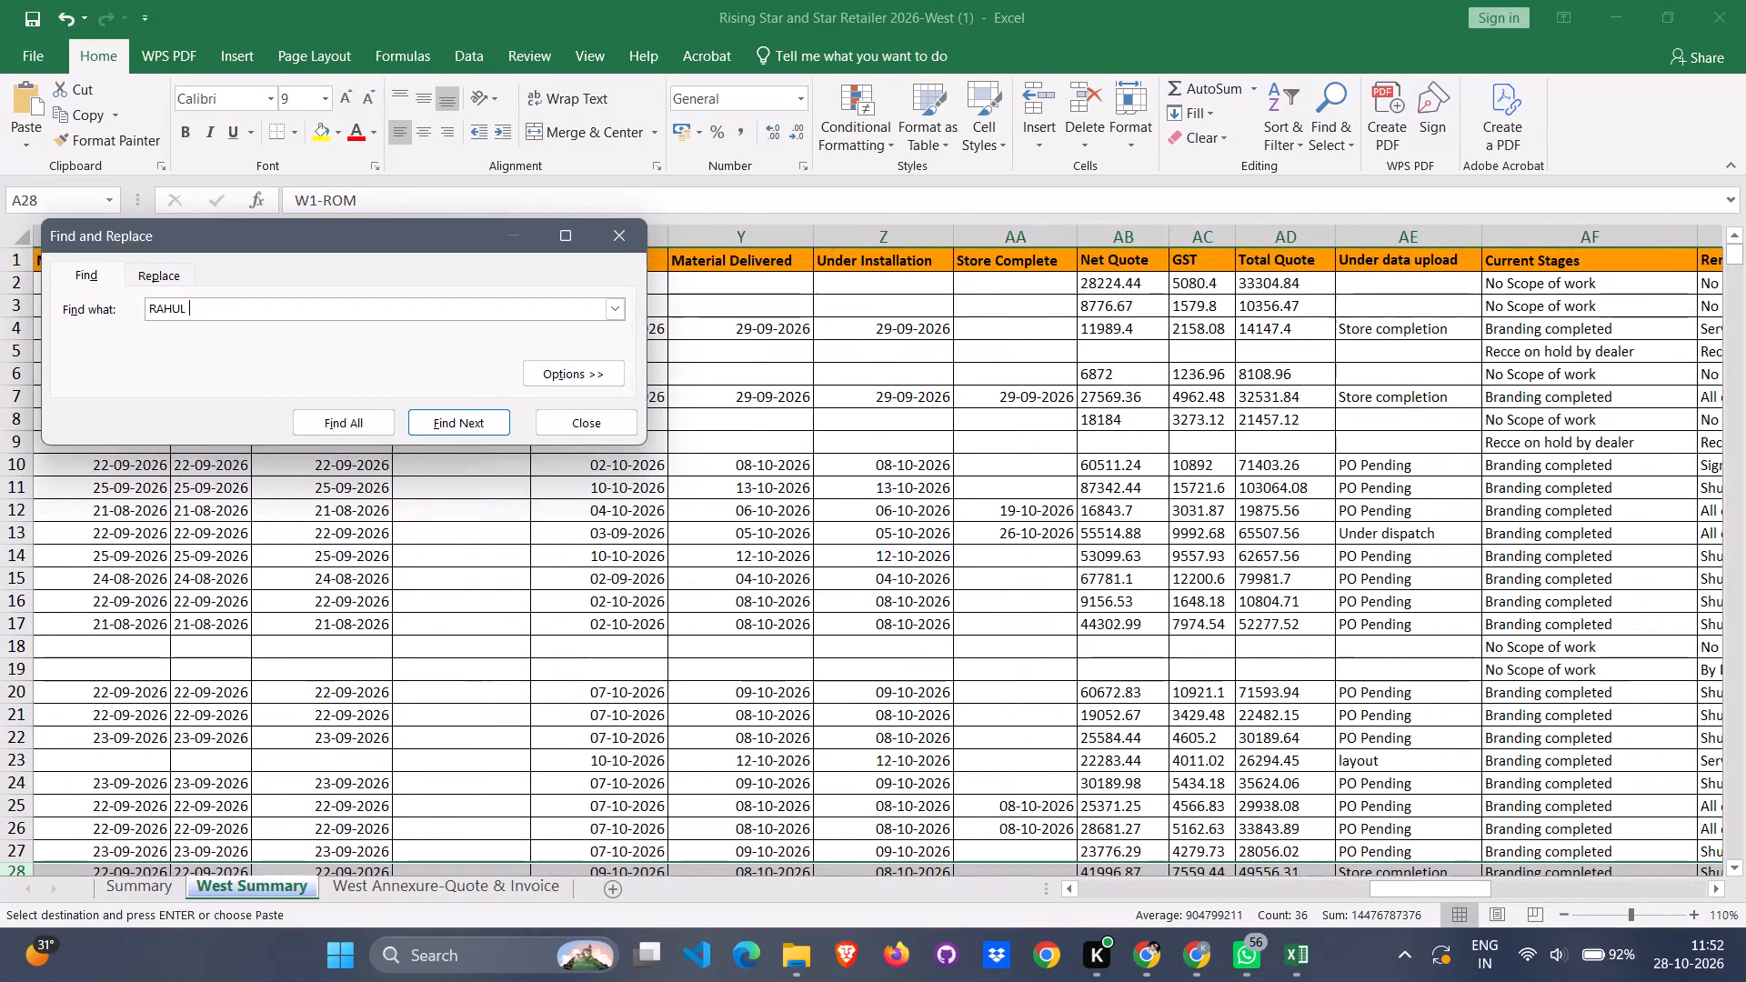
{"action": "scroll", "coordinate": [1058, 614], "scroll_direction": "left", "scroll_amount": 5}
{"action": "scroll", "coordinate": [1058, 614], "scroll_direction": "right", "scroll_amount": 6}
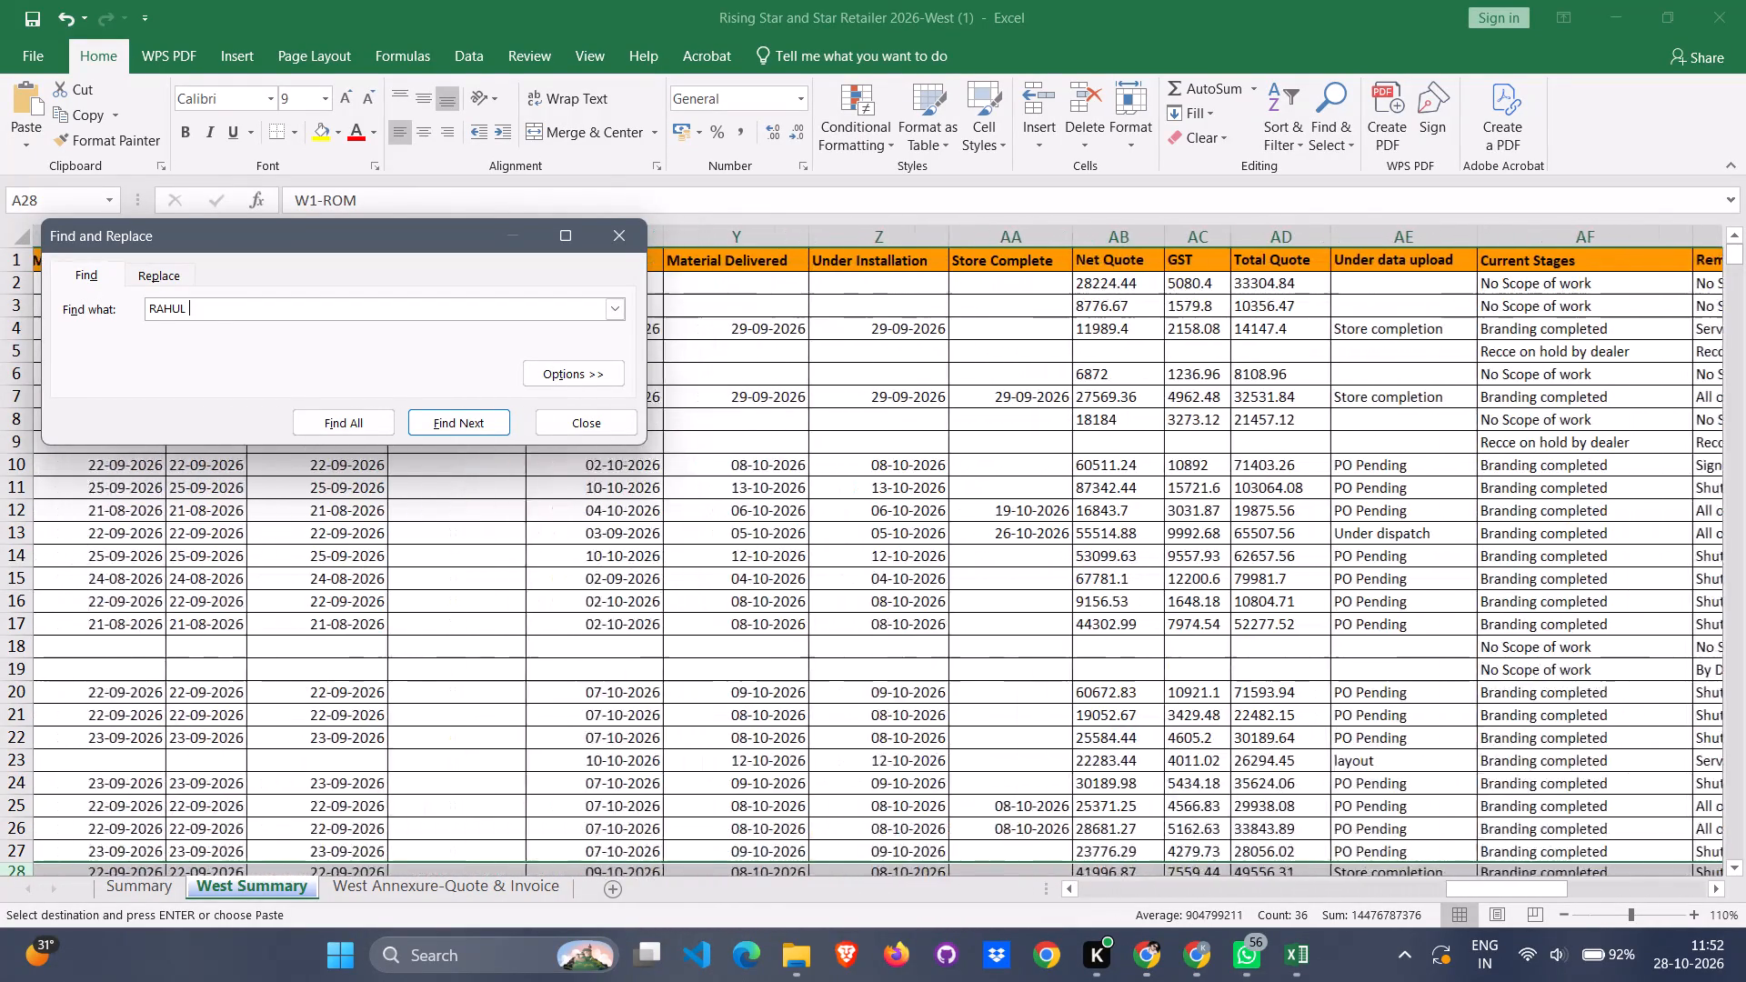
{"action": "scroll", "coordinate": [1058, 614], "scroll_direction": "right", "scroll_amount": 3}
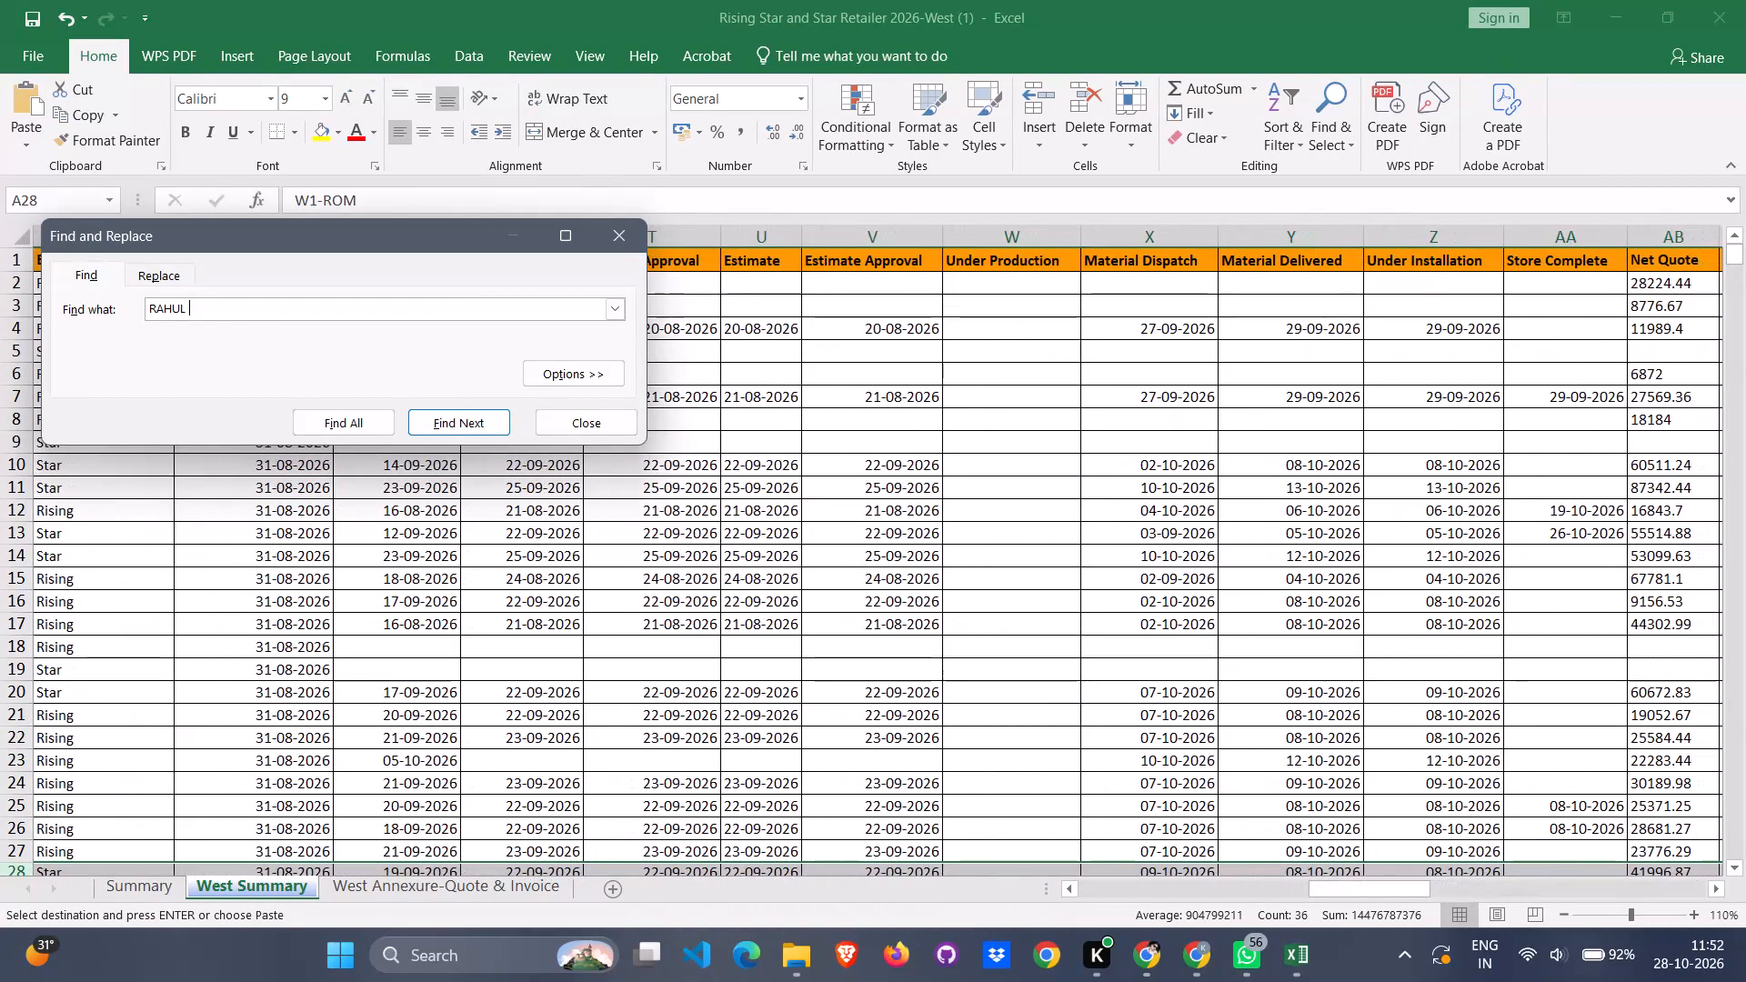
{"action": "scroll", "coordinate": [1058, 614], "scroll_direction": "up", "scroll_amount": 1}
{"action": "scroll", "coordinate": [1058, 614], "scroll_direction": "down", "scroll_amount": 4}
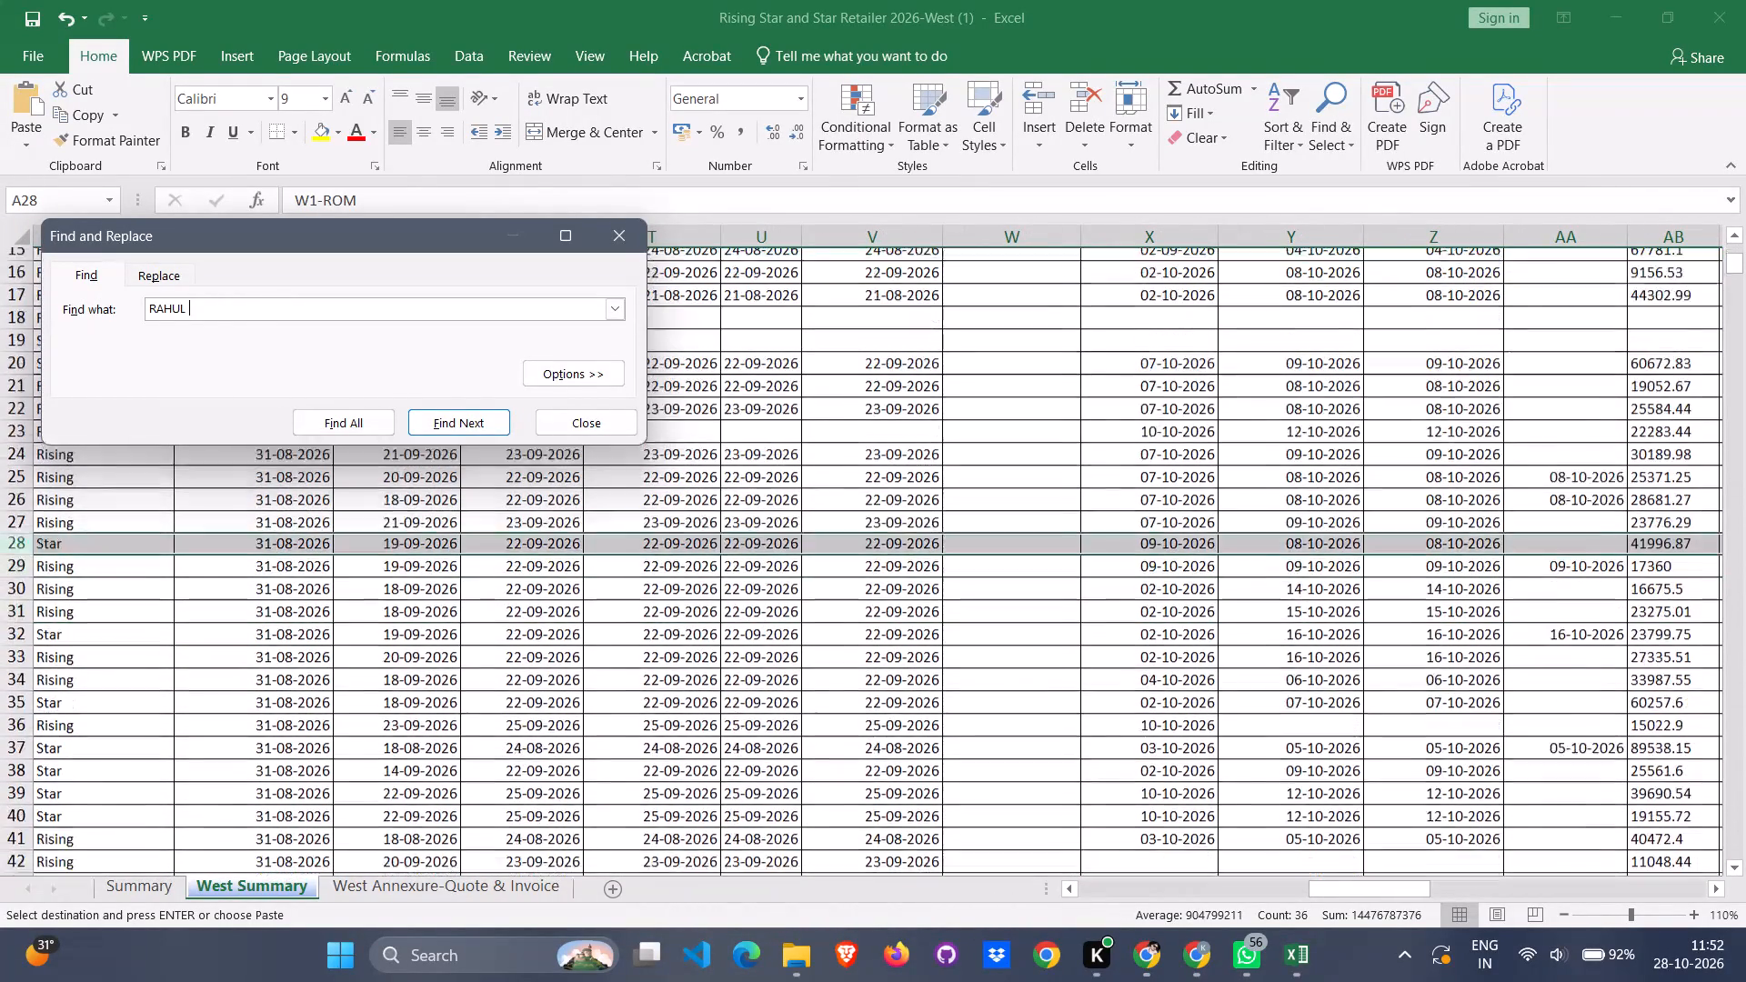
{"action": "scroll", "coordinate": [1058, 614], "scroll_direction": "down", "scroll_amount": 1}
{"action": "left_click", "coordinate": [1158, 506]}
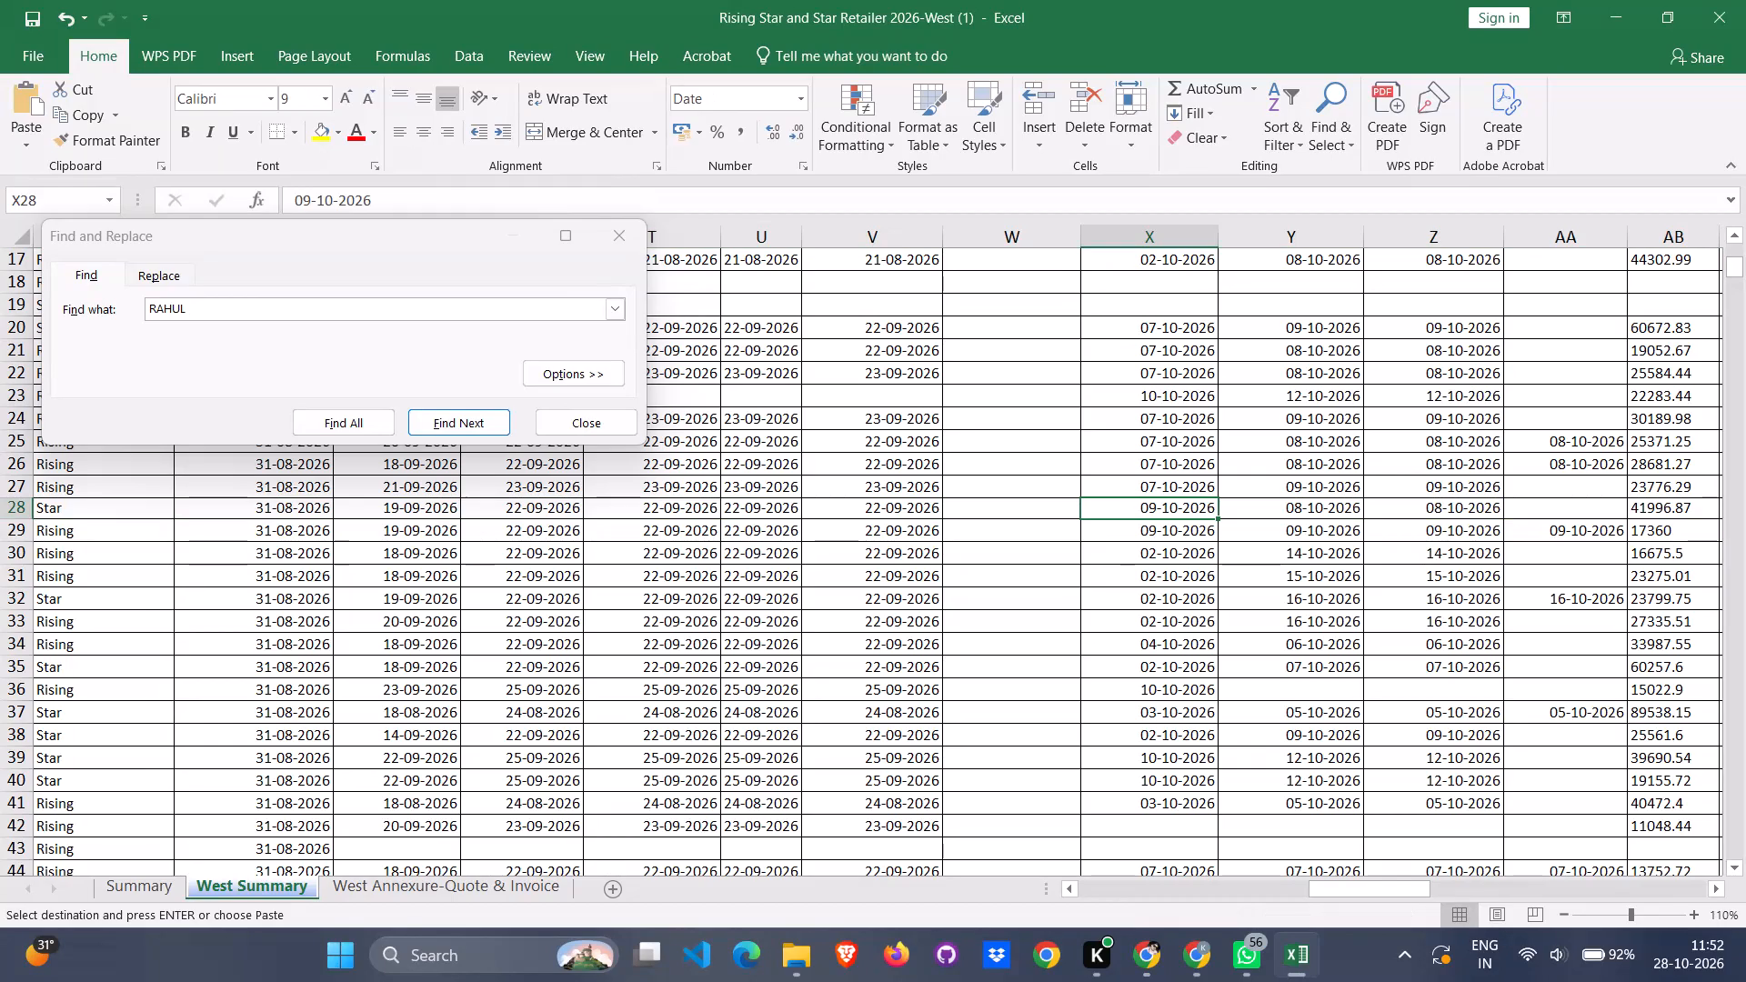
{"action": "key", "text": "ctrl+c"}
Switch to Chrome and fill in the dispatch entry's Dispatch Date as 09/10/2026 and the suggested transport contact number.
{"action": "left_click", "coordinate": [1201, 968]}
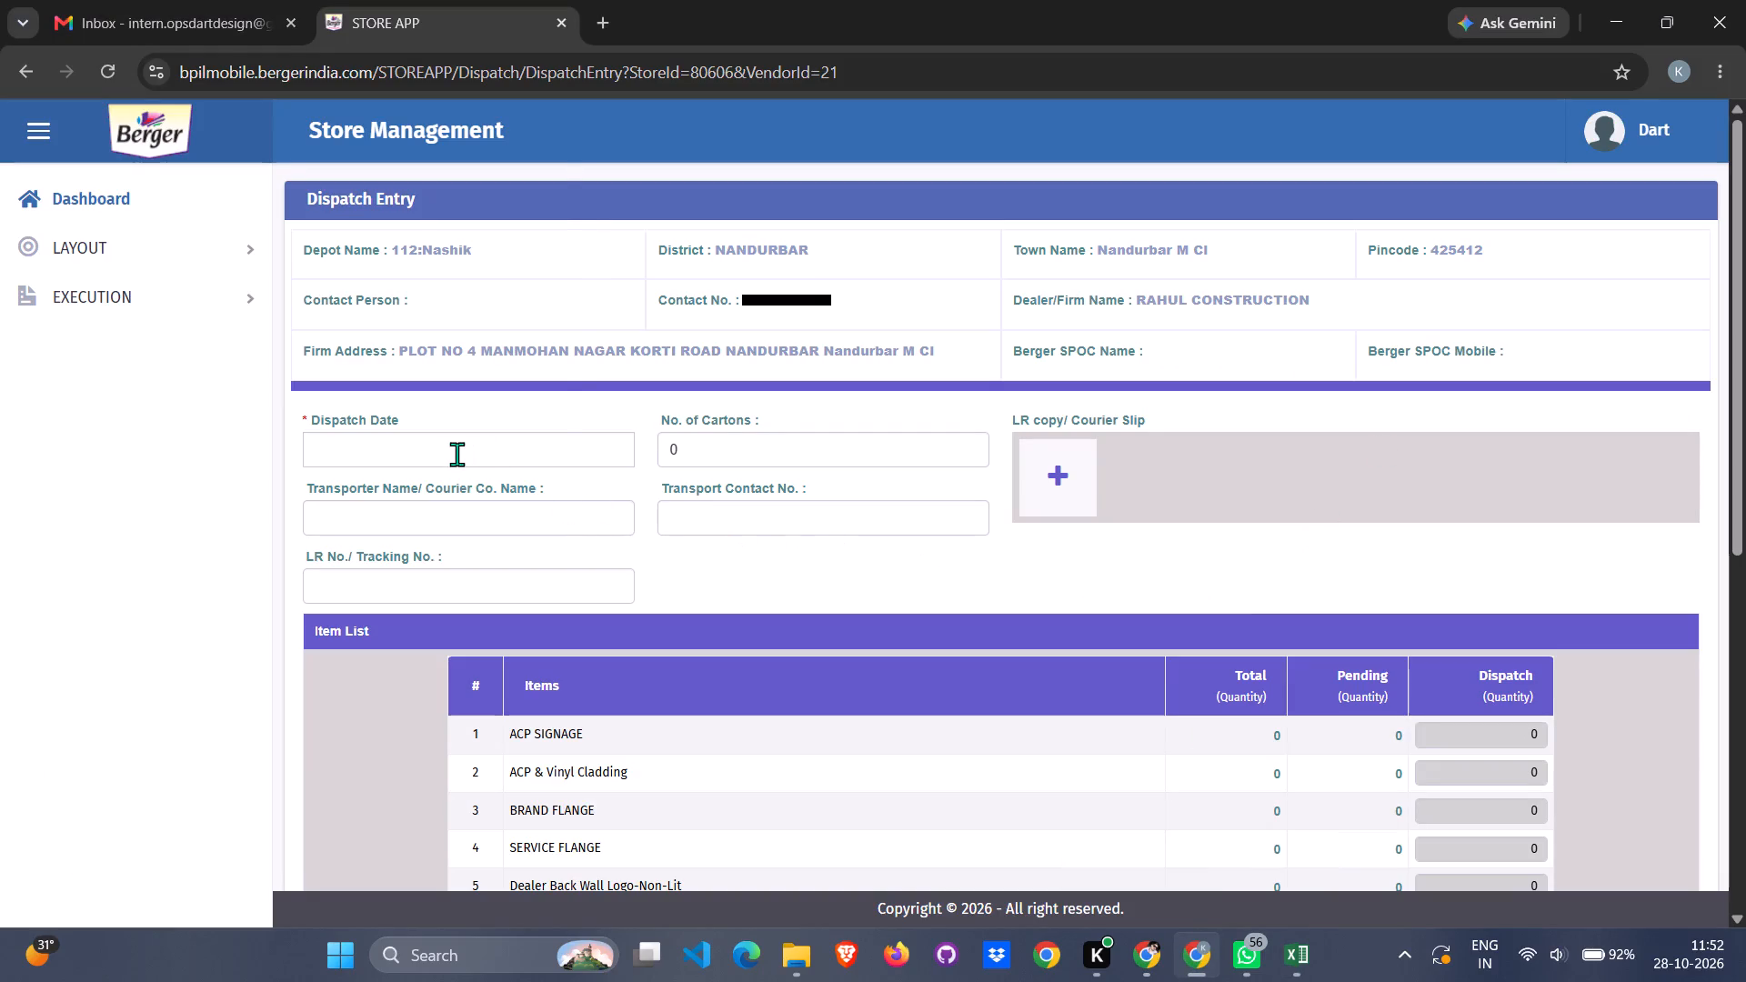
{"action": "left_click", "coordinate": [455, 451]}
{"action": "key", "text": "ctrl+v"}
{"action": "left_click", "coordinate": [721, 514]}
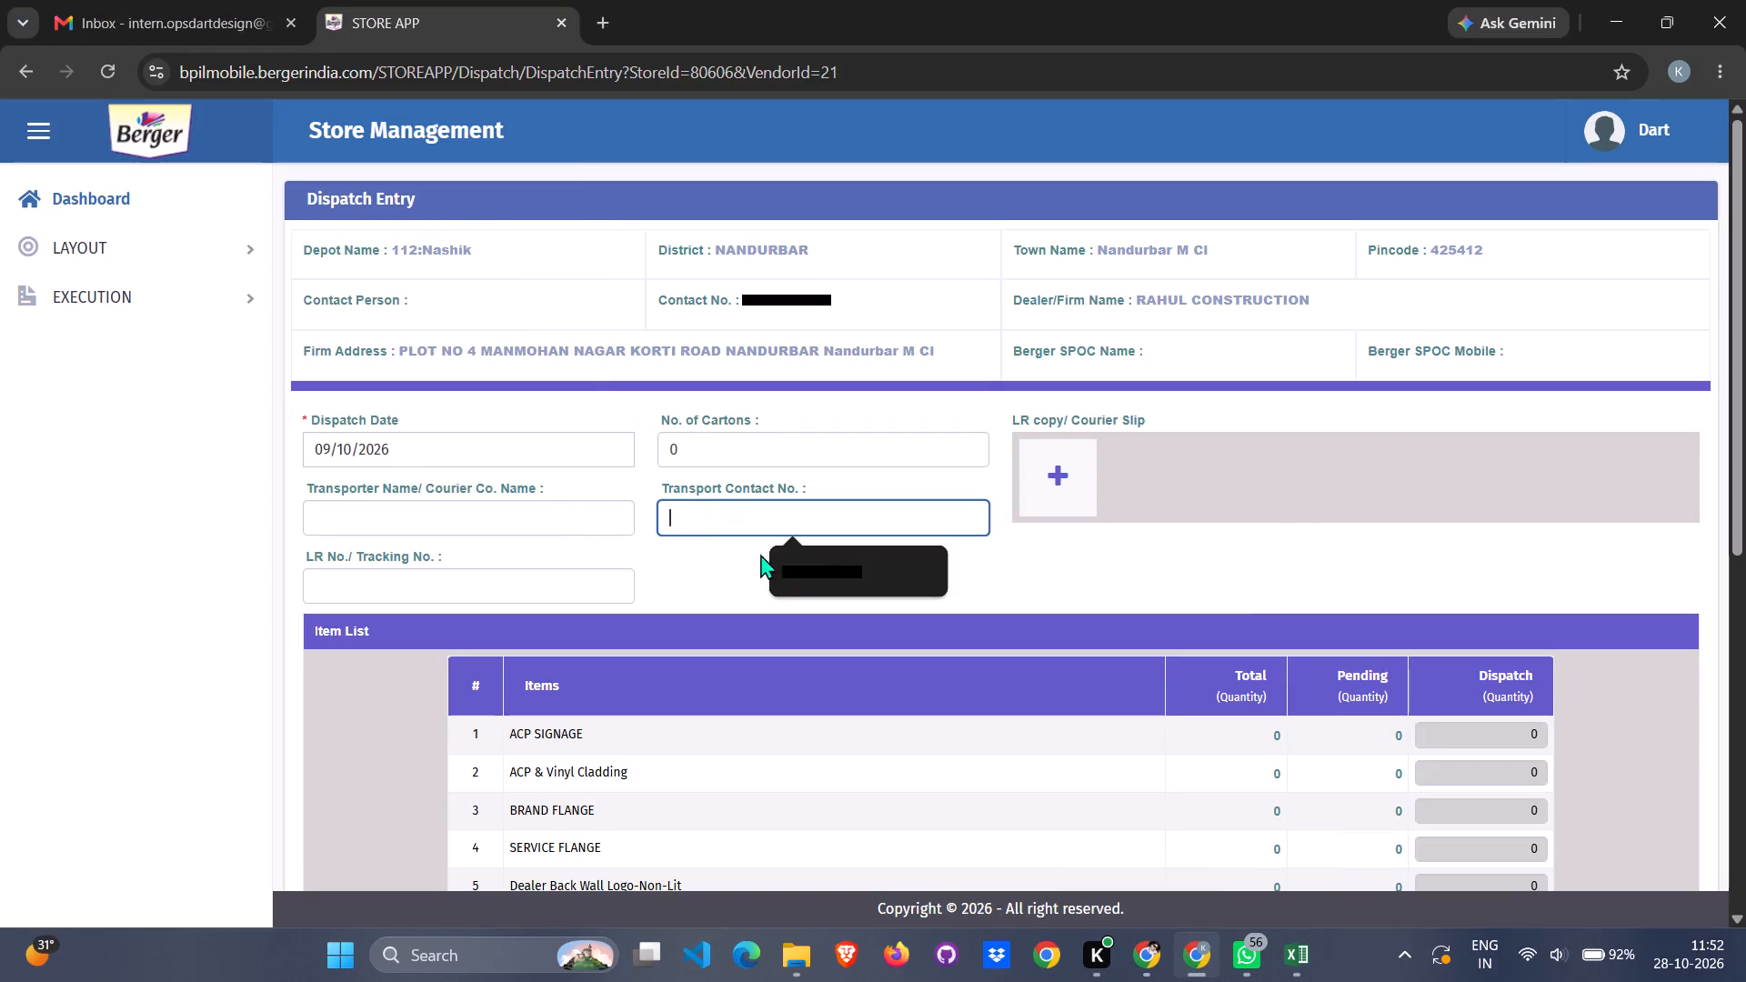
{"action": "left_click", "coordinate": [807, 568]}
Set the dispatch quantity of INSHOP SUNBOARD BRANDING WITH VINYL to its full pending quantity, 99.55.
{"action": "scroll", "coordinate": [837, 673], "scroll_direction": "down", "scroll_amount": 14}
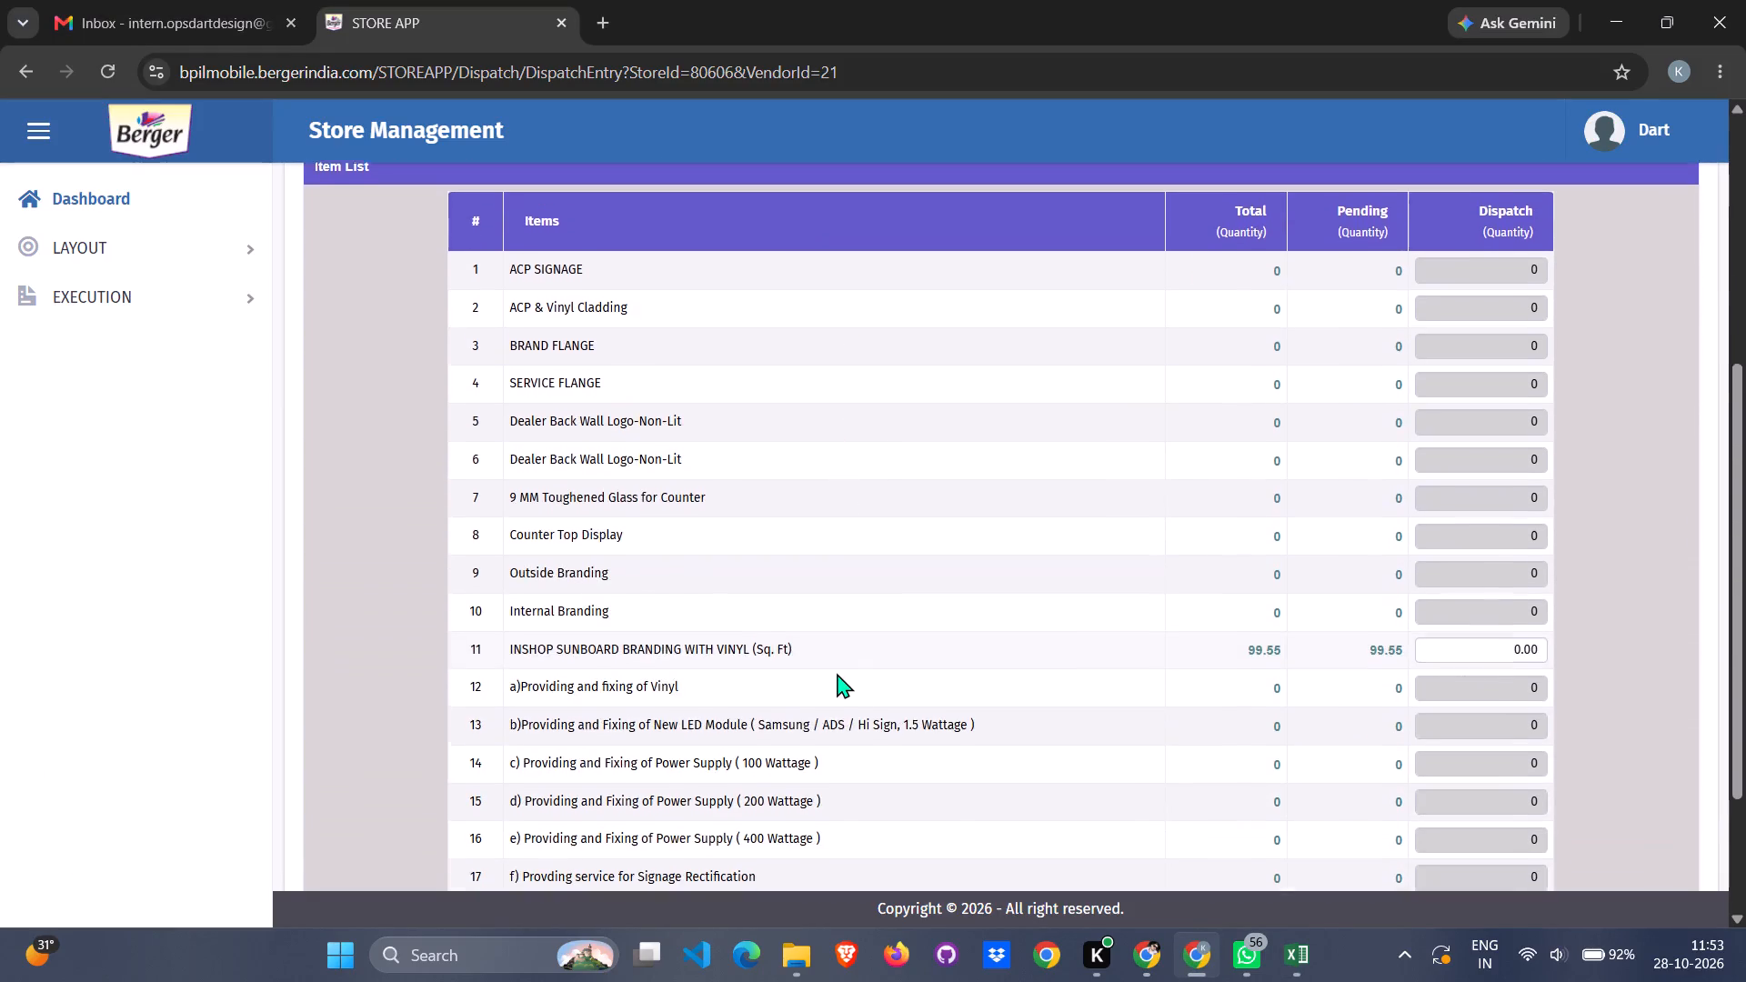
{"action": "scroll", "coordinate": [837, 673], "scroll_direction": "down", "scroll_amount": 2}
{"action": "scroll", "coordinate": [838, 676], "scroll_direction": "up", "scroll_amount": 5}
{"action": "scroll", "coordinate": [839, 678], "scroll_direction": "down", "scroll_amount": 5}
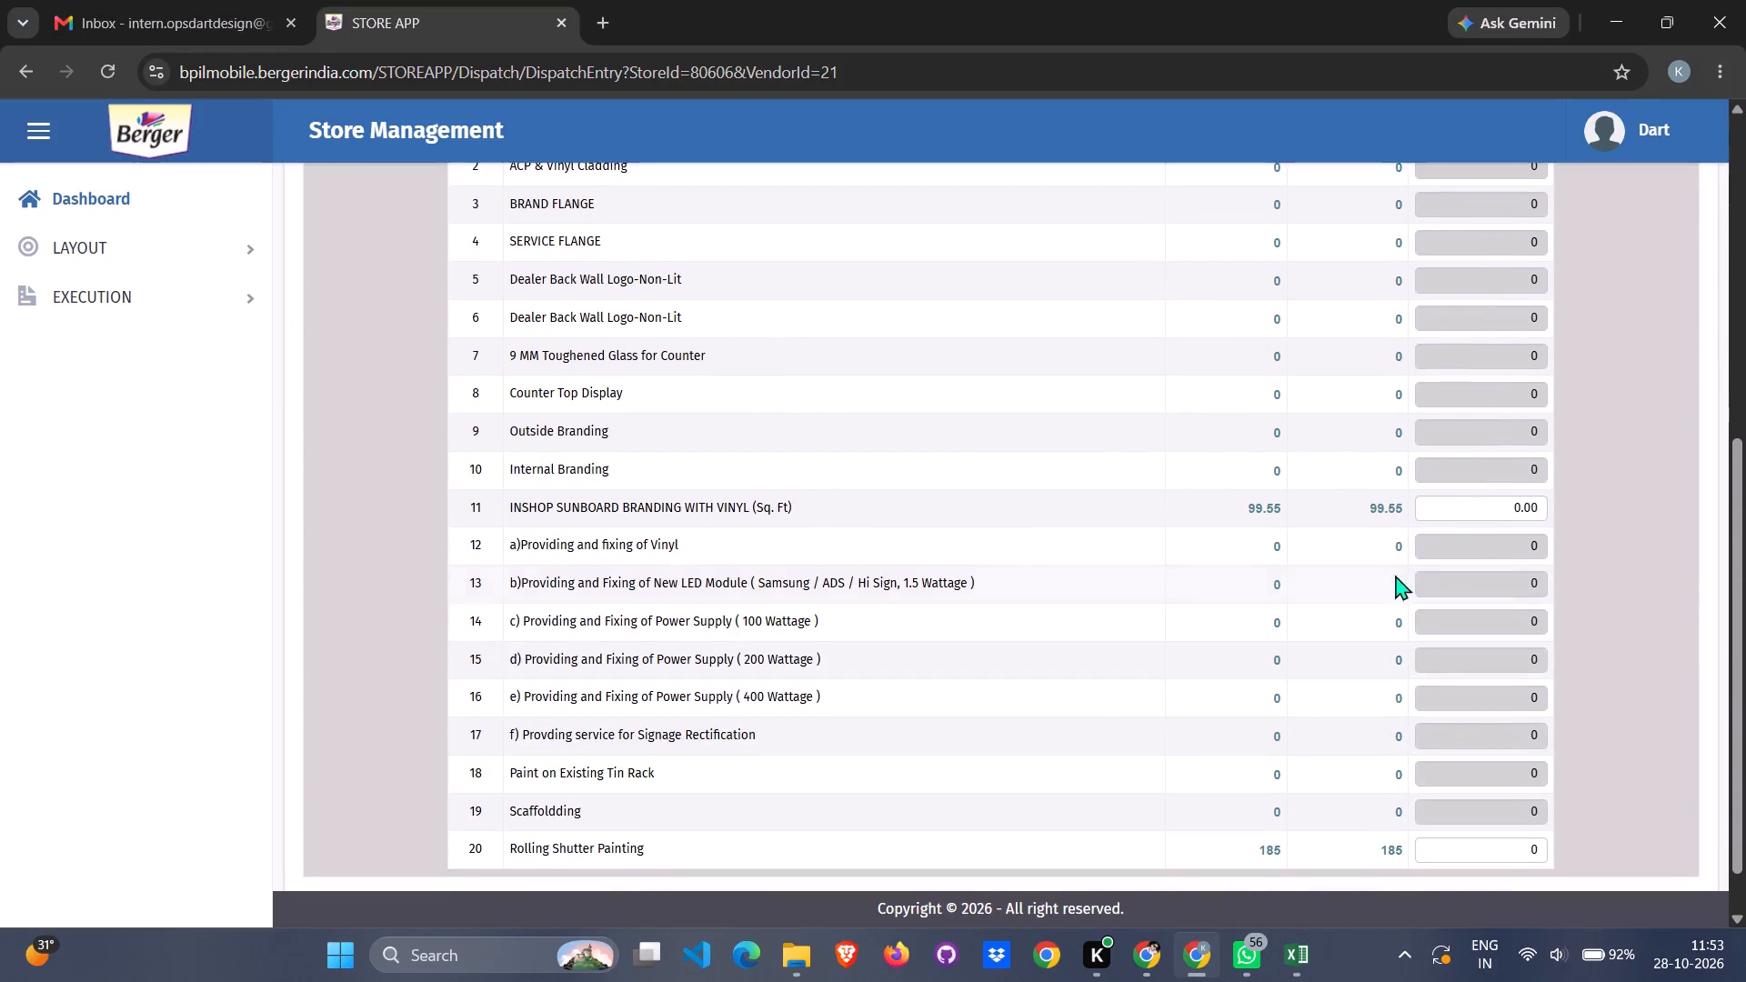
{"action": "triple_click", "coordinate": [1396, 508]}
{"action": "key", "text": "ctrl+c"}
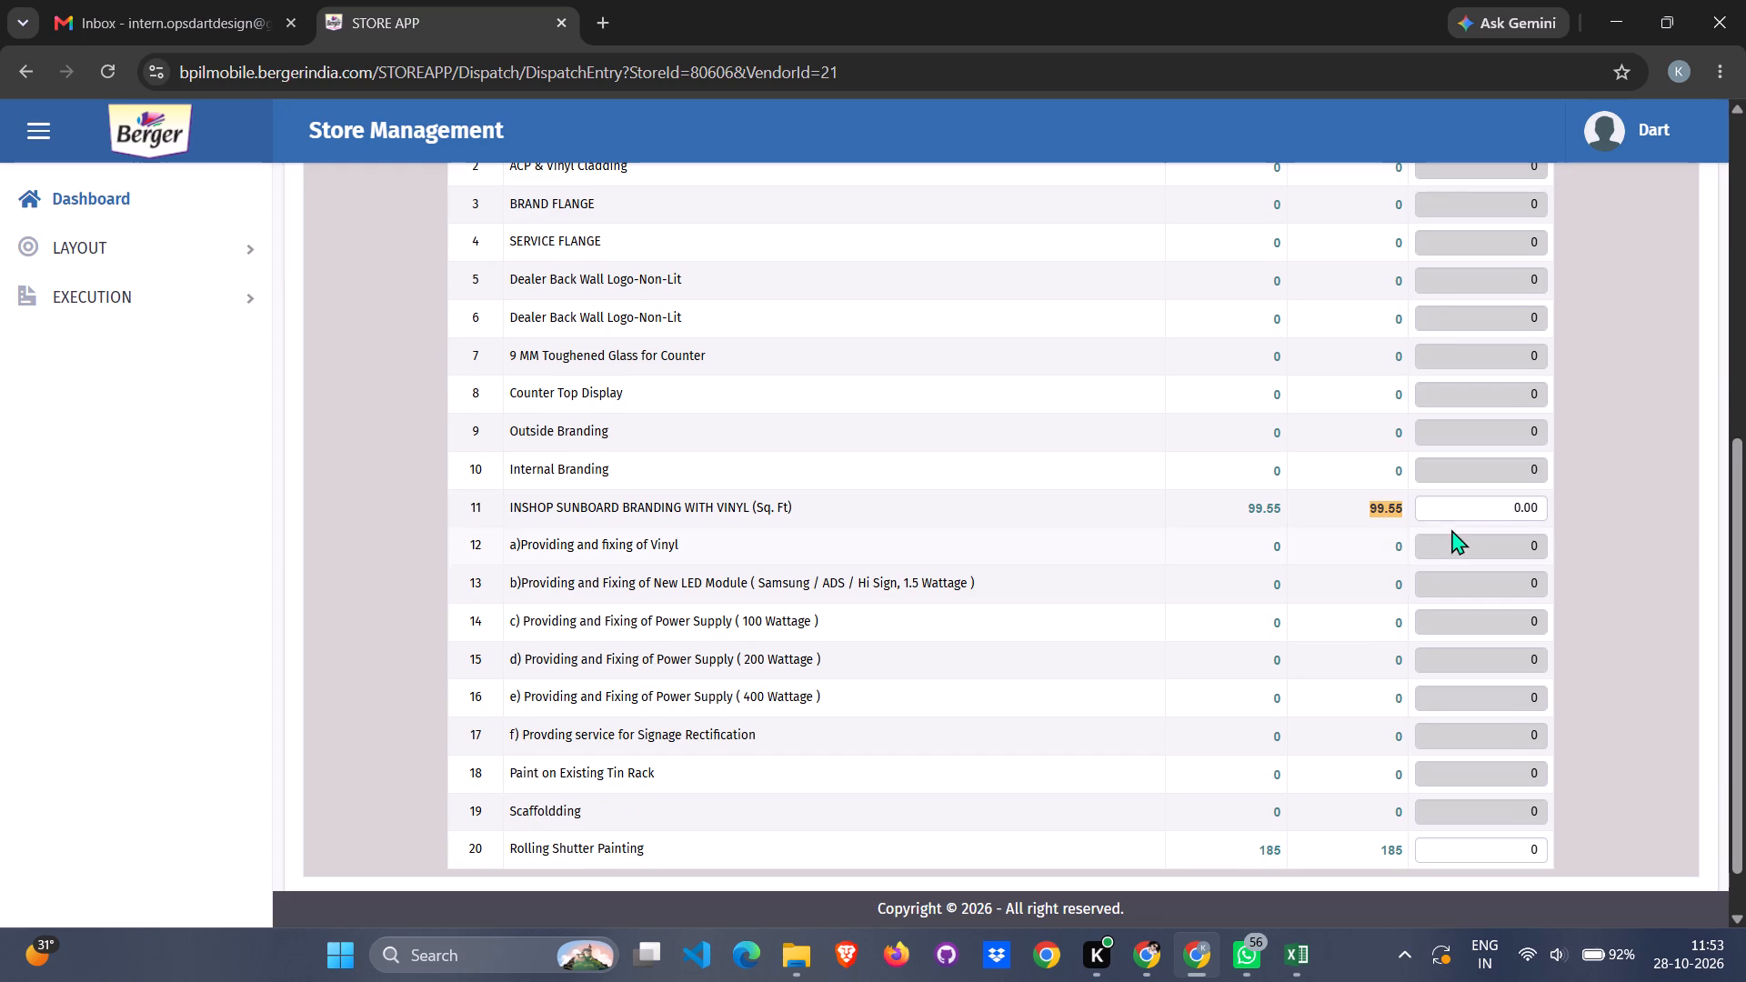
{"action": "double_click", "coordinate": [1533, 512]}
{"action": "double_click", "coordinate": [1530, 512]}
{"action": "key", "text": "ctrl+v"}
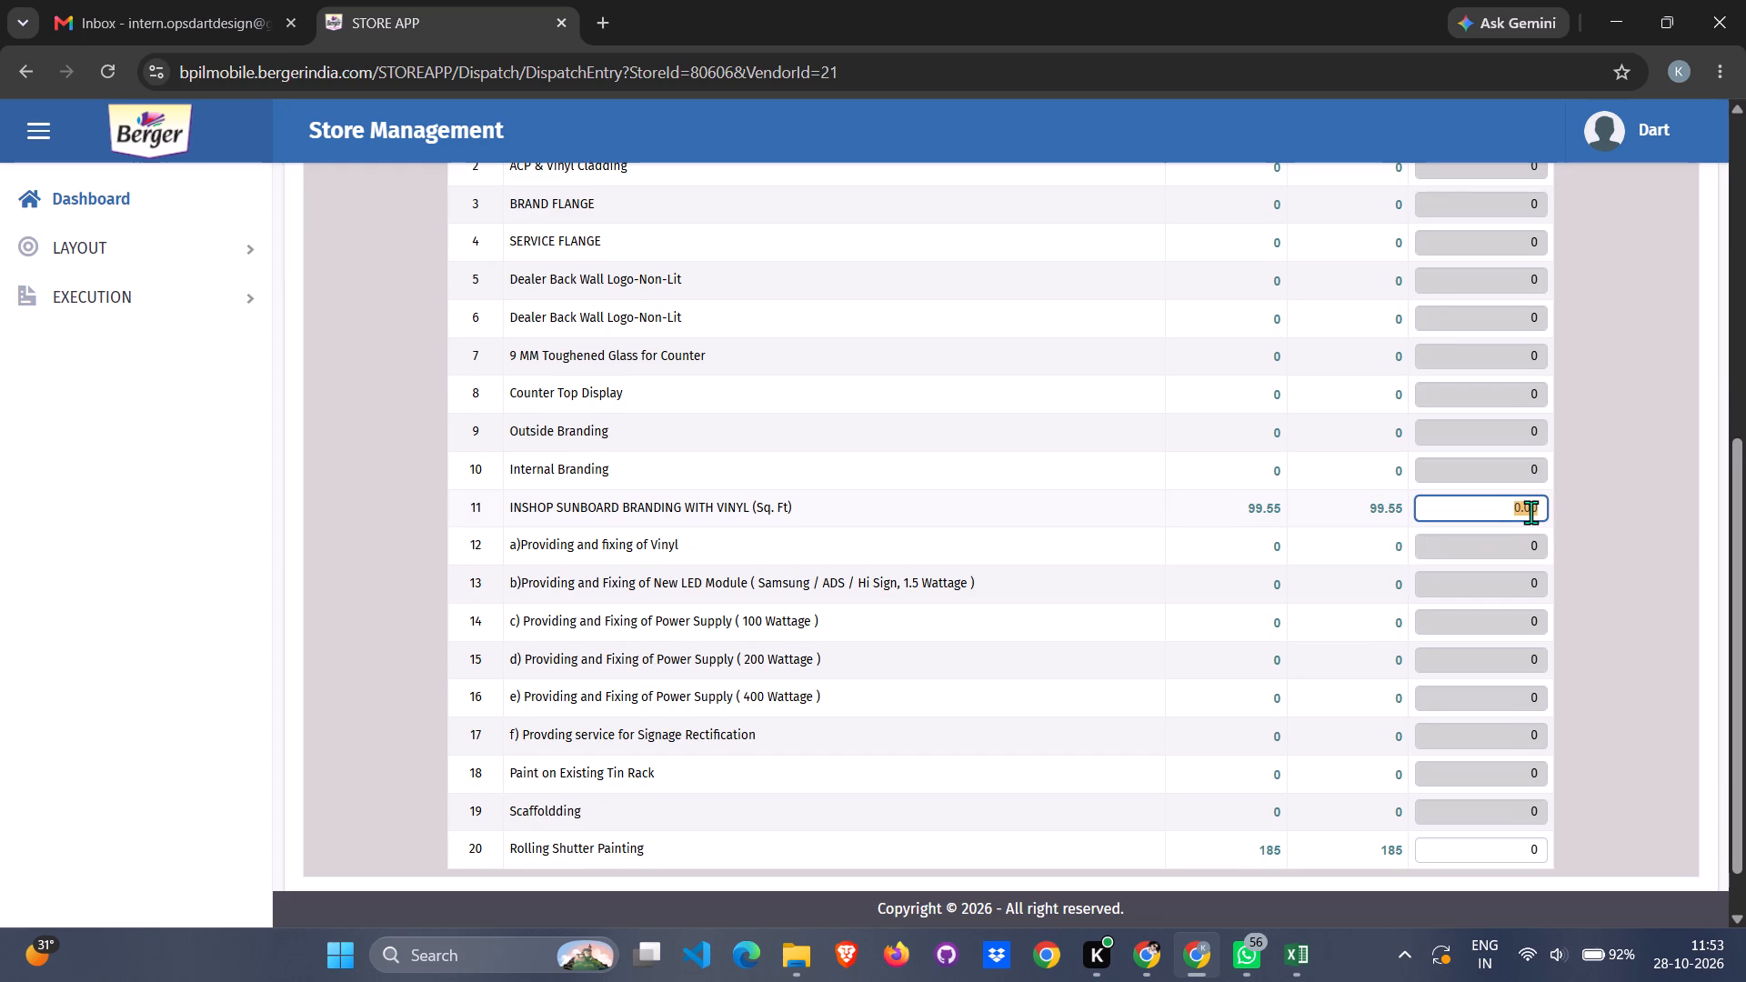
Set the dispatch quantity of Rolling Shutter Painting to its full pending quantity, 185.
{"action": "scroll", "coordinate": [1422, 586], "scroll_direction": "down", "scroll_amount": 5}
{"action": "double_click", "coordinate": [1391, 786]}
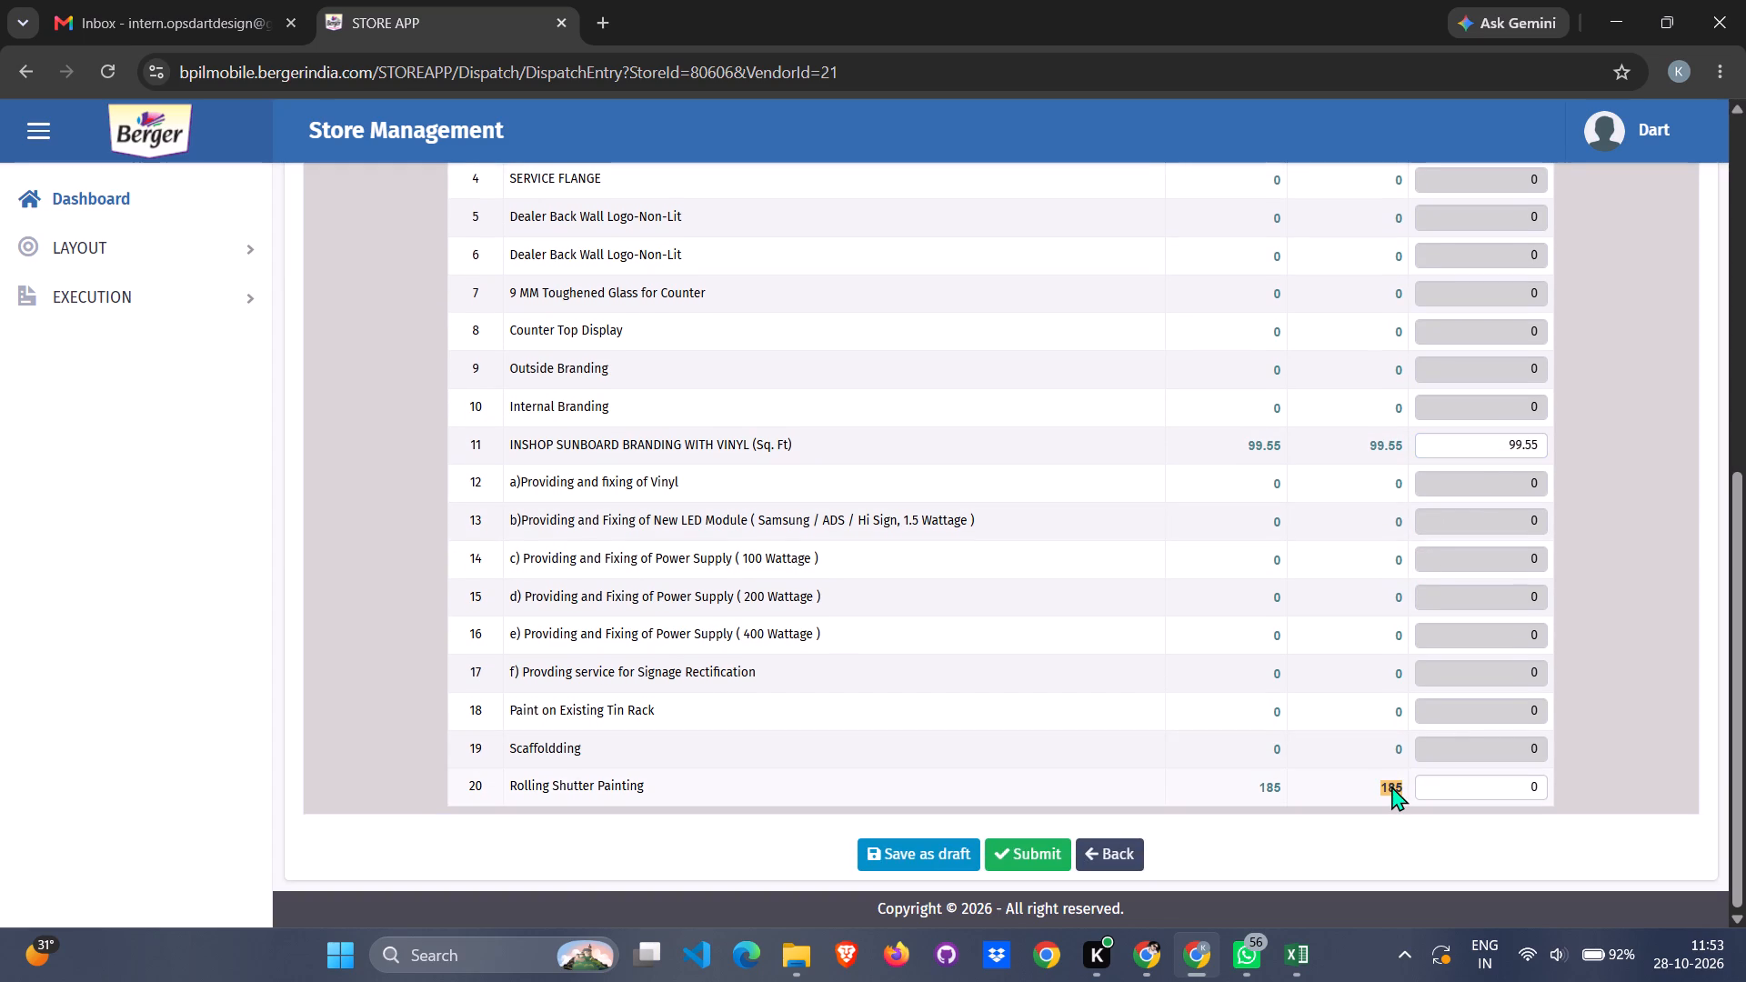
{"action": "key", "text": "ctrl+c"}
{"action": "triple_click", "coordinate": [1491, 782]}
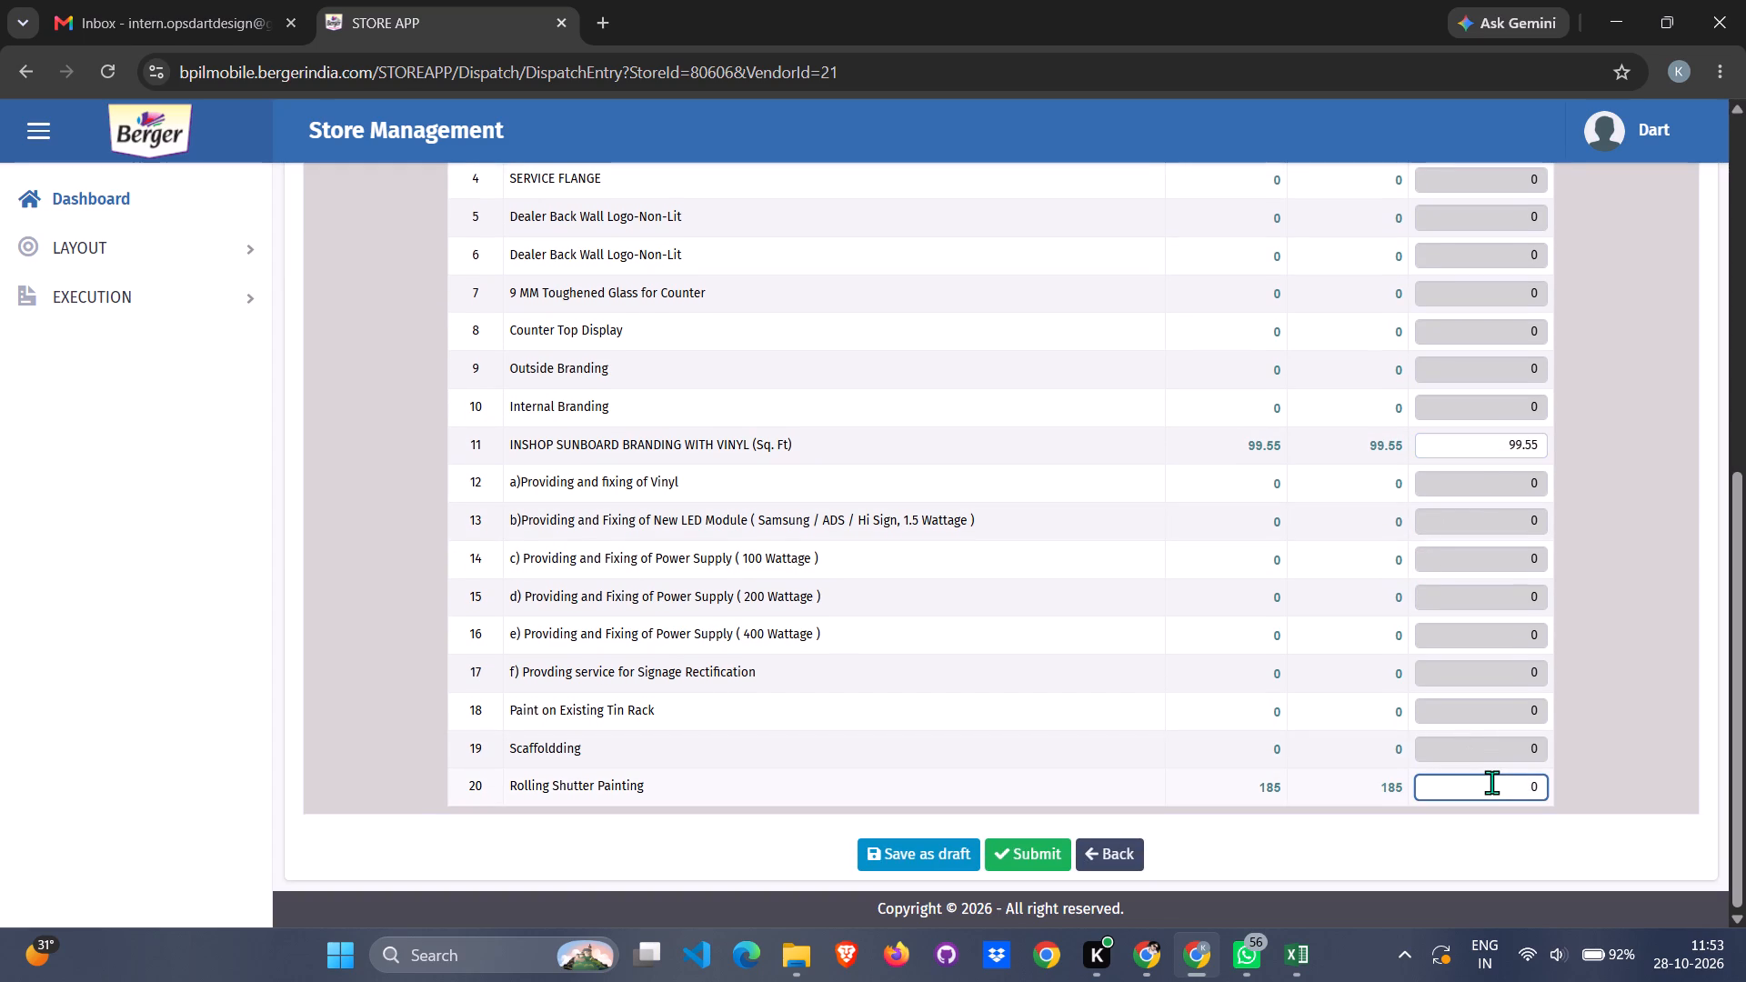
{"action": "left_click", "coordinate": [1491, 782]}
{"action": "key", "text": "ctrl+v"}
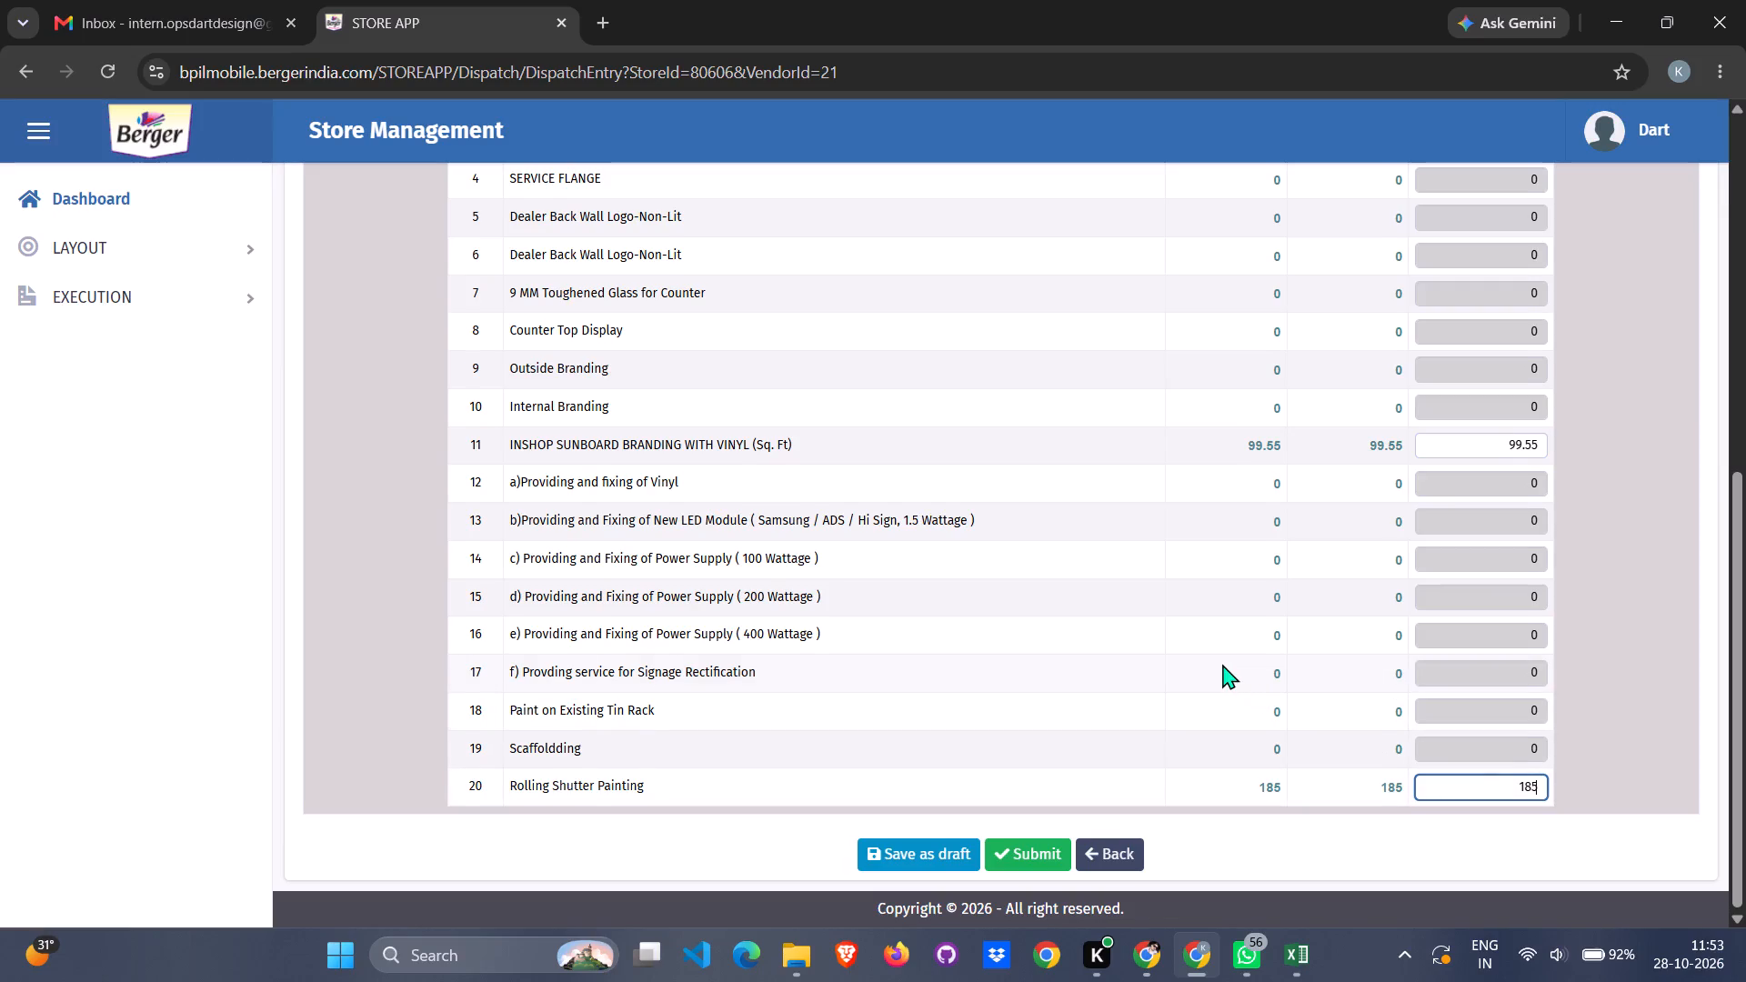
Review the completed RAHUL CONSTRUCTION dispatch entry and submit it.
{"action": "scroll", "coordinate": [1222, 664], "scroll_direction": "up", "scroll_amount": 6}
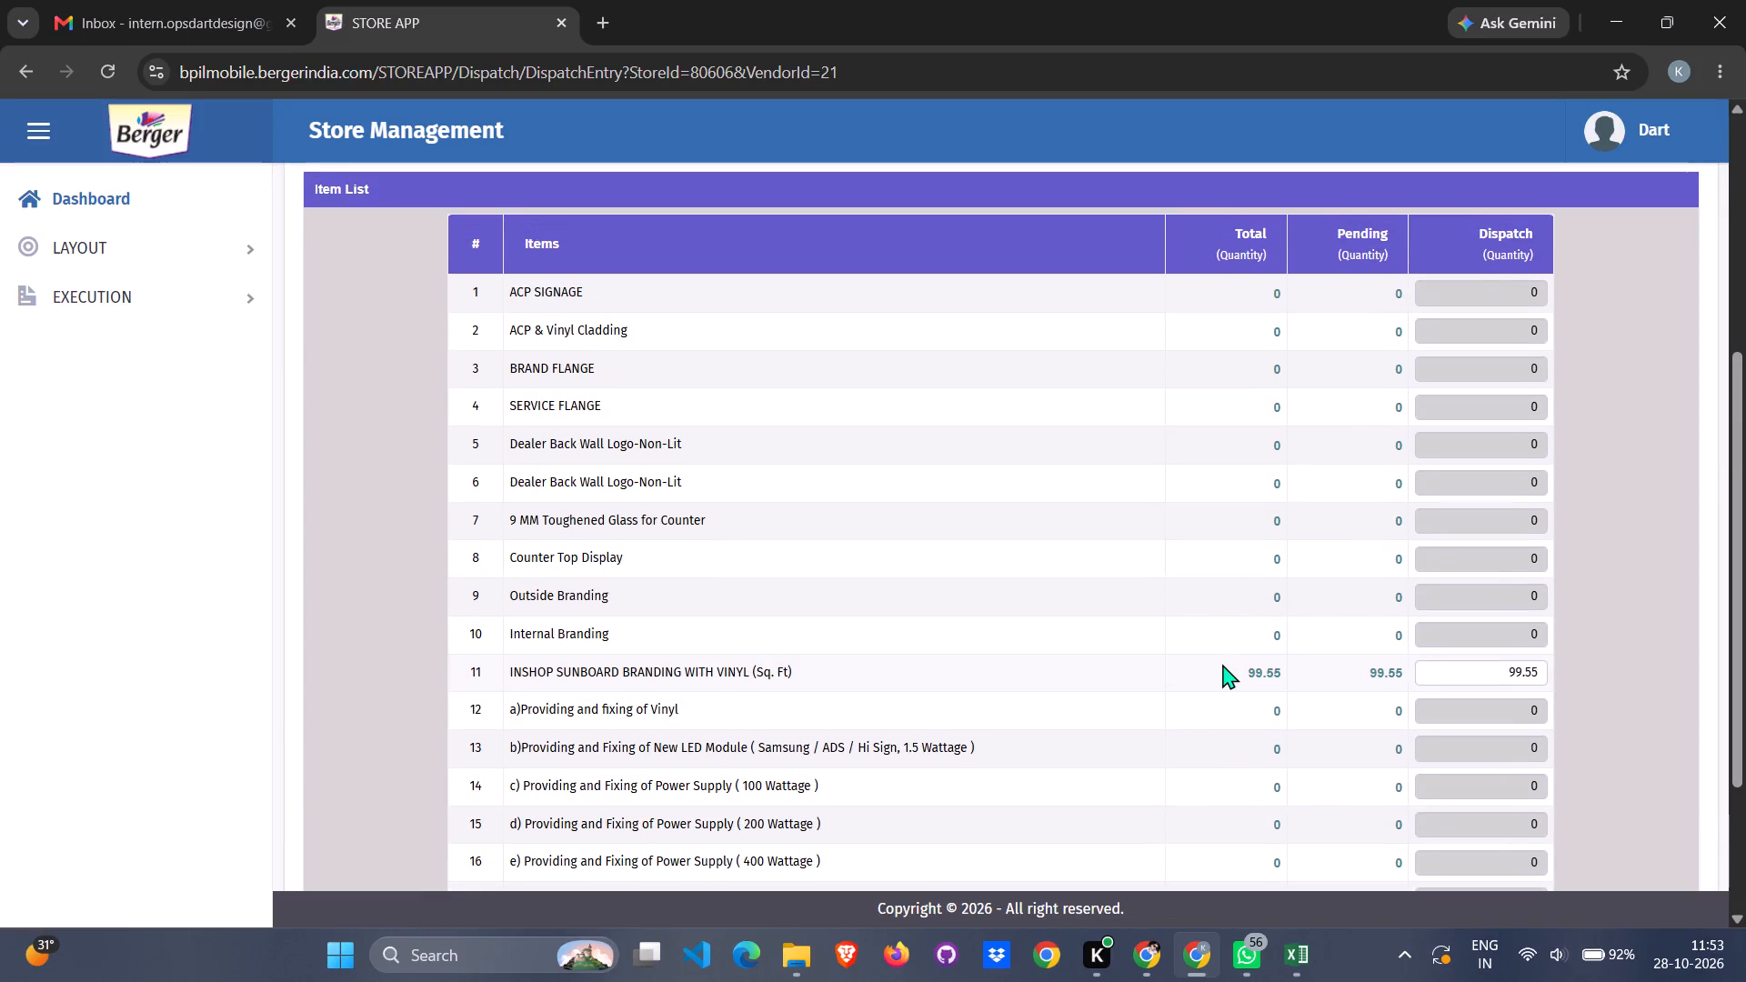
{"action": "scroll", "coordinate": [1222, 664], "scroll_direction": "down", "scroll_amount": 3}
{"action": "scroll", "coordinate": [1222, 664], "scroll_direction": "up", "scroll_amount": 3}
{"action": "scroll", "coordinate": [1222, 664], "scroll_direction": "down", "scroll_amount": 8}
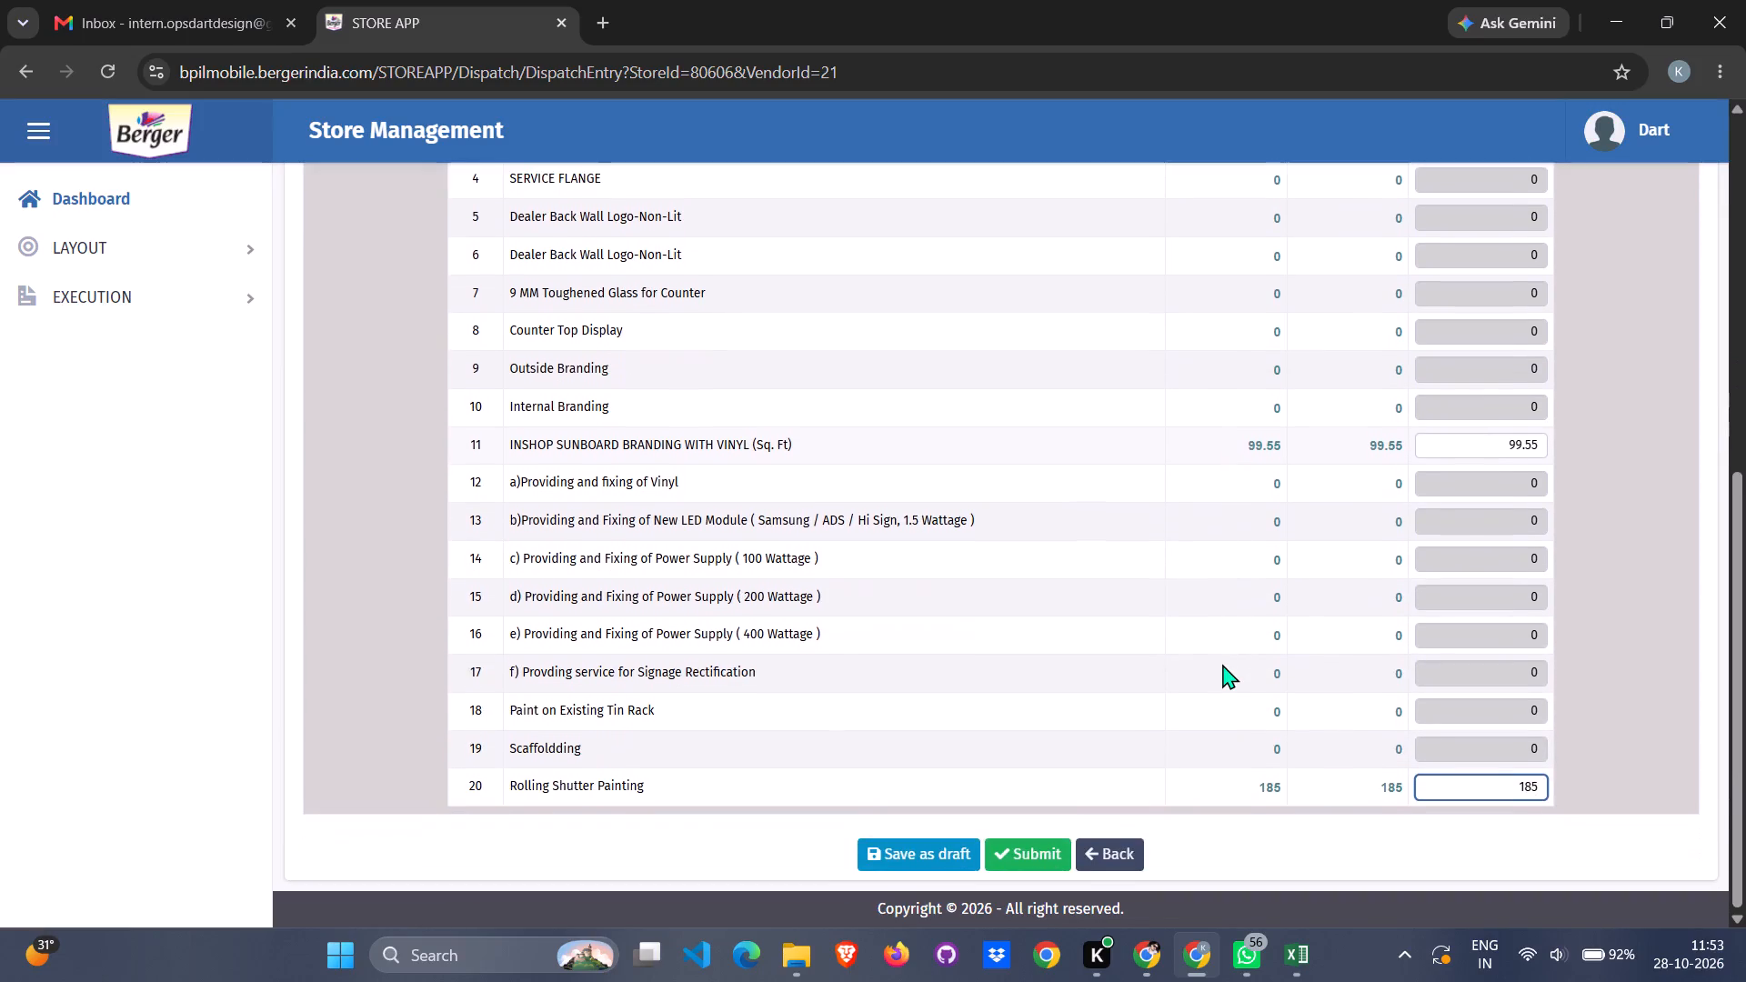
{"action": "scroll", "coordinate": [1222, 664], "scroll_direction": "up", "scroll_amount": 9}
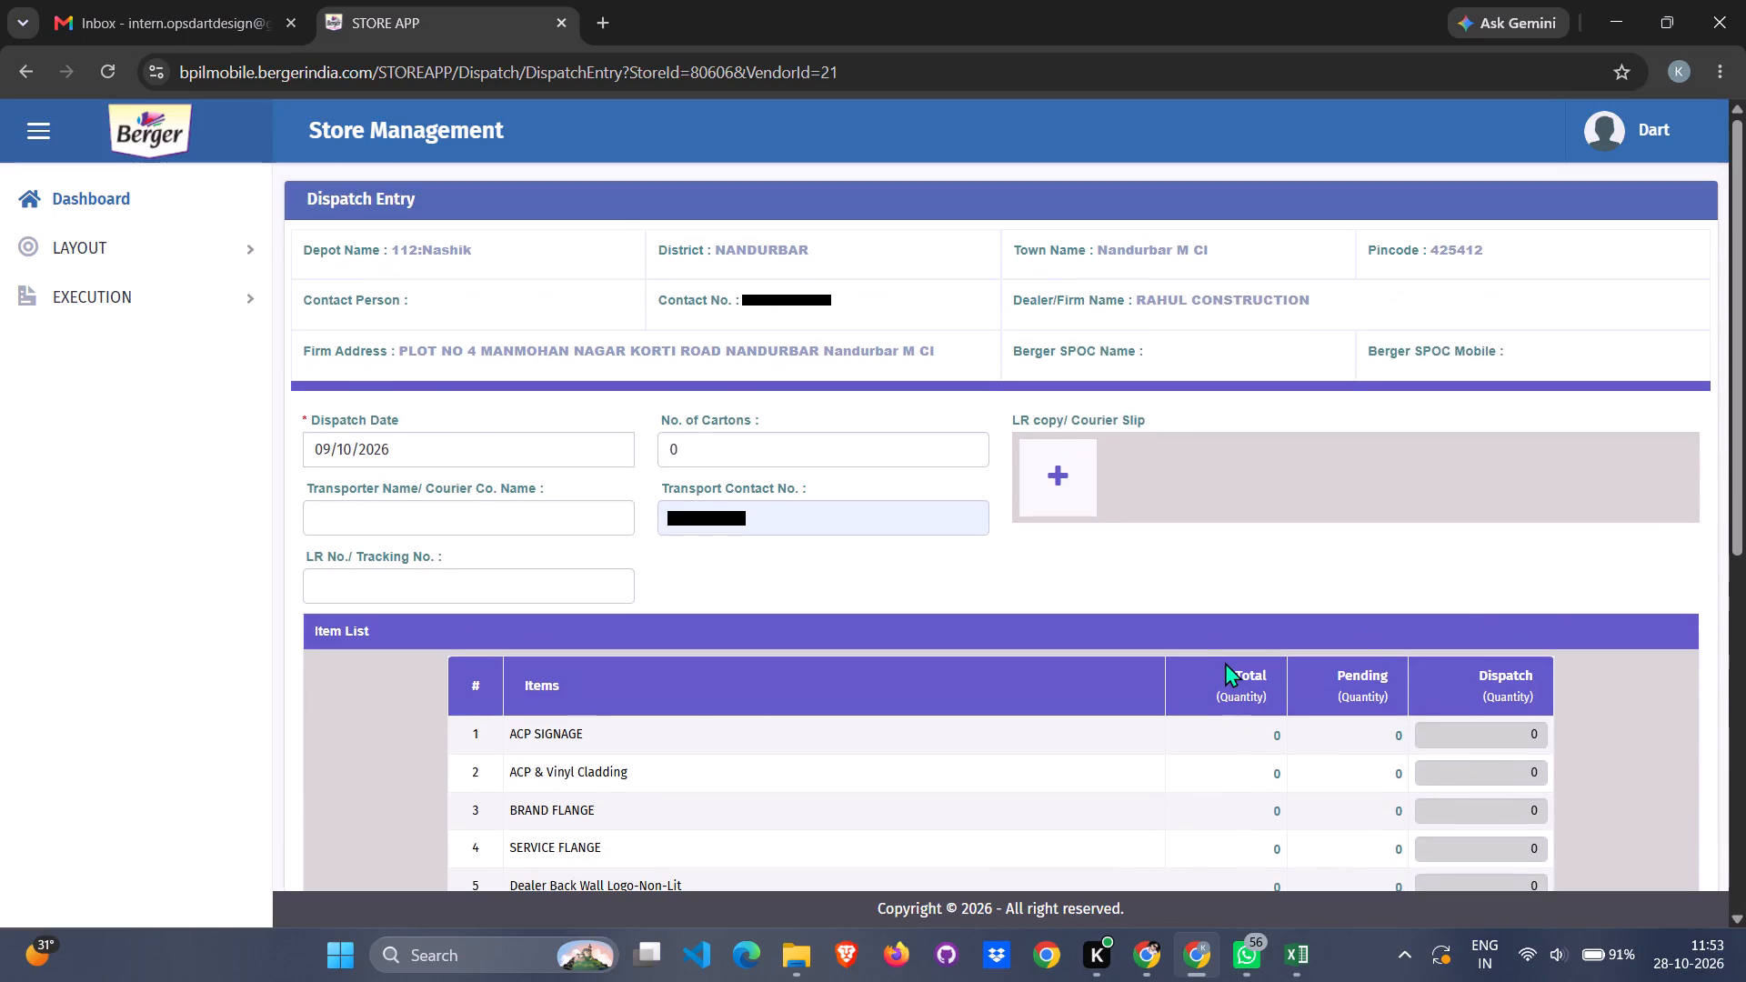
{"action": "scroll", "coordinate": [1225, 662], "scroll_direction": "down", "scroll_amount": 6}
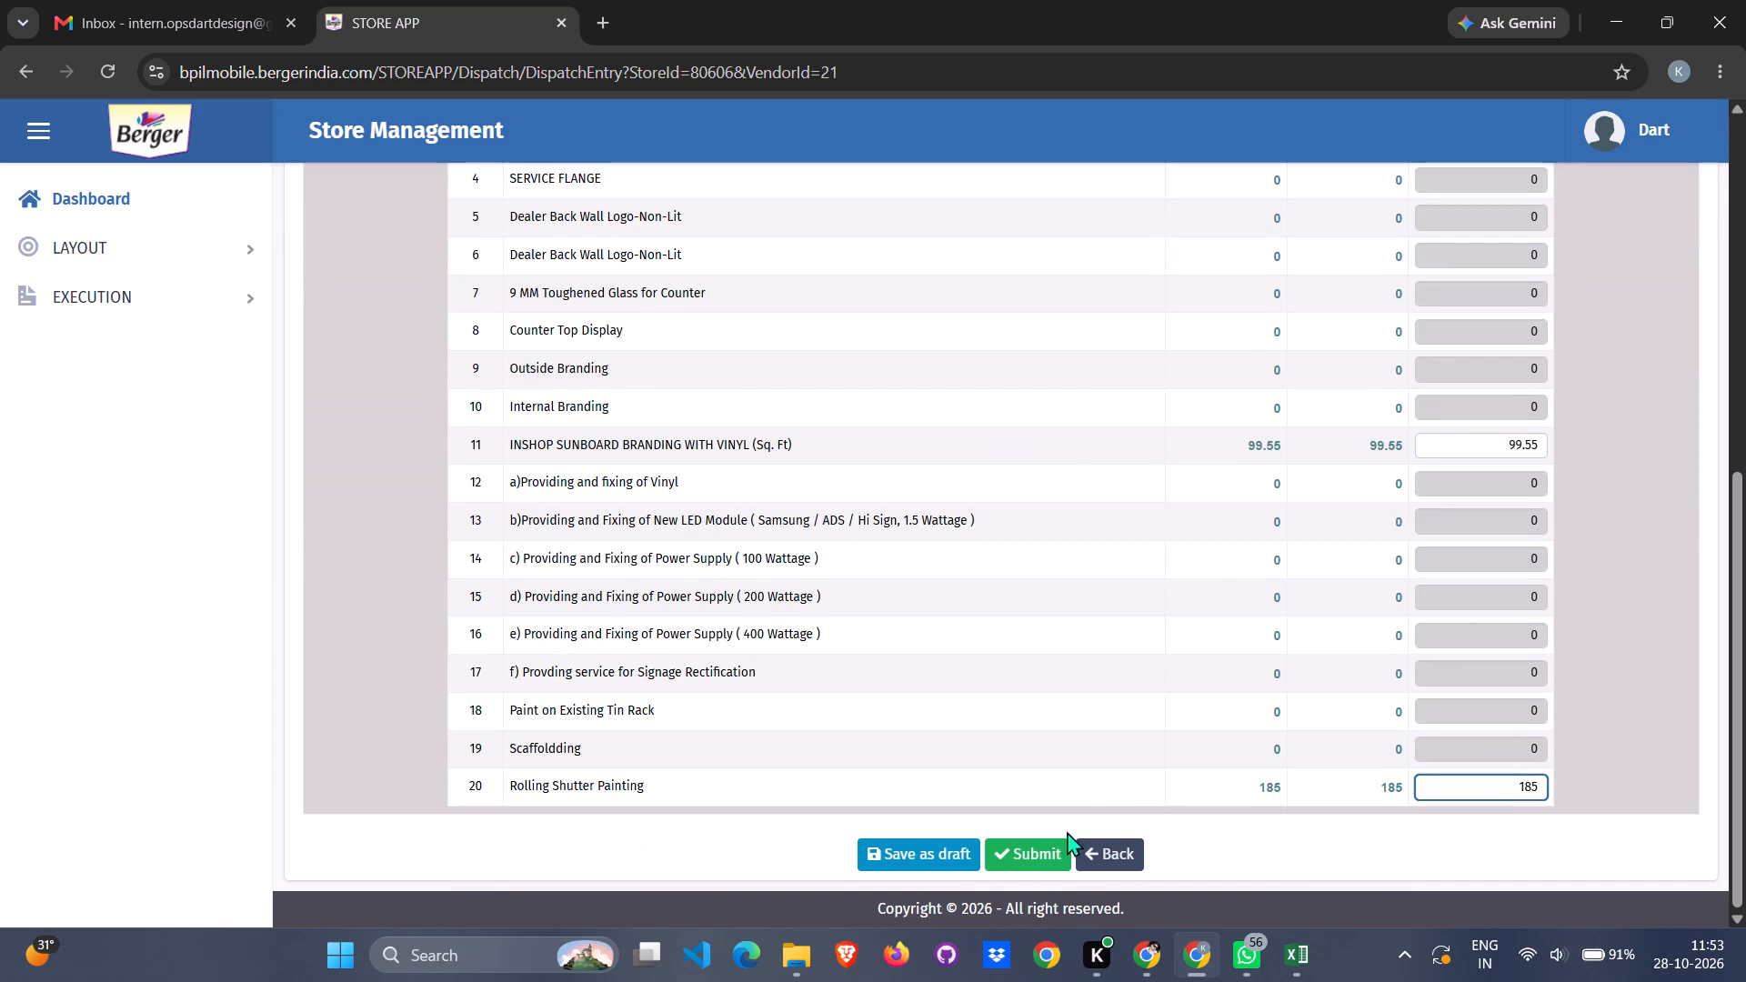
{"action": "left_click", "coordinate": [1039, 850]}
{"action": "left_click", "coordinate": [823, 643]}
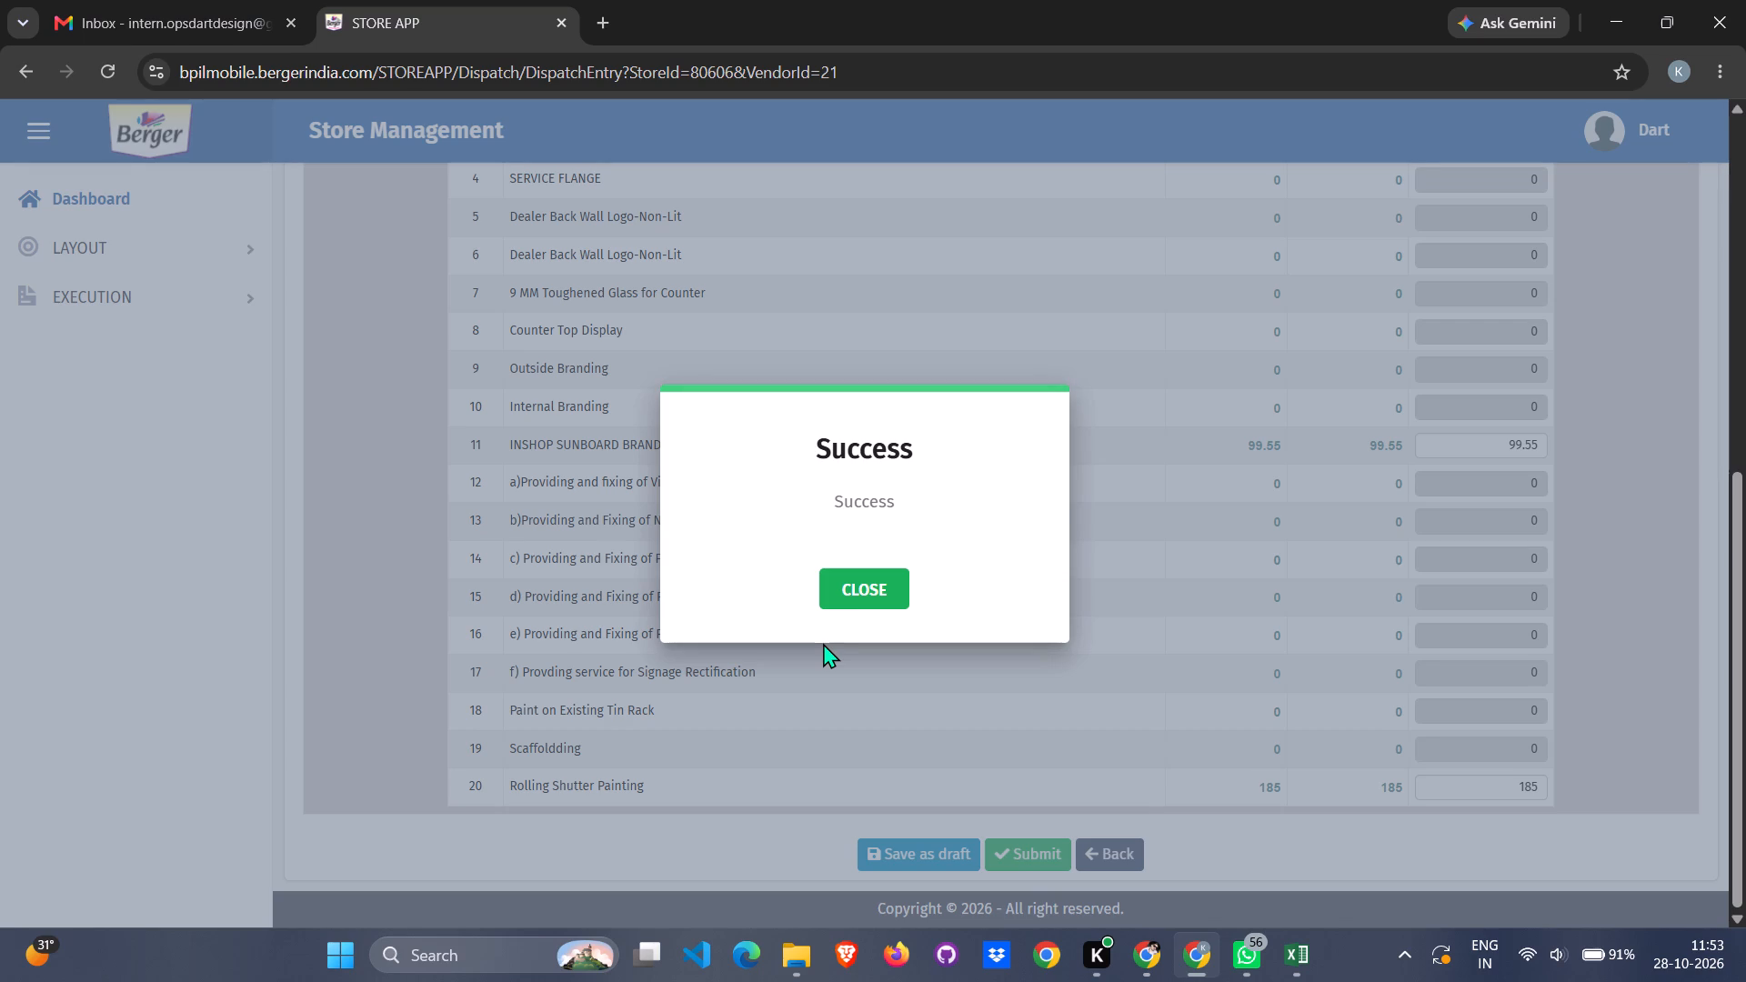
{"action": "left_click", "coordinate": [868, 587]}
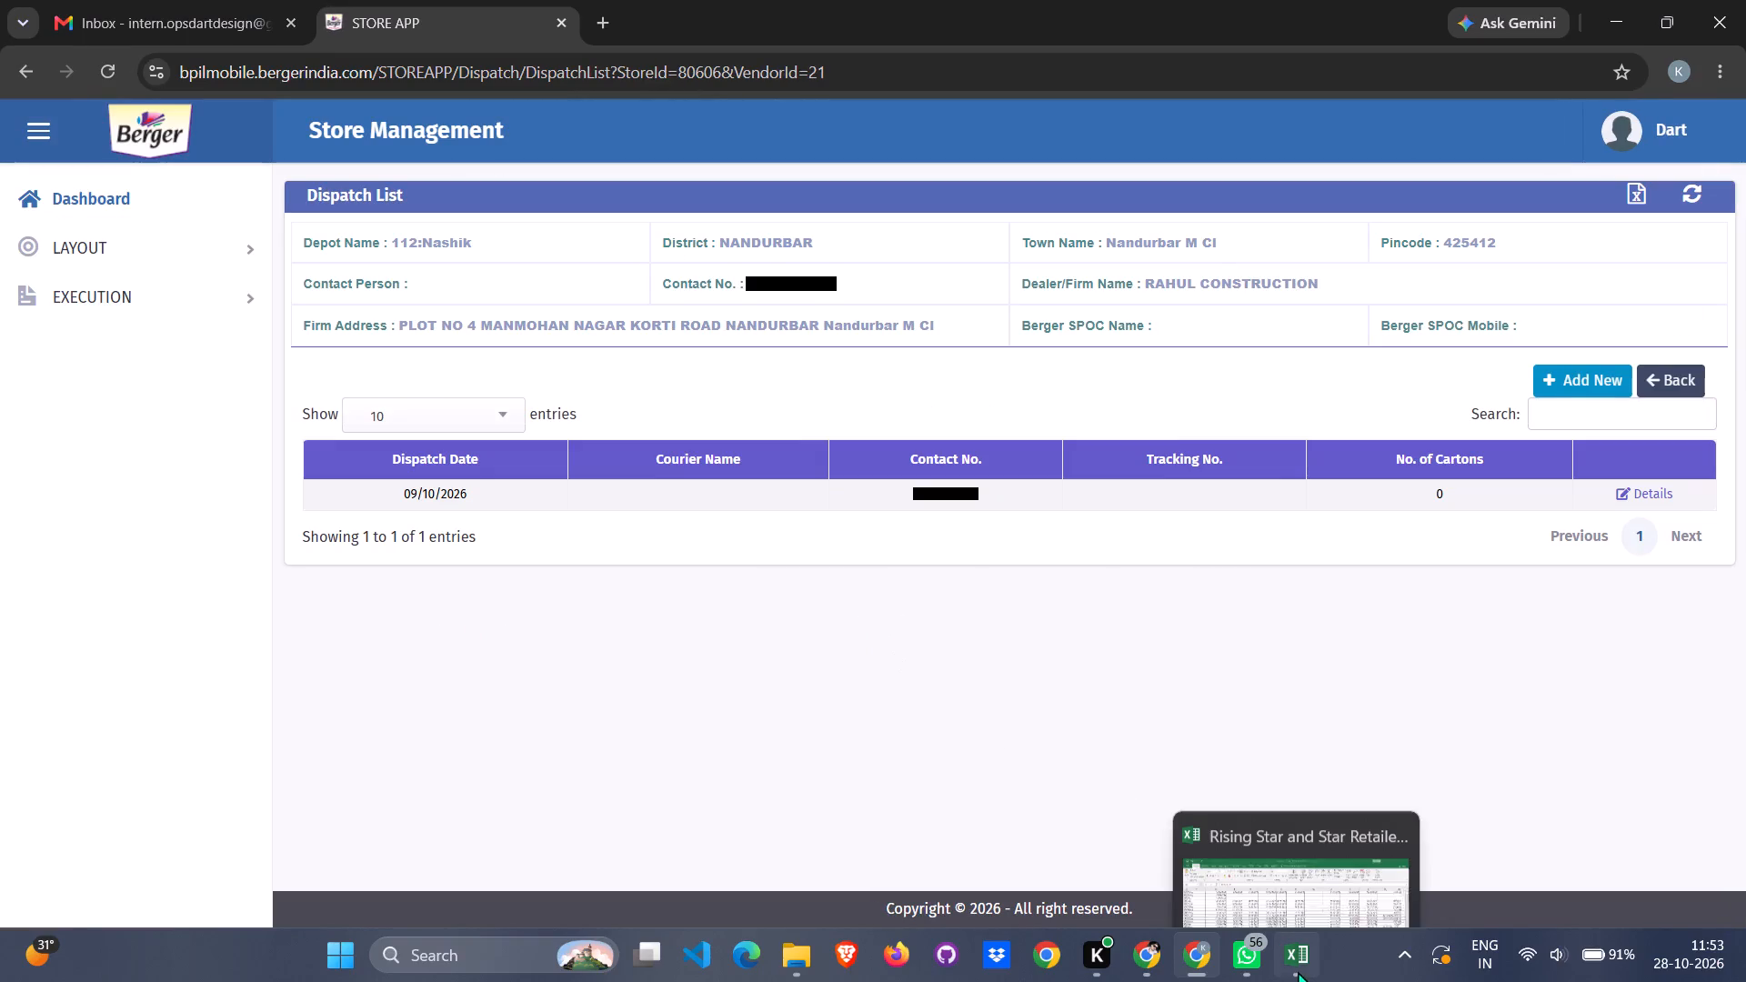
Reopen the Dispatch Items store list.
{"action": "left_click", "coordinate": [133, 283]}
{"action": "left_click", "coordinate": [125, 330]}
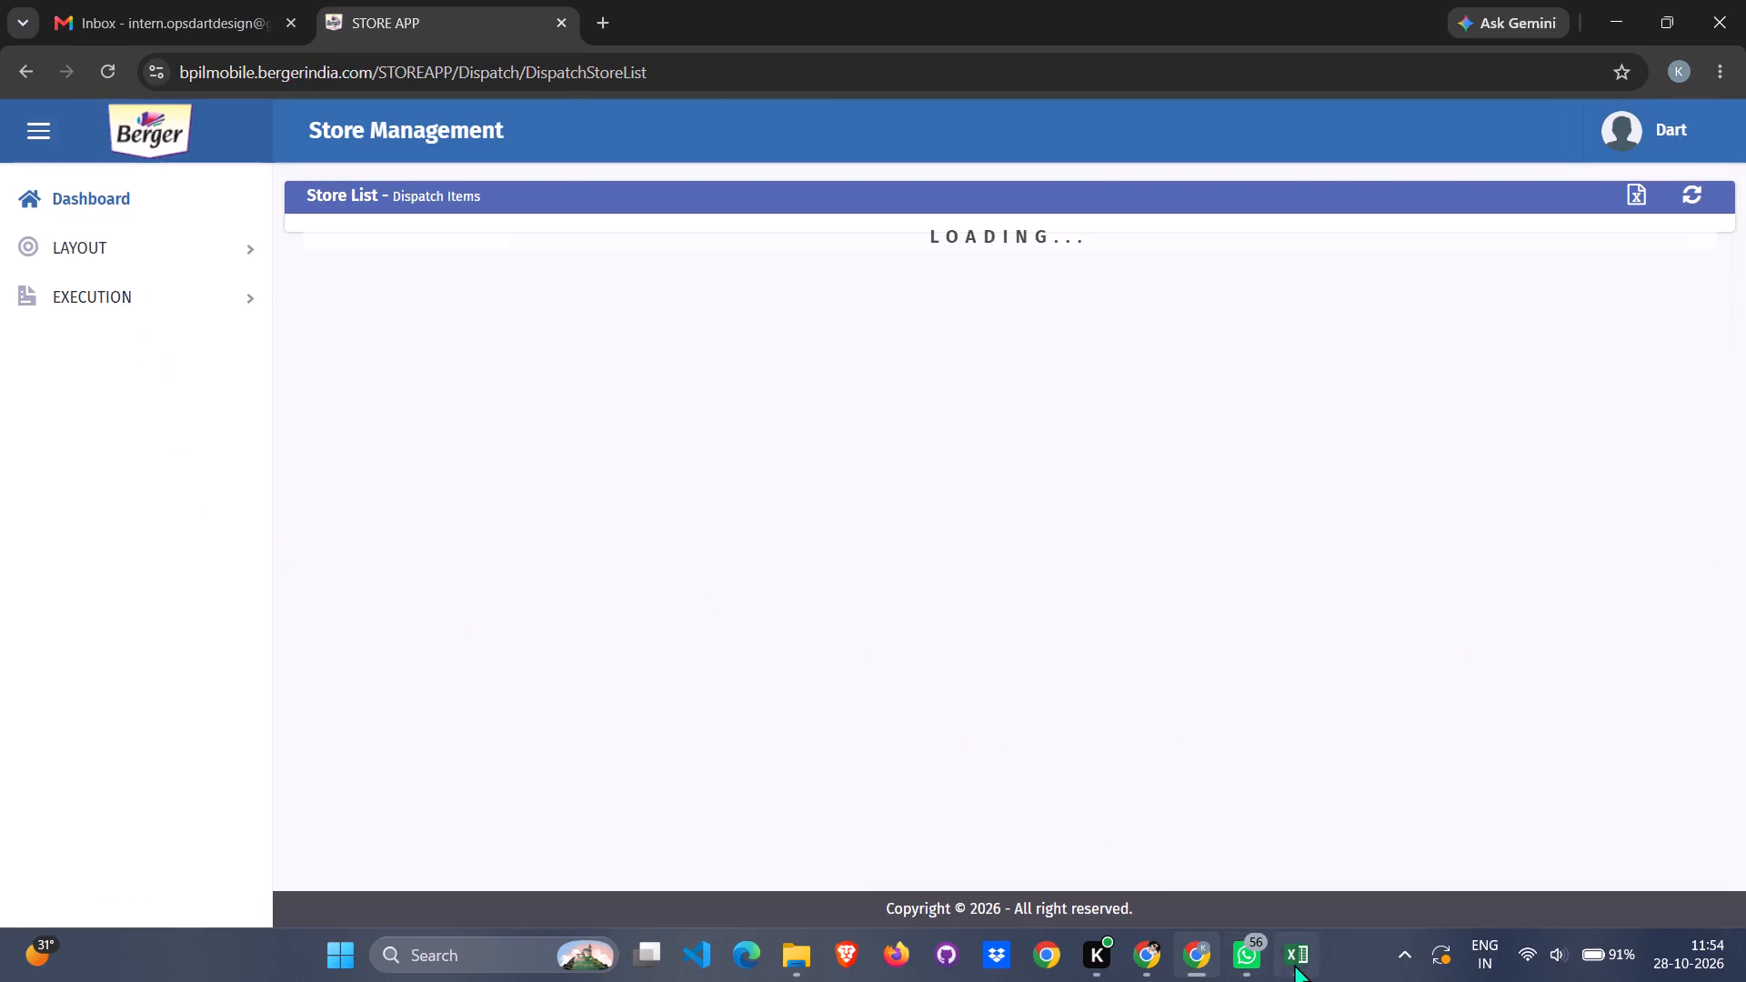
Switch to Excel and search the West Summary sheet's Dealer name column for HAJI.
{"action": "left_click", "coordinate": [1294, 964]}
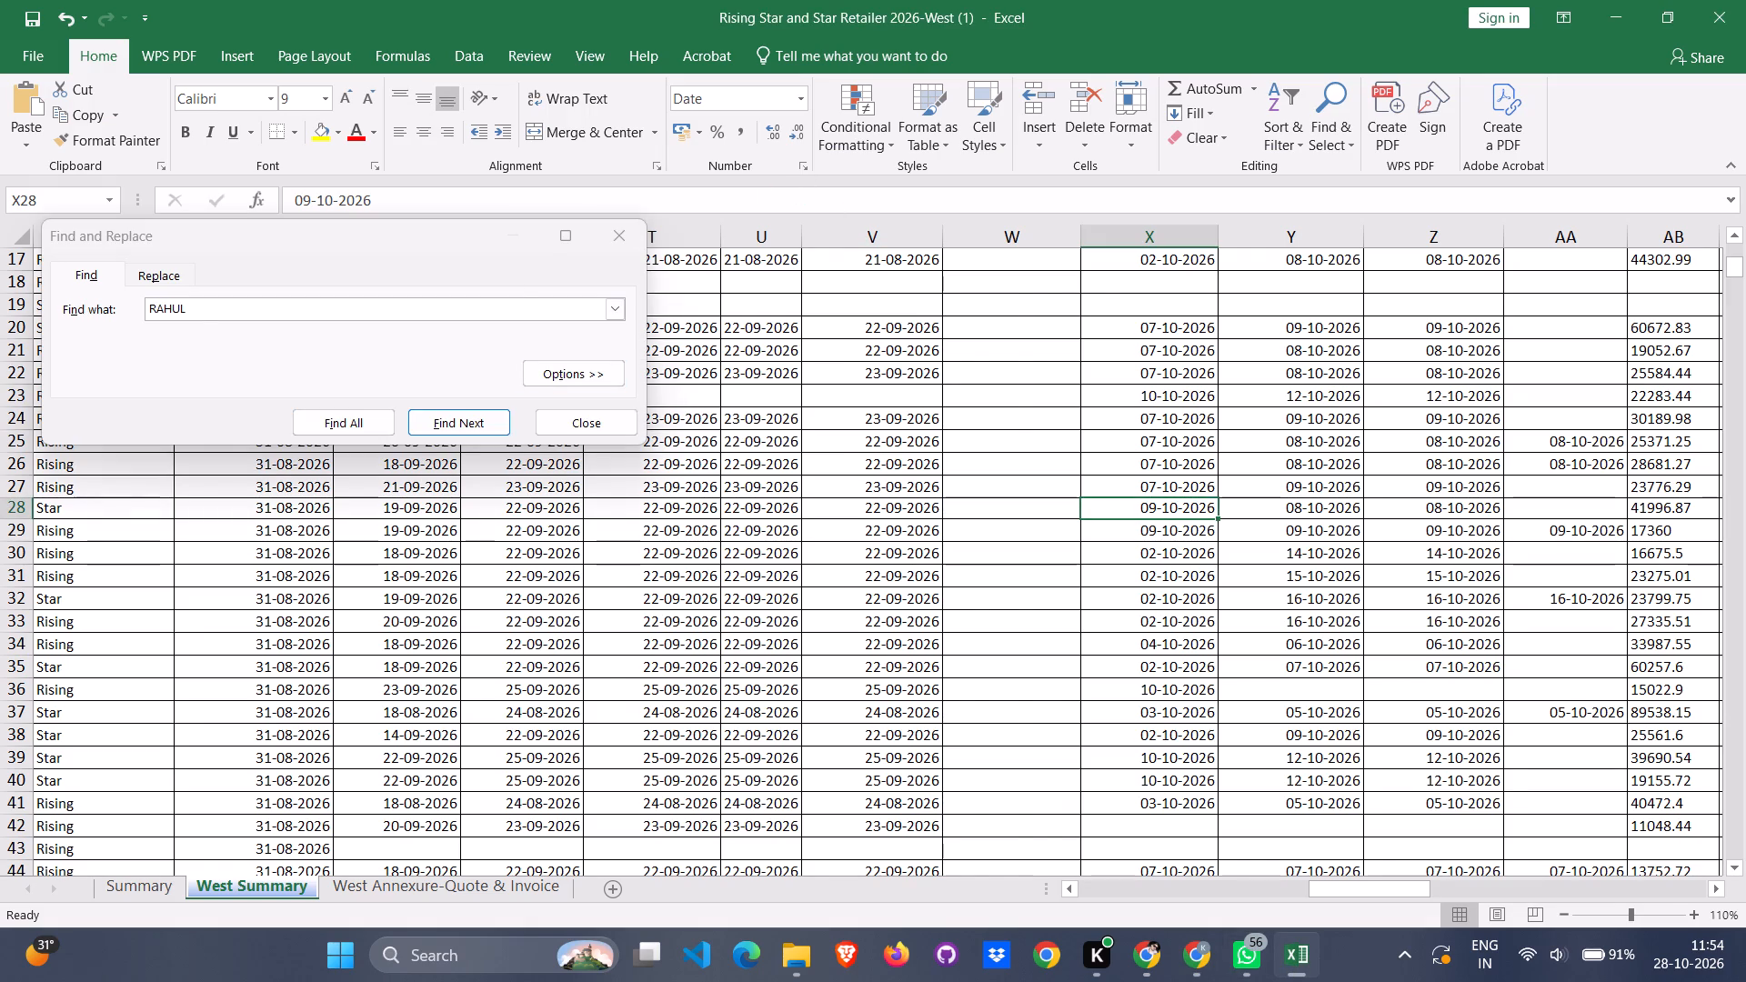
{"action": "scroll", "coordinate": [774, 426], "scroll_direction": "right", "scroll_amount": 13}
{"action": "left_click_drag", "start_coordinate": [376, 237], "coordinate": [922, 274]}
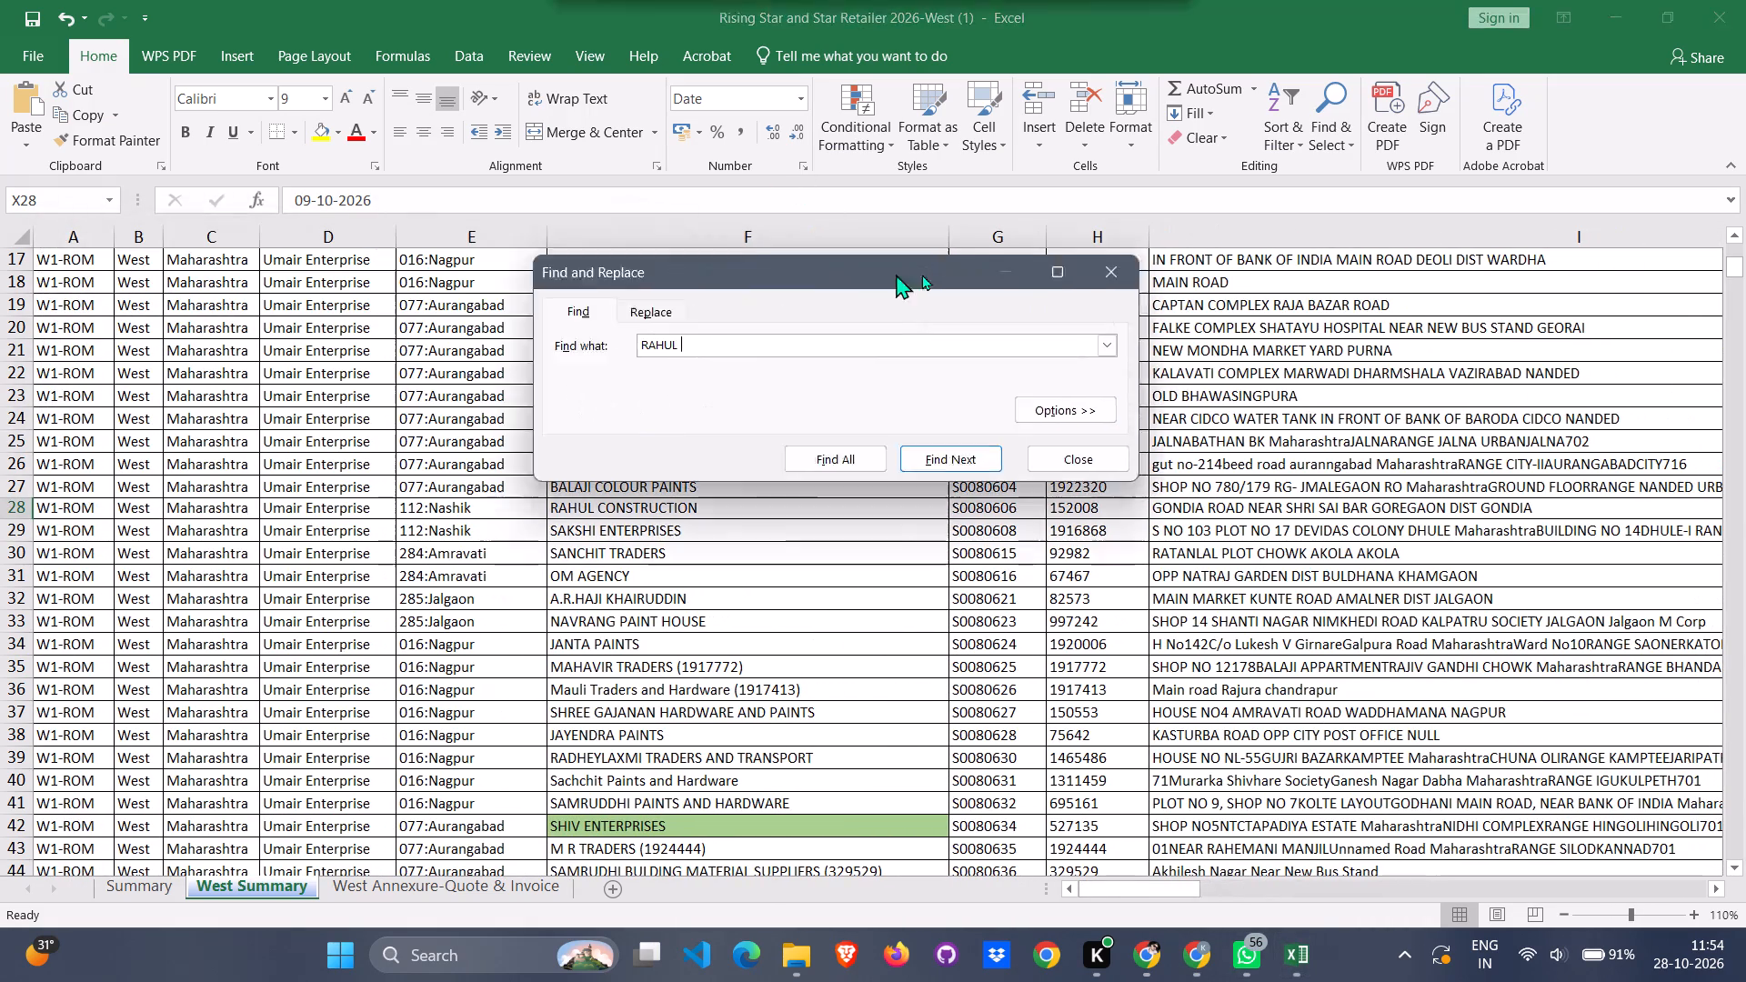
{"action": "left_click_drag", "start_coordinate": [922, 274], "coordinate": [1419, 301]}
{"action": "left_click", "coordinate": [817, 243]}
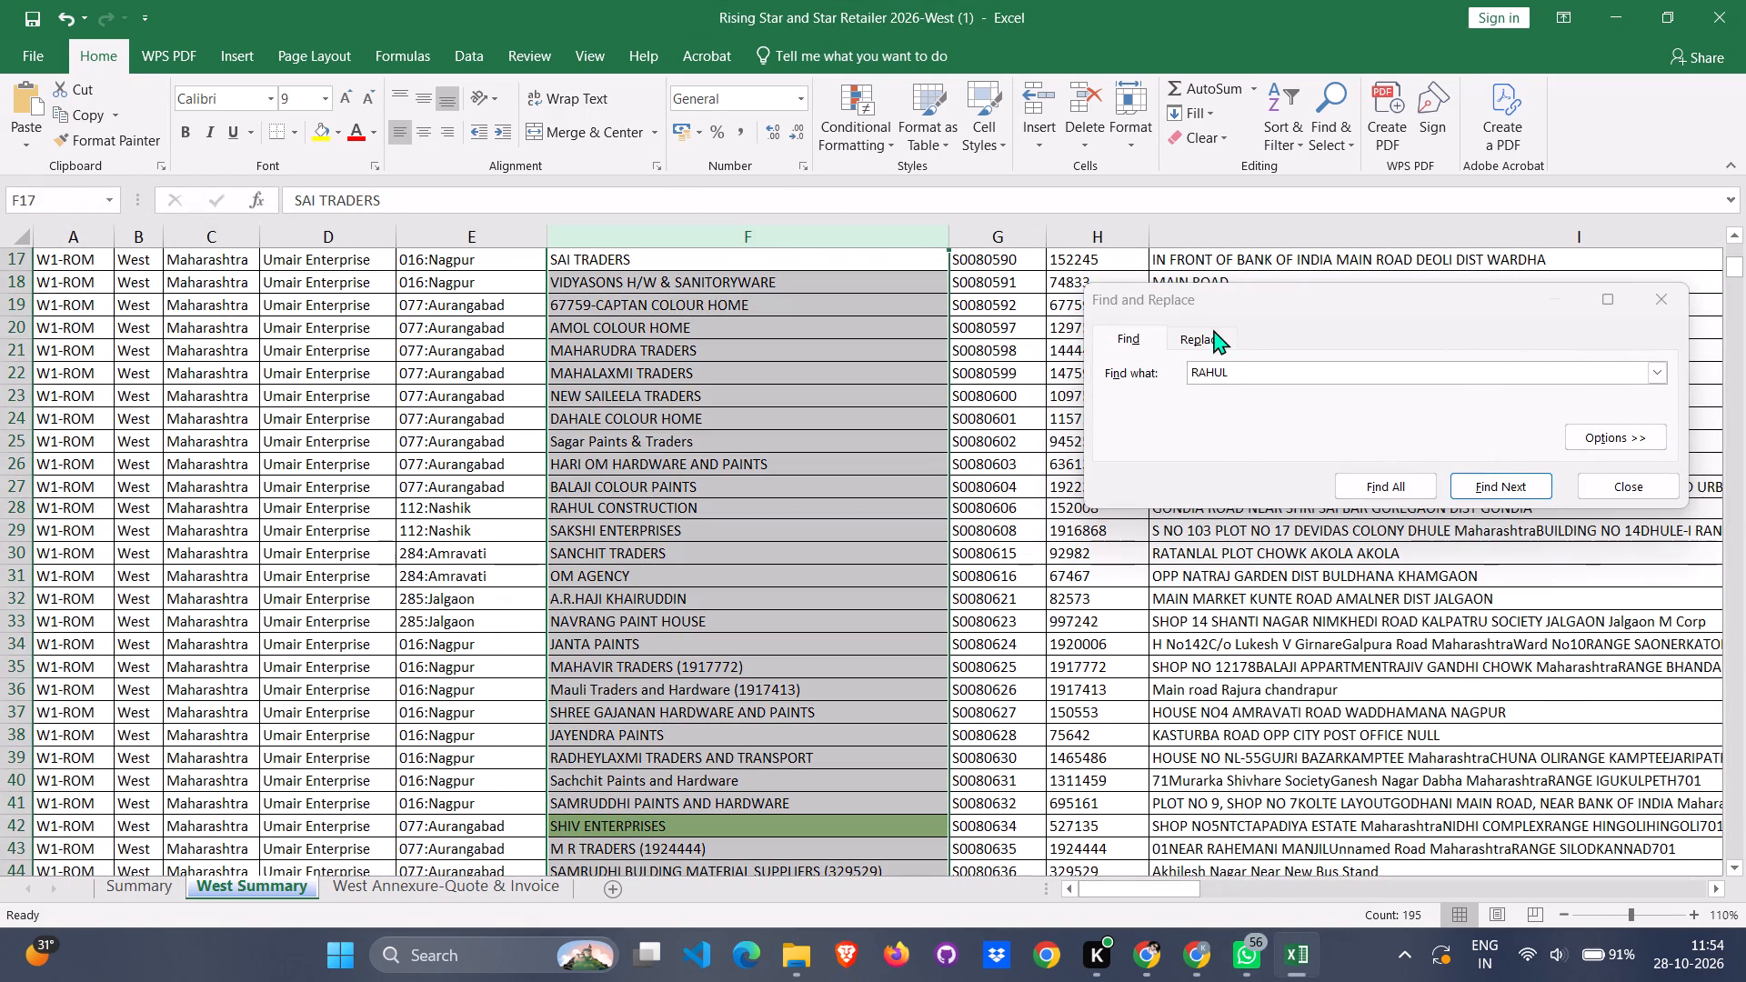
{"action": "left_click", "coordinate": [1252, 372]}
{"action": "key", "text": "BackSpace"}
{"action": "key", "text": "BackSpace"}
{"action": "key", "text": "BackSpace"}
{"action": "key", "text": "BackSpace"}
{"action": "key", "text": "BackSpace"}
{"action": "key", "text": "BackSpace"}
{"action": "key", "text": "BackSpace"}
{"action": "key", "text": "BackSpace"}
{"action": "key", "text": "BackSpace"}
{"action": "key", "text": "BackSpace"}
{"action": "key", "text": "BackSpace"}
{"action": "key", "text": "BackSpace"}
{"action": "key", "text": "BackSpace"}
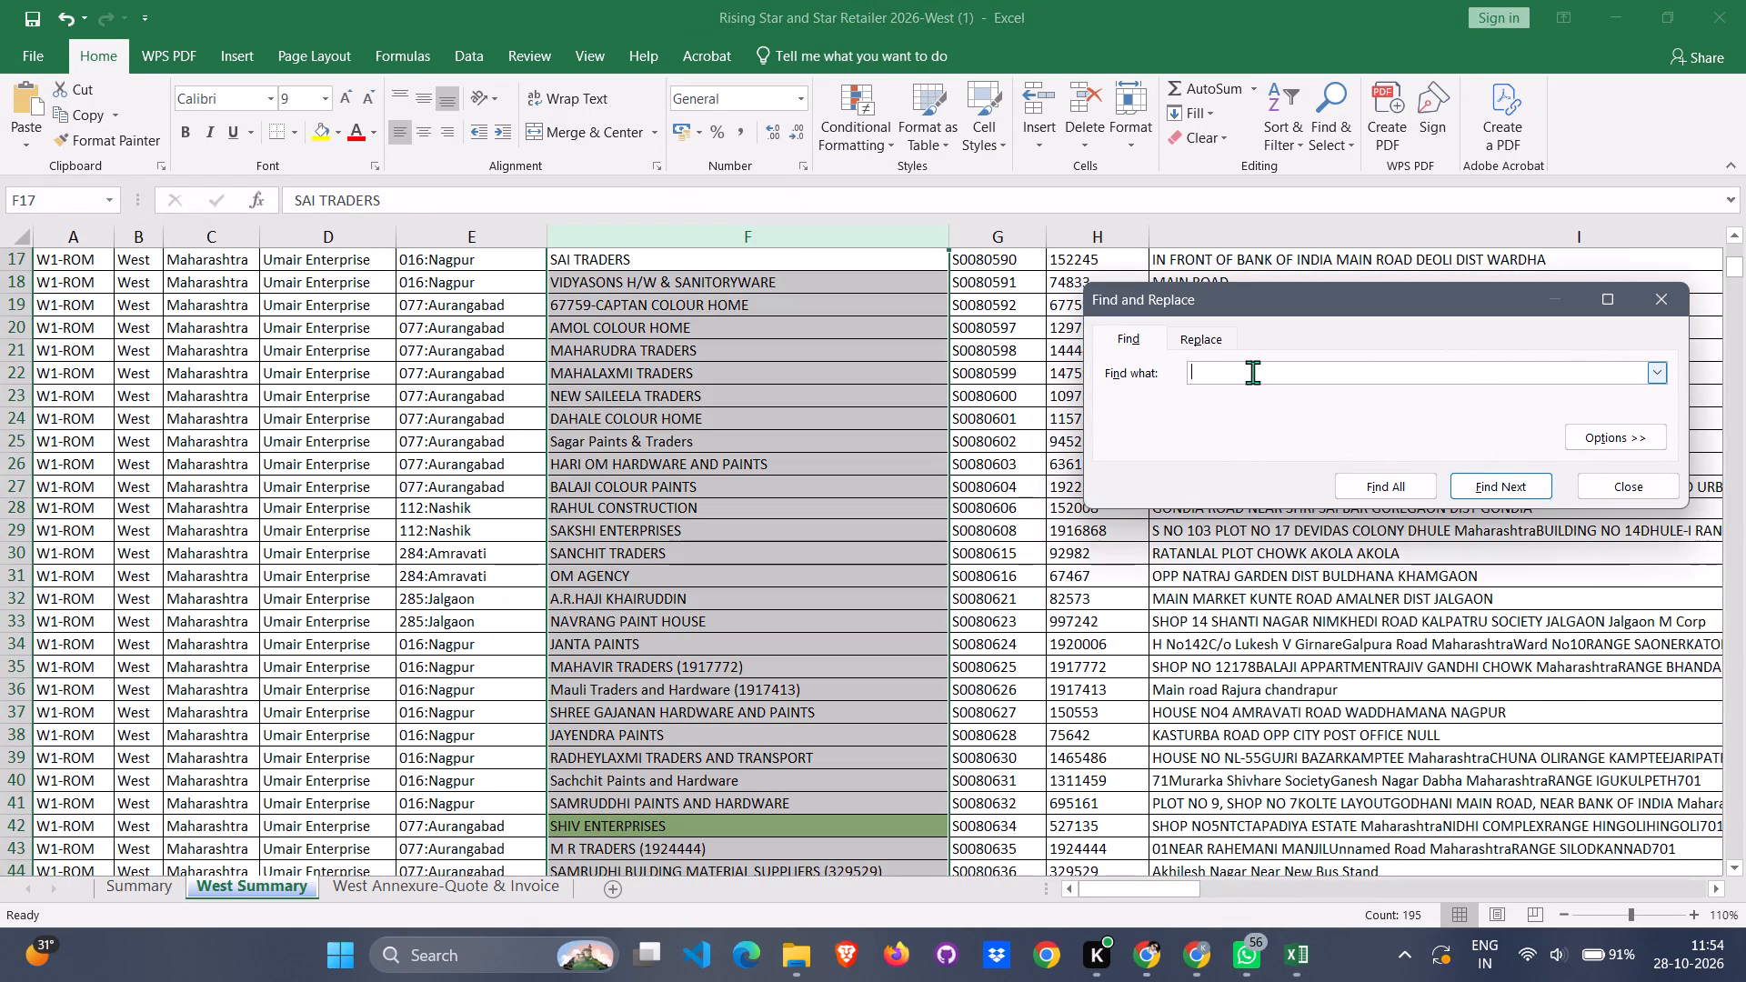
{"action": "type", "text": "HAJI"}
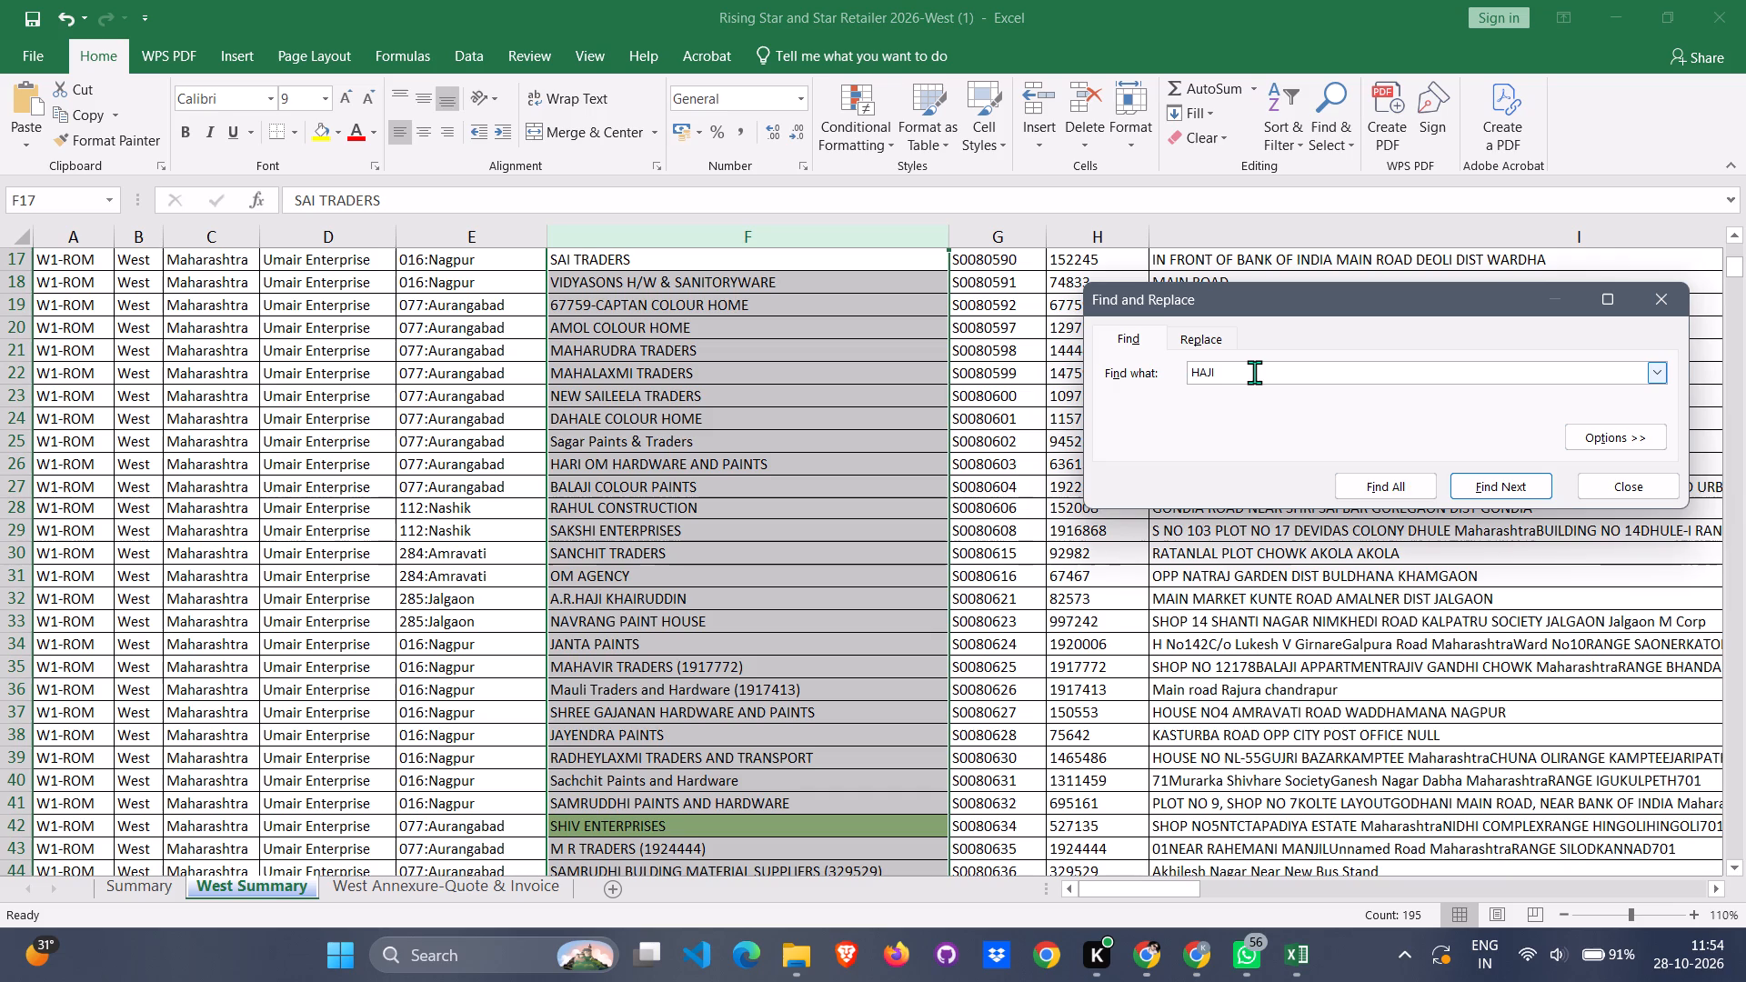
{"action": "left_click", "coordinate": [1511, 479]}
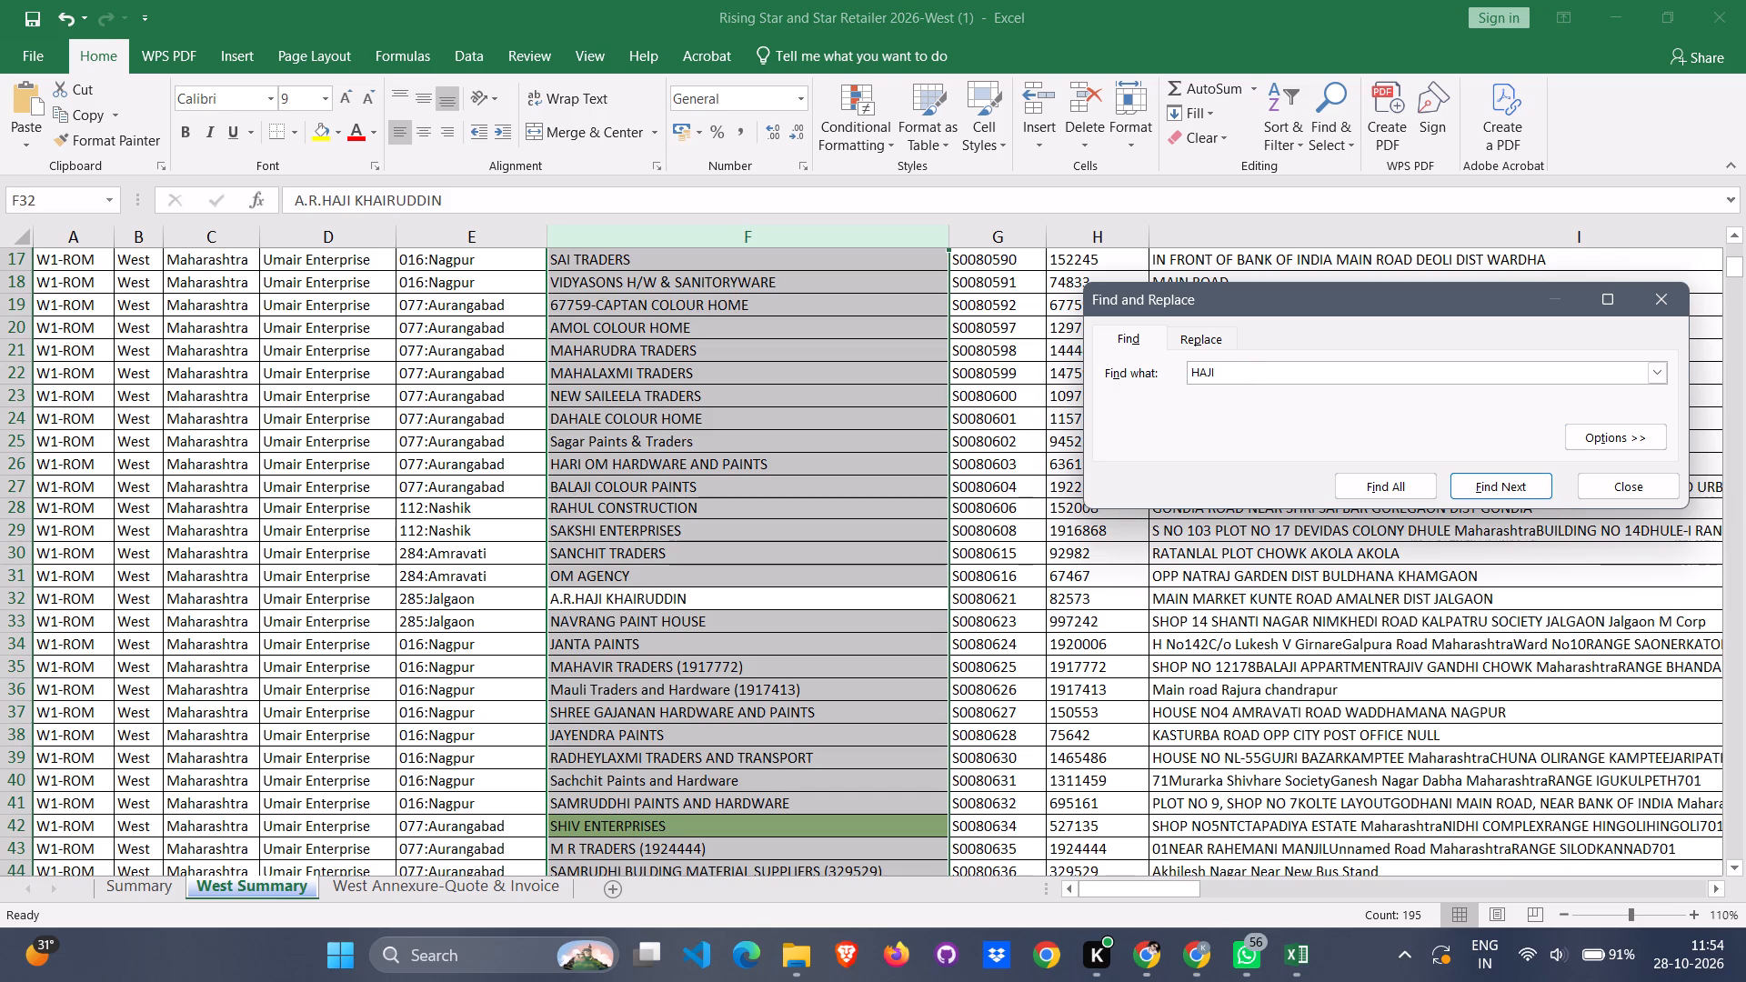
Copy the HAJI dealer's store code S0080621 from the West Summary sheet and search the Dispatch Items store list for it in Chrome.
{"action": "left_click", "coordinate": [716, 600]}
{"action": "left_click", "coordinate": [981, 601]}
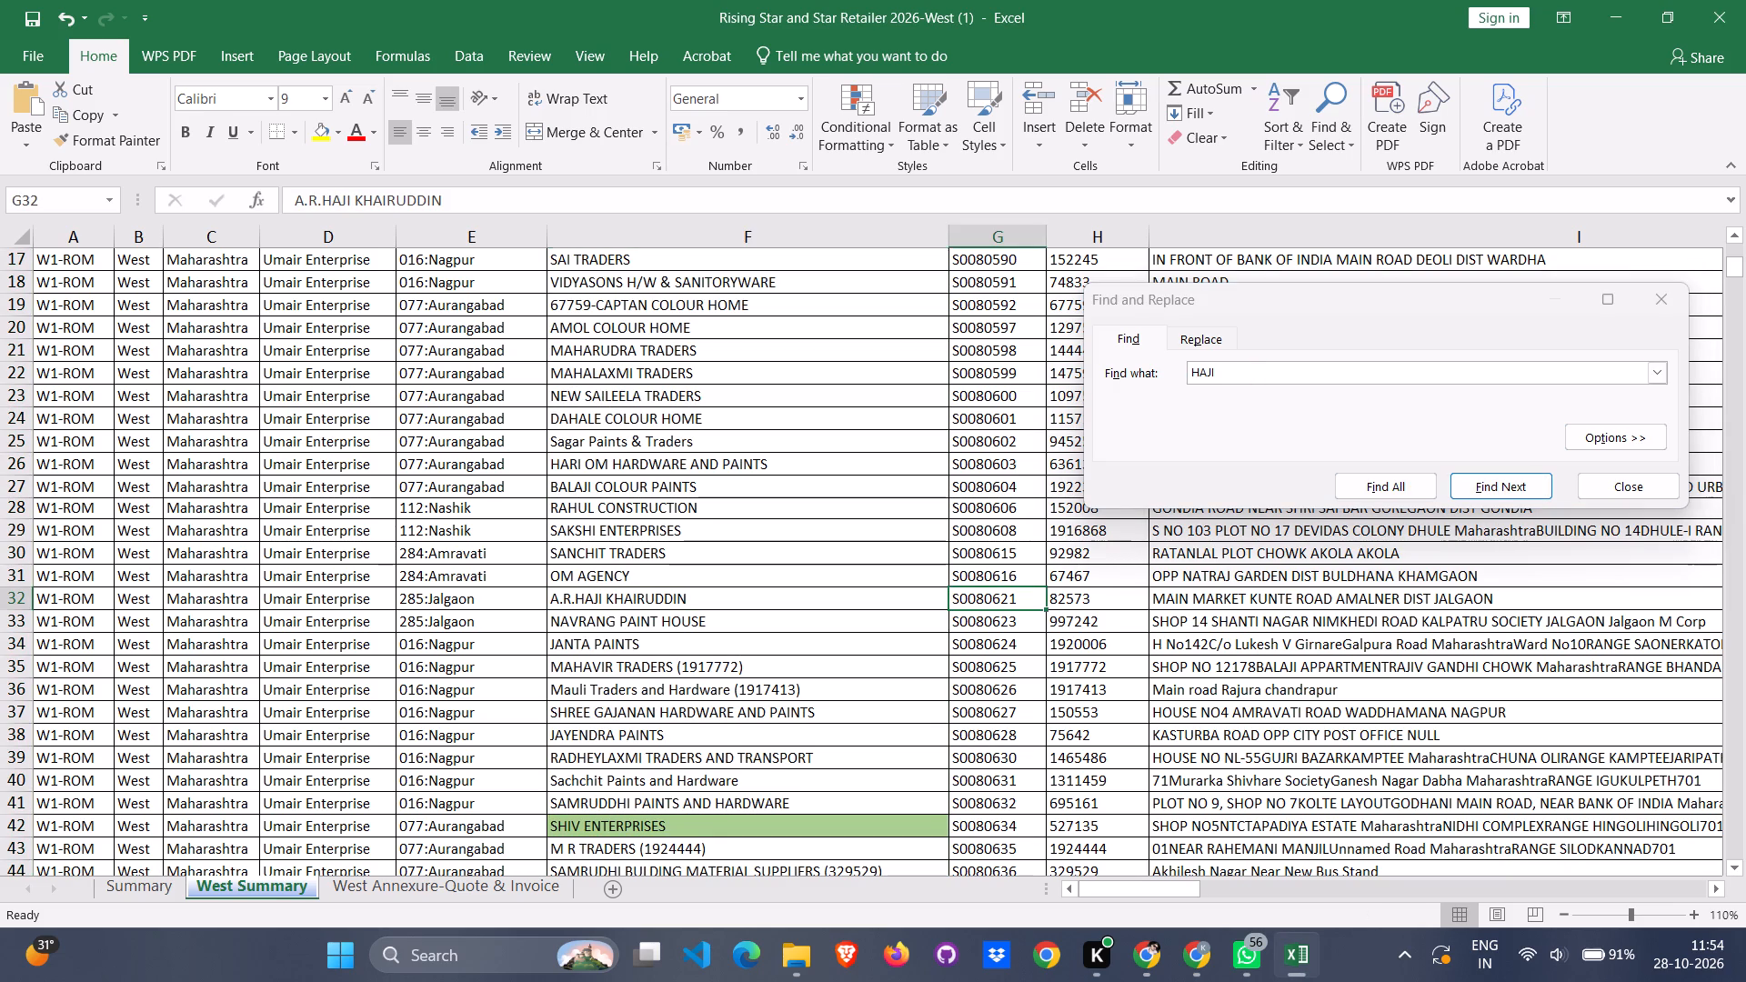
{"action": "key", "text": "ctrl+c"}
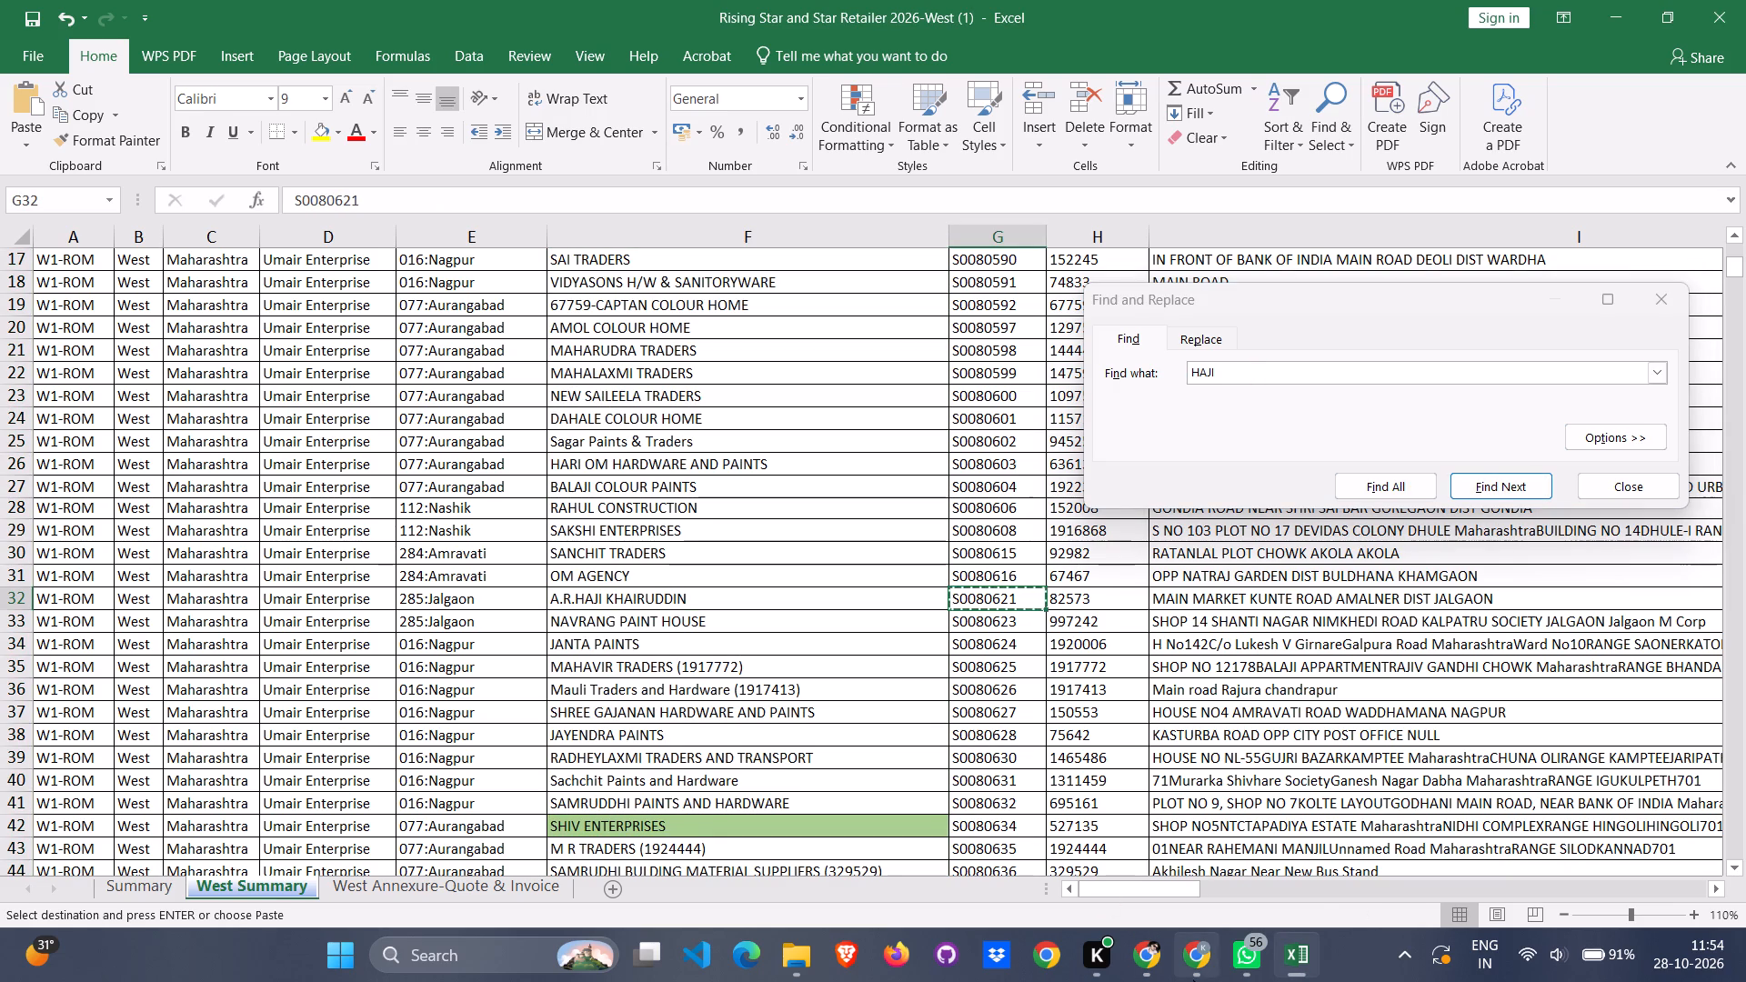
{"action": "left_click", "coordinate": [1191, 963]}
{"action": "left_click", "coordinate": [1599, 237]}
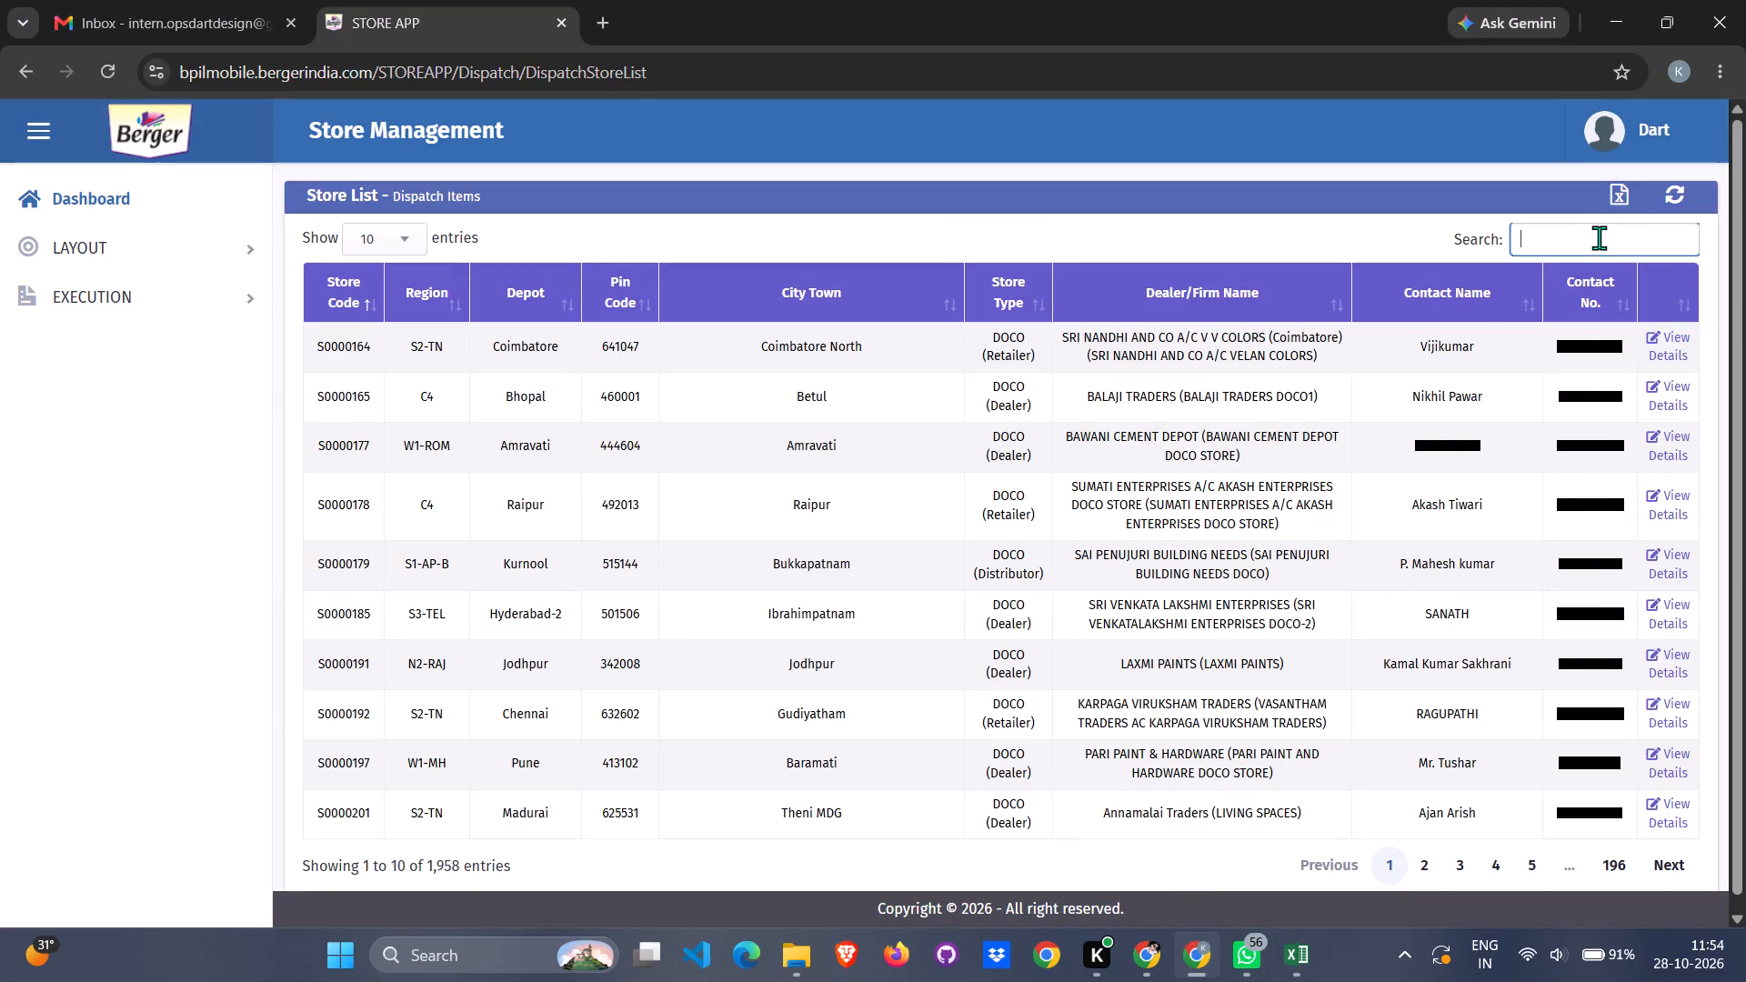
{"action": "key", "text": "ctrl+v"}
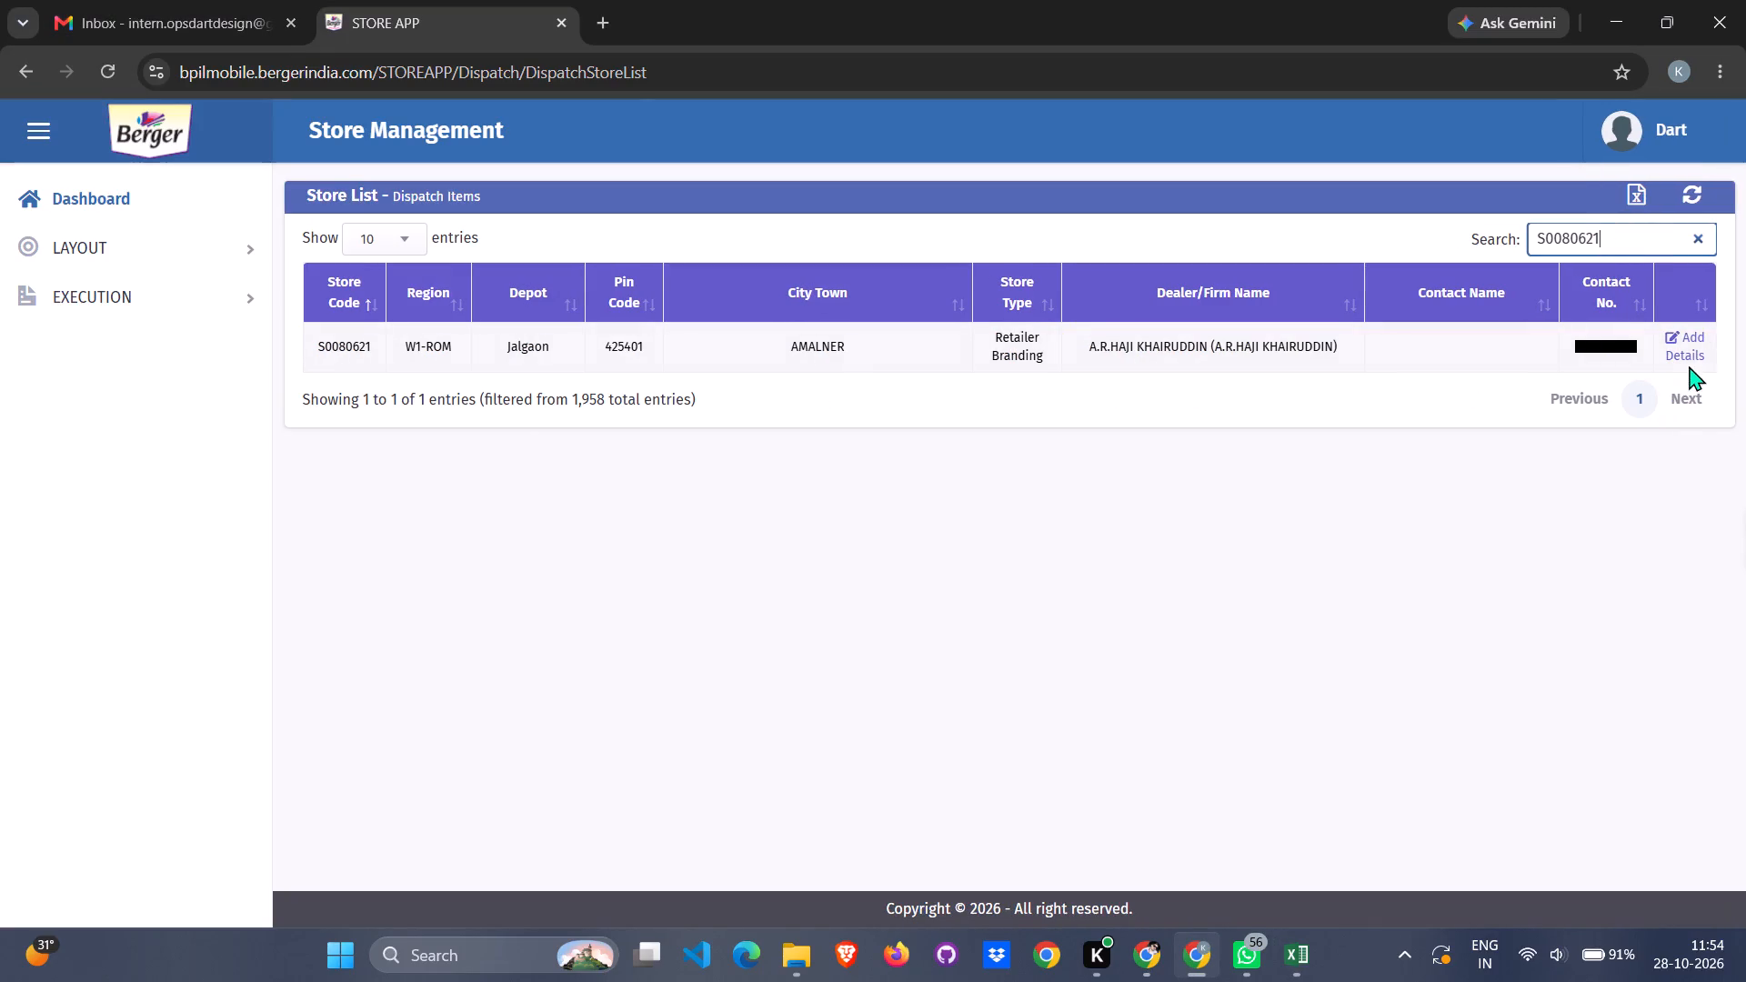
Open store S0080621's dispatch details and start a new dispatch entry.
{"action": "left_click", "coordinate": [1689, 356]}
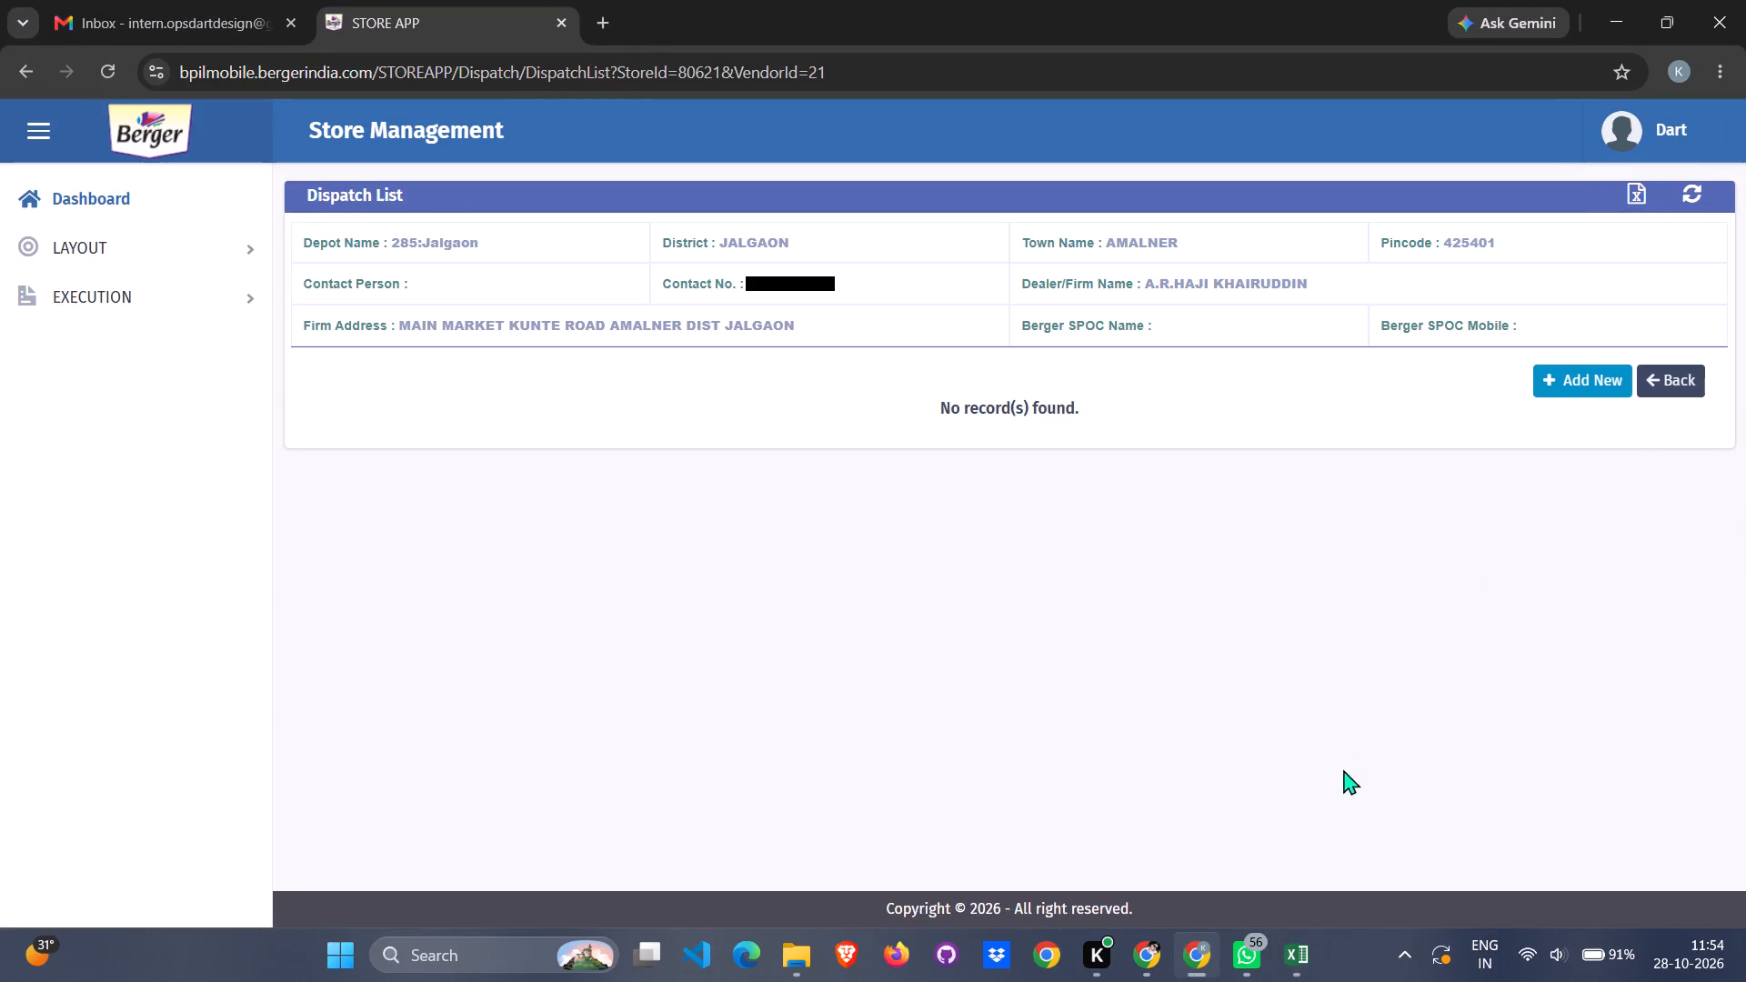
{"action": "left_click", "coordinate": [1587, 378]}
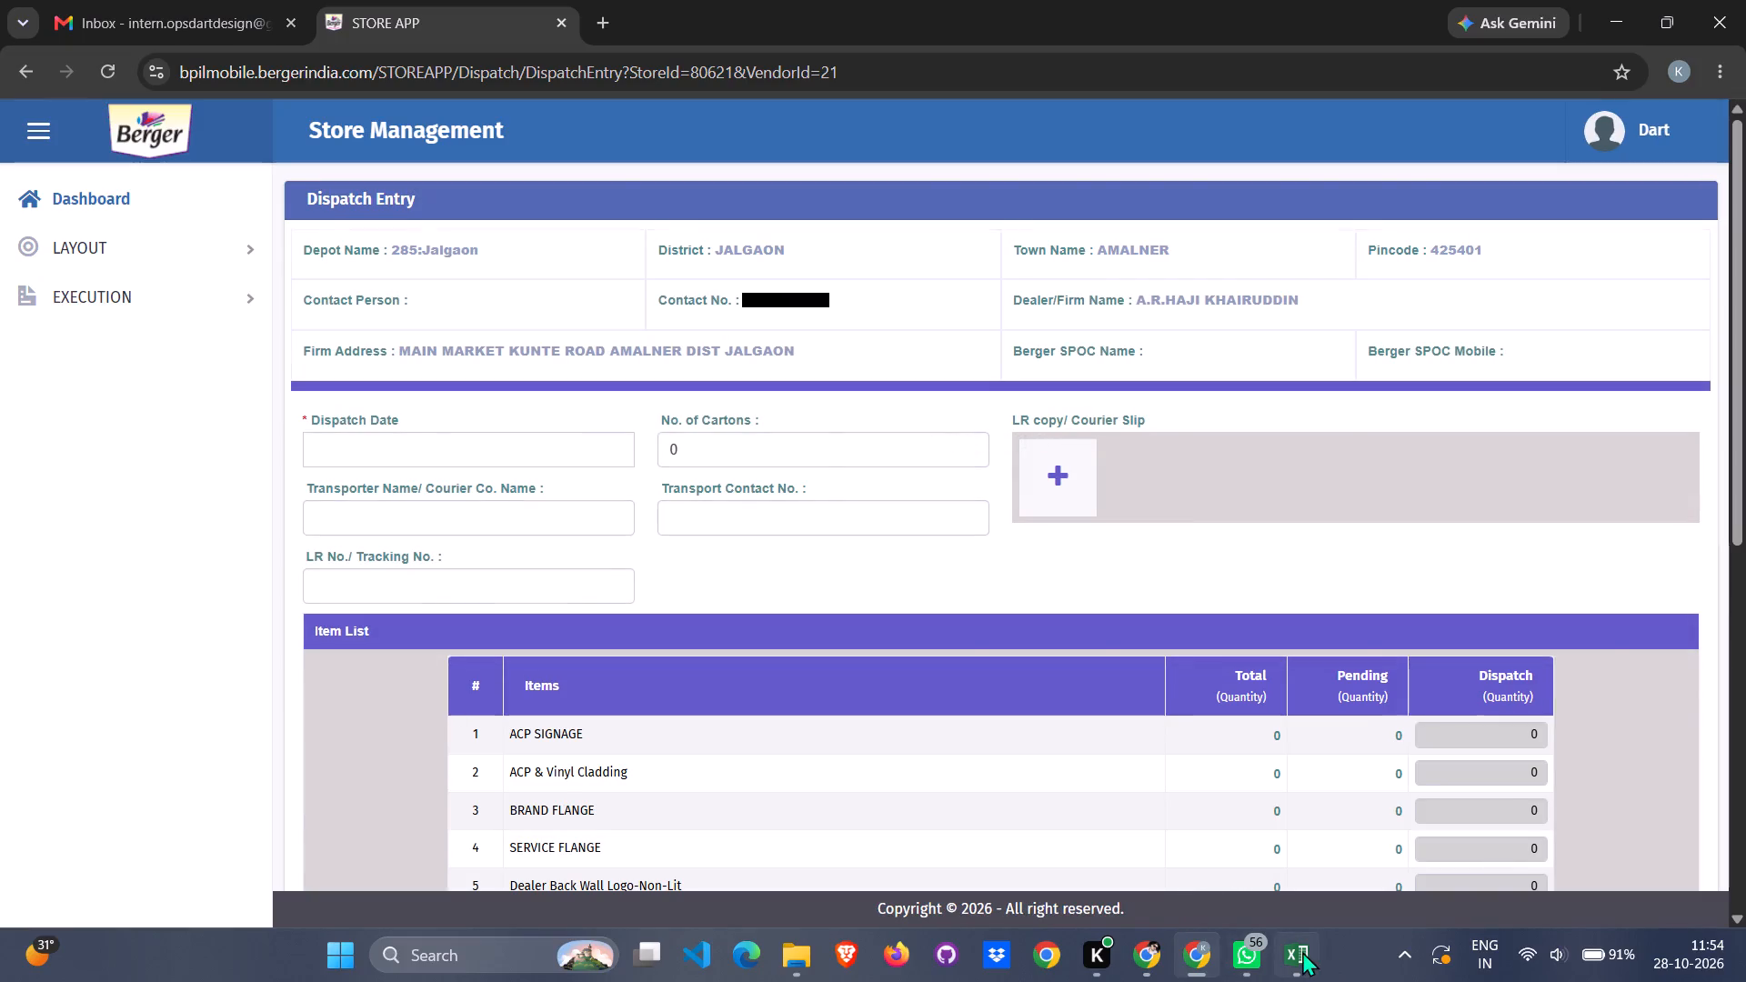
Copy the HAJI dealer's Material Dispatch date from Excel's West Summary sheet and enter 02/10/2026 as the entry's Dispatch Date in Chrome.
{"action": "left_click", "coordinate": [1302, 951]}
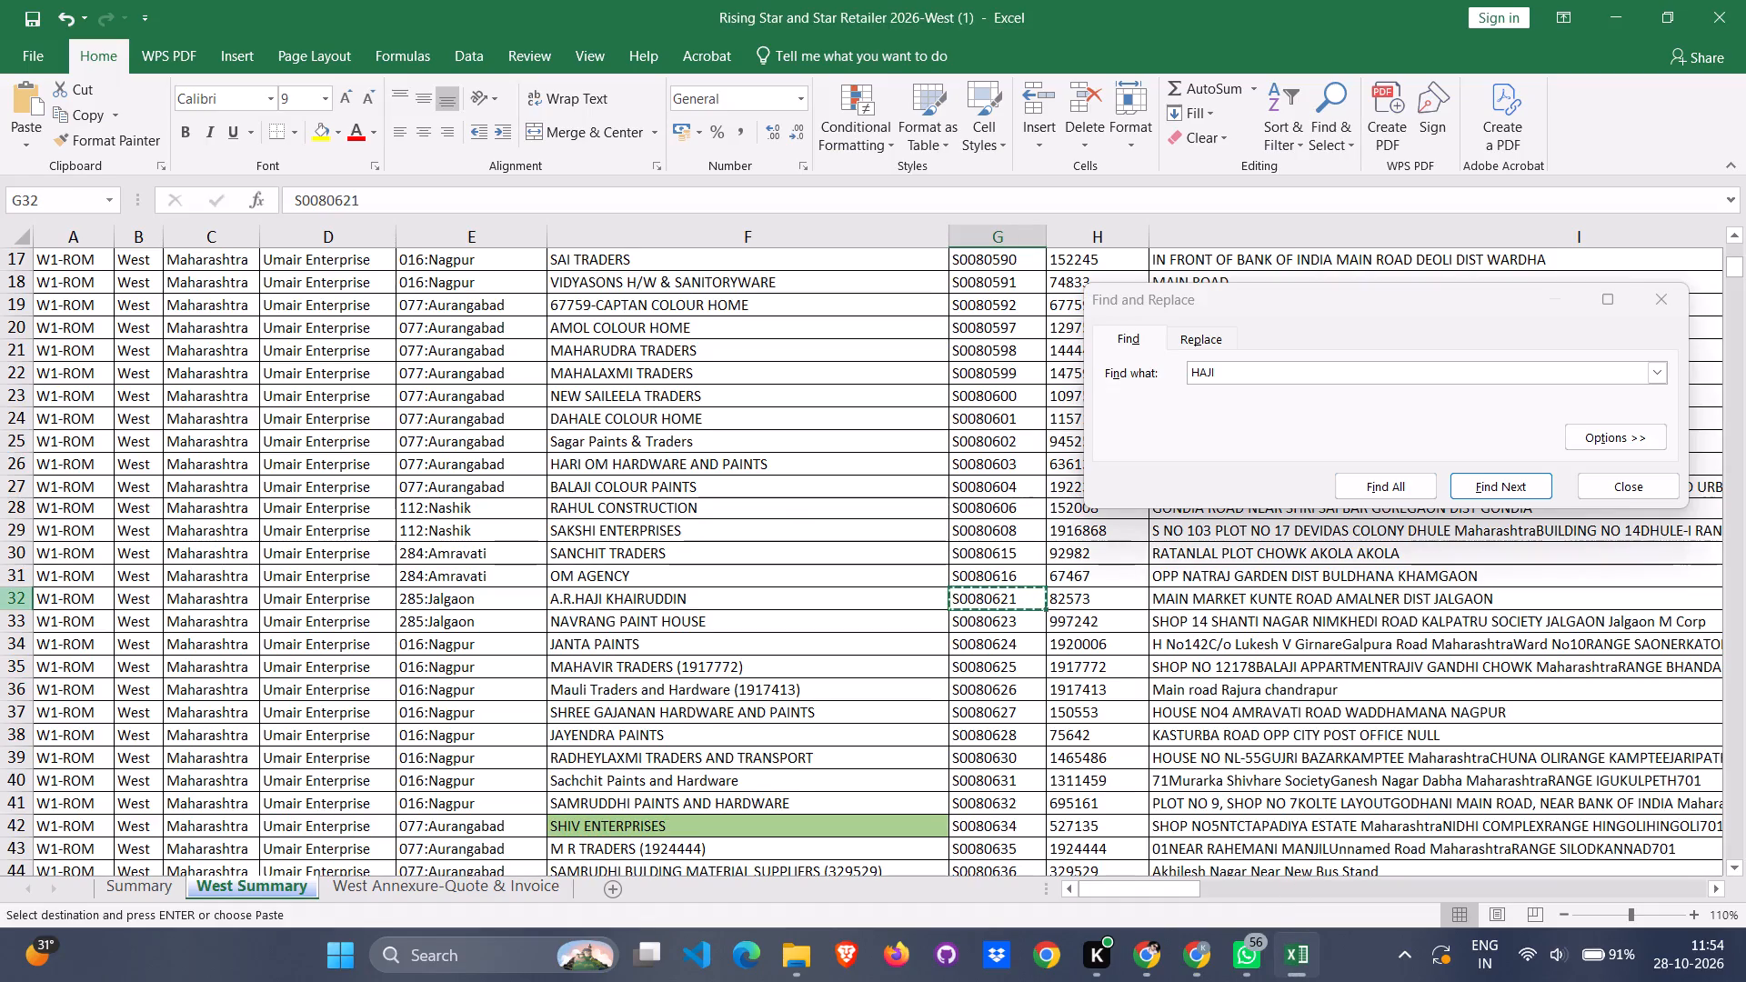
{"action": "left_click", "coordinate": [14, 603]}
{"action": "scroll", "coordinate": [560, 733], "scroll_direction": "left", "scroll_amount": 14}
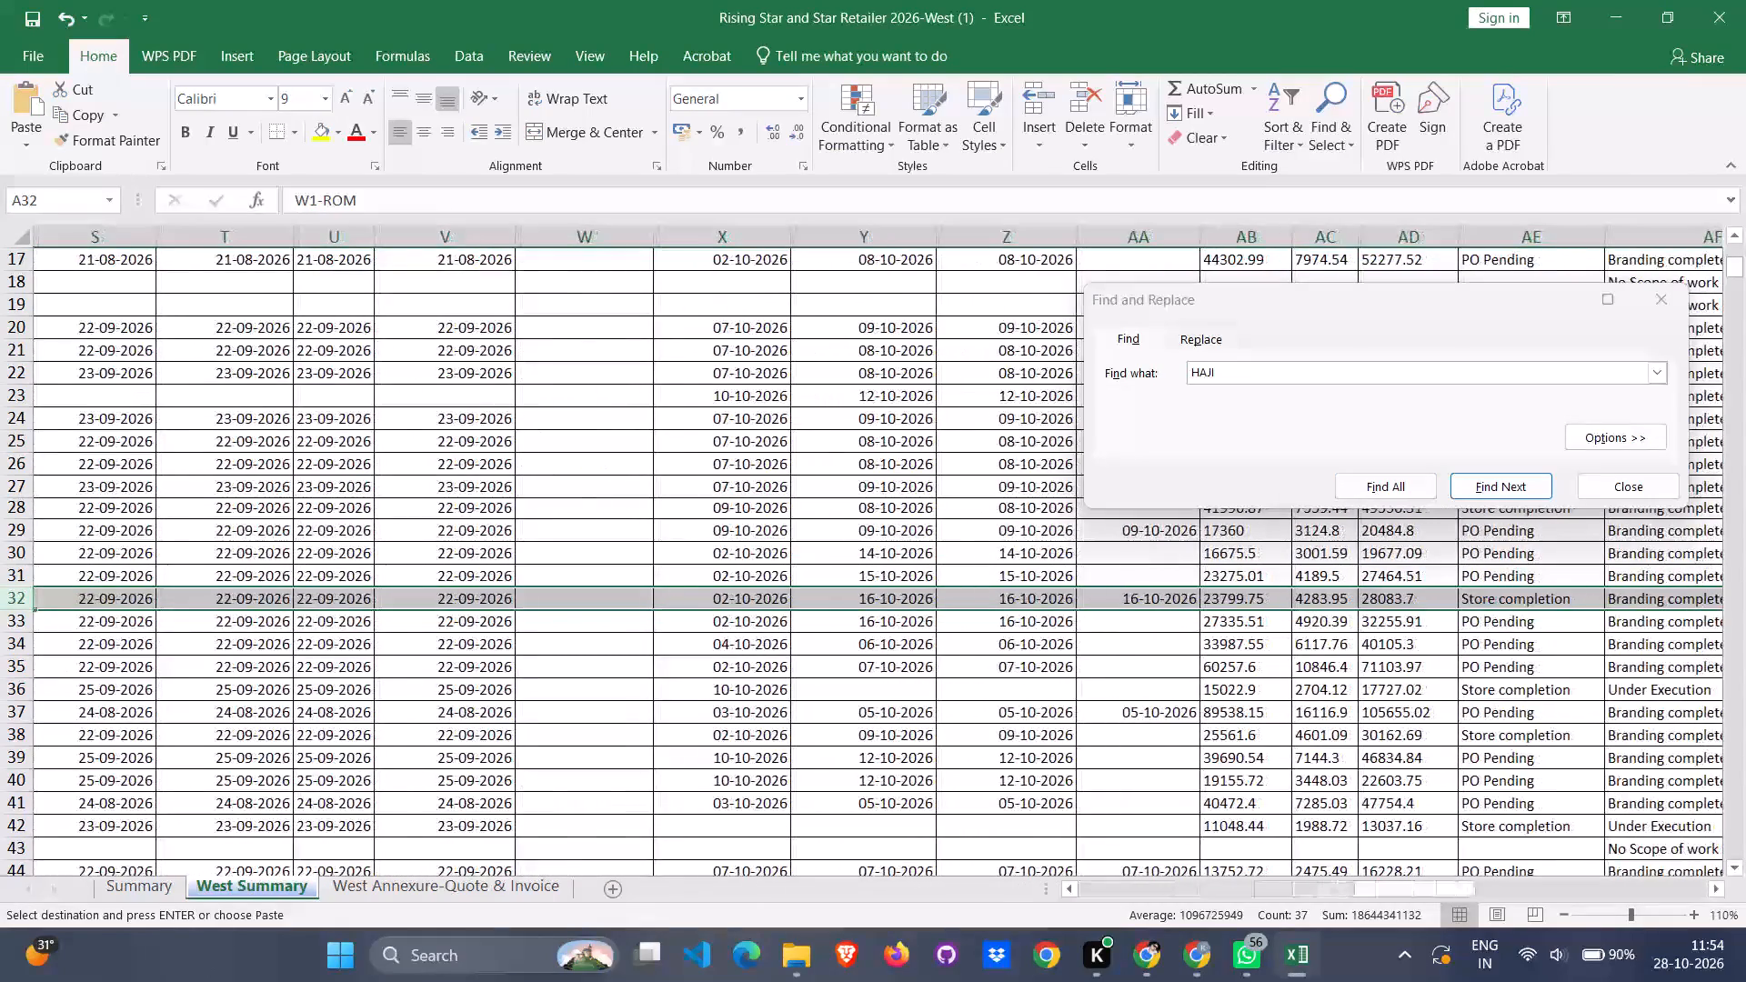
{"action": "scroll", "coordinate": [747, 597], "scroll_direction": "up", "scroll_amount": 7}
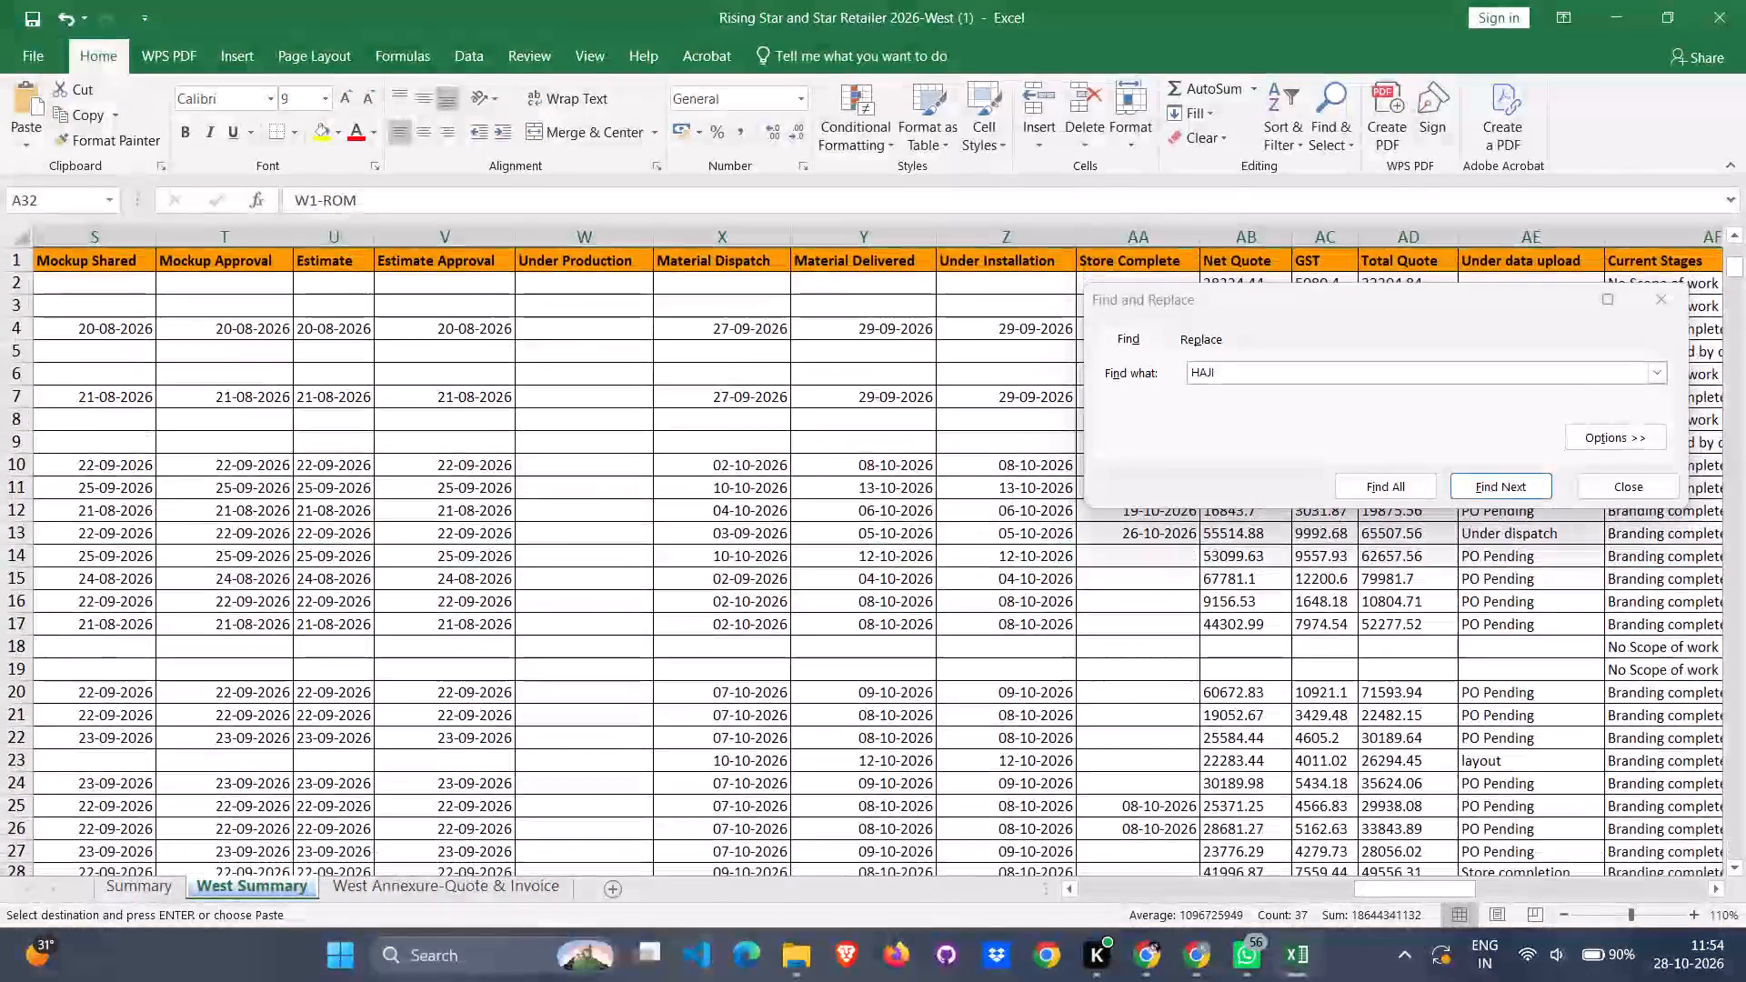
{"action": "scroll", "coordinate": [747, 597], "scroll_direction": "down", "scroll_amount": 5}
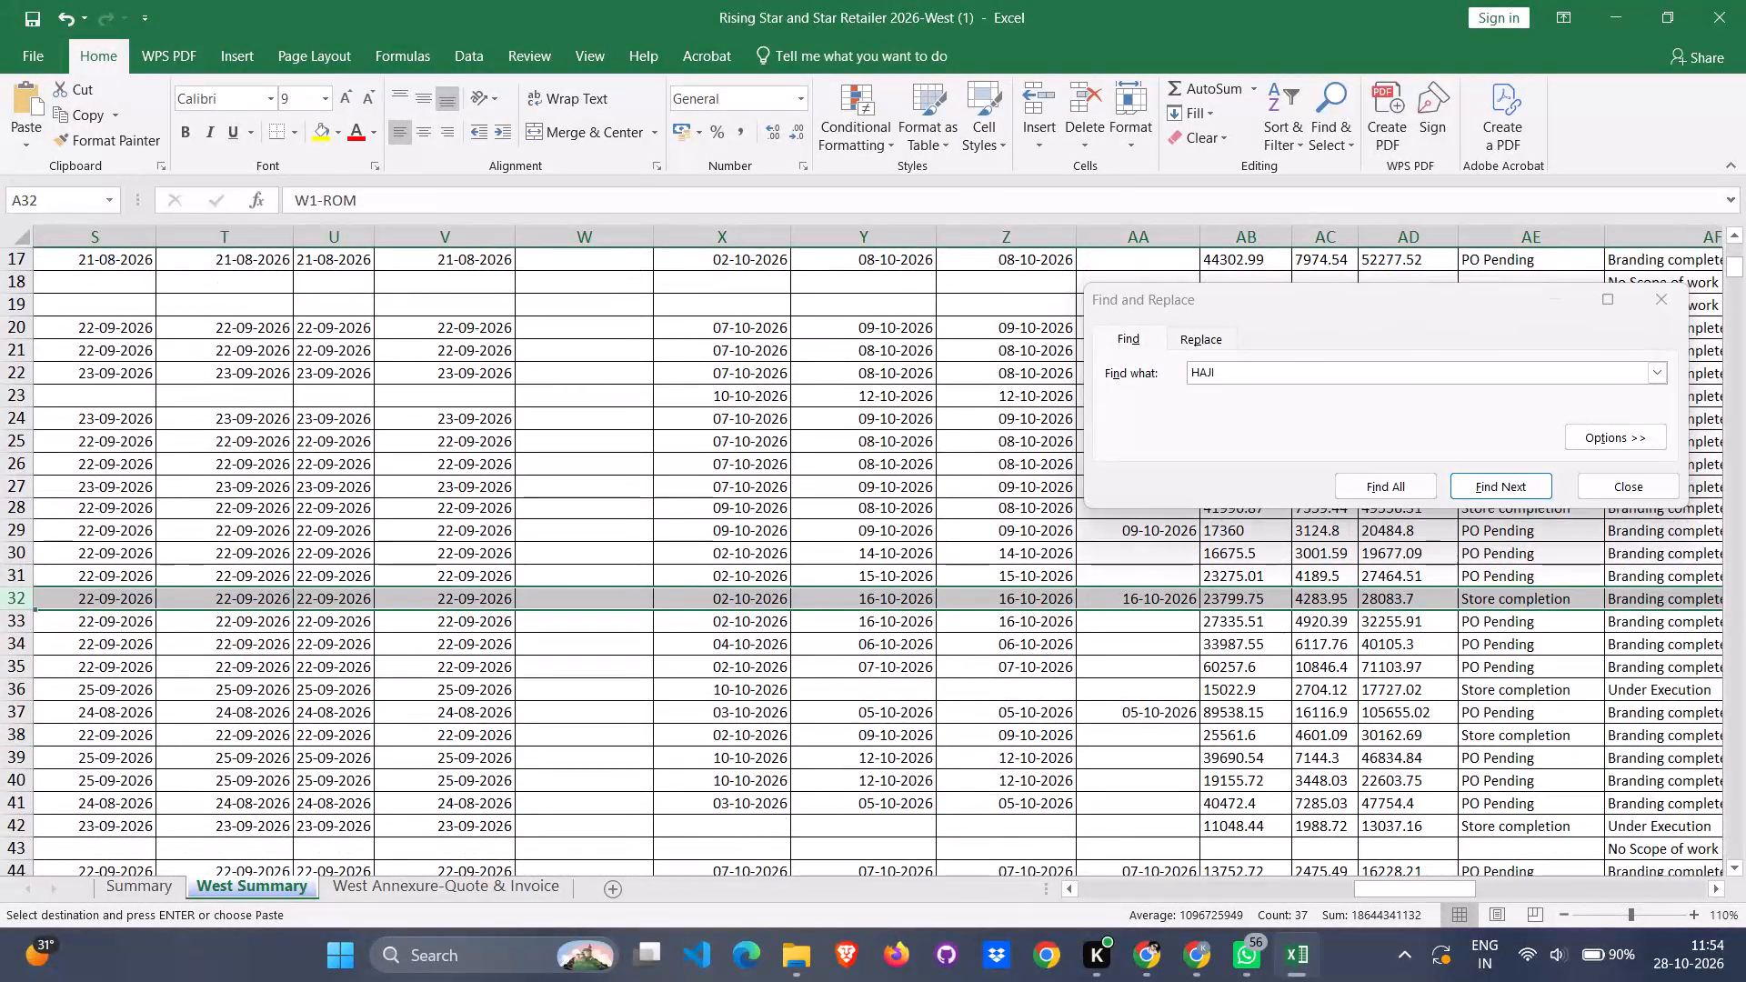
{"action": "left_click", "coordinate": [731, 601]}
{"action": "key", "text": "ctrl+c"}
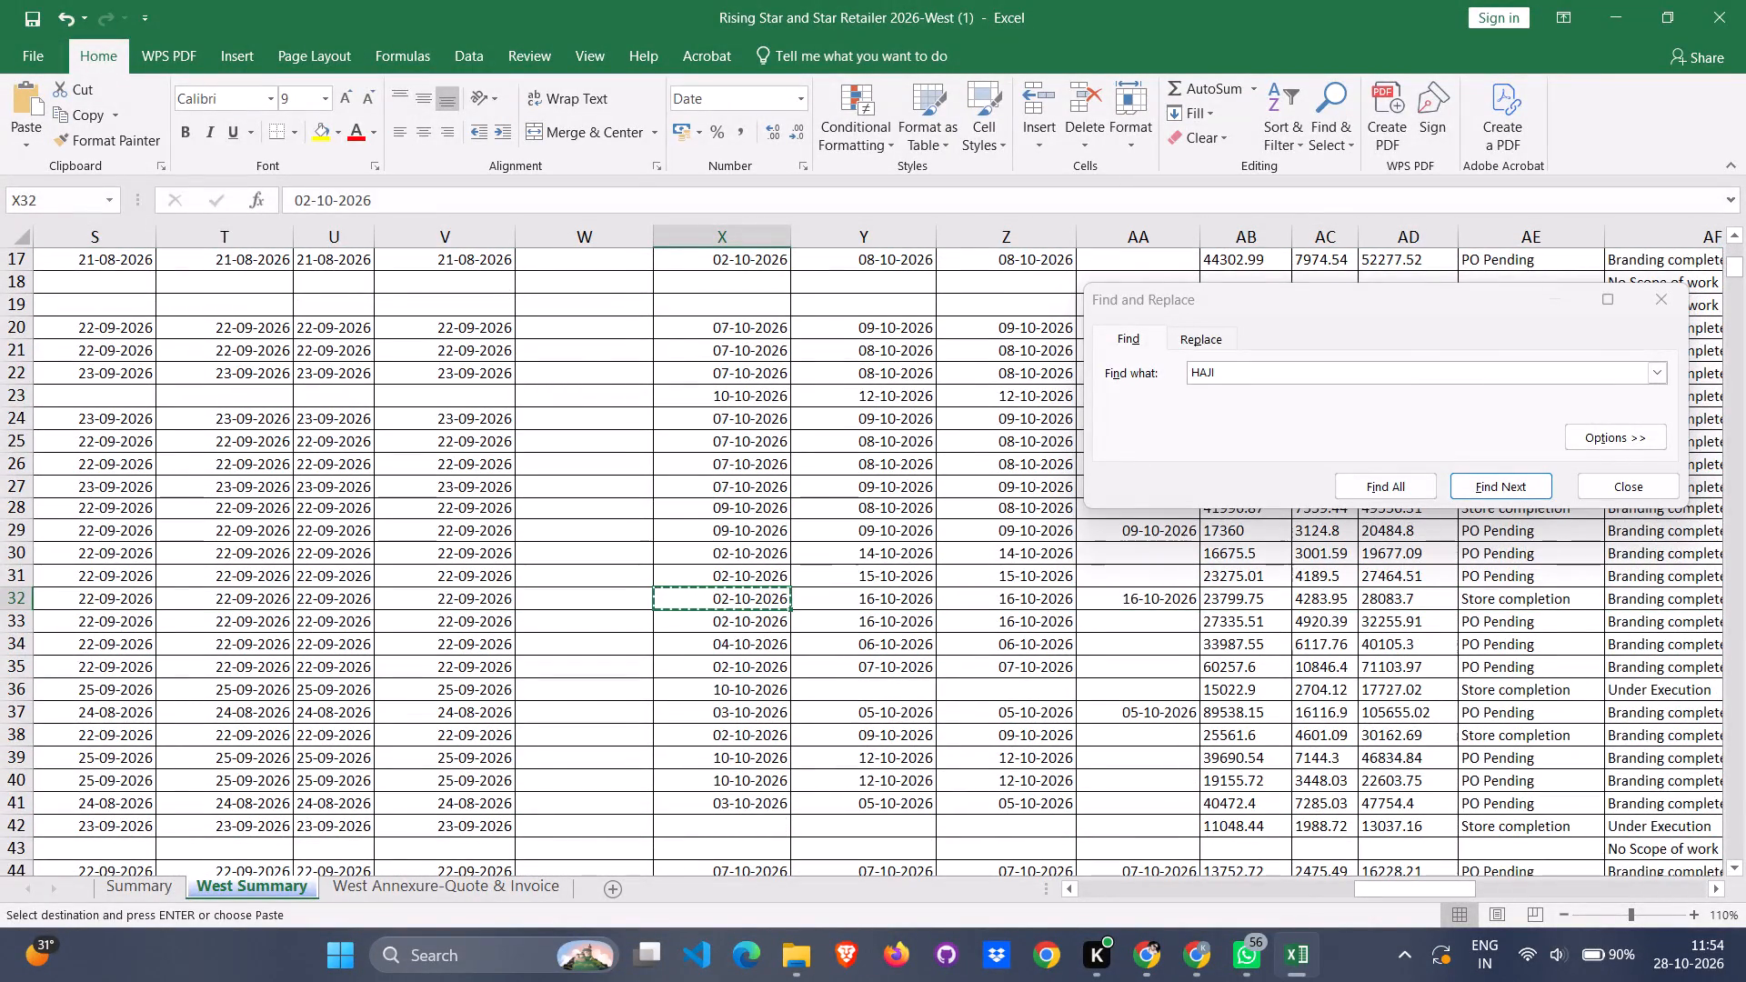
{"action": "key", "text": "alt+Tab"}
{"action": "left_click", "coordinate": [461, 450]}
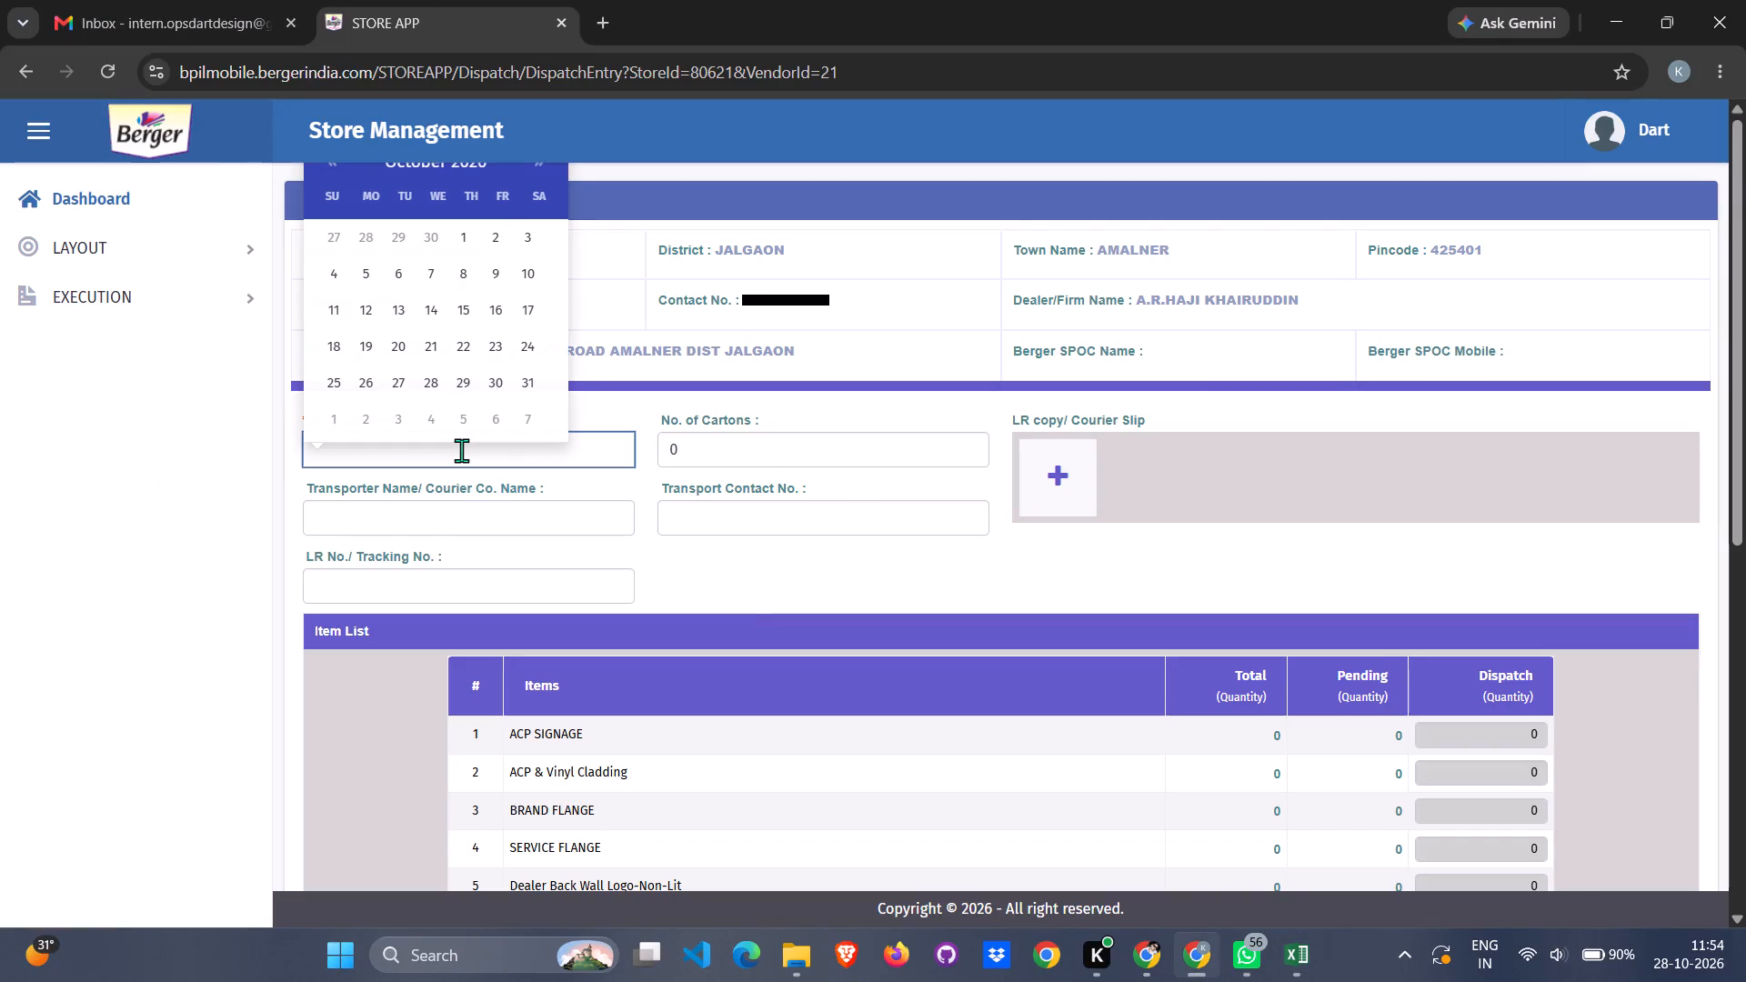
{"action": "key", "text": "ctrl+v"}
Fill in the Transport Contact No. with the saved contact number.
{"action": "left_click", "coordinate": [717, 519]}
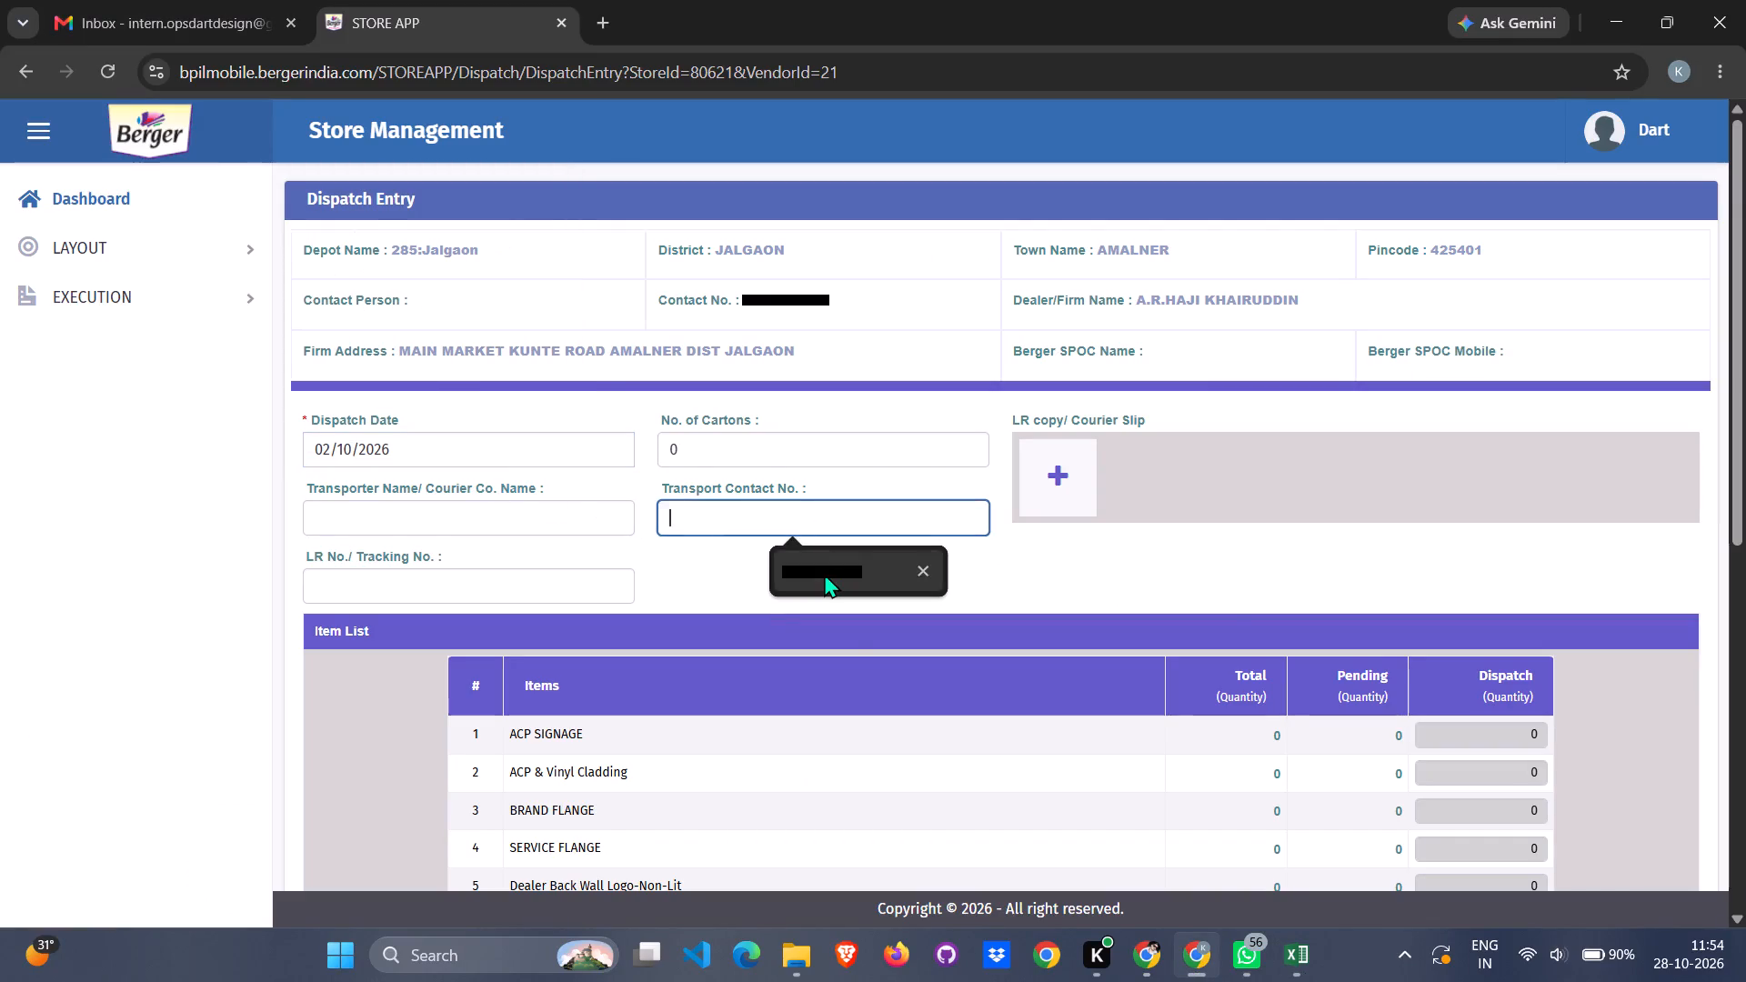
{"action": "left_click", "coordinate": [824, 573]}
Set the dispatch quantity of EXTERIOR SUNBOARD BRANDING WITH VINYL to its full pending quantity, 15.52.
{"action": "scroll", "coordinate": [837, 621], "scroll_direction": "down", "scroll_amount": 5}
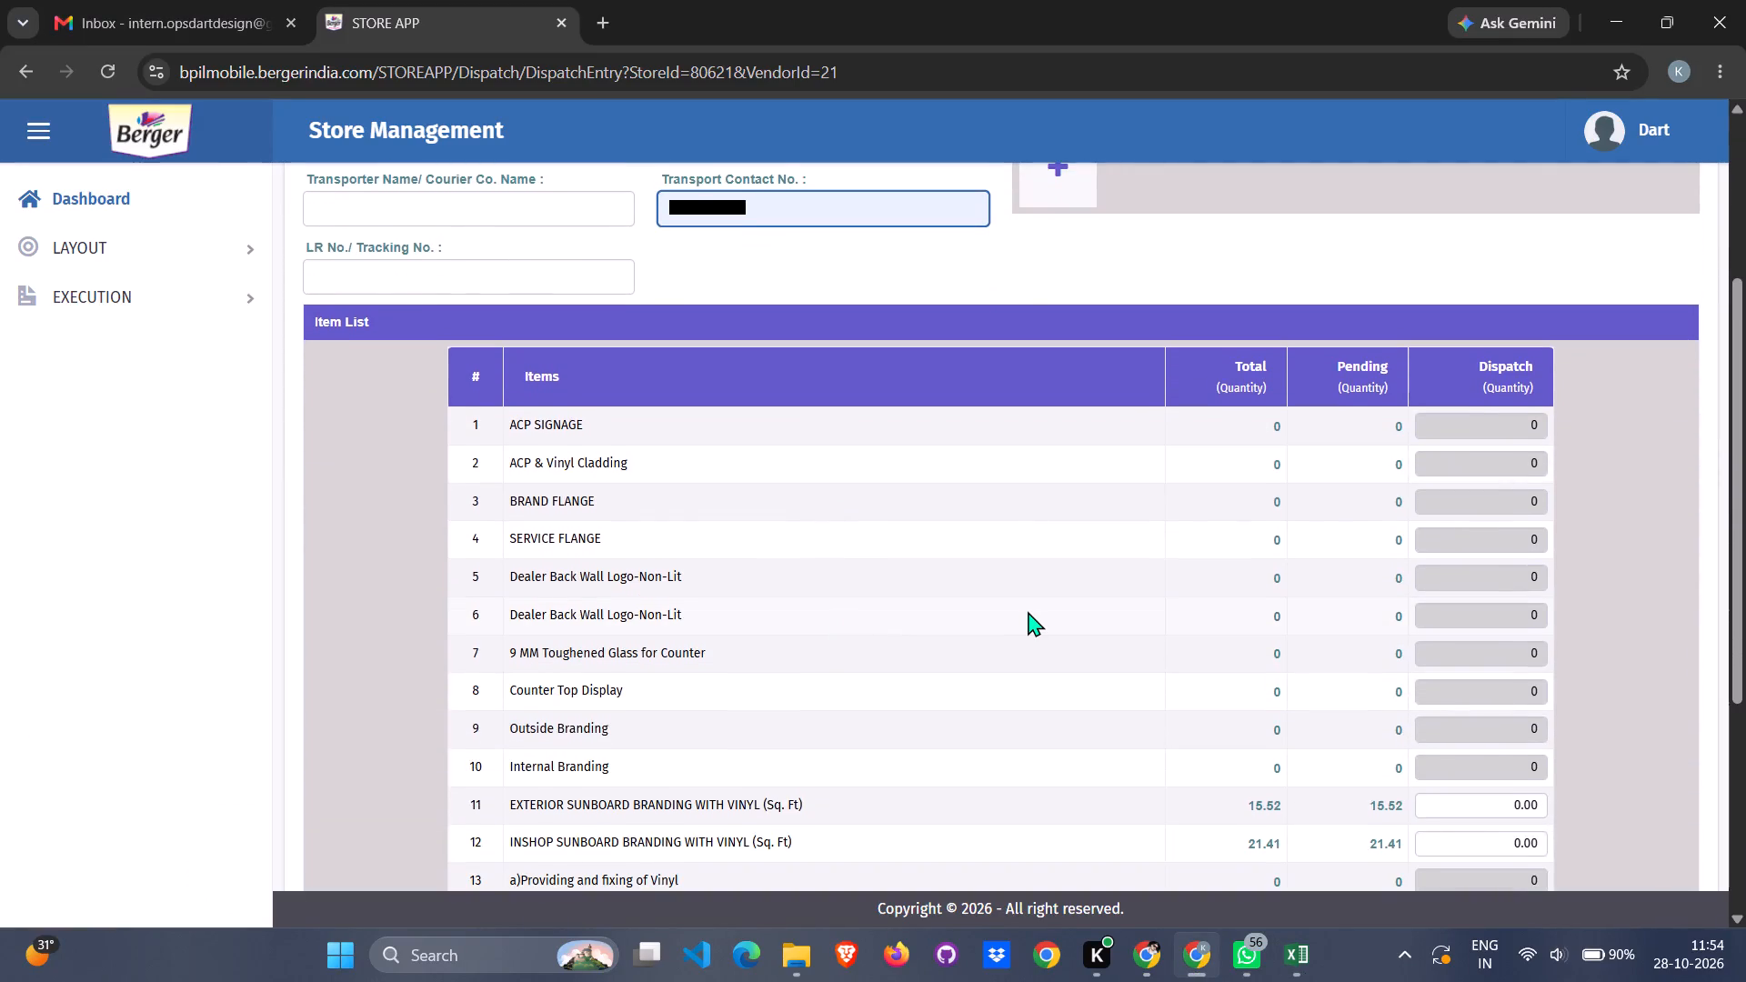
{"action": "scroll", "coordinate": [1028, 611], "scroll_direction": "down", "scroll_amount": 8}
{"action": "double_click", "coordinate": [1387, 505]}
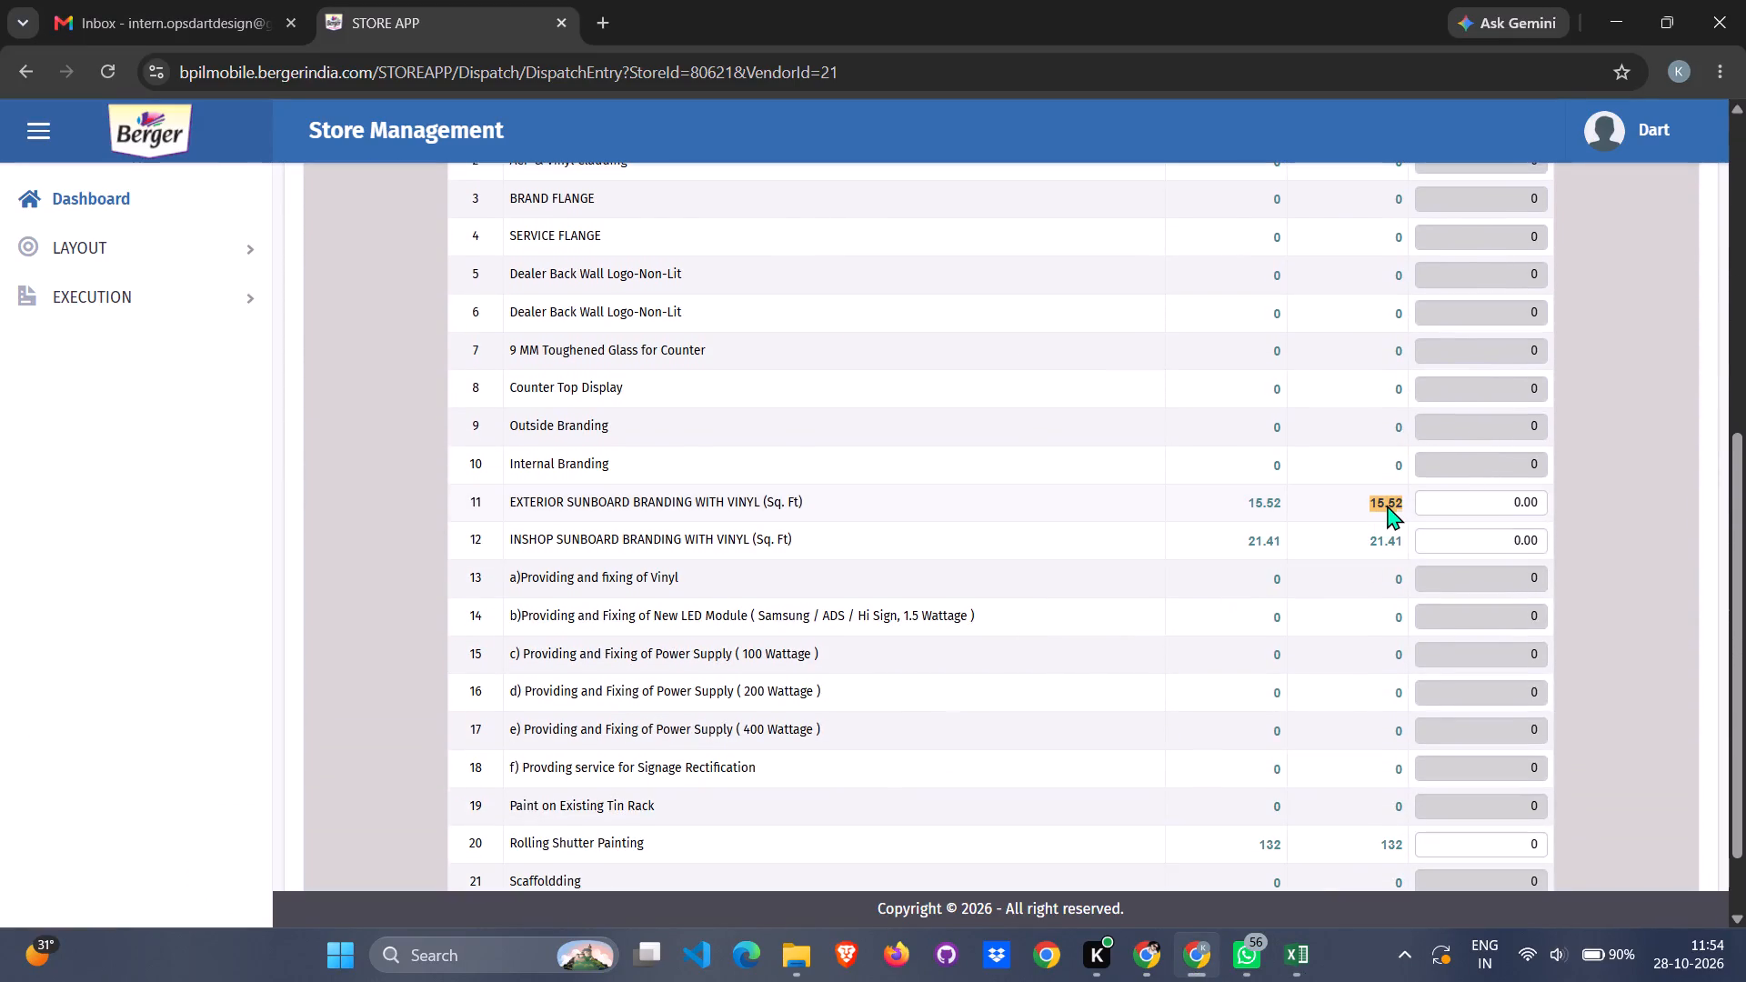
{"action": "key", "text": "ctrl+c"}
{"action": "double_click", "coordinate": [1505, 505]}
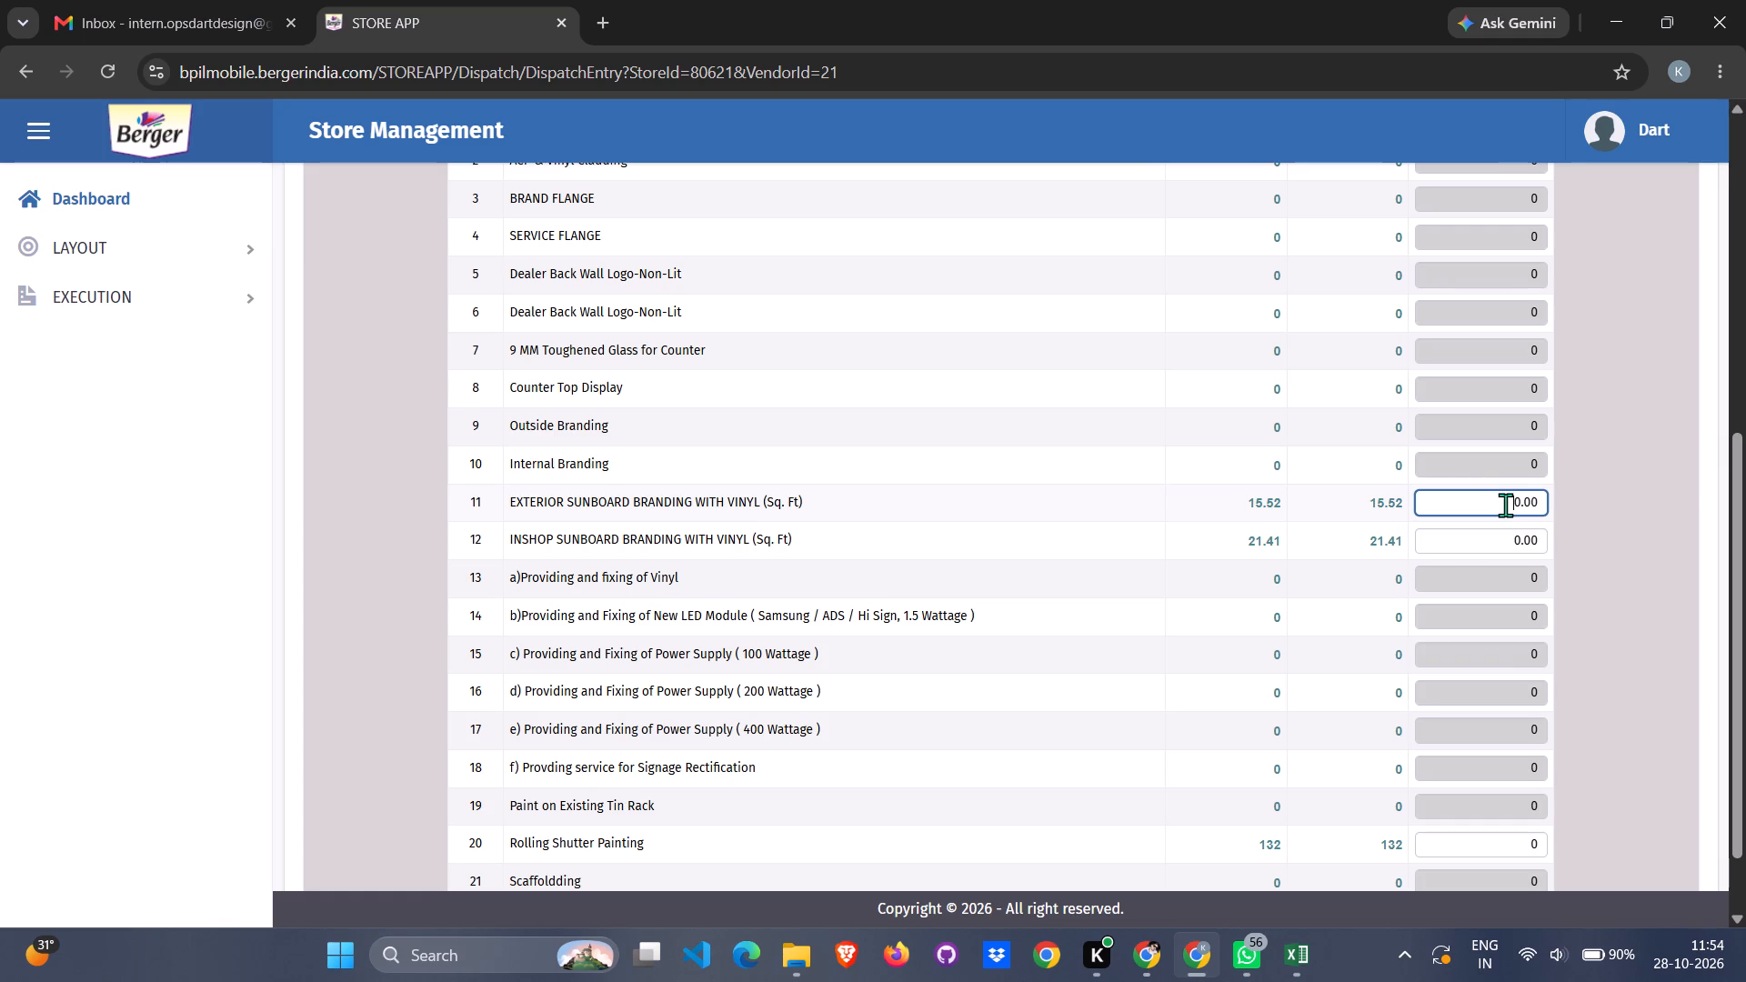
{"action": "key", "text": "ctrl+v"}
Set the dispatch quantity of INSHOP SUNBOARD BRANDING WITH VINYL to its full pending quantity, 21.41.
{"action": "double_click", "coordinate": [1389, 544]}
{"action": "key", "text": "ctrl+c"}
{"action": "double_click", "coordinate": [1502, 532]}
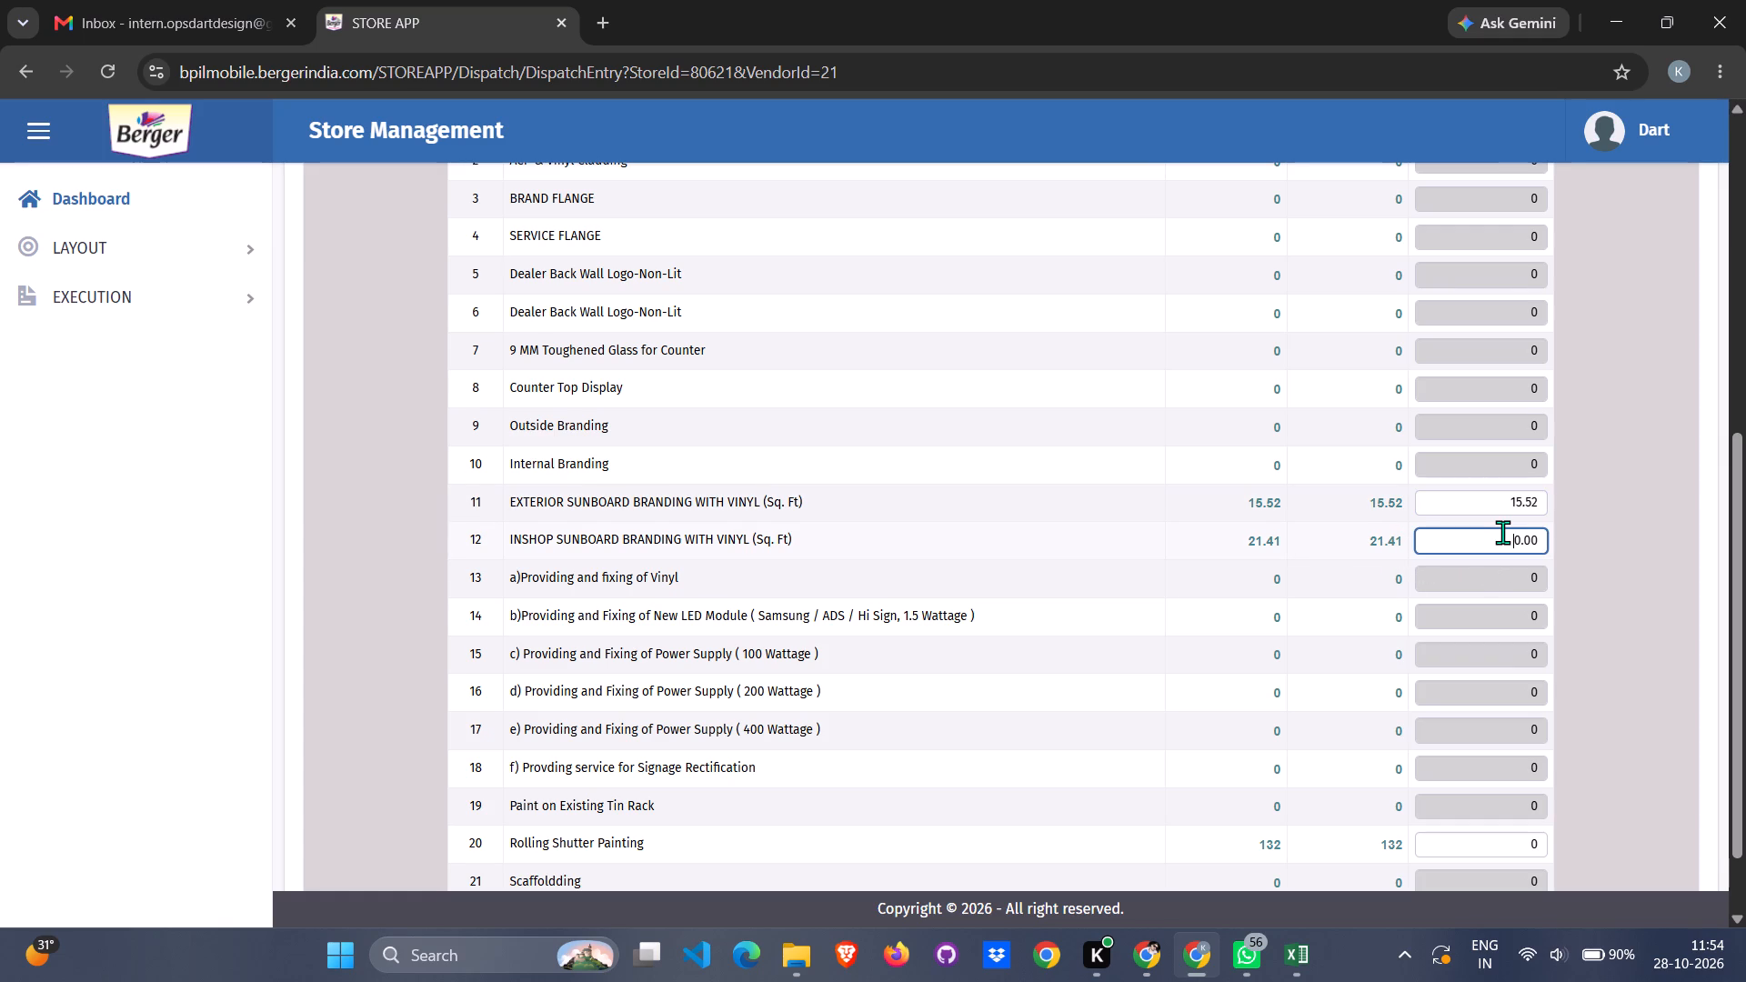
{"action": "key", "text": "ctrl+v"}
Set the dispatch quantity of Rolling Shutter Painting to its full pending quantity, 132.
{"action": "scroll", "coordinate": [1229, 662], "scroll_direction": "down", "scroll_amount": 6}
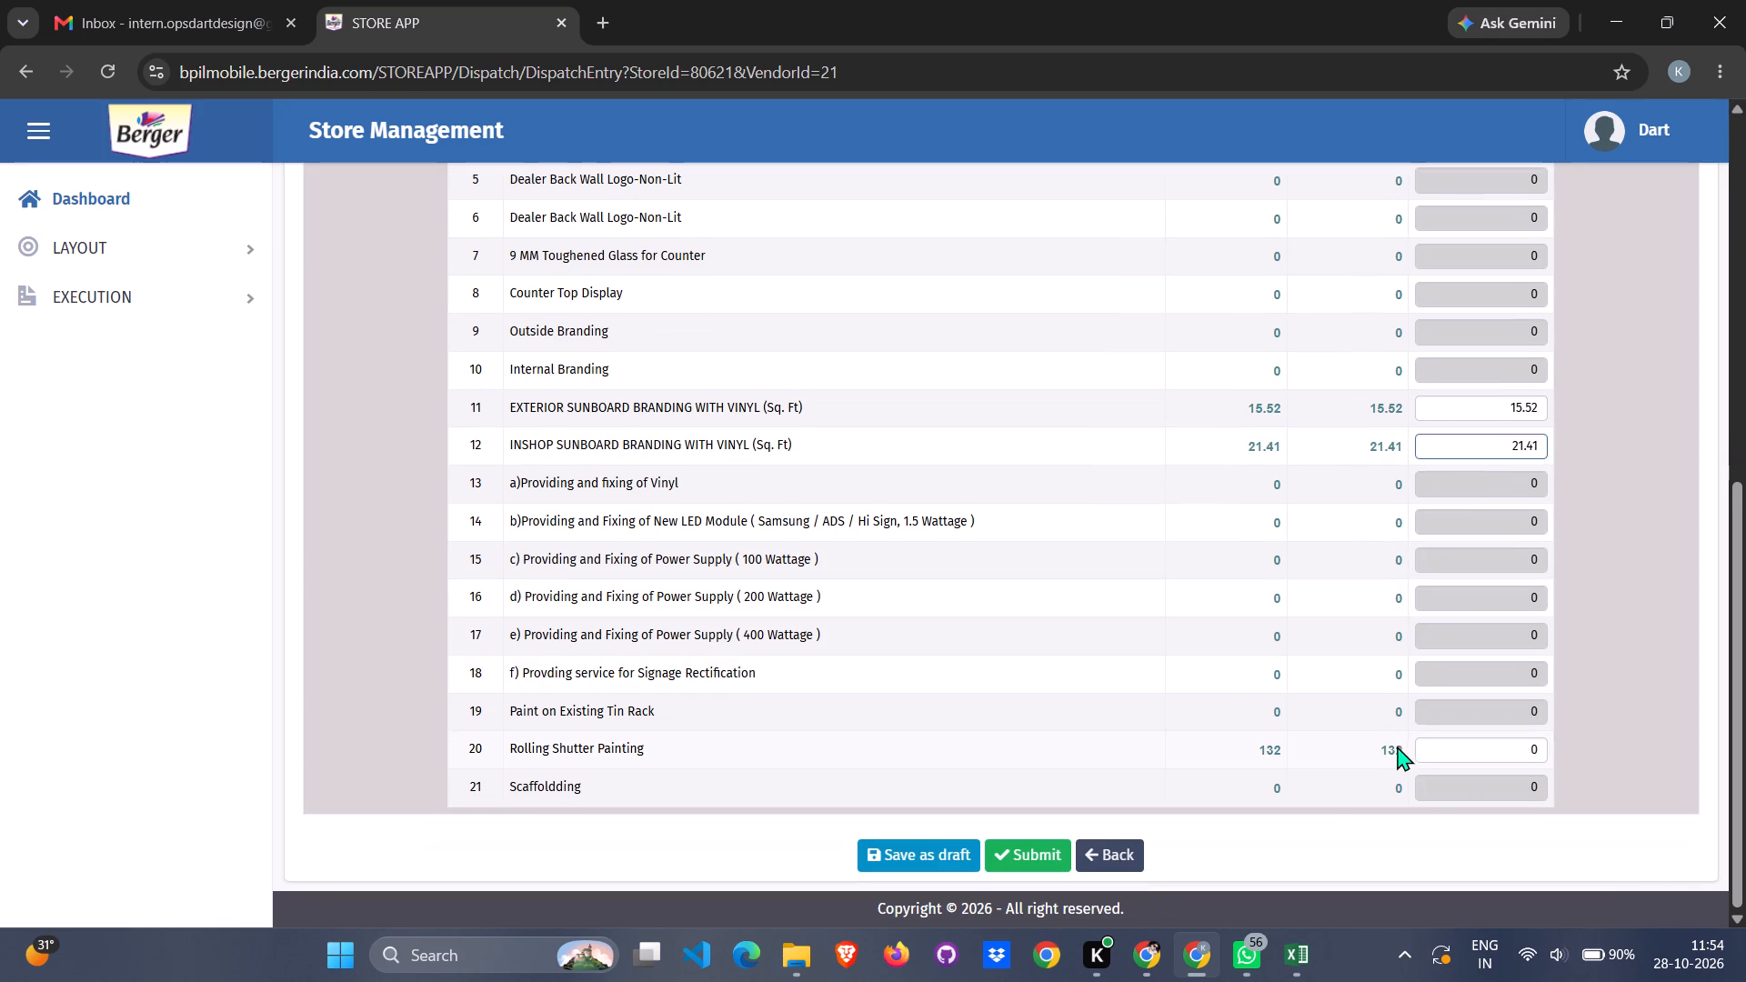
{"action": "double_click", "coordinate": [1398, 746]}
{"action": "double_click", "coordinate": [1392, 747]}
{"action": "key", "text": "ctrl+c"}
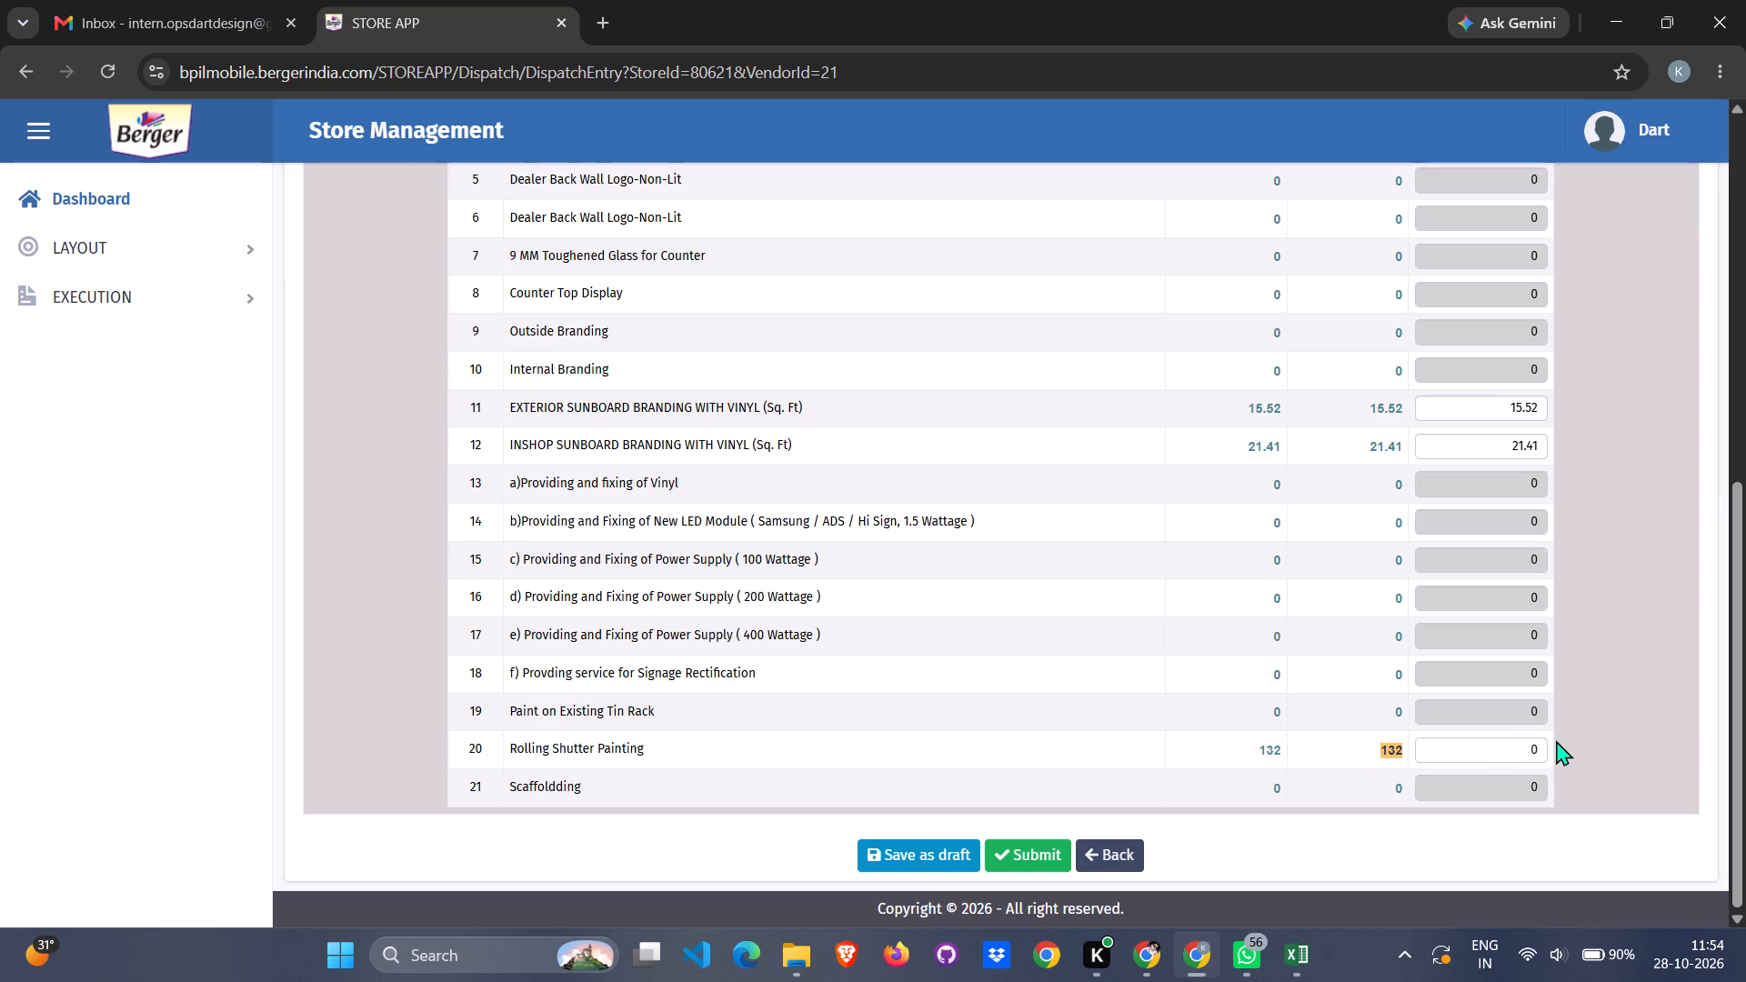
{"action": "double_click", "coordinate": [1534, 747]}
{"action": "key", "text": "ctrl+v"}
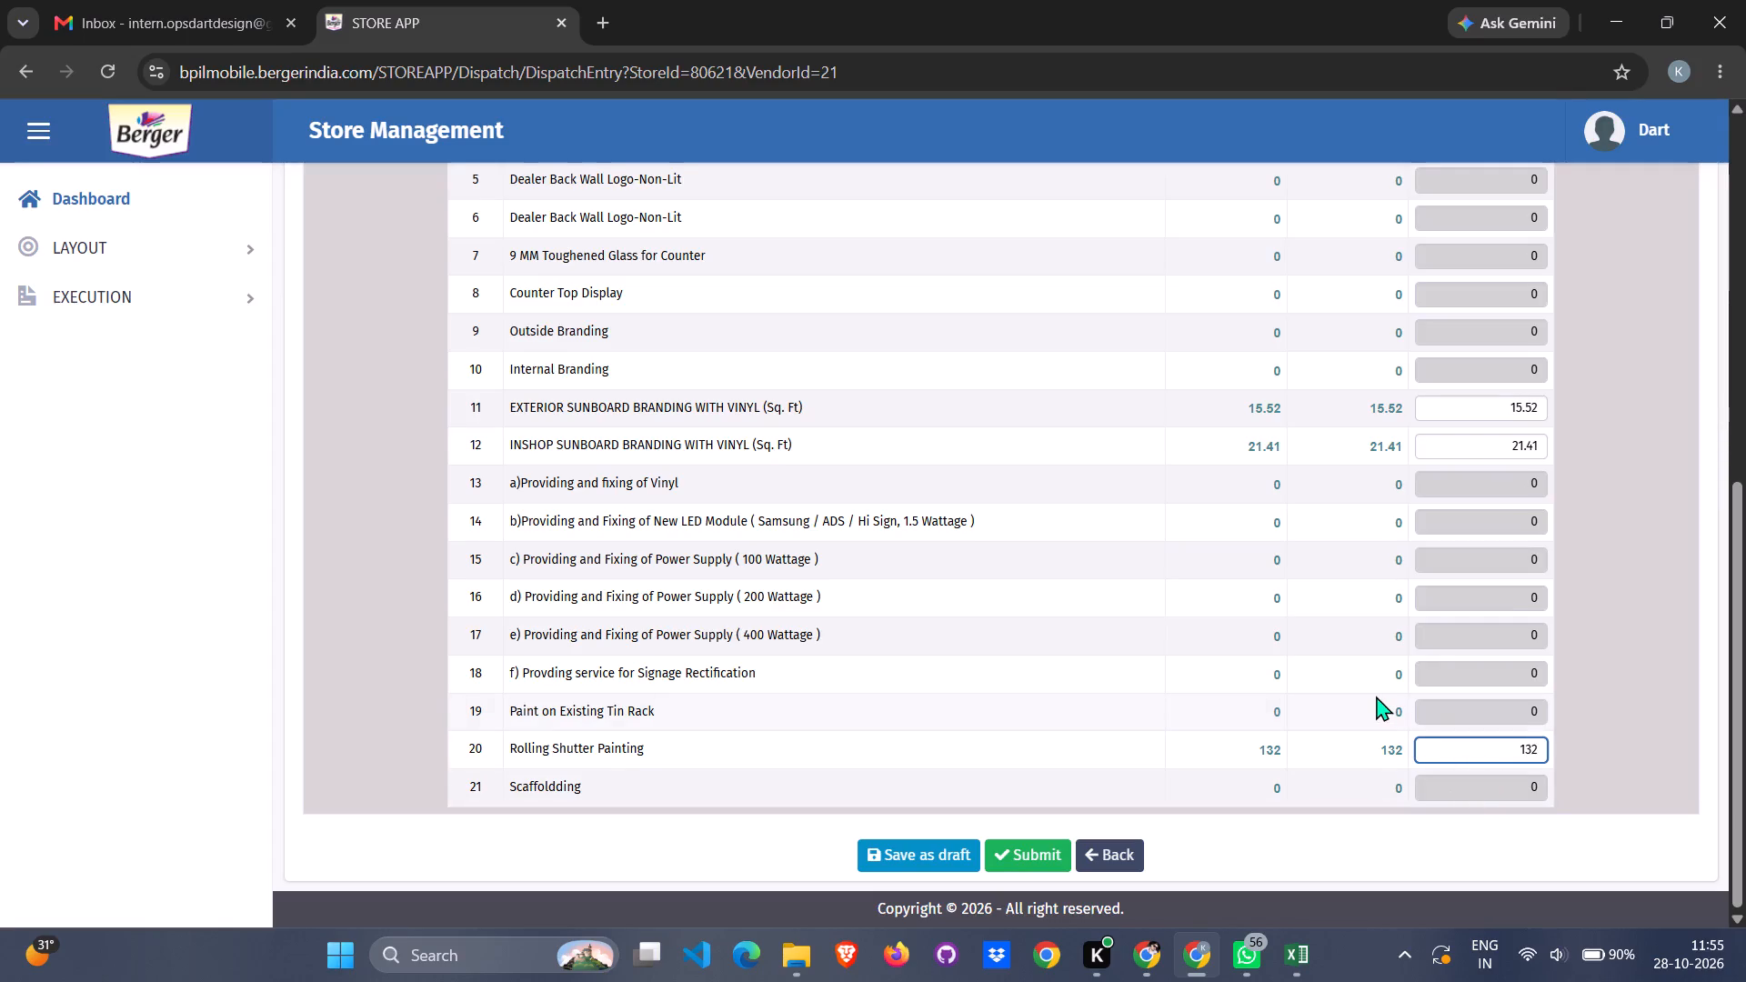
Review the HAJI dealer's dispatch entry, checking its date, transport contact field and item quantities.
{"action": "scroll", "coordinate": [1376, 696], "scroll_direction": "up", "scroll_amount": 11}
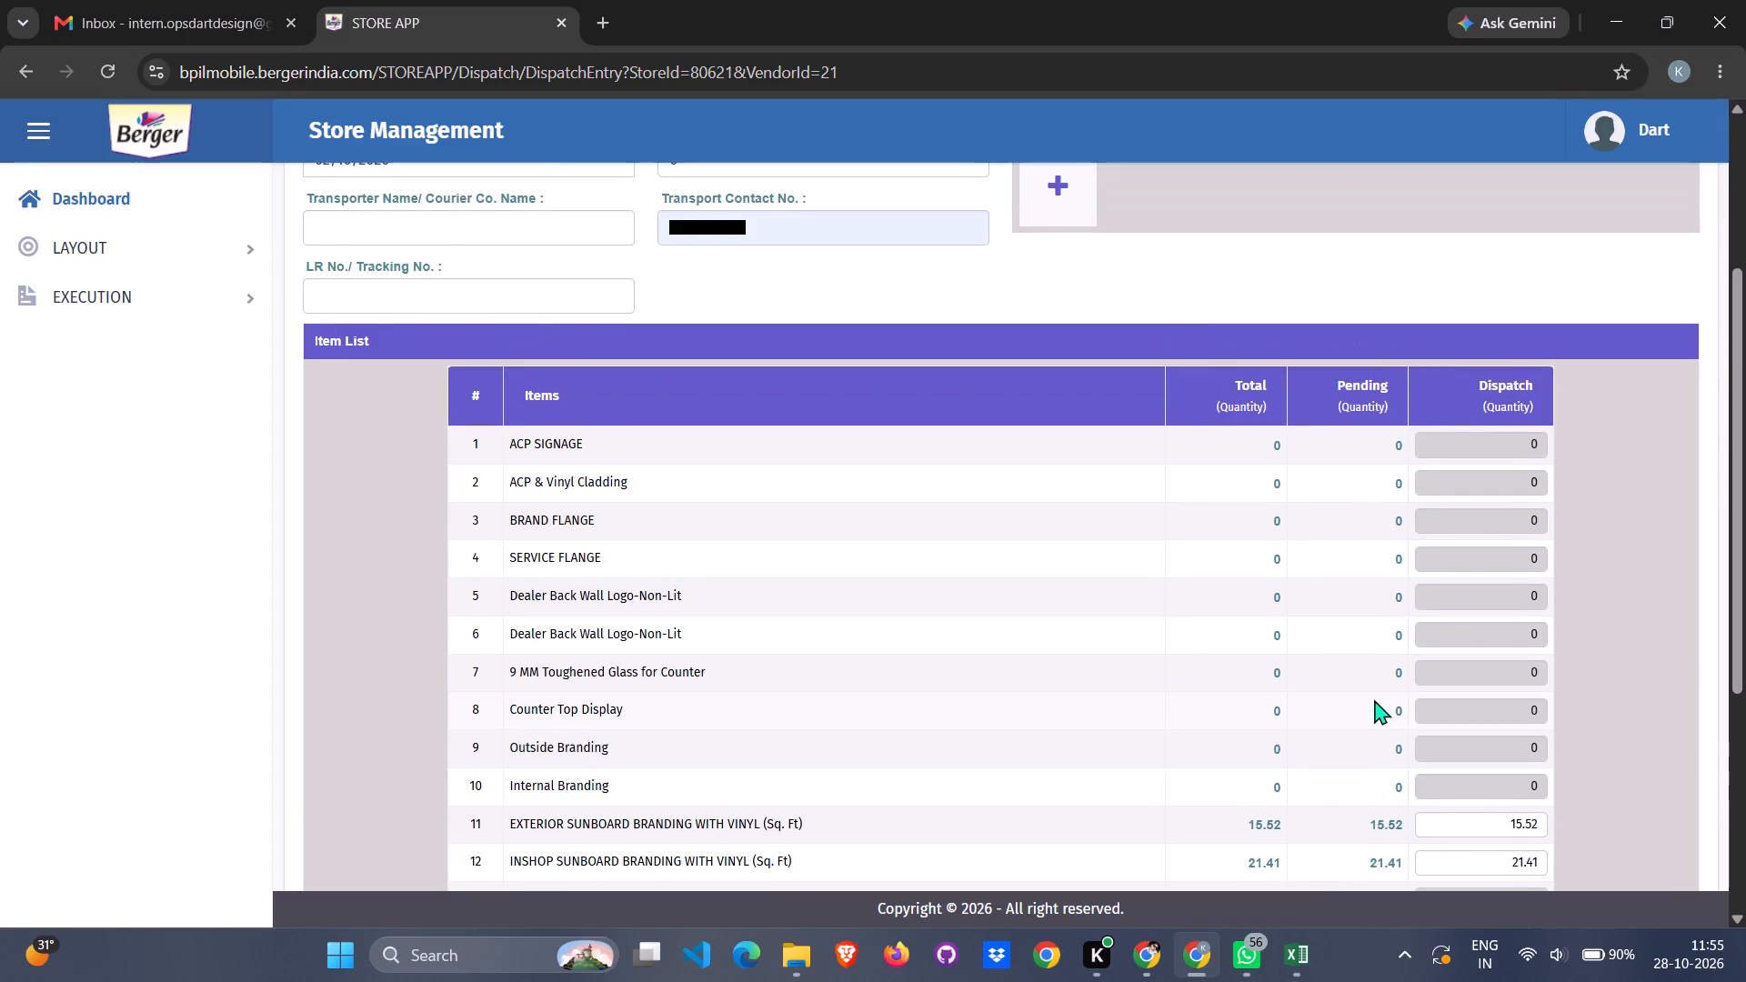
{"action": "scroll", "coordinate": [1374, 699], "scroll_direction": "down", "scroll_amount": 11}
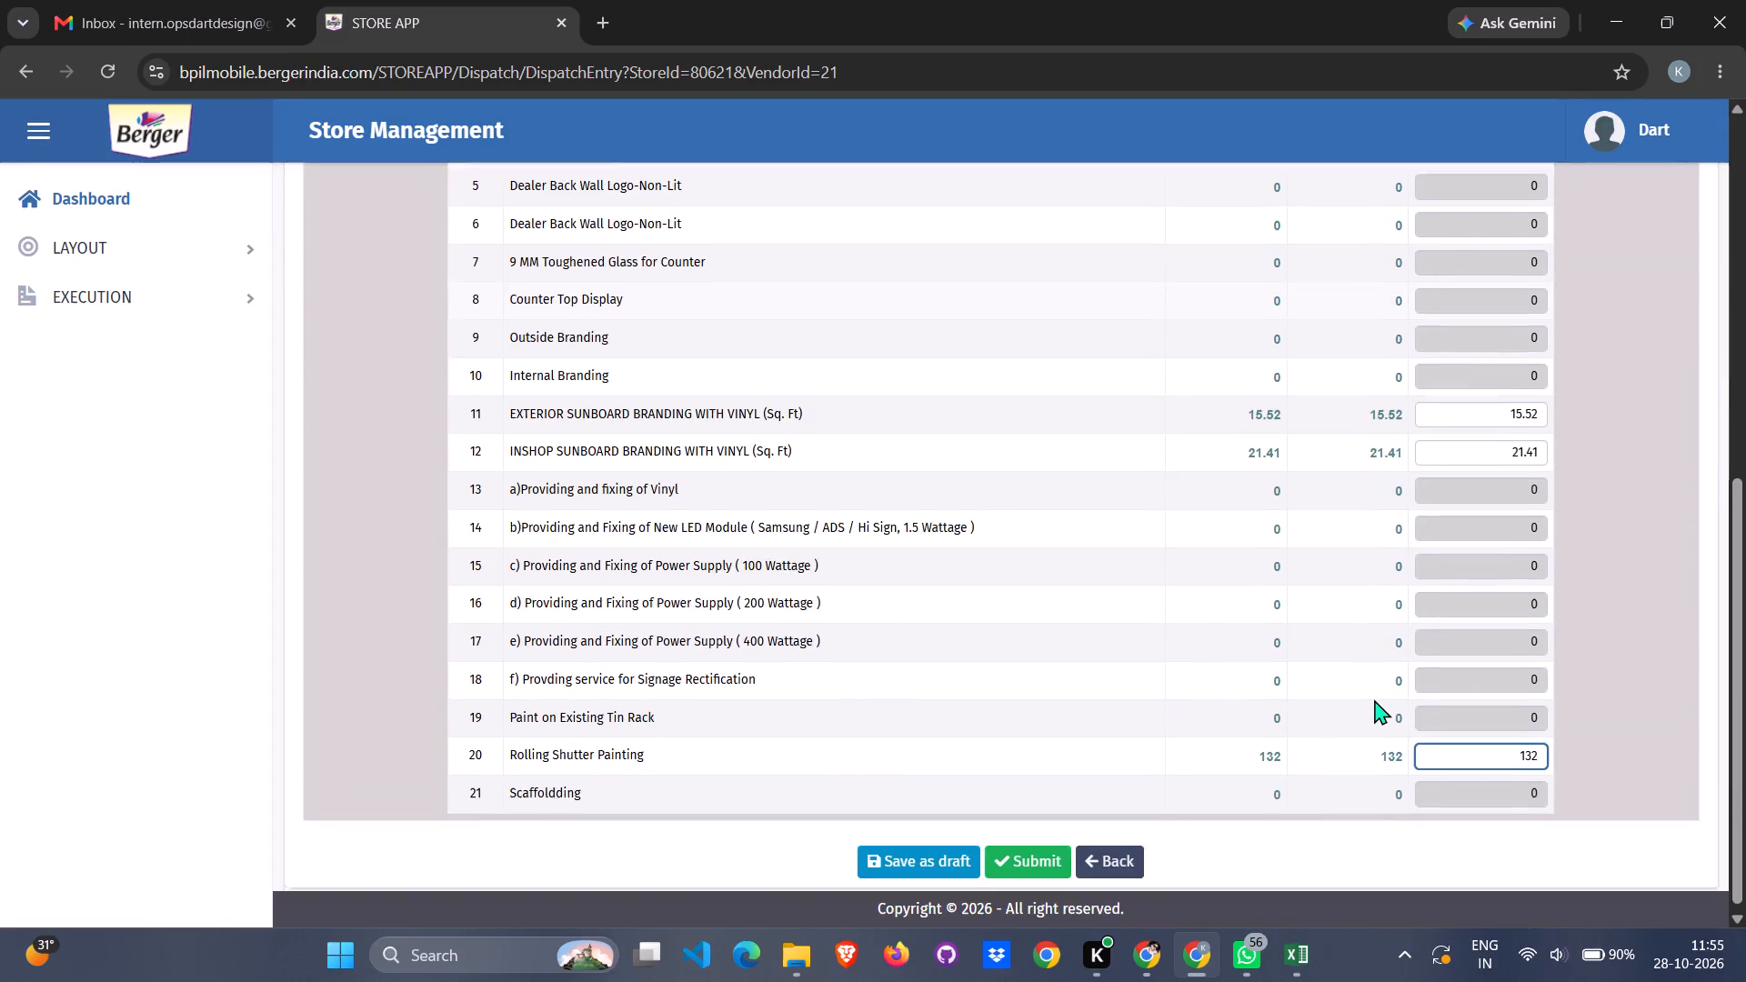
{"action": "scroll", "coordinate": [1374, 699], "scroll_direction": "down", "scroll_amount": 8}
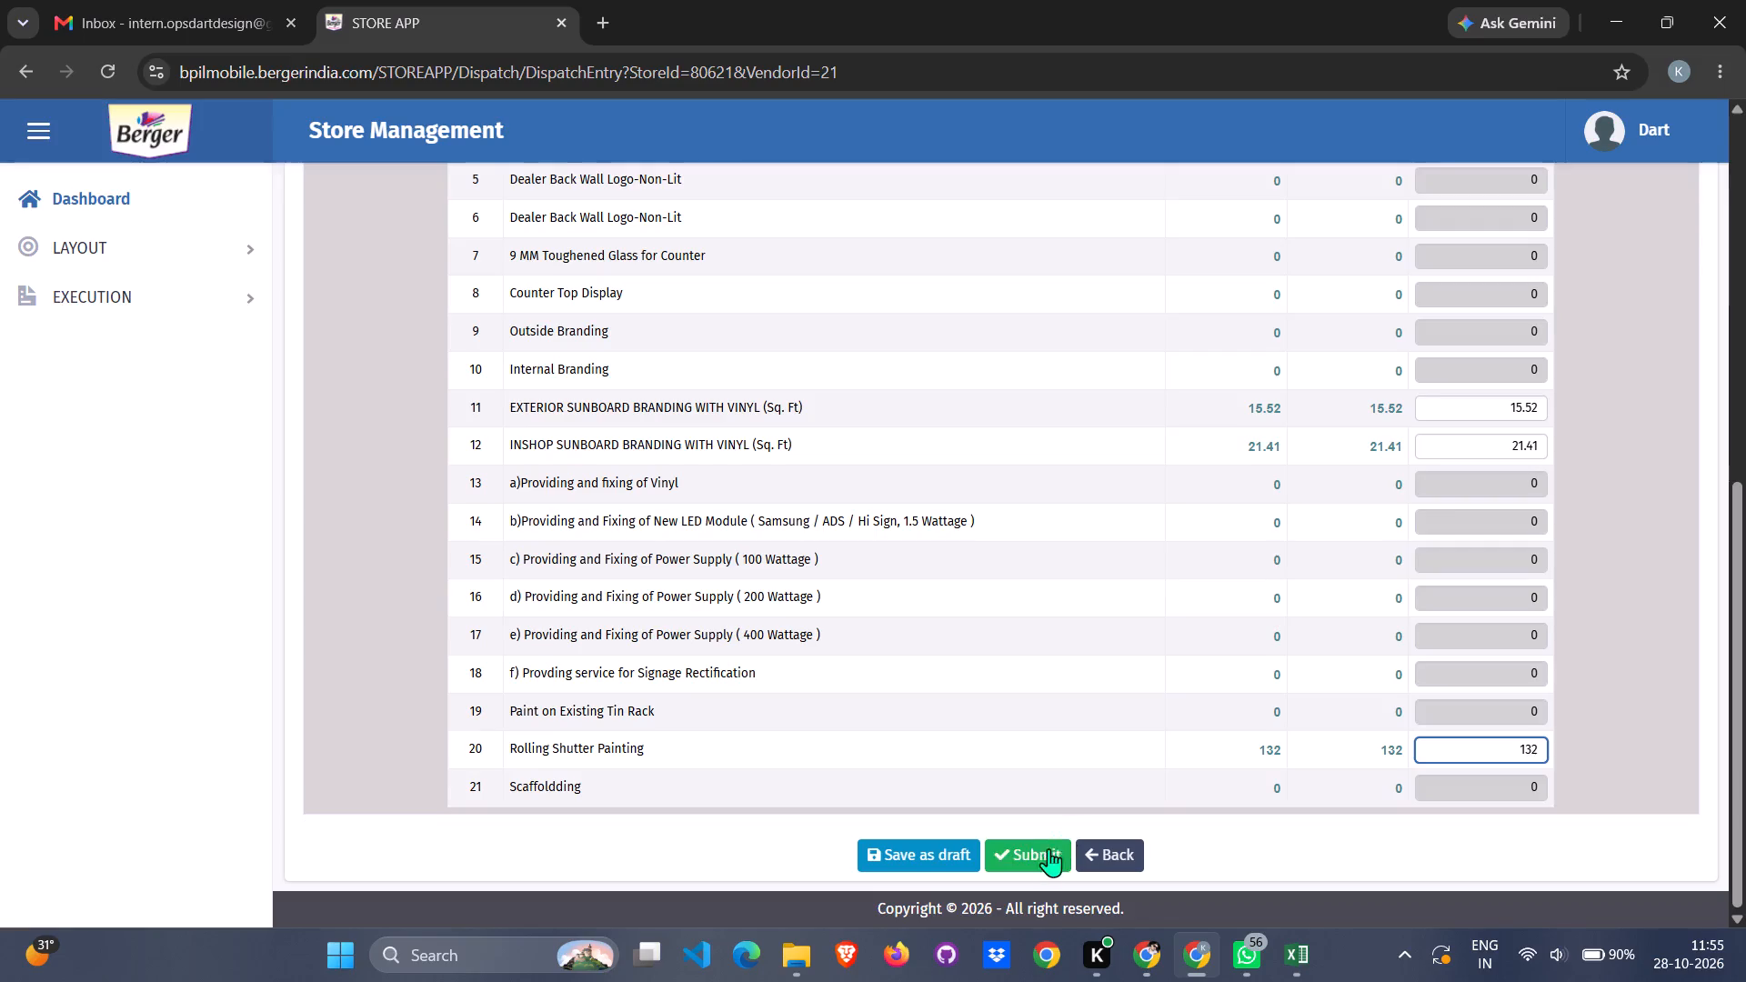
{"action": "scroll", "coordinate": [1054, 689], "scroll_direction": "up", "scroll_amount": 3}
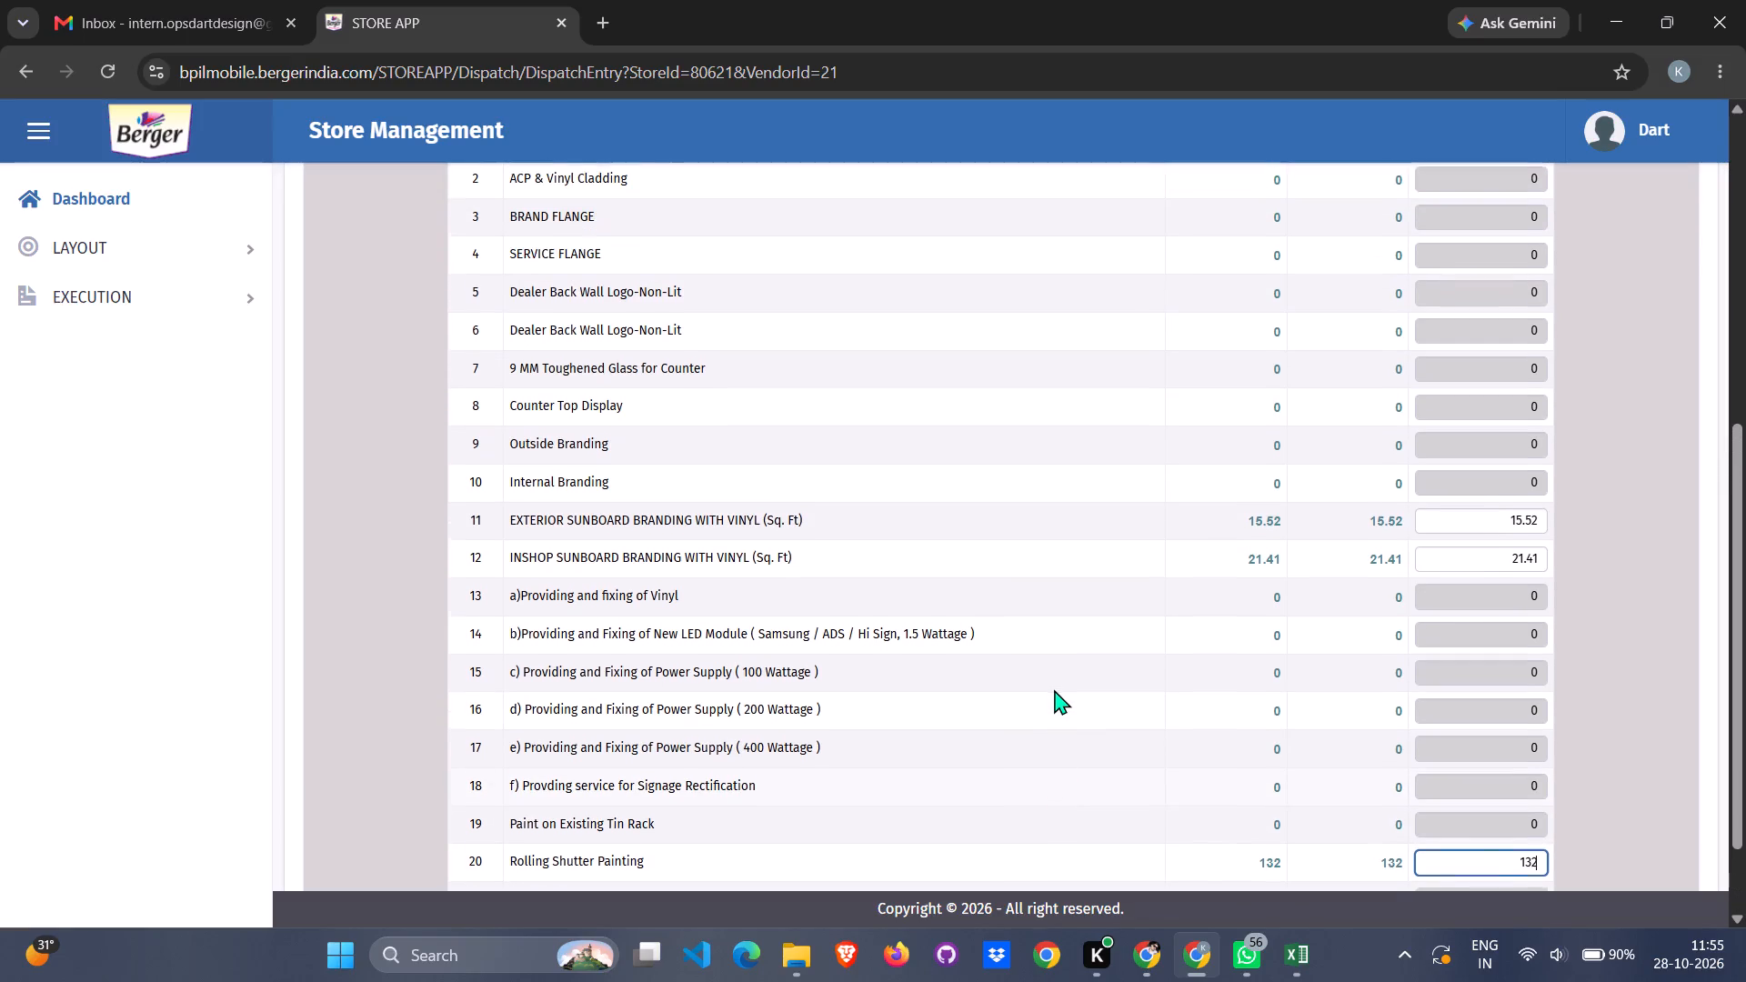
{"action": "scroll", "coordinate": [1054, 689], "scroll_direction": "up", "scroll_amount": 11}
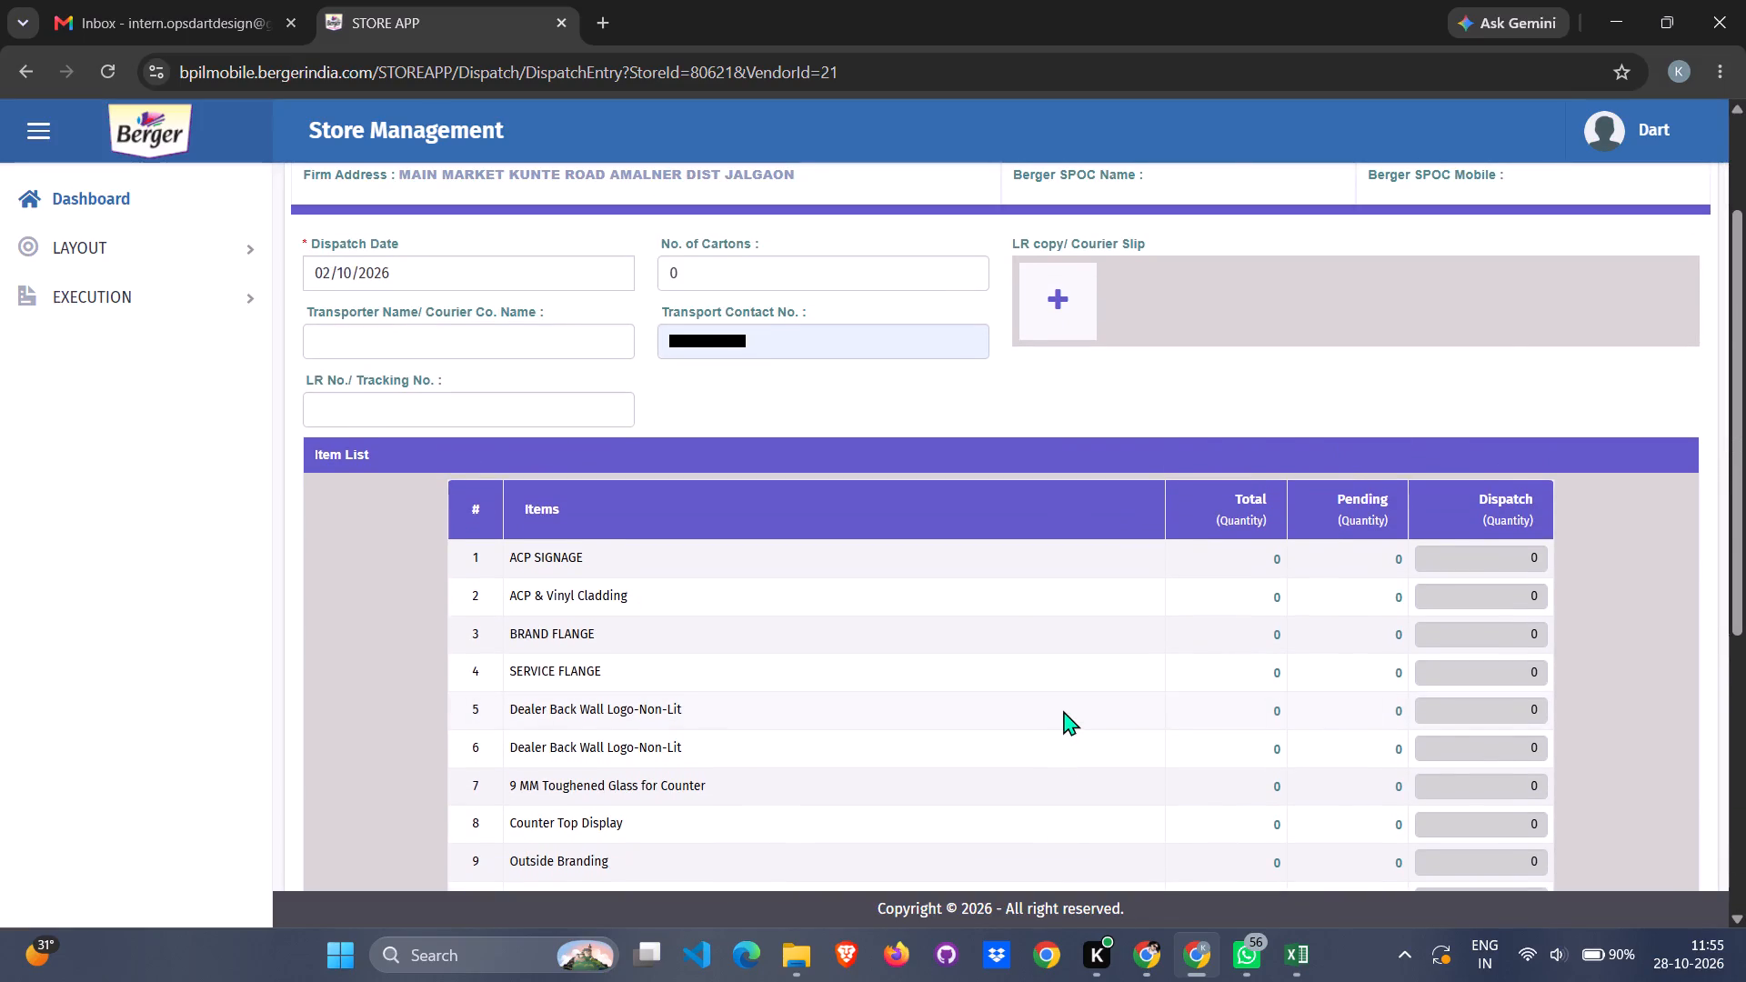
{"action": "key", "text": "alt+Tab"}
{"action": "key", "text": "alt+Tab"}
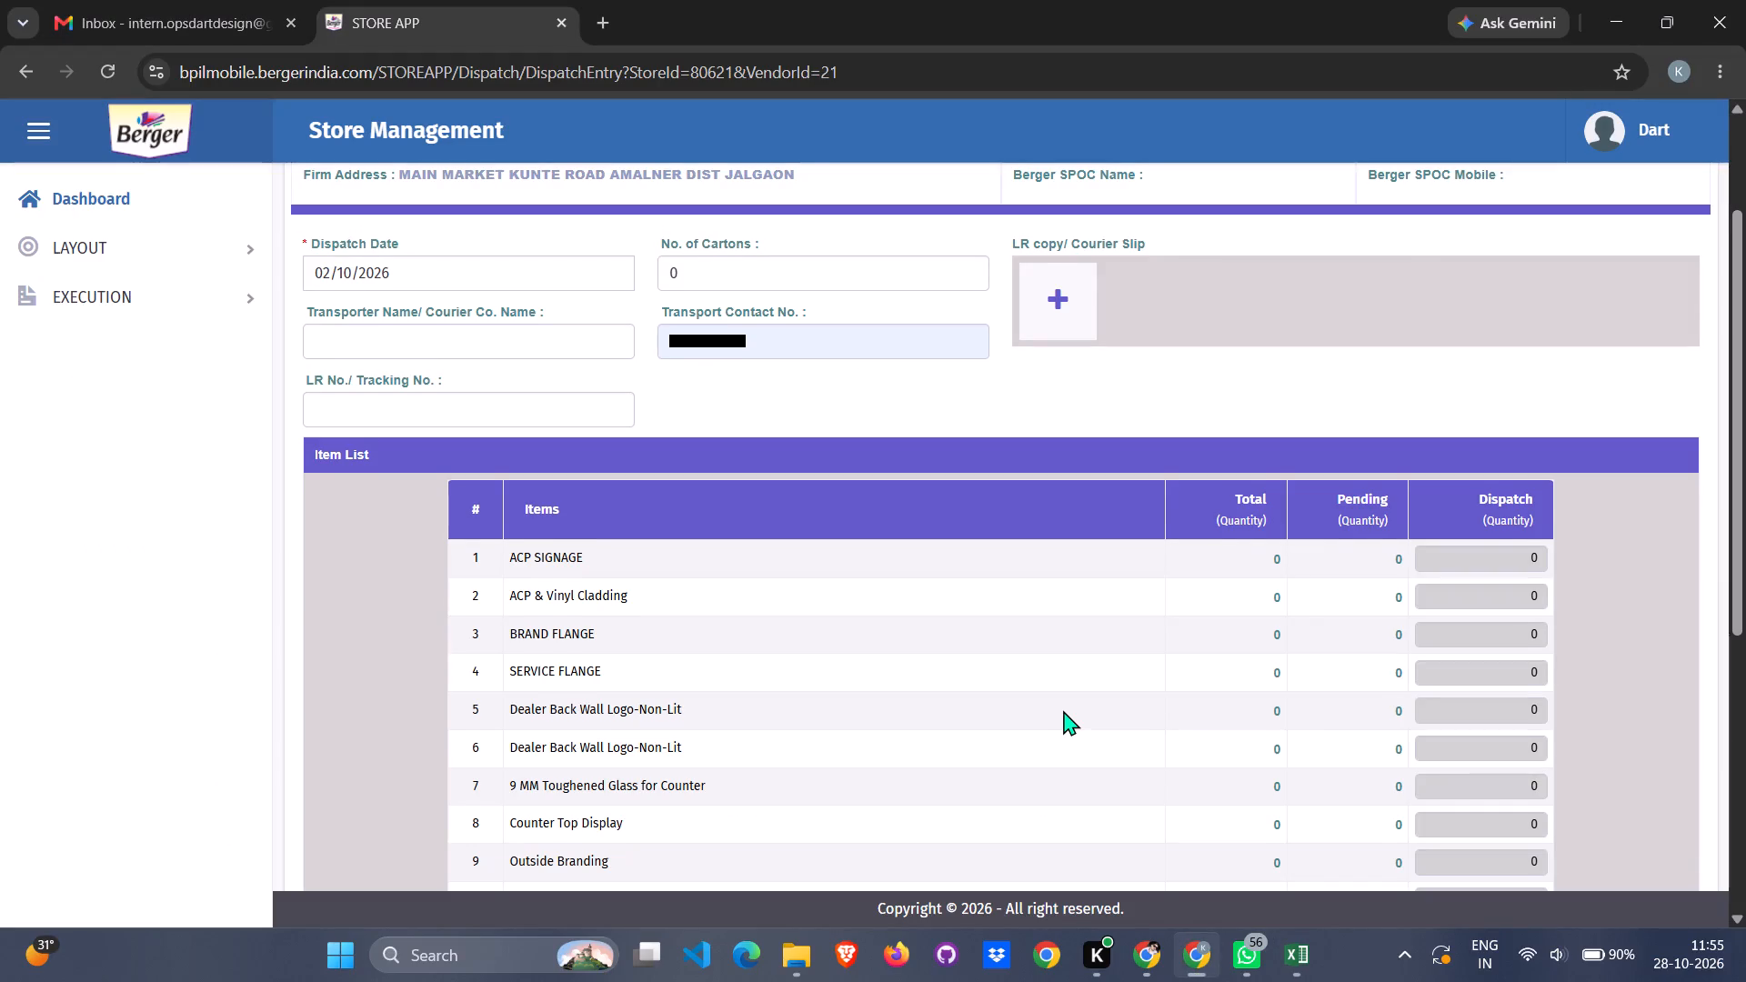
Submit the HAJI dealer's dispatch entry and dismiss the resulting message.
{"action": "scroll", "coordinate": [1063, 710], "scroll_direction": "down", "scroll_amount": 20}
{"action": "left_click", "coordinate": [1017, 851]}
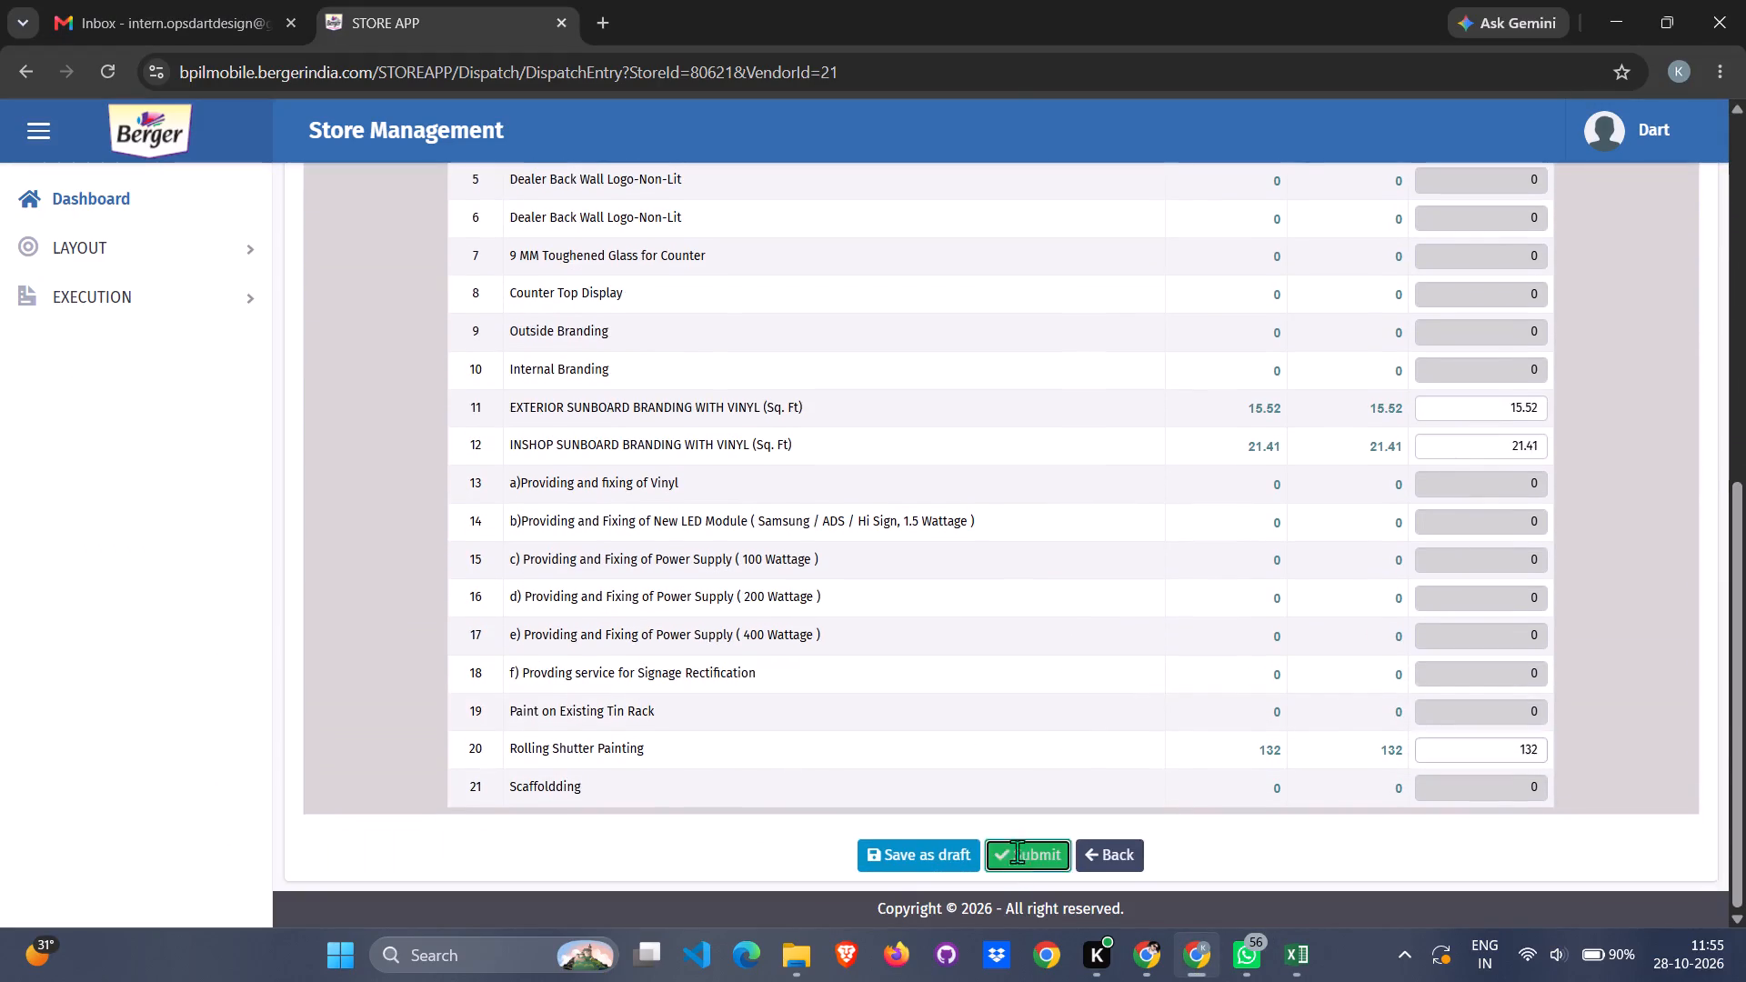
{"action": "left_click", "coordinate": [829, 639]}
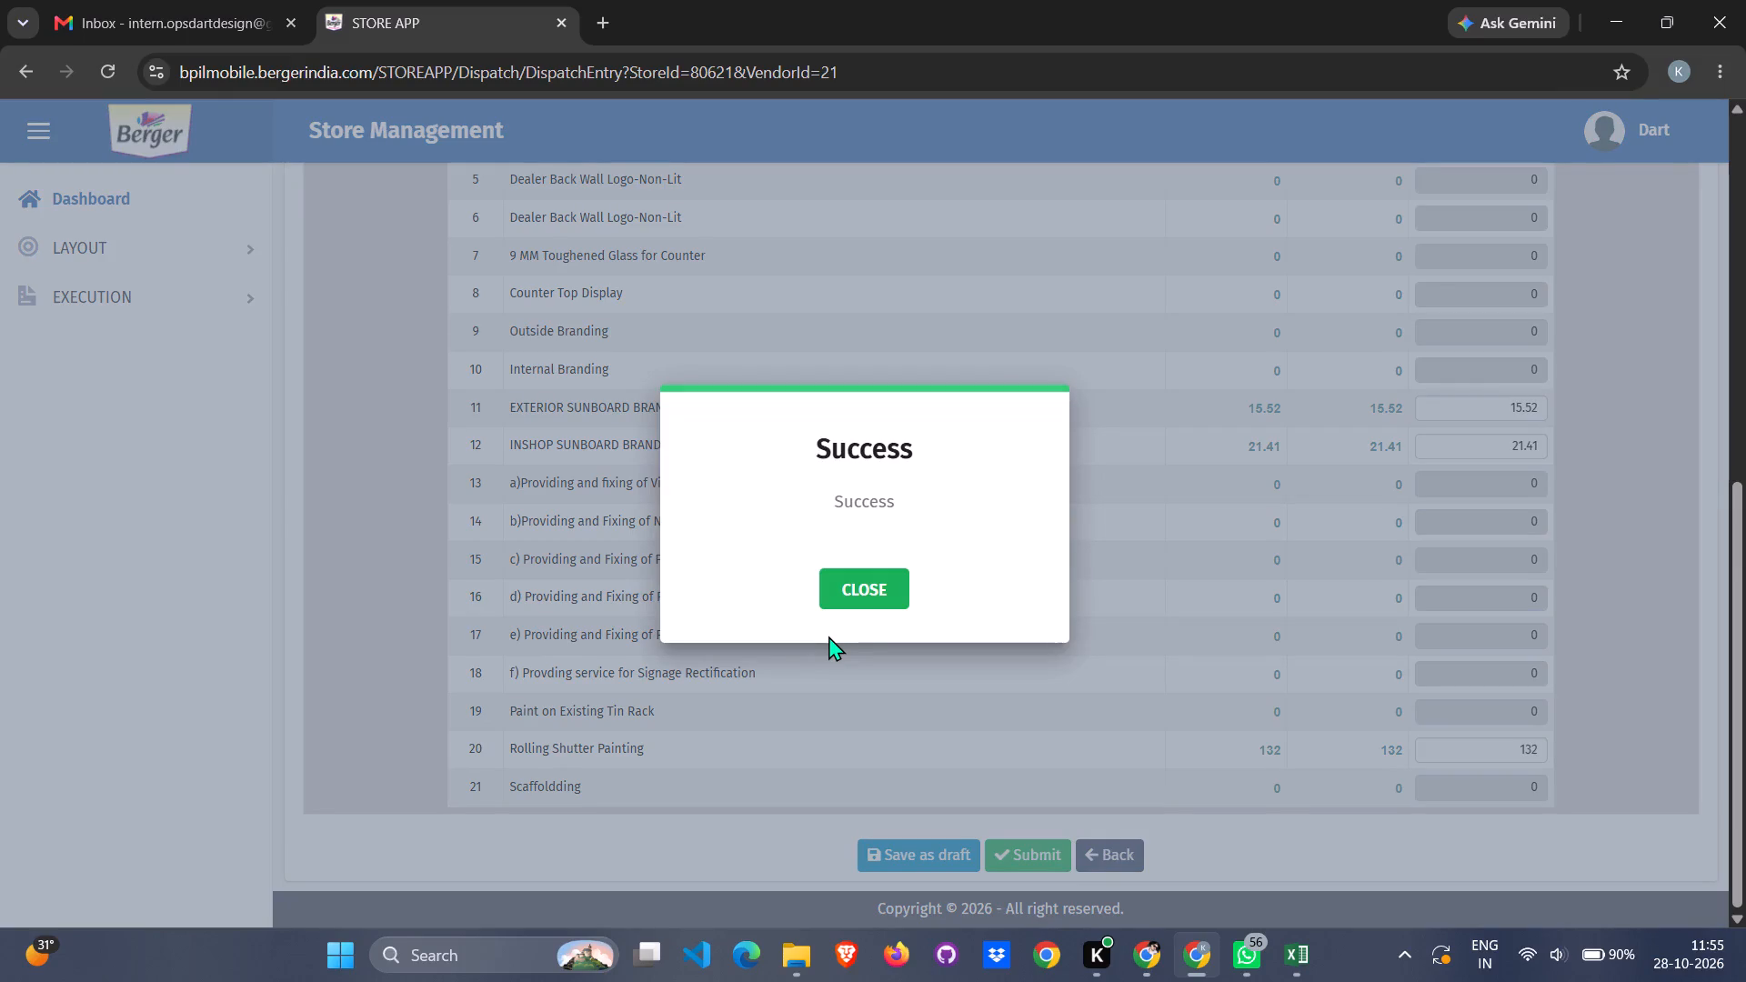
{"action": "left_click", "coordinate": [874, 586]}
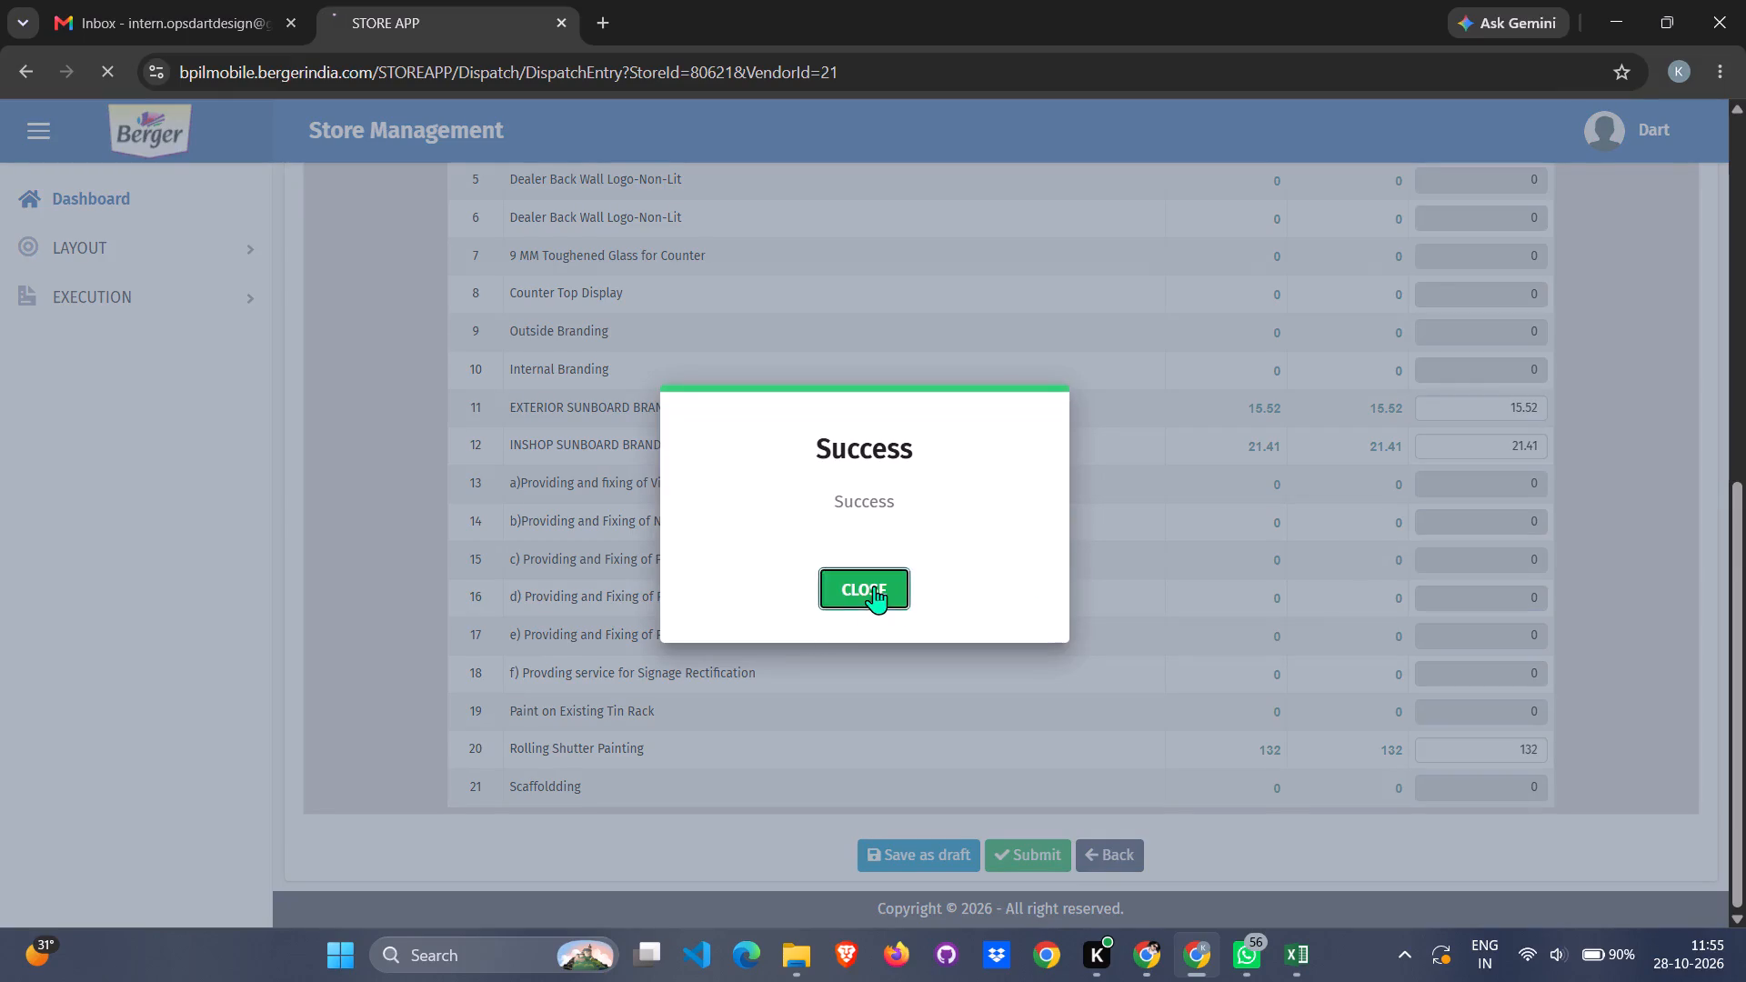
Reopen the Dispatch Items store list.
{"action": "left_click", "coordinate": [122, 287]}
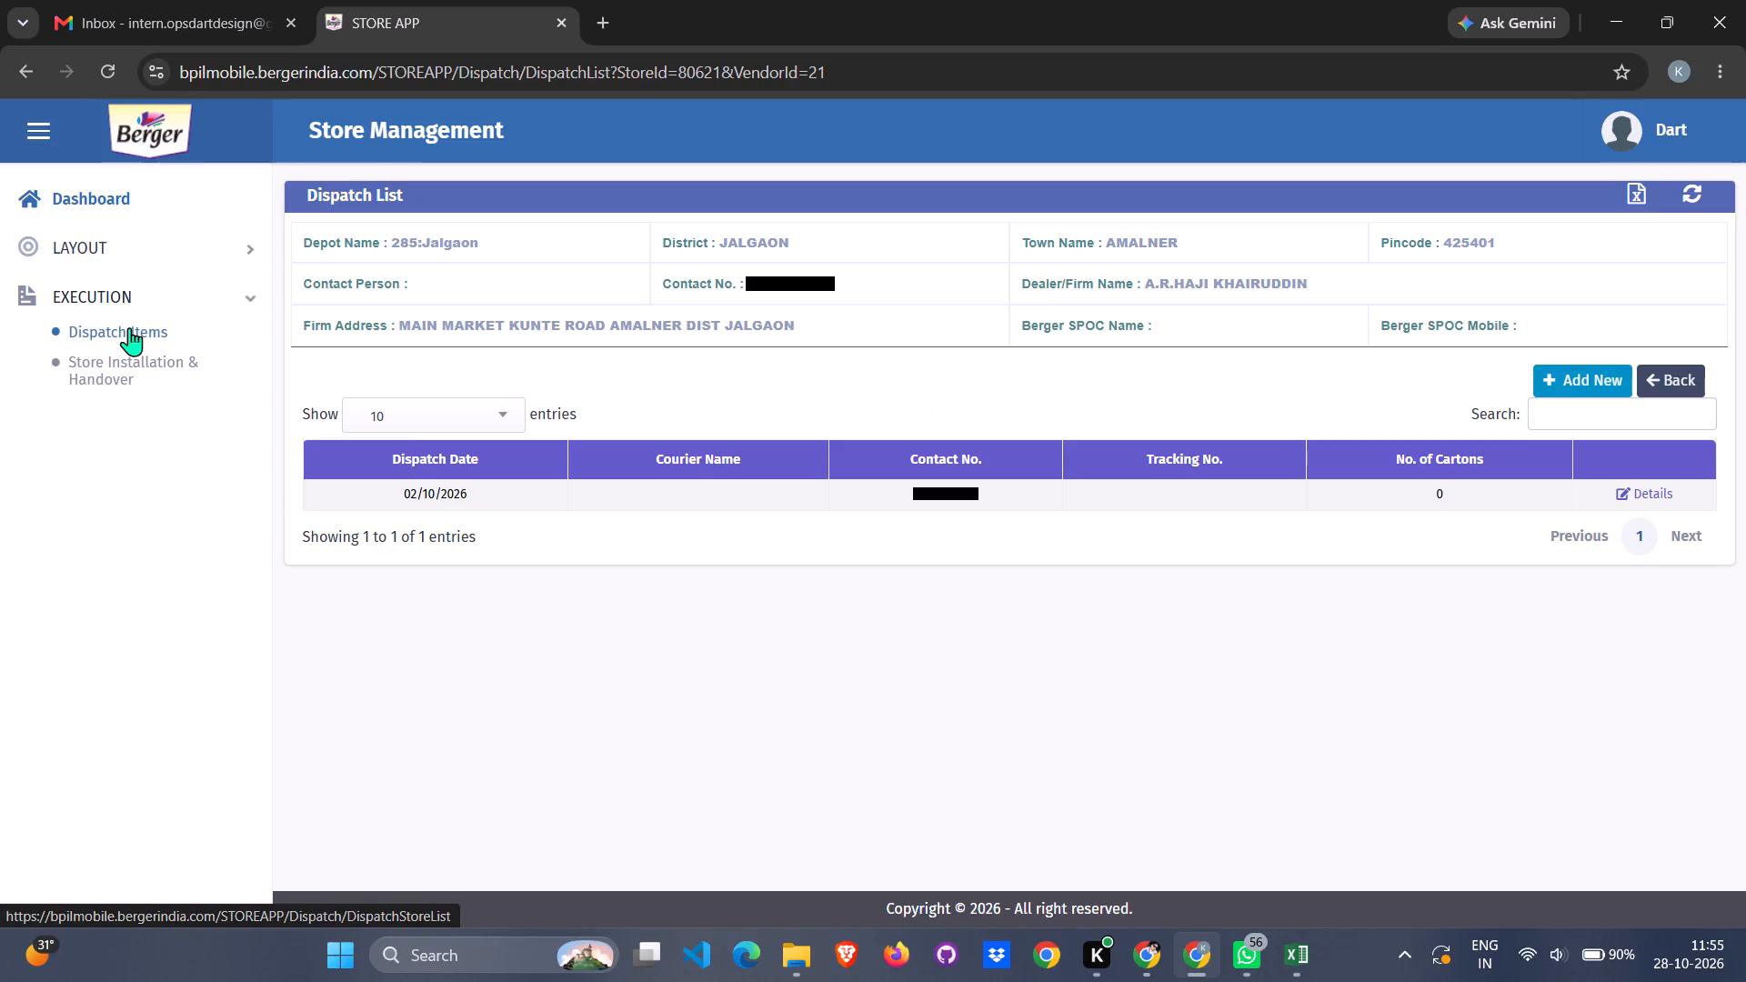
{"action": "left_click", "coordinate": [129, 327]}
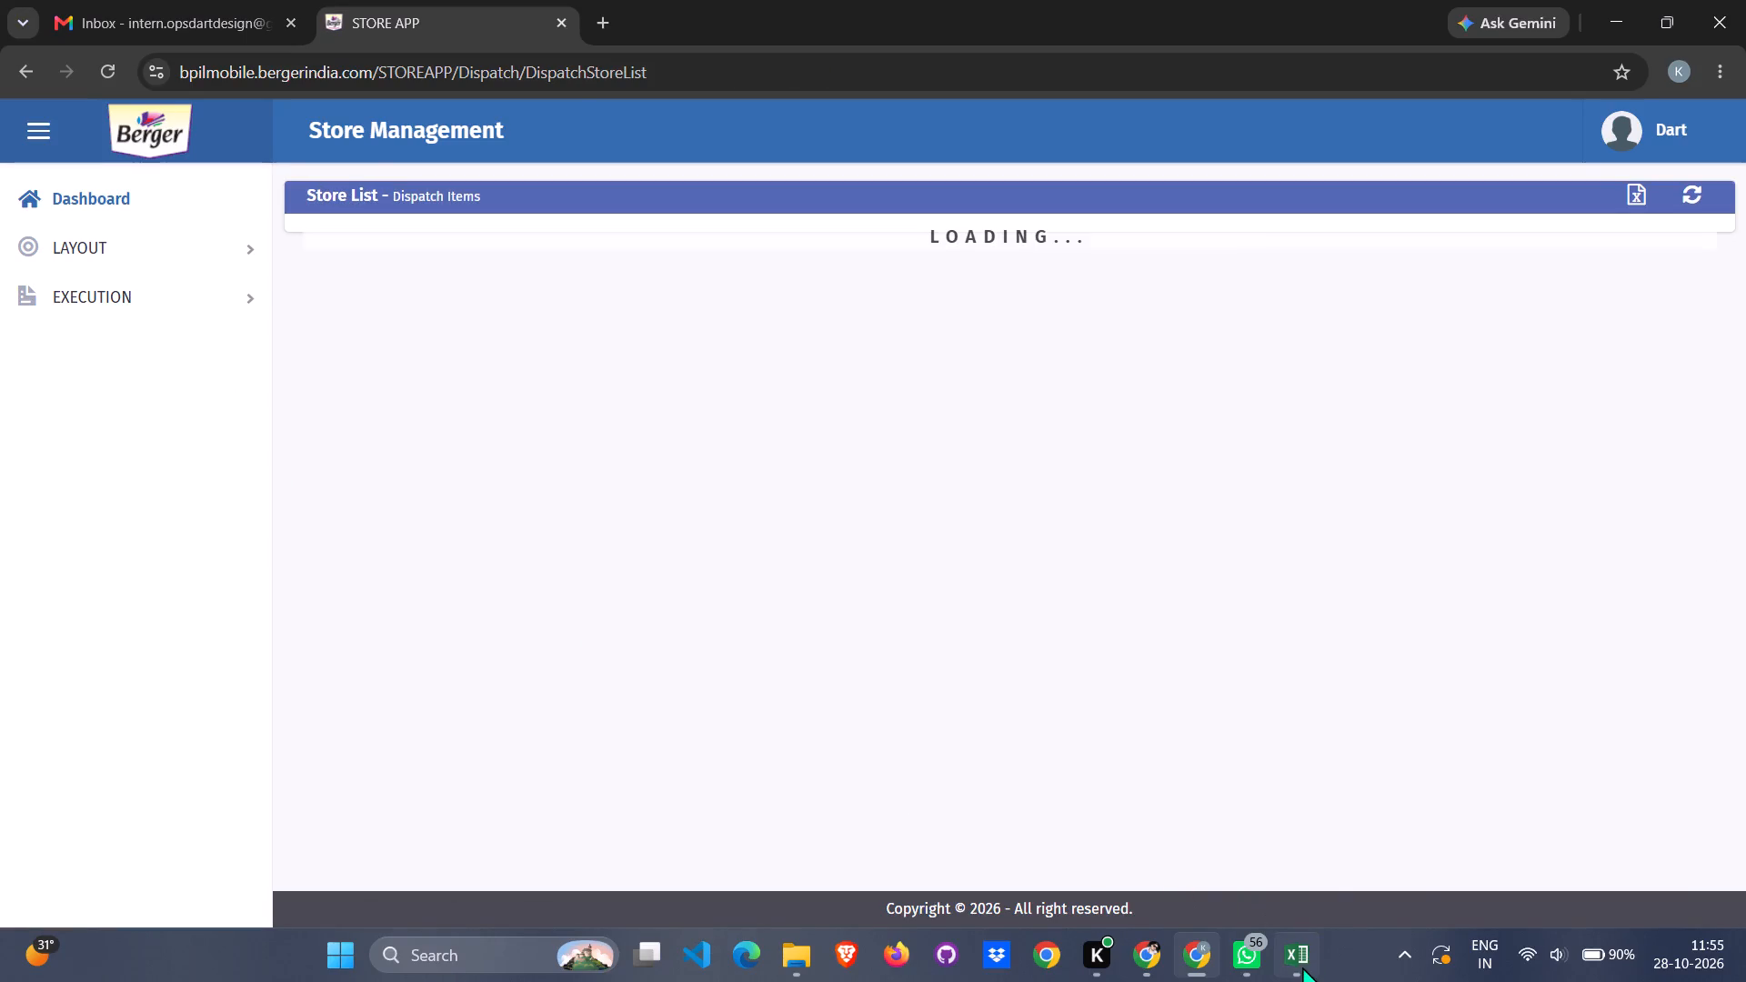
Switch to Excel and search the dealer name column of the West Summary sheet for MAULI.
{"action": "left_click", "coordinate": [1300, 967]}
{"action": "scroll", "coordinate": [908, 593], "scroll_direction": "right", "scroll_amount": 16}
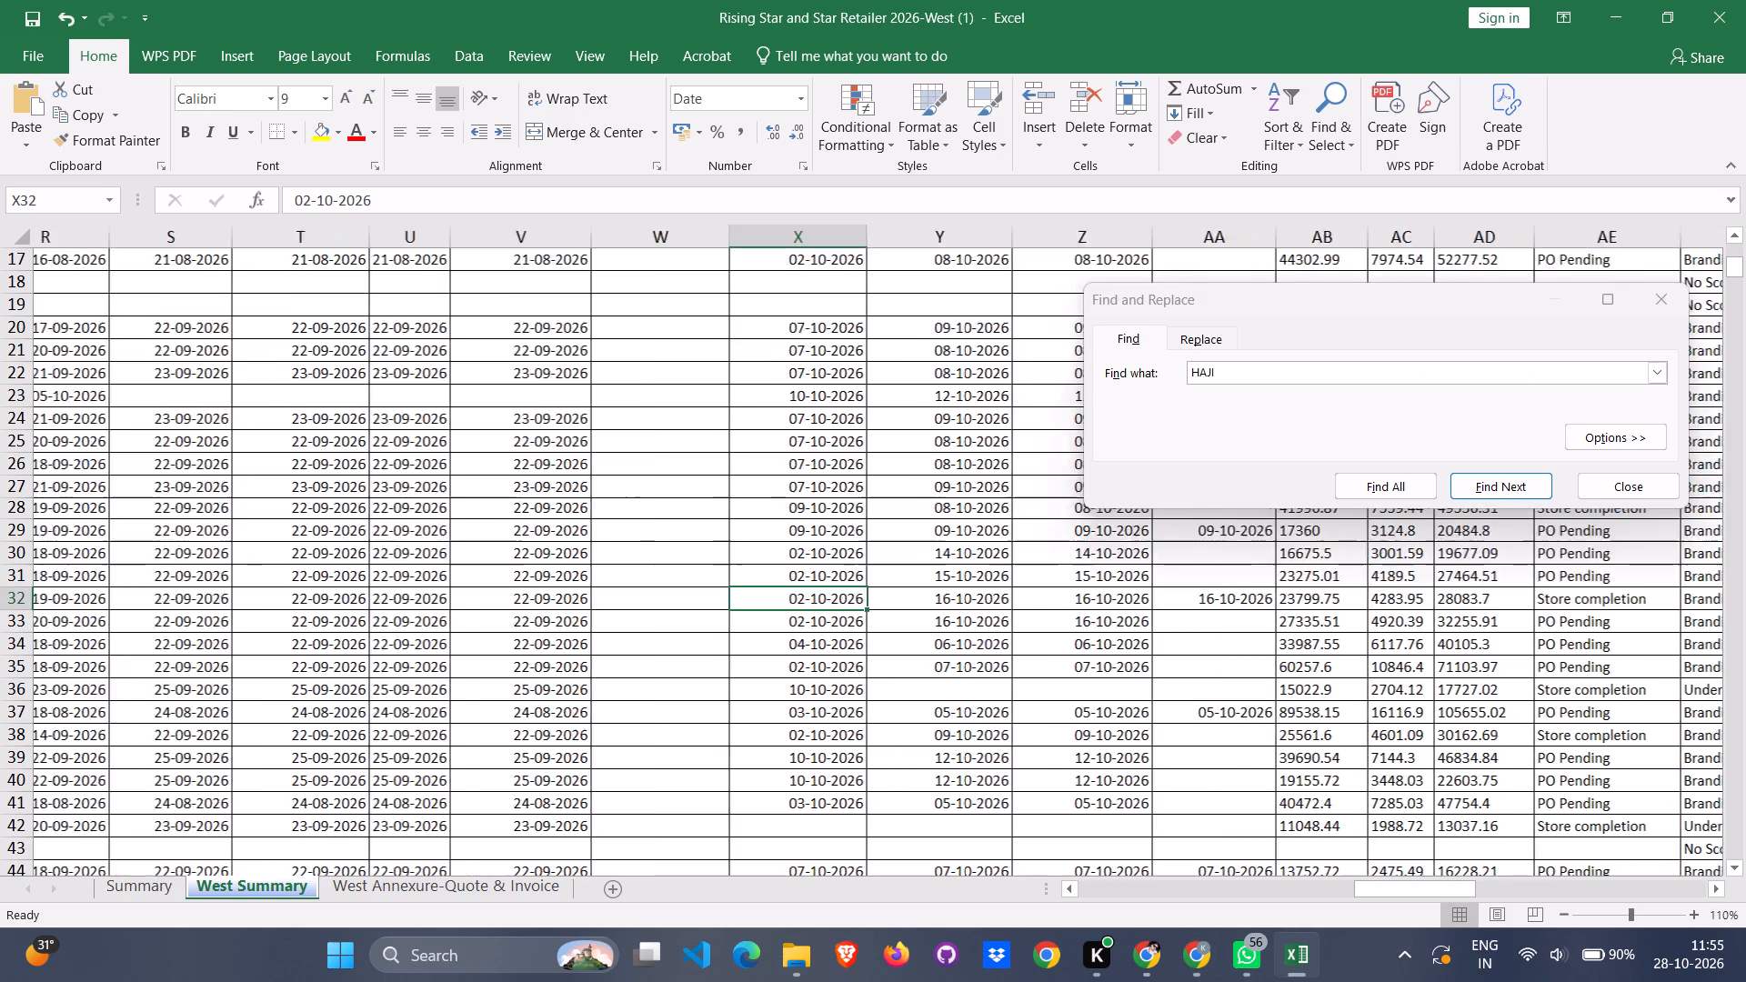
{"action": "scroll", "coordinate": [908, 593], "scroll_direction": "right", "scroll_amount": 3}
{"action": "left_click", "coordinate": [851, 233]}
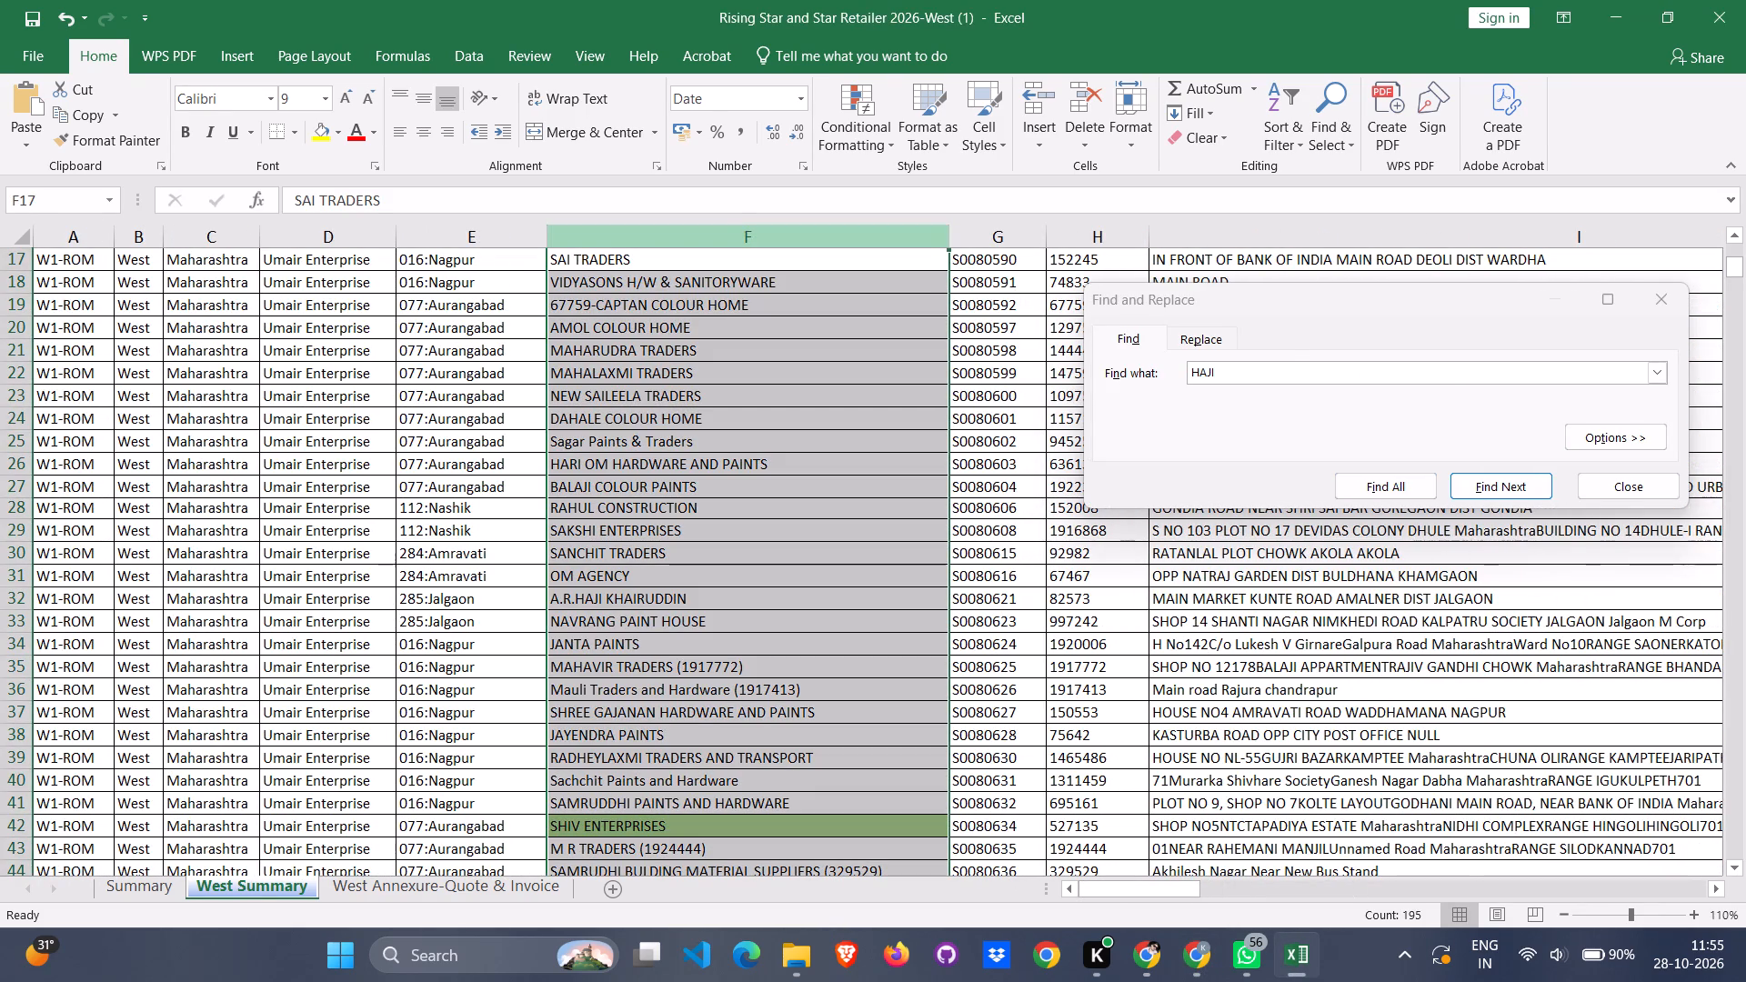
{"action": "left_click", "coordinate": [1280, 368]}
{"action": "key", "text": "BackSpace"}
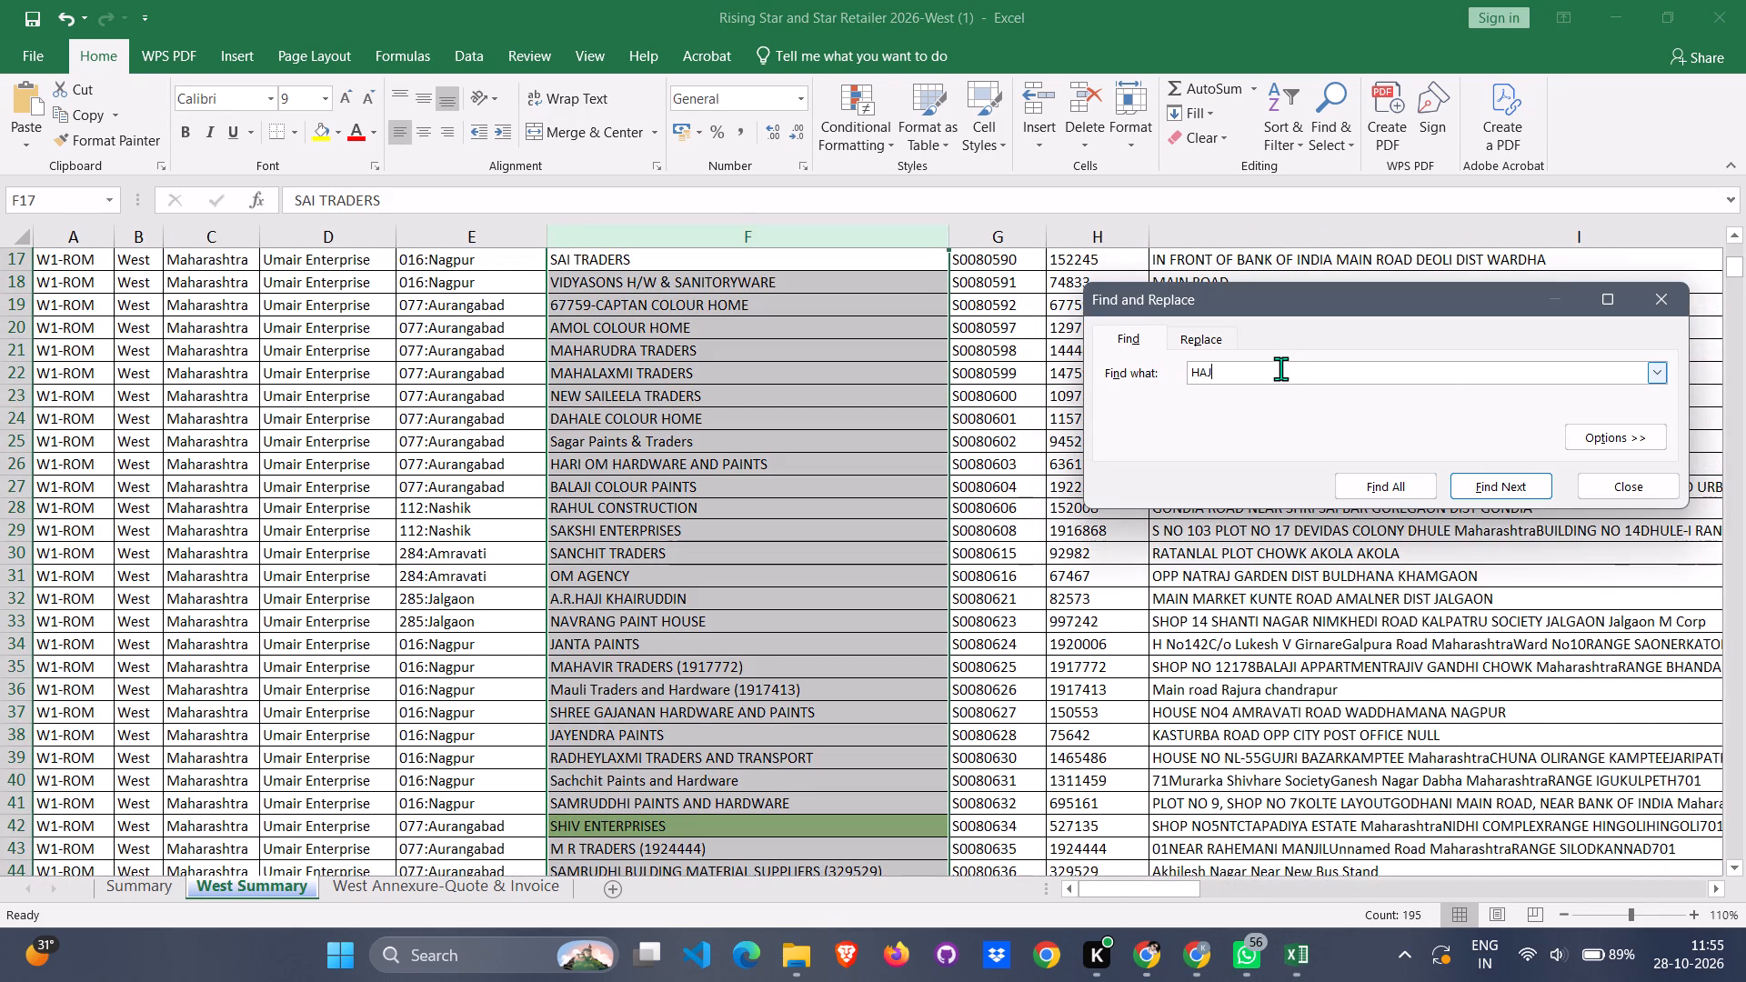
{"action": "key", "text": "BackSpace"}
{"action": "key", "text": "BackSpace"}
{"action": "key", "text": "BackSpace"}
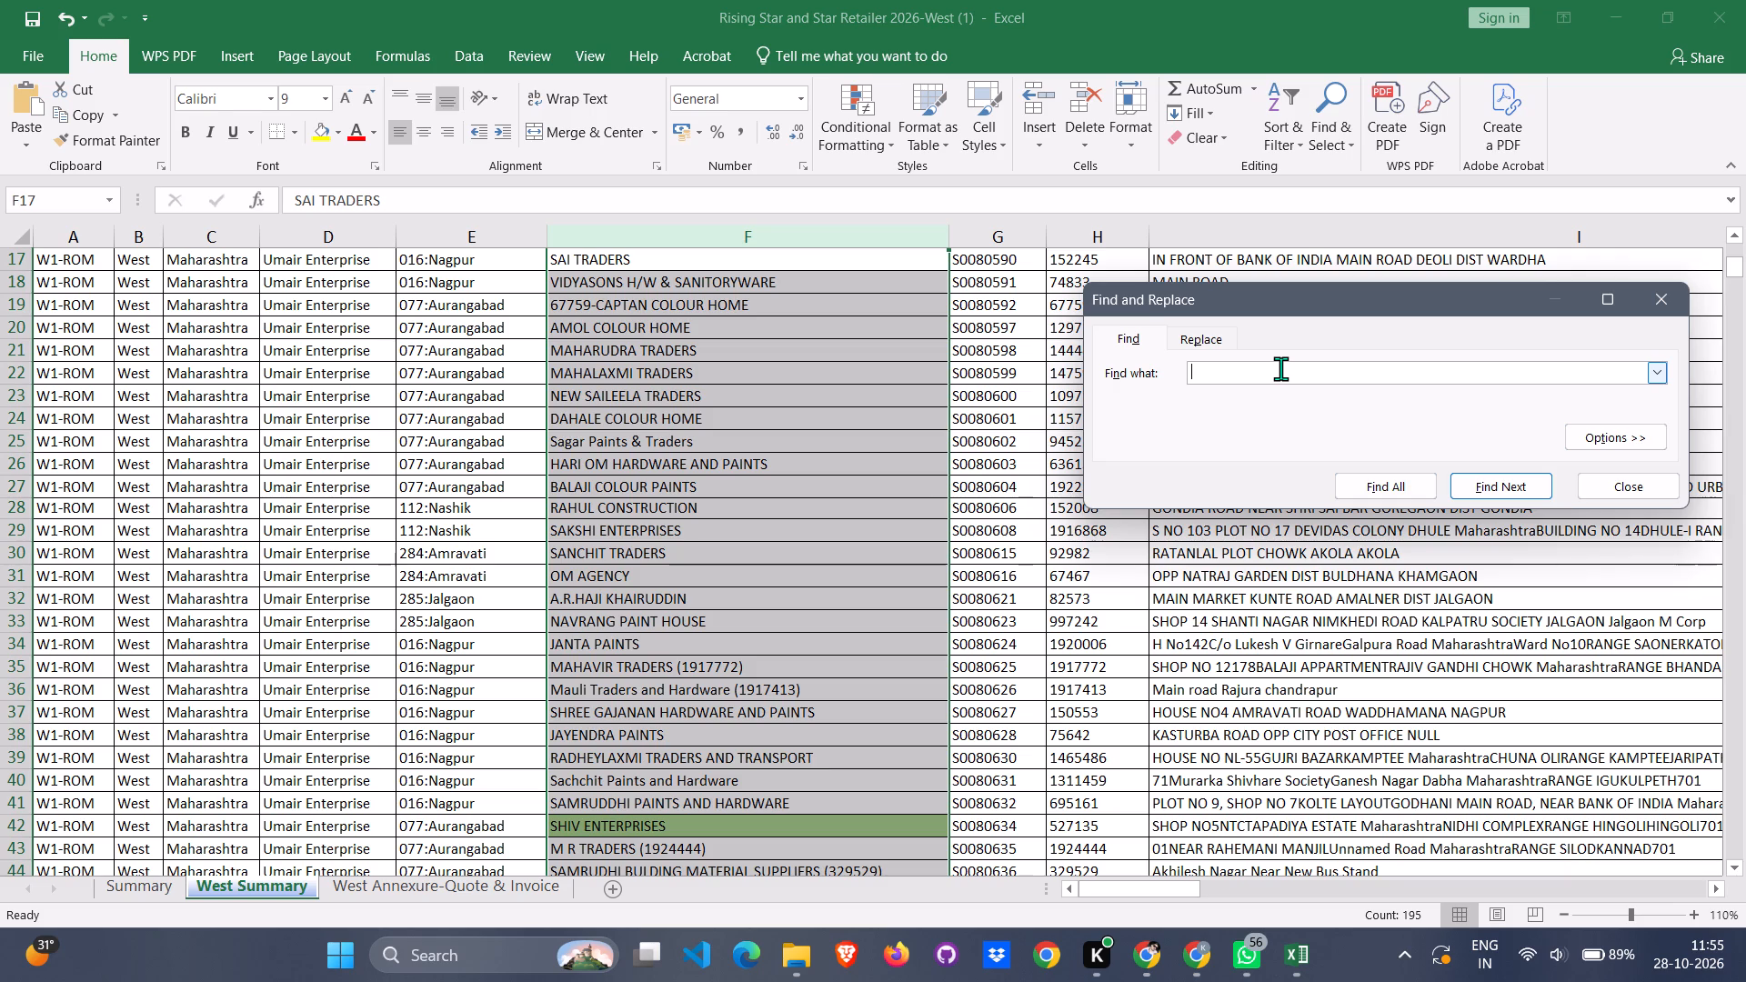
{"action": "type", "text": "MAULI"}
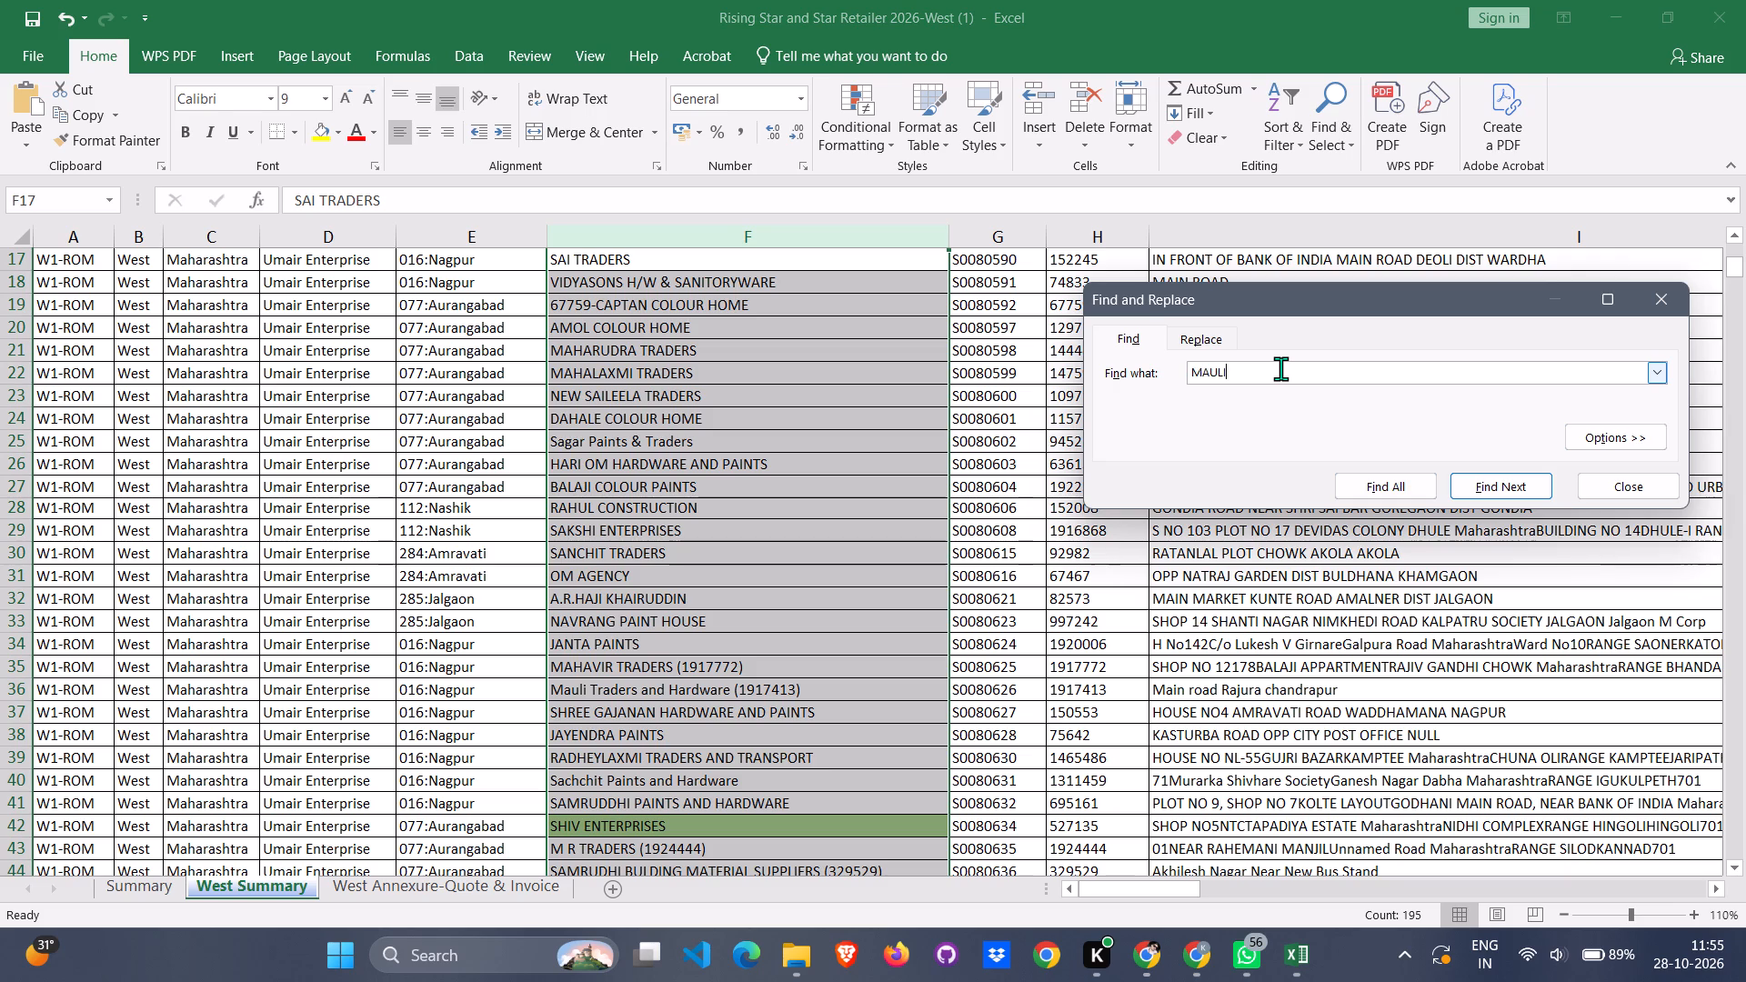
{"action": "left_click", "coordinate": [1515, 482]}
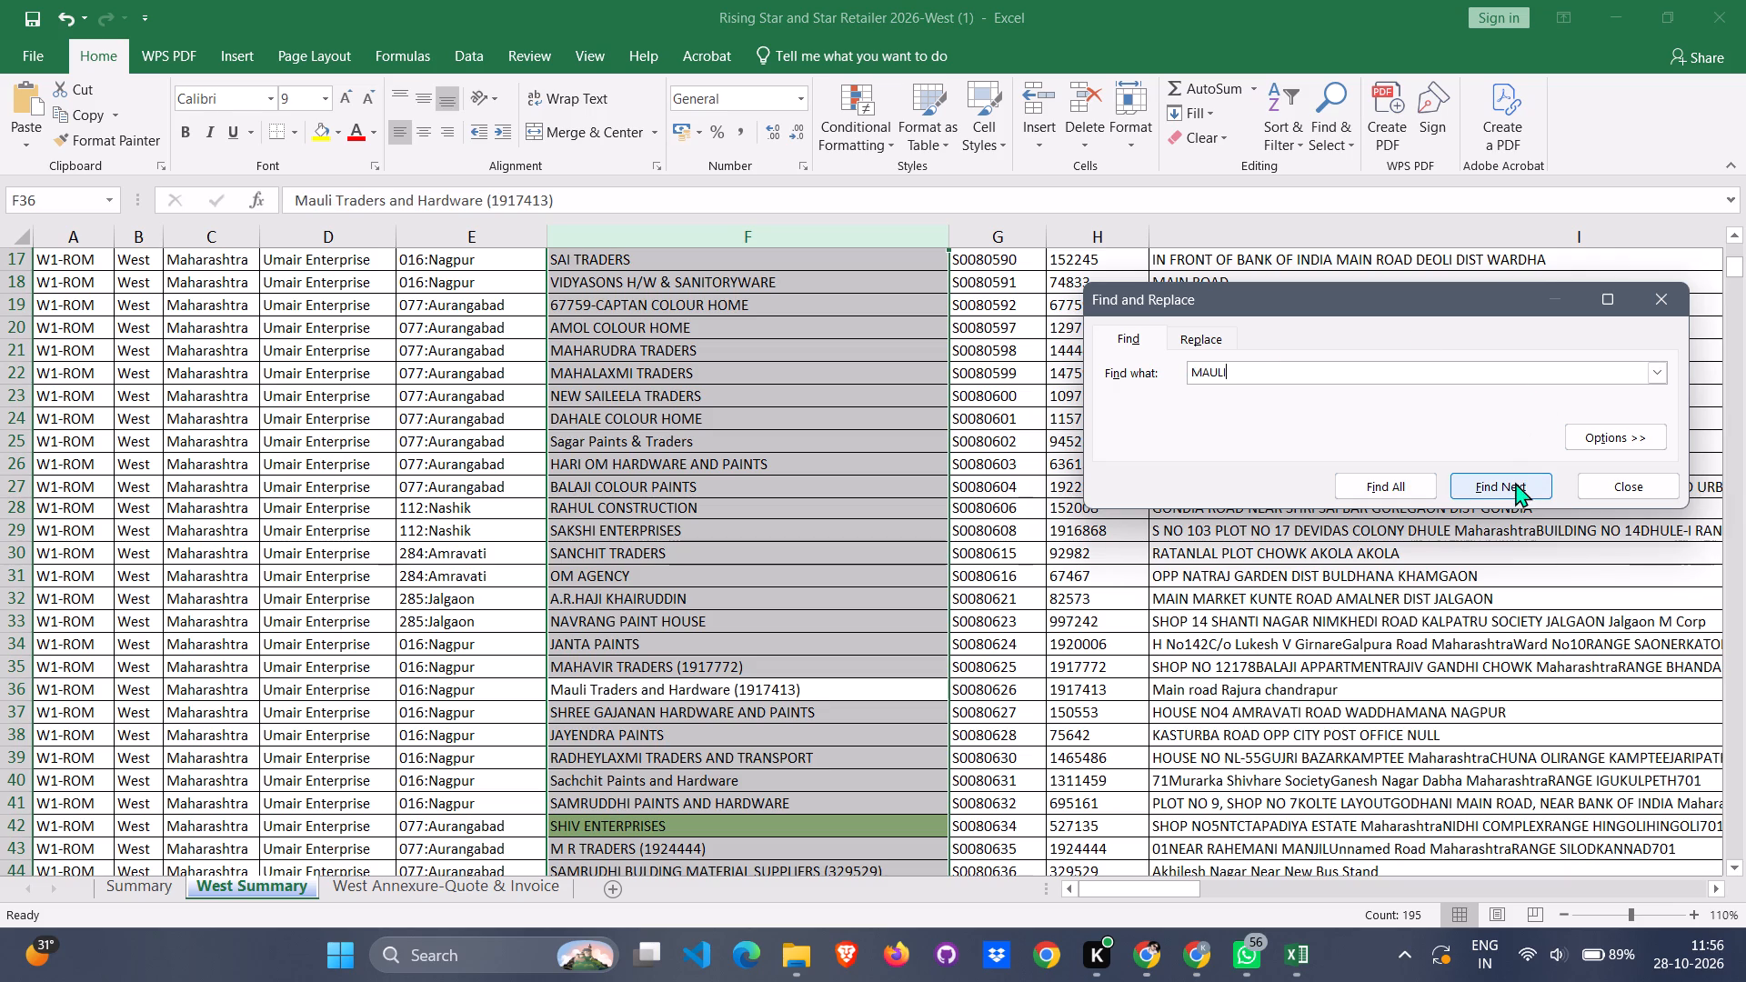
Copy the store code S0080626 from the Mauli Traders and Hardware row.
{"action": "left_click", "coordinate": [717, 695]}
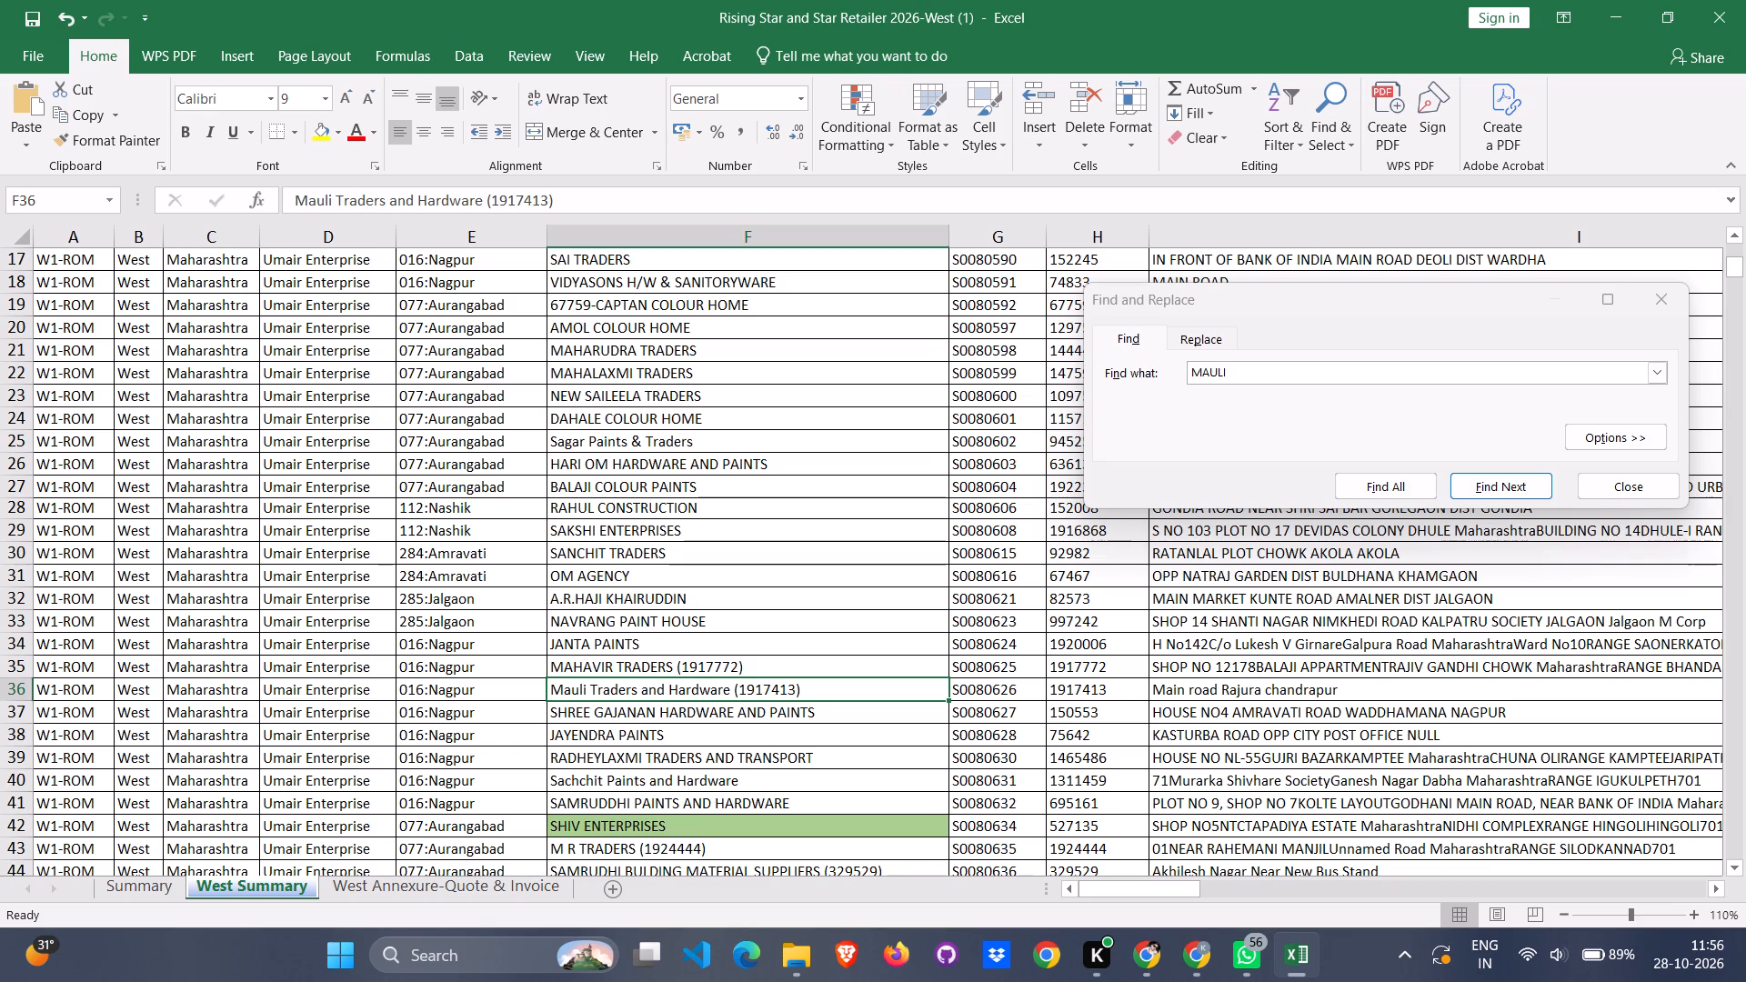
{"action": "left_click", "coordinate": [1008, 682]}
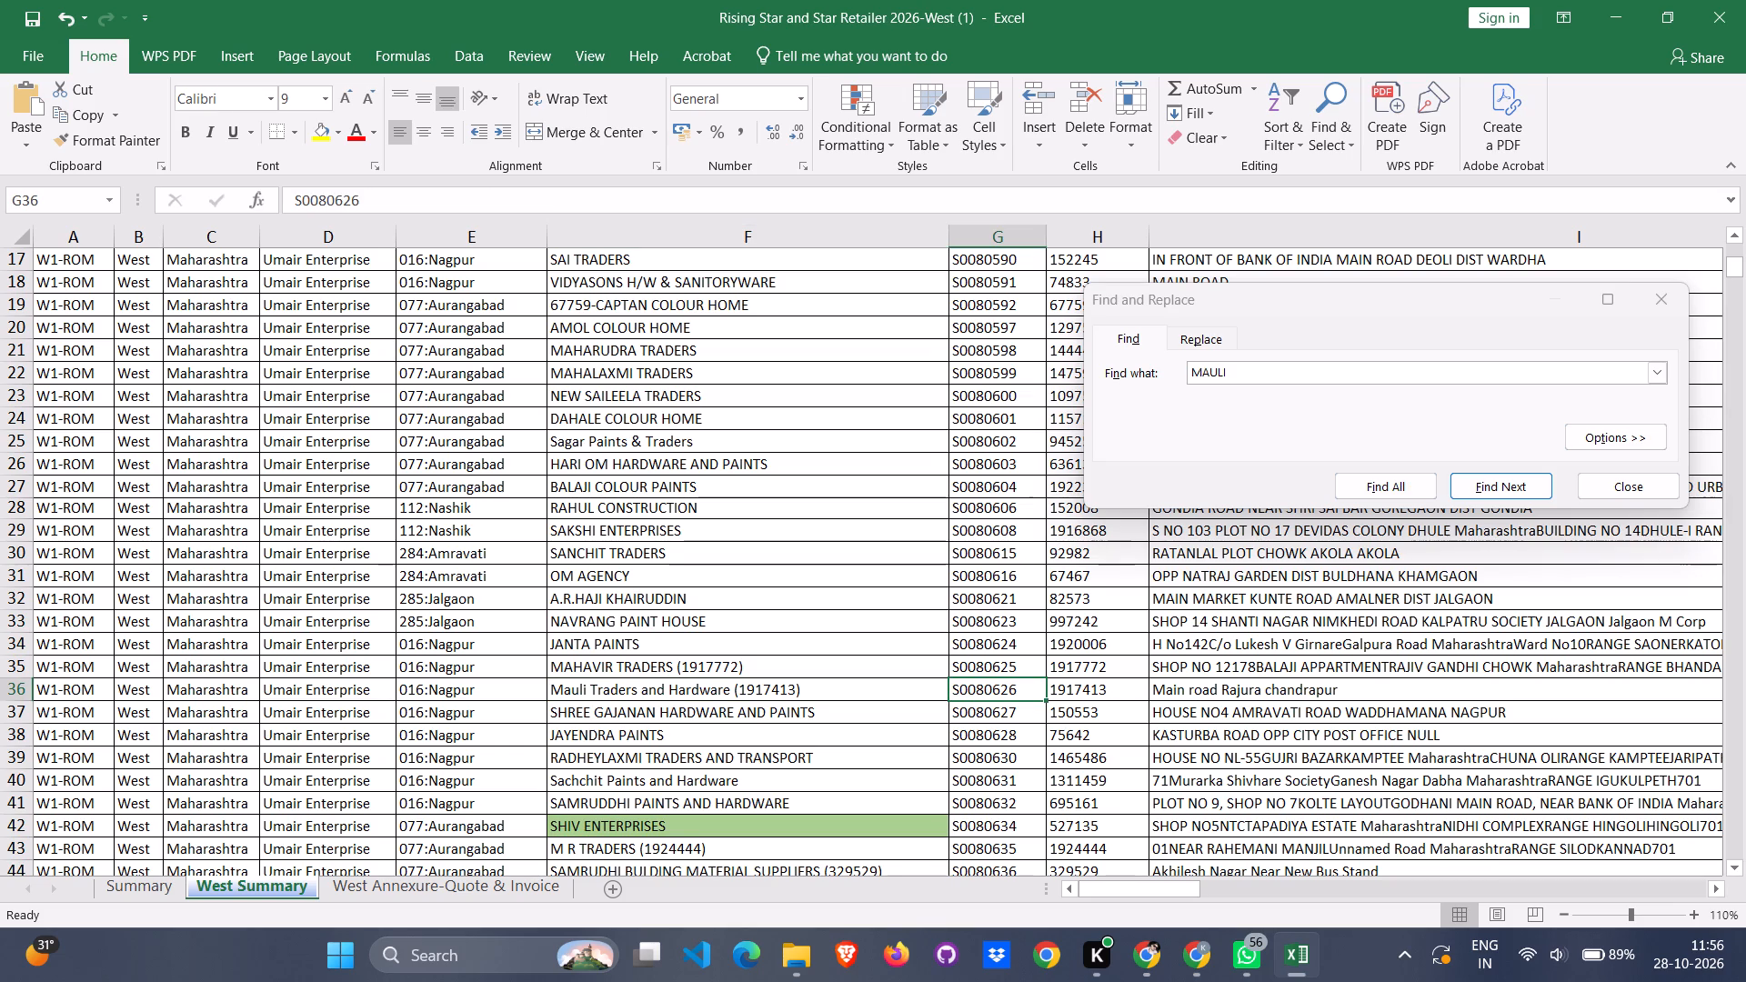
{"action": "key", "text": "ctrl+c"}
Switch to Chrome, search the Dispatch Items store list for S0080626 and open that store's dispatch list.
{"action": "key", "text": "alt+Tab"}
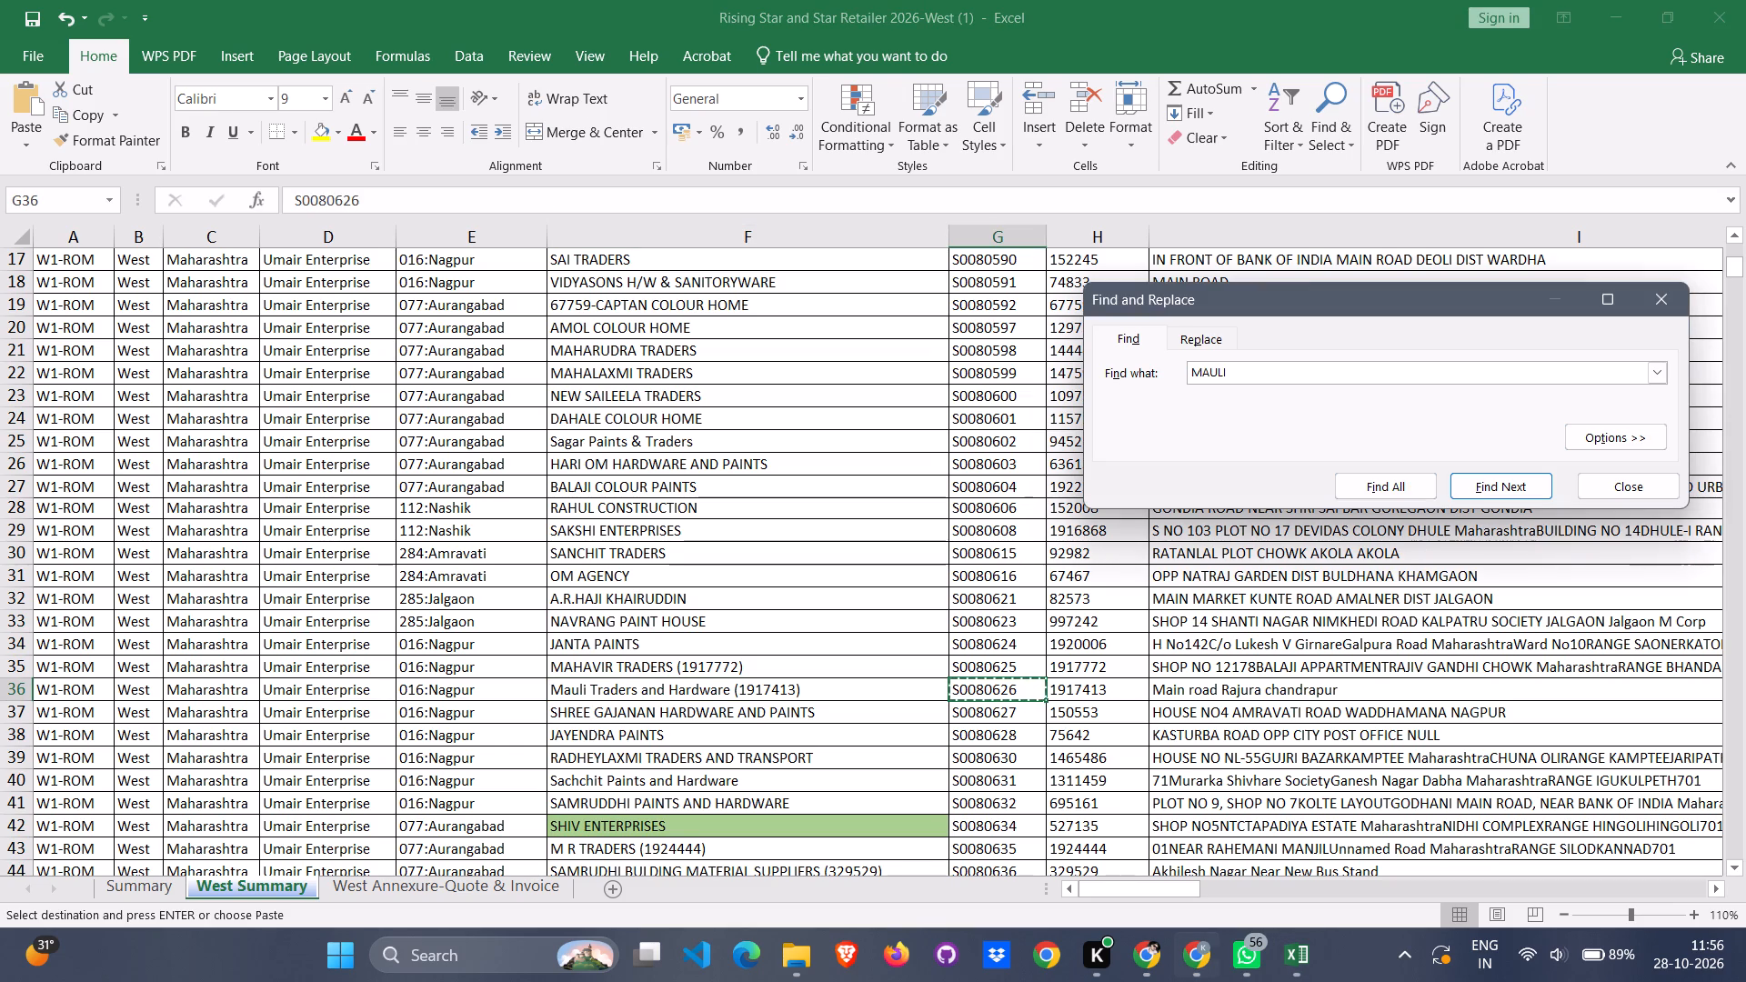
{"action": "left_click", "coordinate": [1184, 954]}
{"action": "left_click", "coordinate": [1577, 234]}
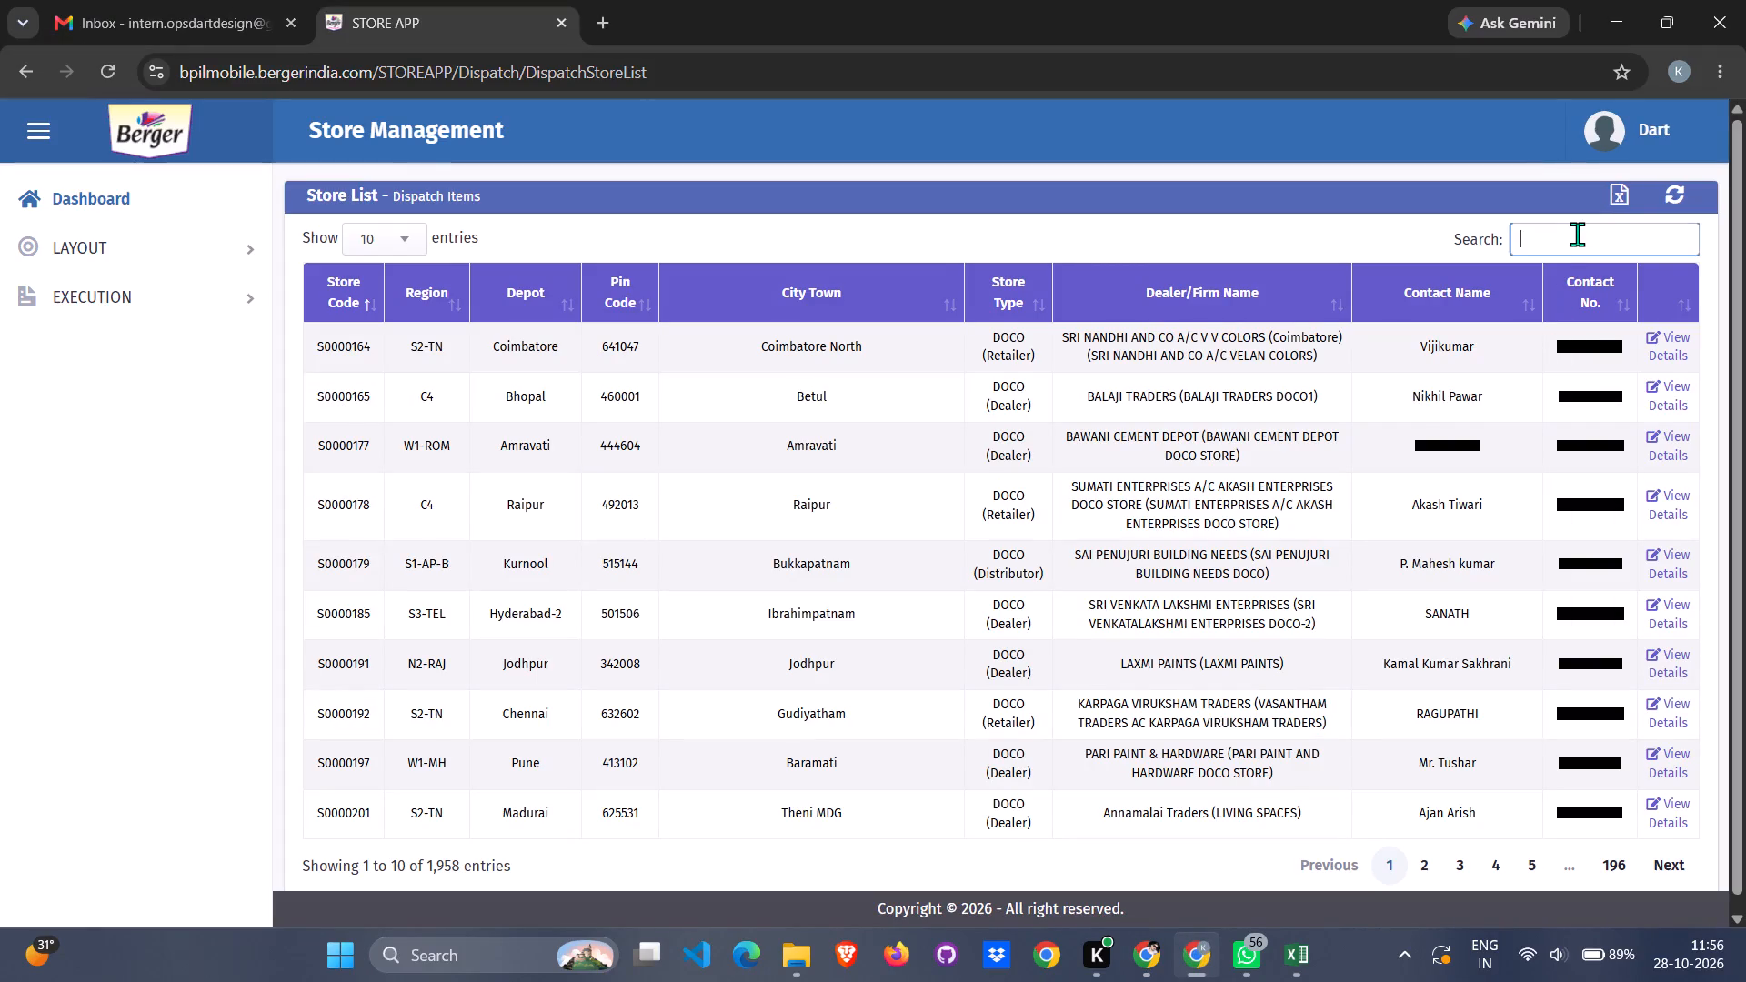
{"action": "key", "text": "ctrl+v"}
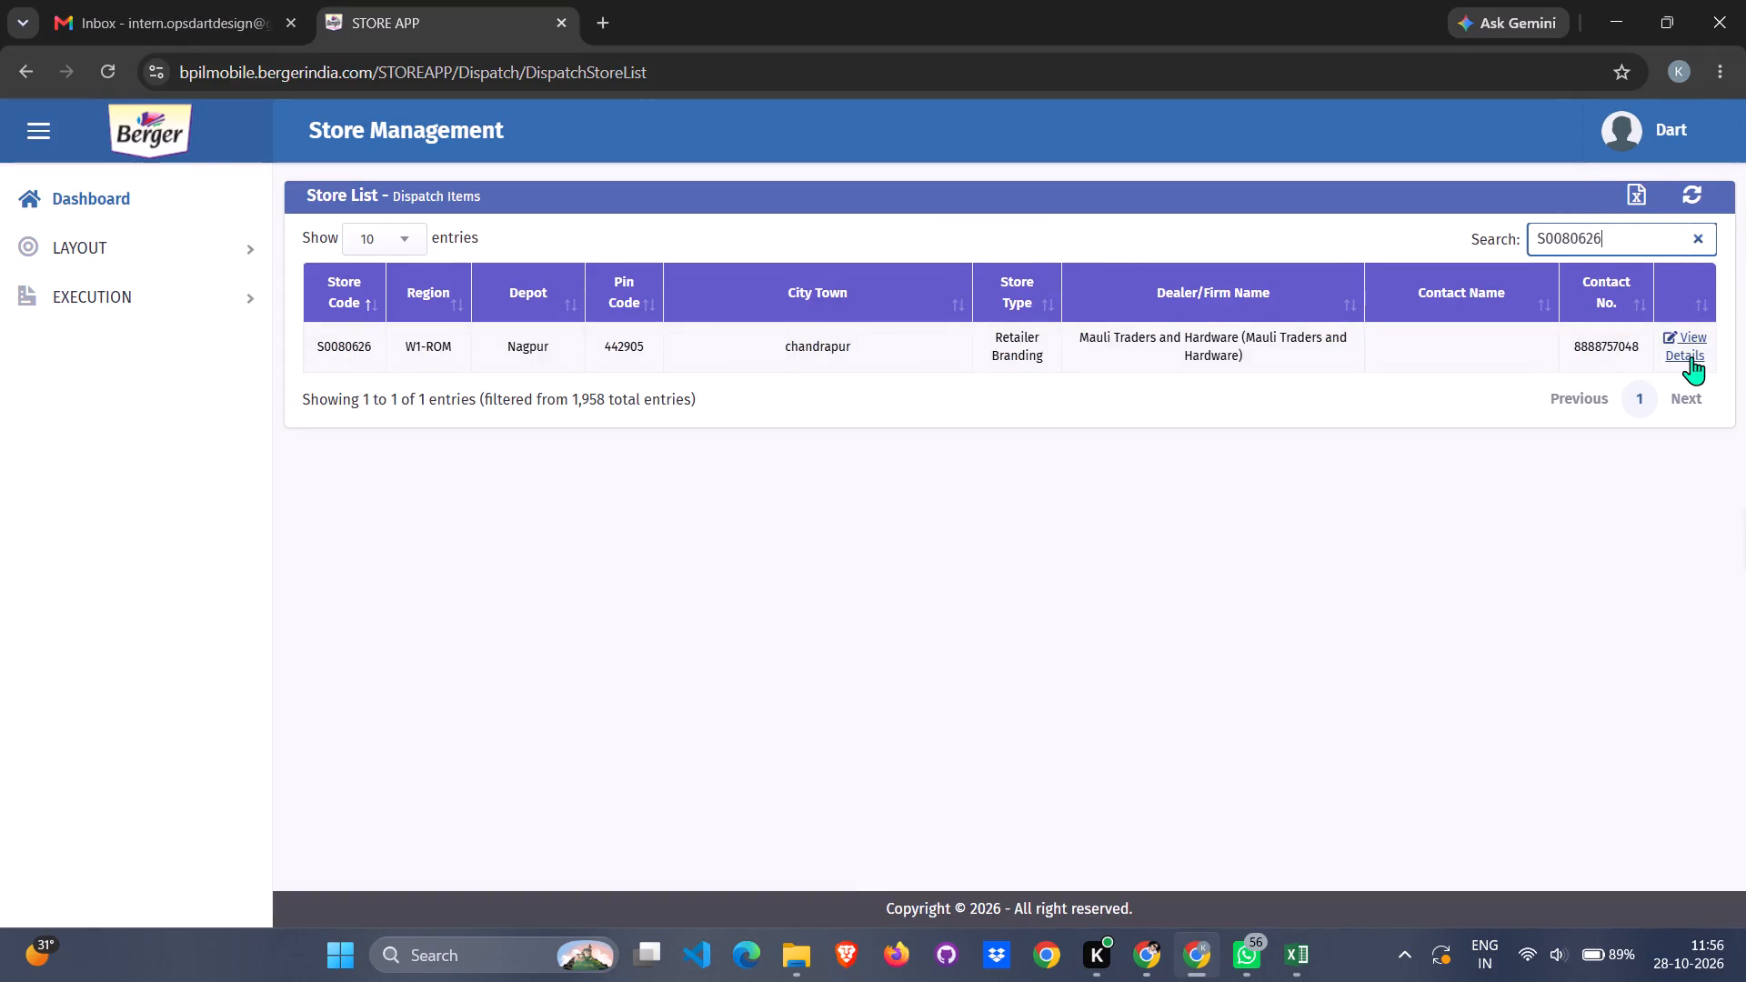
{"action": "left_click", "coordinate": [1691, 356]}
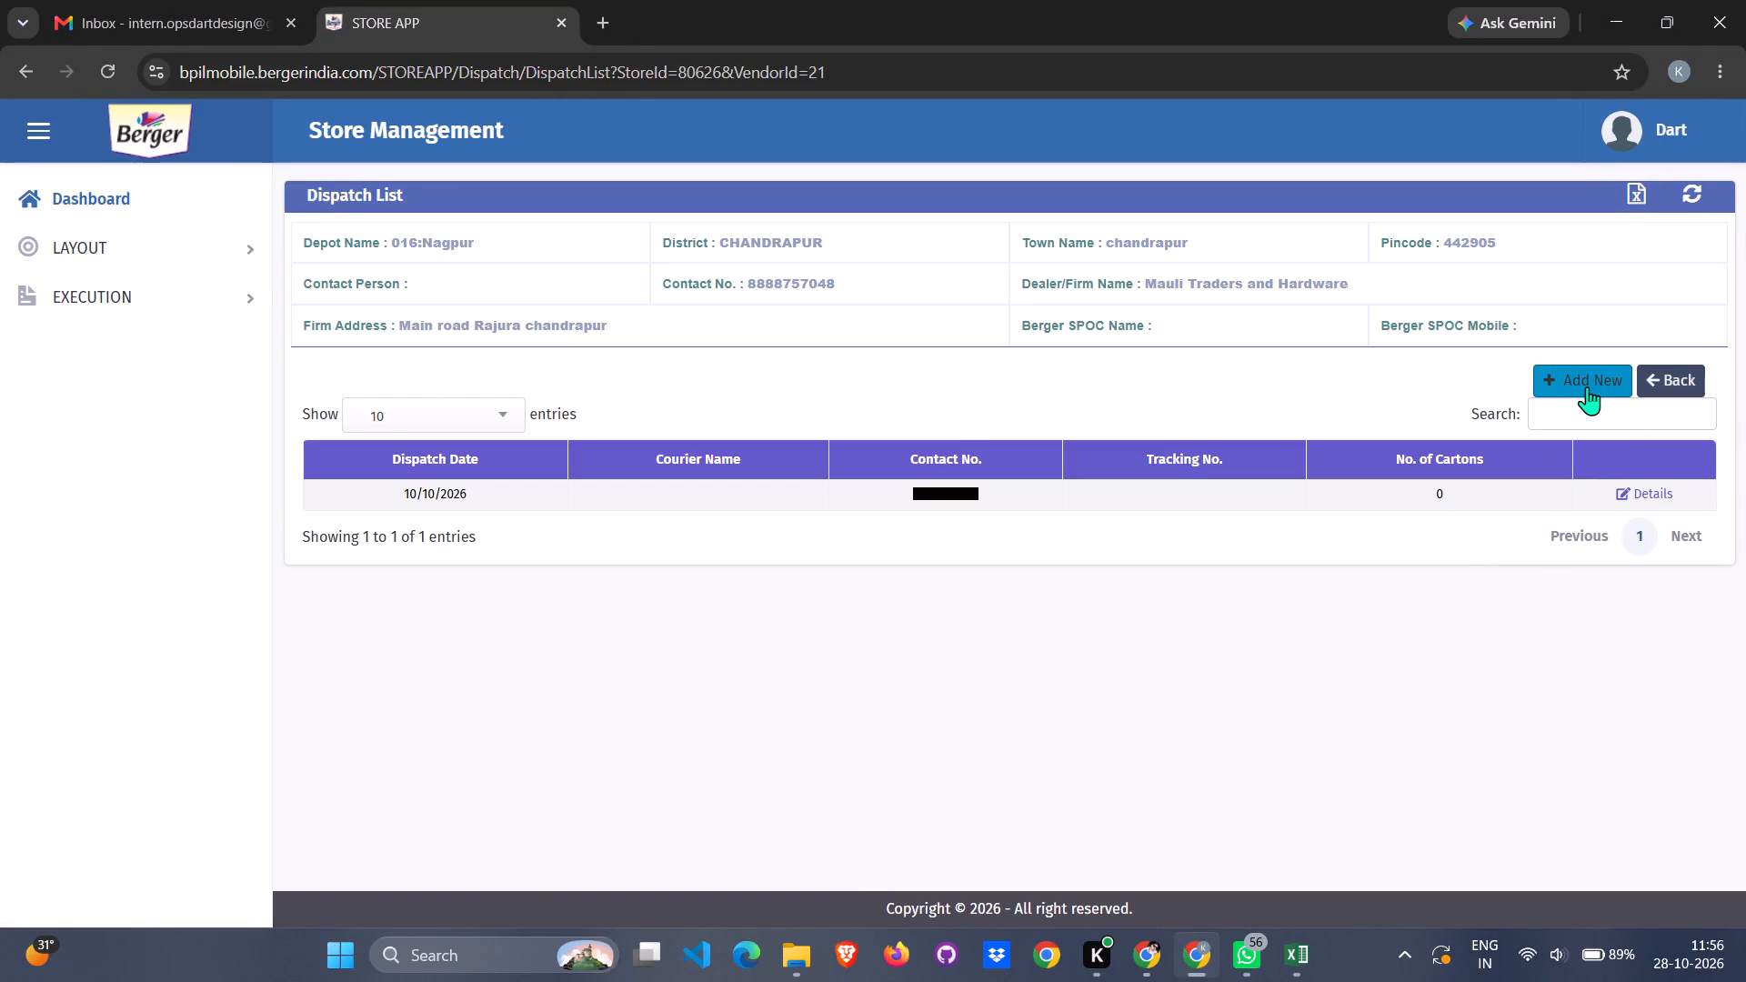
Open the existing 10/10/2026 dispatch entry of Mauli Traders and Hardware and examine its dispatch details and item quantities.
{"action": "left_click", "coordinate": [1655, 496]}
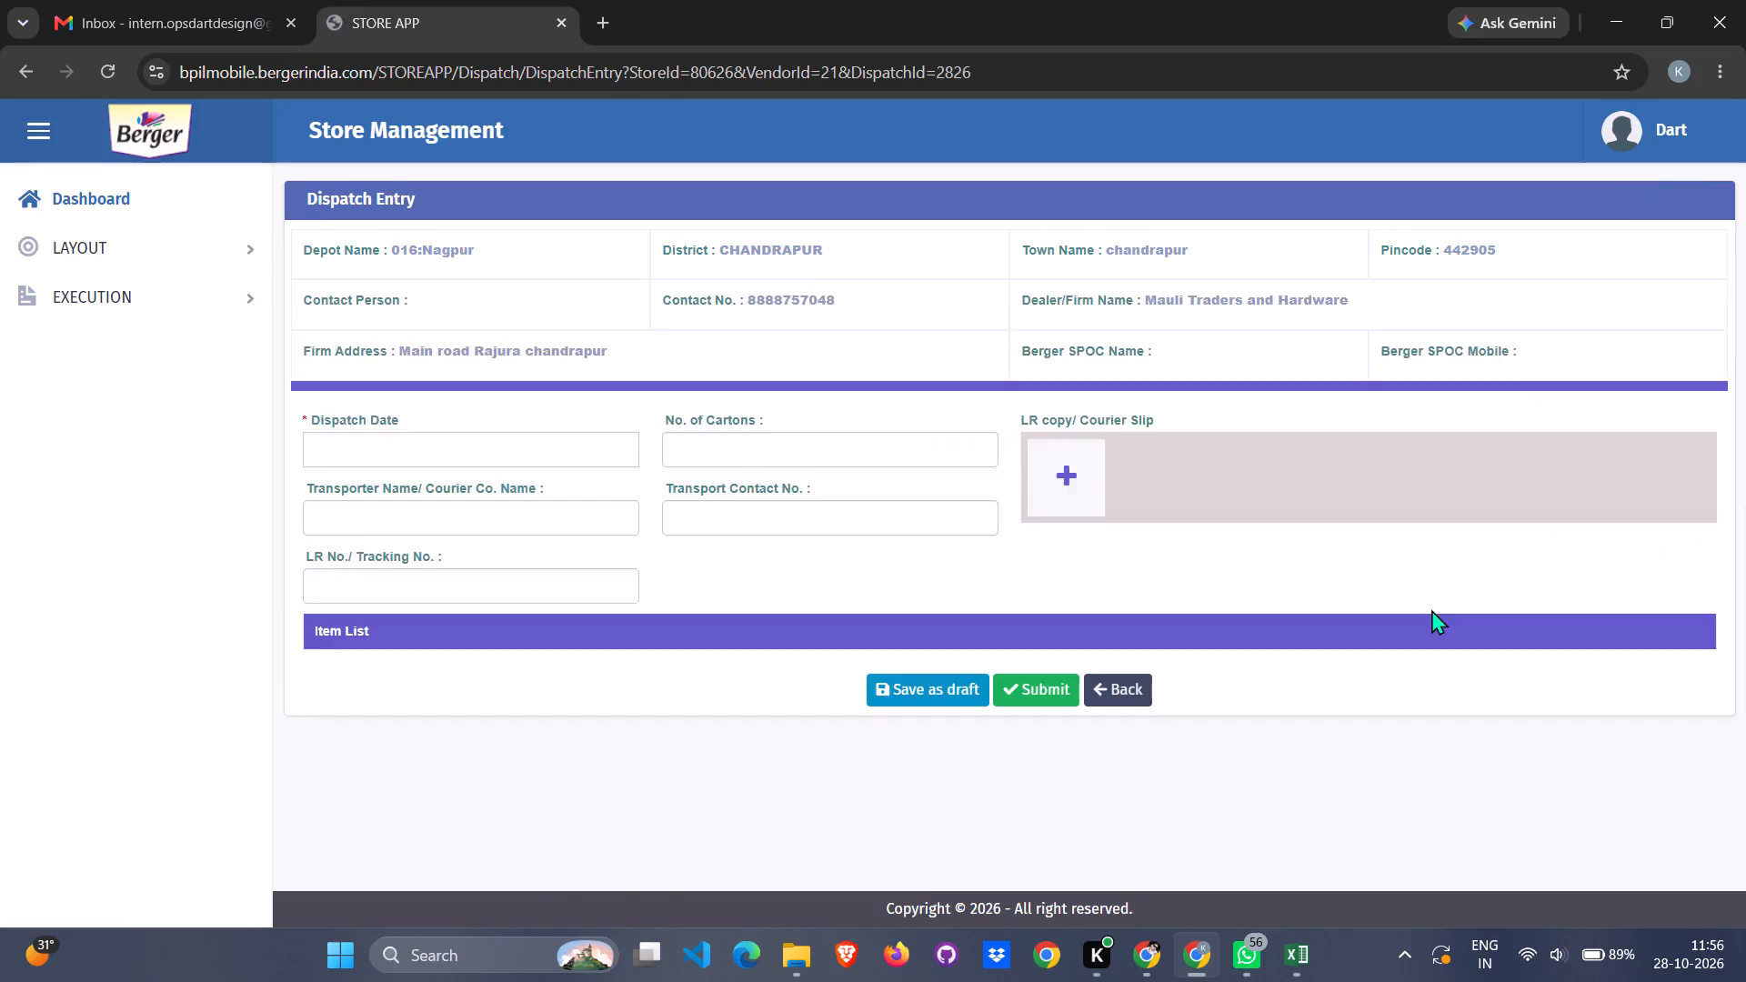
{"action": "scroll", "coordinate": [1431, 609], "scroll_direction": "down", "scroll_amount": 11}
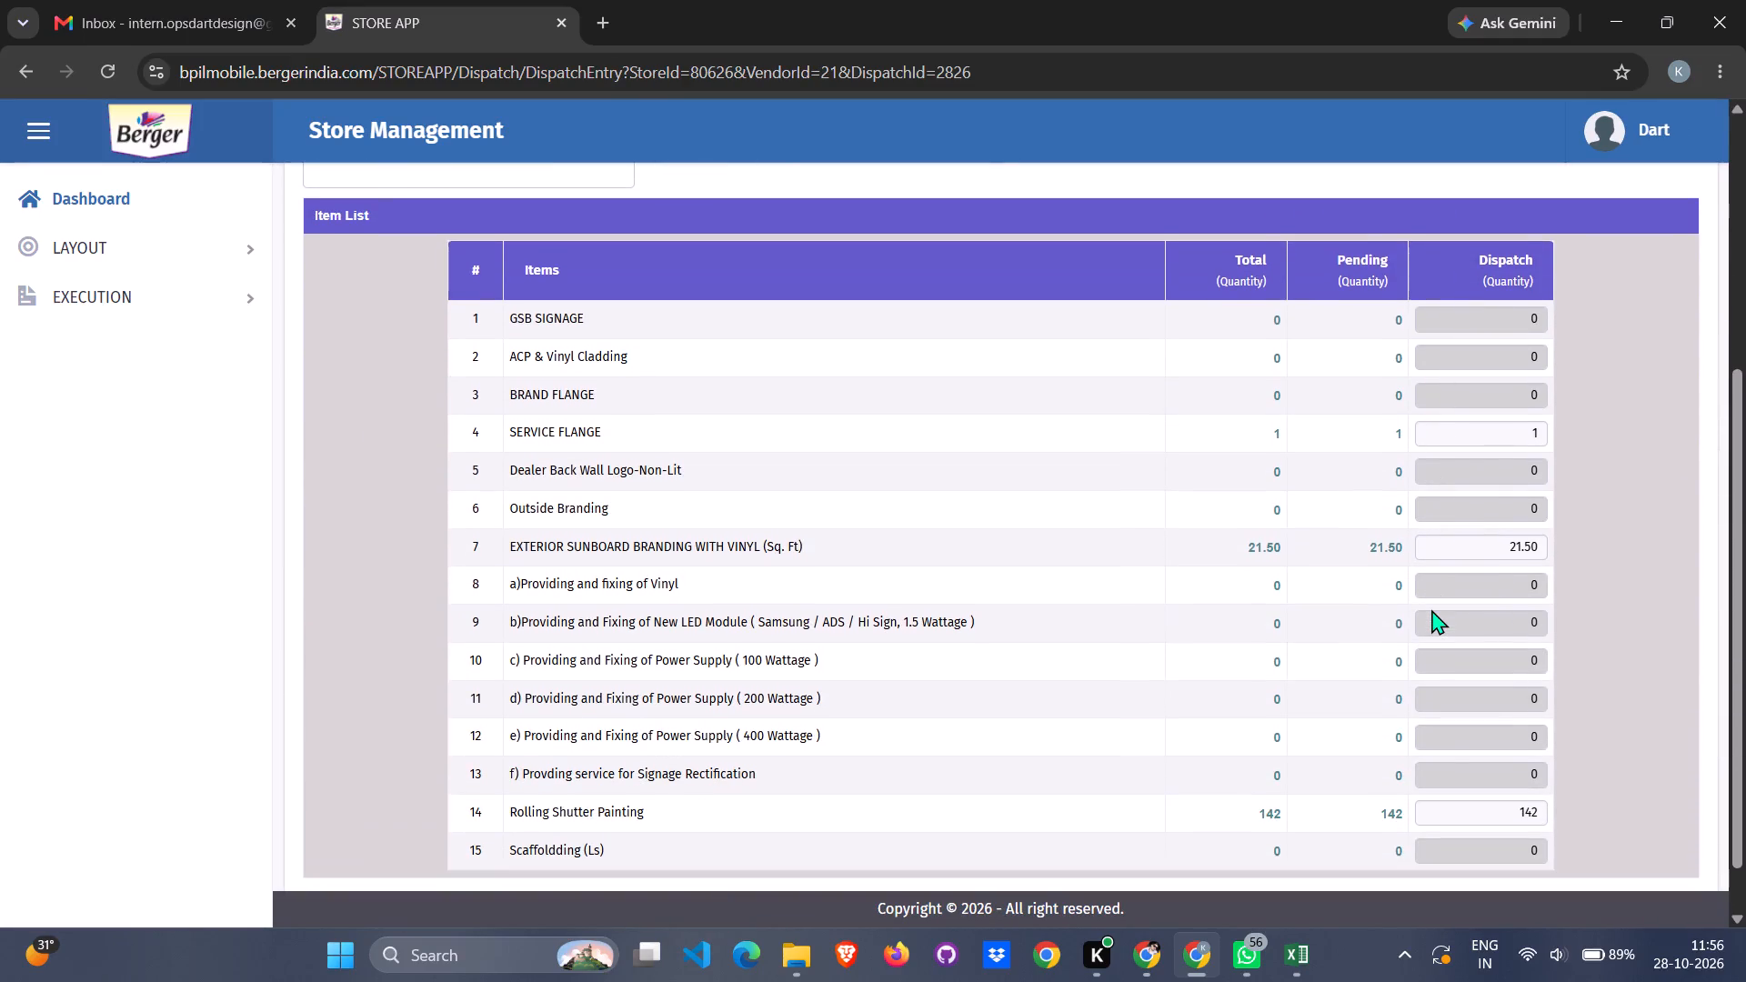
{"action": "scroll", "coordinate": [1431, 609], "scroll_direction": "down", "scroll_amount": 2}
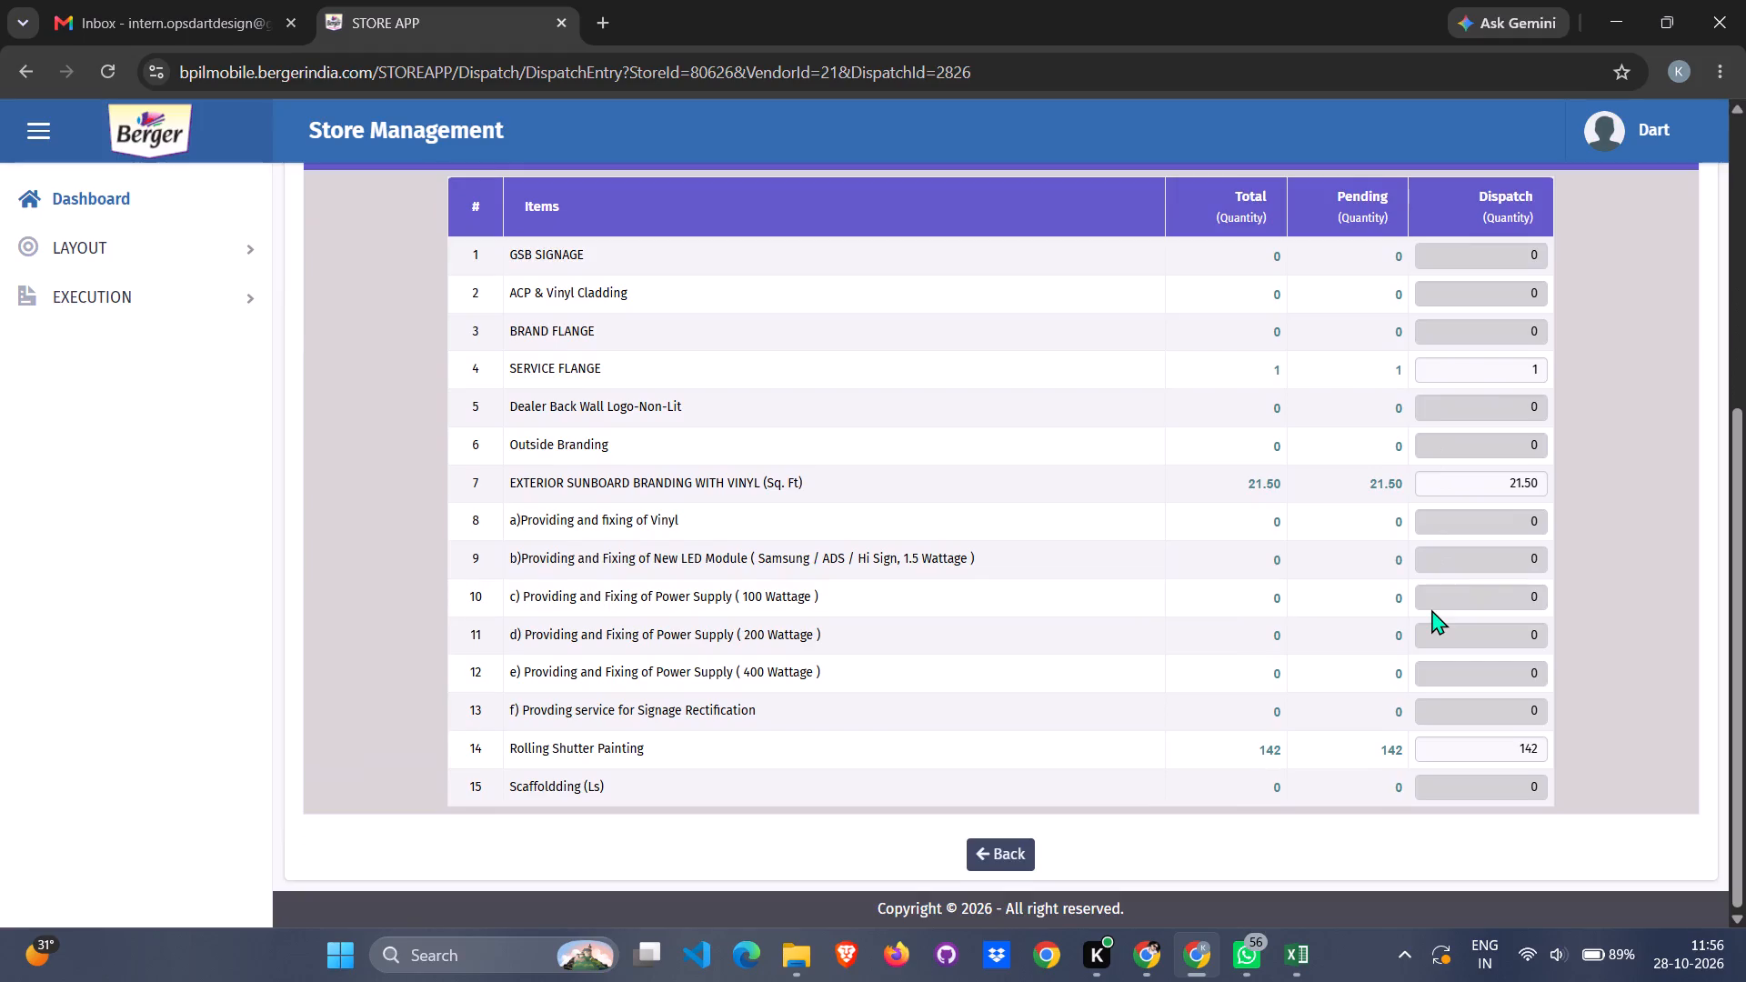
{"action": "scroll", "coordinate": [1441, 593], "scroll_direction": "up", "scroll_amount": 5}
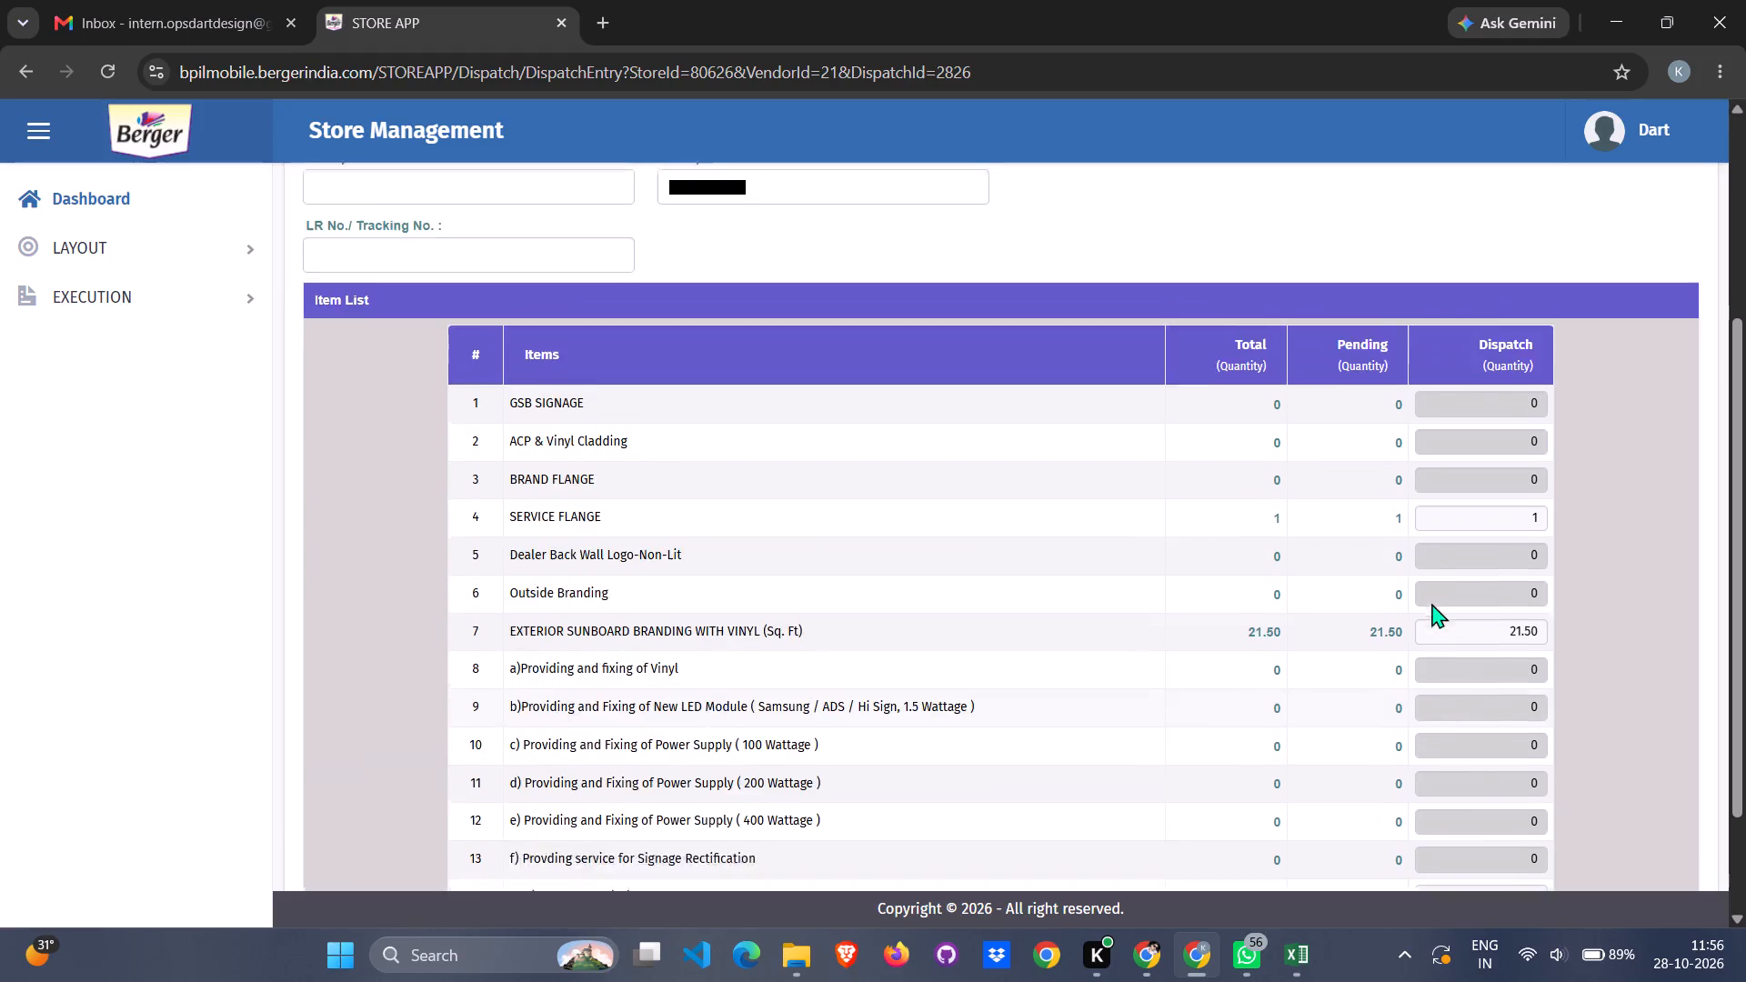
{"action": "scroll", "coordinate": [1431, 603], "scroll_direction": "up", "scroll_amount": 11}
{"action": "scroll", "coordinate": [1432, 611], "scroll_direction": "down", "scroll_amount": 2}
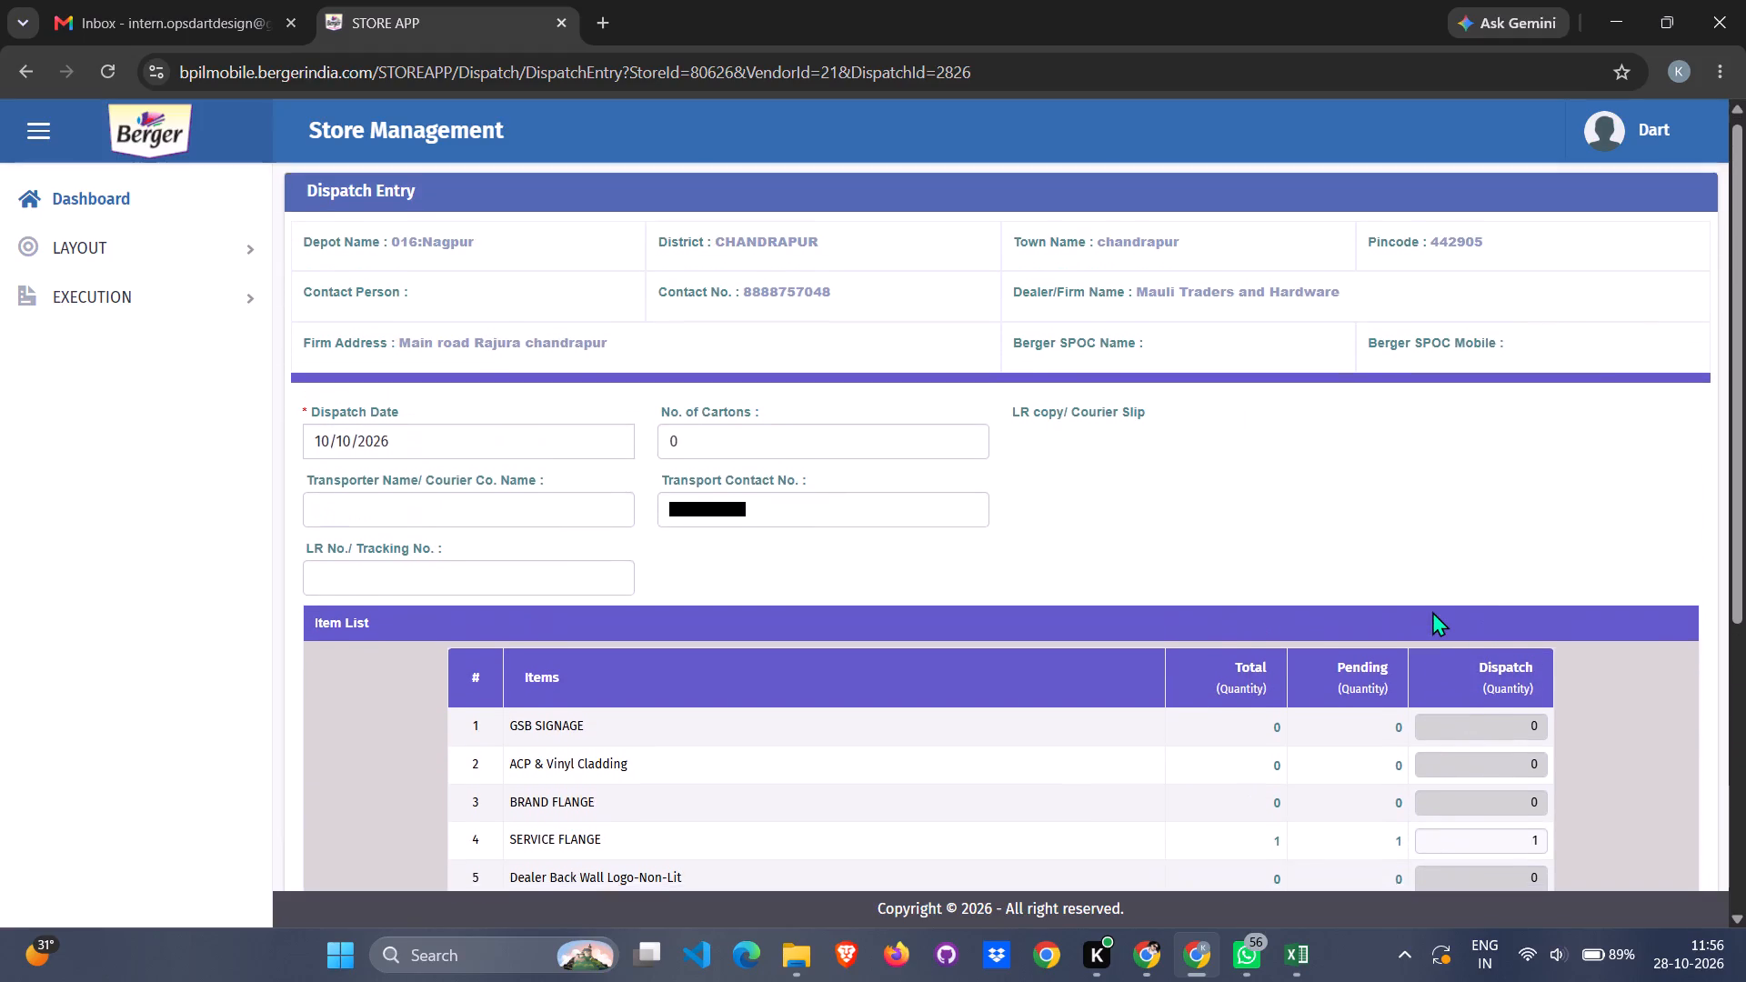
{"action": "scroll", "coordinate": [1432, 611], "scroll_direction": "down", "scroll_amount": 16}
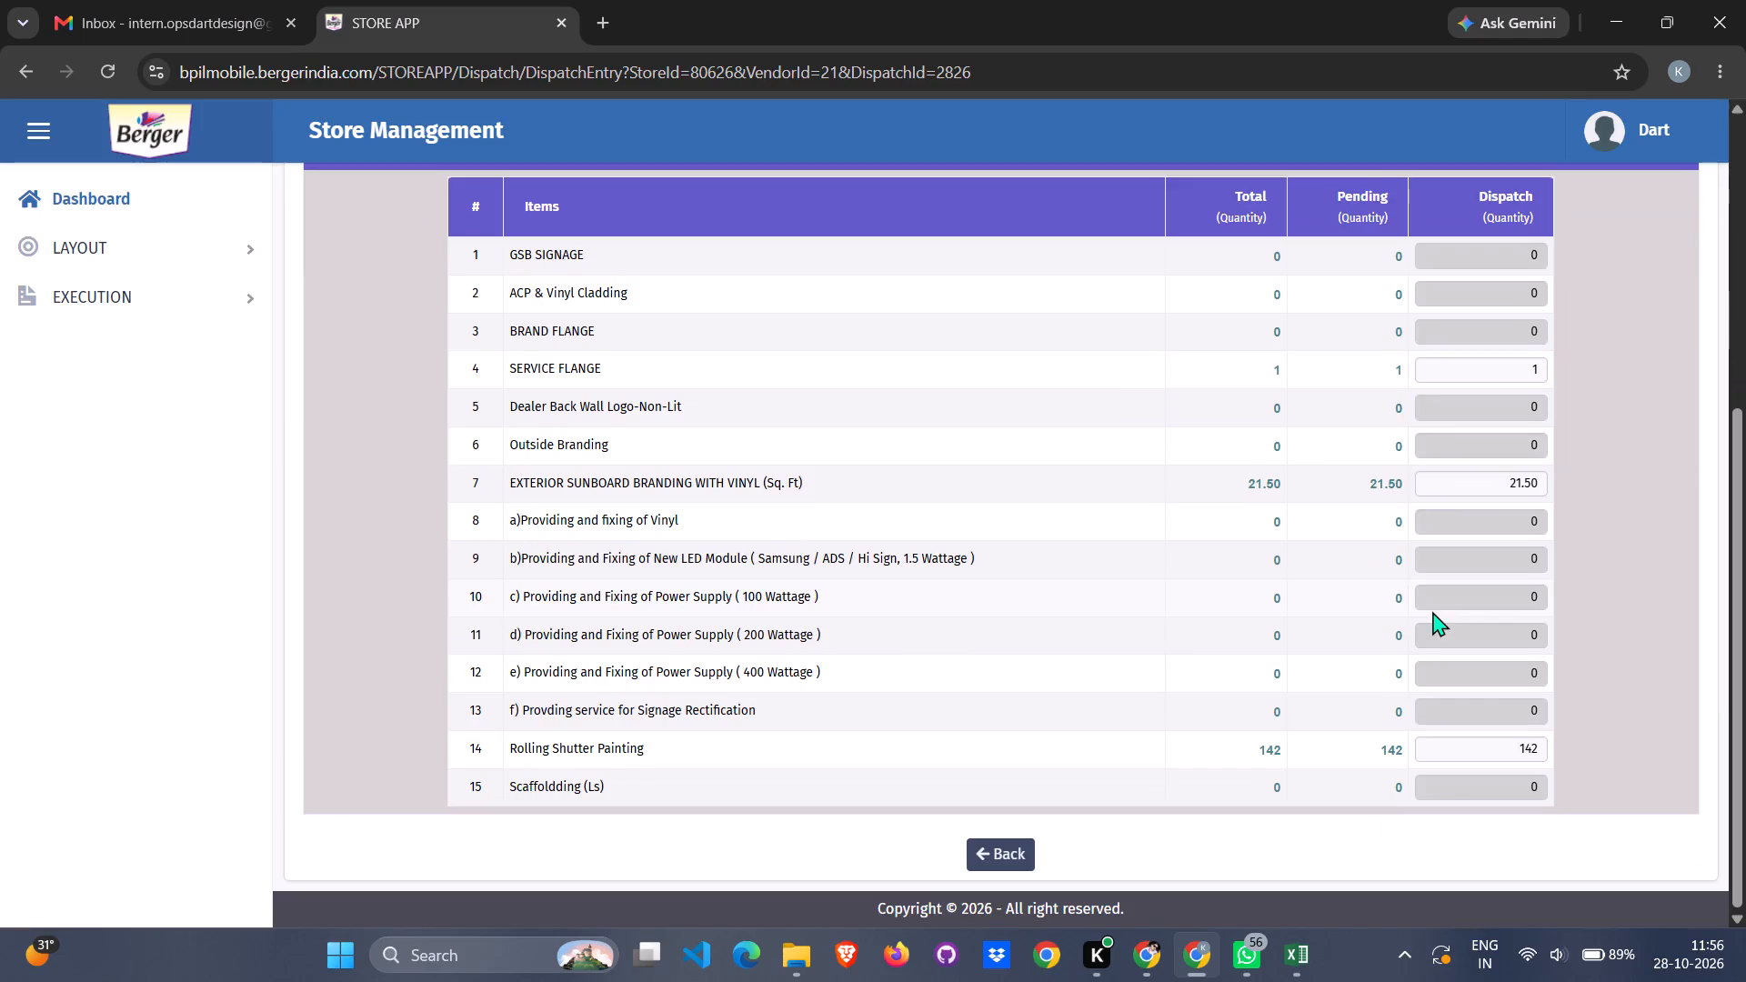
Leave the Mauli Traders dispatch entry and its dispatch list, returning to the Dispatch Items store list.
{"action": "left_click", "coordinate": [1012, 849]}
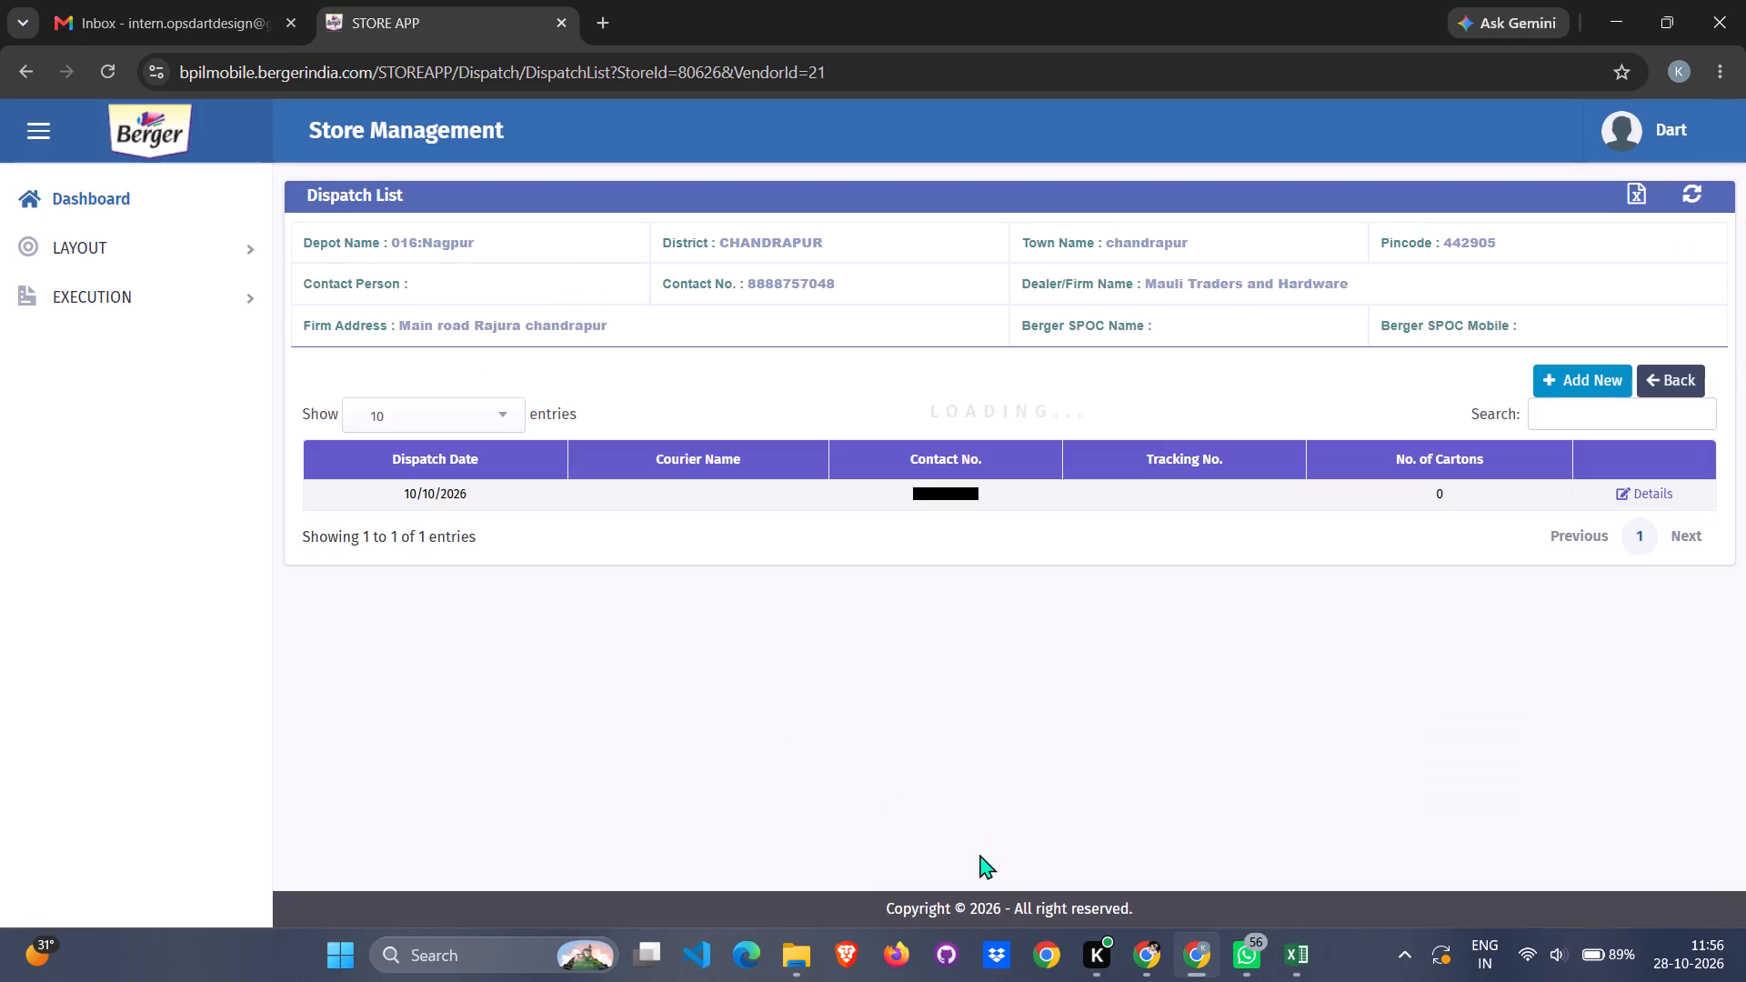
{"action": "scroll", "coordinate": [981, 817], "scroll_direction": "down", "scroll_amount": 11}
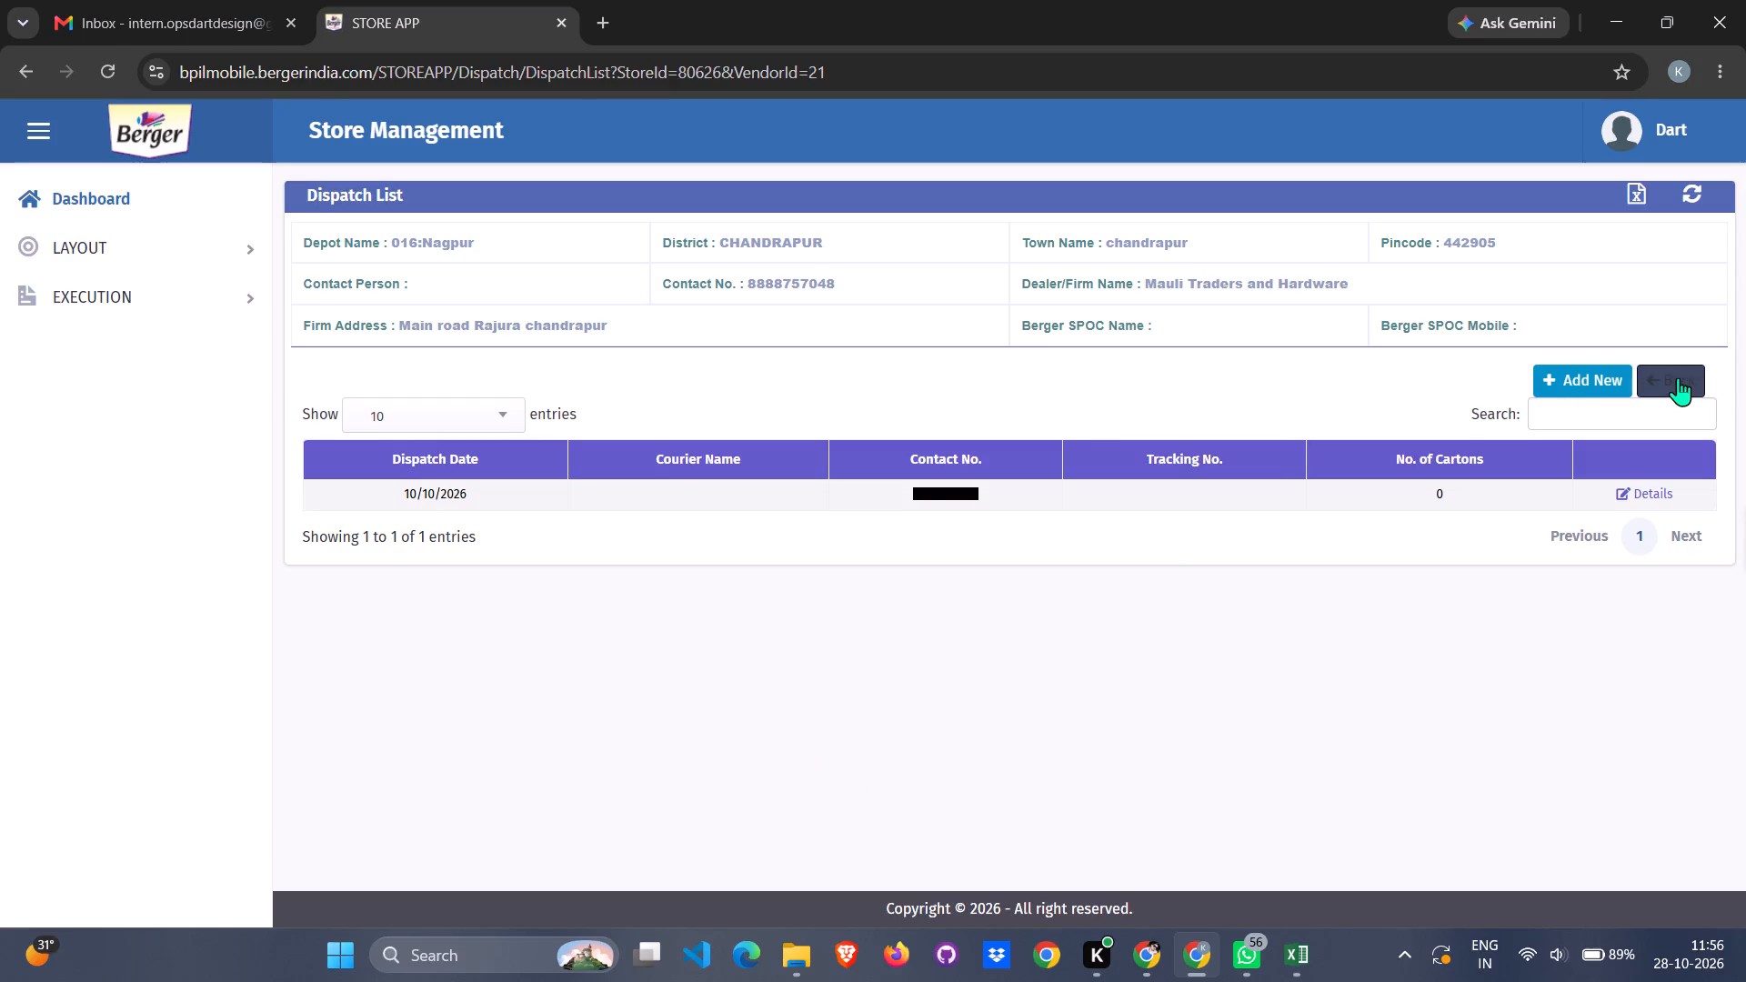
{"action": "left_click", "coordinate": [1678, 377]}
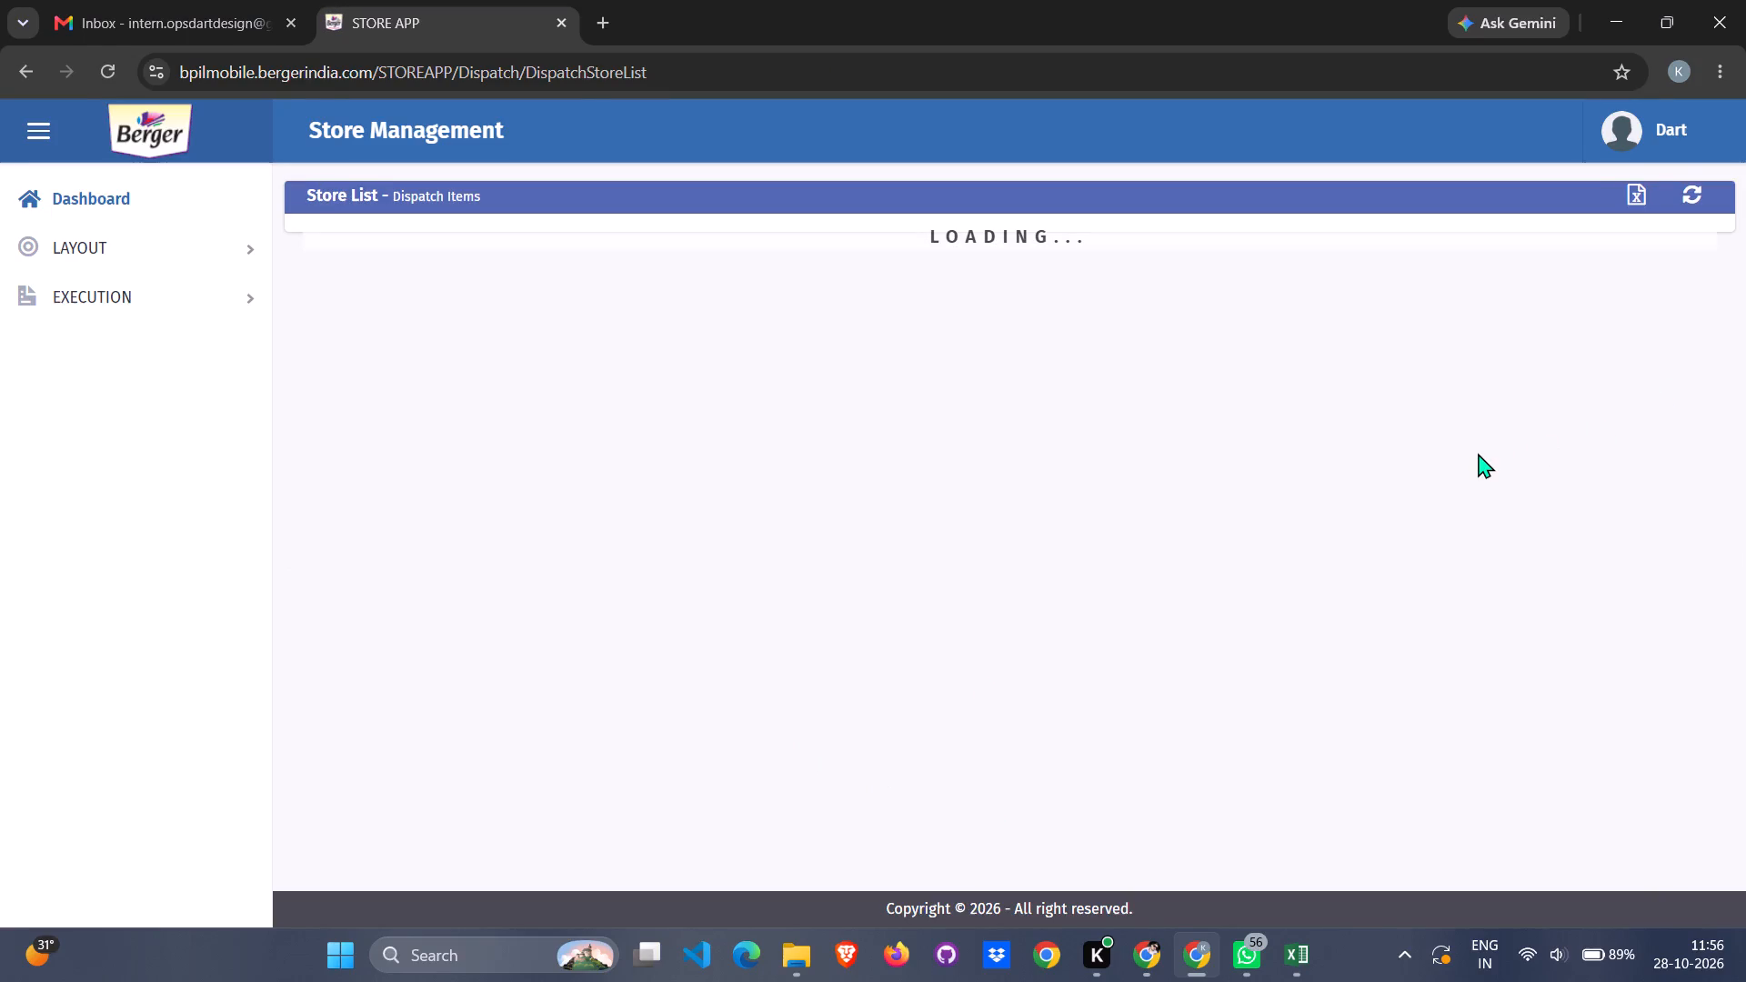
Copy store code S0080626 again from Excel, search the Store Installation & Handover list for it and open its handover details.
{"action": "left_click", "coordinate": [1286, 955]}
{"action": "key", "text": "ctrl+c"}
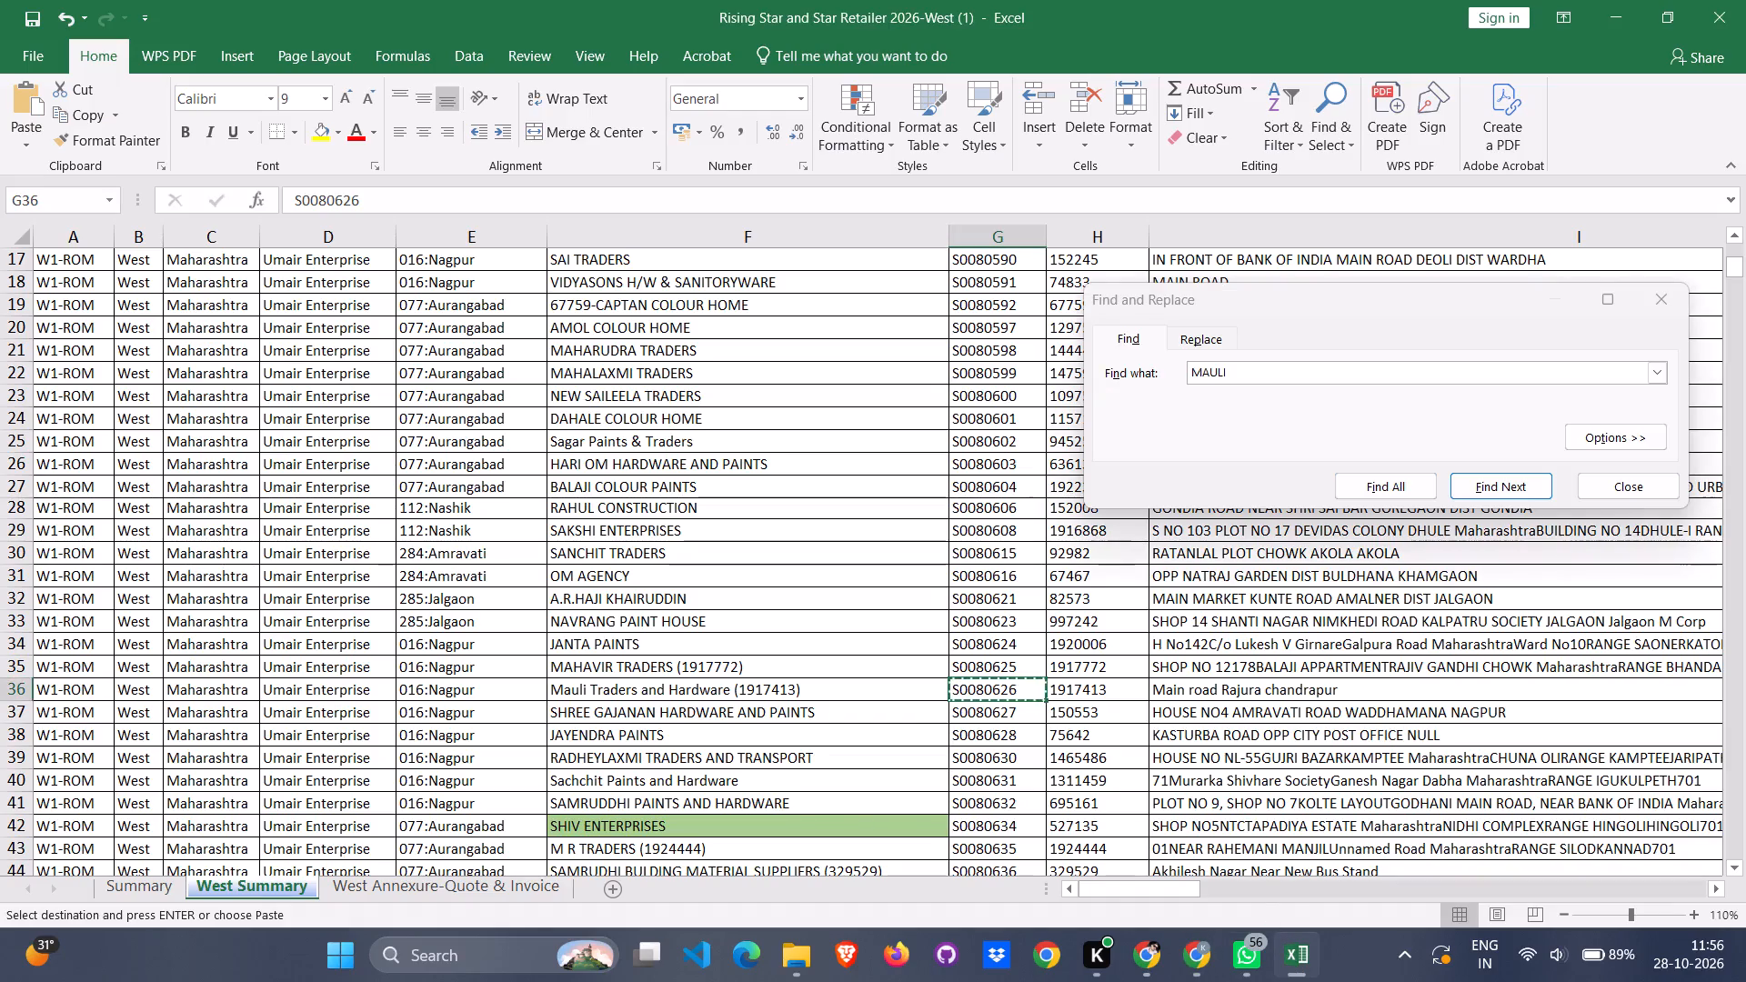
{"action": "left_click", "coordinate": [1185, 966]}
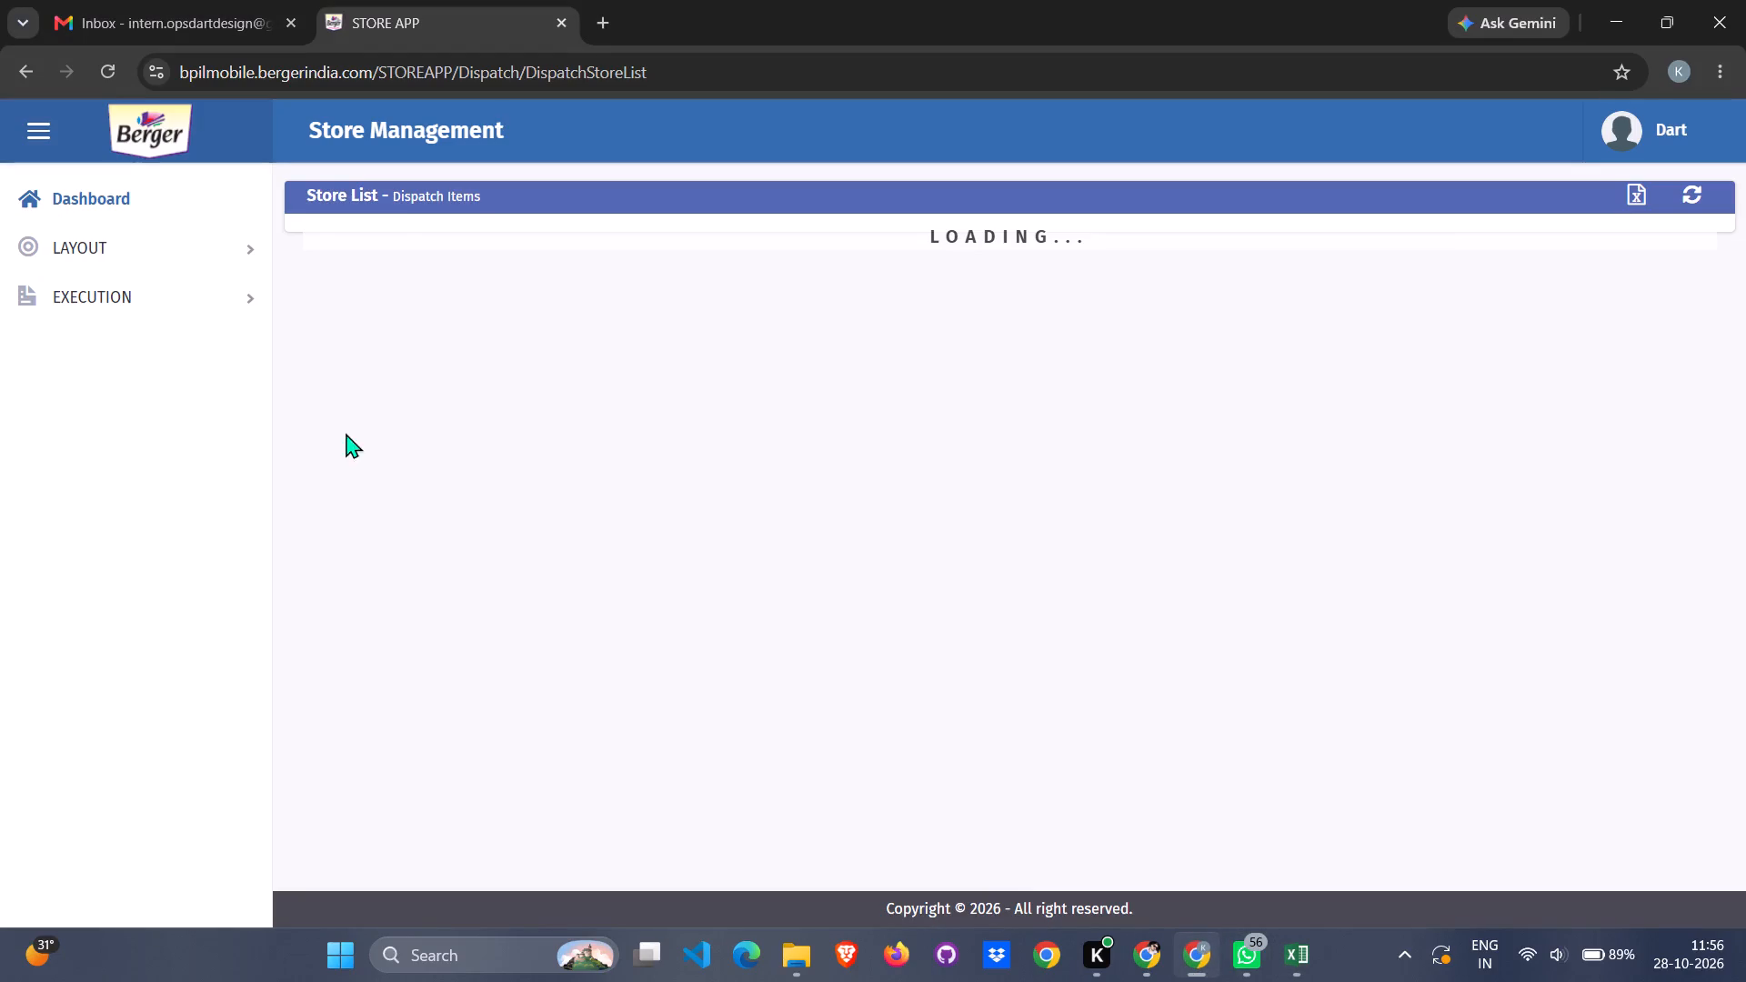
{"action": "left_click", "coordinate": [102, 298]}
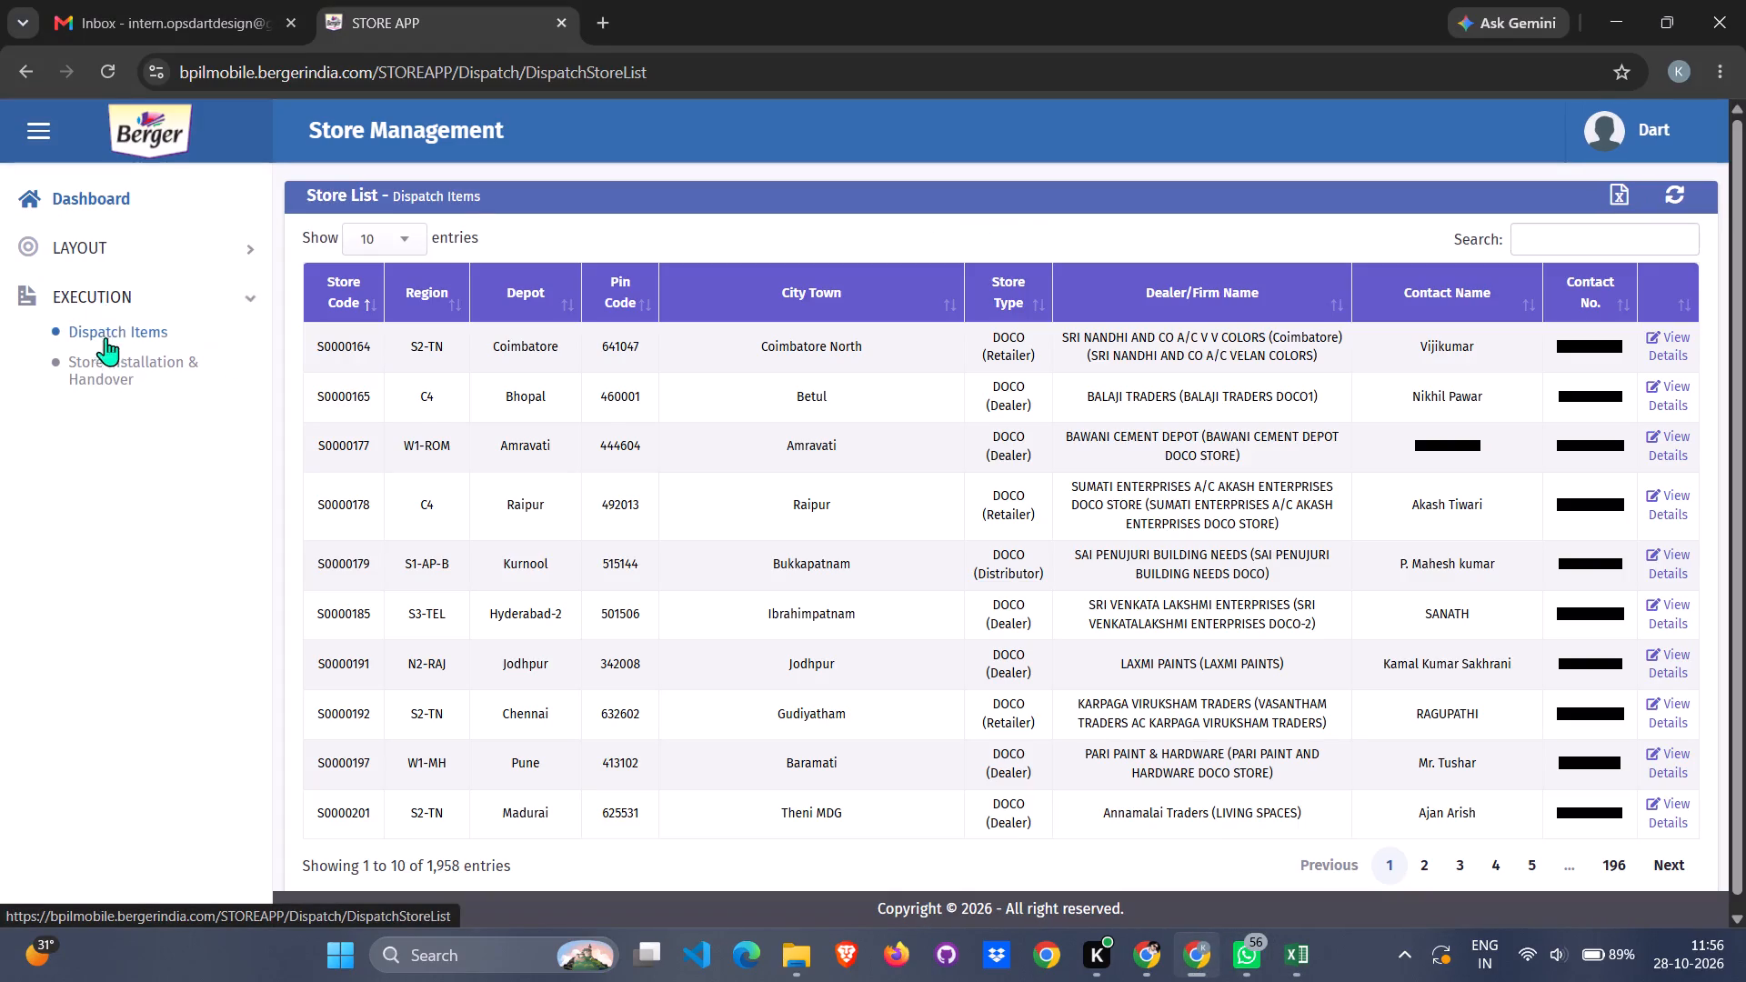
{"action": "left_click", "coordinate": [113, 362]}
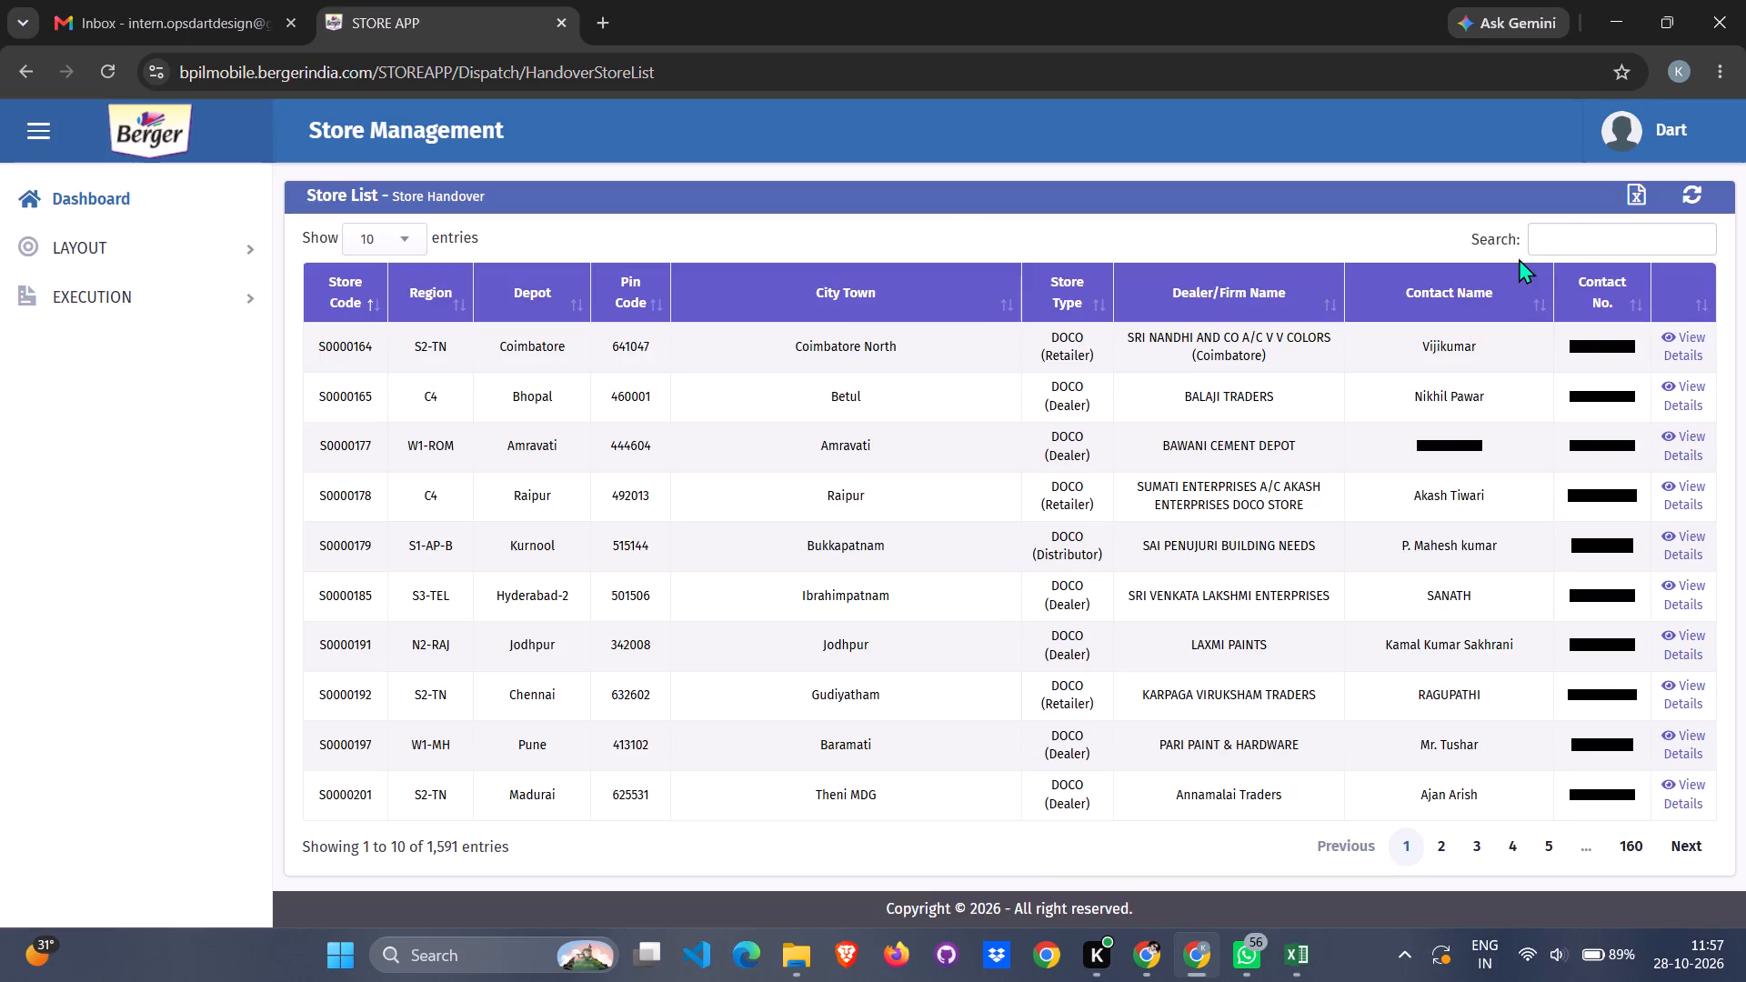
{"action": "left_click", "coordinate": [1572, 244]}
{"action": "key", "text": "ctrl+v"}
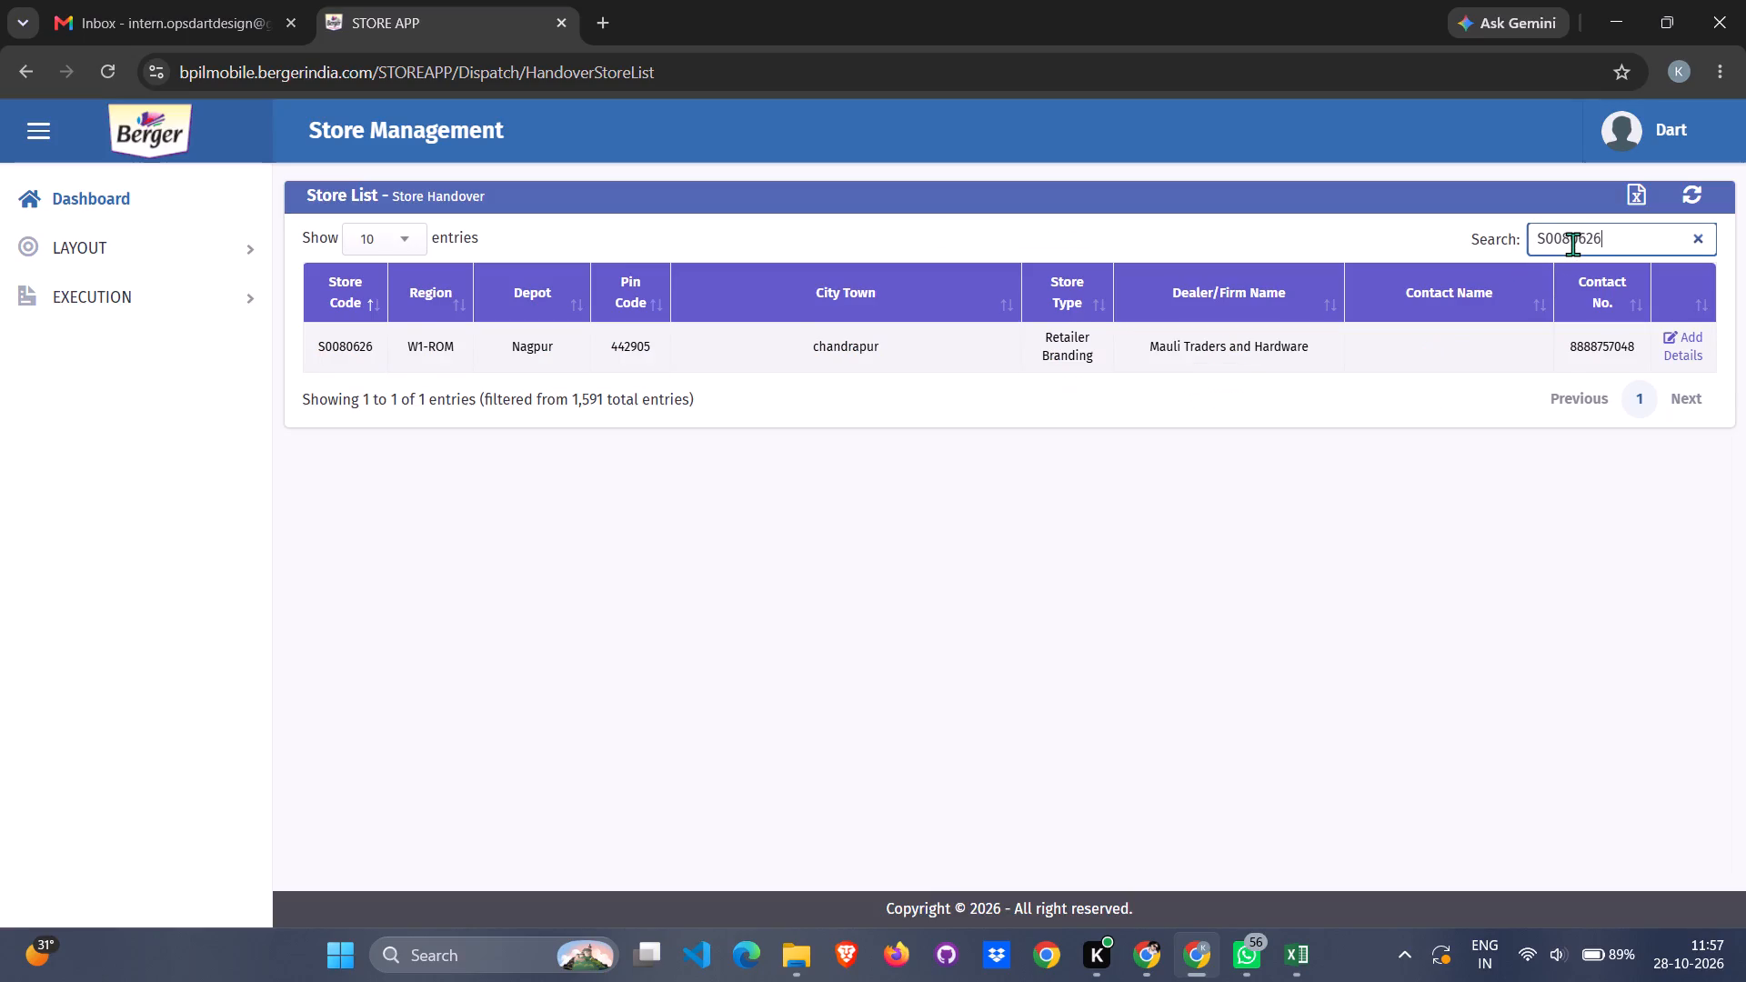
{"action": "left_click", "coordinate": [1696, 355]}
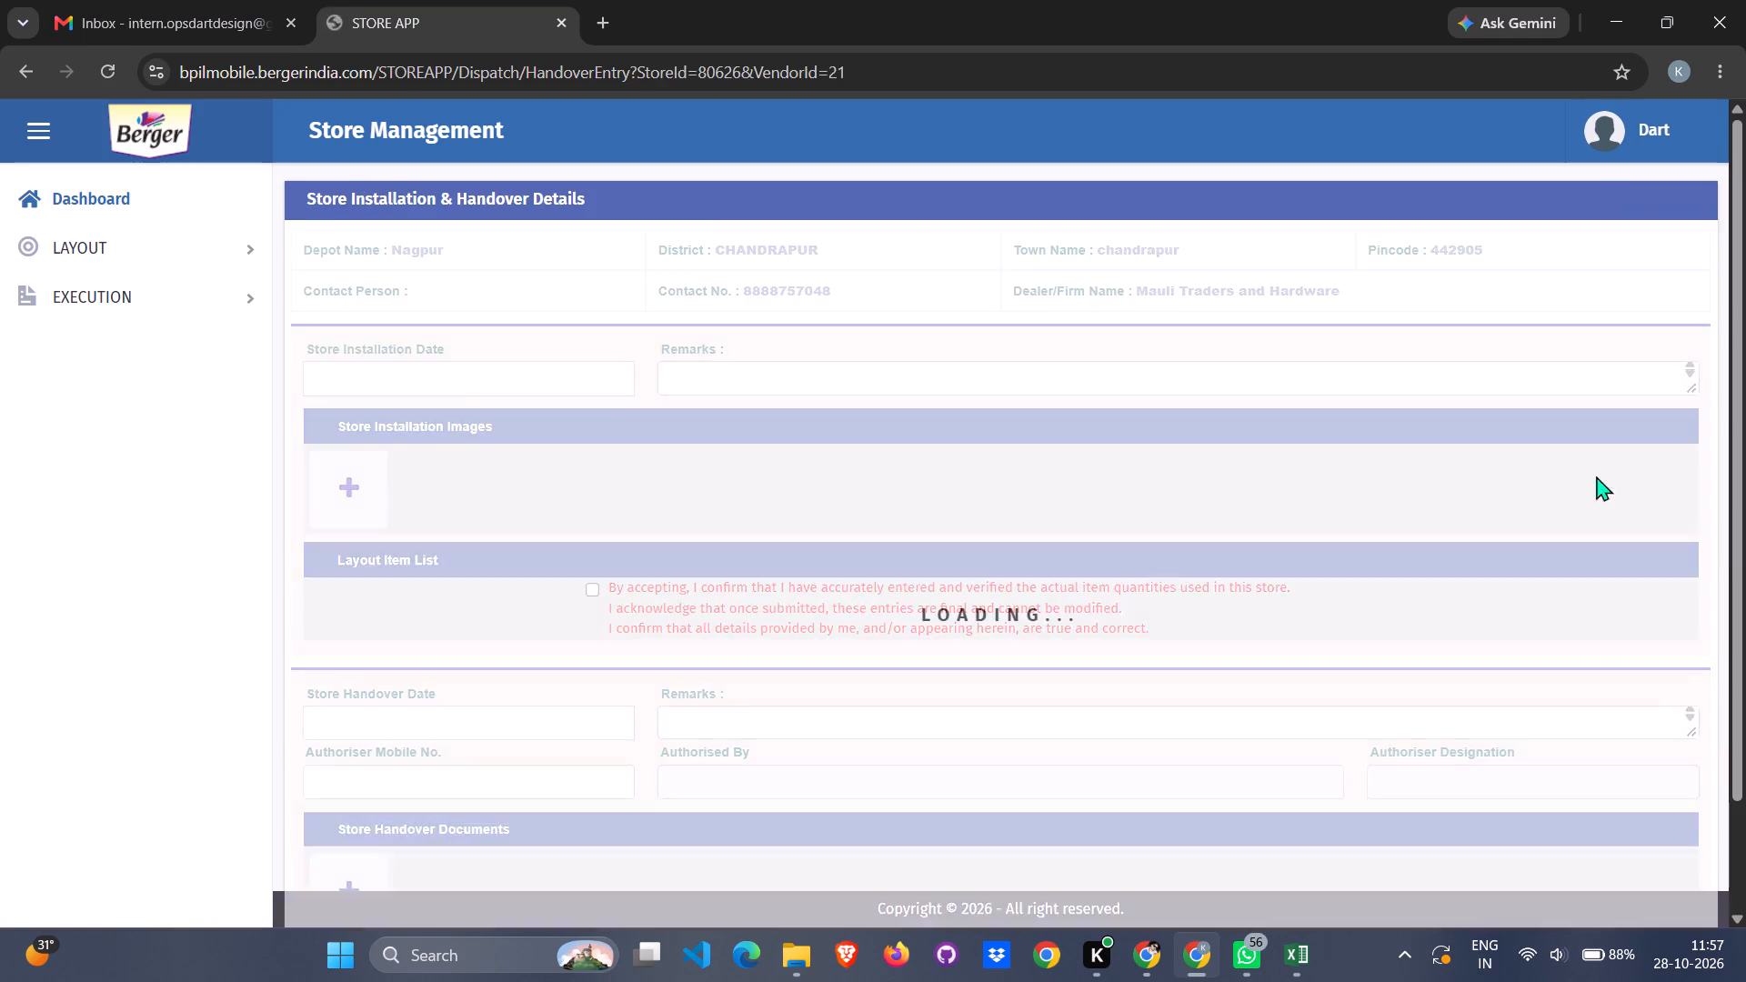
Examine the installation and handover fields and actual item quantities for Mauli Traders and Hardware.
{"action": "scroll", "coordinate": [1537, 518], "scroll_direction": "down", "scroll_amount": 11}
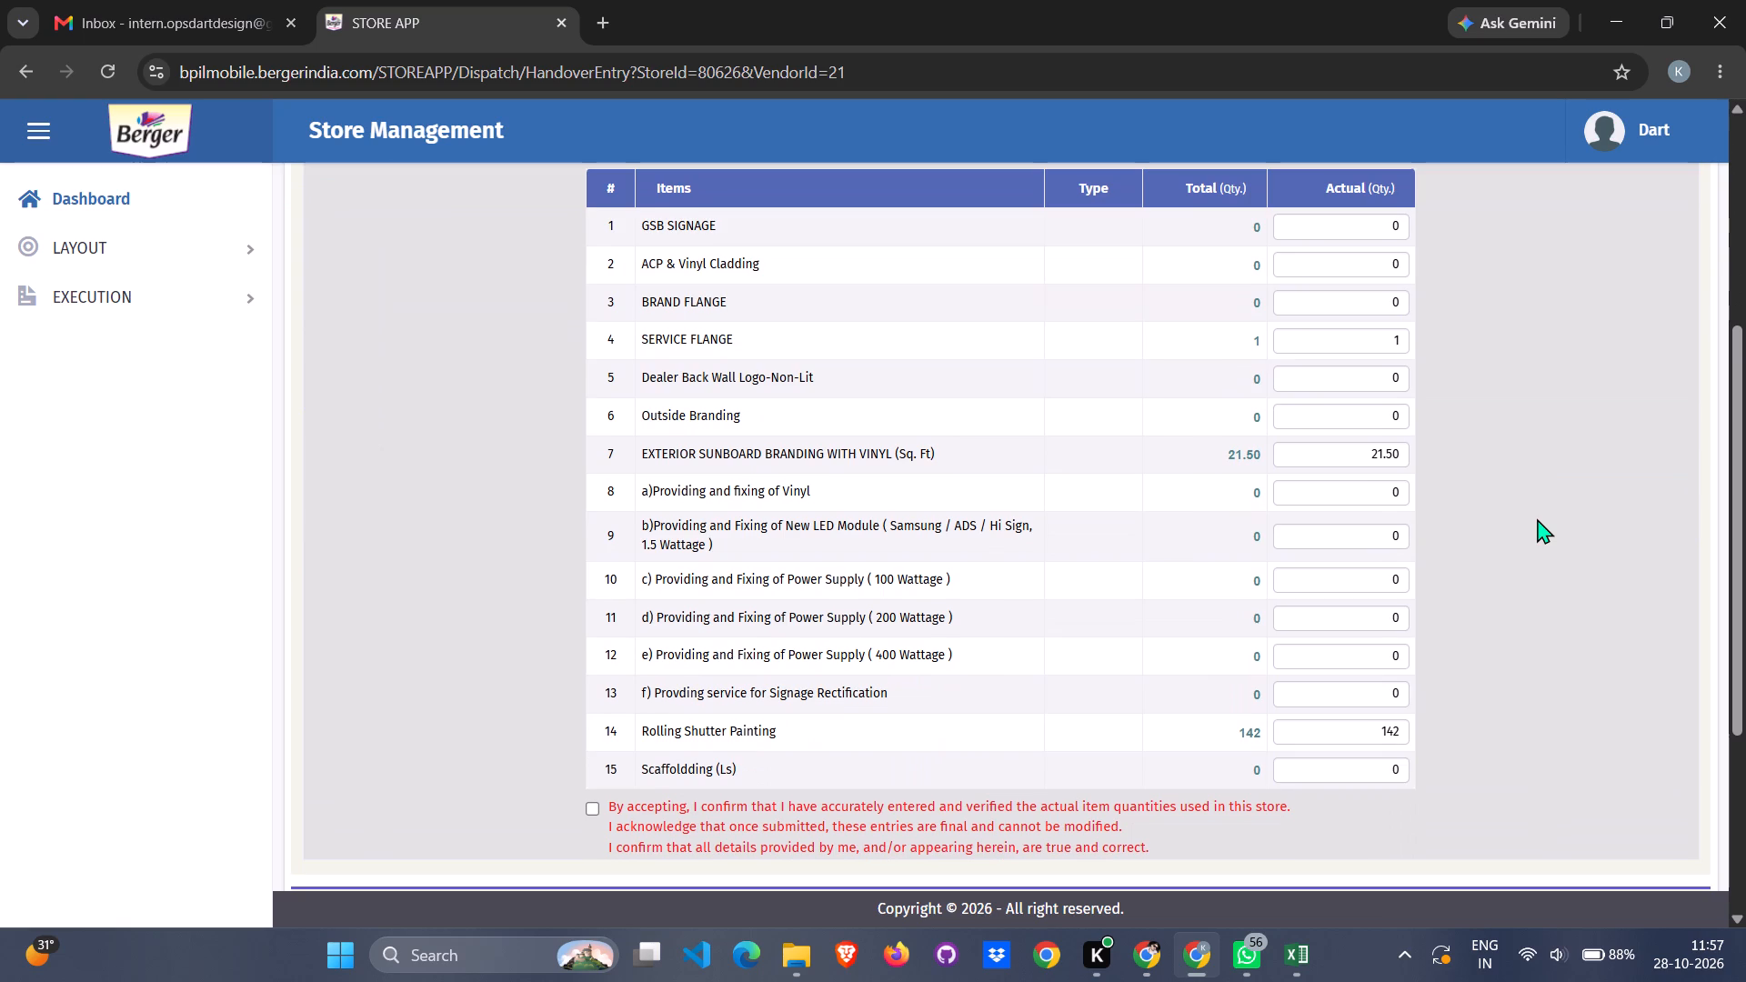
{"action": "scroll", "coordinate": [1537, 518], "scroll_direction": "down", "scroll_amount": 13}
{"action": "scroll", "coordinate": [1537, 518], "scroll_direction": "up", "scroll_amount": 7}
{"action": "scroll", "coordinate": [1534, 613], "scroll_direction": "up", "scroll_amount": 3}
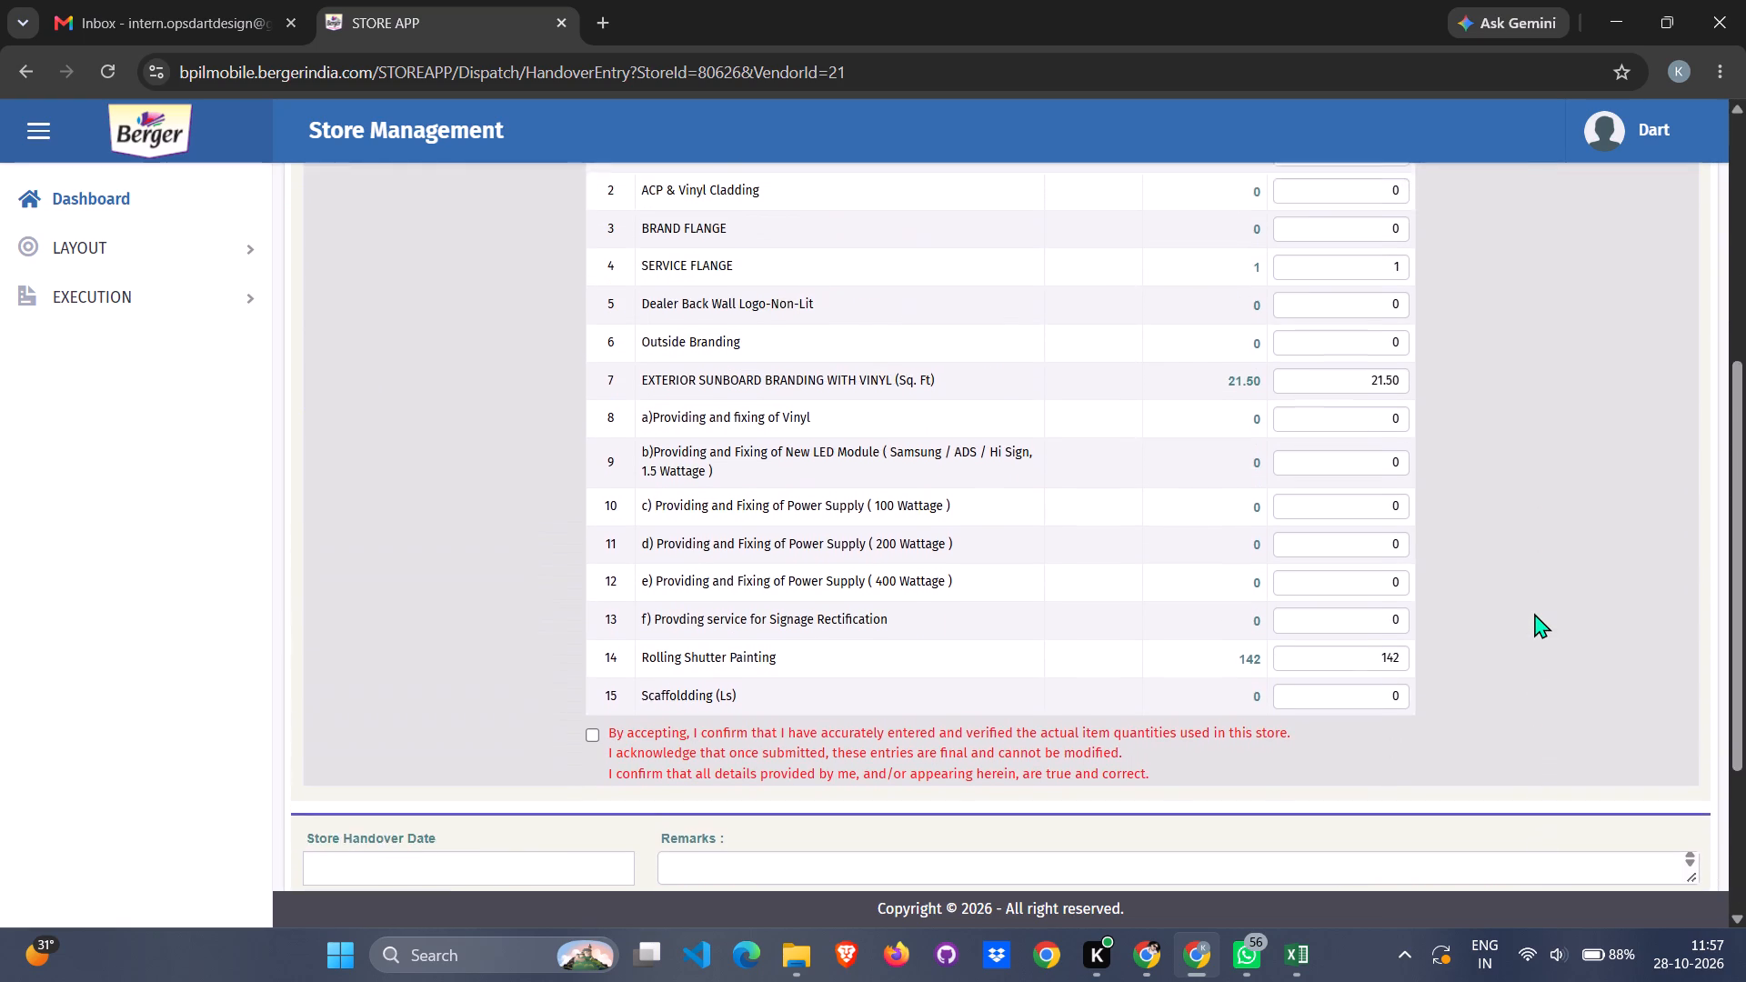
{"action": "scroll", "coordinate": [1534, 613], "scroll_direction": "up", "scroll_amount": 13}
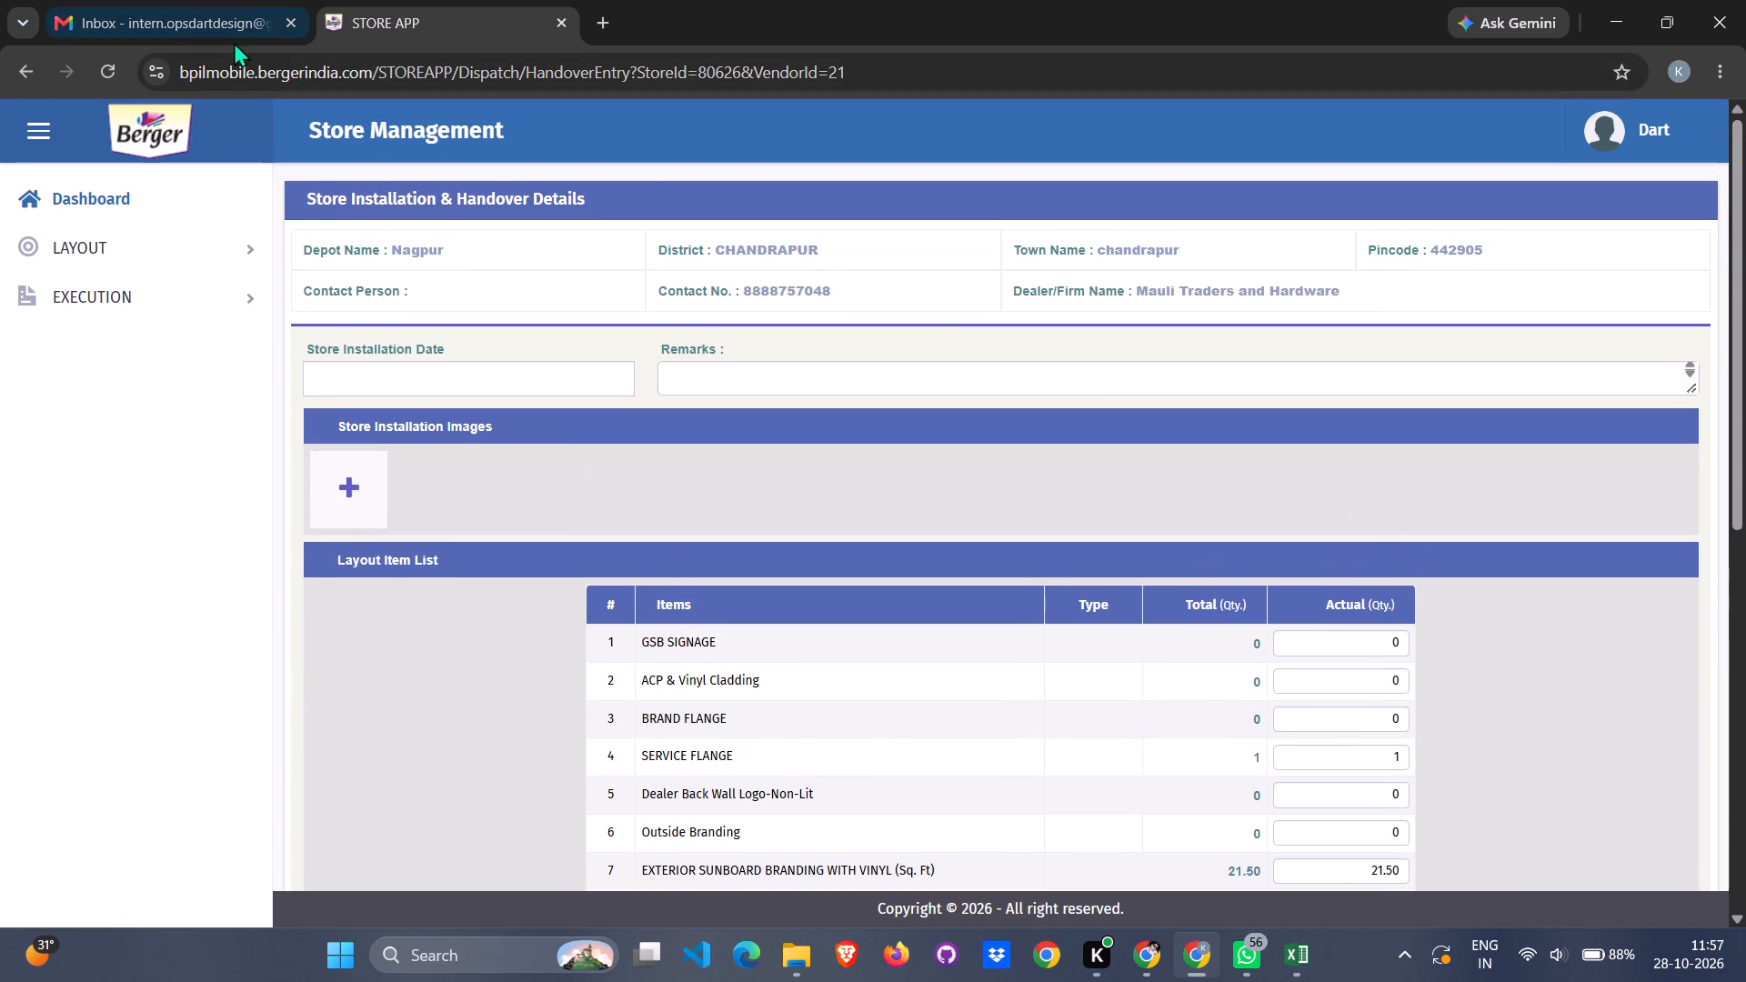
Leave the handover details and reopen the Dispatch Items store list.
{"action": "left_click", "coordinate": [17, 71]}
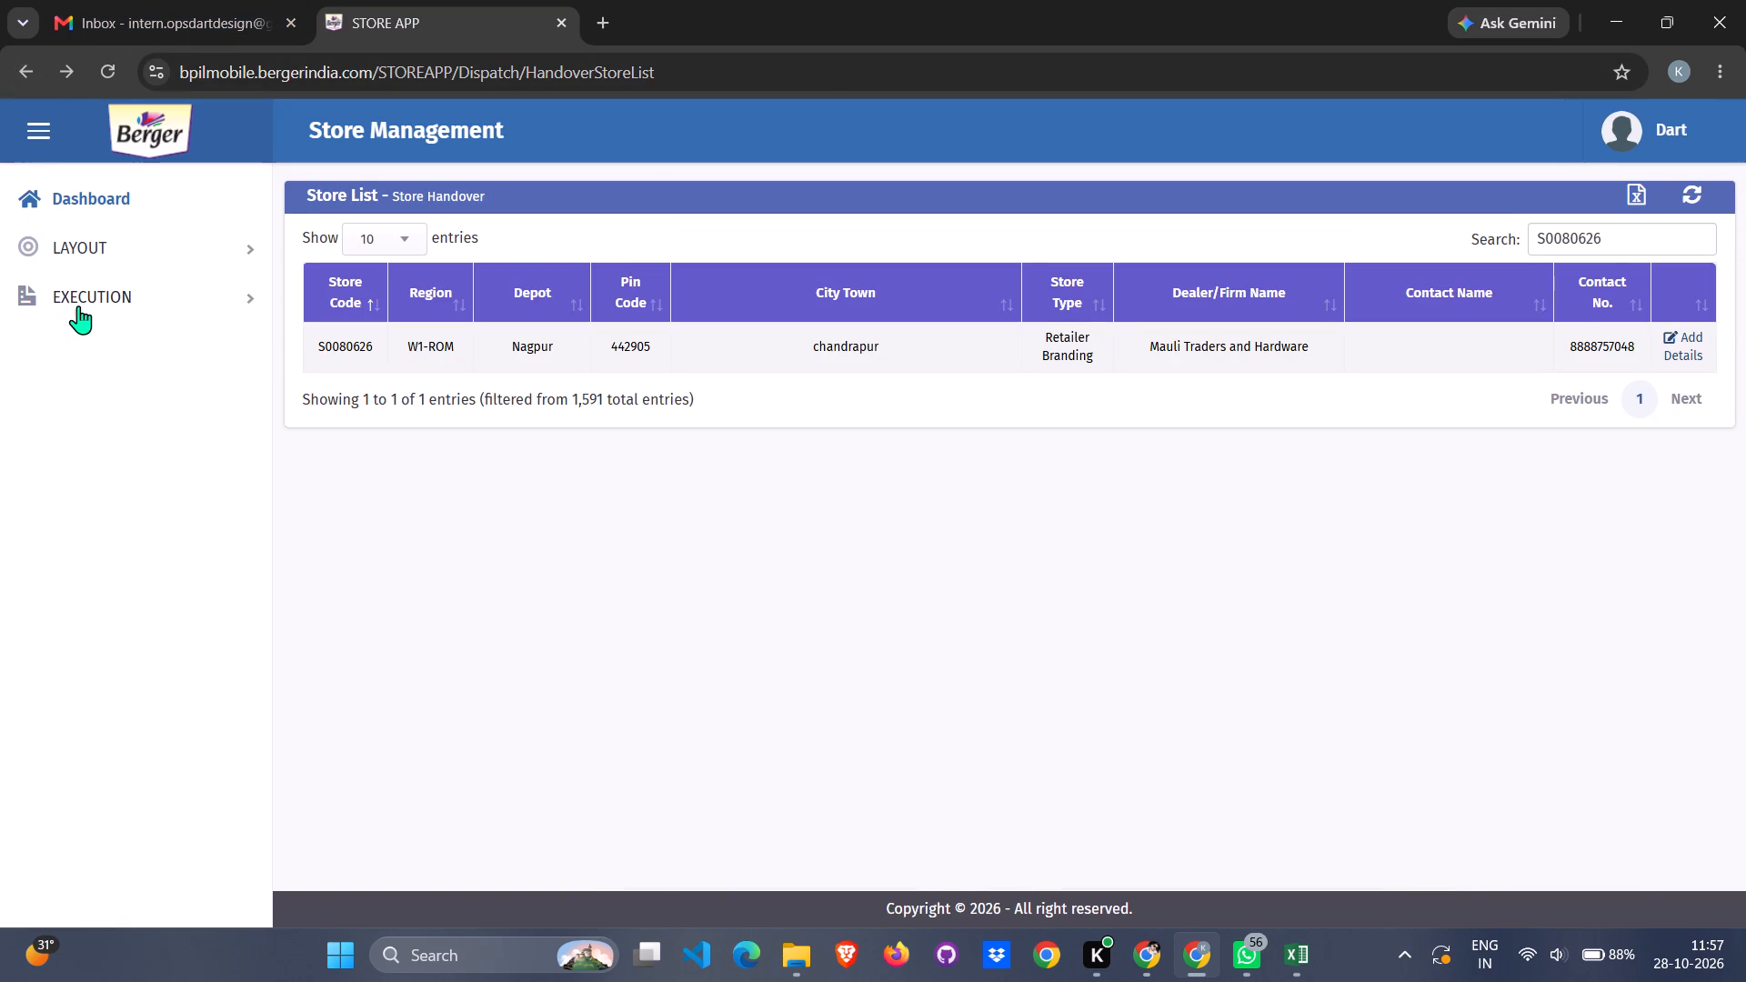
{"action": "left_click", "coordinate": [112, 288]}
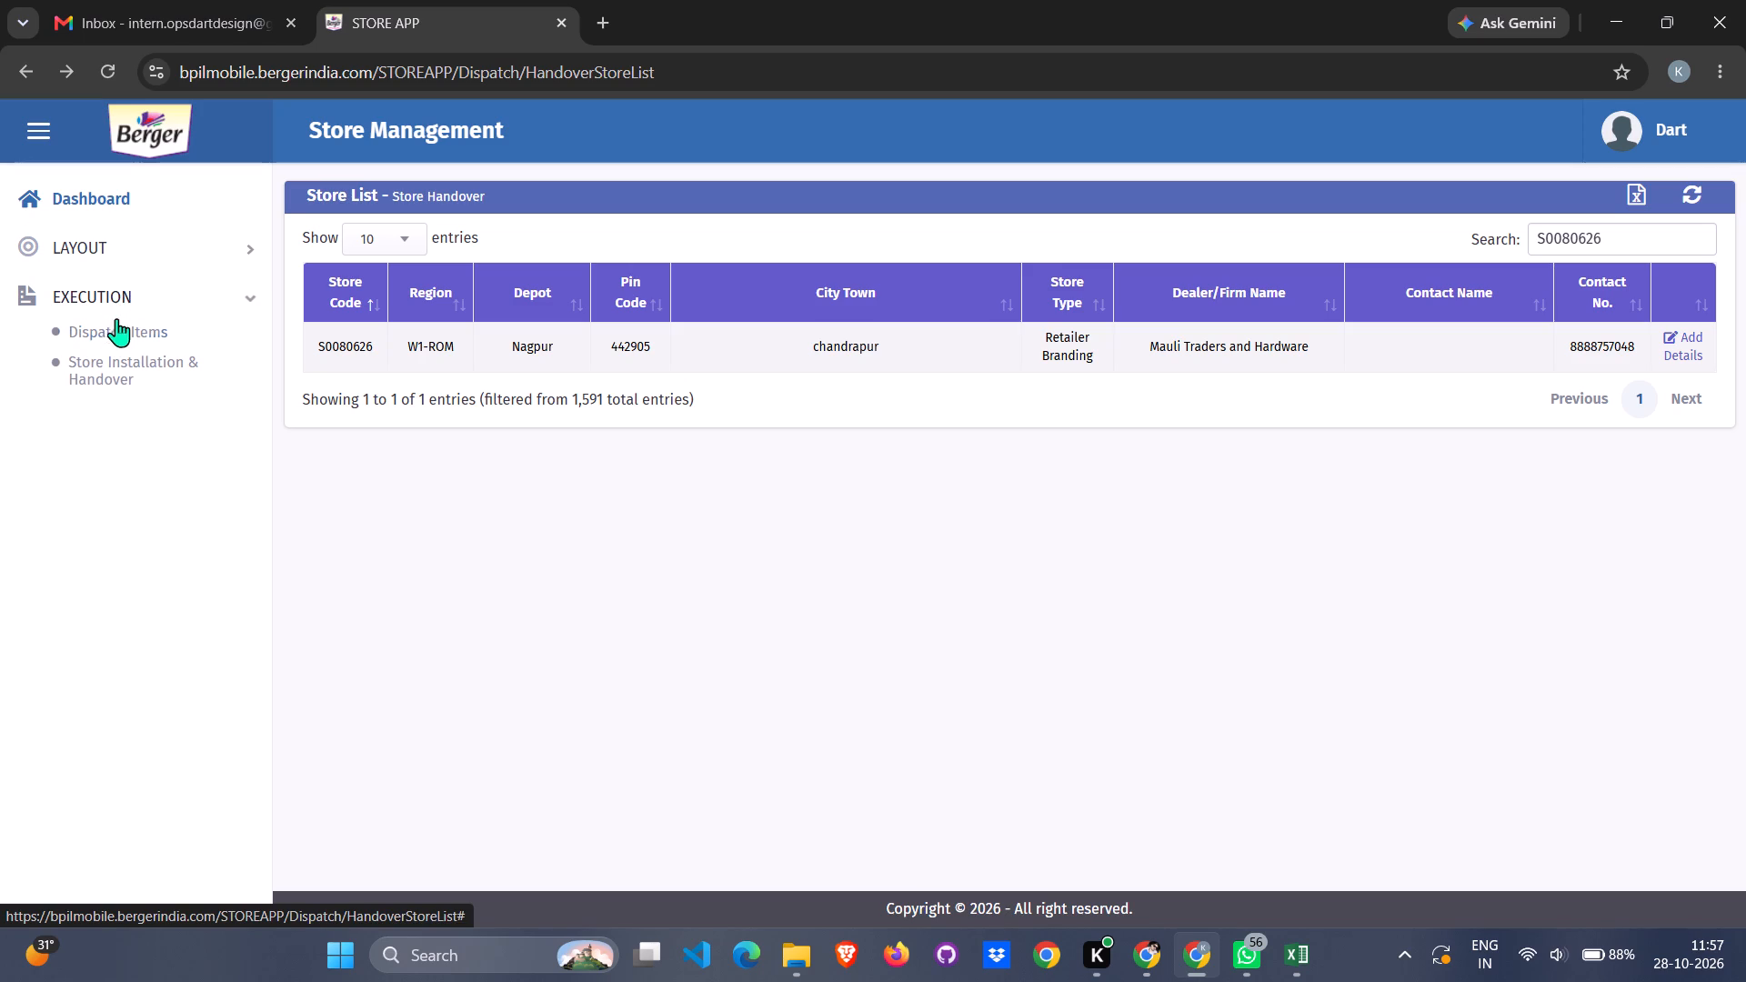
{"action": "left_click", "coordinate": [120, 332]}
Switch to Excel, find JAYENDRA in the West Summary dealer name column and copy the JAYENDRA PAINTS store code S0080628.
{"action": "left_click", "coordinate": [1293, 947]}
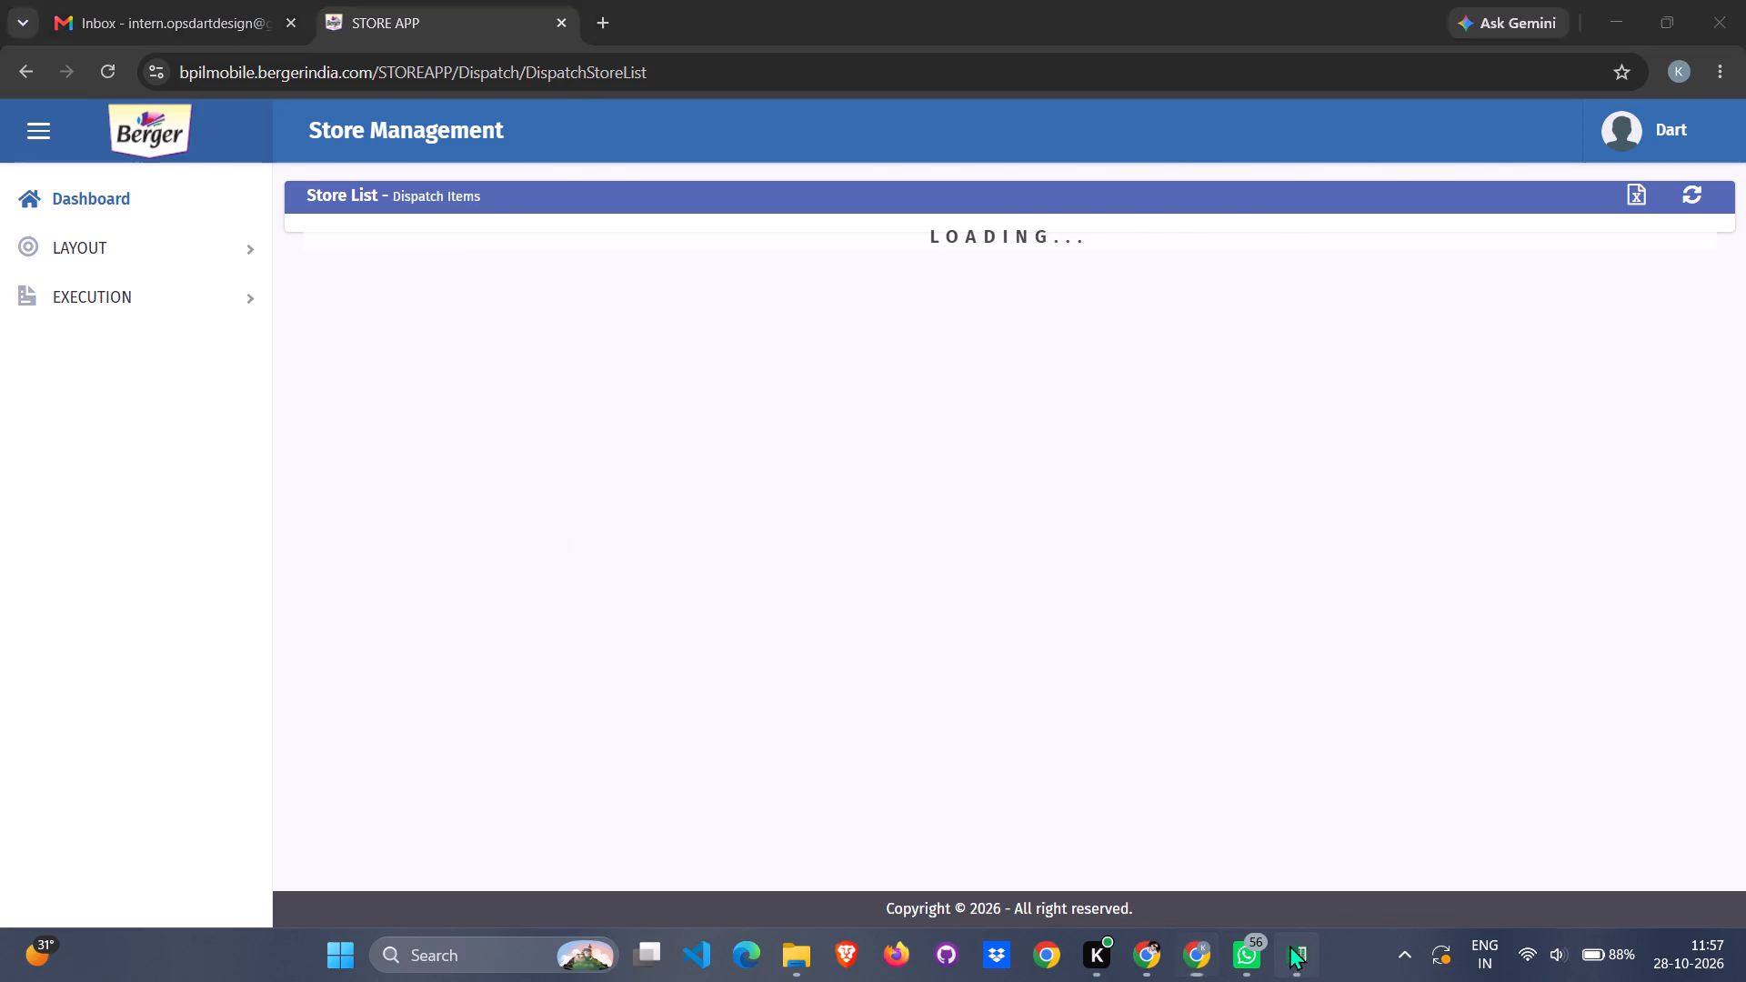
{"action": "left_click", "coordinate": [825, 236]}
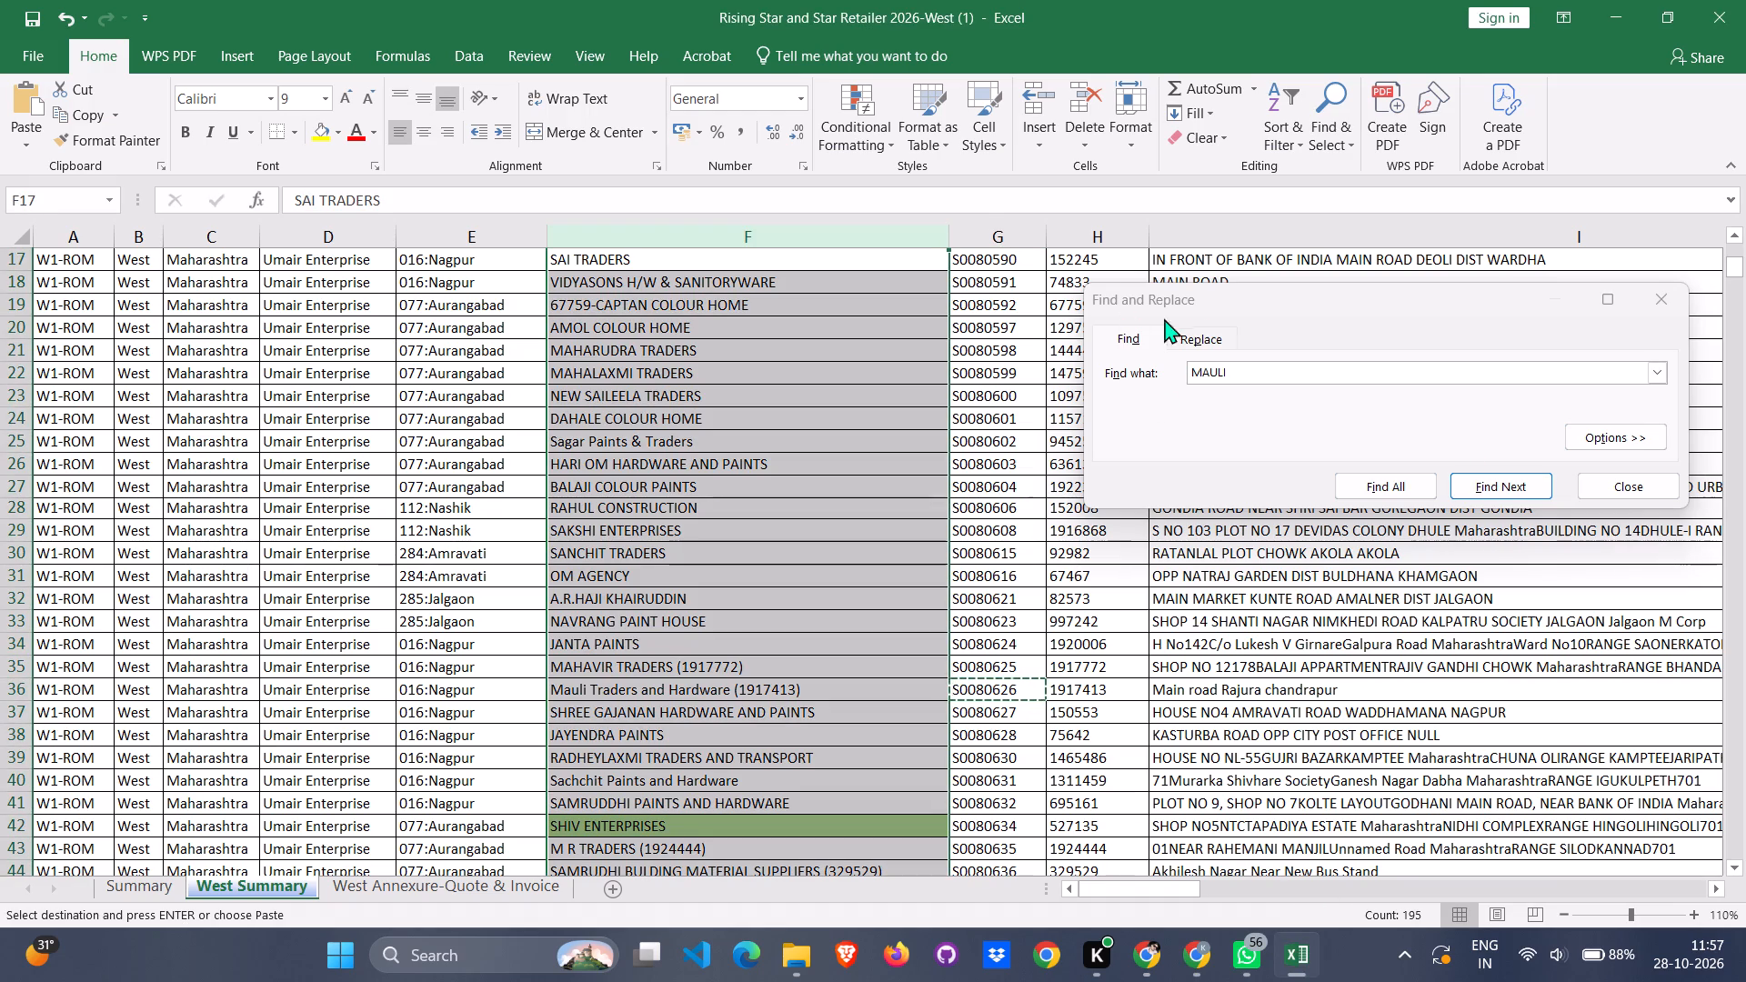
{"action": "triple_click", "coordinate": [1256, 377]}
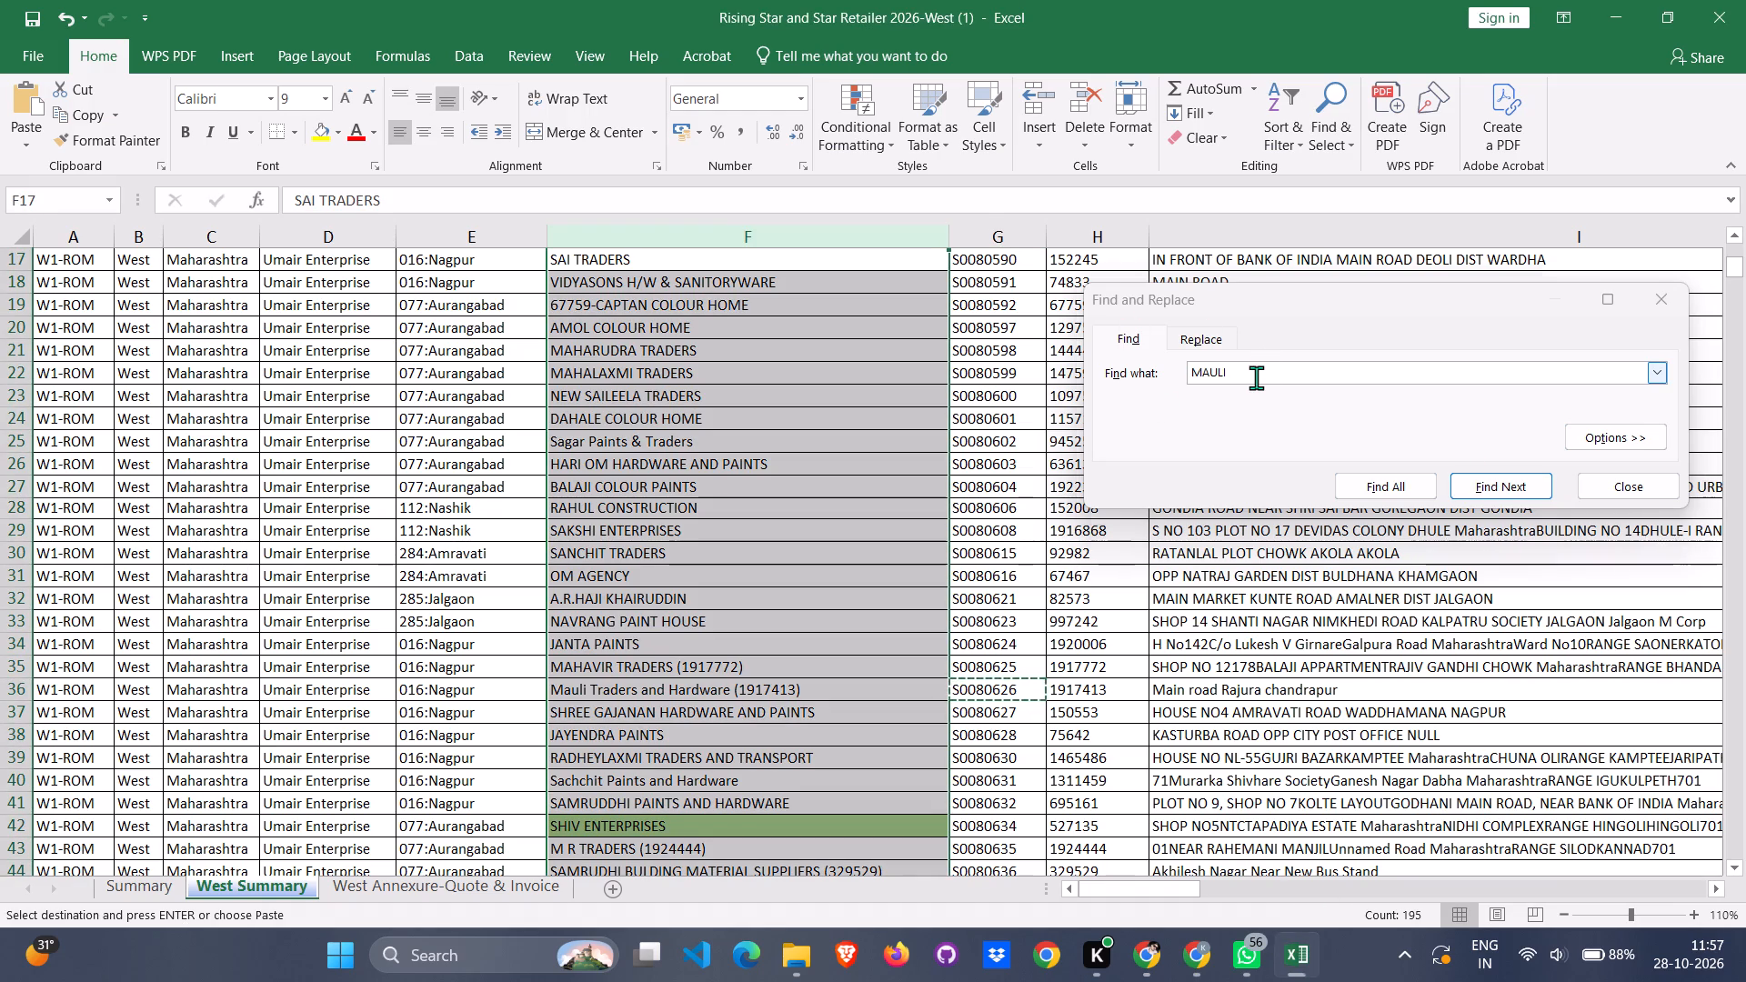
{"action": "left_click", "coordinate": [1254, 376]}
{"action": "type", "text": "JAYENDRA"}
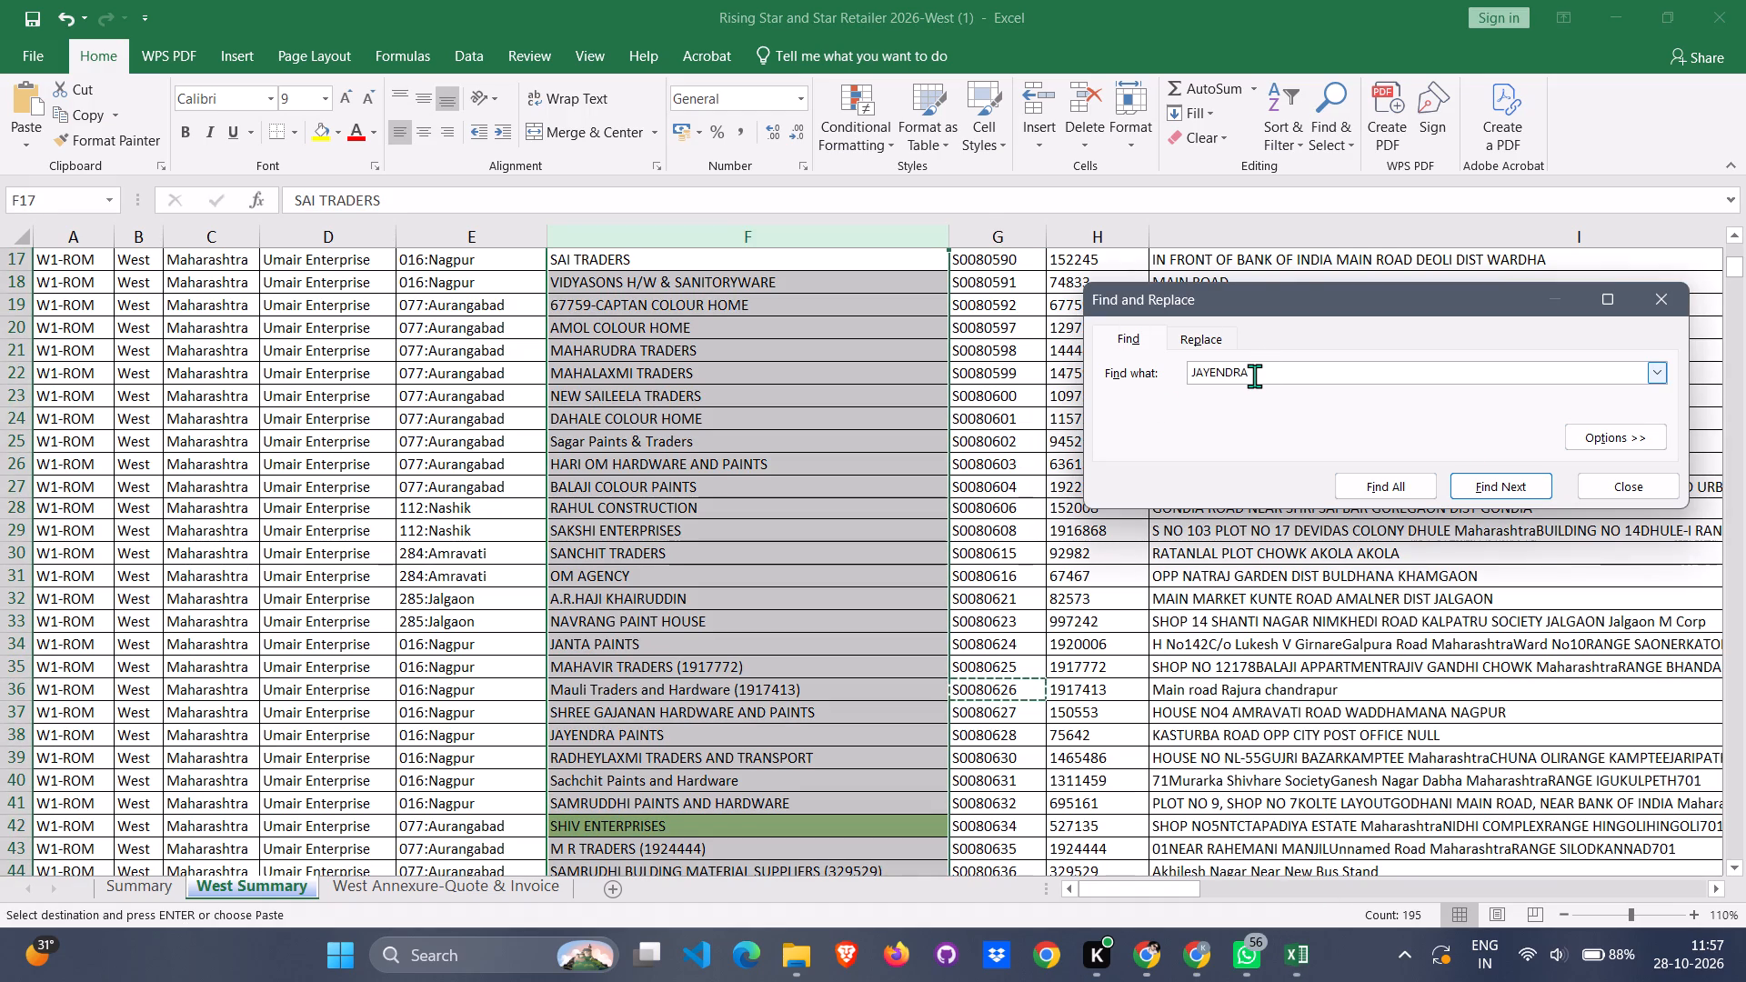
{"action": "key", "text": "Return"}
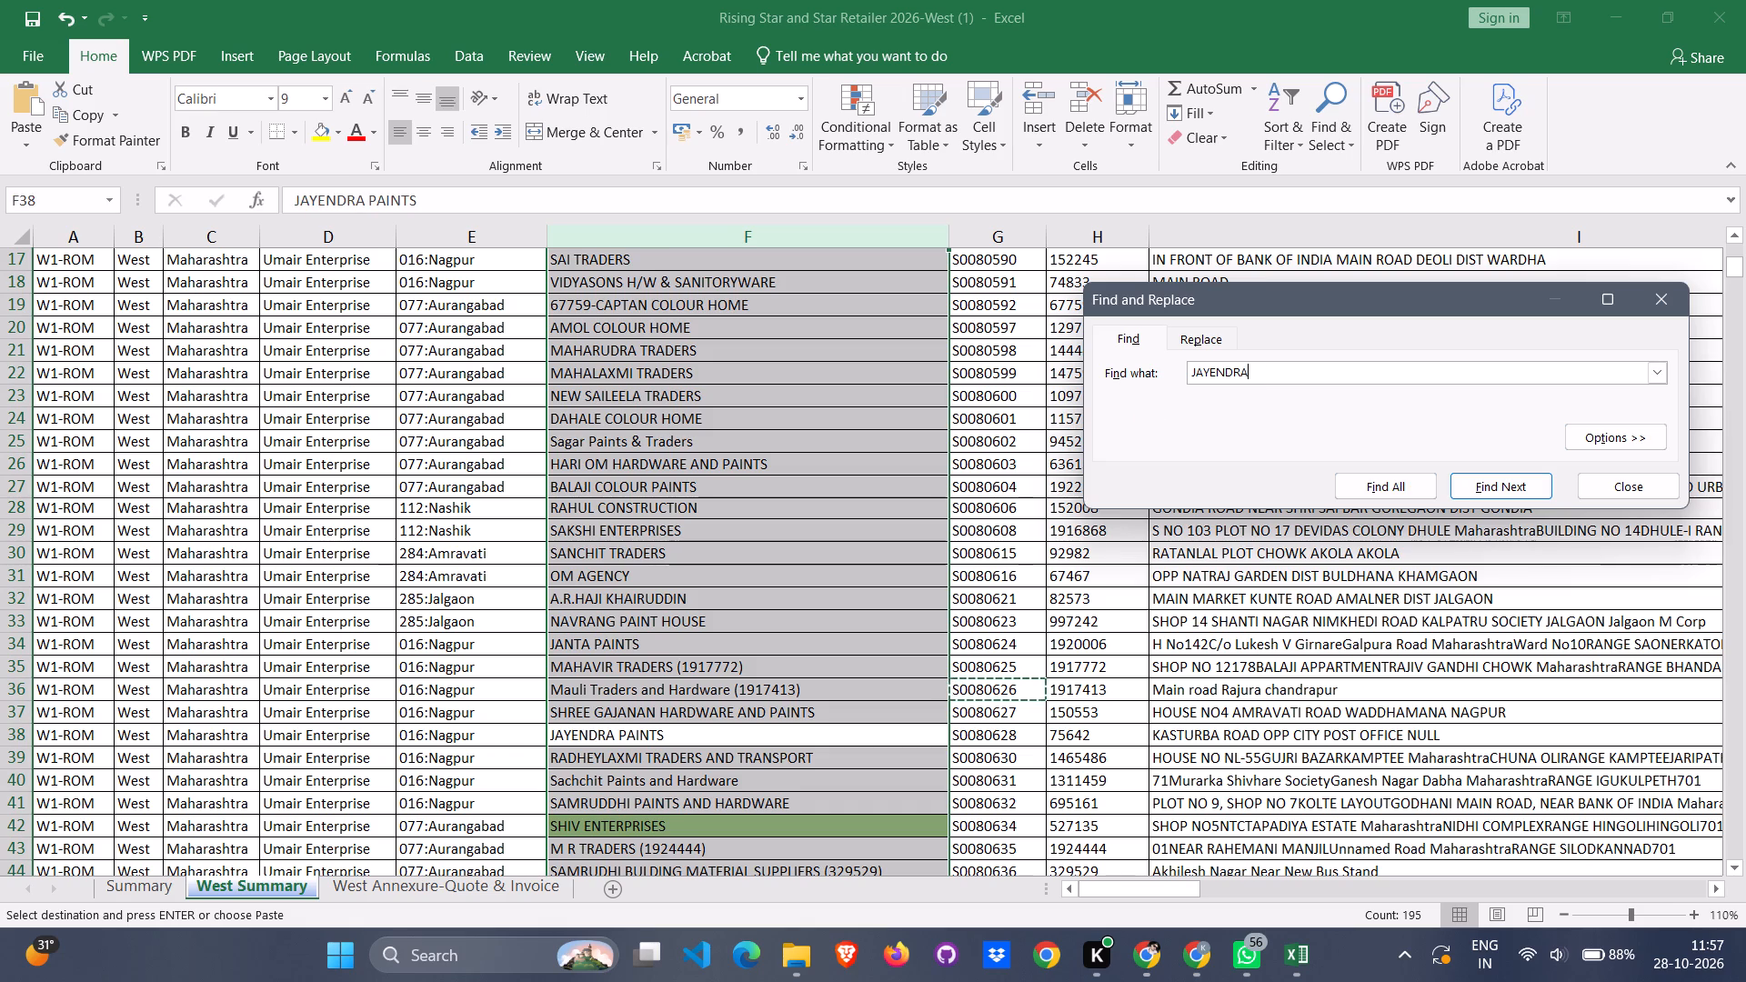
{"action": "left_click", "coordinate": [824, 737]}
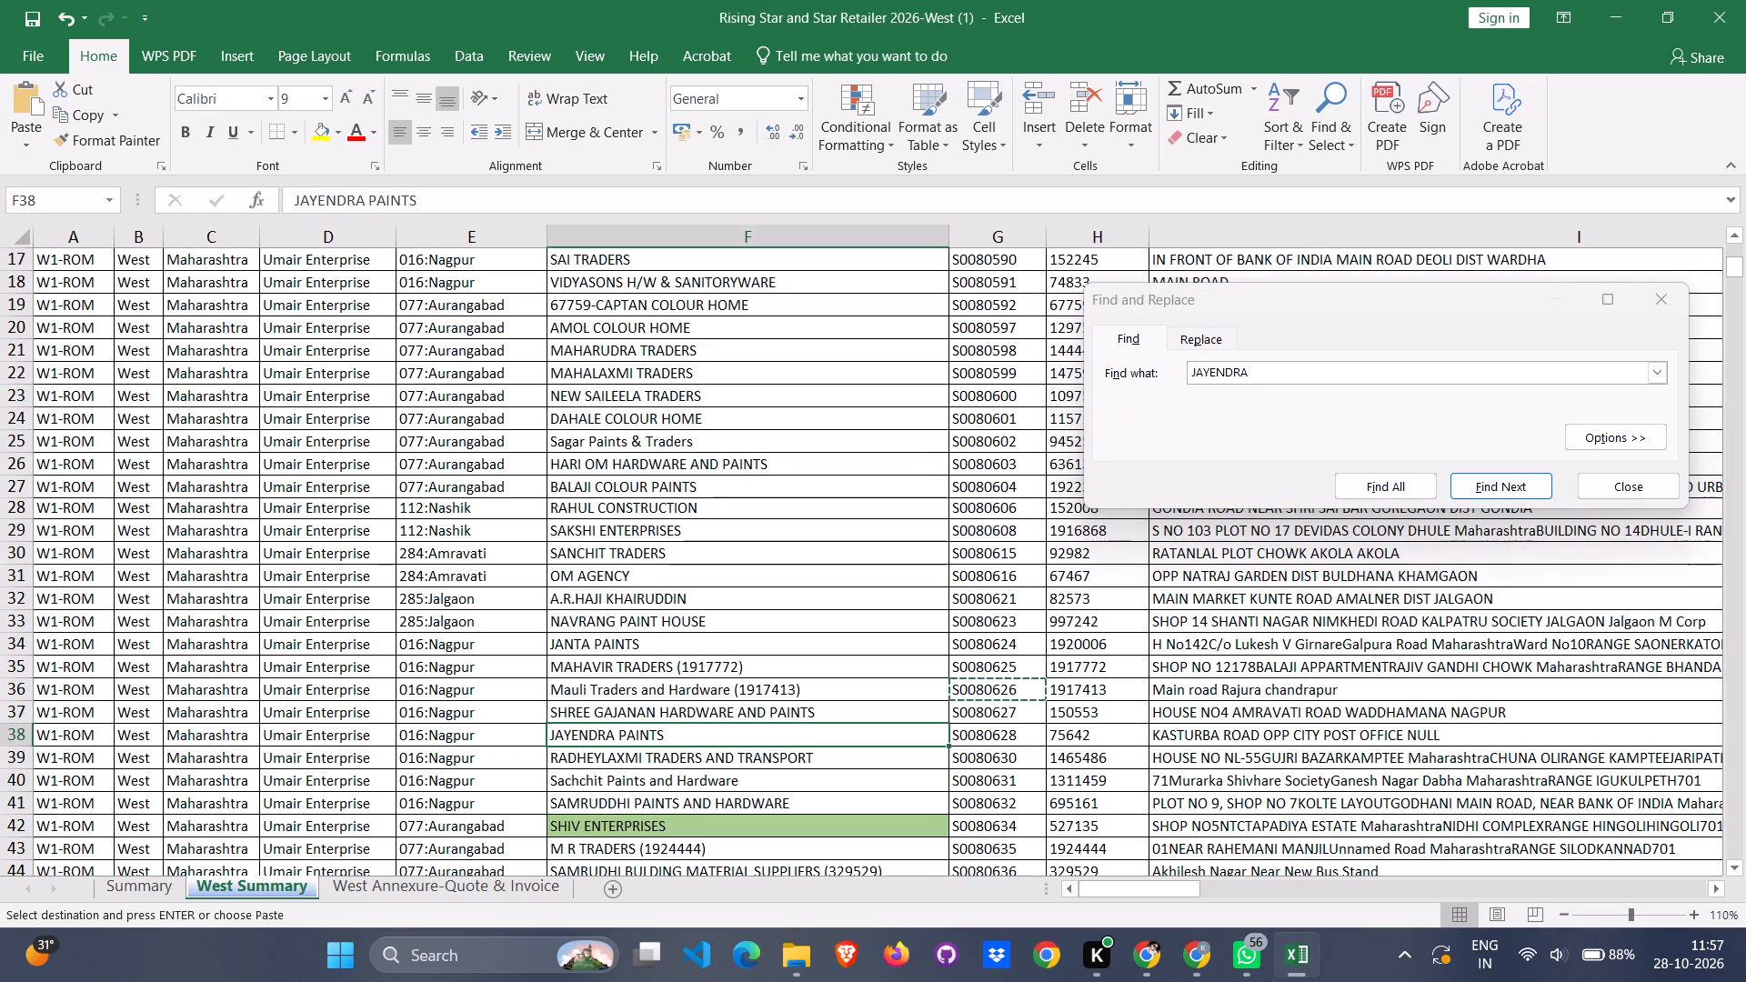
{"action": "left_click", "coordinate": [993, 740]}
{"action": "key", "text": "ctrl+c"}
Back in Chrome, search the Dispatch Items store list for S0080628 and start a new dispatch entry for JAYENDRA PAINTS.
{"action": "key", "text": "alt+Tab"}
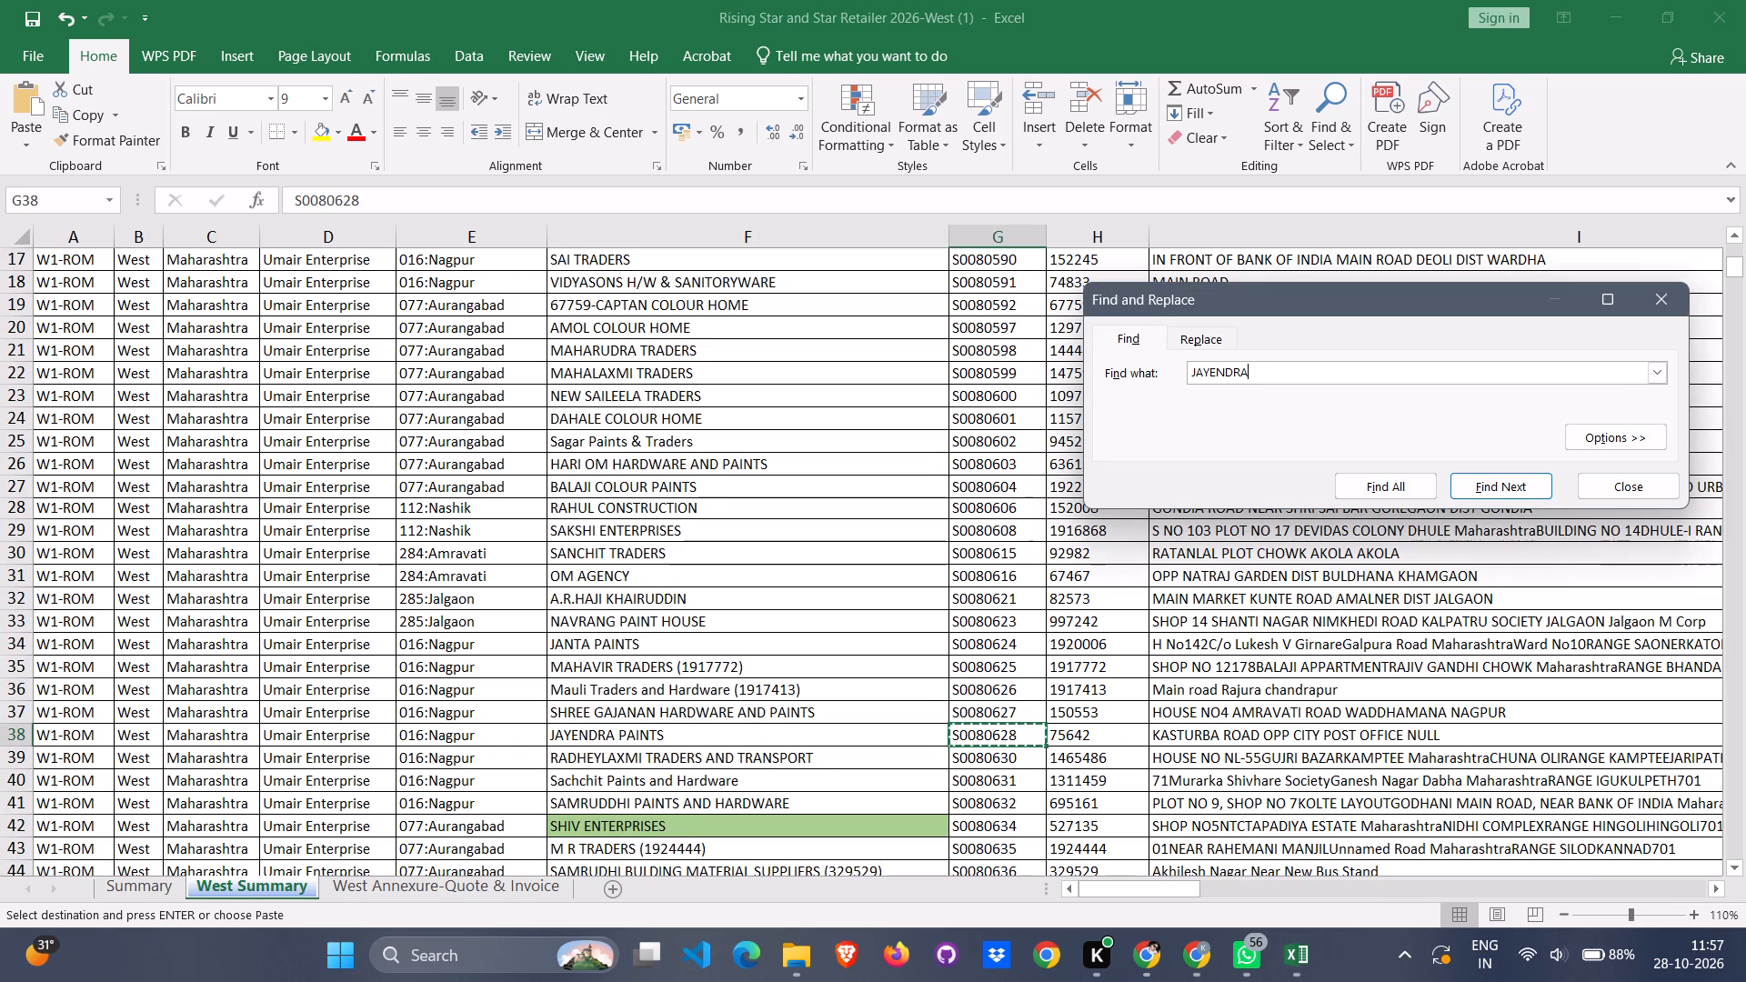
{"action": "key", "text": "alt+Tab"}
{"action": "left_click", "coordinate": [1186, 957]}
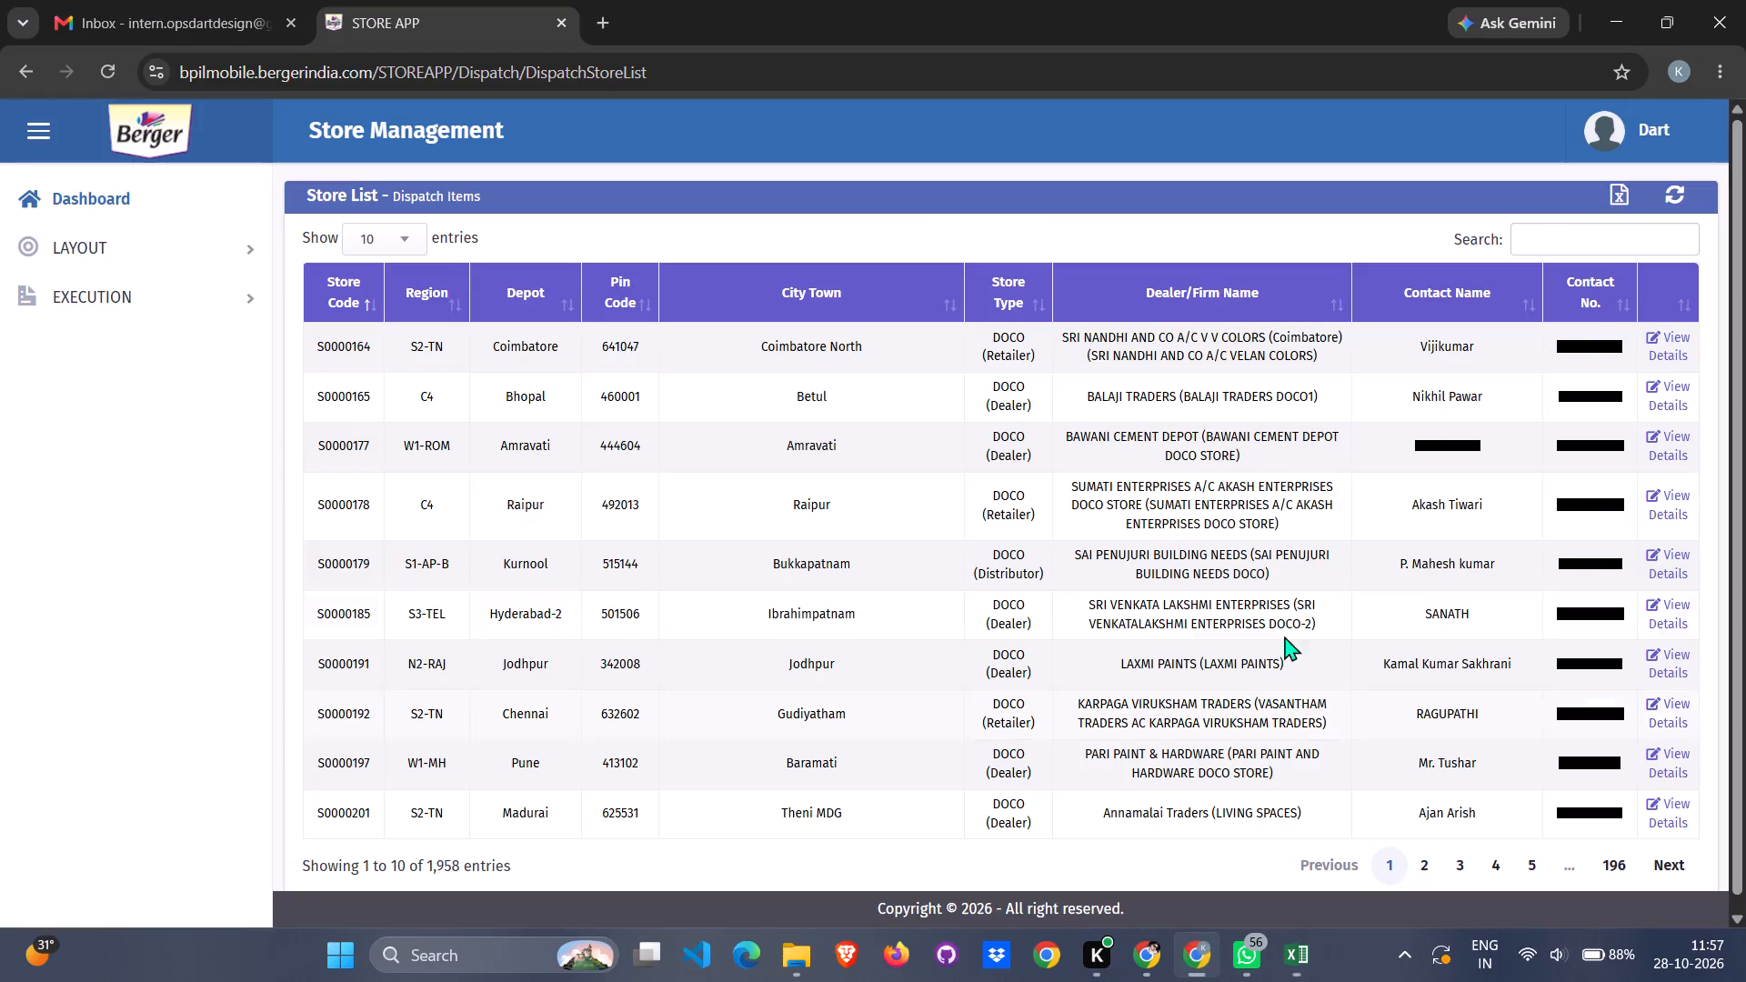
{"action": "left_click", "coordinate": [1566, 237]}
{"action": "key", "text": "ctrl+v"}
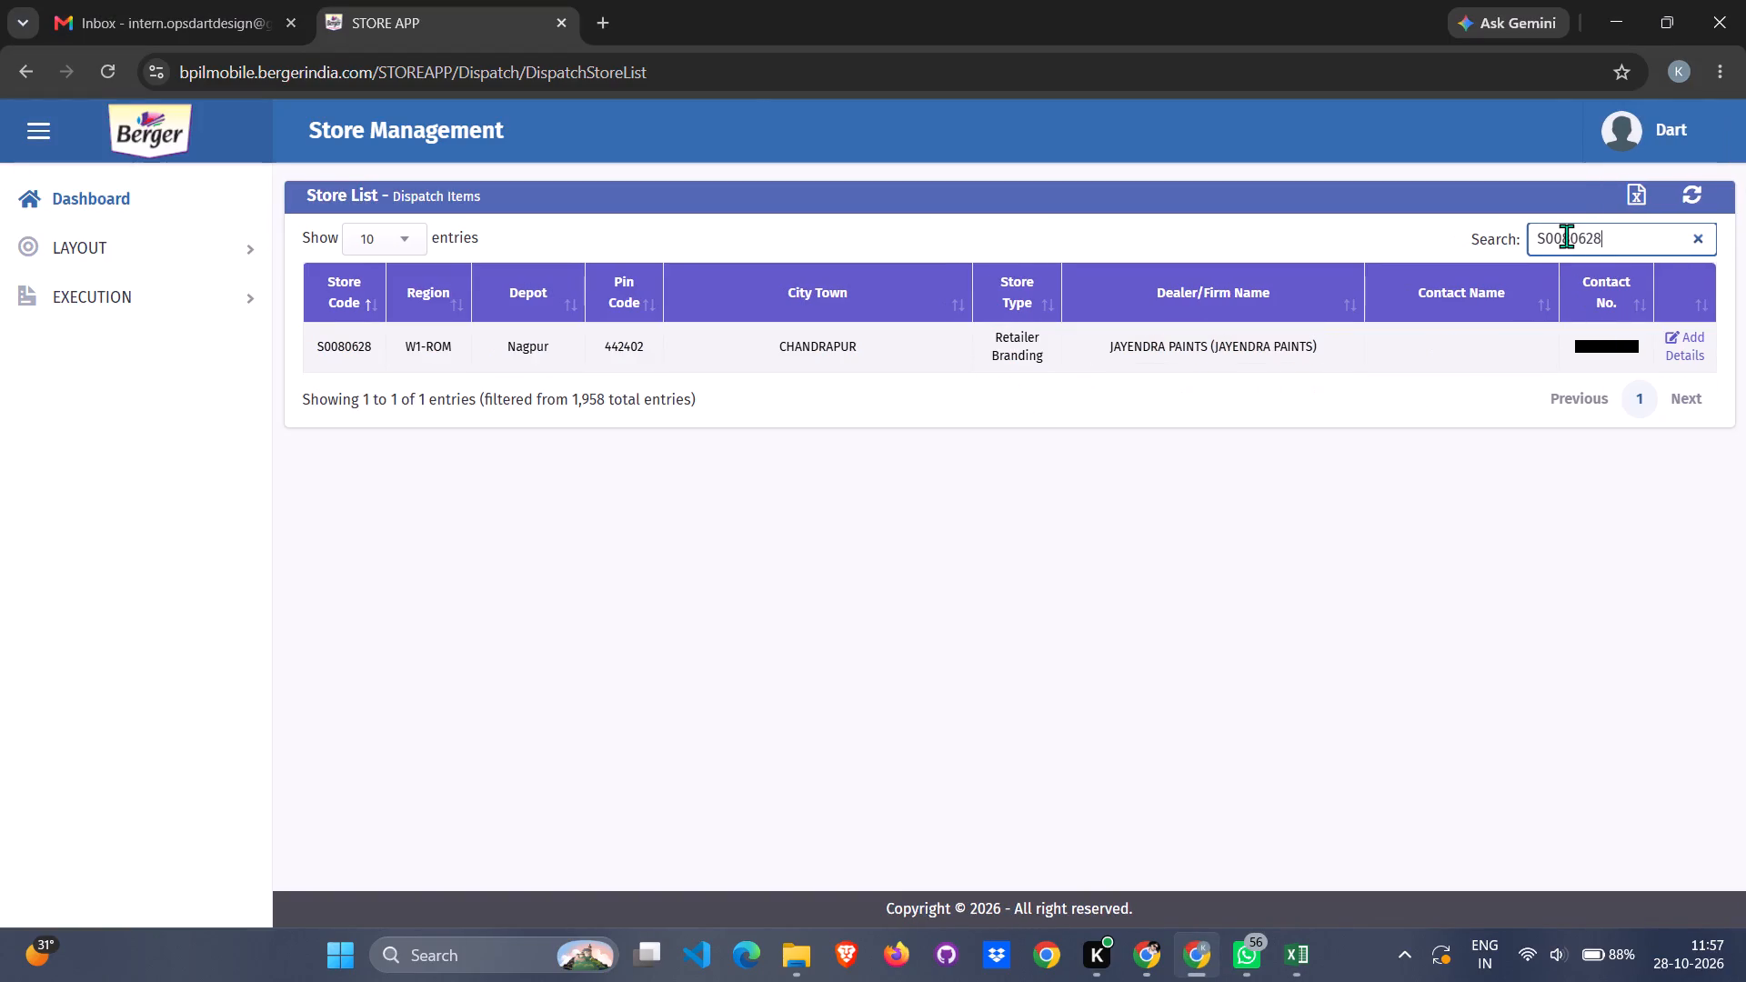
{"action": "left_click", "coordinate": [1688, 355]}
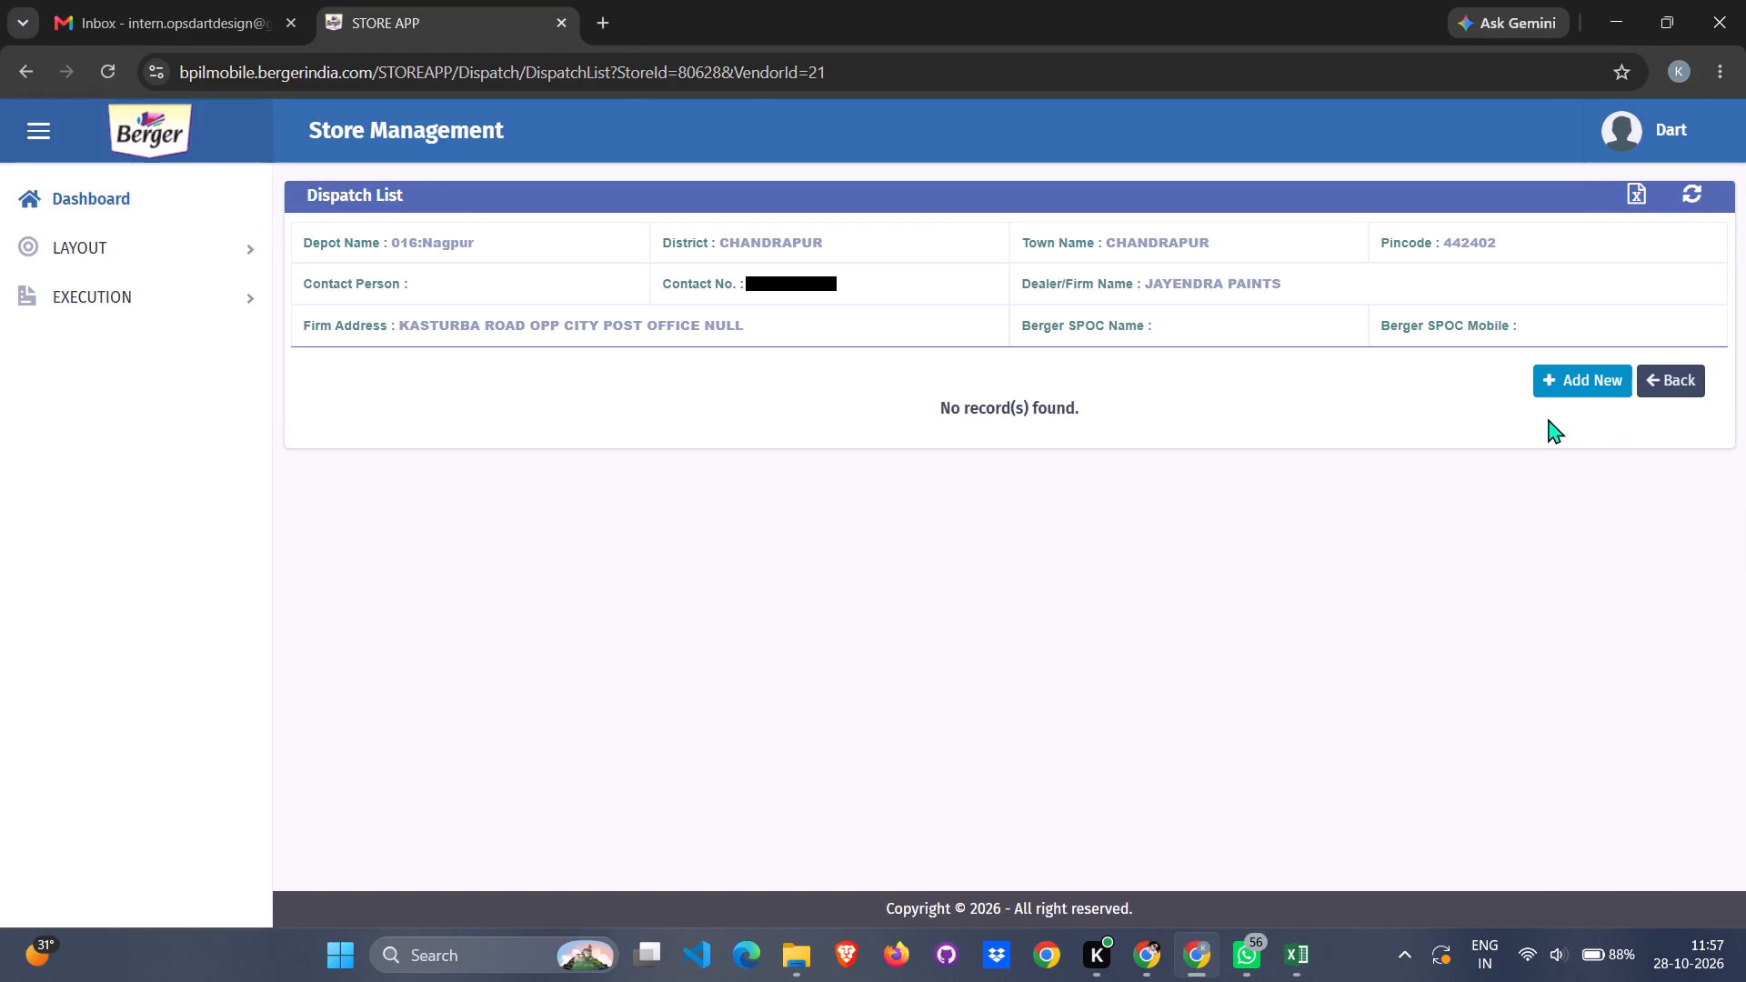
{"action": "left_click", "coordinate": [1586, 379]}
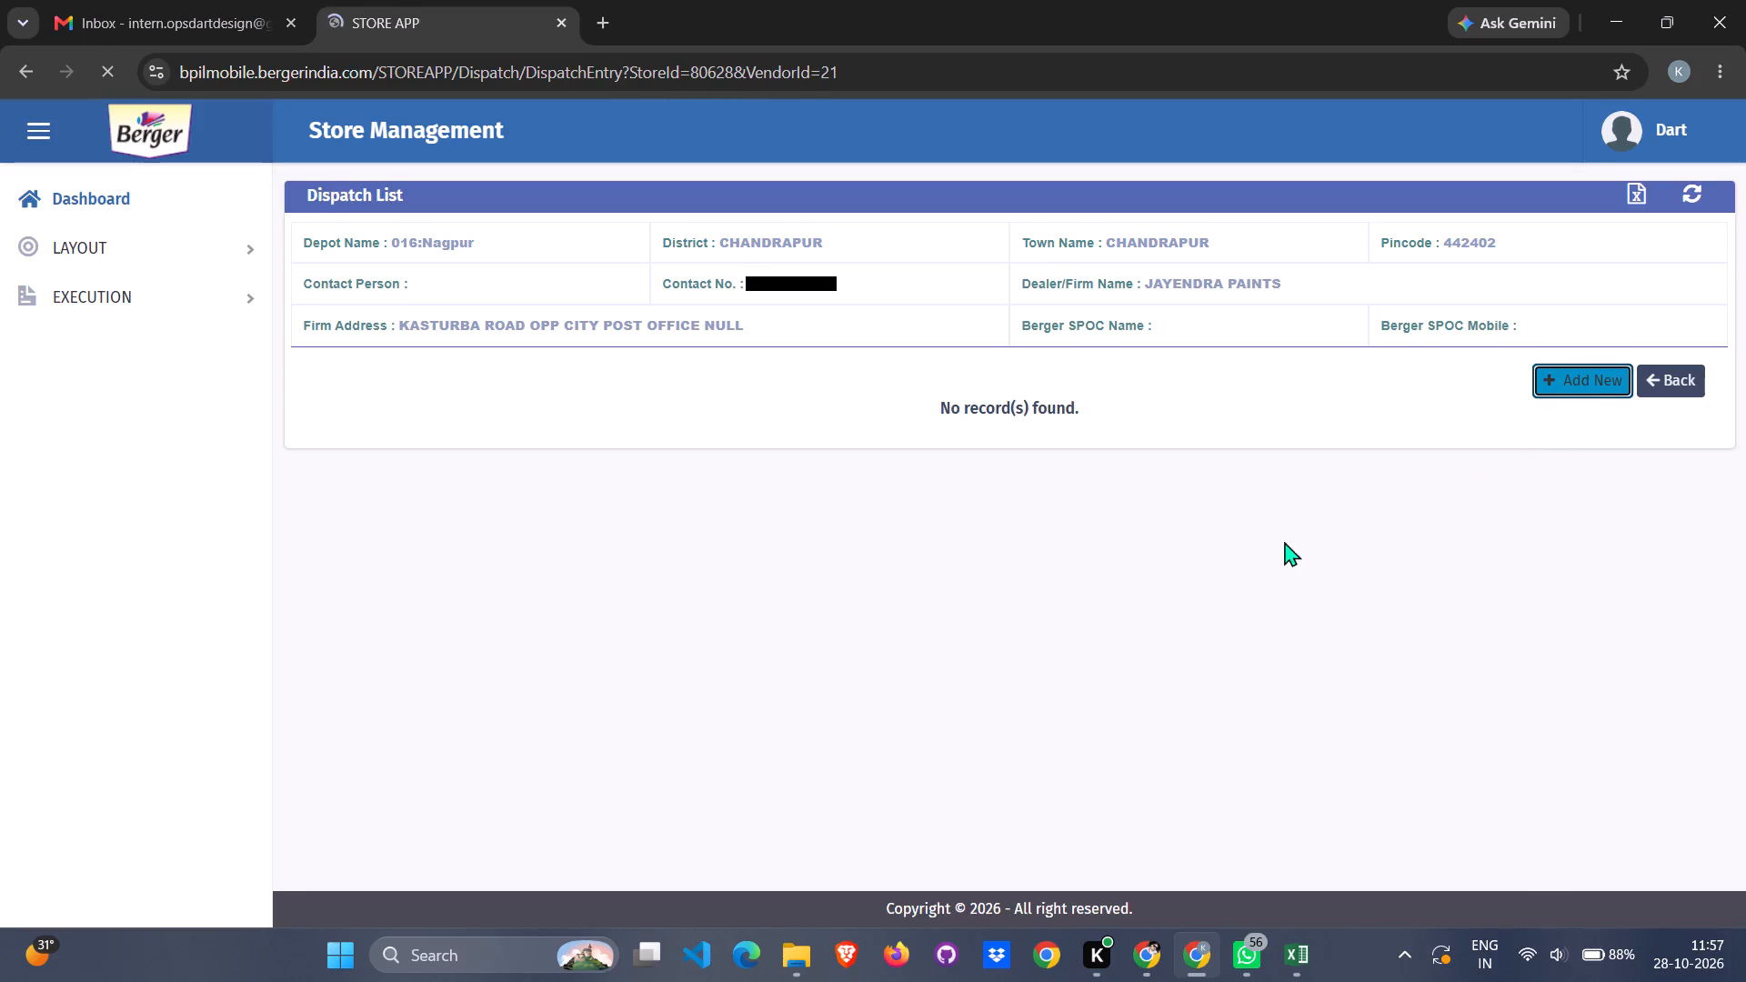
Copy the date 02-10-2026 from column X of the JAYENDRA PAINTS row in Excel into the entry's Dispatch Date in Chrome.
{"action": "scroll", "coordinate": [1209, 573], "scroll_direction": "down", "scroll_amount": 4}
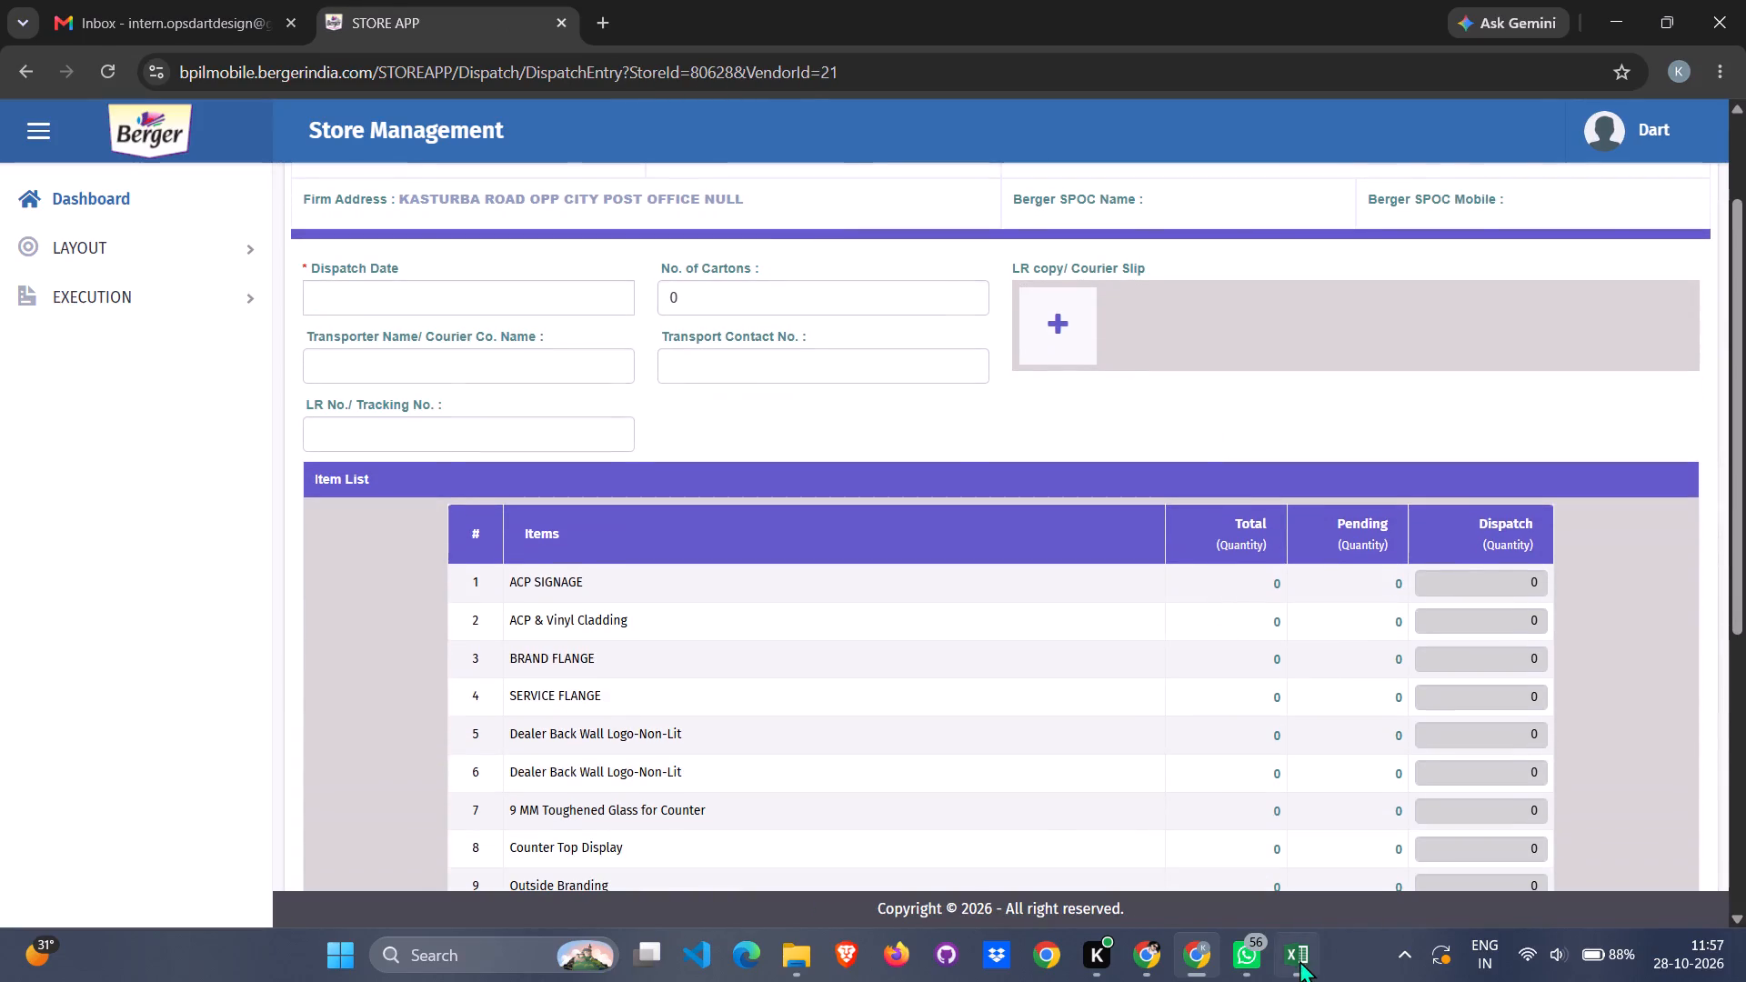
{"action": "left_click", "coordinate": [1299, 960]}
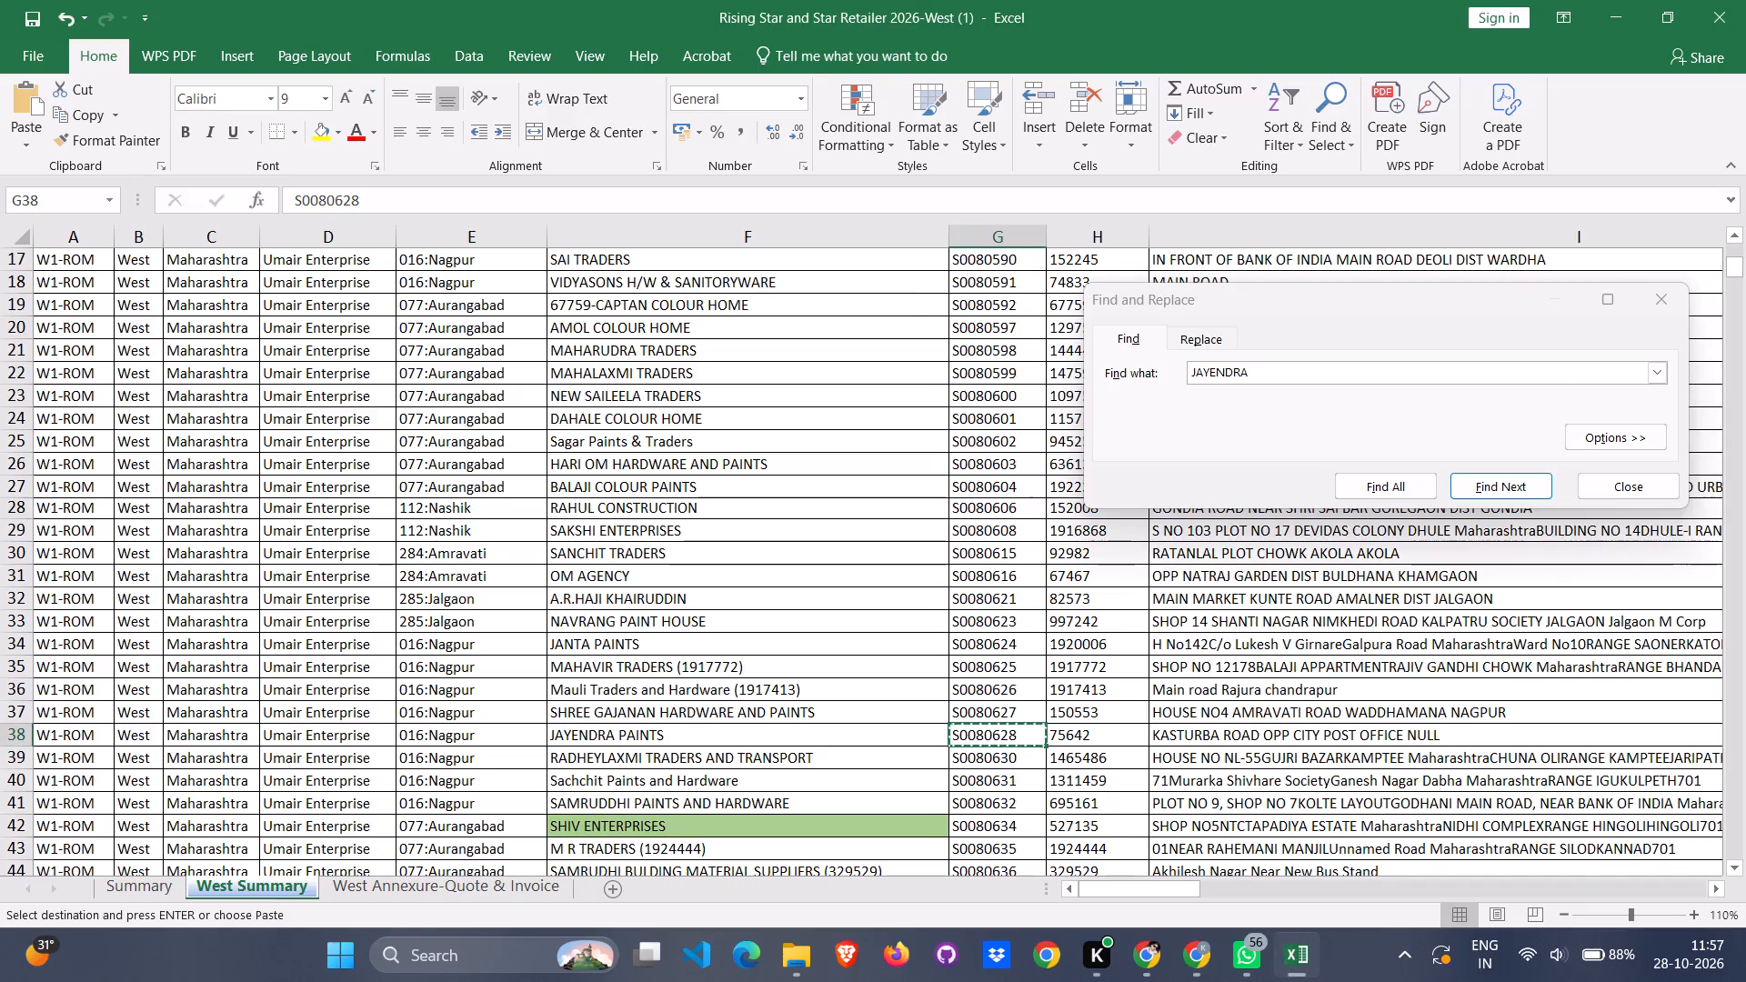
{"action": "left_click", "coordinate": [19, 731]}
{"action": "scroll", "coordinate": [416, 732], "scroll_direction": "left", "scroll_amount": 13}
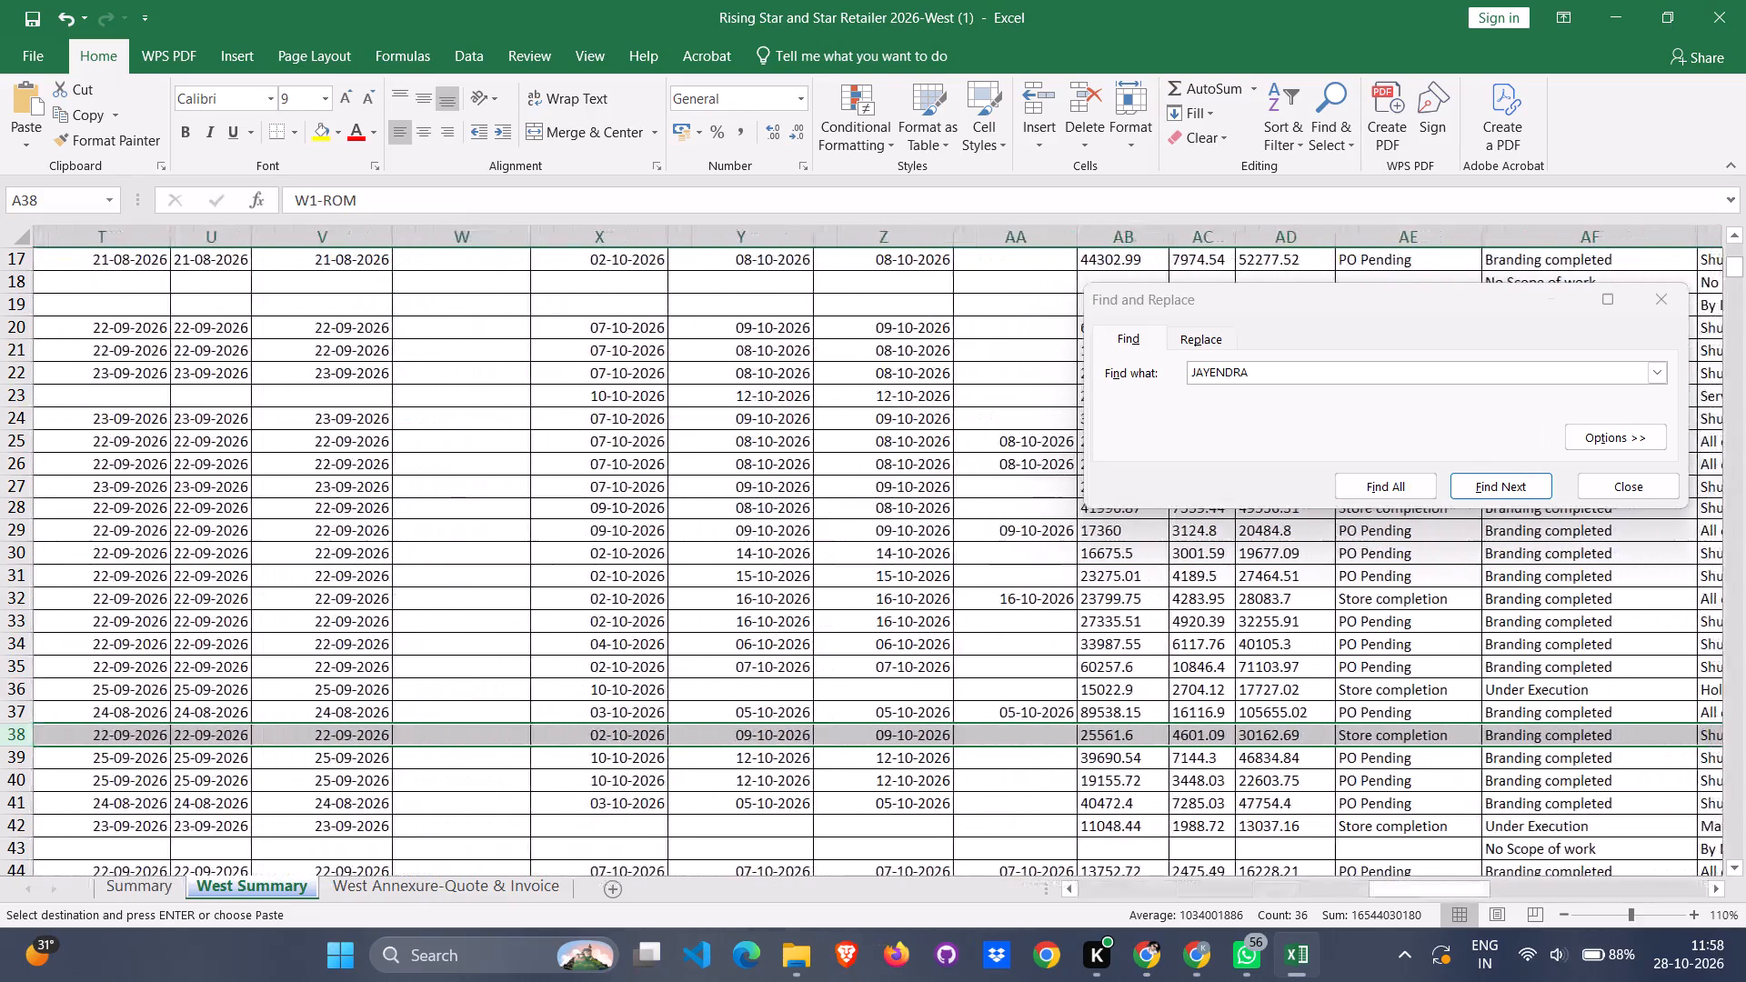
{"action": "left_click", "coordinate": [592, 738]}
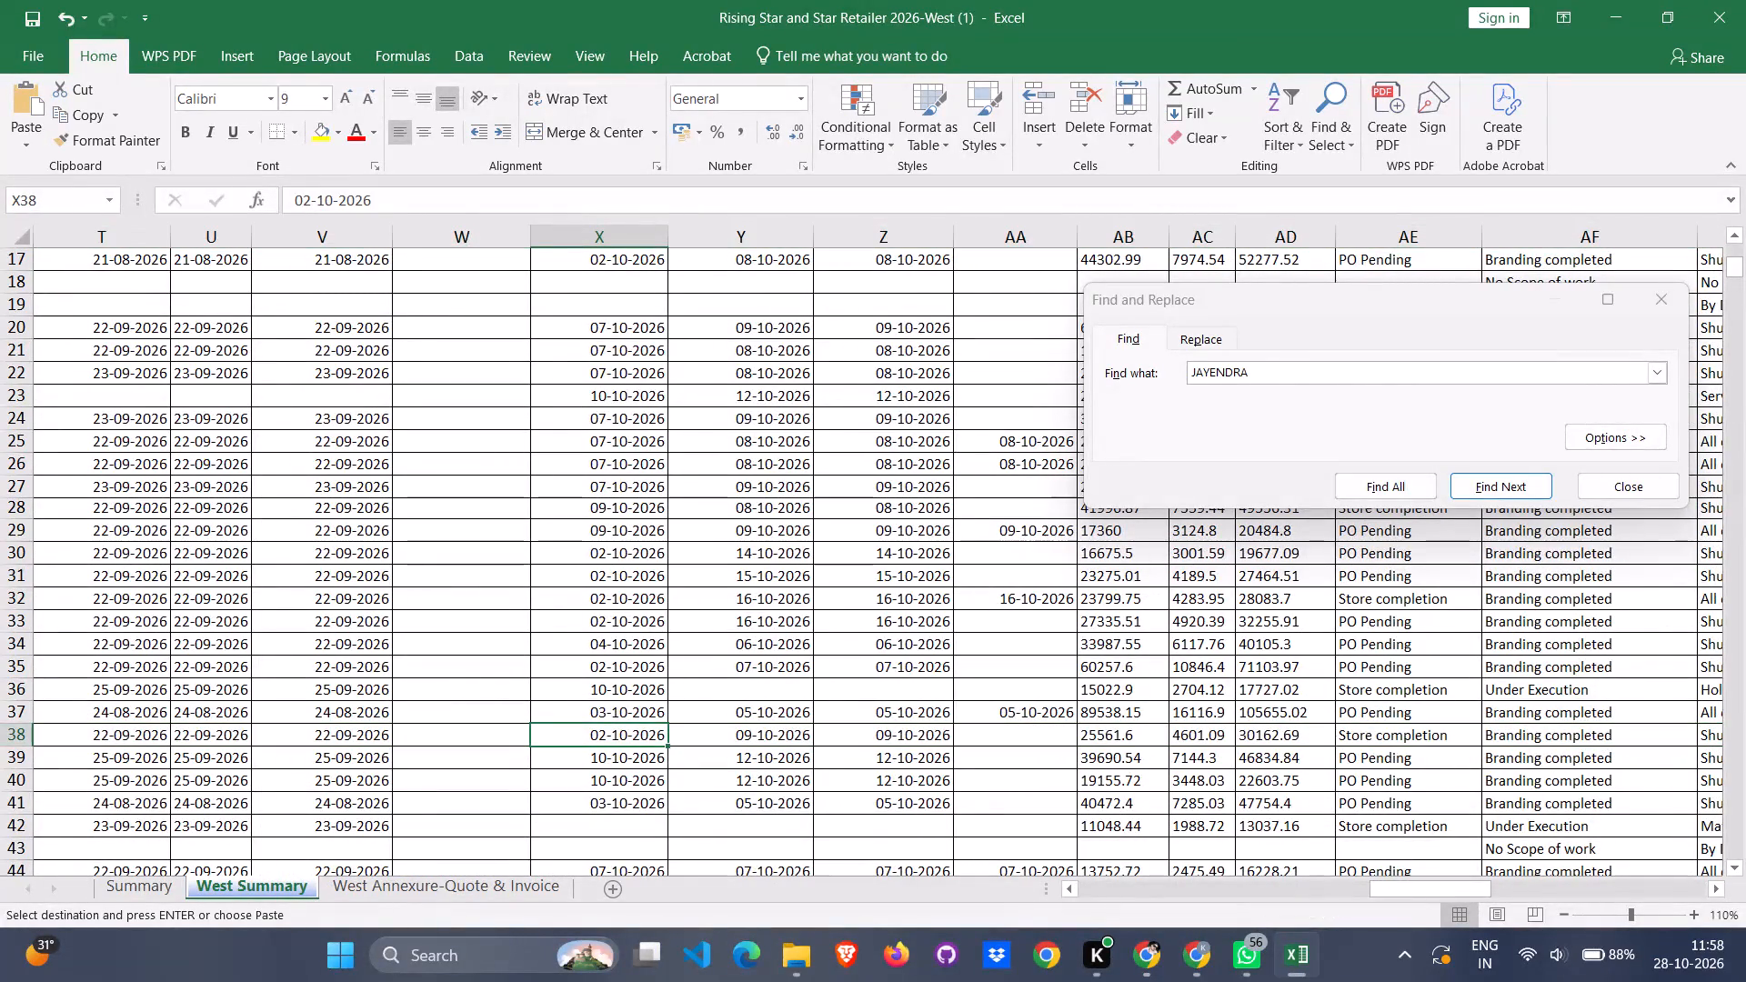
{"action": "key", "text": "ctrl+c"}
{"action": "key", "text": "alt+Tab"}
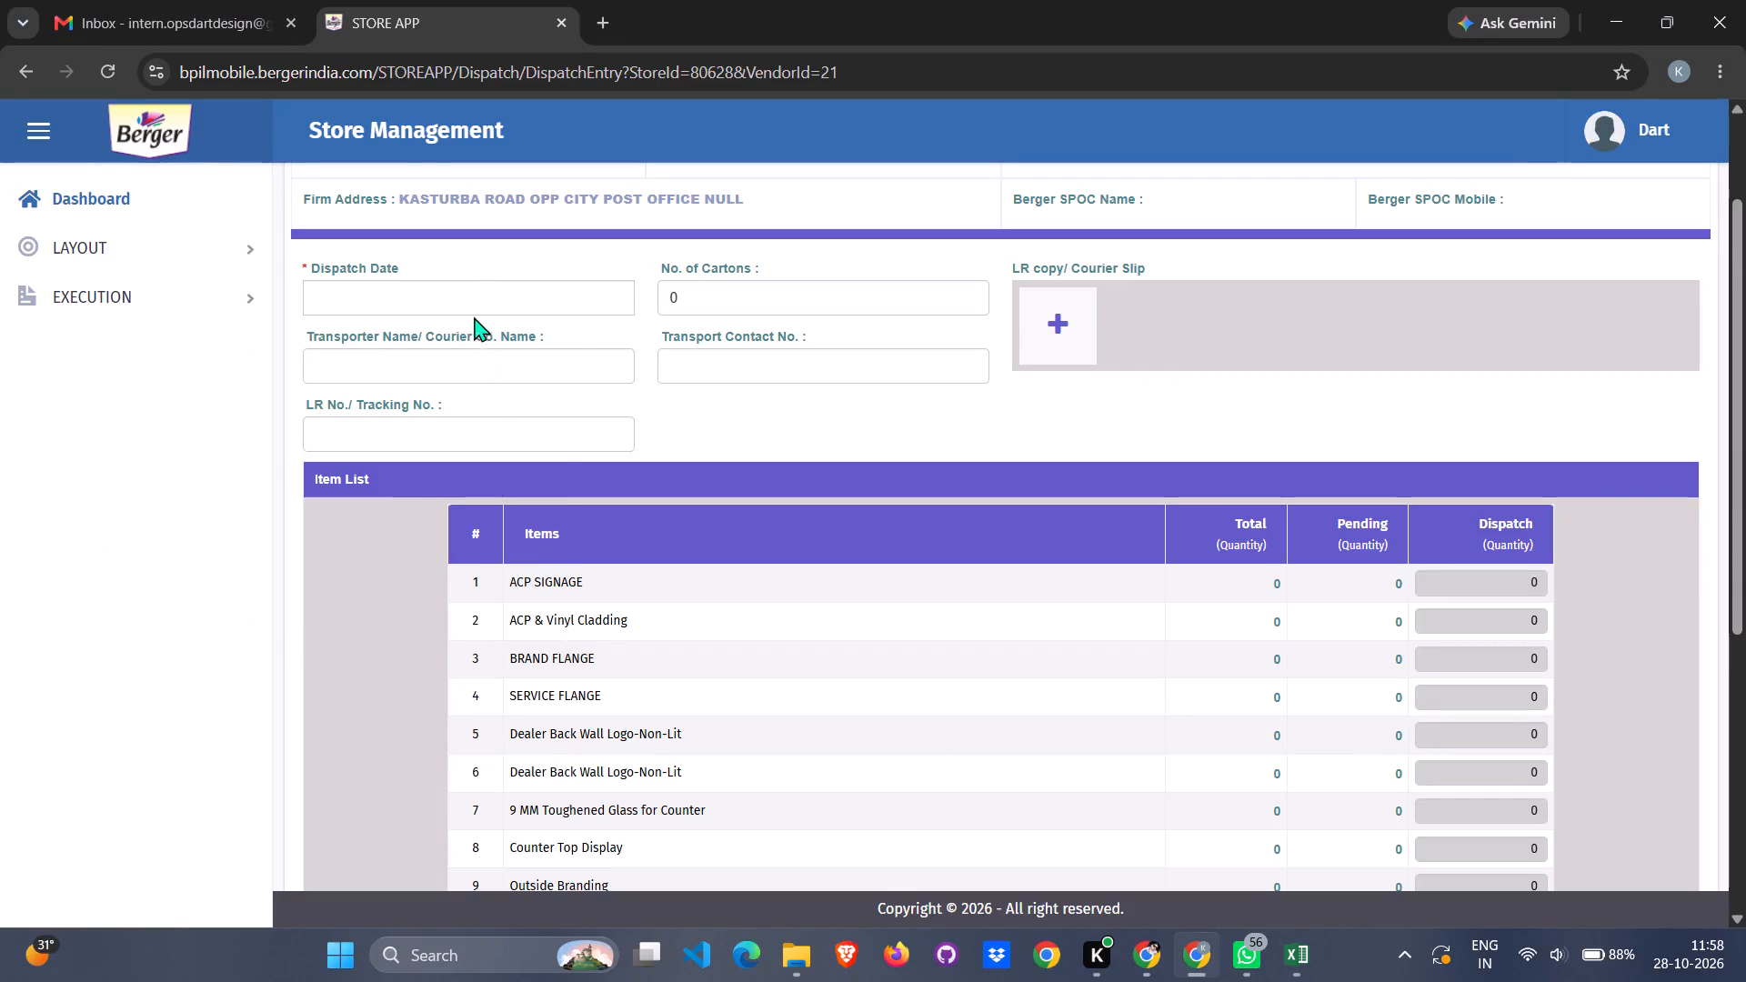
{"action": "left_click", "coordinate": [471, 300]}
{"action": "key", "text": "ctrl+v"}
Fill in the transport contact number with the saved suggestion.
{"action": "left_click", "coordinate": [751, 375]}
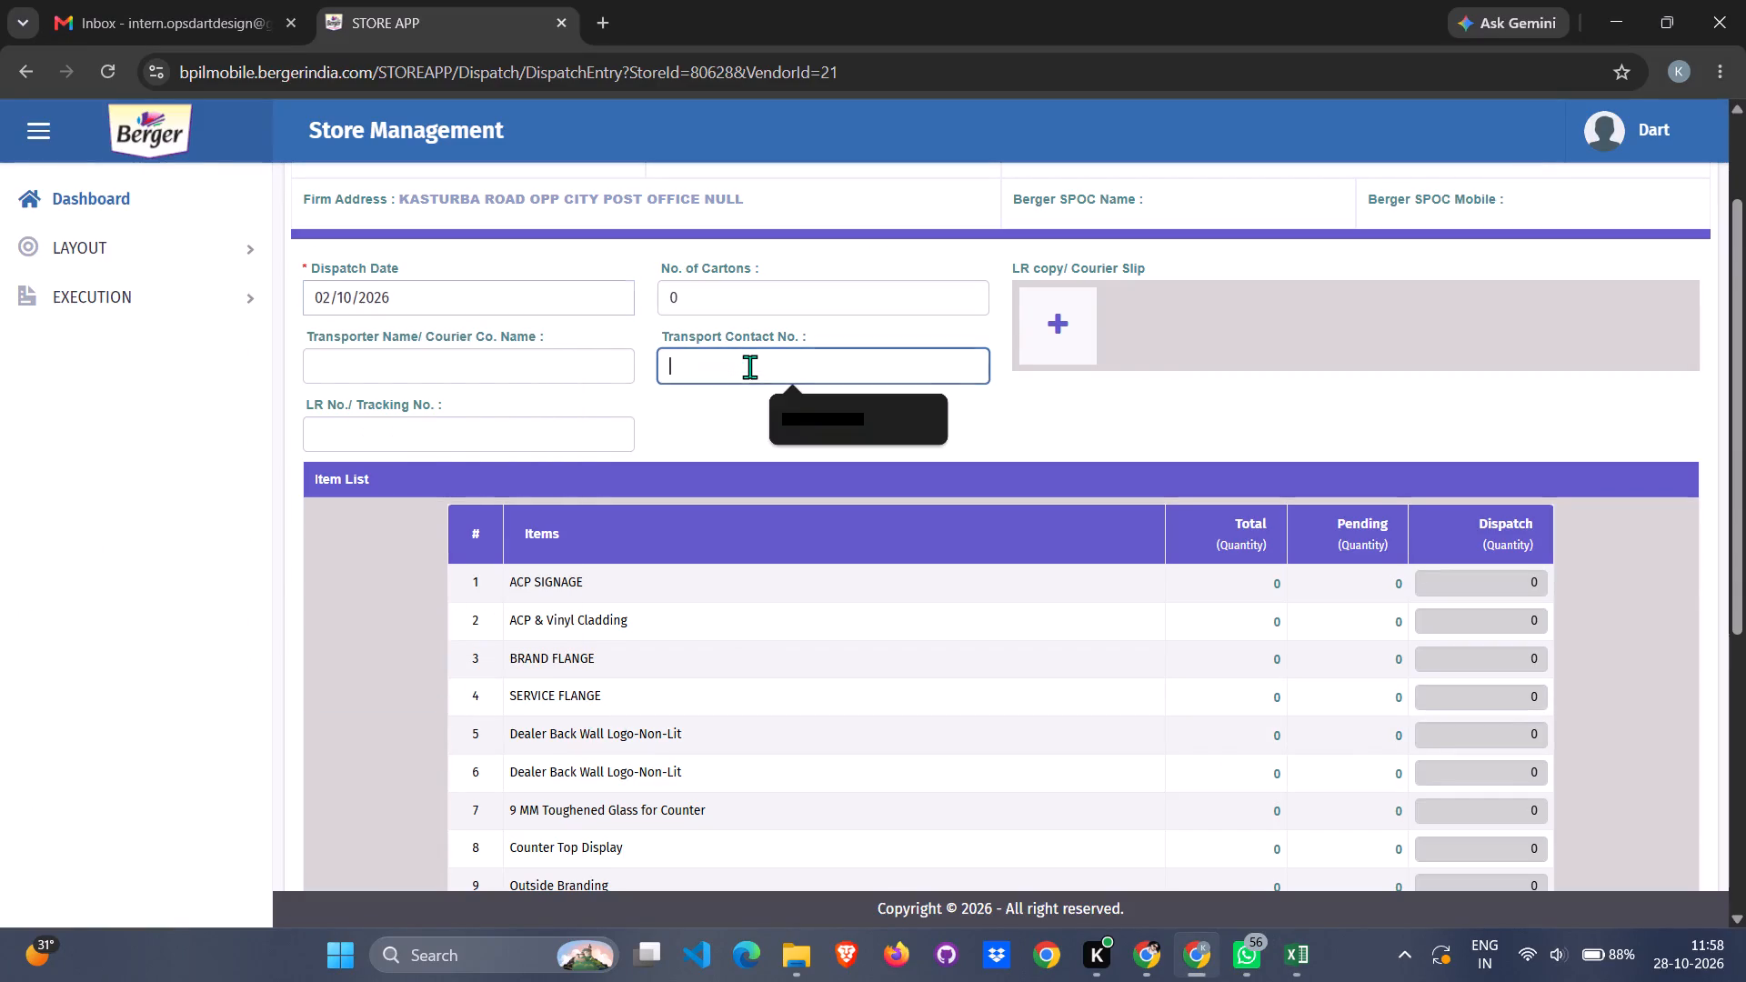
{"action": "left_click", "coordinate": [806, 423]}
Copy the pending quantities into Dispatch: 94.79 for Exterior Sunboard Branding with Vinyl and 113 for Rolling Shutter Painting.
{"action": "scroll", "coordinate": [796, 641], "scroll_direction": "down", "scroll_amount": 9}
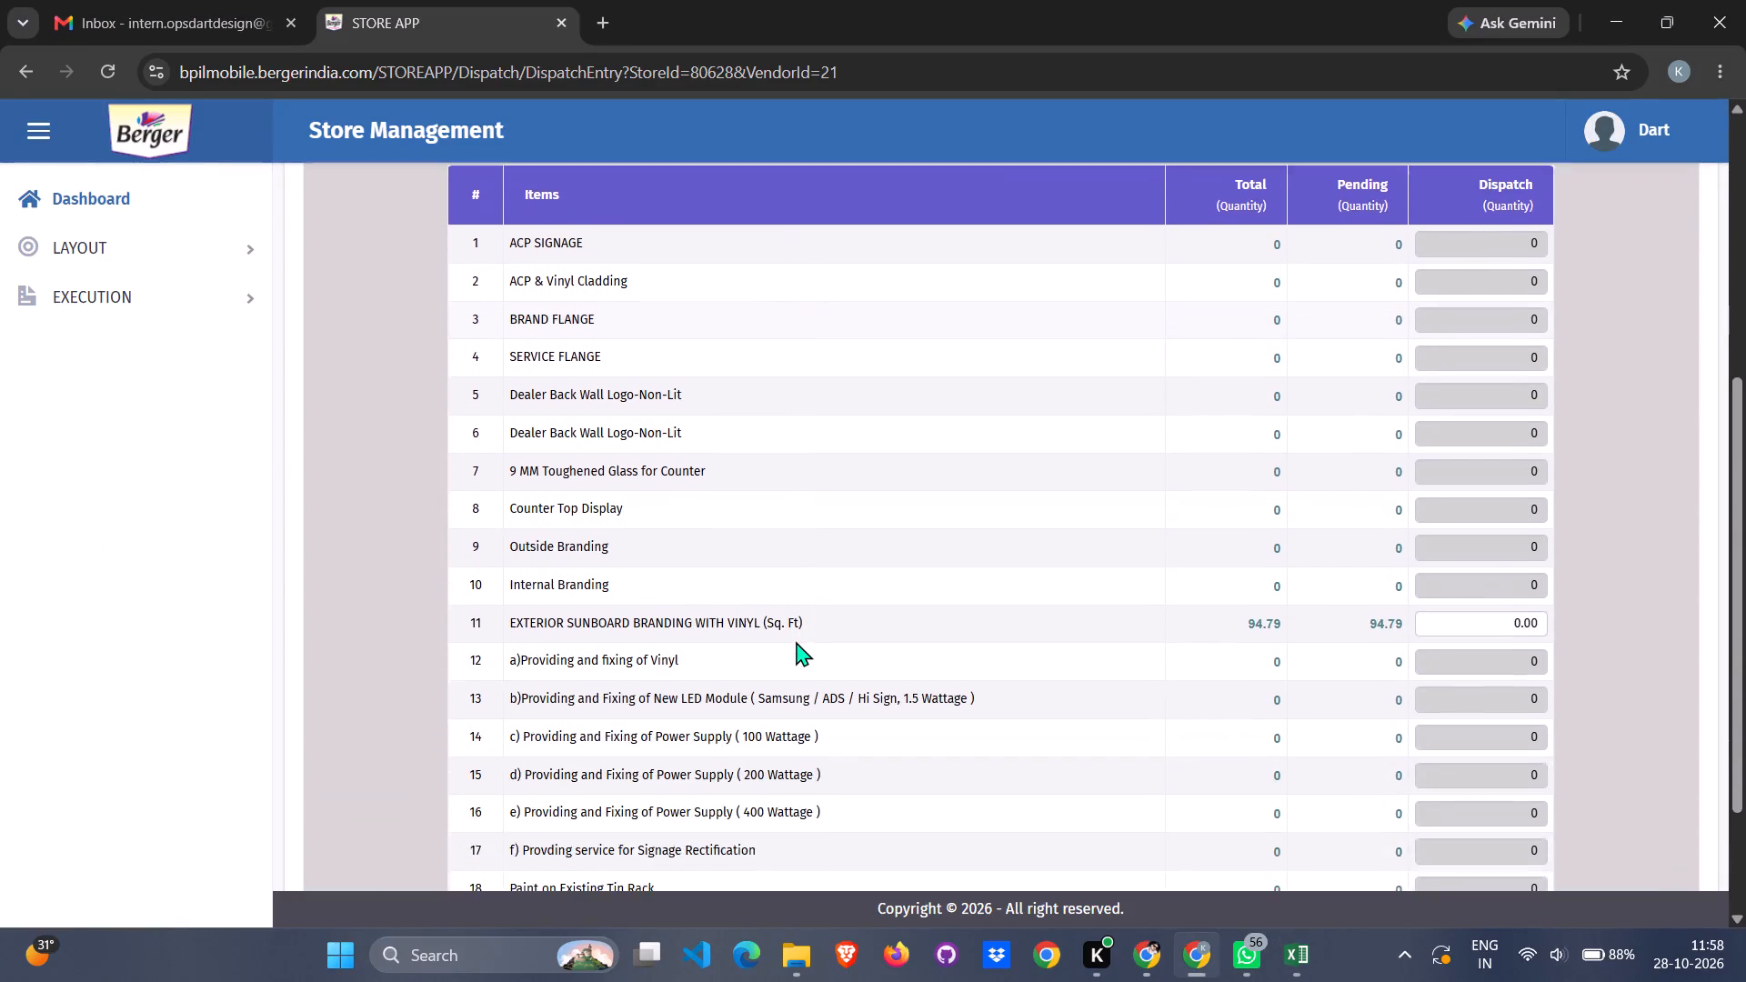
{"action": "scroll", "coordinate": [796, 641], "scroll_direction": "down", "scroll_amount": 3}
{"action": "double_click", "coordinate": [1391, 508]}
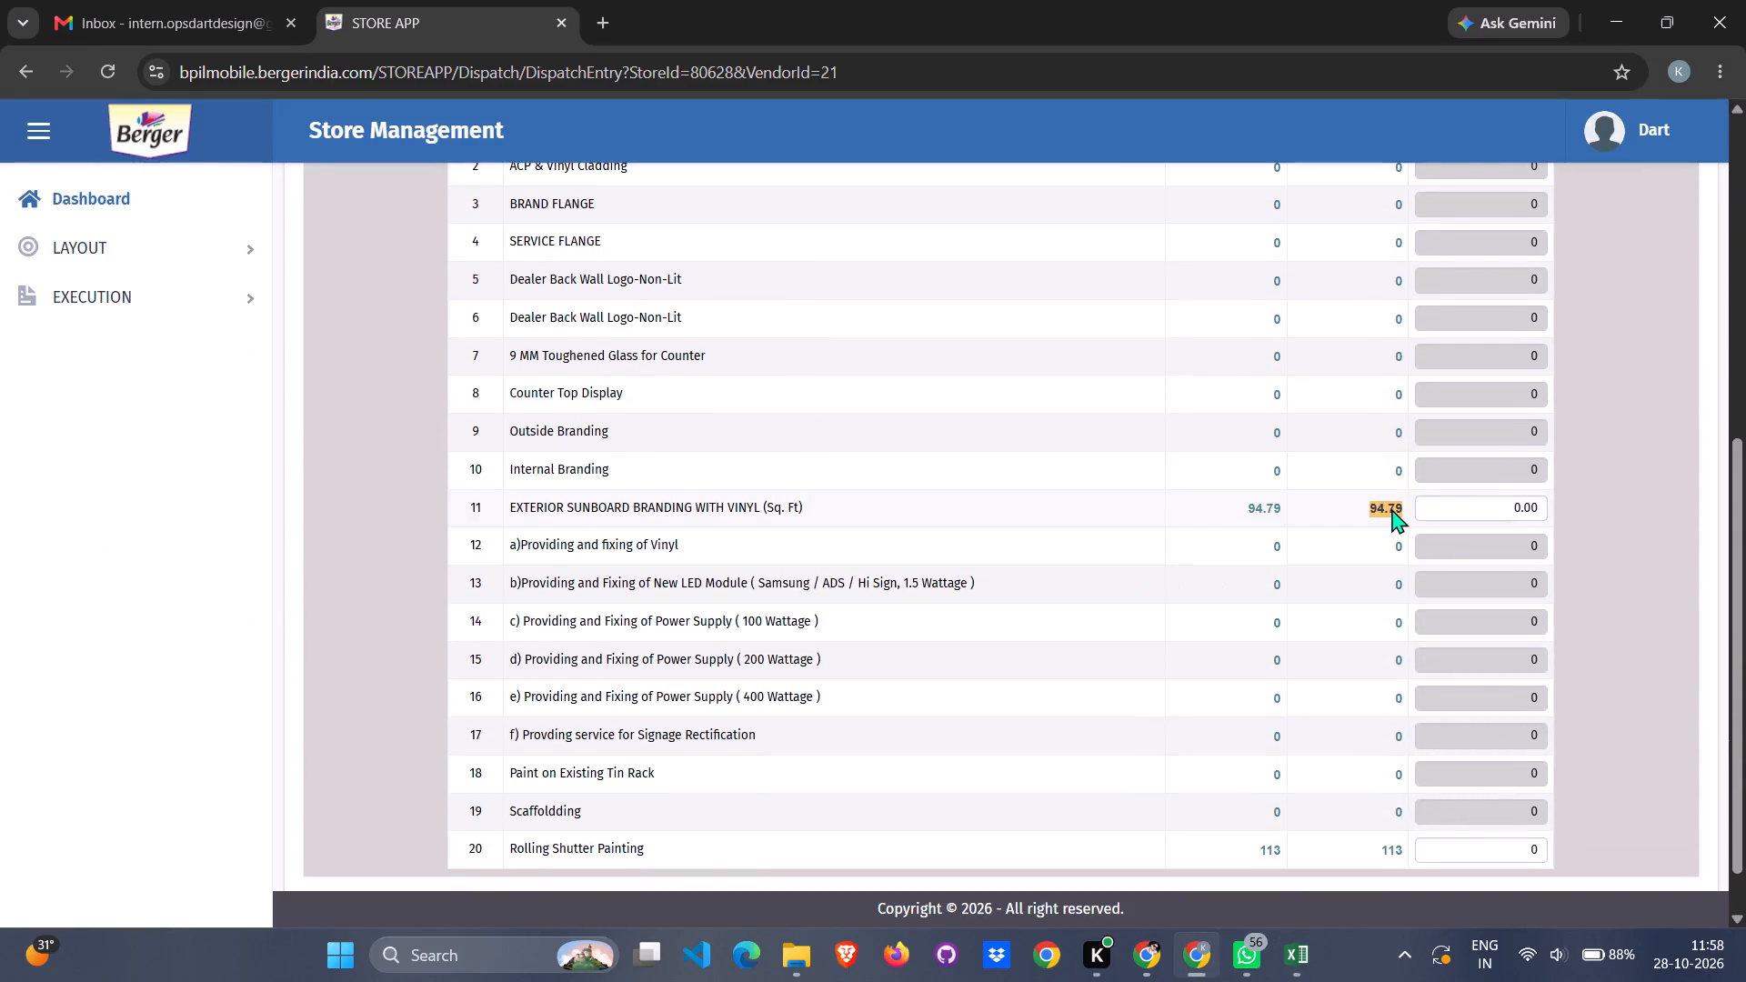
{"action": "key", "text": "ctrl+c"}
{"action": "double_click", "coordinate": [1538, 508]}
{"action": "key", "text": "ctrl+v"}
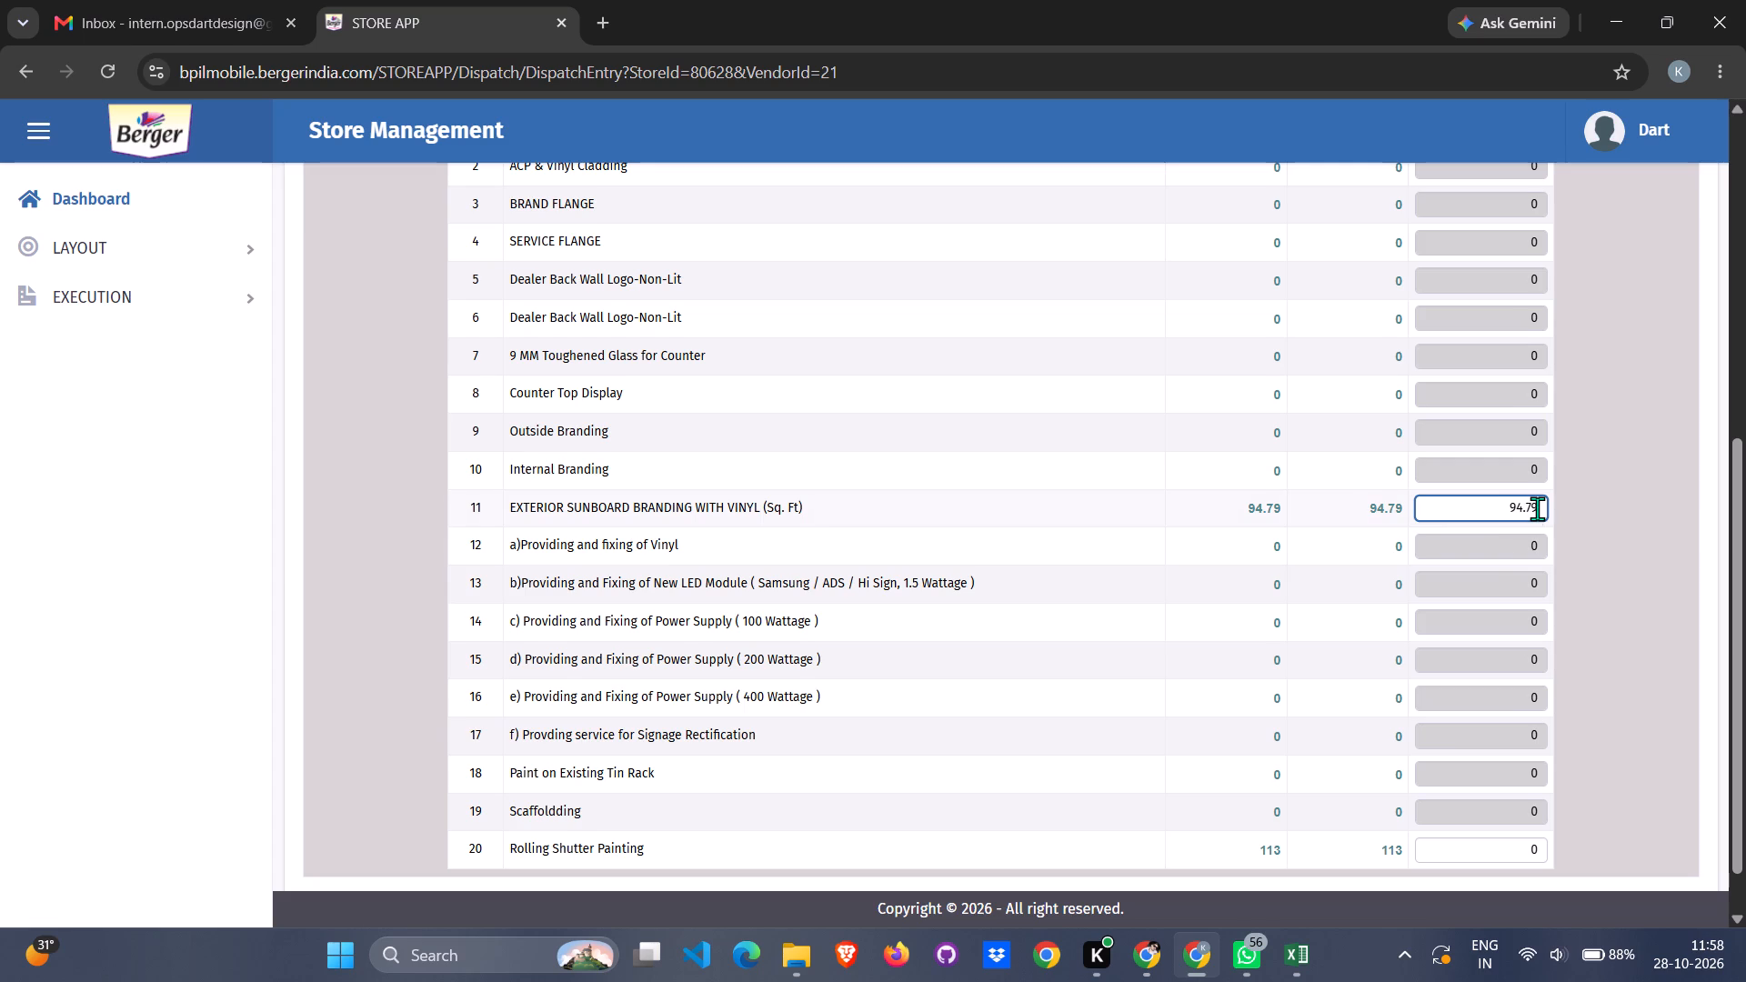
{"action": "scroll", "coordinate": [1493, 556], "scroll_direction": "down", "scroll_amount": 4}
{"action": "double_click", "coordinate": [1395, 788]}
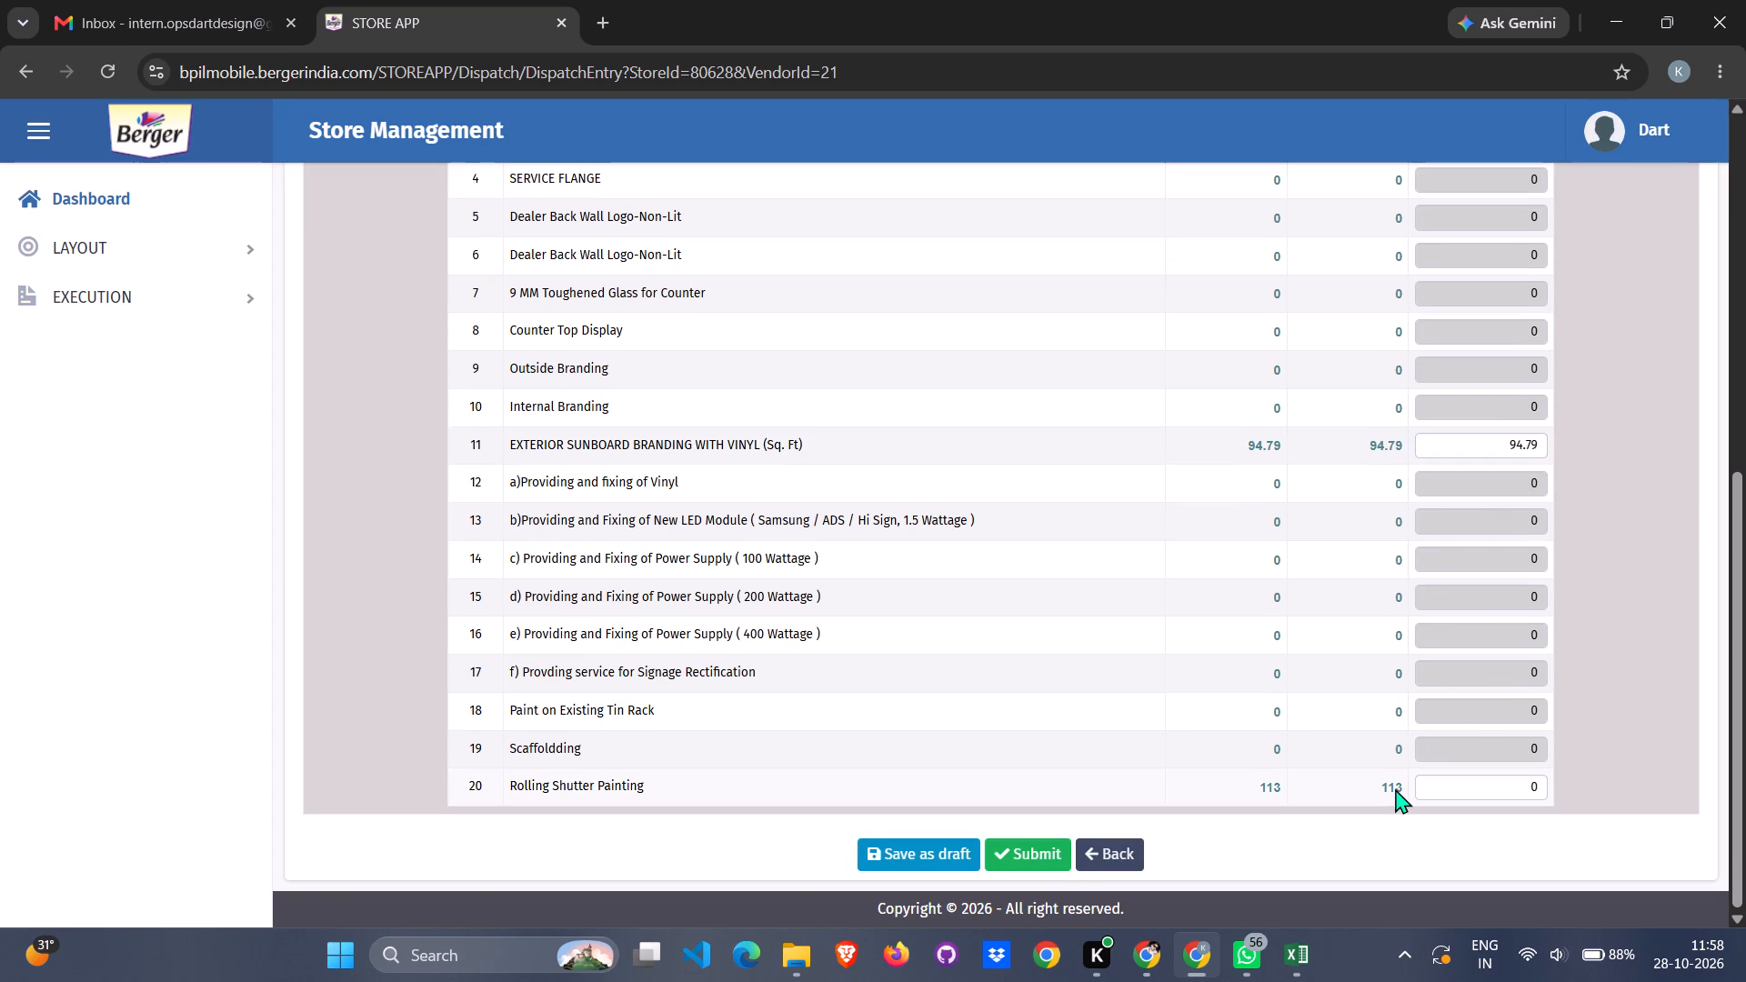
{"action": "key", "text": "ctrl+c"}
{"action": "double_click", "coordinate": [1460, 787]}
{"action": "key", "text": "ctrl+v"}
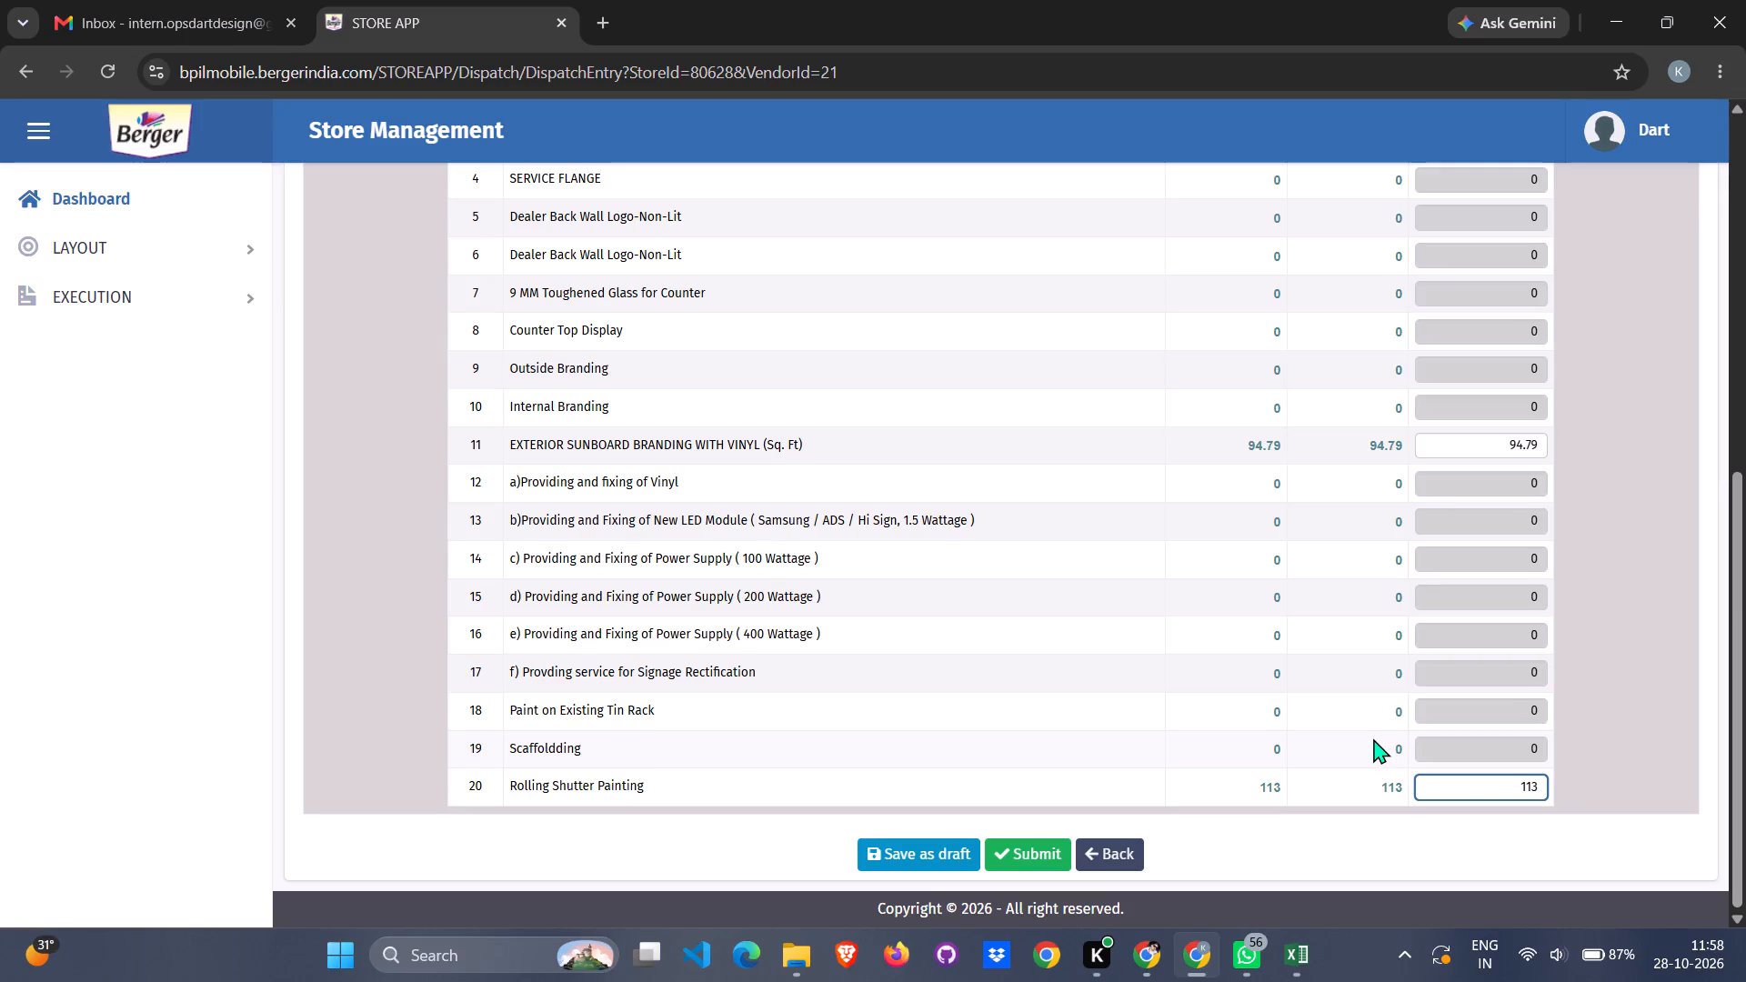
Review the JAYENDRA PAINTS dispatch entry and submit it.
{"action": "scroll", "coordinate": [1357, 710], "scroll_direction": "up", "scroll_amount": 17}
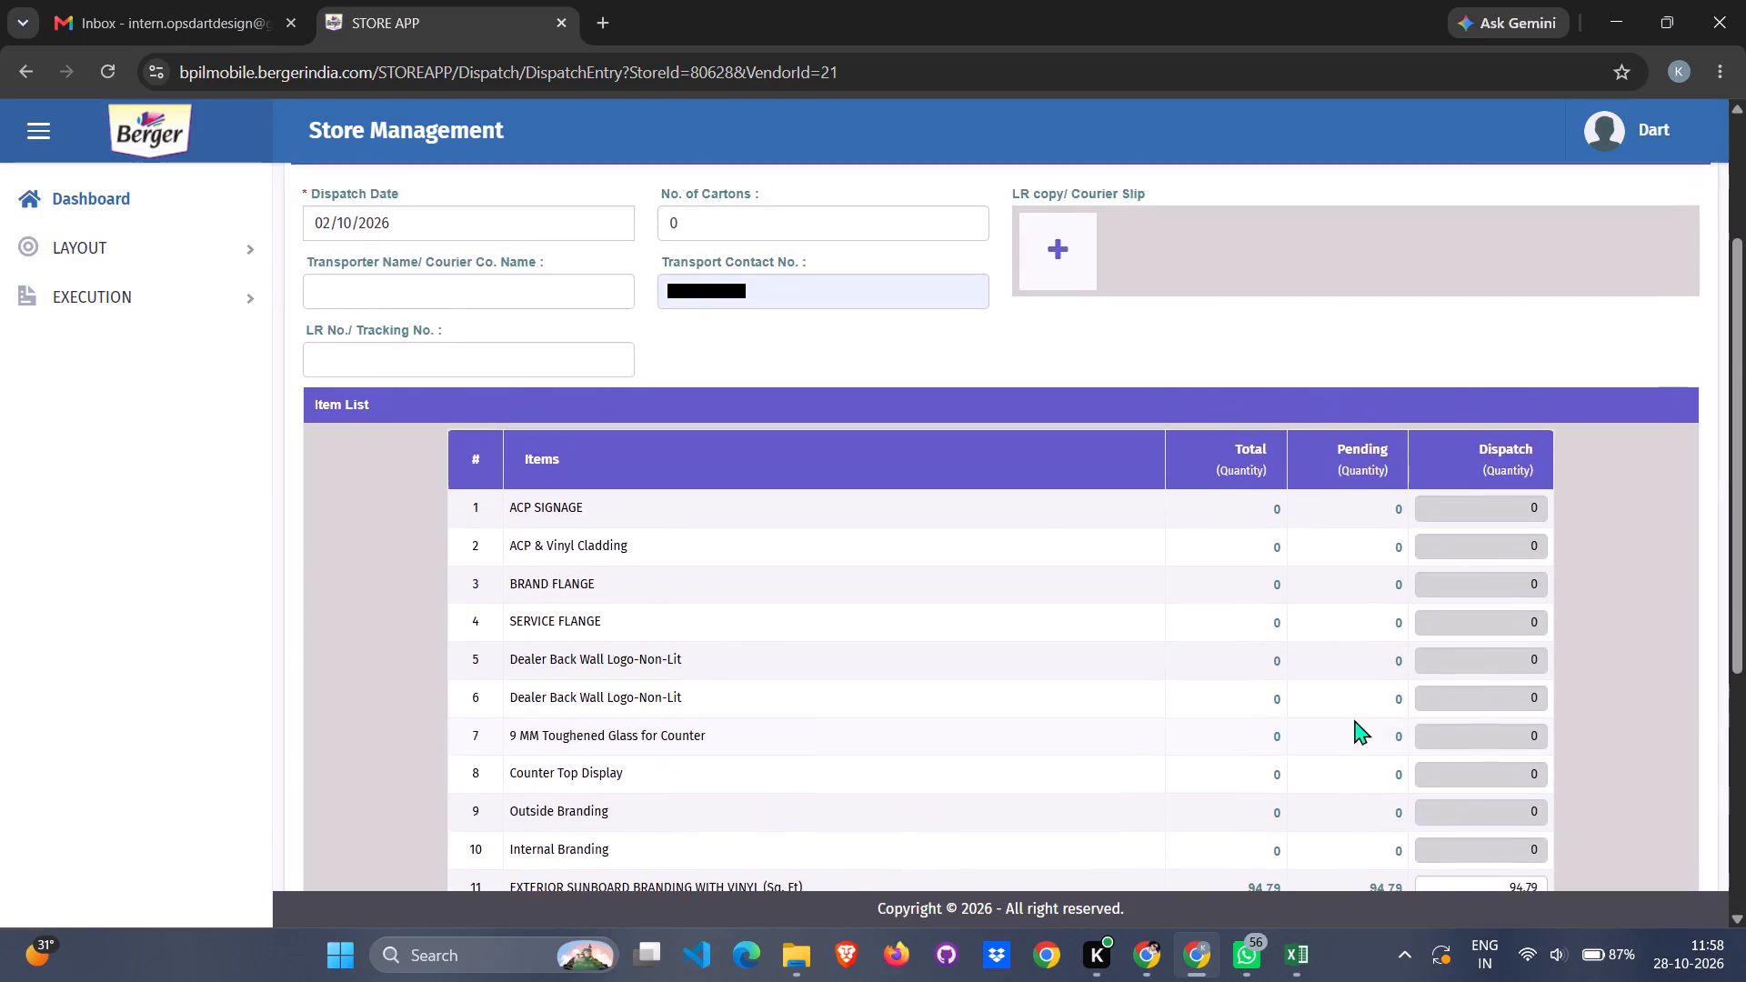
{"action": "scroll", "coordinate": [1354, 719], "scroll_direction": "down", "scroll_amount": 20}
{"action": "scroll", "coordinate": [1354, 719], "scroll_direction": "down", "scroll_amount": 2}
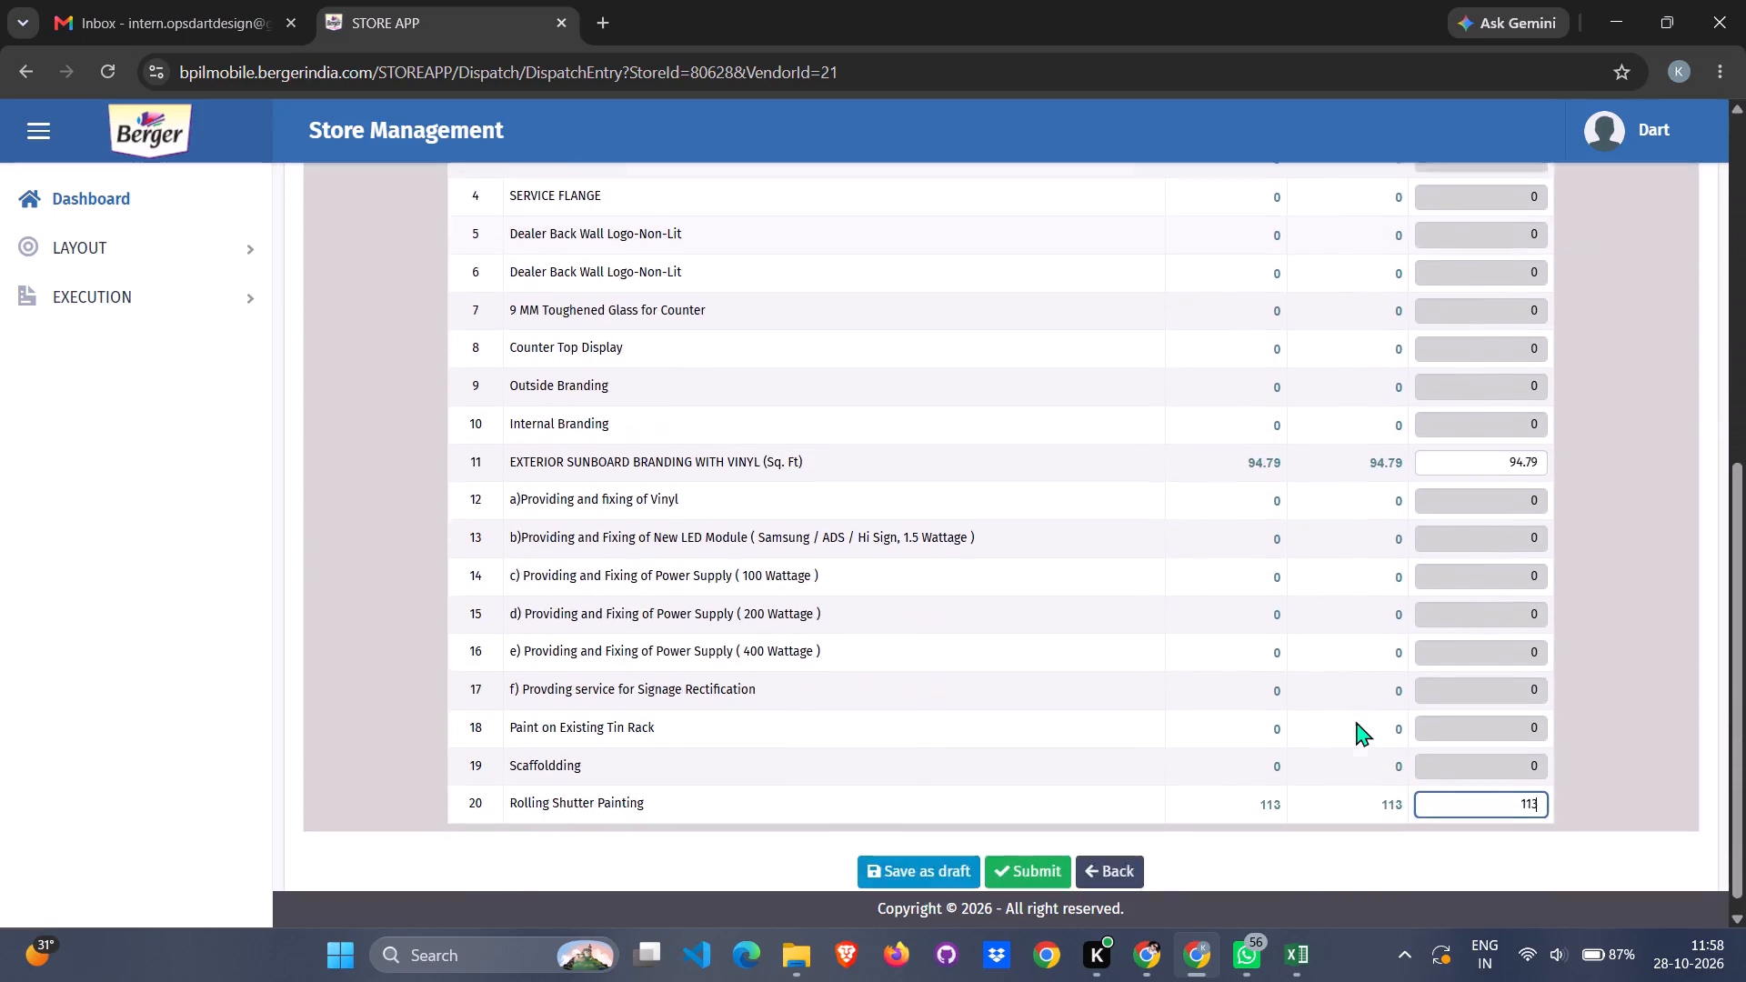
{"action": "scroll", "coordinate": [1356, 721], "scroll_direction": "down", "scroll_amount": 5}
{"action": "left_click", "coordinate": [1039, 852]}
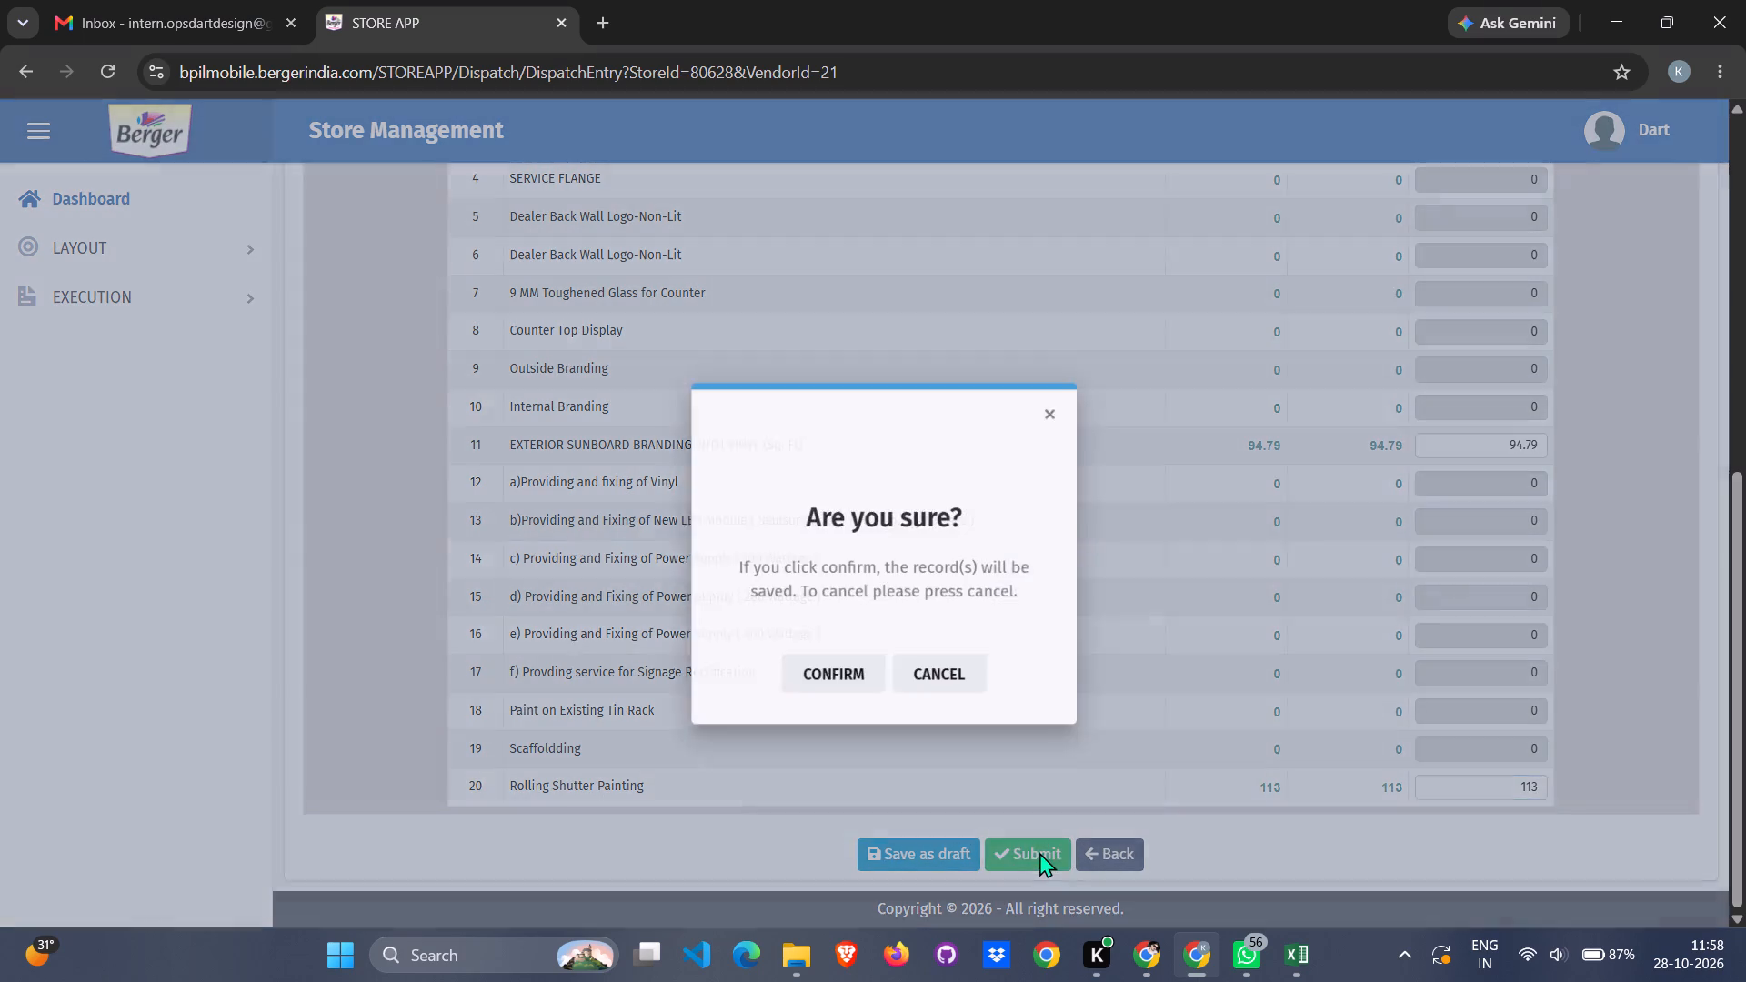
{"action": "left_click", "coordinate": [798, 628]}
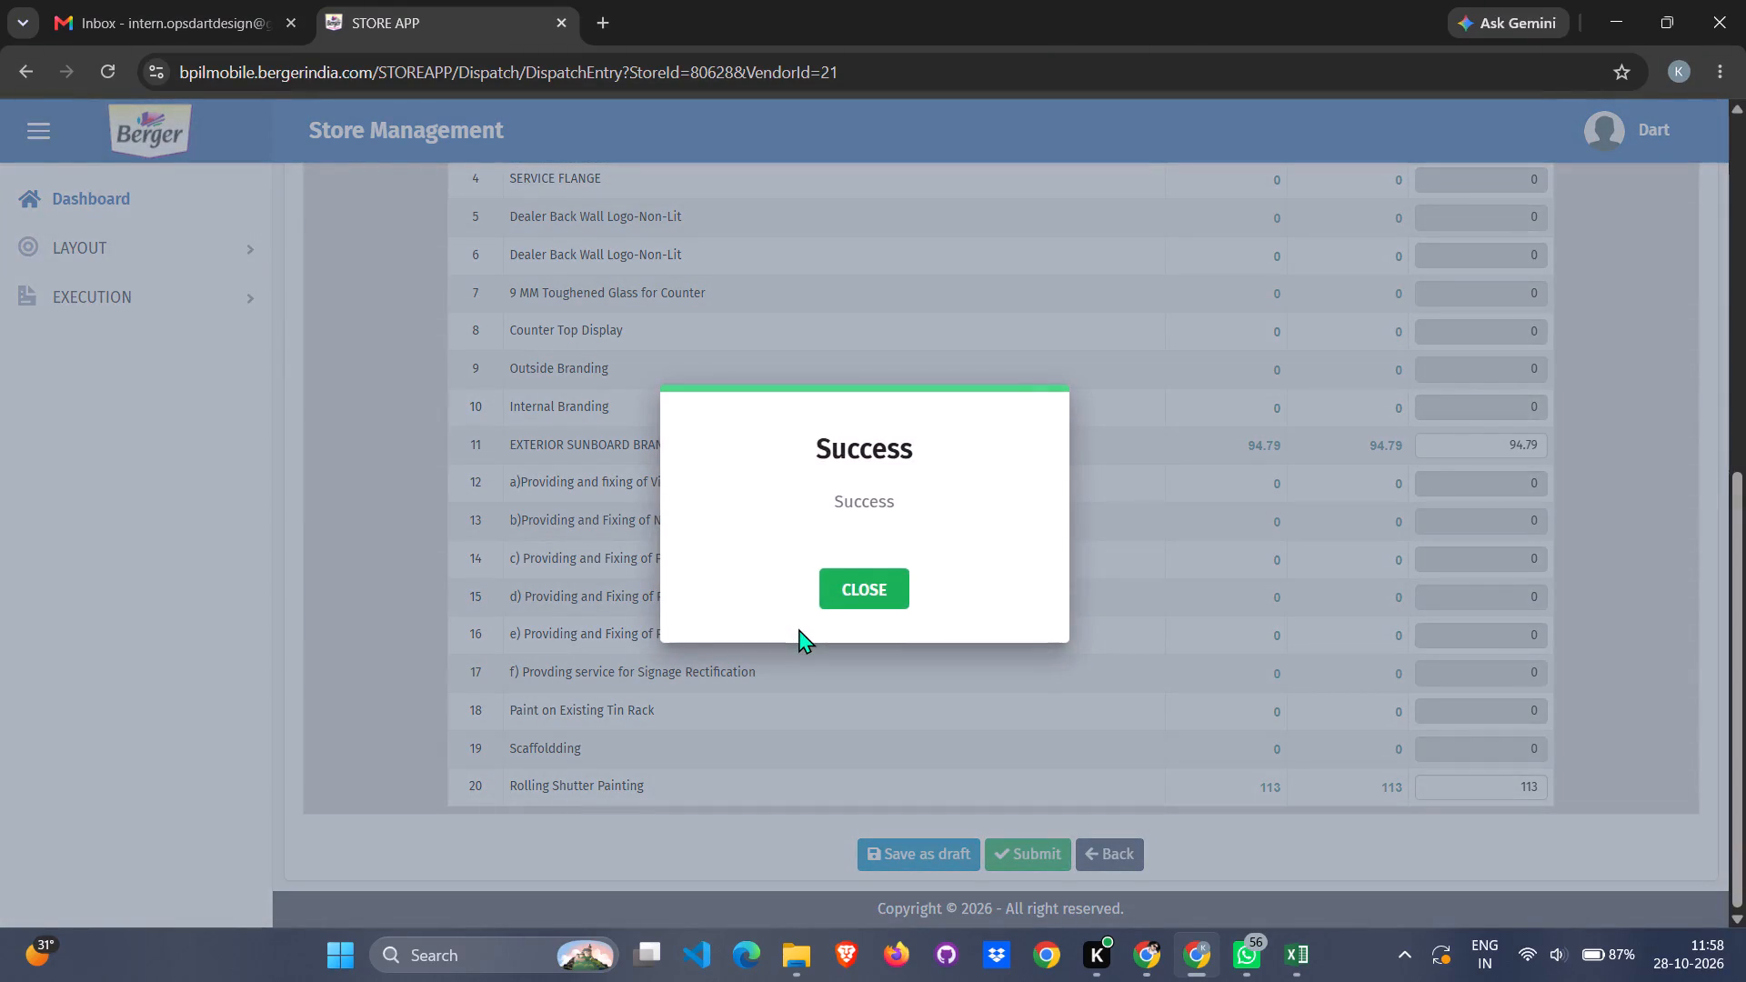
{"action": "left_click", "coordinate": [870, 591]}
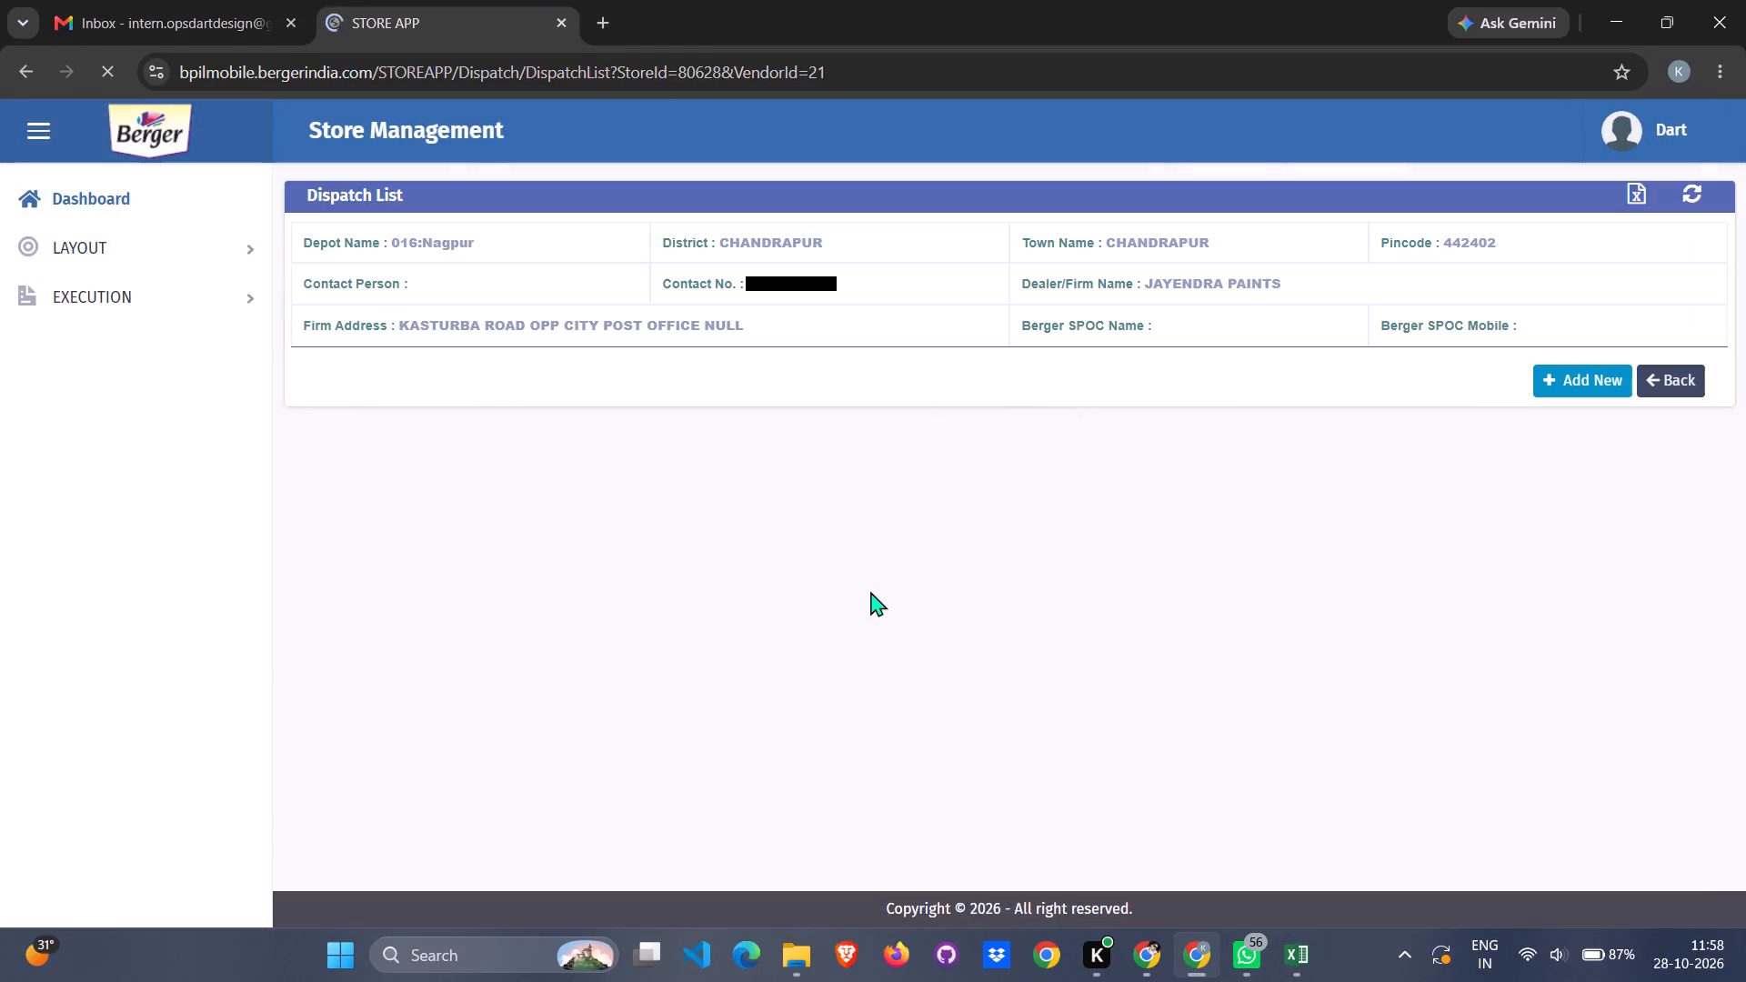
Reopen the Dispatch Items store list.
{"action": "left_click", "coordinate": [125, 289]}
{"action": "left_click", "coordinate": [144, 334]}
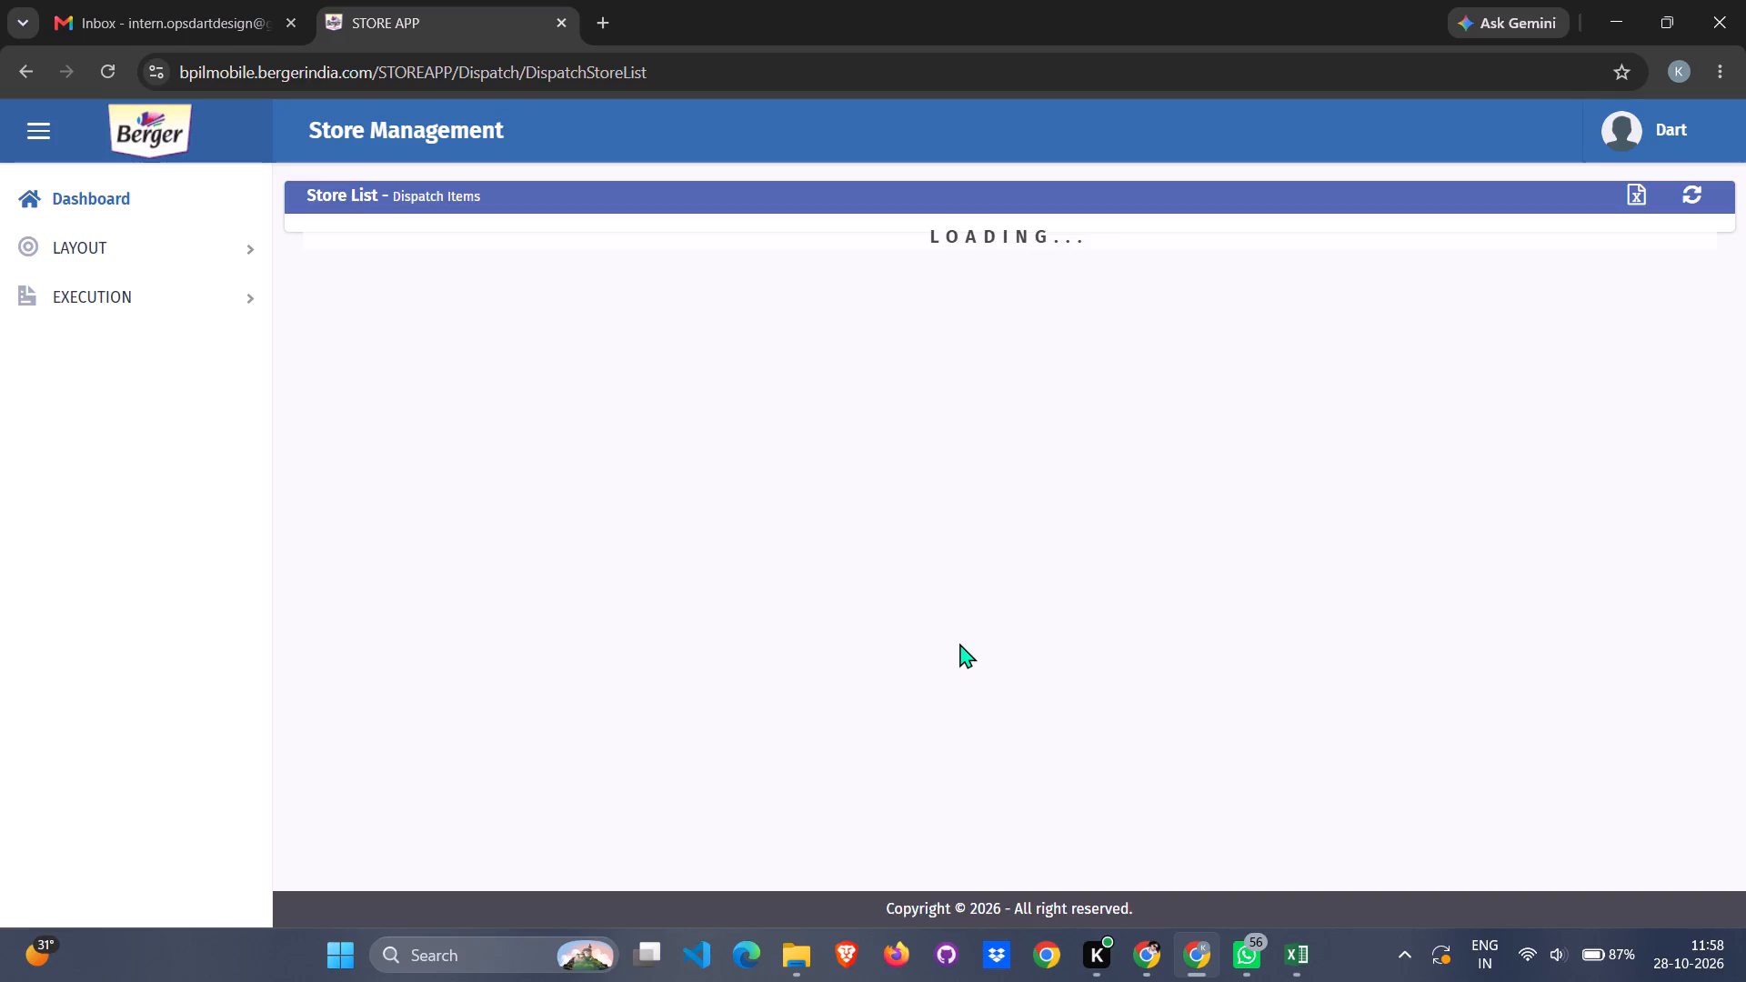
Switch to Excel, select the West Summary dealer name column and clear the previous search term for a new store lookup.
{"action": "left_click", "coordinate": [1301, 957]}
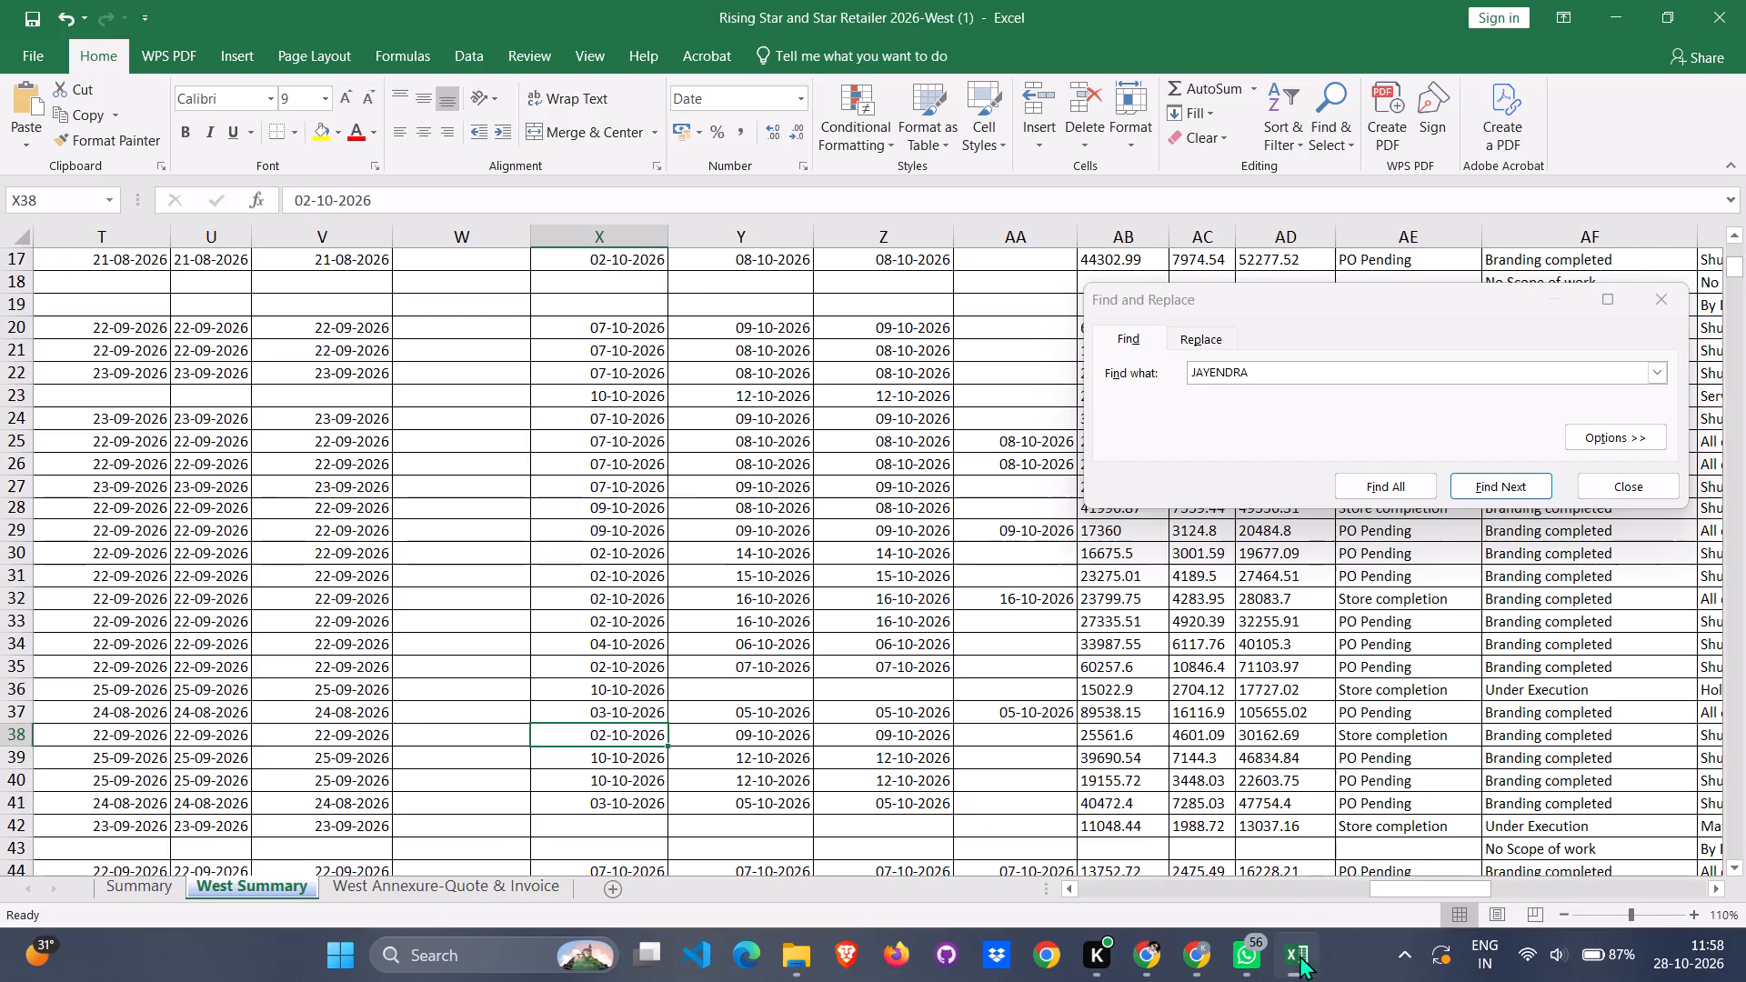
{"action": "scroll", "coordinate": [582, 556], "scroll_direction": "right", "scroll_amount": 17}
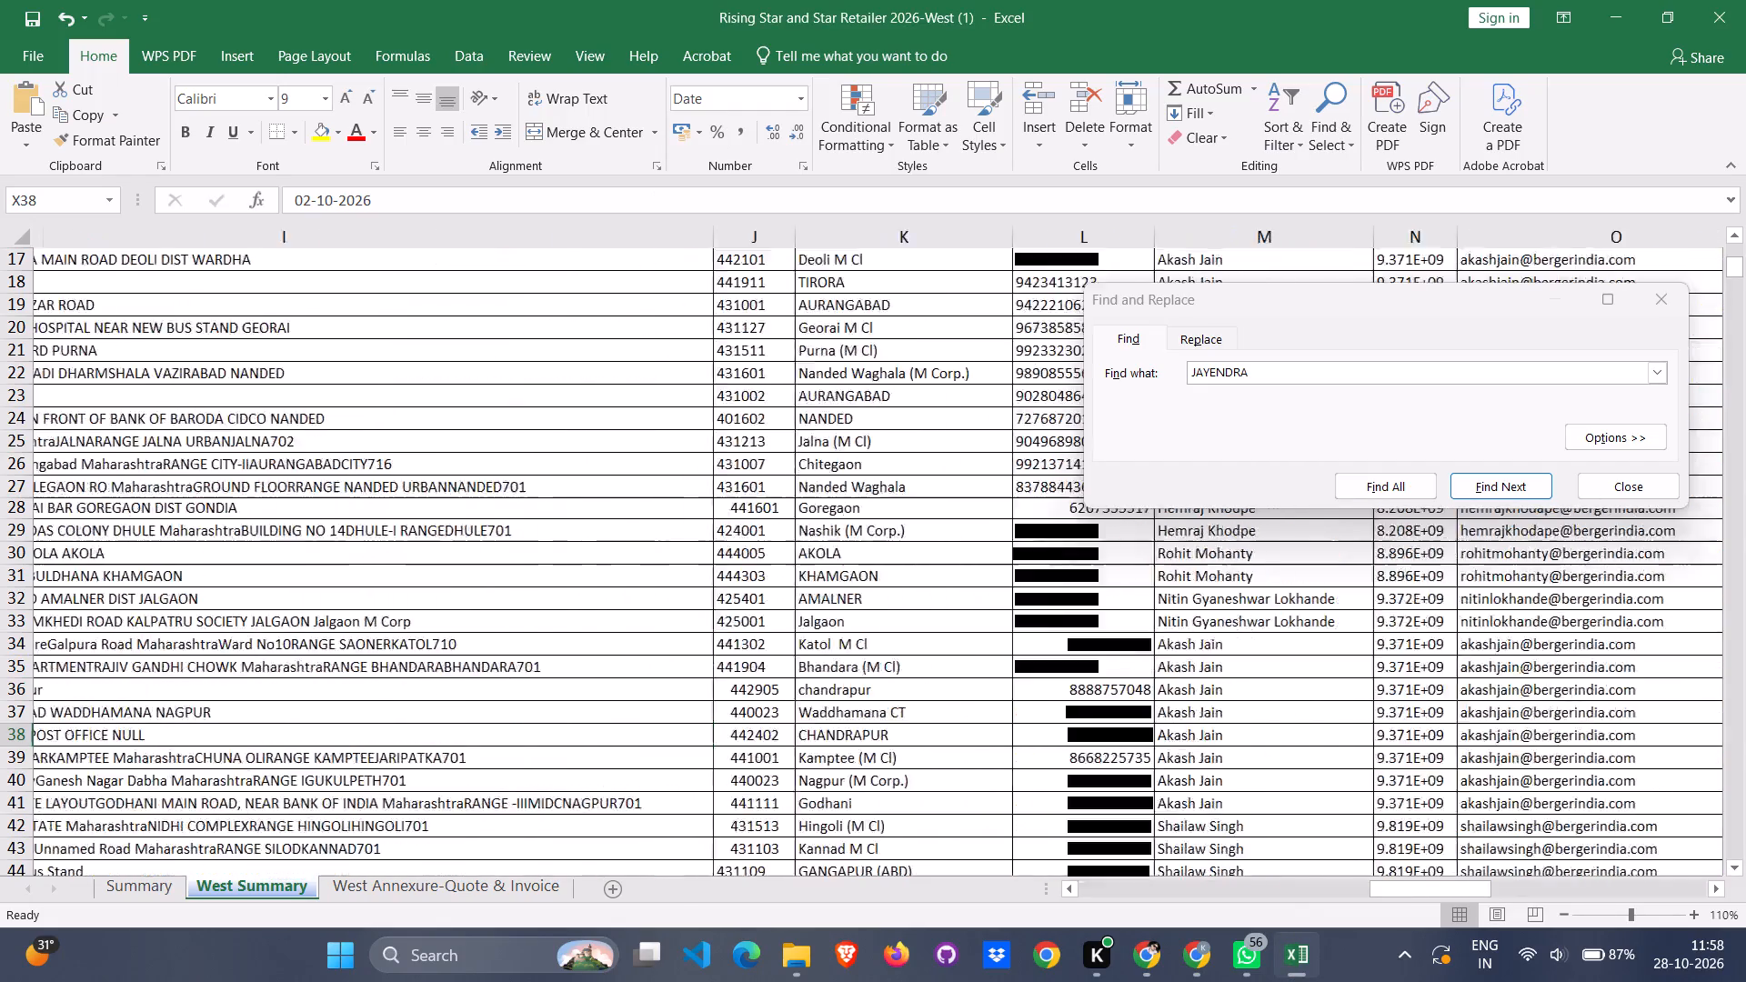
{"action": "left_click", "coordinate": [705, 239]}
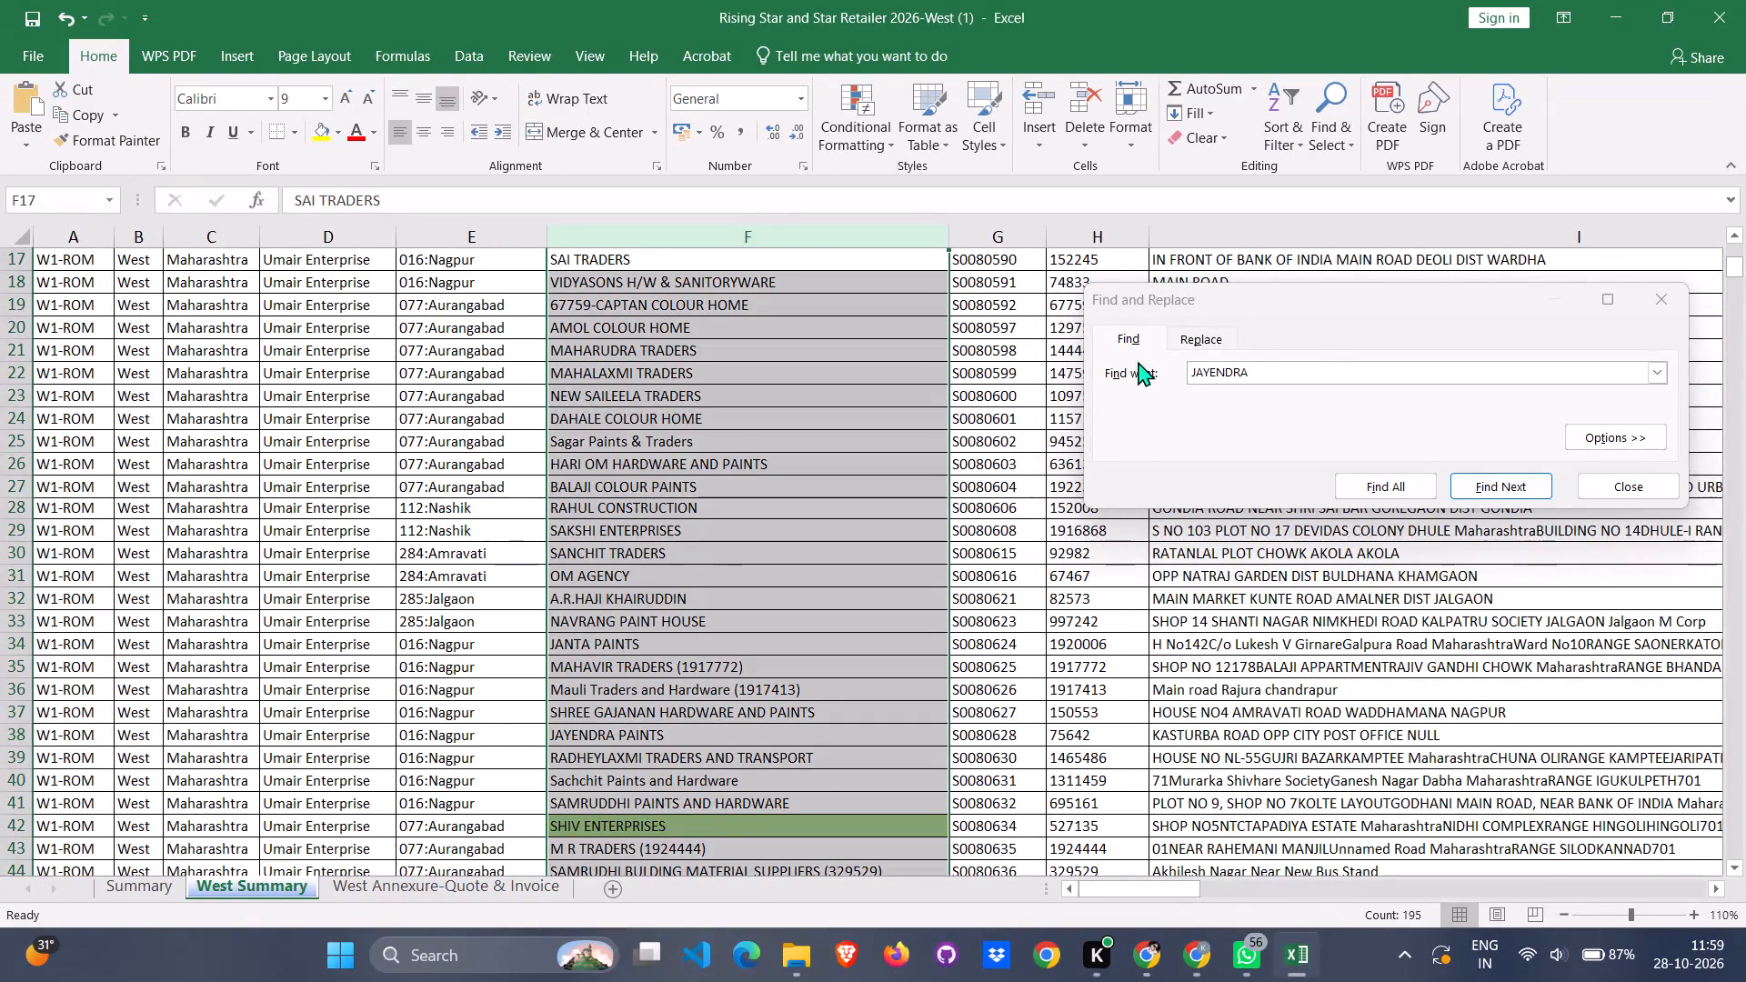
{"action": "left_click", "coordinate": [1288, 370]}
{"action": "key", "text": "BackSpace"}
{"action": "key", "text": "BackSpace"}
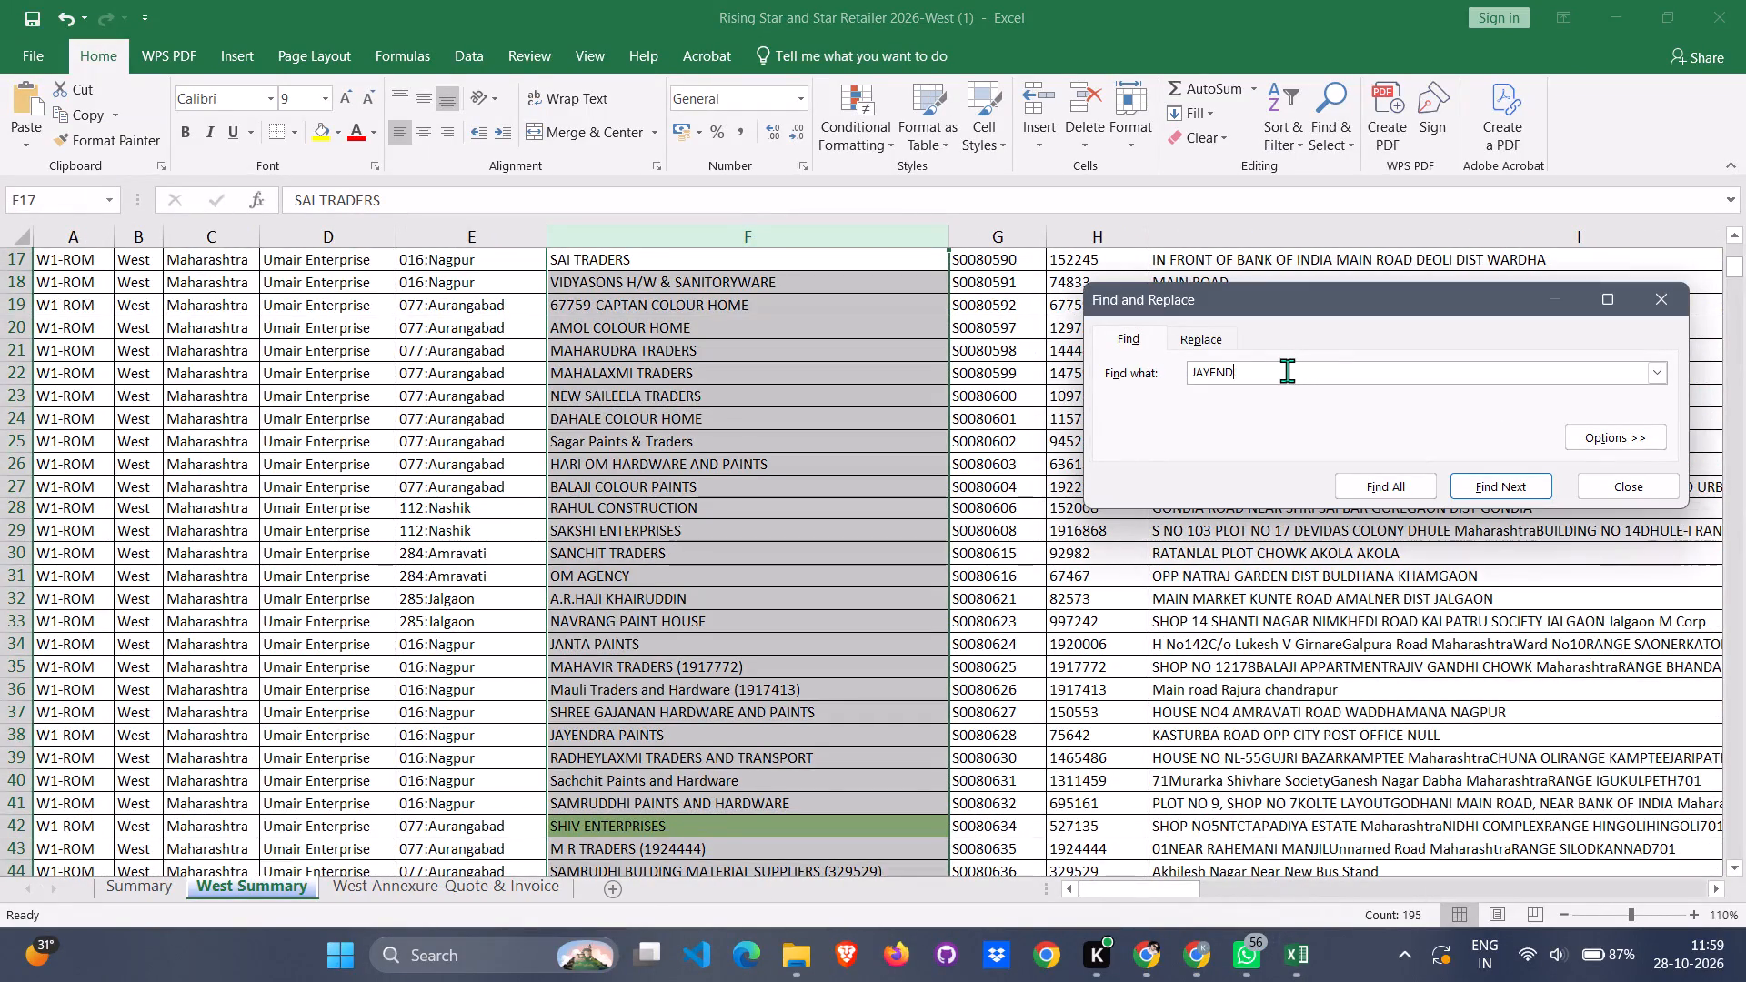
{"action": "key", "text": "BackSpace"}
{"action": "key", "text": "BackSpace"}
{"action": "key", "text": "BackSpace"}
{"action": "key", "text": "BackSpace"}
{"action": "key", "text": "BackSpace"}
{"action": "key", "text": "BackSpace"}
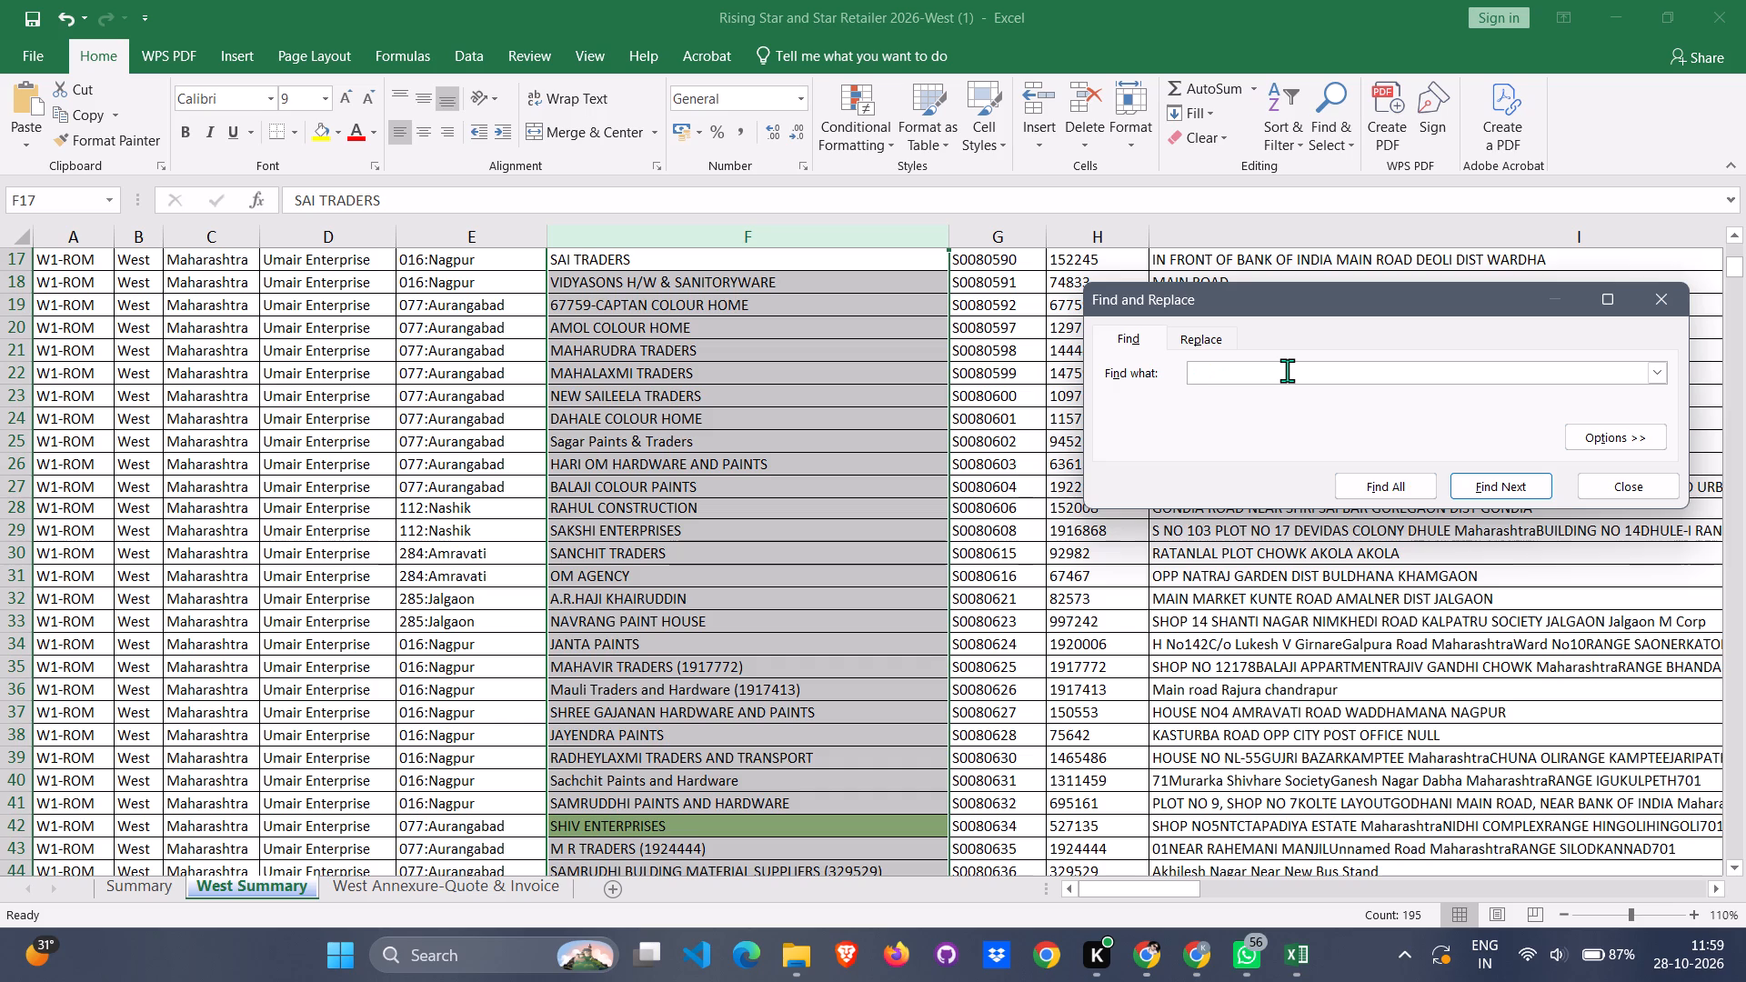
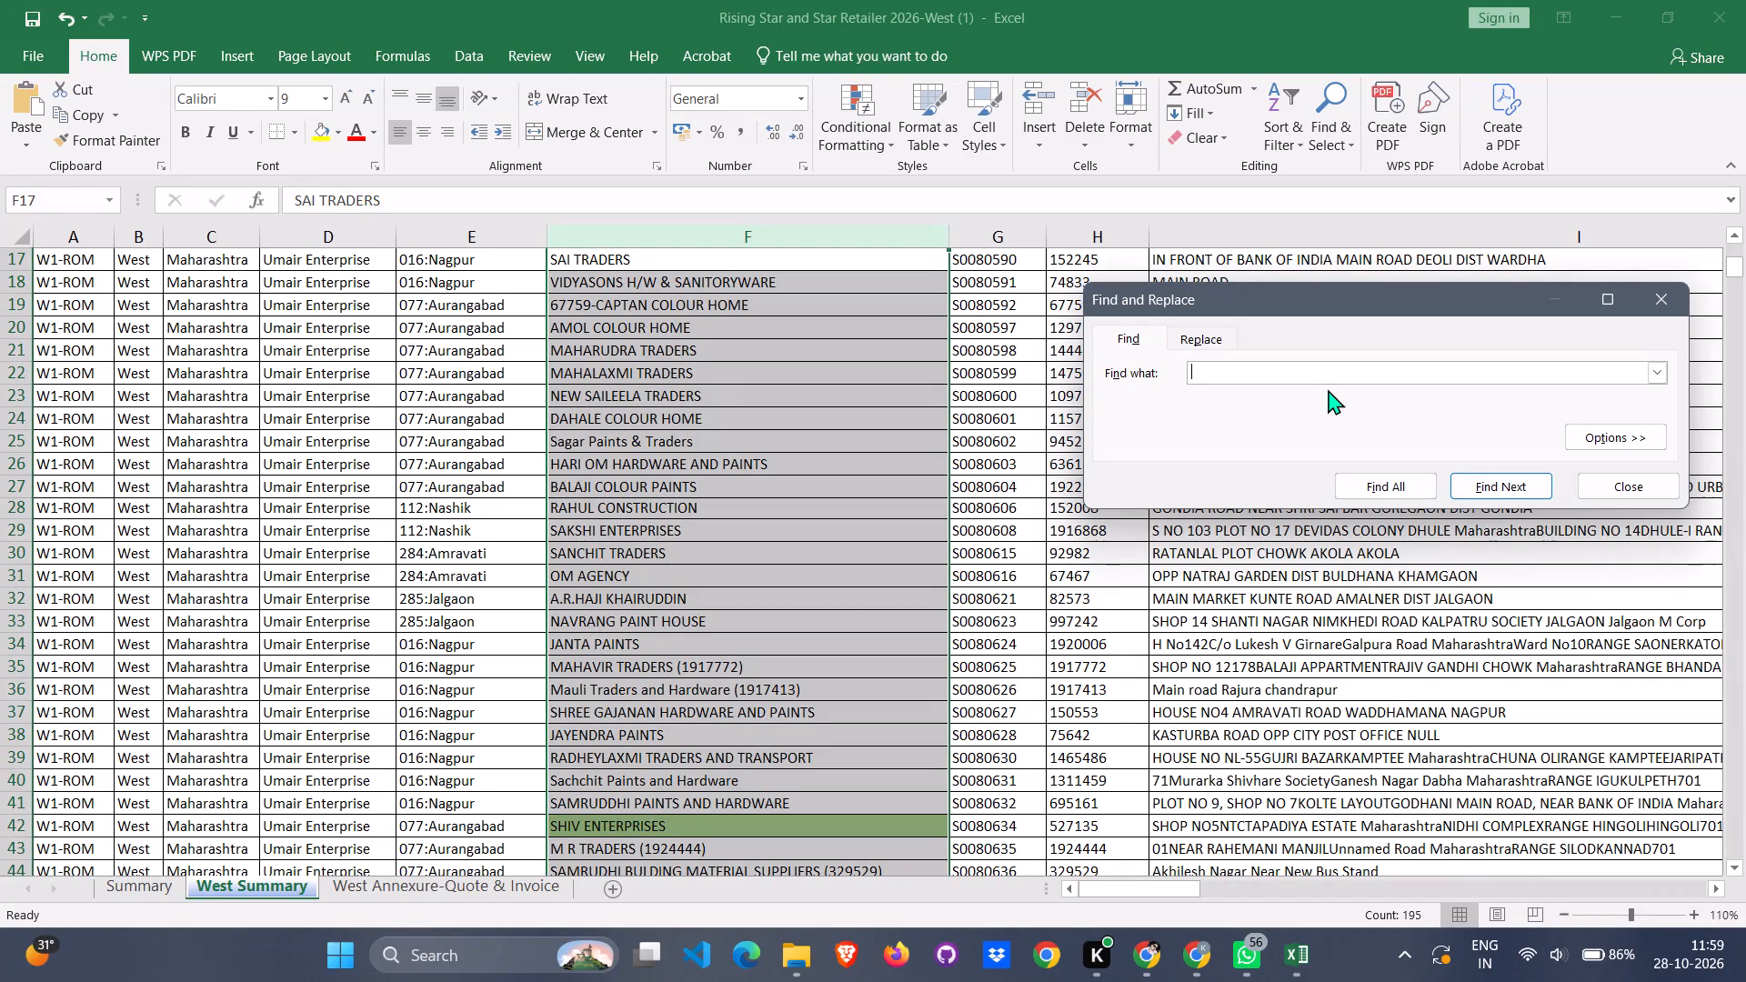
Find VIJAY TRADERS in the West Summary dealer name column and copy its store code, S0080662.
{"action": "left_click", "coordinate": [1278, 371]}
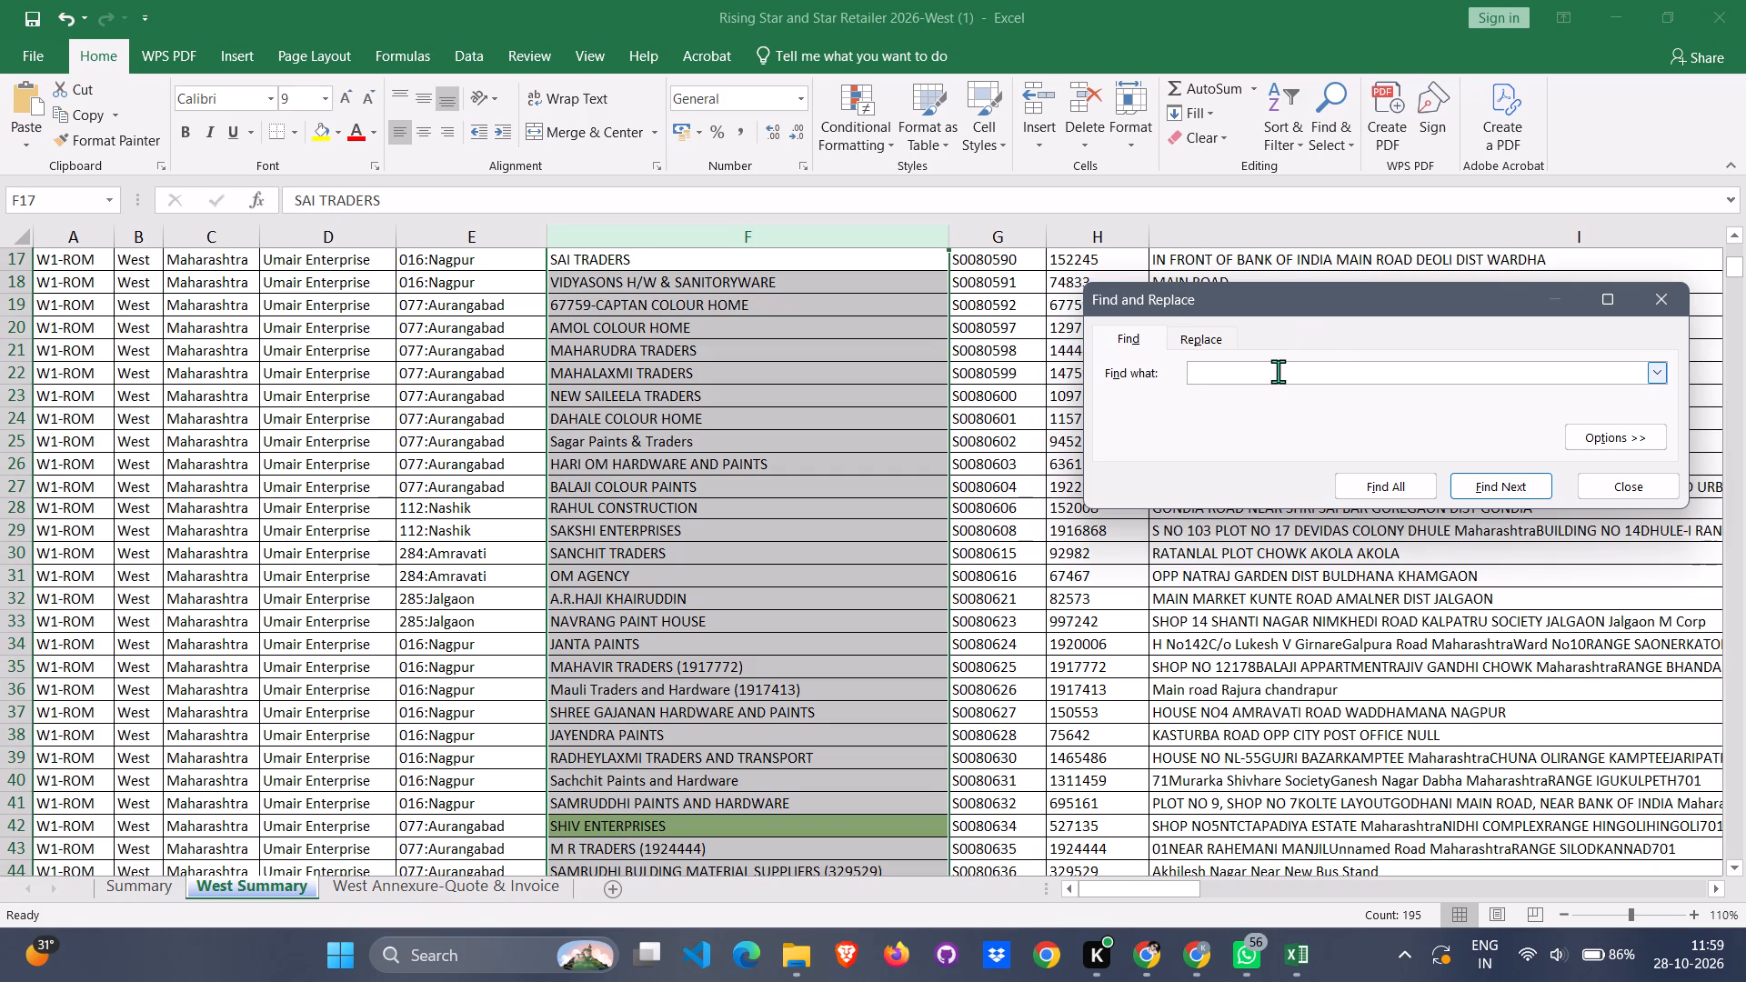
{"action": "type", "text": "VIJAY"}
{"action": "key", "text": "space"}
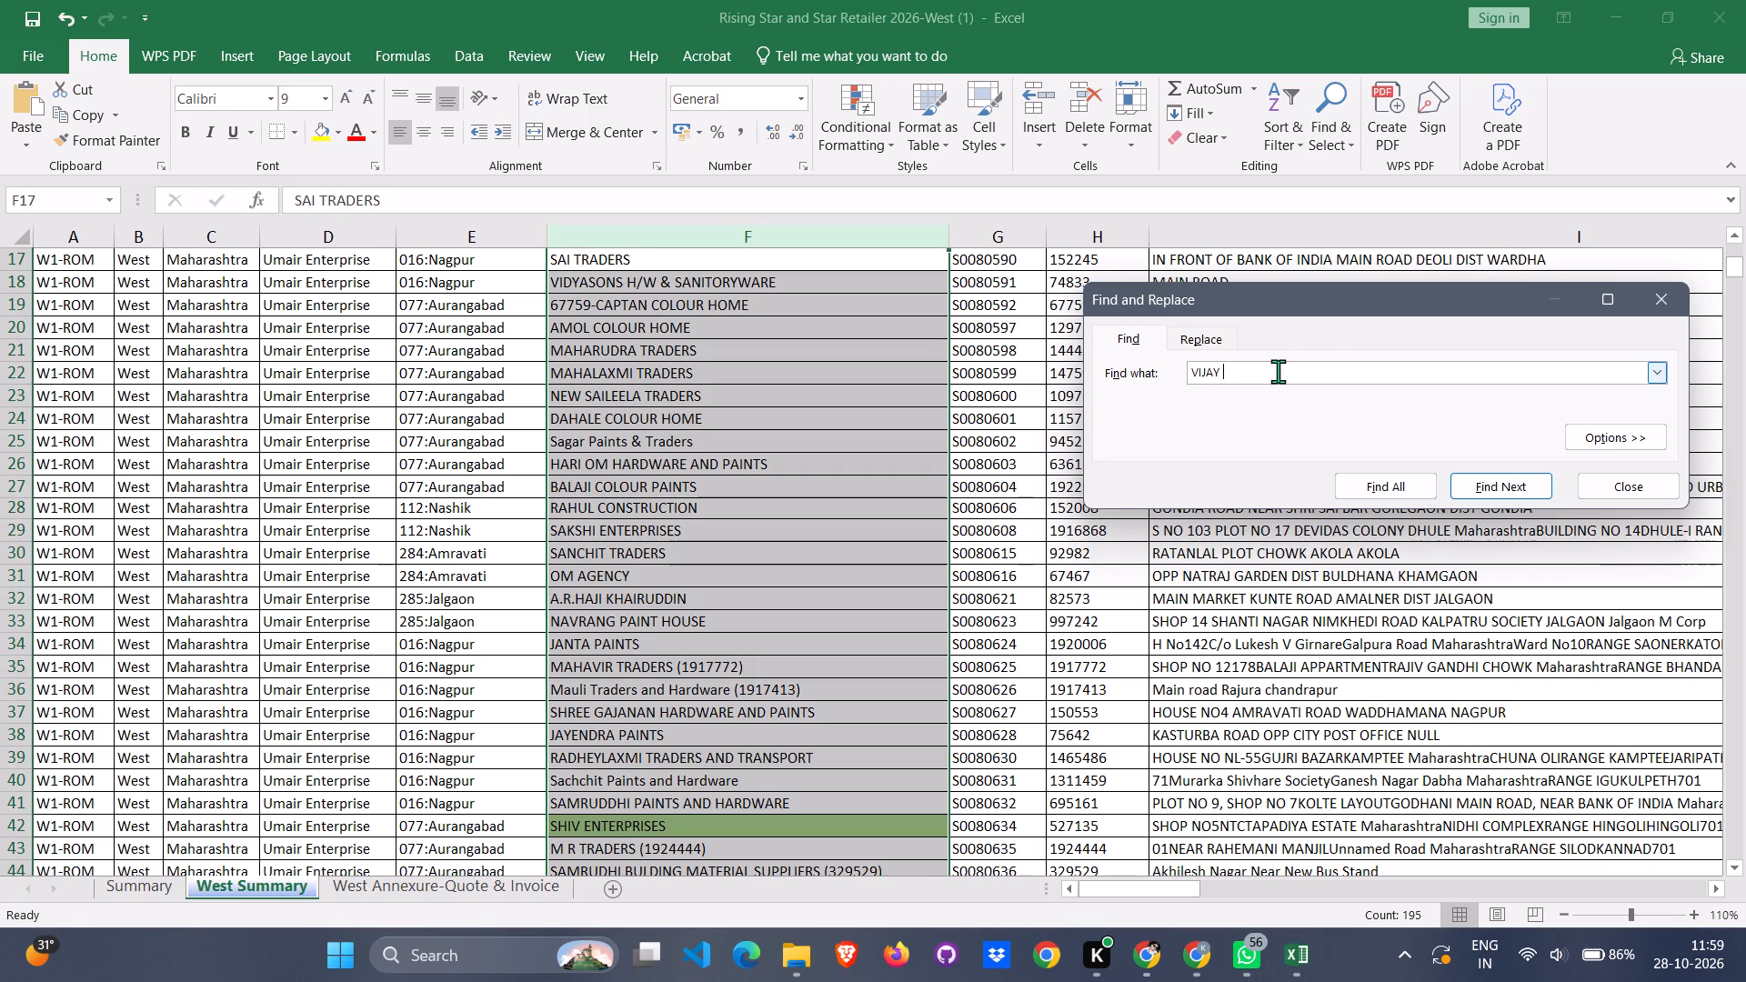
{"action": "type", "text": "TRADERS"}
{"action": "key", "text": "Return"}
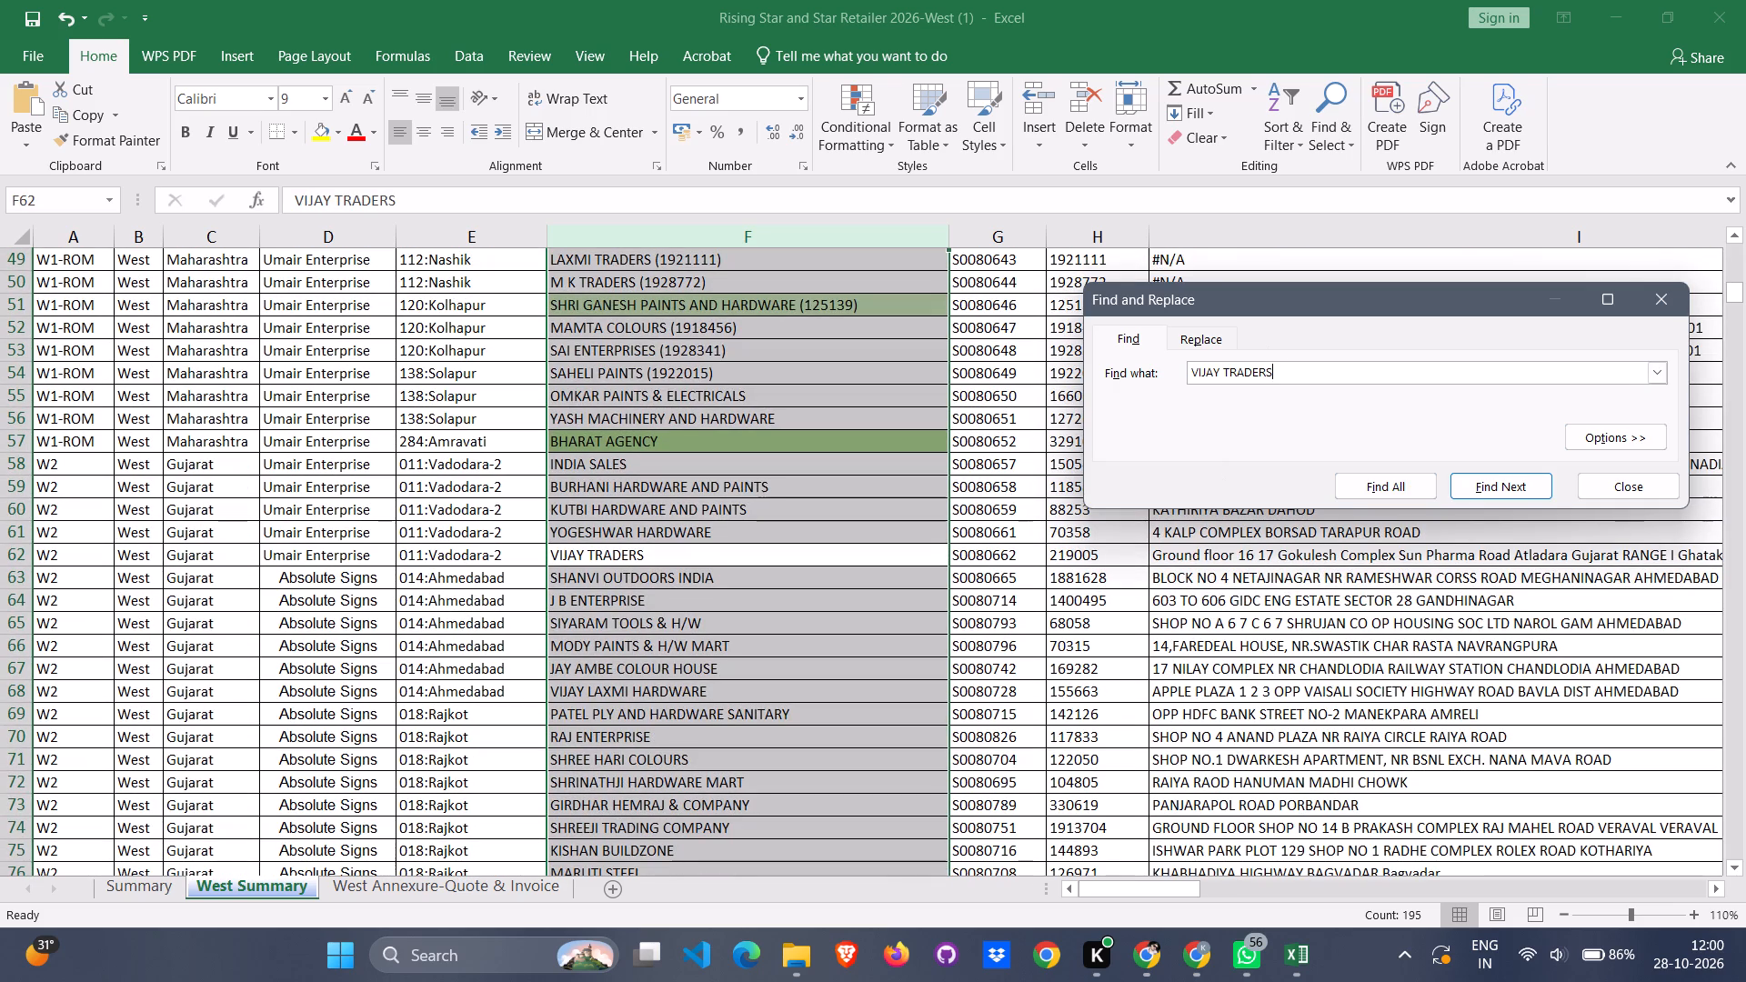
{"action": "left_click", "coordinate": [861, 555]}
{"action": "left_click", "coordinate": [980, 556]}
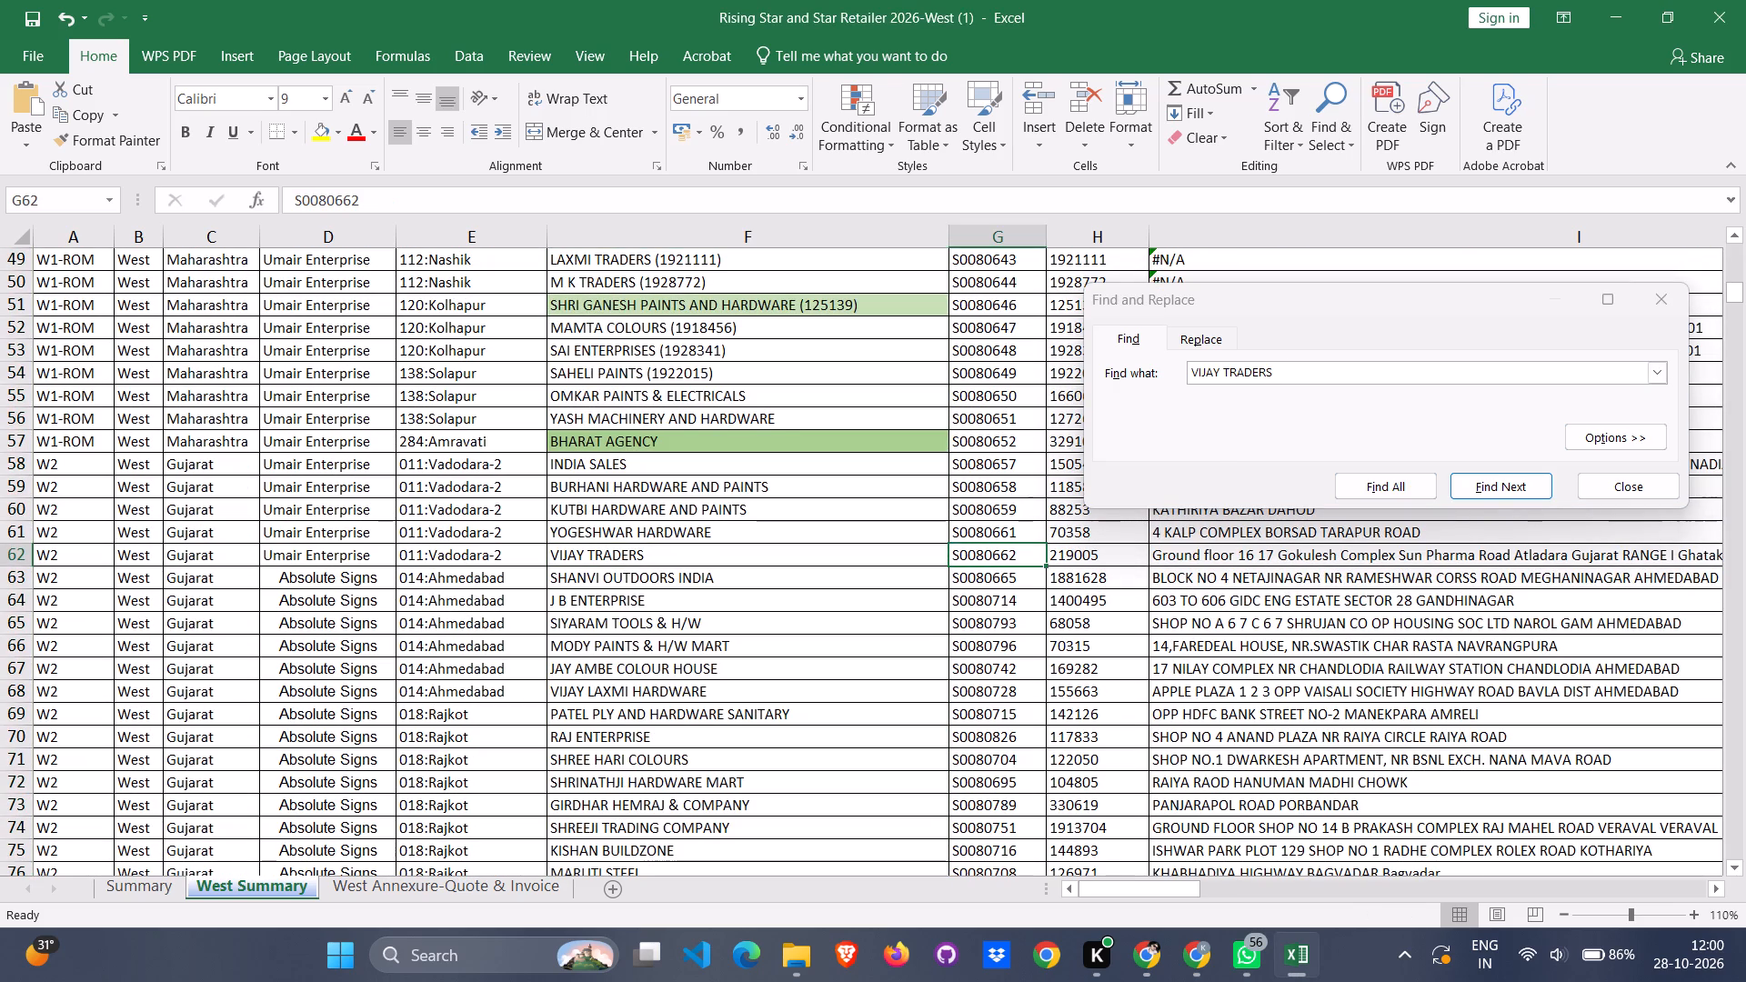
{"action": "key", "text": "ctrl+c"}
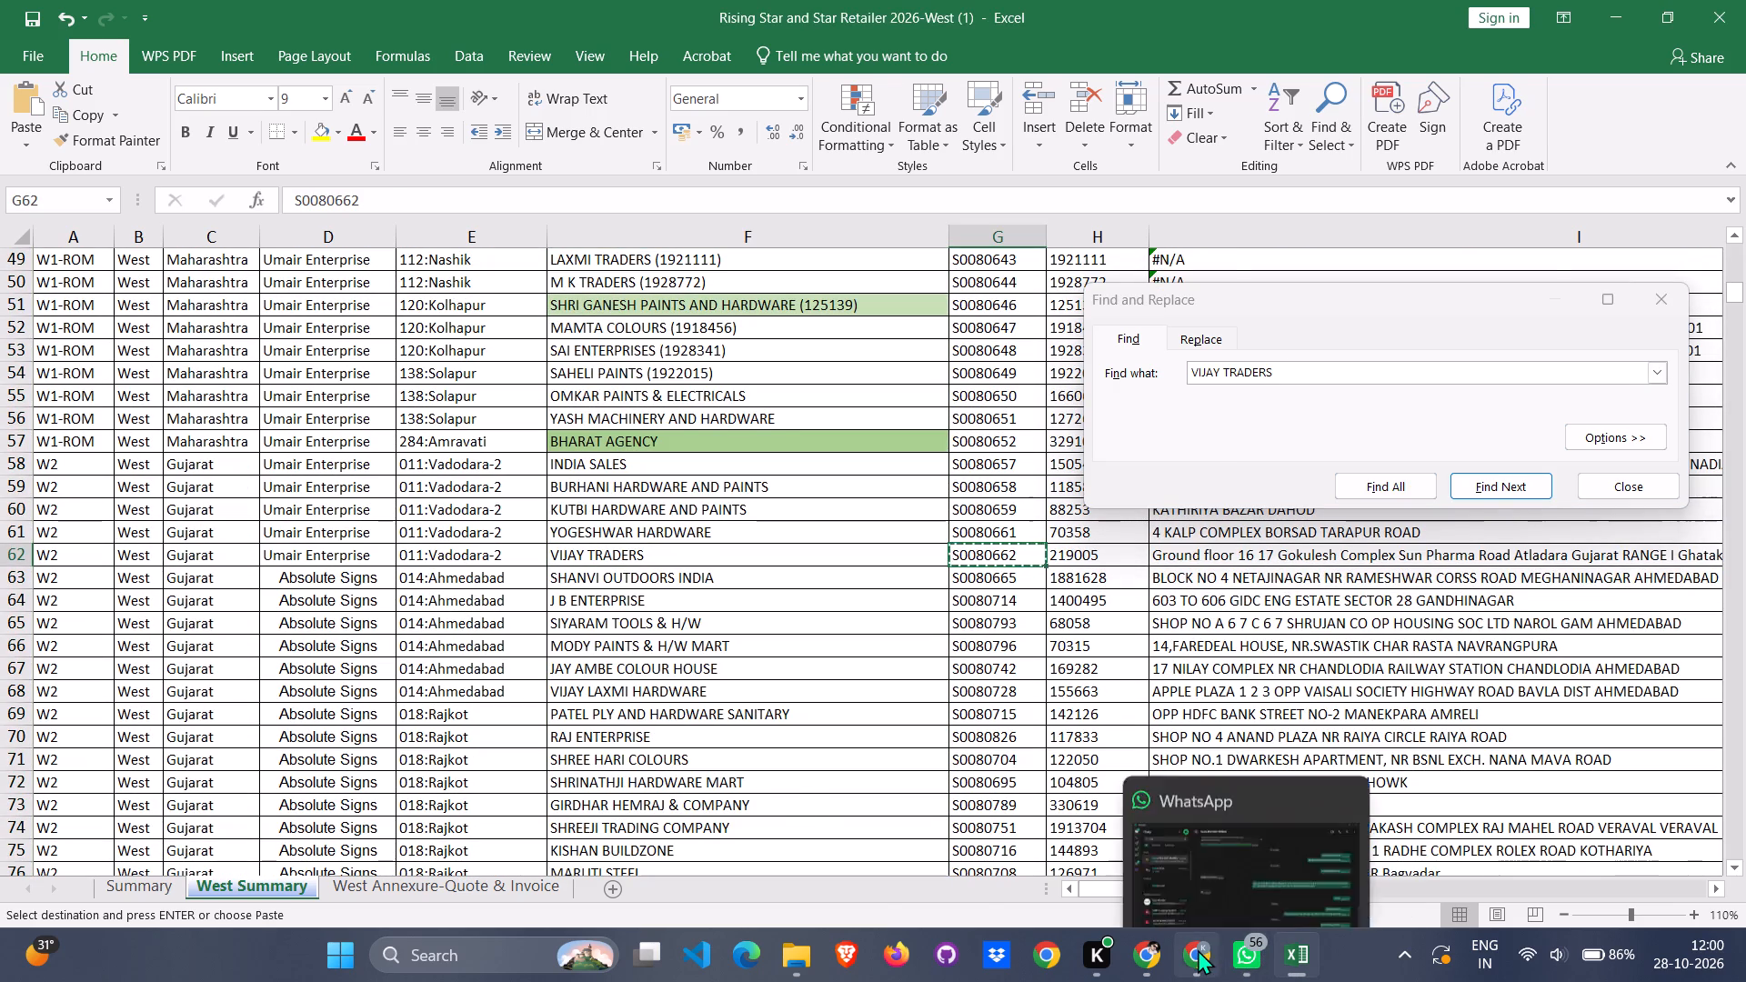
Switch to the Store Management page in Chrome, search the Dispatch Items list for S0080662 and start a new dispatch entry for VIJAY TRADERS.
{"action": "left_click", "coordinate": [1198, 949]}
{"action": "left_click", "coordinate": [1567, 246]}
{"action": "key", "text": "ctrl+v"}
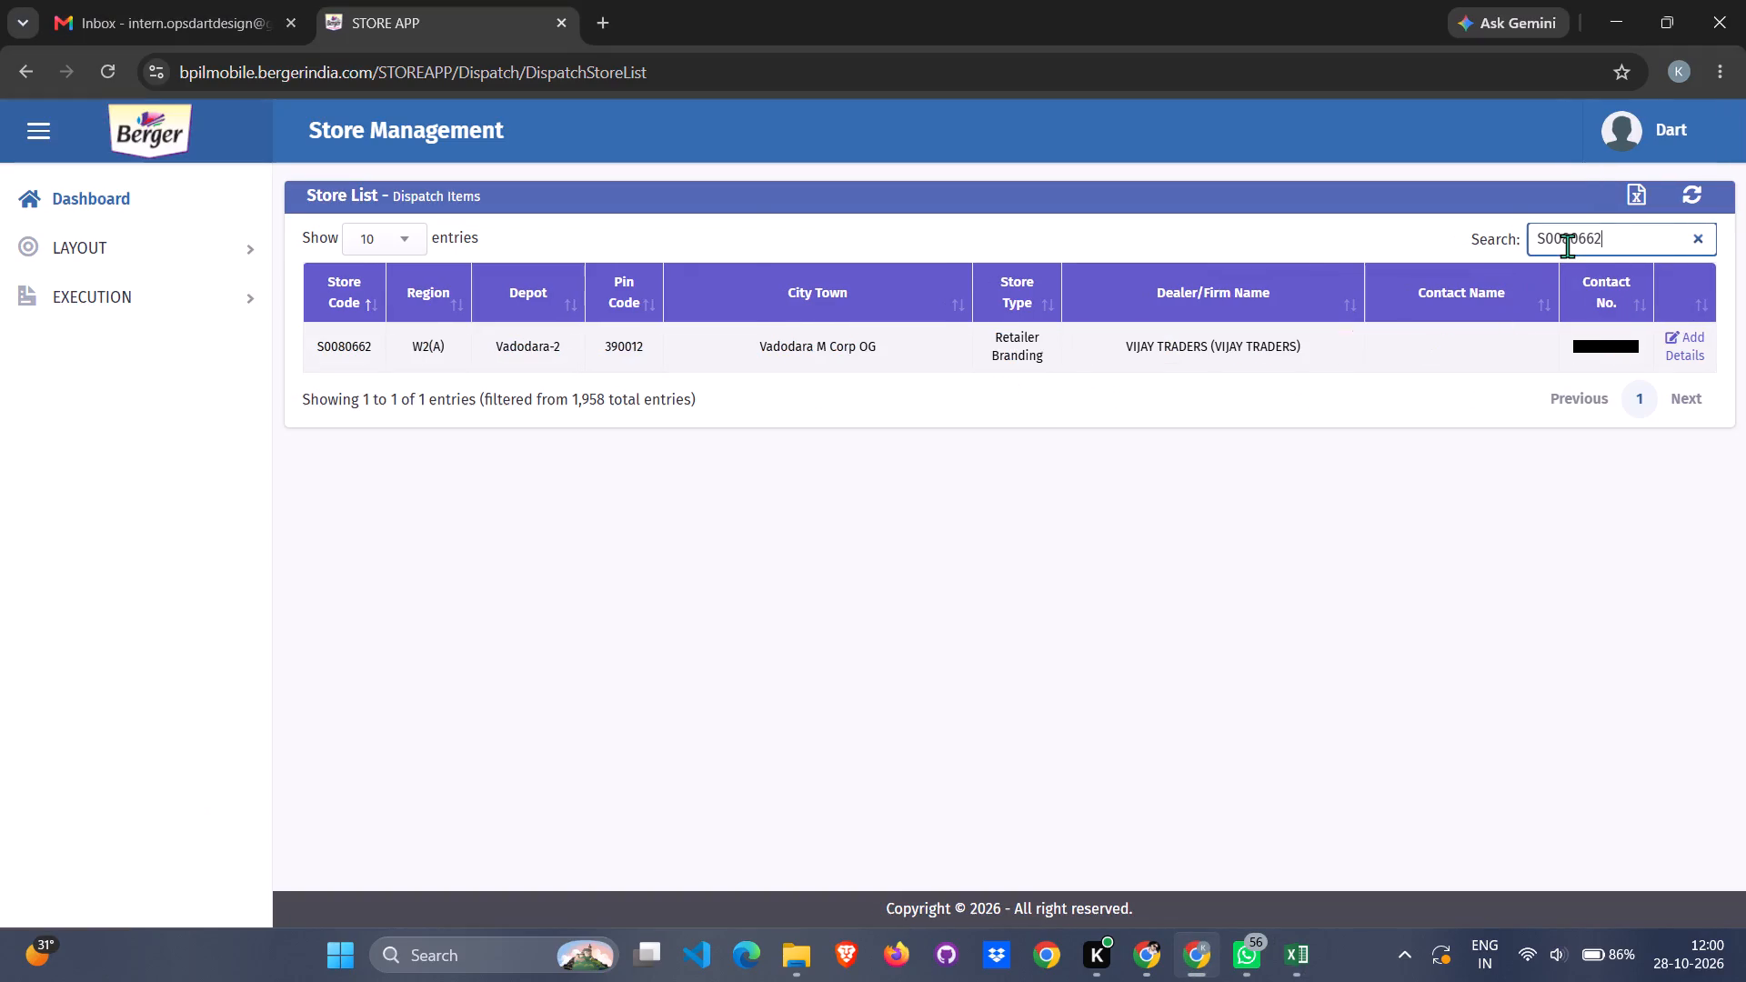
{"action": "left_click", "coordinate": [1681, 358]}
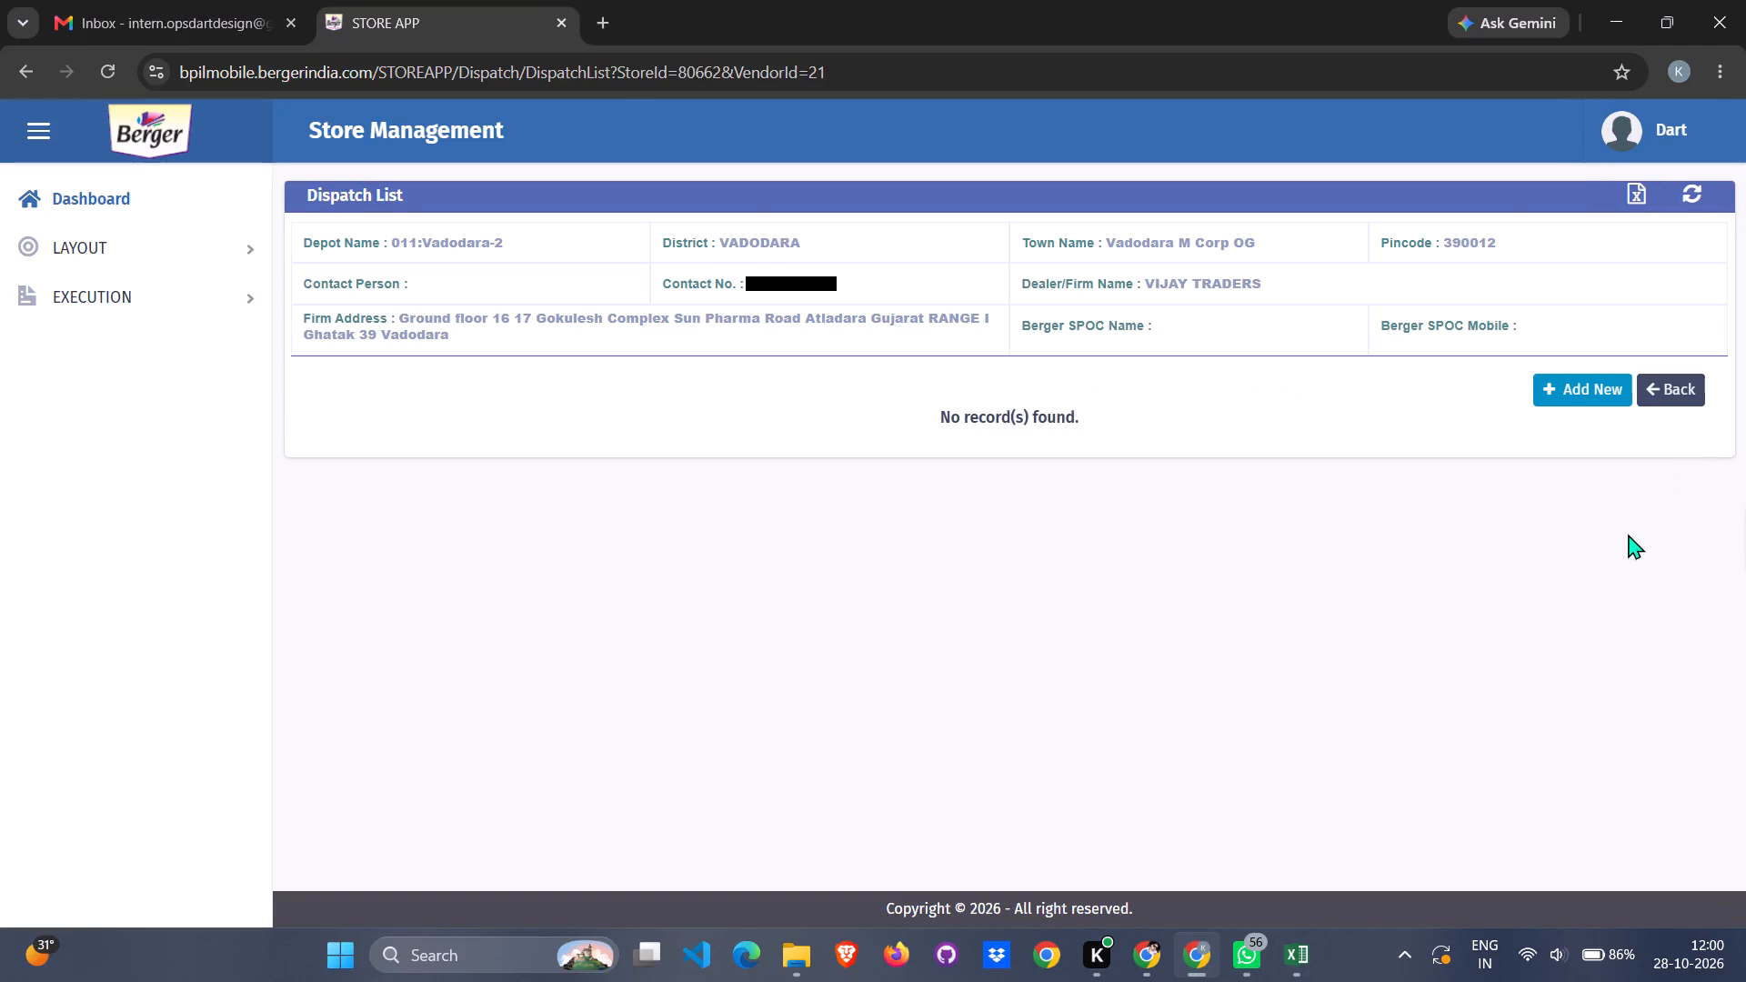
{"action": "left_click", "coordinate": [1597, 388]}
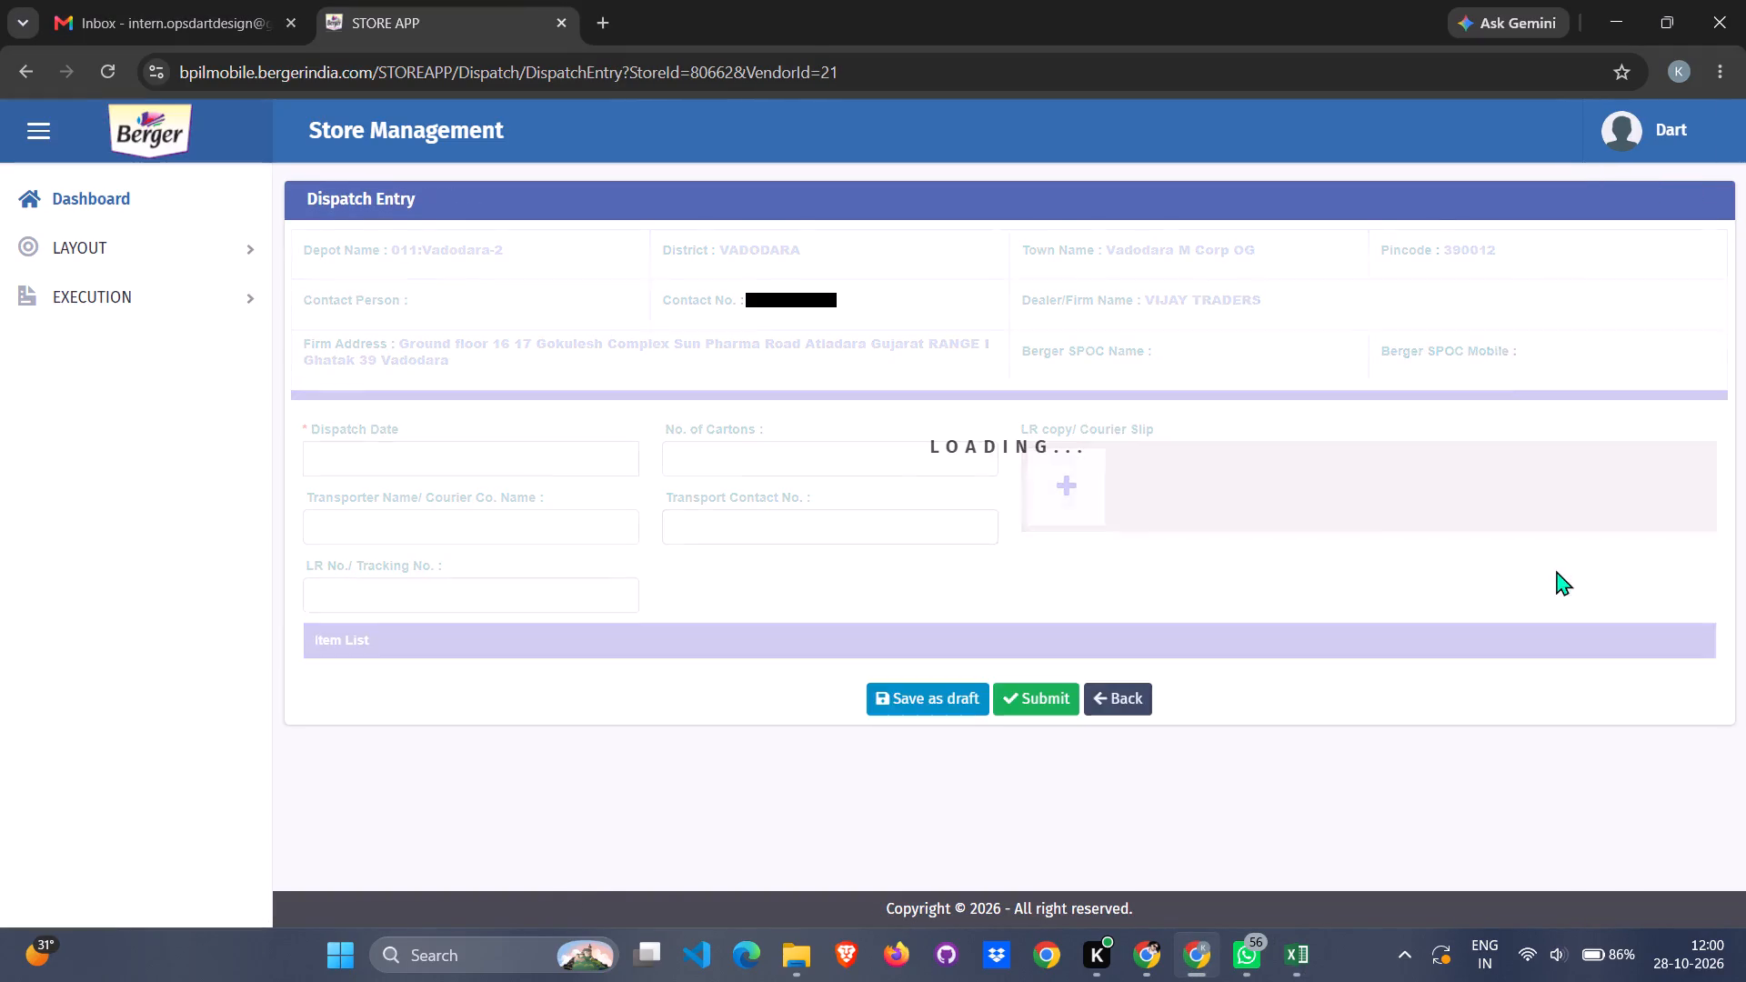
{"action": "scroll", "coordinate": [1433, 579], "scroll_direction": "down", "scroll_amount": 11}
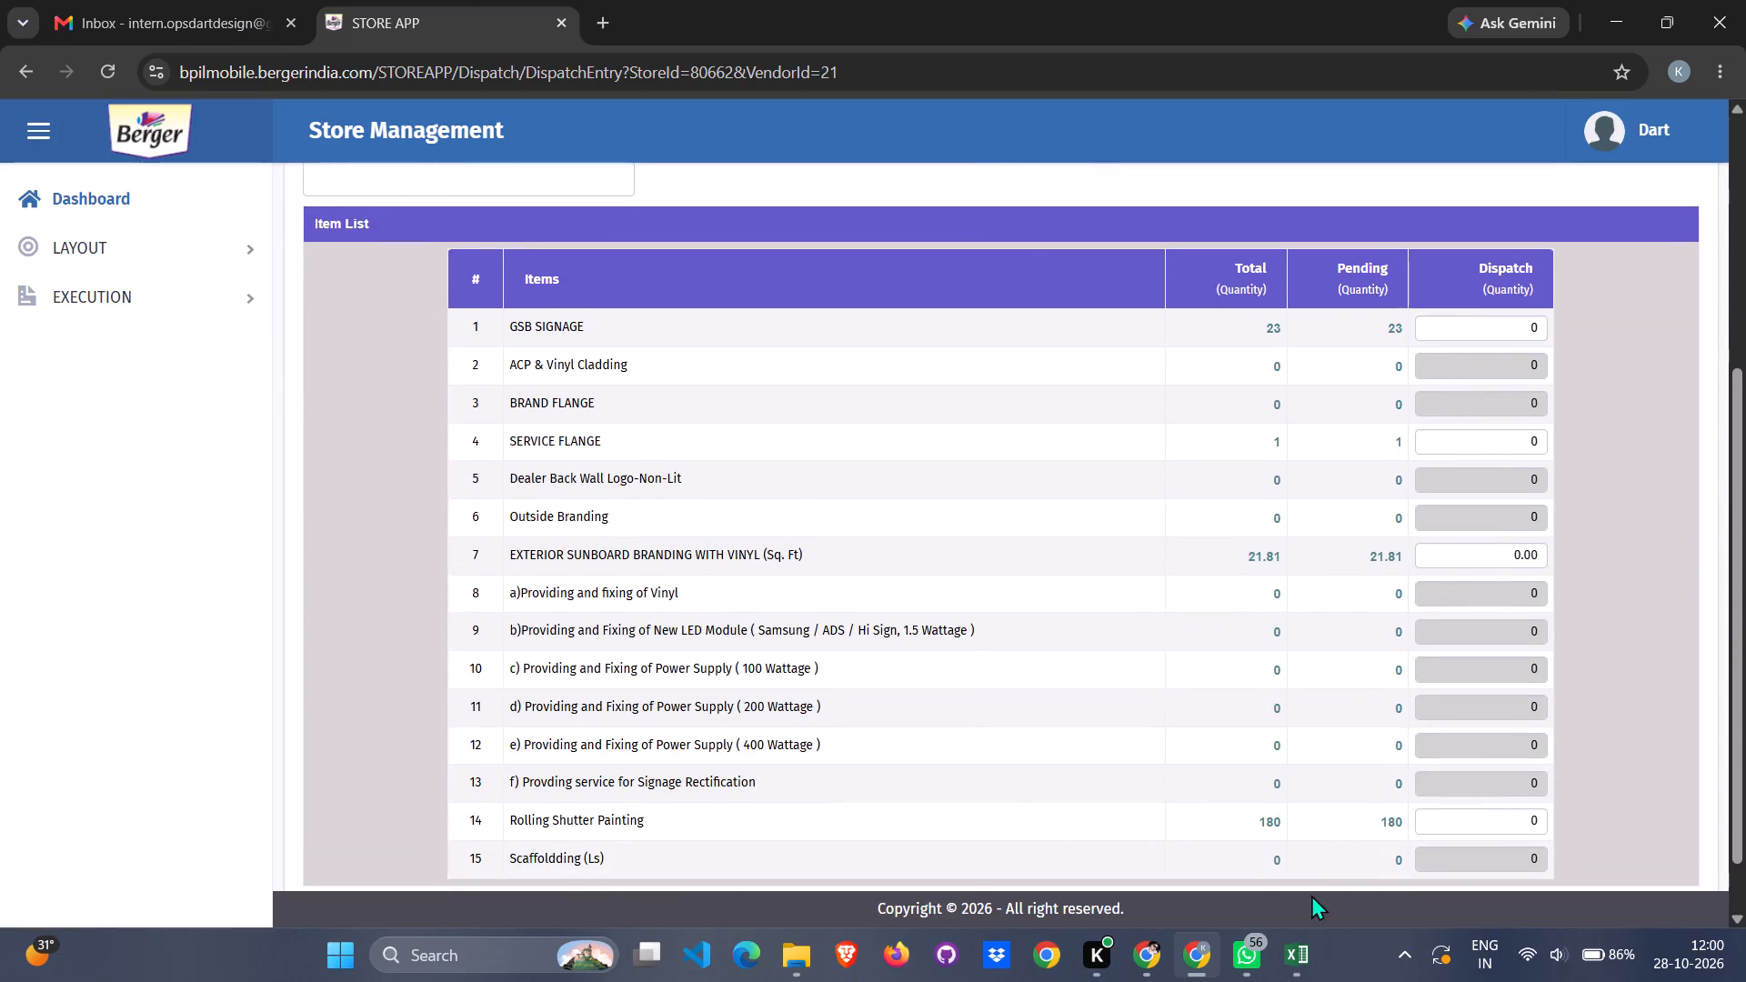
Copy the 25-09-2026 date from the VIJAY TRADERS row of West Summary in Excel into the entry's Dispatch Date in Chrome.
{"action": "left_click", "coordinate": [1289, 956]}
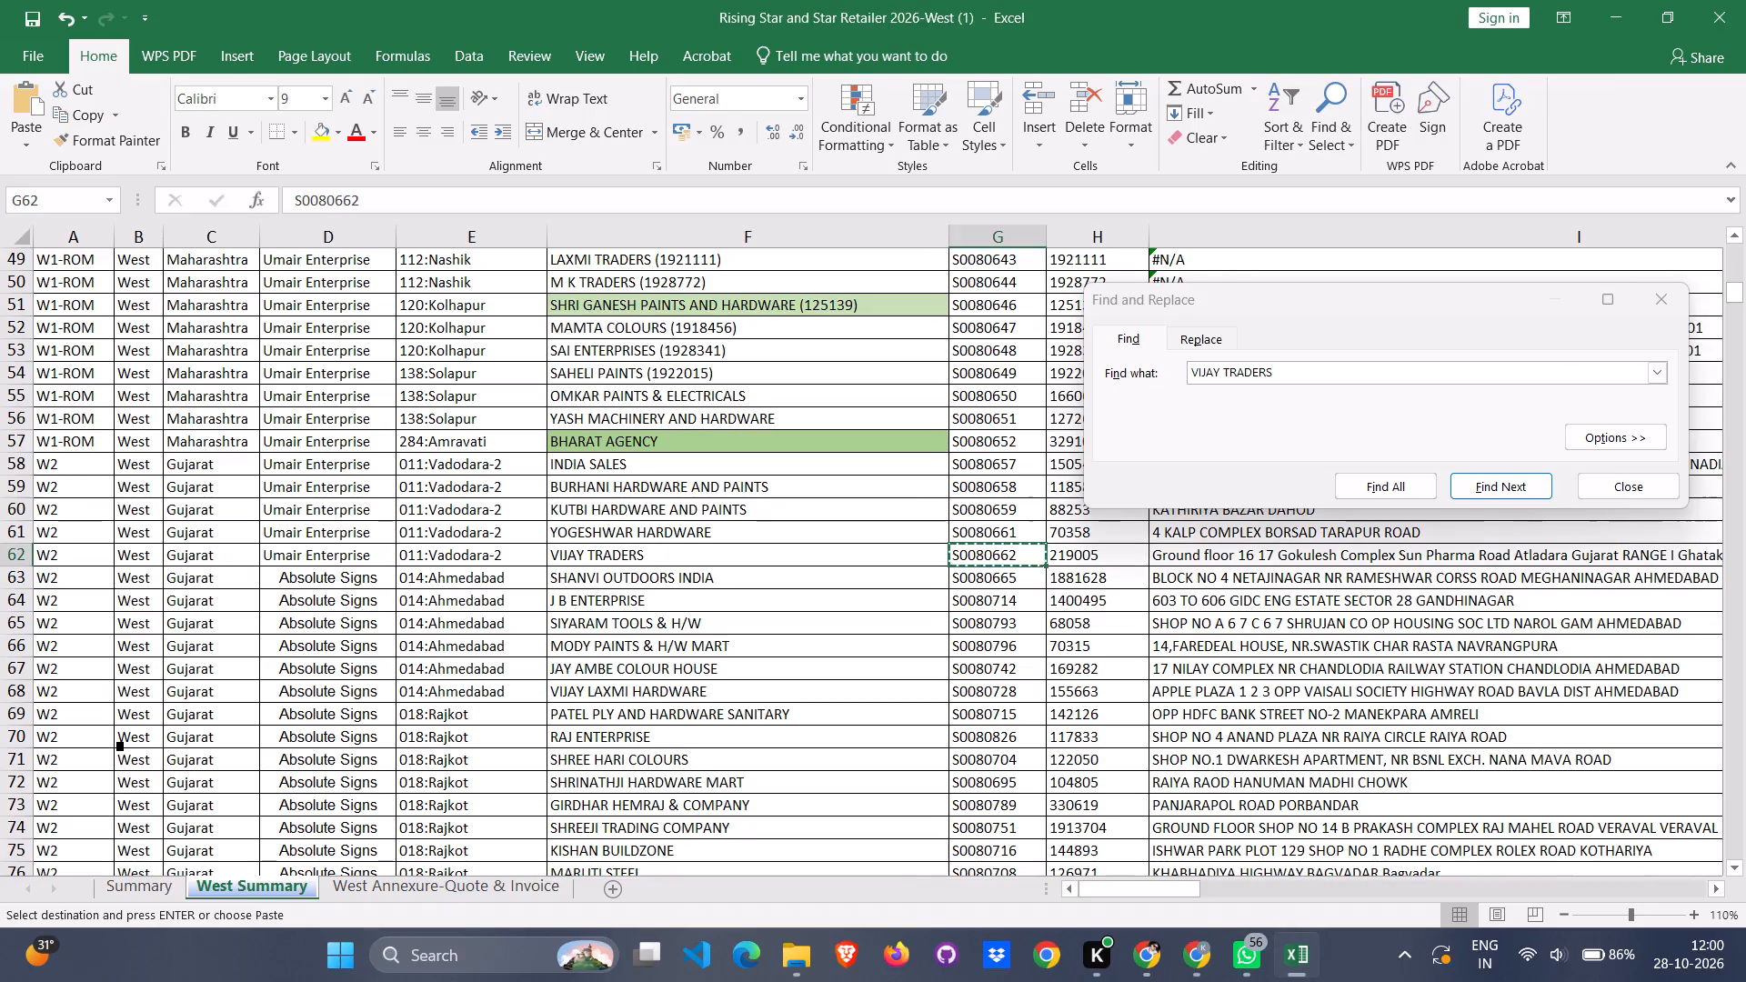
{"action": "left_click", "coordinate": [19, 558]}
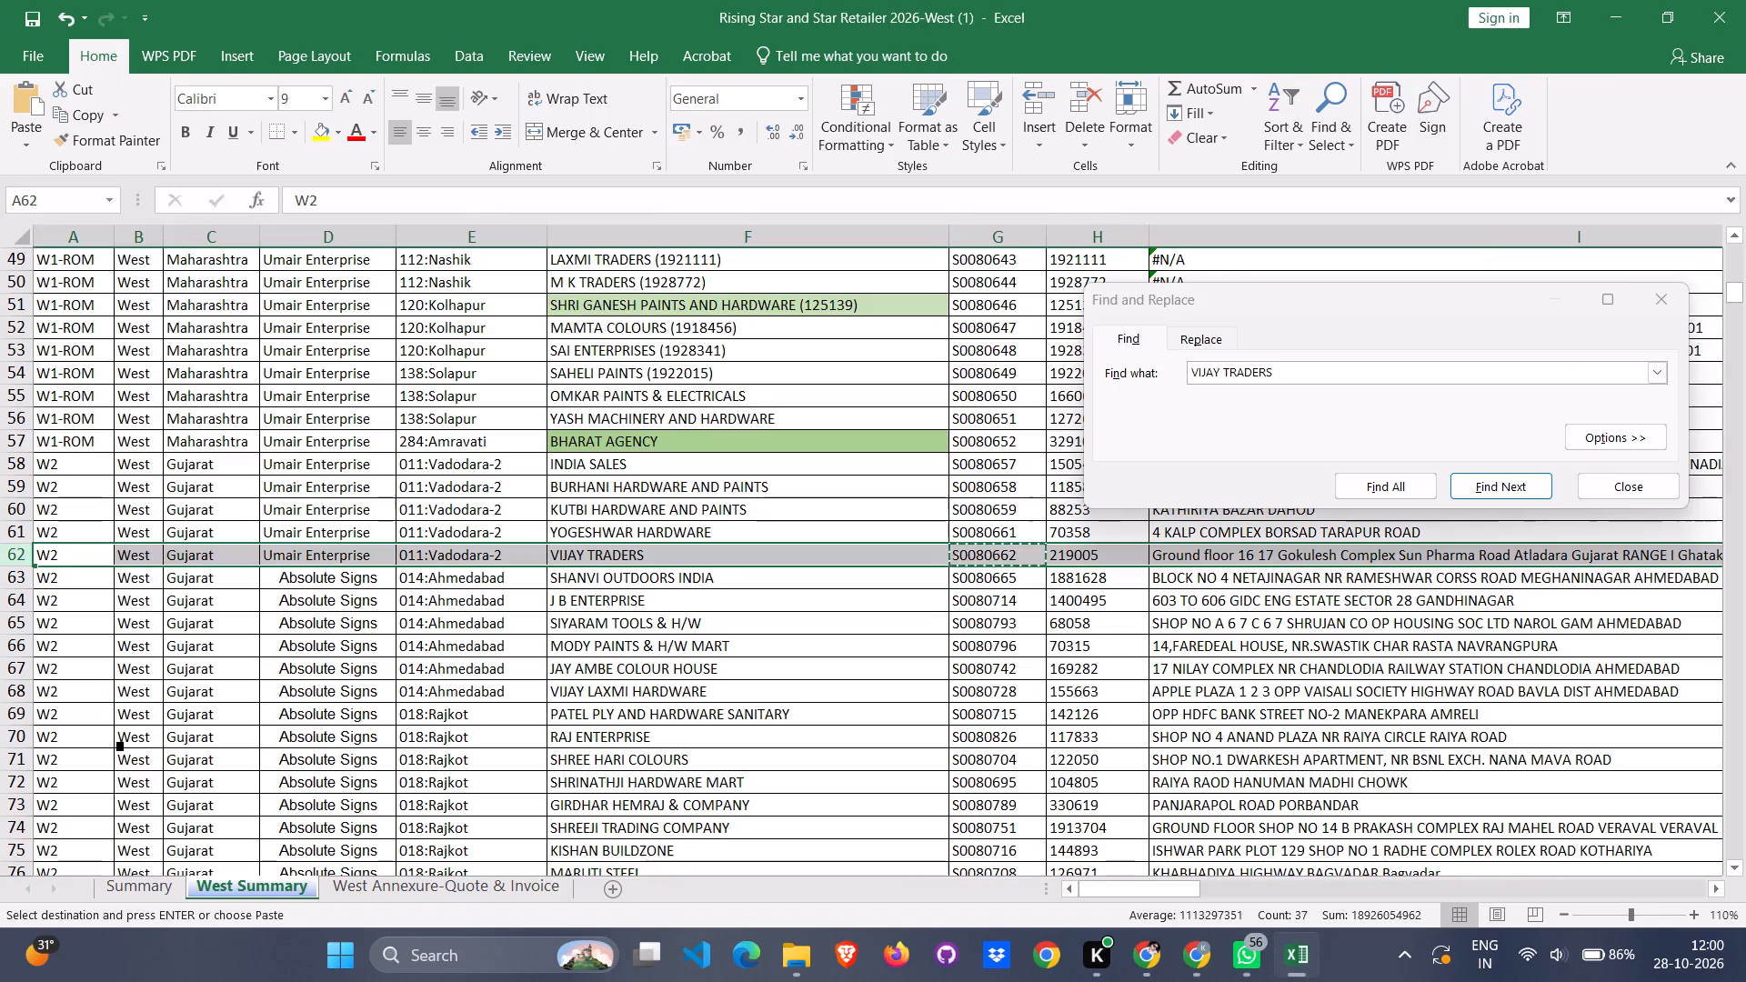
{"action": "scroll", "coordinate": [658, 688], "scroll_direction": "left", "scroll_amount": 5}
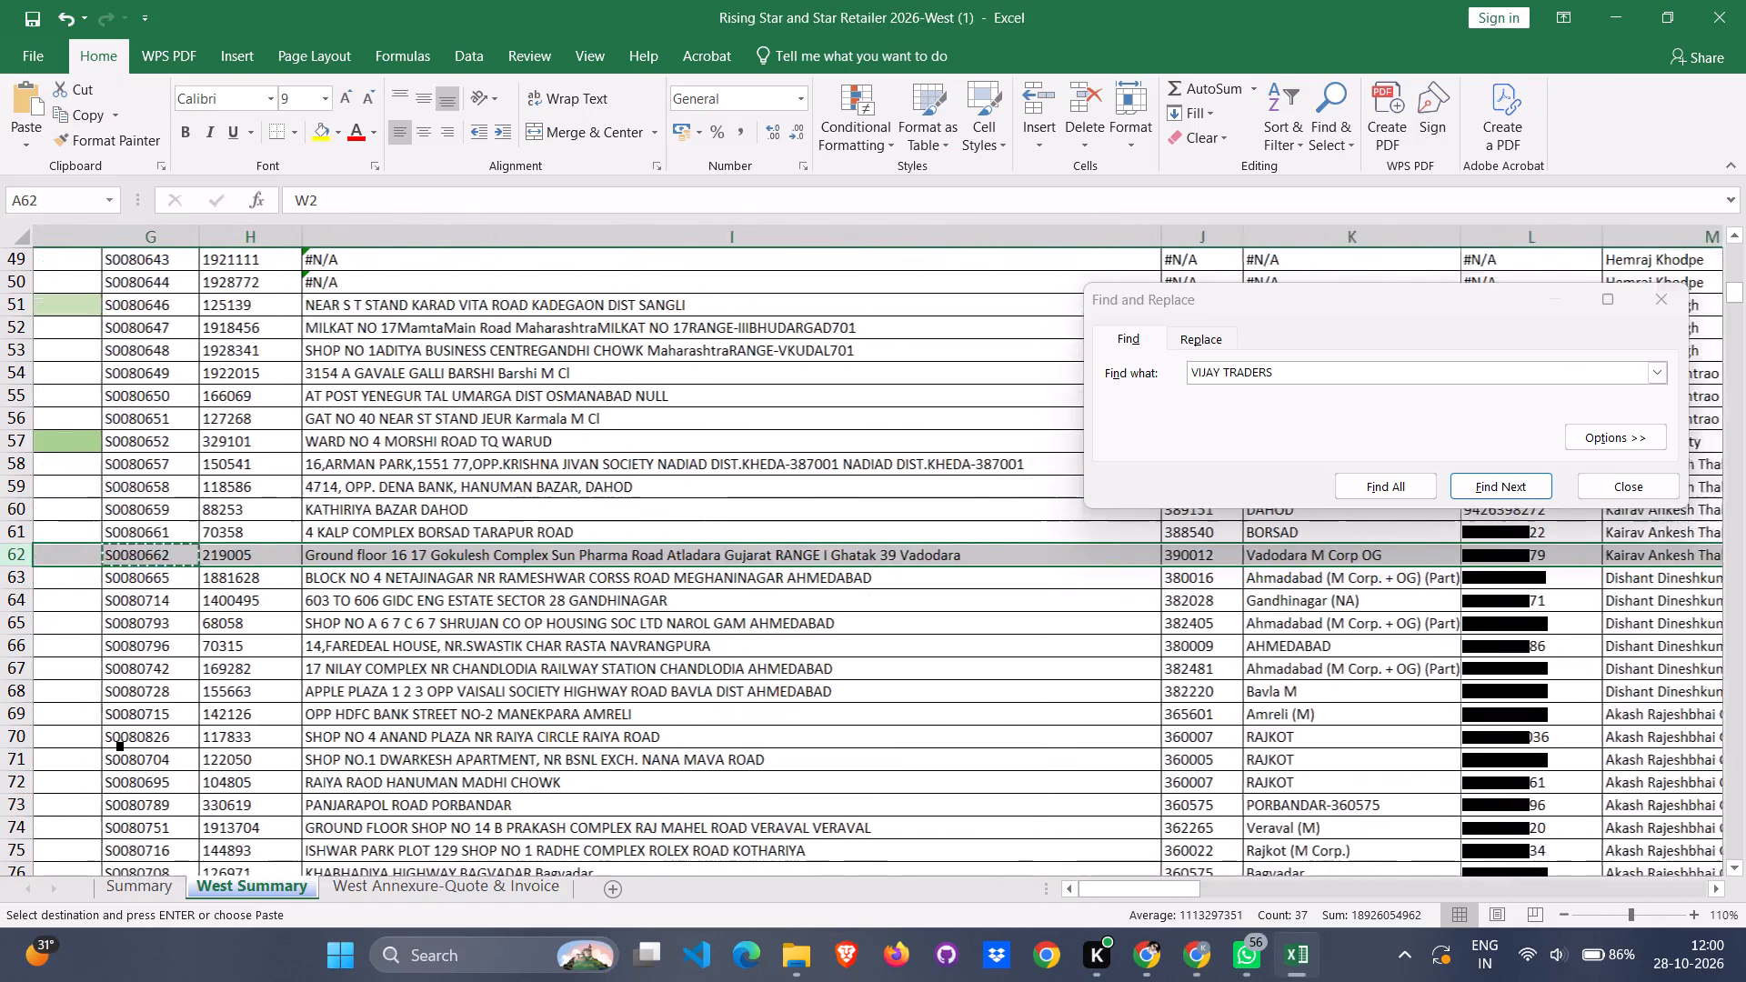
{"action": "scroll", "coordinate": [658, 688], "scroll_direction": "left", "scroll_amount": 6}
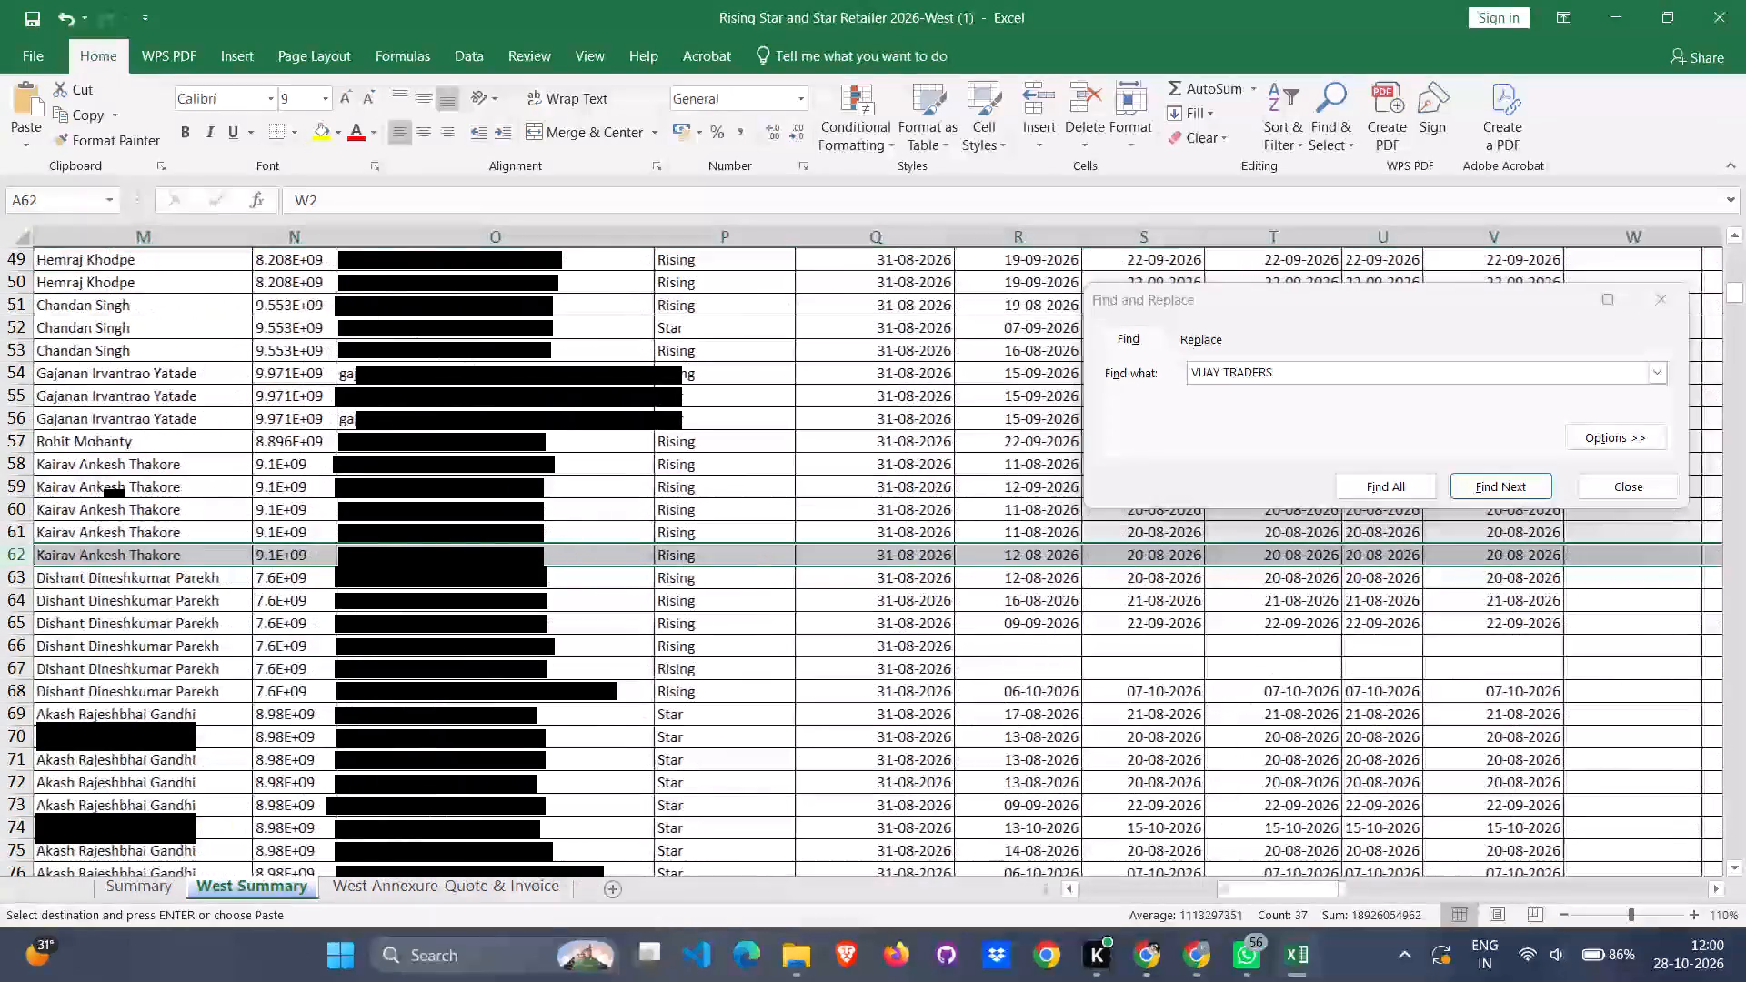
{"action": "scroll", "coordinate": [658, 688], "scroll_direction": "left", "scroll_amount": 11}
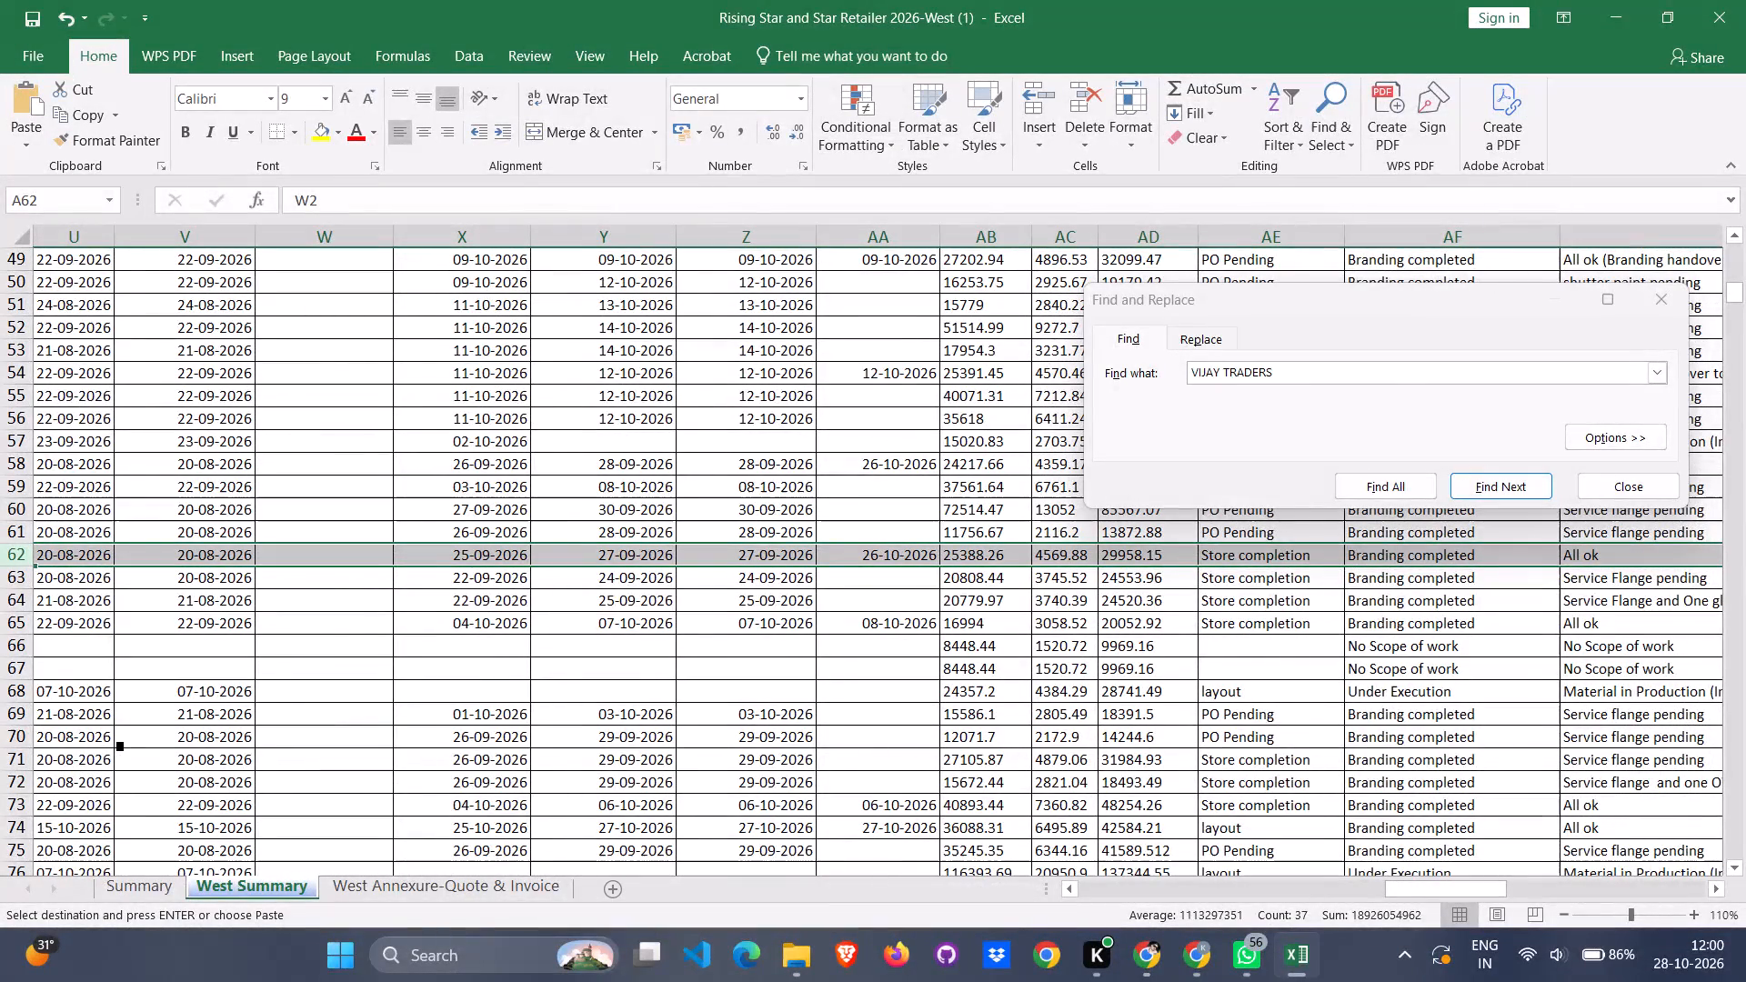
{"action": "left_click", "coordinate": [496, 558]}
{"action": "key", "text": "ctrl+c"}
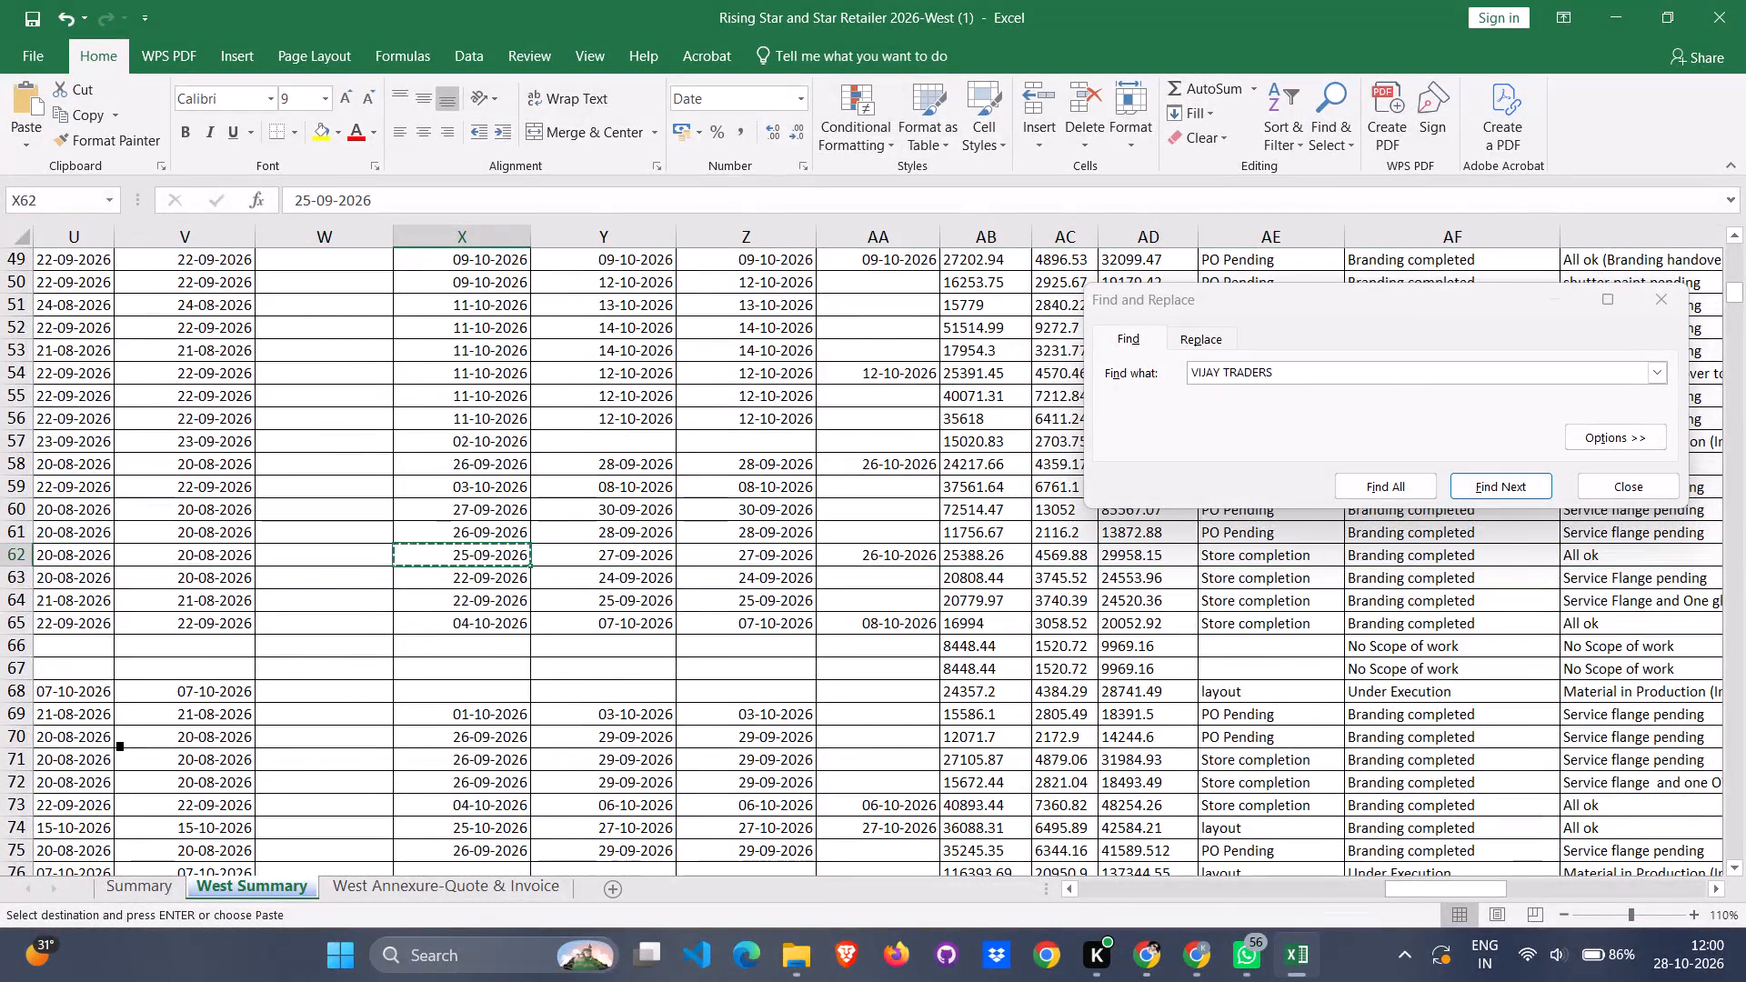
{"action": "key", "text": "alt+Tab"}
{"action": "scroll", "coordinate": [673, 406], "scroll_direction": "up", "scroll_amount": 7}
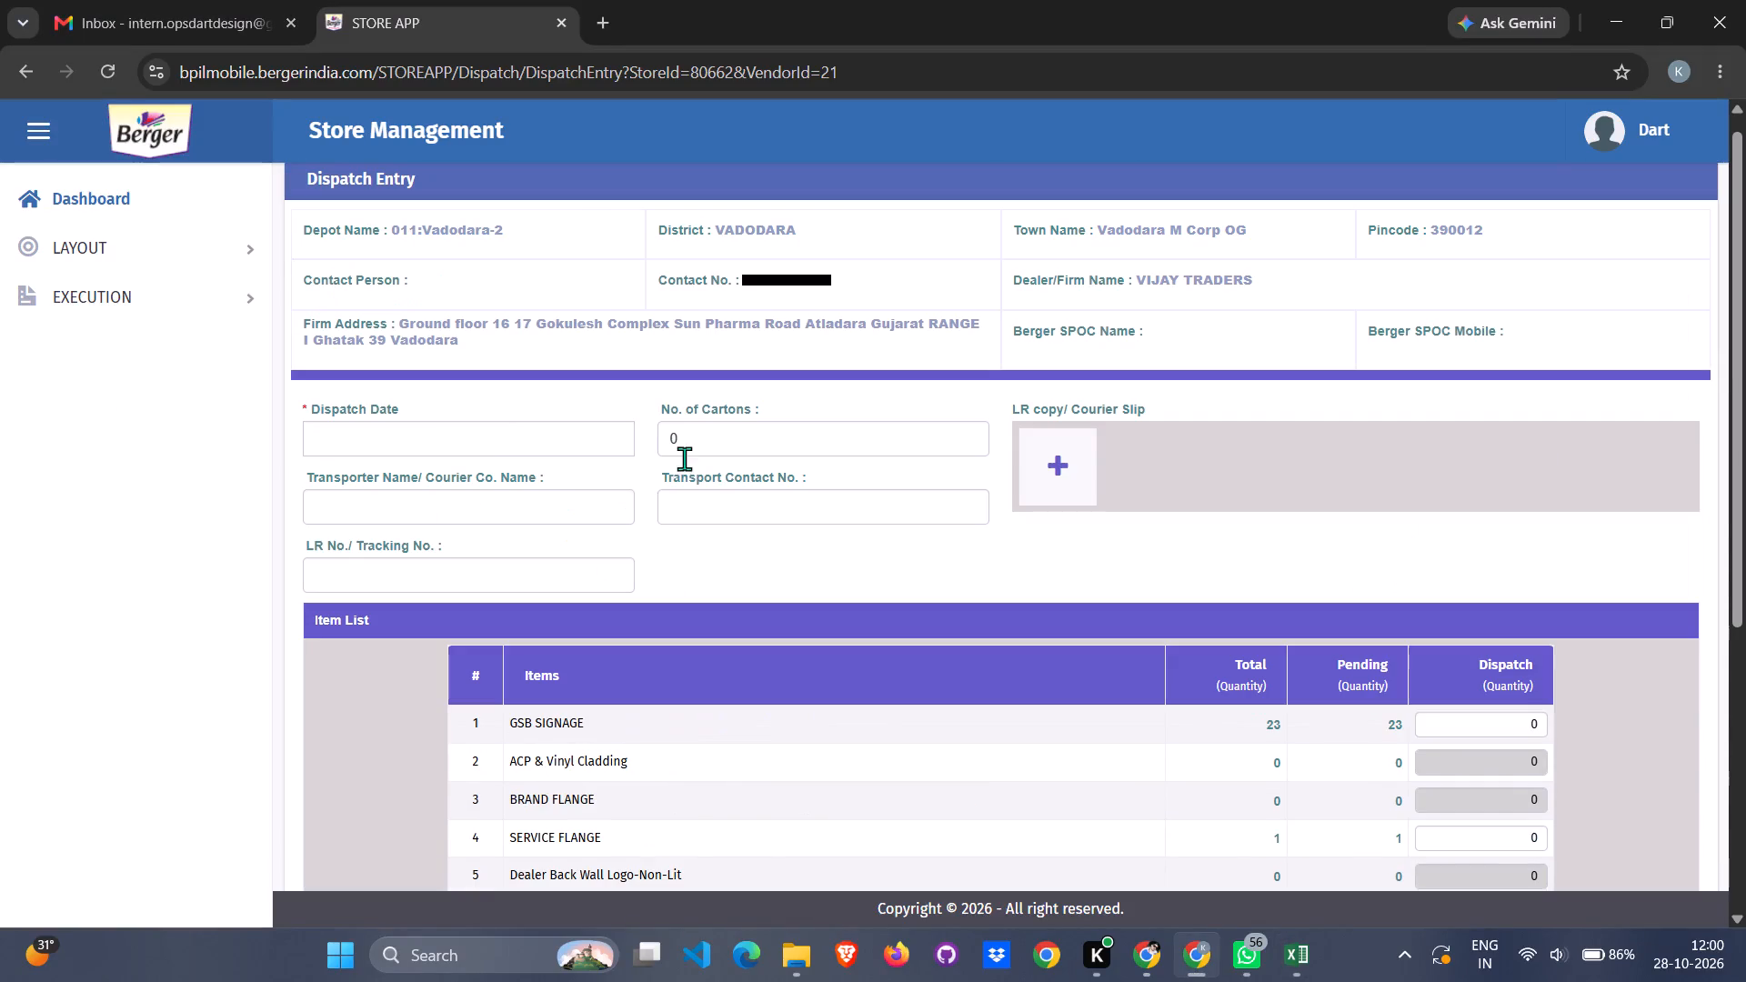
{"action": "left_click", "coordinate": [452, 458]}
{"action": "key", "text": "ctrl+v"}
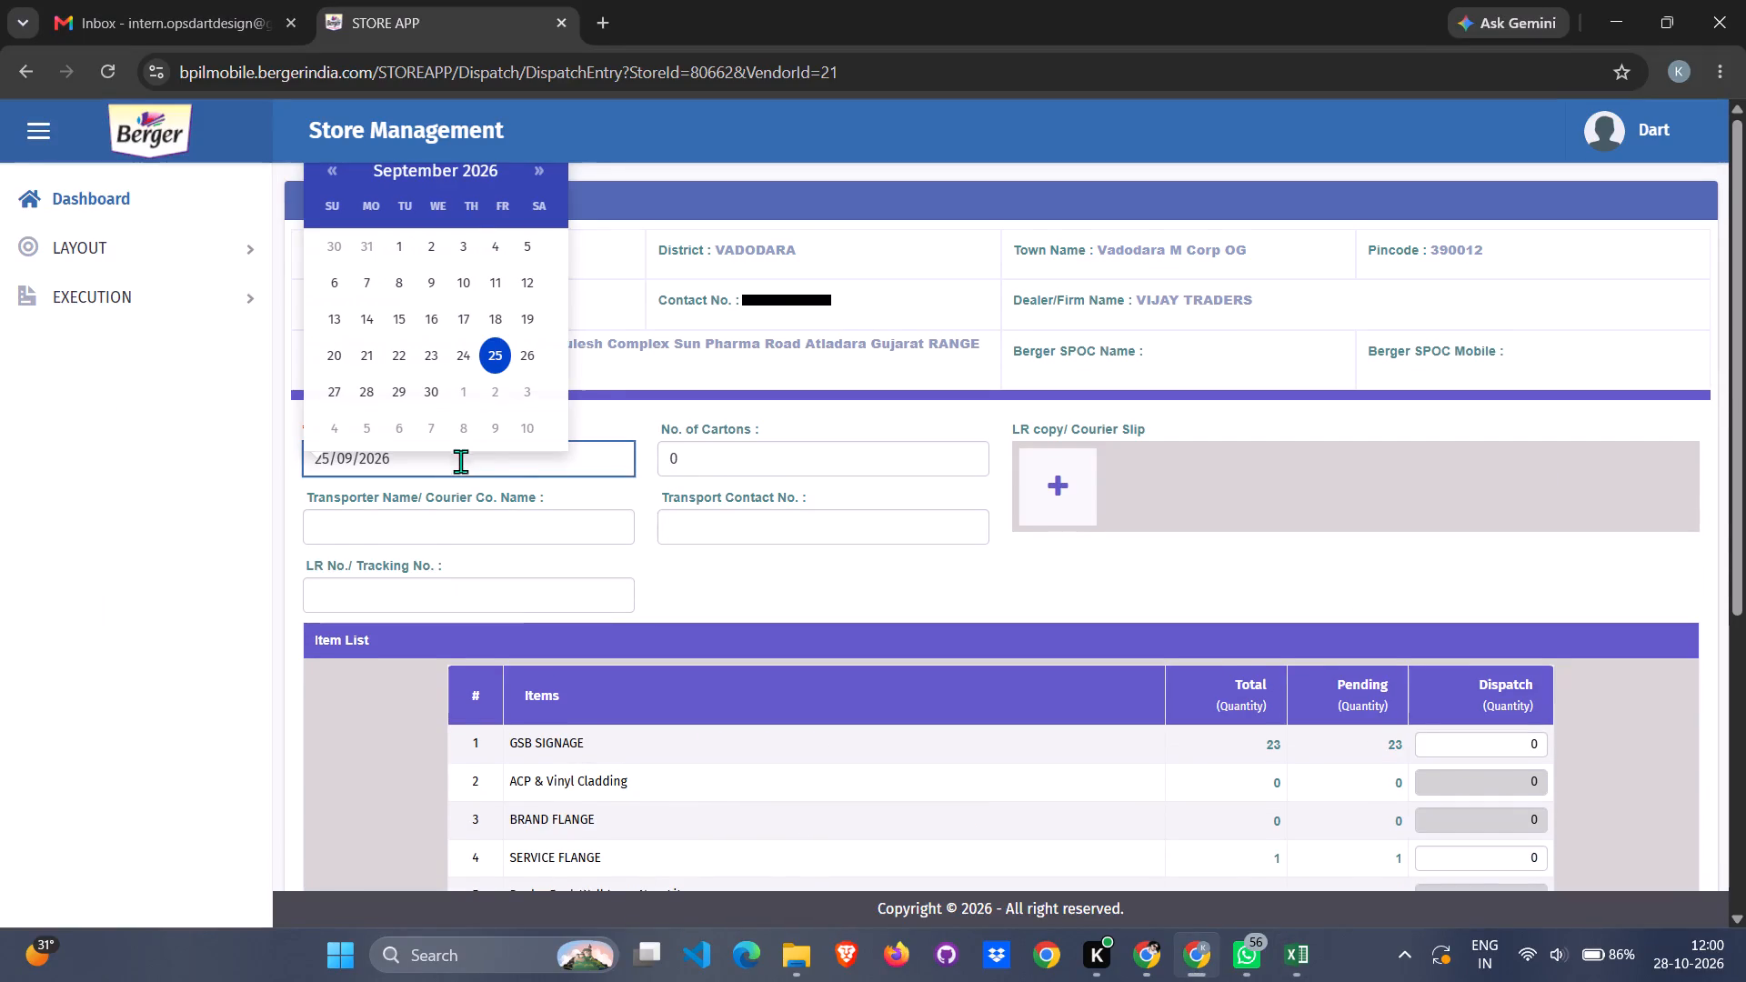
Fill the Transport Contact No. with the previously used contact number.
{"action": "left_click", "coordinate": [731, 520]}
{"action": "left_click", "coordinate": [804, 572]}
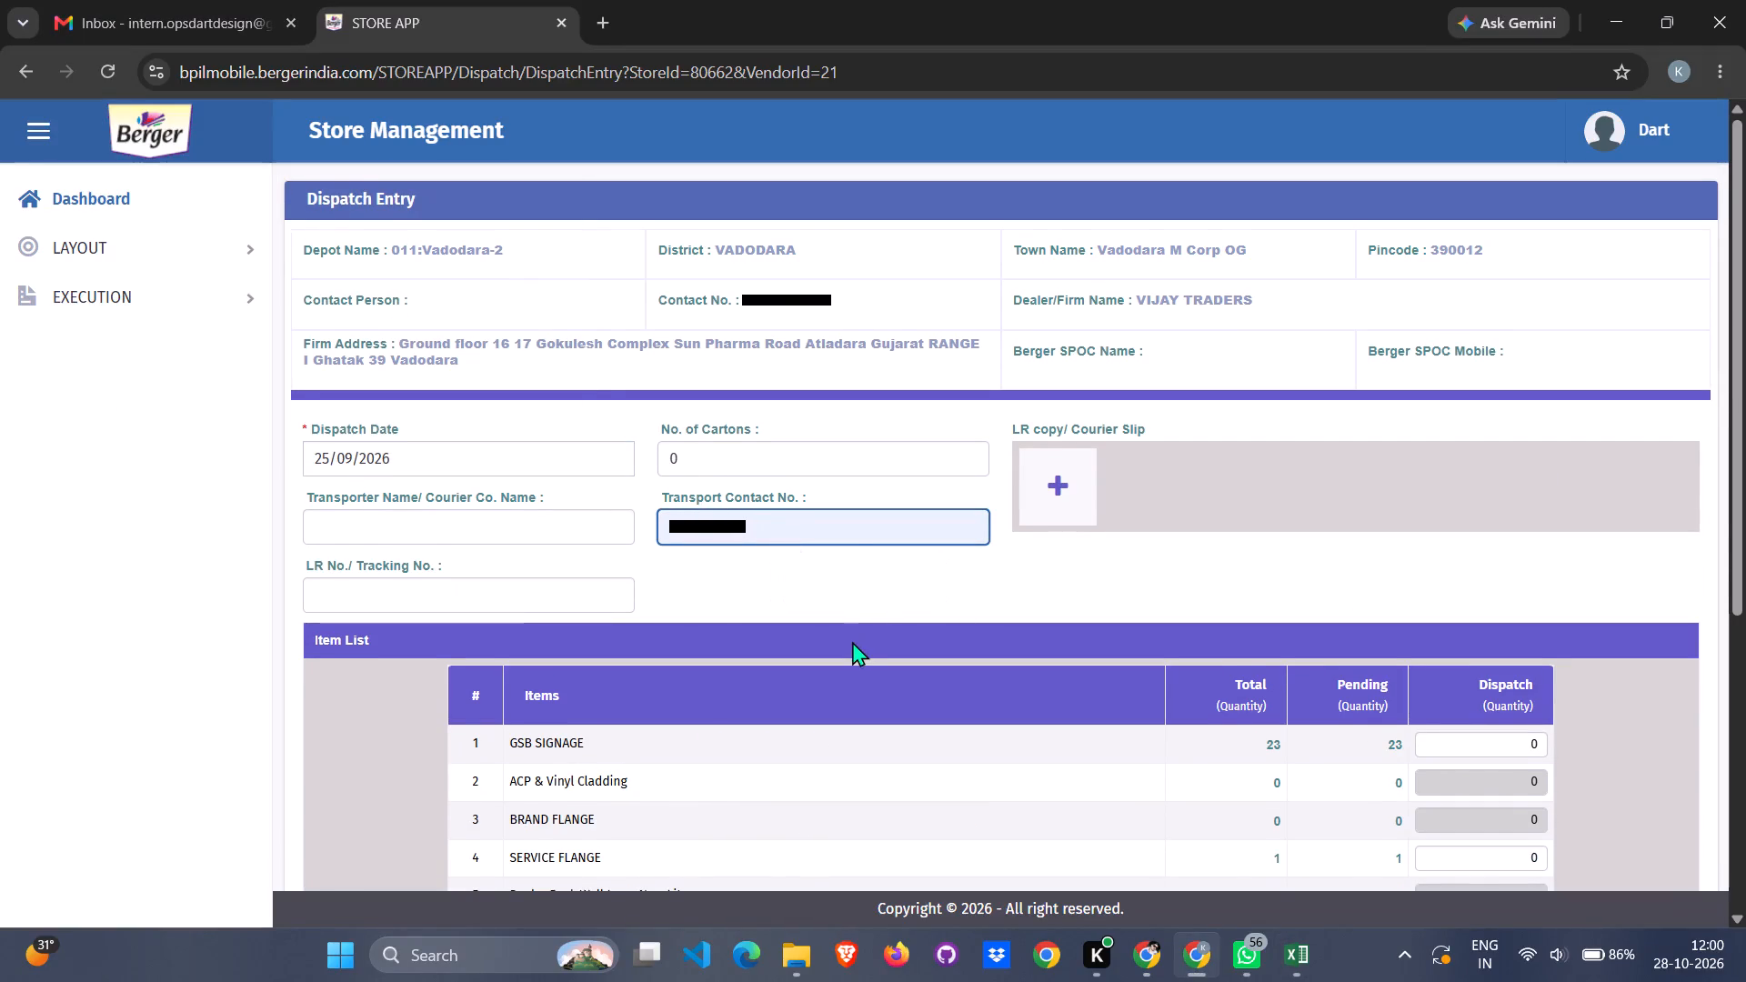
Copy the pending quantities into Dispatch: 23 for GSB Signage and 1 for Service Flange.
{"action": "scroll", "coordinate": [852, 641], "scroll_direction": "down", "scroll_amount": 5}
{"action": "double_click", "coordinate": [1395, 549]}
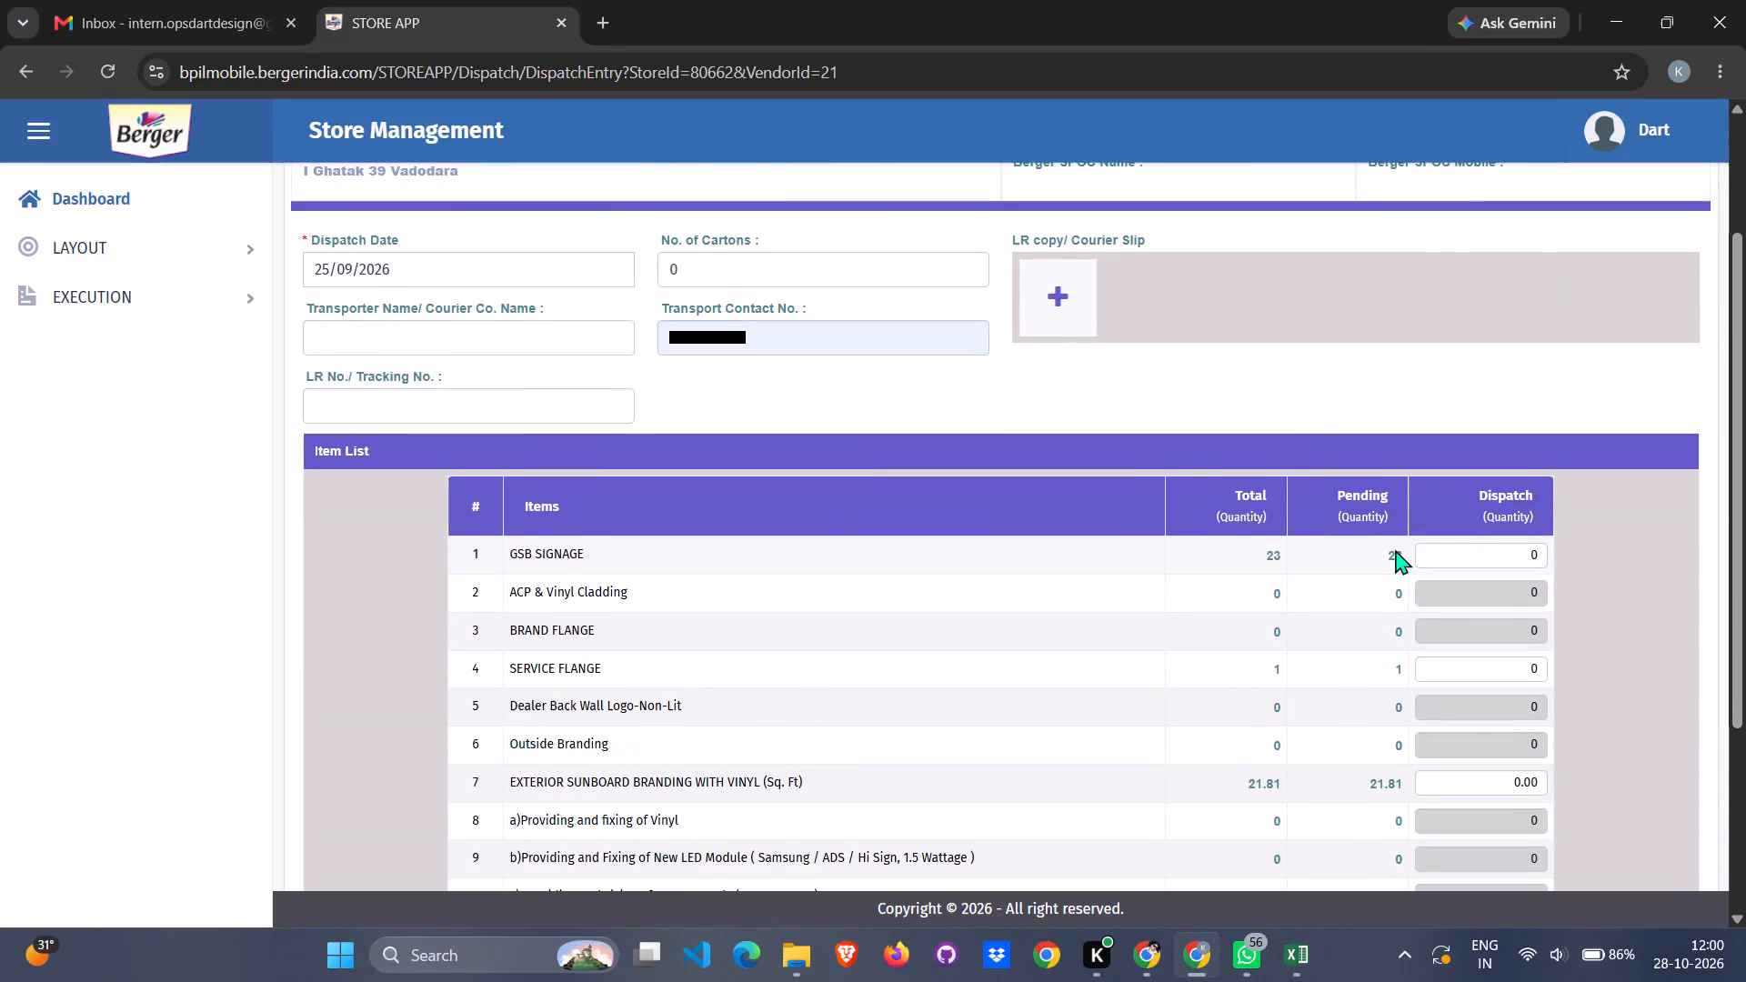
{"action": "double_click", "coordinate": [1391, 558]}
{"action": "key", "text": "ctrl+c"}
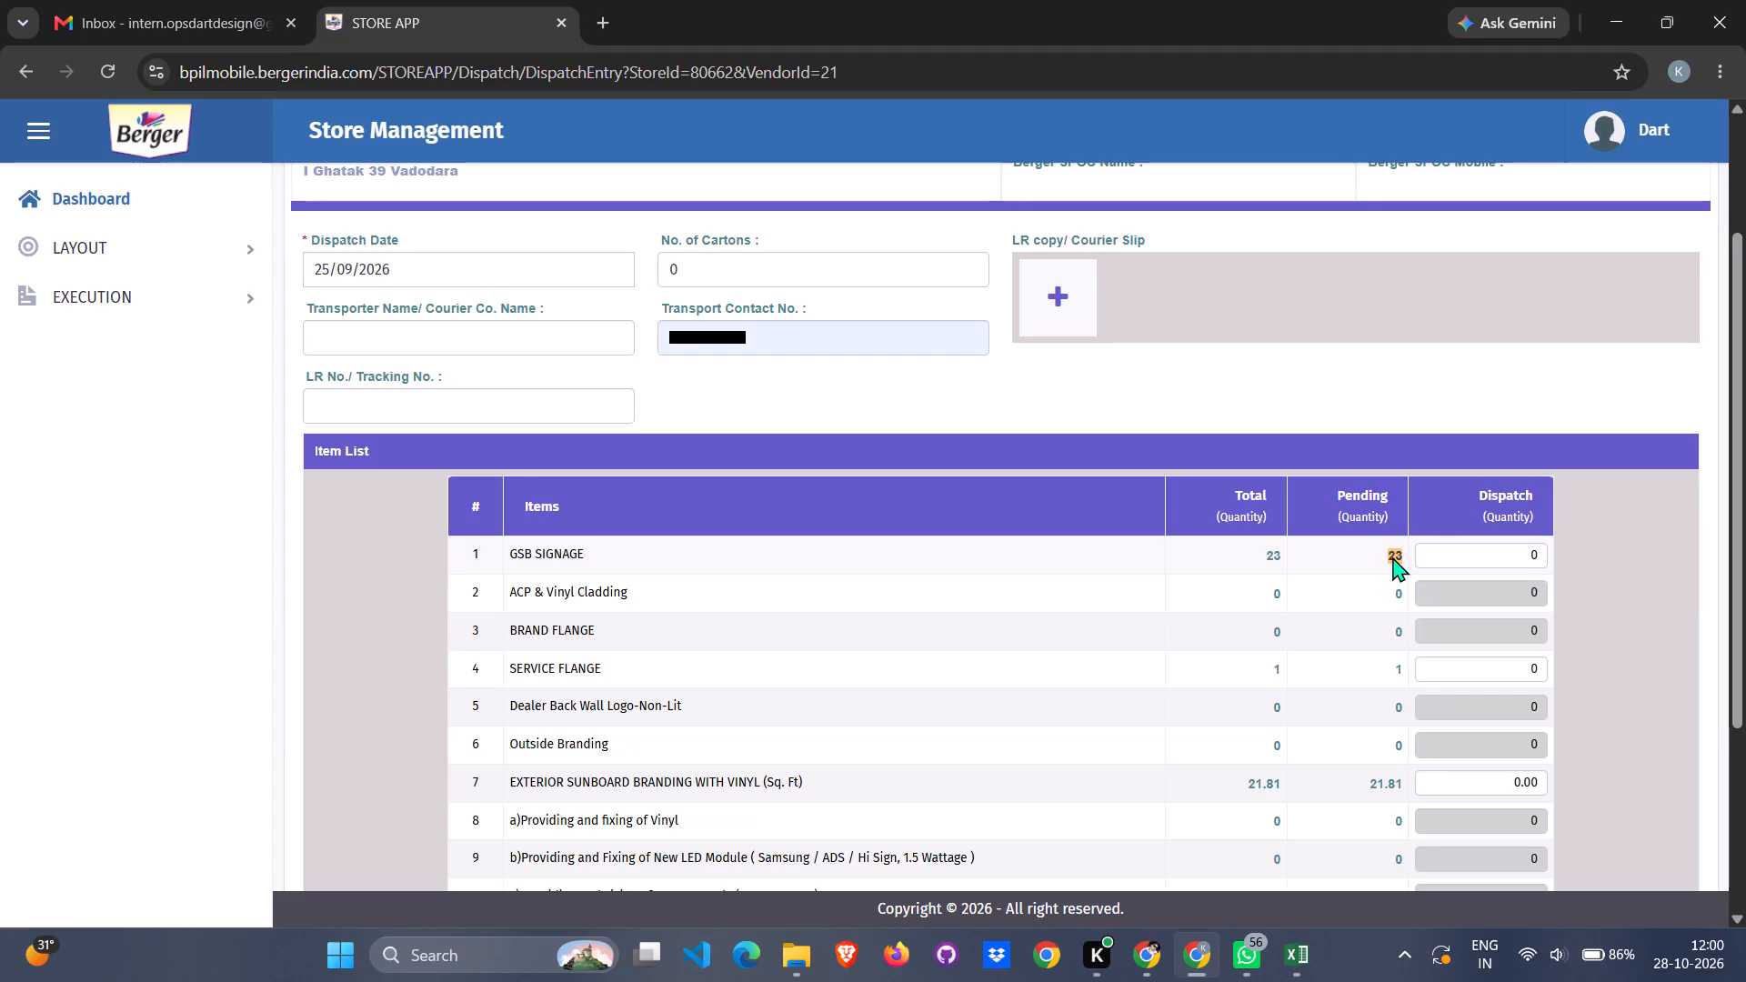
{"action": "double_click", "coordinate": [1493, 559]}
{"action": "key", "text": "ctrl+v"}
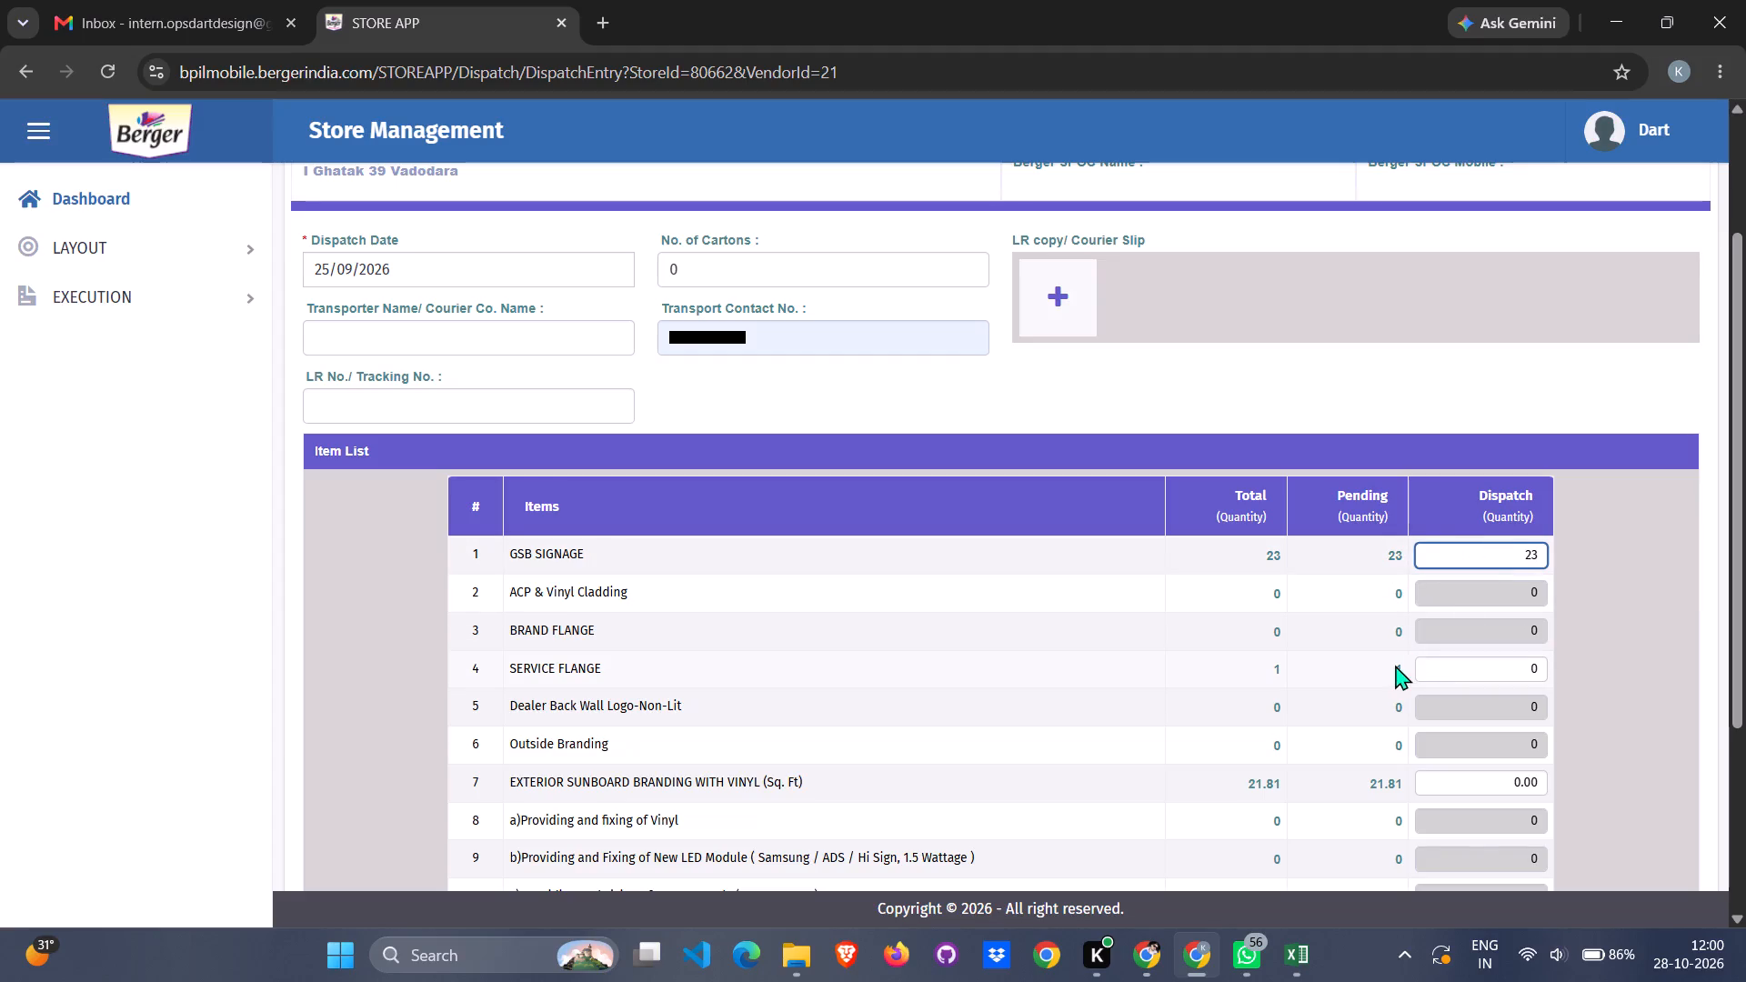
{"action": "double_click", "coordinate": [1392, 667]}
{"action": "key", "text": "ctrl+c"}
{"action": "double_click", "coordinate": [1509, 662]}
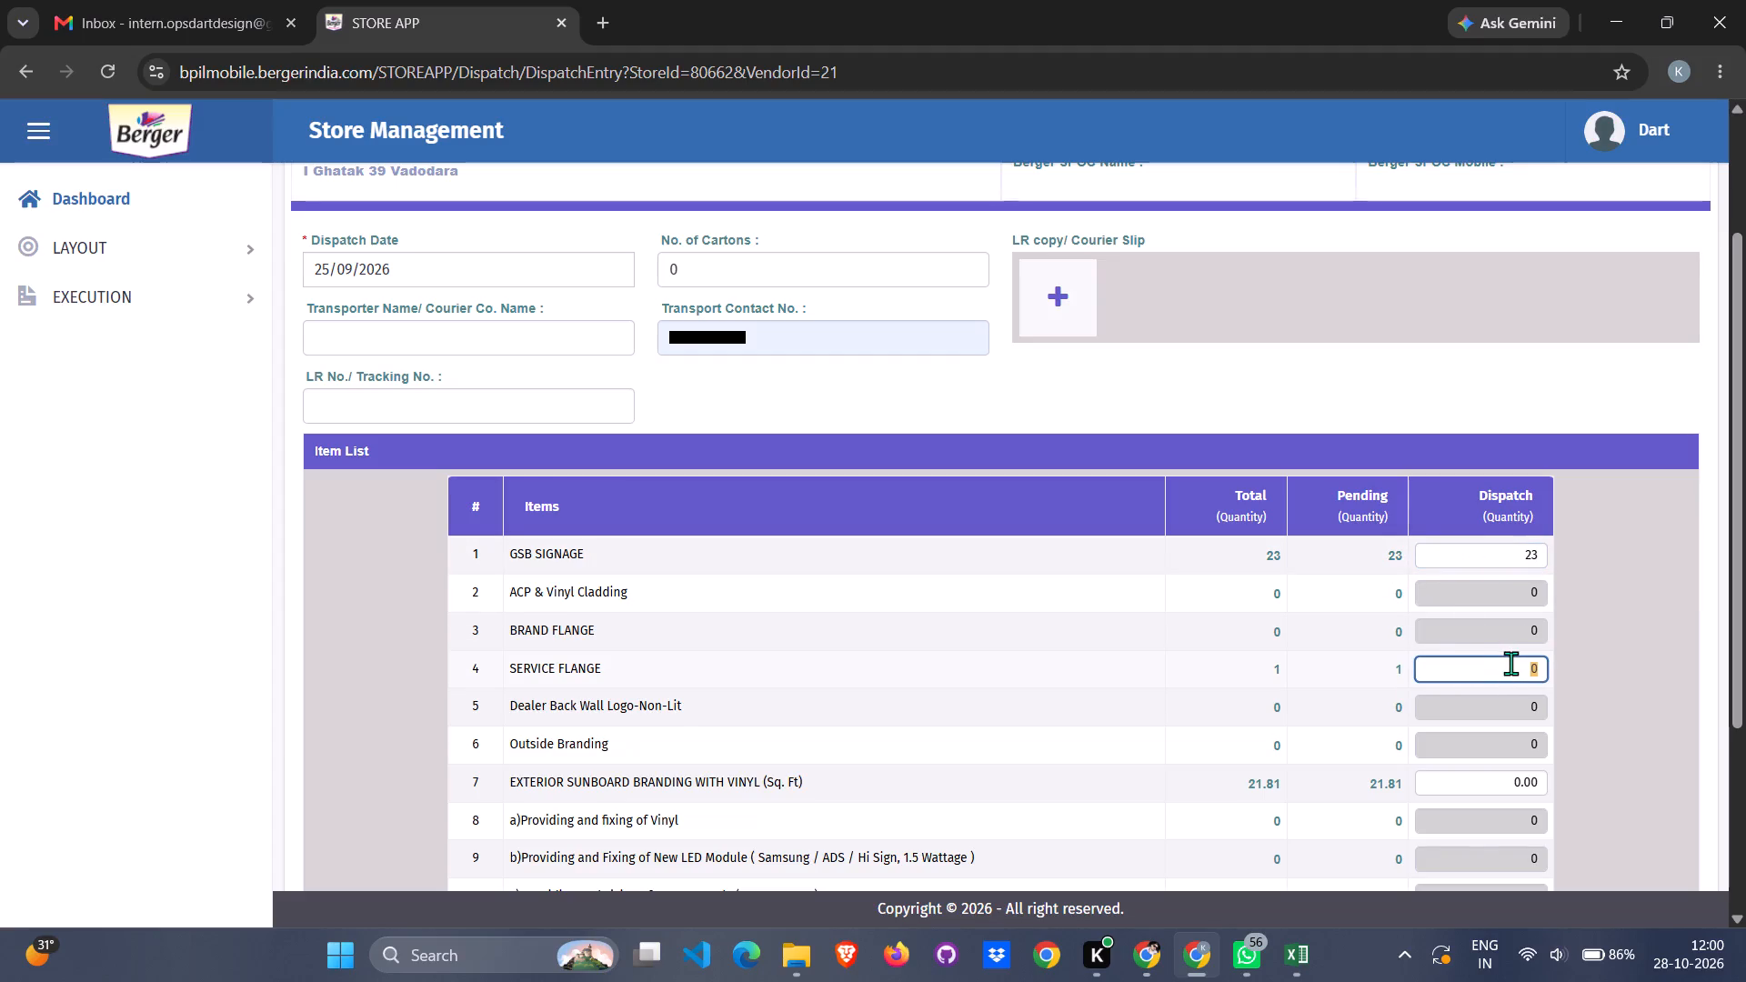
{"action": "key", "text": "ctrl+v"}
Copy the pending quantities into Dispatch: 21.81 for Exterior Sunboard Branding with Vinyl and 180 for Rolling Shutter Painting.
{"action": "scroll", "coordinate": [1510, 663], "scroll_direction": "down", "scroll_amount": 7}
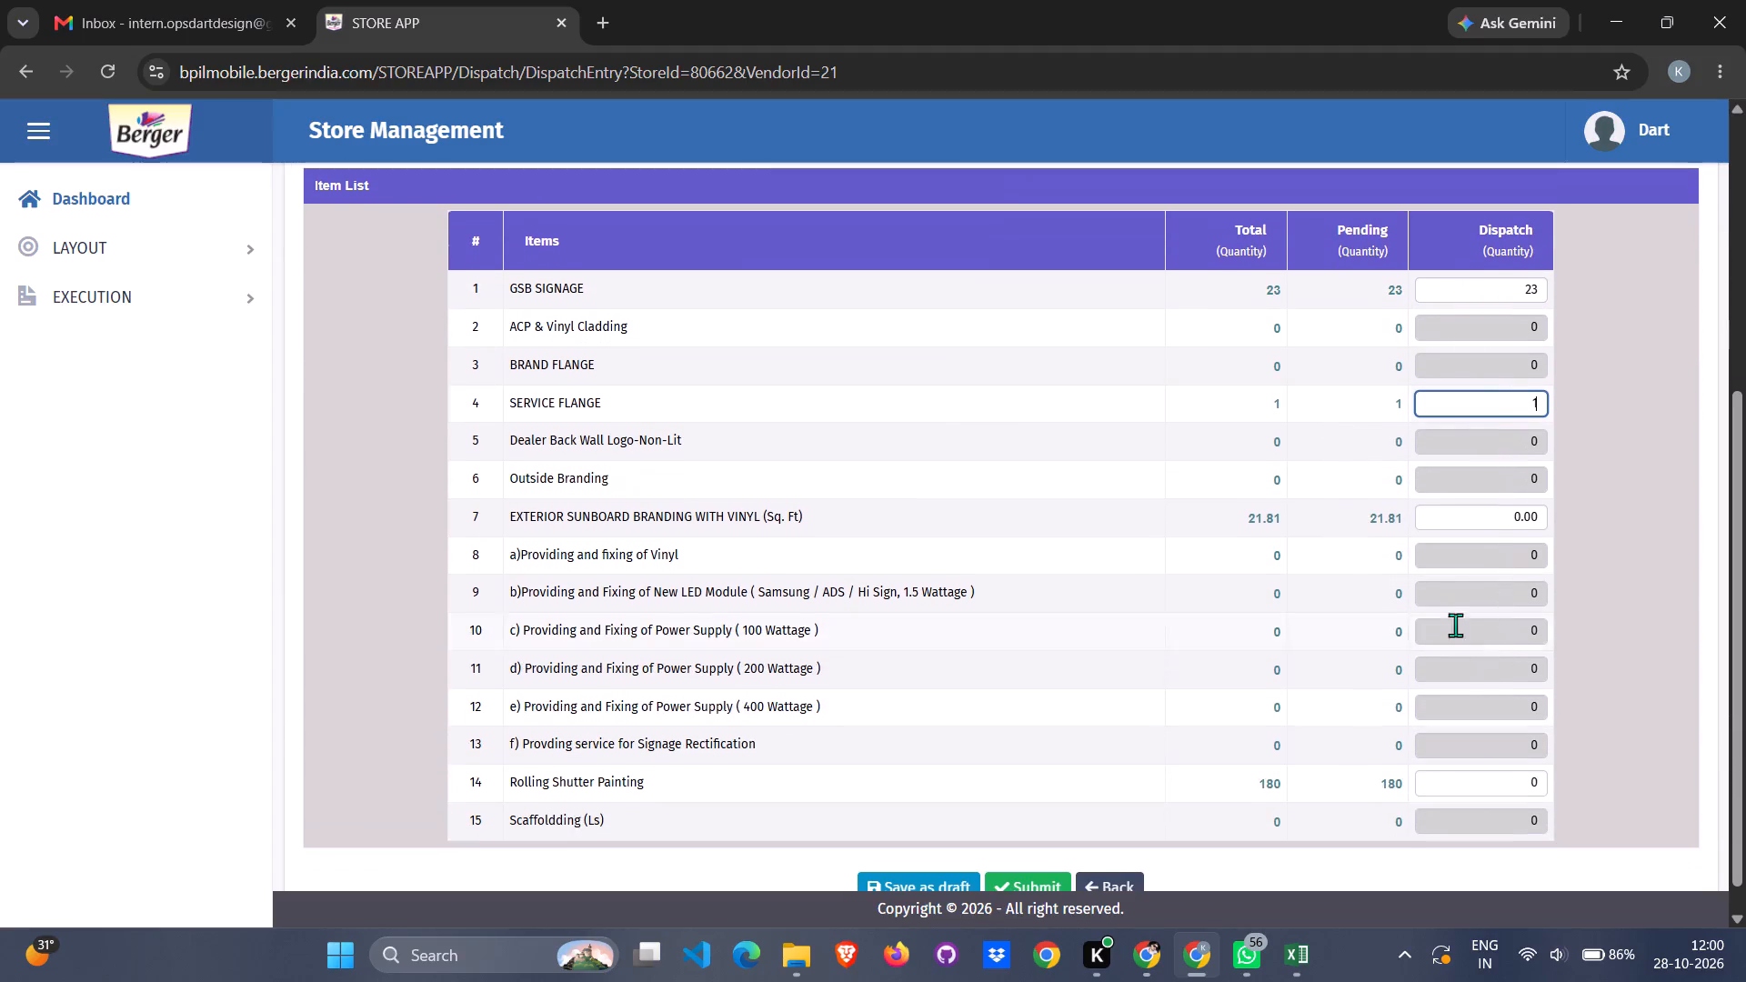
{"action": "triple_click", "coordinate": [1385, 515]}
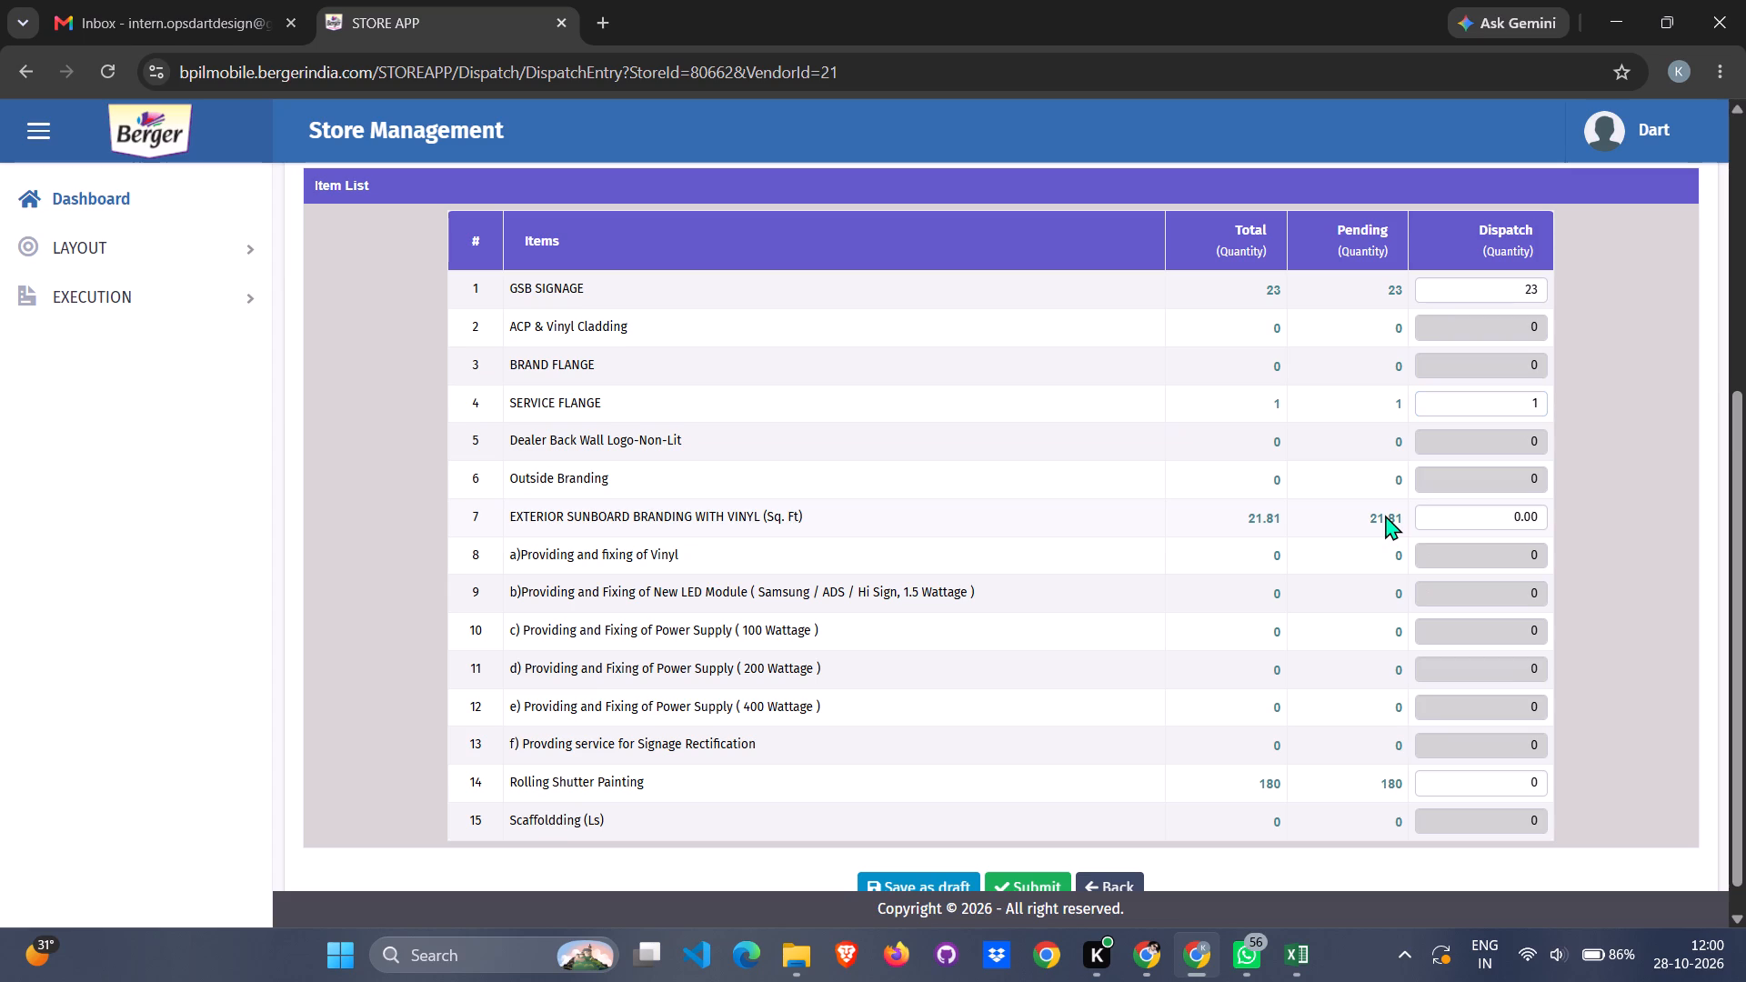
{"action": "key", "text": "ctrl+c"}
{"action": "double_click", "coordinate": [1521, 515]}
{"action": "key", "text": "ctrl+v"}
{"action": "scroll", "coordinate": [1492, 569], "scroll_direction": "down", "scroll_amount": 4}
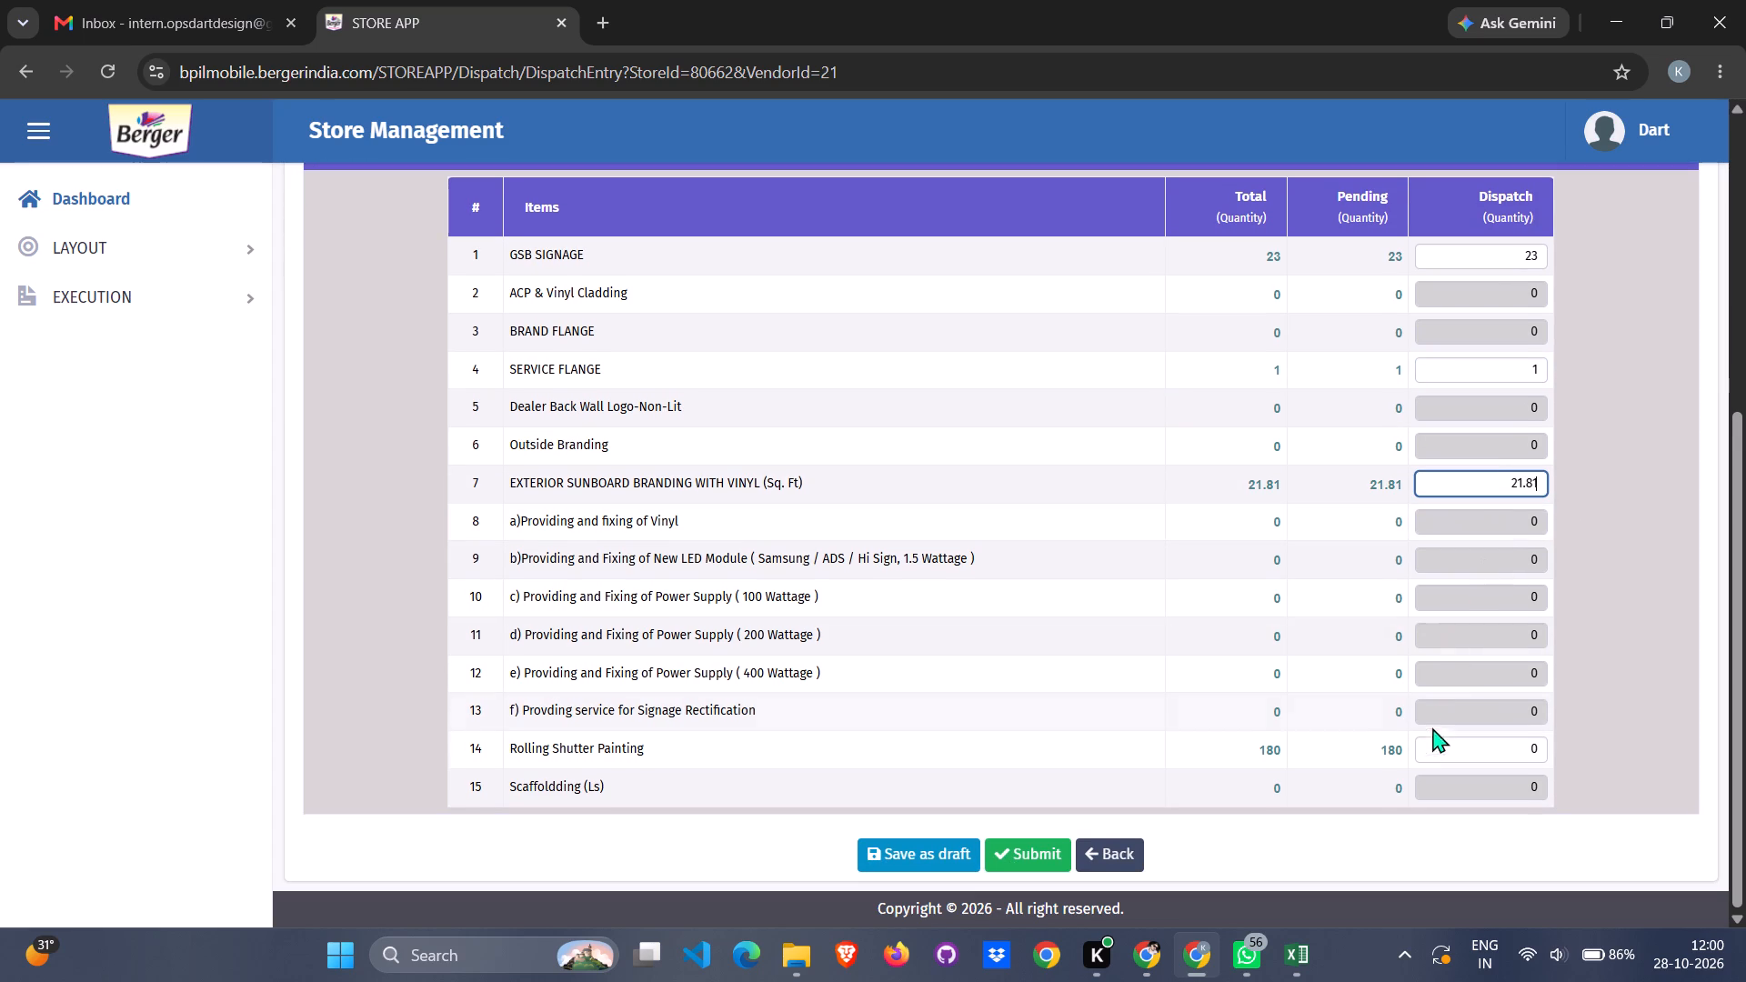
{"action": "double_click", "coordinate": [1388, 757]}
{"action": "key", "text": "ctrl+c"}
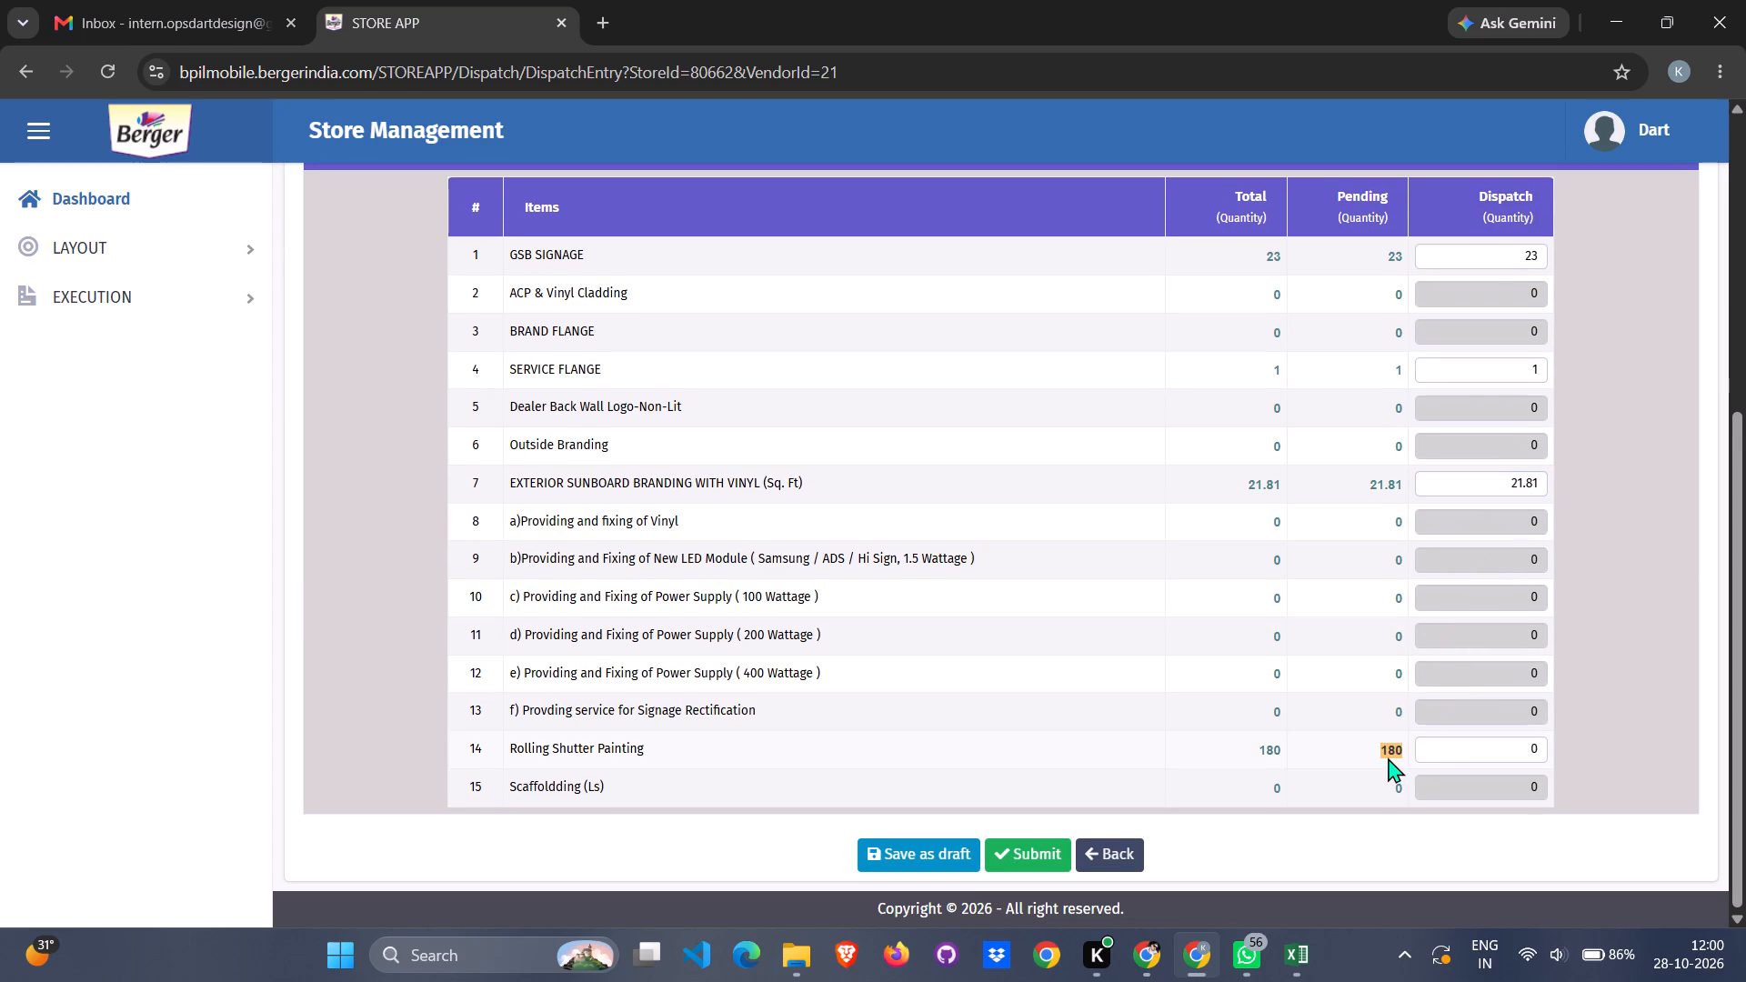
{"action": "double_click", "coordinate": [1486, 744]}
{"action": "key", "text": "ctrl+v"}
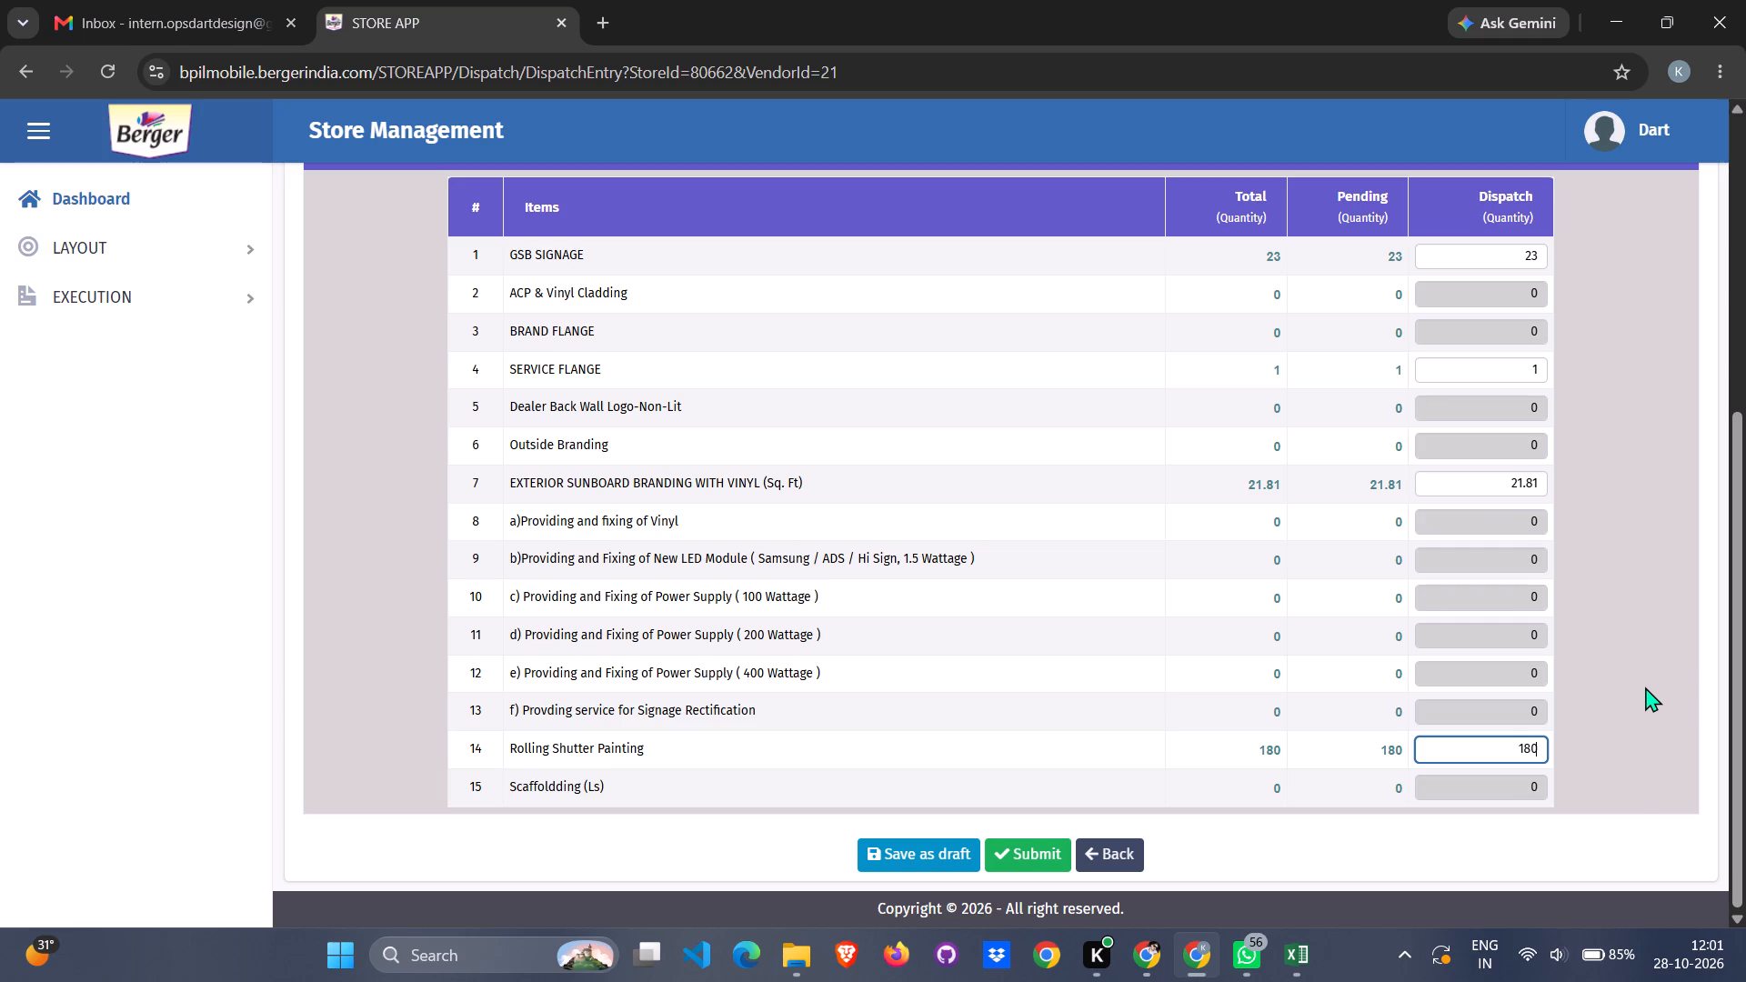
Review the VIJAY TRADERS dispatch entry and submit it.
{"action": "scroll", "coordinate": [1645, 686], "scroll_direction": "up", "scroll_amount": 1}
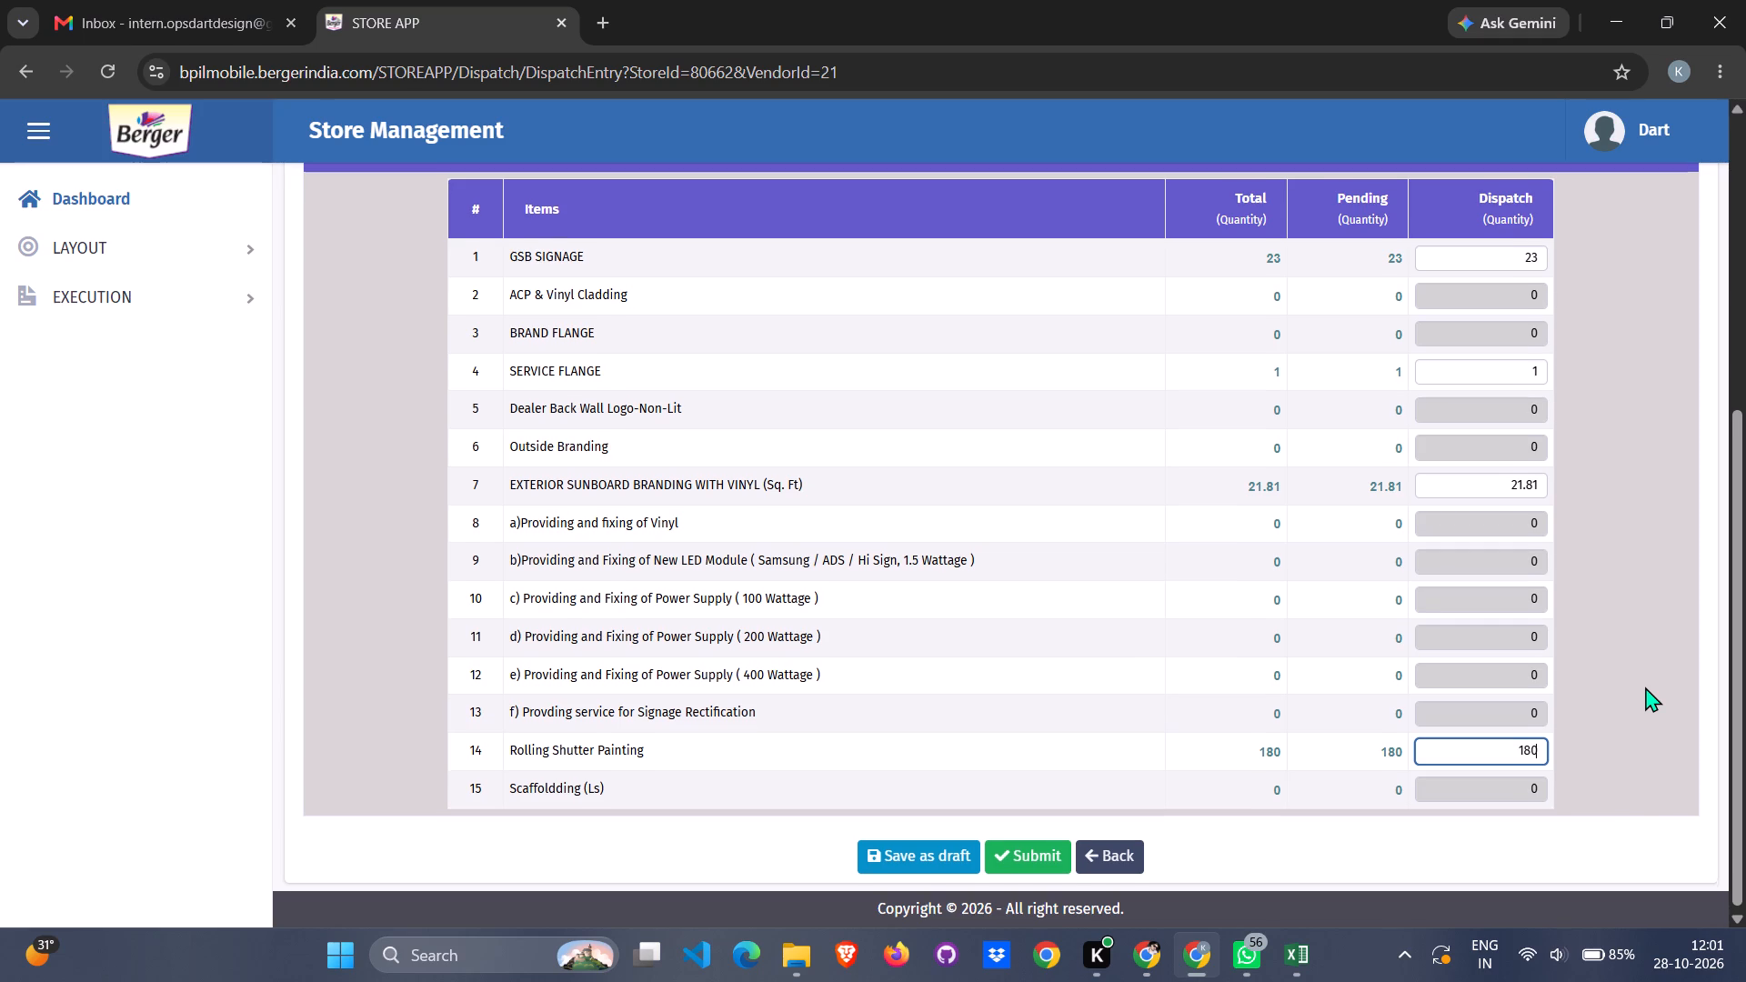
{"action": "scroll", "coordinate": [1645, 686], "scroll_direction": "up", "scroll_amount": 1}
{"action": "scroll", "coordinate": [1645, 686], "scroll_direction": "down", "scroll_amount": 6}
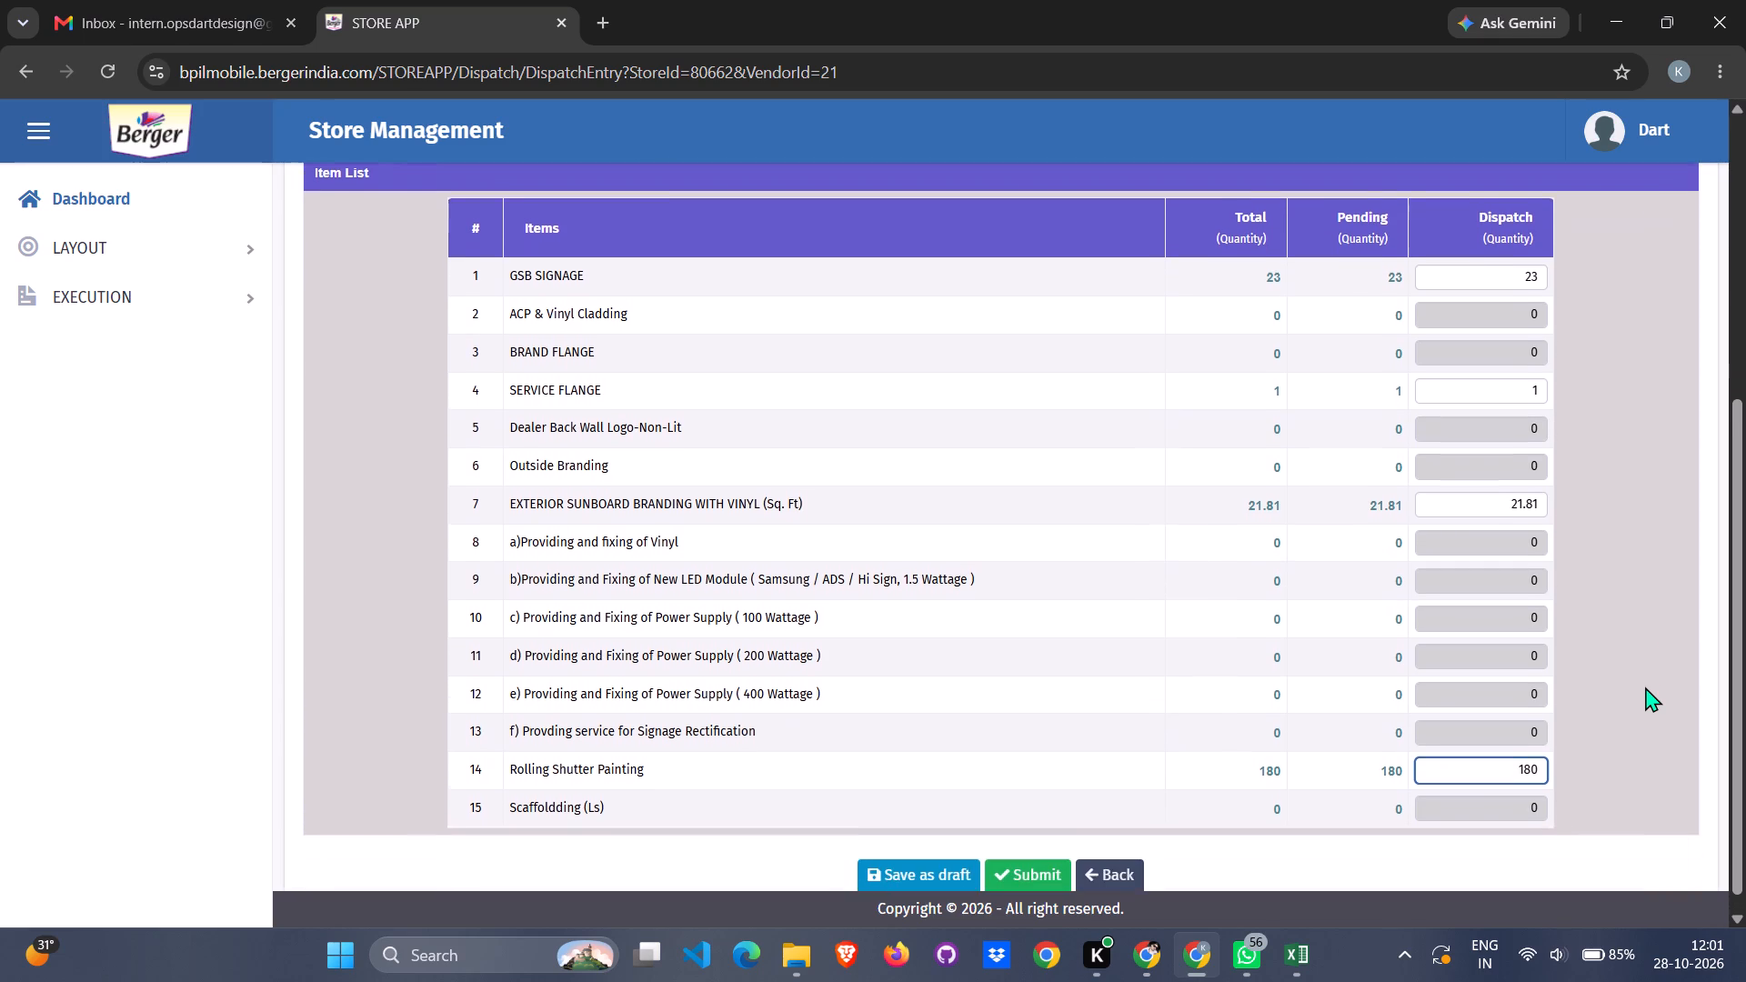
{"action": "scroll", "coordinate": [1645, 686], "scroll_direction": "up", "scroll_amount": 11}
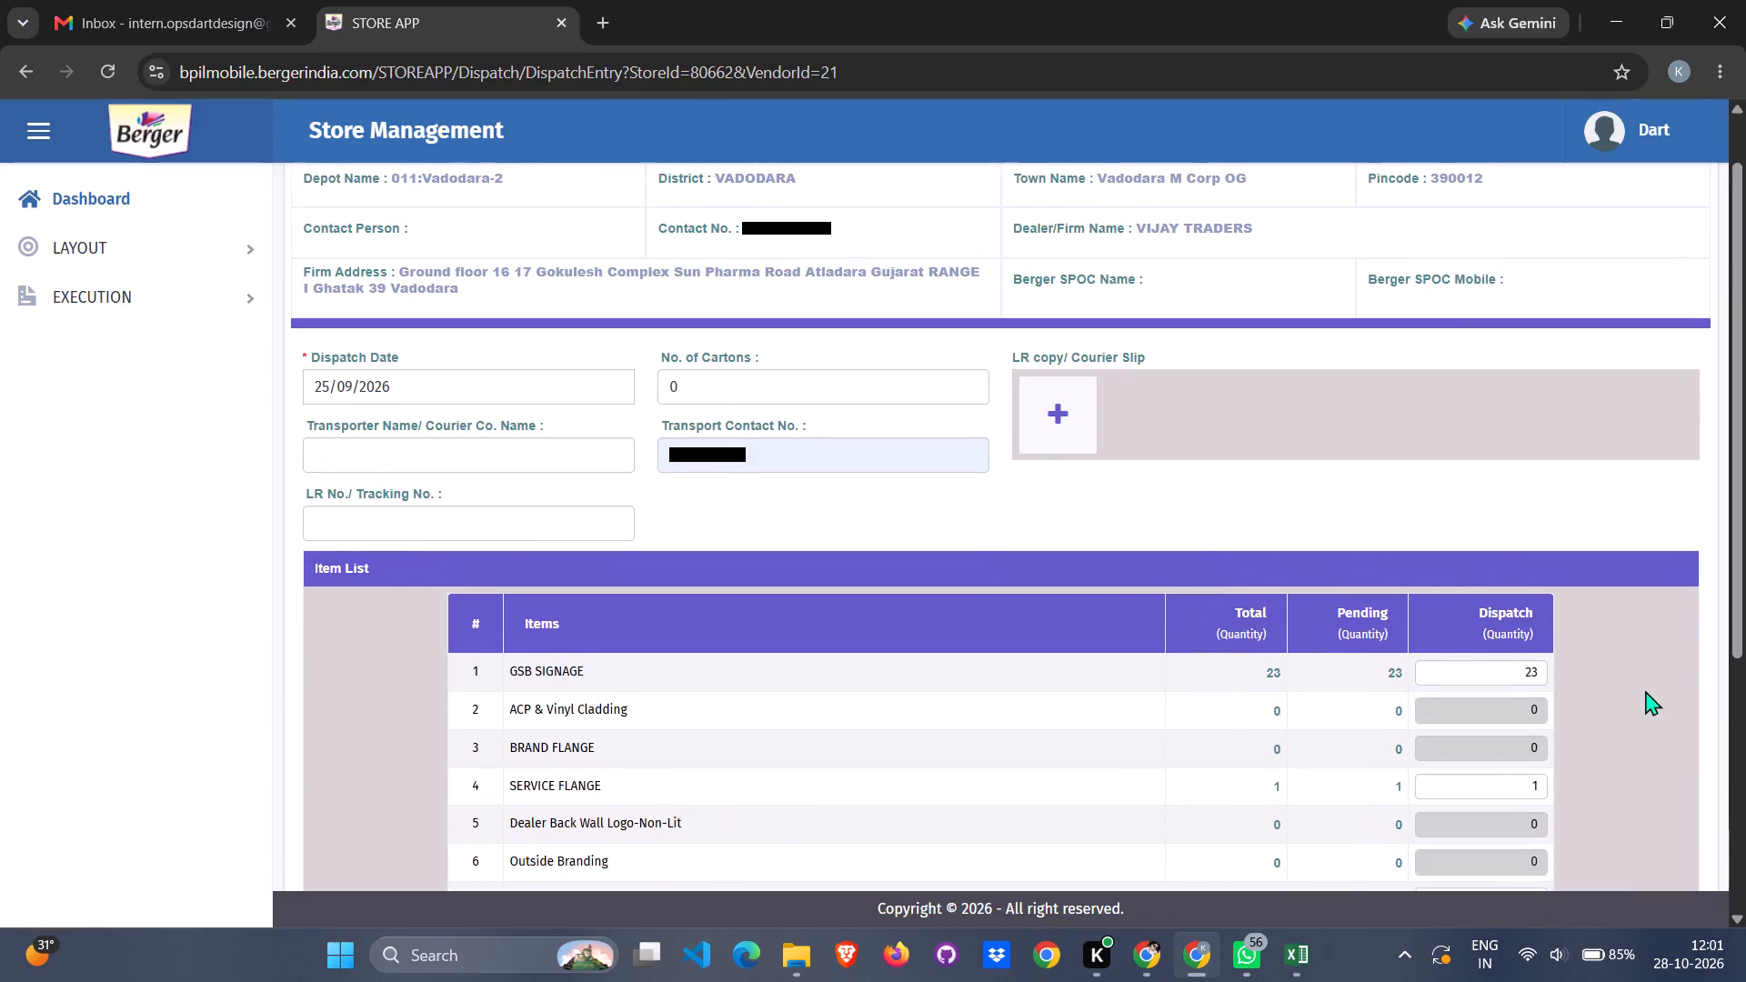
{"action": "scroll", "coordinate": [1645, 690], "scroll_direction": "down", "scroll_amount": 17}
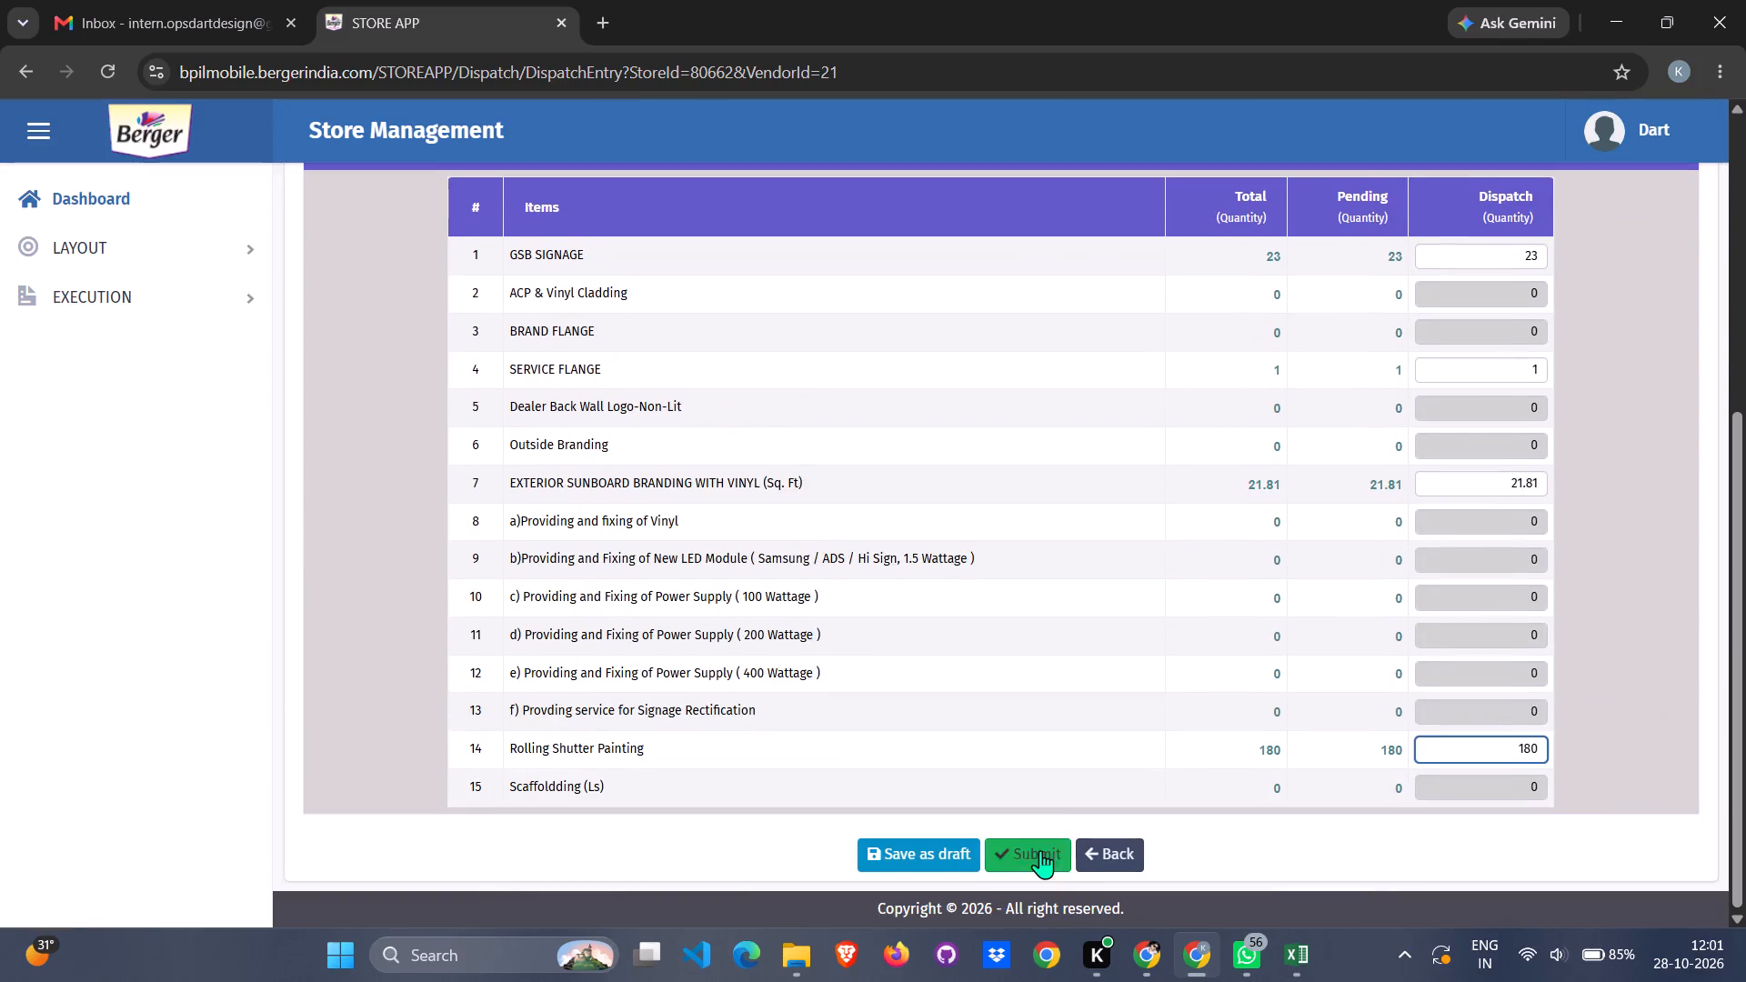
{"action": "left_click", "coordinate": [1040, 850]}
{"action": "left_click", "coordinate": [819, 643]}
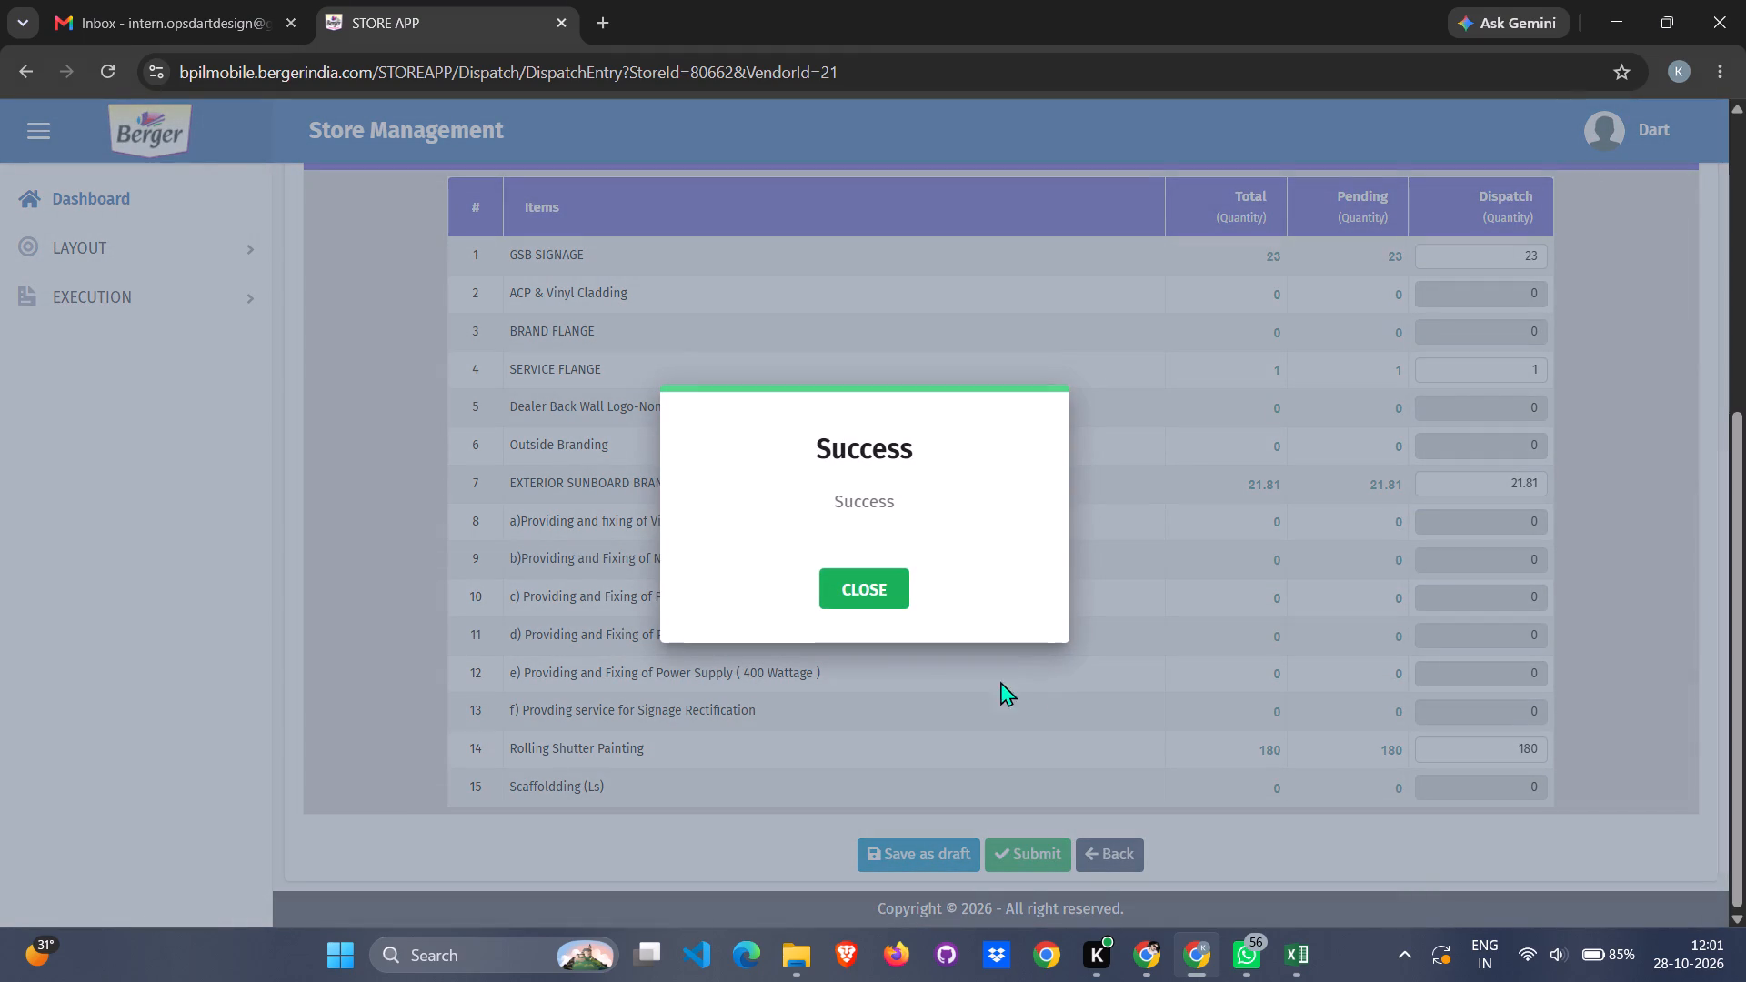
{"action": "left_click", "coordinate": [868, 586]}
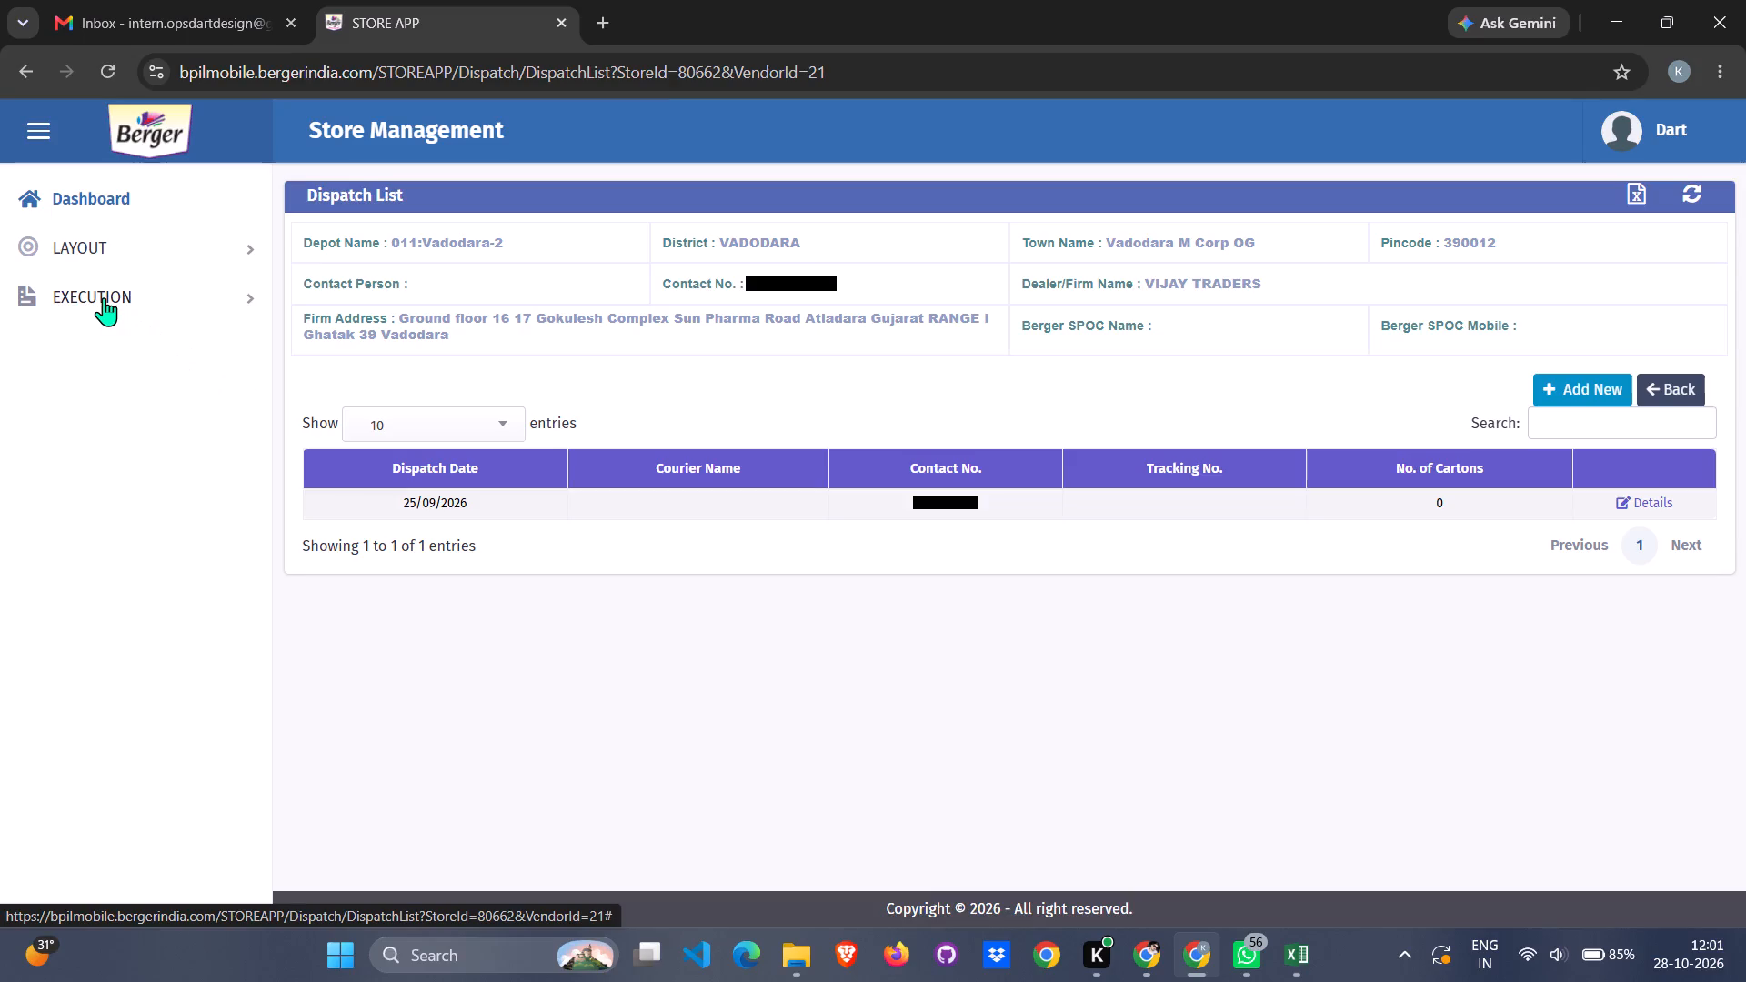
Open the Dispatch Items store list under Execution.
{"action": "left_click", "coordinate": [104, 297]}
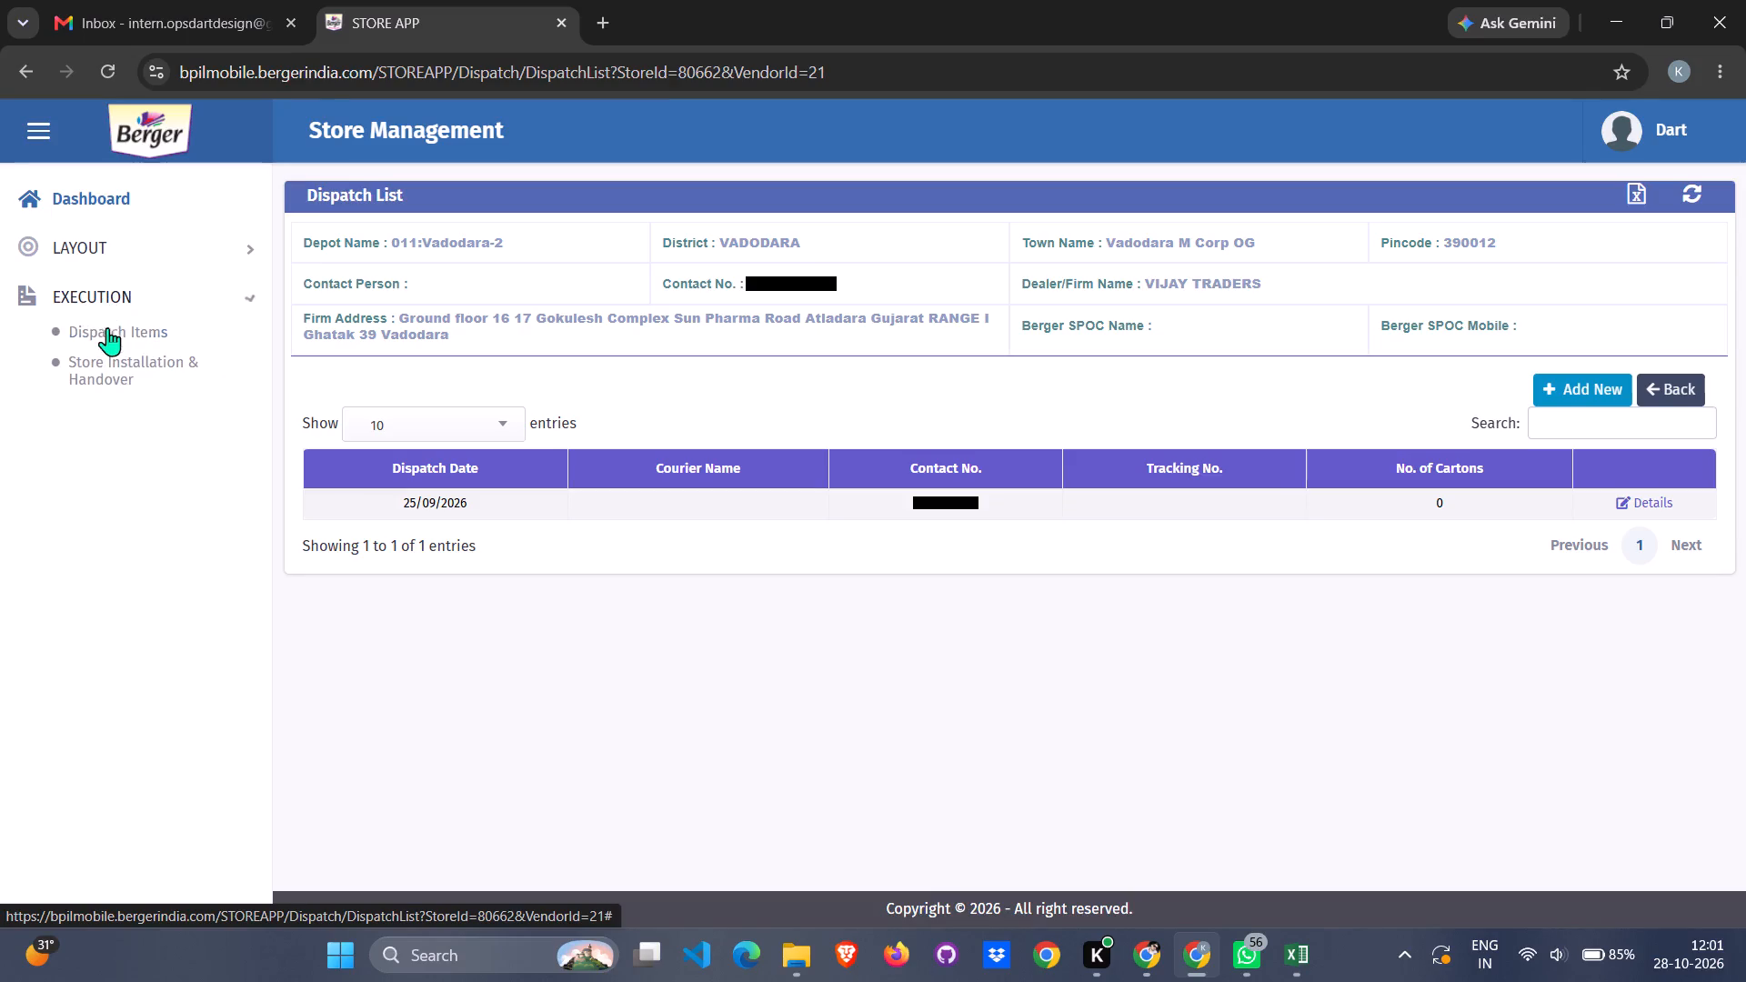
{"action": "left_click", "coordinate": [137, 330]}
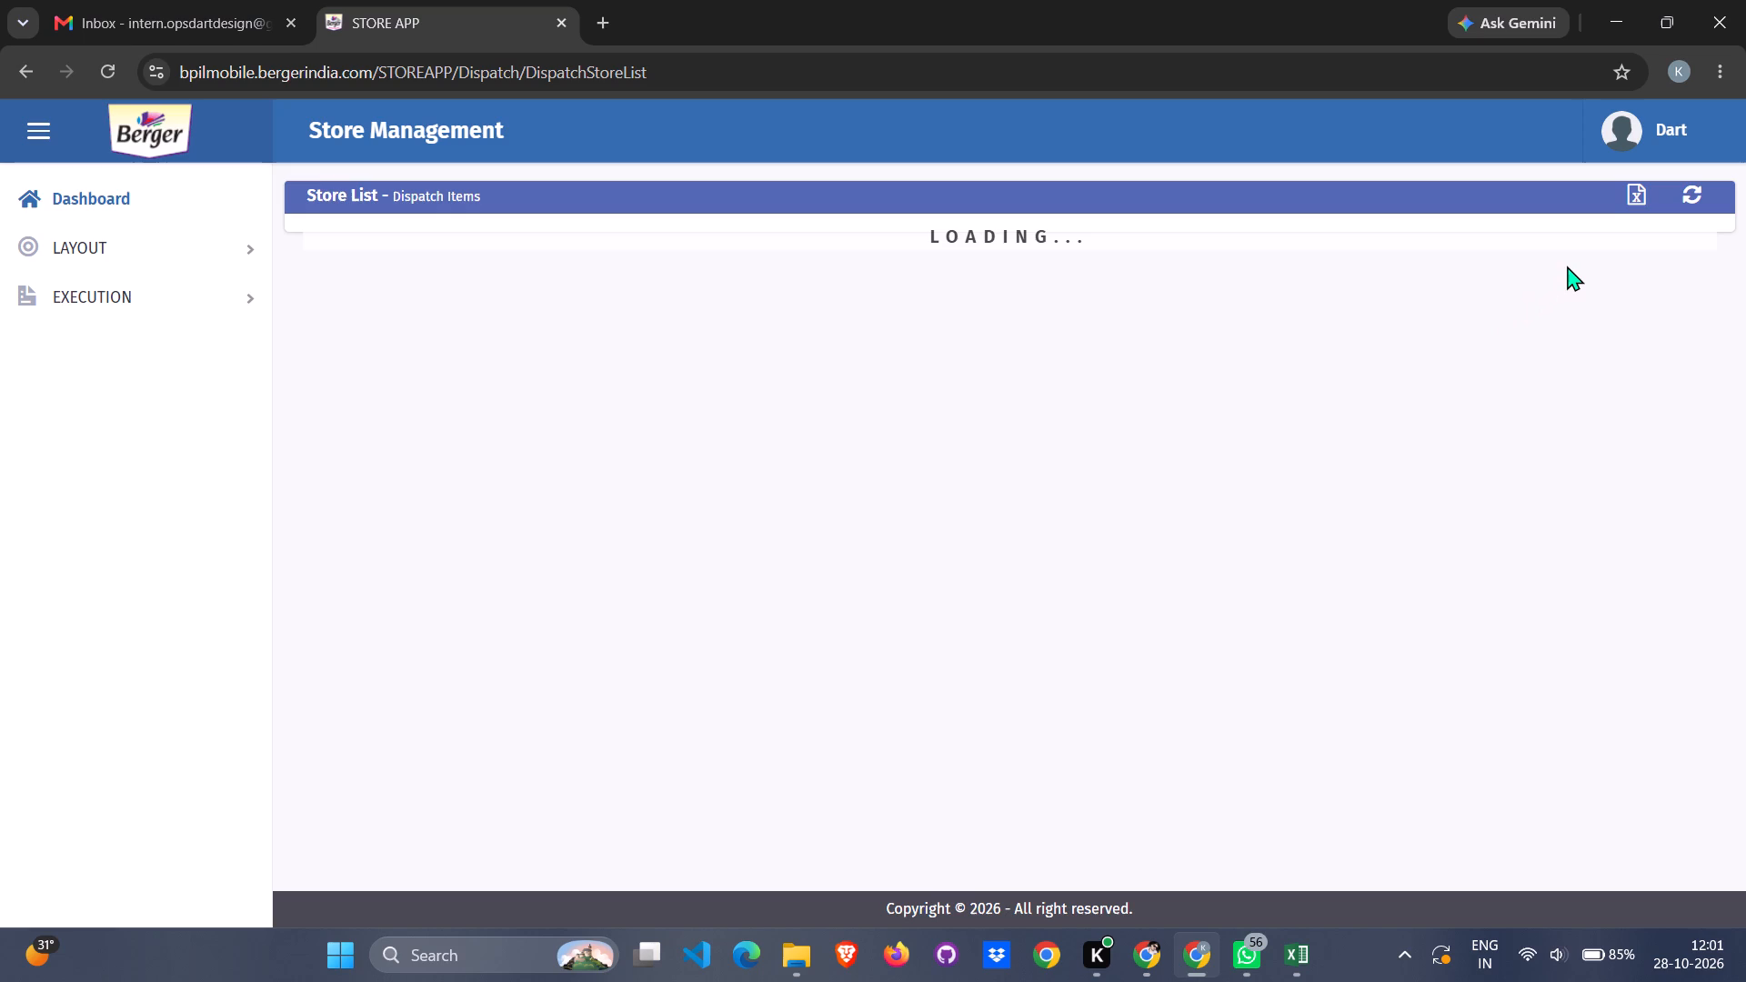
Switch to the Excel West Summary sheet, find SHANVI in the store name column, and copy the store code S0080665 of SHANVI OUTDOORS INDIA.
{"action": "left_click", "coordinate": [1301, 959]}
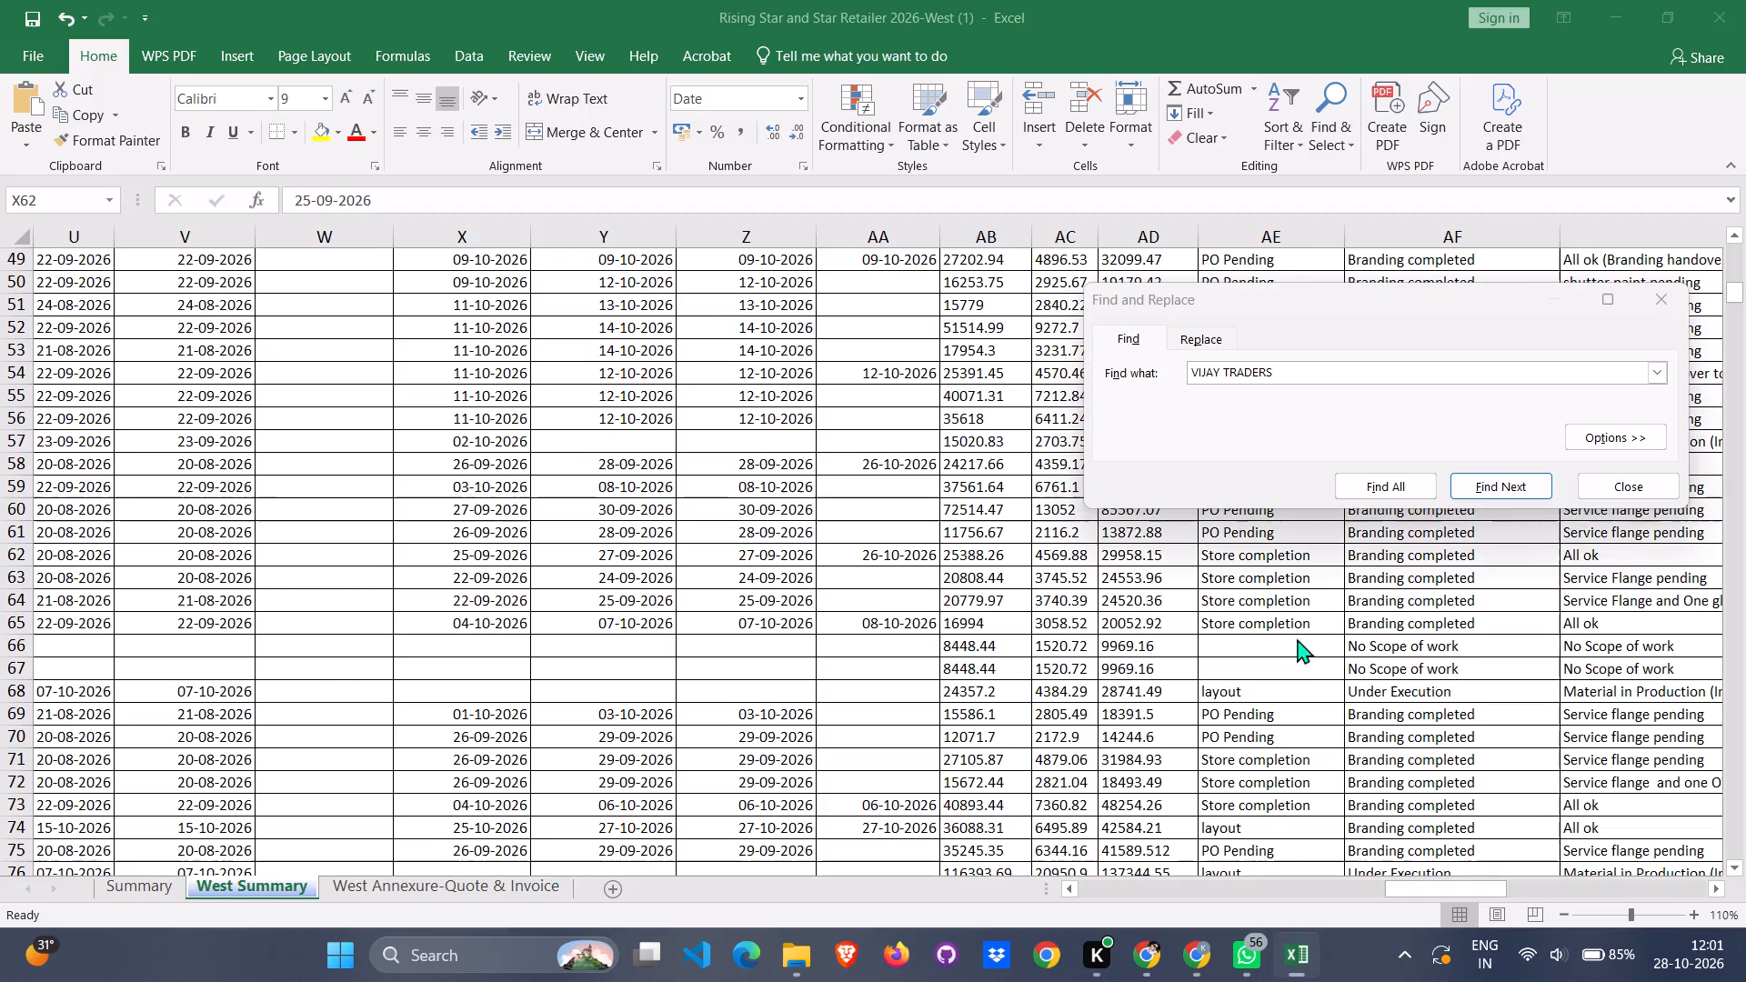
{"action": "scroll", "coordinate": [624, 473], "scroll_direction": "right", "scroll_amount": 11}
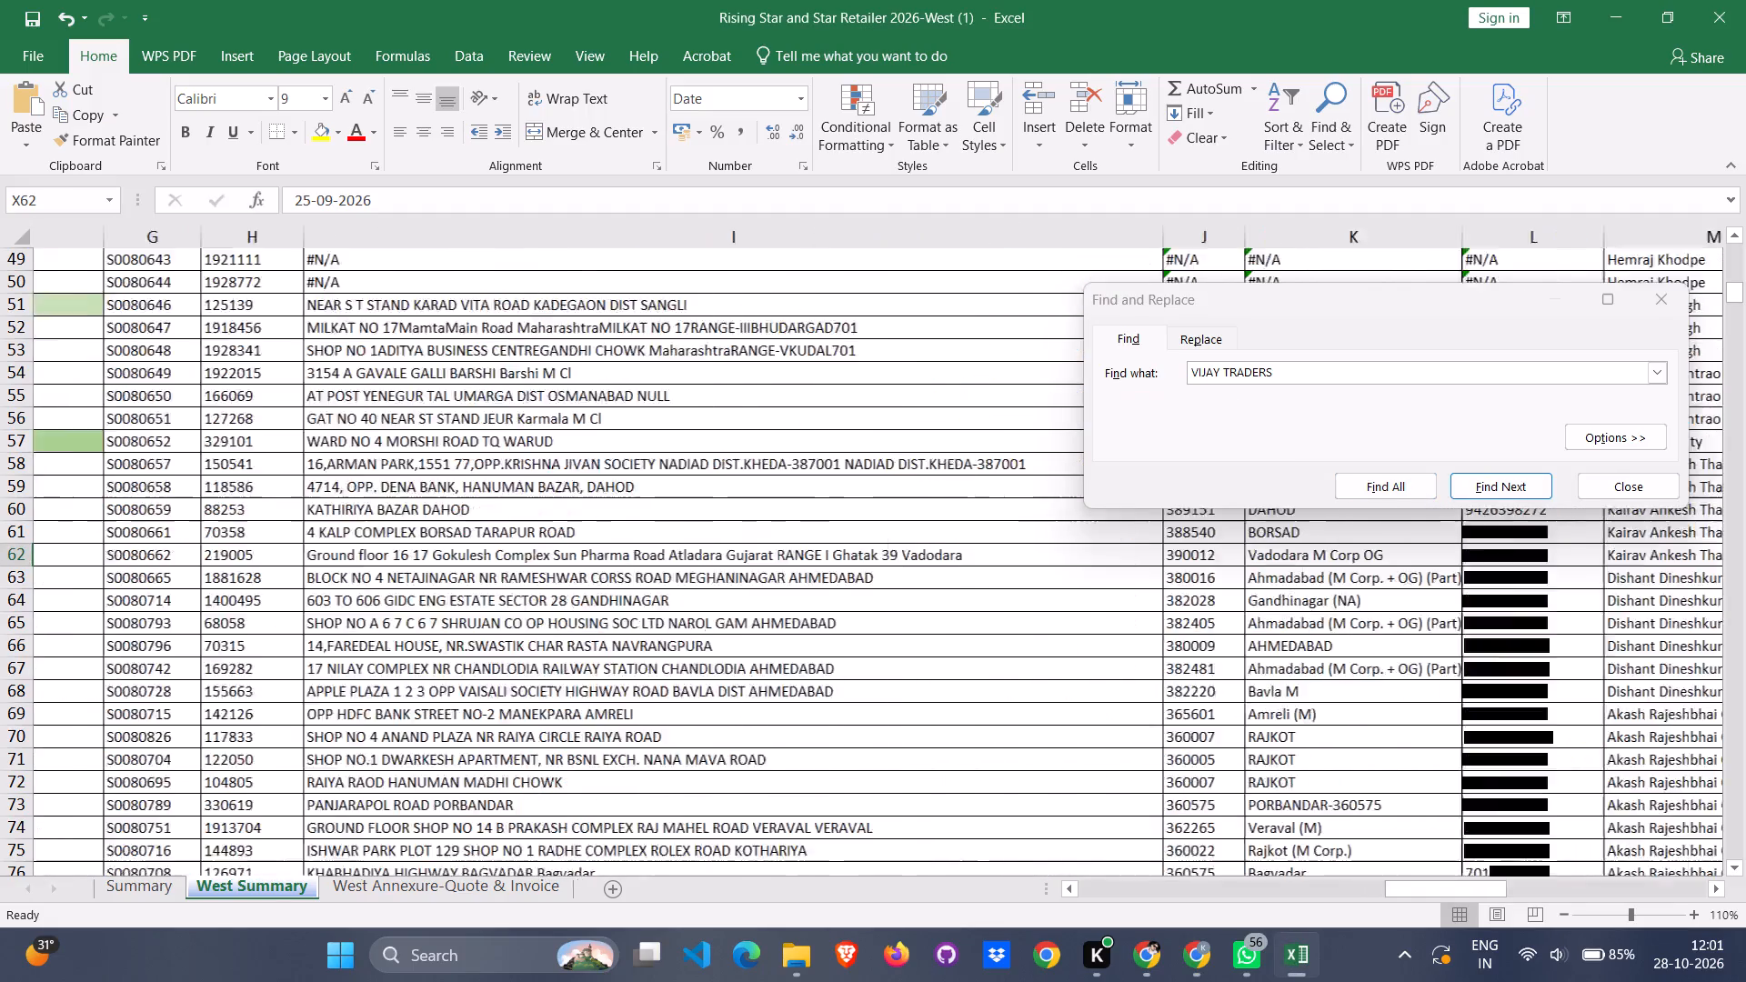
{"action": "left_click", "coordinate": [798, 246]}
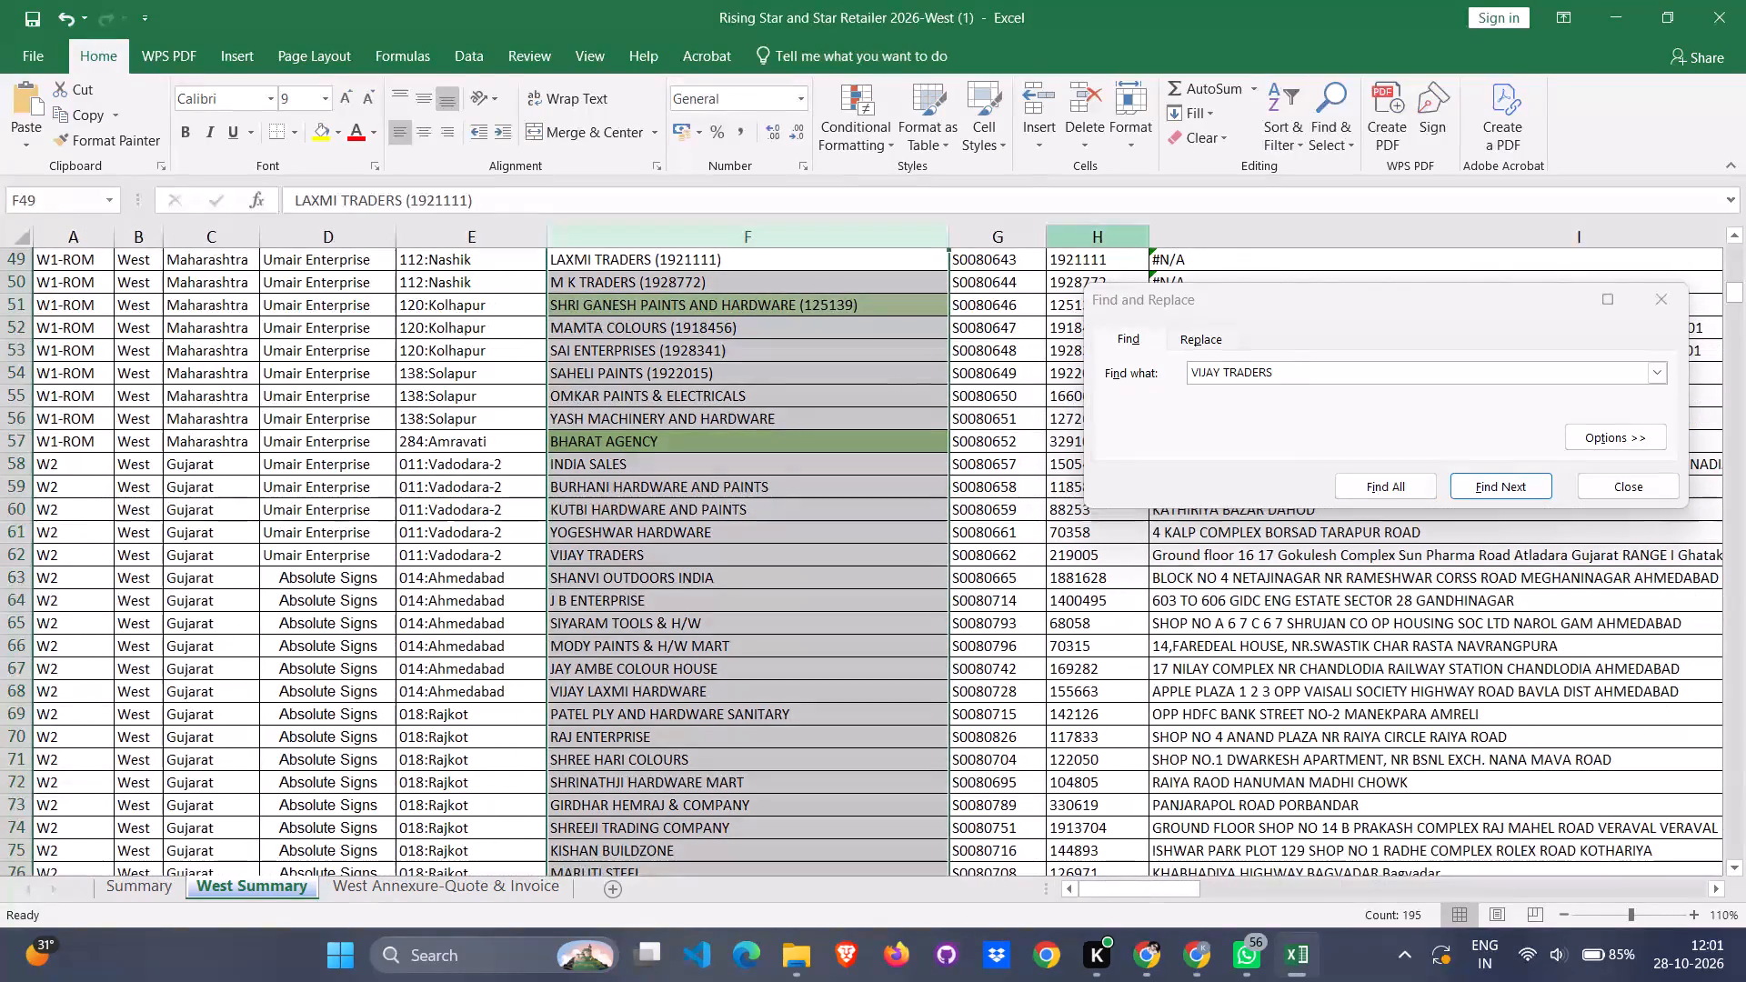
{"action": "left_click", "coordinate": [1280, 374]}
{"action": "triple_click", "coordinate": [1280, 374]}
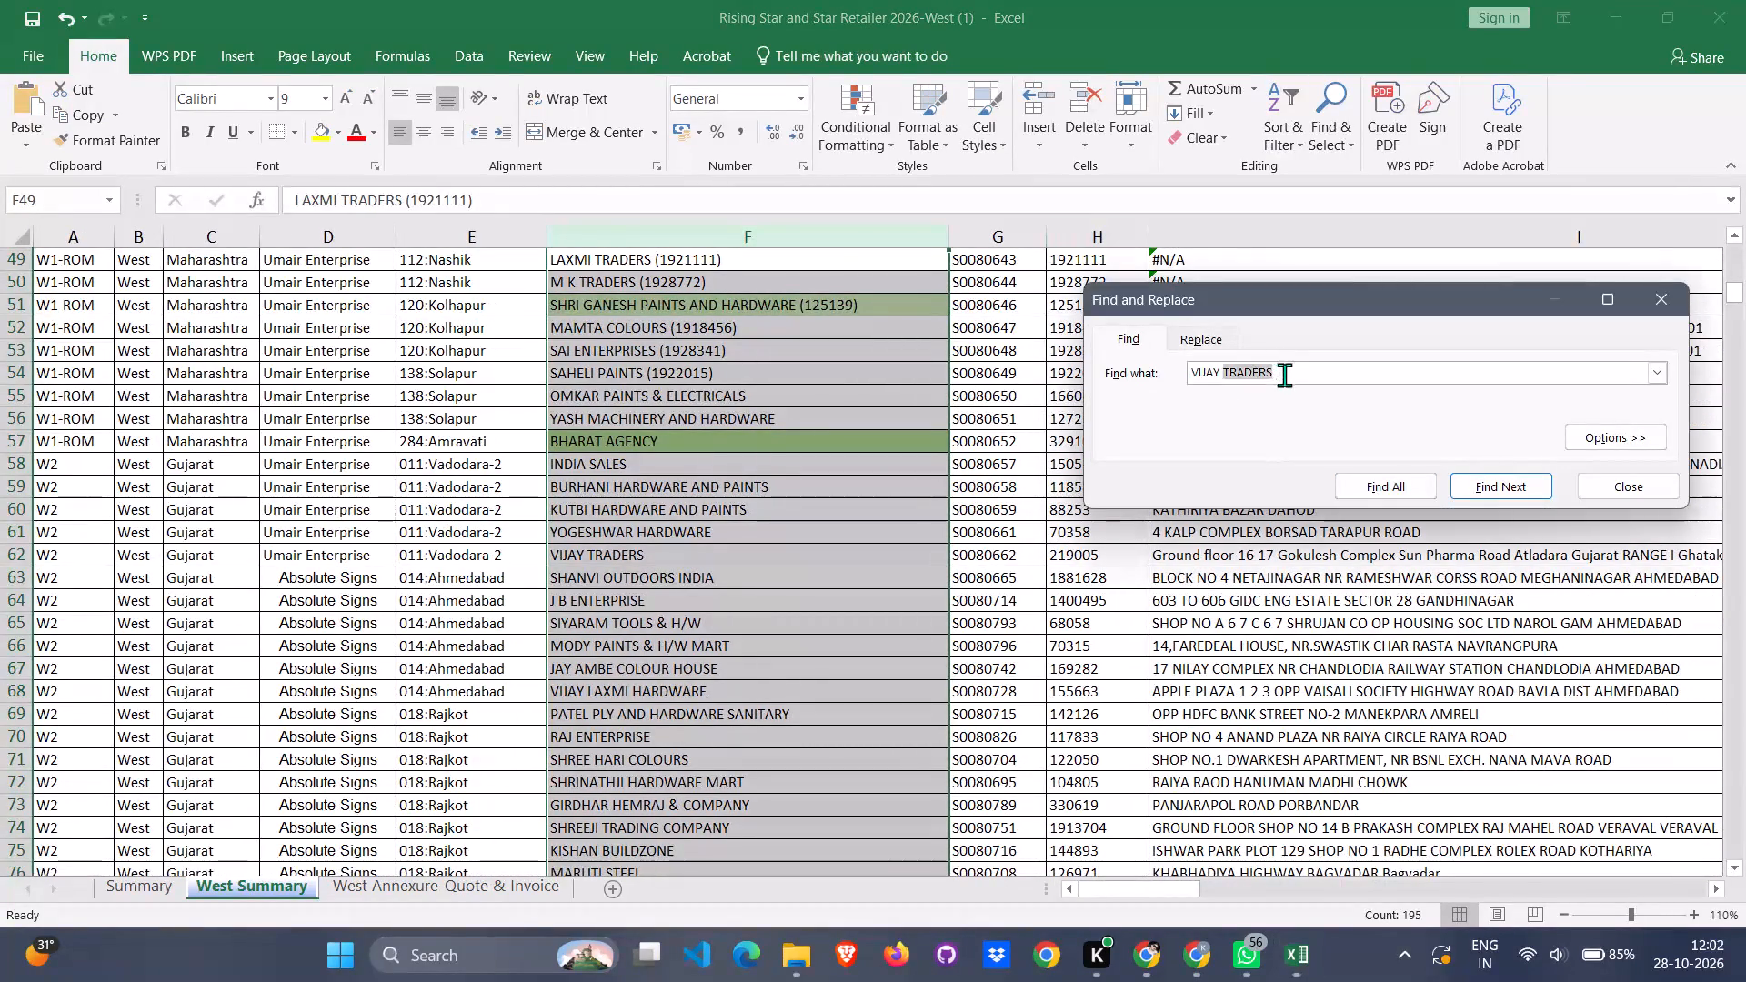
{"action": "triple_click", "coordinate": [1284, 375]}
{"action": "key", "text": "BackSpace"}
{"action": "key", "text": "BackSpace"}
{"action": "key", "text": "BackSpace"}
{"action": "key", "text": "BackSpace"}
{"action": "key", "text": "BackSpace"}
{"action": "key", "text": "BackSpace"}
{"action": "key", "text": "BackSpace"}
{"action": "key", "text": "BackSpace"}
{"action": "key", "text": "BackSpace"}
{"action": "key", "text": "BackSpace"}
{"action": "key", "text": "BackSpace"}
{"action": "key", "text": "BackSpace"}
{"action": "key", "text": "BackSpace"}
{"action": "key", "text": "BackSpace"}
{"action": "key", "text": "BackSpace"}
{"action": "key", "text": "BackSpace"}
{"action": "key", "text": "BackSpace"}
{"action": "key", "text": "BackSpace"}
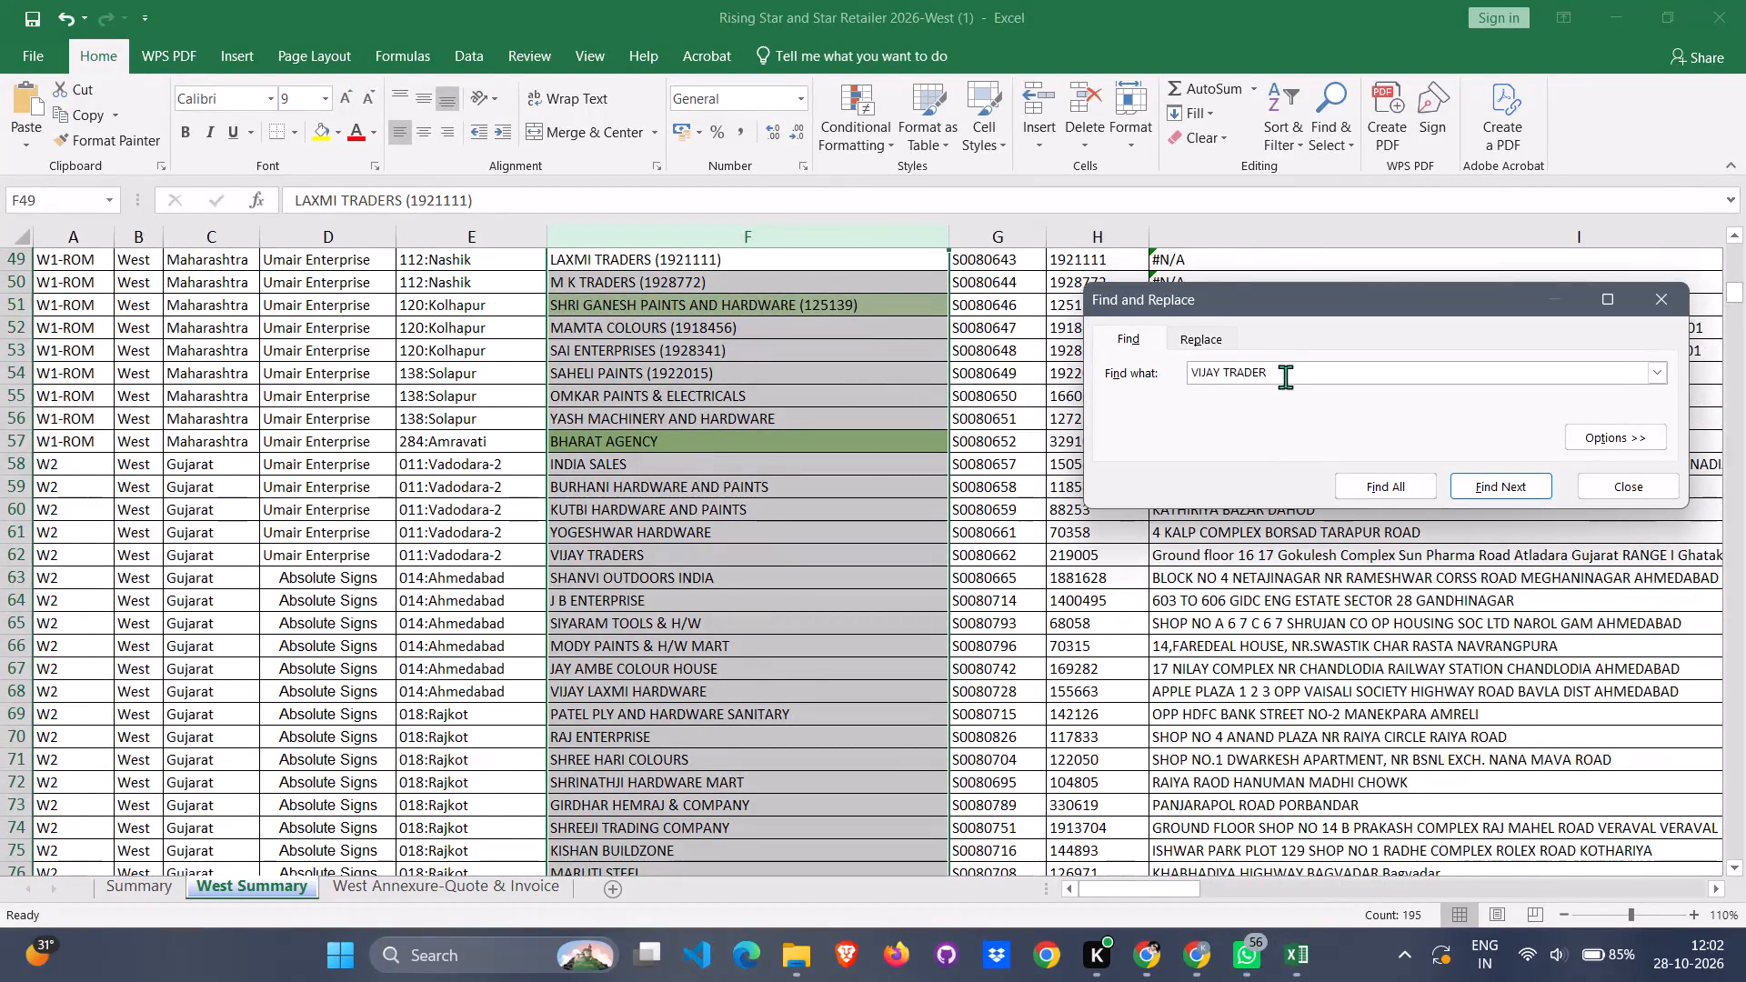
{"action": "type", "text": "SHANVI"}
{"action": "key", "text": "Return"}
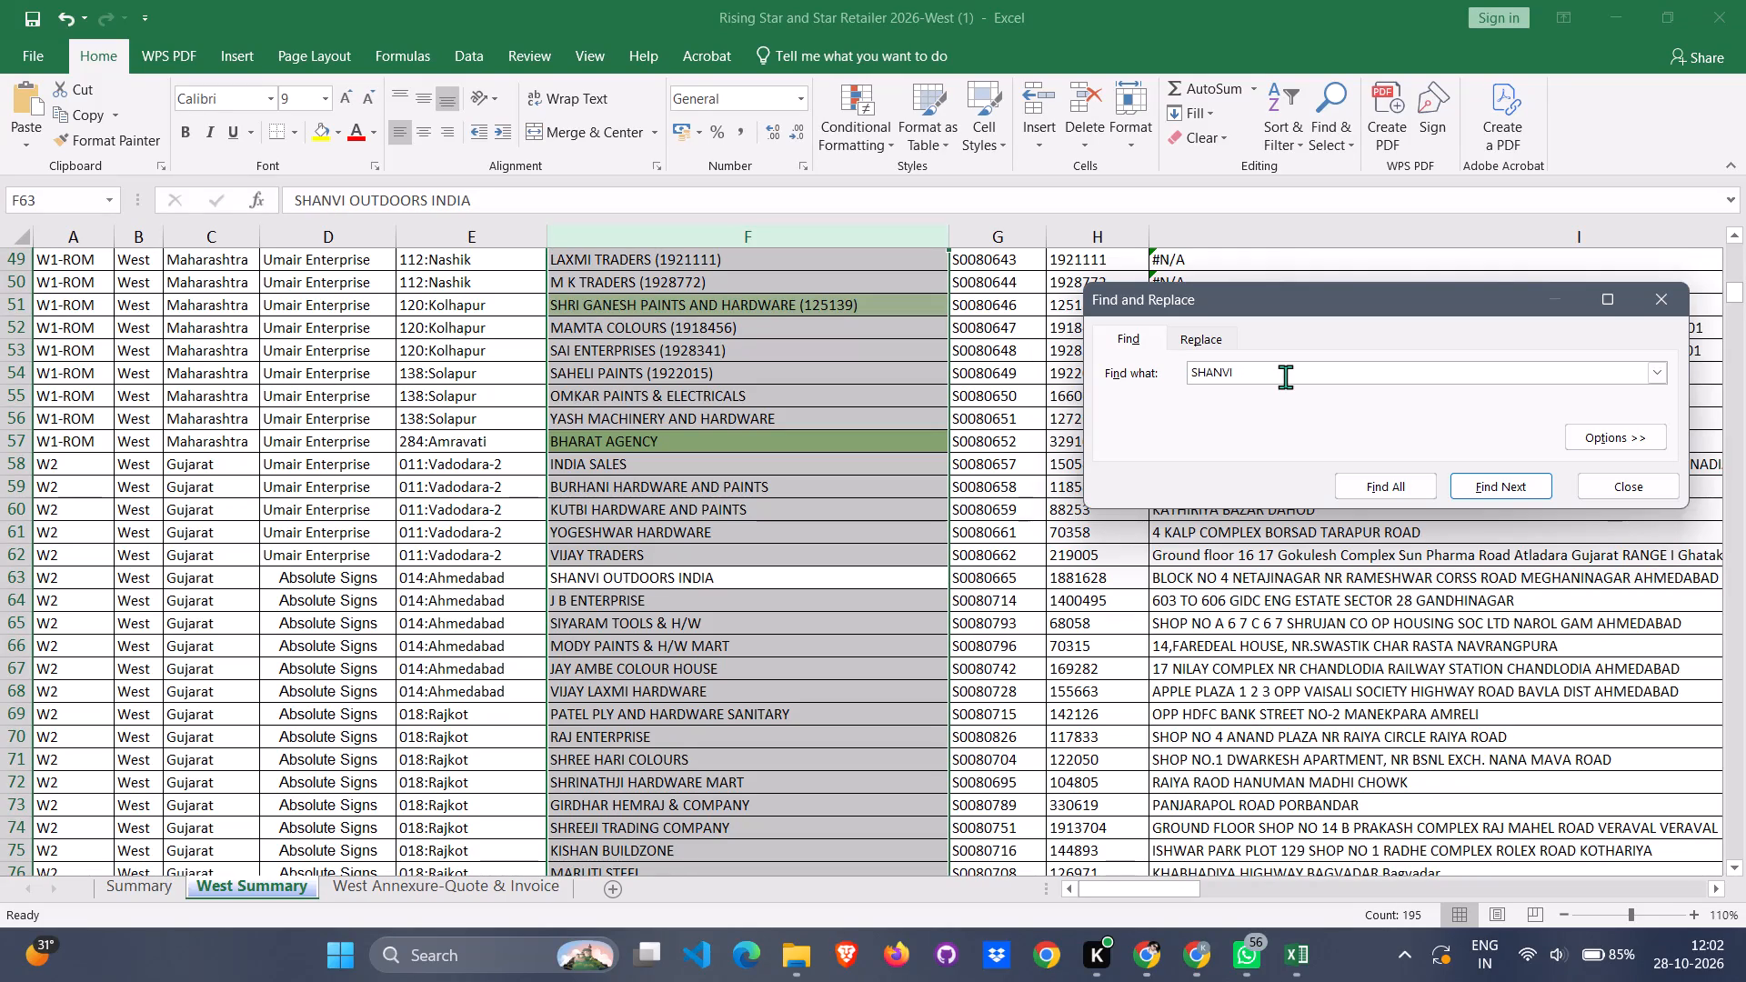
{"action": "left_click", "coordinate": [769, 577]}
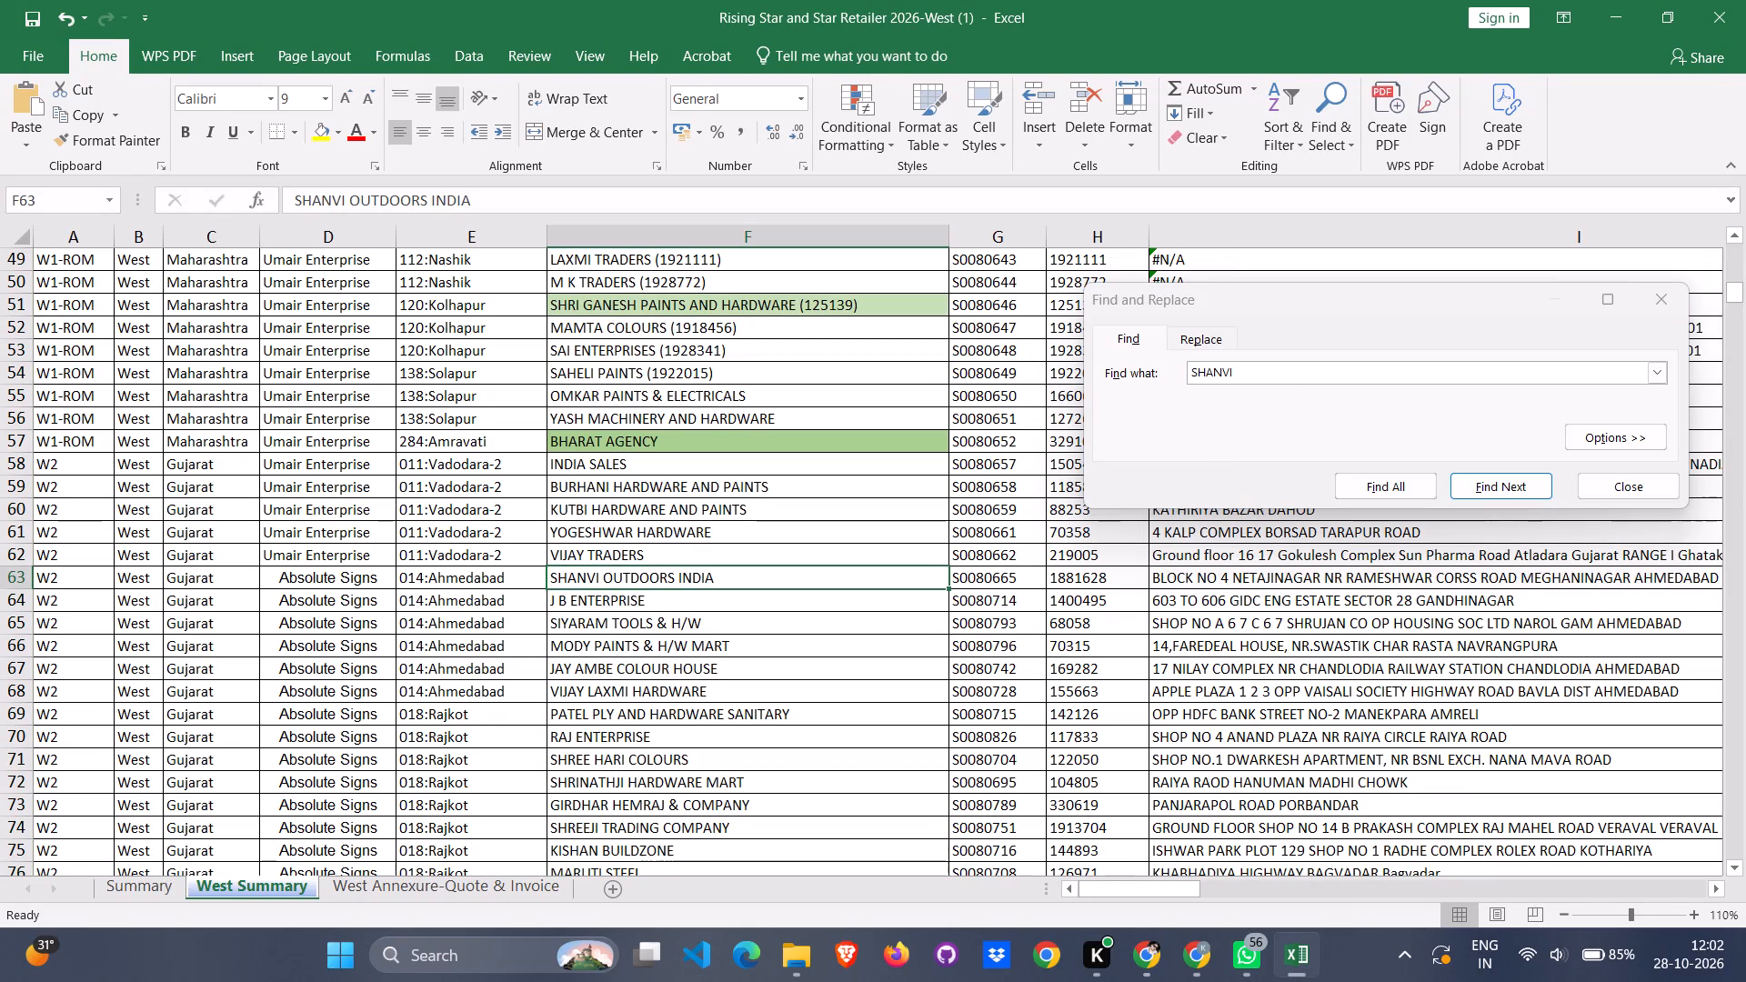
{"action": "left_click", "coordinate": [998, 578]}
{"action": "key", "text": "ctrl+c"}
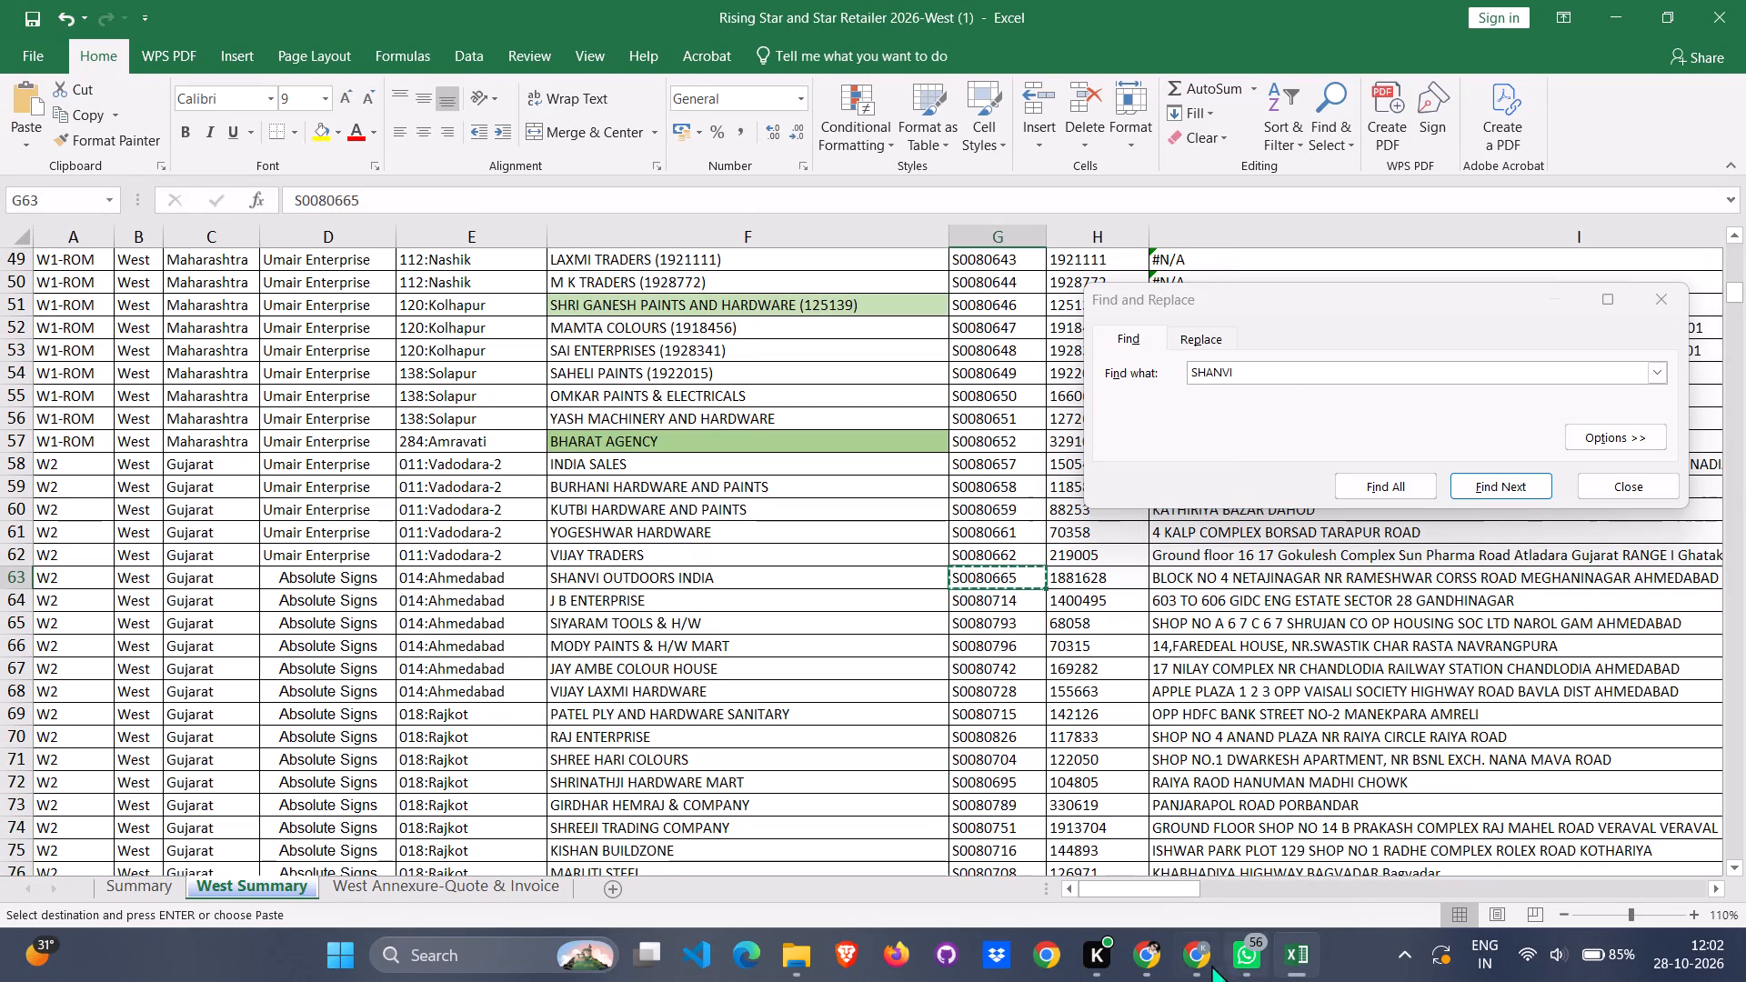
Back in Chrome, search the dispatch store list for S0080665 and start a new dispatch entry for SHANVI OUTDOORS INDIA.
{"action": "left_click", "coordinate": [1197, 959]}
{"action": "left_click", "coordinate": [1569, 239]}
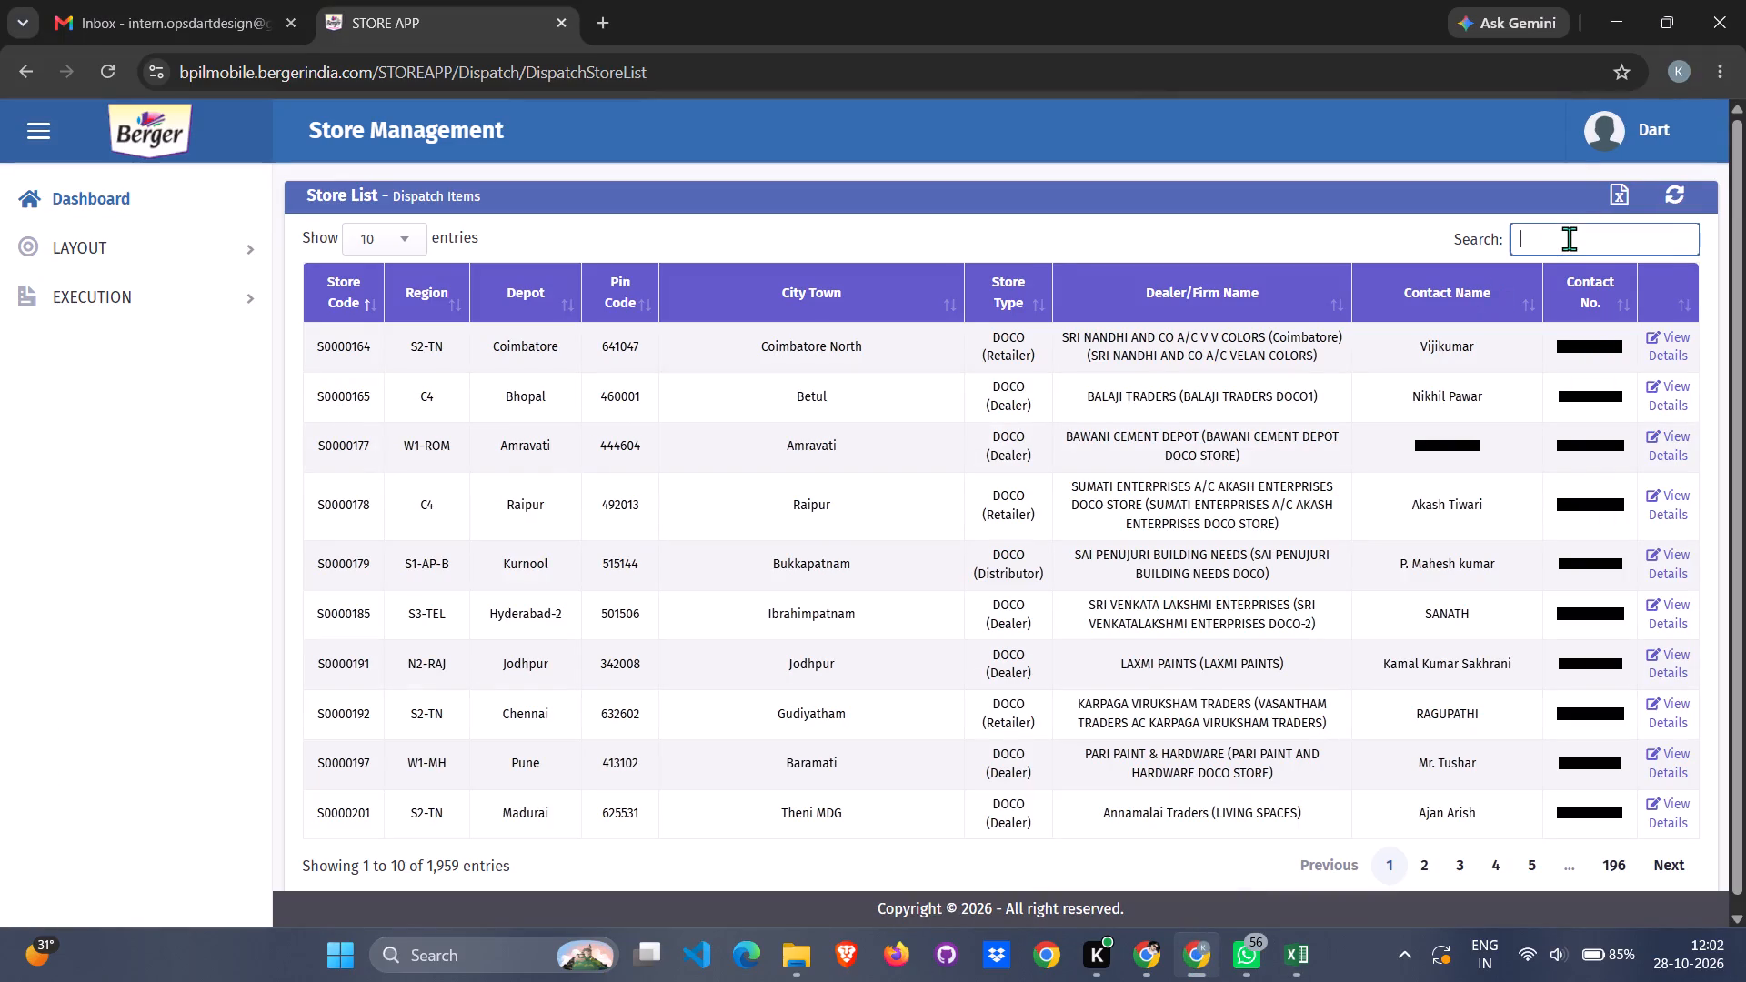
{"action": "key", "text": "ctrl+v"}
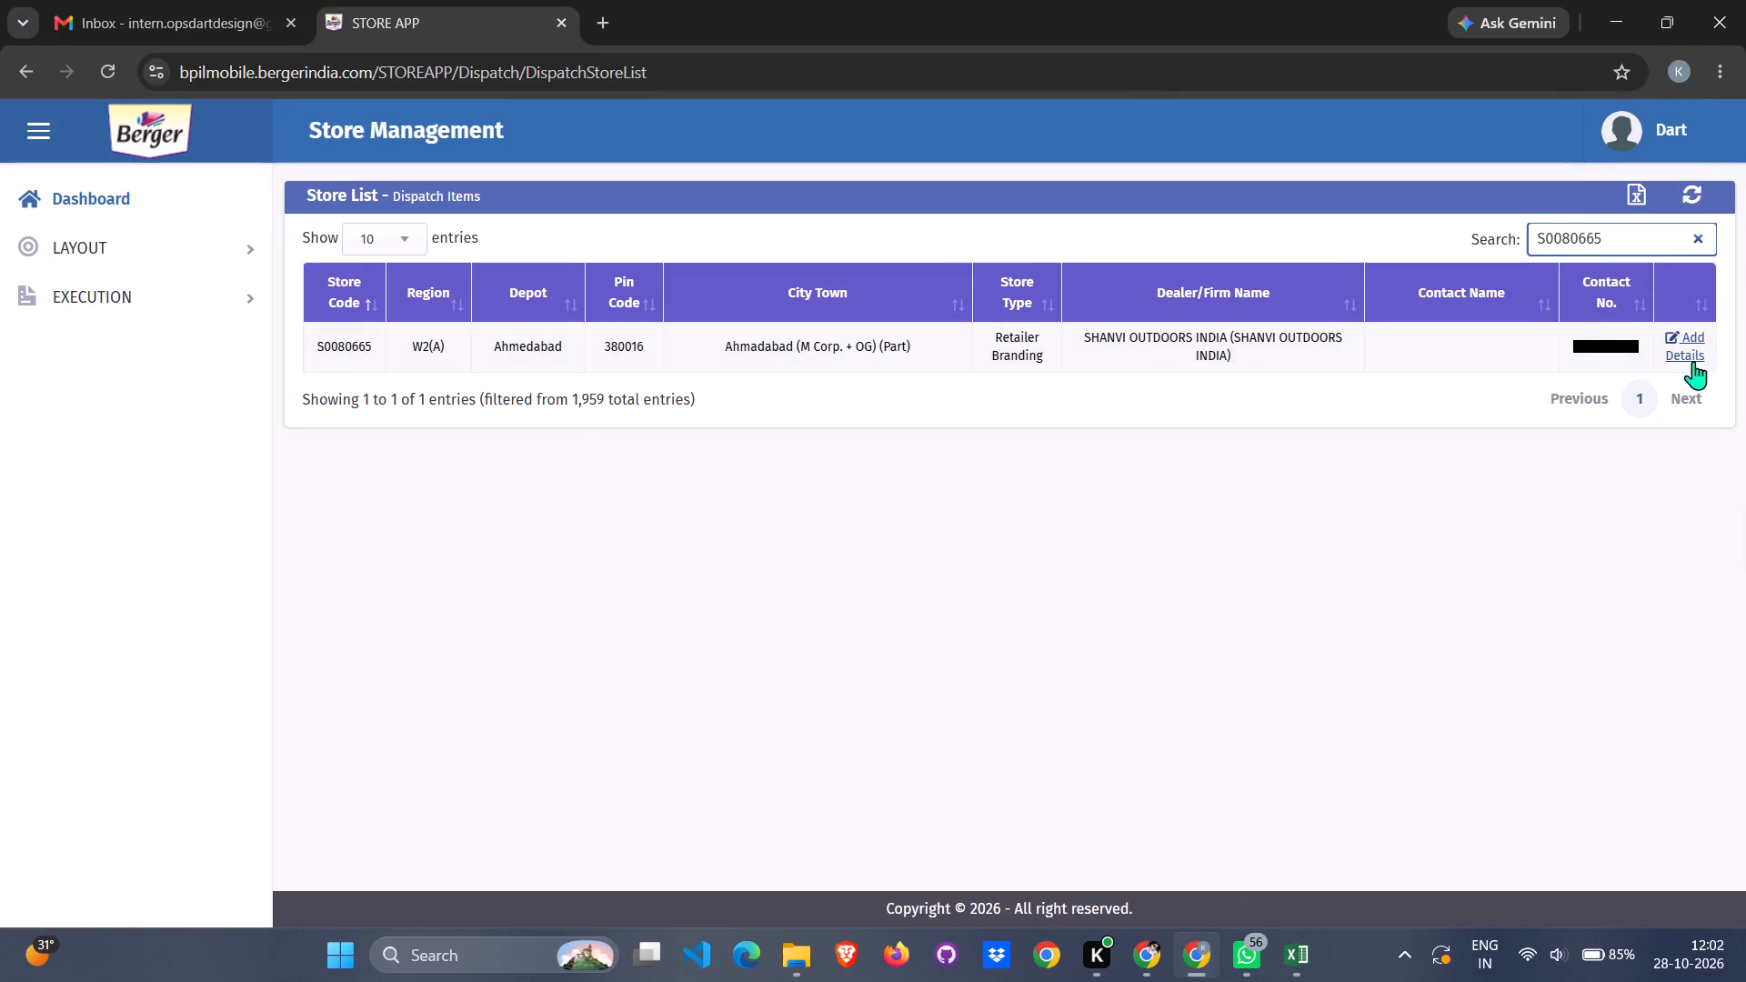
{"action": "left_click", "coordinate": [1694, 356]}
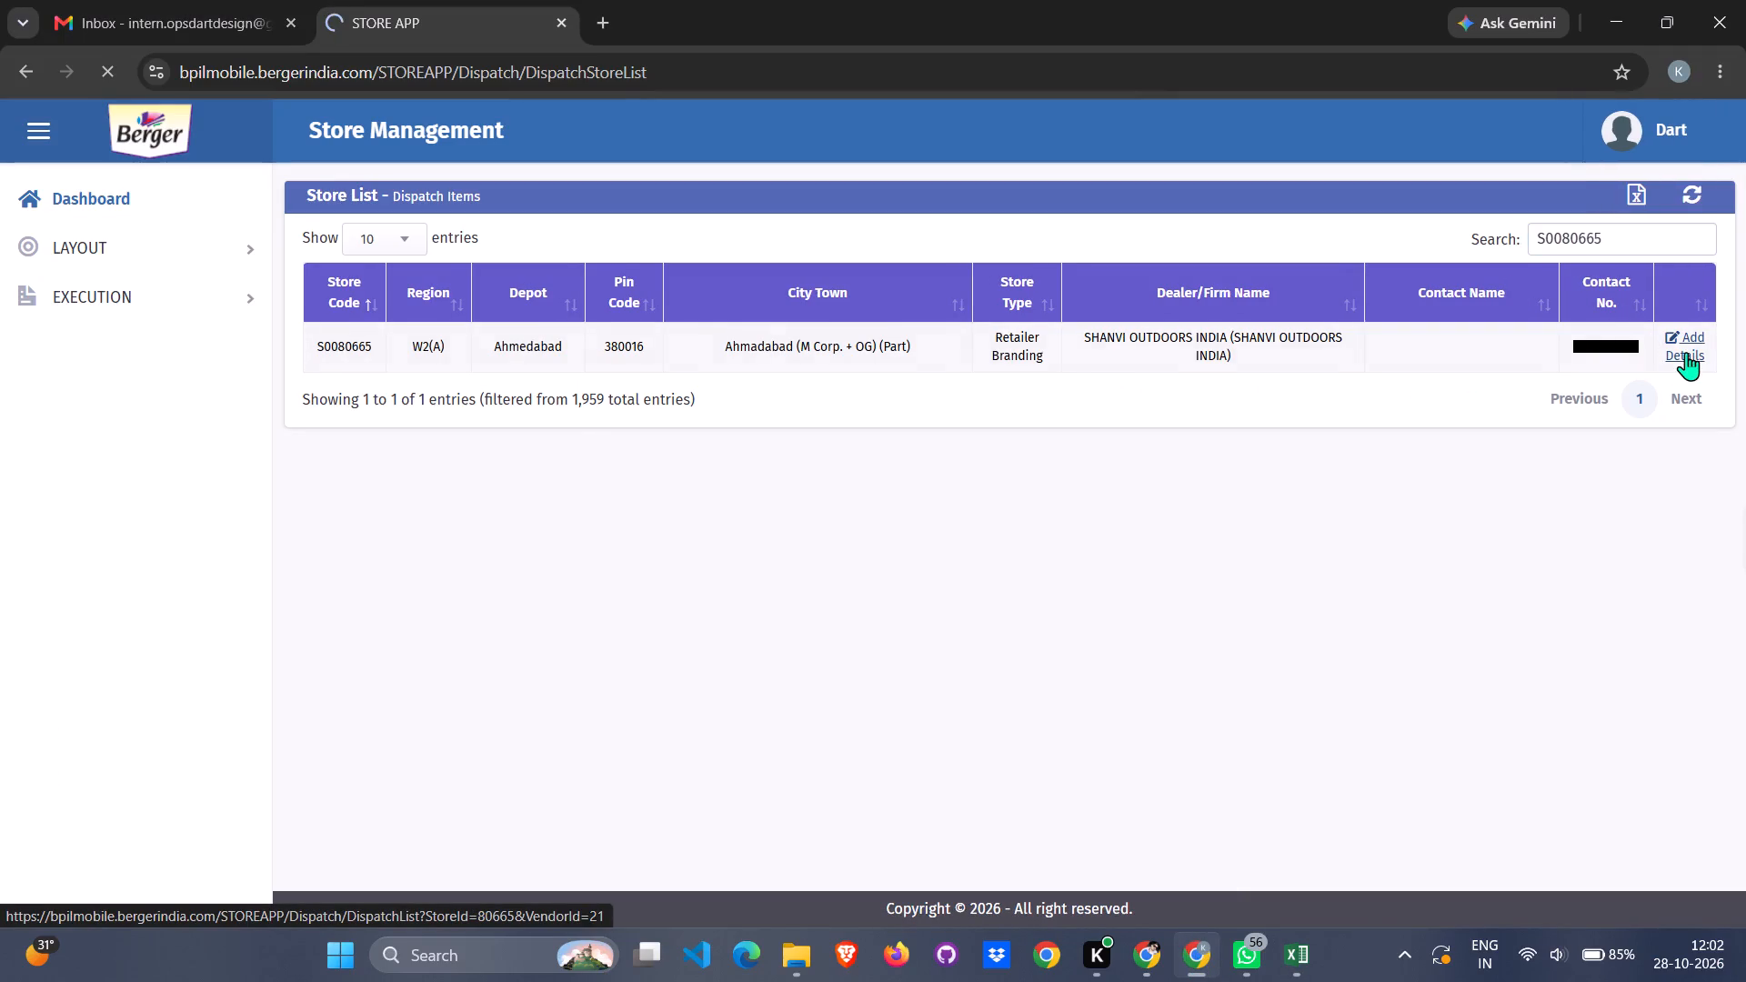
{"action": "left_click", "coordinate": [1595, 393]}
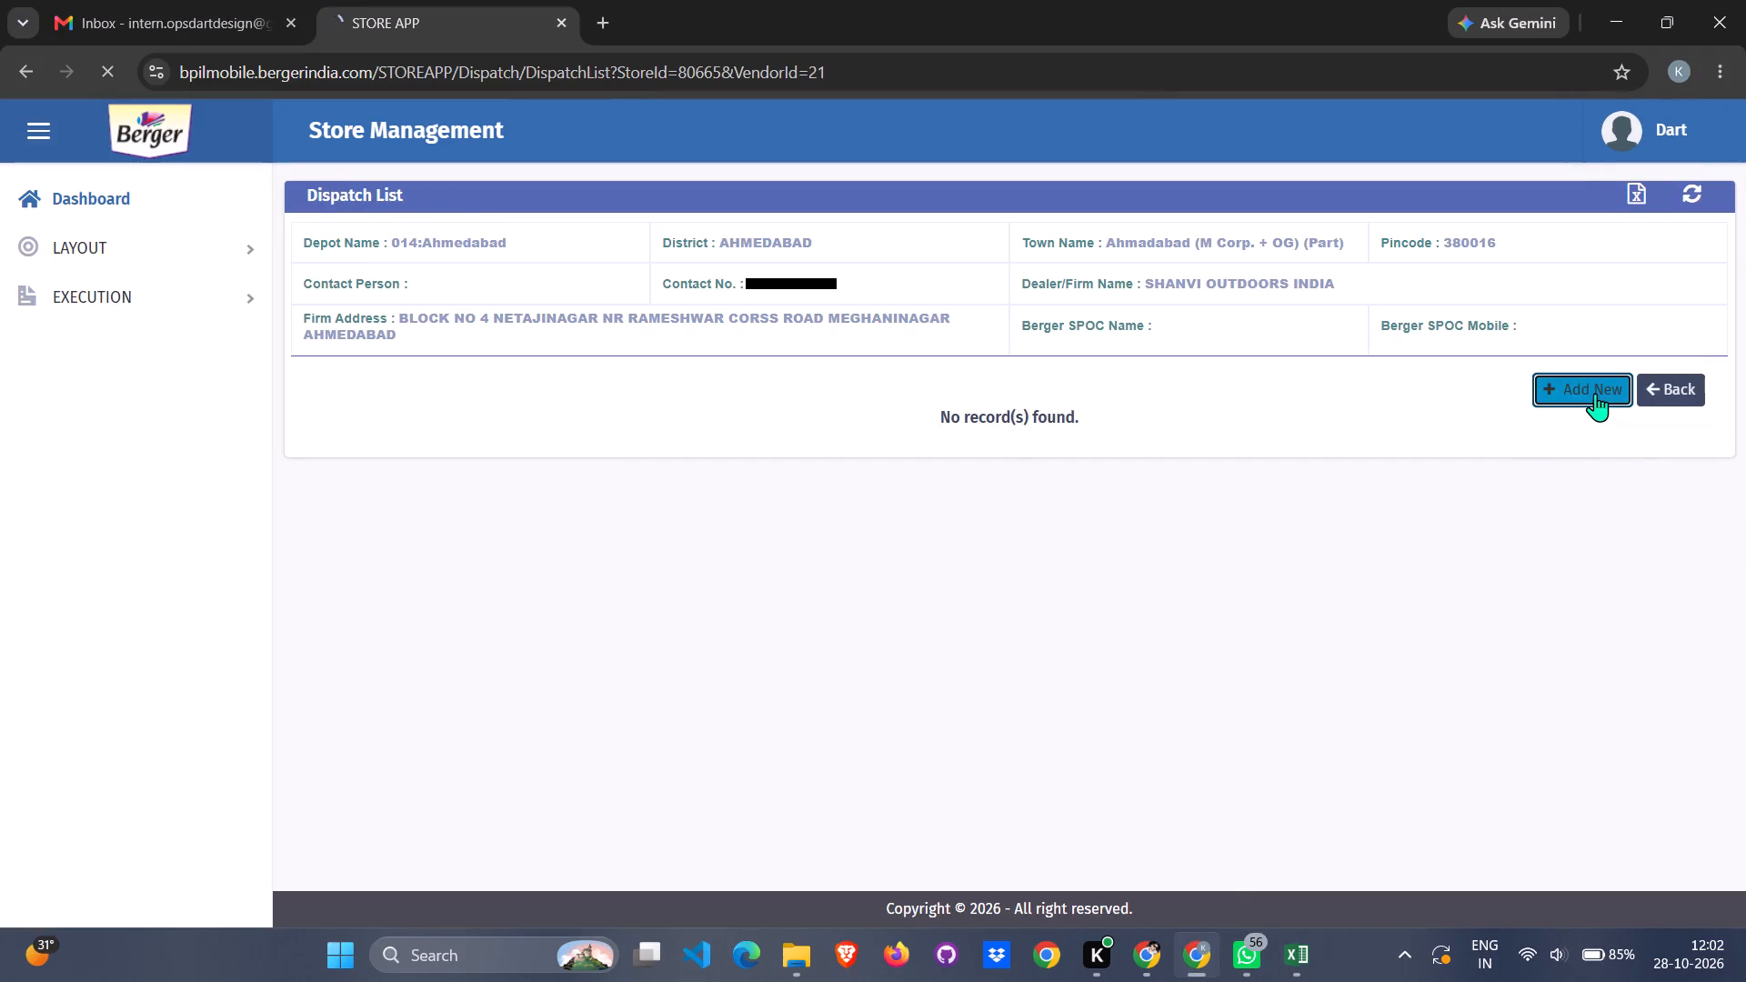
Copy the date 22-09-2026 from column X of the SHANVI OUTDOORS INDIA row in Excel into the entry's Dispatch Date.
{"action": "scroll", "coordinate": [1292, 698], "scroll_direction": "down", "scroll_amount": 5}
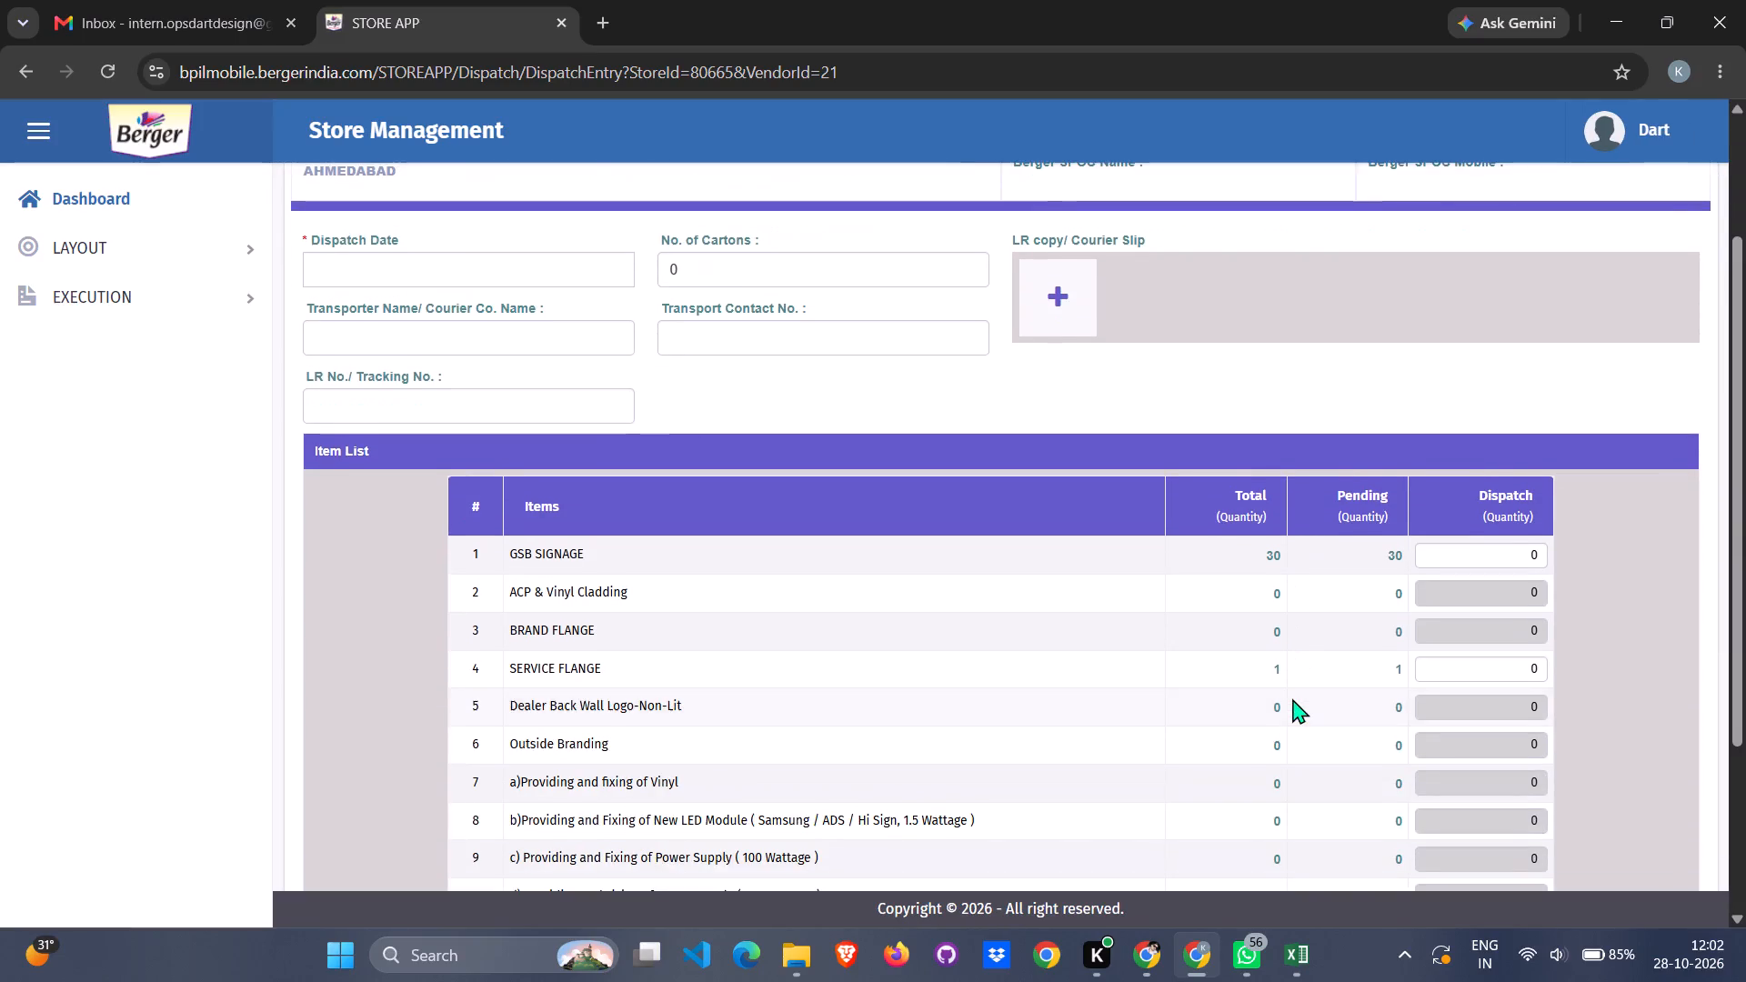
{"action": "scroll", "coordinate": [1292, 698], "scroll_direction": "up", "scroll_amount": 4}
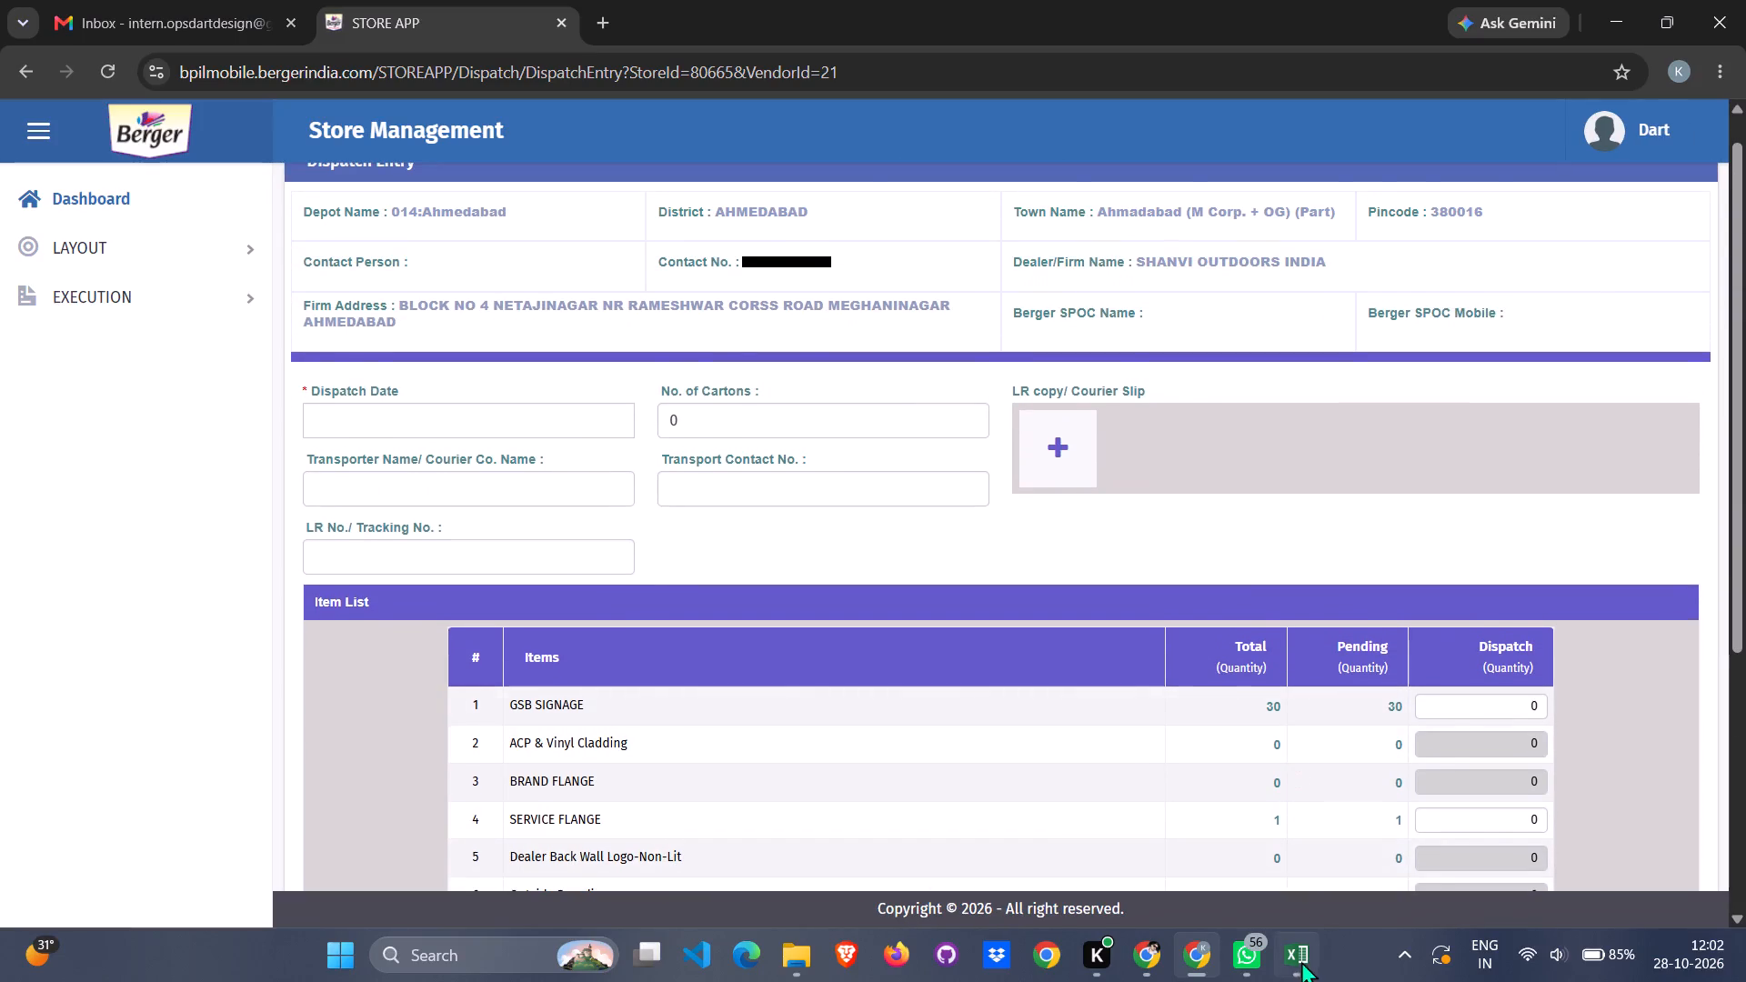
{"action": "left_click", "coordinate": [1294, 961]}
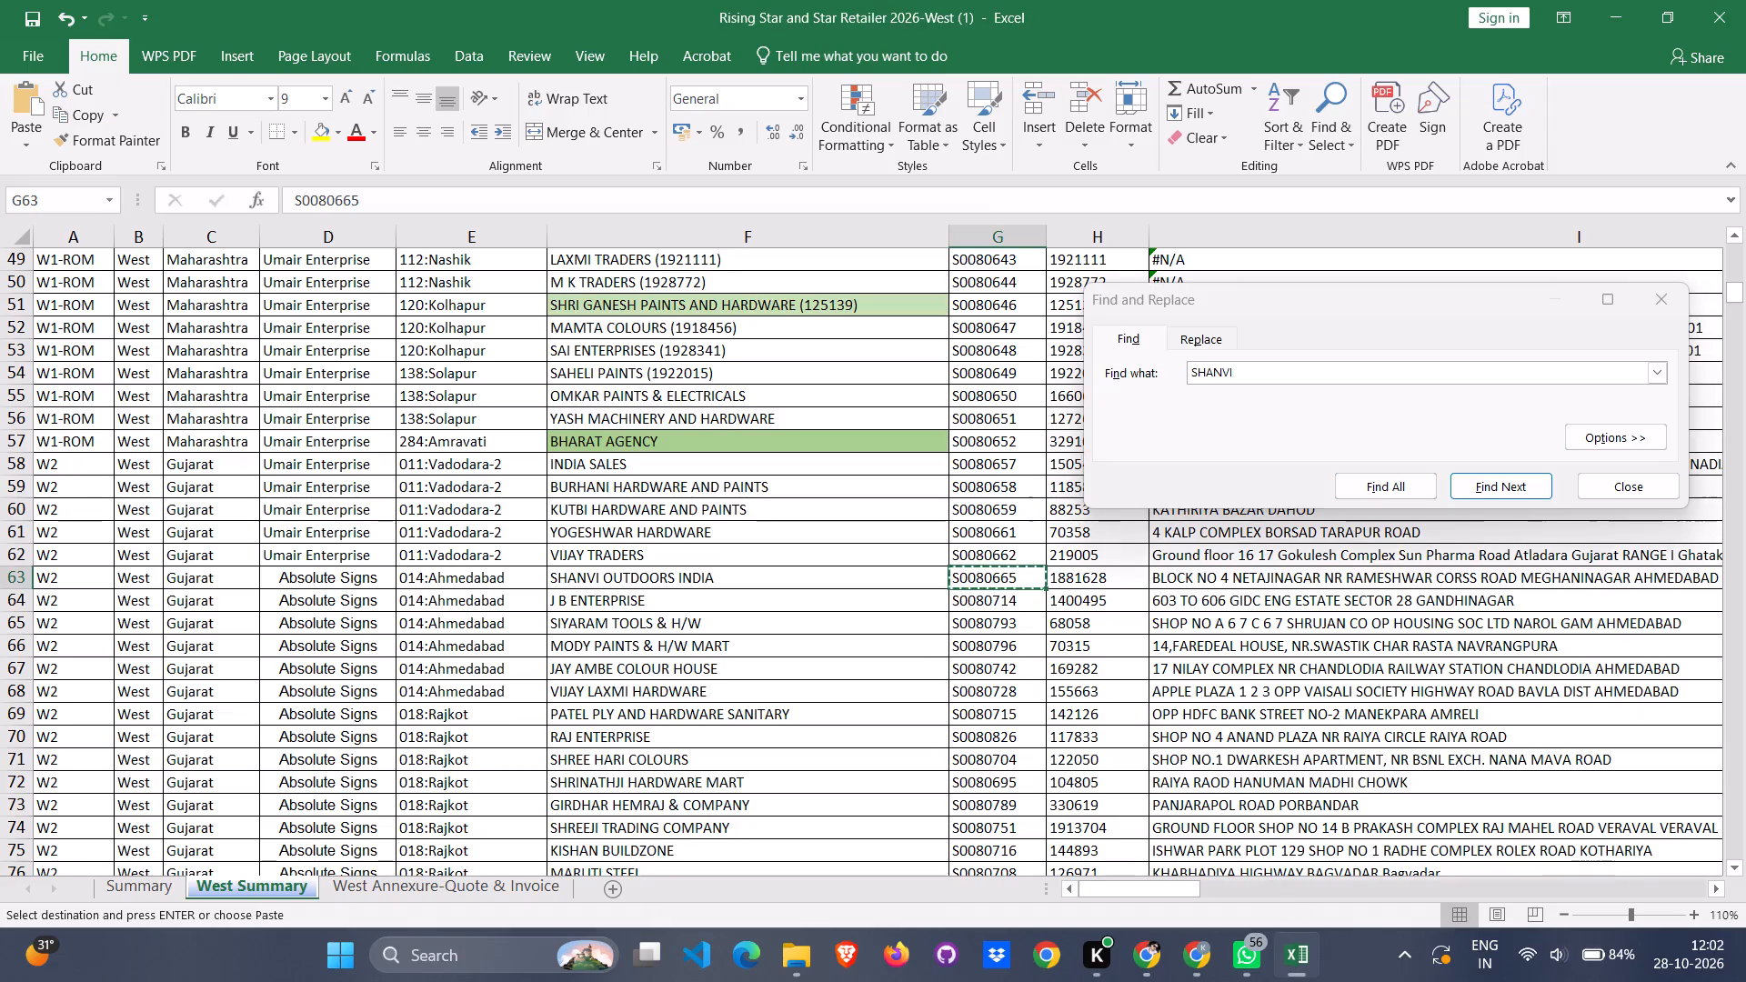
{"action": "left_click", "coordinate": [23, 582]}
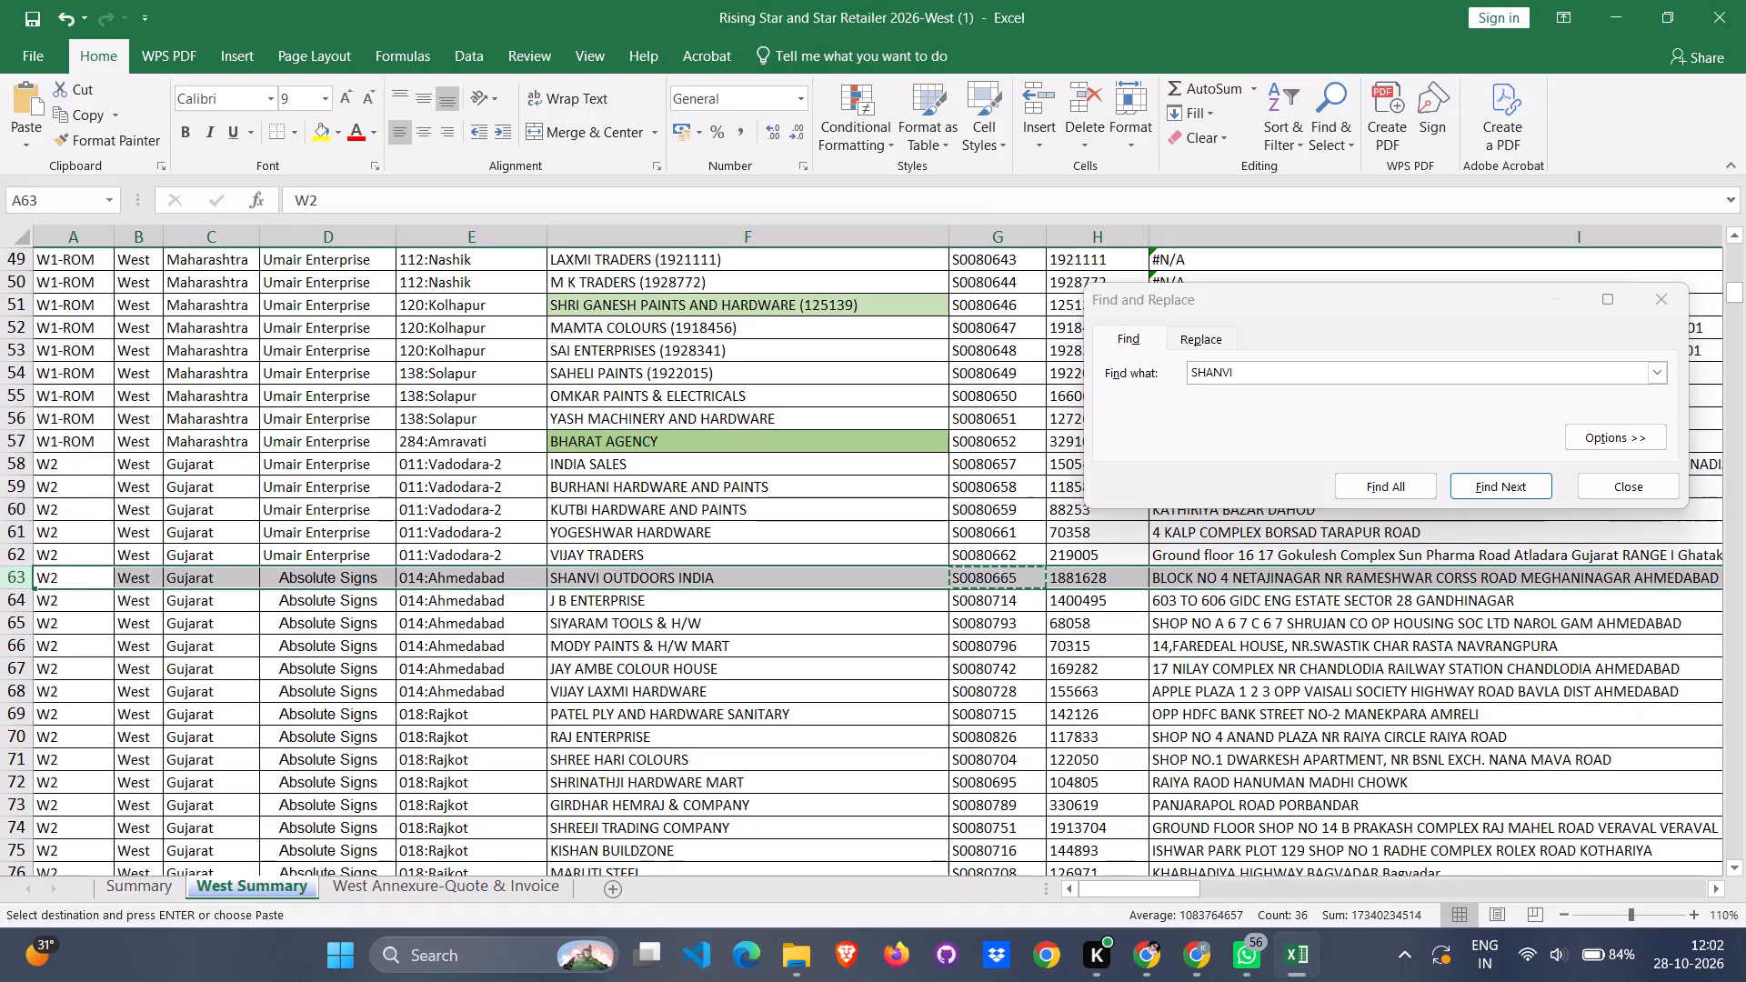
{"action": "scroll", "coordinate": [1025, 666], "scroll_direction": "left", "scroll_amount": 8}
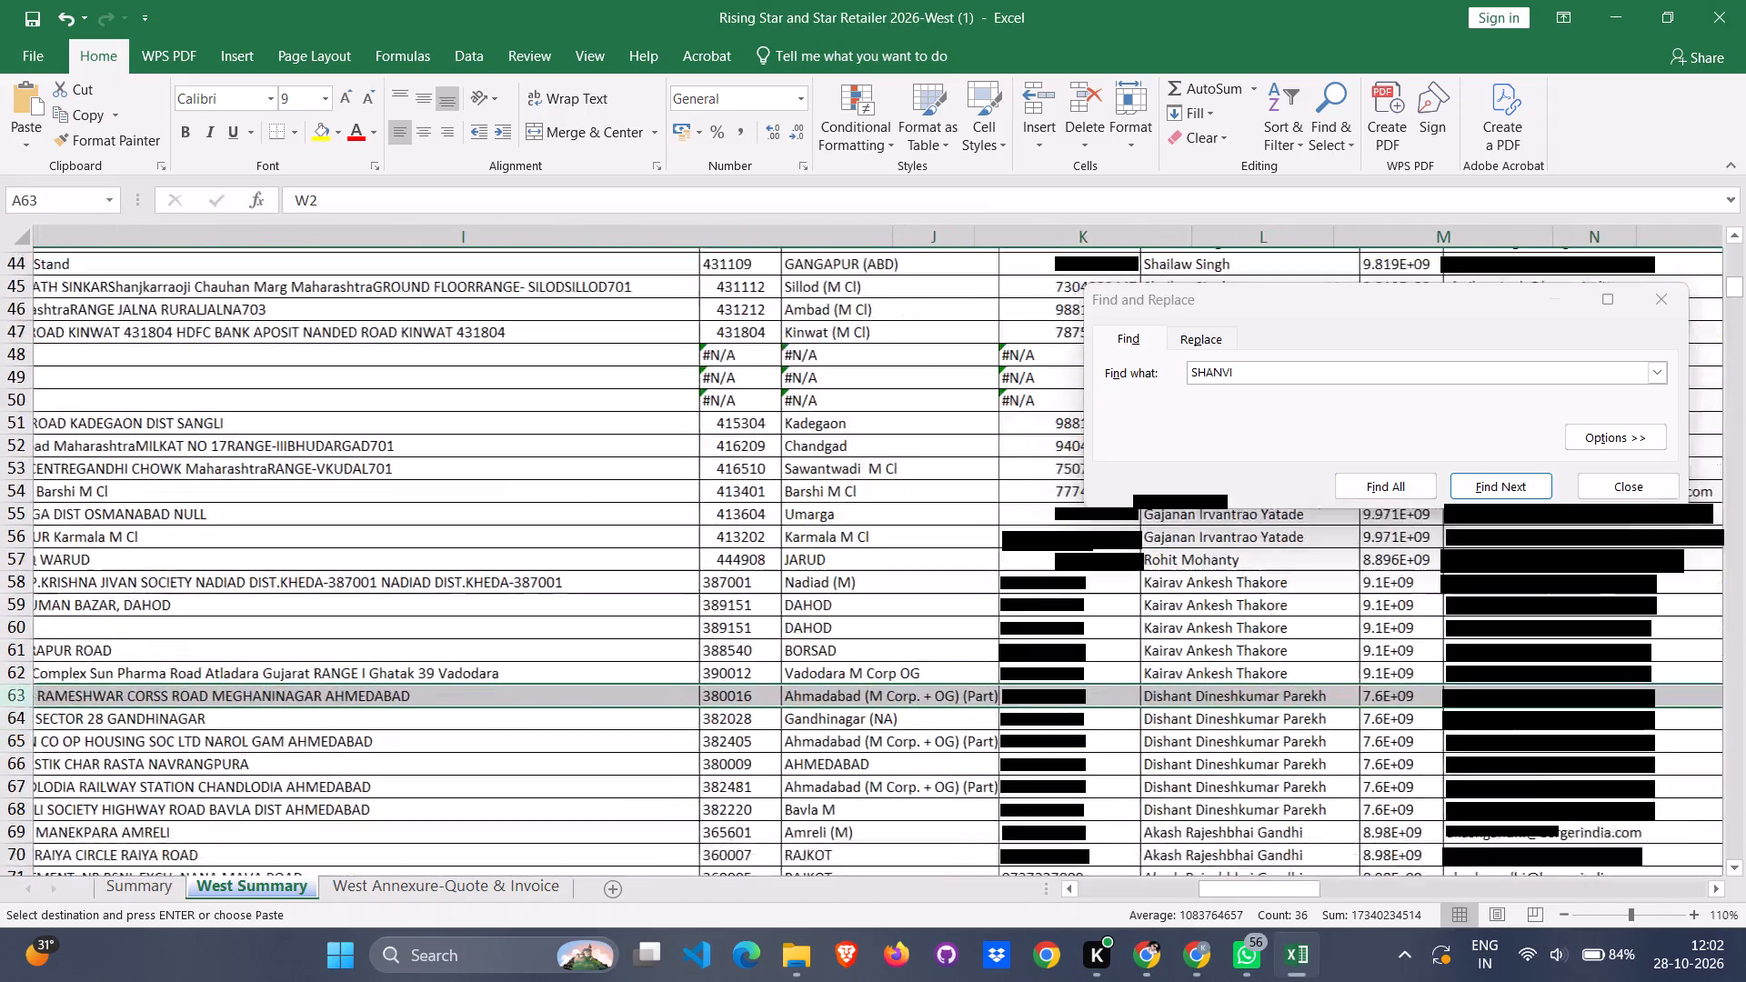
{"action": "scroll", "coordinate": [1025, 669], "scroll_direction": "left", "scroll_amount": 6}
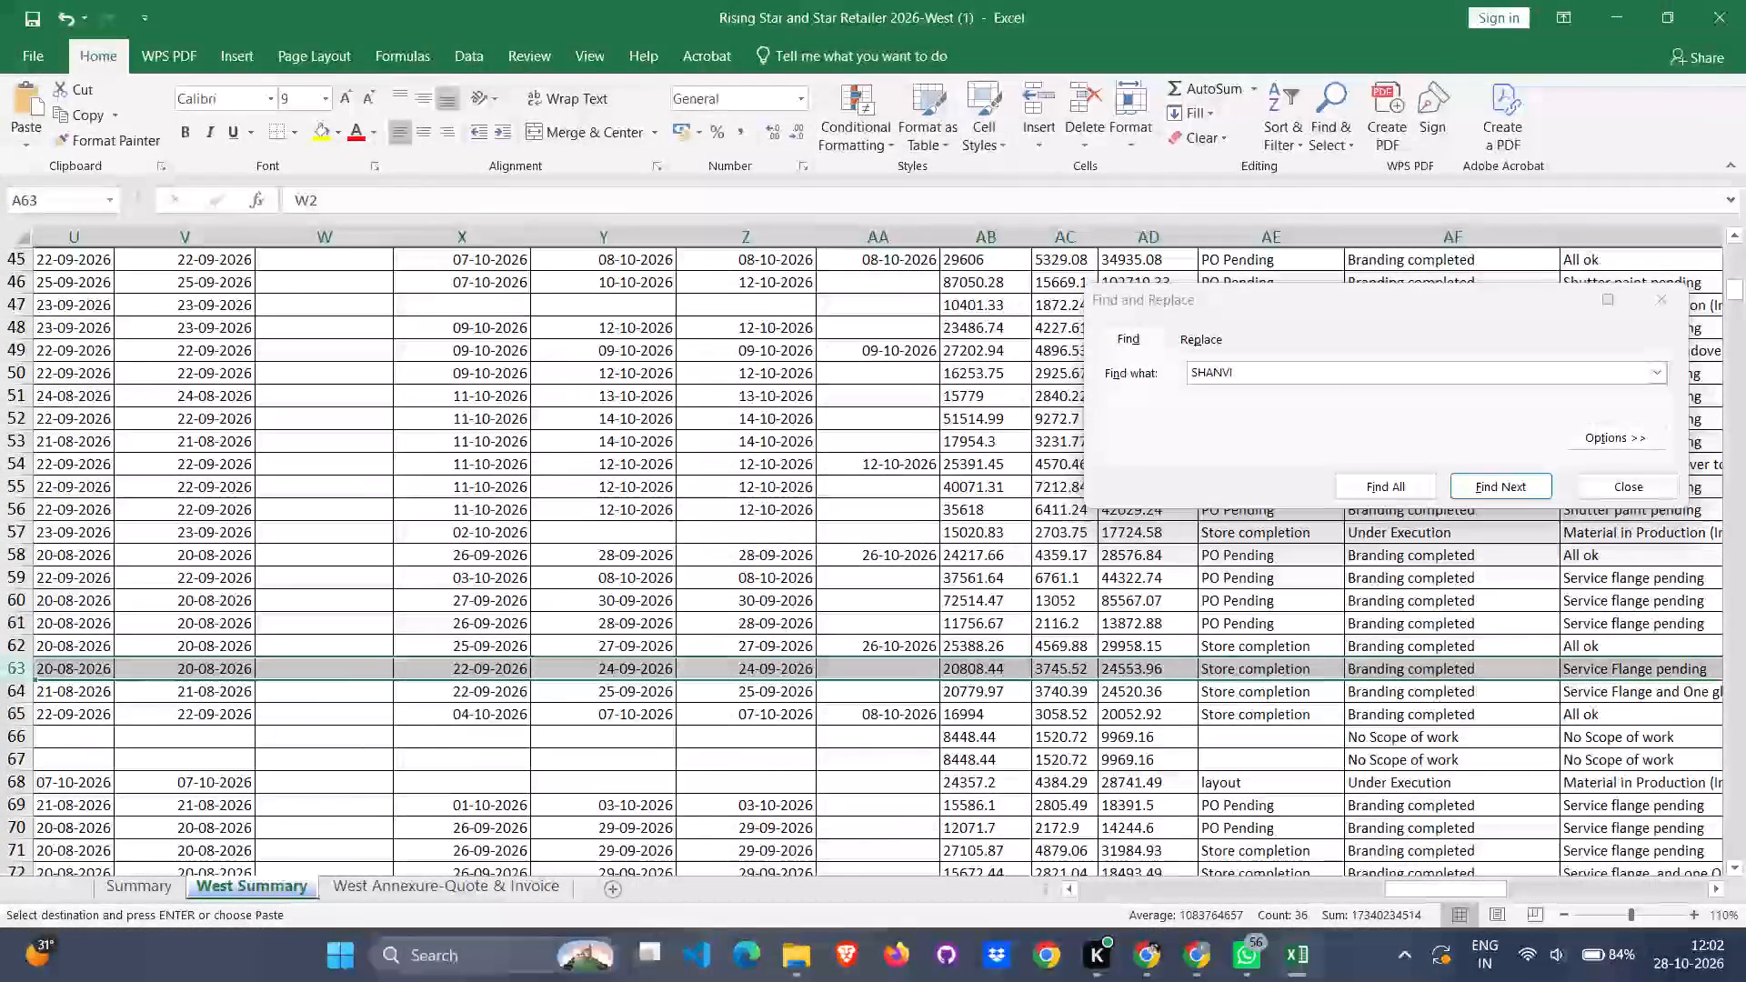
{"action": "left_click", "coordinate": [497, 672]}
{"action": "key", "text": "ctrl+c"}
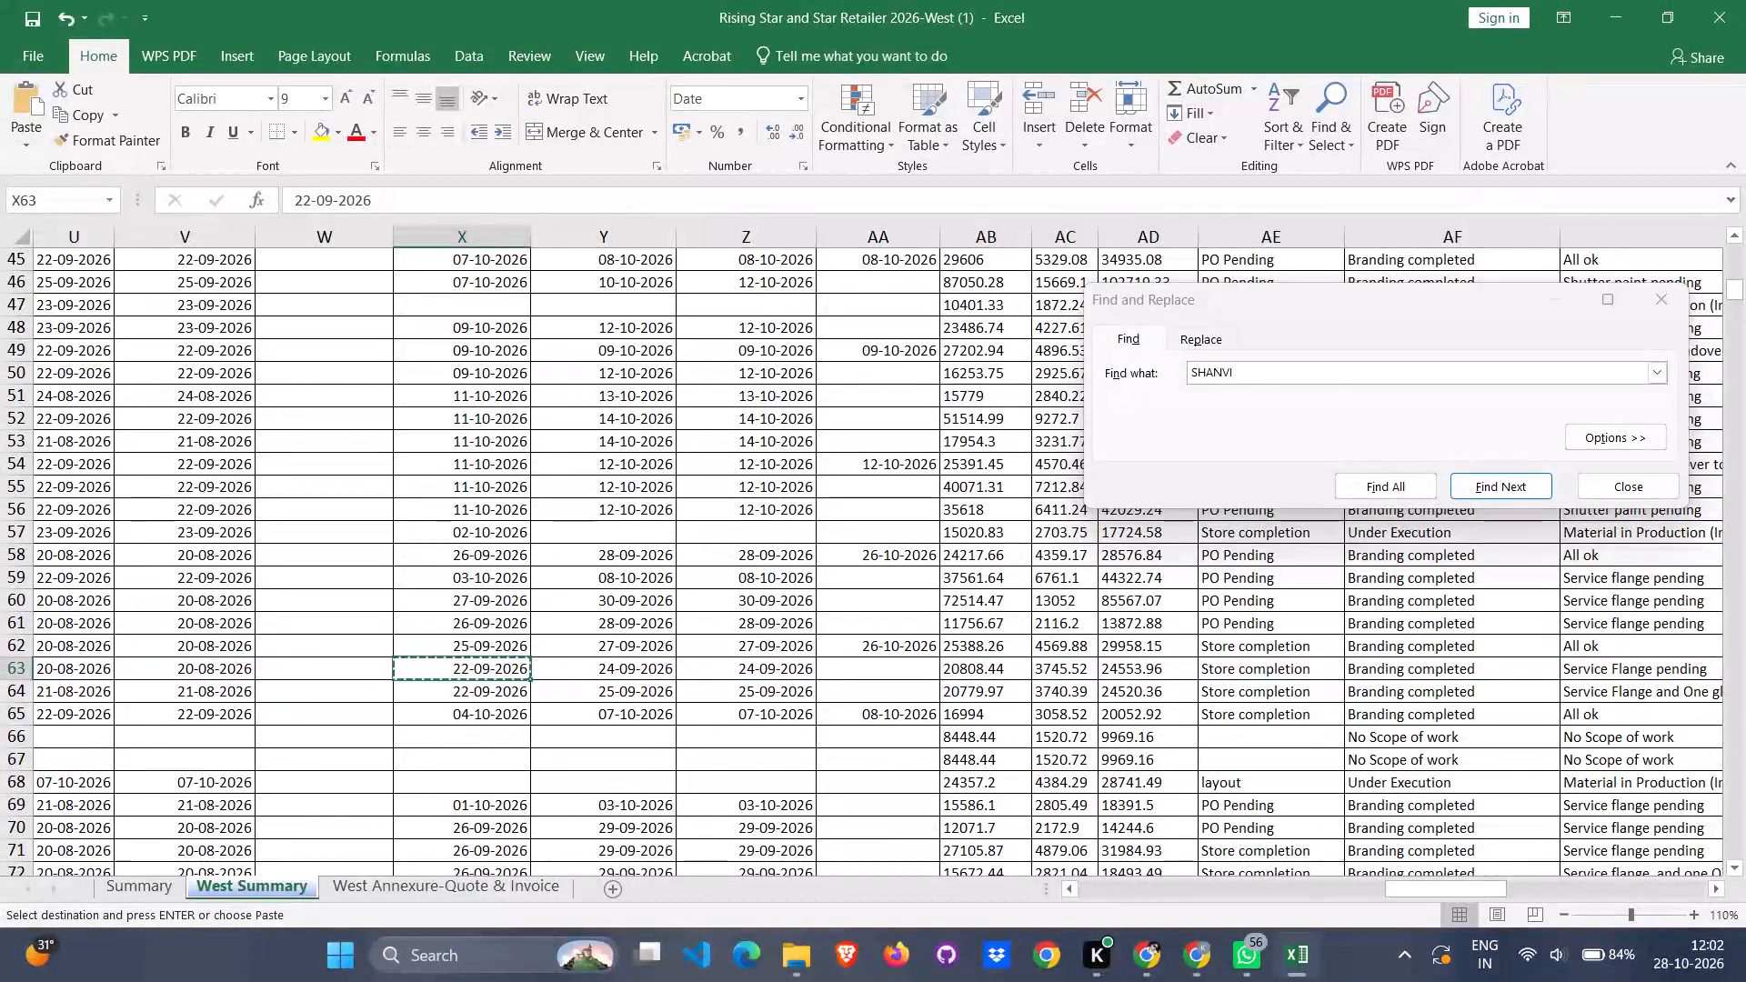
{"action": "left_click", "coordinate": [1184, 963]}
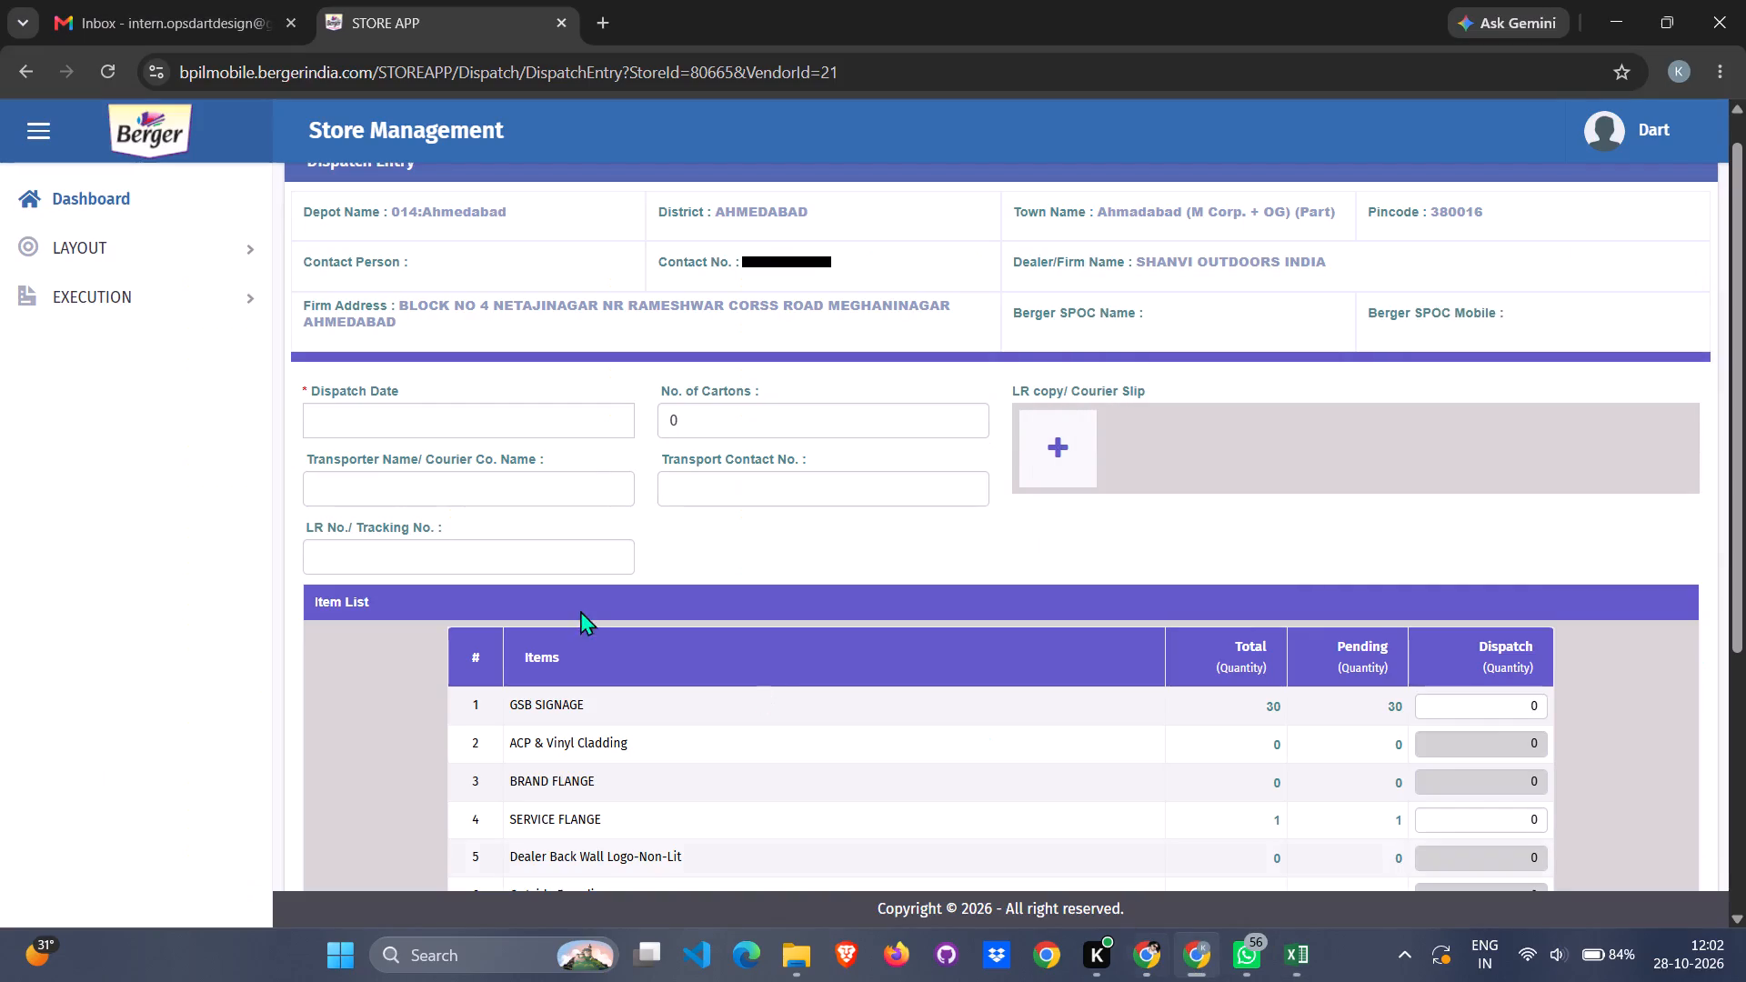
{"action": "left_click", "coordinate": [367, 424]}
{"action": "key", "text": "ctrl+v"}
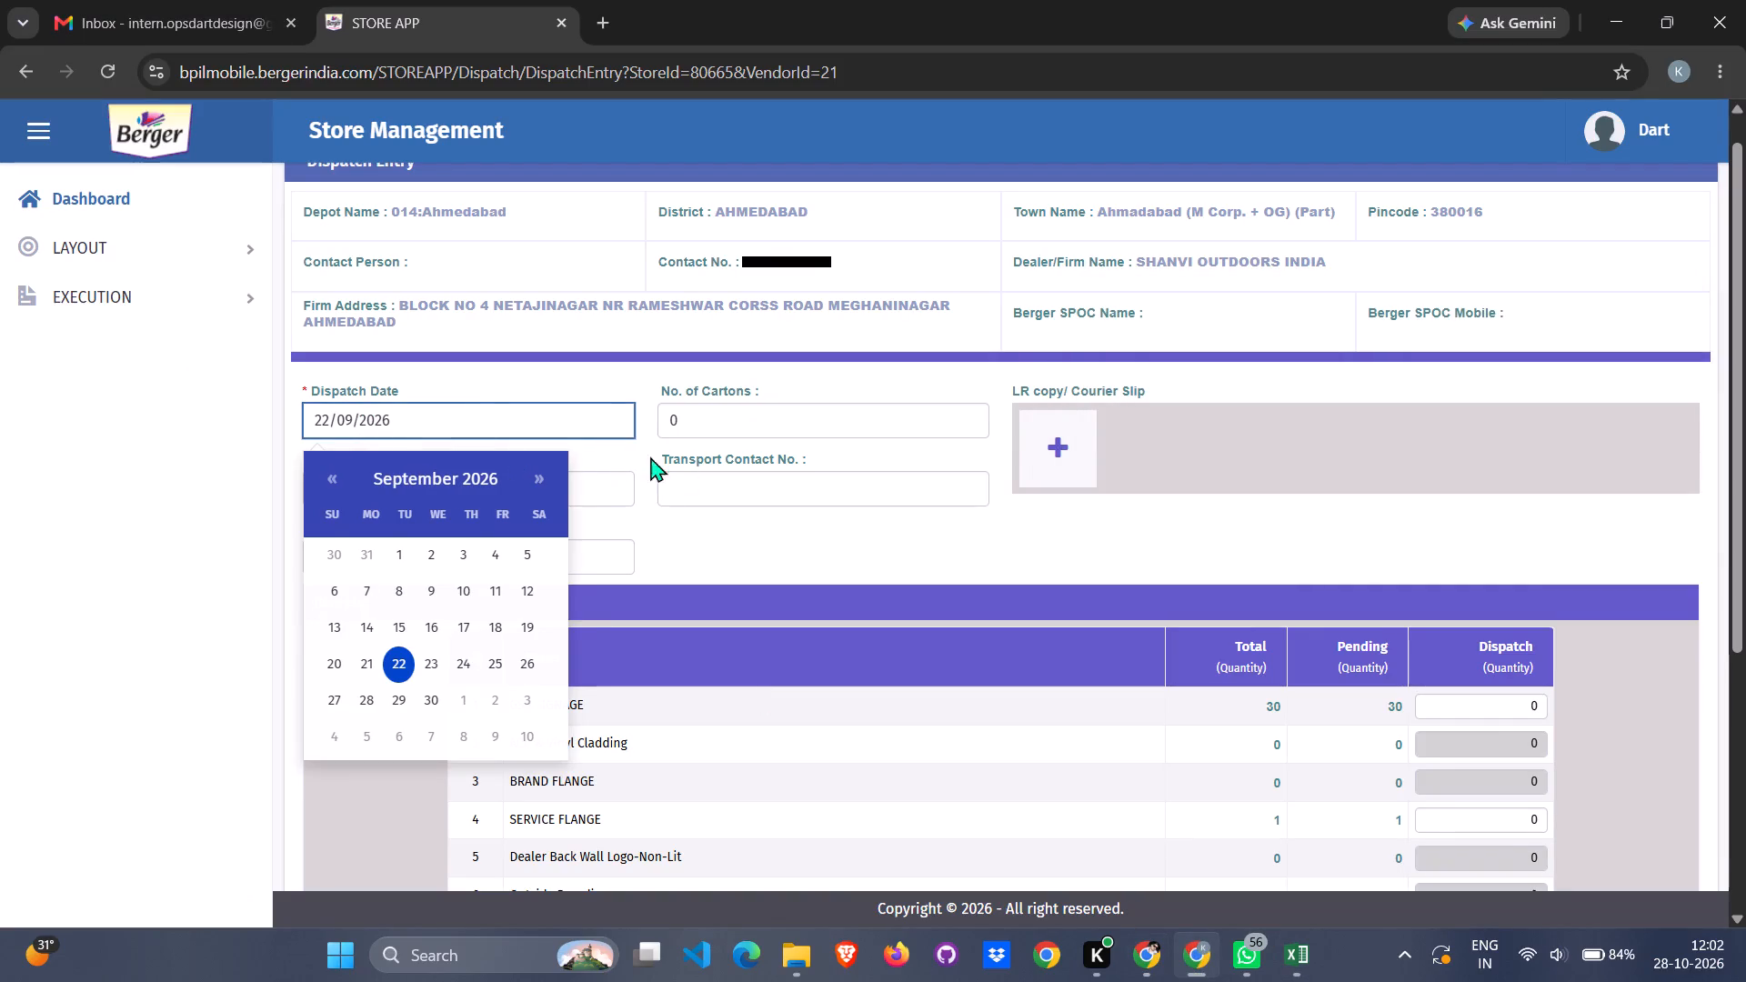
Fill the Transport Contact No. with the previously used contact number.
{"action": "left_click", "coordinate": [726, 470]}
{"action": "left_click", "coordinate": [731, 482]}
{"action": "left_click", "coordinate": [843, 544]}
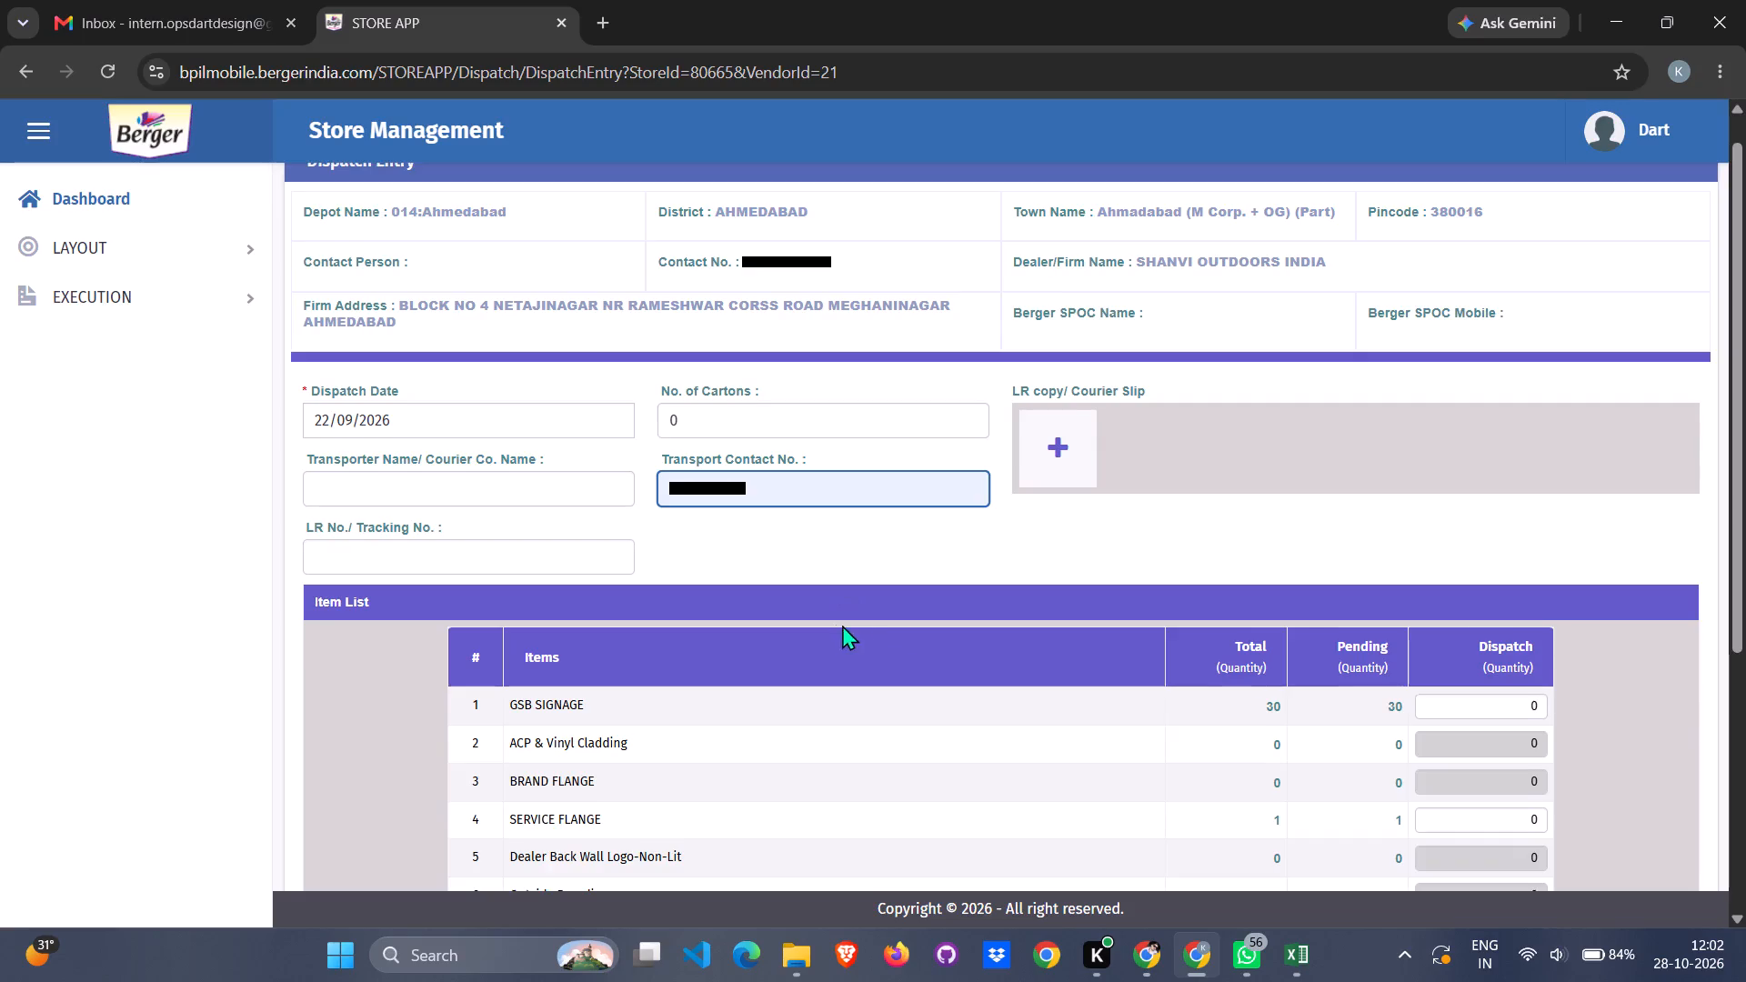
Copy the pending quantities into Dispatch: 30 for GSB Signage and 1 for Service Flange.
{"action": "scroll", "coordinate": [909, 625], "scroll_direction": "down", "scroll_amount": 3}
{"action": "double_click", "coordinate": [1390, 596]}
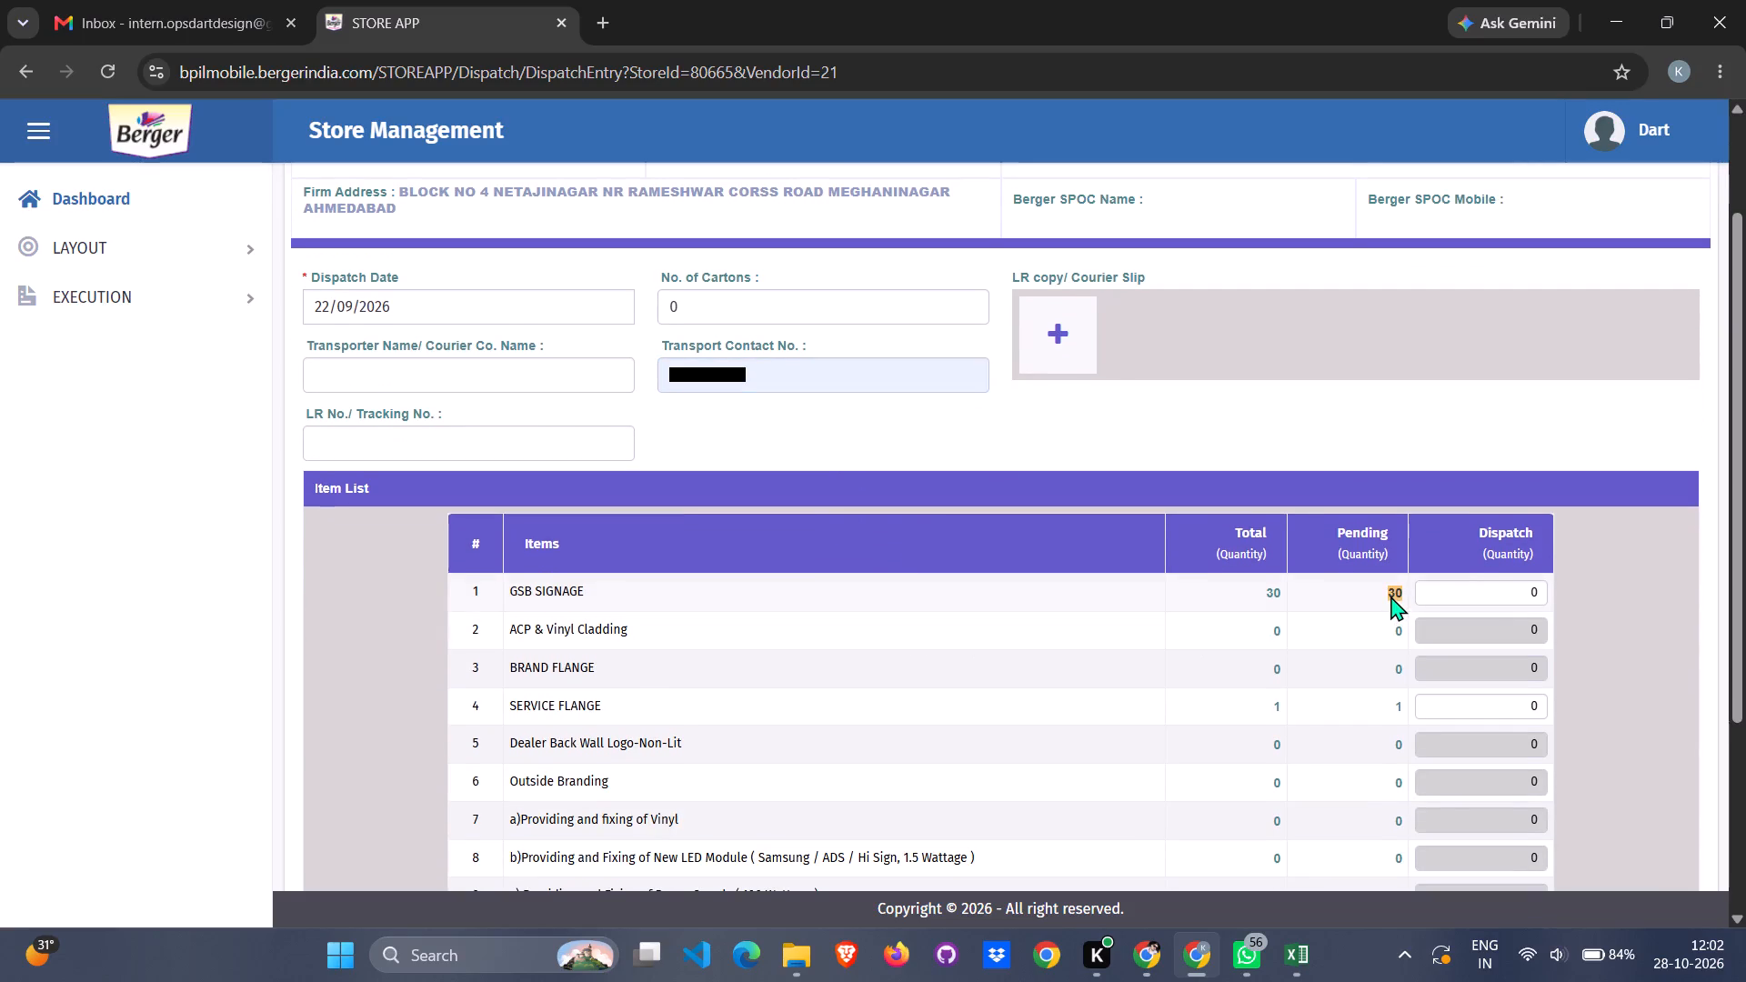
{"action": "key", "text": "ctrl+c"}
{"action": "double_click", "coordinate": [1523, 581]}
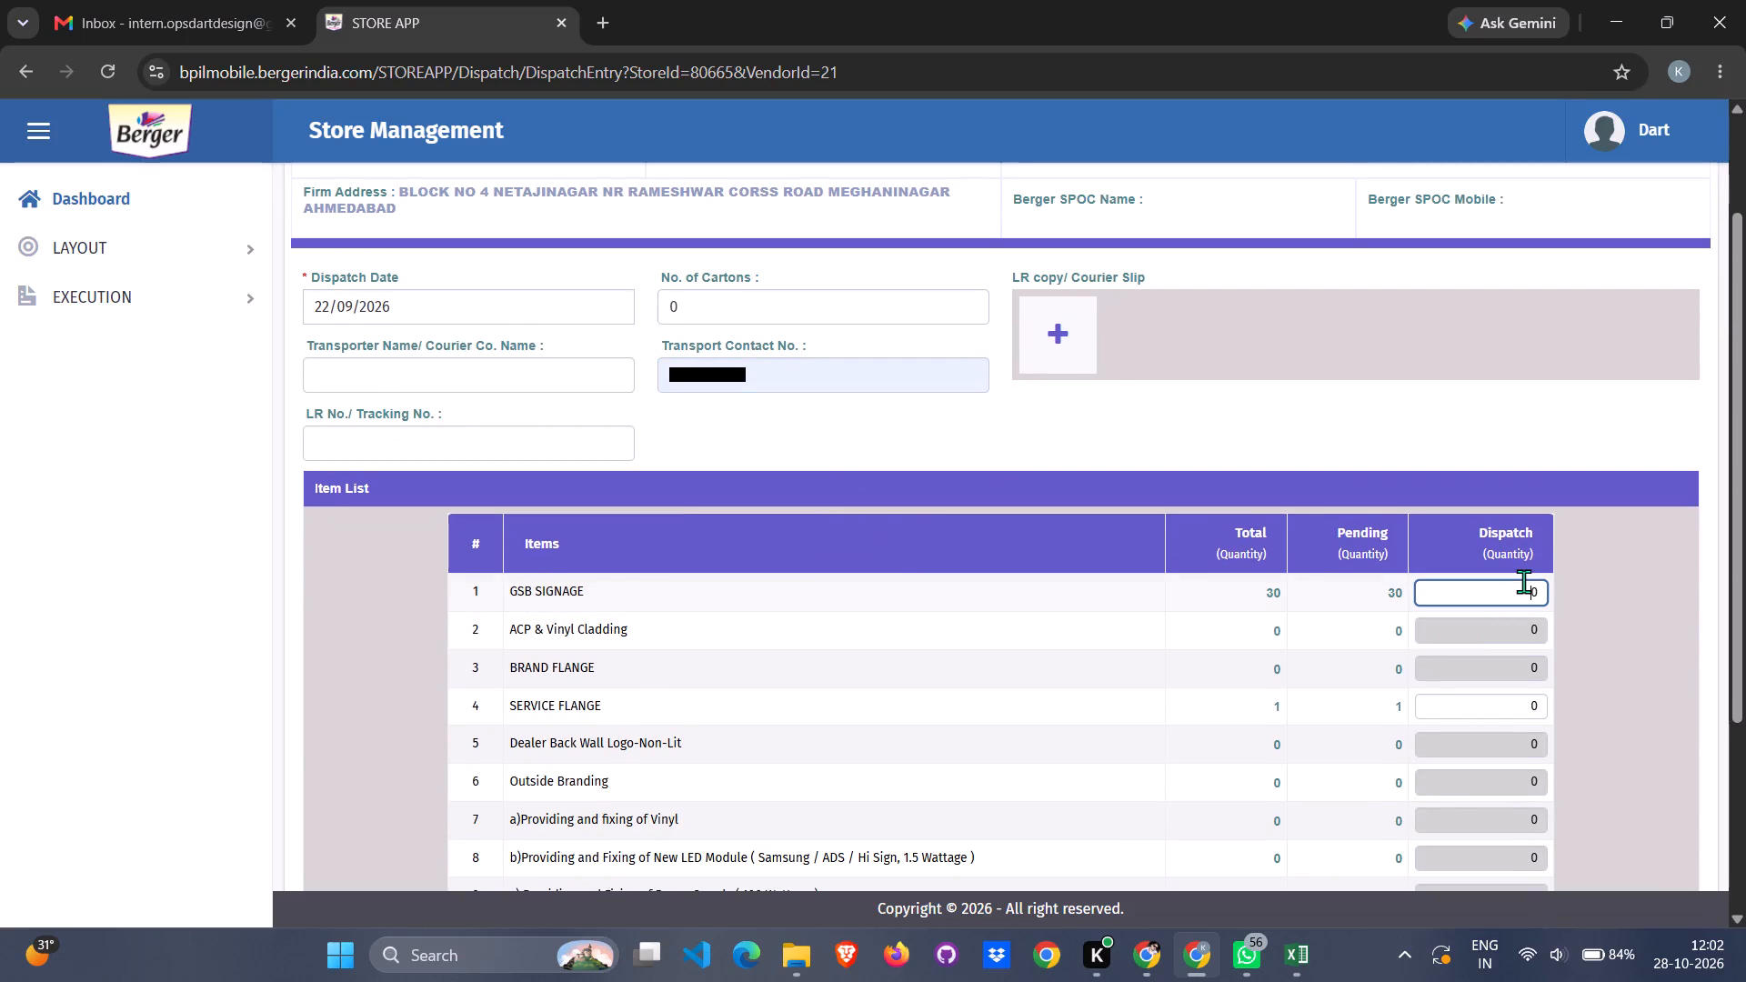
{"action": "double_click", "coordinate": [1523, 581]}
{"action": "key", "text": "ctrl+v"}
{"action": "scroll", "coordinate": [1496, 681], "scroll_direction": "down", "scroll_amount": 3}
{"action": "double_click", "coordinate": [1397, 597]}
{"action": "key", "text": "ctrl+c"}
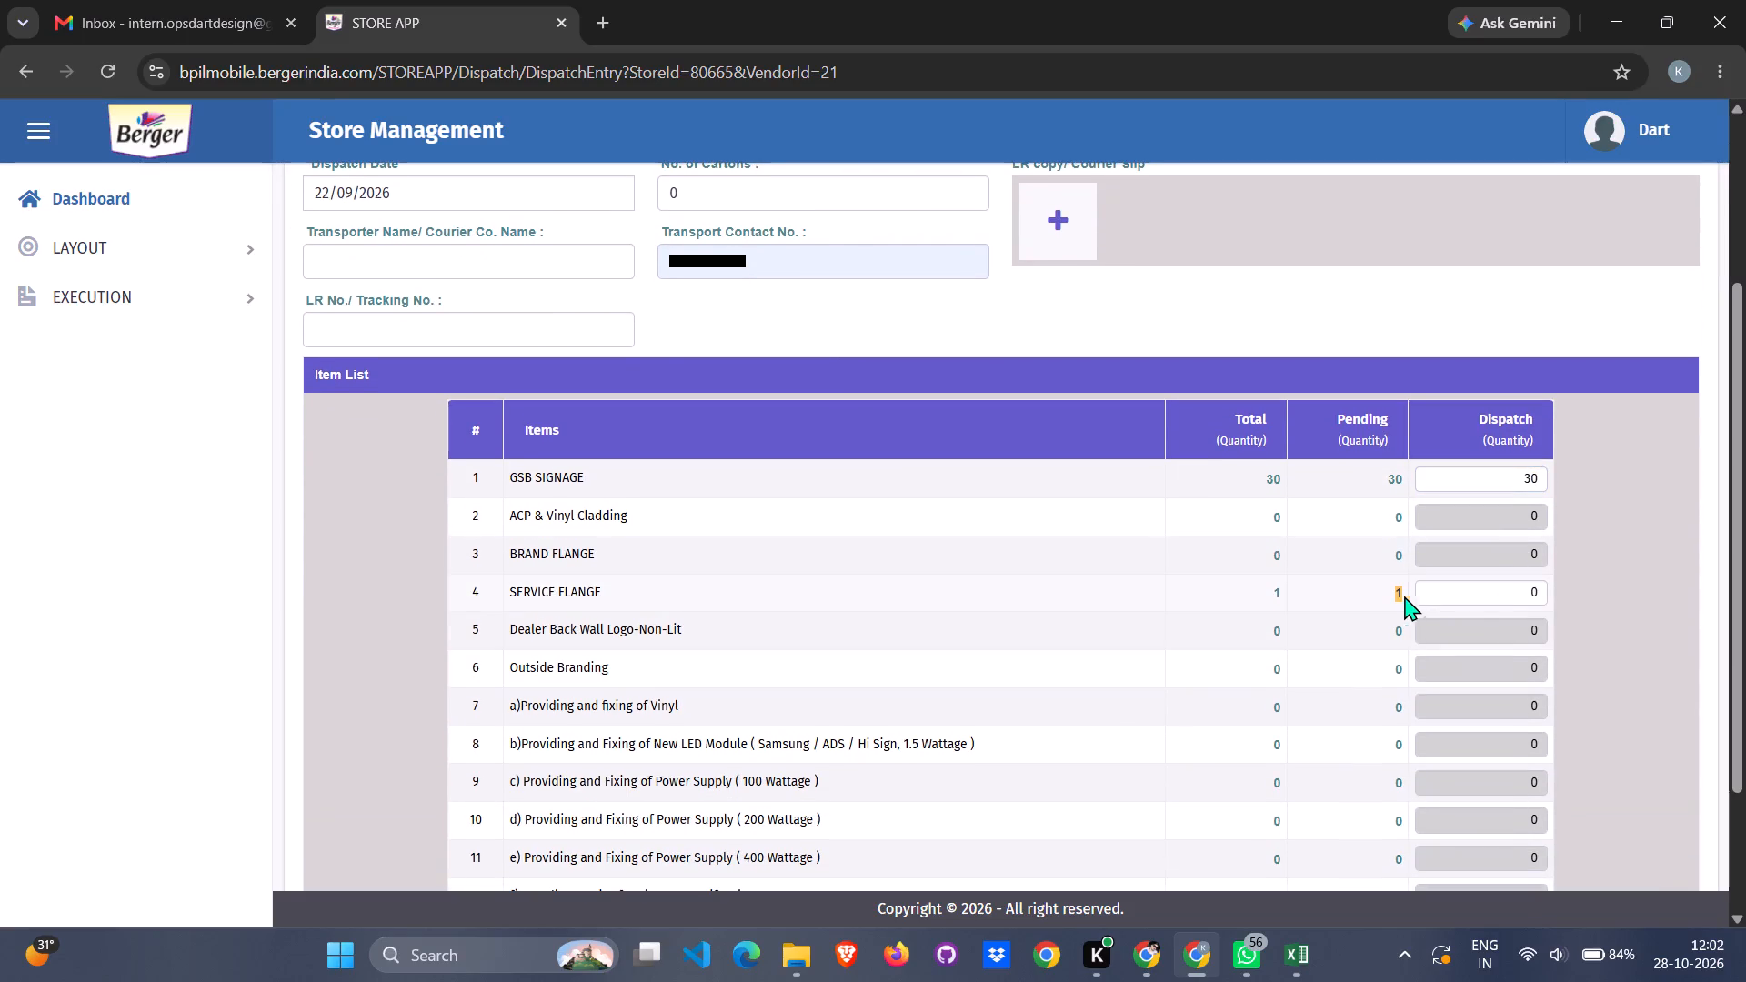
{"action": "double_click", "coordinate": [1531, 594]}
{"action": "key", "text": "ctrl+v"}
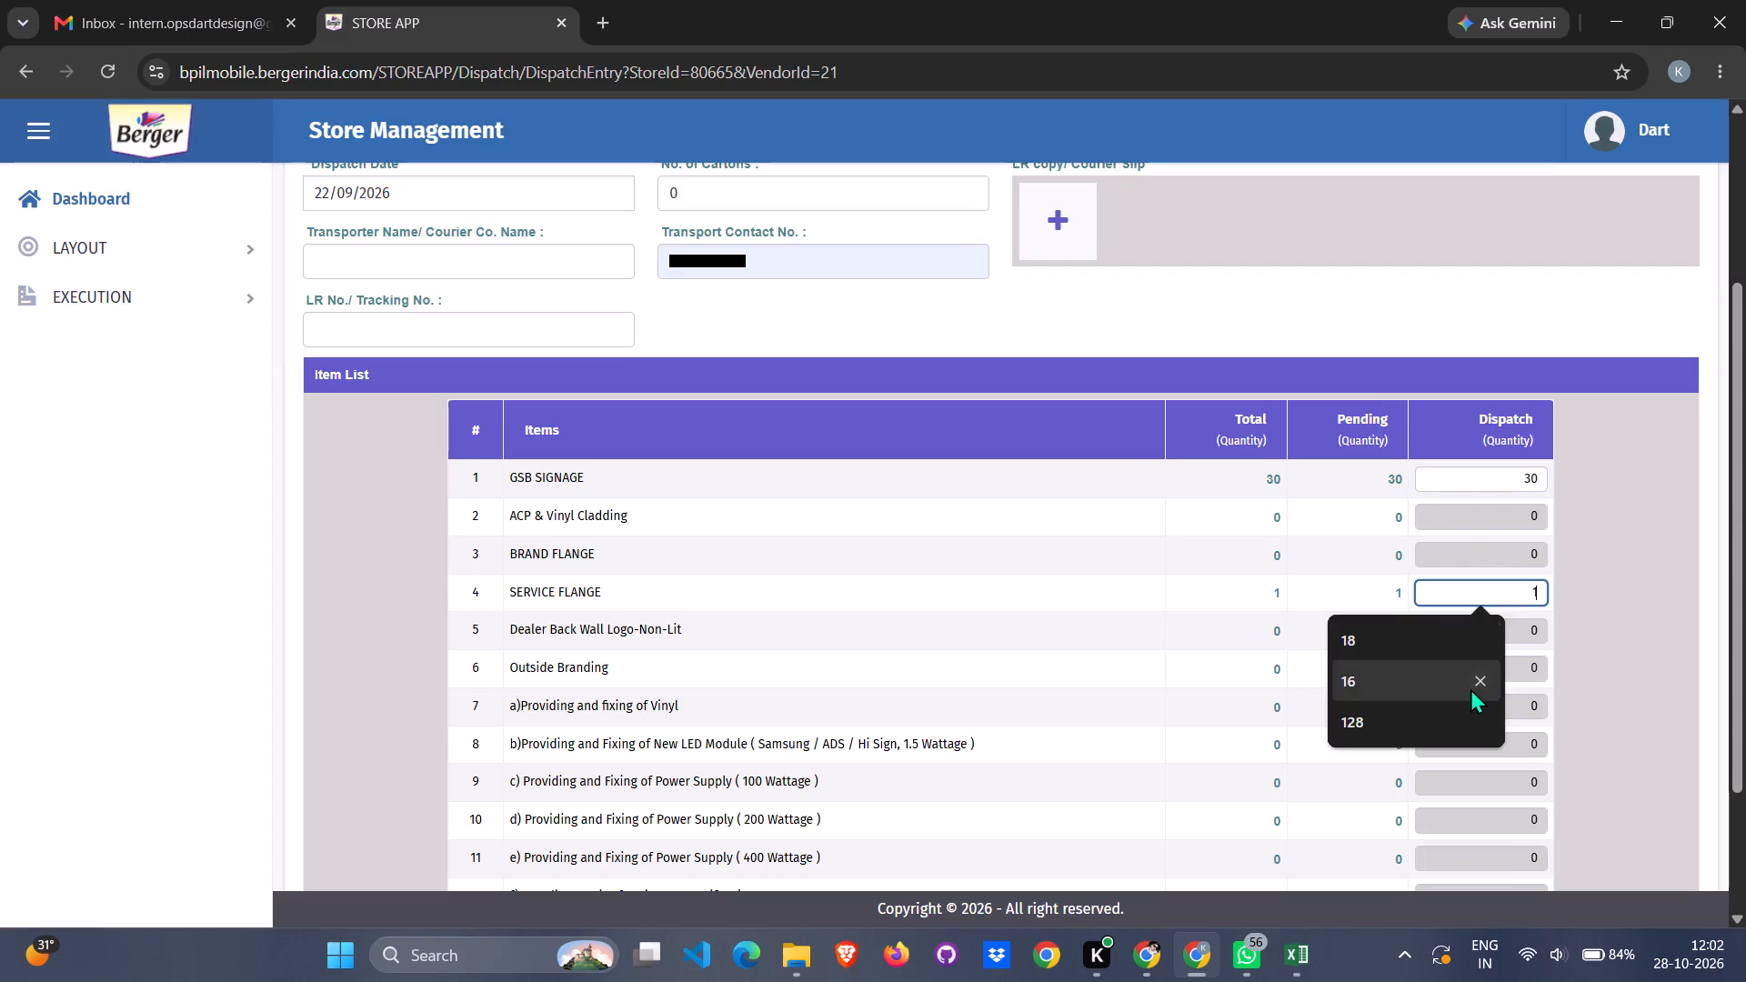
Review the SHANVI OUTDOORS INDIA dispatch entry, checking the item quantities and the dispatch details.
{"action": "scroll", "coordinate": [1462, 688], "scroll_direction": "down", "scroll_amount": 5}
{"action": "scroll", "coordinate": [1153, 726], "scroll_direction": "down", "scroll_amount": 6}
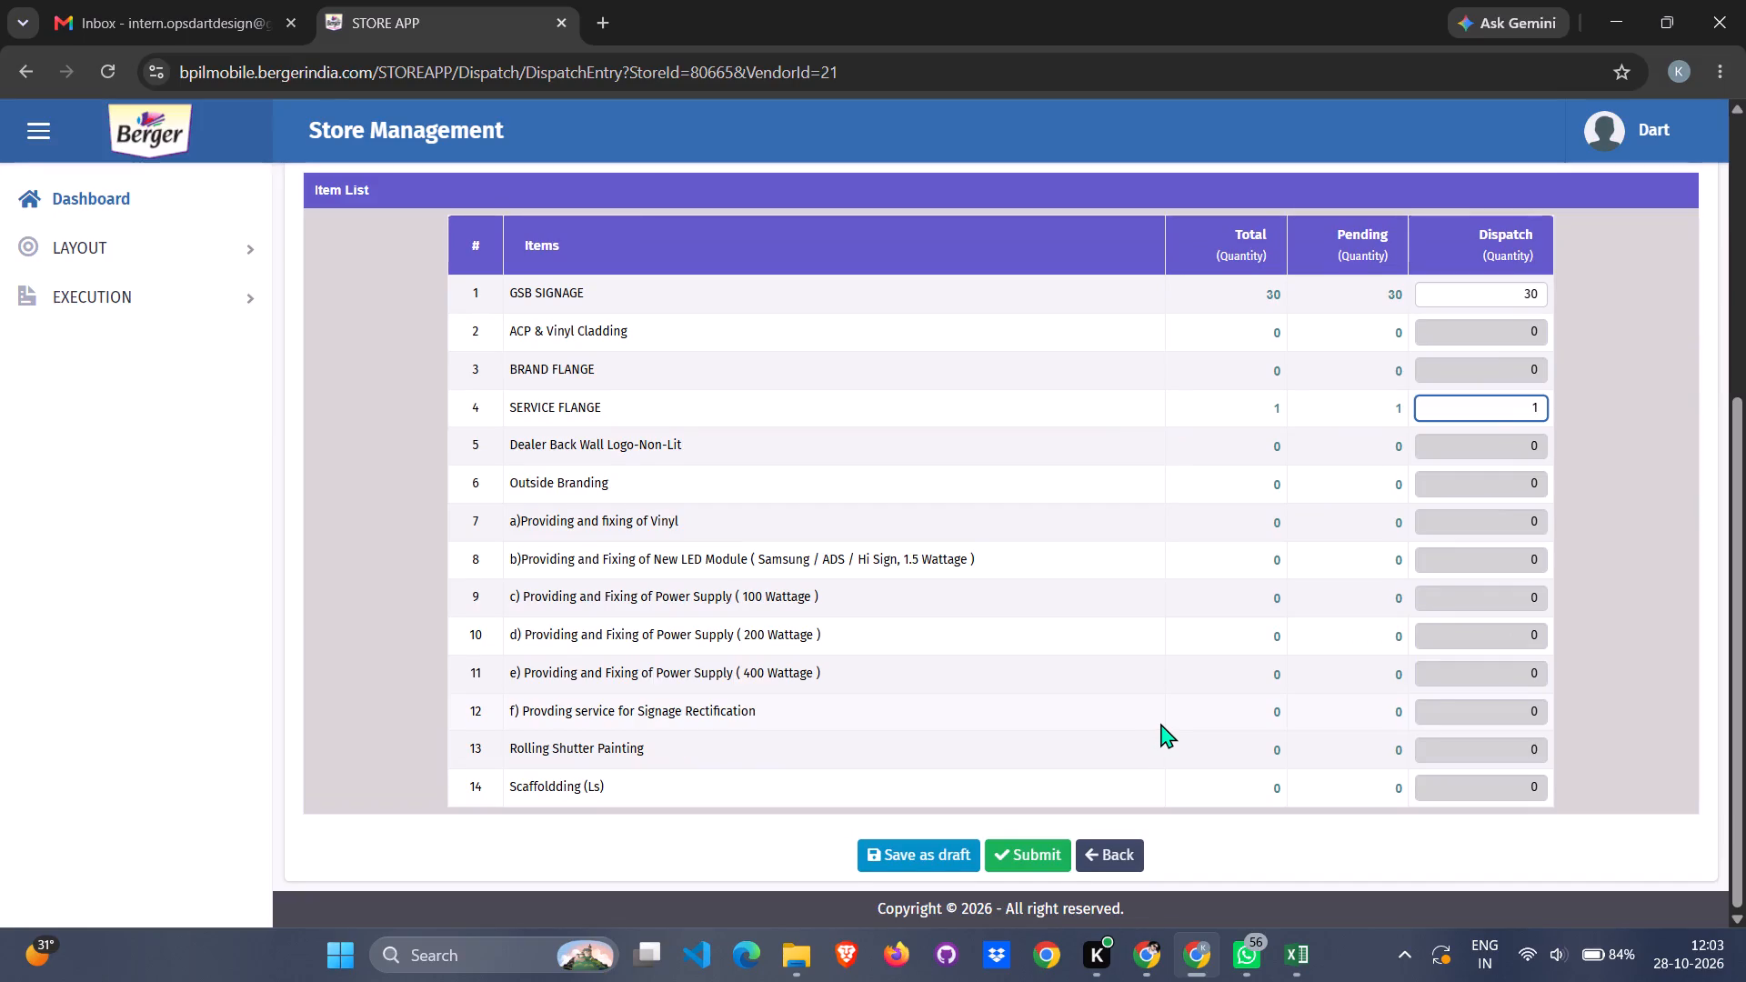
{"action": "scroll", "coordinate": [1161, 720], "scroll_direction": "up", "scroll_amount": 3}
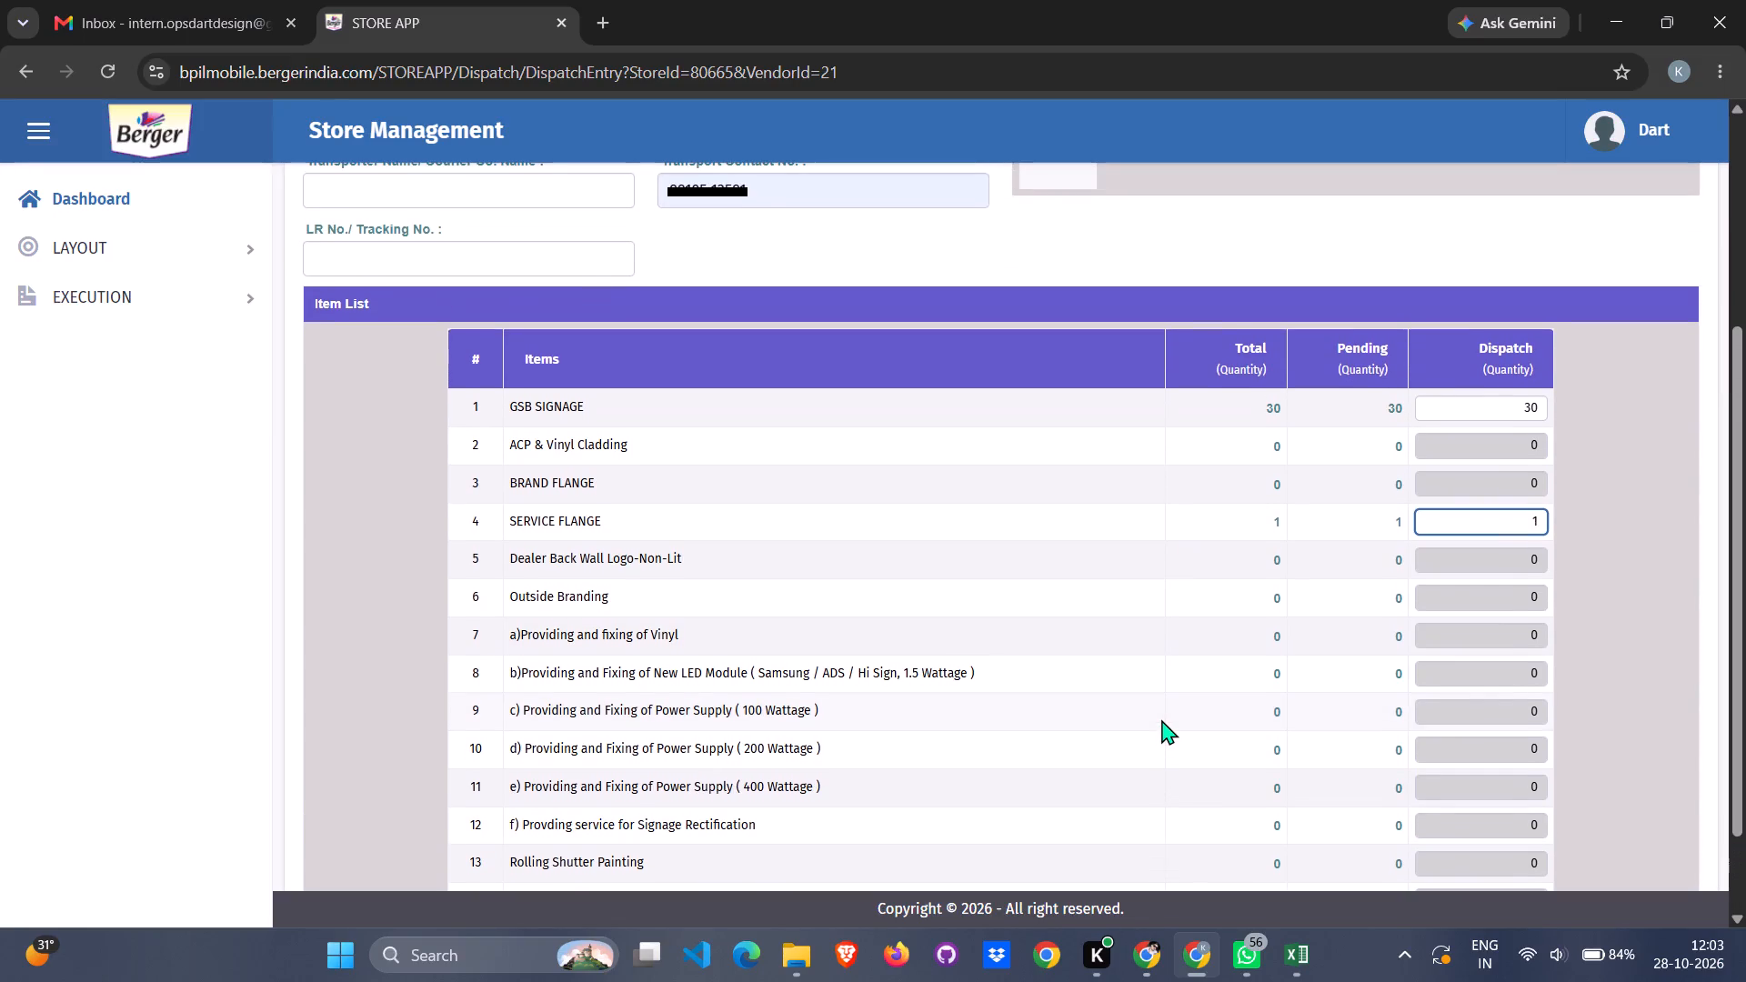
{"action": "scroll", "coordinate": [1164, 706], "scroll_direction": "up", "scroll_amount": 5}
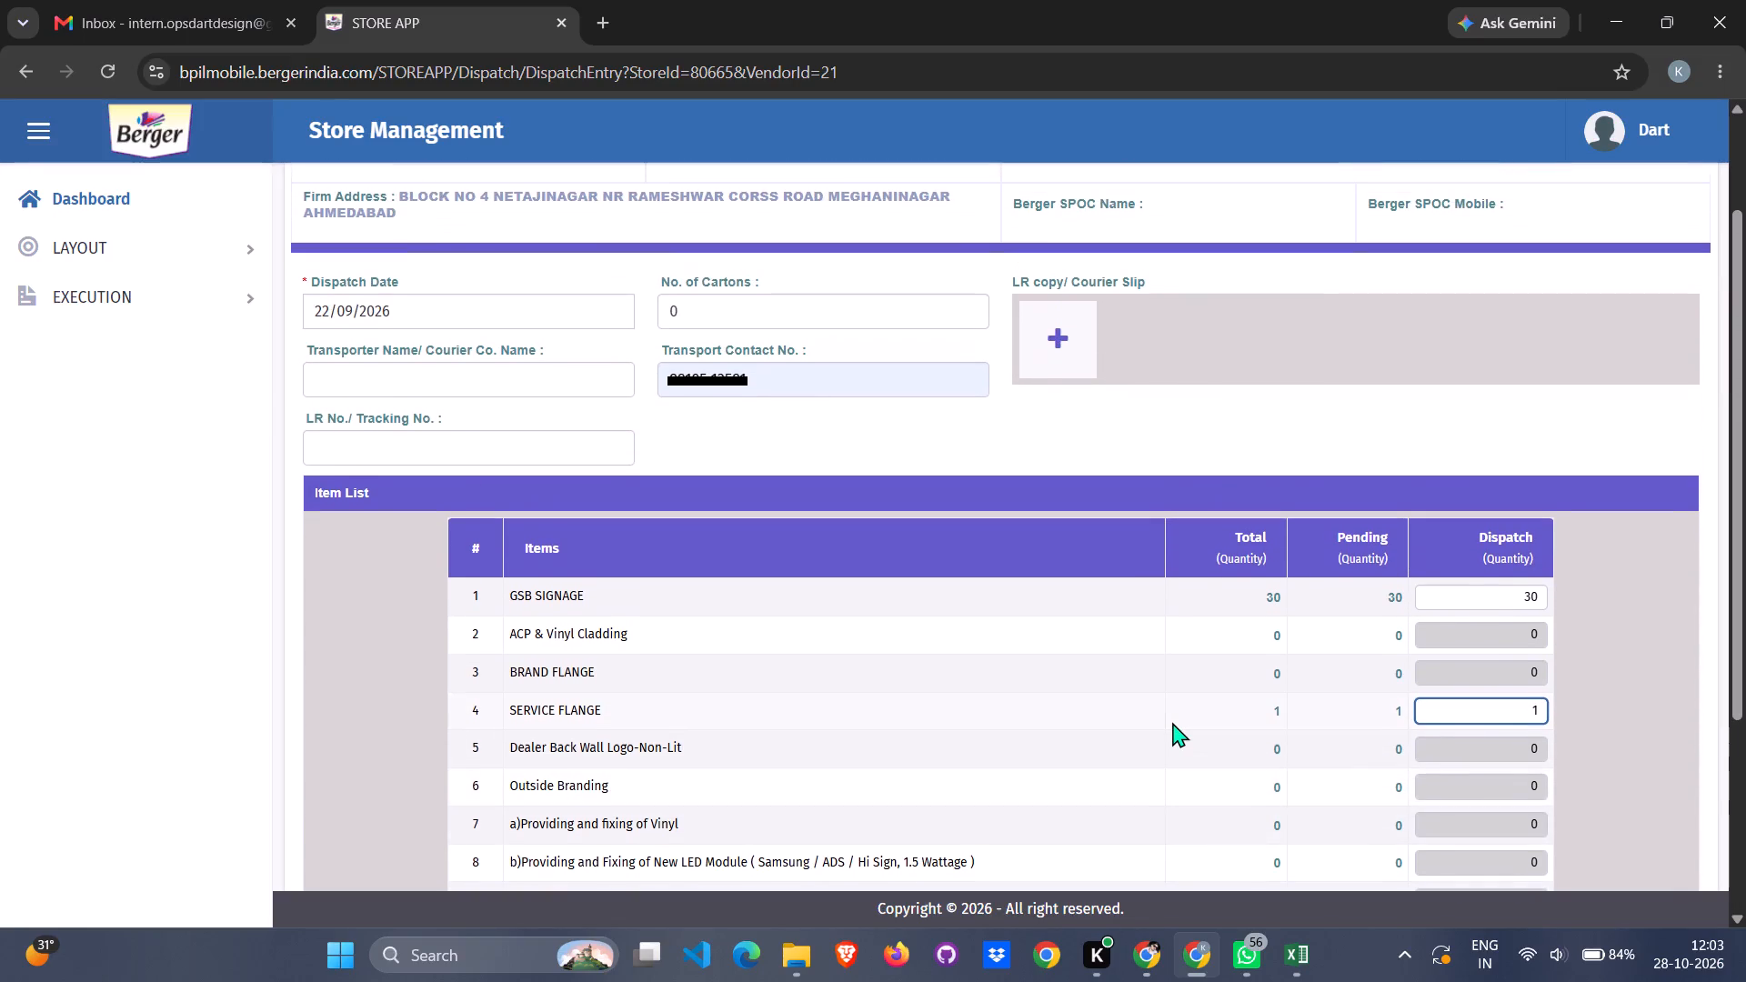
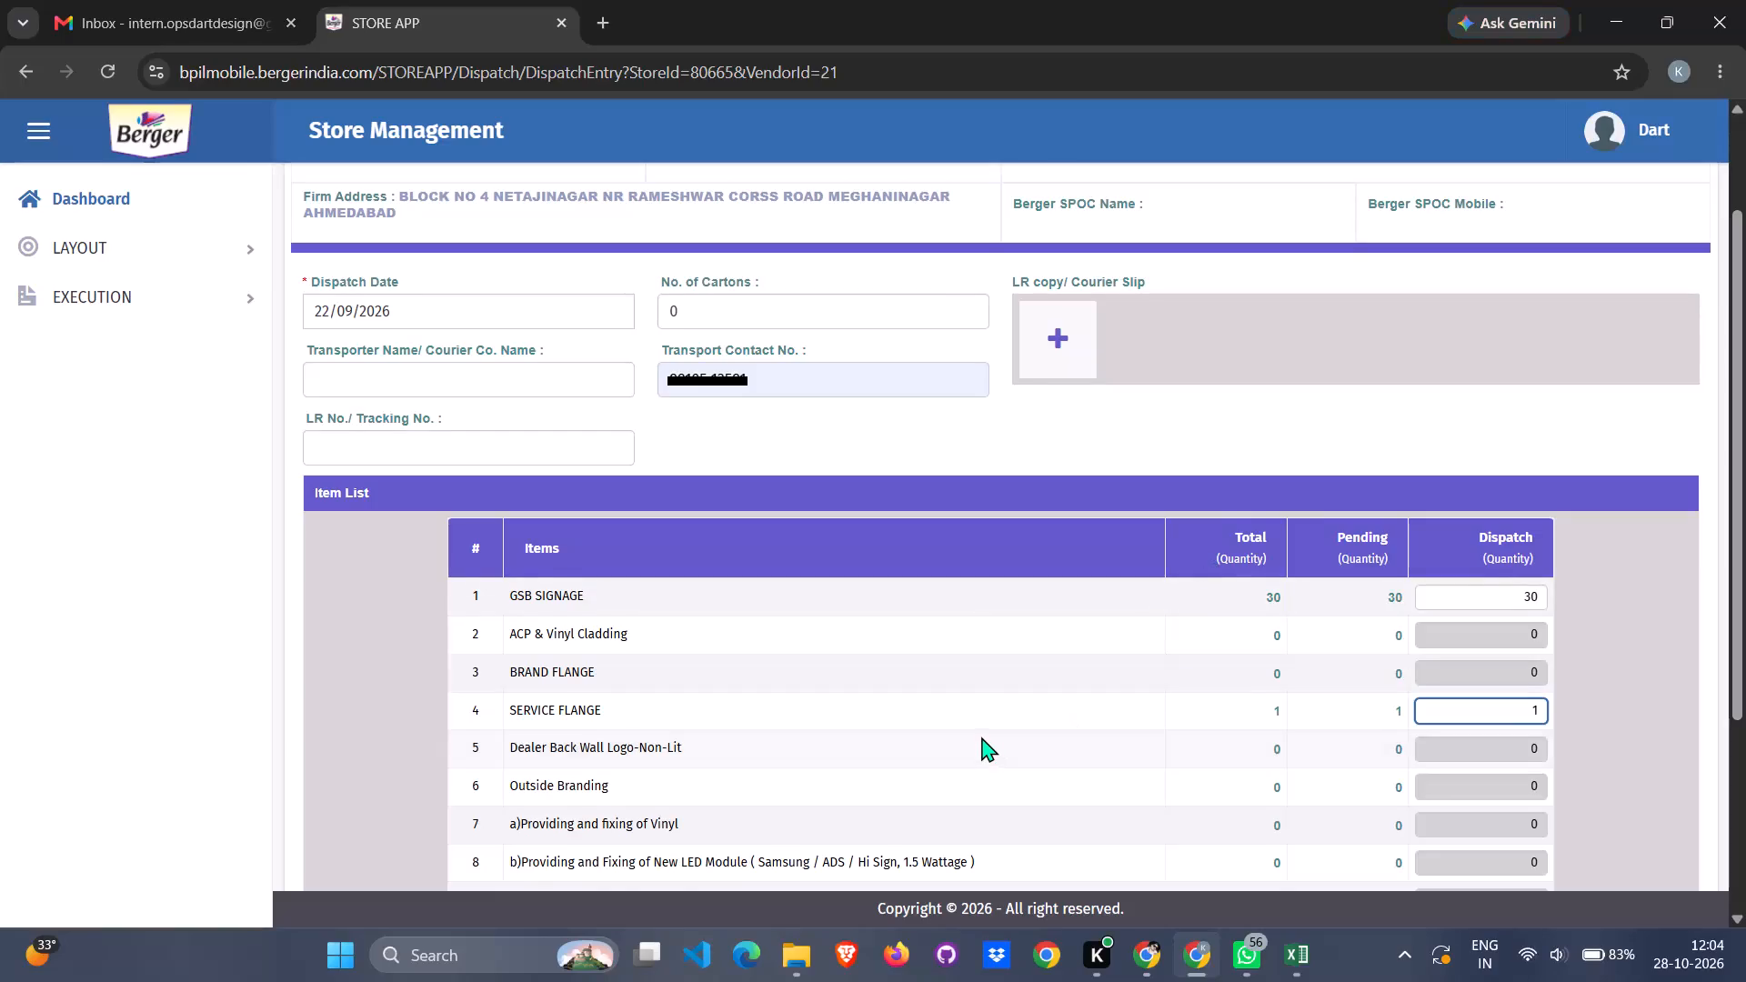
Submit the SHANVI OUTDOORS INDIA dispatch entry and close the completion message.
{"action": "scroll", "coordinate": [981, 736], "scroll_direction": "down", "scroll_amount": 13}
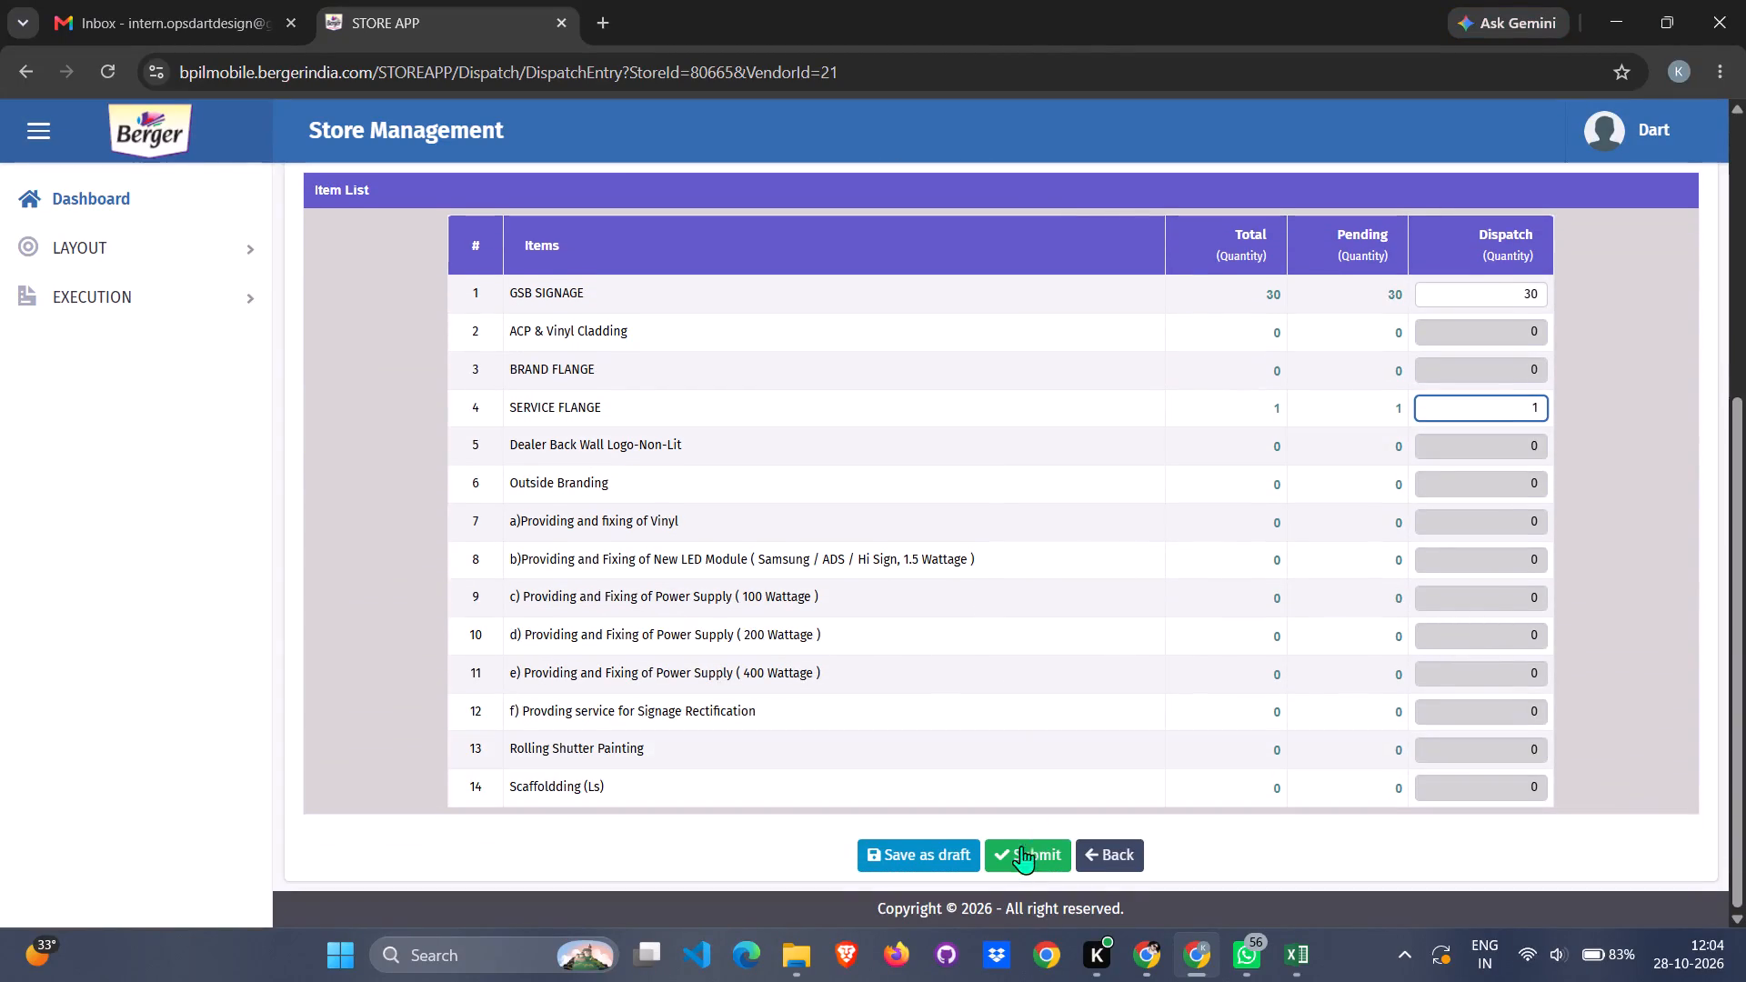
{"action": "scroll", "coordinate": [1055, 688], "scroll_direction": "up", "scroll_amount": 17}
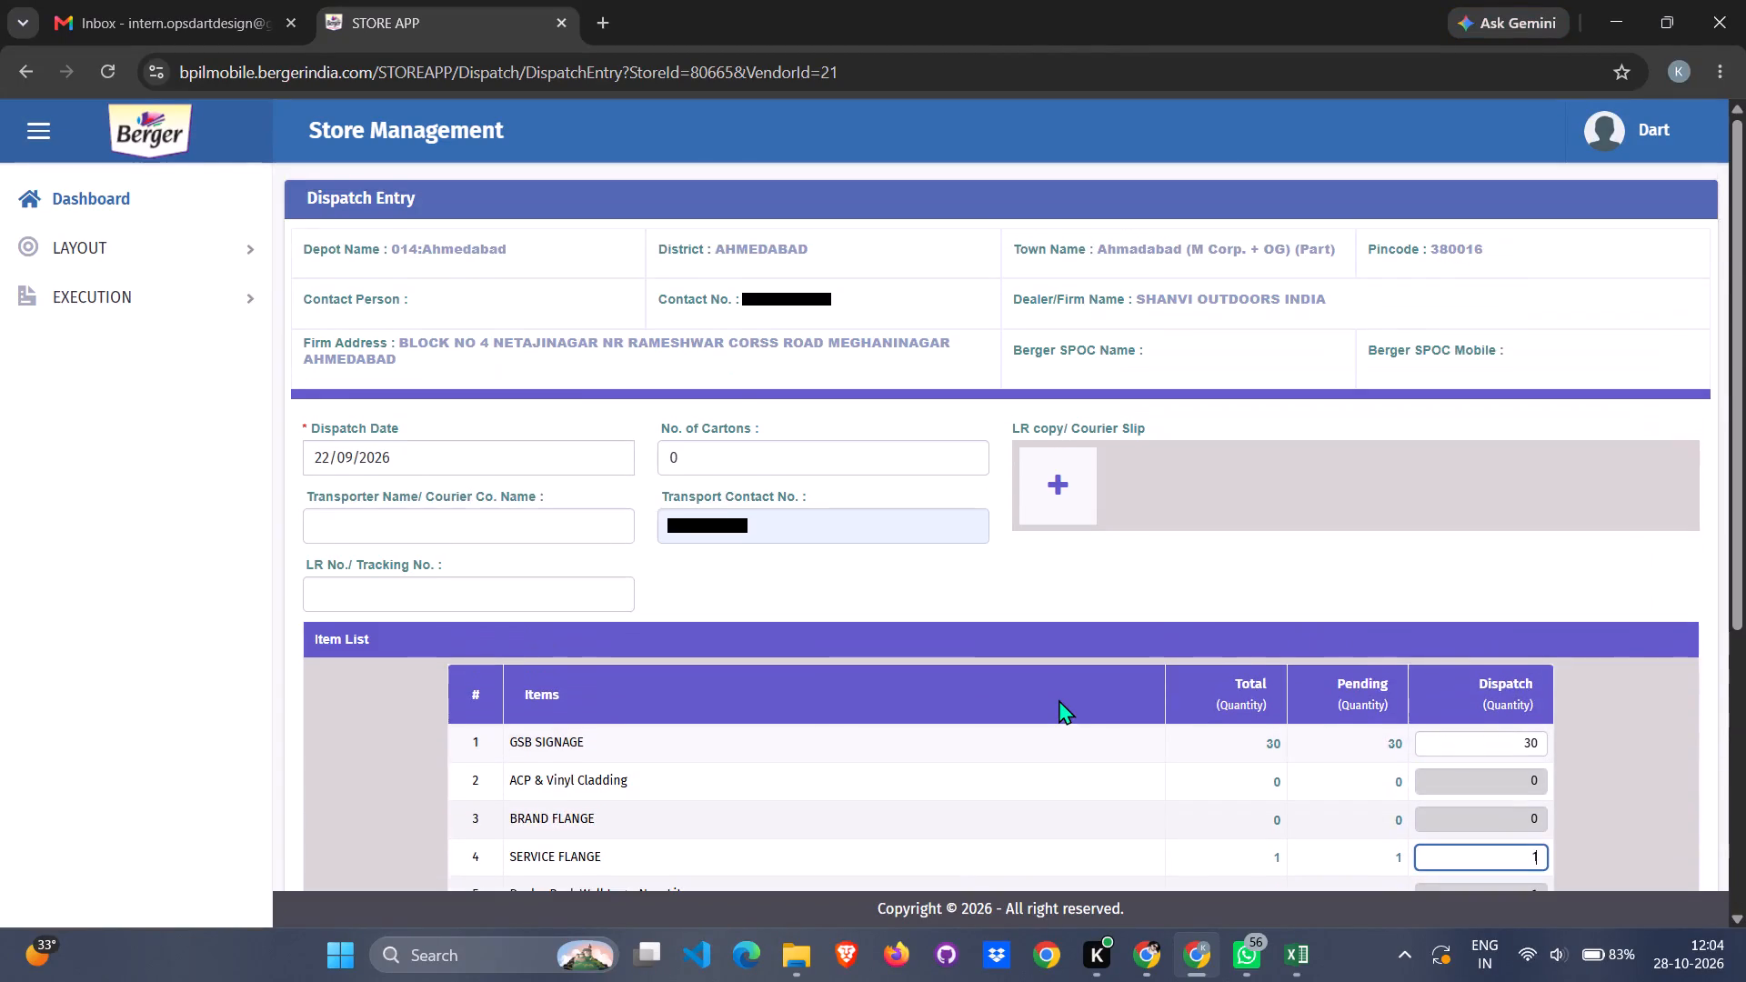
{"action": "scroll", "coordinate": [1059, 699], "scroll_direction": "down", "scroll_amount": 19}
{"action": "left_click", "coordinate": [1032, 847]}
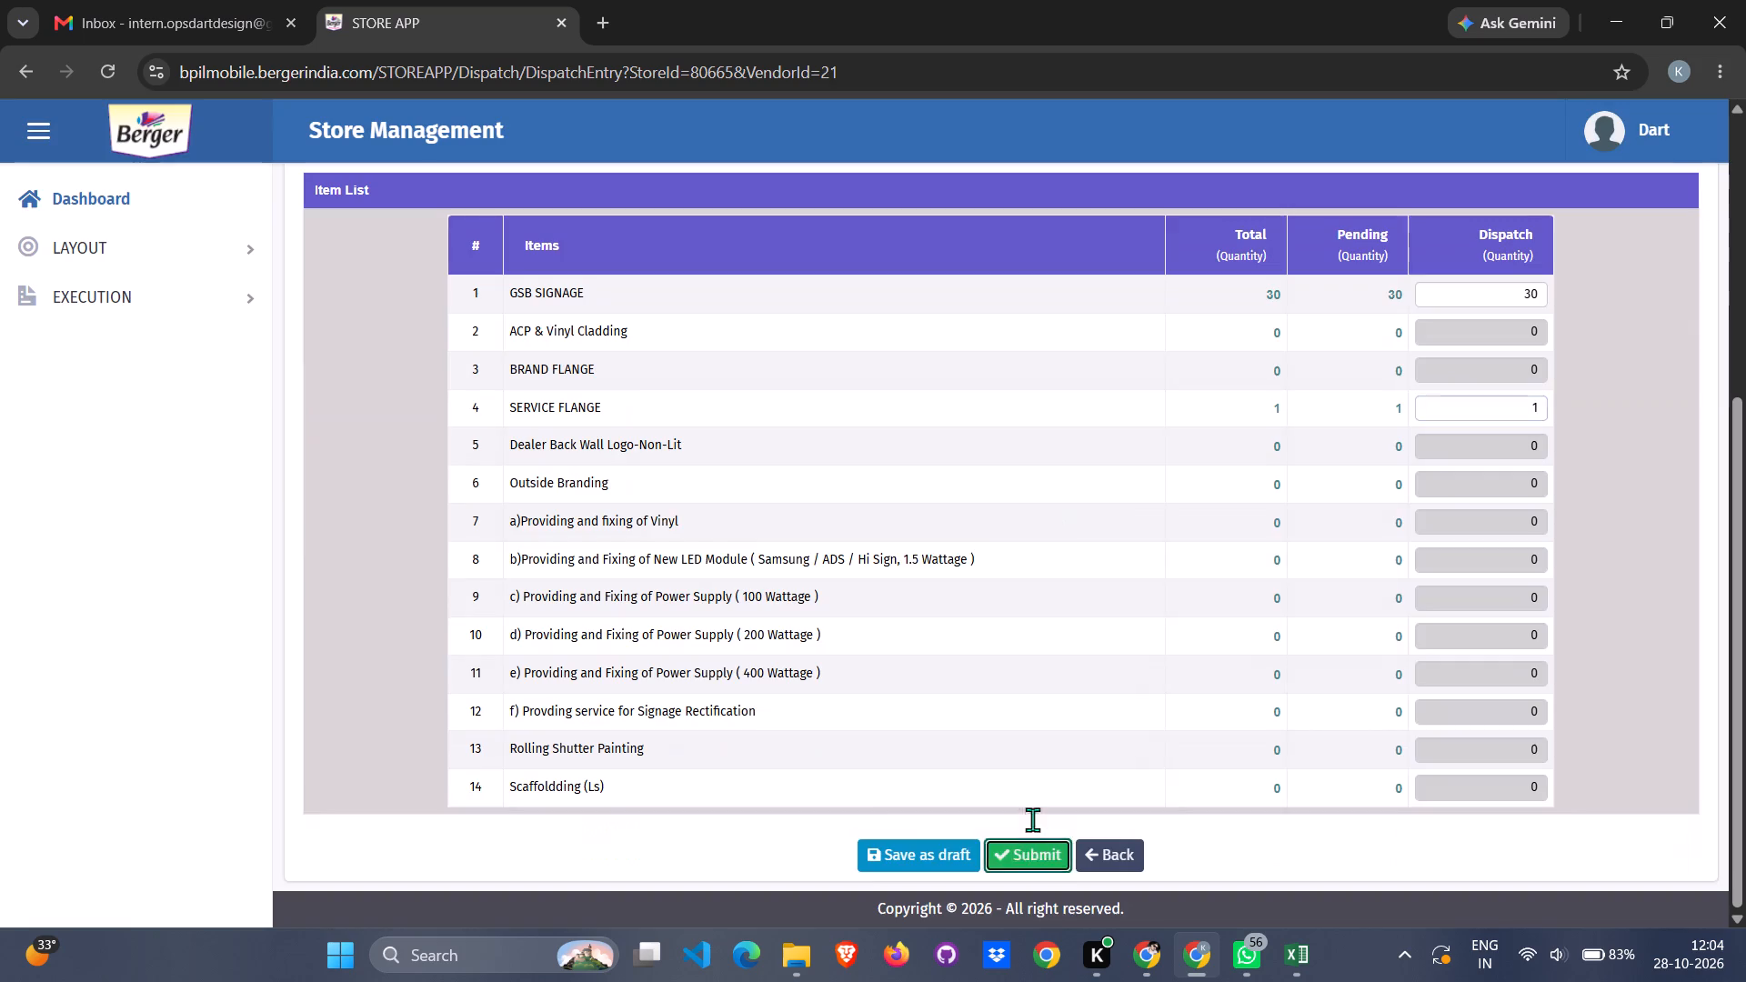
{"action": "left_click", "coordinate": [810, 642]}
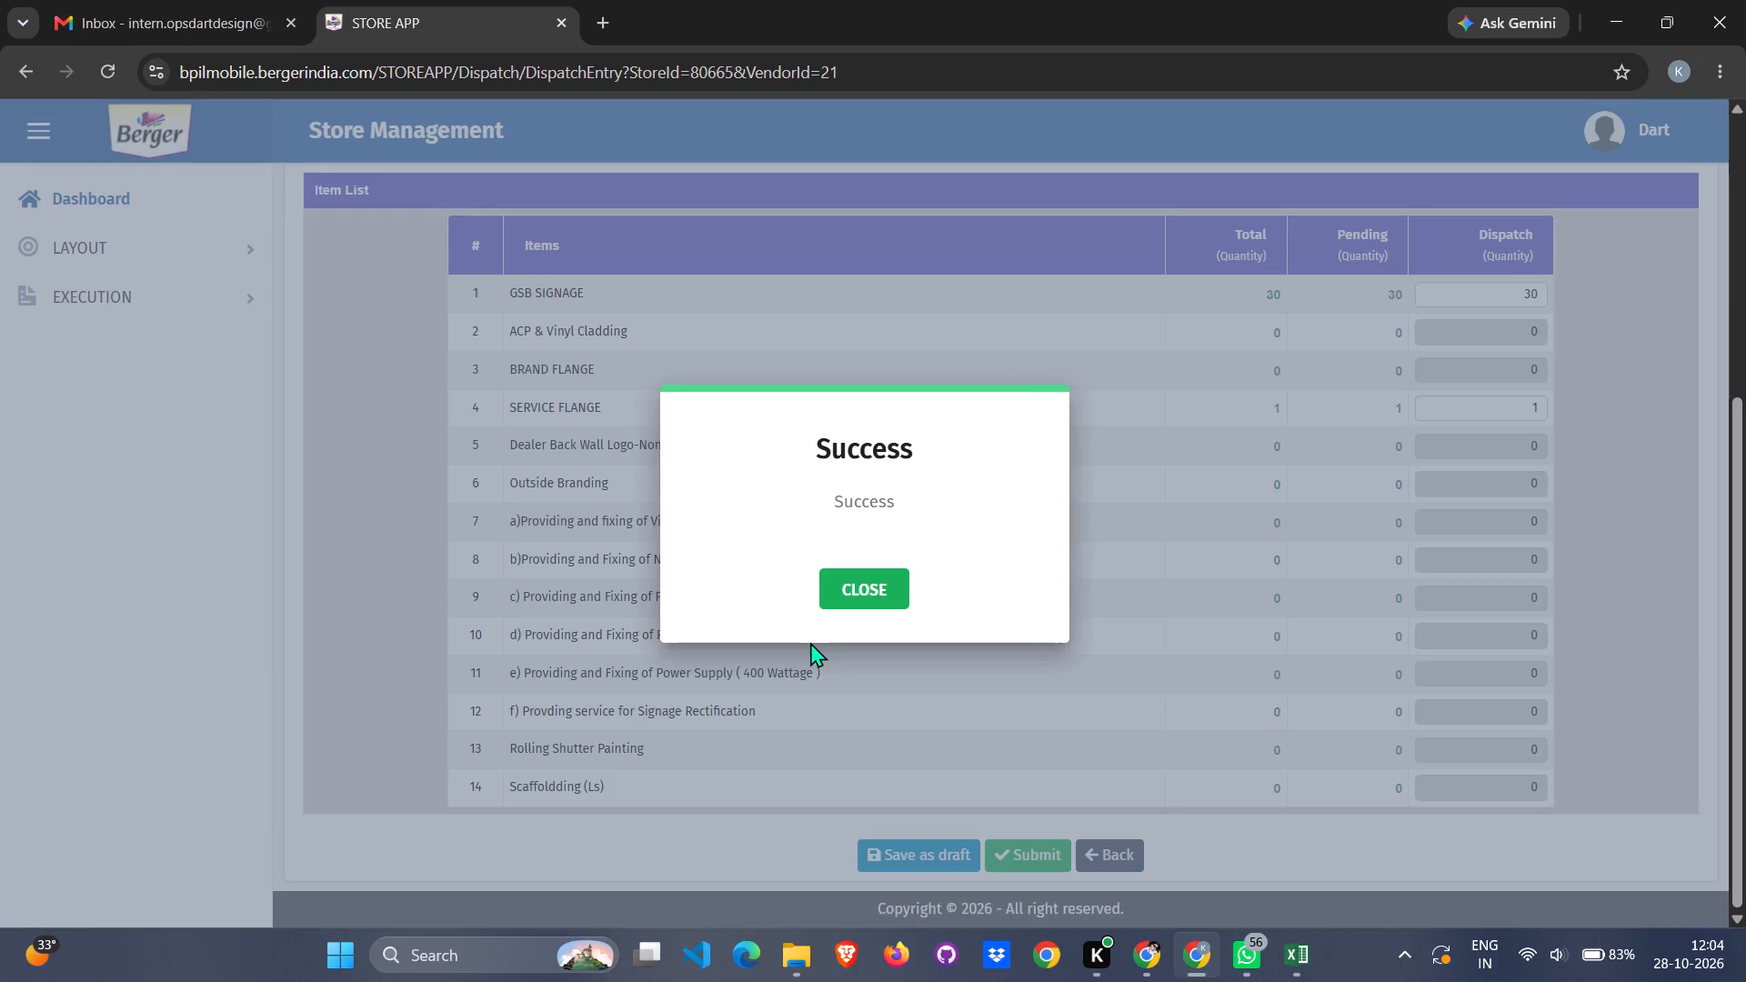
{"action": "left_click", "coordinate": [869, 596]}
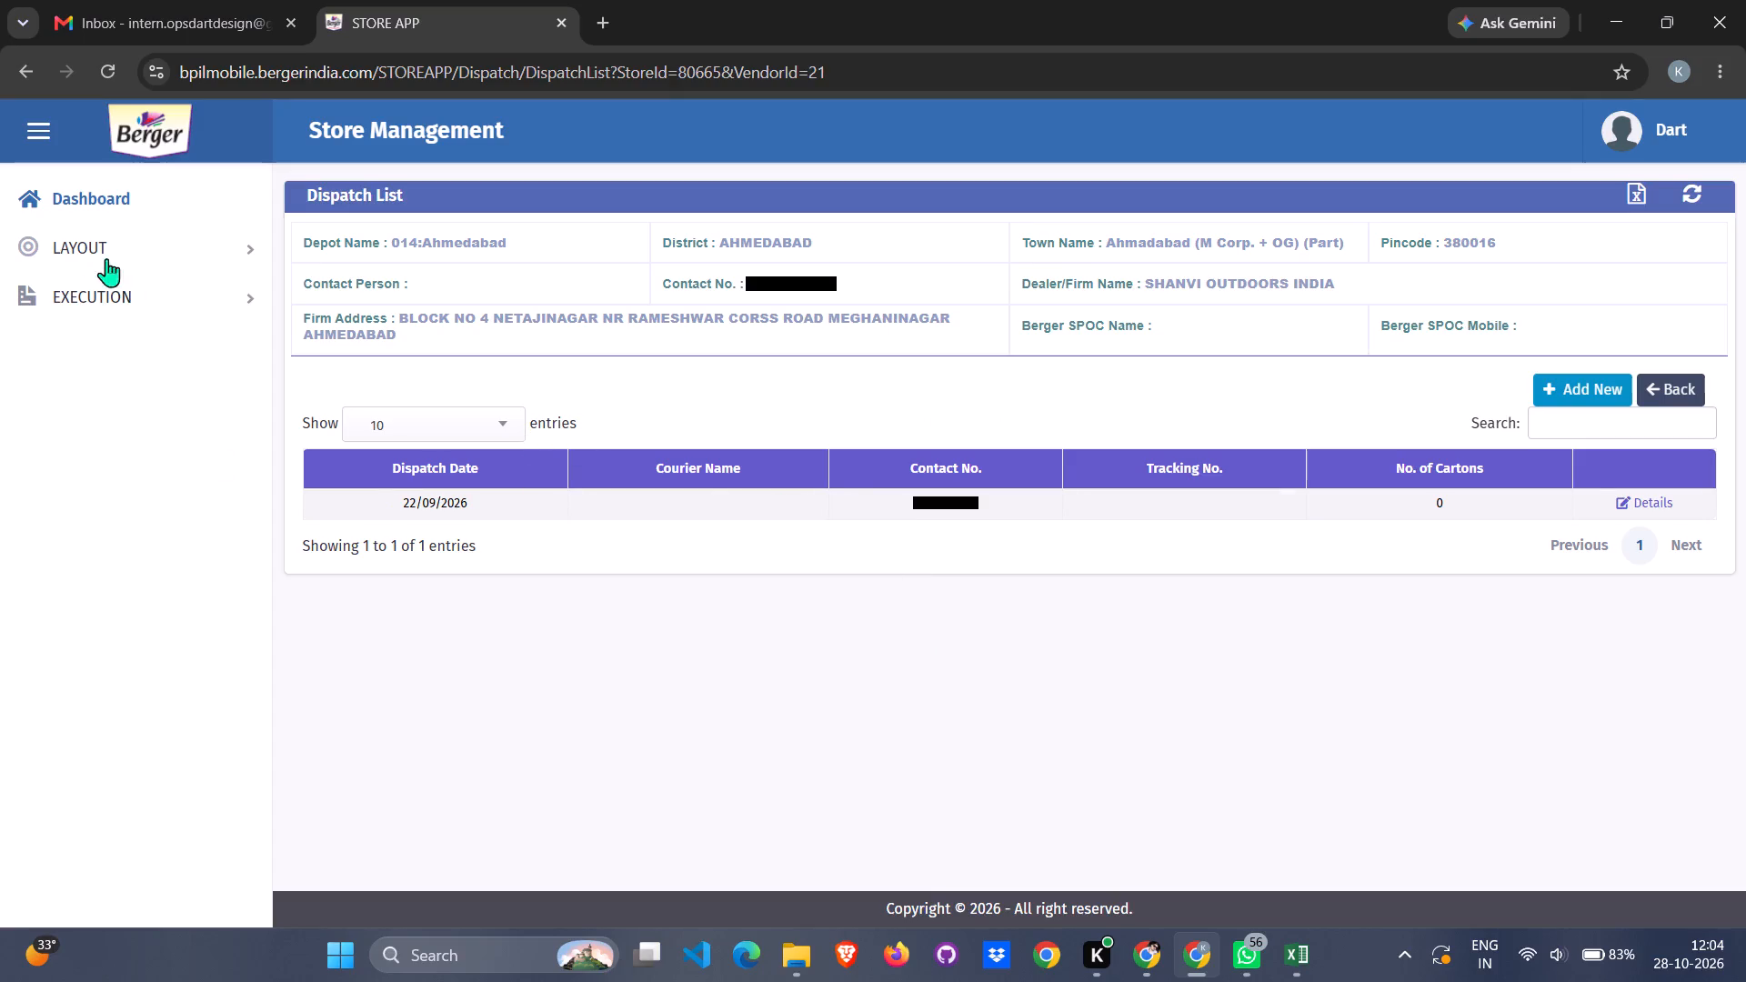
Open the Execution section's Dispatch Items store list.
{"action": "left_click", "coordinate": [96, 294]}
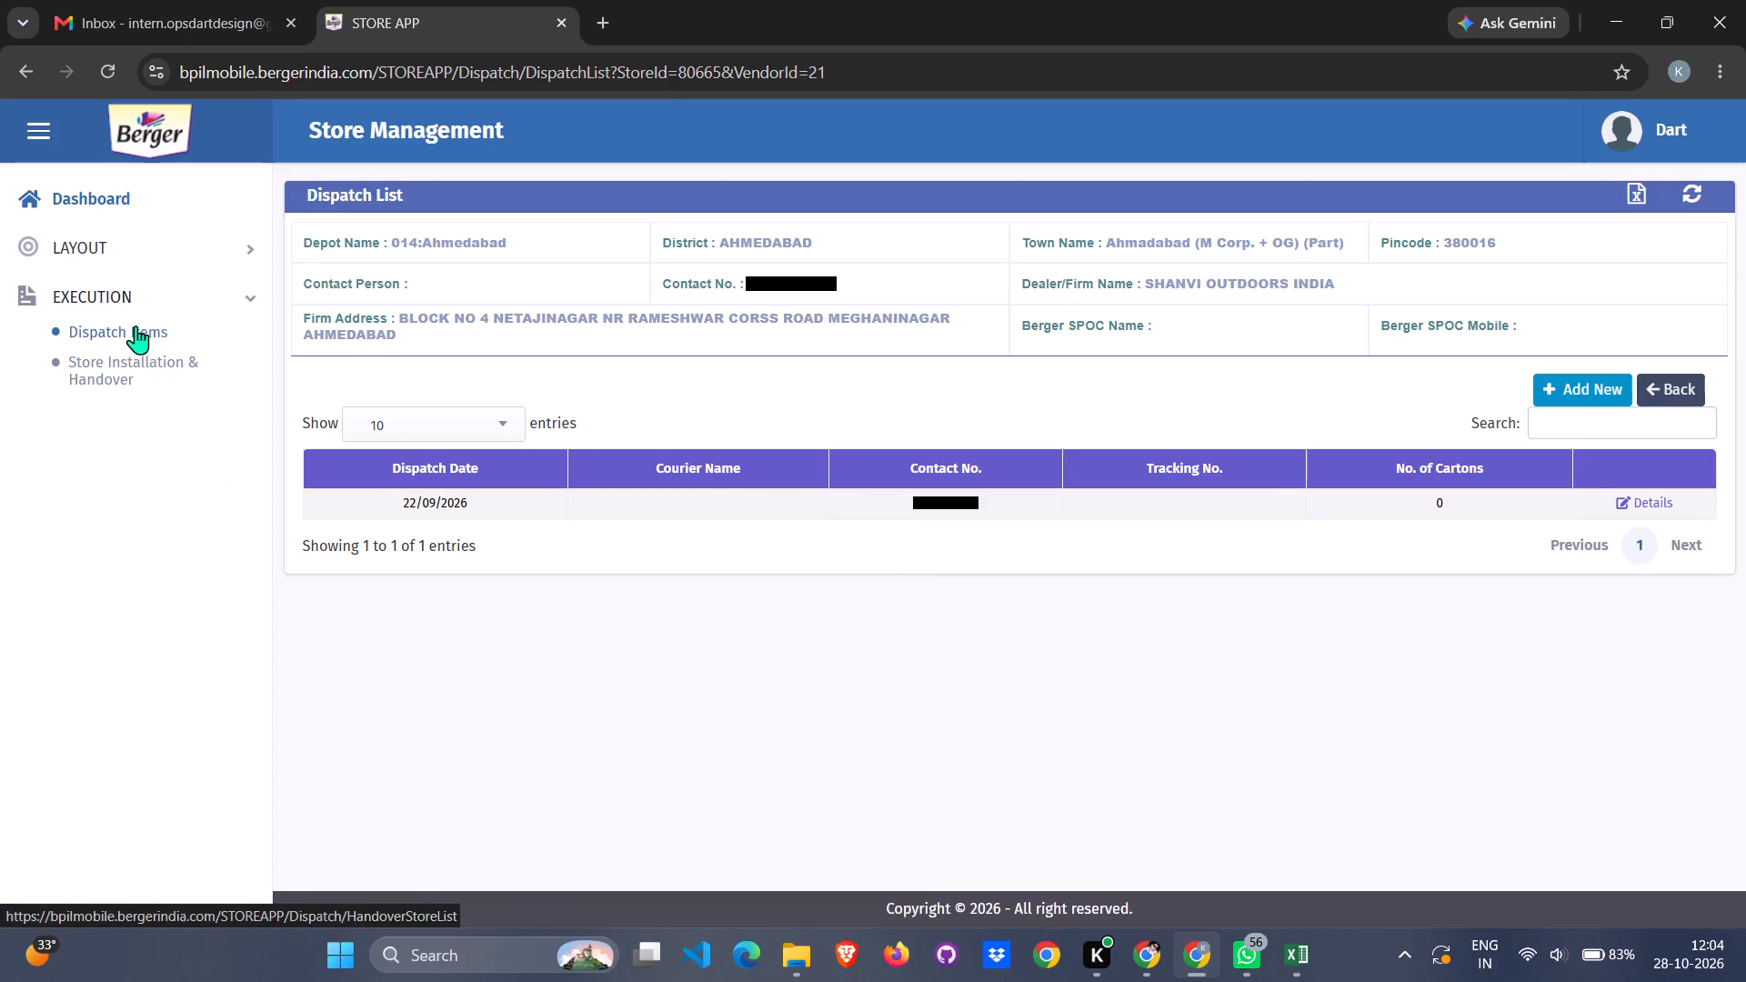
{"action": "left_click", "coordinate": [135, 325]}
Switch to Excel and search column F of West Summary for "J B" to locate the J B ENTERPRISE row.
{"action": "left_click", "coordinate": [1287, 943]}
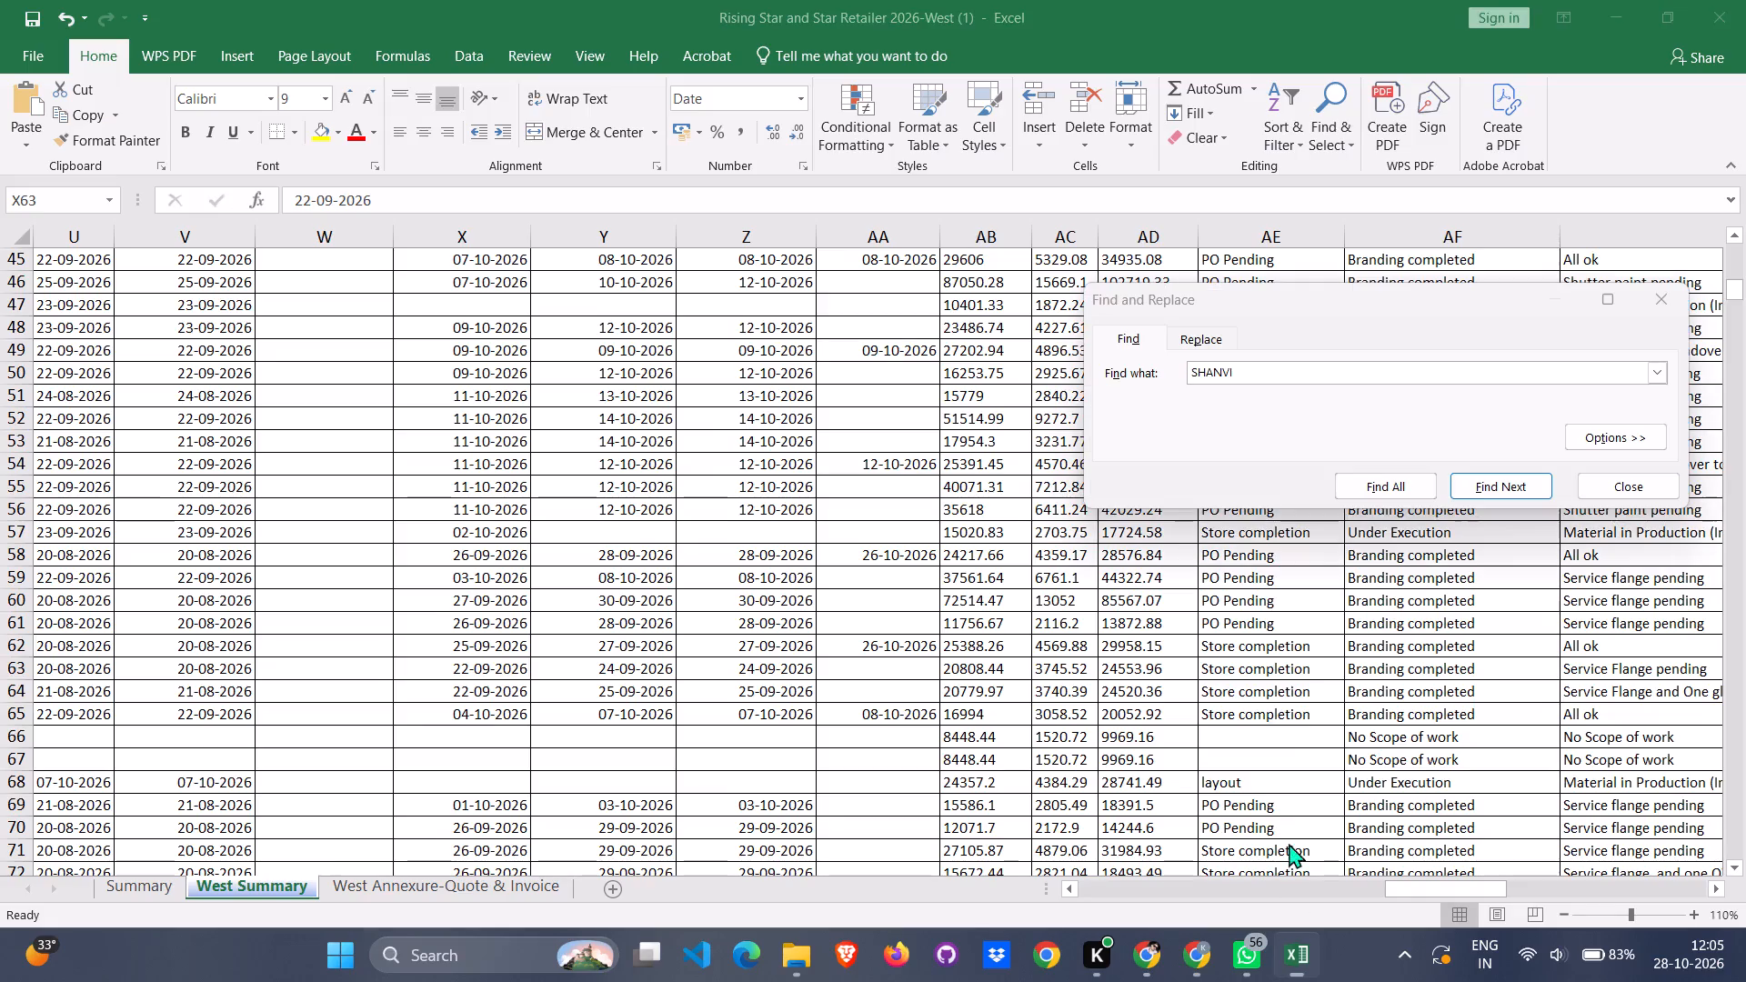
{"action": "scroll", "coordinate": [610, 411], "scroll_direction": "right", "scroll_amount": 20}
{"action": "scroll", "coordinate": [610, 411], "scroll_direction": "right", "scroll_amount": 1}
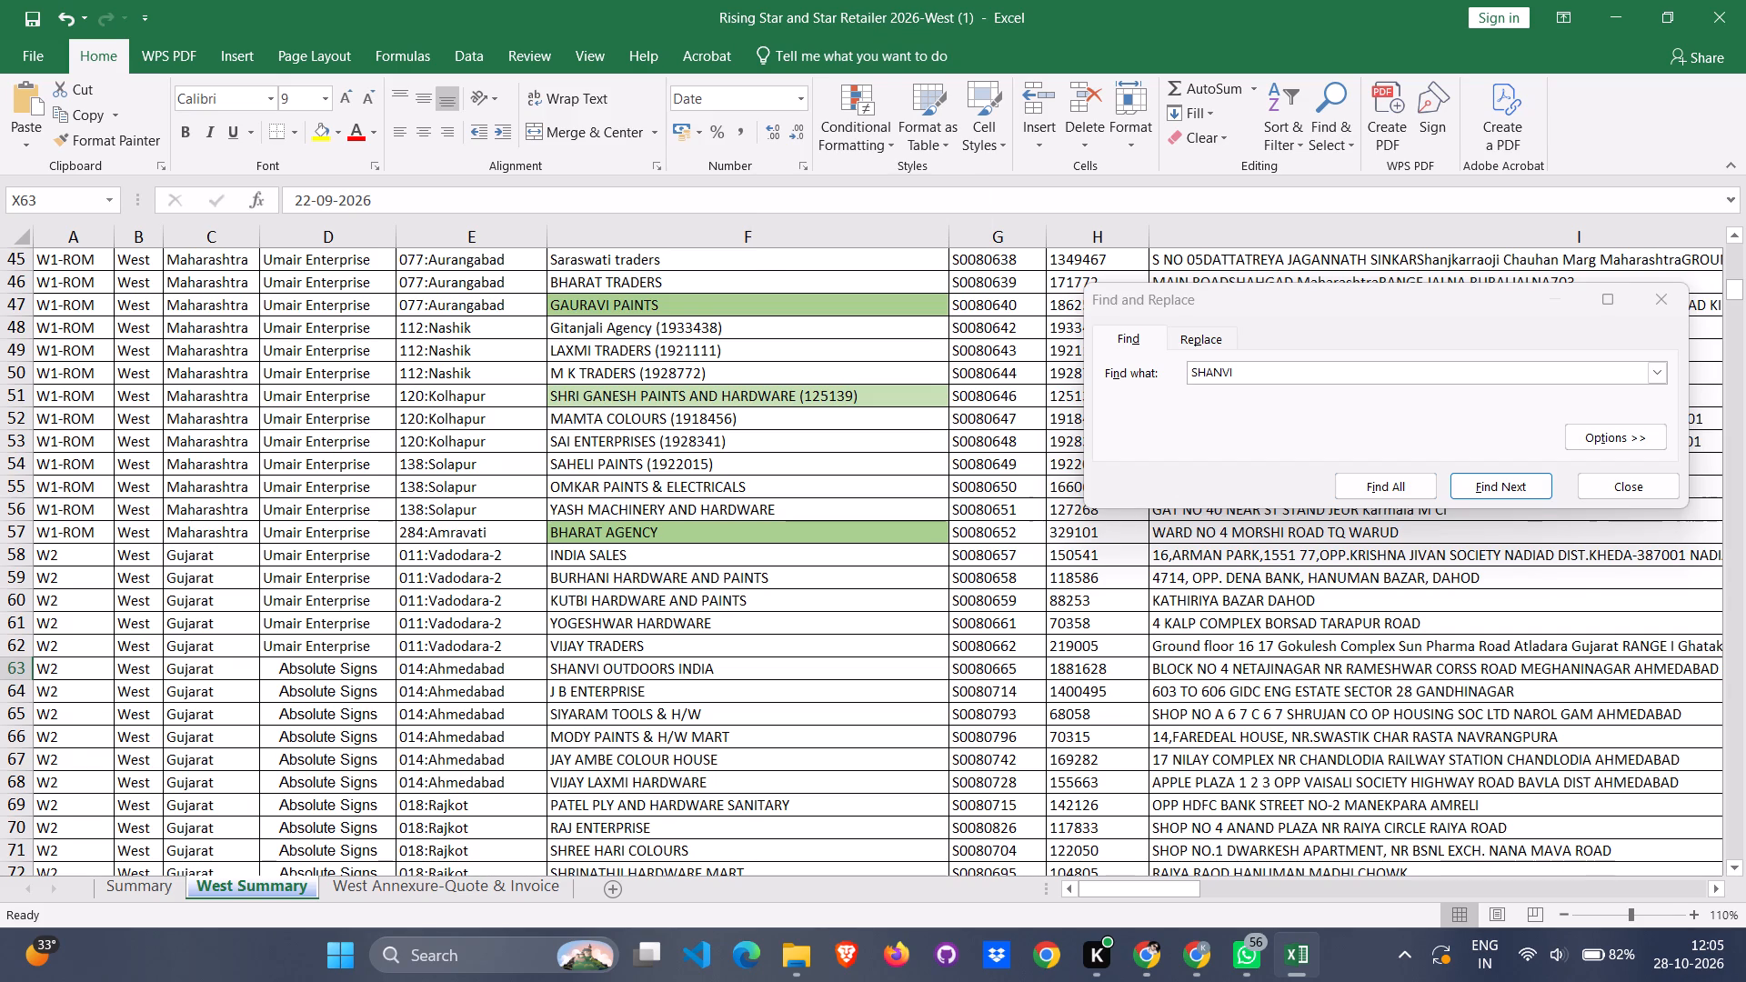
{"action": "left_click", "coordinate": [811, 244]}
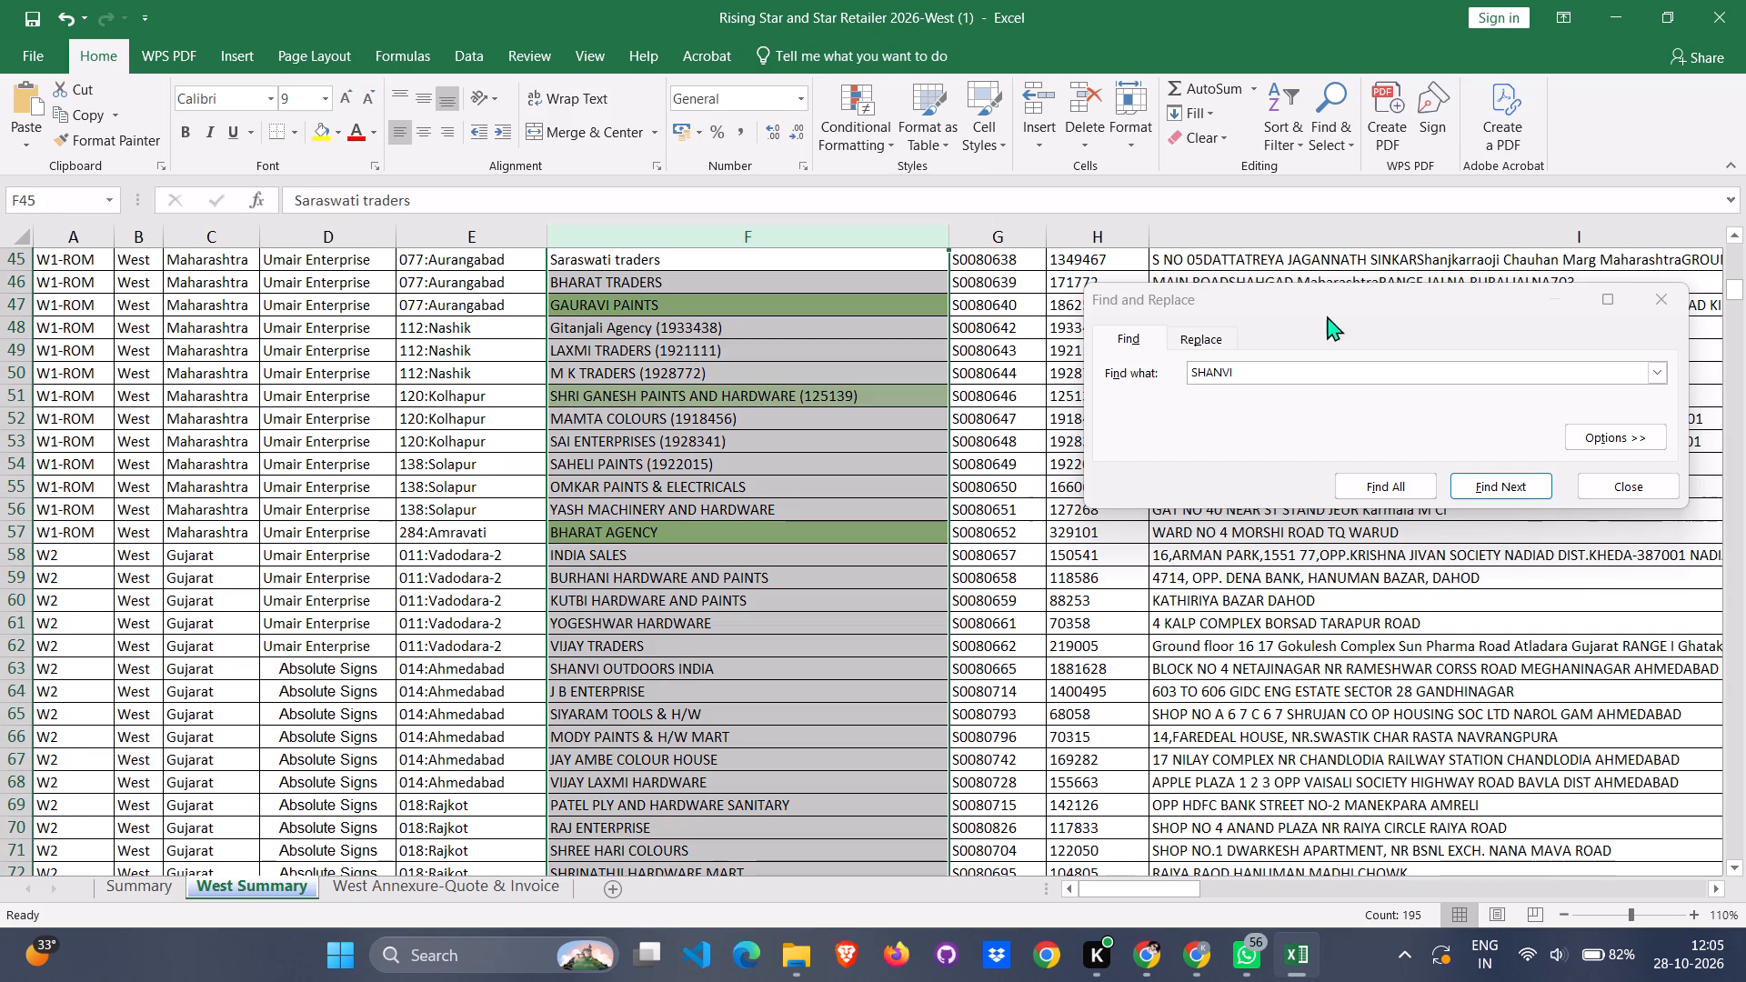
{"action": "left_click", "coordinate": [1287, 369]}
{"action": "key", "text": "BackSpace"}
{"action": "key", "text": "BackSpace"}
{"action": "key", "text": "BackSpace"}
{"action": "key", "text": "BackSpace"}
{"action": "key", "text": "BackSpace"}
{"action": "key", "text": "BackSpace"}
{"action": "key", "text": "BackSpace"}
{"action": "key", "text": "BackSpace"}
{"action": "key", "text": "BackSpace"}
{"action": "key", "text": "BackSpace"}
{"action": "key", "text": "BackSpace"}
{"action": "key", "text": "BackSpace"}
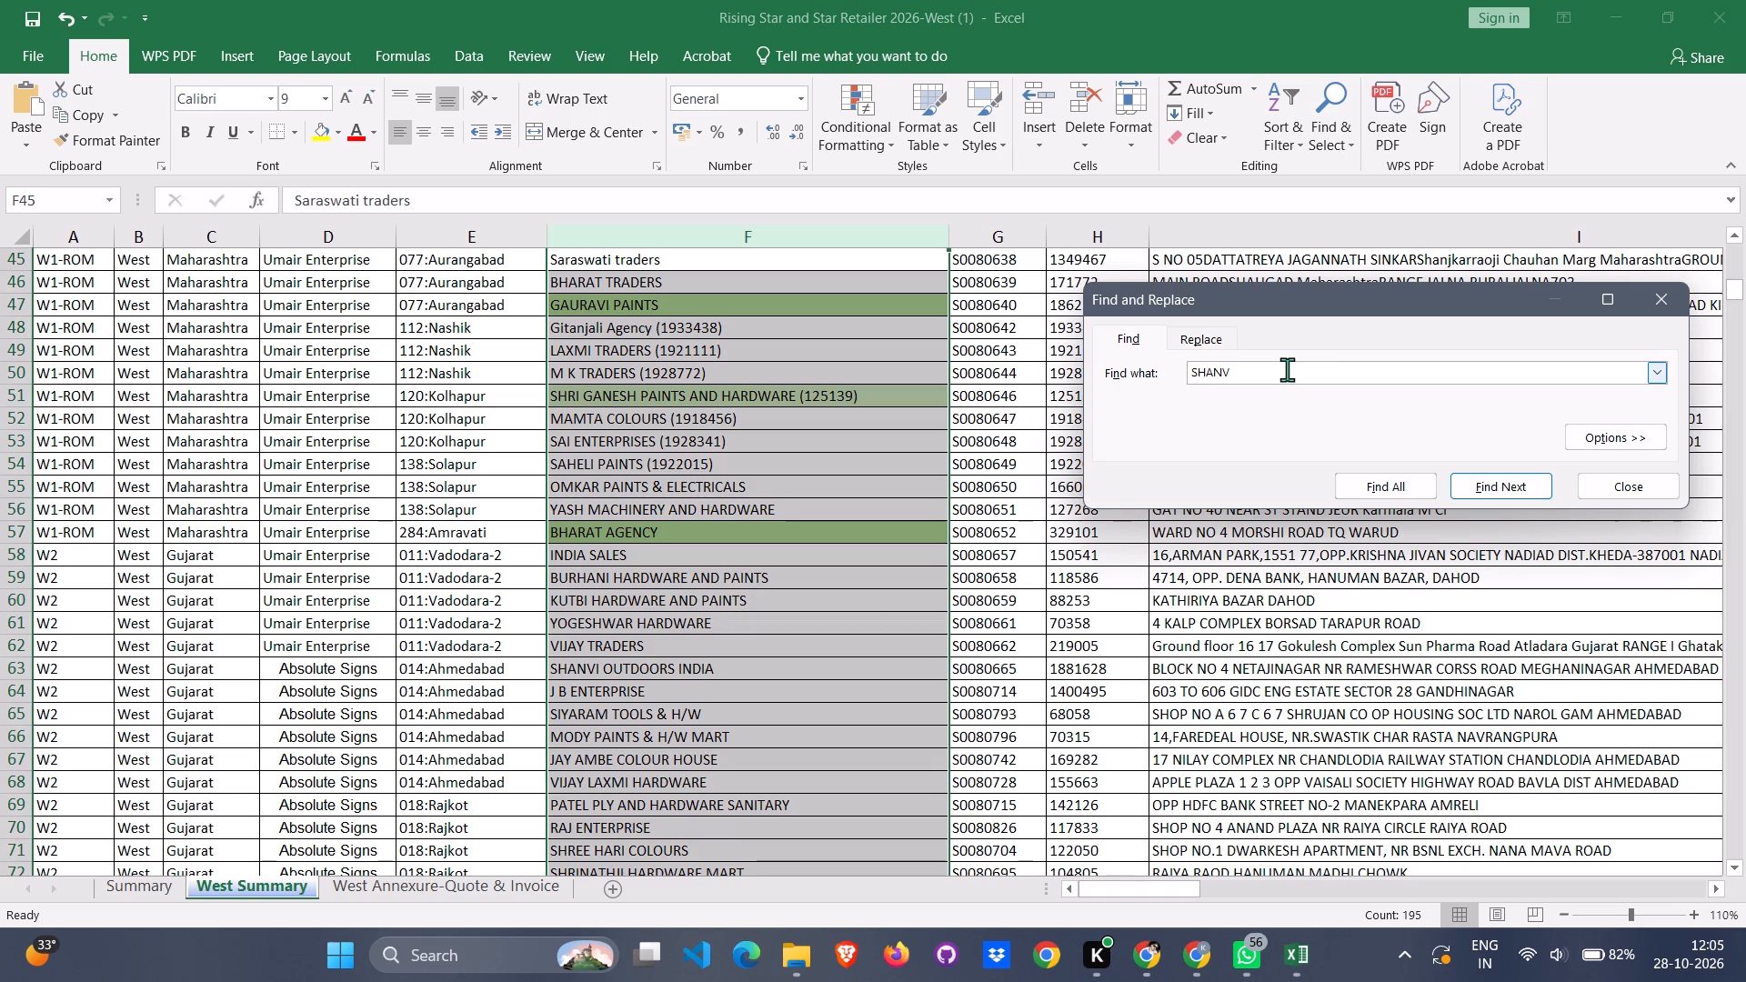
{"action": "type", "text": "J"}
{"action": "key", "text": "space"}
{"action": "key", "text": "b"}
{"action": "left_click", "coordinate": [1502, 476]}
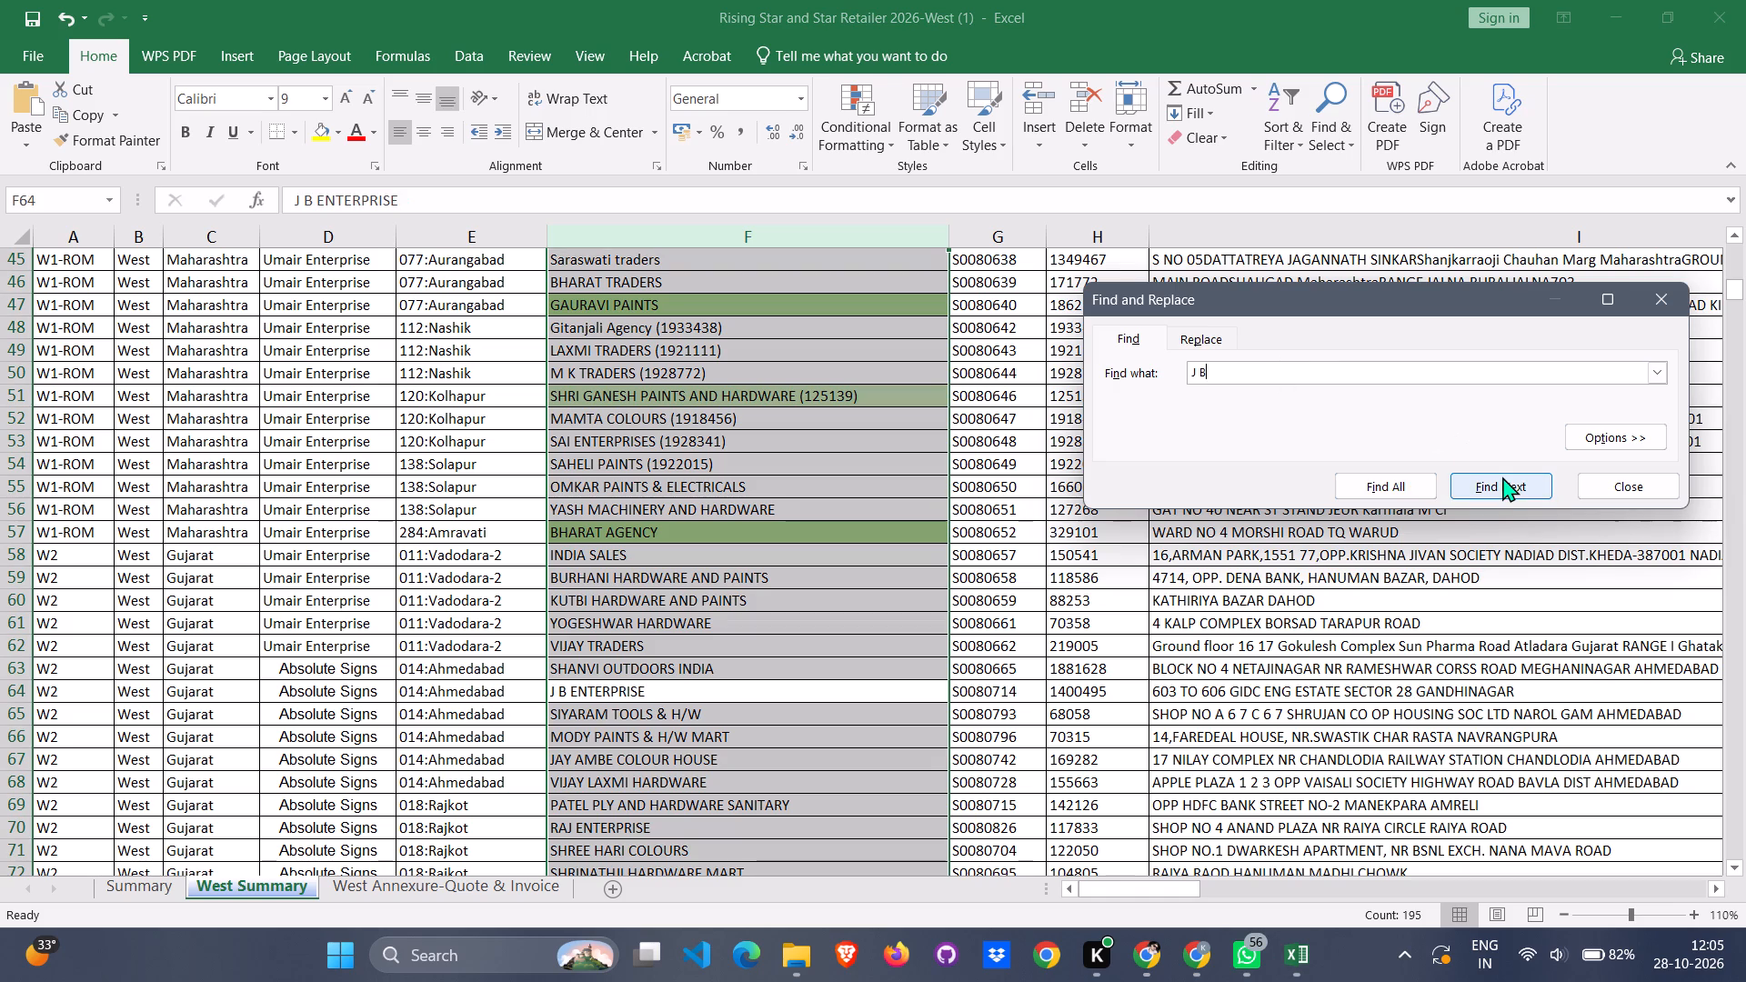
{"action": "left_click", "coordinate": [673, 696]}
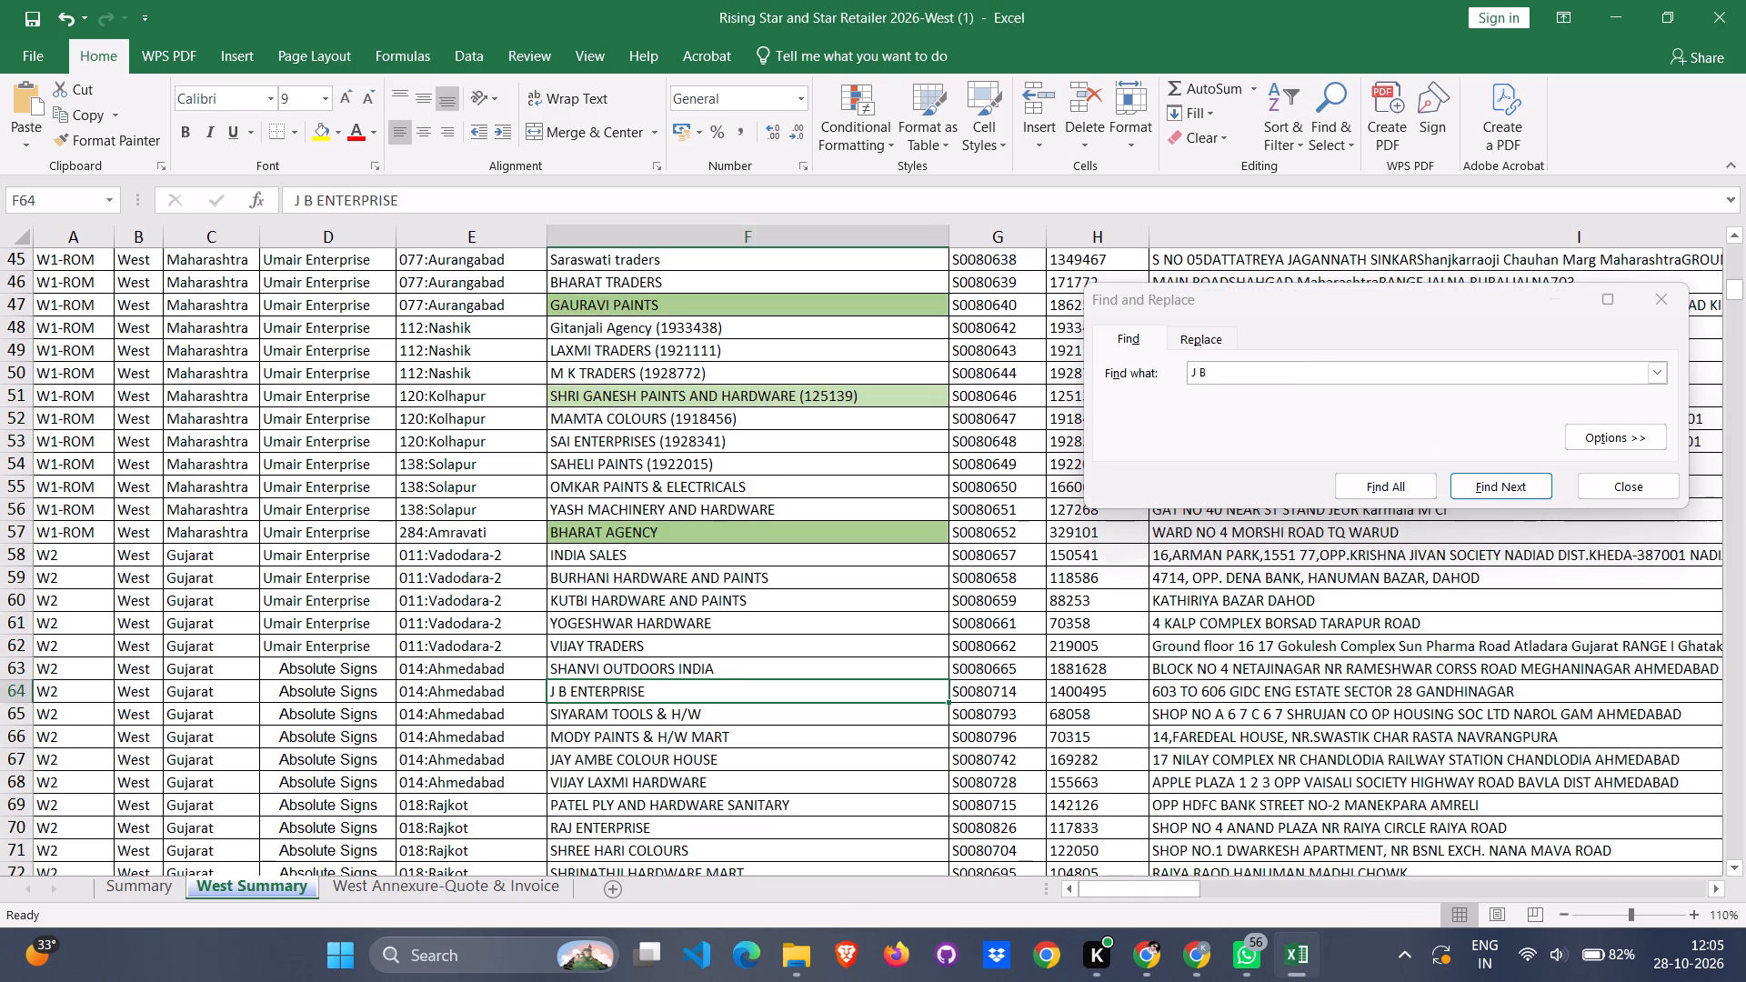
Copy store code S0080714 into the store app's Dispatch Items search and start a new dispatch entry for J B ENTERPRISE.
{"action": "left_click", "coordinate": [1008, 686]}
{"action": "key", "text": "ctrl+c"}
{"action": "left_click", "coordinate": [1207, 956]}
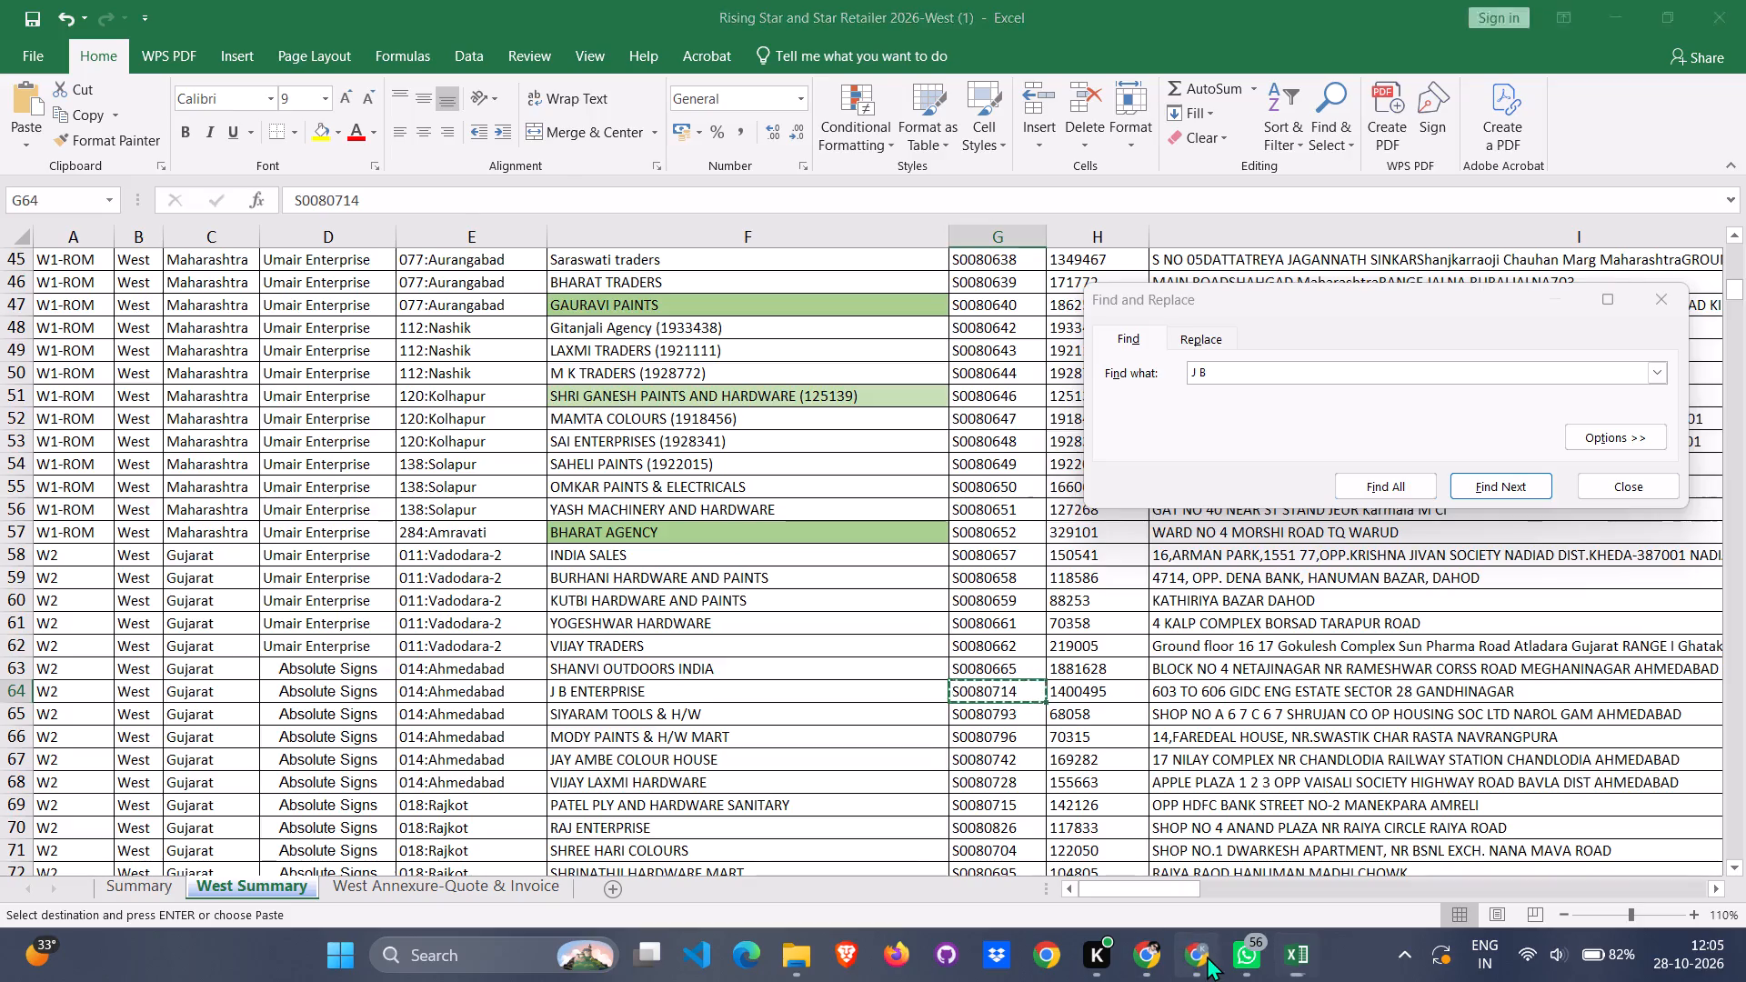
{"action": "left_click", "coordinate": [1589, 229]}
{"action": "key", "text": "ctrl+v"}
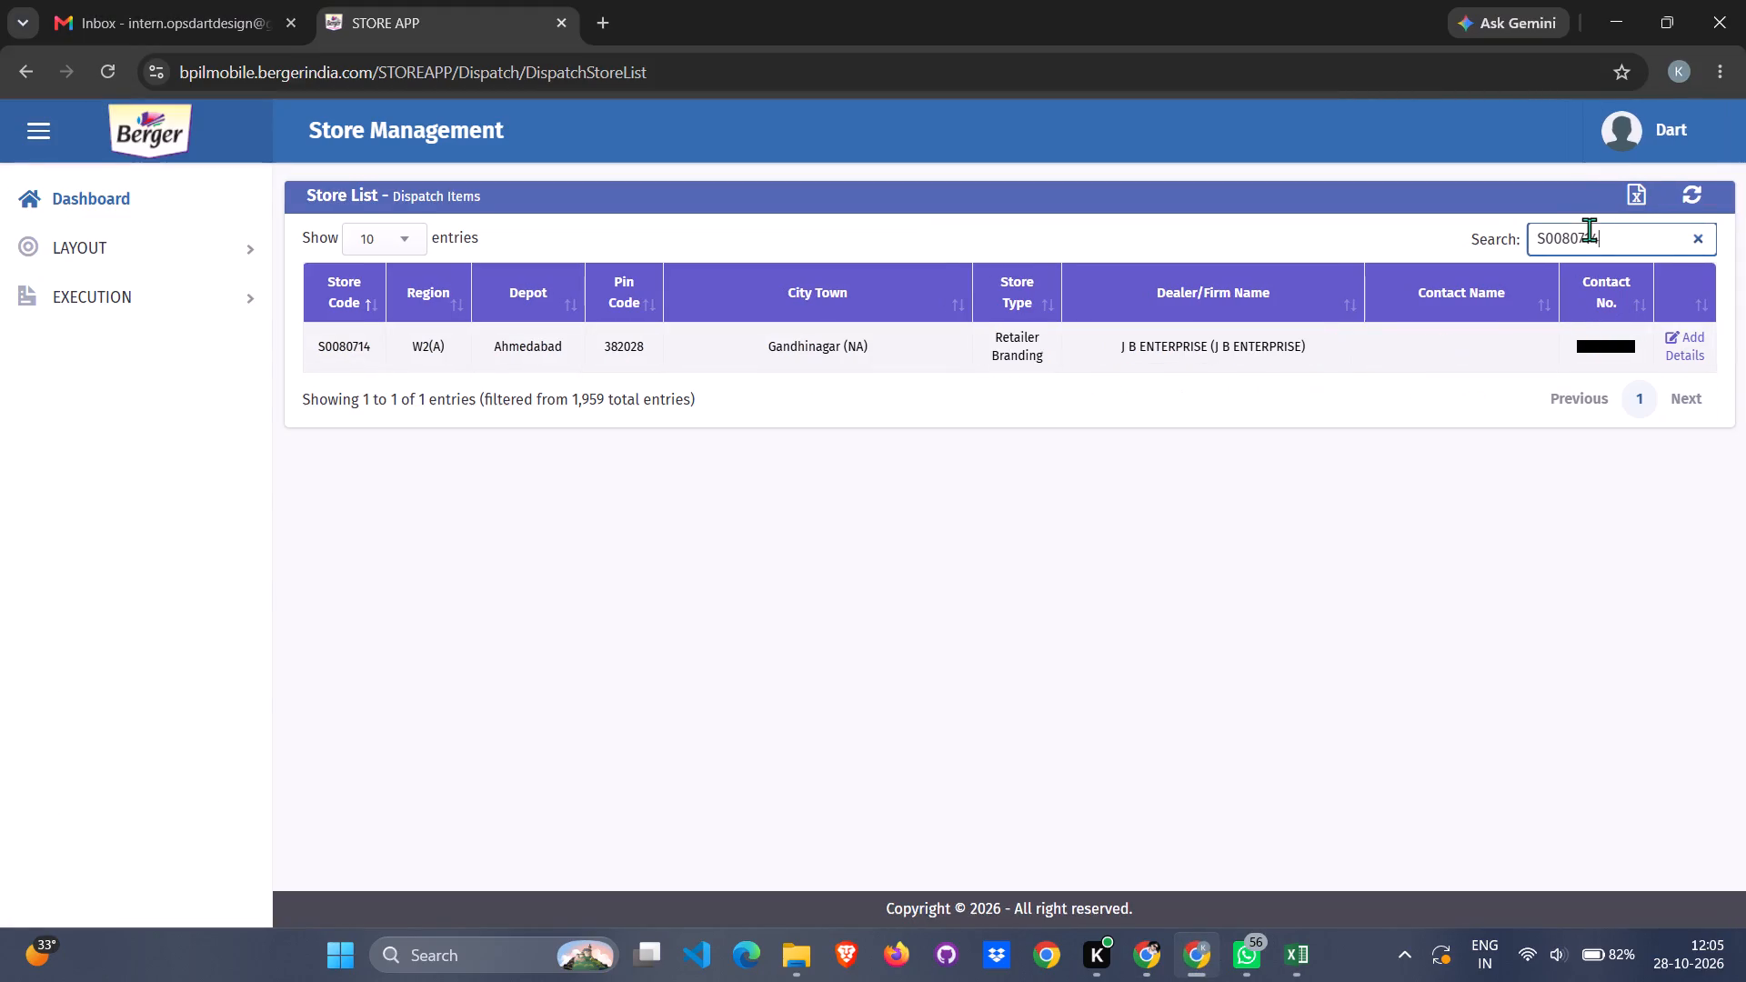
{"action": "left_click", "coordinate": [1691, 353]}
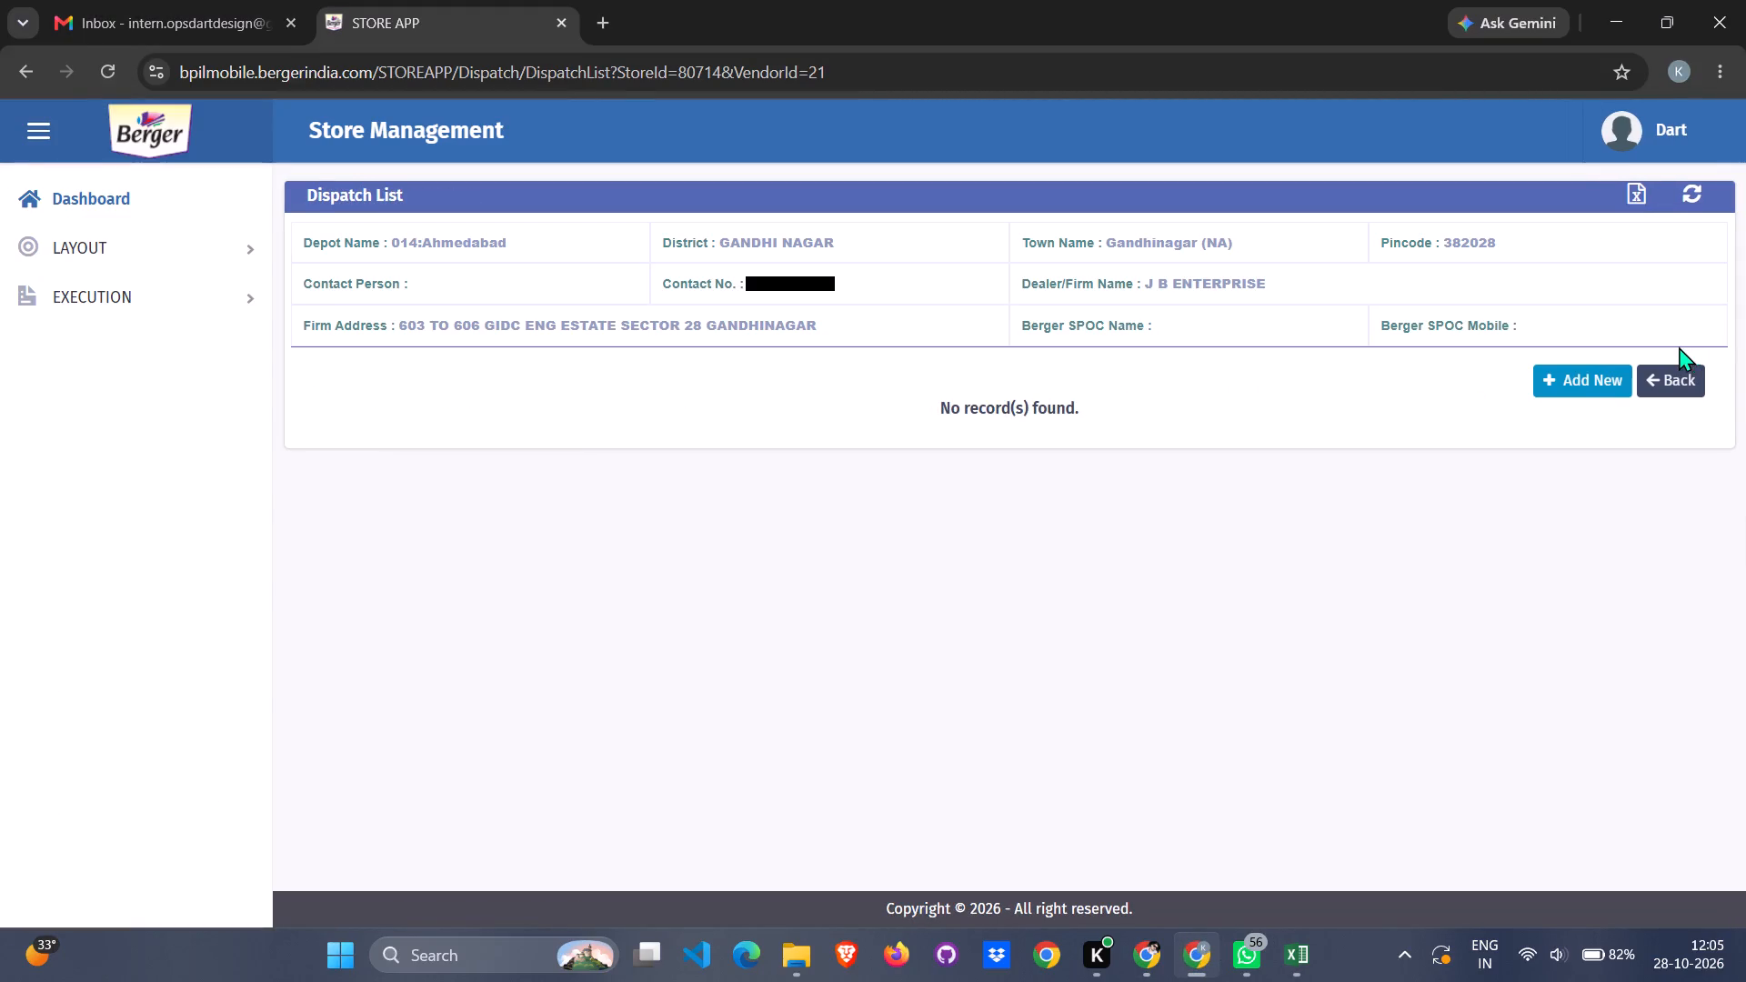
{"action": "left_click", "coordinate": [1576, 374]}
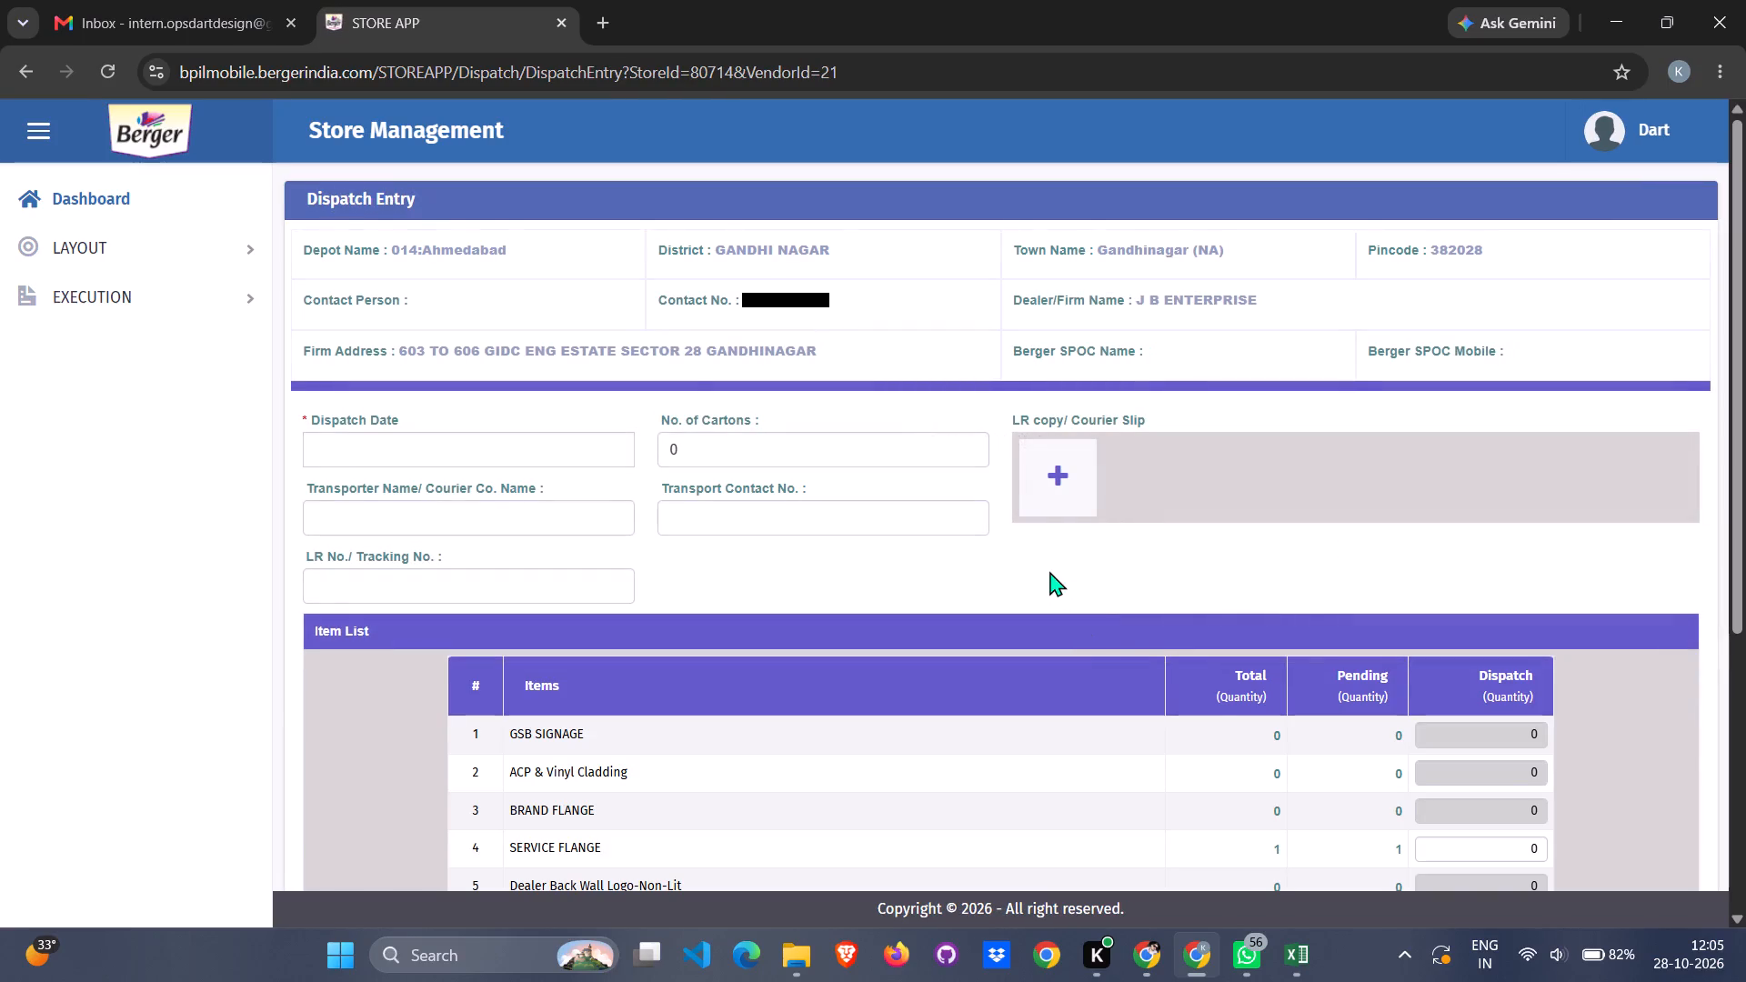
Copy the date 22-09-2026 from column X of the J B ENTERPRISE row in Excel into the entry's Dispatch Date.
{"action": "left_click", "coordinate": [1294, 955]}
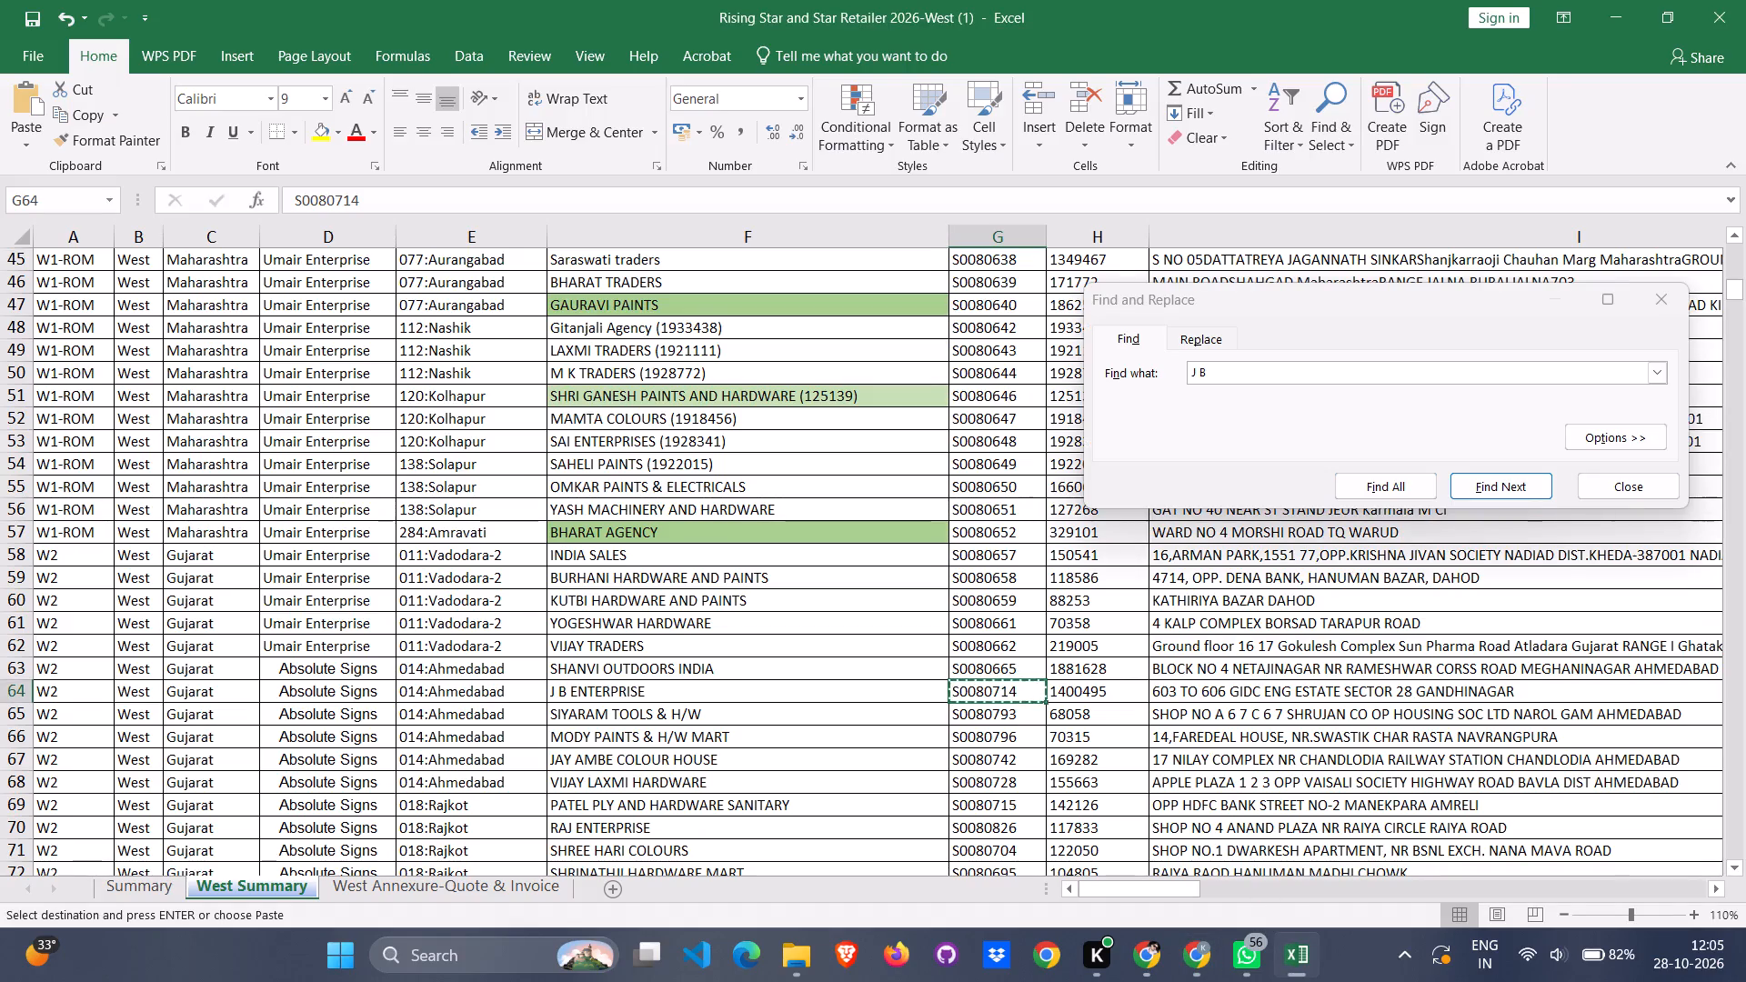
{"action": "left_click", "coordinate": [19, 693]}
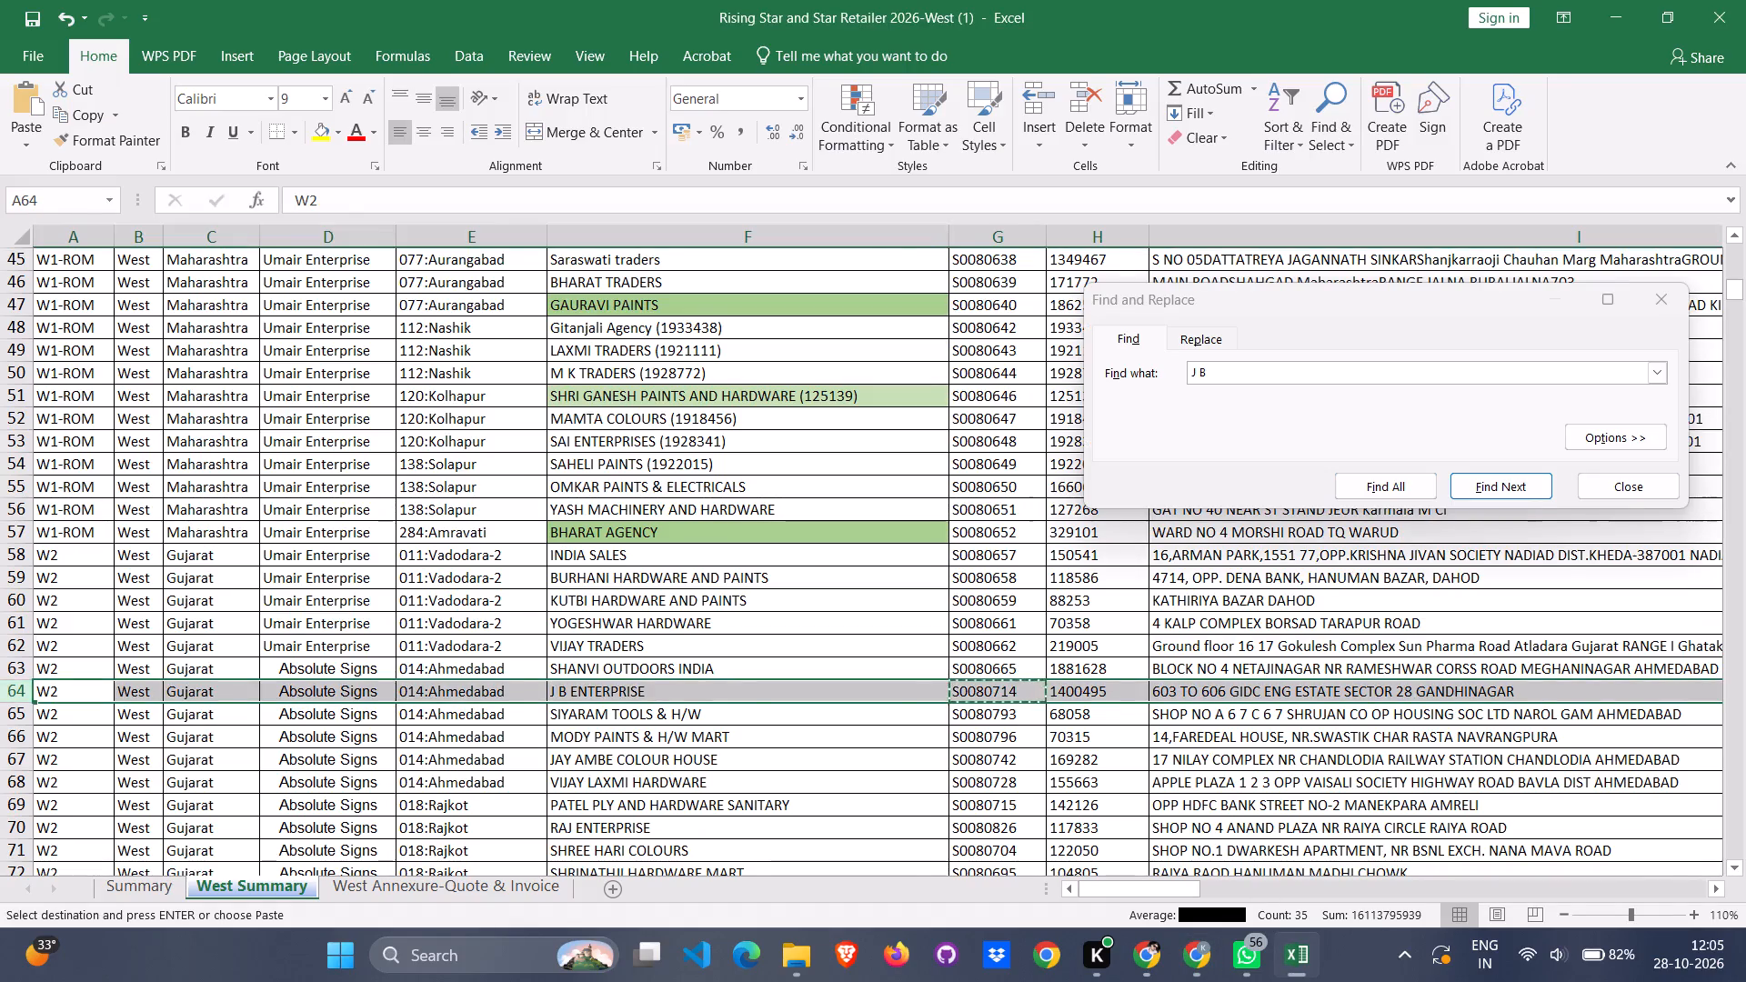
{"action": "scroll", "coordinate": [567, 739], "scroll_direction": "left", "scroll_amount": 10}
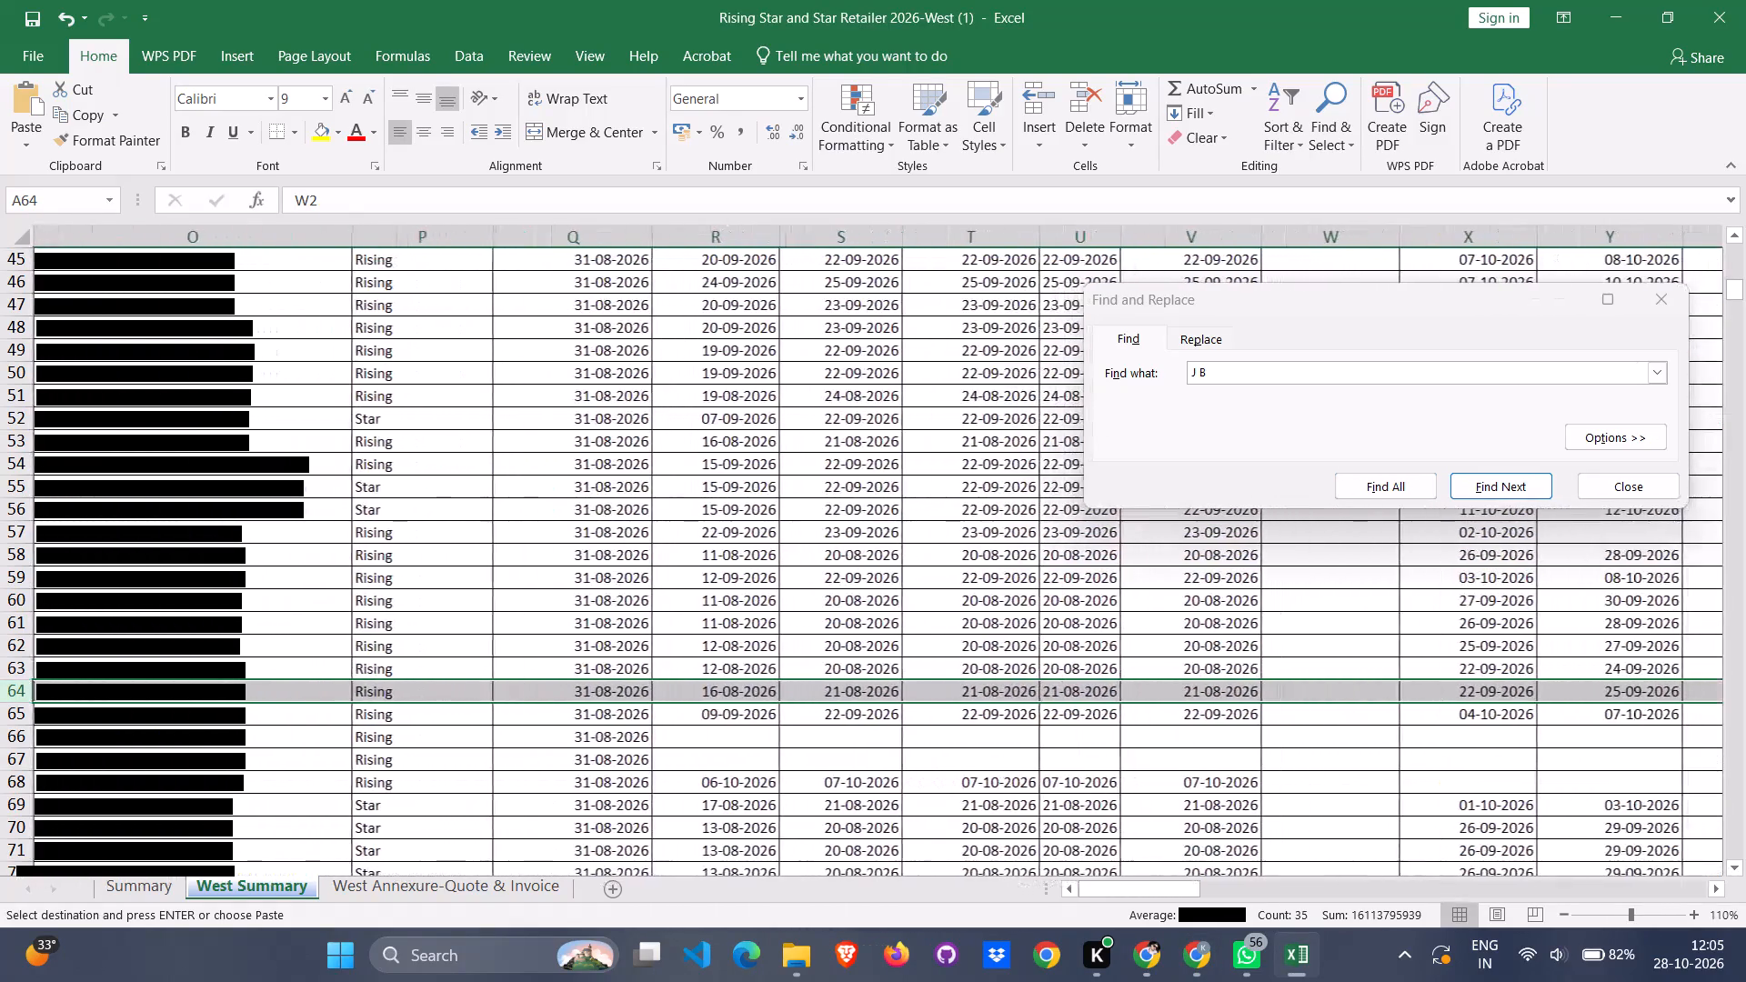
{"action": "scroll", "coordinate": [577, 736], "scroll_direction": "left", "scroll_amount": 9}
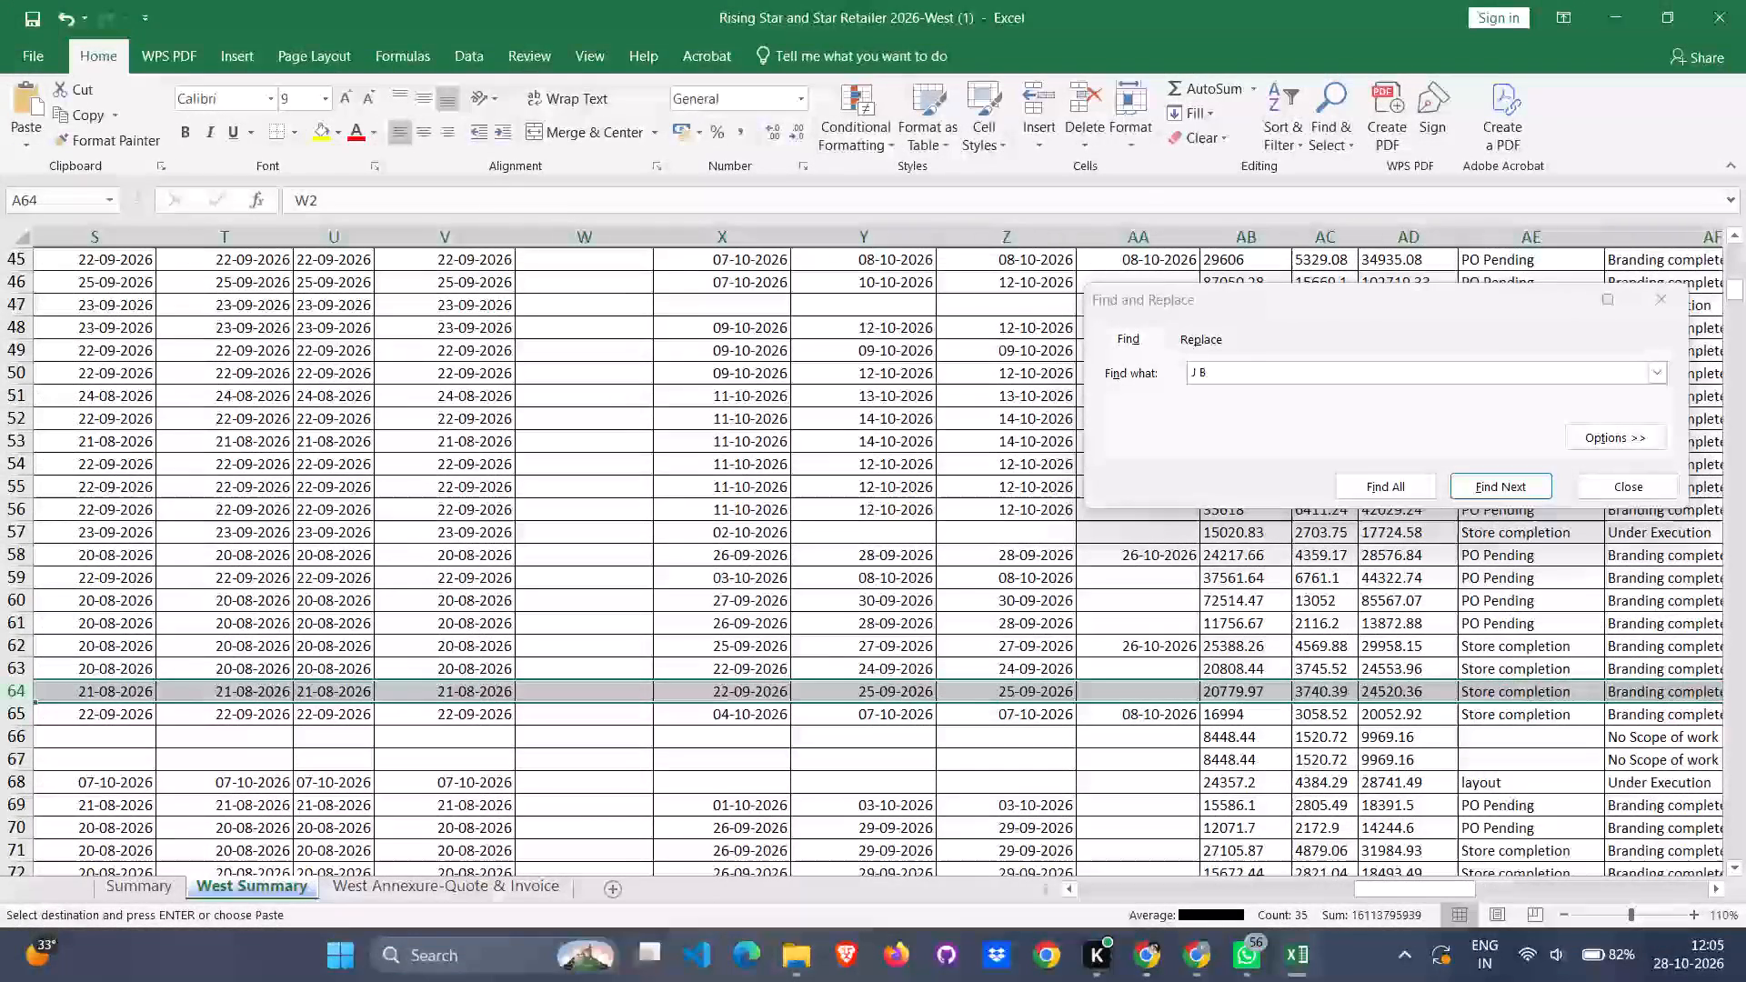
{"action": "left_click", "coordinate": [722, 692]}
{"action": "key", "text": "ctrl+c"}
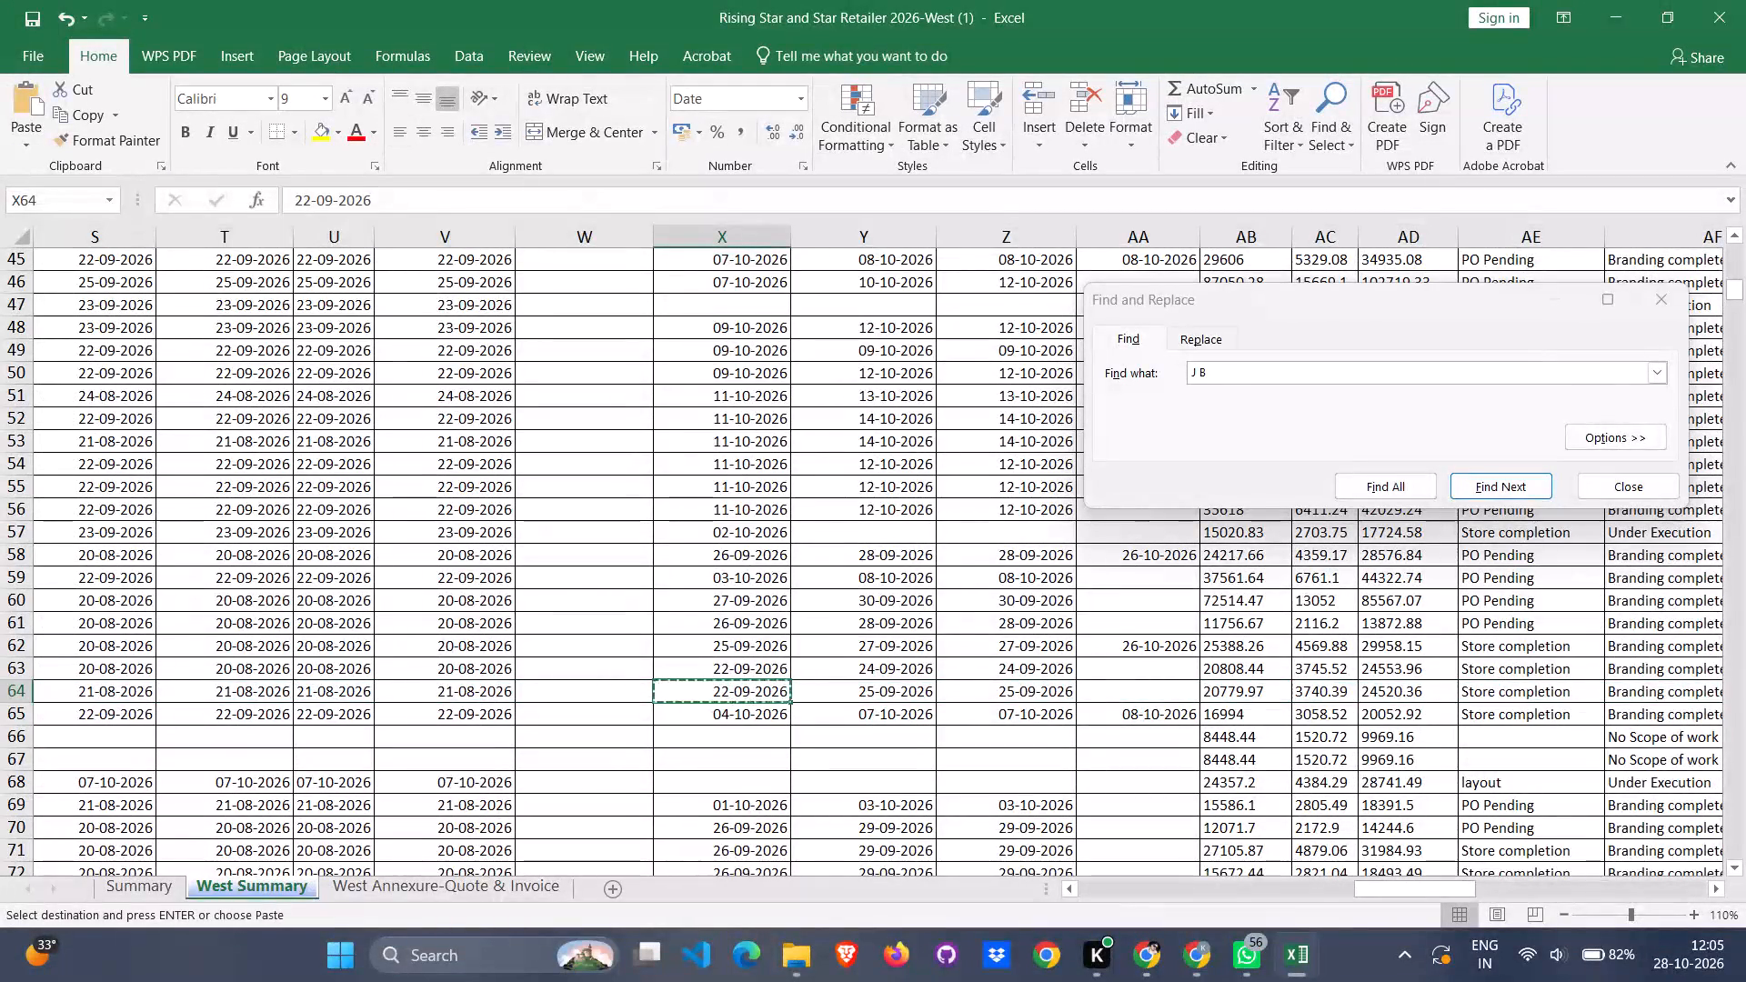
{"action": "left_click", "coordinate": [1189, 966]}
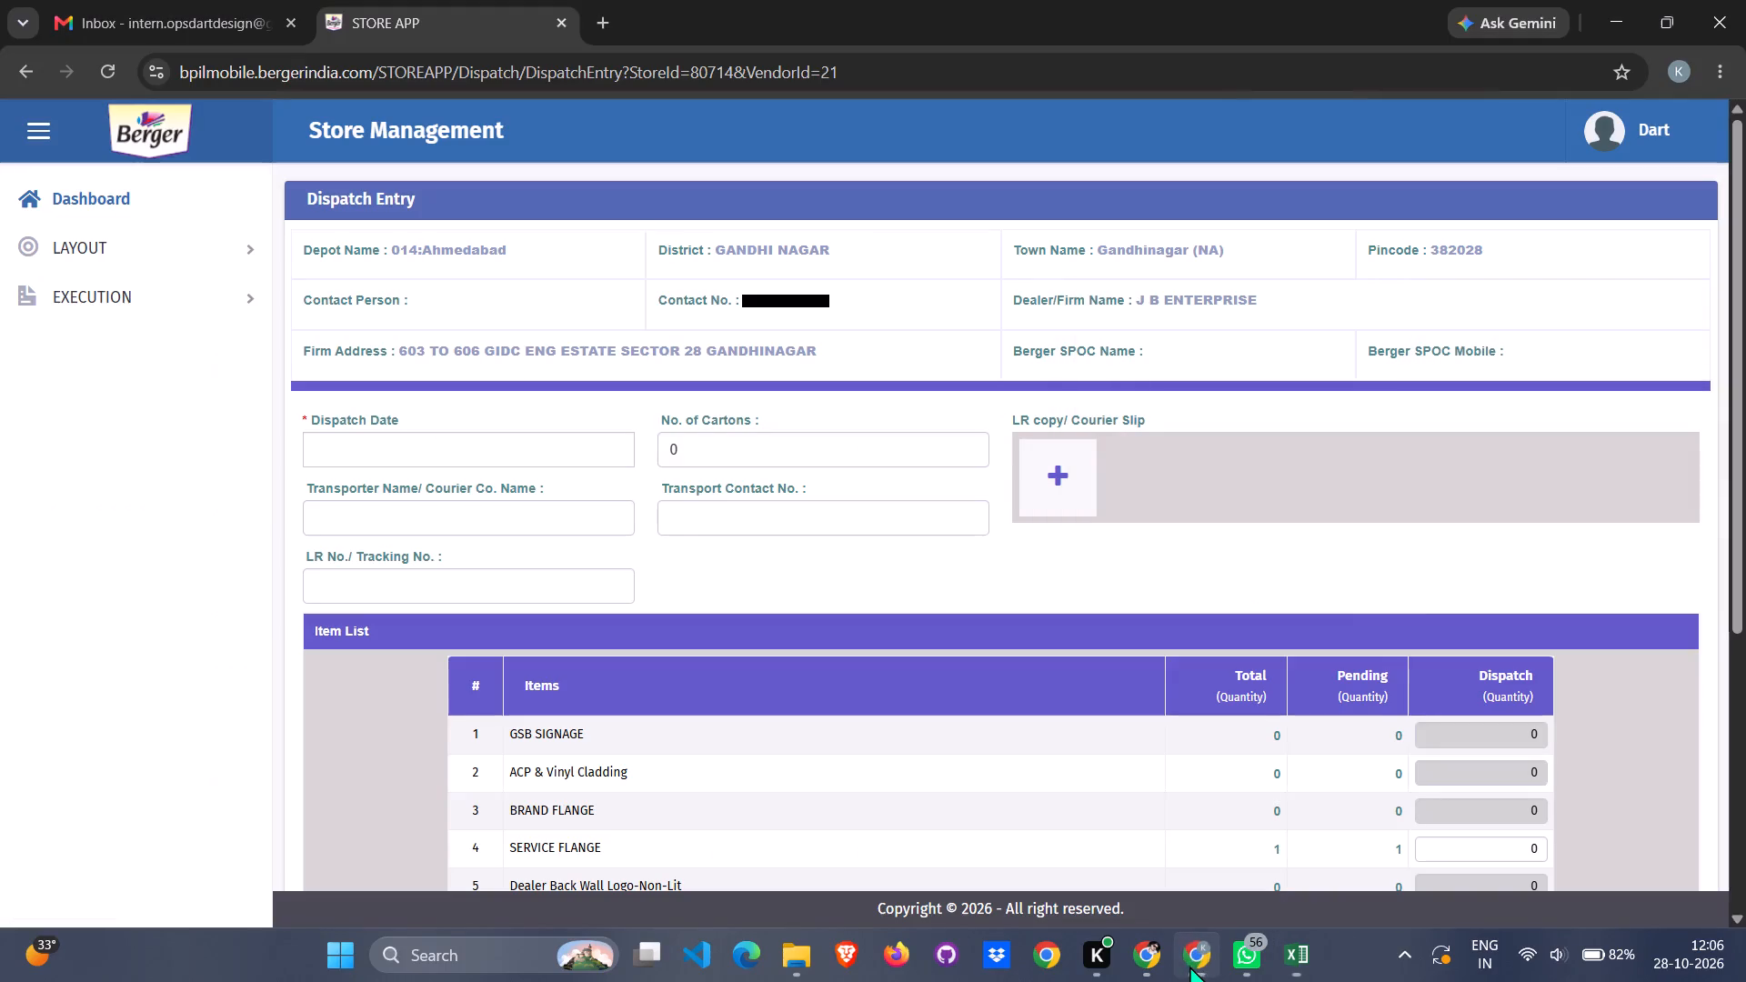
{"action": "left_click", "coordinate": [414, 446]}
{"action": "key", "text": "ctrl+v"}
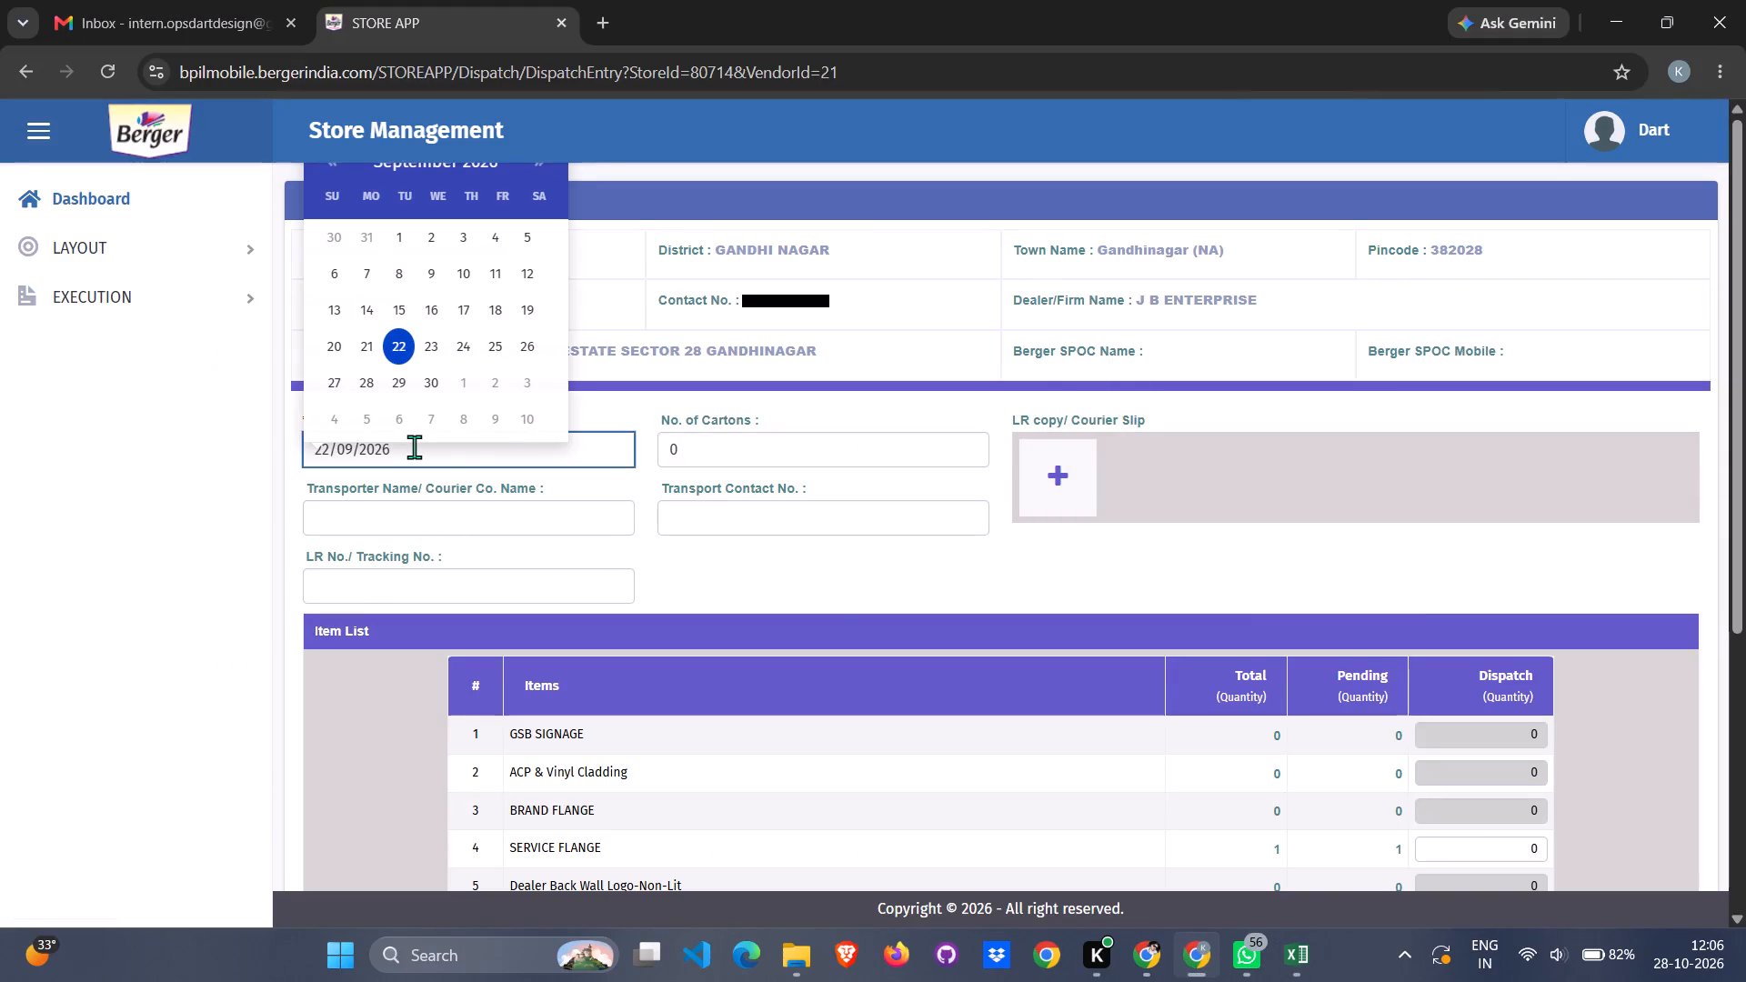
Fill the Transport Contact No. with the previously used contact number.
{"action": "left_click", "coordinate": [727, 522]}
{"action": "left_click", "coordinate": [799, 572]}
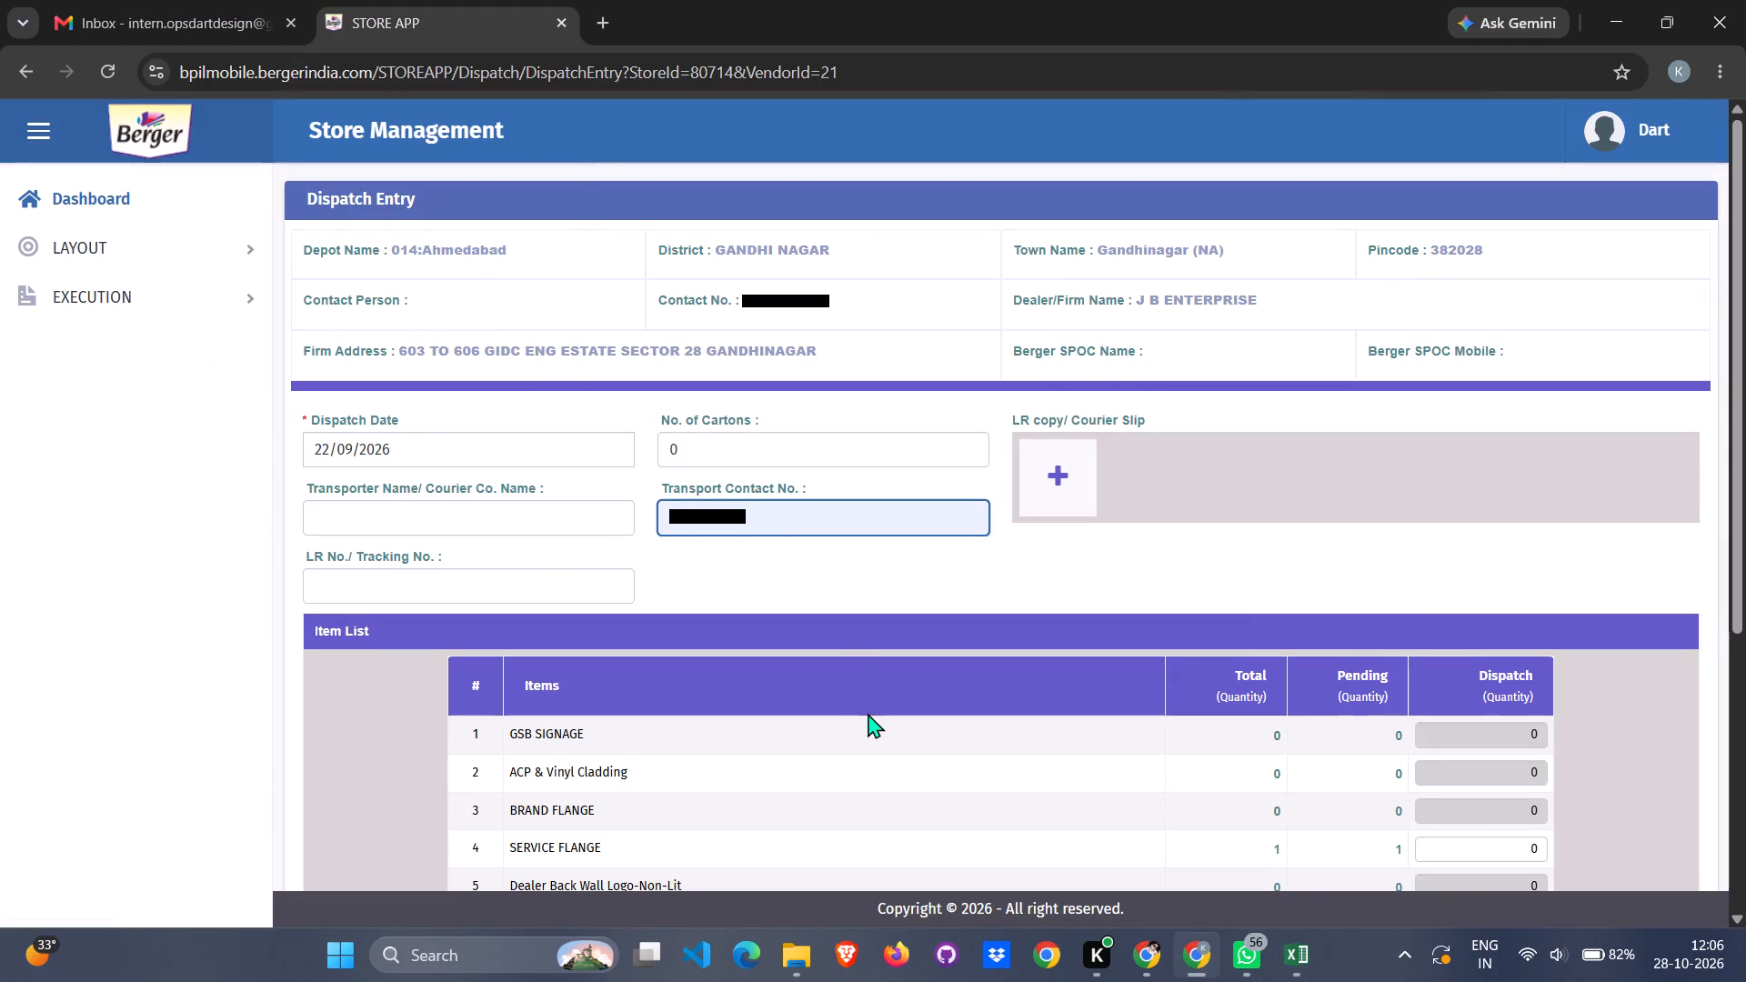
Copy the pending quantities into Dispatch: 1 for Service Flange and 3 for Providing and fixing of Vinyl.
{"action": "scroll", "coordinate": [868, 713], "scroll_direction": "down", "scroll_amount": 9}
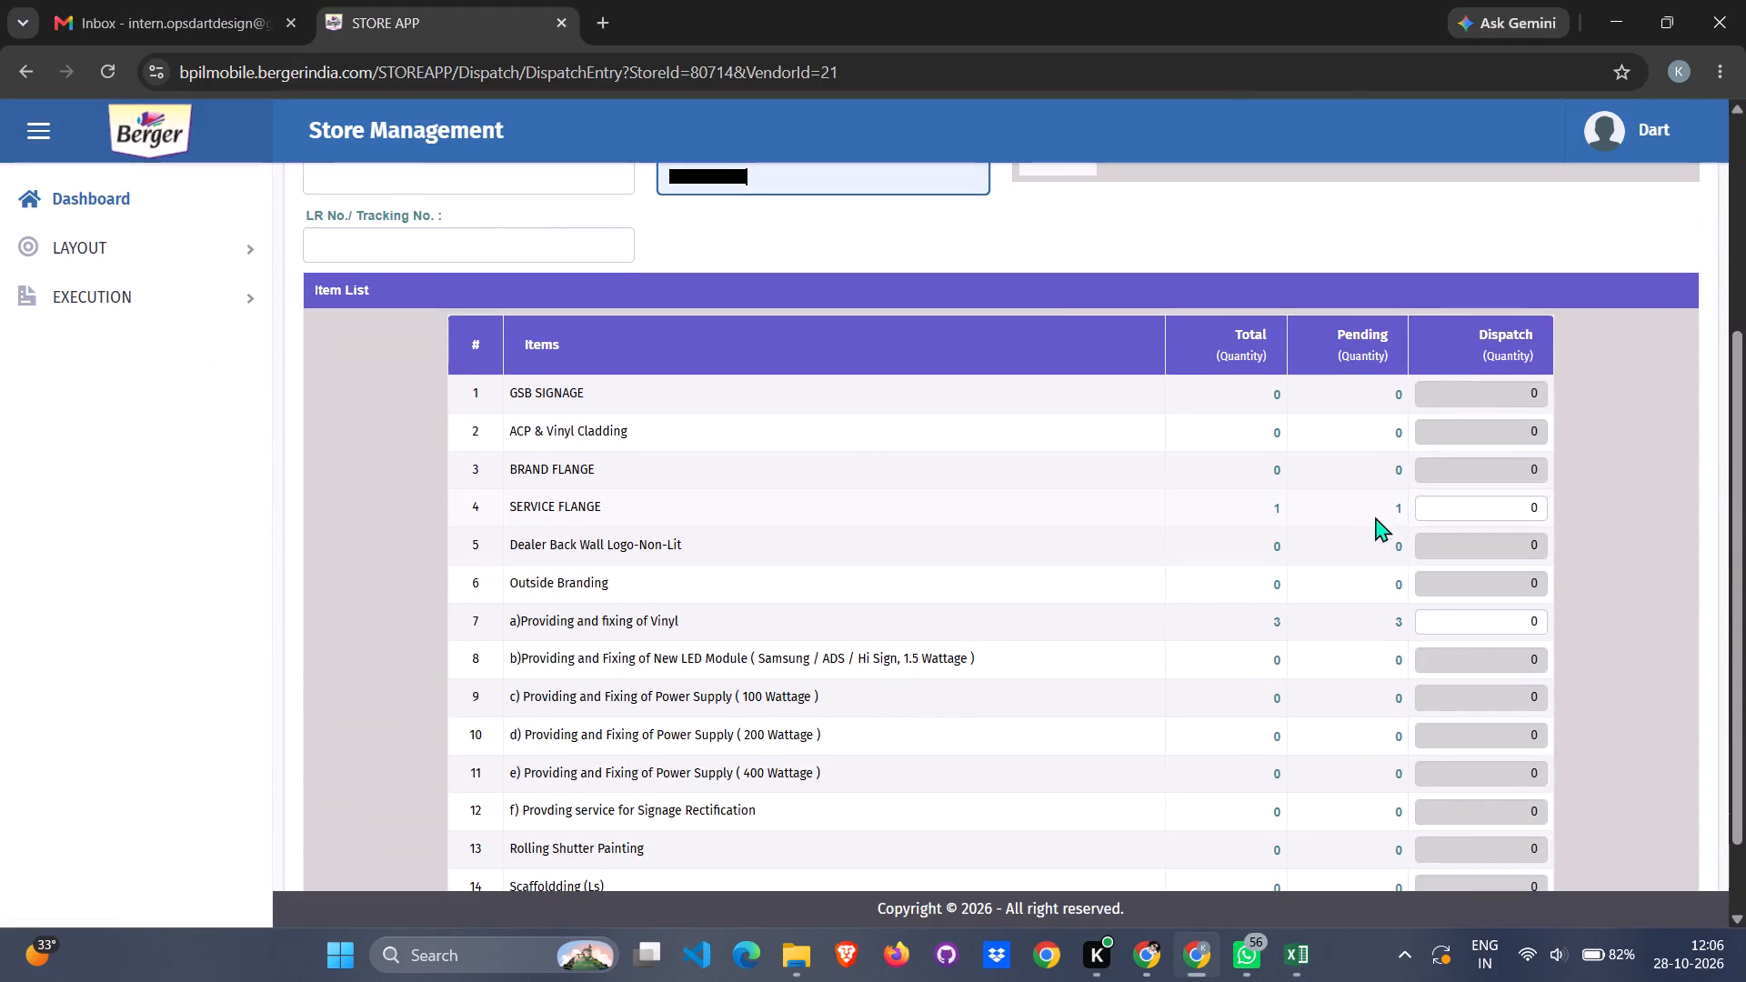
{"action": "double_click", "coordinate": [1399, 506]}
{"action": "key", "text": "ctrl+c"}
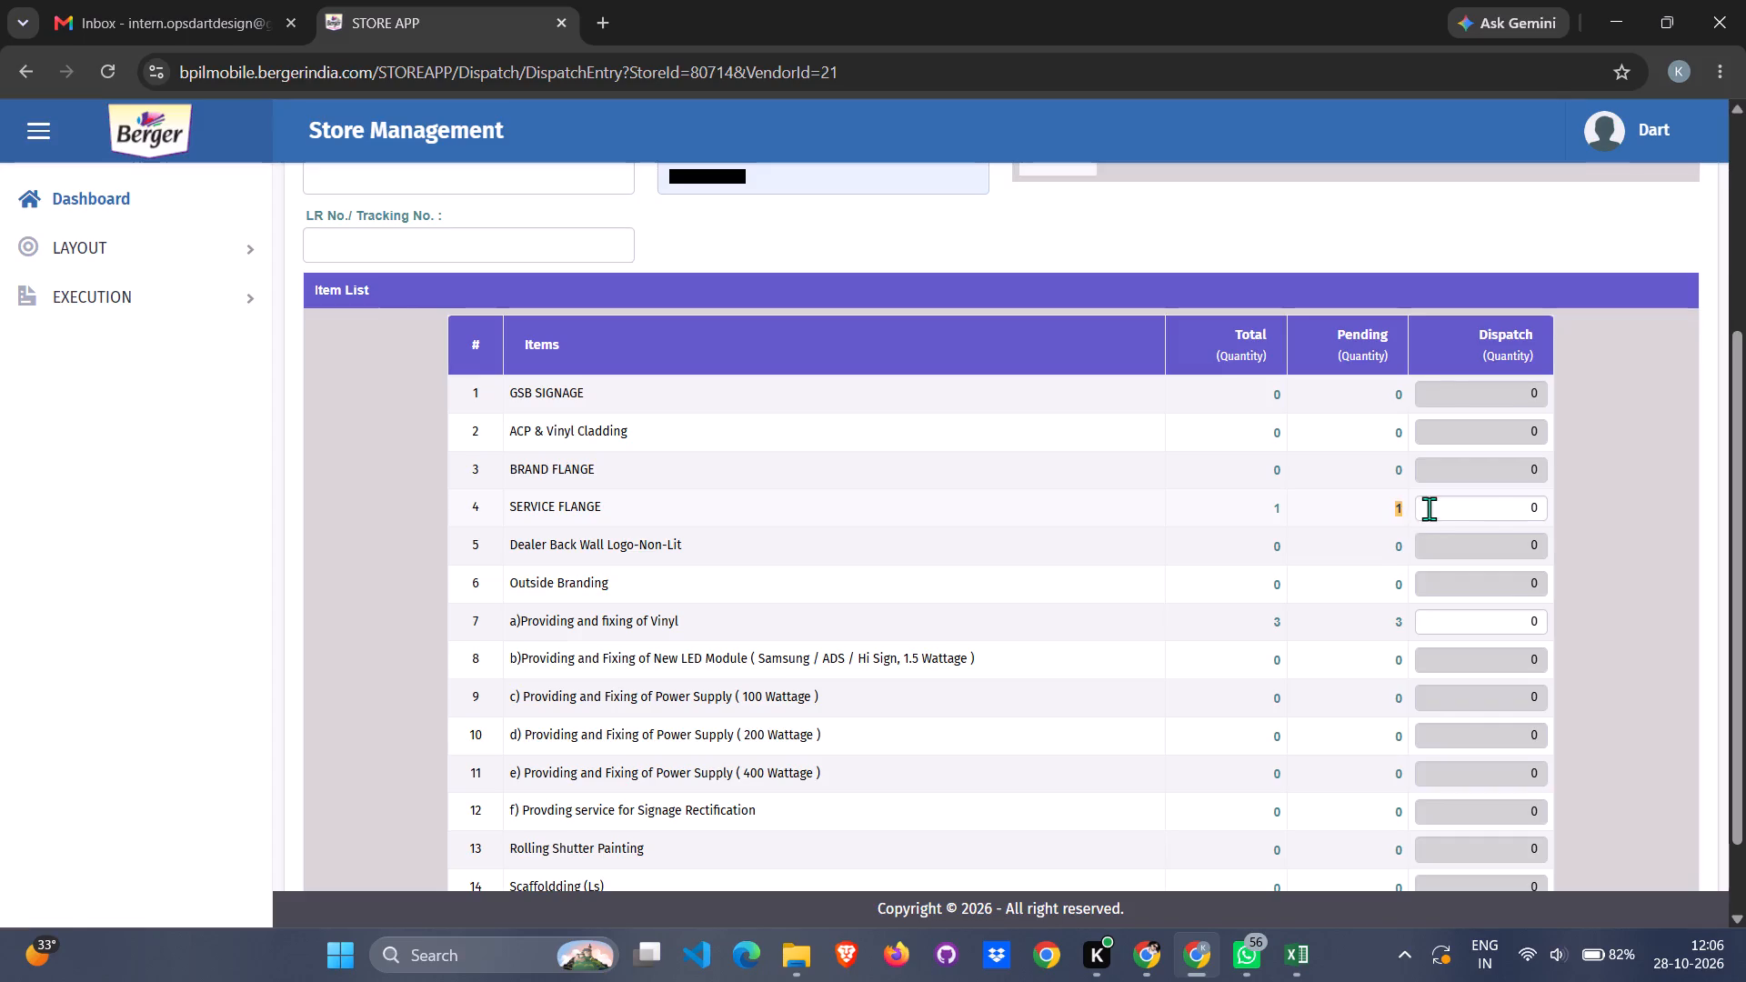
{"action": "double_click", "coordinate": [1492, 513]}
{"action": "key", "text": "ctrl+v"}
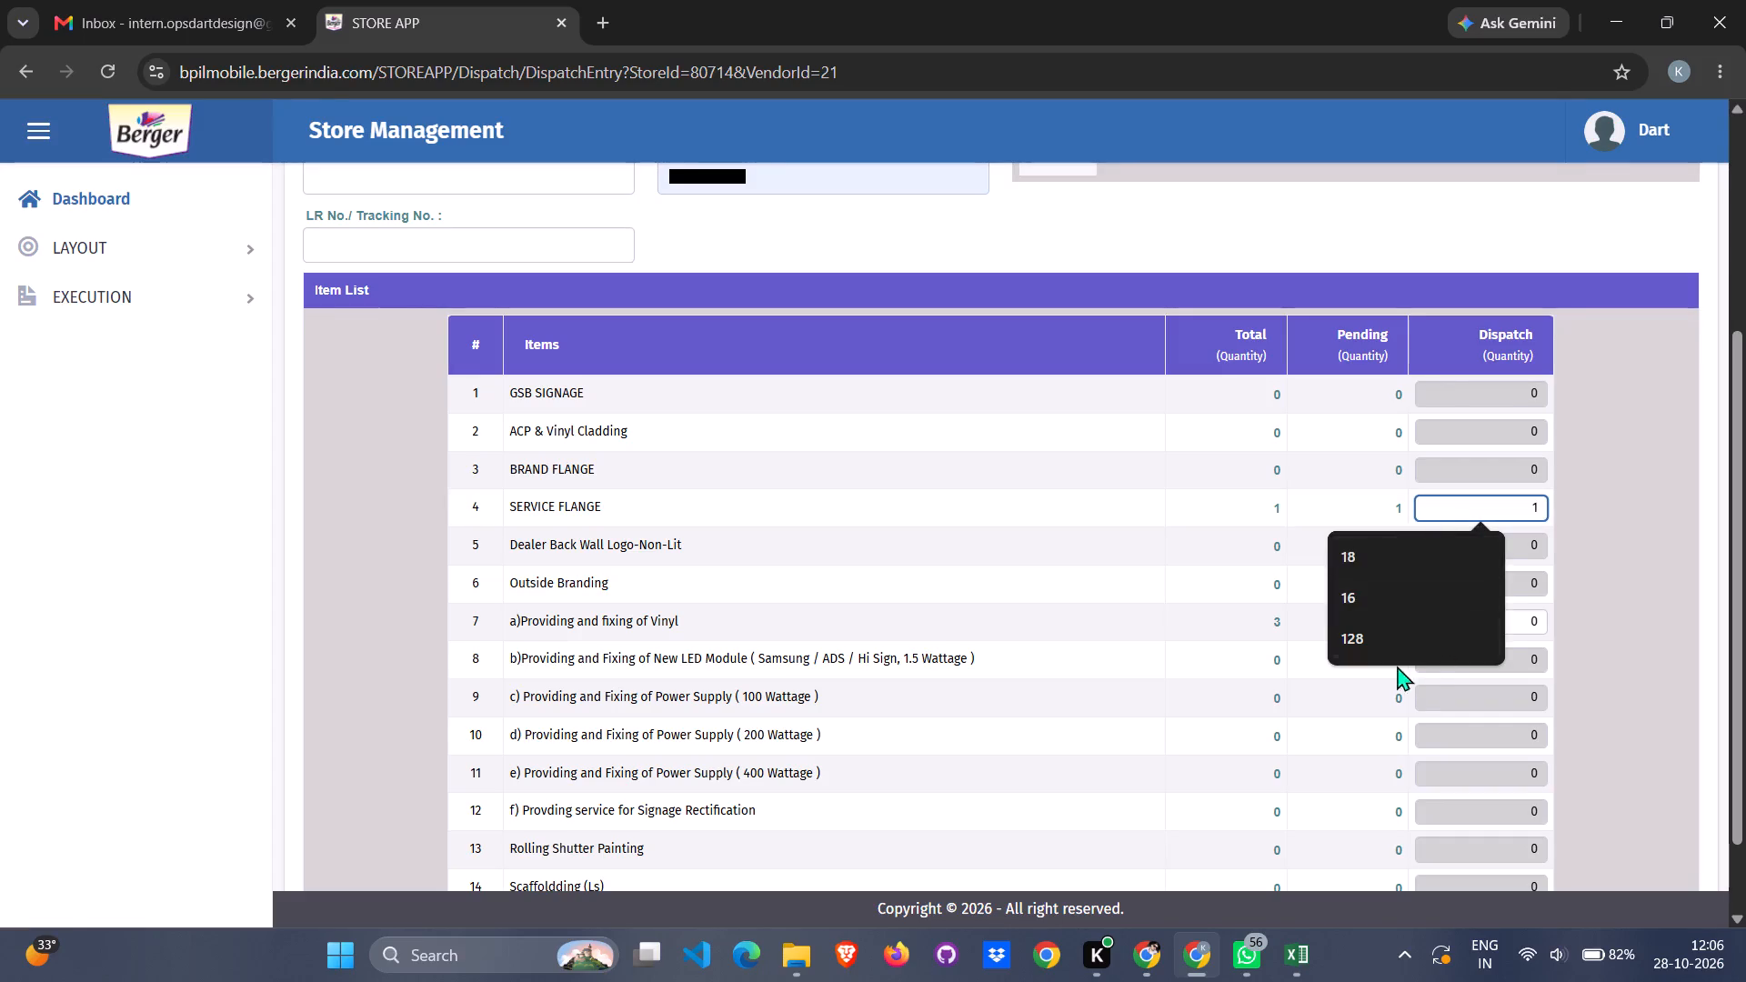
{"action": "left_click", "coordinate": [1370, 504]}
{"action": "scroll", "coordinate": [1370, 504], "scroll_direction": "down", "scroll_amount": 4}
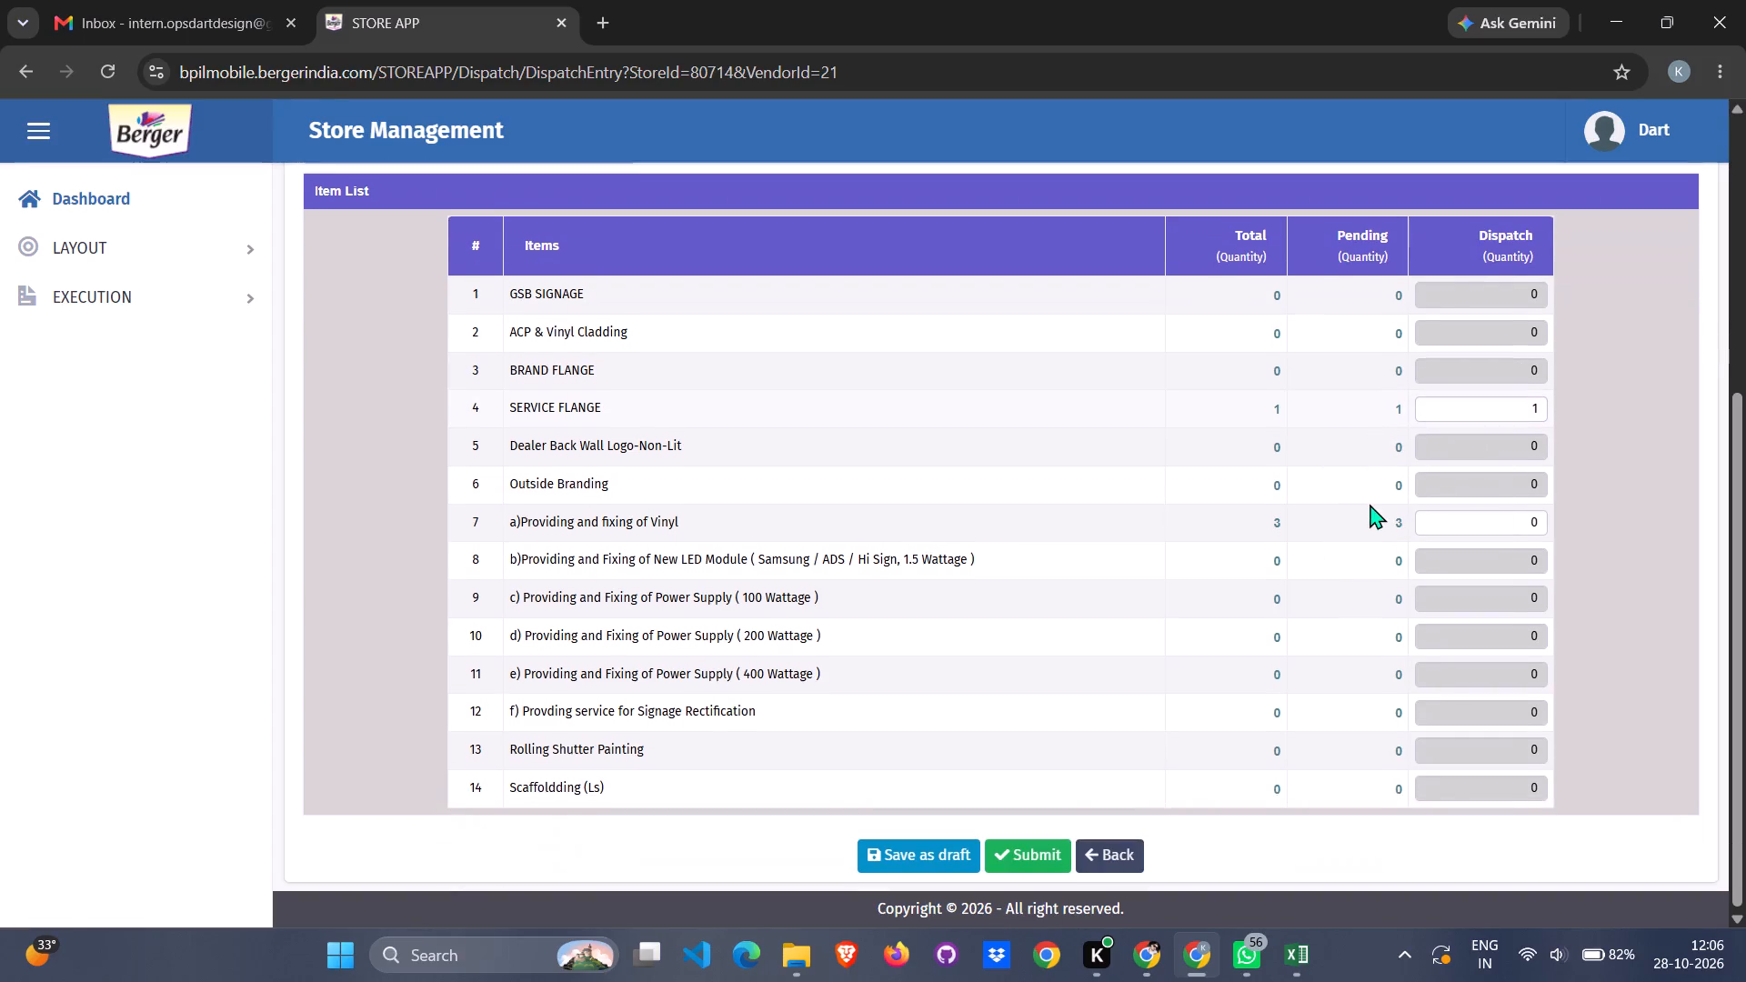
{"action": "triple_click", "coordinate": [1393, 526]}
{"action": "key", "text": "ctrl+c"}
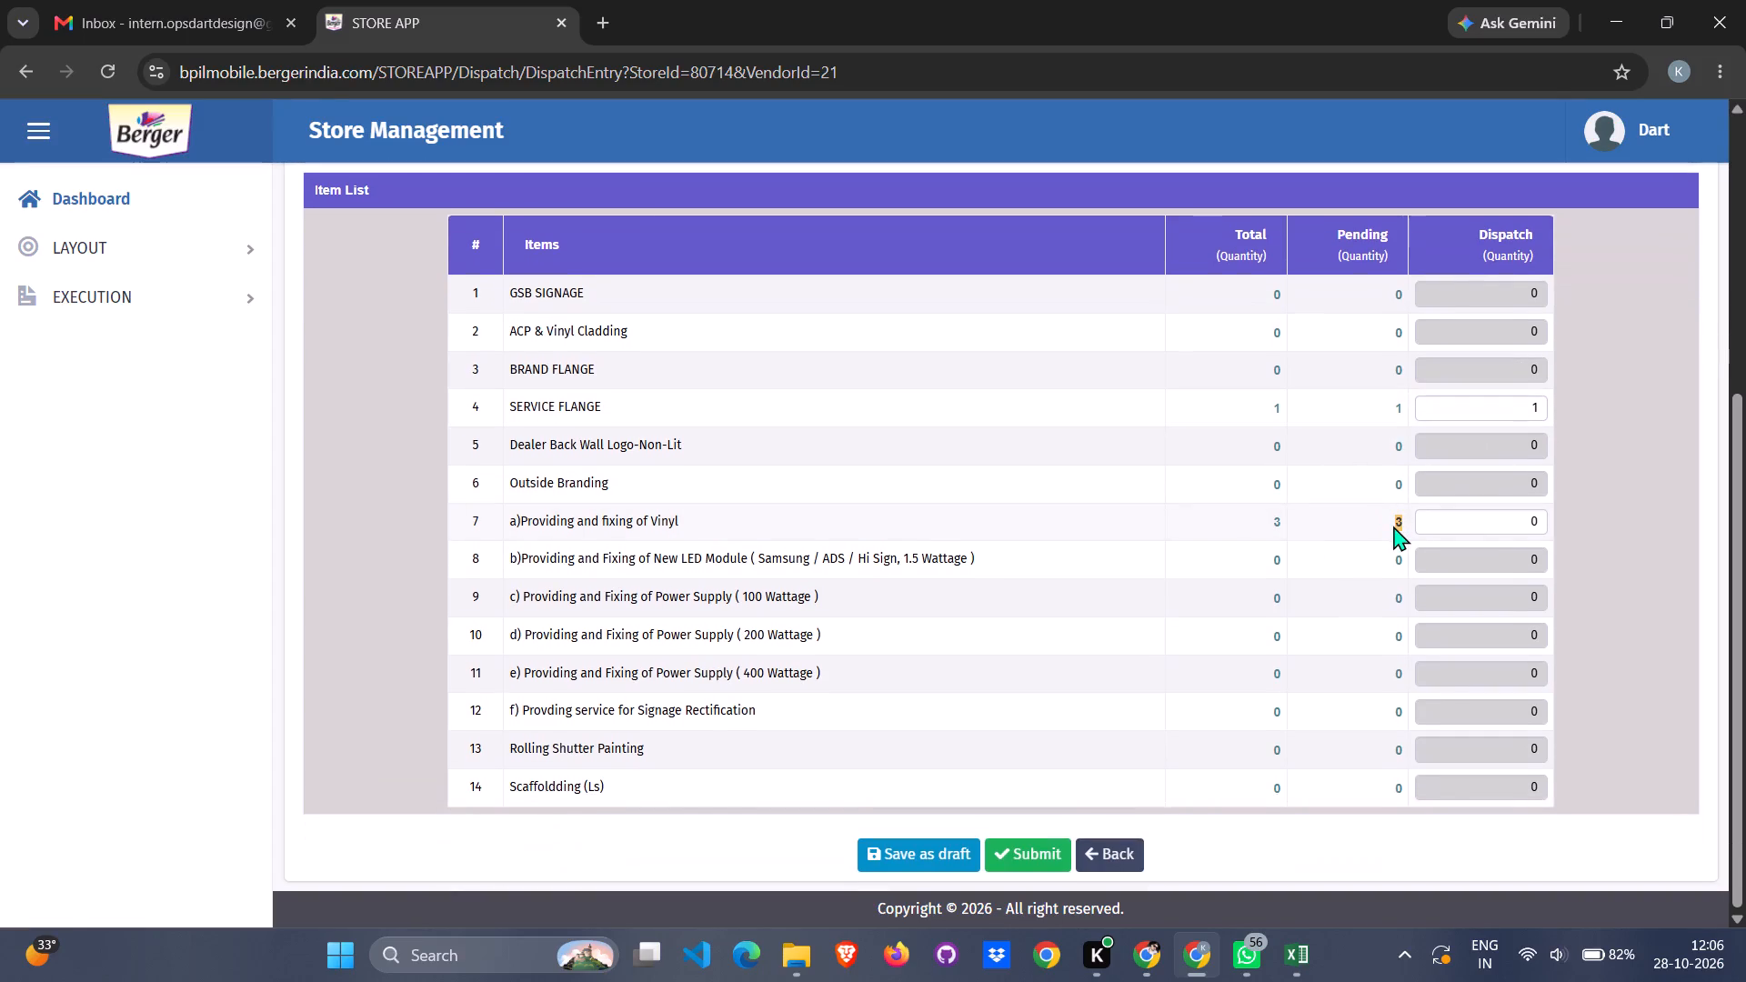
{"action": "double_click", "coordinate": [1510, 523]}
{"action": "key", "text": "ctrl+v"}
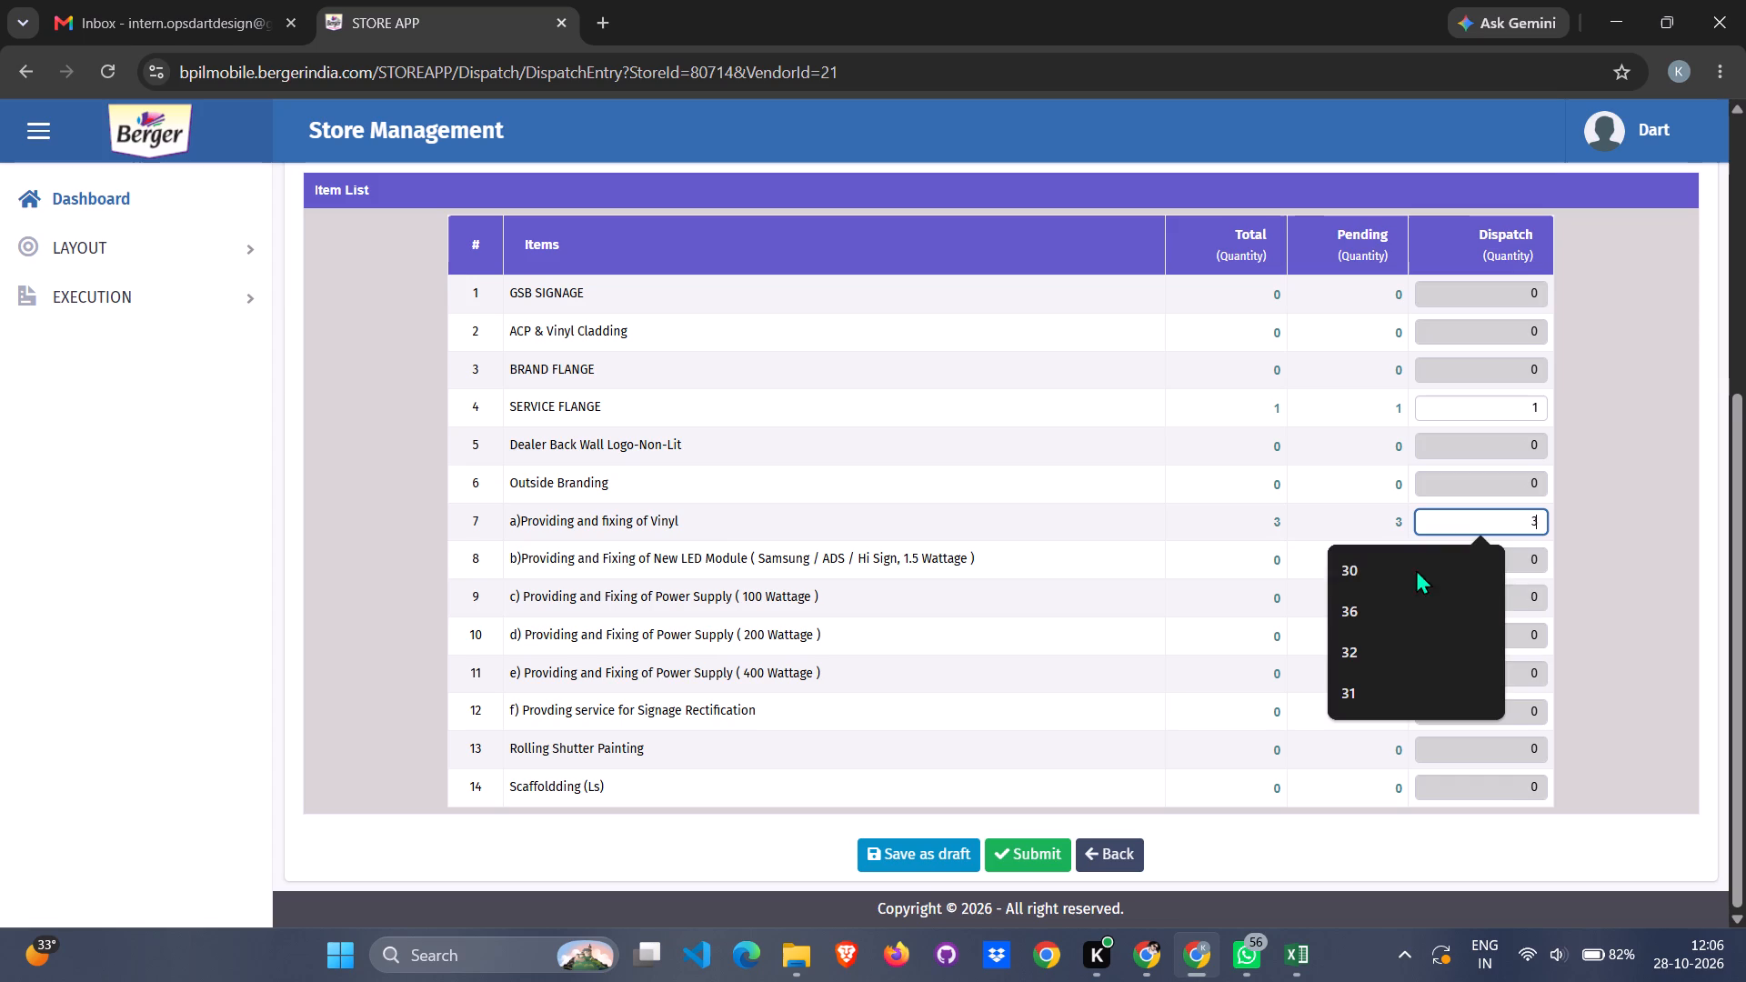
{"action": "scroll", "coordinate": [1261, 525], "scroll_direction": "down", "scroll_amount": 4}
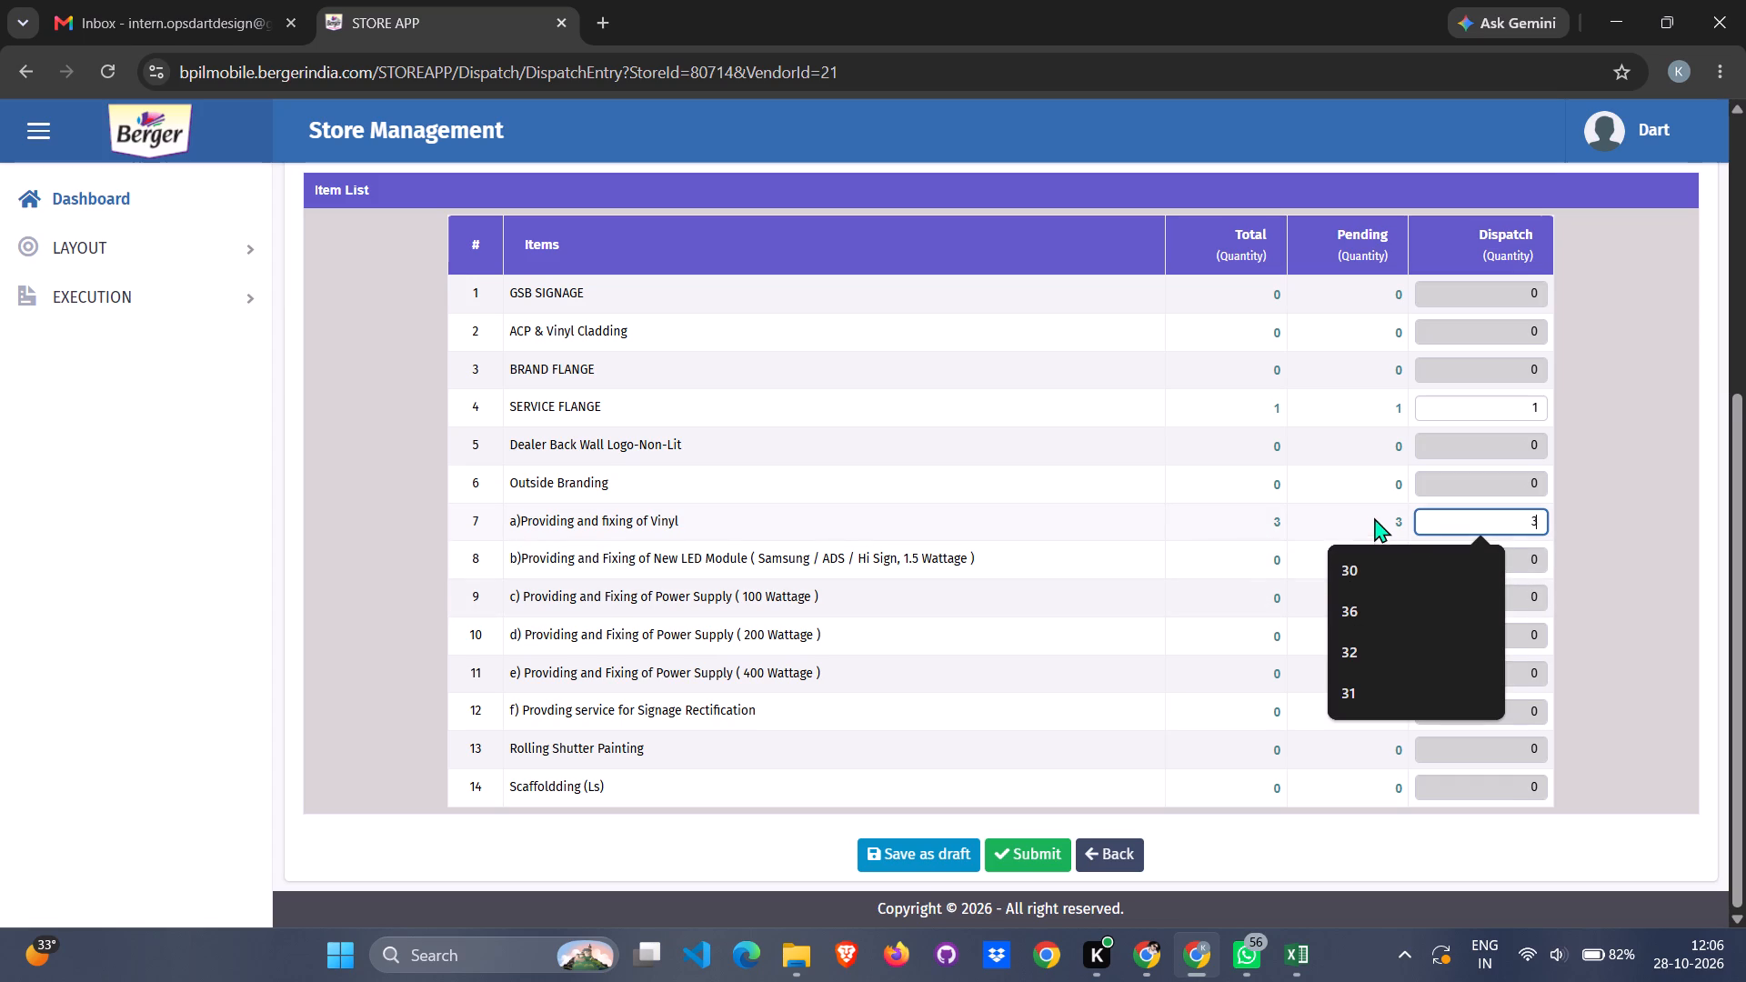
{"action": "left_click", "coordinate": [1370, 510]}
{"action": "scroll", "coordinate": [1370, 510], "scroll_direction": "down", "scroll_amount": 2}
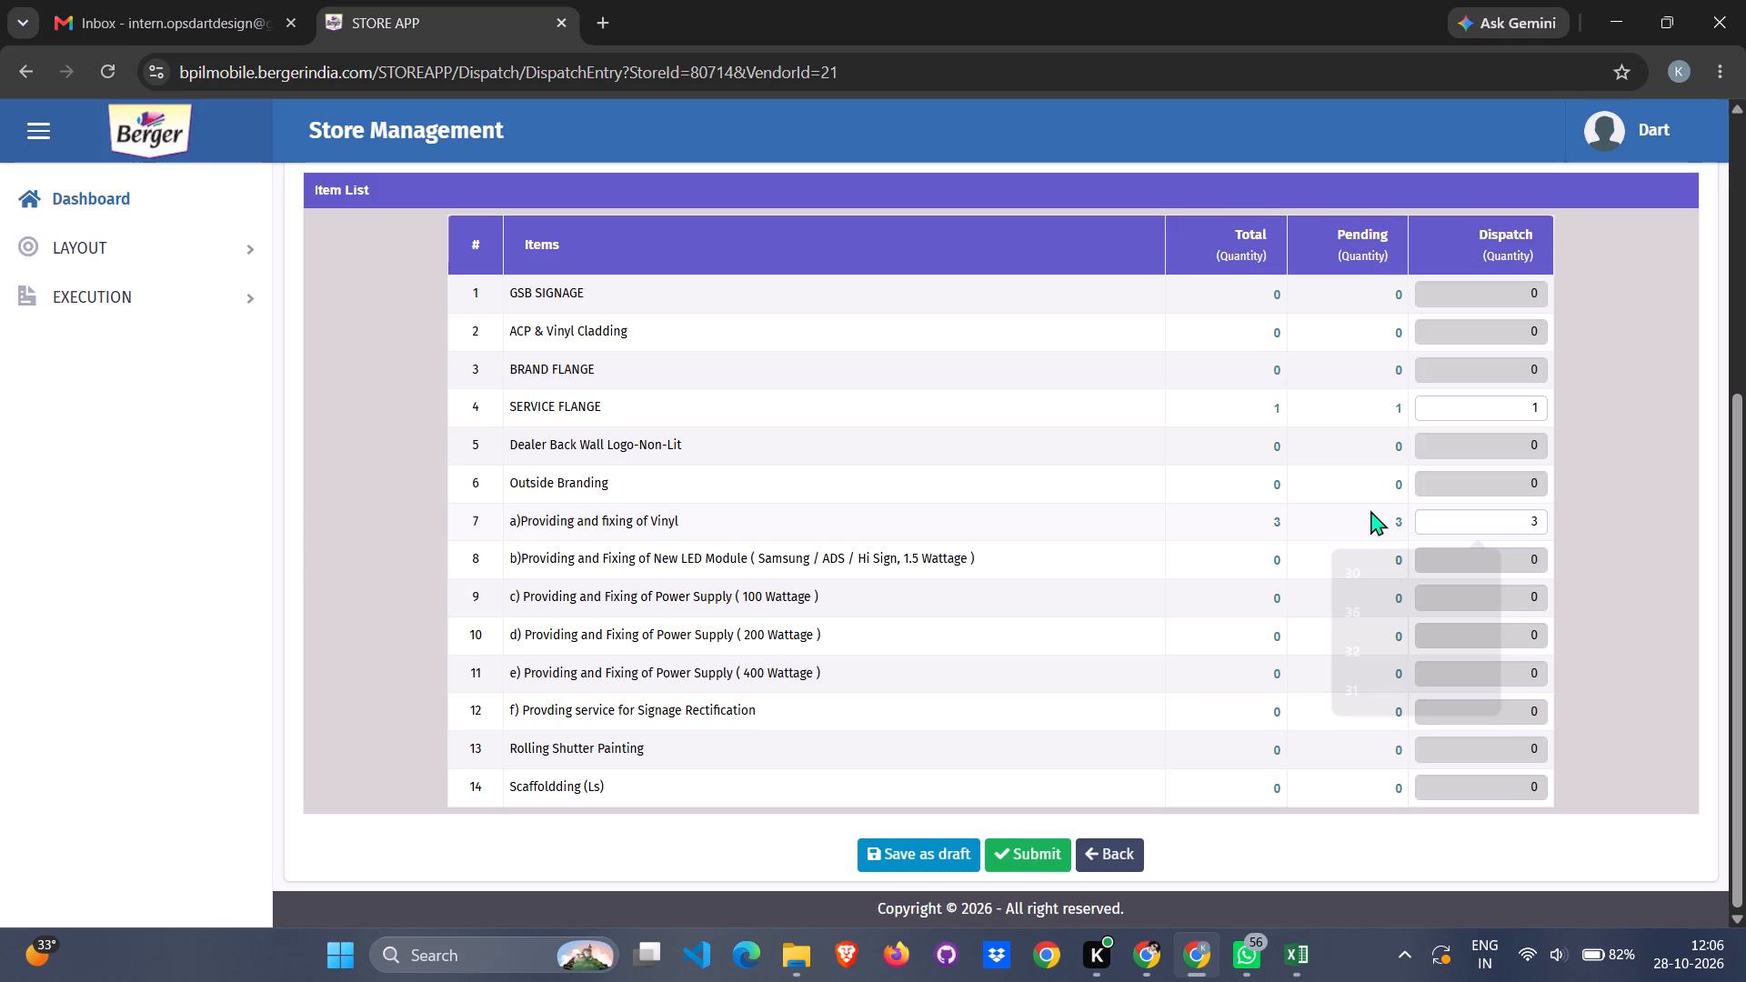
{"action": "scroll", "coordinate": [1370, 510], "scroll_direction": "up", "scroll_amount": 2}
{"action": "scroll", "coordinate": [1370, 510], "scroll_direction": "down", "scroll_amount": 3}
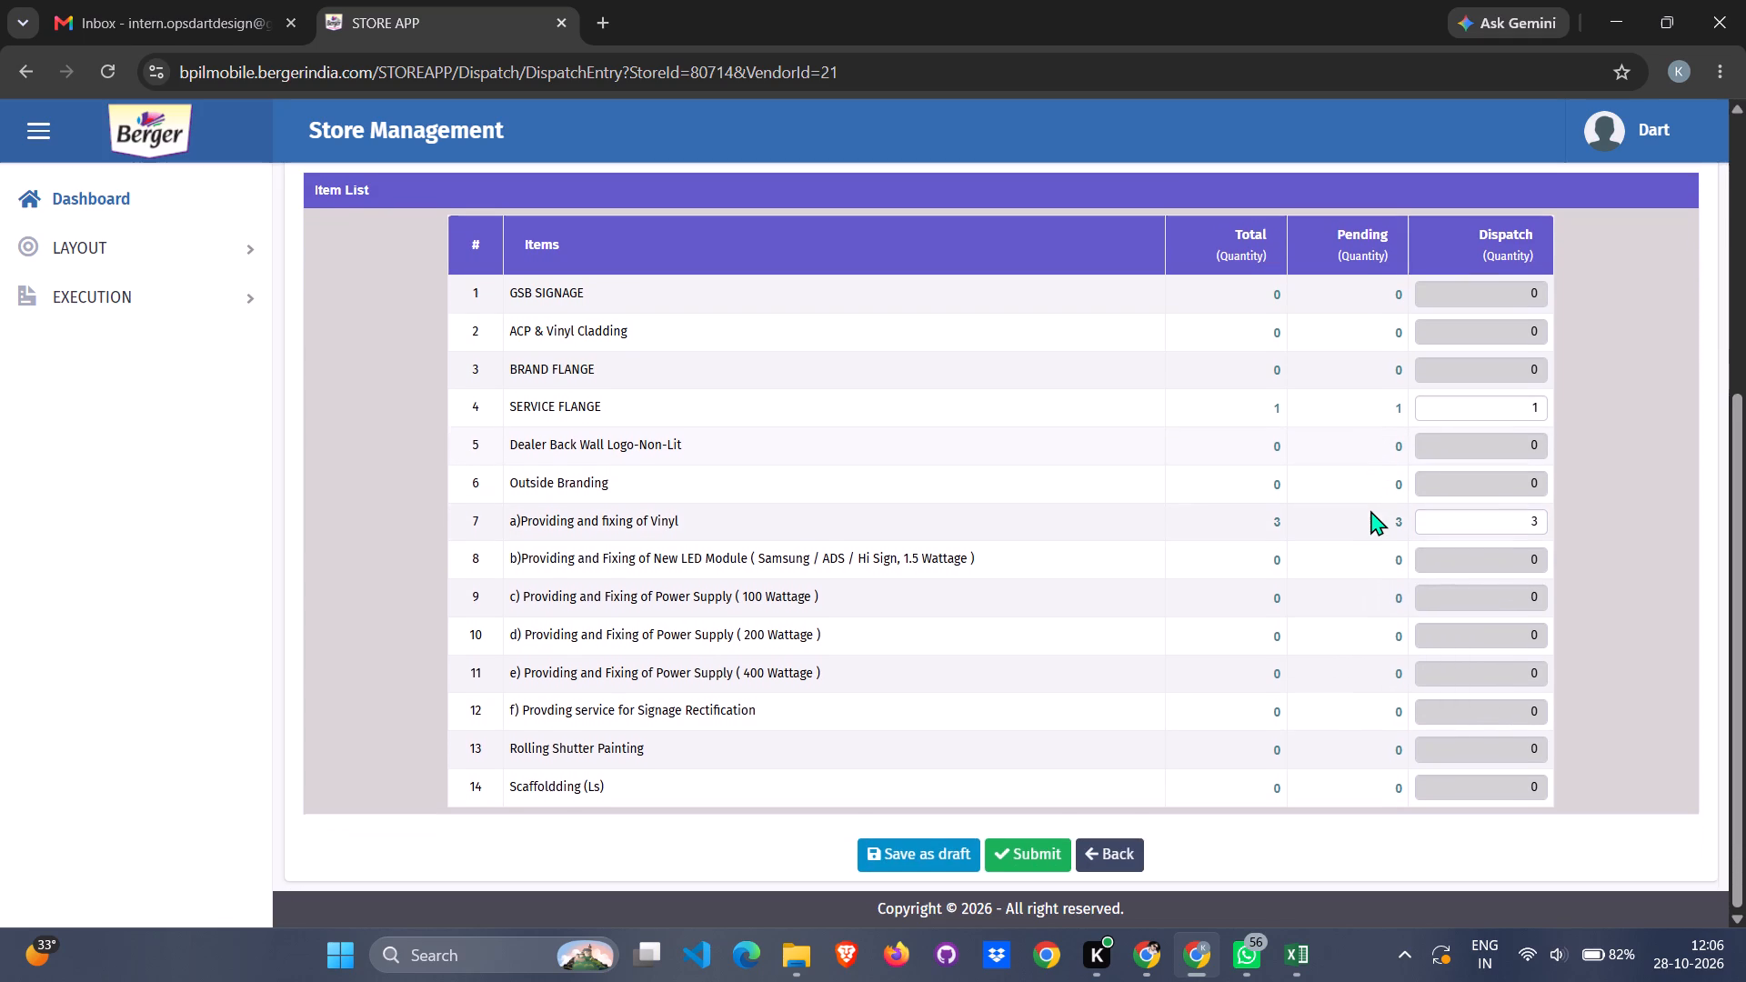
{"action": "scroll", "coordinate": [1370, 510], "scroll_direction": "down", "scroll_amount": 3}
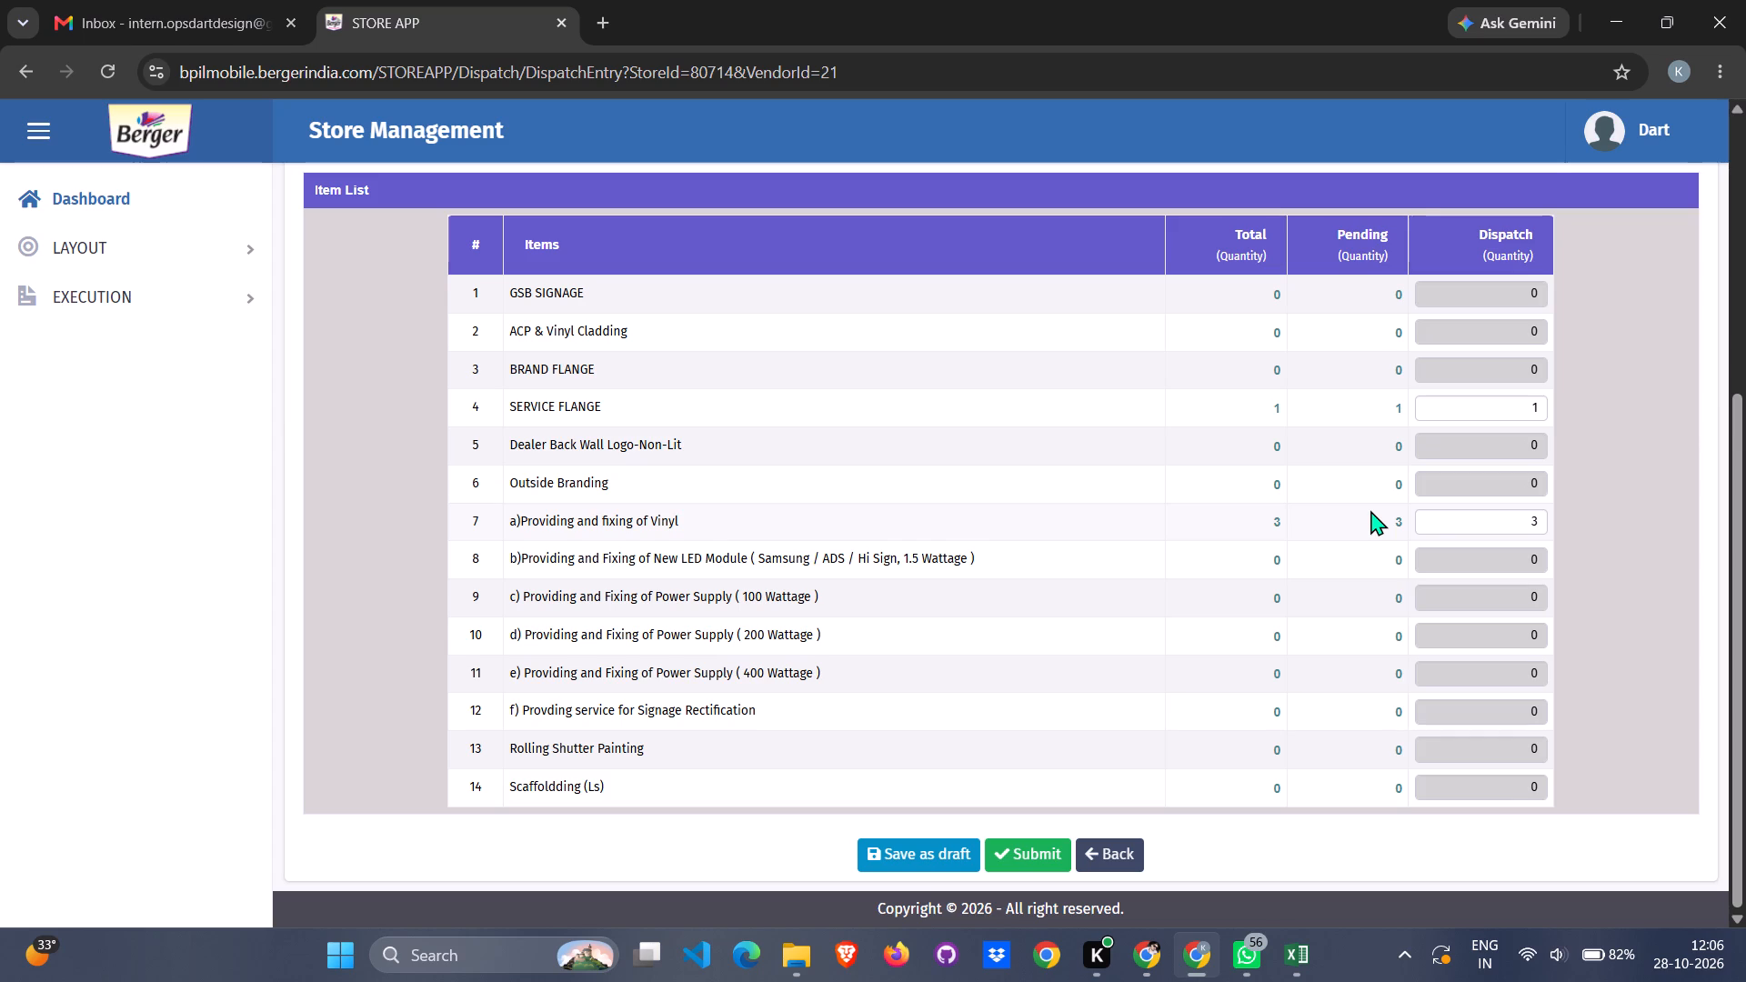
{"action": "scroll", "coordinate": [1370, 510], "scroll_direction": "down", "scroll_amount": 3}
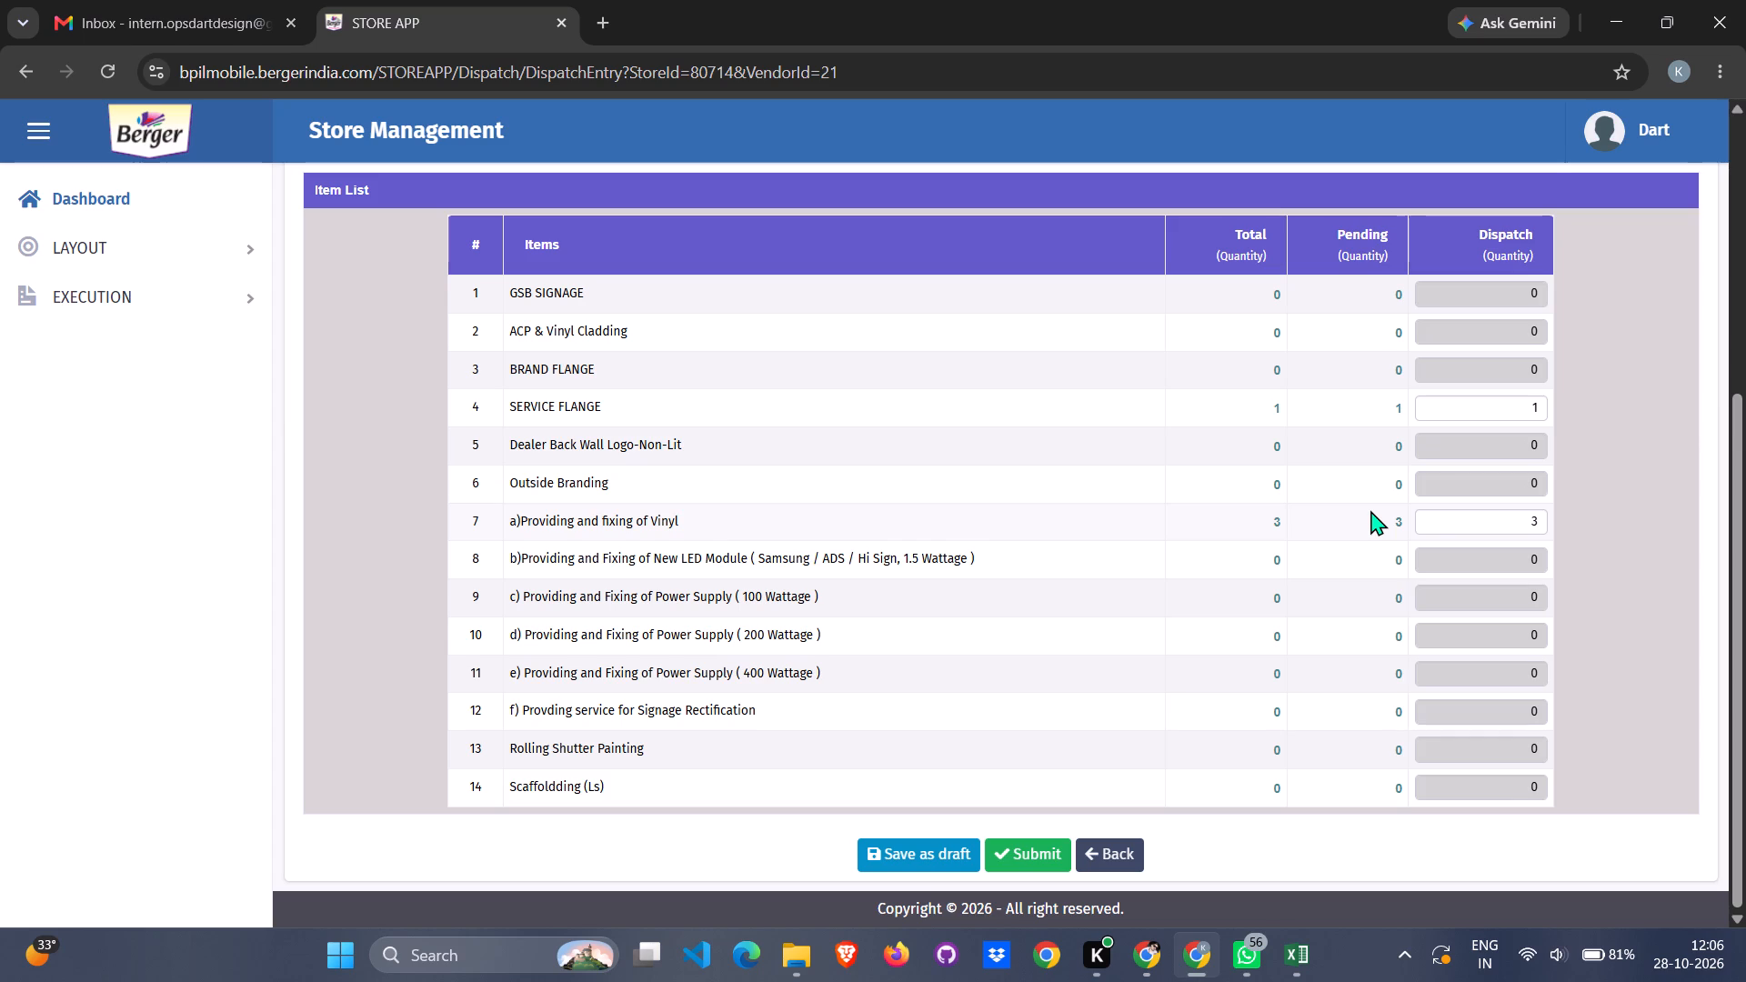
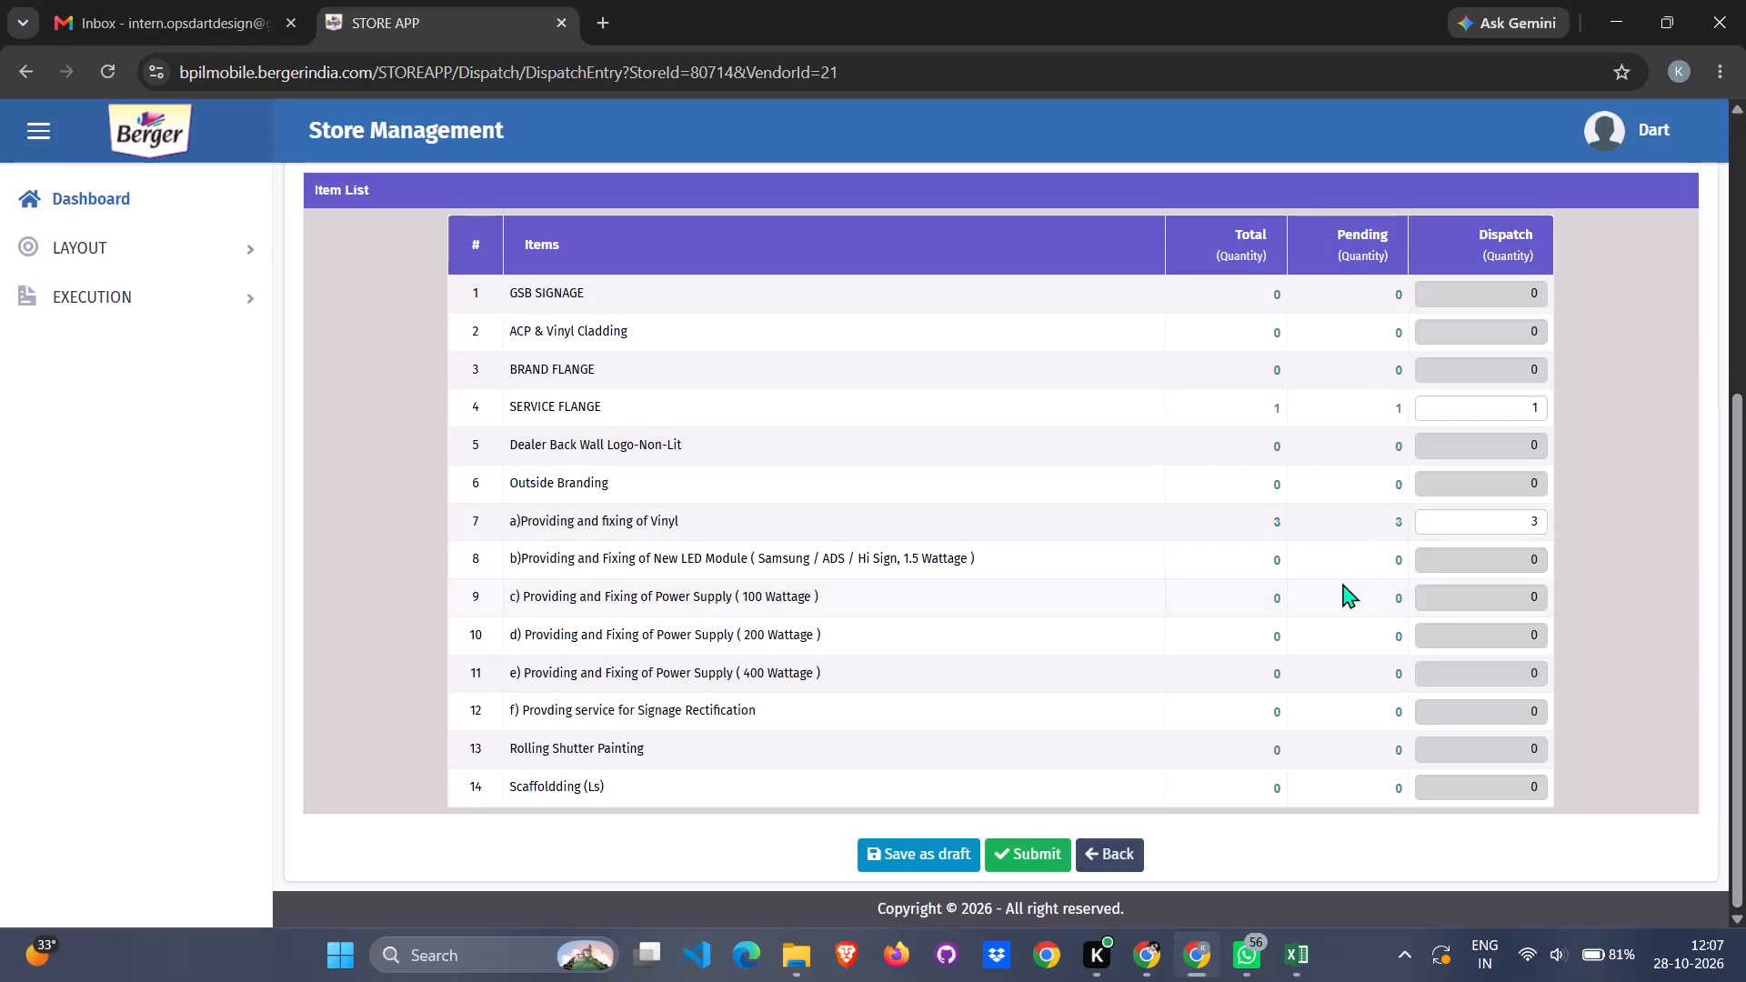
Submit the J B ENTERPRISE dispatch entry after checking its details, and dismiss the confirmation.
{"action": "scroll", "coordinate": [1342, 583], "scroll_direction": "down", "scroll_amount": 5}
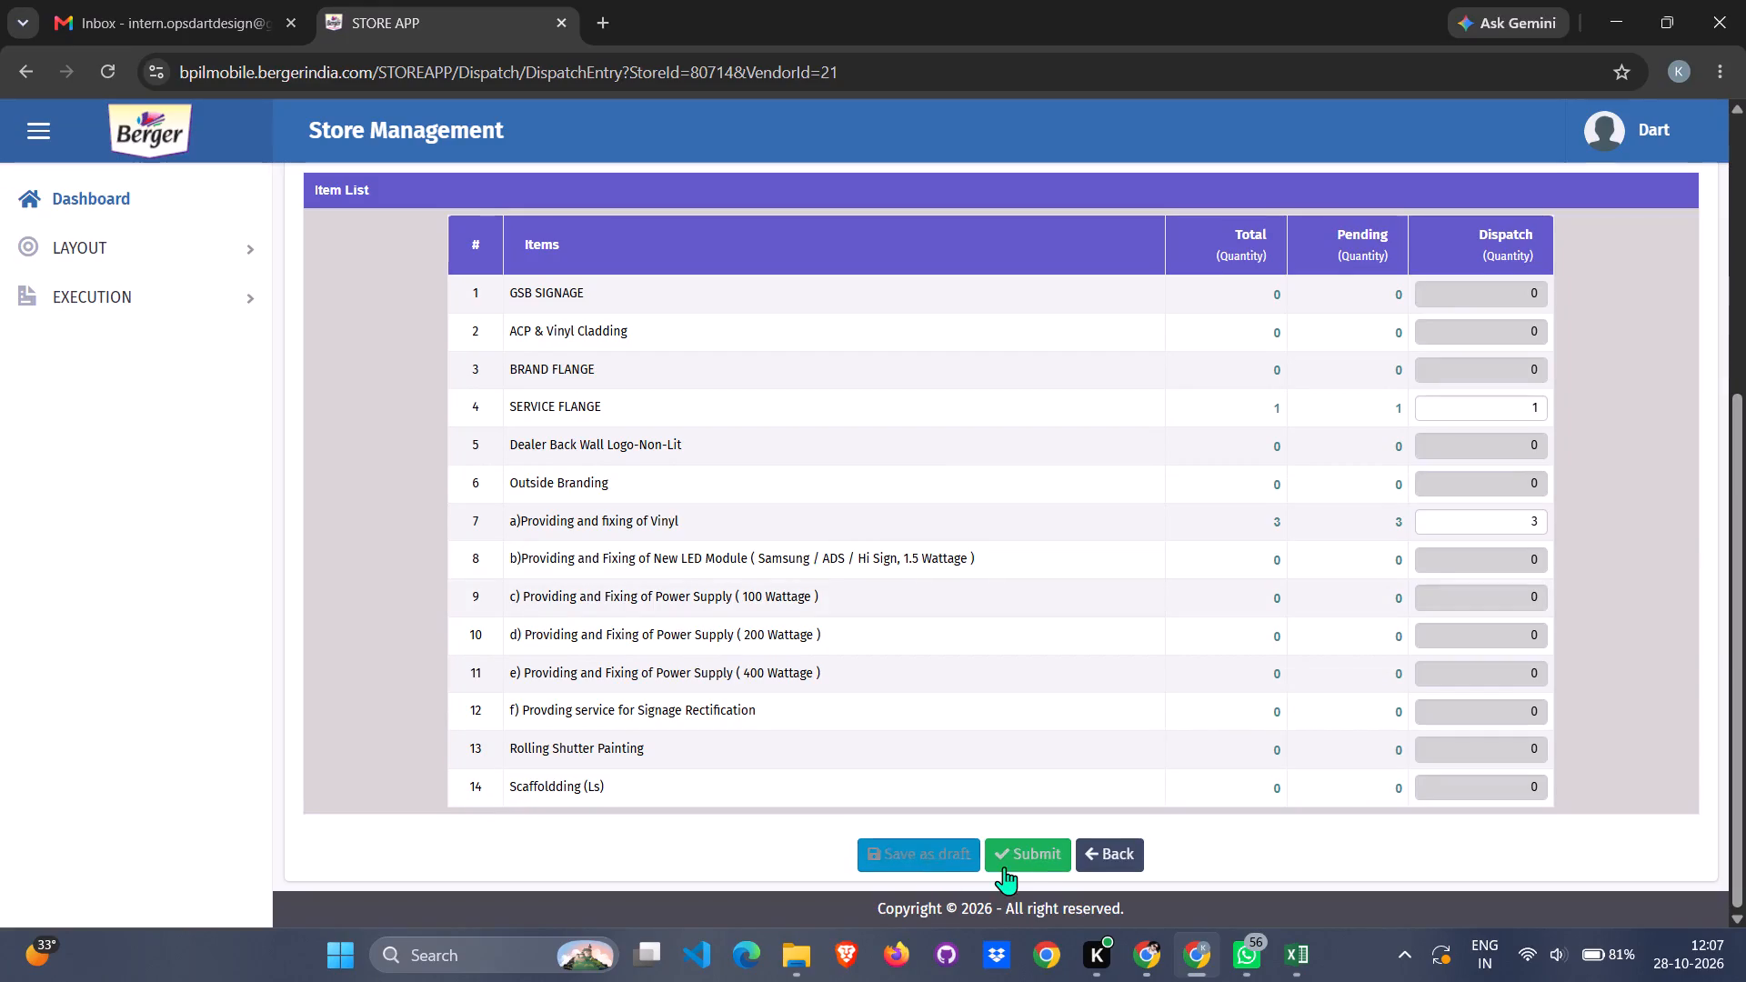
{"action": "scroll", "coordinate": [1104, 546], "scroll_direction": "up", "scroll_amount": 6}
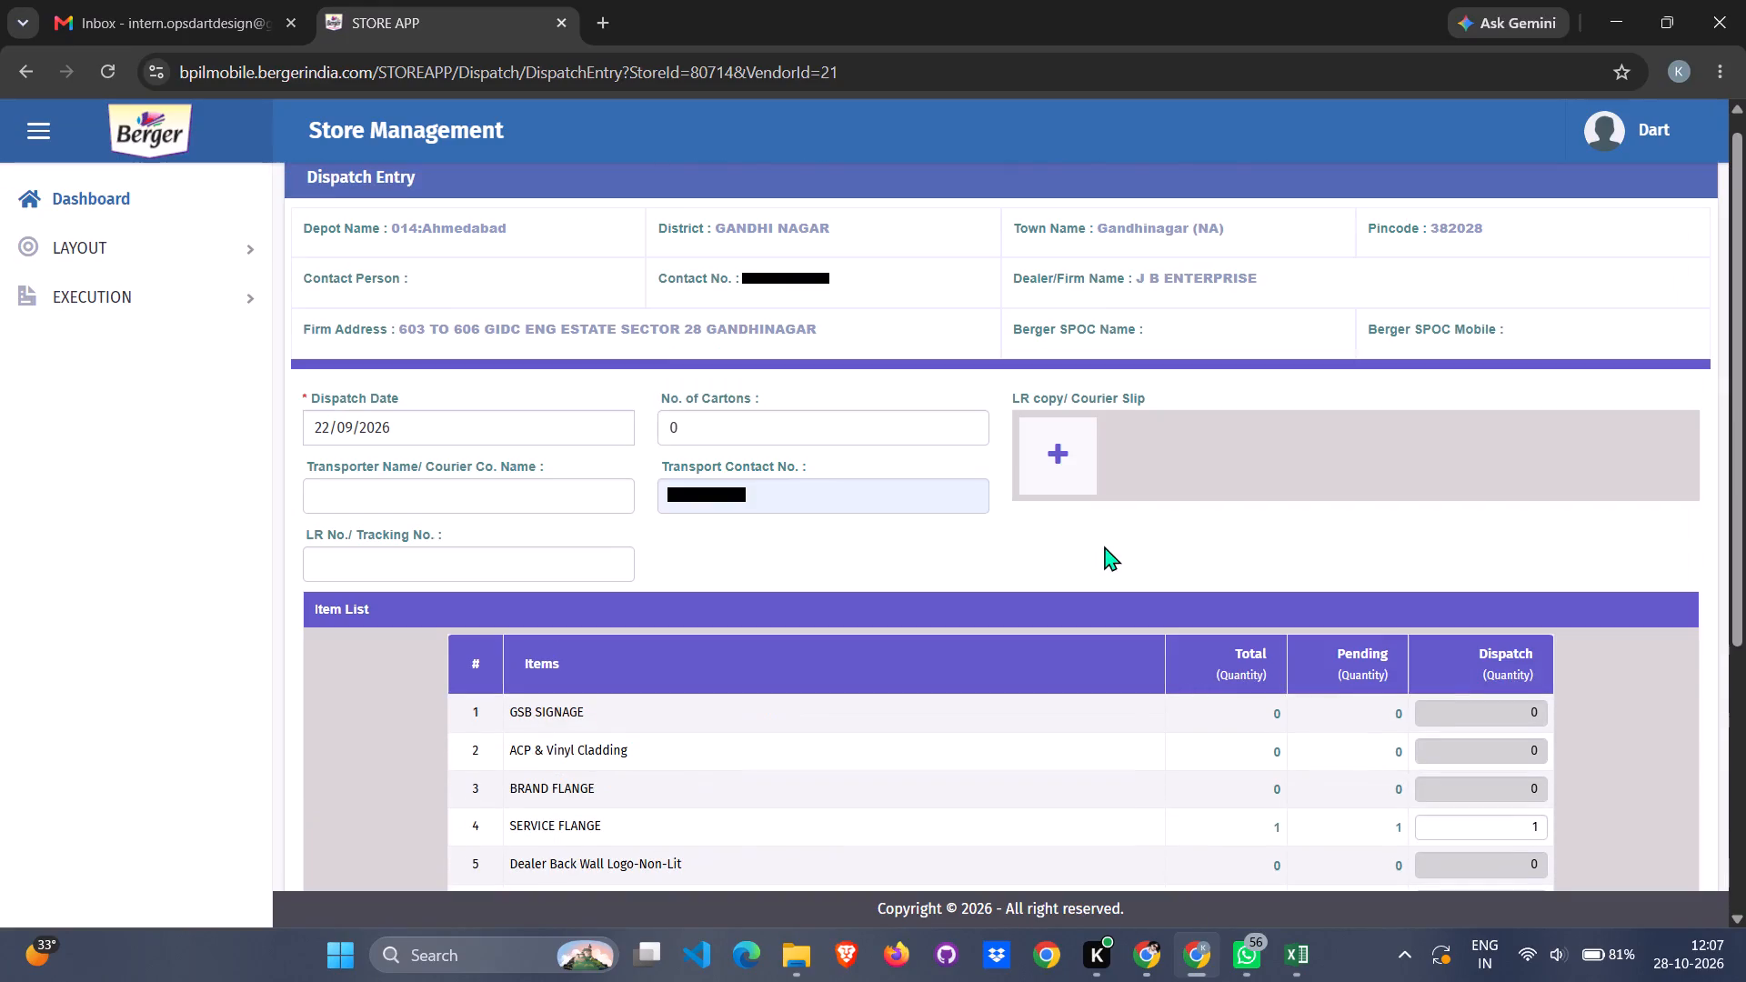
{"action": "scroll", "coordinate": [1104, 546], "scroll_direction": "down", "scroll_amount": 7}
{"action": "left_click", "coordinate": [1029, 853]}
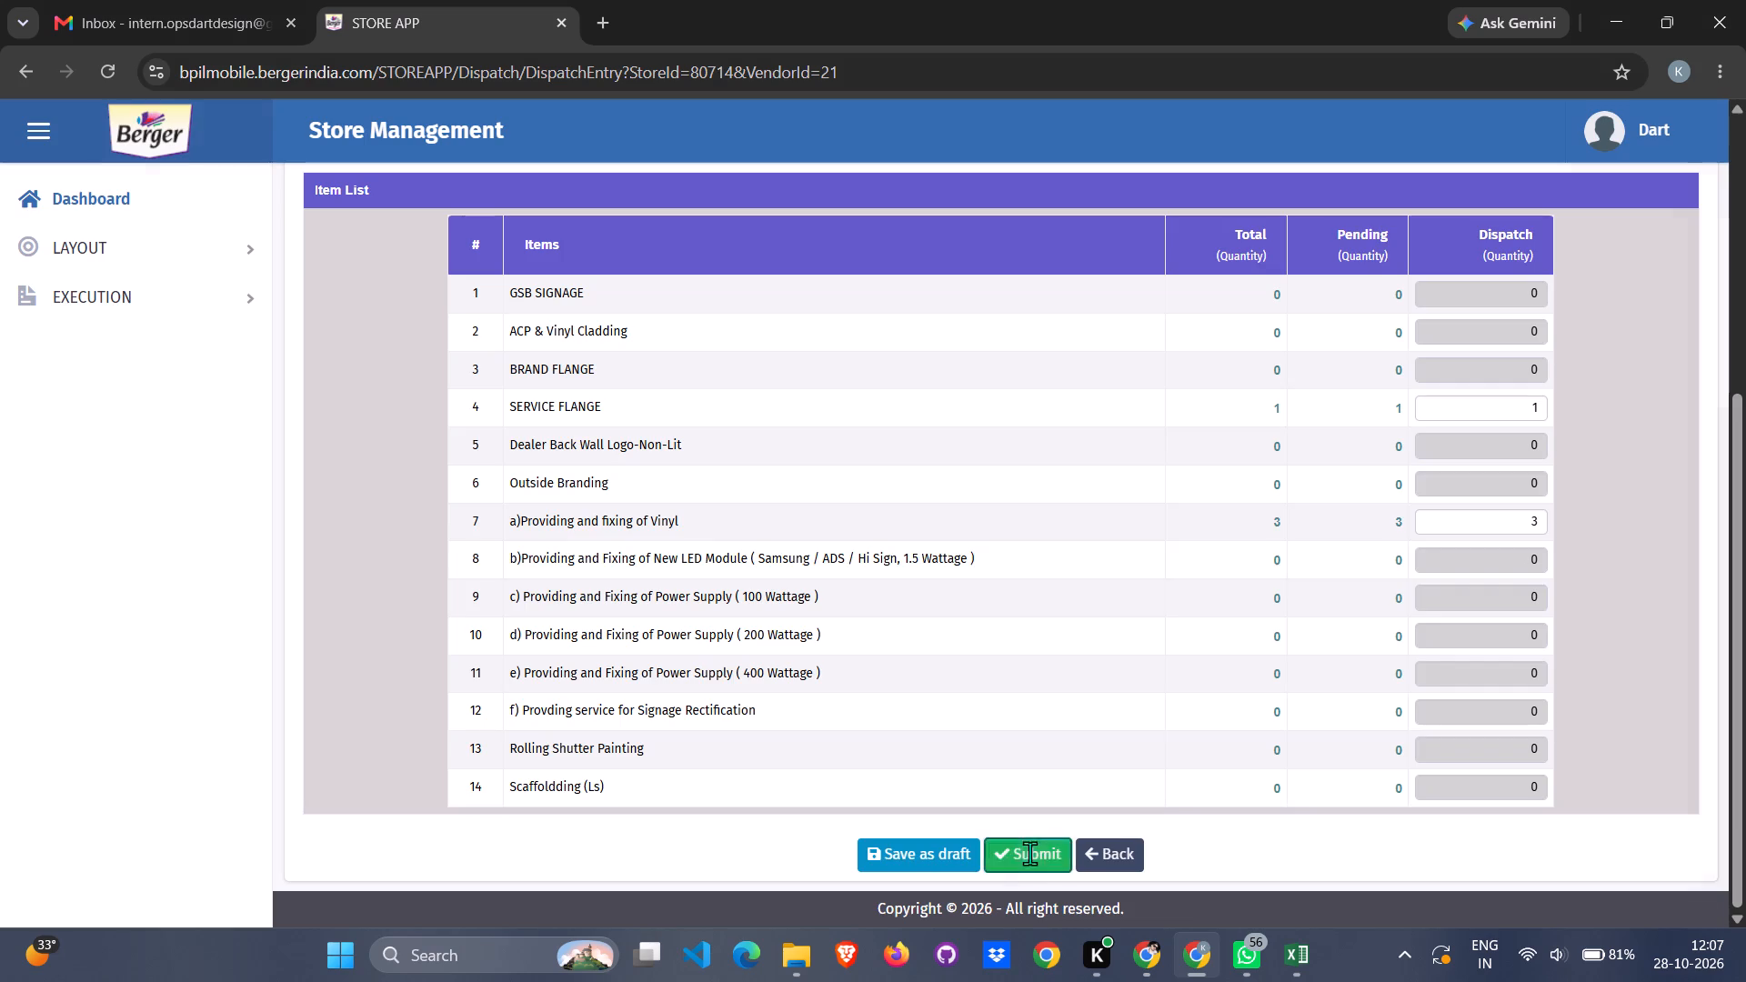
{"action": "left_click", "coordinate": [823, 636]}
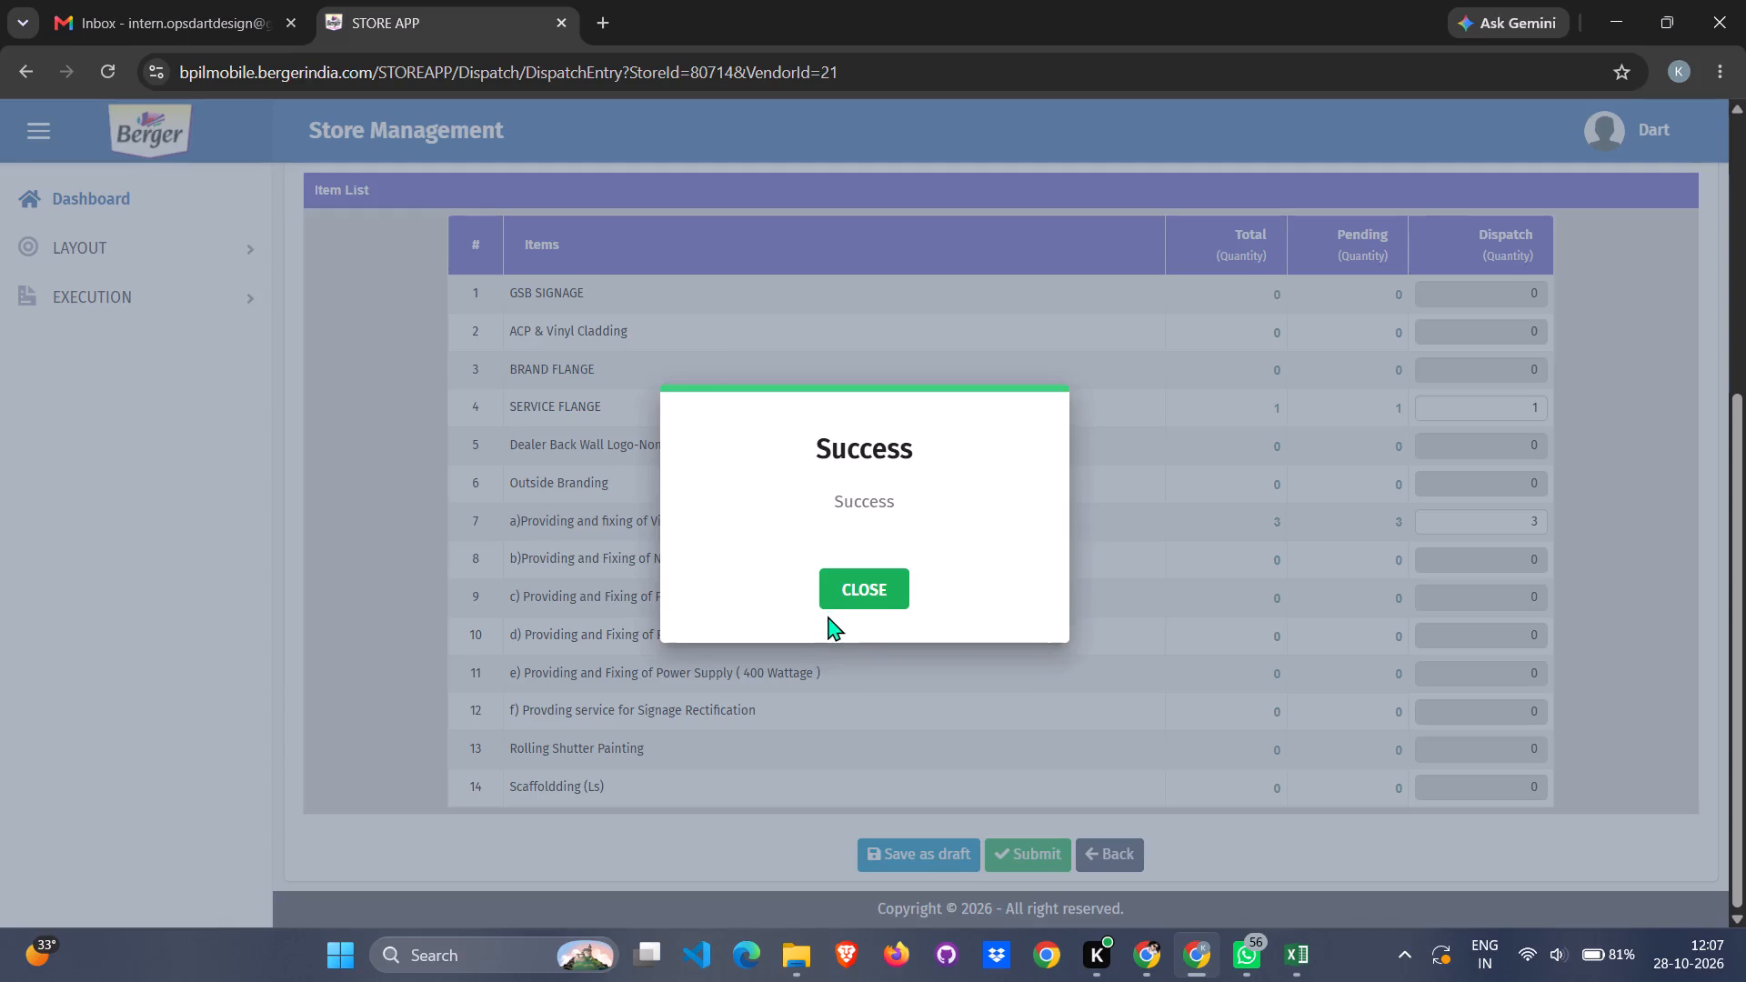
{"action": "left_click", "coordinate": [859, 587]}
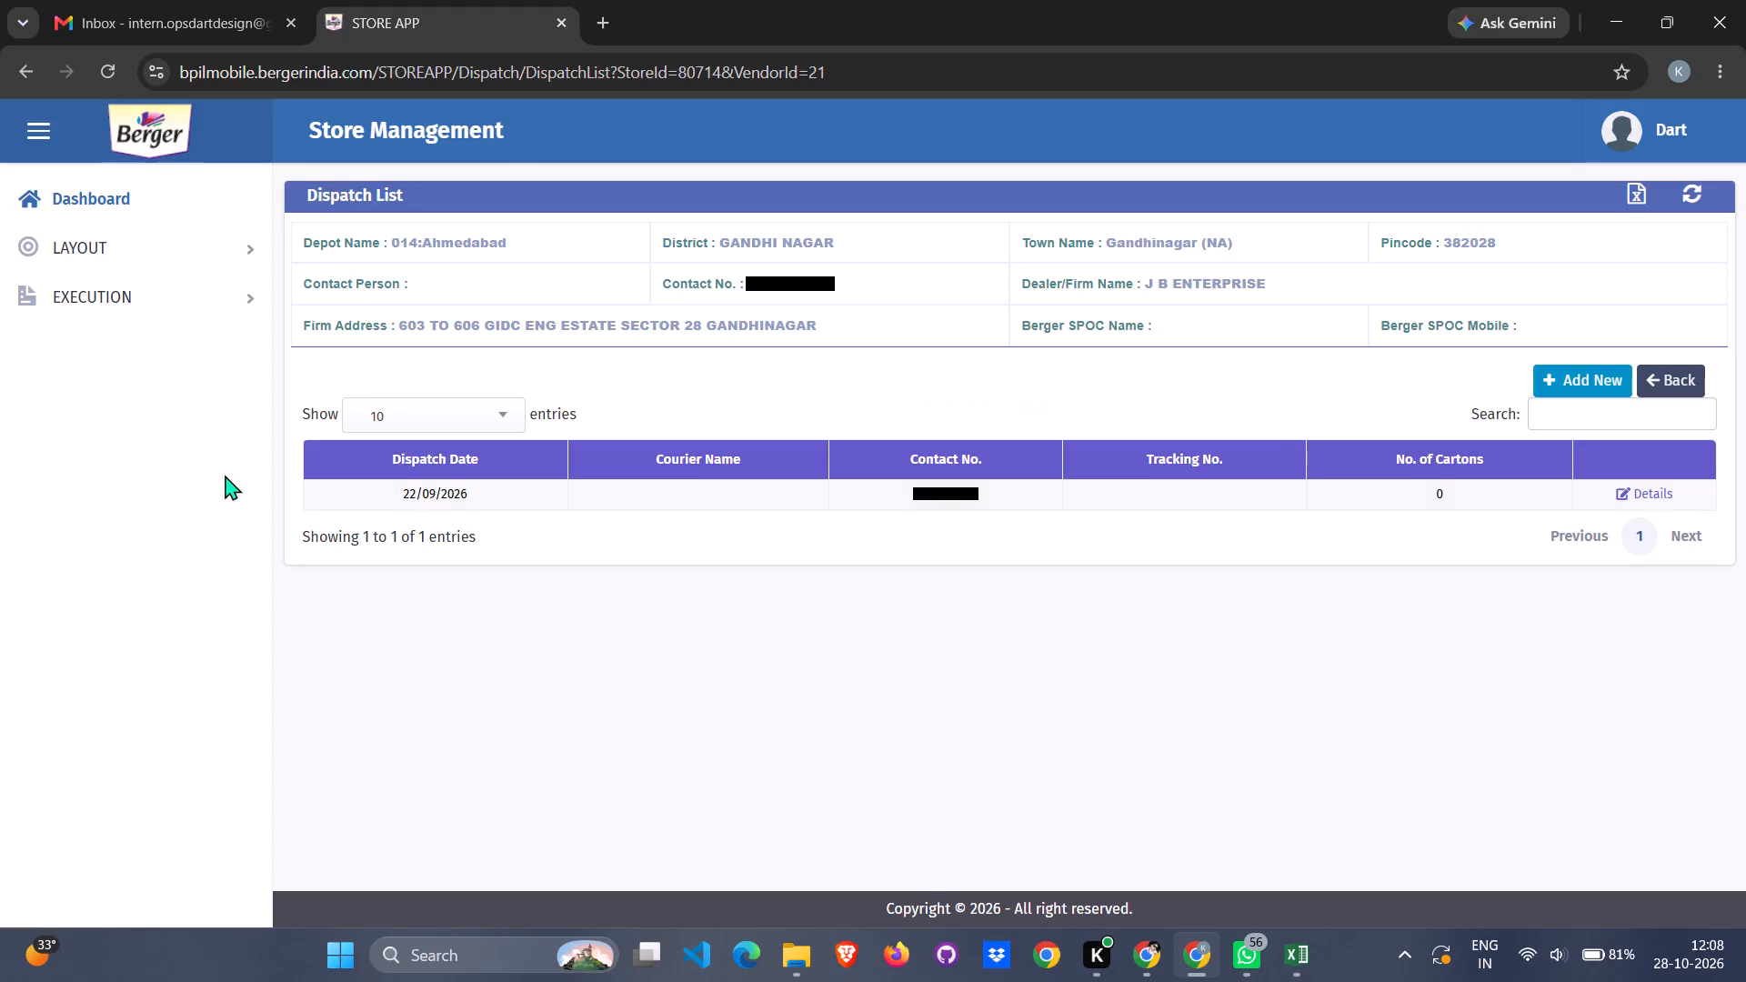
Reopen the Dispatch Items store list under Execution.
{"action": "left_click", "coordinate": [122, 296]}
{"action": "left_click", "coordinate": [139, 329]}
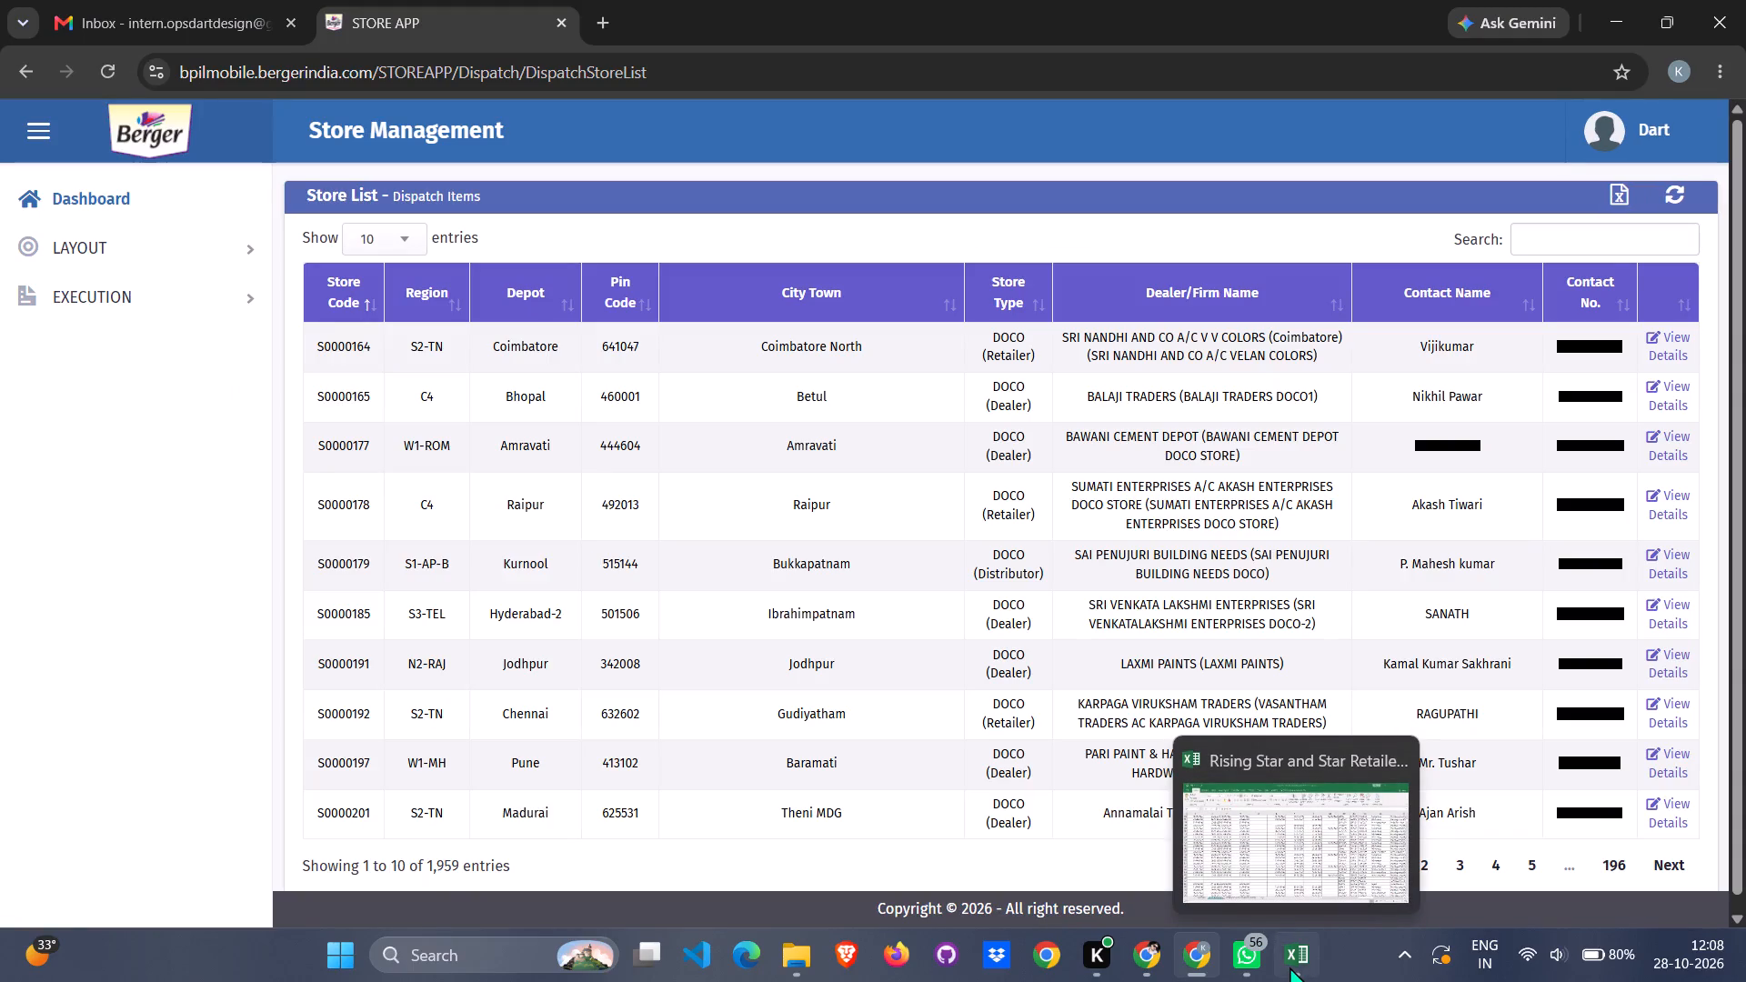
Switch to the West Summary sheet in Excel and find FAUJI in the dealer name column F.
{"action": "left_click", "coordinate": [1289, 967]}
{"action": "scroll", "coordinate": [1072, 433], "scroll_direction": "right", "scroll_amount": 9}
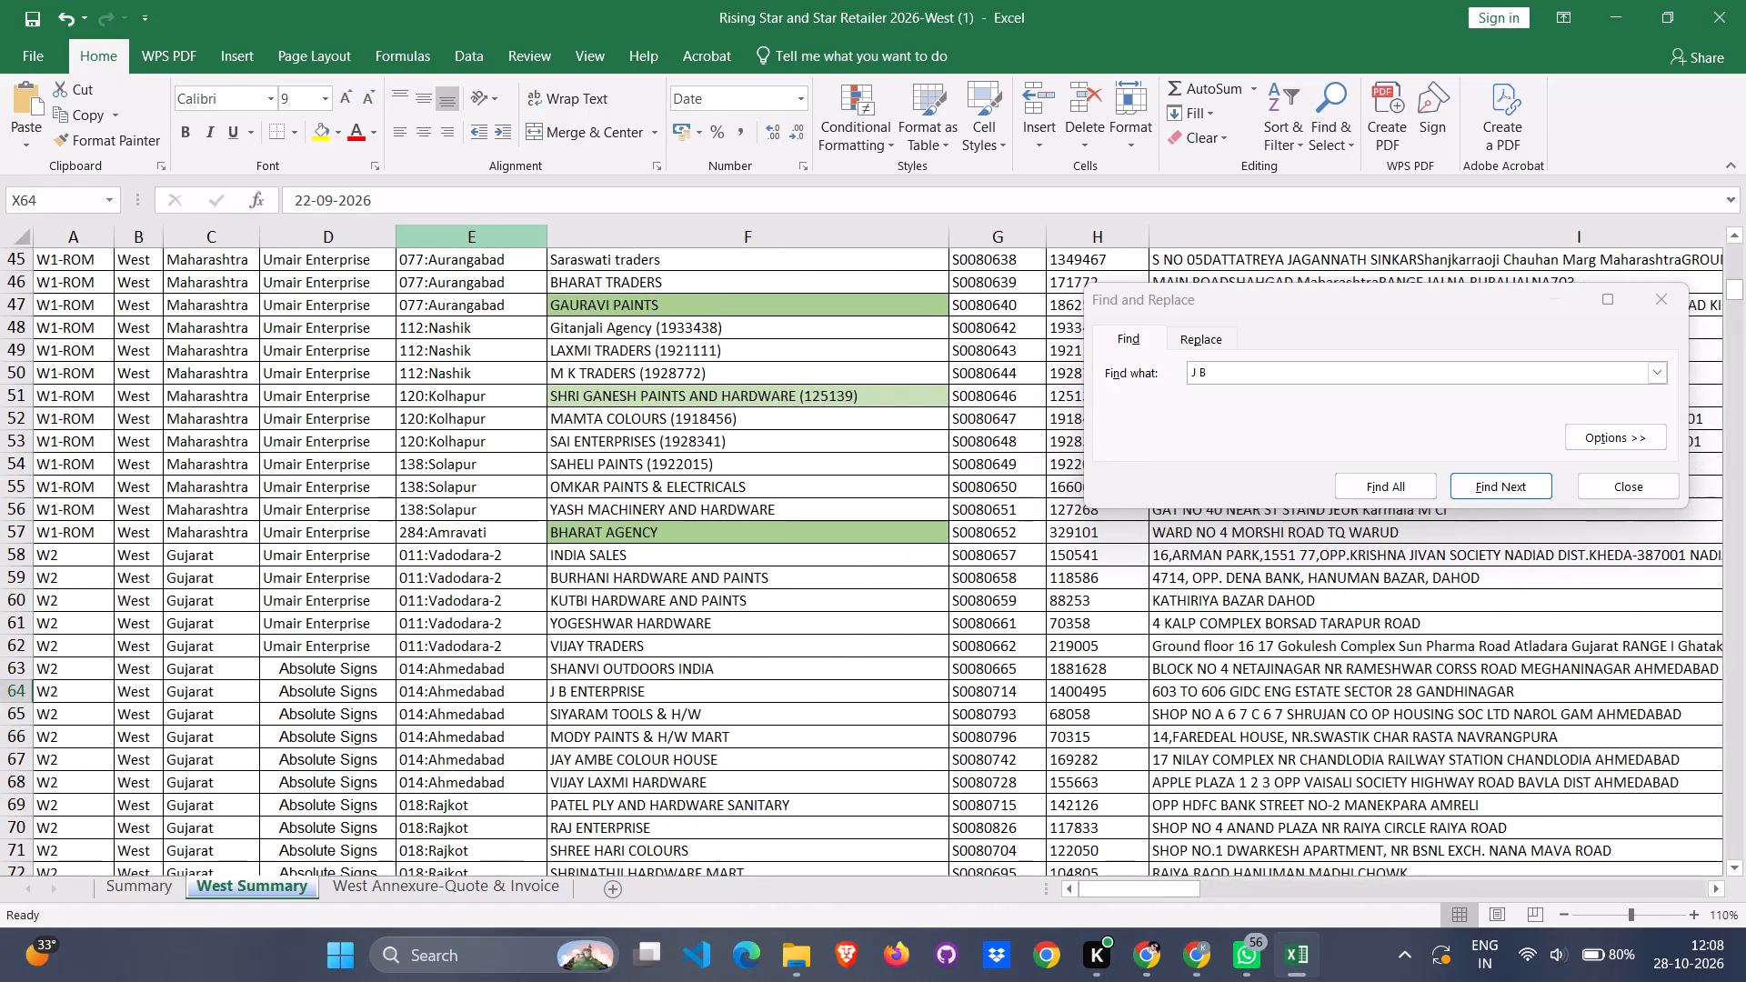
{"action": "left_click", "coordinate": [618, 243]}
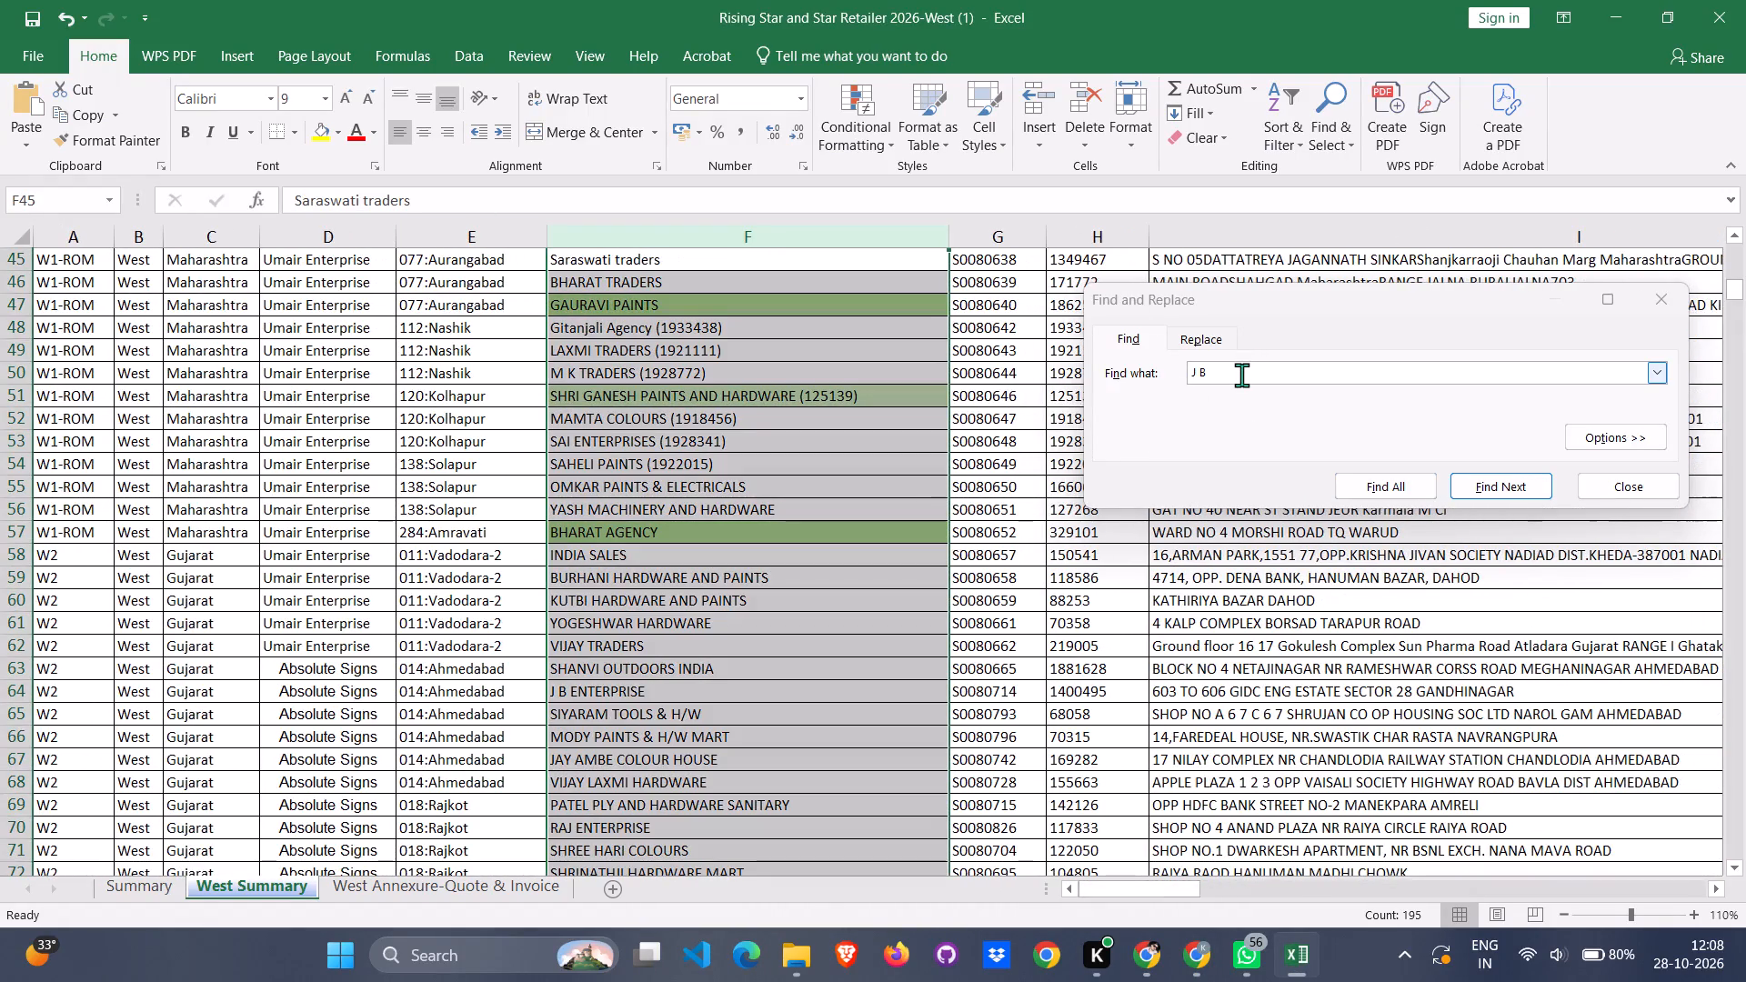
{"action": "left_click", "coordinate": [1241, 375]}
{"action": "key", "text": "BackSpace"}
{"action": "key", "text": "BackSpace"}
{"action": "key", "text": "BackSpace"}
{"action": "key", "text": "BackSpace"}
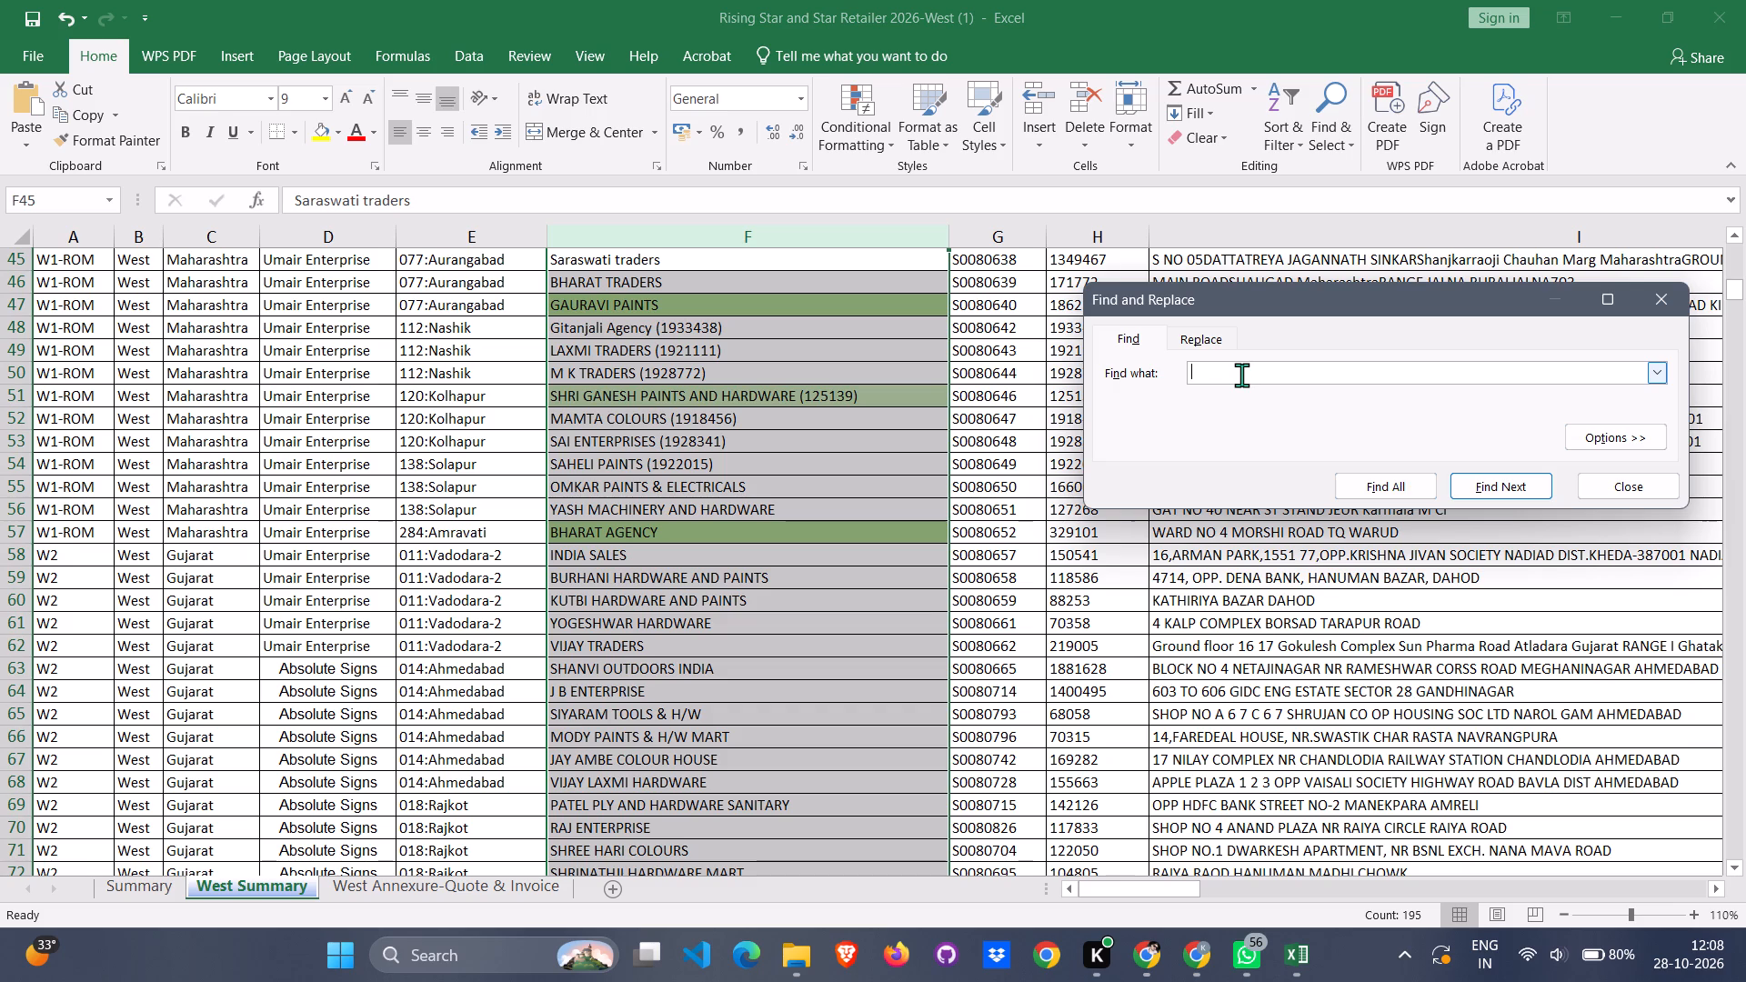
{"action": "type", "text": "FAI"}
{"action": "key", "text": "BackSpace"}
{"action": "type", "text": "UJI"}
{"action": "key", "text": "Return"}
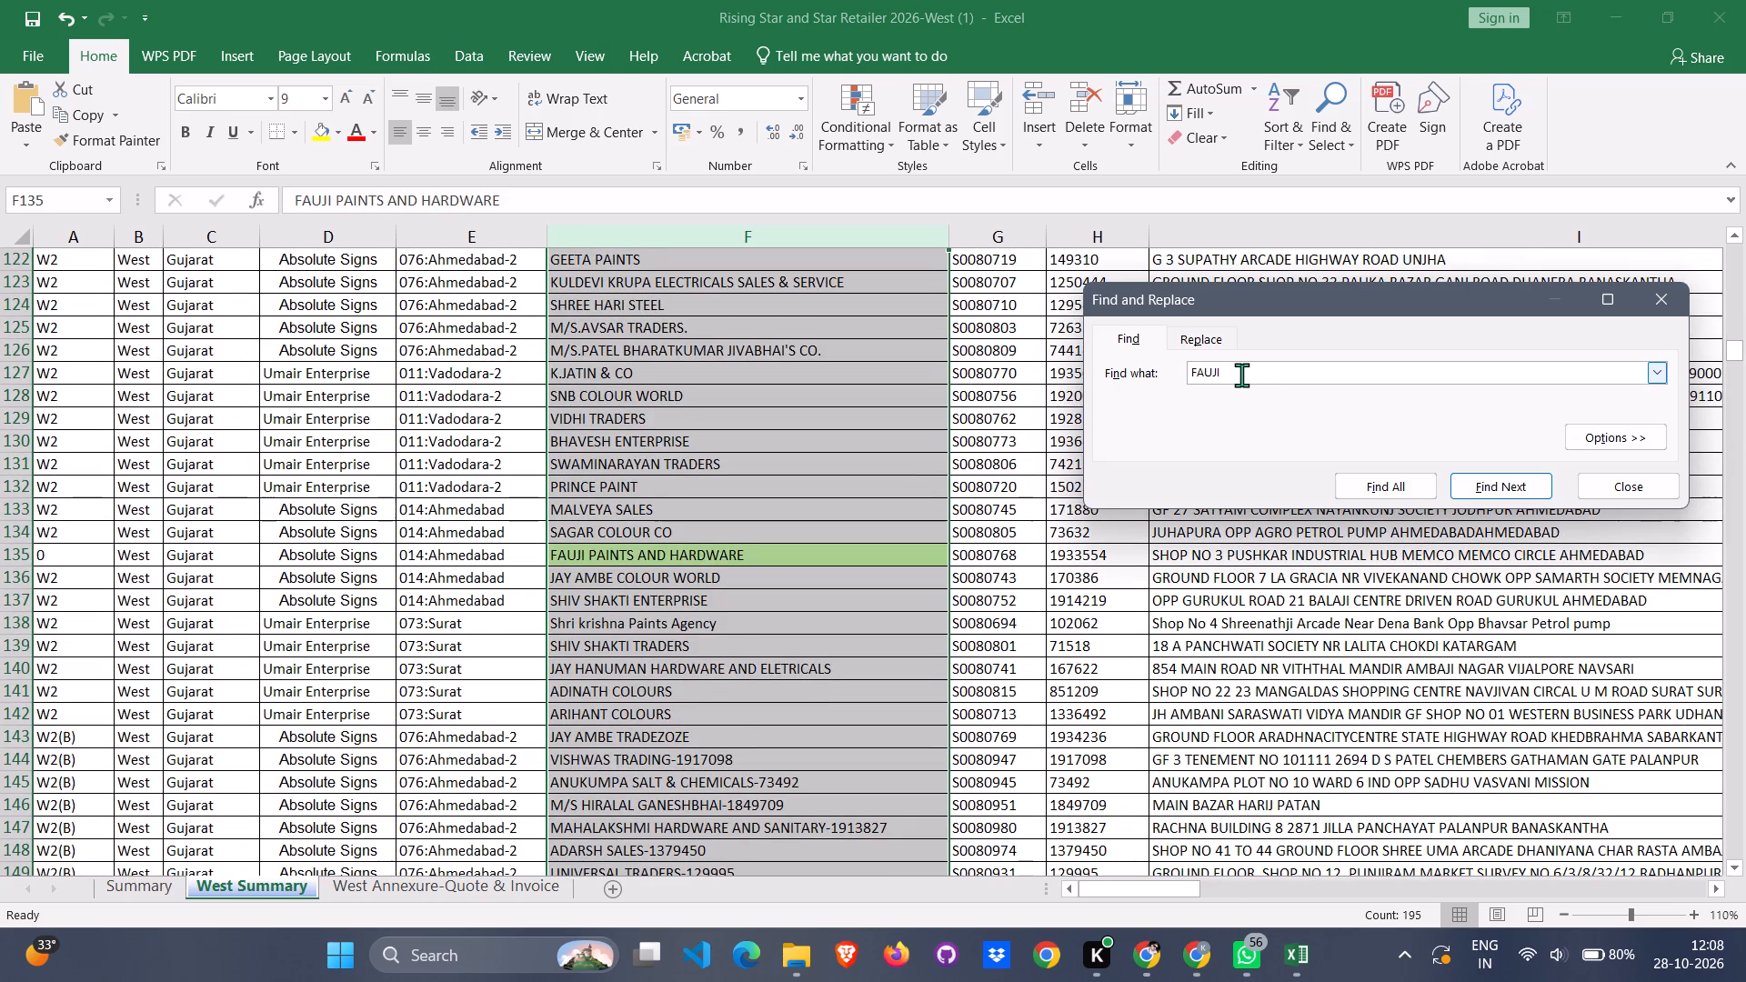
Copy store code S0080768 into the store app's Dispatch Items search and start a new dispatch entry for FAUJI PAINTS AND HARDWARE.
{"action": "left_click", "coordinate": [792, 556]}
{"action": "left_click", "coordinate": [11, 562]}
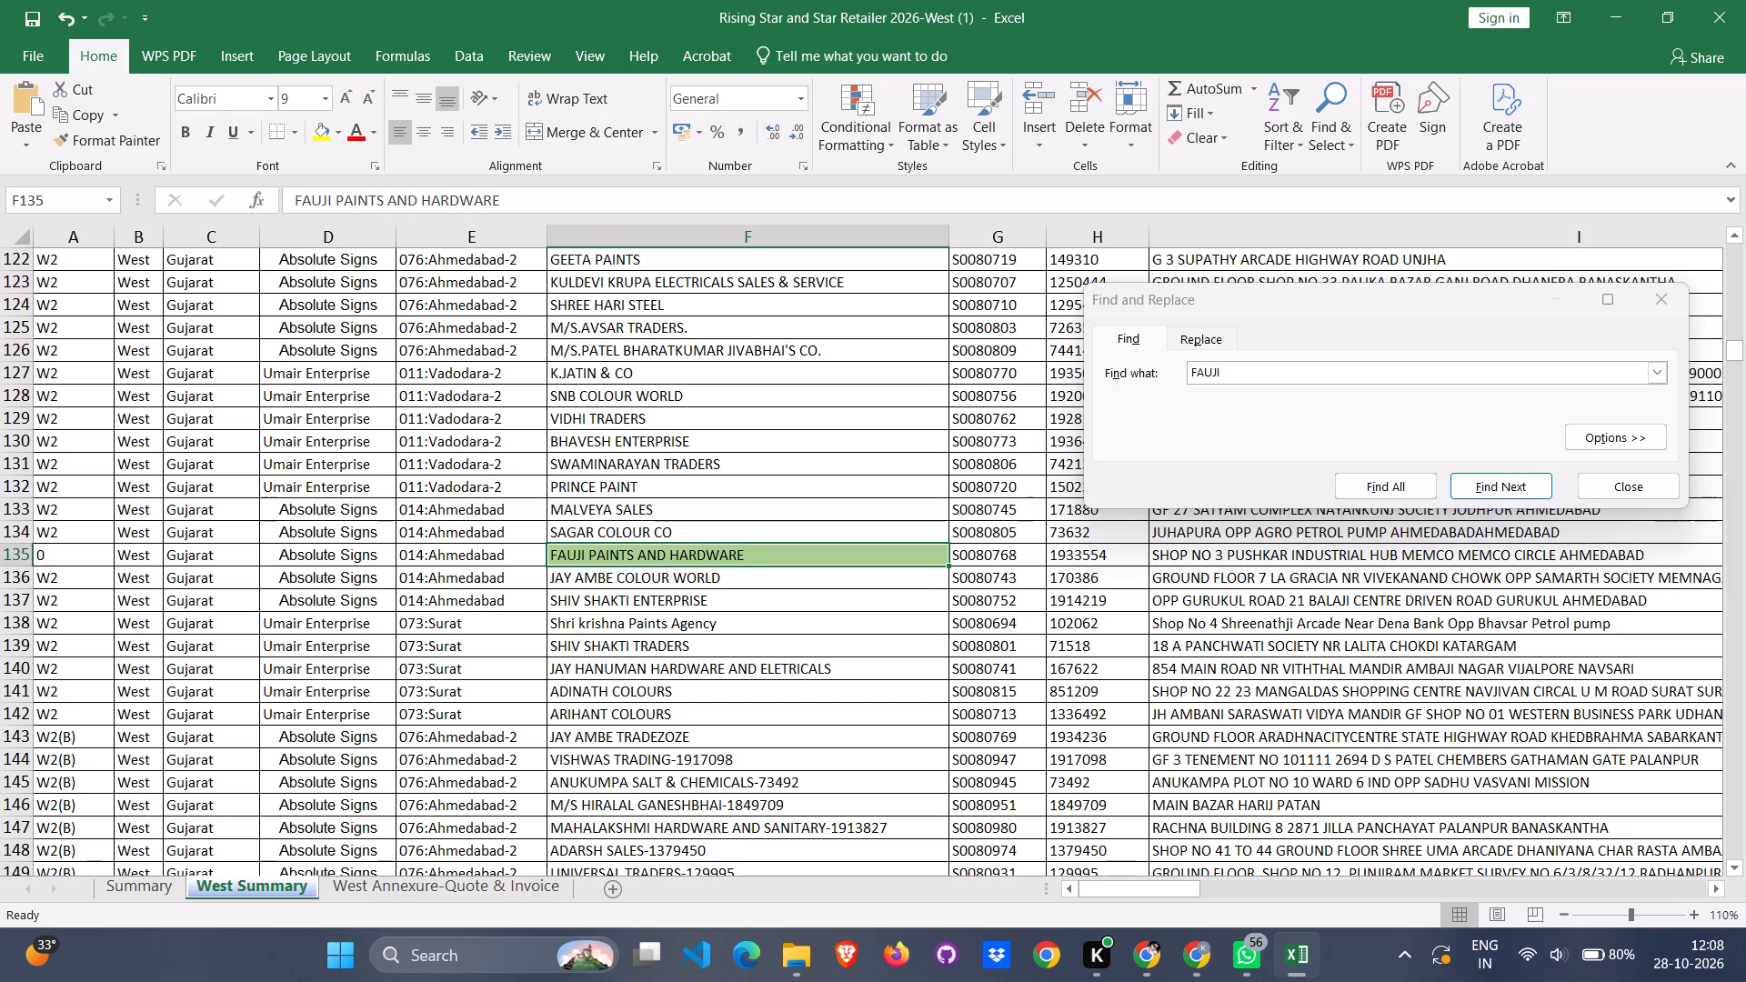
{"action": "left_click", "coordinate": [980, 555]}
{"action": "key", "text": "ctrl+c"}
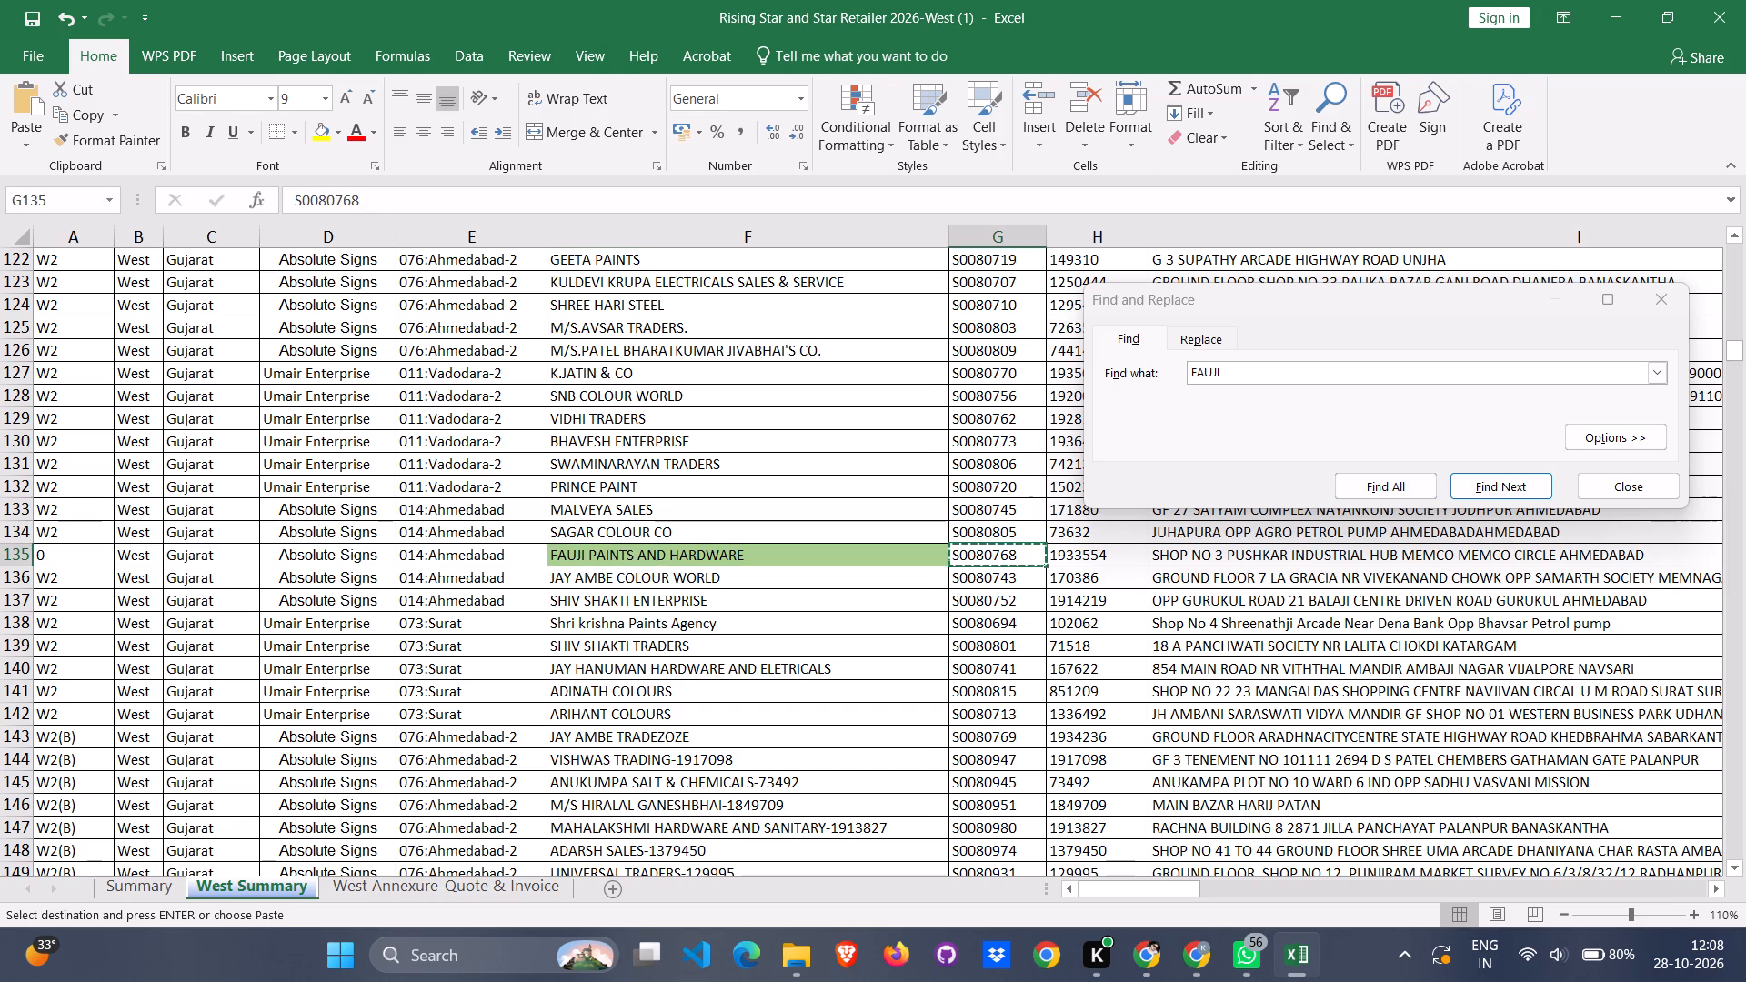
{"action": "left_click", "coordinate": [1183, 955]}
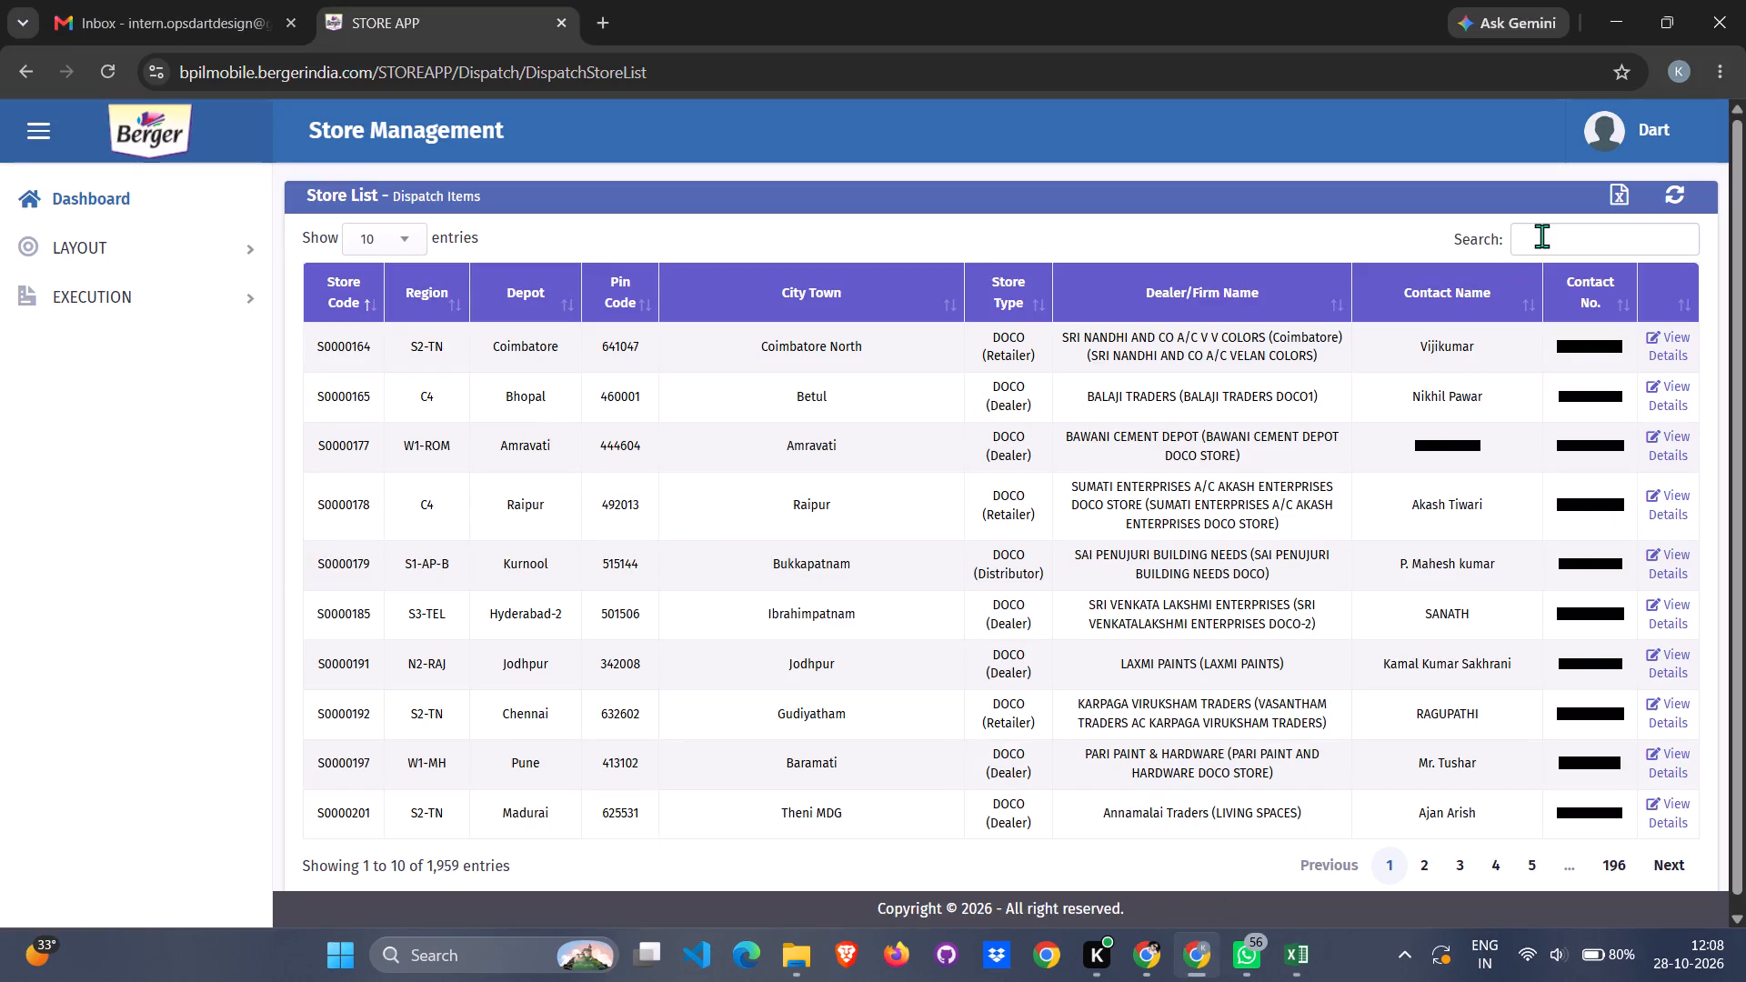
{"action": "left_click", "coordinate": [1541, 235]}
{"action": "key", "text": "ctrl+v"}
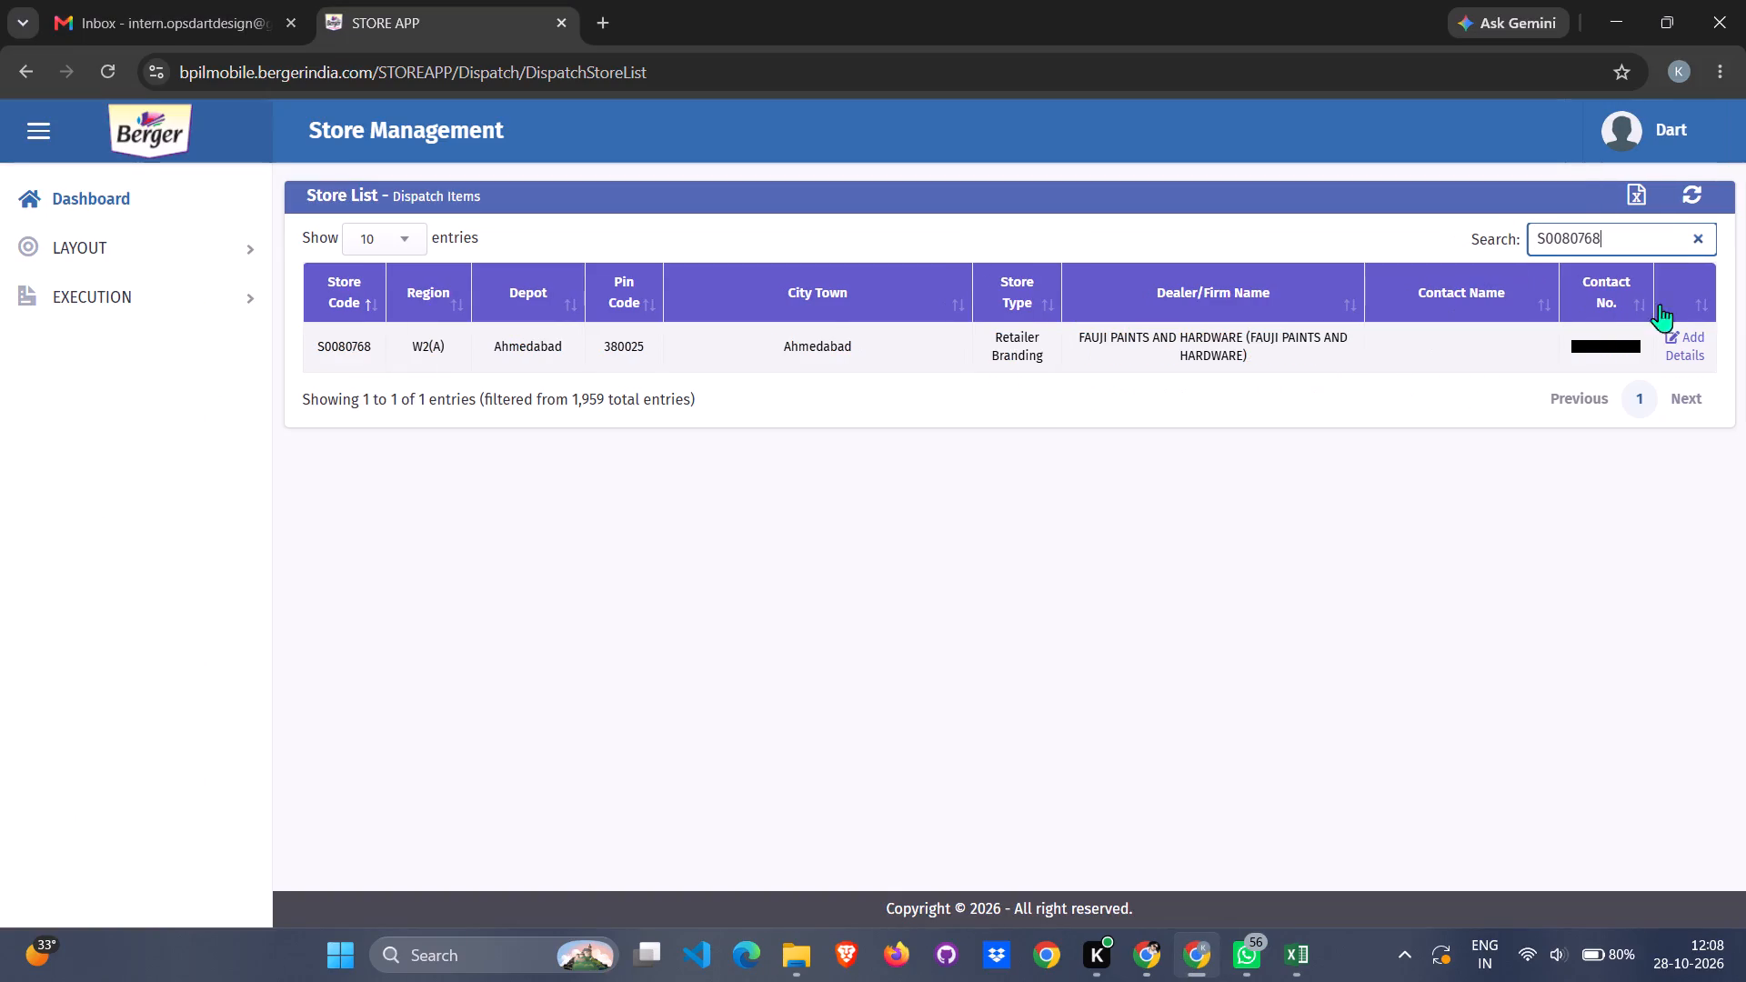
{"action": "left_click", "coordinate": [1689, 356]}
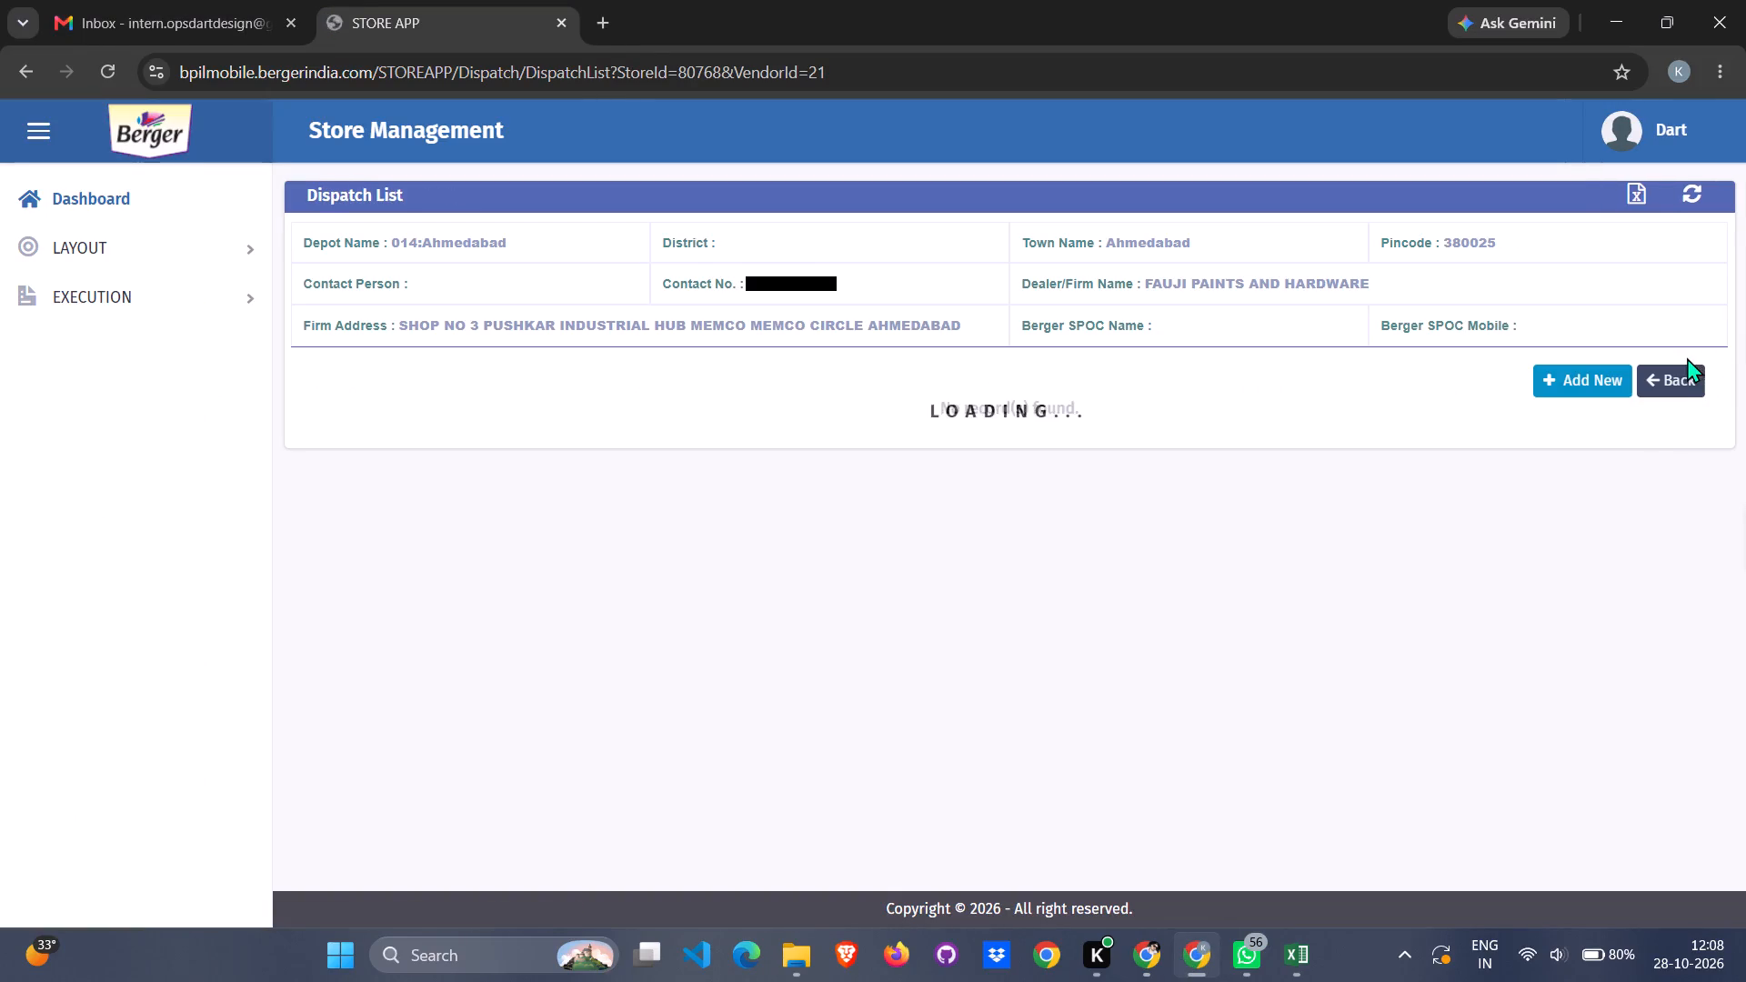
{"action": "left_click", "coordinate": [1590, 373]}
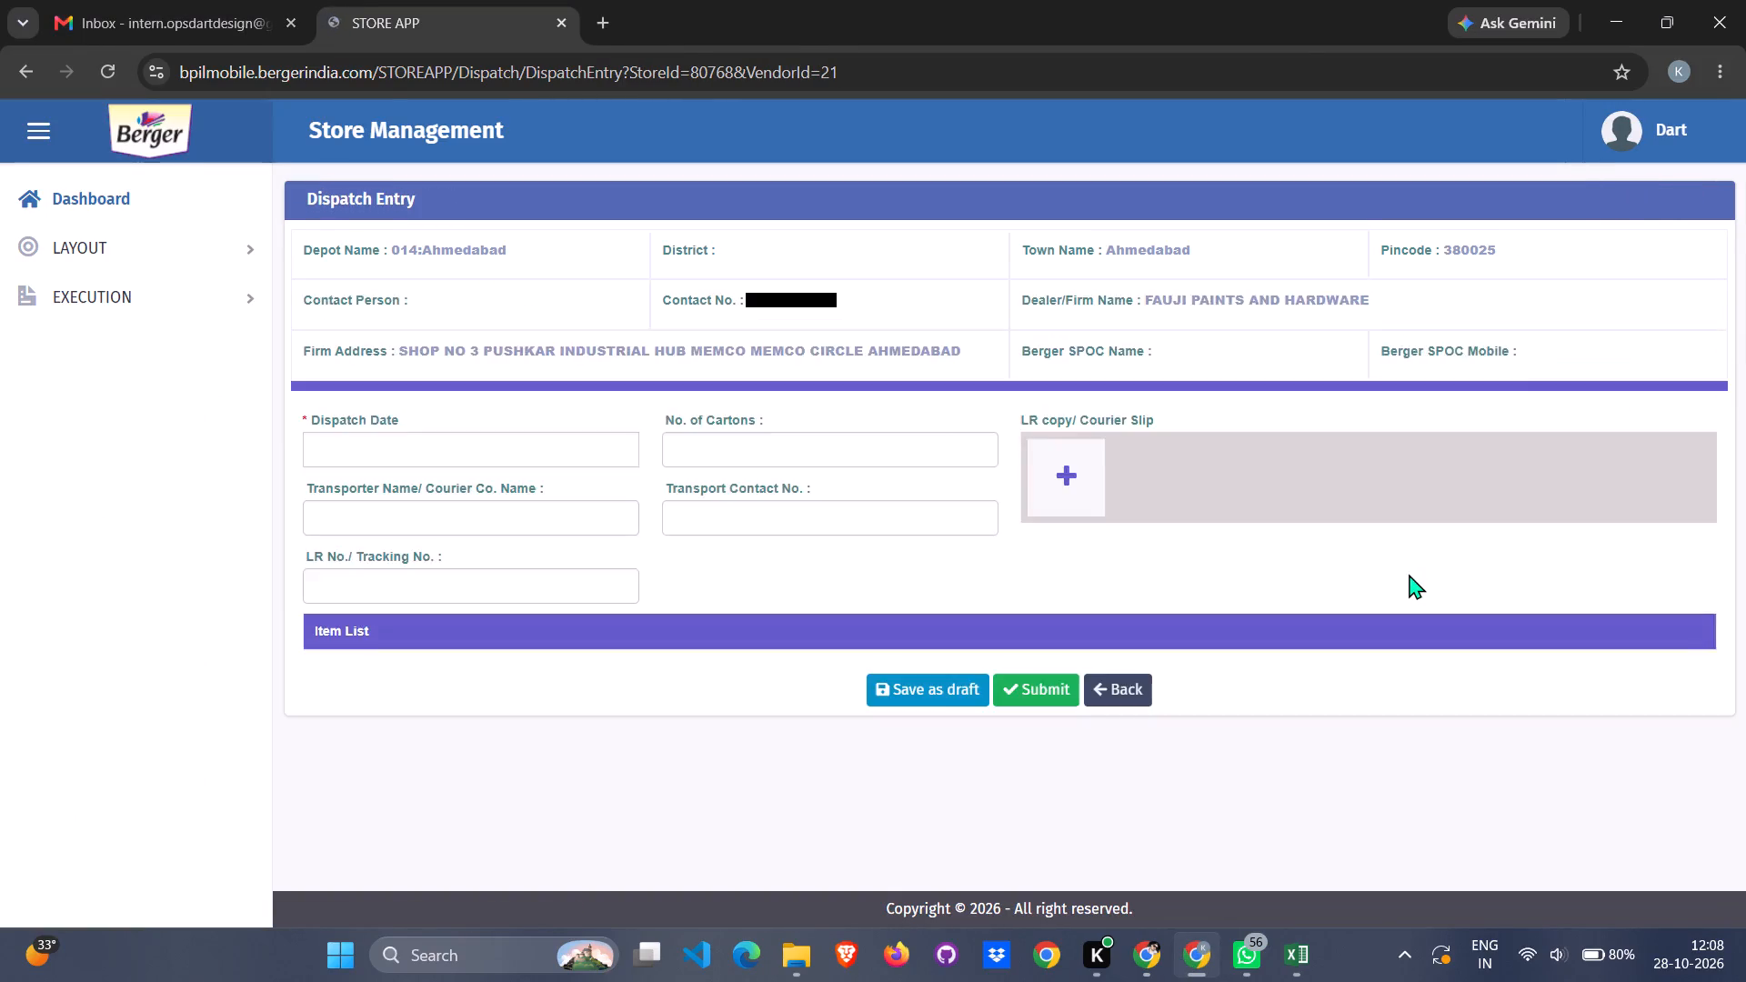
Review the FAUJI PAINTS AND HARDWARE entry's item list for total and pending quantities.
{"action": "scroll", "coordinate": [1409, 574], "scroll_direction": "down", "scroll_amount": 9}
{"action": "scroll", "coordinate": [1409, 574], "scroll_direction": "up", "scroll_amount": 3}
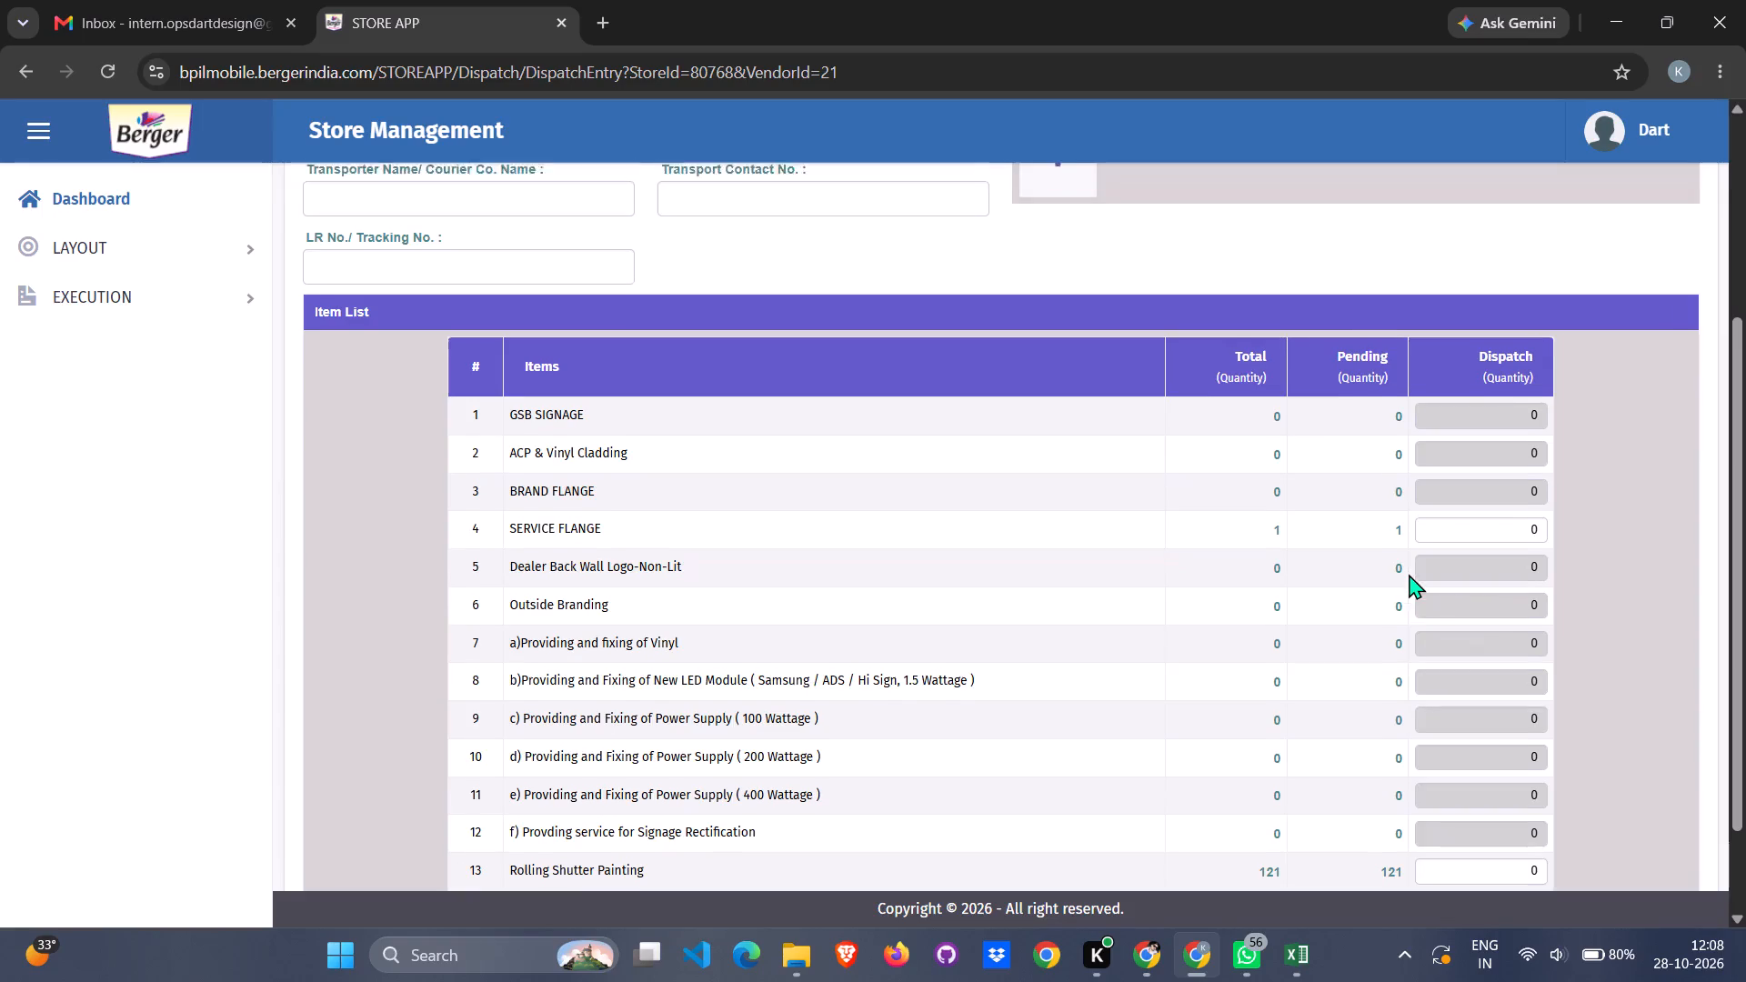
{"action": "scroll", "coordinate": [1409, 574], "scroll_direction": "up", "scroll_amount": 1}
{"action": "scroll", "coordinate": [1409, 574], "scroll_direction": "down", "scroll_amount": 7}
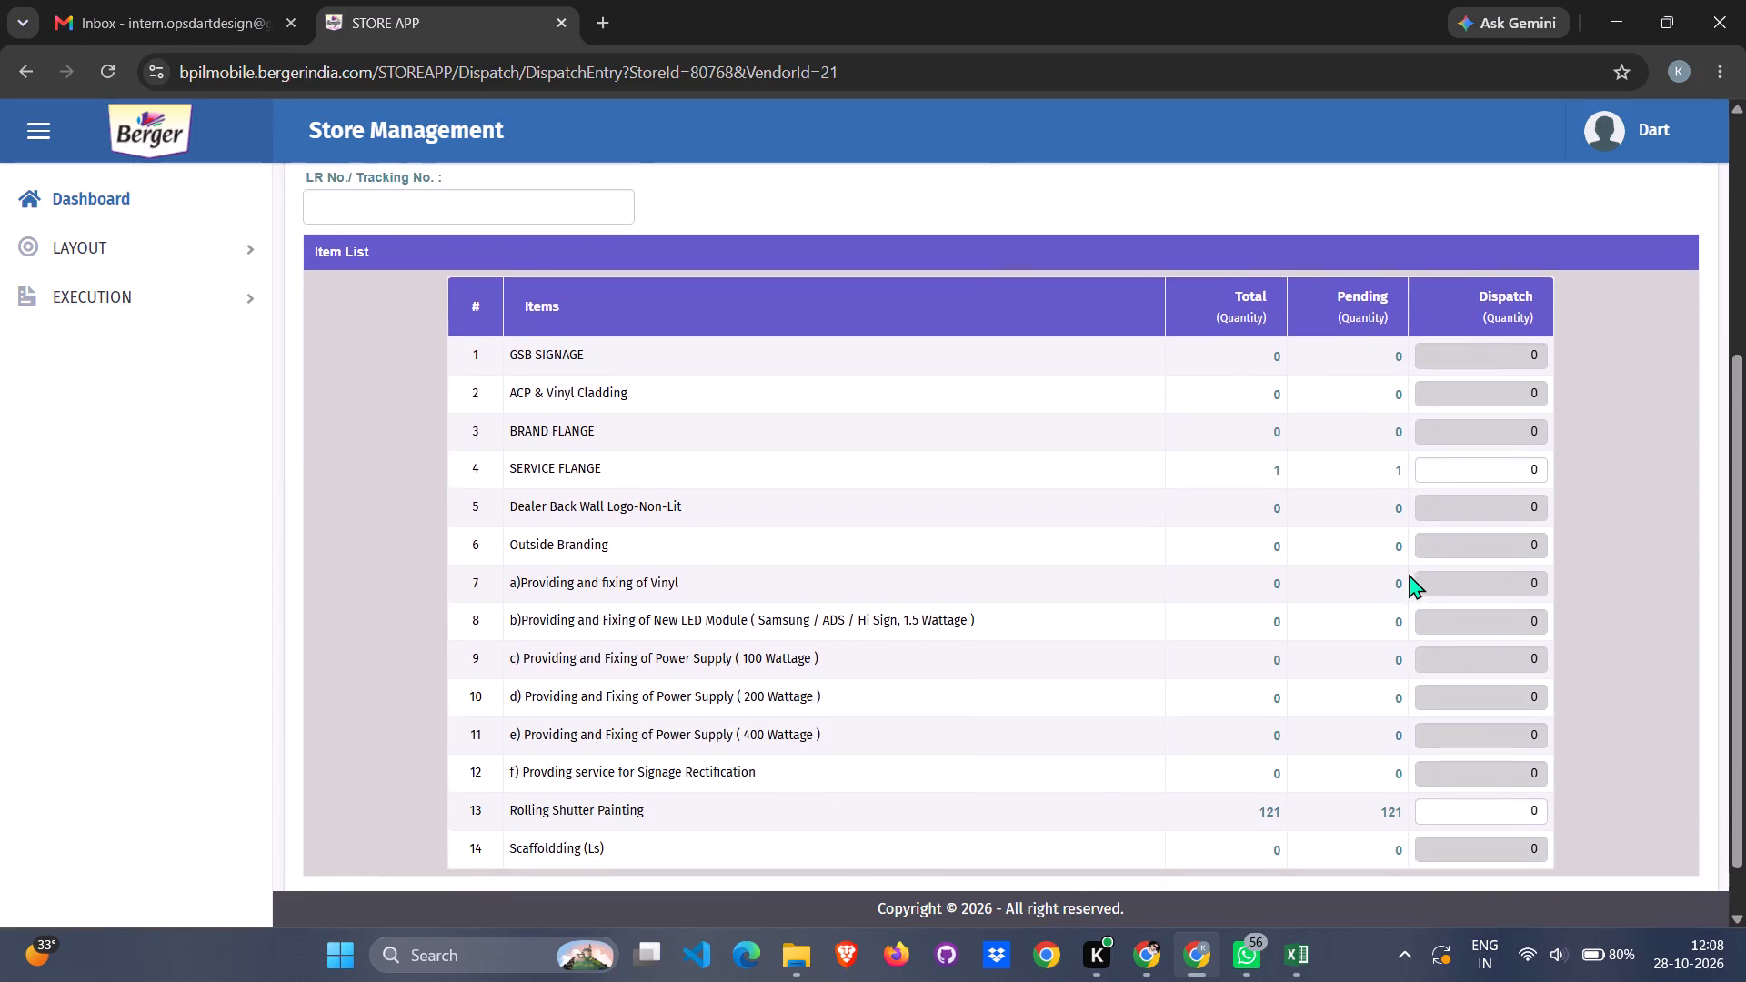
{"action": "scroll", "coordinate": [1409, 574], "scroll_direction": "down", "scroll_amount": 2}
{"action": "scroll", "coordinate": [1409, 574], "scroll_direction": "up", "scroll_amount": 3}
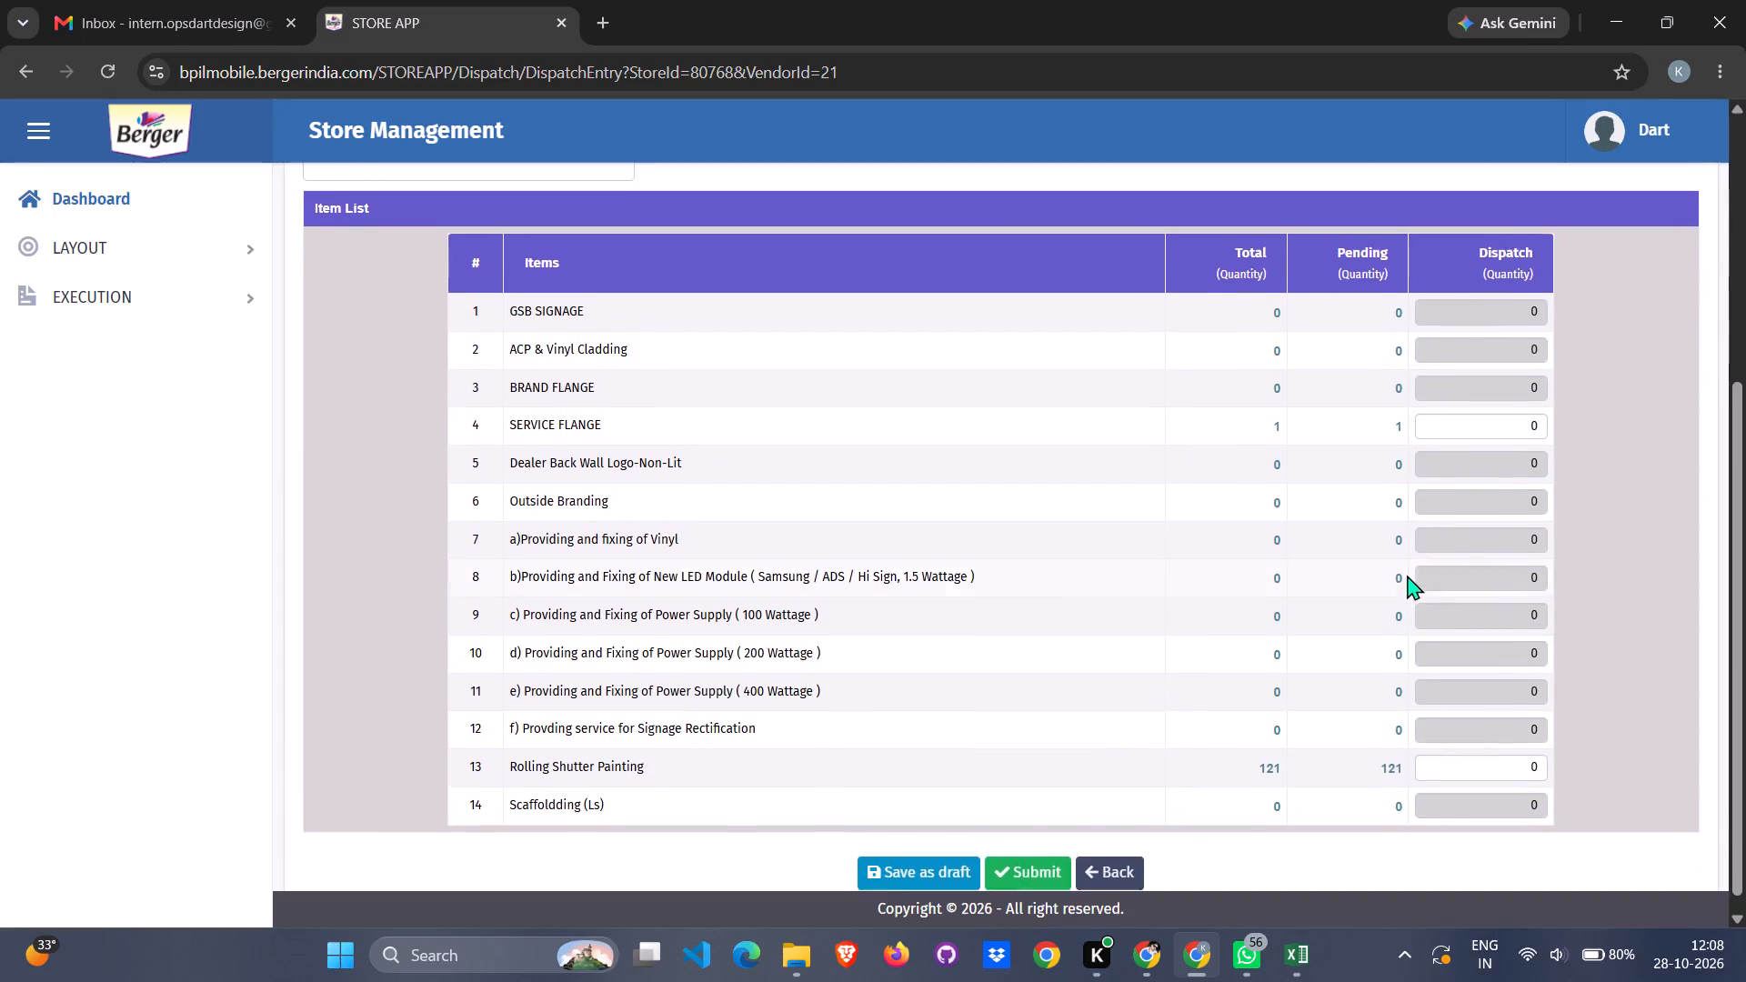
{"action": "scroll", "coordinate": [1407, 575], "scroll_direction": "up", "scroll_amount": 12}
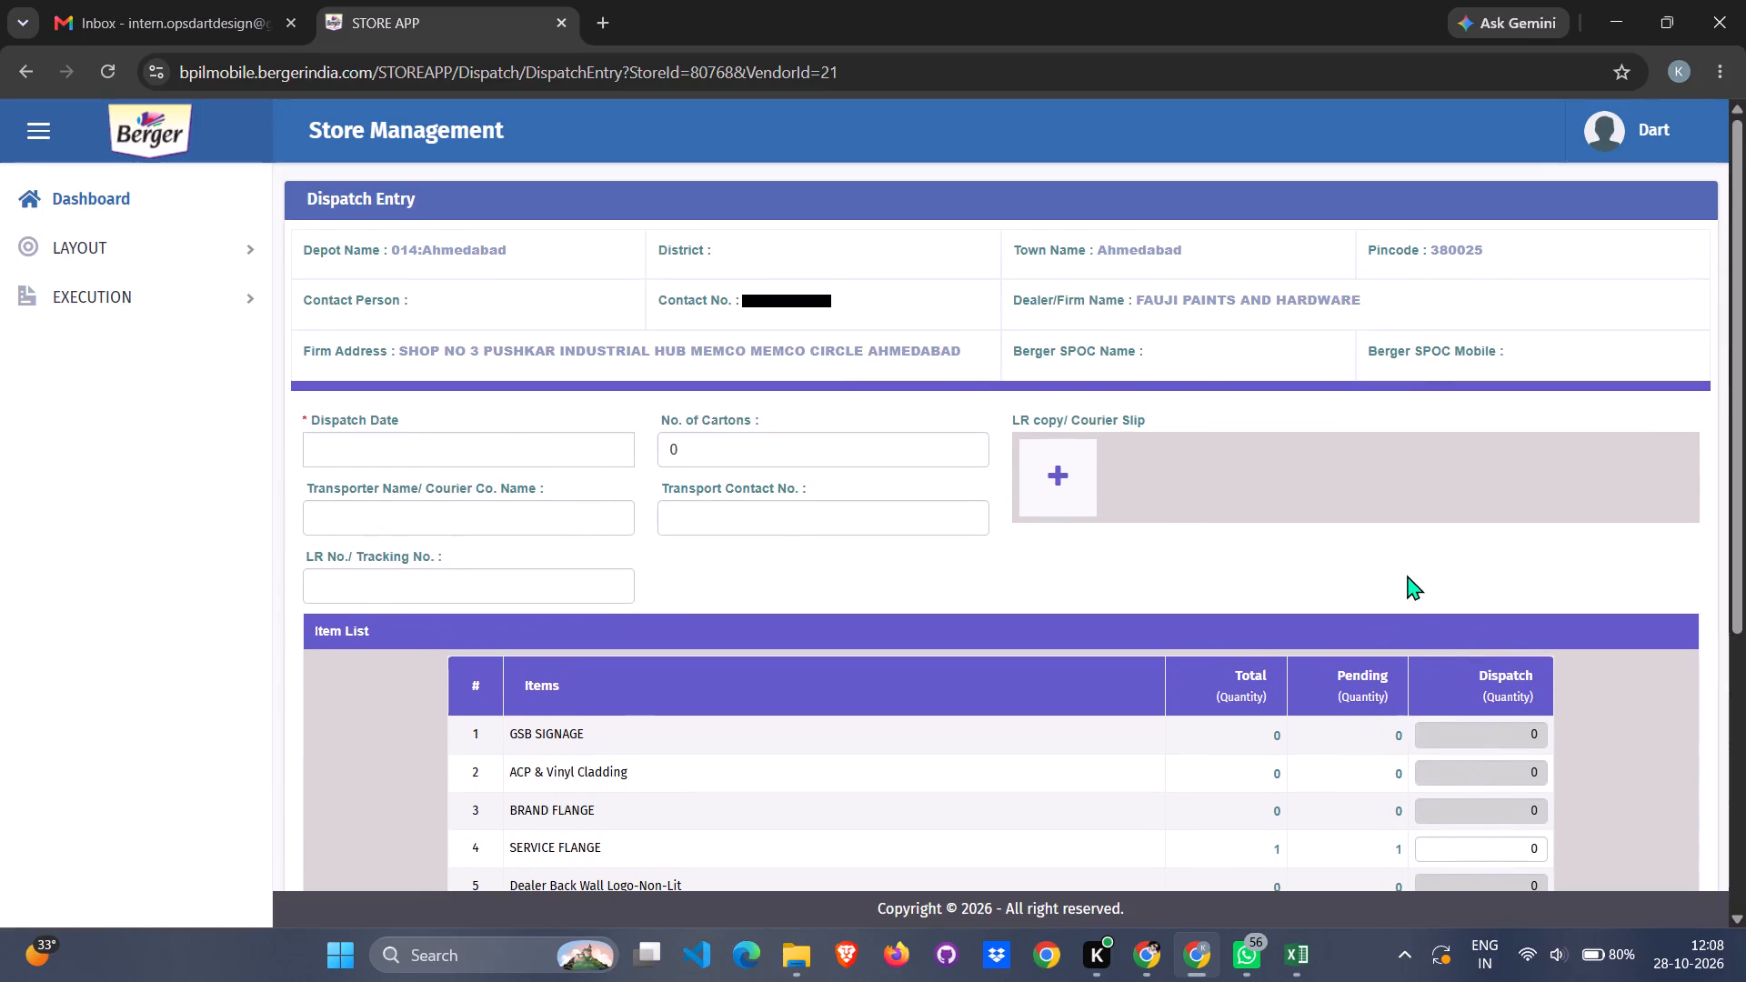
{"action": "scroll", "coordinate": [1407, 575], "scroll_direction": "up", "scroll_amount": 5}
In Excel, examine the date columns of the FAUJI PAINTS AND HARDWARE row against the headings, looking for the Material Dispatch date.
{"action": "left_click", "coordinate": [1304, 949]}
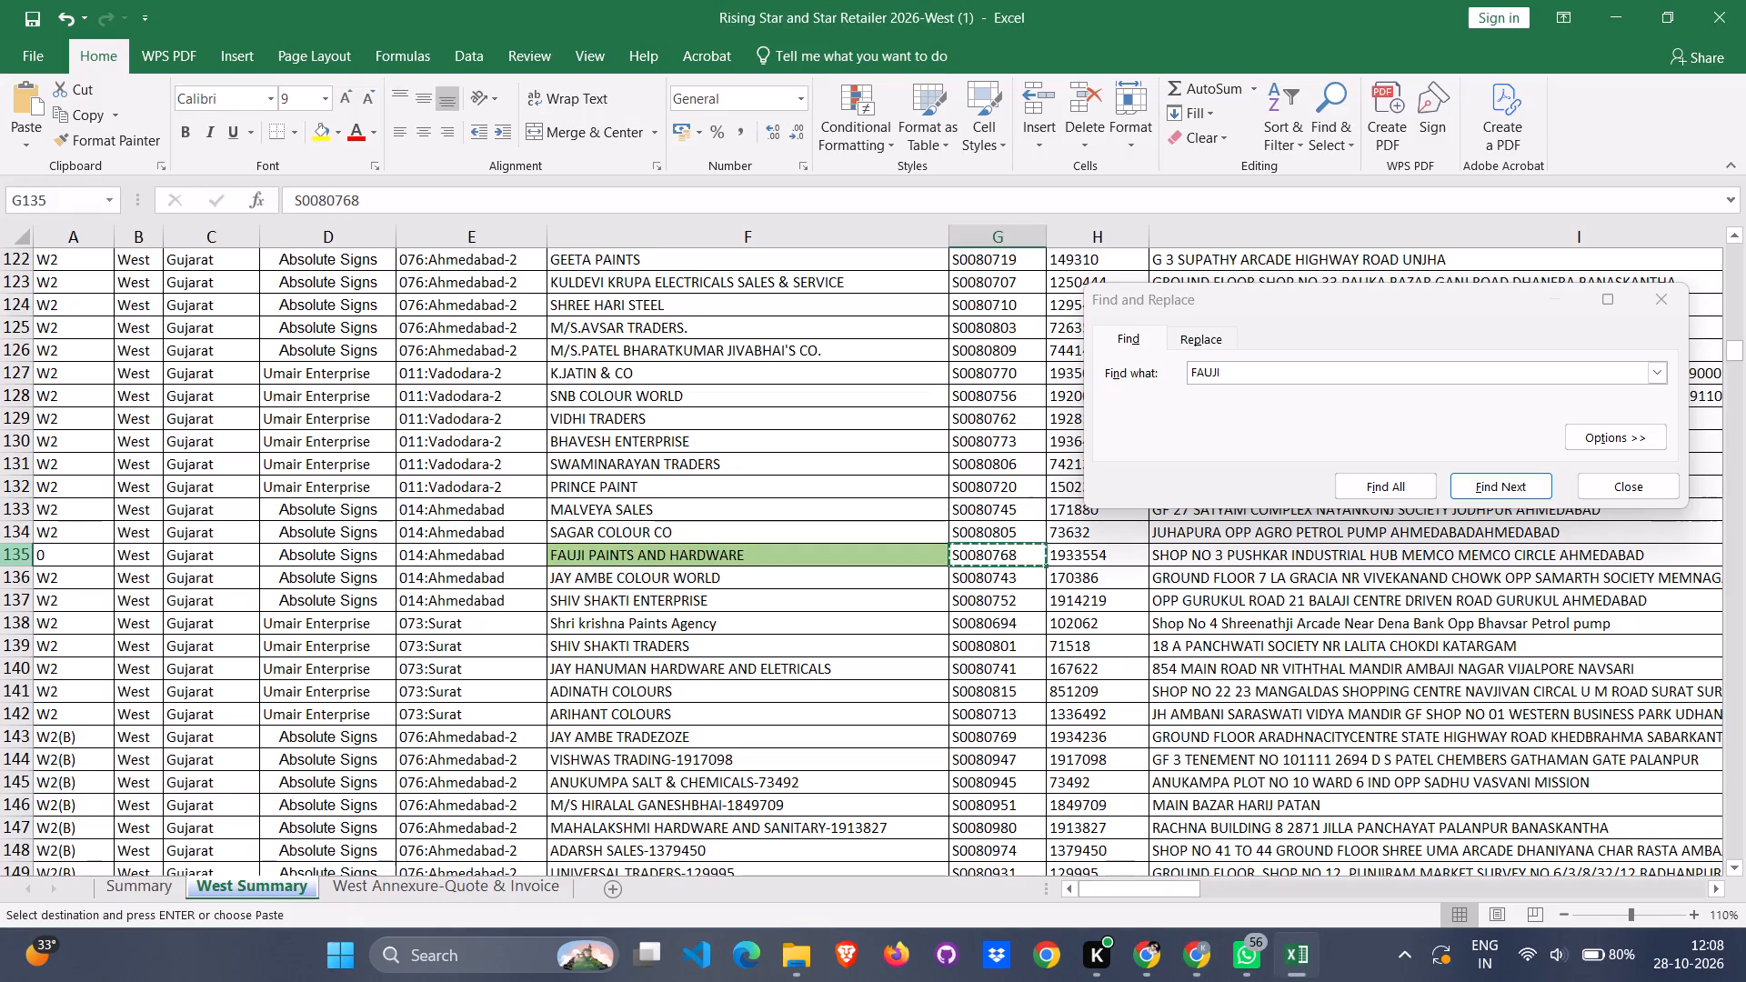
{"action": "left_click", "coordinate": [23, 560]}
{"action": "scroll", "coordinate": [625, 719], "scroll_direction": "left", "scroll_amount": 6}
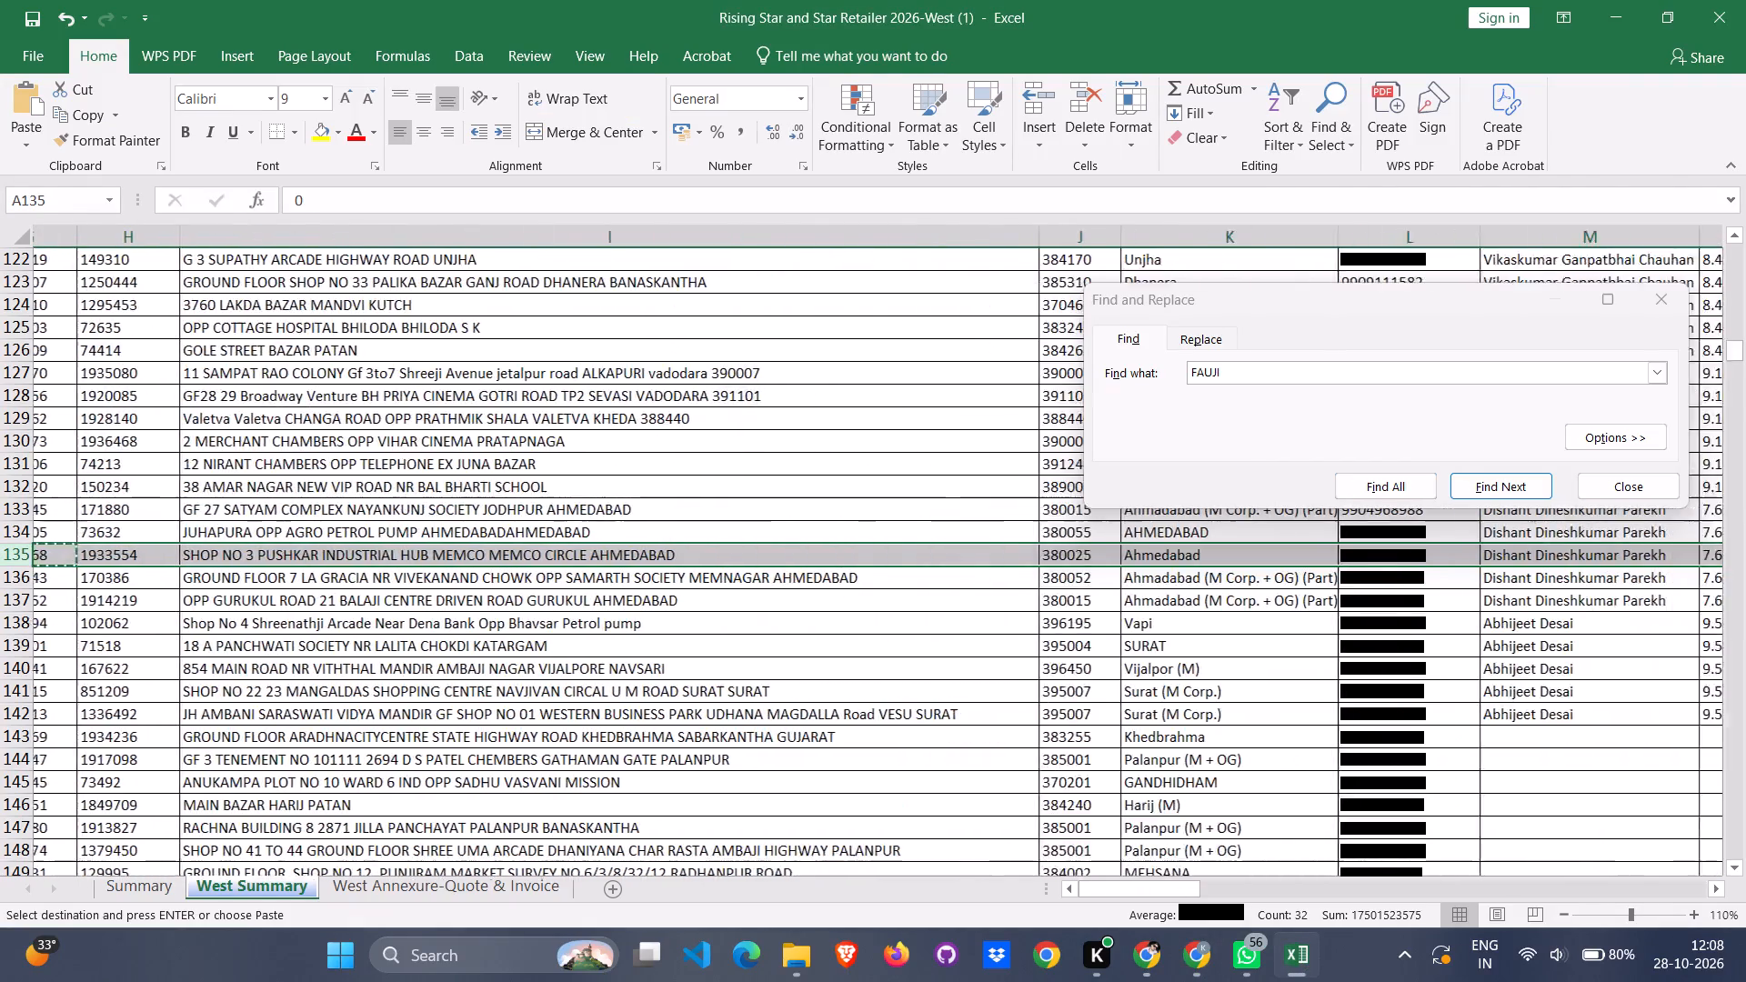
{"action": "scroll", "coordinate": [626, 717], "scroll_direction": "left", "scroll_amount": 5}
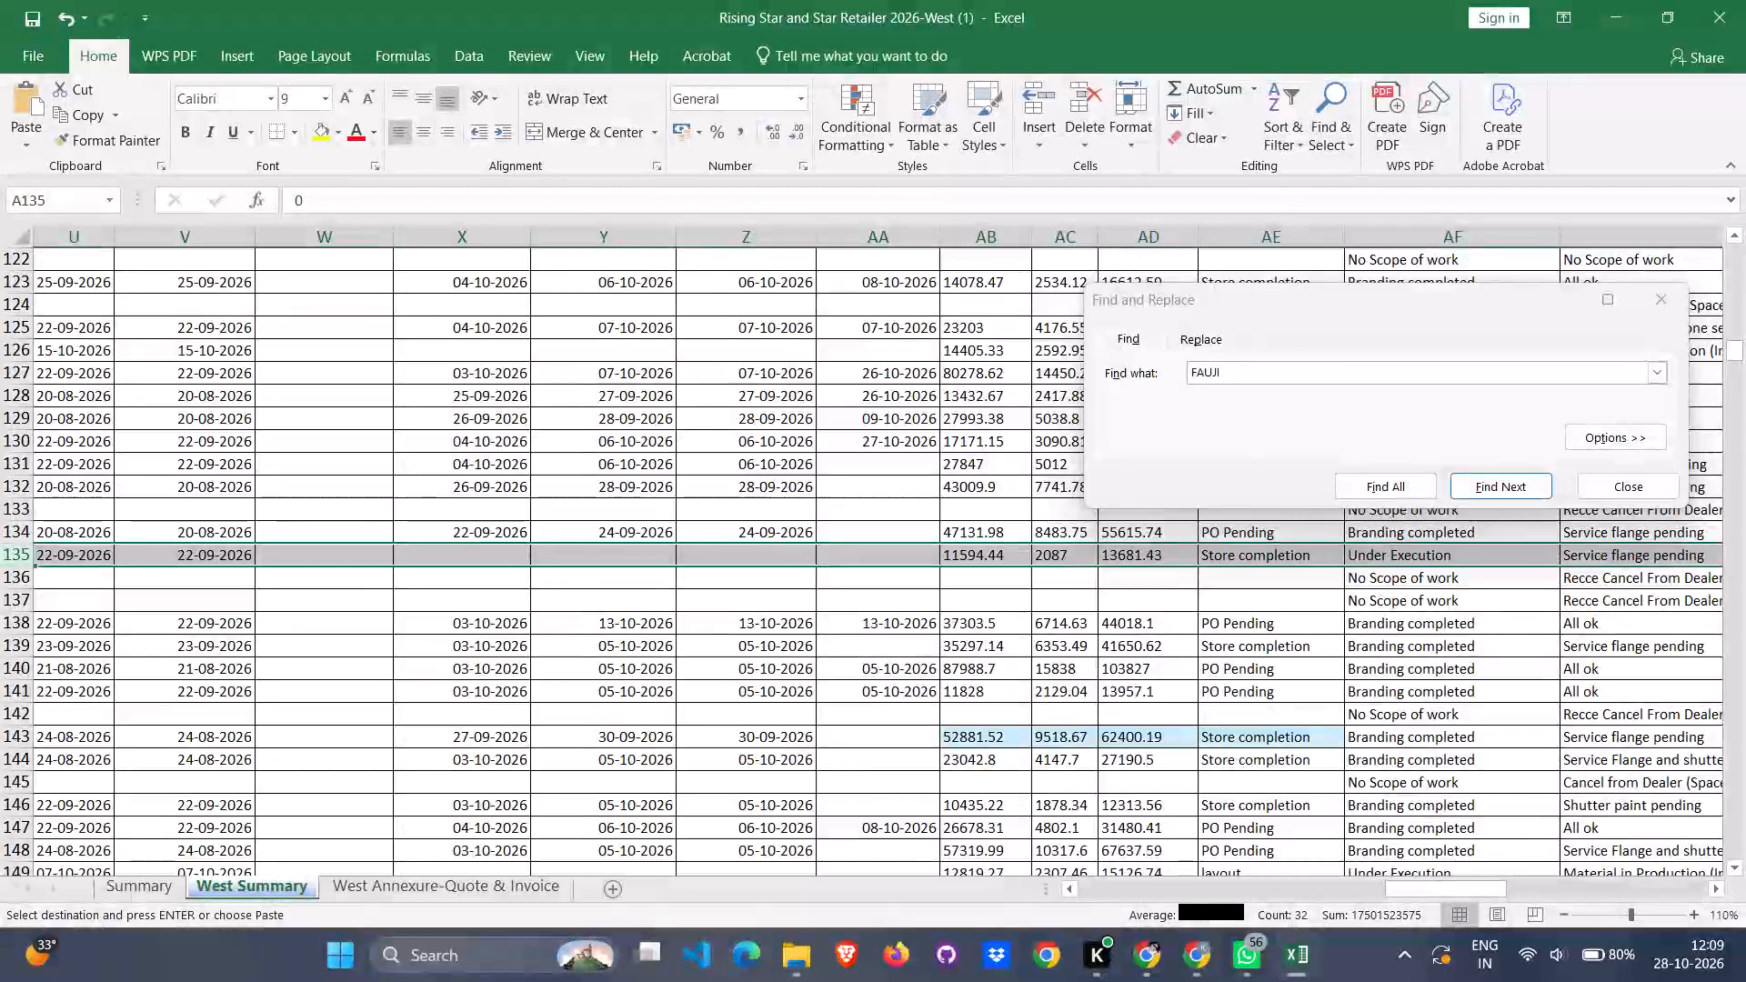
{"action": "scroll", "coordinate": [738, 562], "scroll_direction": "up", "scroll_amount": 11}
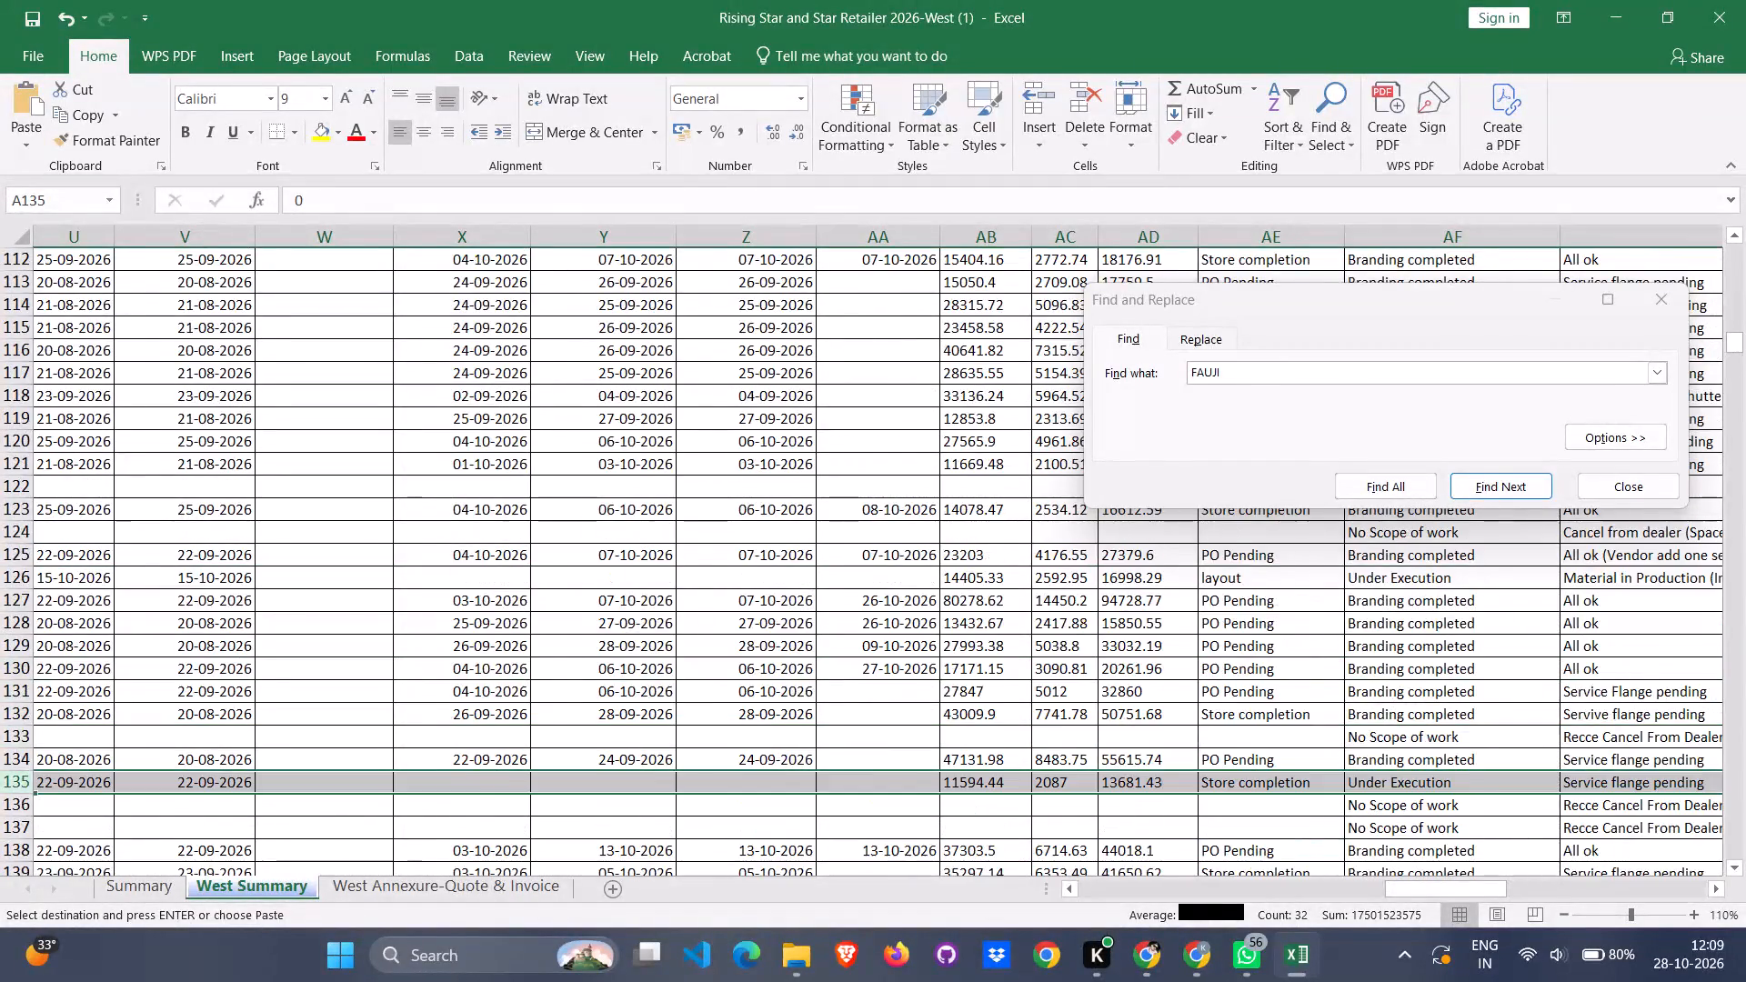
{"action": "scroll", "coordinate": [738, 571], "scroll_direction": "up", "scroll_amount": 18}
{"action": "scroll", "coordinate": [748, 575], "scroll_direction": "up", "scroll_amount": 5}
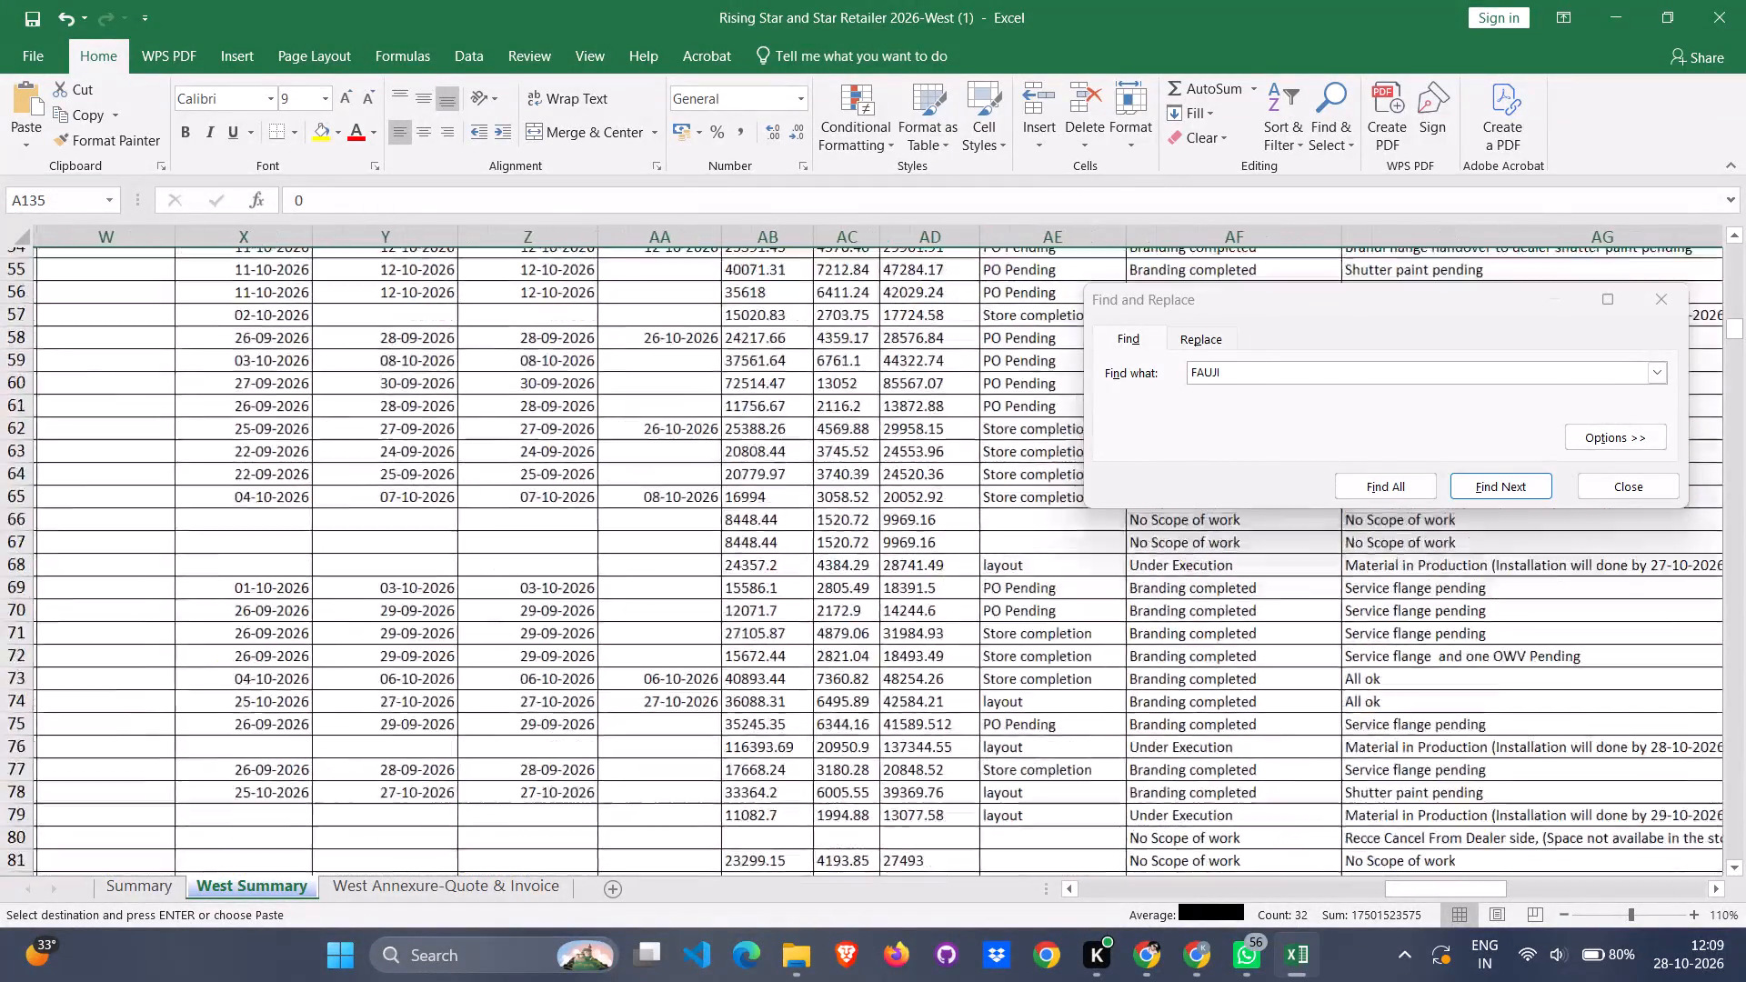
{"action": "scroll", "coordinate": [748, 575], "scroll_direction": "up", "scroll_amount": 6}
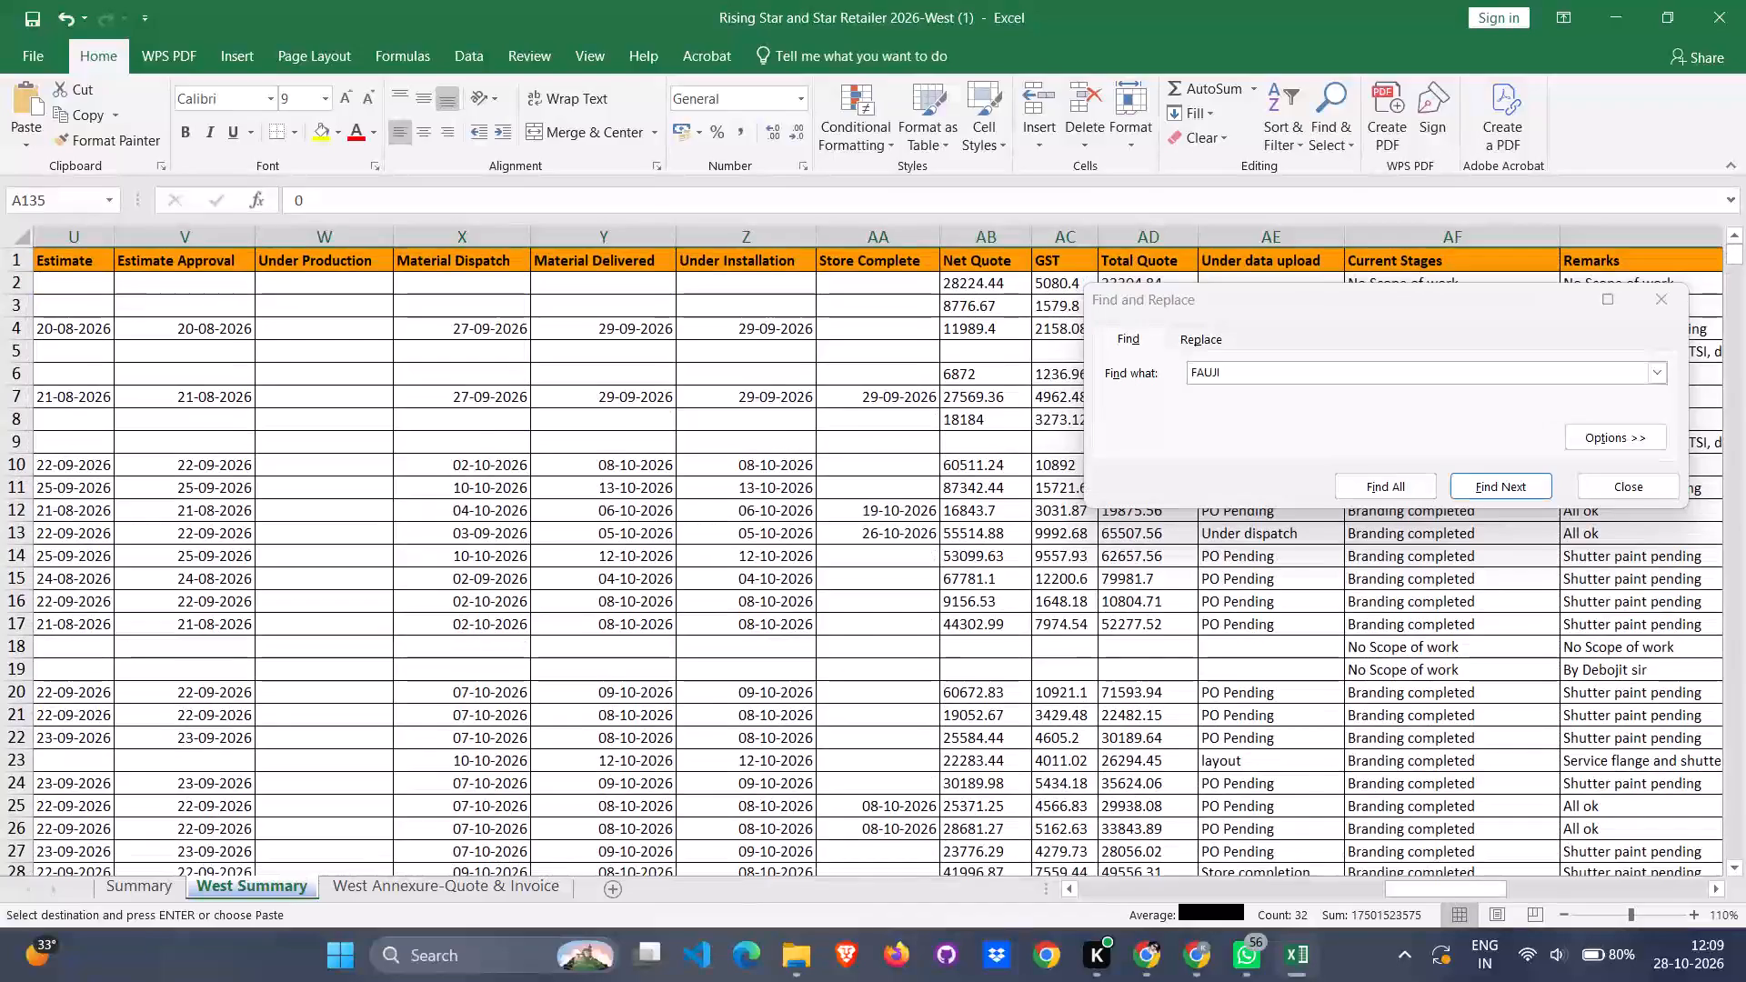
{"action": "scroll", "coordinate": [759, 558], "scroll_direction": "down", "scroll_amount": 6}
{"action": "scroll", "coordinate": [759, 558], "scroll_direction": "up", "scroll_amount": 6}
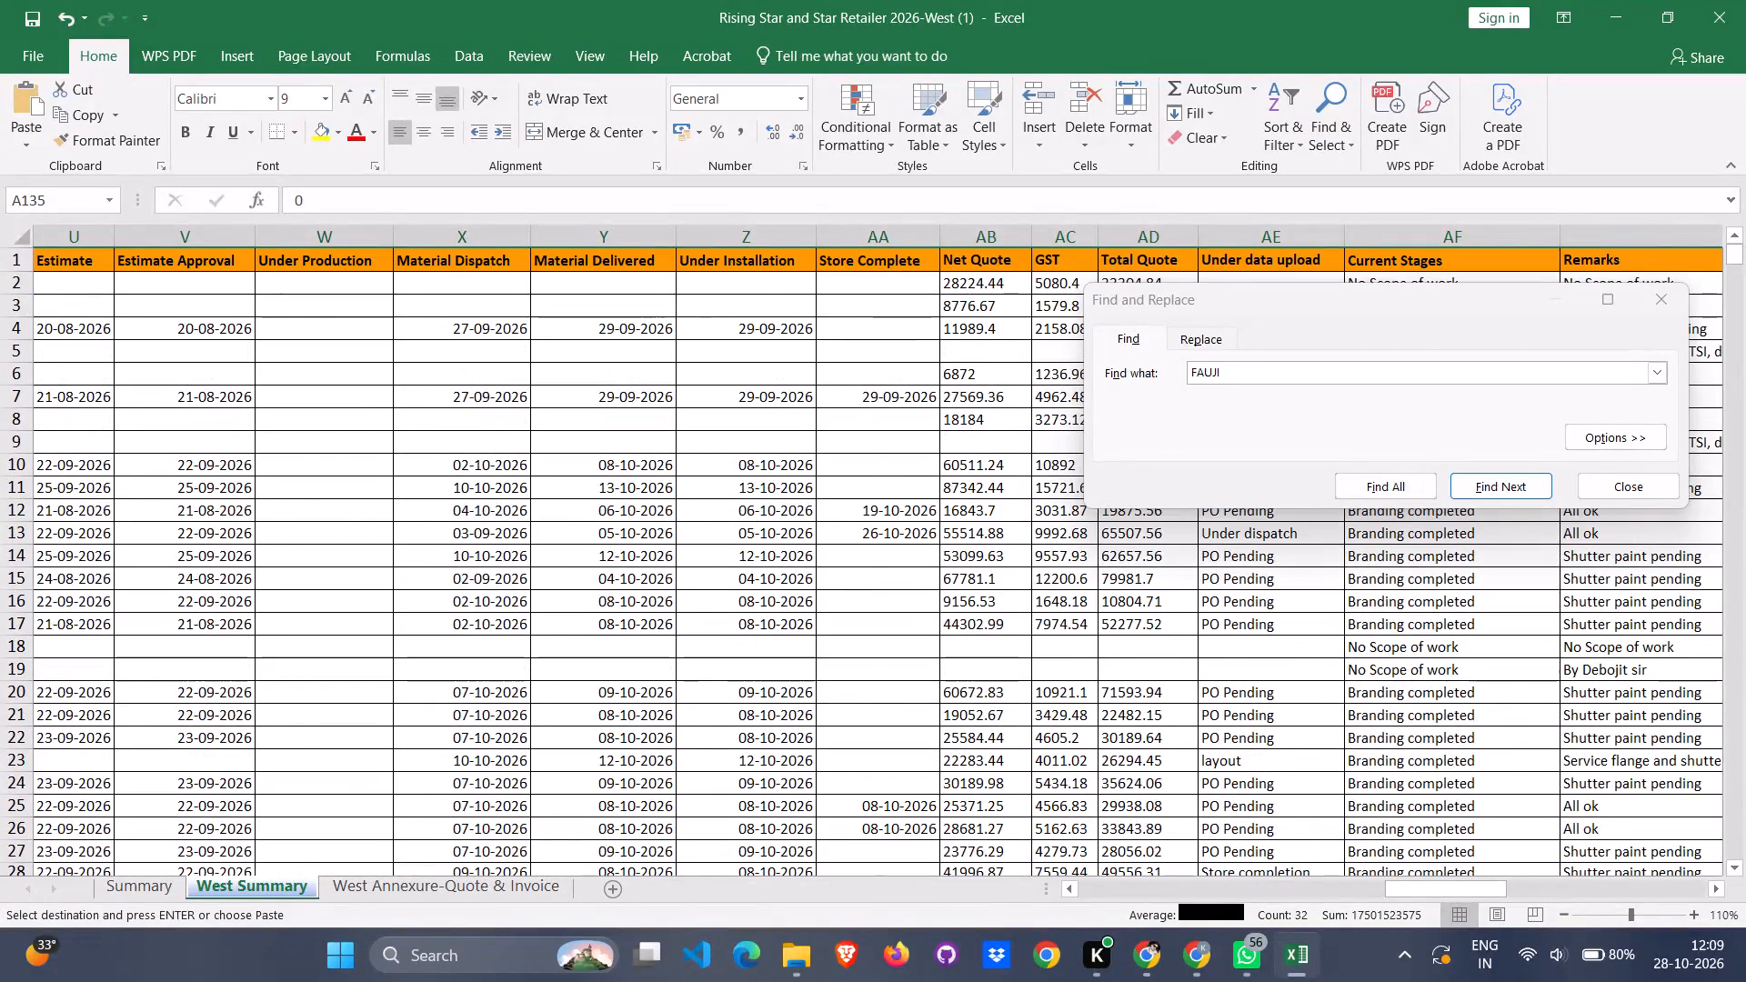
Examine the Under data upload, Current Stages and Remarks columns for the FAUJI PAINTS AND HARDWARE row, and recheck its date columns.
{"action": "scroll", "coordinate": [759, 556], "scroll_direction": "left", "scroll_amount": 10}
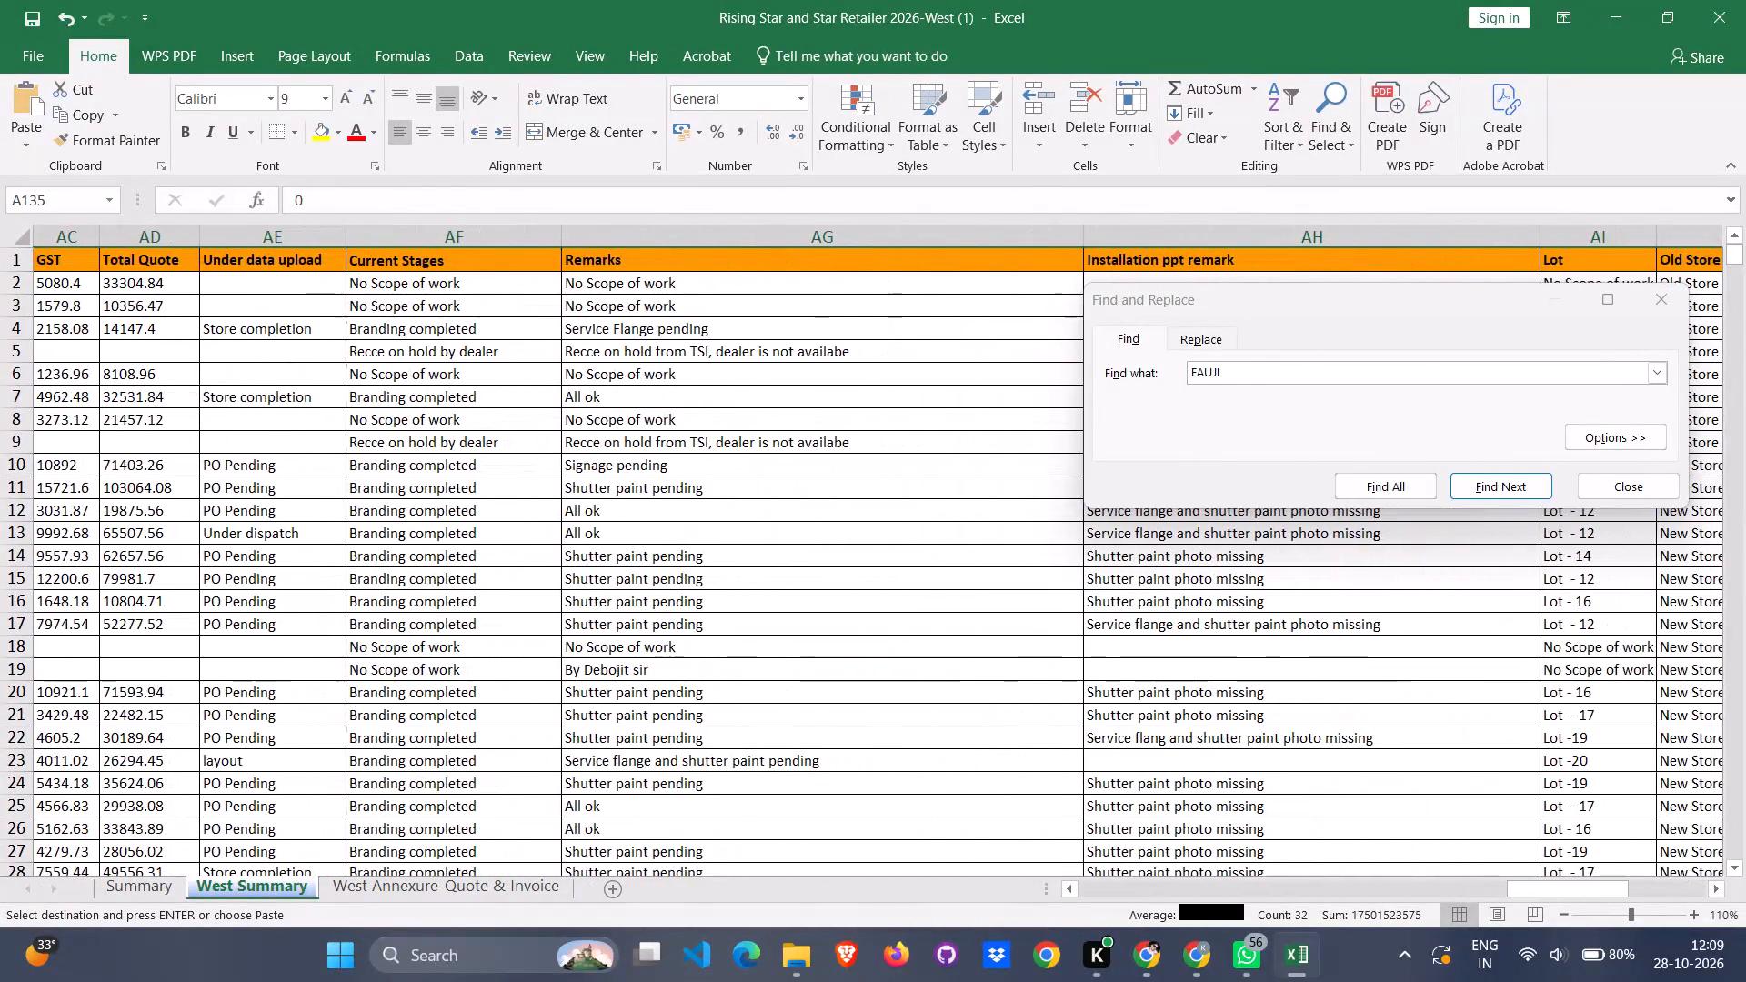
{"action": "scroll", "coordinate": [759, 556], "scroll_direction": "right", "scroll_amount": 2}
{"action": "scroll", "coordinate": [759, 556], "scroll_direction": "down", "scroll_amount": 3}
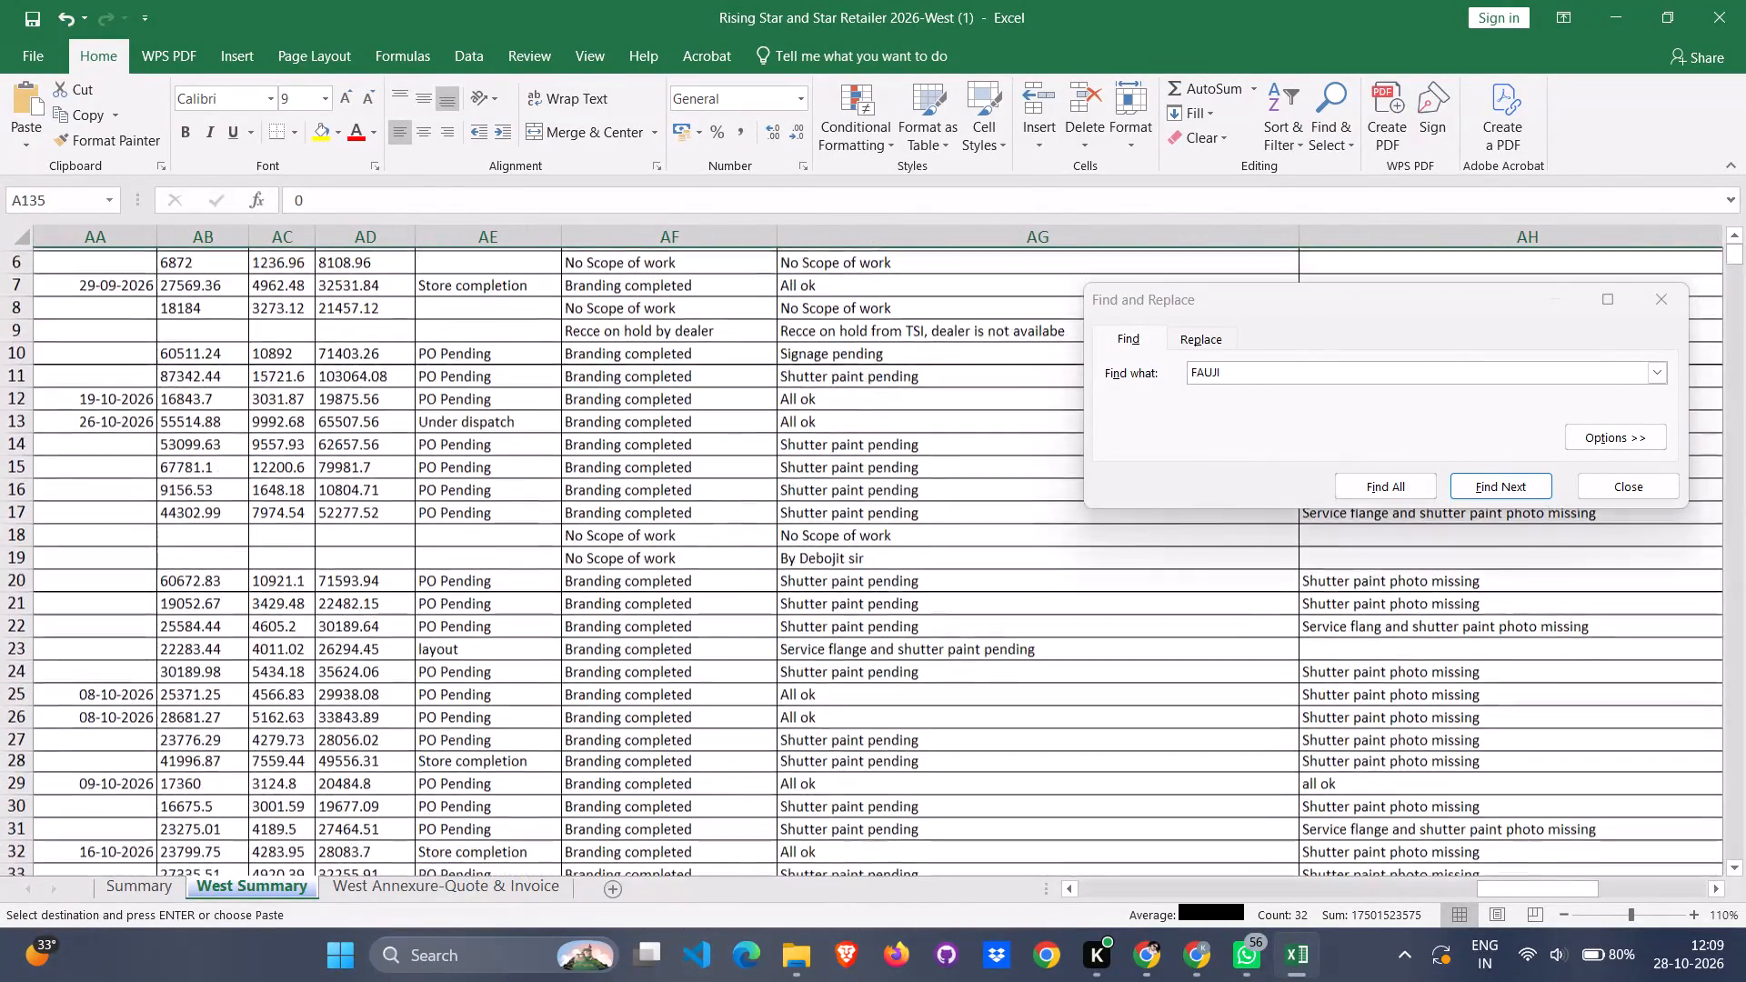
{"action": "scroll", "coordinate": [759, 556], "scroll_direction": "down", "scroll_amount": 12}
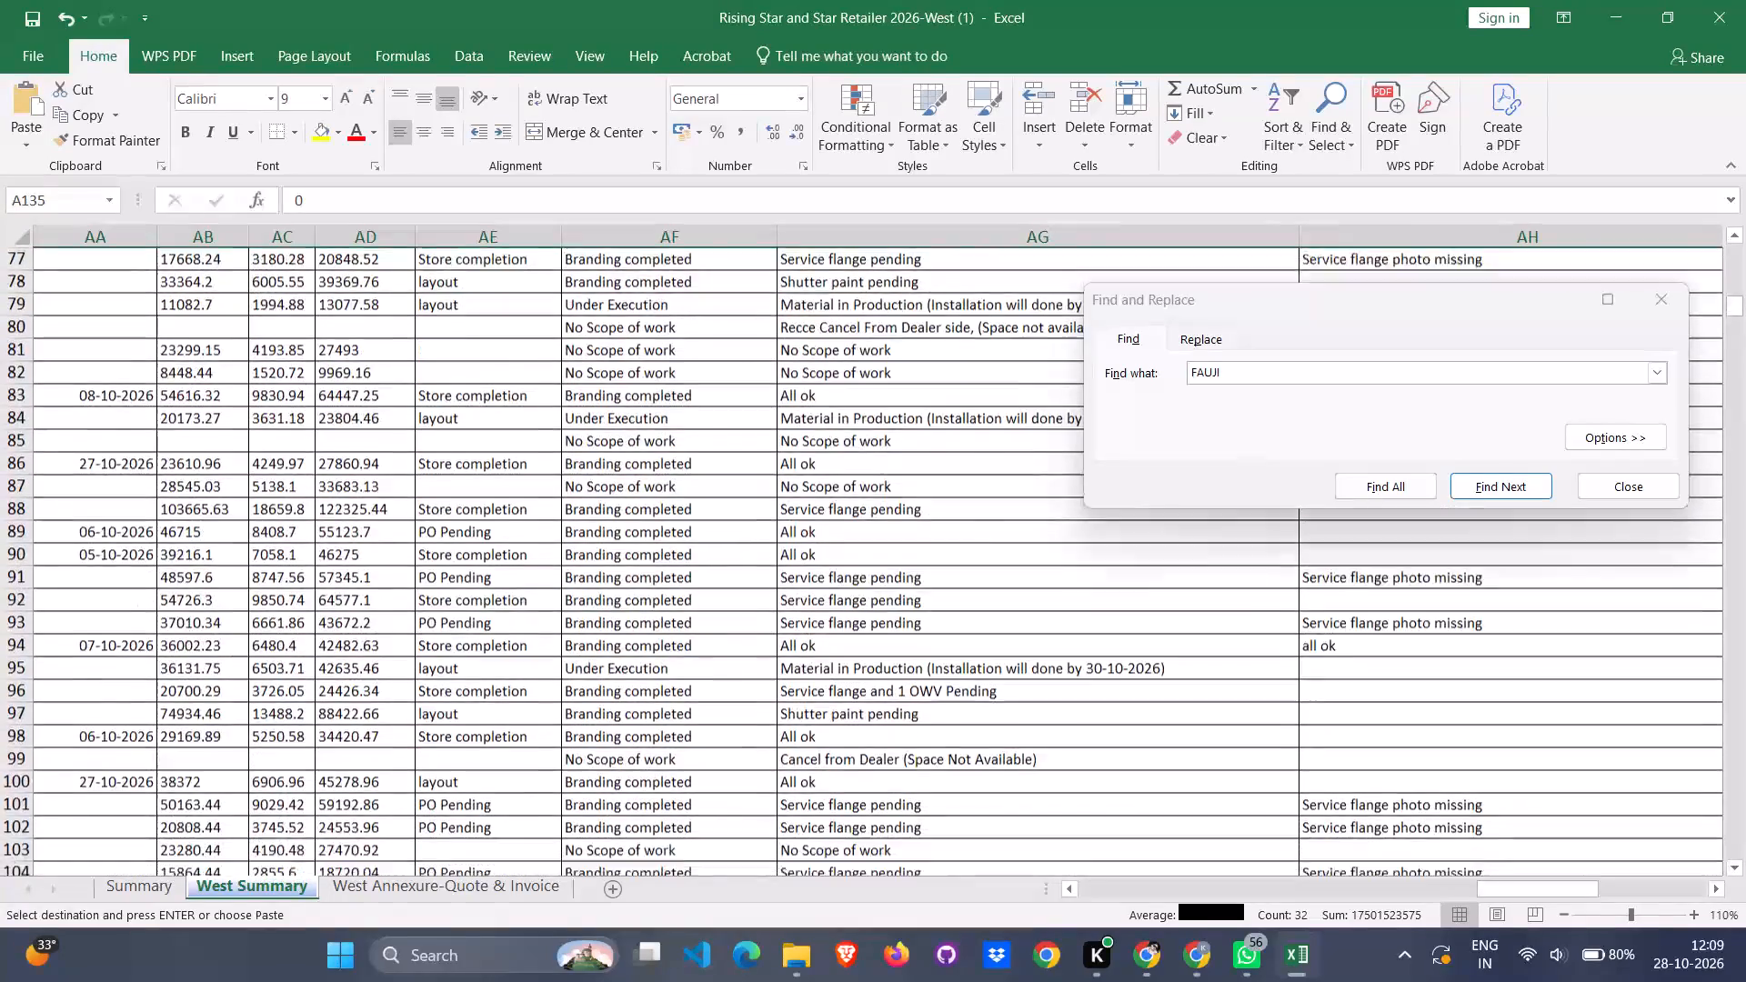
{"action": "scroll", "coordinate": [759, 556], "scroll_direction": "down", "scroll_amount": 12}
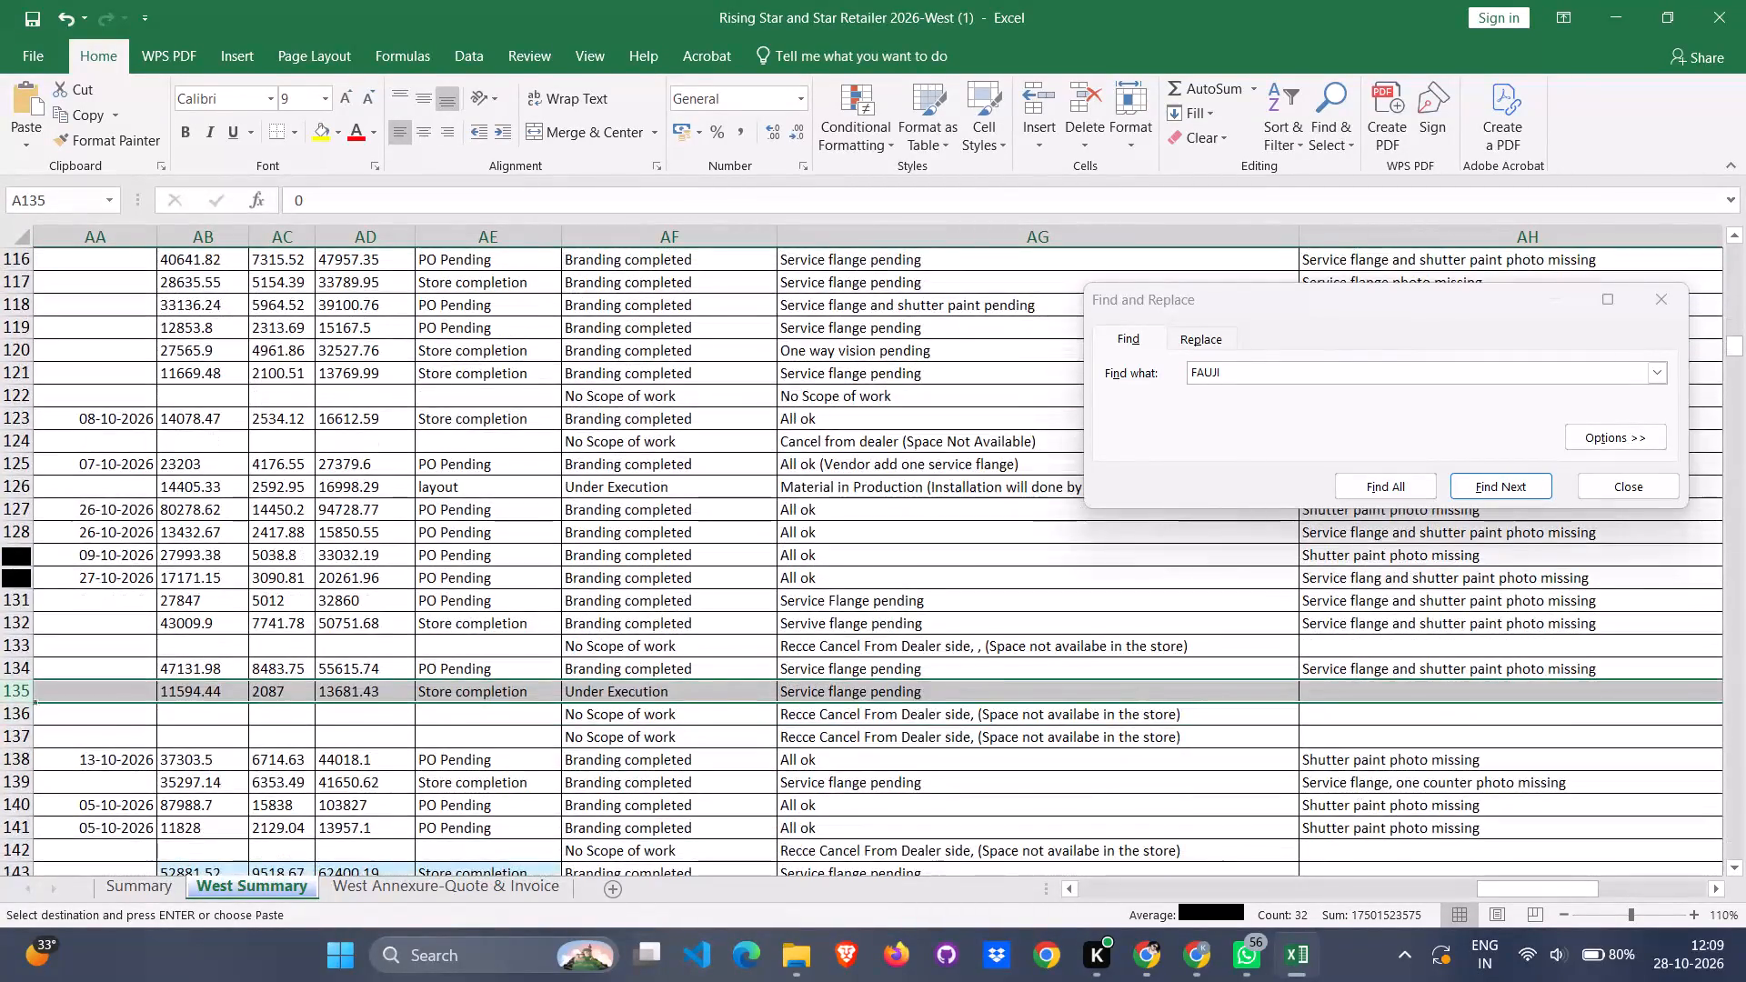
{"action": "scroll", "coordinate": [759, 556], "scroll_direction": "down", "scroll_amount": 1}
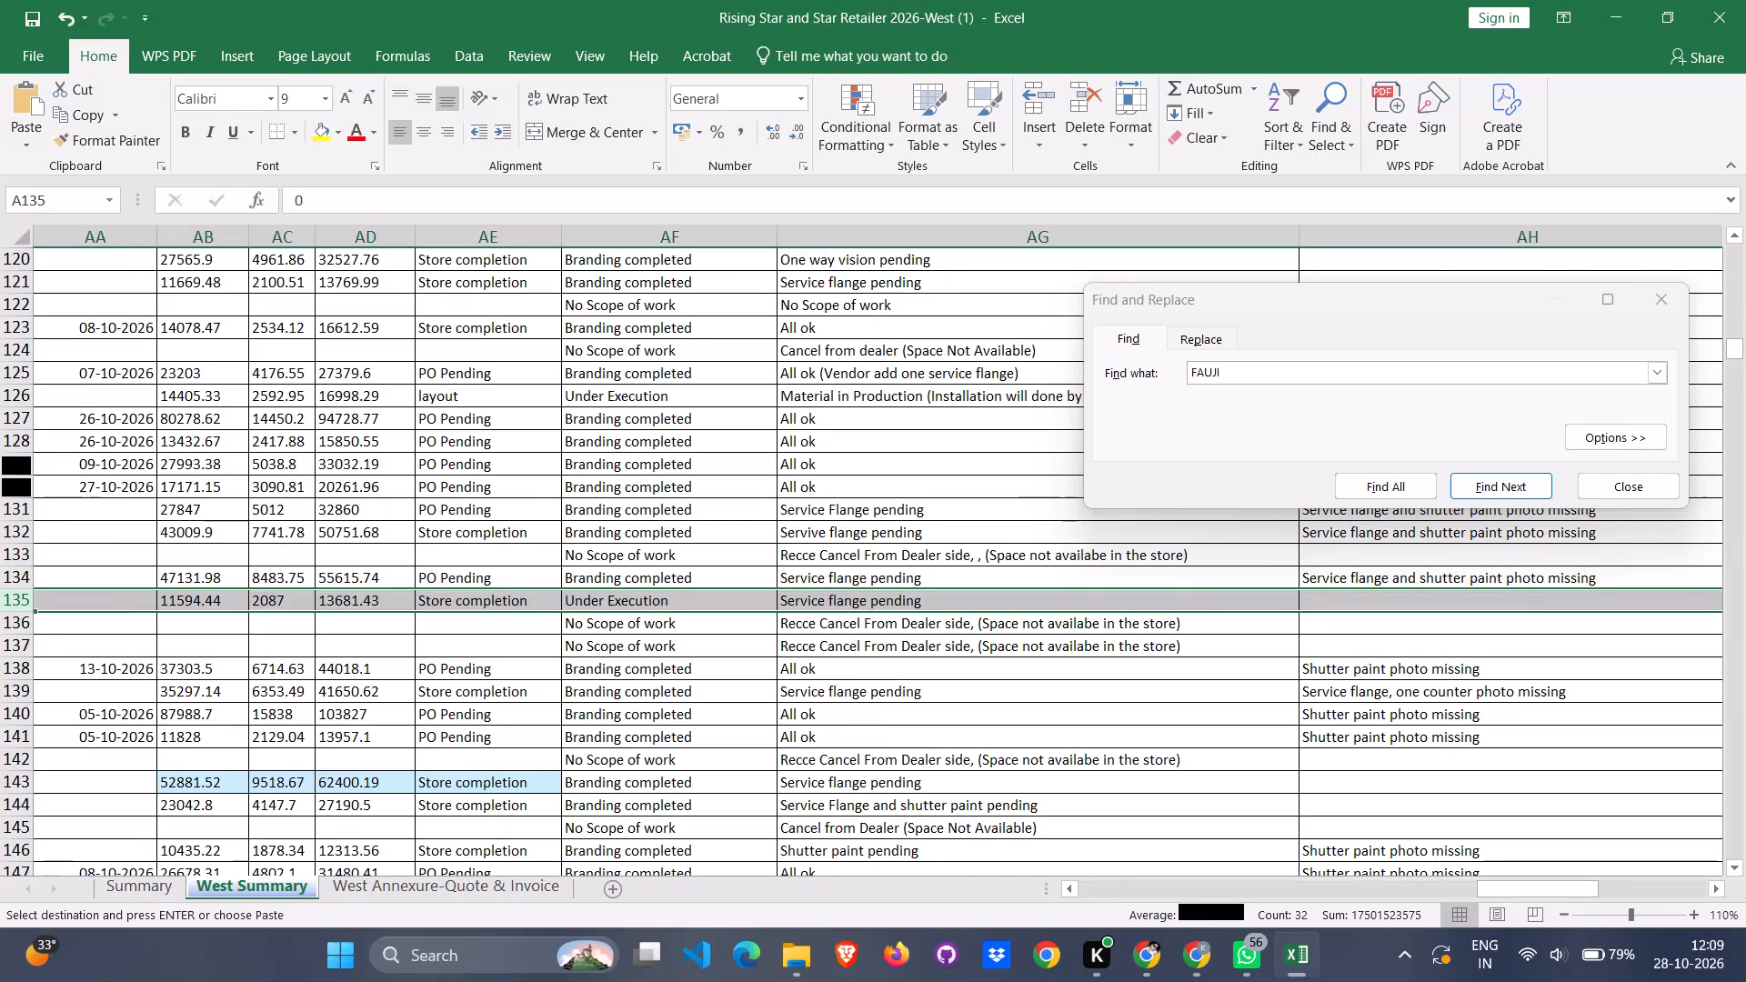
{"action": "scroll", "coordinate": [739, 629], "scroll_direction": "right", "scroll_amount": 4}
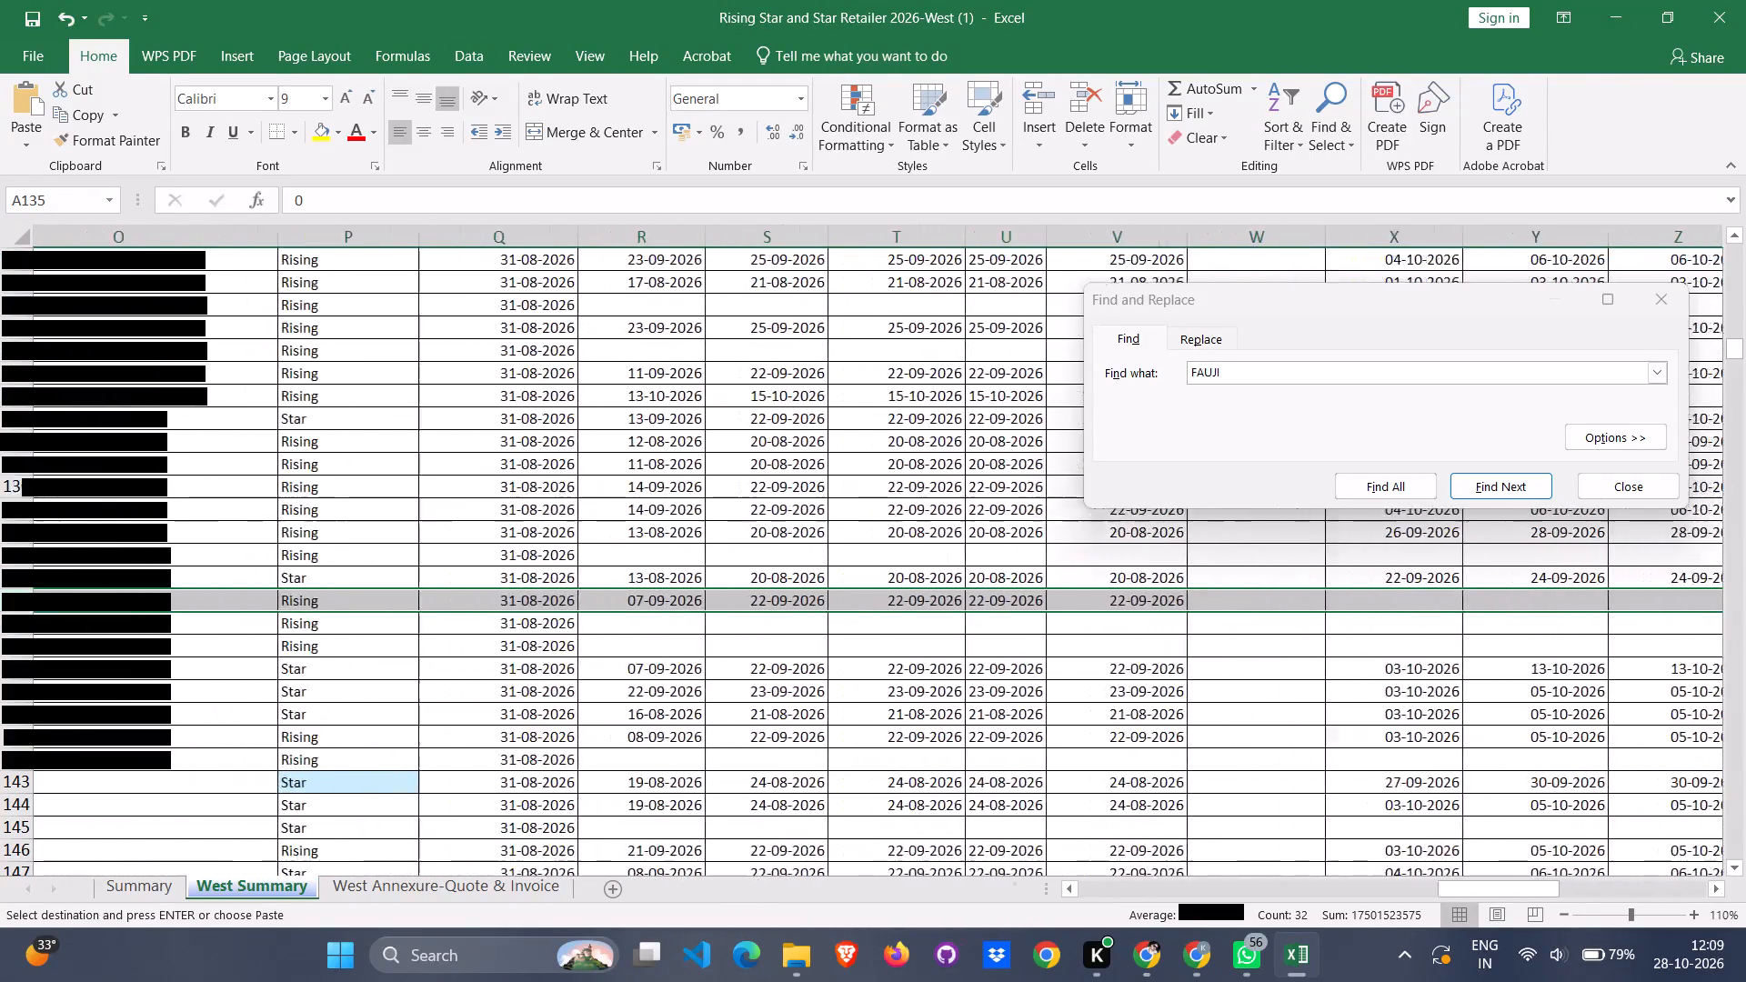
{"action": "scroll", "coordinate": [739, 629], "scroll_direction": "right", "scroll_amount": 1}
{"action": "scroll", "coordinate": [739, 629], "scroll_direction": "left", "scroll_amount": 6}
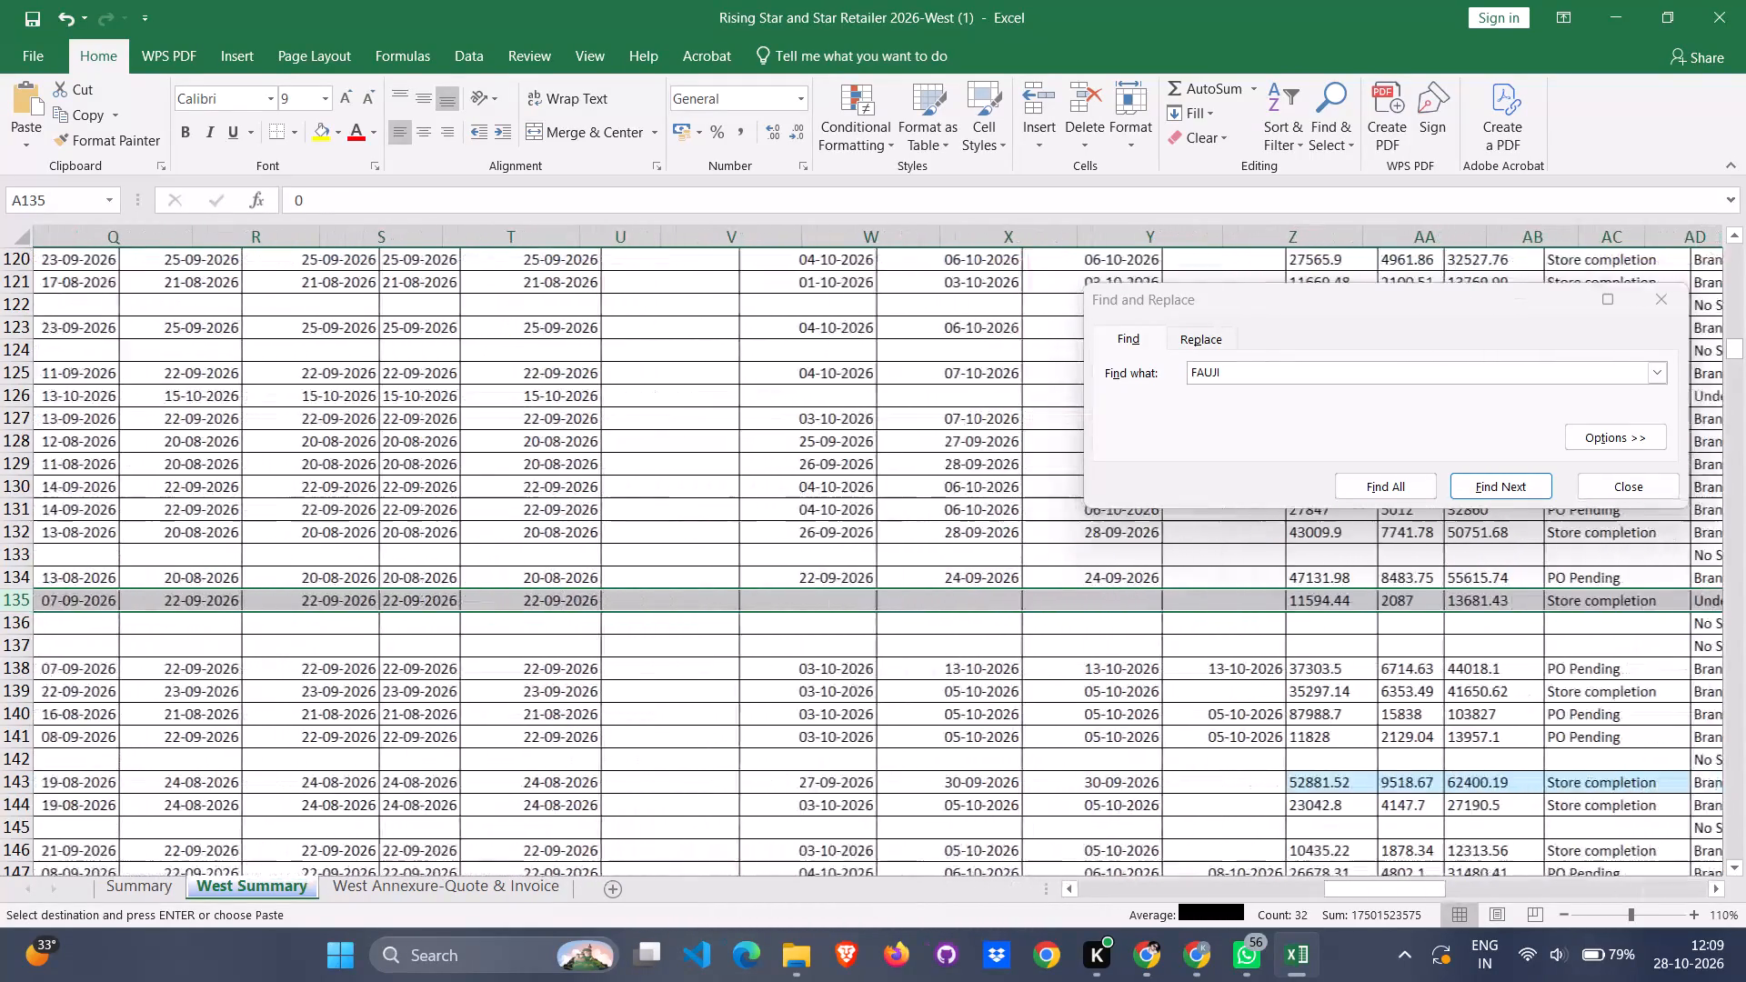
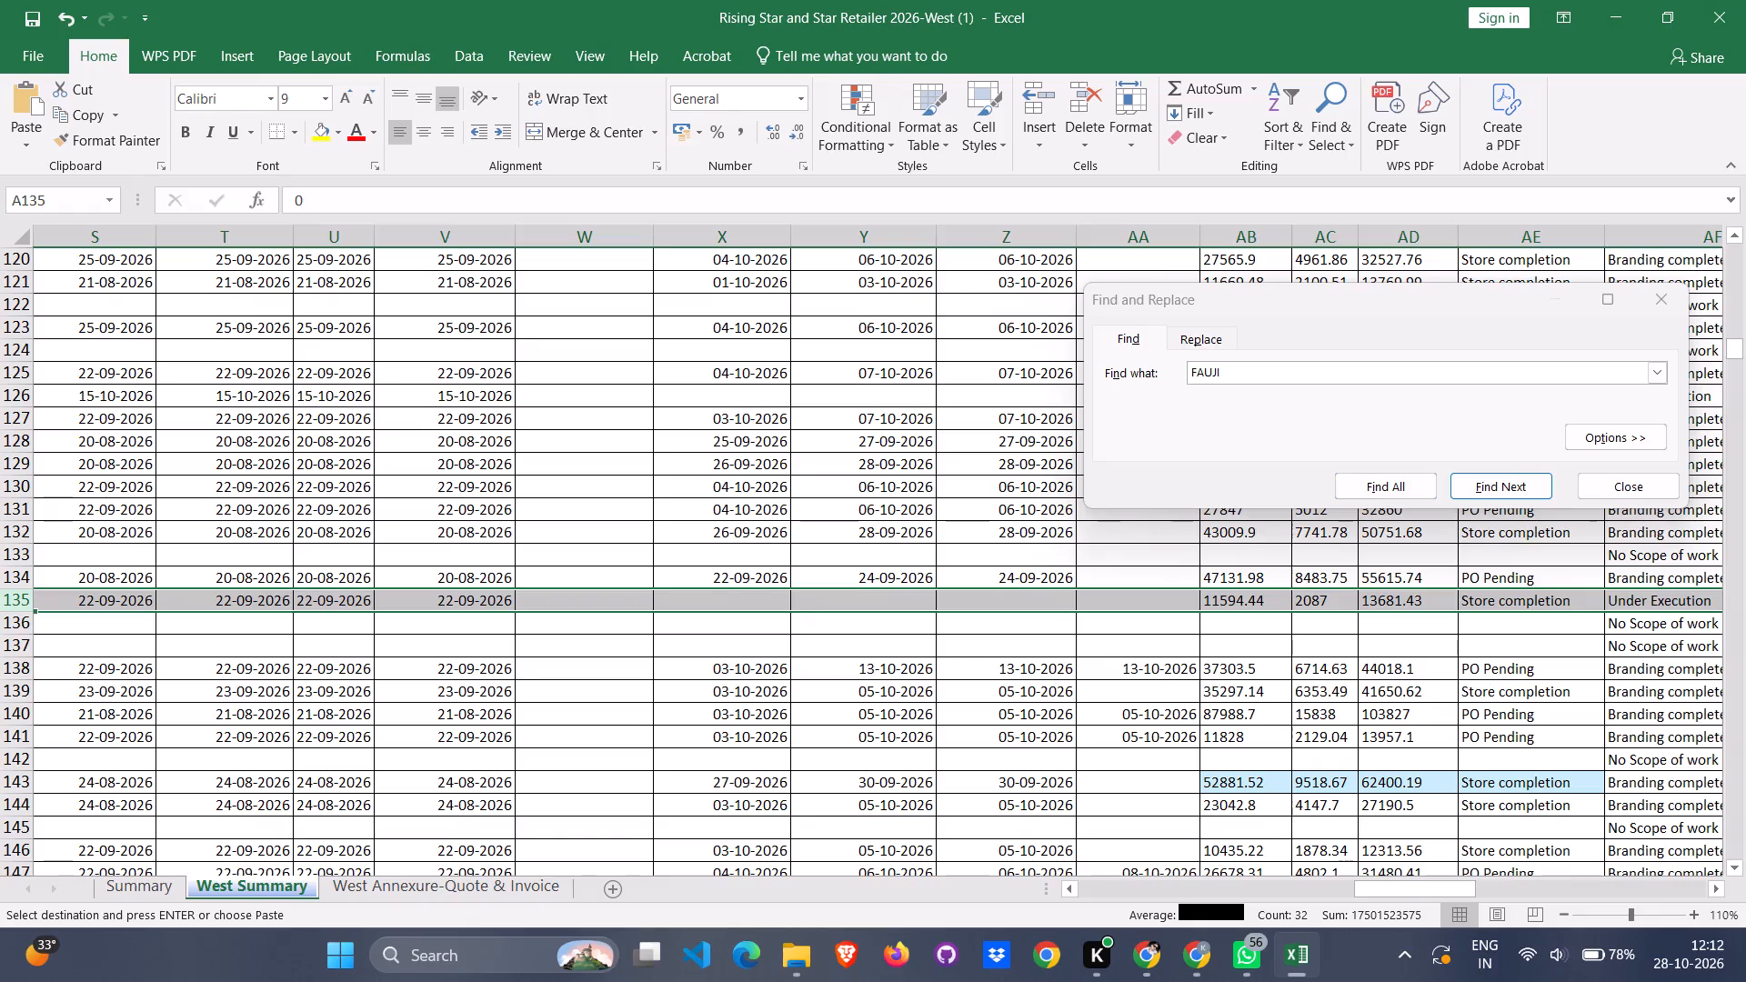
Enter 02-10-2026 in columns X, Y and Z of the FAUJI PAINTS AND HARDWARE row and save the workbook.
{"action": "left_click", "coordinate": [741, 604]}
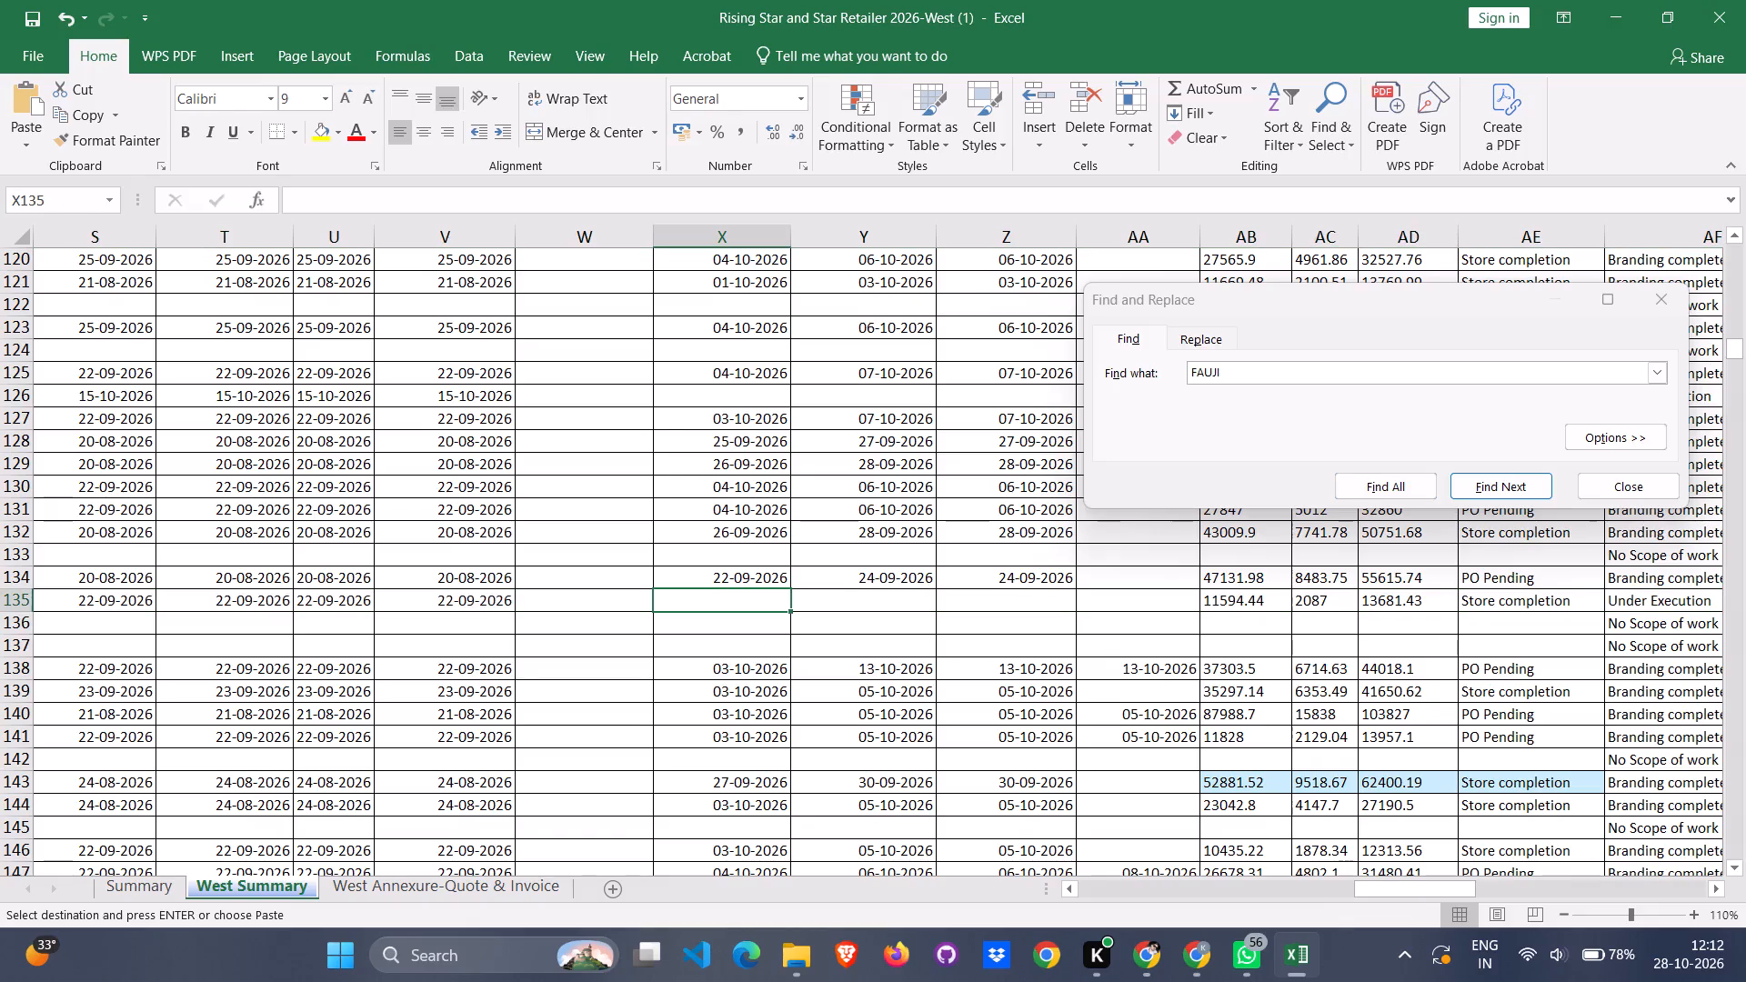
{"action": "type", "text": "02"}
{"action": "type", "text": "-10-"}
{"action": "type", "text": "2026"}
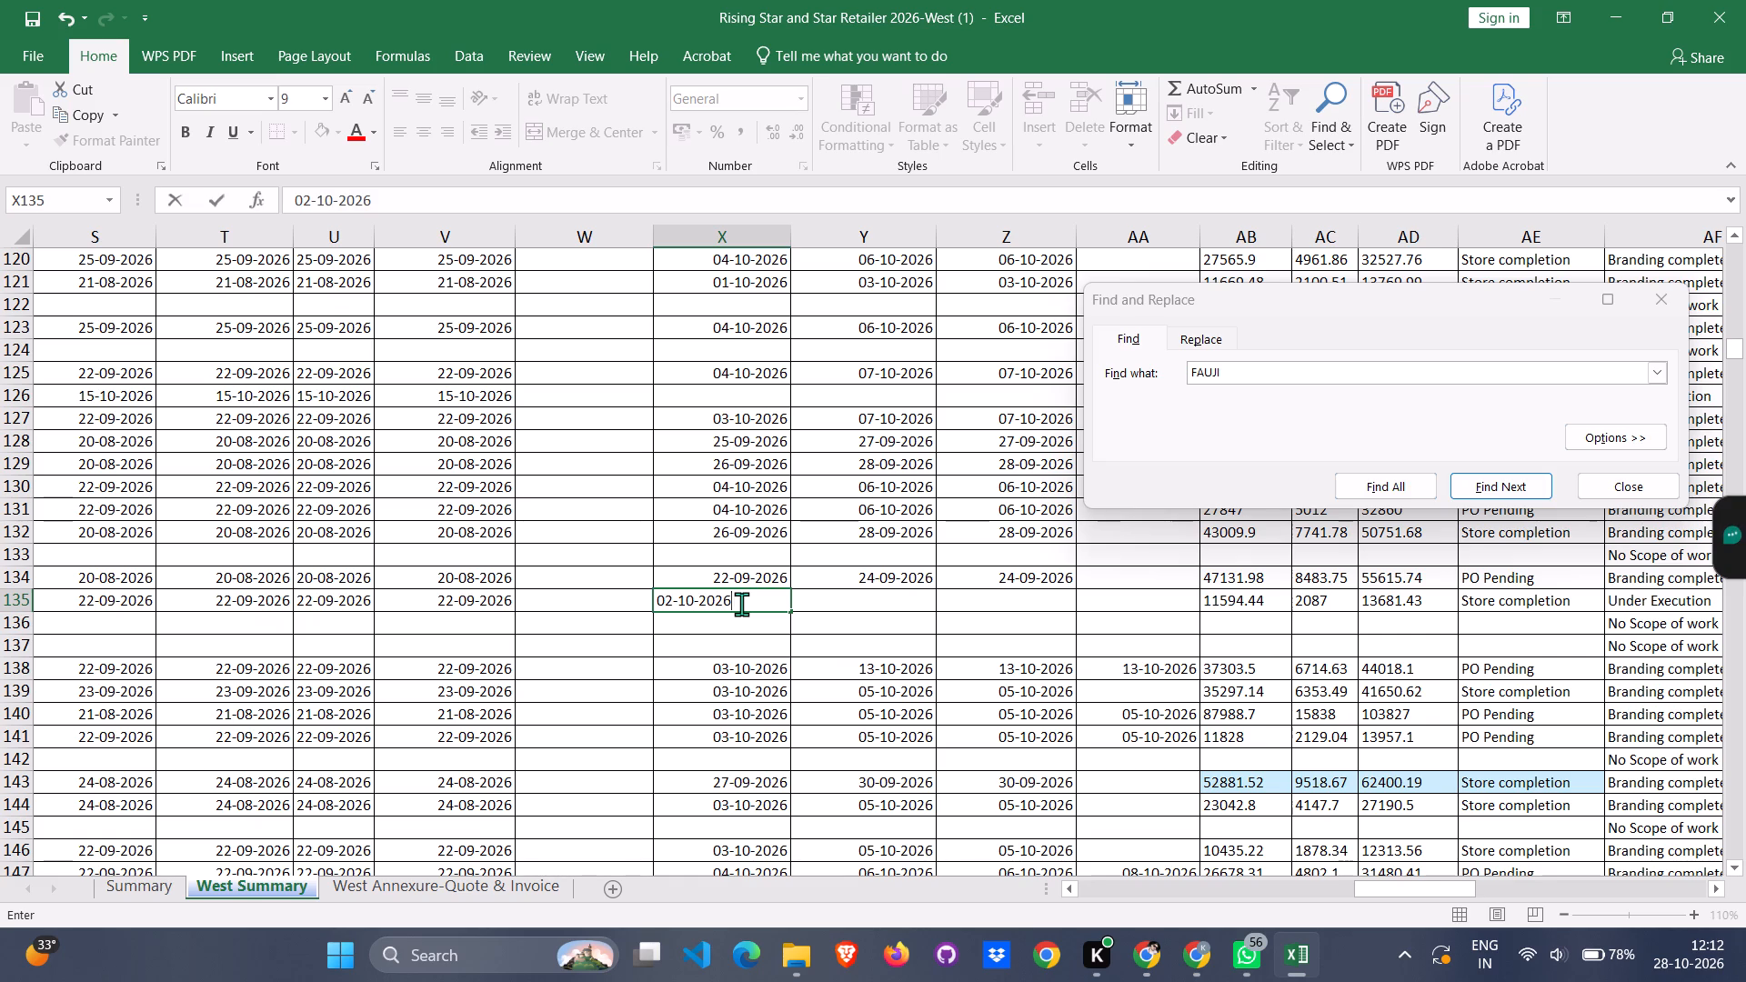
{"action": "key", "text": "ctrl+s"}
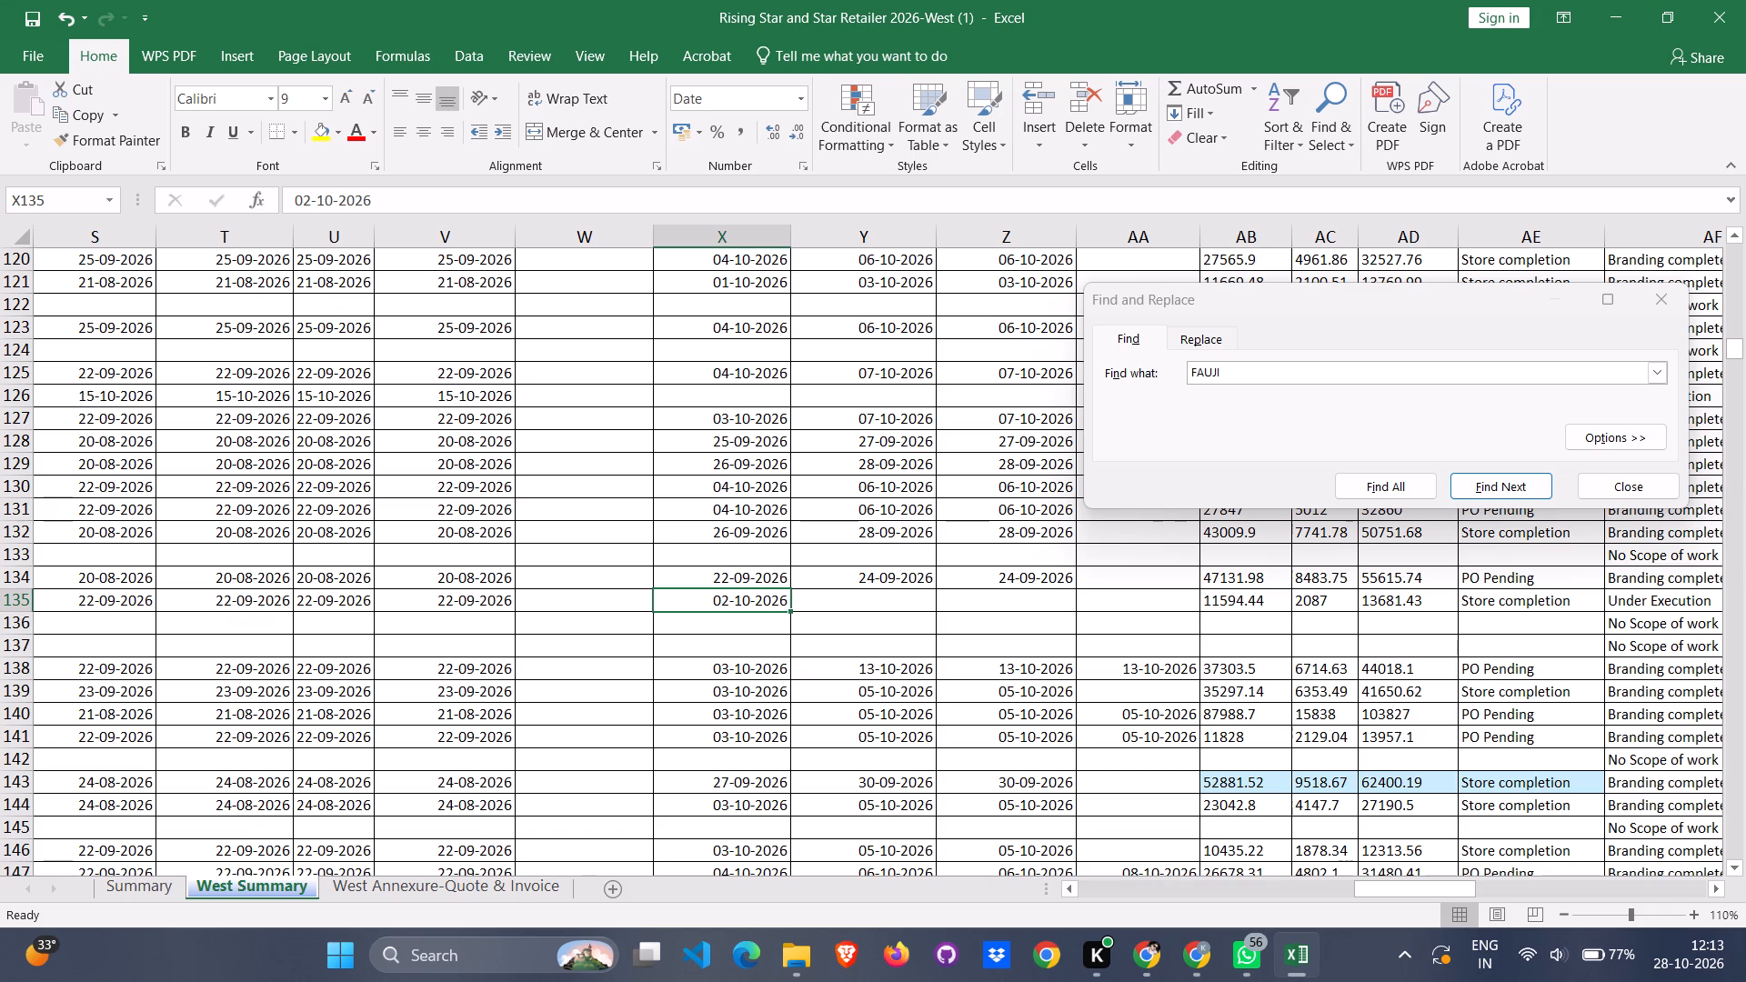
{"action": "key", "text": "ctrl+c"}
{"action": "key", "text": "Right"}
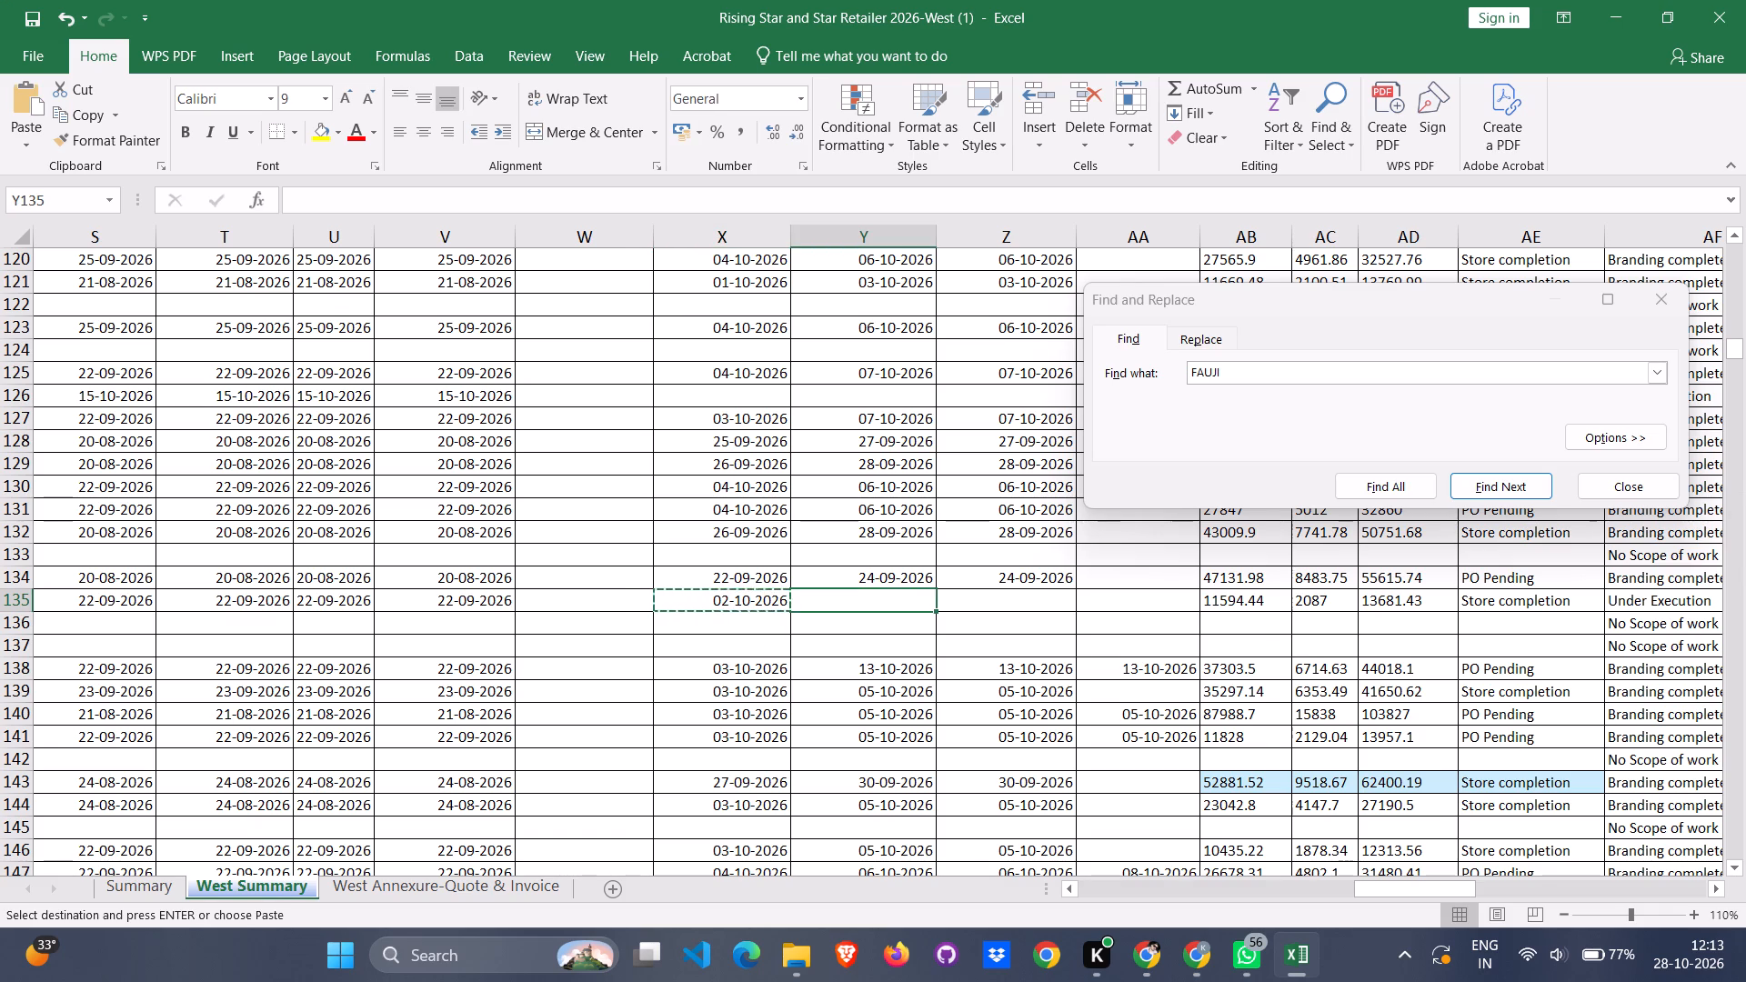
{"action": "key", "text": "ctrl+v"}
{"action": "key", "text": "Right"}
{"action": "key", "text": "ctrl+v"}
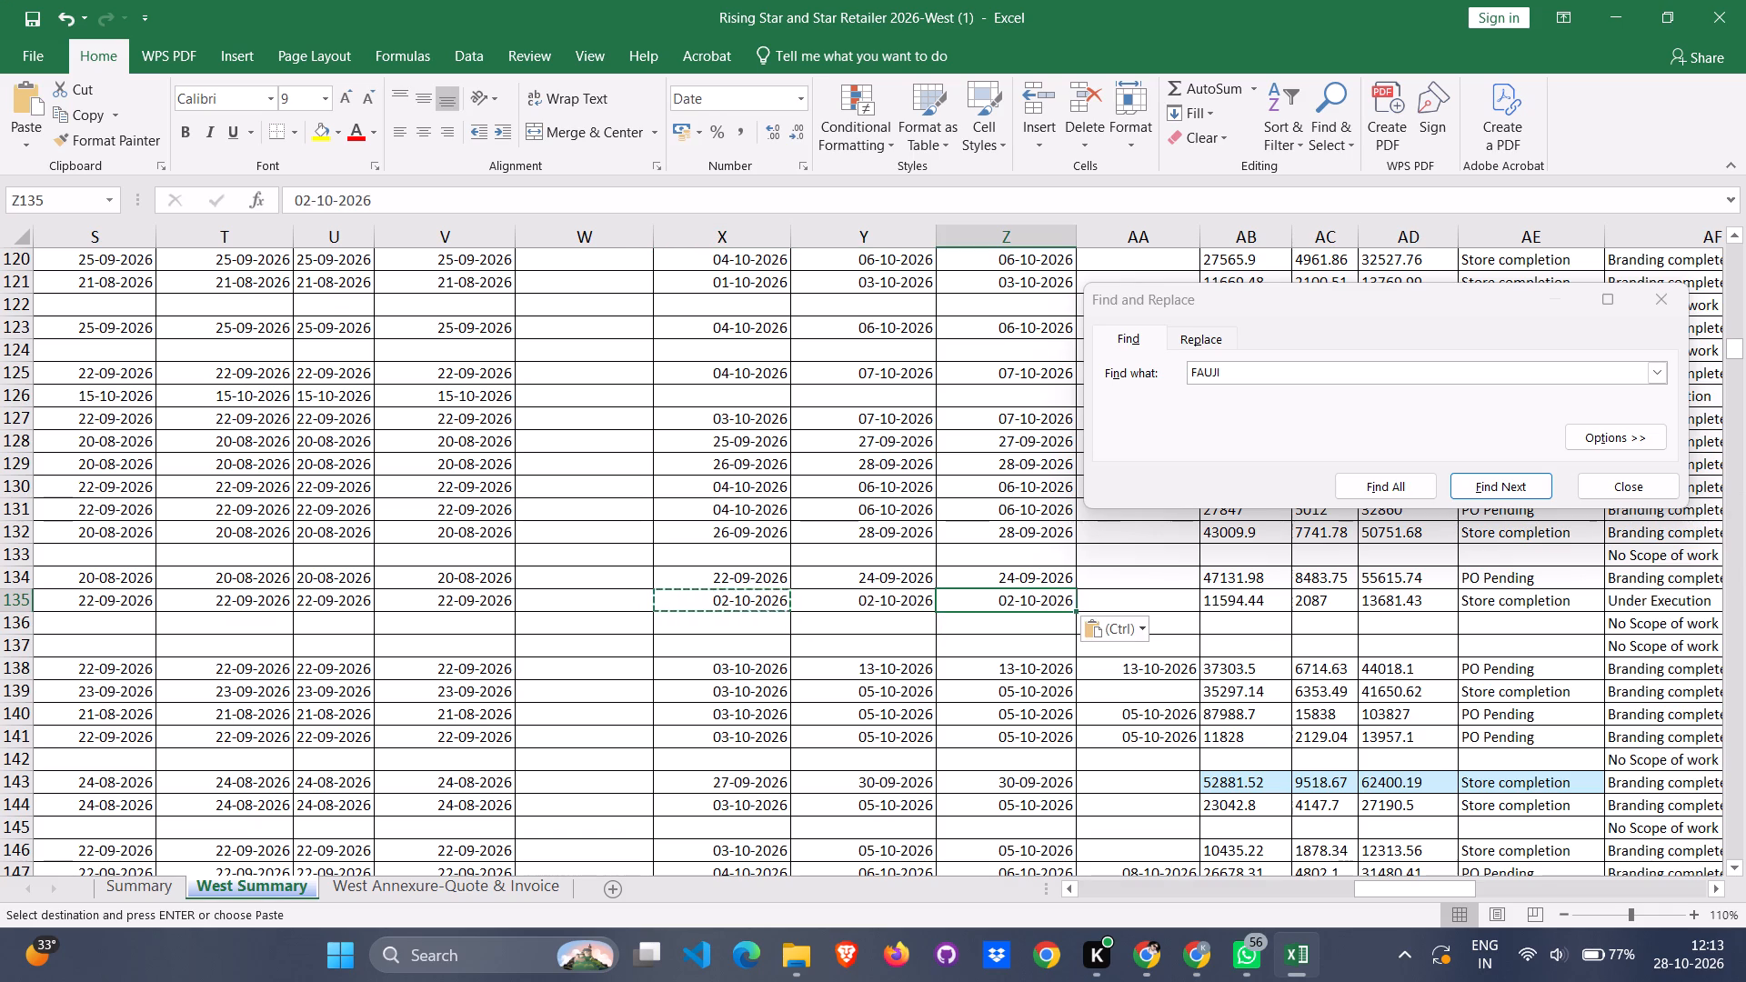
{"action": "key", "text": "ctrl+s"}
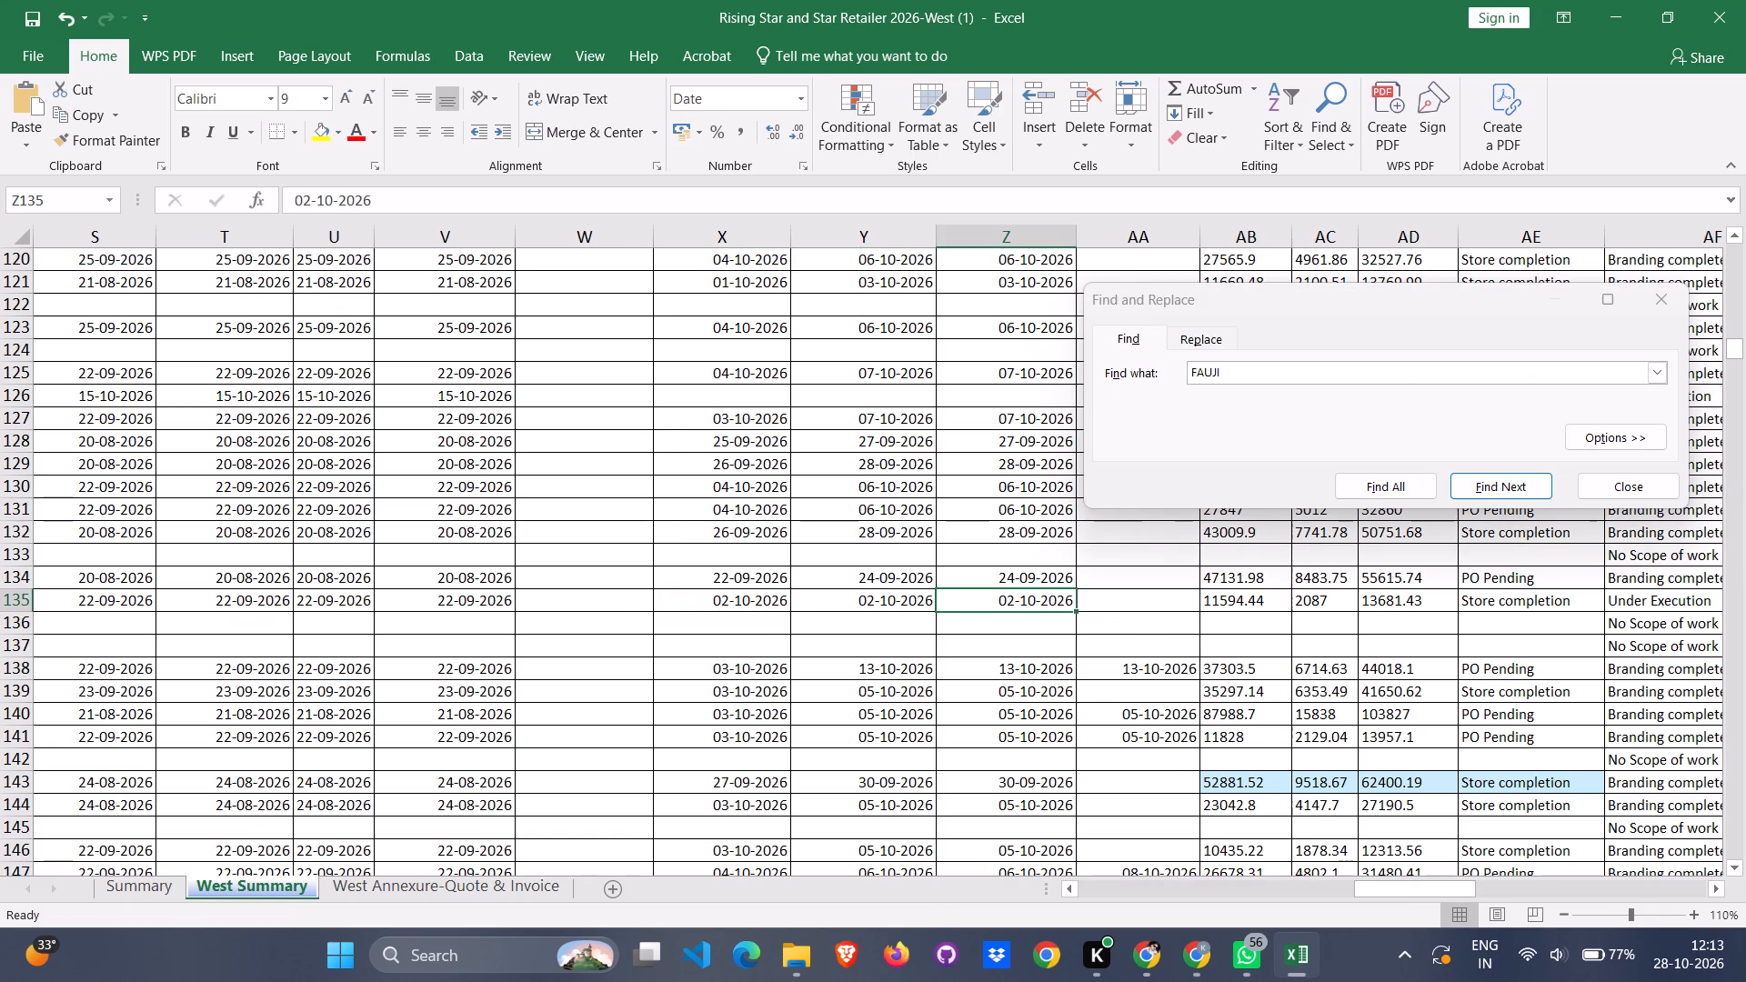
Copy the row's 02-10-2026 date into the store app's Dispatch Date and fill in the saved transport contact number.
{"action": "left_click", "coordinate": [763, 596]}
{"action": "key", "text": "ctrl+c"}
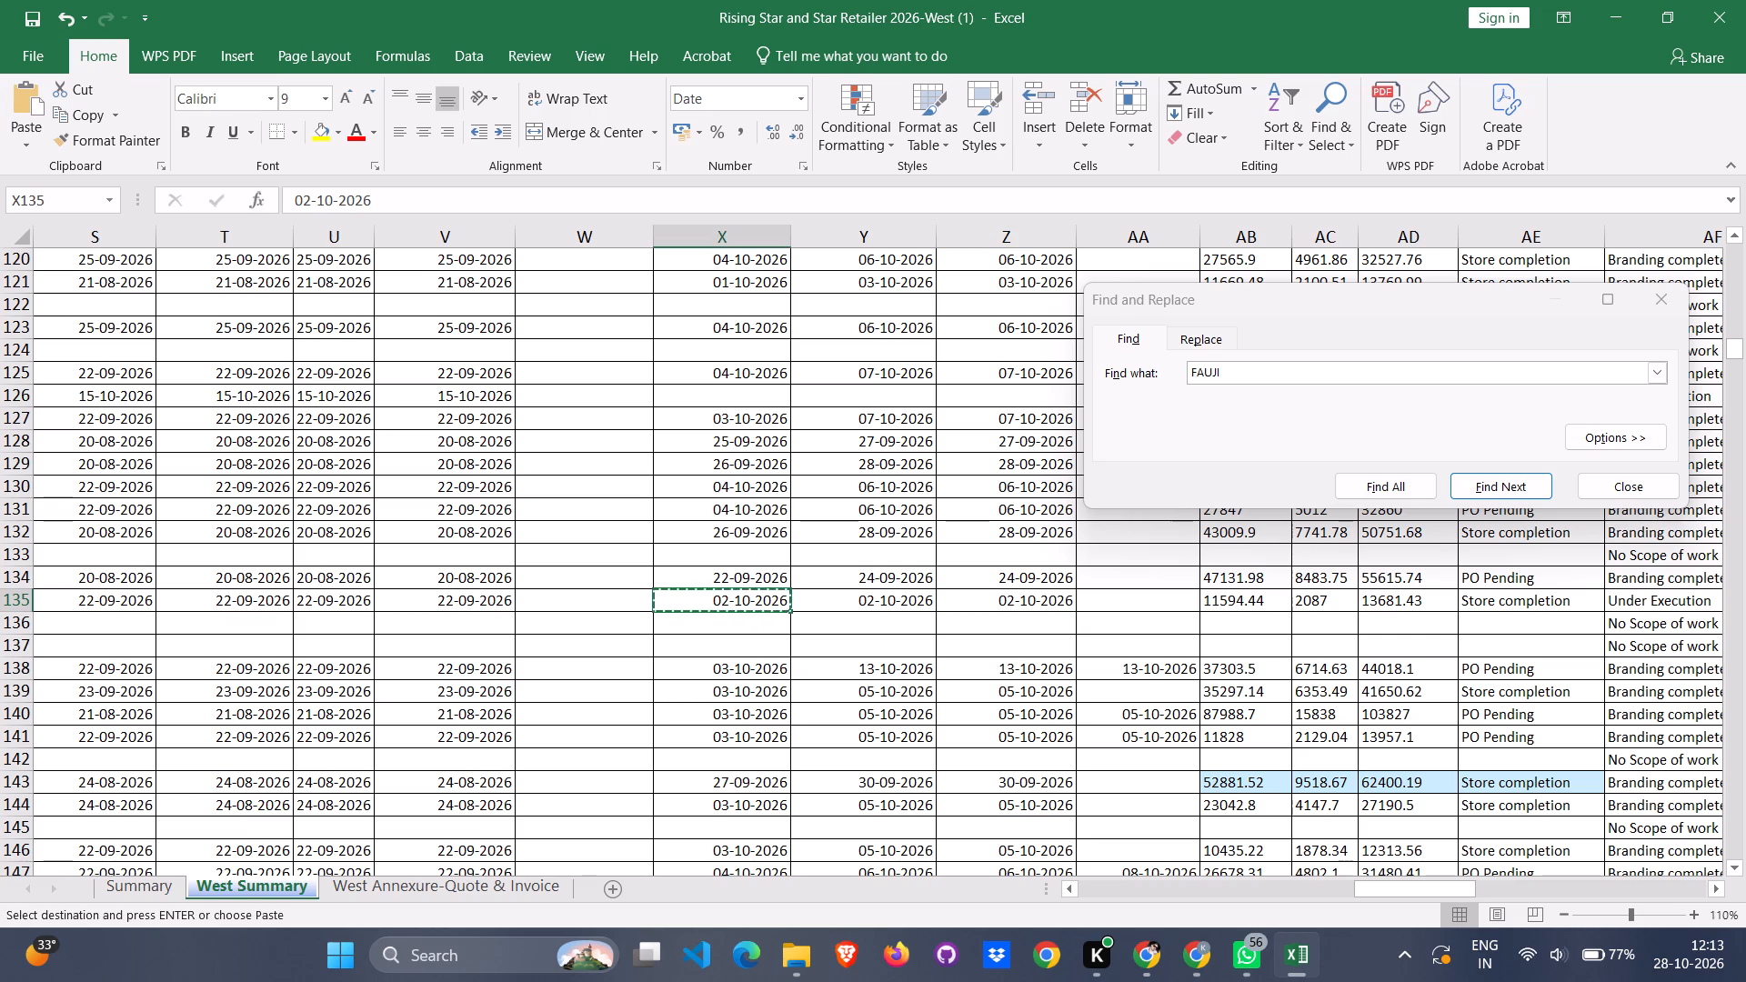
{"action": "left_click", "coordinate": [16, 597]}
{"action": "scroll", "coordinate": [16, 597], "scroll_direction": "right", "scroll_amount": 20}
{"action": "scroll", "coordinate": [16, 597], "scroll_direction": "right", "scroll_amount": 11}
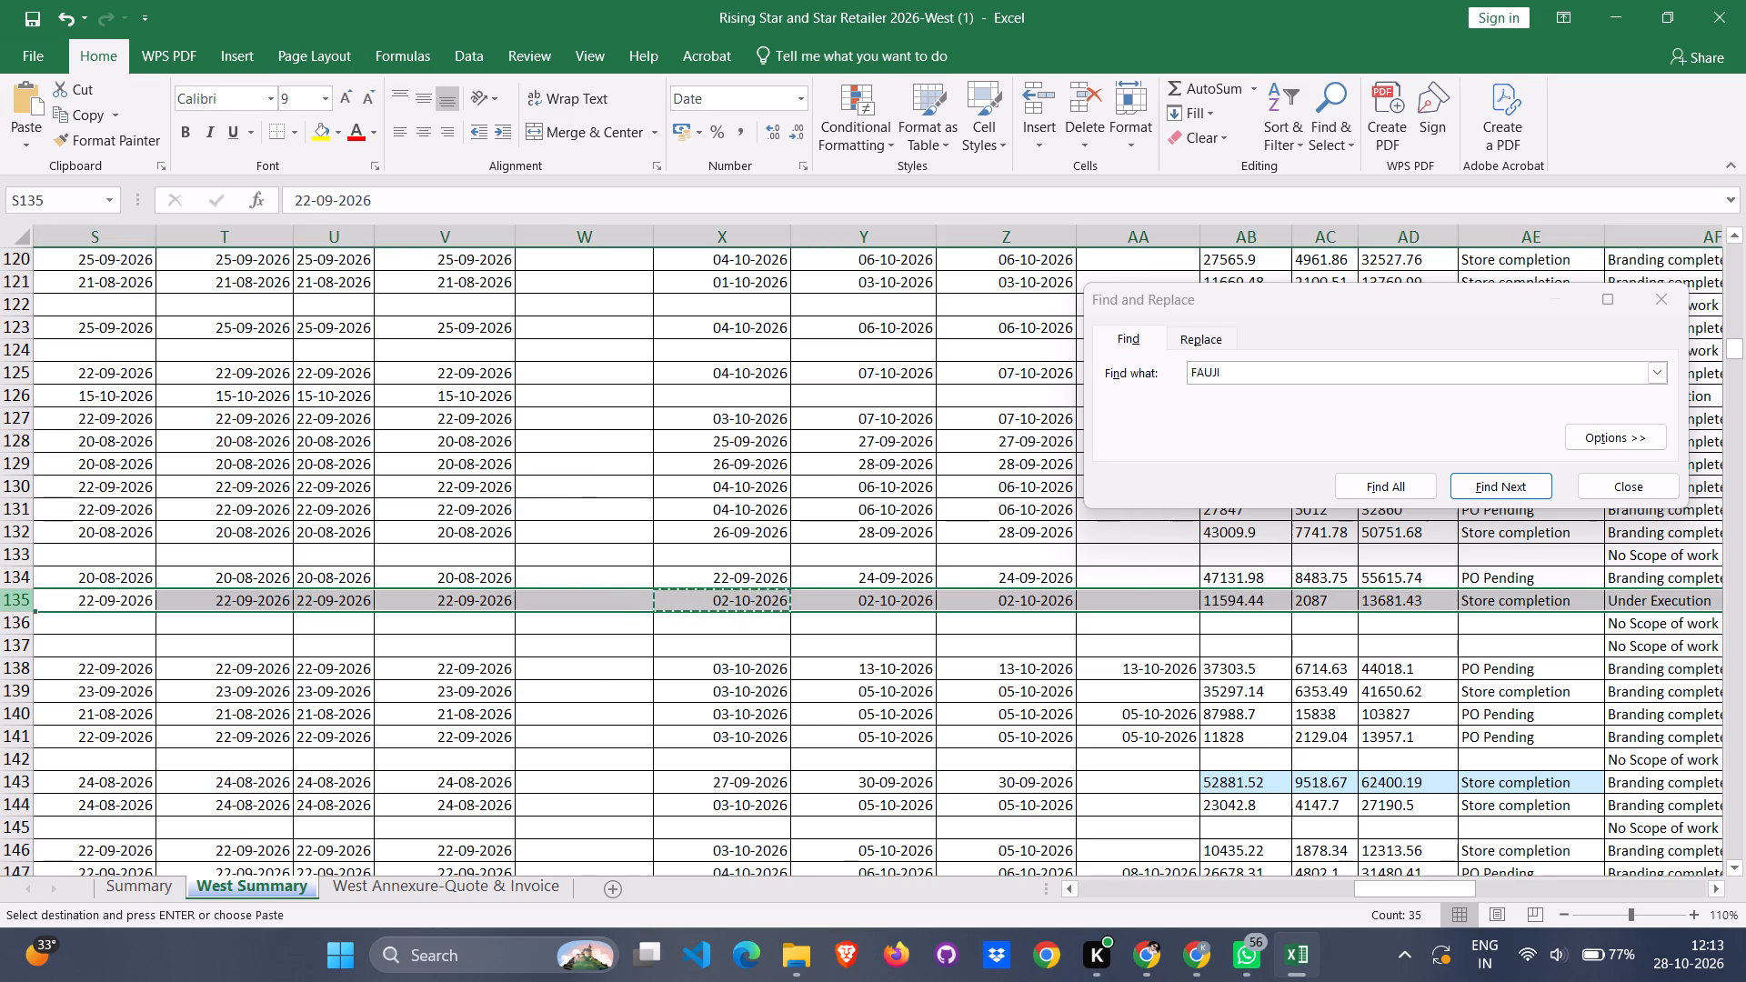
{"action": "scroll", "coordinate": [134, 602], "scroll_direction": "right", "scroll_amount": 10}
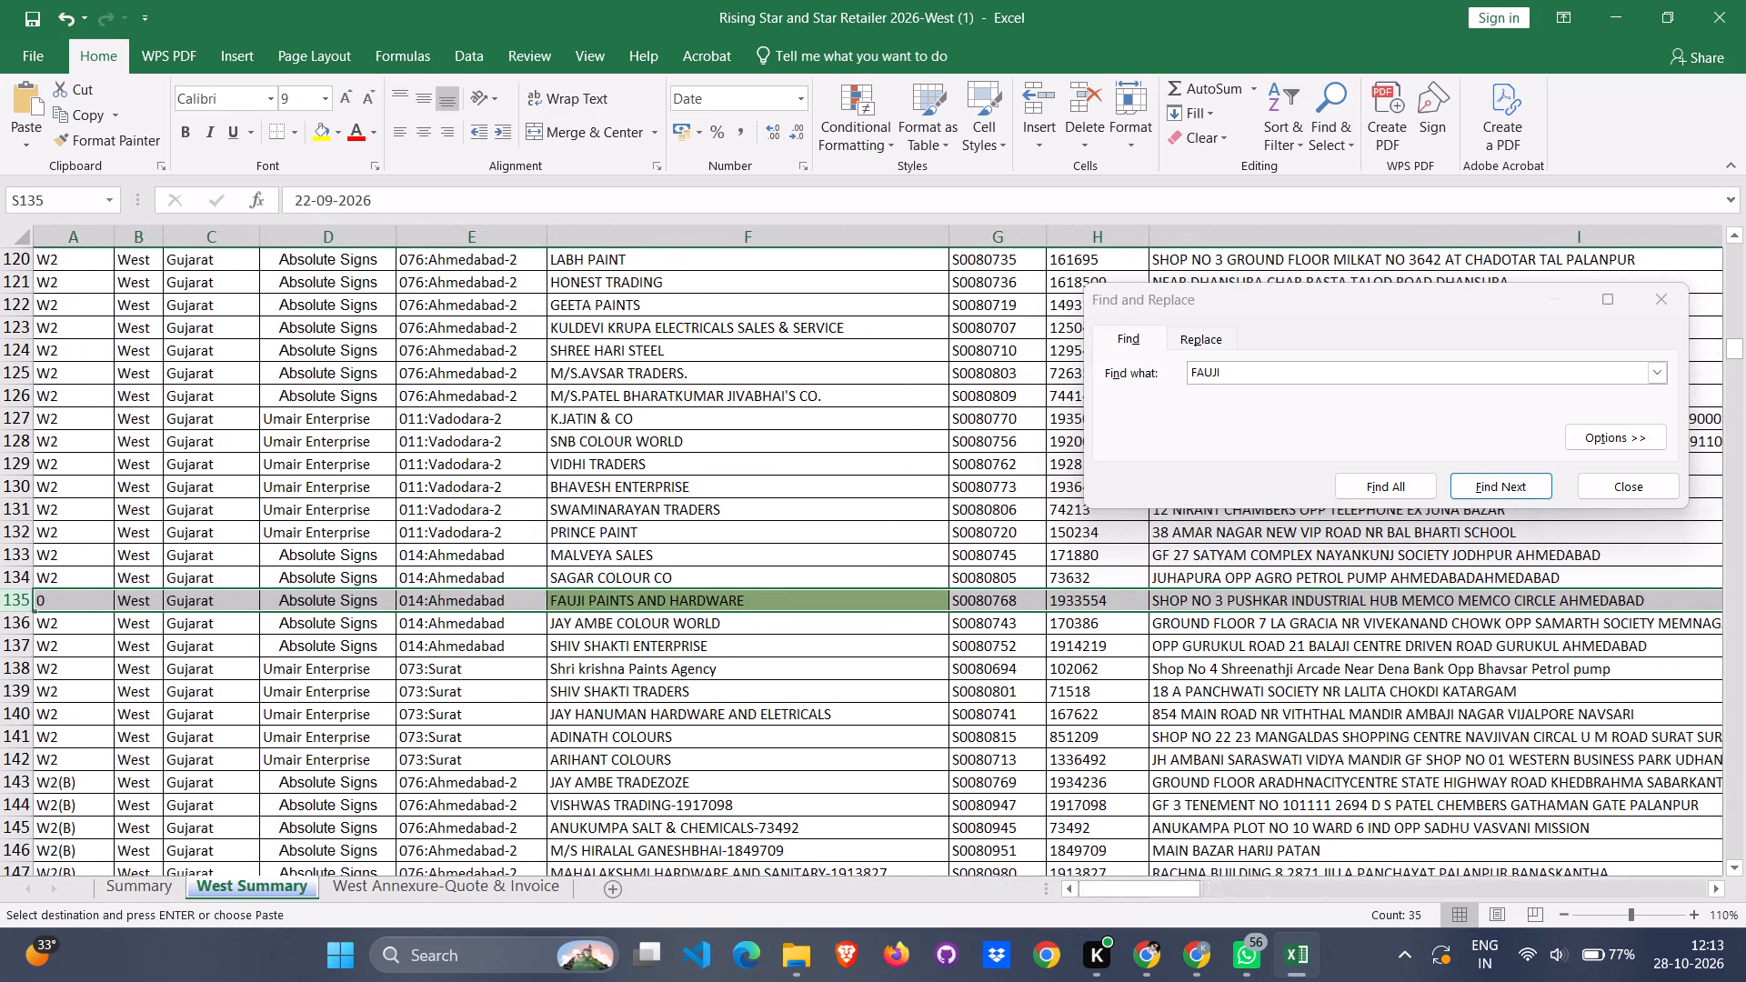
{"action": "key", "text": "alt+Tab"}
{"action": "left_click", "coordinate": [475, 449]}
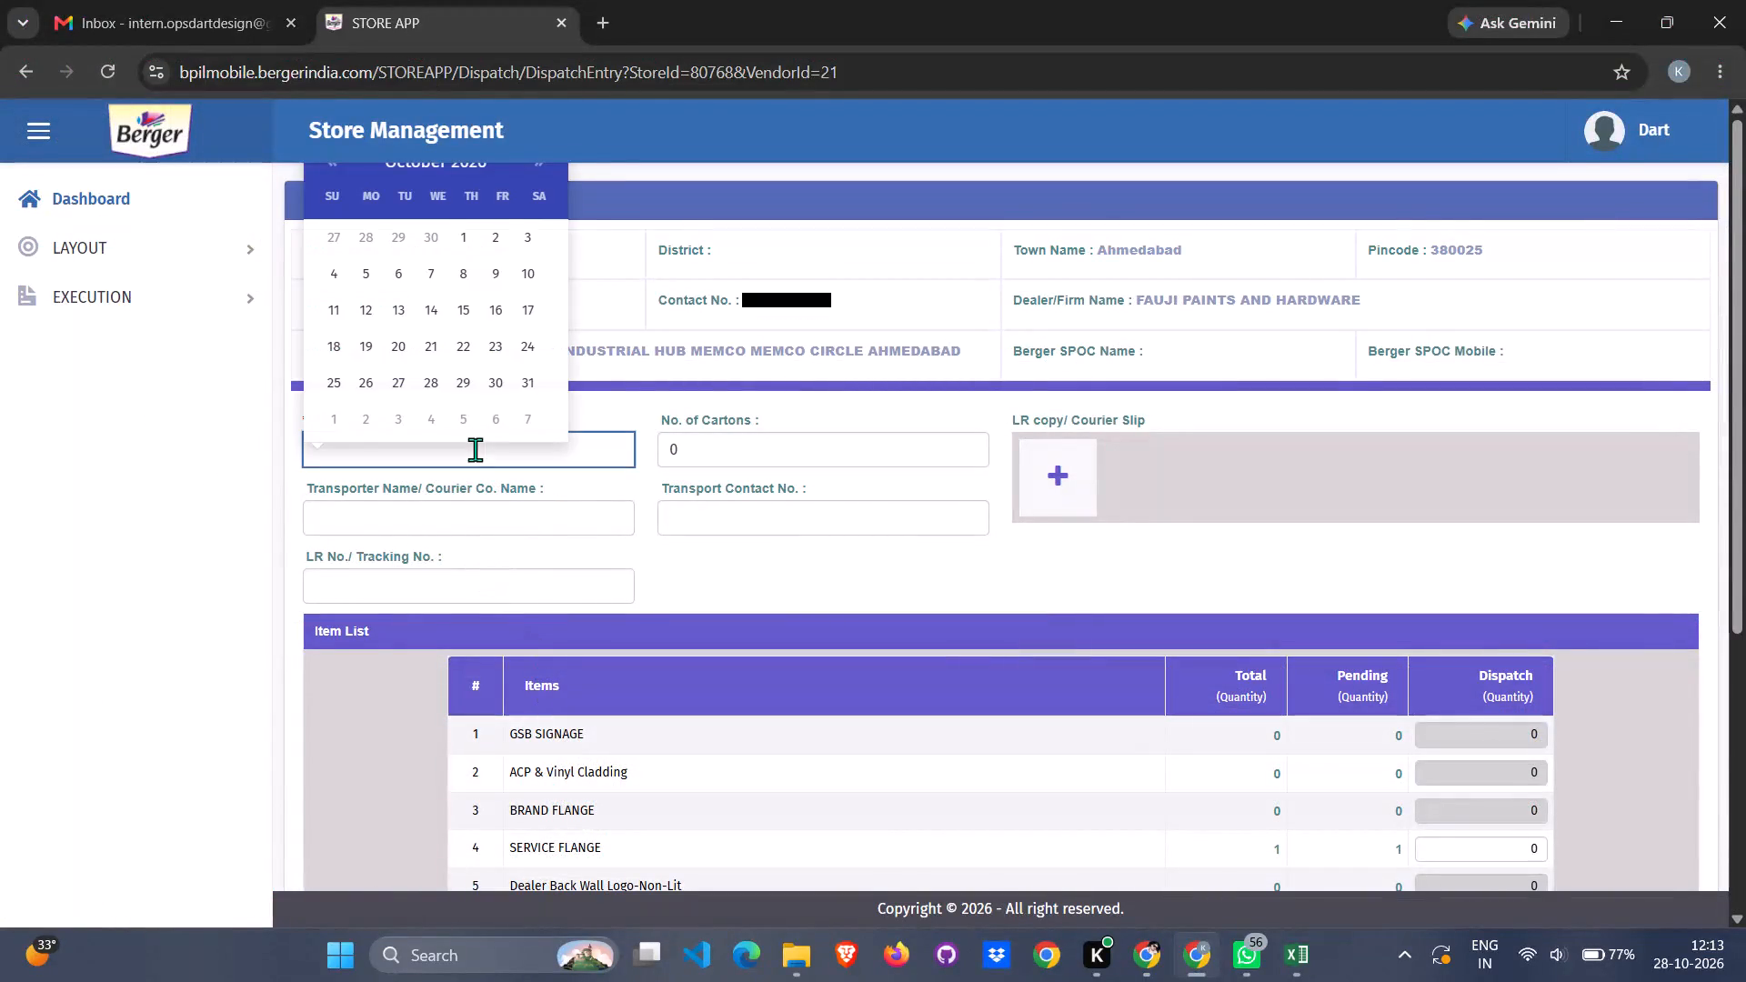
{"action": "key", "text": "ctrl+v"}
{"action": "left_click", "coordinate": [750, 524]}
{"action": "left_click", "coordinate": [799, 558]}
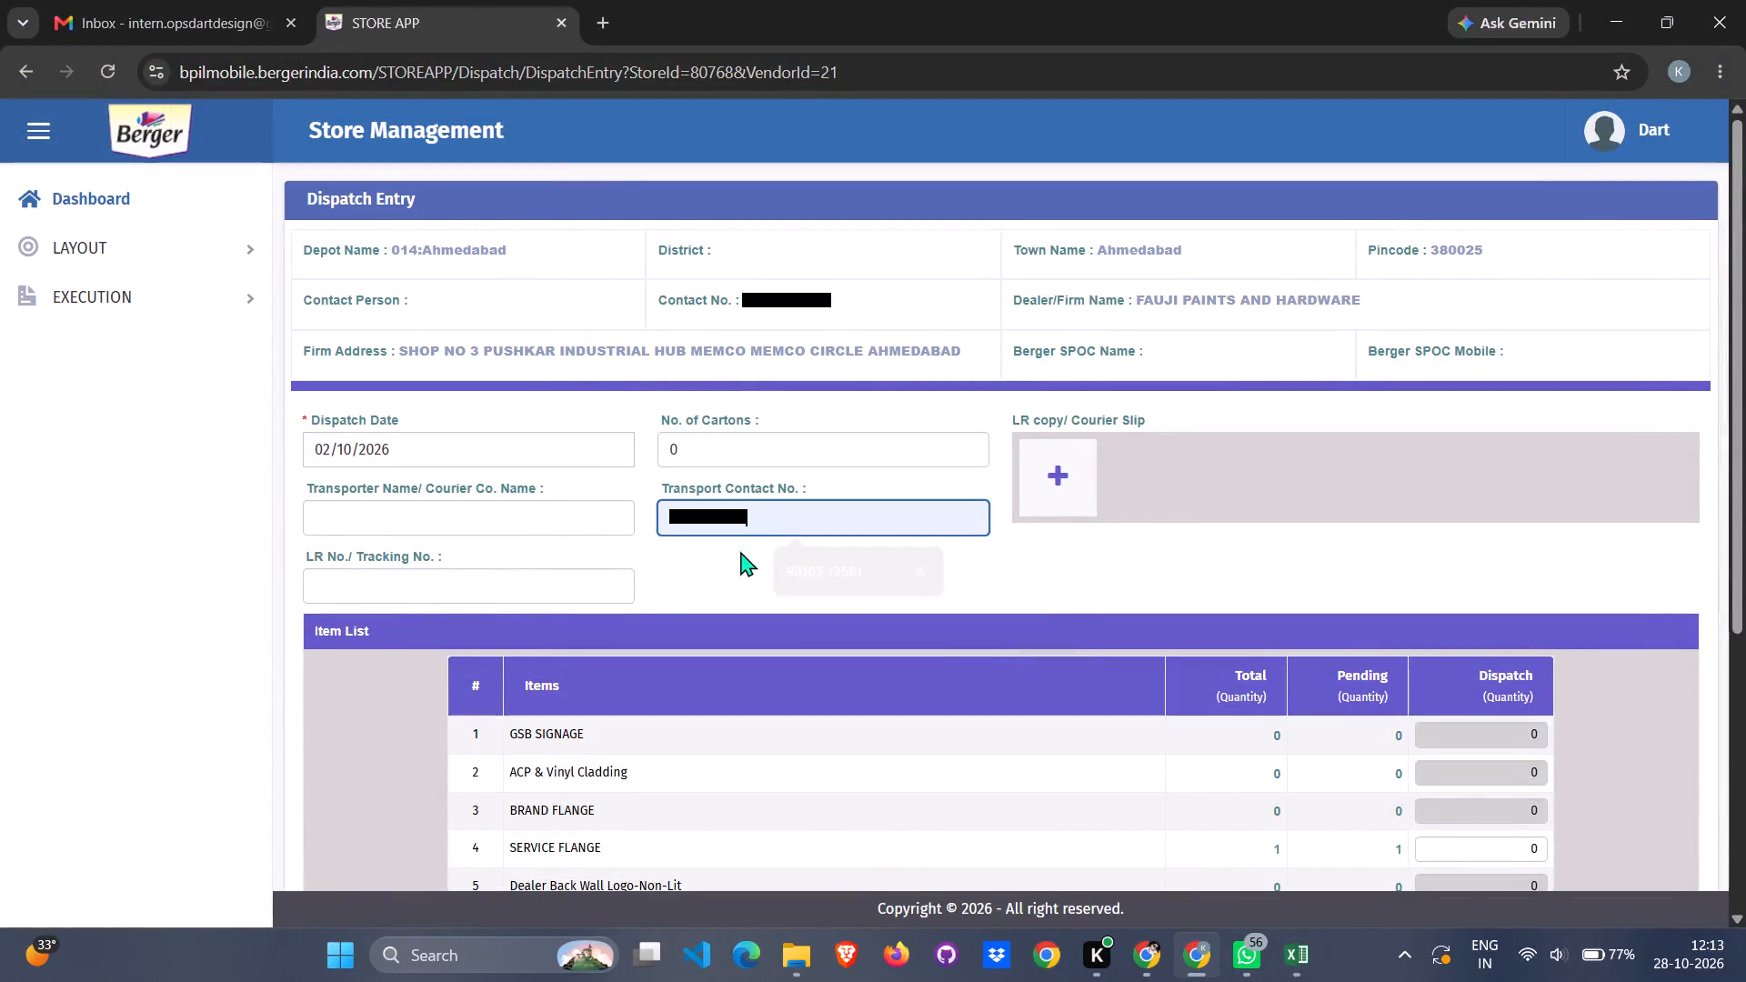
Set the dispatch quantities to match the pending ones: 1 for SERVICE FLANGE and 121 for Rolling Shutter Painting.
{"action": "scroll", "coordinate": [728, 549], "scroll_direction": "down", "scroll_amount": 9}
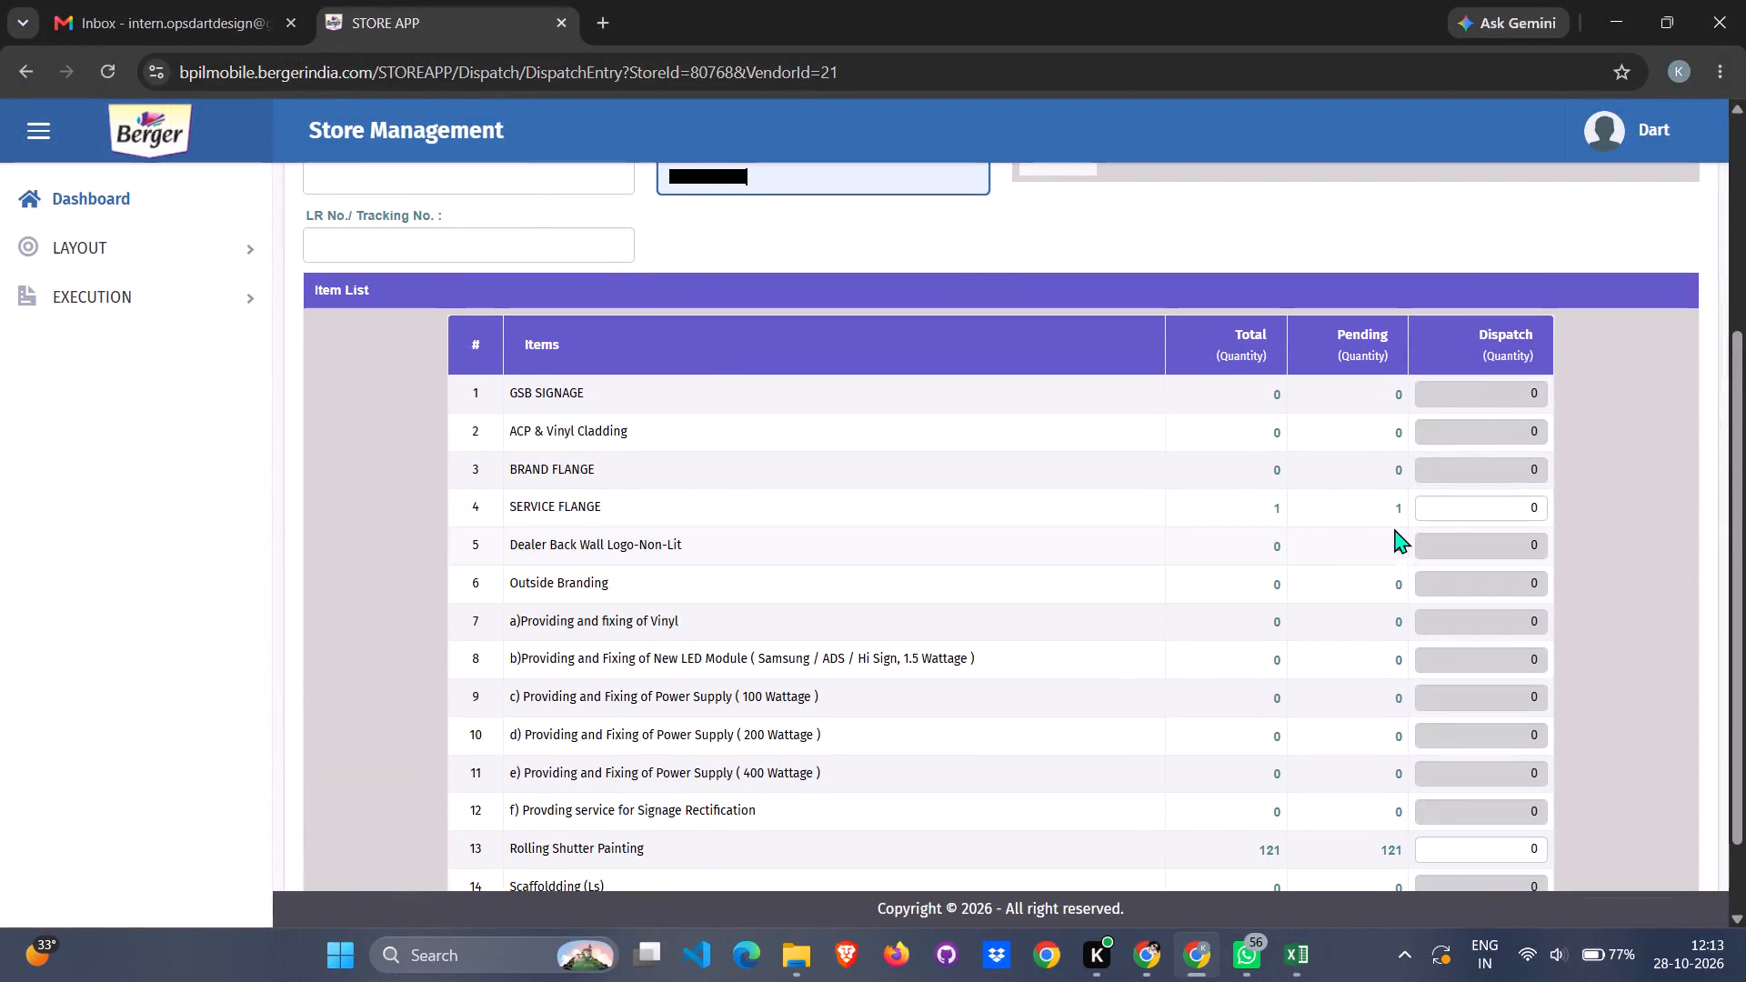
{"action": "double_click", "coordinate": [1400, 515]}
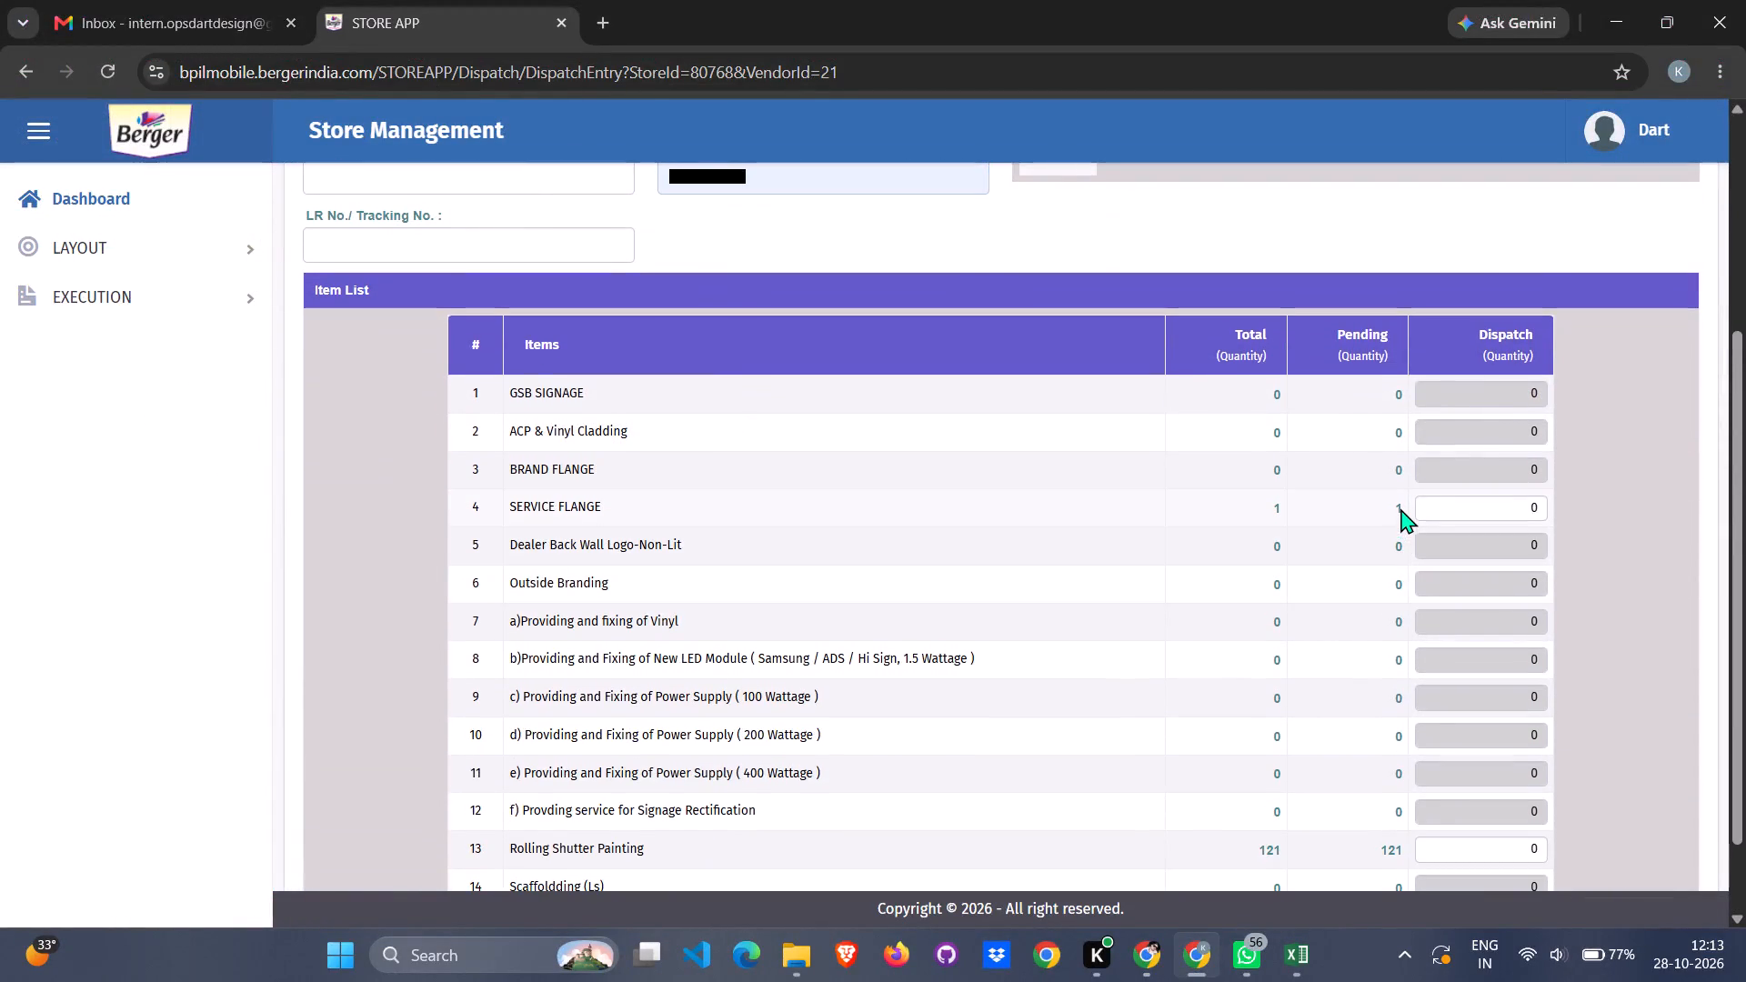
{"action": "triple_click", "coordinate": [1400, 508]}
{"action": "left_click", "coordinate": [1400, 506]}
{"action": "double_click", "coordinate": [1399, 506]}
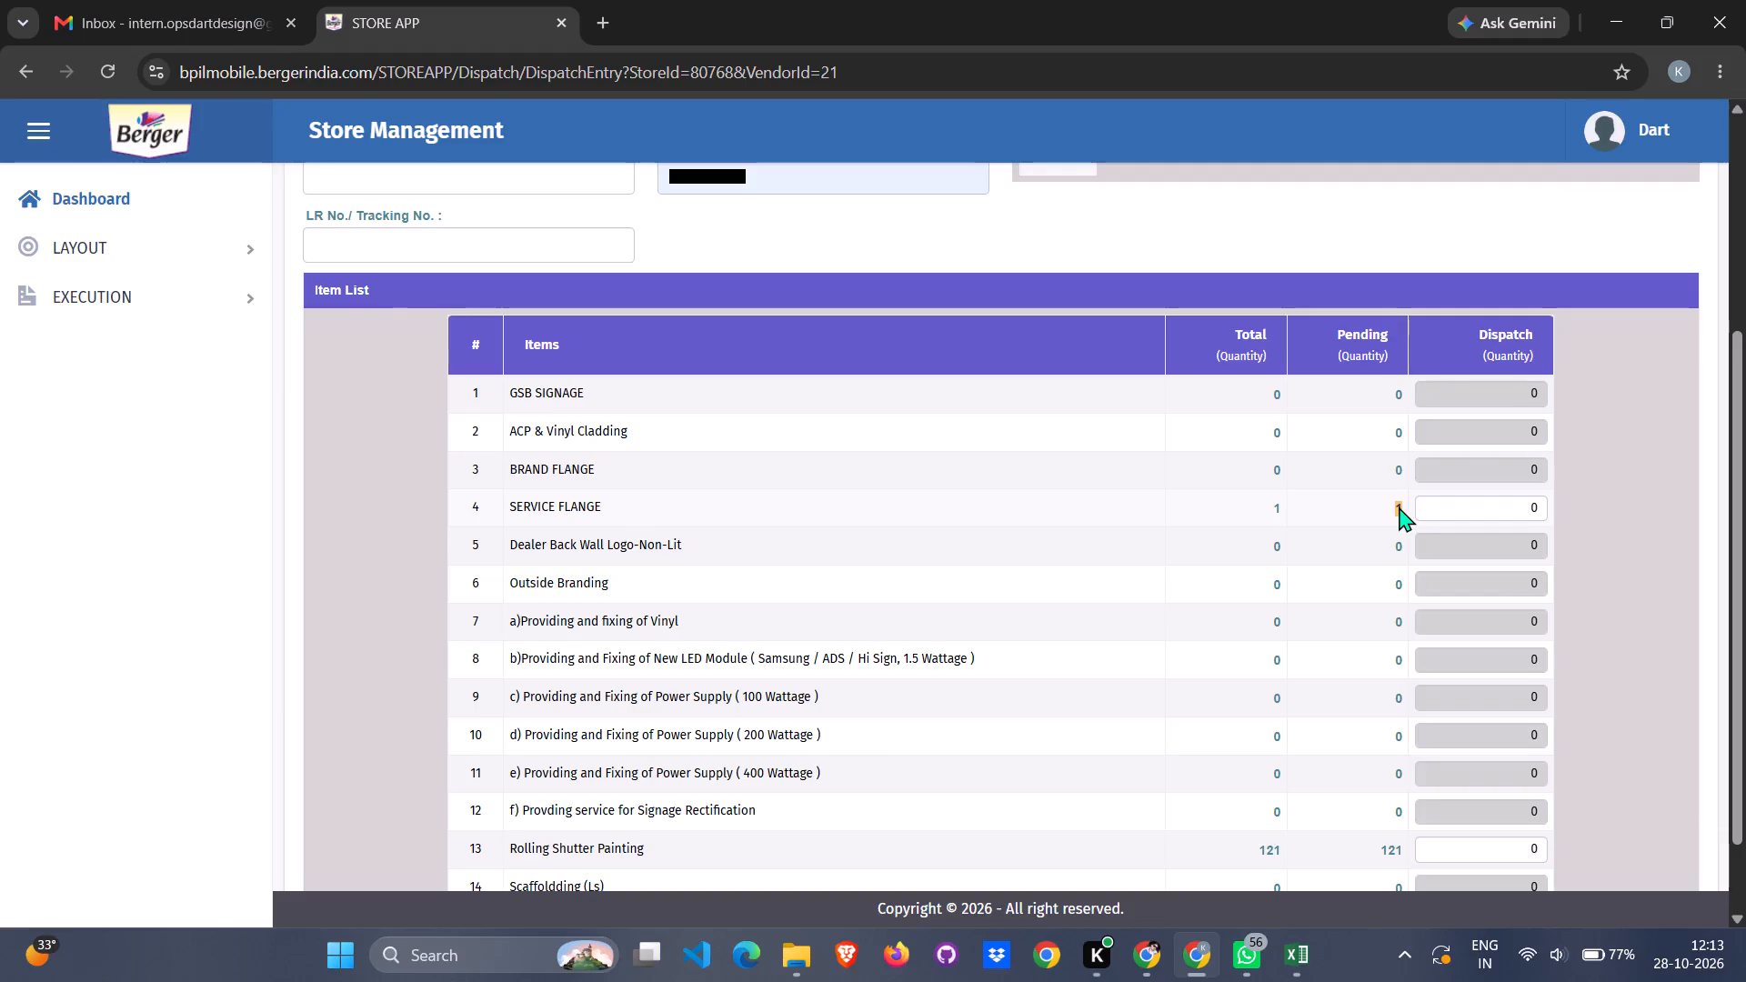
{"action": "key", "text": "ctrl+c"}
{"action": "triple_click", "coordinate": [1530, 506]}
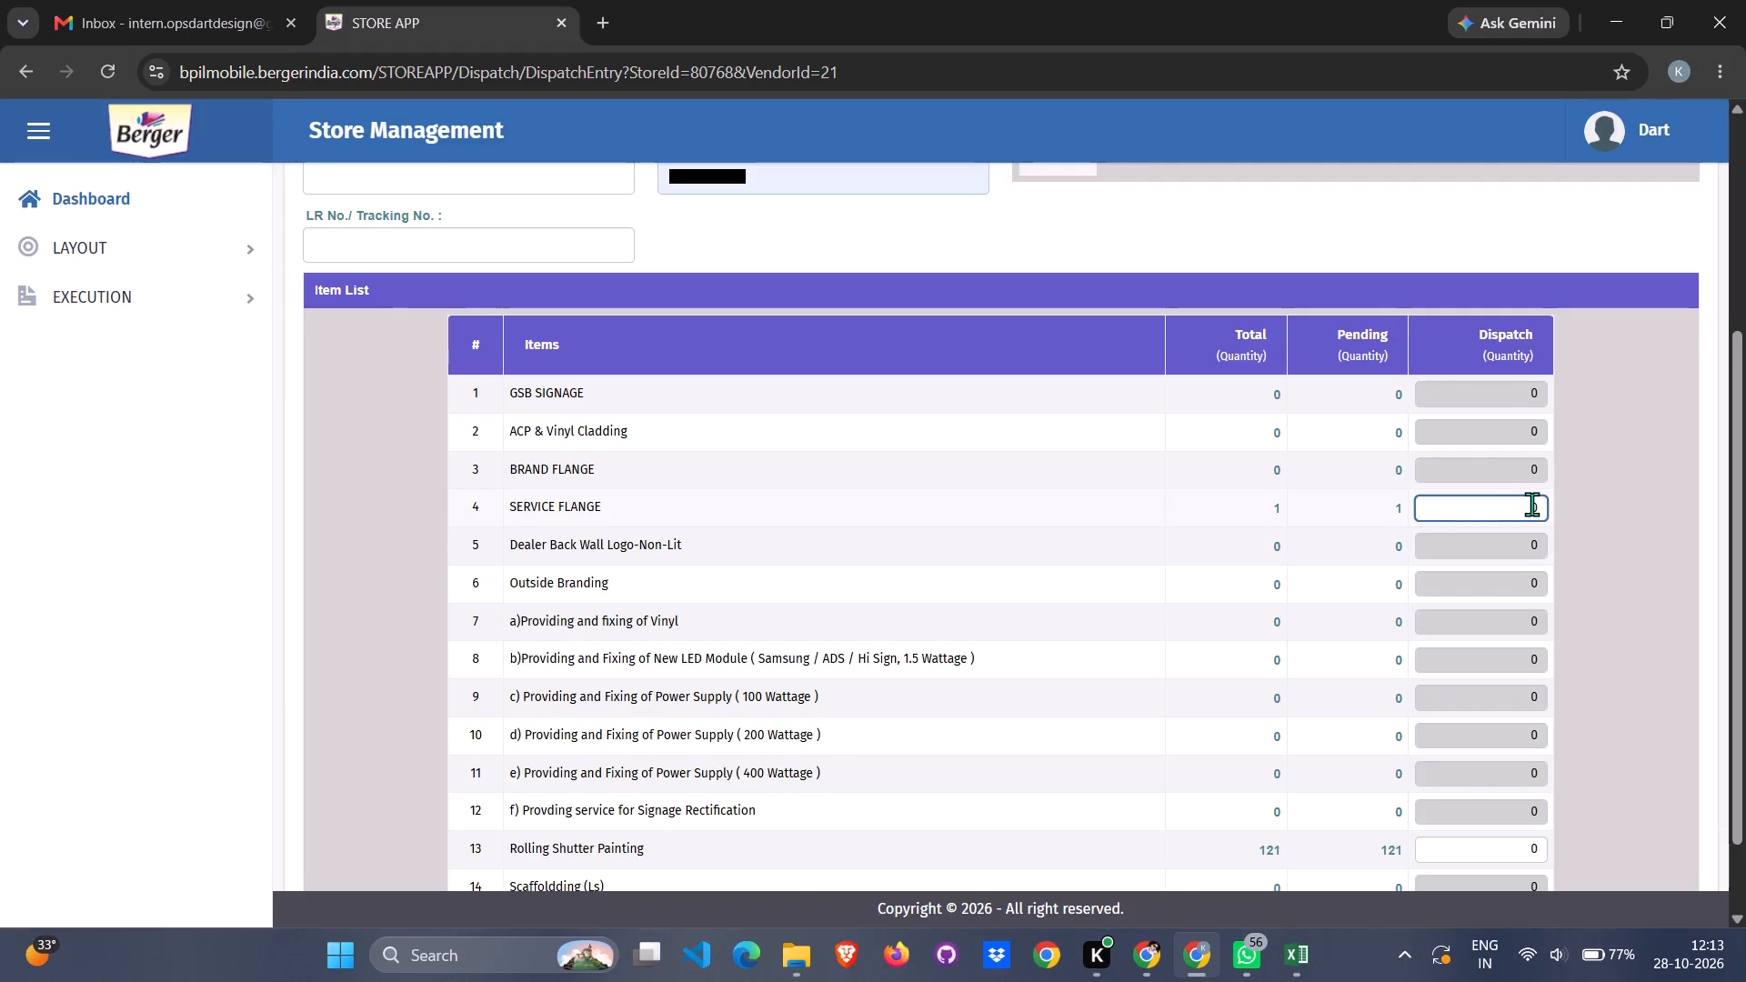
{"action": "left_click", "coordinate": [1531, 504]}
{"action": "key", "text": "ctrl+v"}
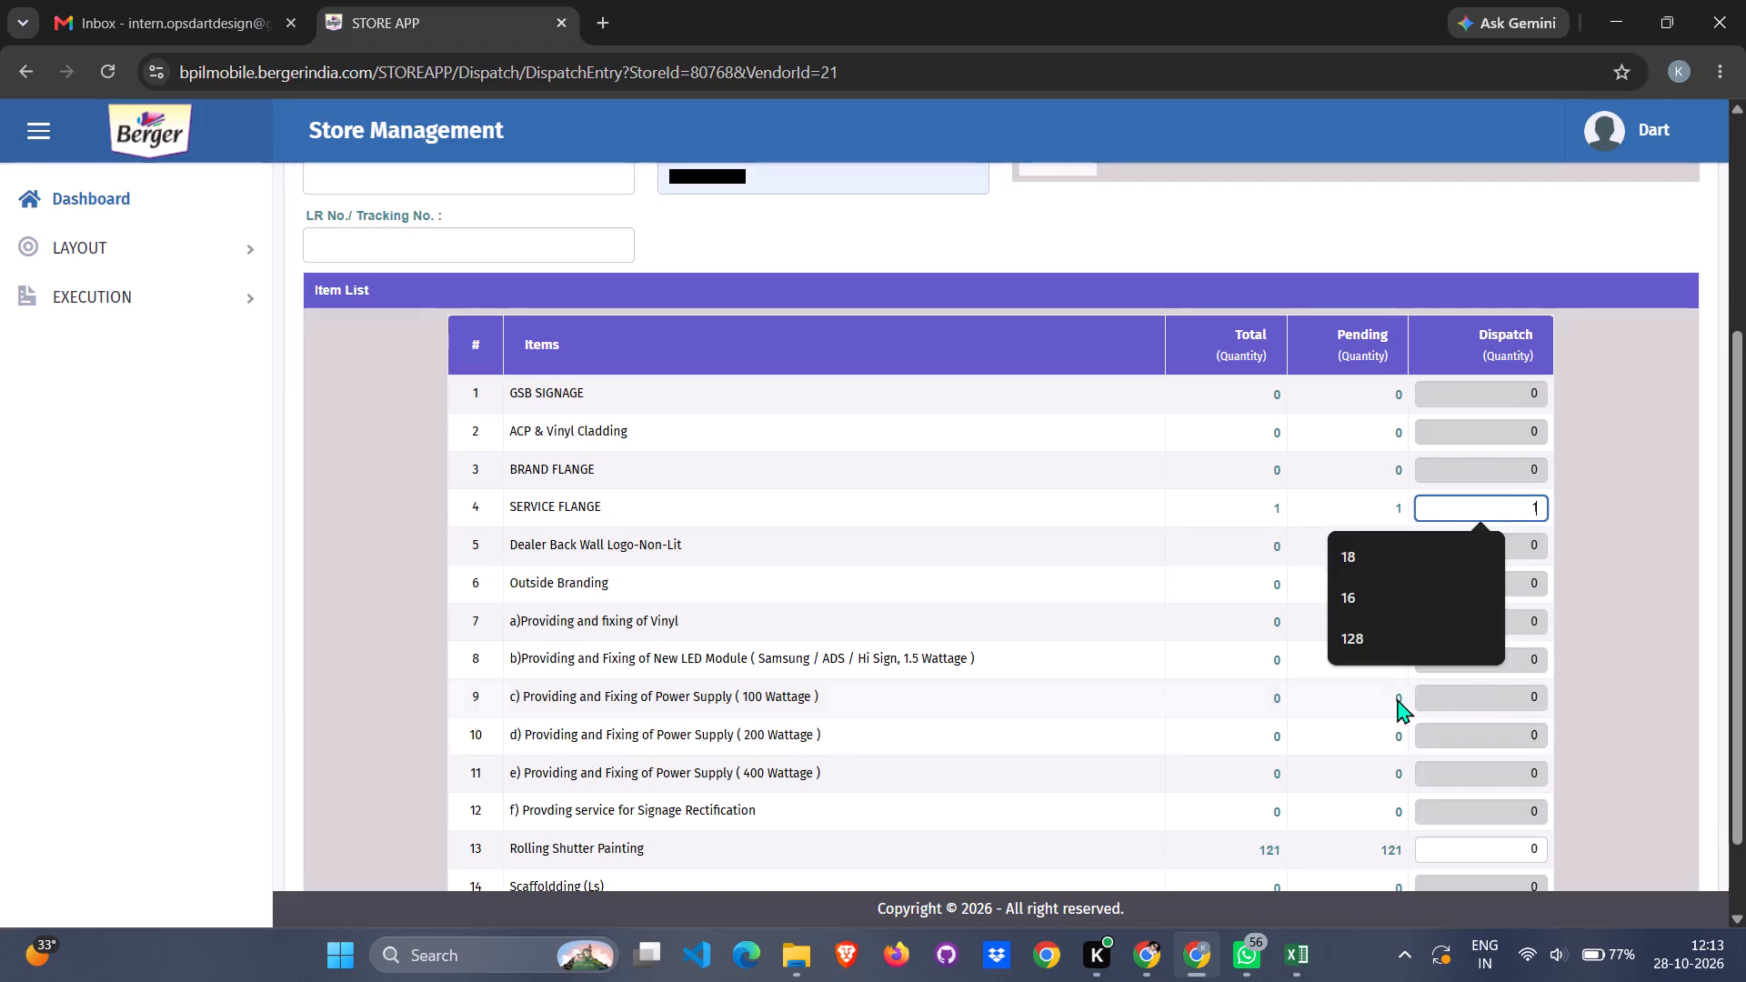
{"action": "scroll", "coordinate": [1297, 769], "scroll_direction": "down", "scroll_amount": 4}
{"action": "double_click", "coordinate": [1390, 753]}
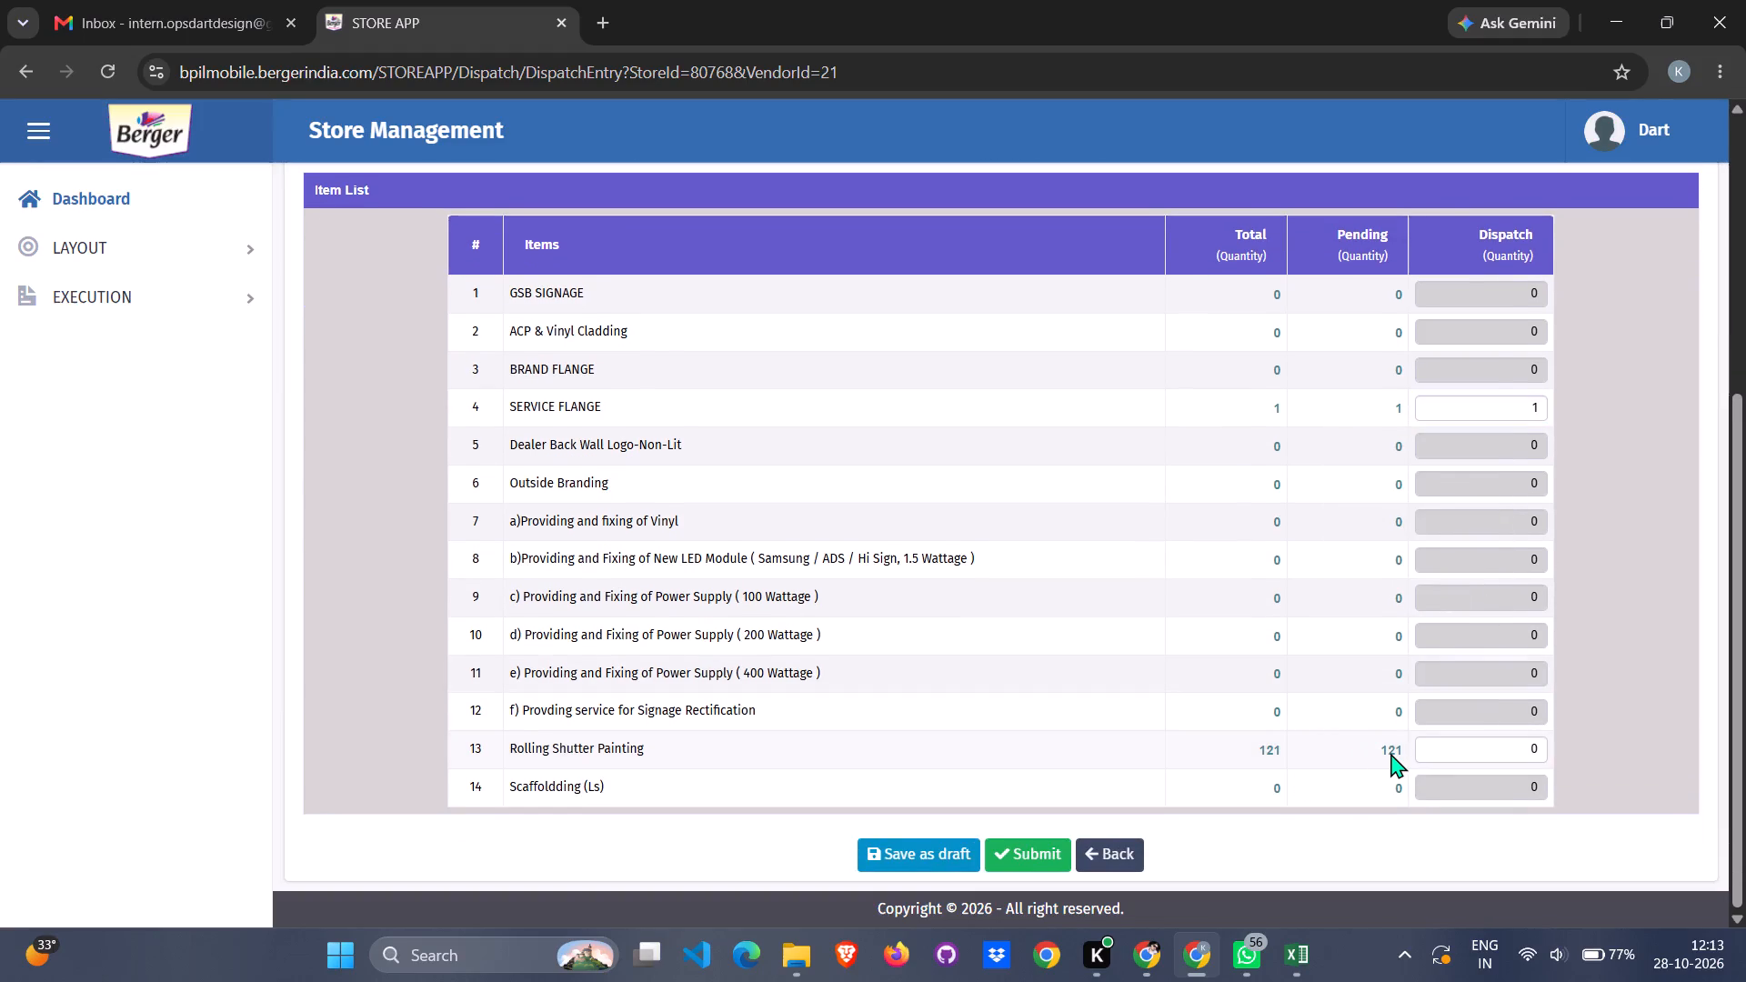
{"action": "key", "text": "ctrl+c"}
{"action": "double_click", "coordinate": [1520, 755]}
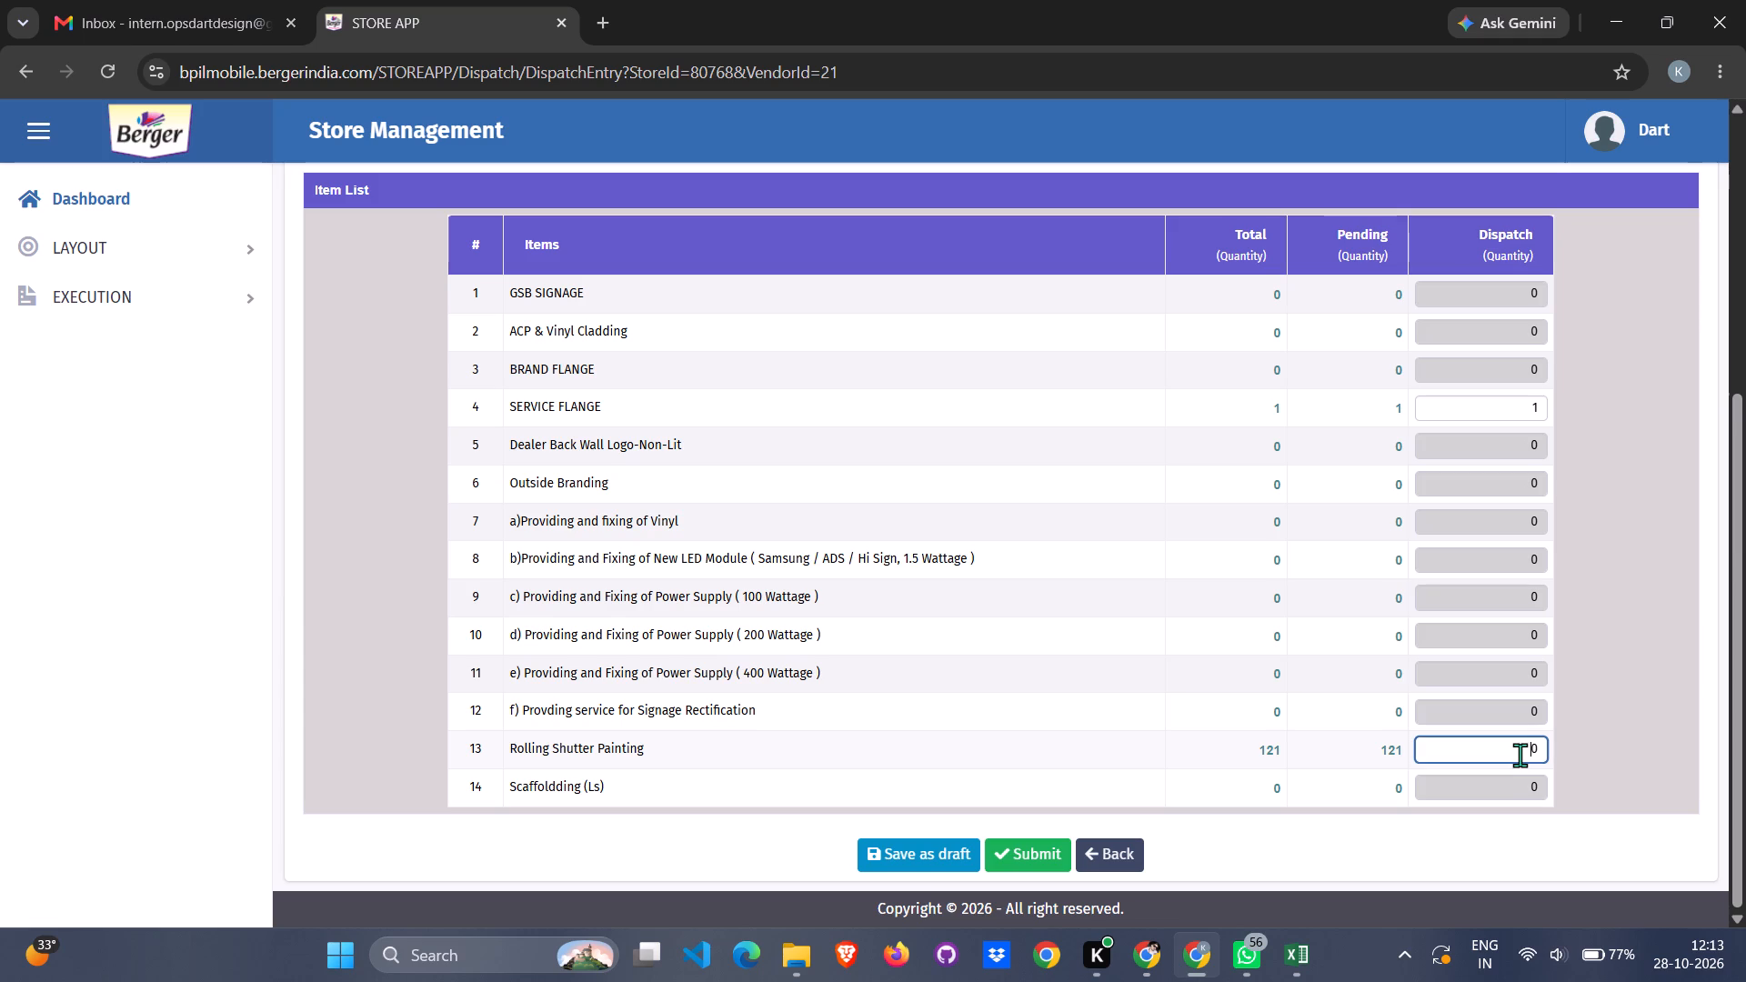
{"action": "key", "text": "ctrl+v"}
Submit the FAUJI PAINTS AND HARDWARE dispatch entry and return to the Dispatch Items store list.
{"action": "scroll", "coordinate": [1234, 701], "scroll_direction": "down", "scroll_amount": 3}
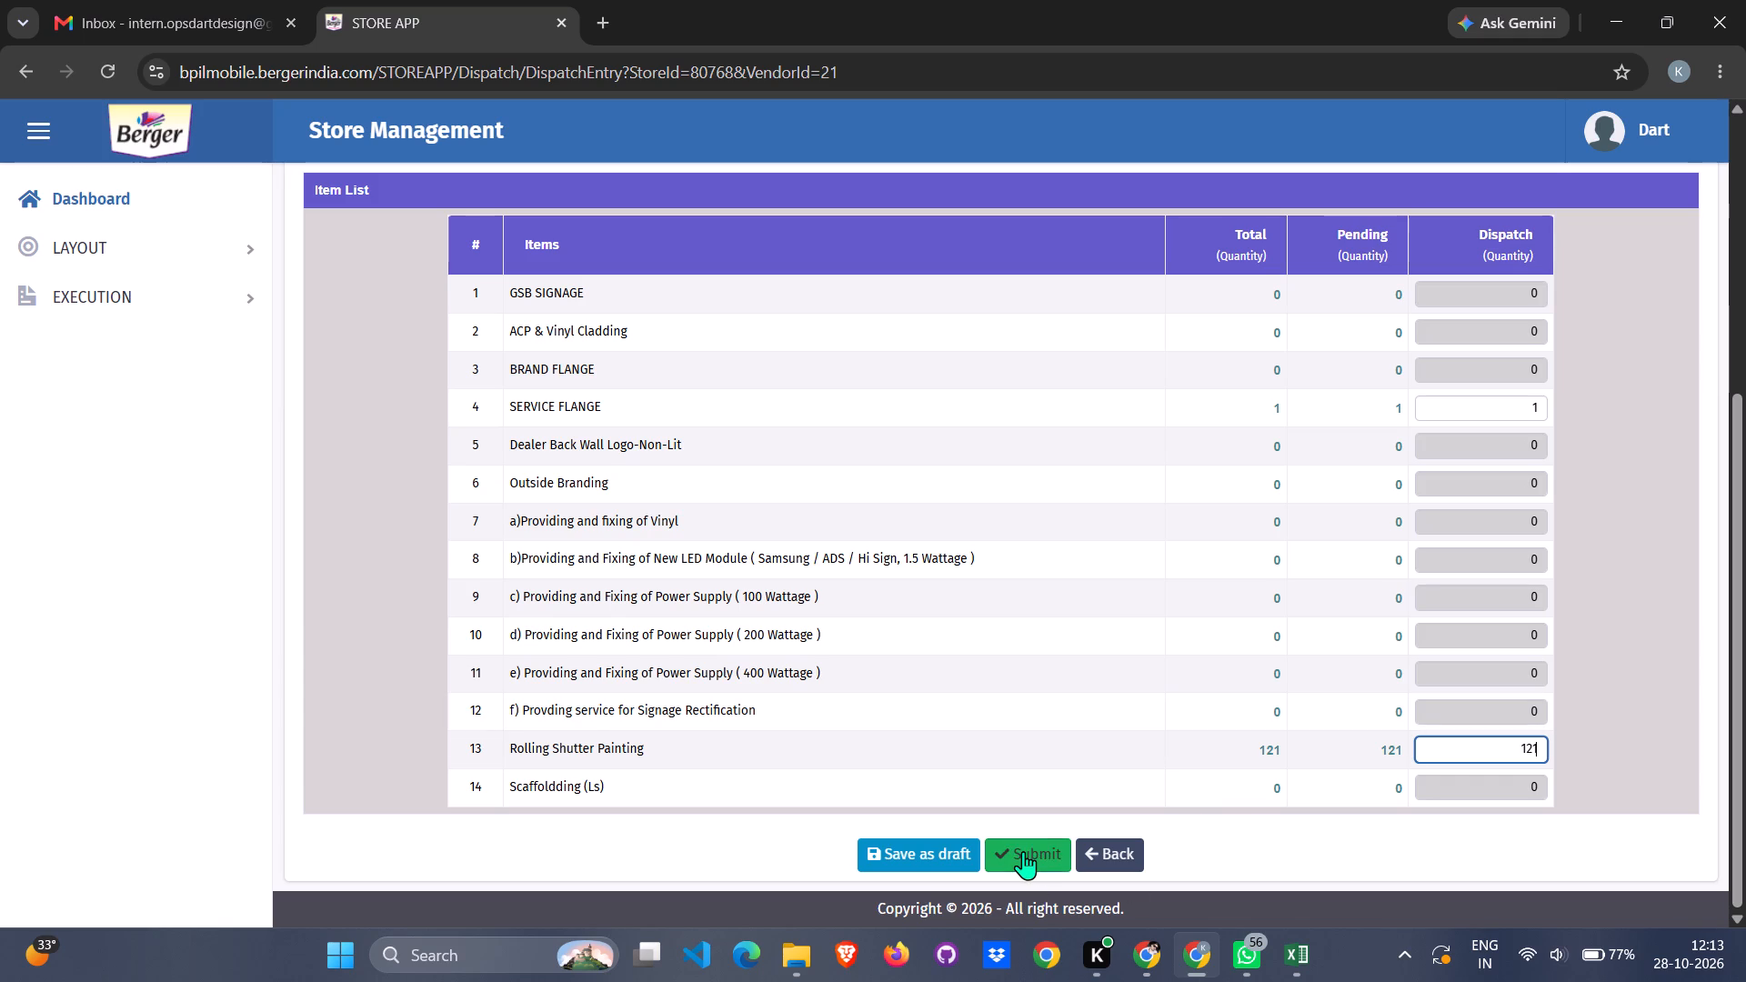
{"action": "left_click", "coordinate": [1023, 851]}
{"action": "left_click", "coordinate": [822, 633]}
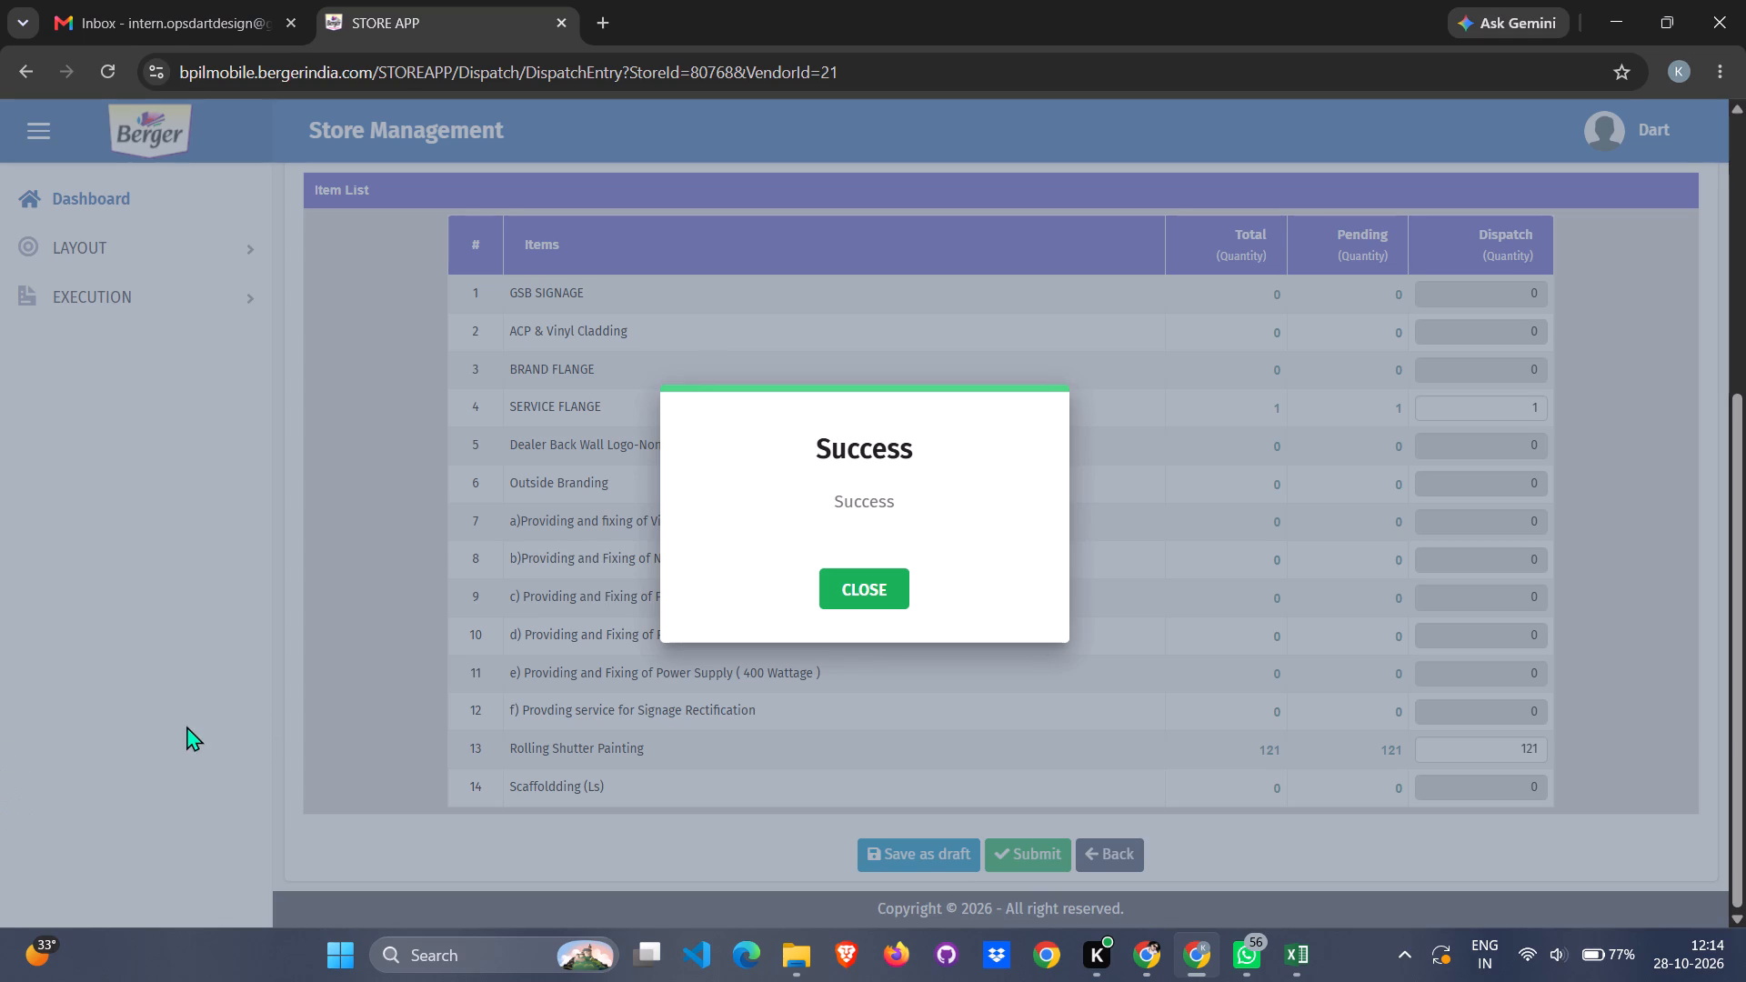
{"action": "left_click", "coordinate": [860, 596]}
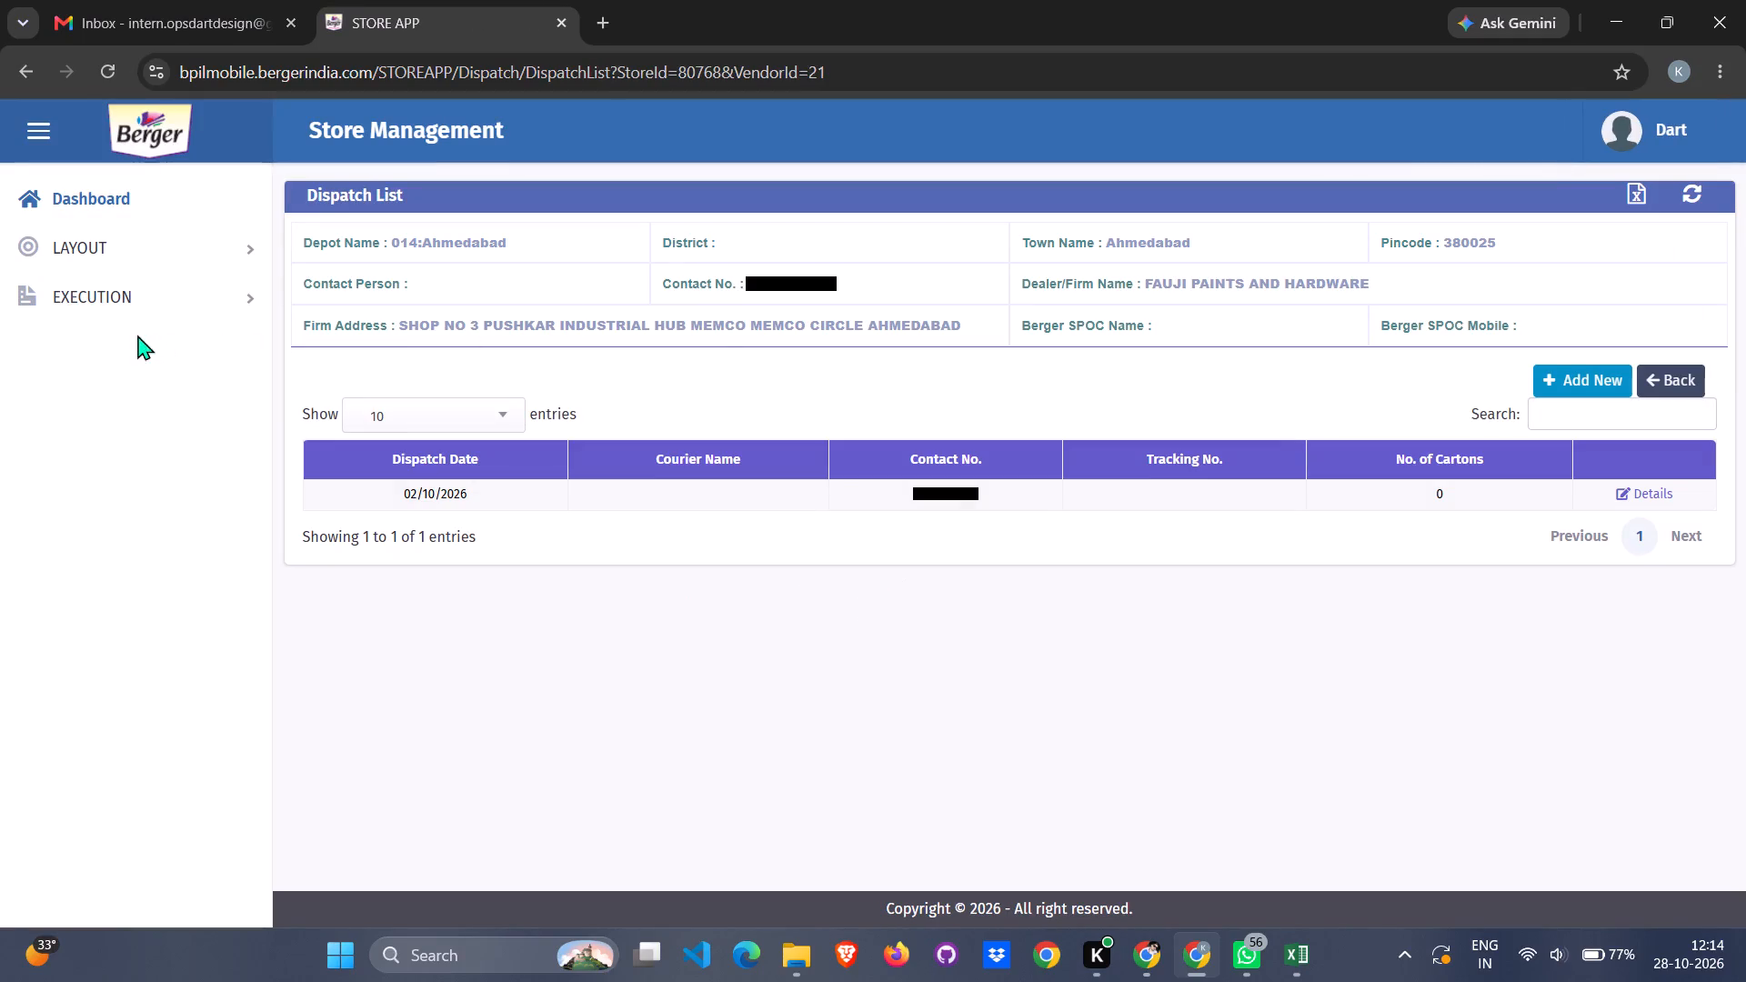
{"action": "left_click", "coordinate": [116, 290]}
{"action": "left_click", "coordinate": [115, 325]}
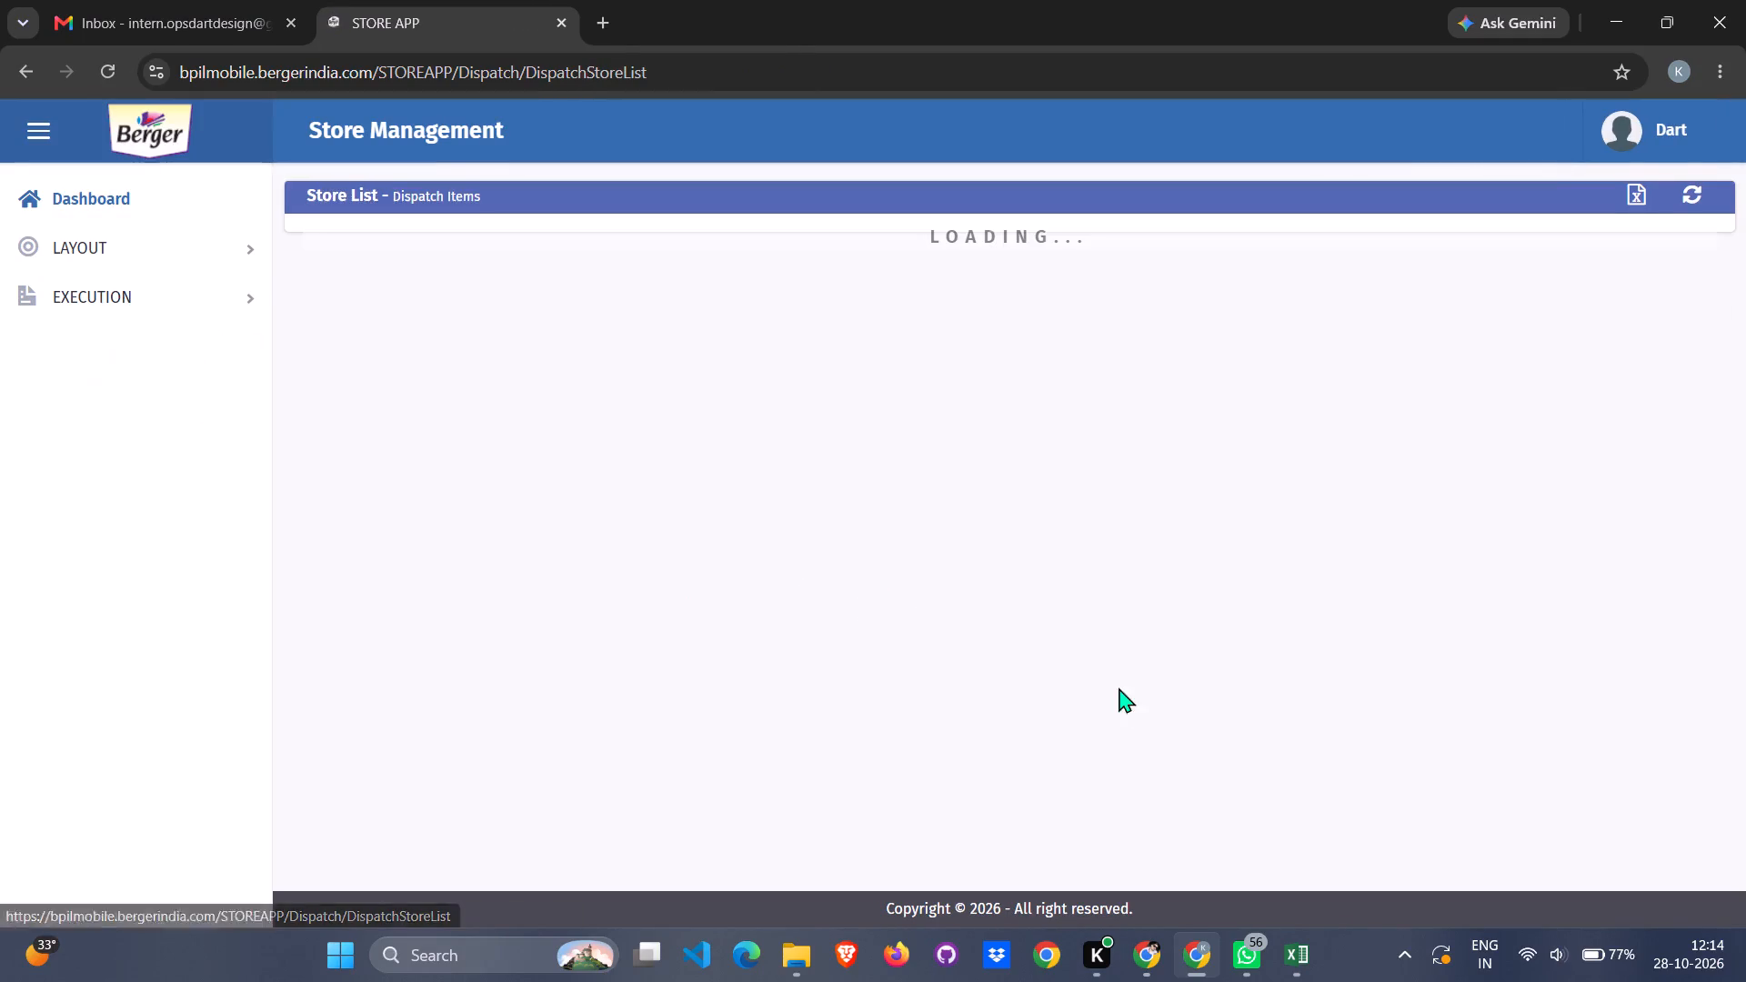
In Excel, search the West Summary sheet for SHIV and go to the SHIV ENTERPRISES row.
{"action": "left_click", "coordinate": [1286, 957]}
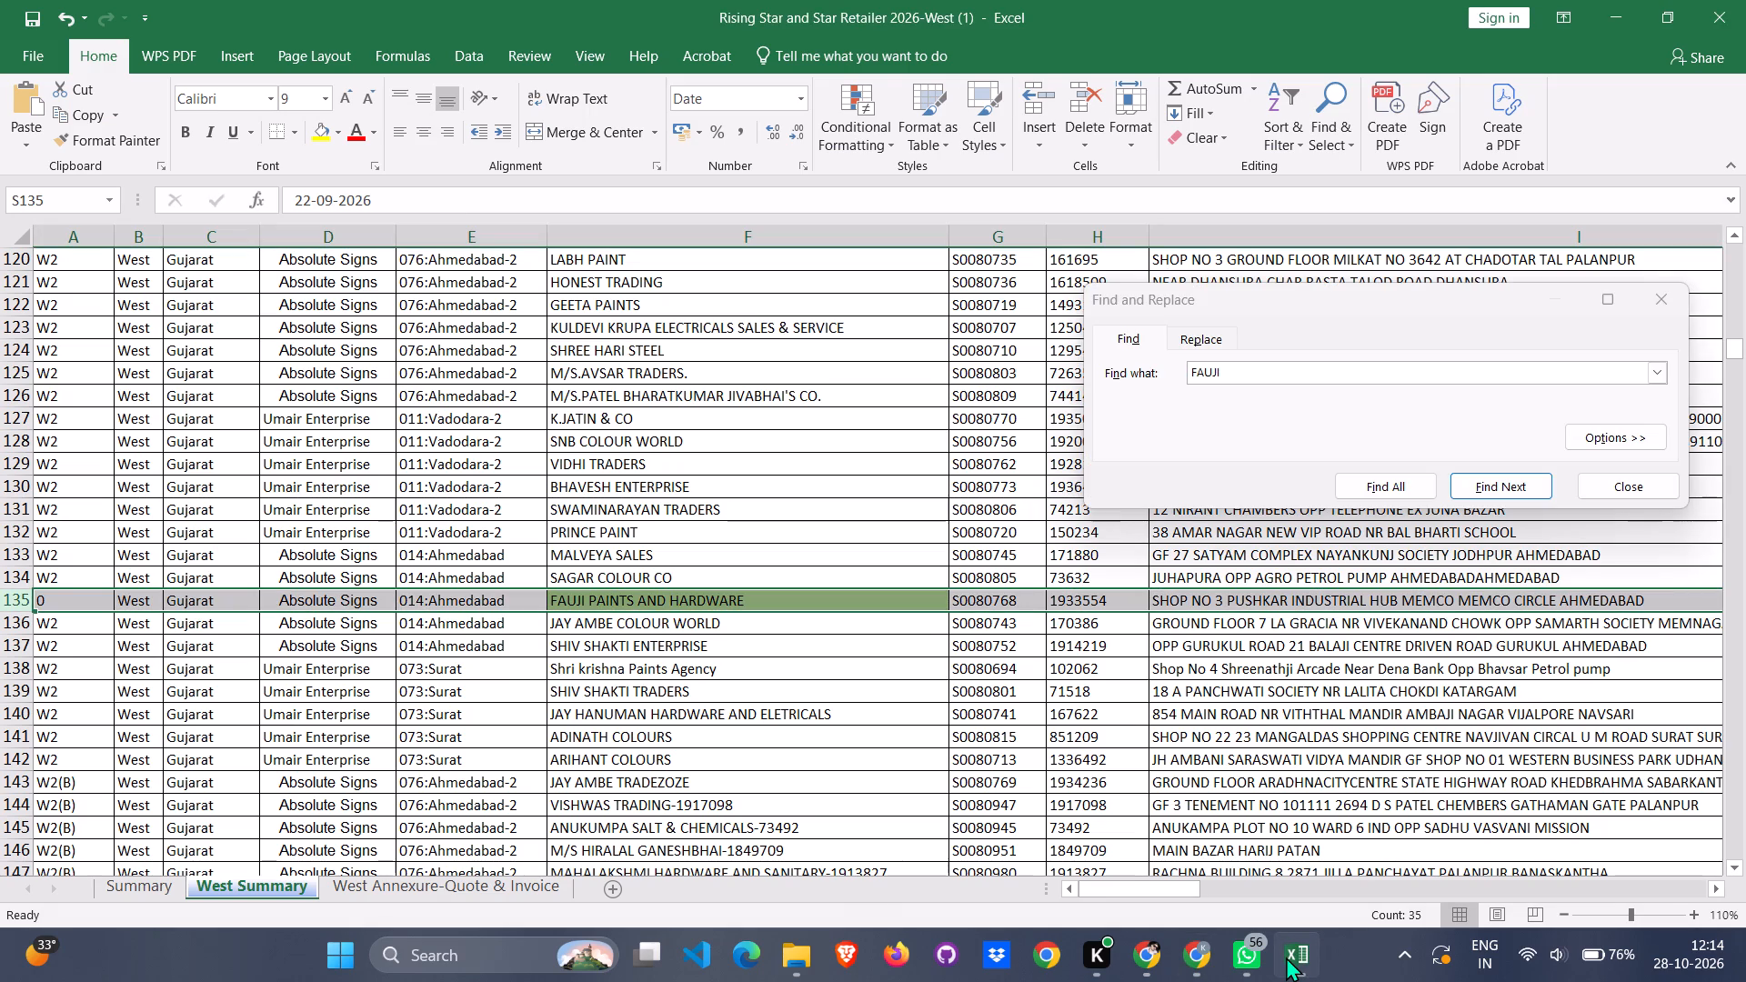
{"action": "left_click", "coordinate": [691, 236]}
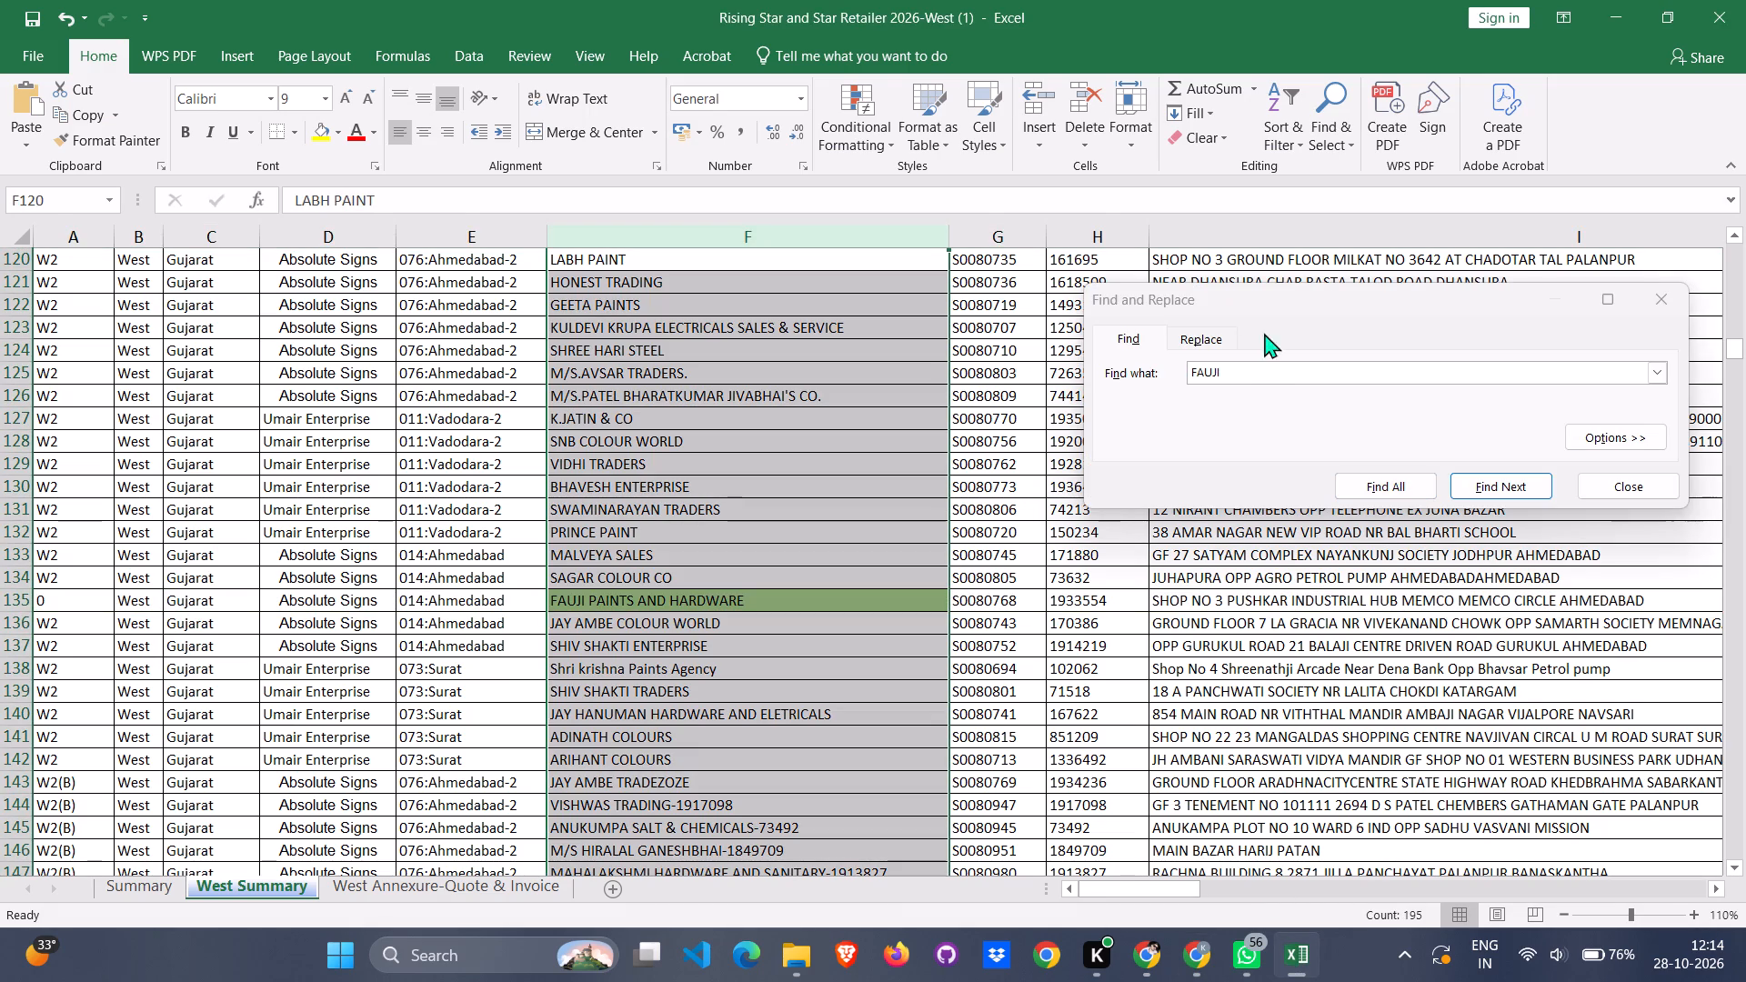
{"action": "left_click", "coordinate": [1261, 375]}
{"action": "key", "text": "BackSpace"}
{"action": "key", "text": "BackSpace"}
{"action": "key", "text": "BackSpace"}
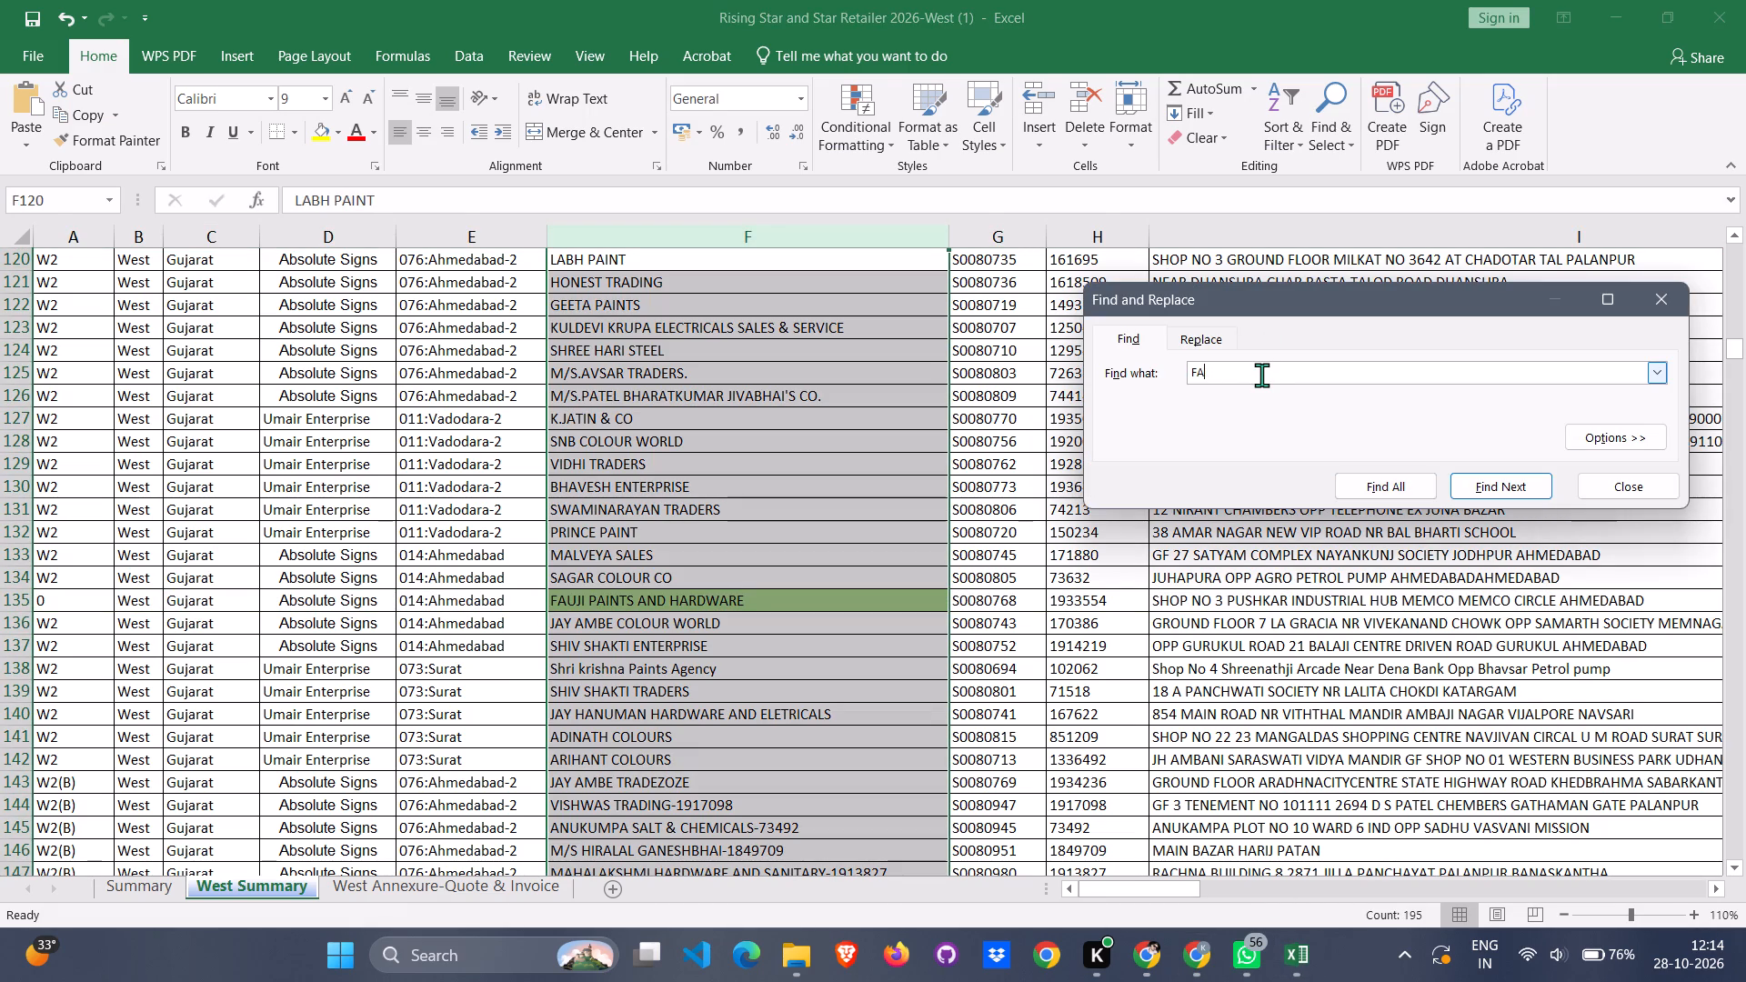
{"action": "key", "text": "BackSpace"}
{"action": "key", "text": "BackSpace"}
{"action": "type", "text": "SHIV"}
{"action": "left_click", "coordinate": [1544, 482]}
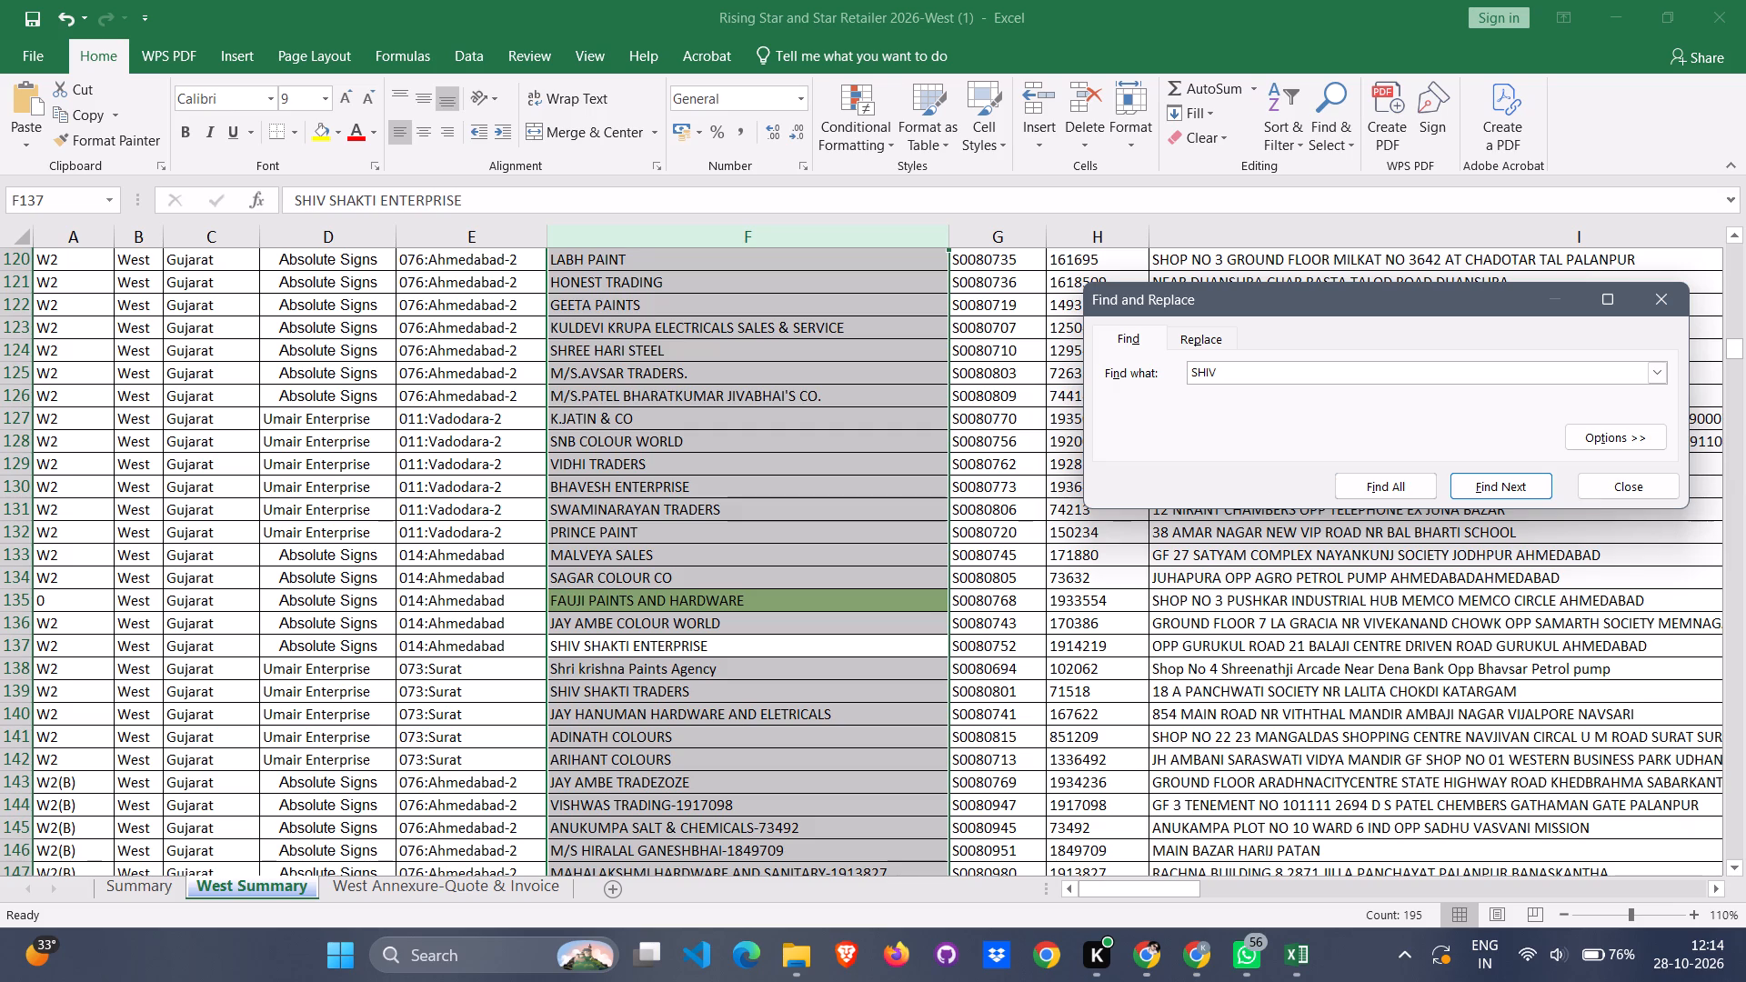
{"action": "left_click", "coordinate": [1403, 492]}
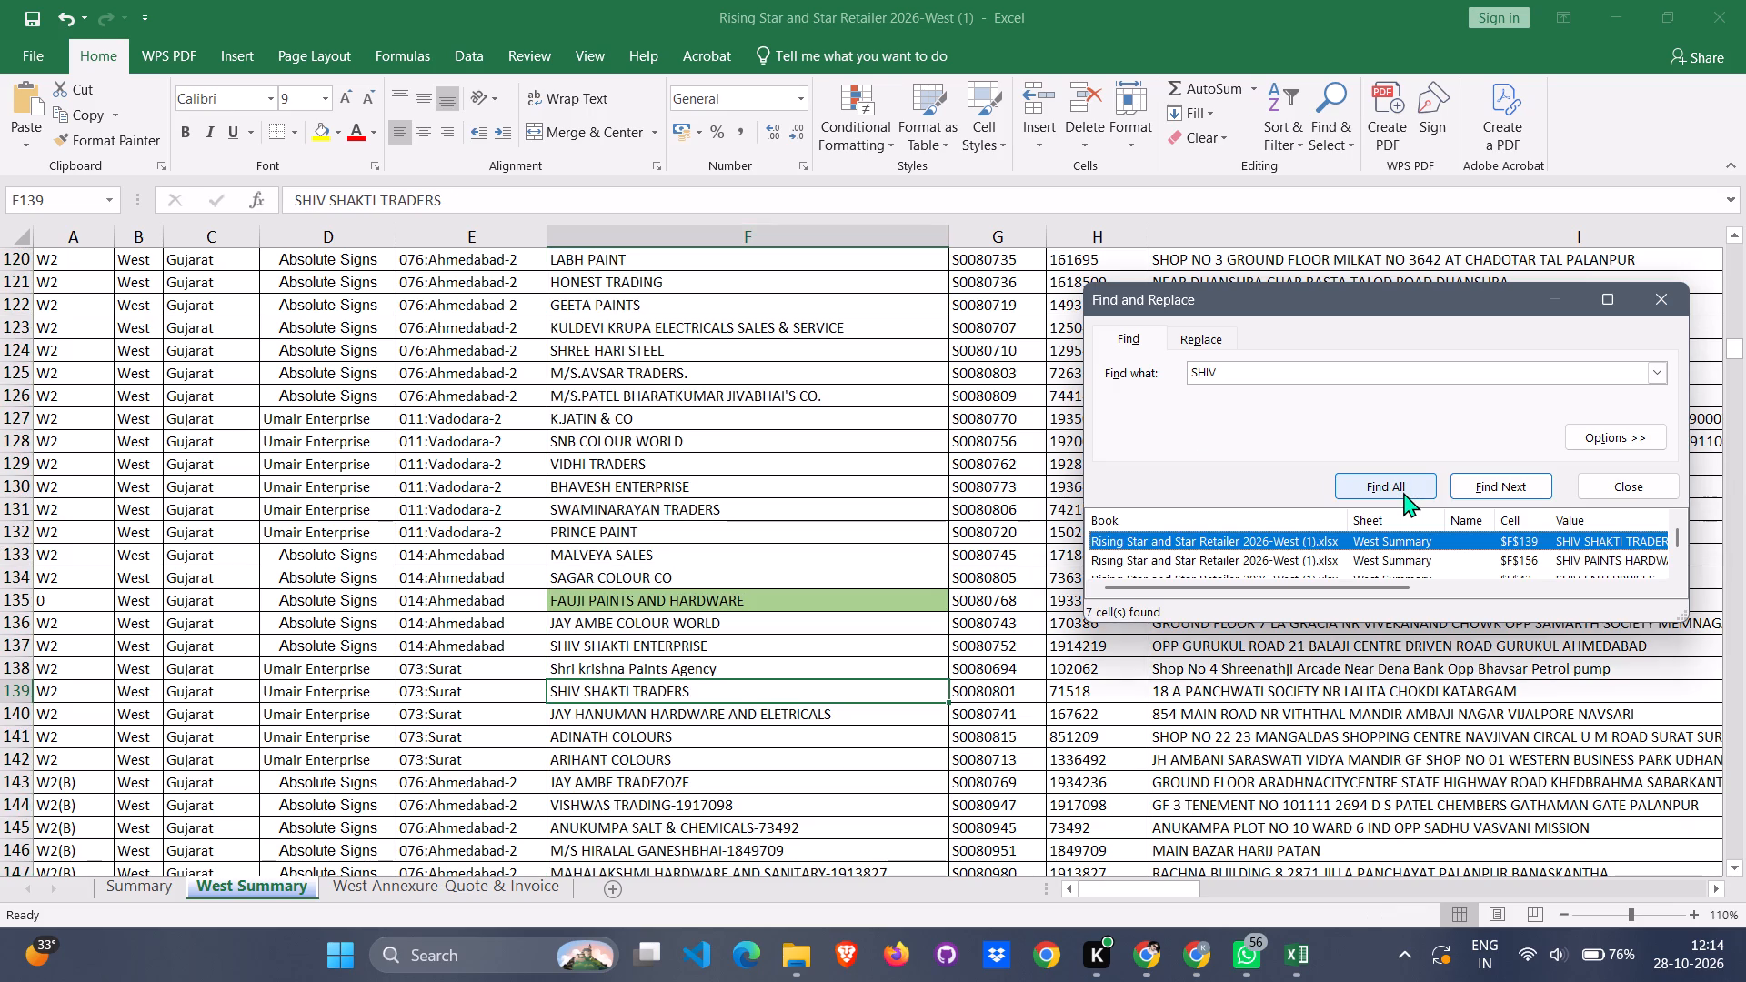
{"action": "left_click", "coordinate": [1403, 492]}
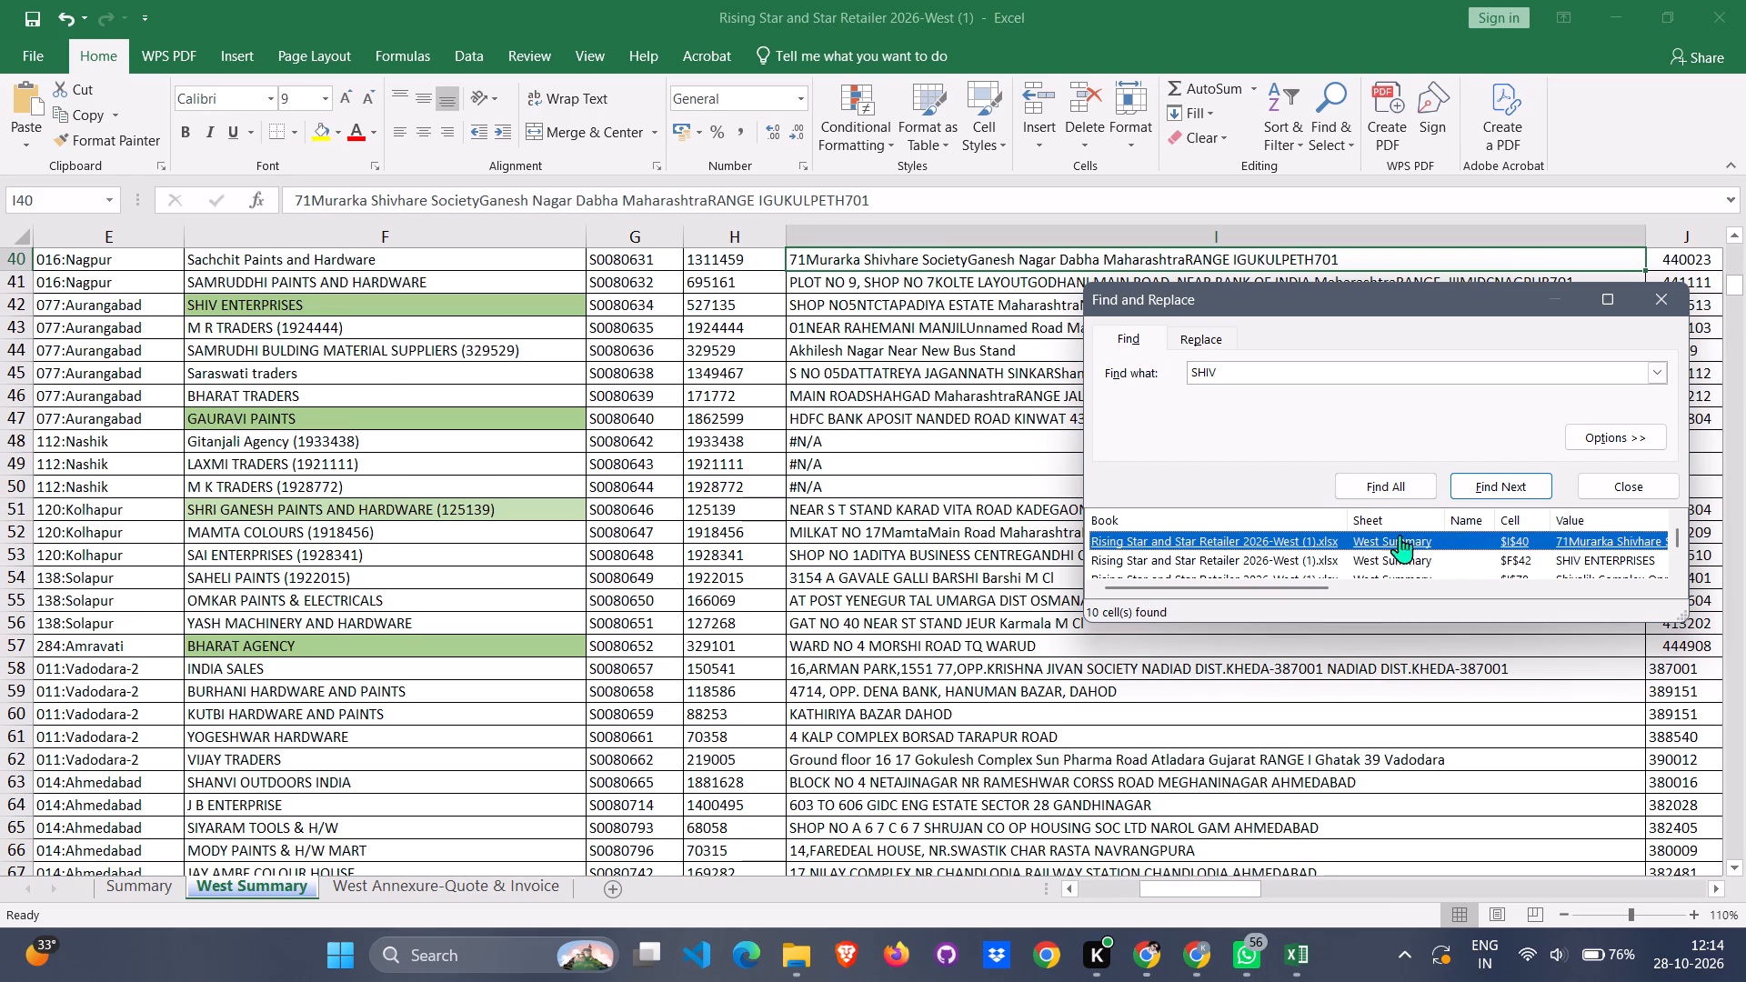
{"action": "left_click", "coordinate": [1572, 562]}
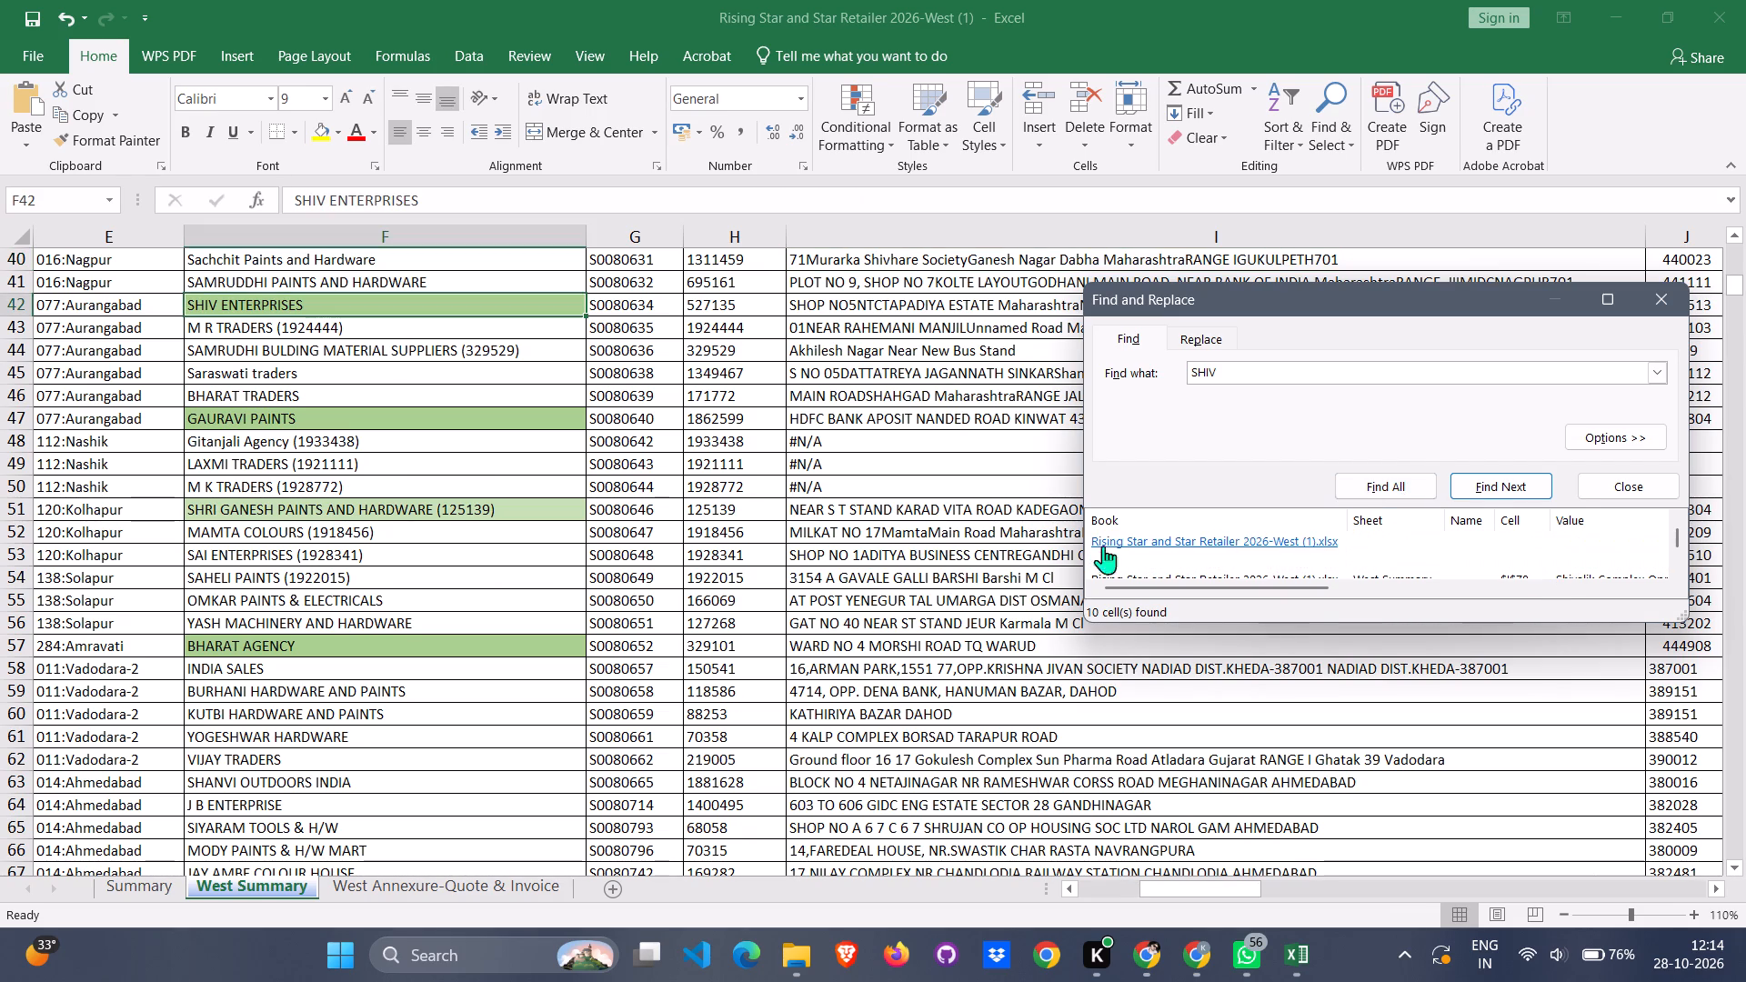
{"action": "left_click", "coordinate": [278, 305]}
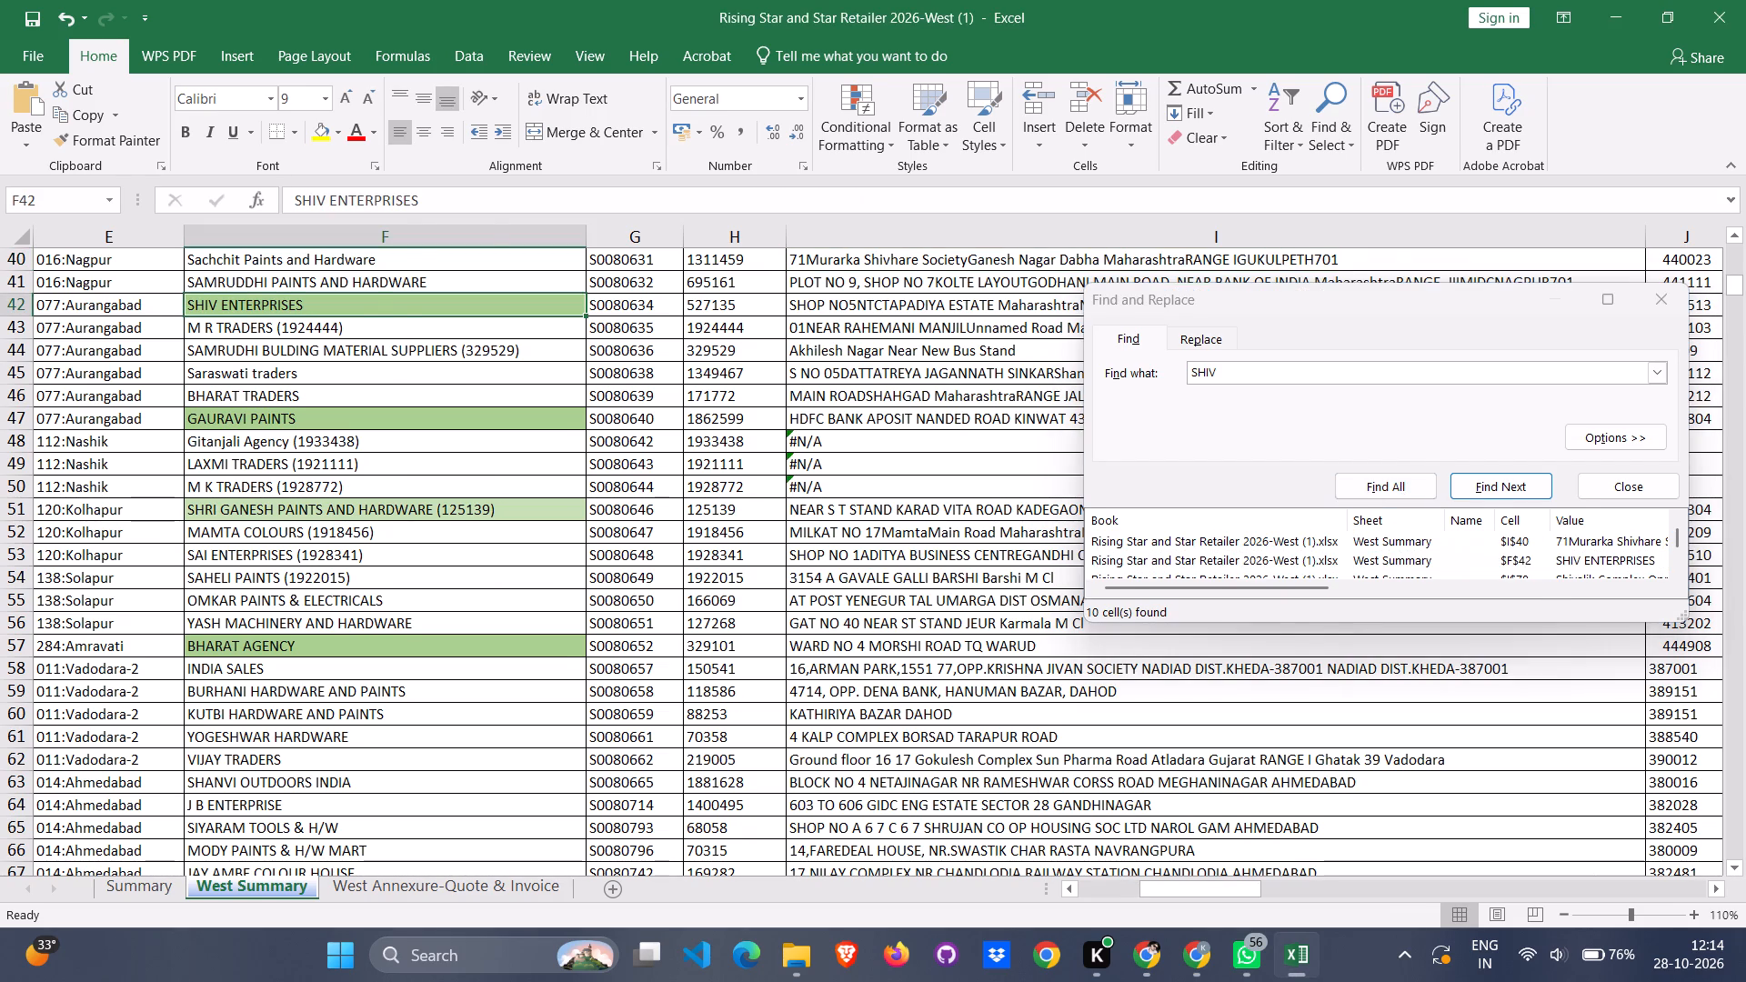
Copy the SHIV ENTERPRISES store code S0080634 from West Summary and search the store app's Dispatch Items list for it.
{"action": "scroll", "coordinate": [299, 338], "scroll_direction": "right", "scroll_amount": 5}
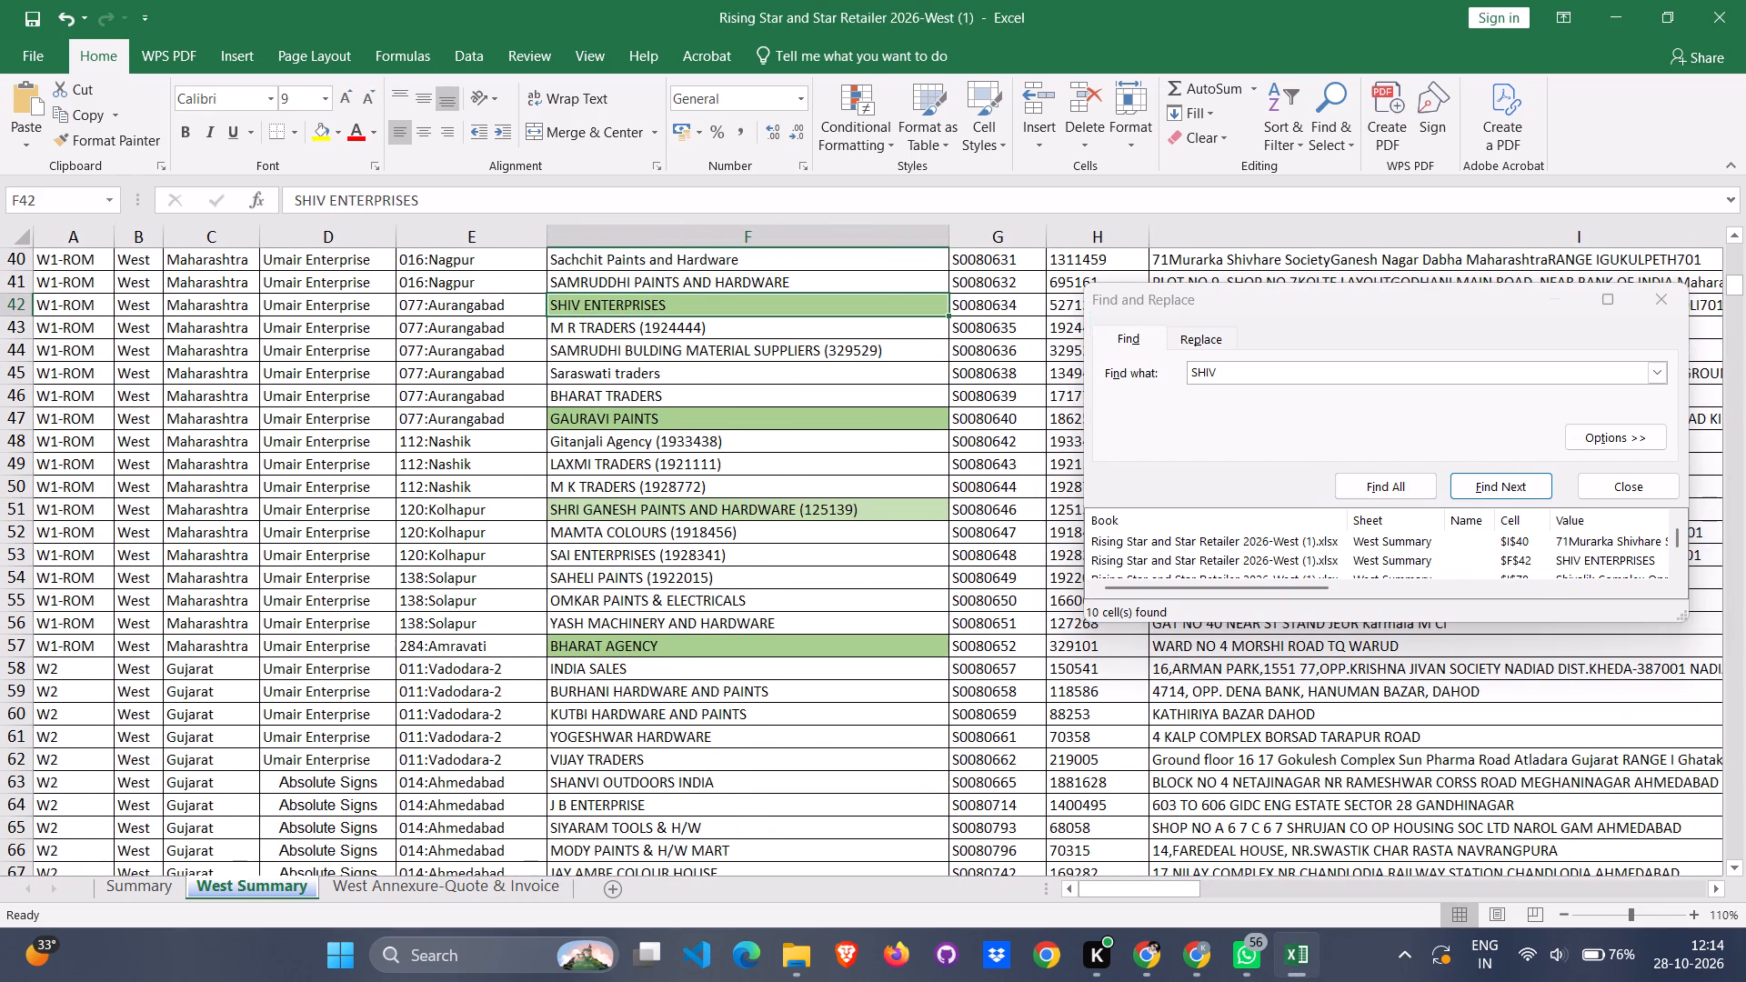
{"action": "left_click", "coordinate": [1005, 309]}
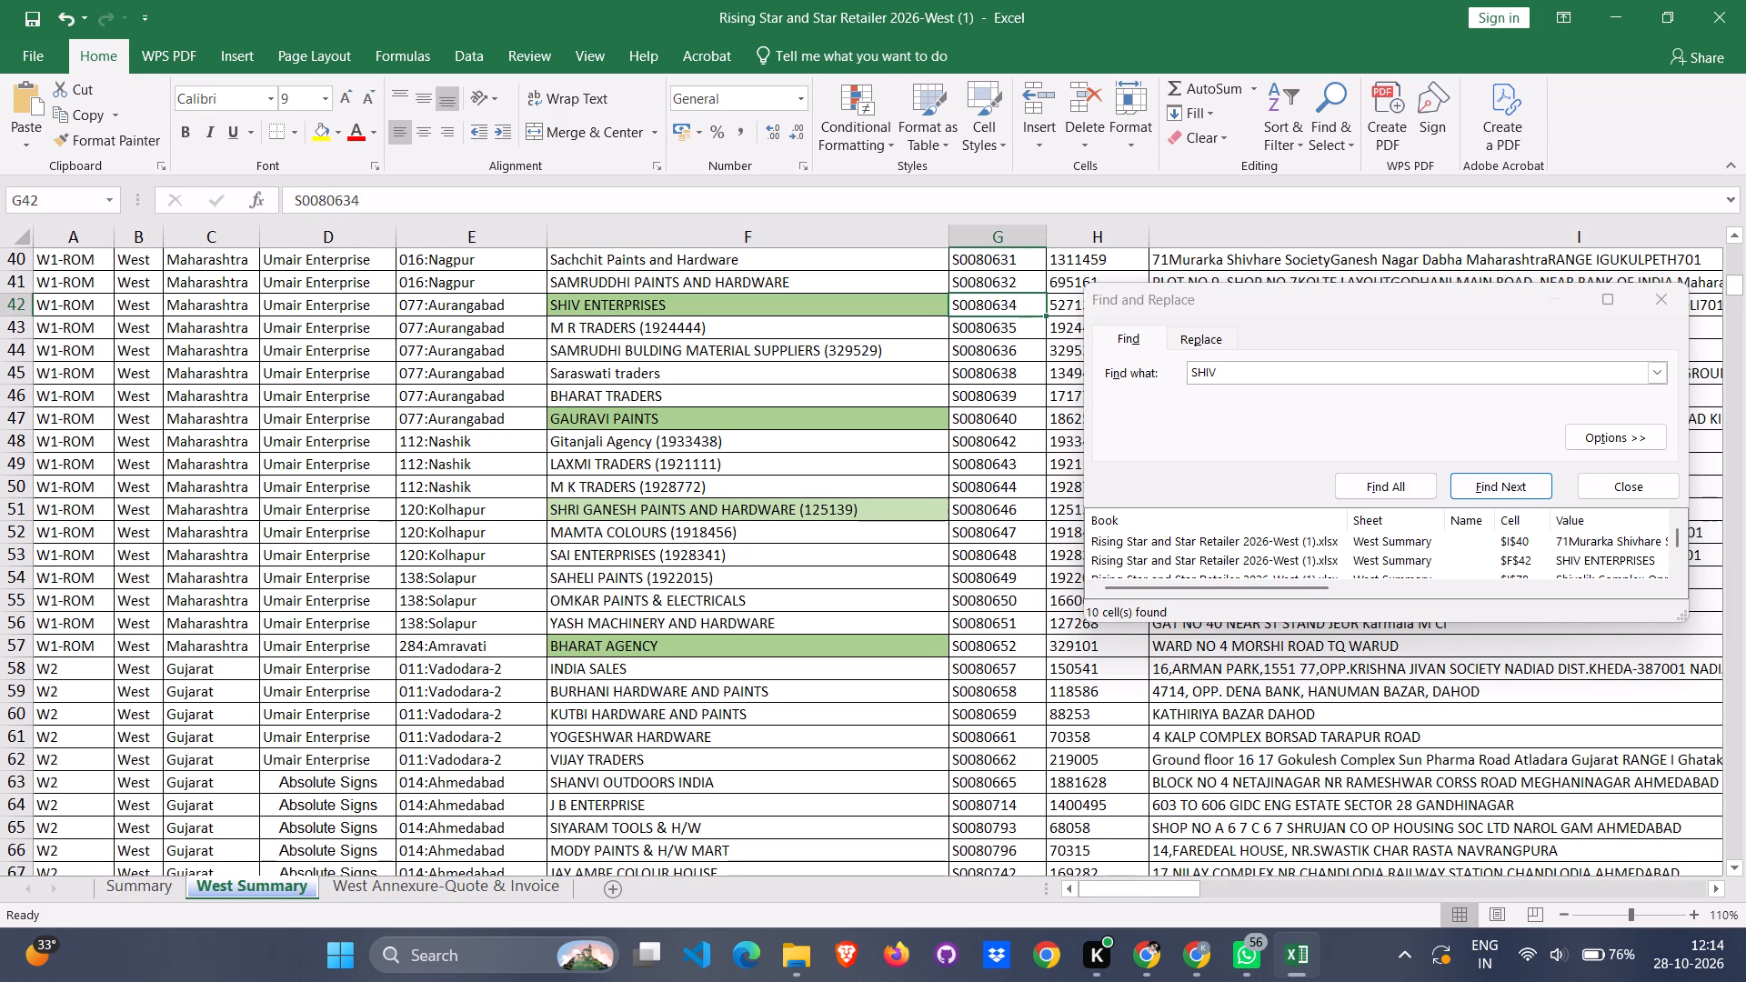
{"action": "key", "text": "ctrl+c"}
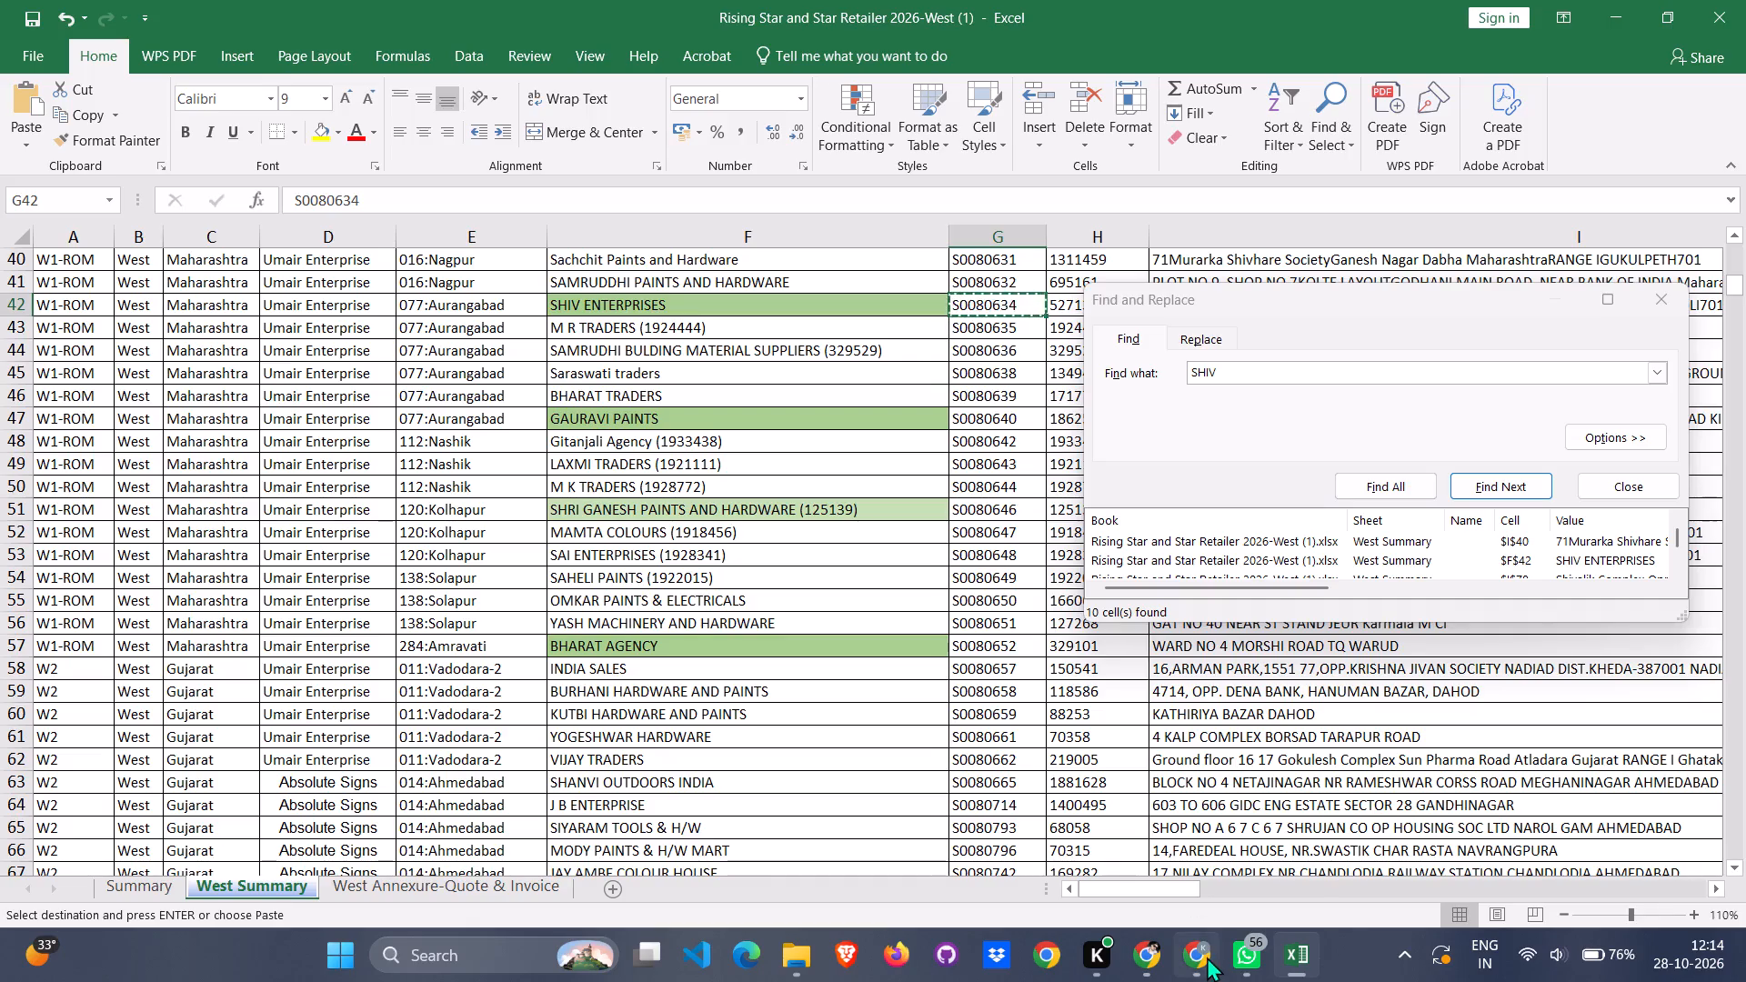
{"action": "left_click", "coordinate": [1204, 957]}
{"action": "left_click", "coordinate": [1596, 236]}
{"action": "key", "text": "ctrl+v"}
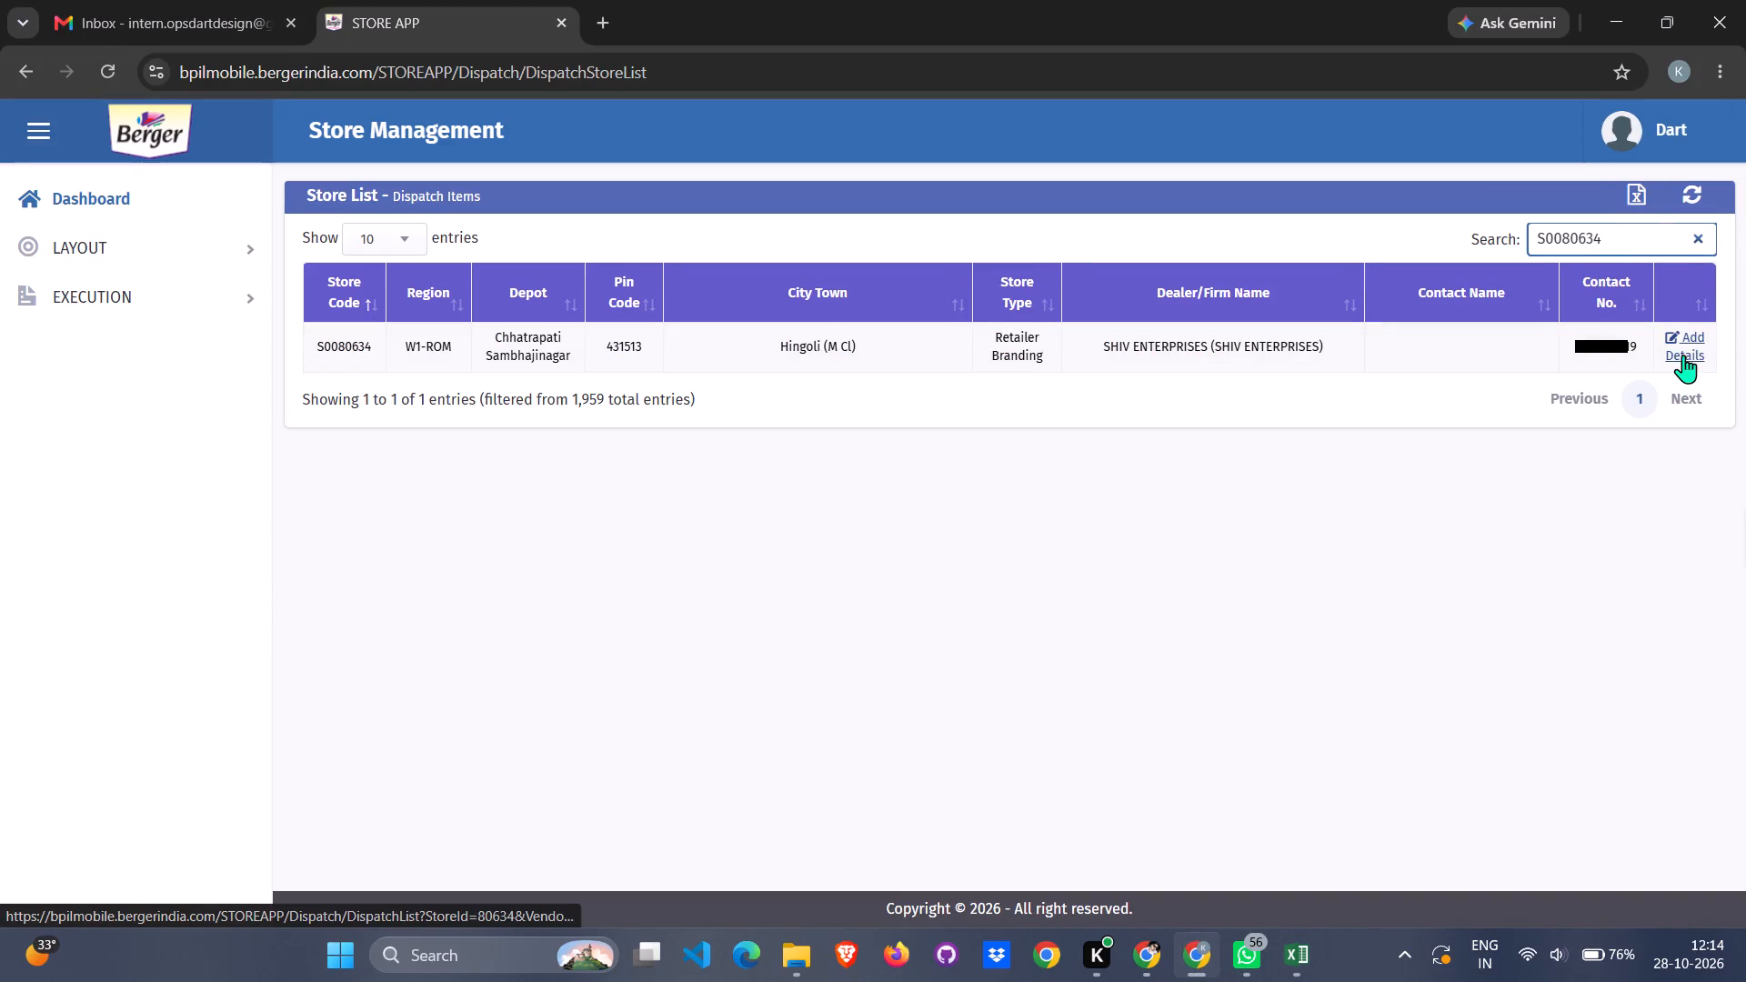
Open the SHIV ENTERPRISES store's dispatch details and start a new dispatch entry.
{"action": "left_click", "coordinate": [1683, 355]}
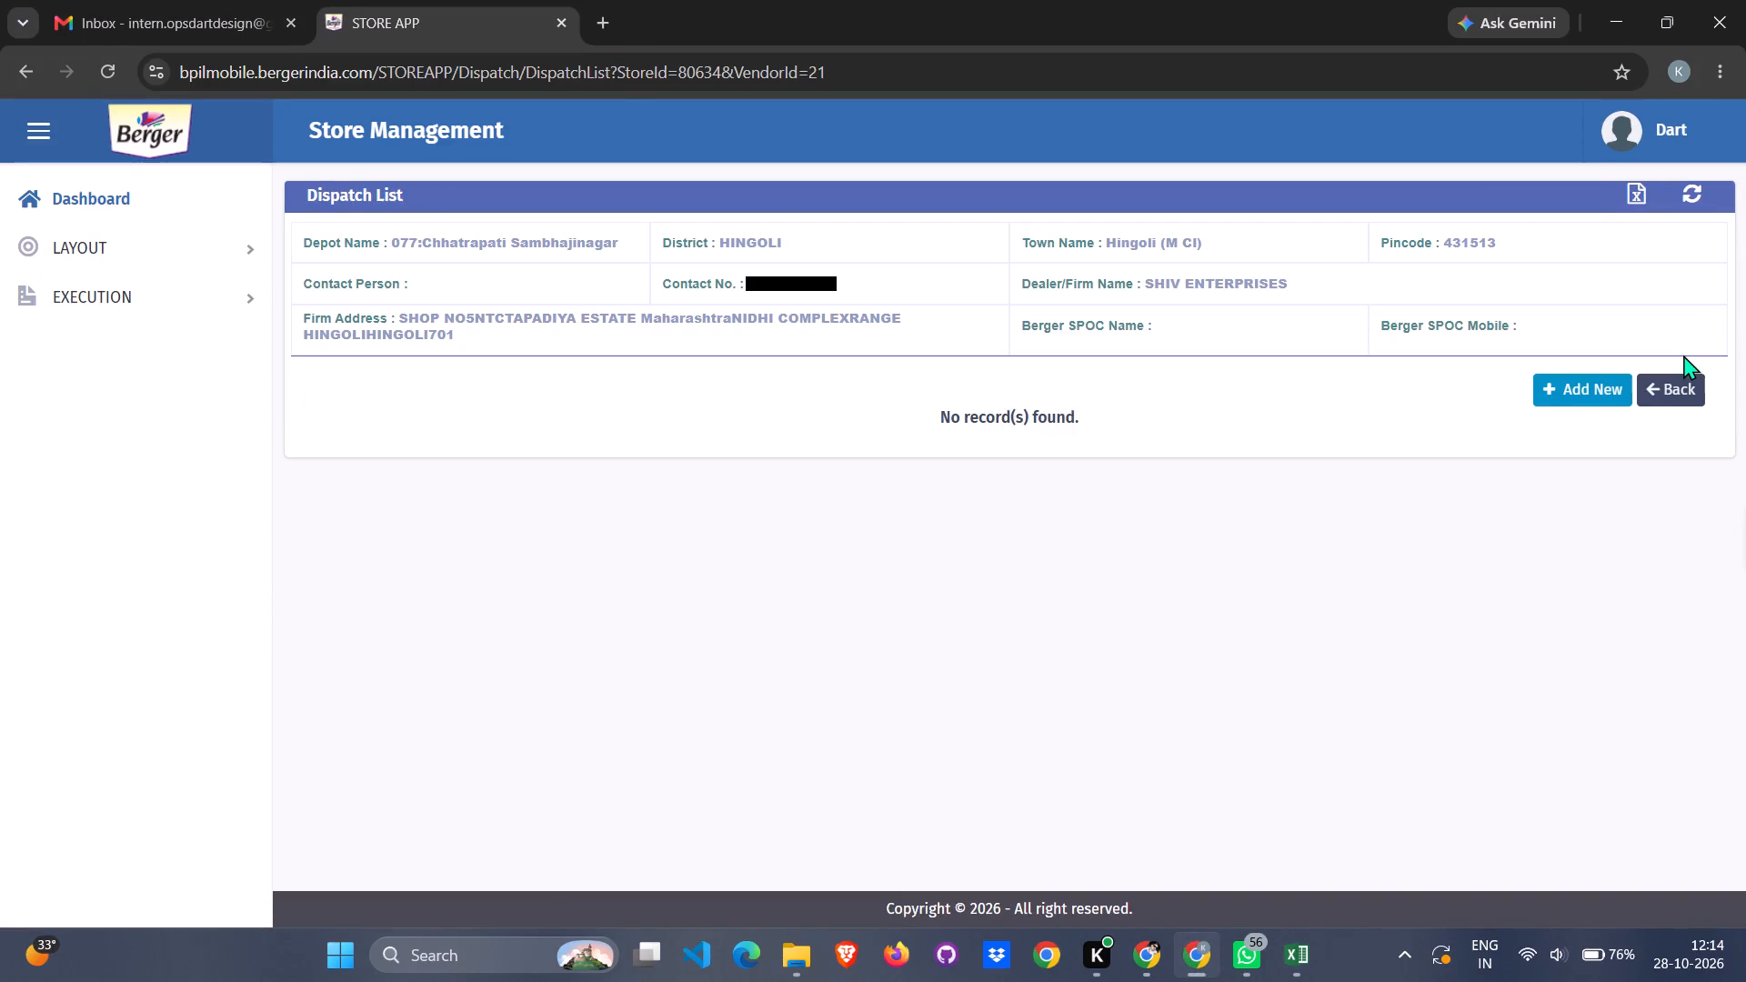
{"action": "left_click", "coordinate": [1591, 381]}
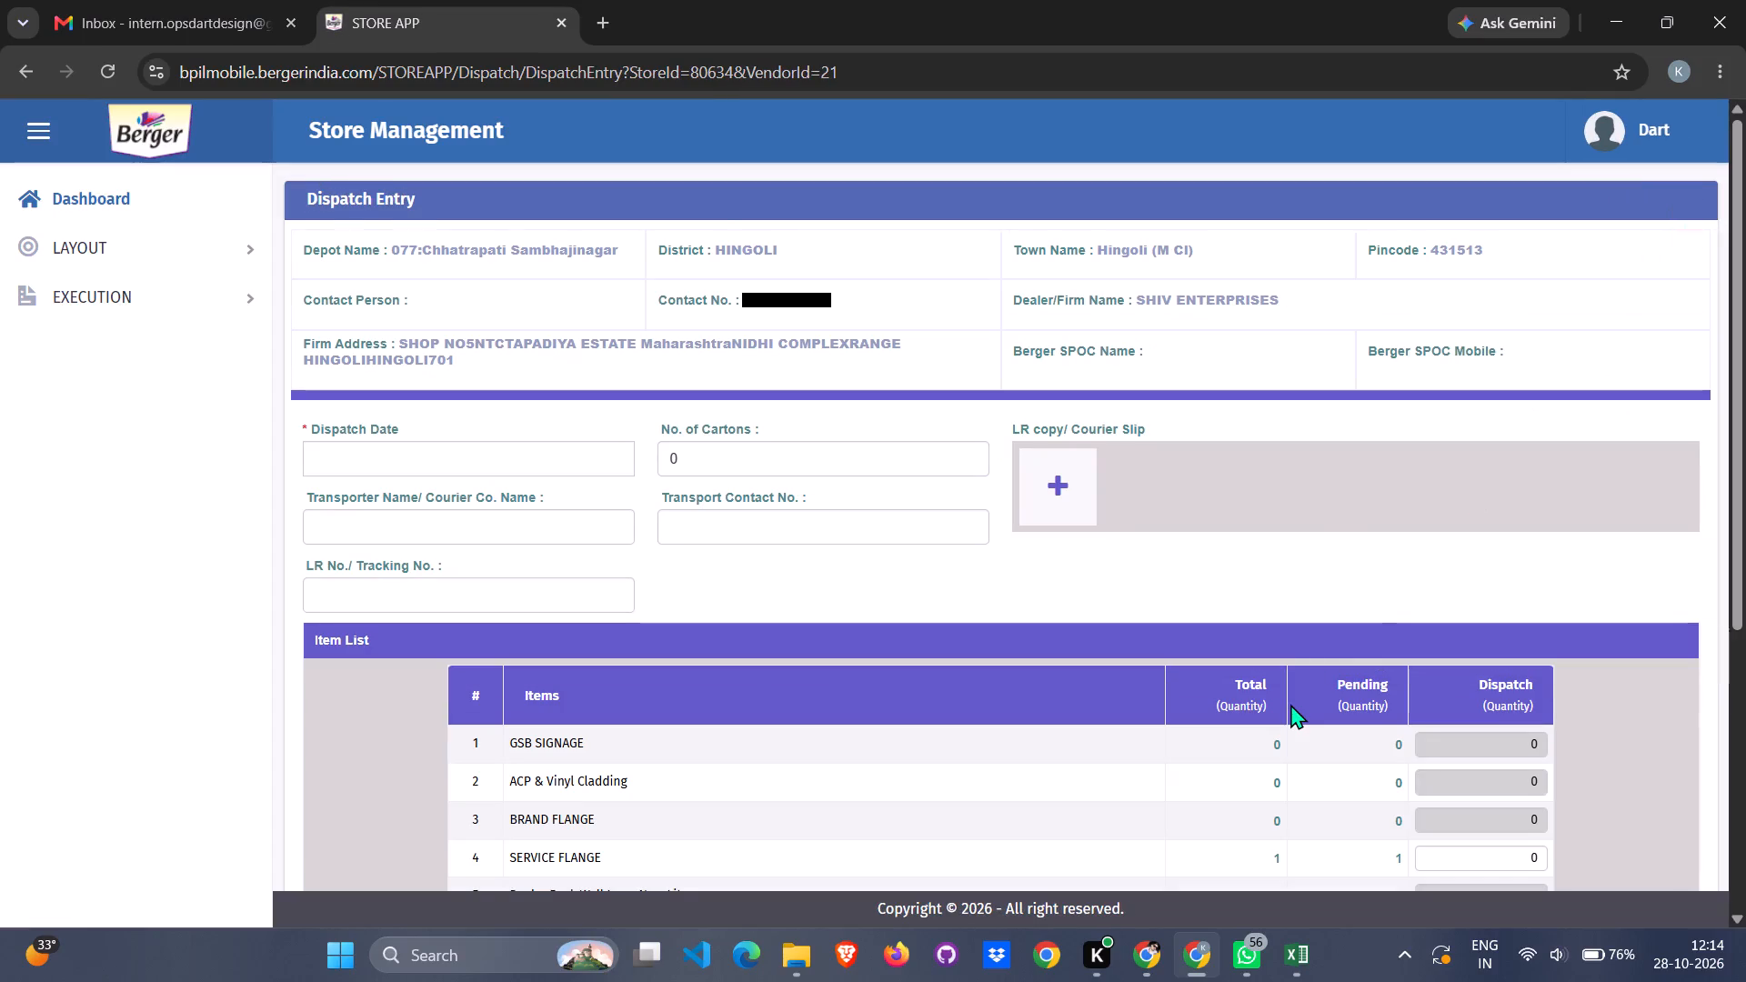
Switch to Excel, shrink the Find and Replace dialog and move it clear of the SHIV ENTERPRISES row.
{"action": "key", "text": "alt+Tab"}
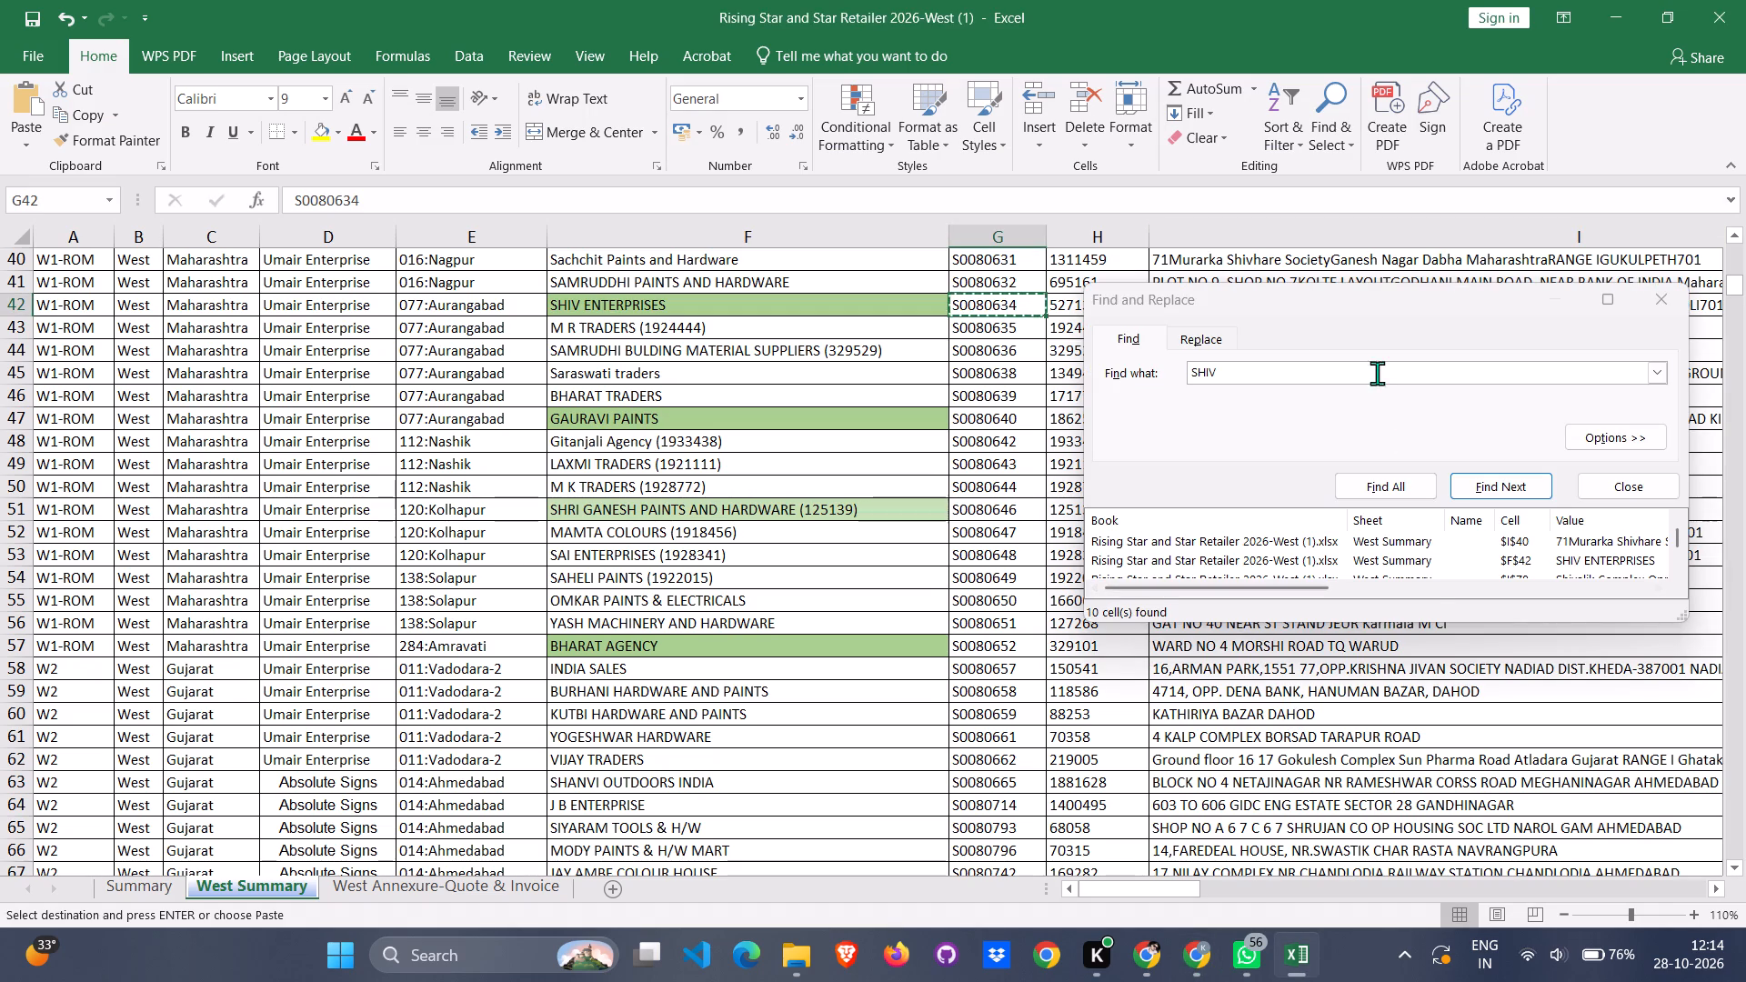
{"action": "left_click_drag", "start_coordinate": [1420, 626], "coordinate": [1419, 538]}
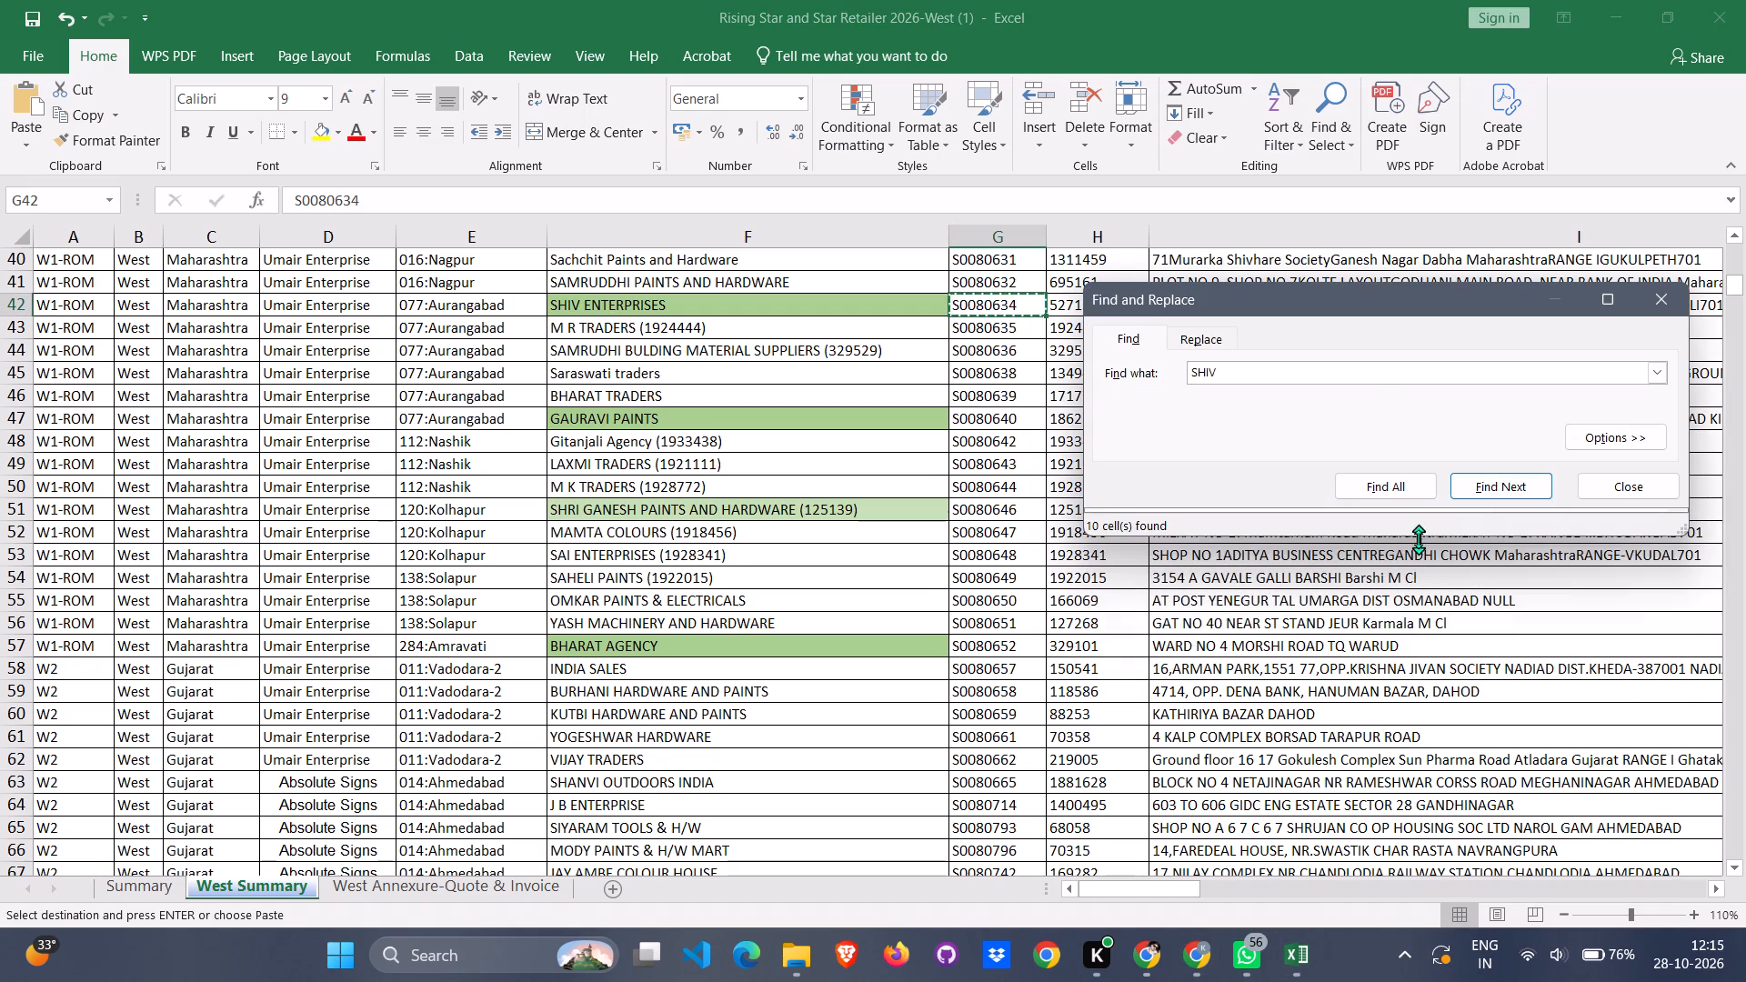
{"action": "left_click_drag", "start_coordinate": [1419, 538], "coordinate": [1416, 534]}
{"action": "left_click_drag", "start_coordinate": [1424, 294], "coordinate": [1452, 402]}
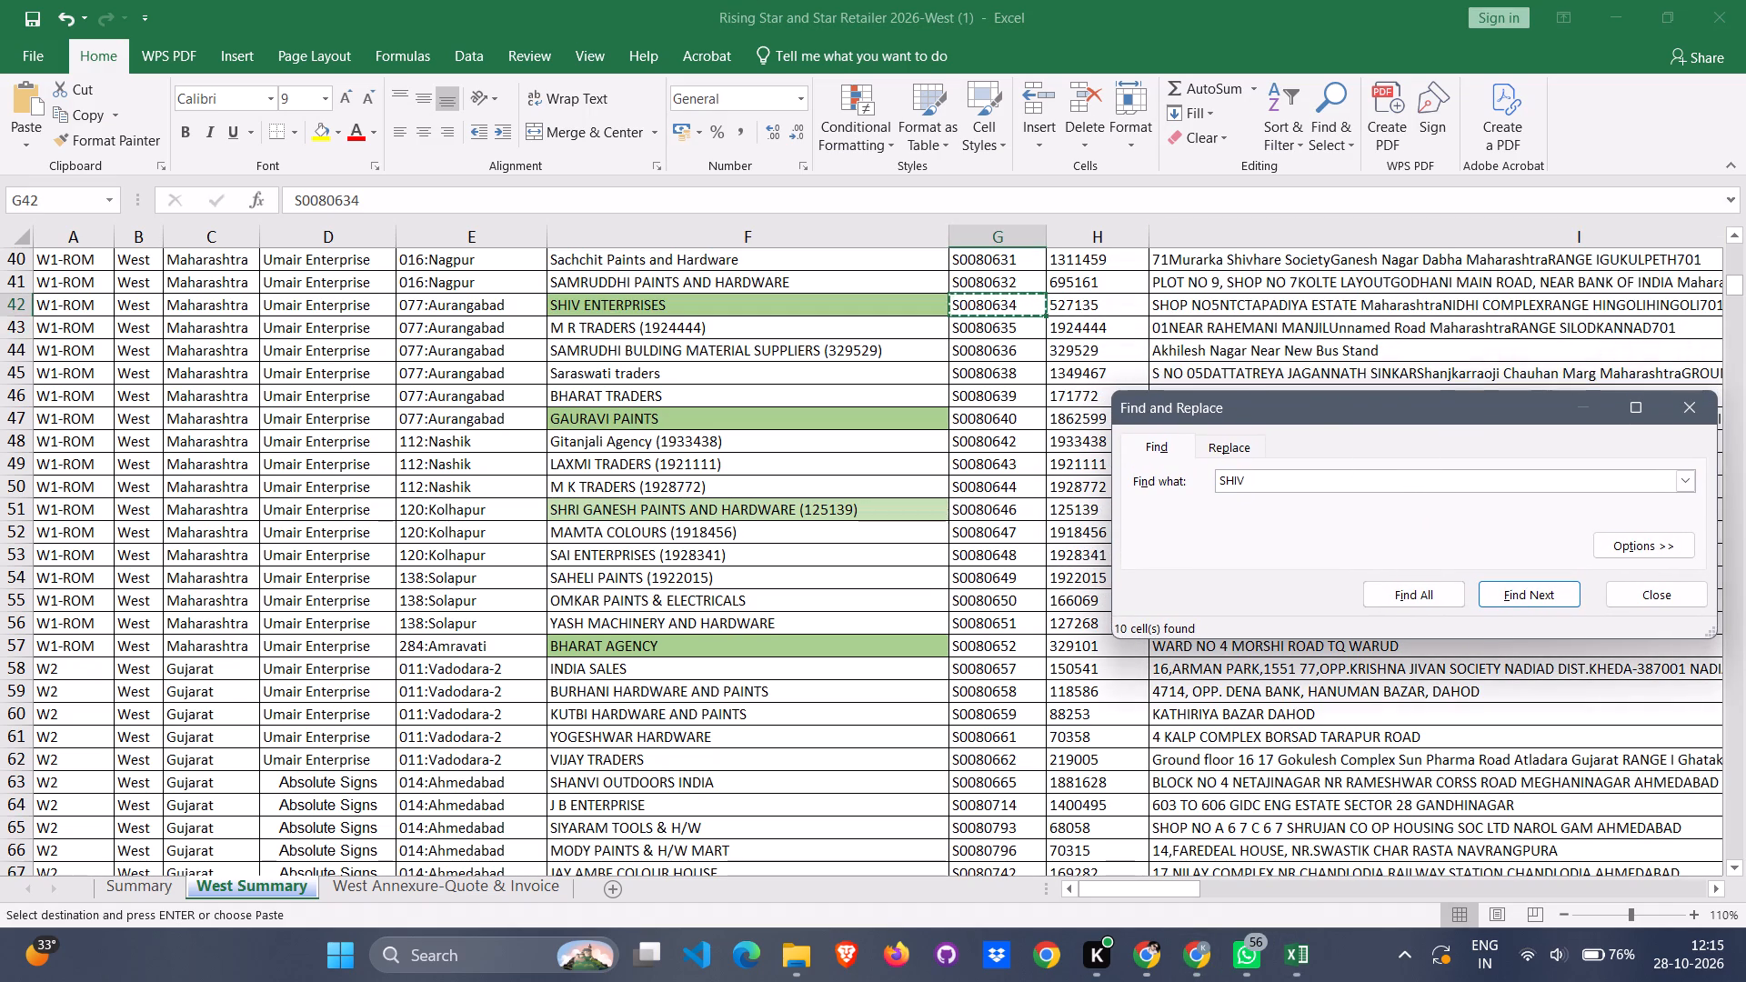
Highlight the whole SHIV ENTERPRISES row and examine its date and status columns for a dispatch date, comparing neighbouring stores' rows.
{"action": "left_click", "coordinate": [19, 306]}
{"action": "scroll", "coordinate": [271, 396], "scroll_direction": "left", "scroll_amount": 5}
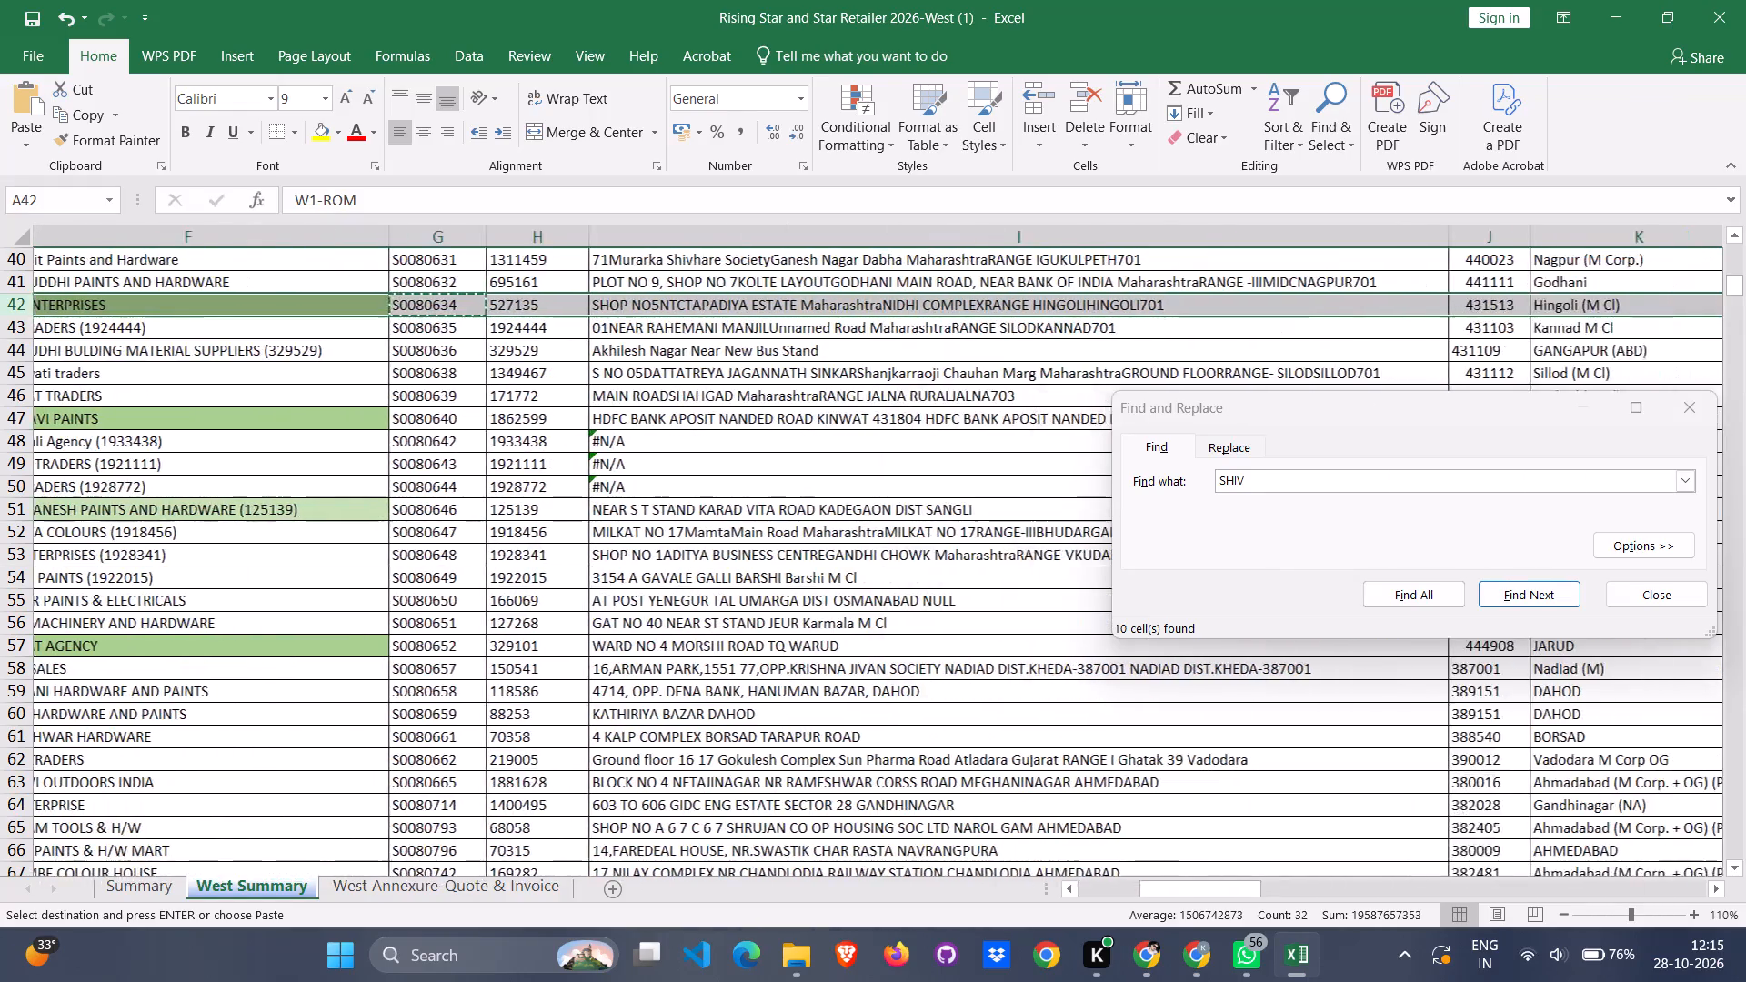
{"action": "scroll", "coordinate": [271, 396], "scroll_direction": "left", "scroll_amount": 9}
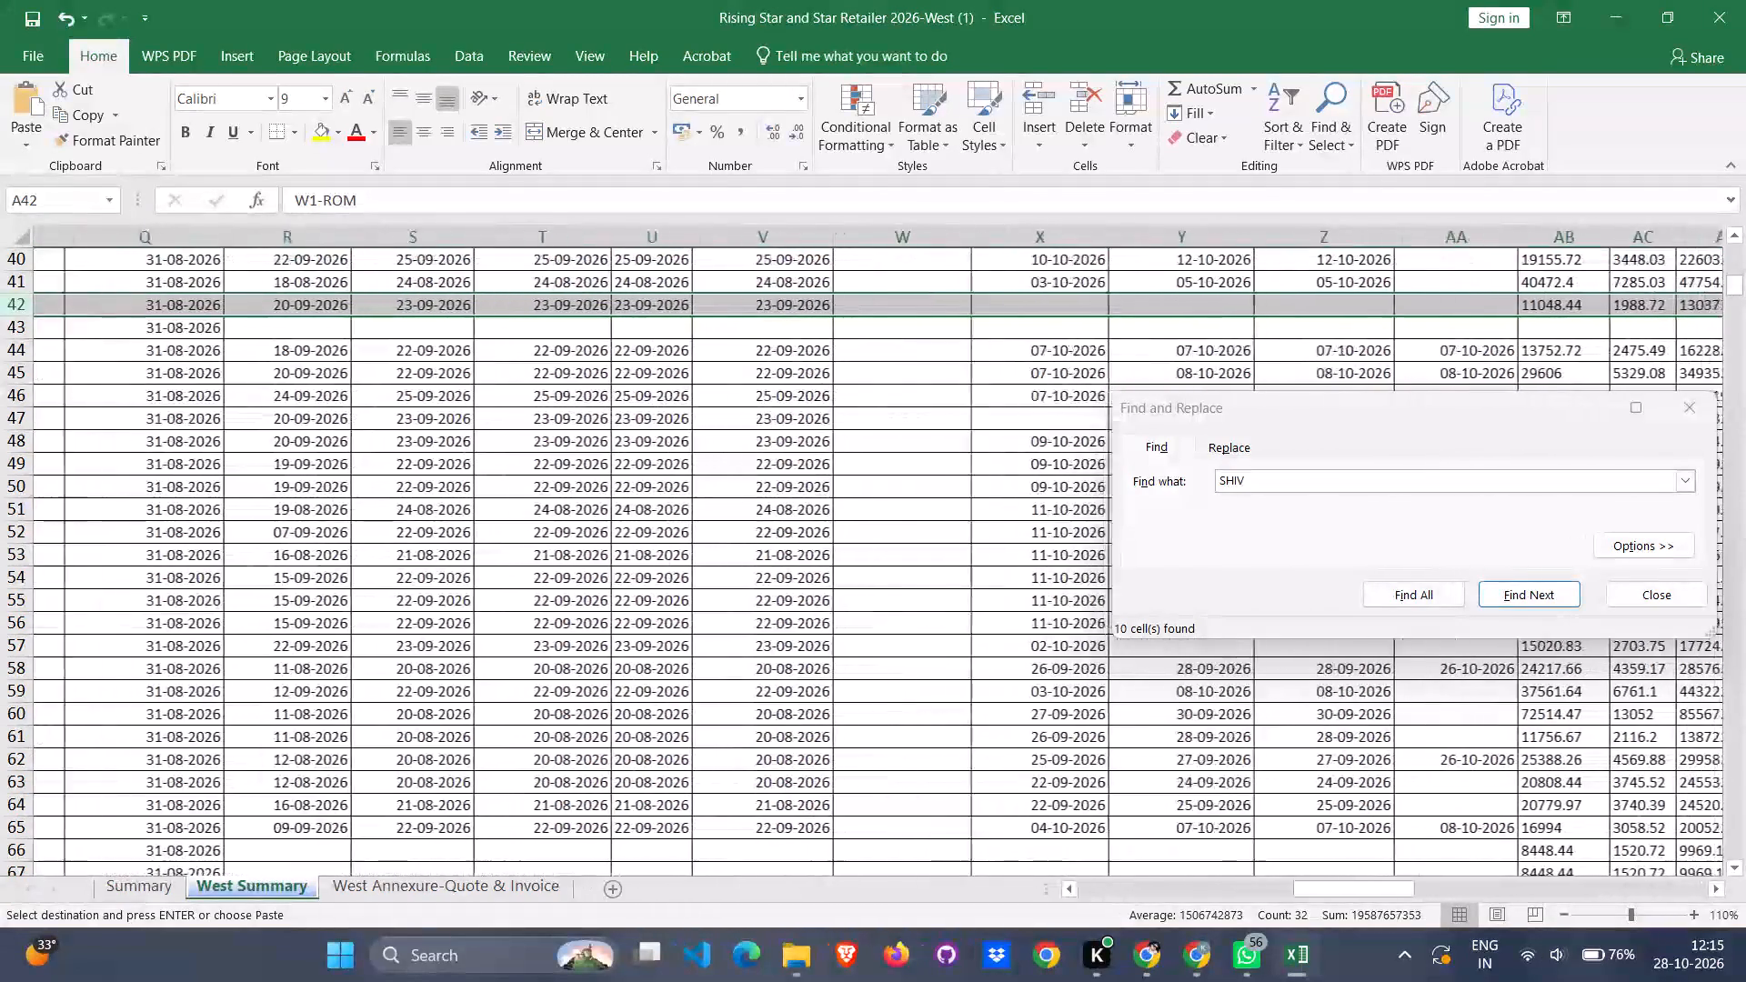
{"action": "scroll", "coordinate": [271, 396], "scroll_direction": "left", "scroll_amount": 2}
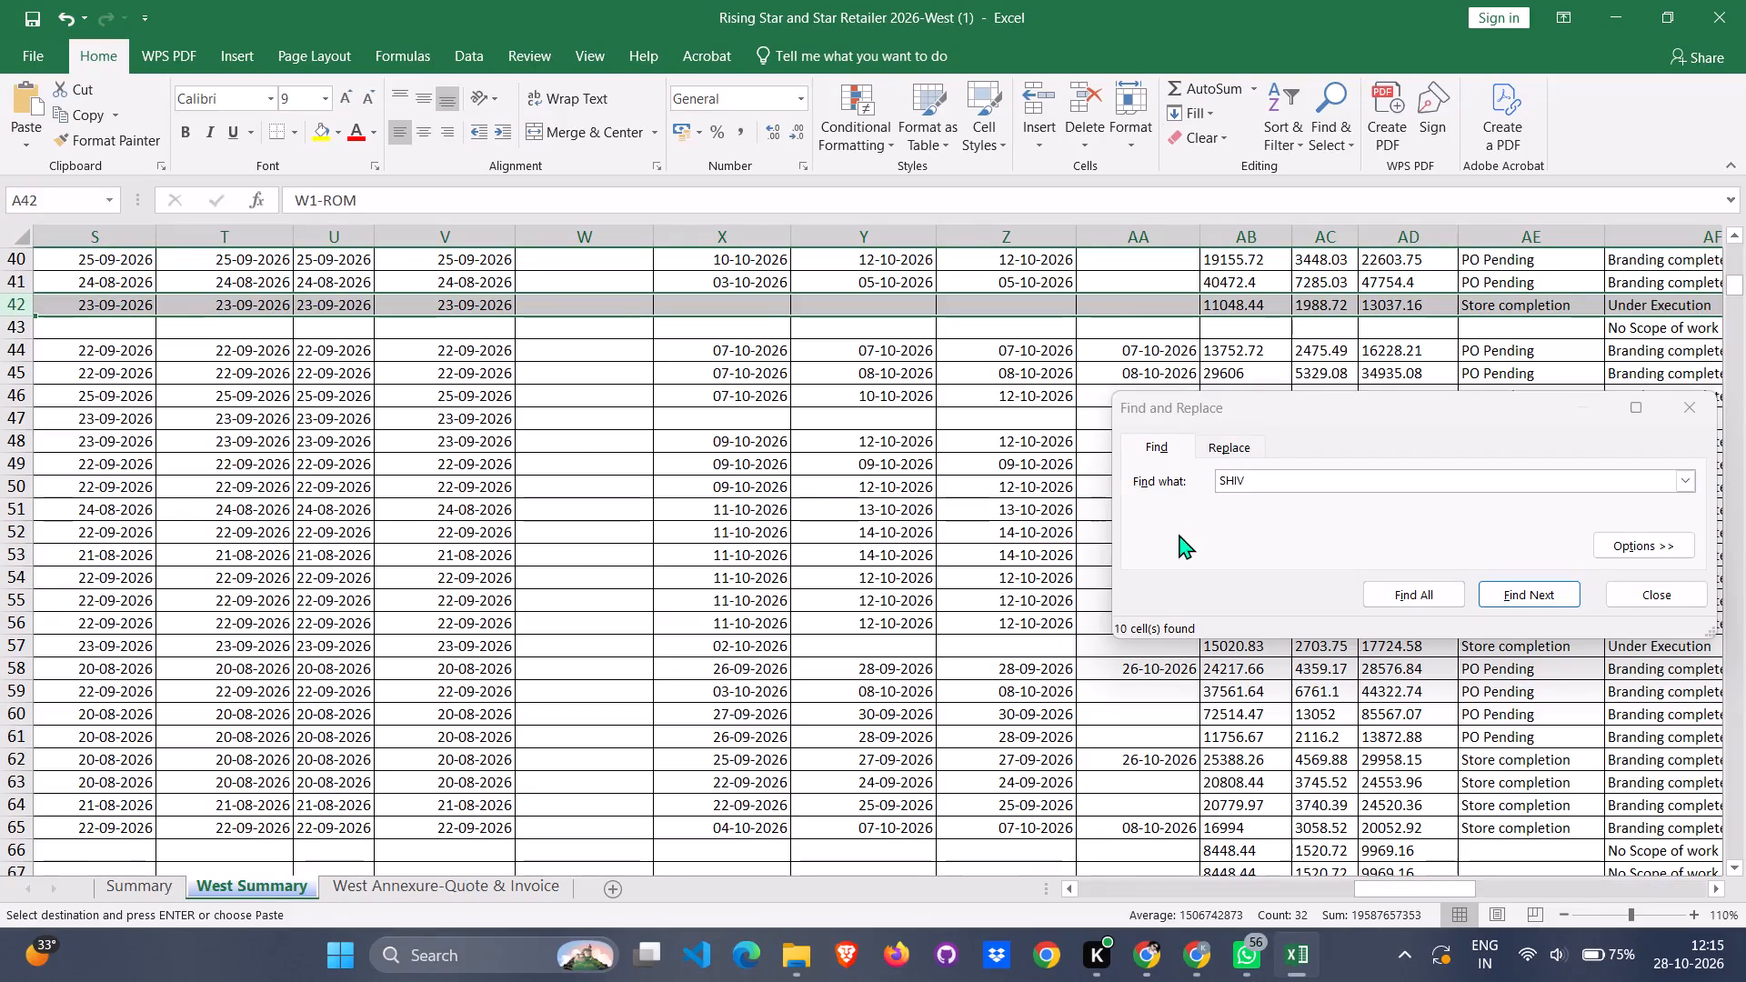
{"action": "scroll", "coordinate": [894, 471], "scroll_direction": "right", "scroll_amount": 13}
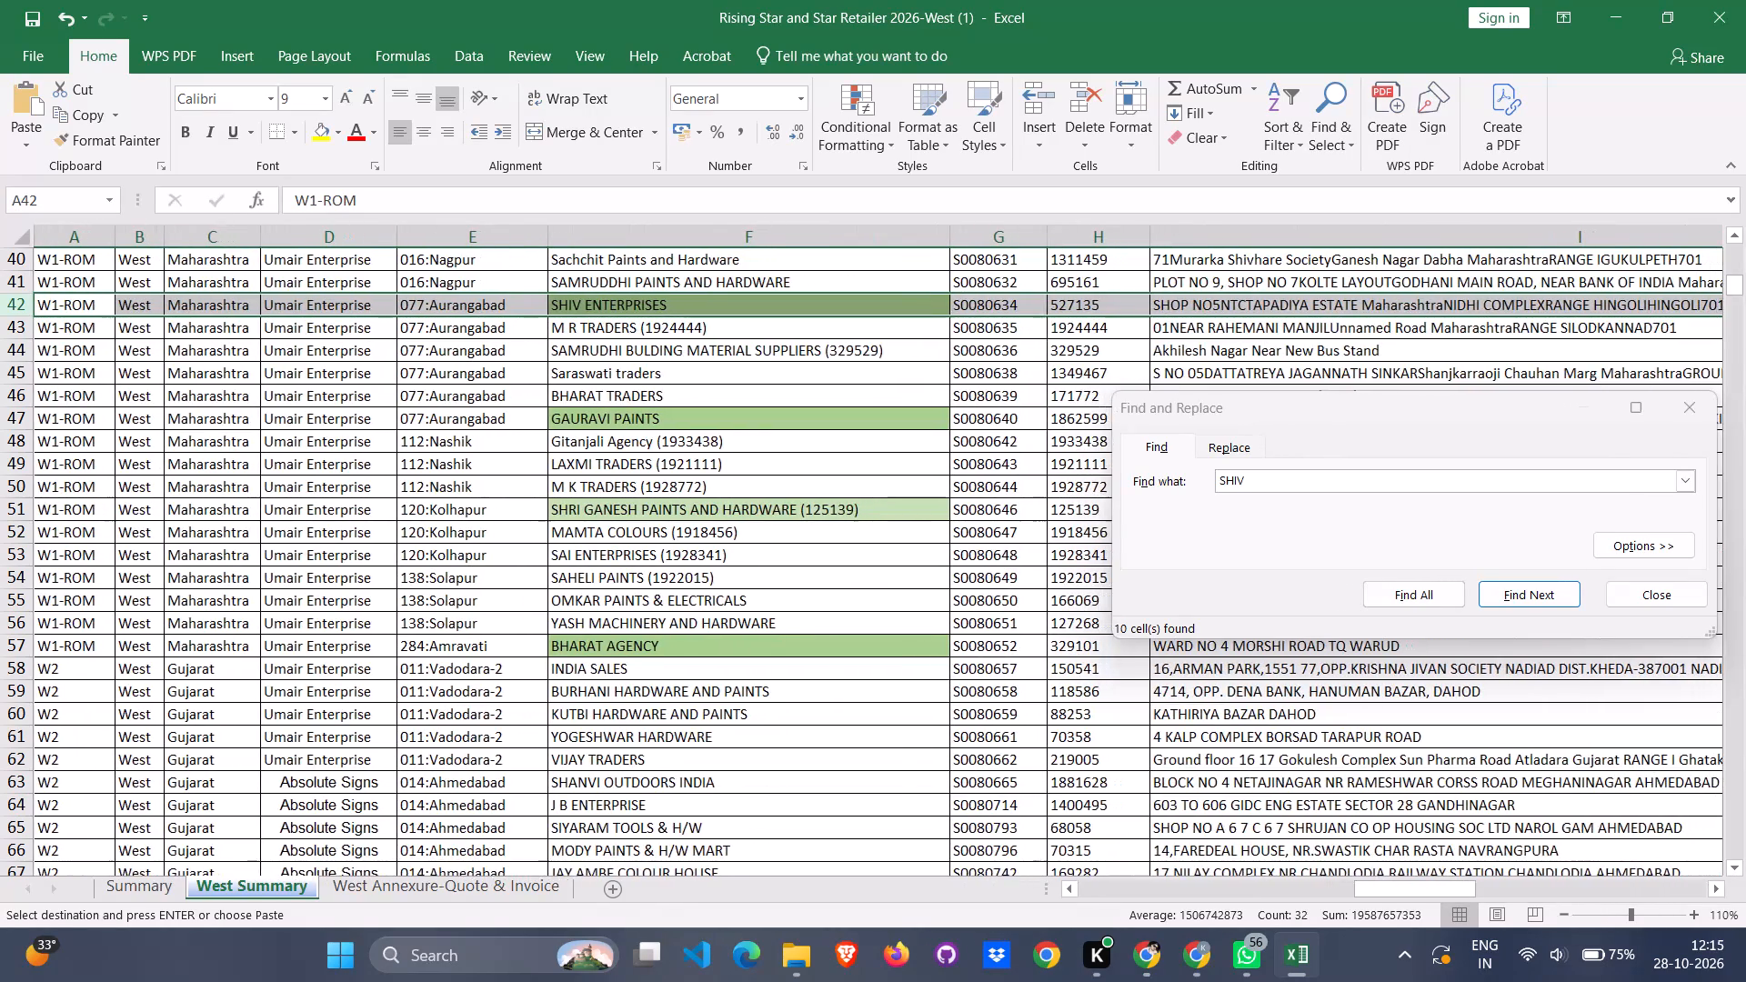
{"action": "scroll", "coordinate": [894, 471], "scroll_direction": "down", "scroll_amount": 1}
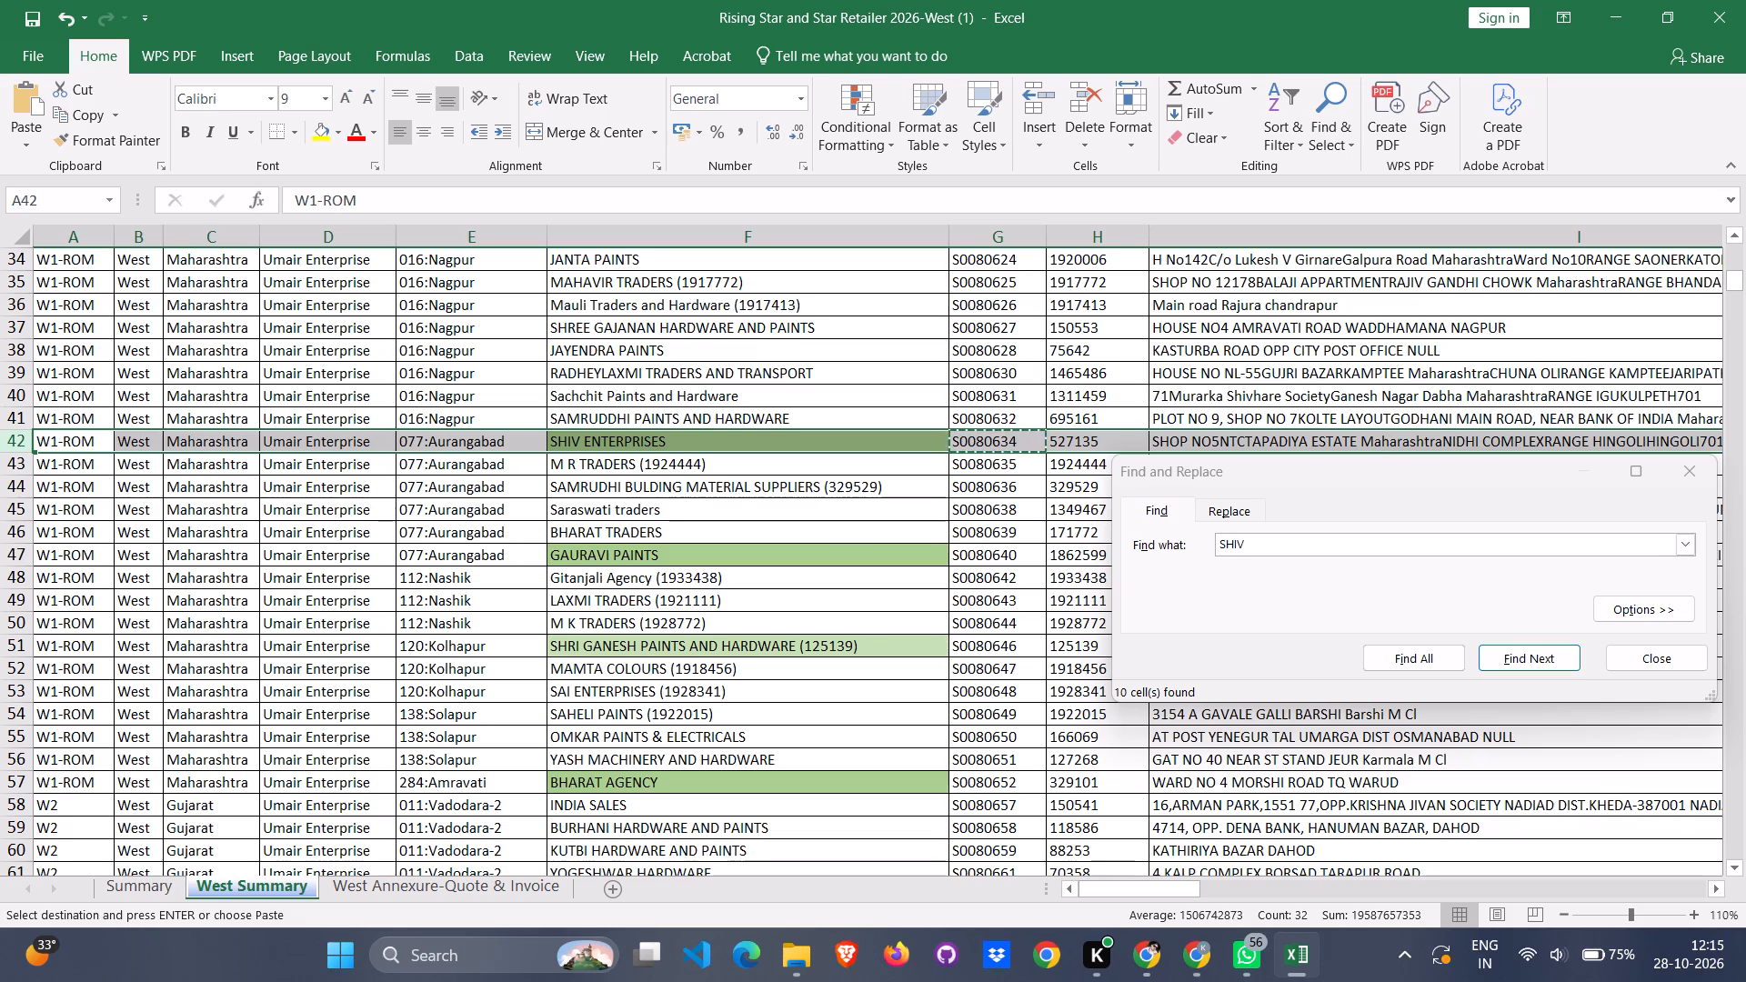
{"action": "scroll", "coordinate": [794, 708], "scroll_direction": "left", "scroll_amount": 1}
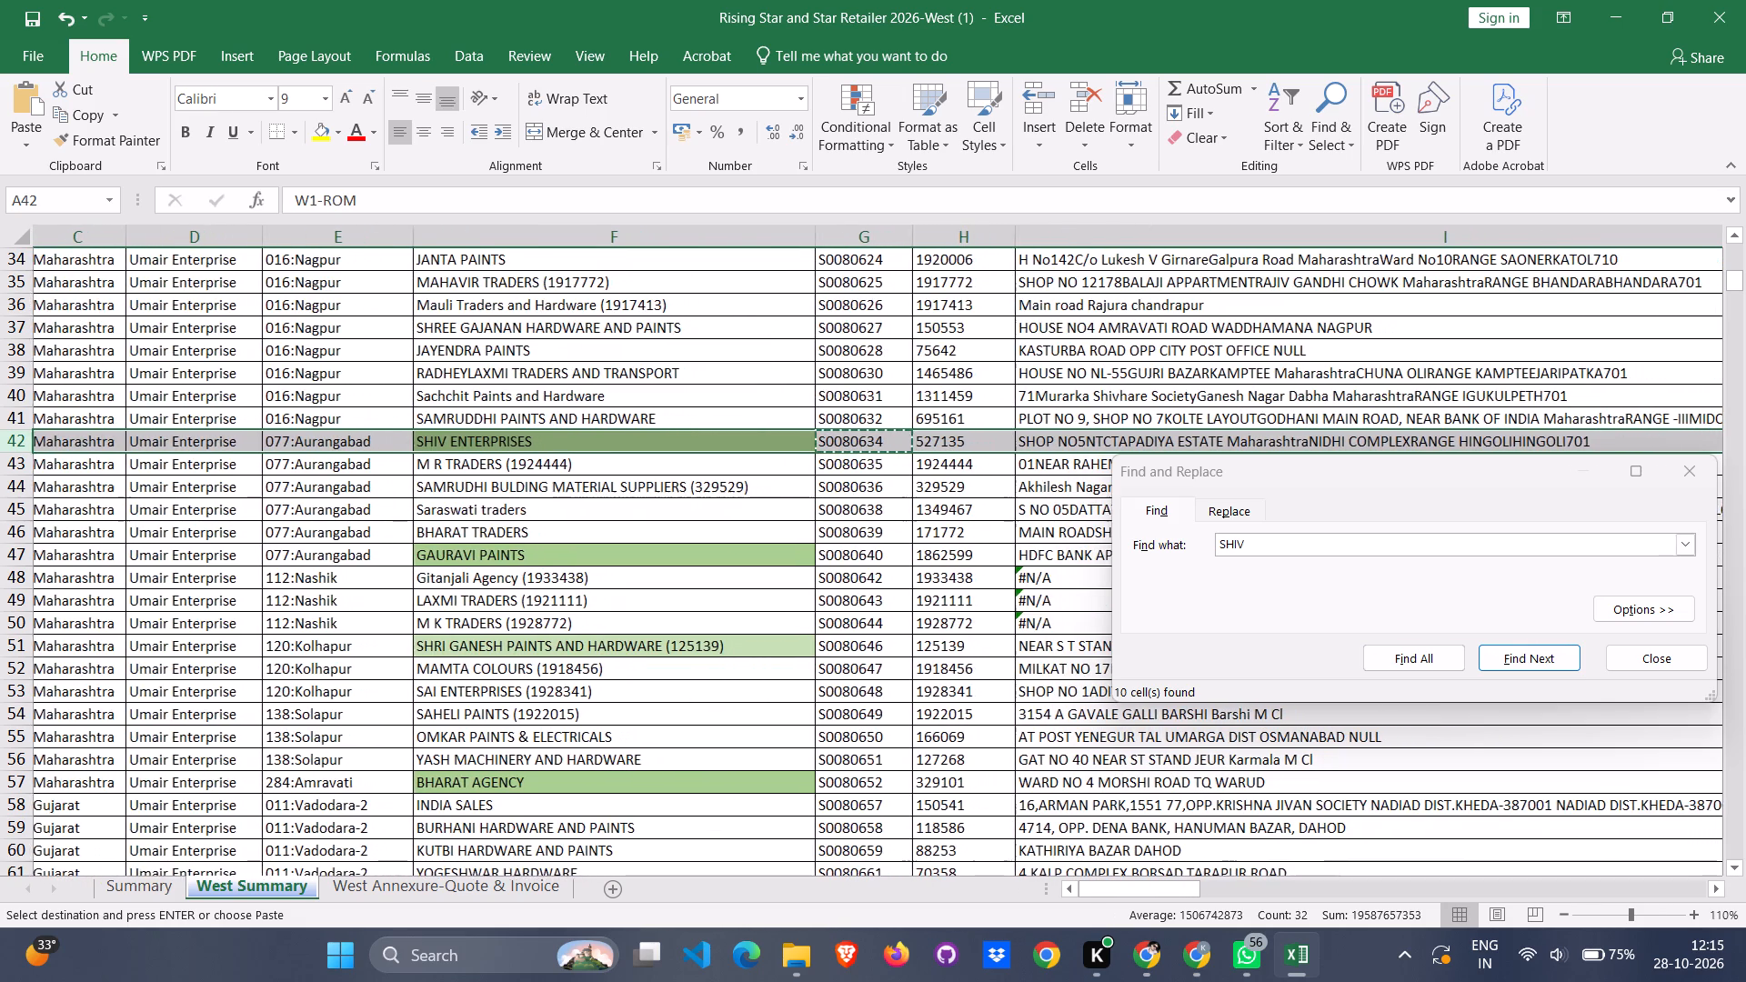
{"action": "scroll", "coordinate": [794, 708], "scroll_direction": "left", "scroll_amount": 5}
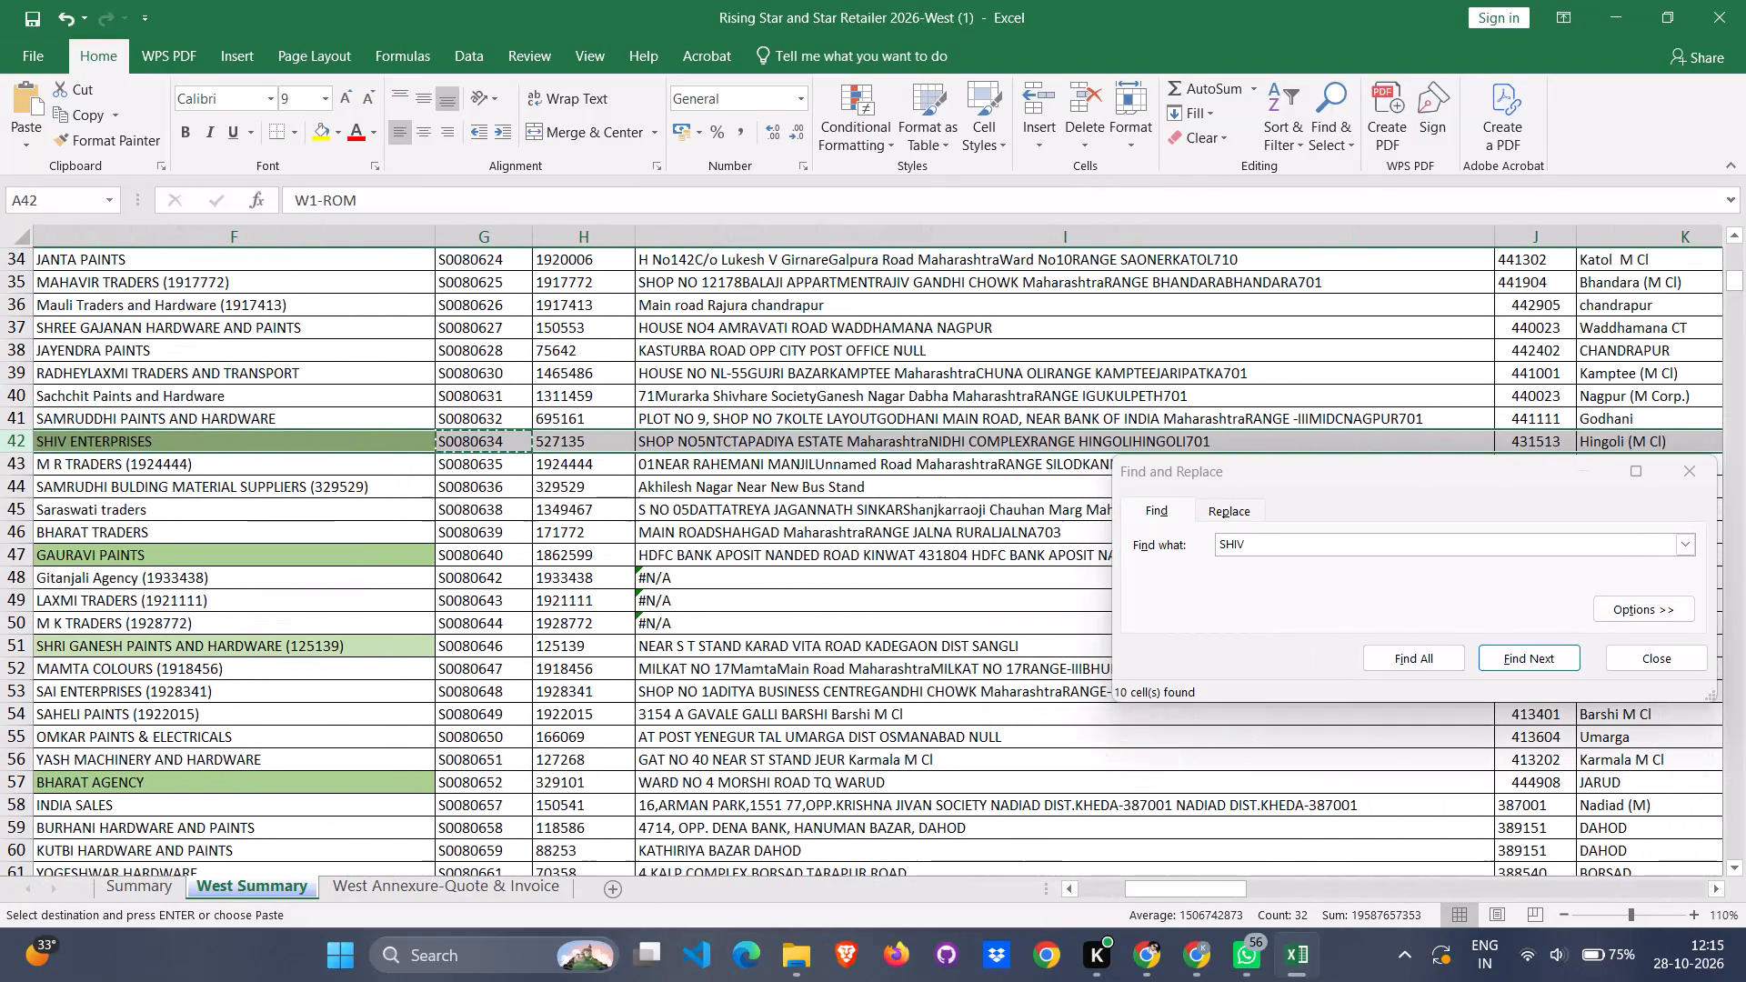
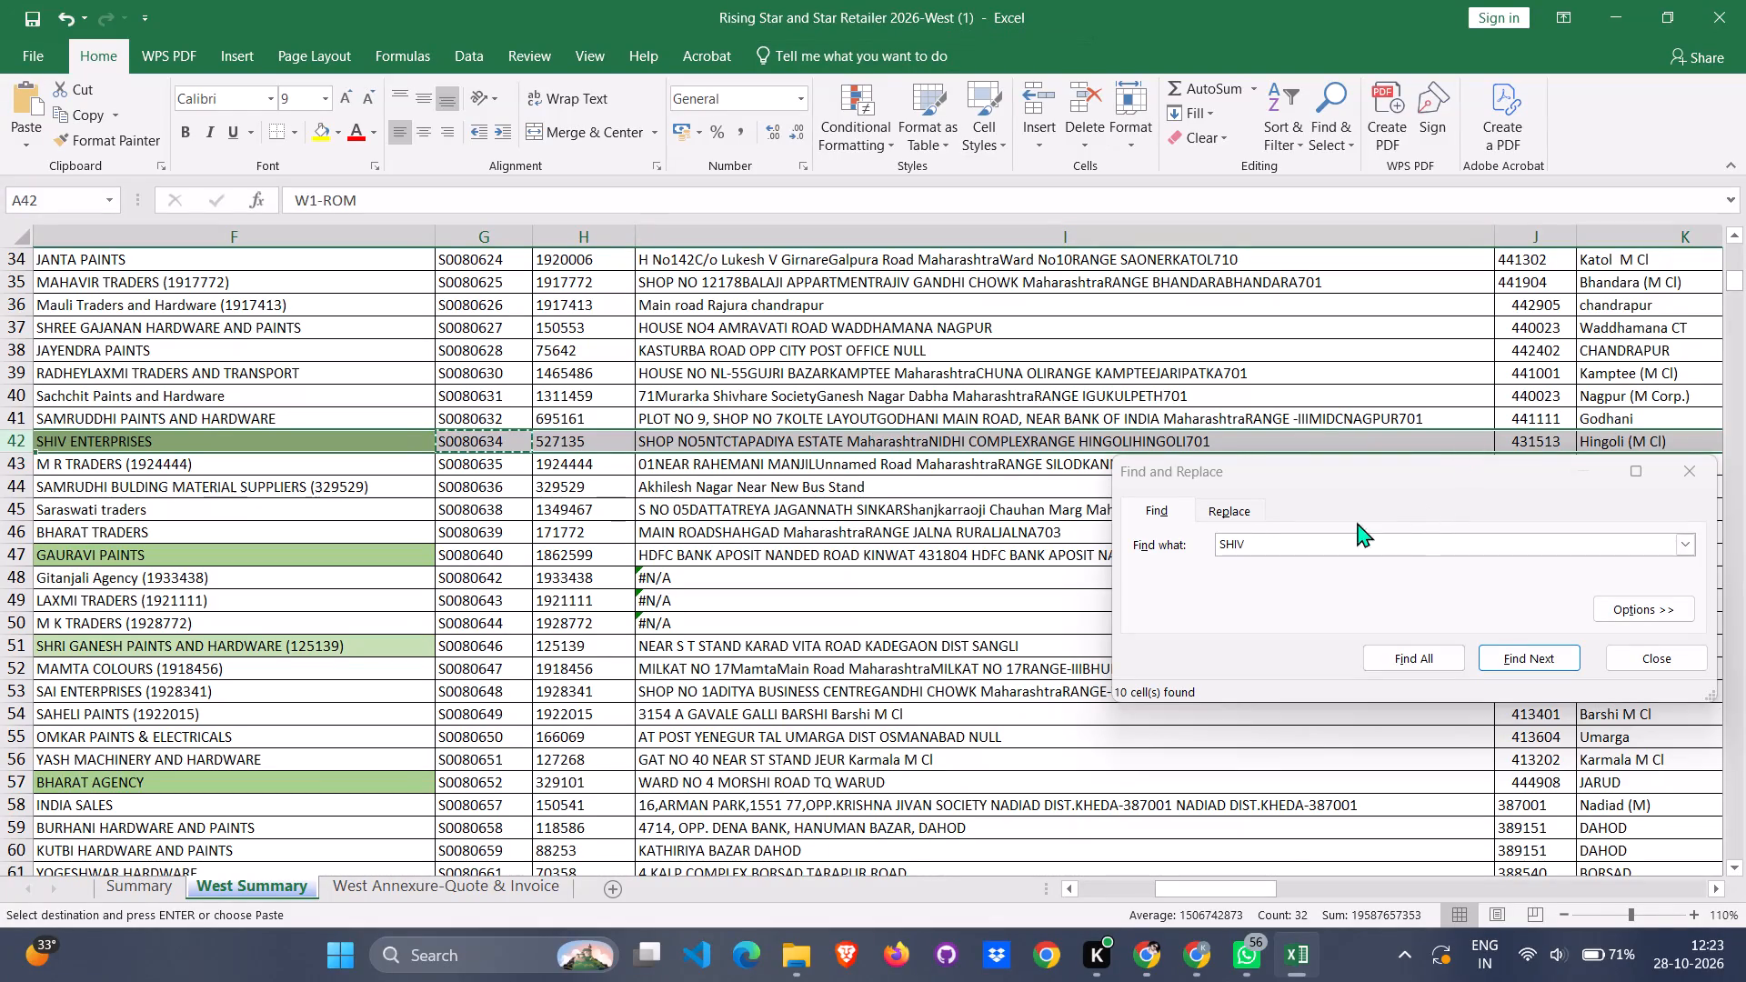
Switch the find text to SHREE HARI and locate the SHREE HARI COLOURS store in West Summary's dealer name column.
{"action": "left_click", "coordinate": [1285, 541]}
{"action": "key", "text": "BackSpace"}
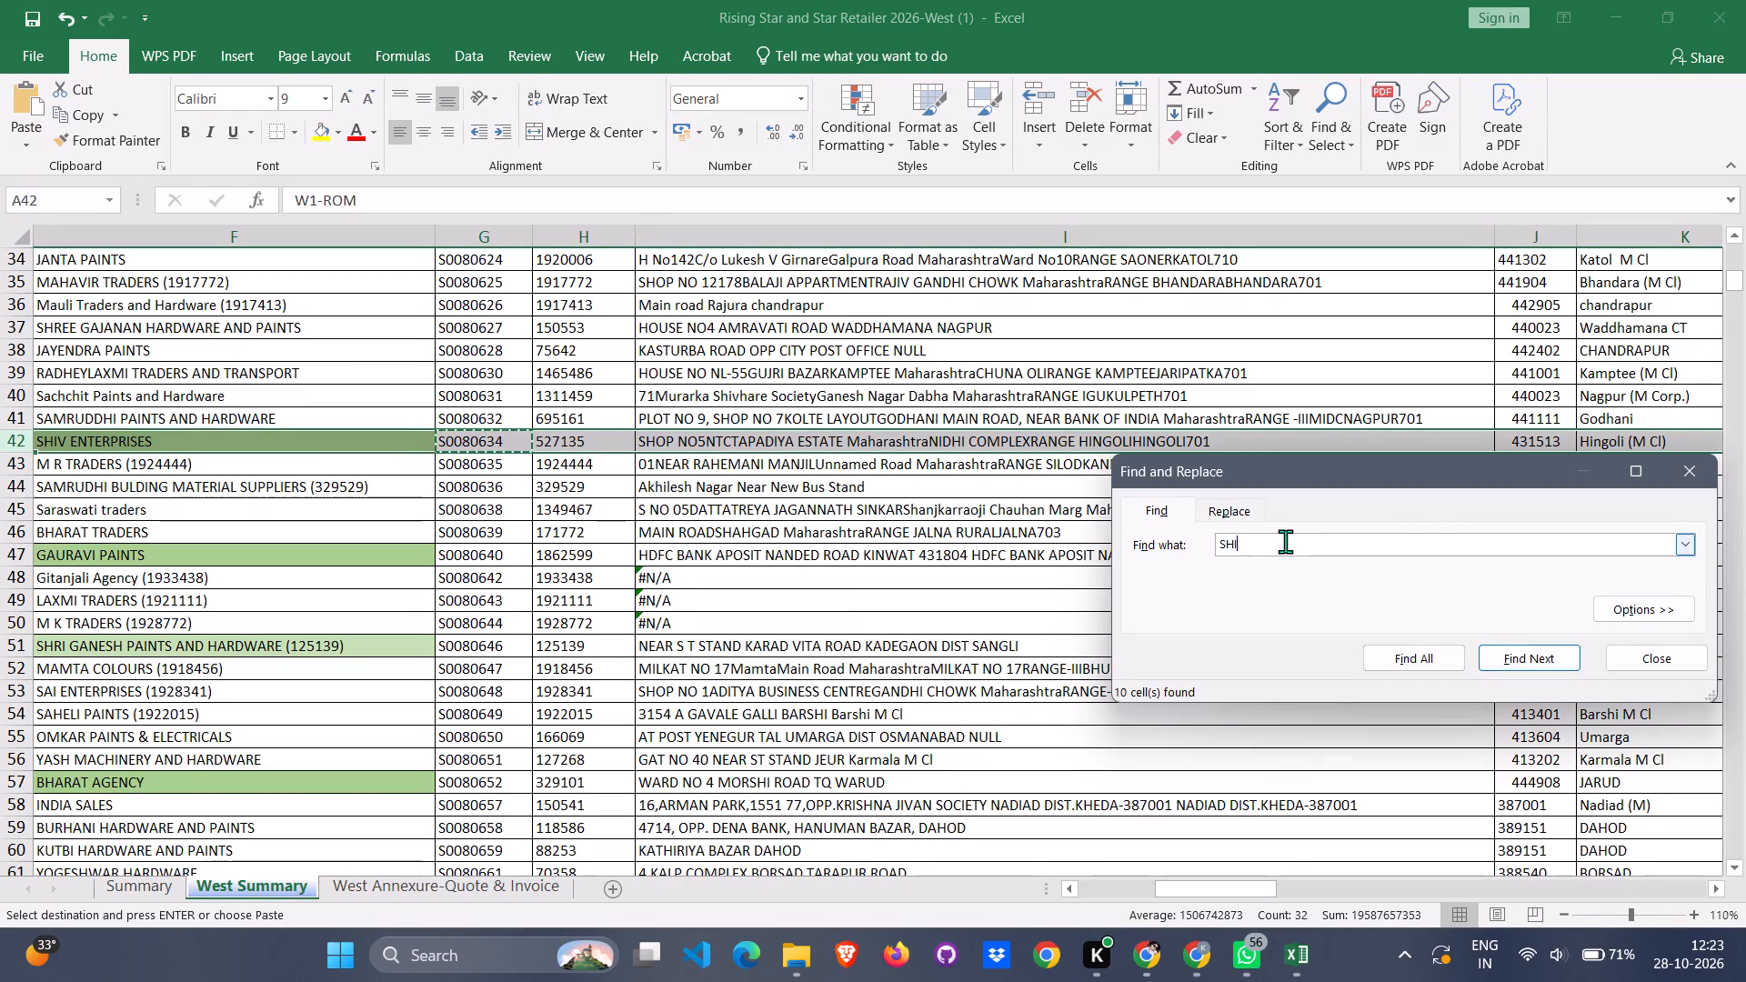
{"action": "key", "text": "BackSpace"}
{"action": "key", "text": "BackSpace"}
{"action": "key", "text": "BackSpace"}
{"action": "key", "text": "BackSpace"}
{"action": "key", "text": "BackSpace"}
{"action": "key", "text": "BackSpace"}
{"action": "type", "text": "SHREE HARI"}
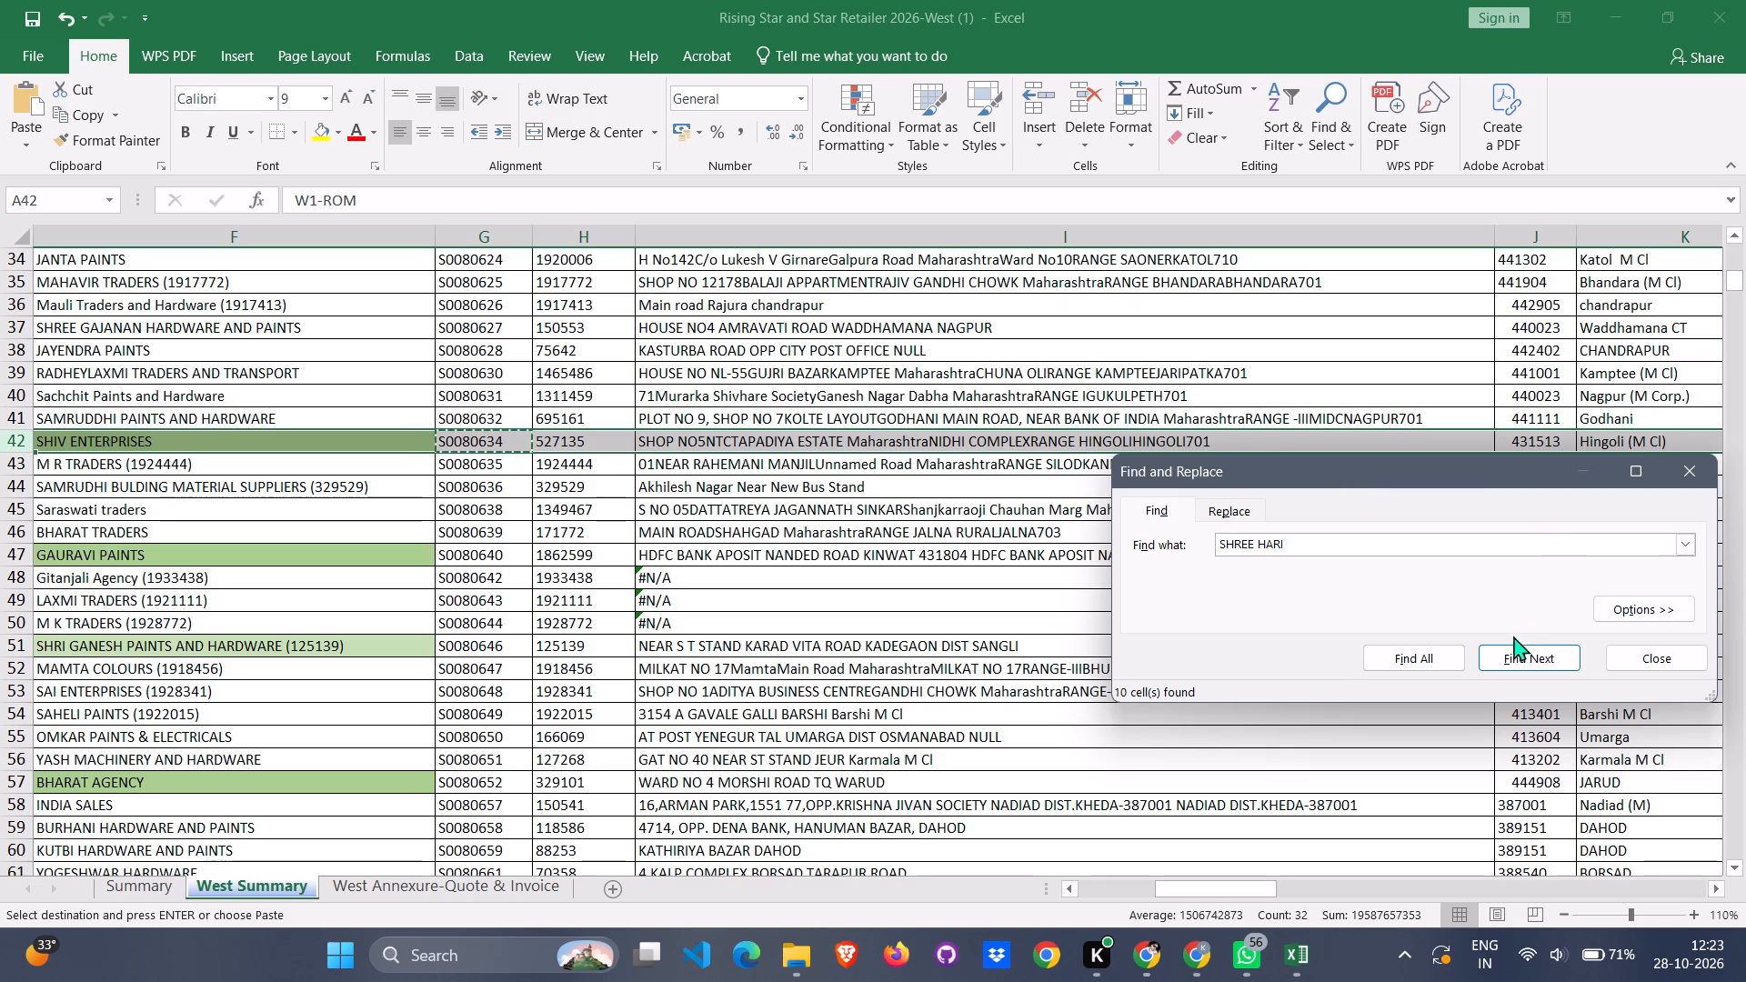
{"action": "left_click", "coordinate": [1524, 665]}
{"action": "left_click", "coordinate": [881, 539]}
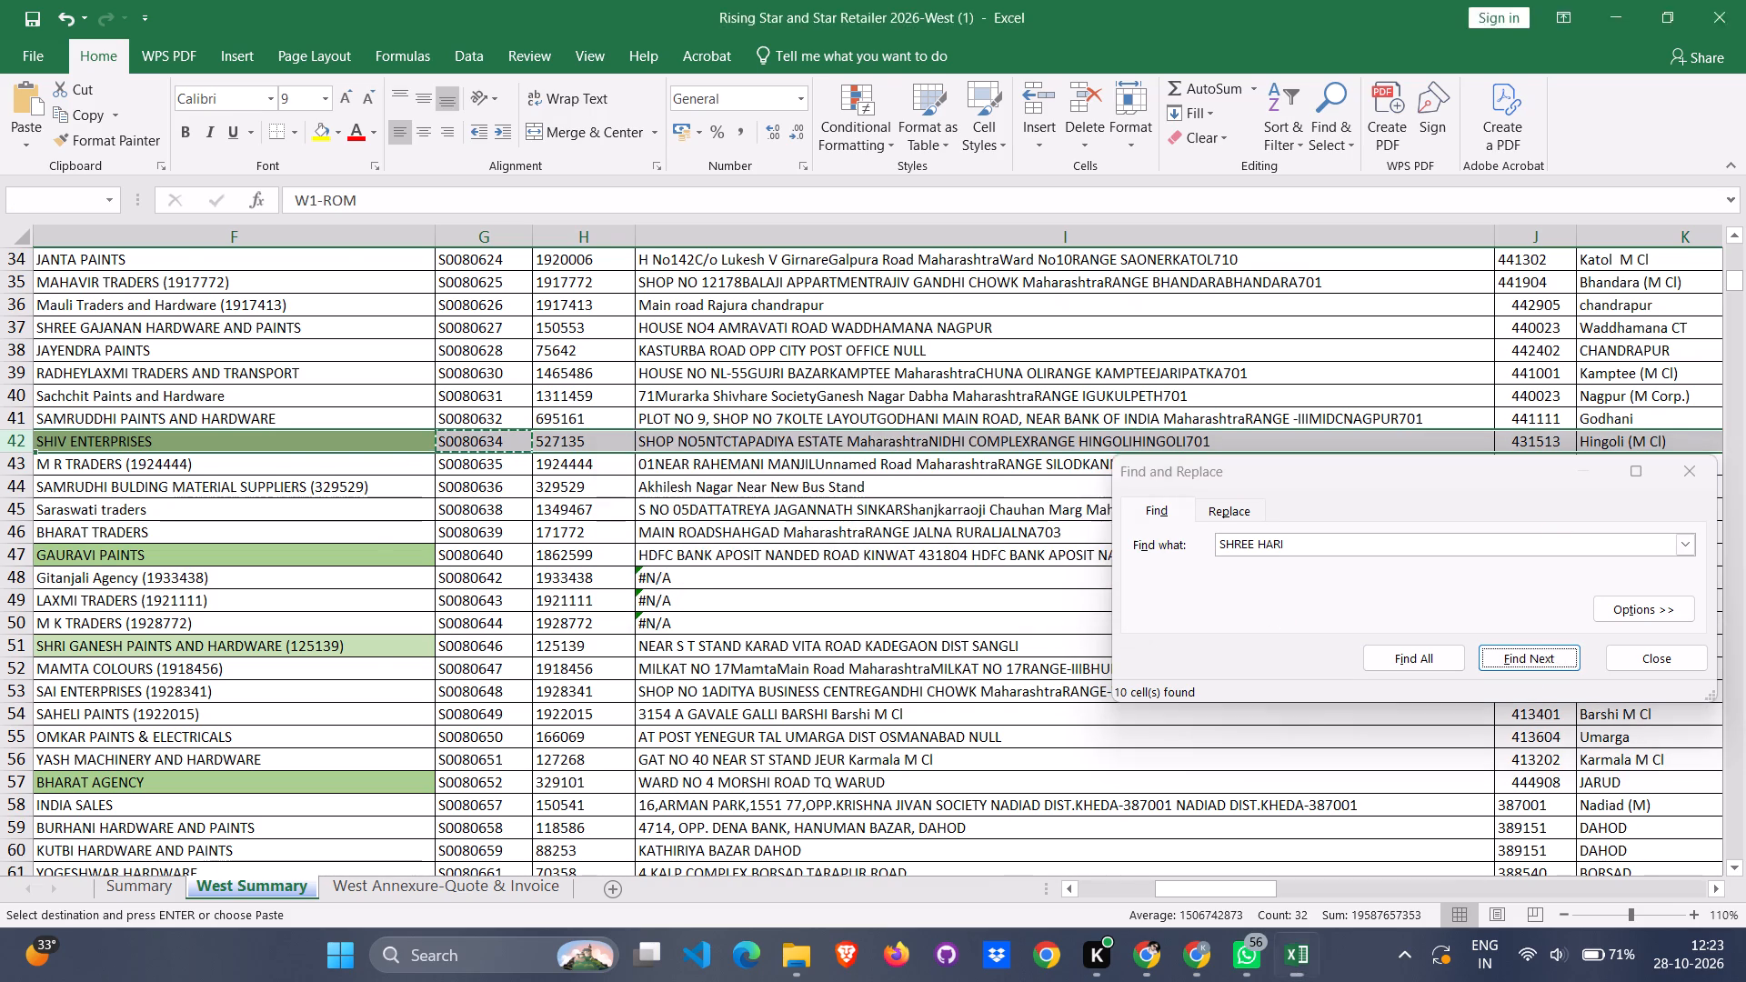
{"action": "scroll", "coordinate": [254, 413], "scroll_direction": "right", "scroll_amount": 7}
{"action": "left_click", "coordinate": [599, 241]}
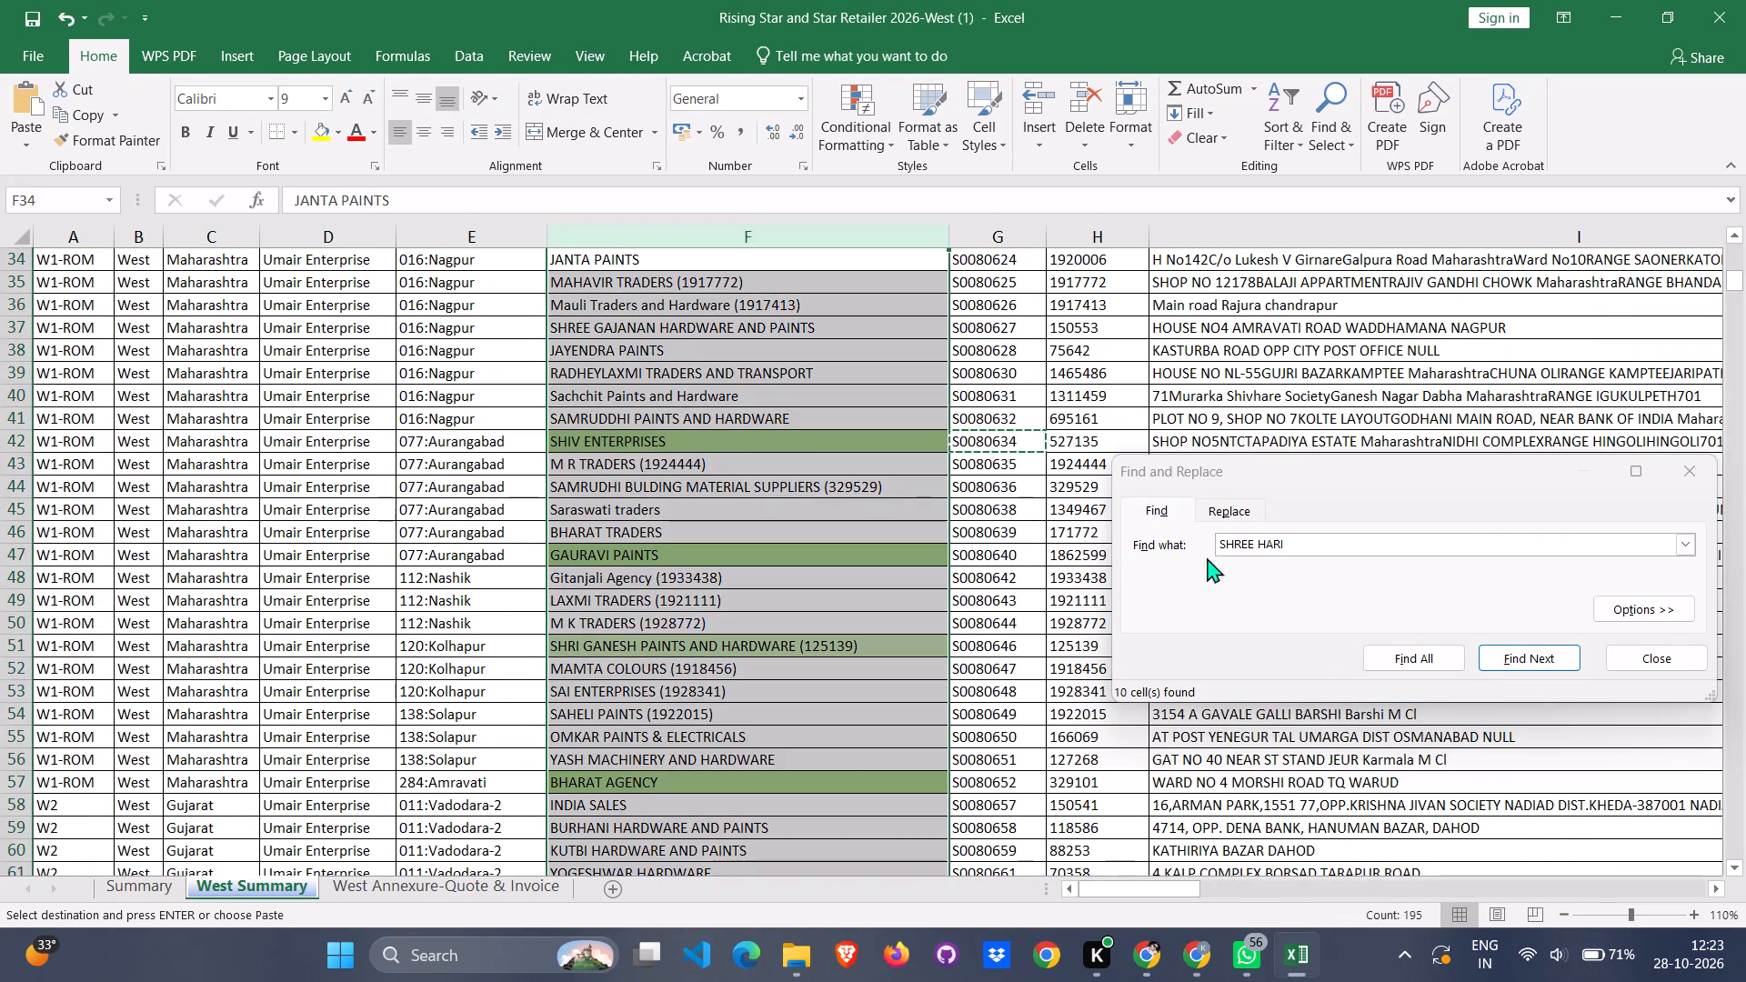
{"action": "left_click", "coordinate": [1513, 661]}
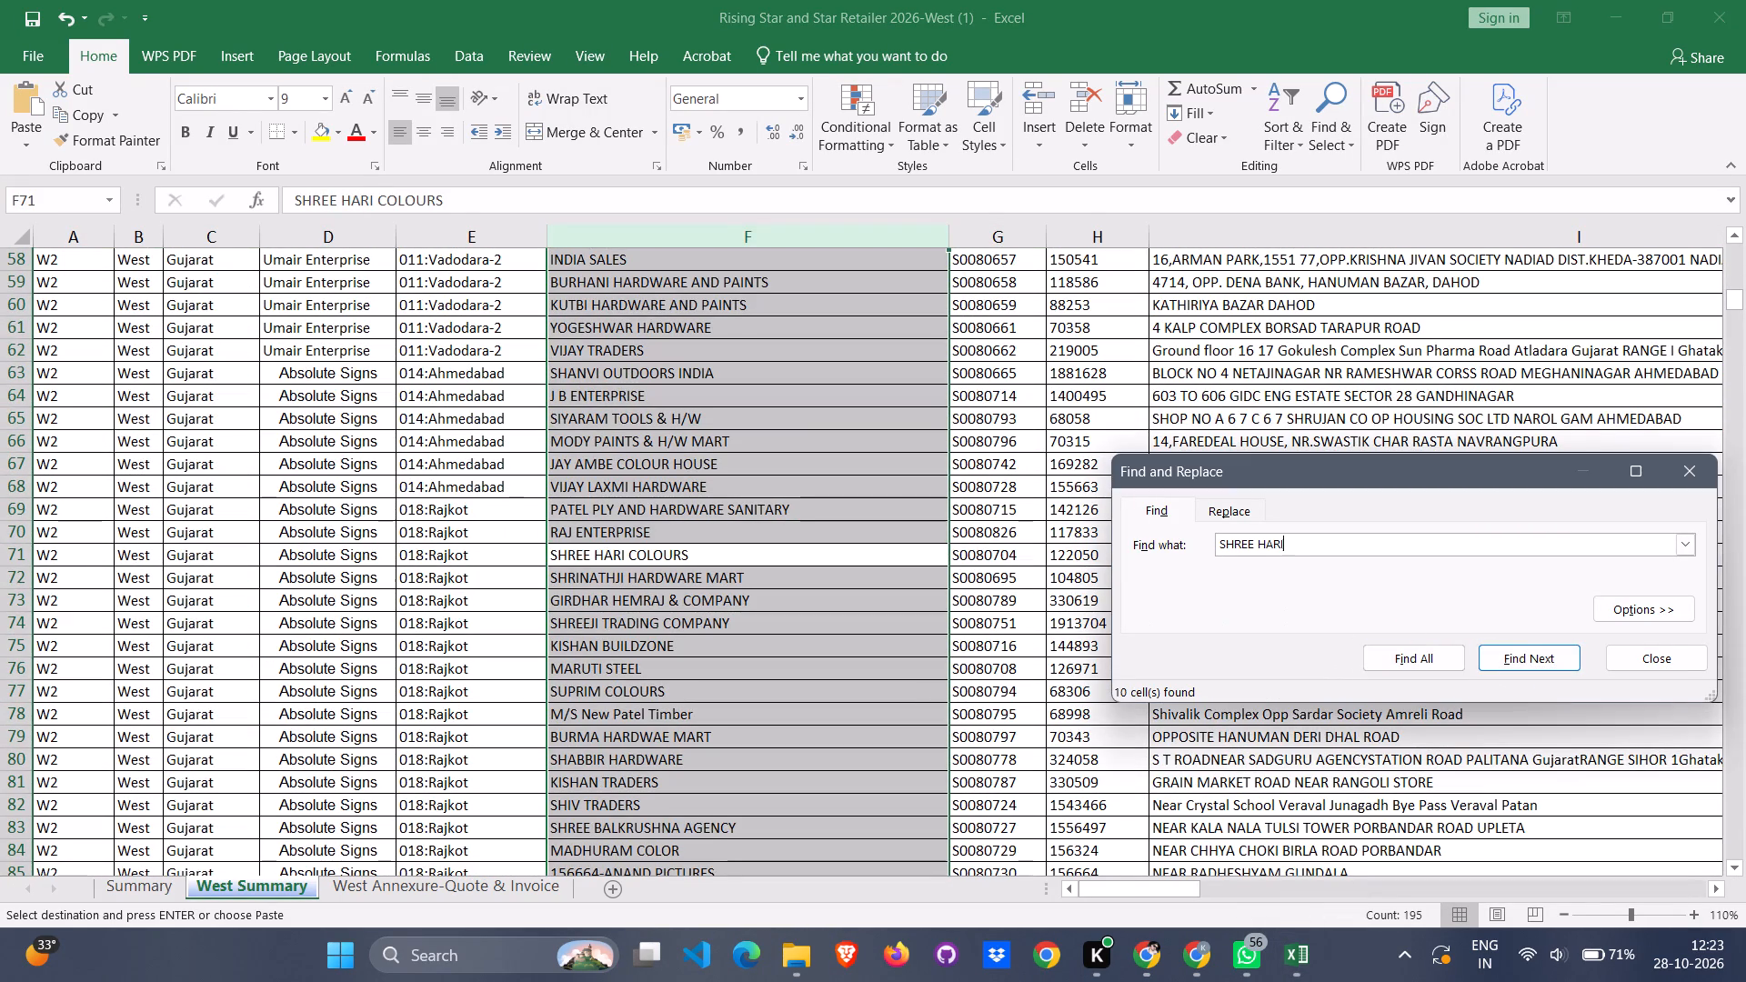
{"action": "left_click", "coordinate": [759, 553]}
Copy the SHREE HARI COLOURS store code S0080704 from West Summary and search the store app's Dispatch Items list for it.
{"action": "left_click_drag", "start_coordinate": [1406, 470], "coordinate": [1409, 468]}
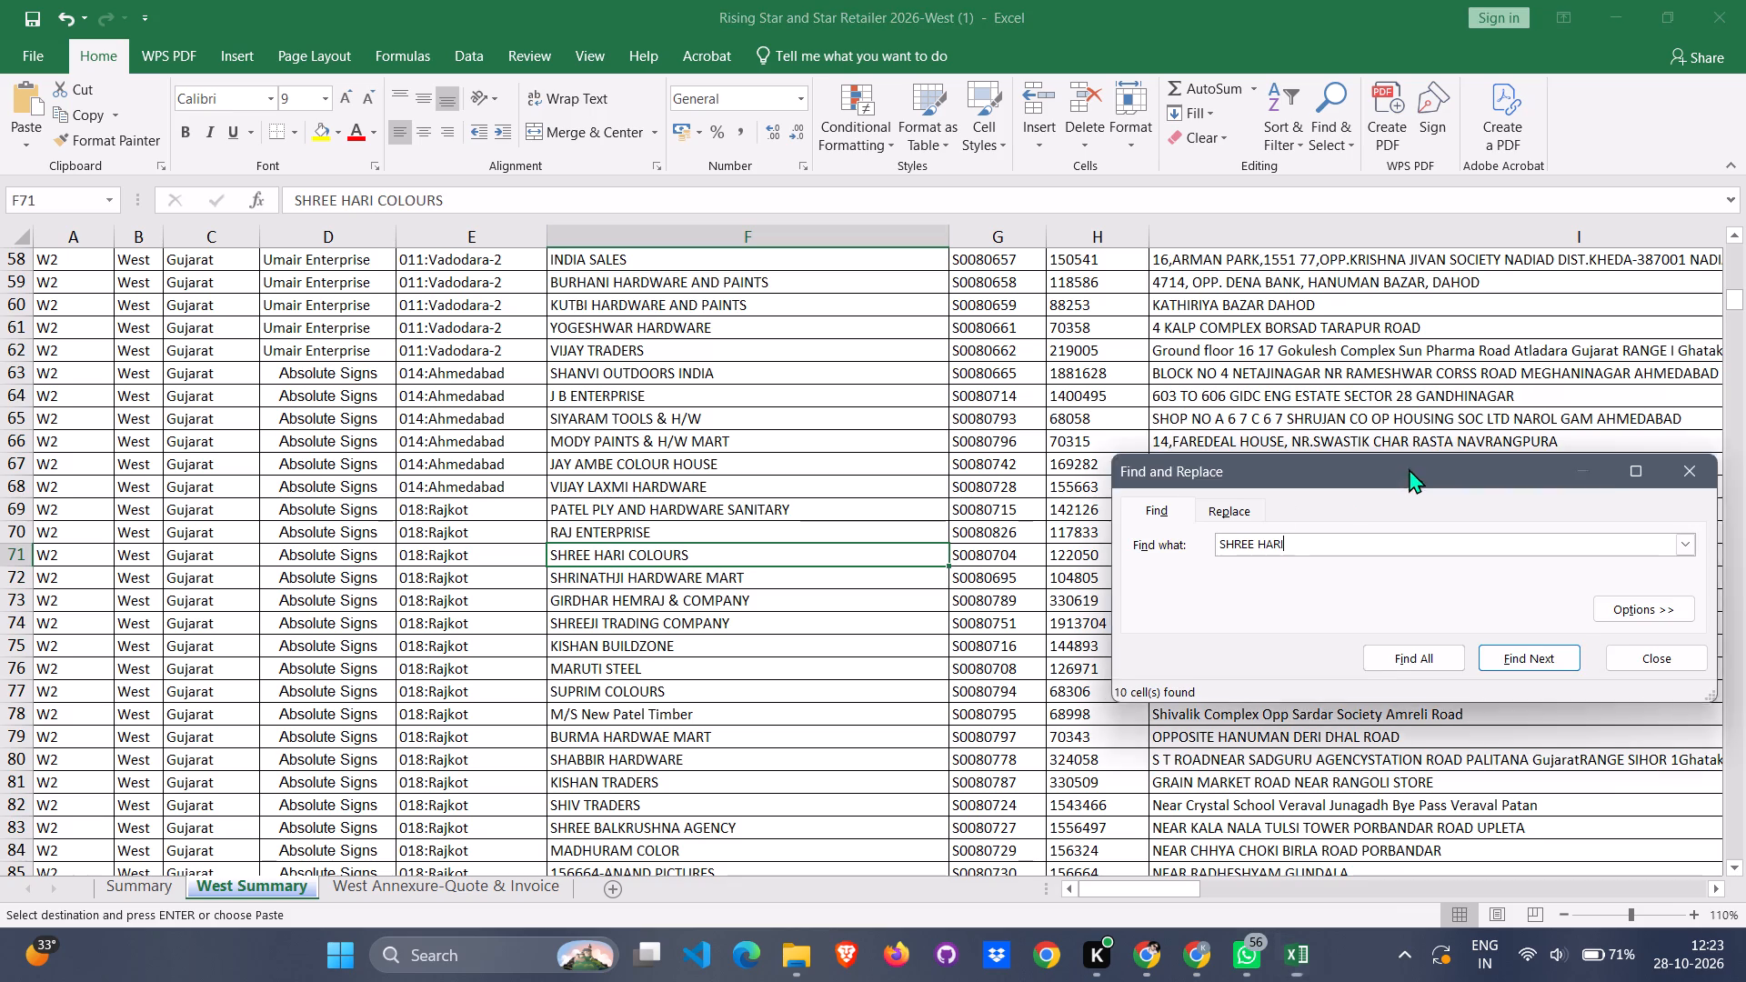
{"action": "left_click_drag", "start_coordinate": [1409, 468], "coordinate": [1329, 220]}
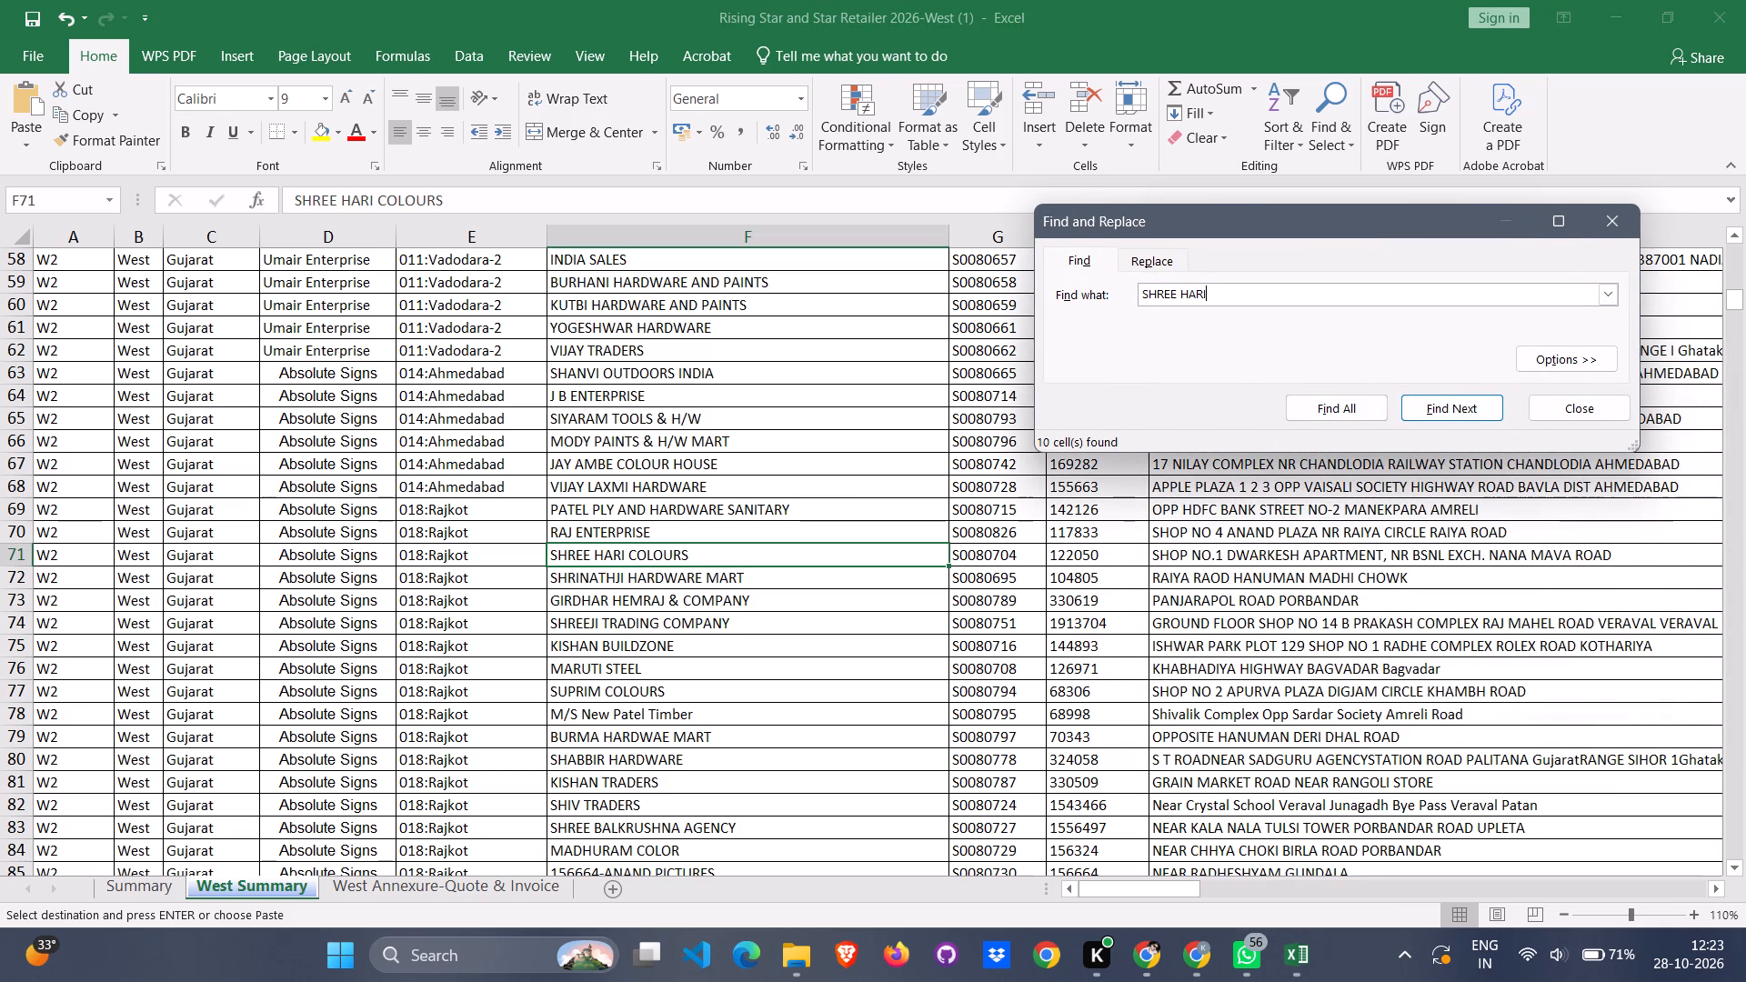
{"action": "left_click", "coordinate": [996, 554]}
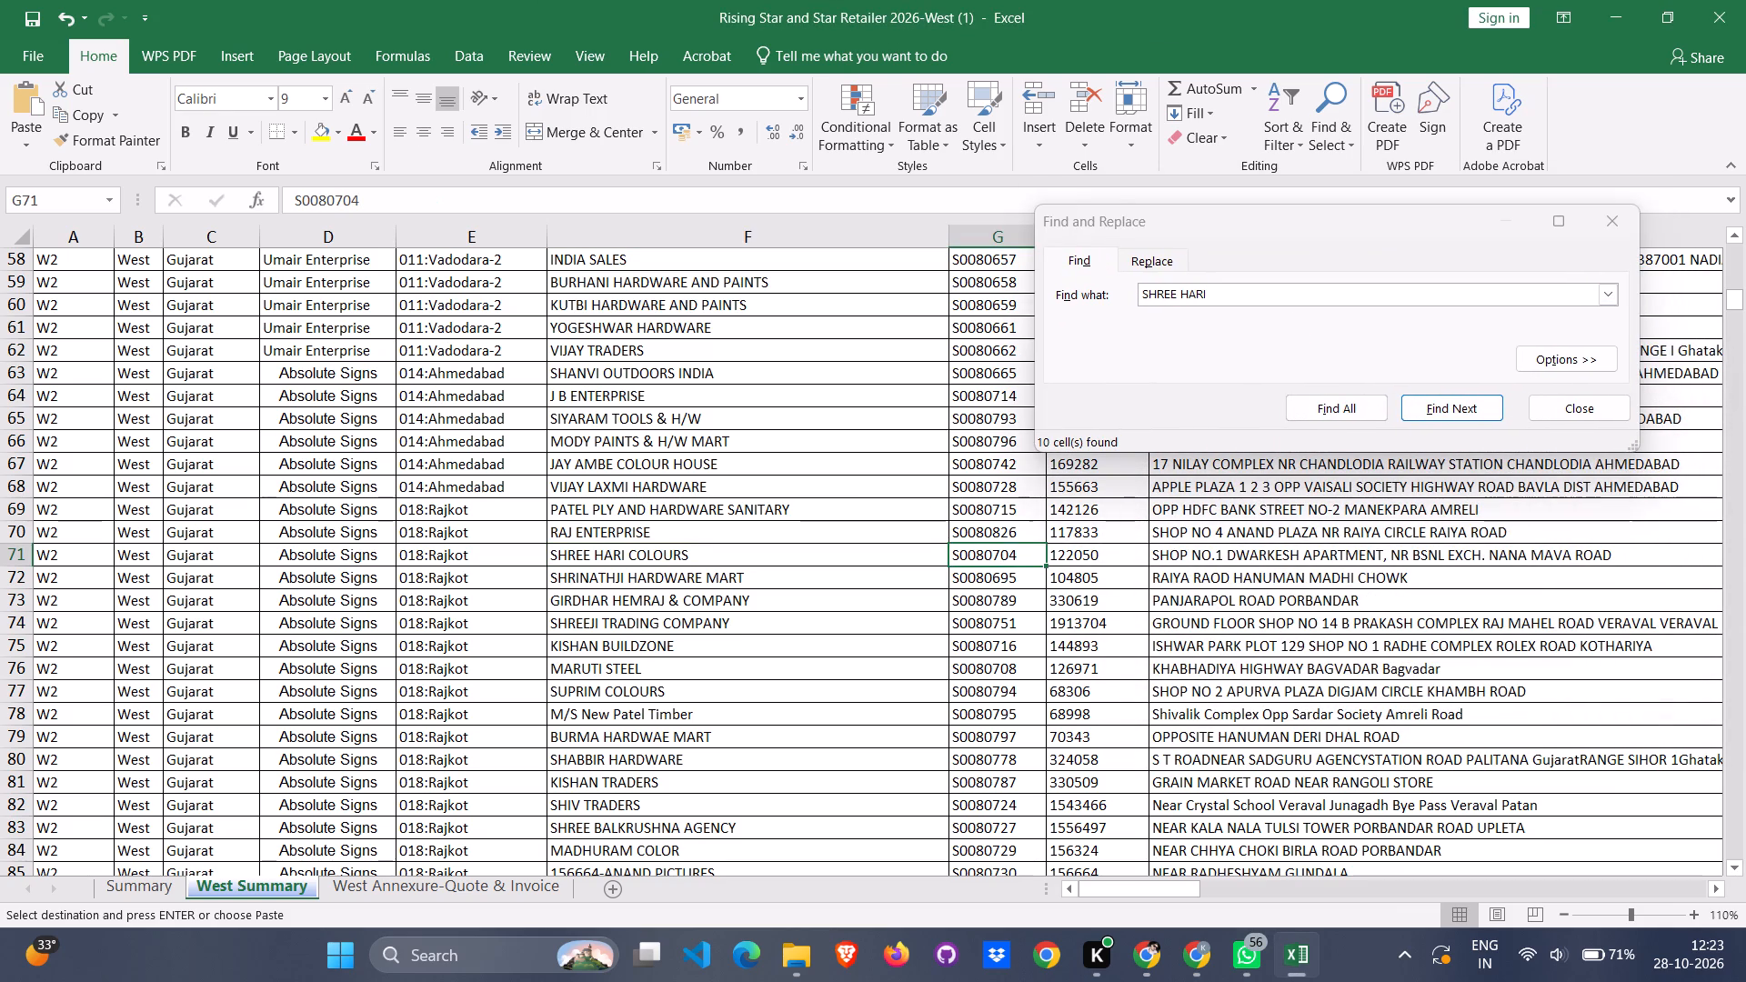
{"action": "key", "text": "ctrl+c"}
{"action": "left_click", "coordinate": [1203, 951]}
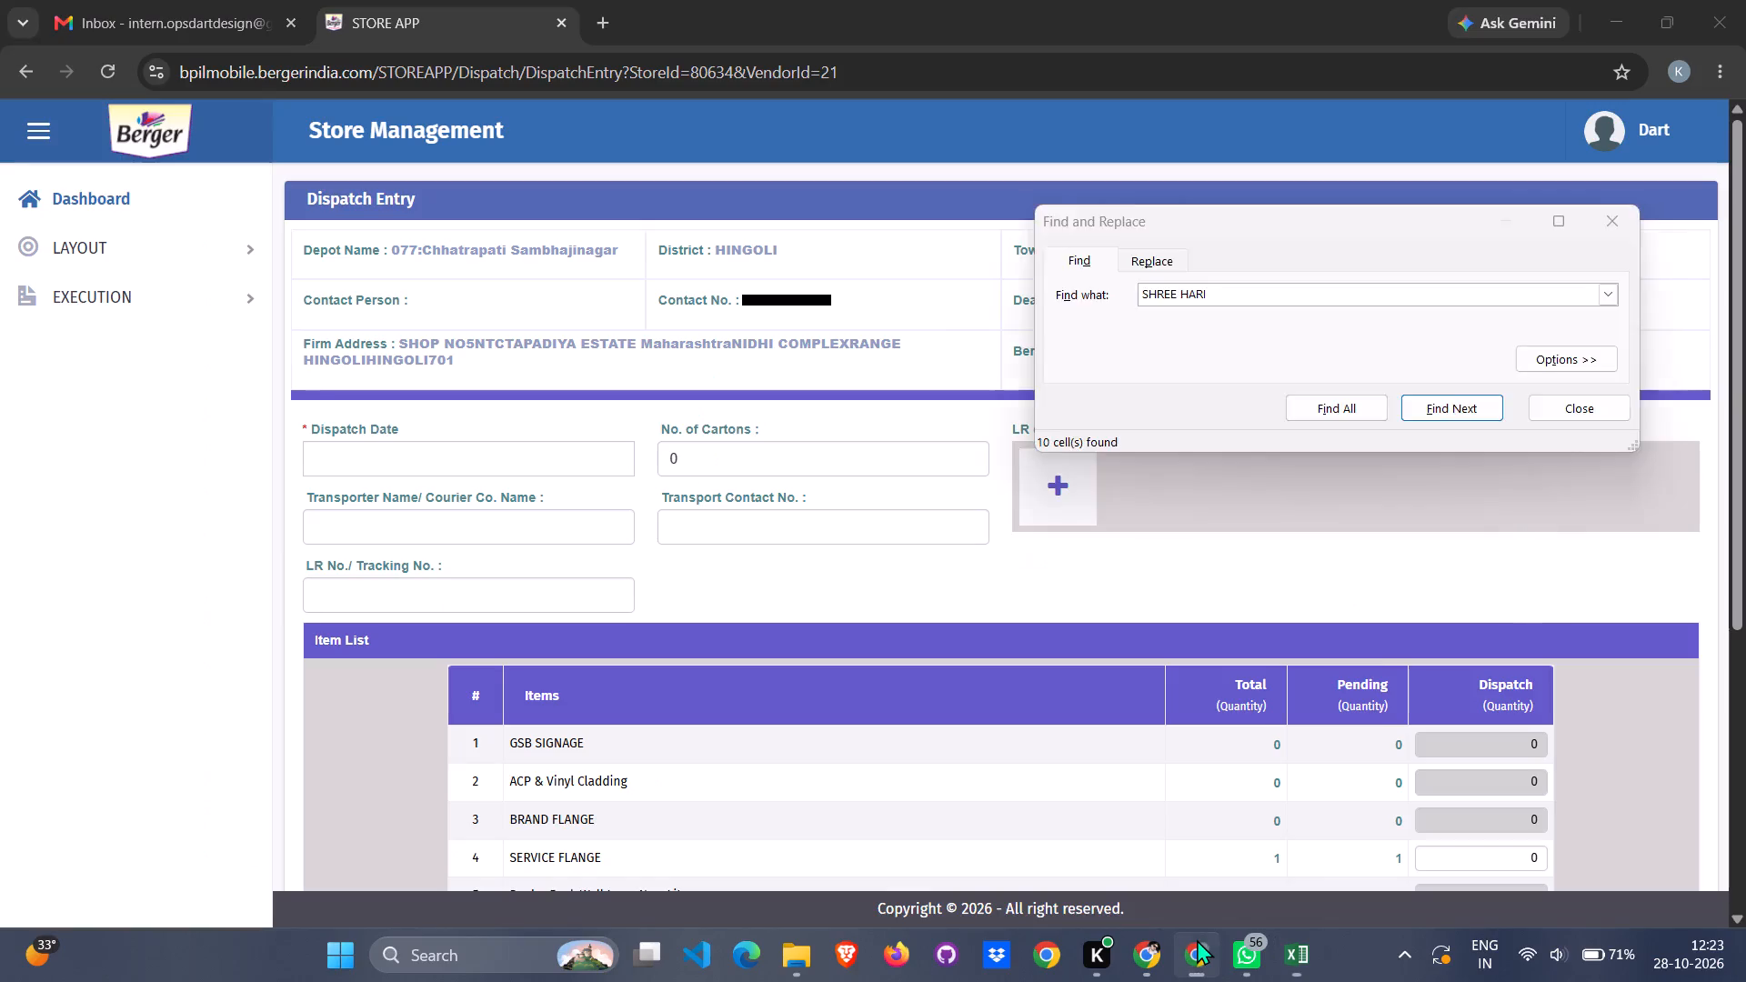
{"action": "left_click", "coordinate": [103, 289]}
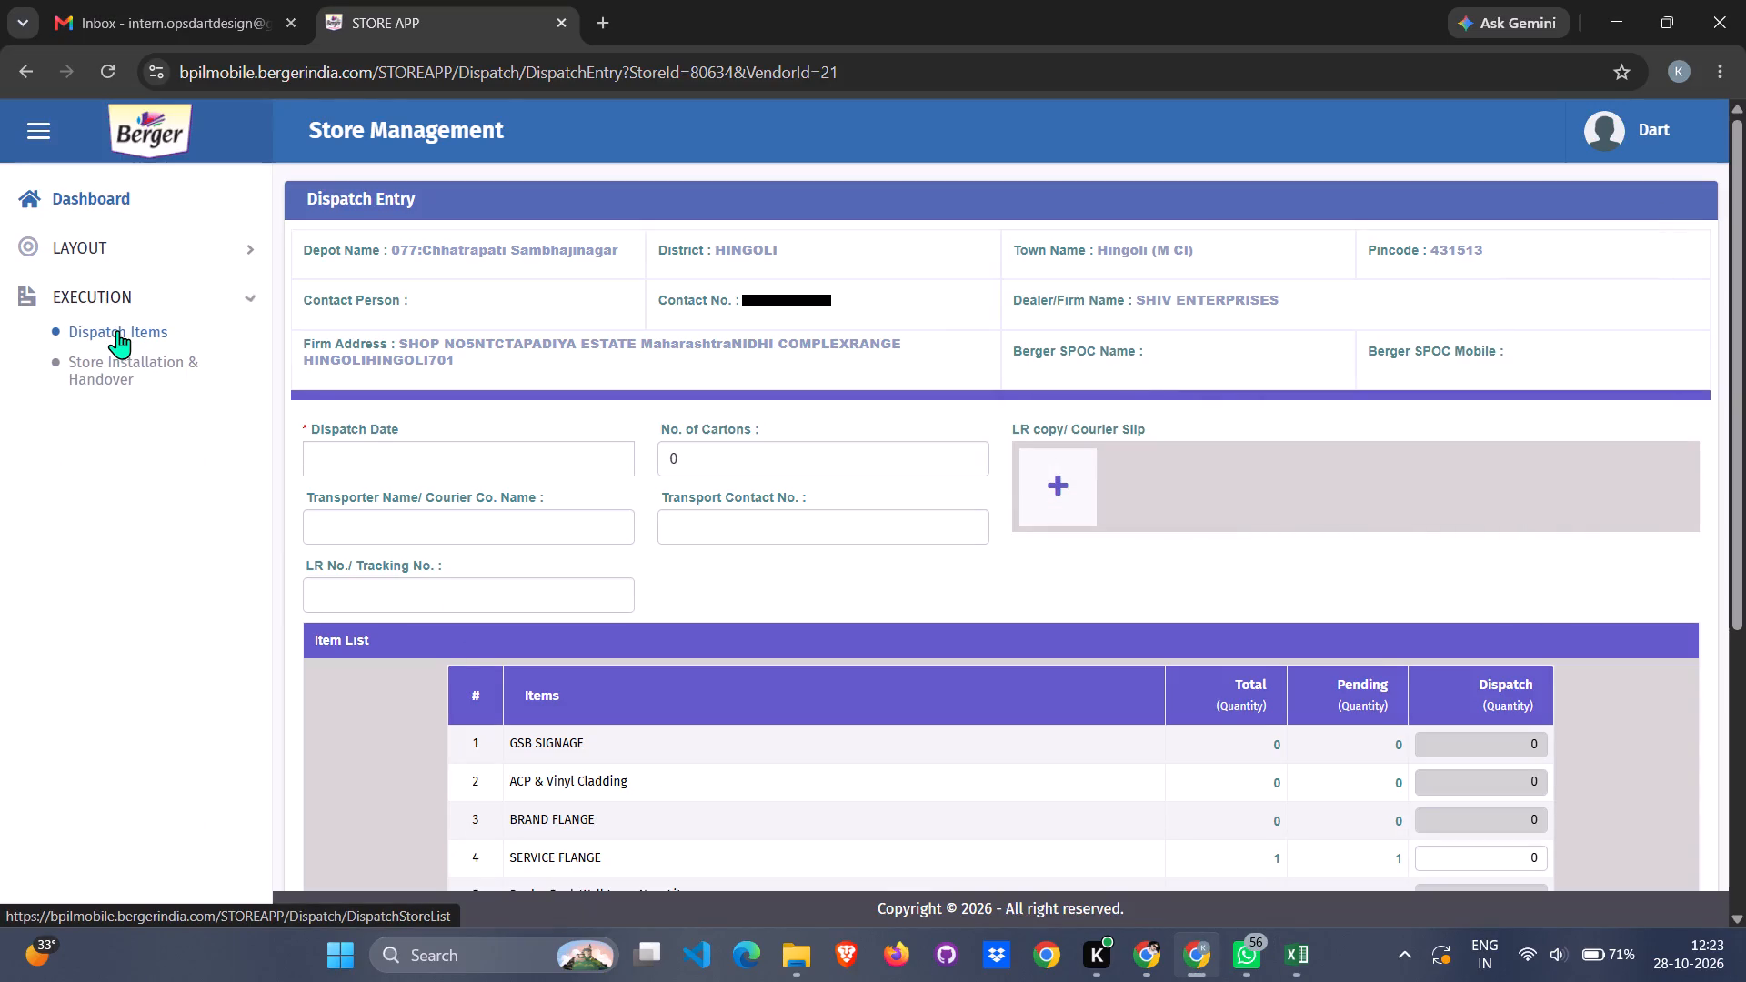
{"action": "left_click", "coordinate": [117, 336]}
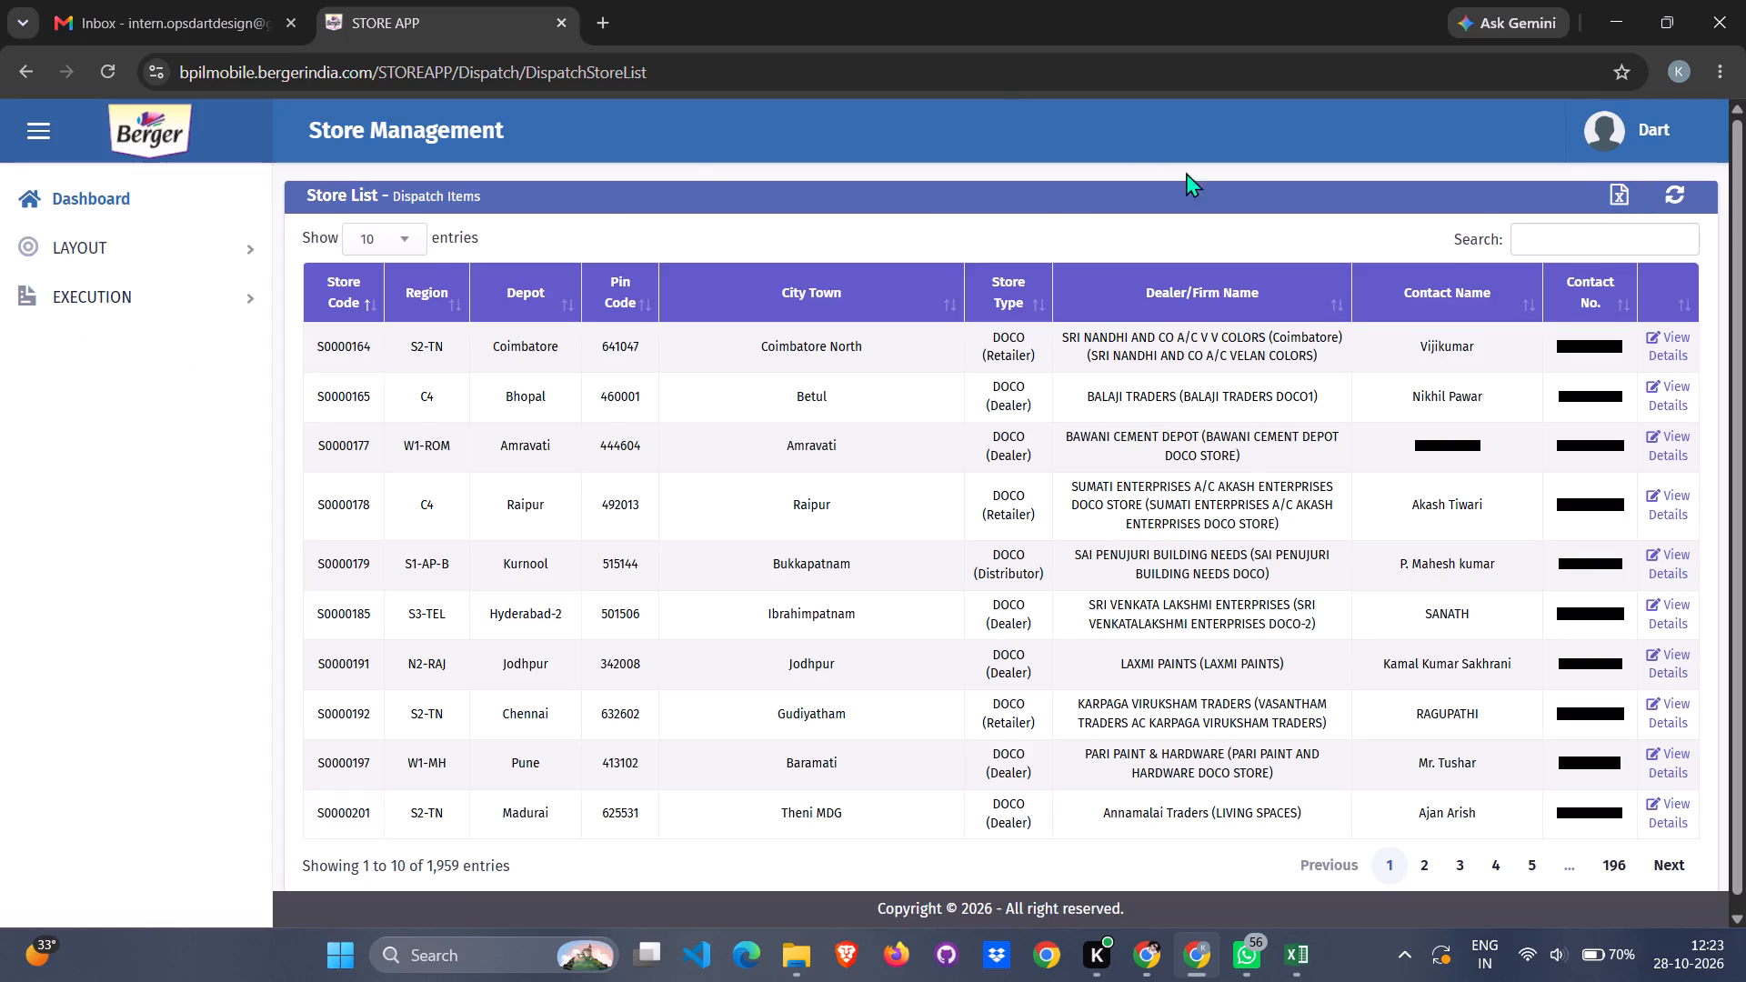
{"action": "left_click", "coordinate": [1563, 232]}
{"action": "key", "text": "ctrl+v"}
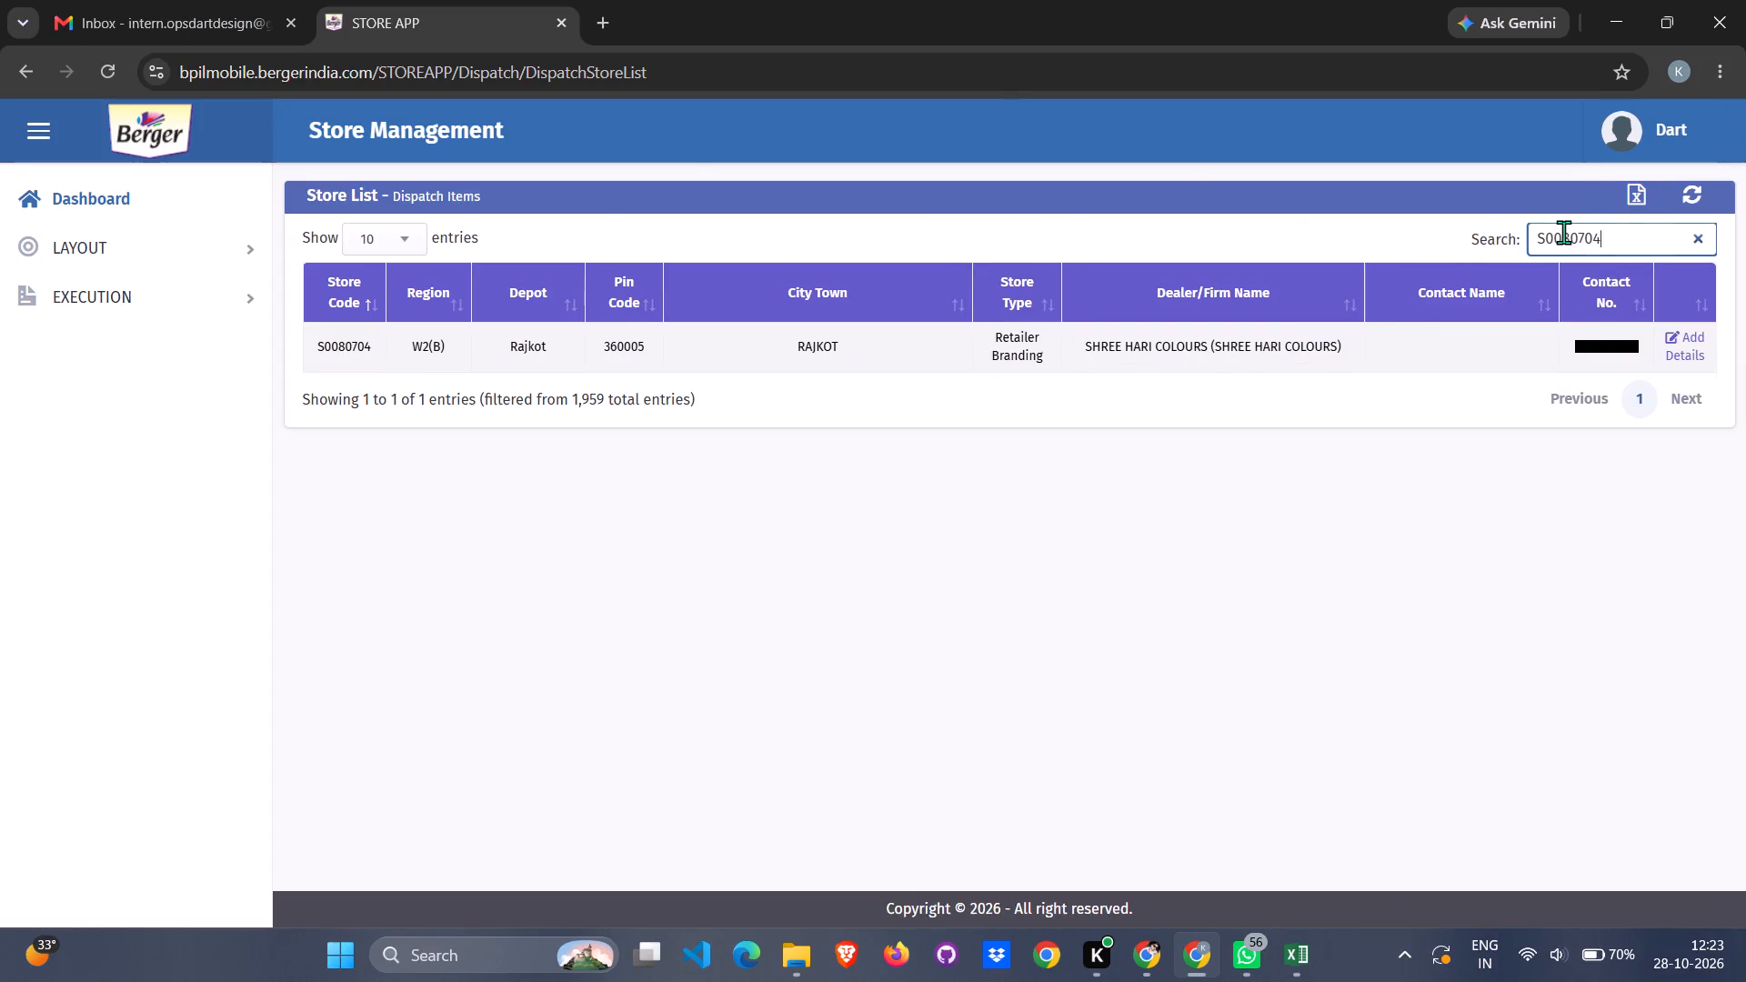
Open the SHREE HARI COLOURS store's dispatch details and start a new dispatch entry.
{"action": "left_click", "coordinate": [1694, 350]}
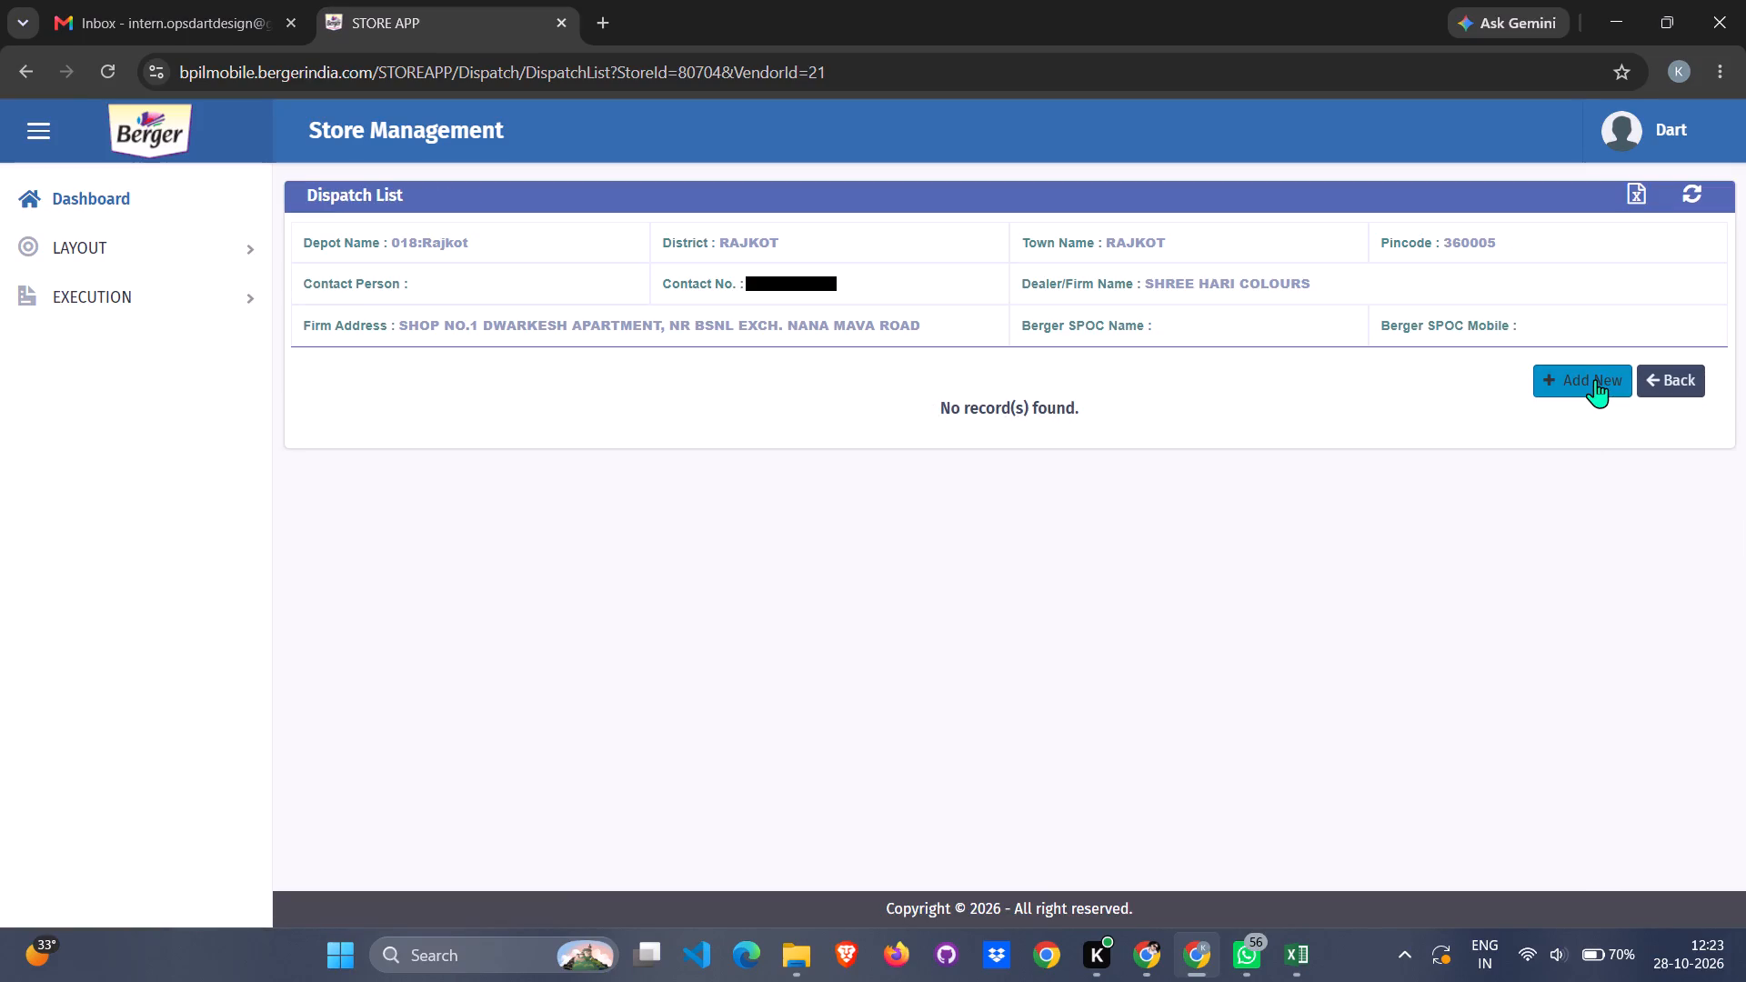
{"action": "left_click", "coordinate": [1595, 379]}
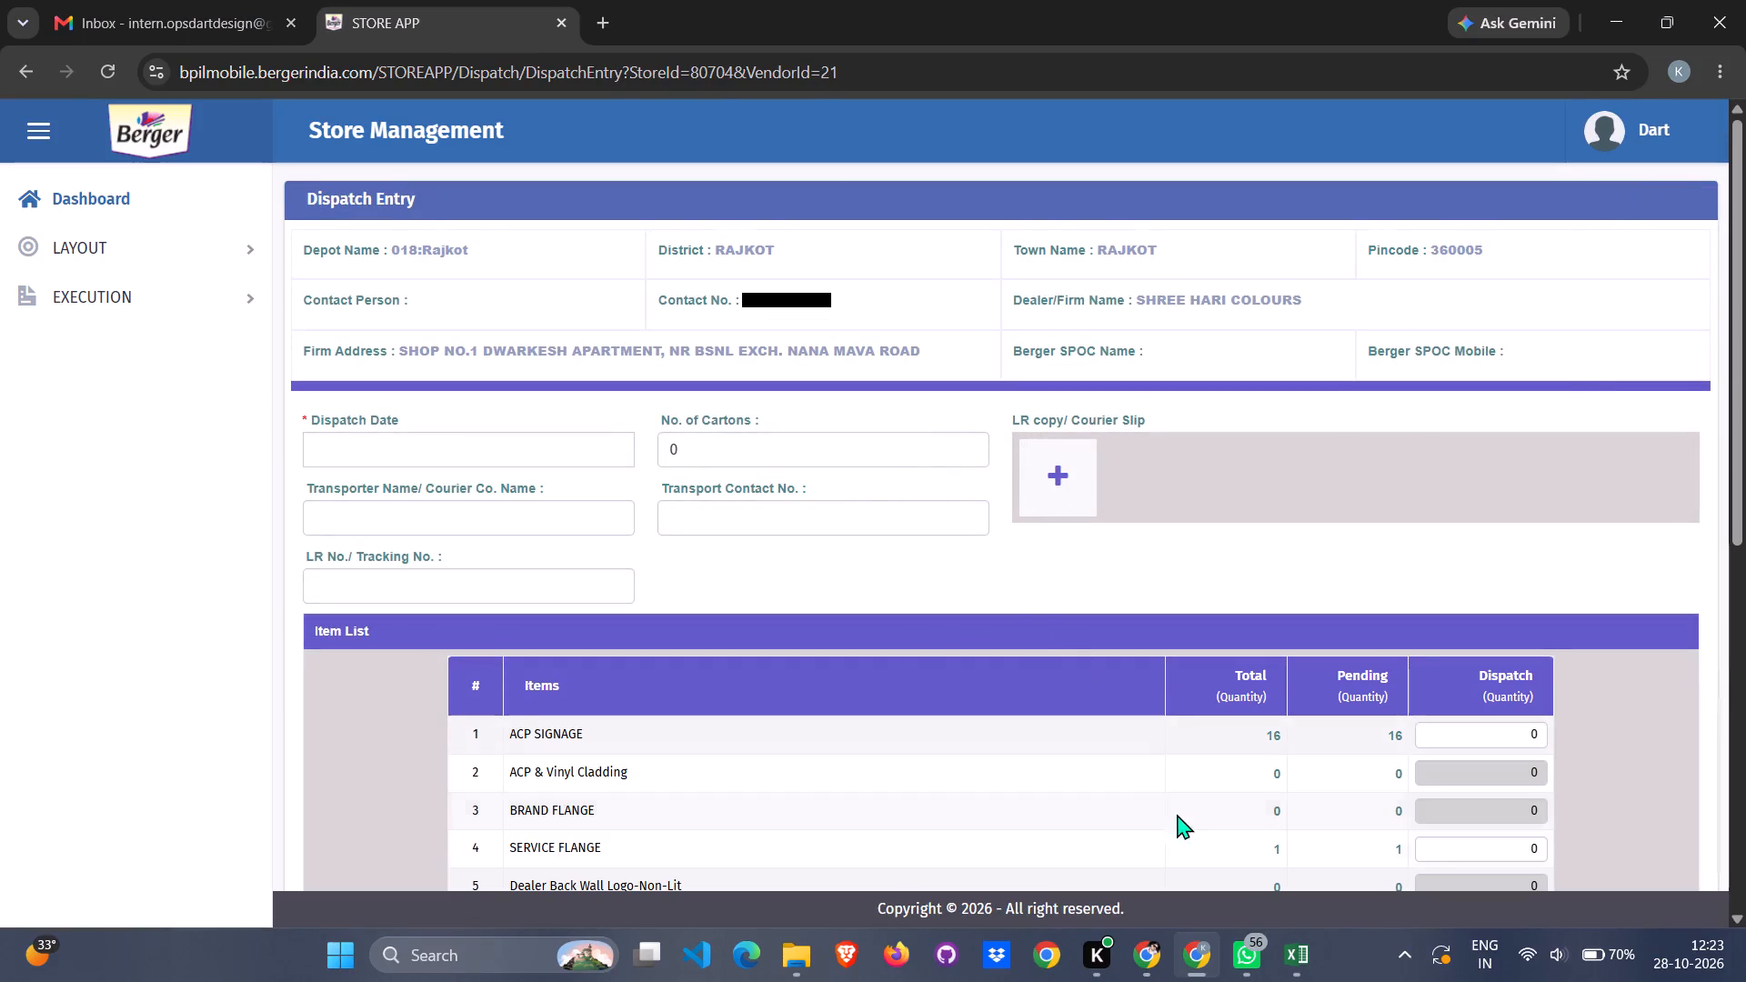
Switch to Excel, highlight the SHREE HARI COLOURS row clear of the Find and Replace dialog, and copy its column X date, 26-09-2026.
{"action": "left_click", "coordinate": [1311, 865]}
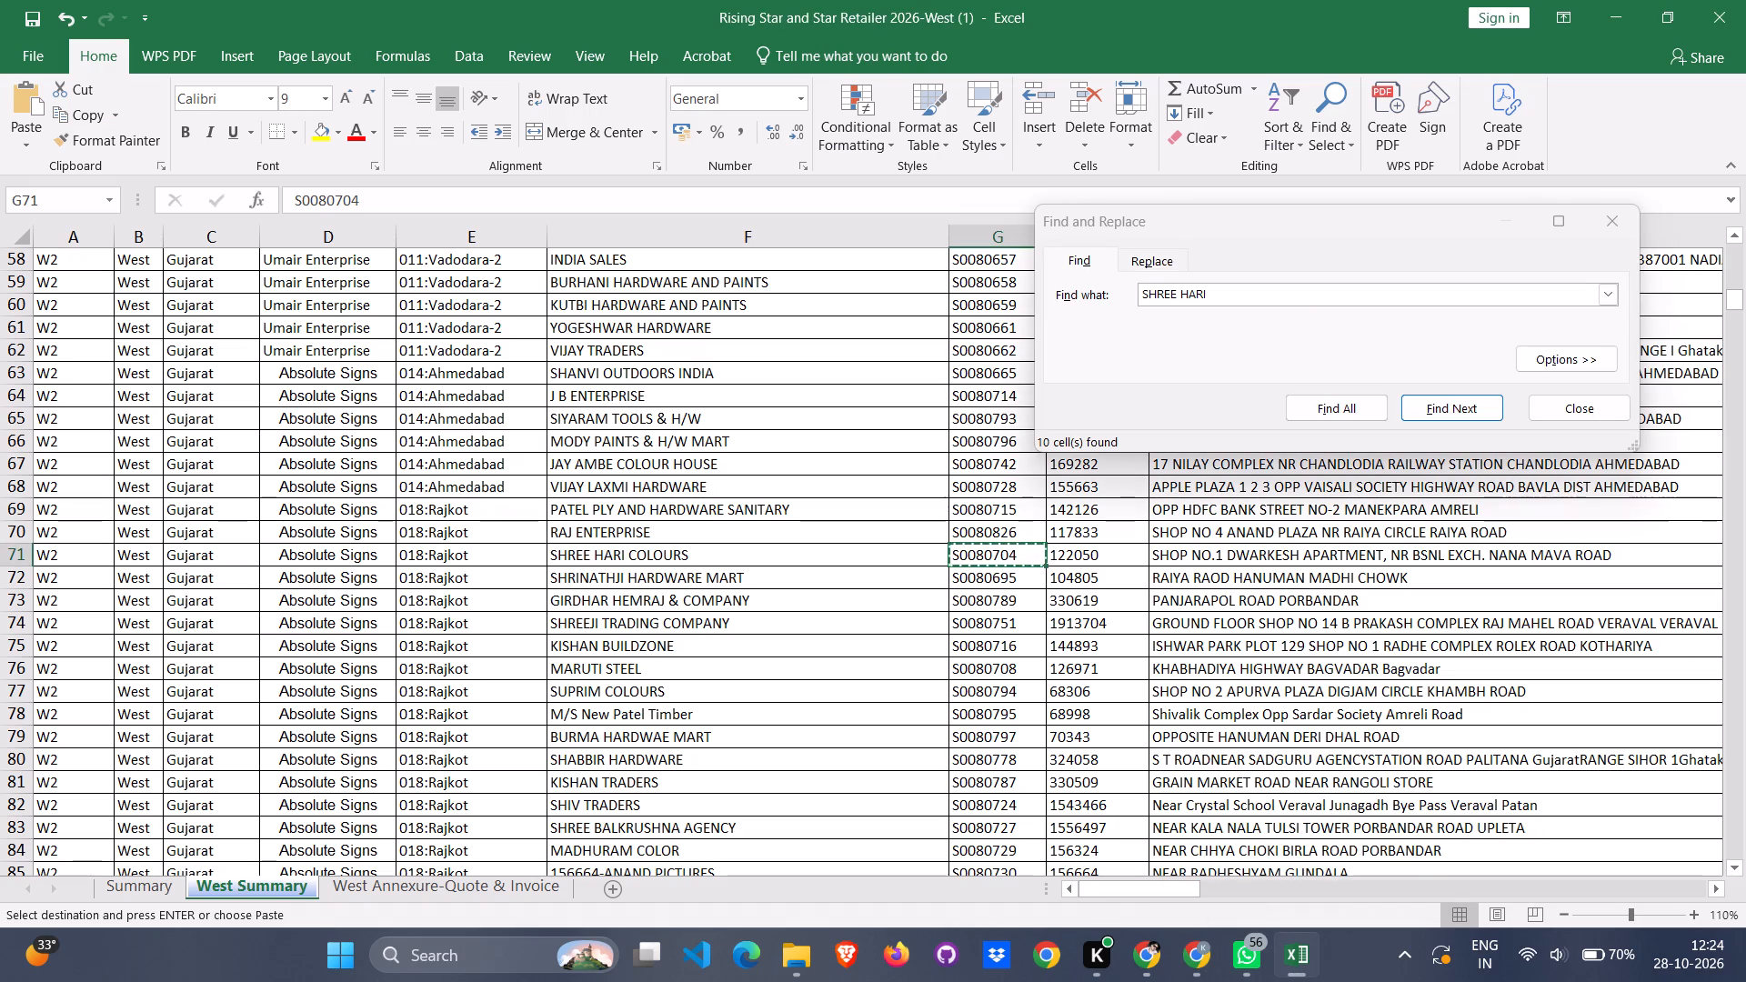
{"action": "left_click", "coordinate": [26, 553]}
{"action": "left_click_drag", "start_coordinate": [1392, 226], "coordinate": [1383, 235]}
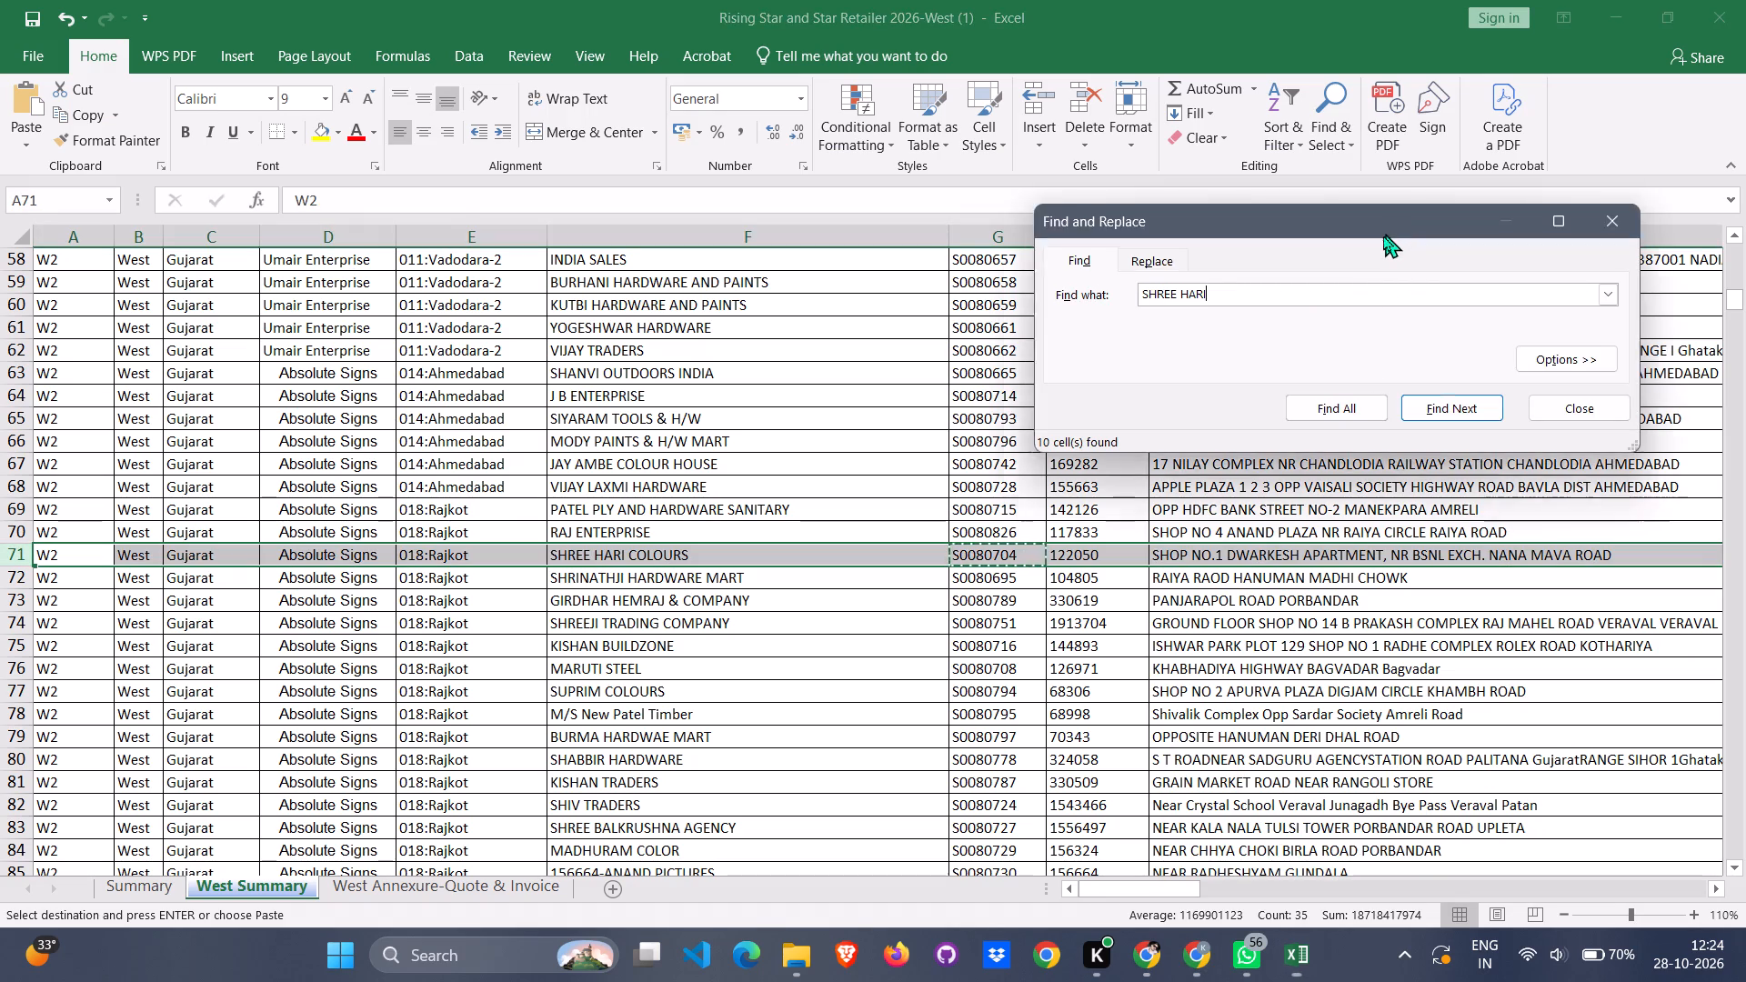
{"action": "left_click_drag", "start_coordinate": [1383, 235], "coordinate": [680, 288]}
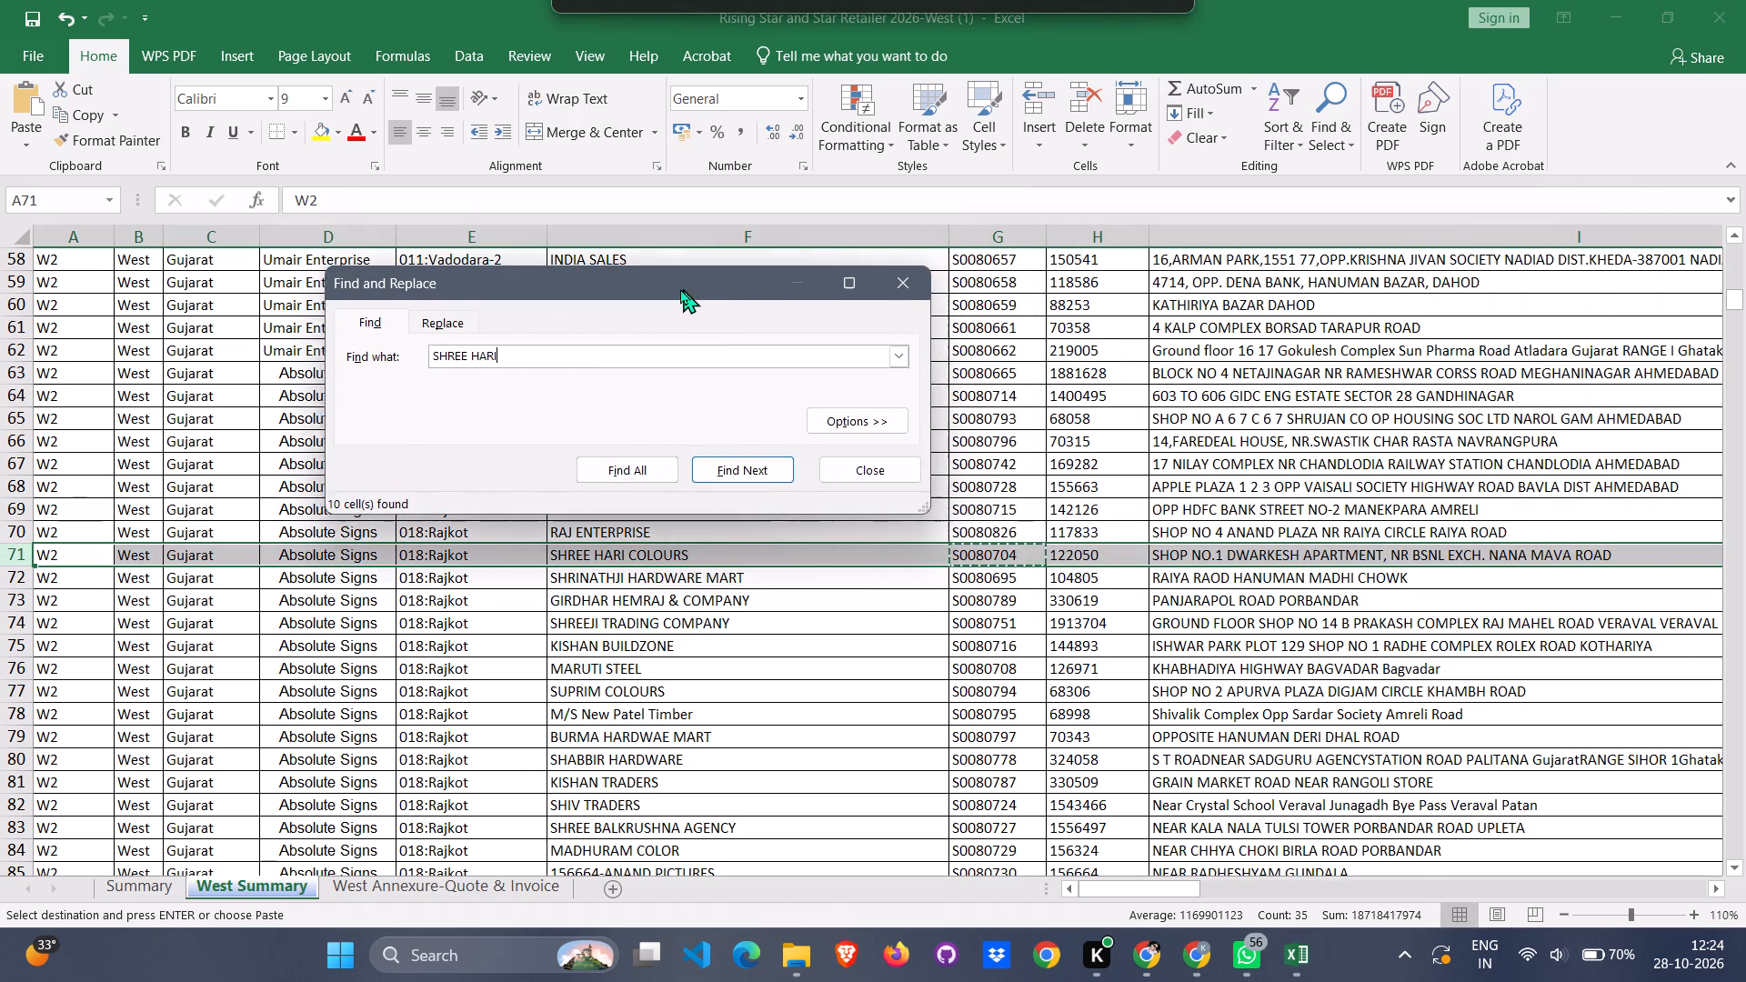
{"action": "left_click_drag", "start_coordinate": [680, 288], "coordinate": [459, 621]}
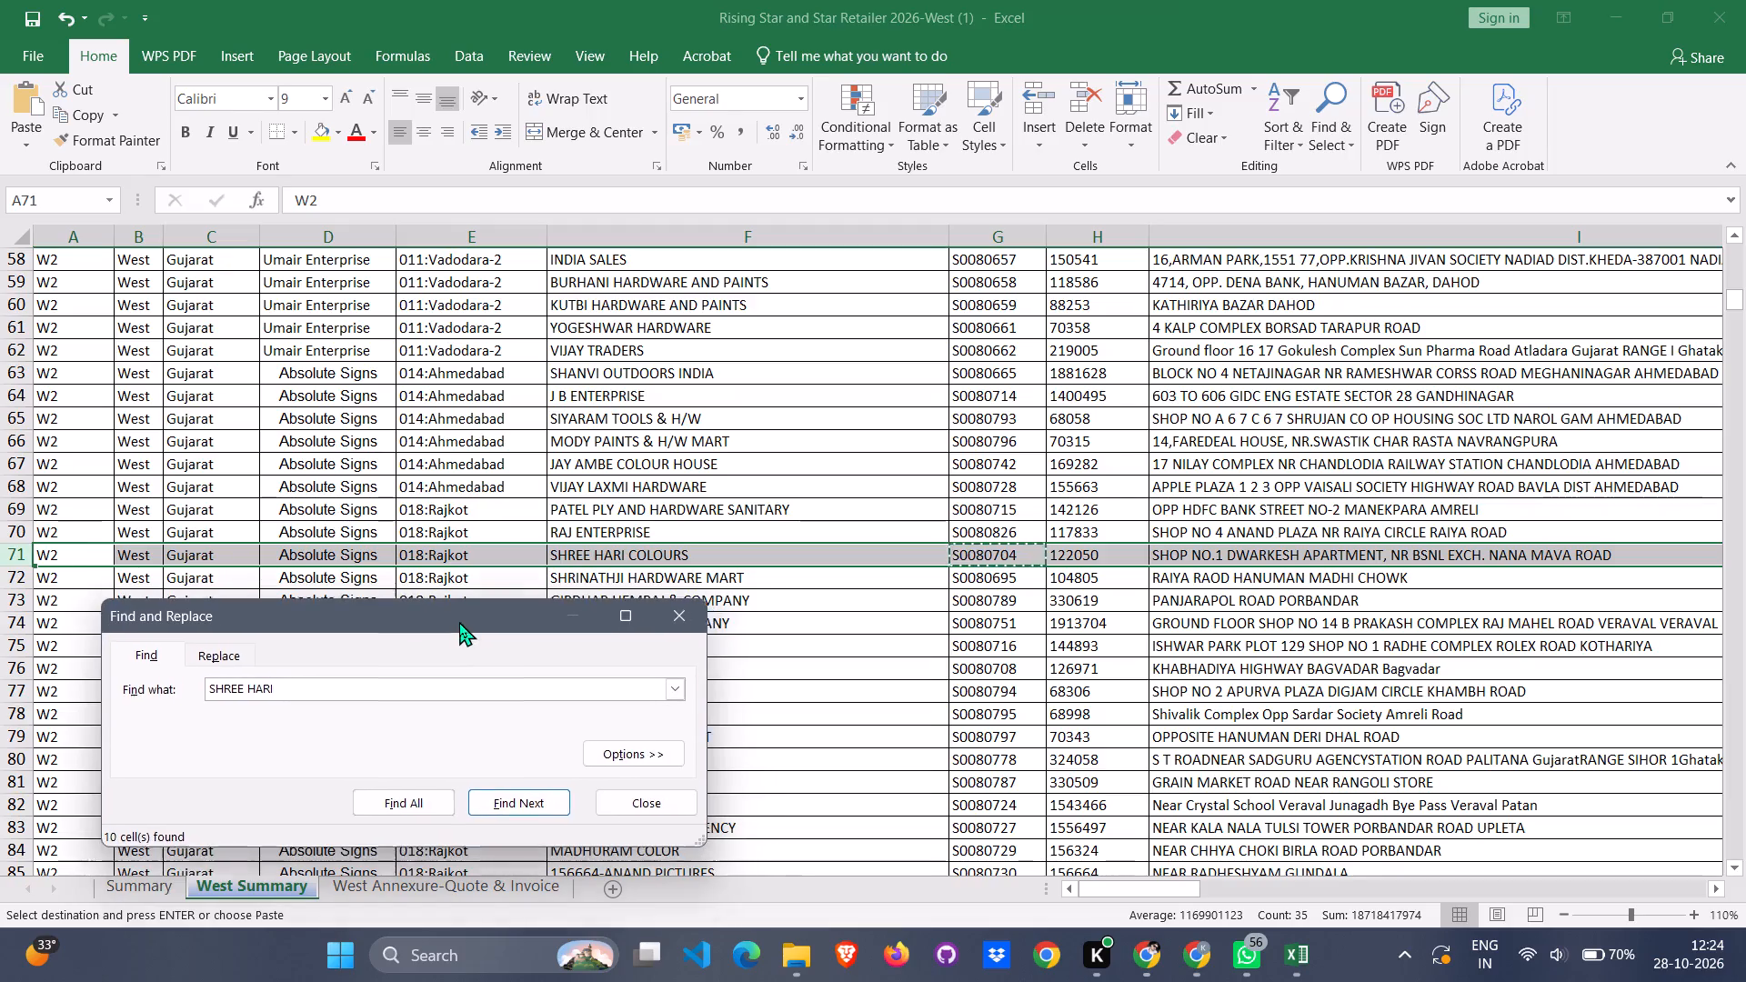
{"action": "left_click_drag", "start_coordinate": [459, 621], "coordinate": [447, 625]}
{"action": "scroll", "coordinate": [1160, 542], "scroll_direction": "left", "scroll_amount": 2}
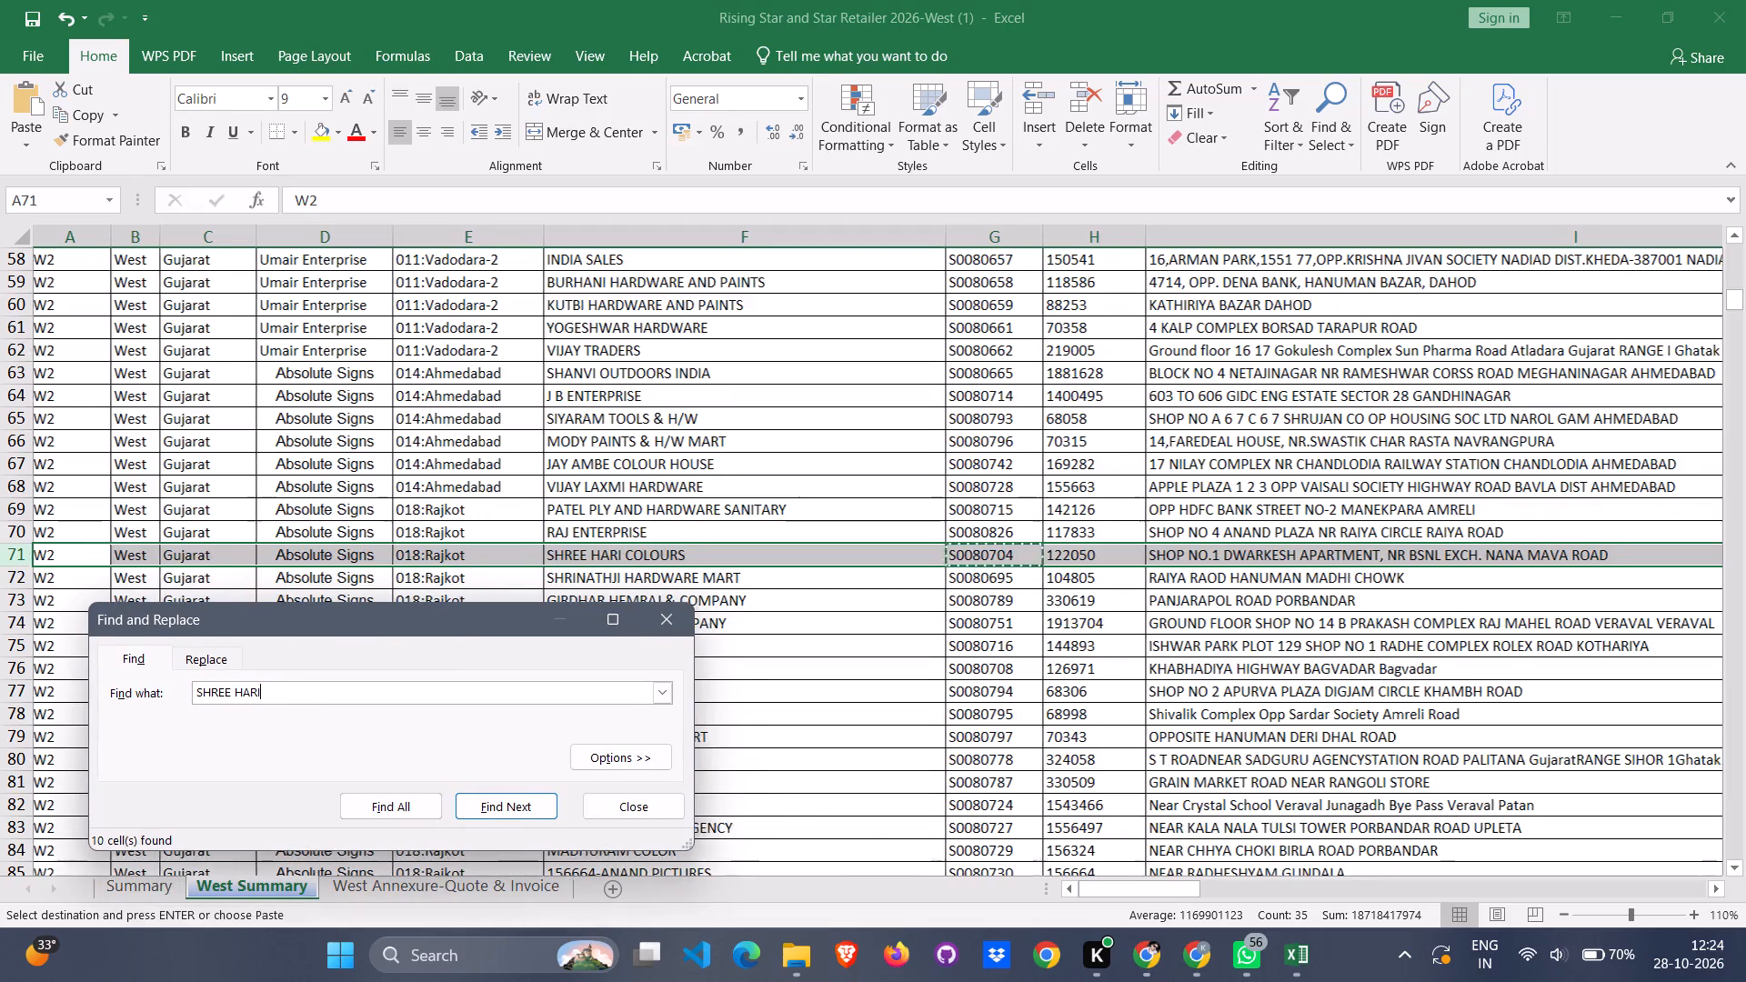
{"action": "scroll", "coordinate": [1160, 542], "scroll_direction": "left", "scroll_amount": 9}
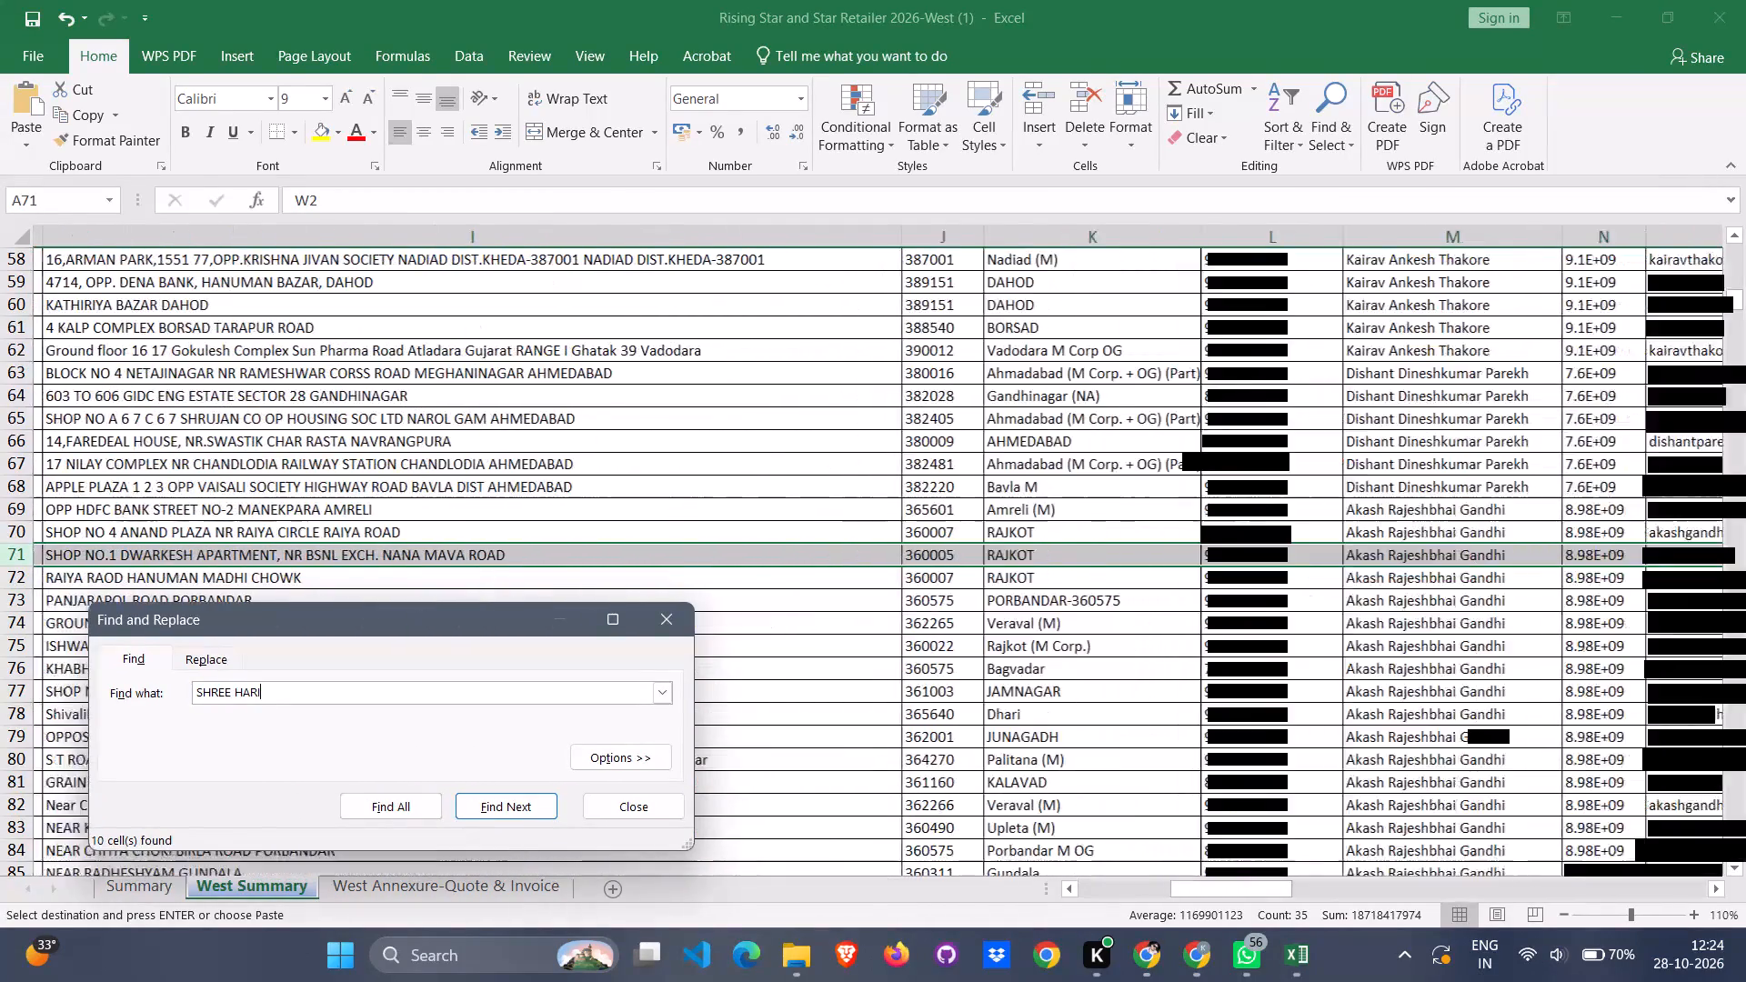
{"action": "scroll", "coordinate": [1160, 542], "scroll_direction": "left", "scroll_amount": 5}
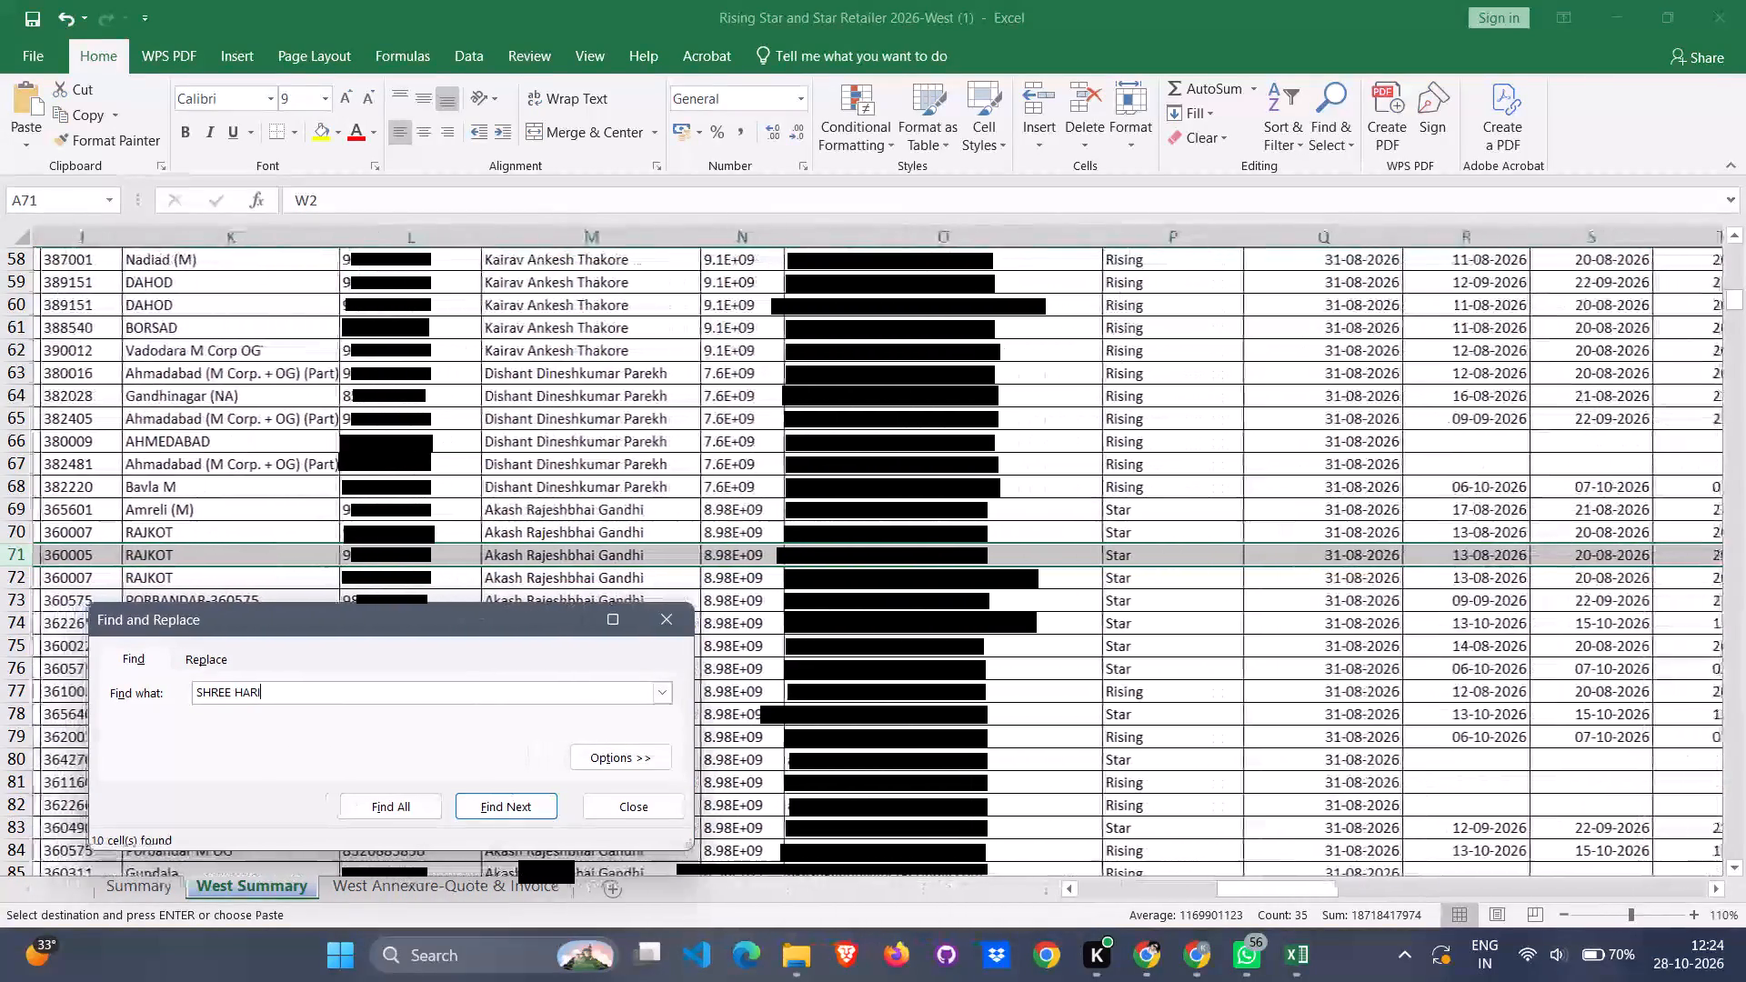
{"action": "scroll", "coordinate": [1160, 542], "scroll_direction": "left", "scroll_amount": 6}
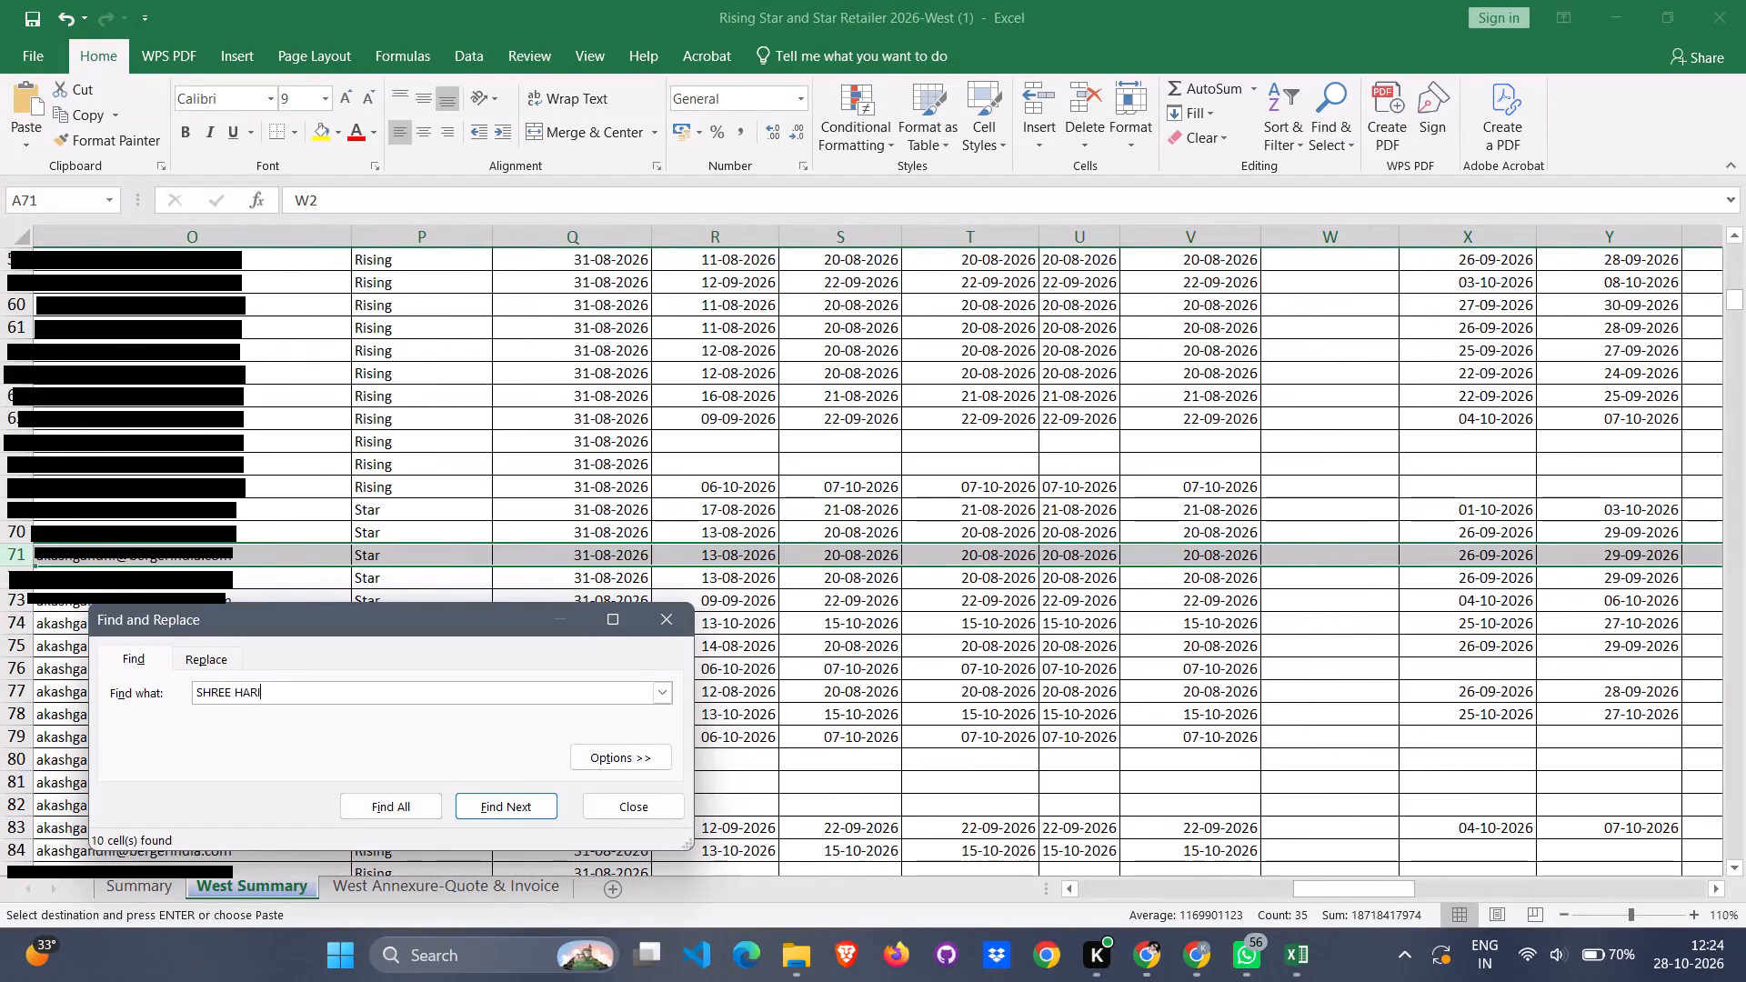
{"action": "left_click", "coordinate": [1491, 557]}
{"action": "key", "text": "ctrl+c"}
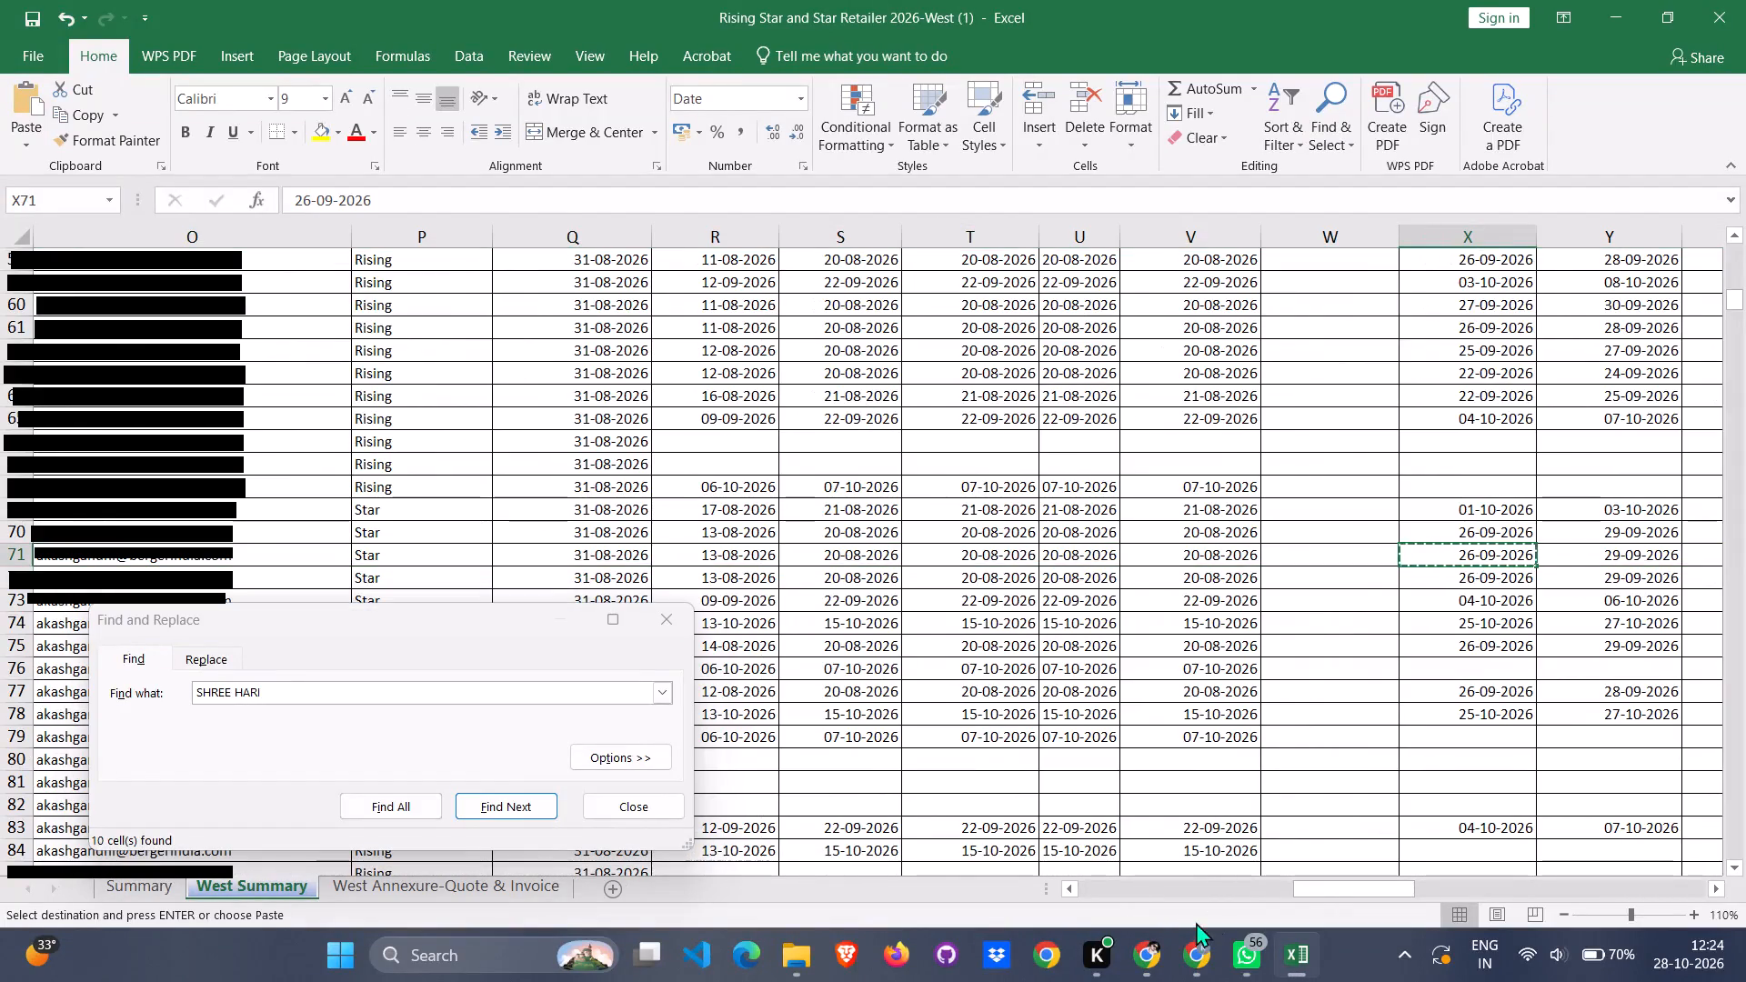
Back in the store app's dispatch entry, set the Dispatch Date to 26/09/2026 and fill in the suggested transport contact number.
{"action": "left_click", "coordinate": [1194, 950]}
{"action": "left_click", "coordinate": [478, 448]}
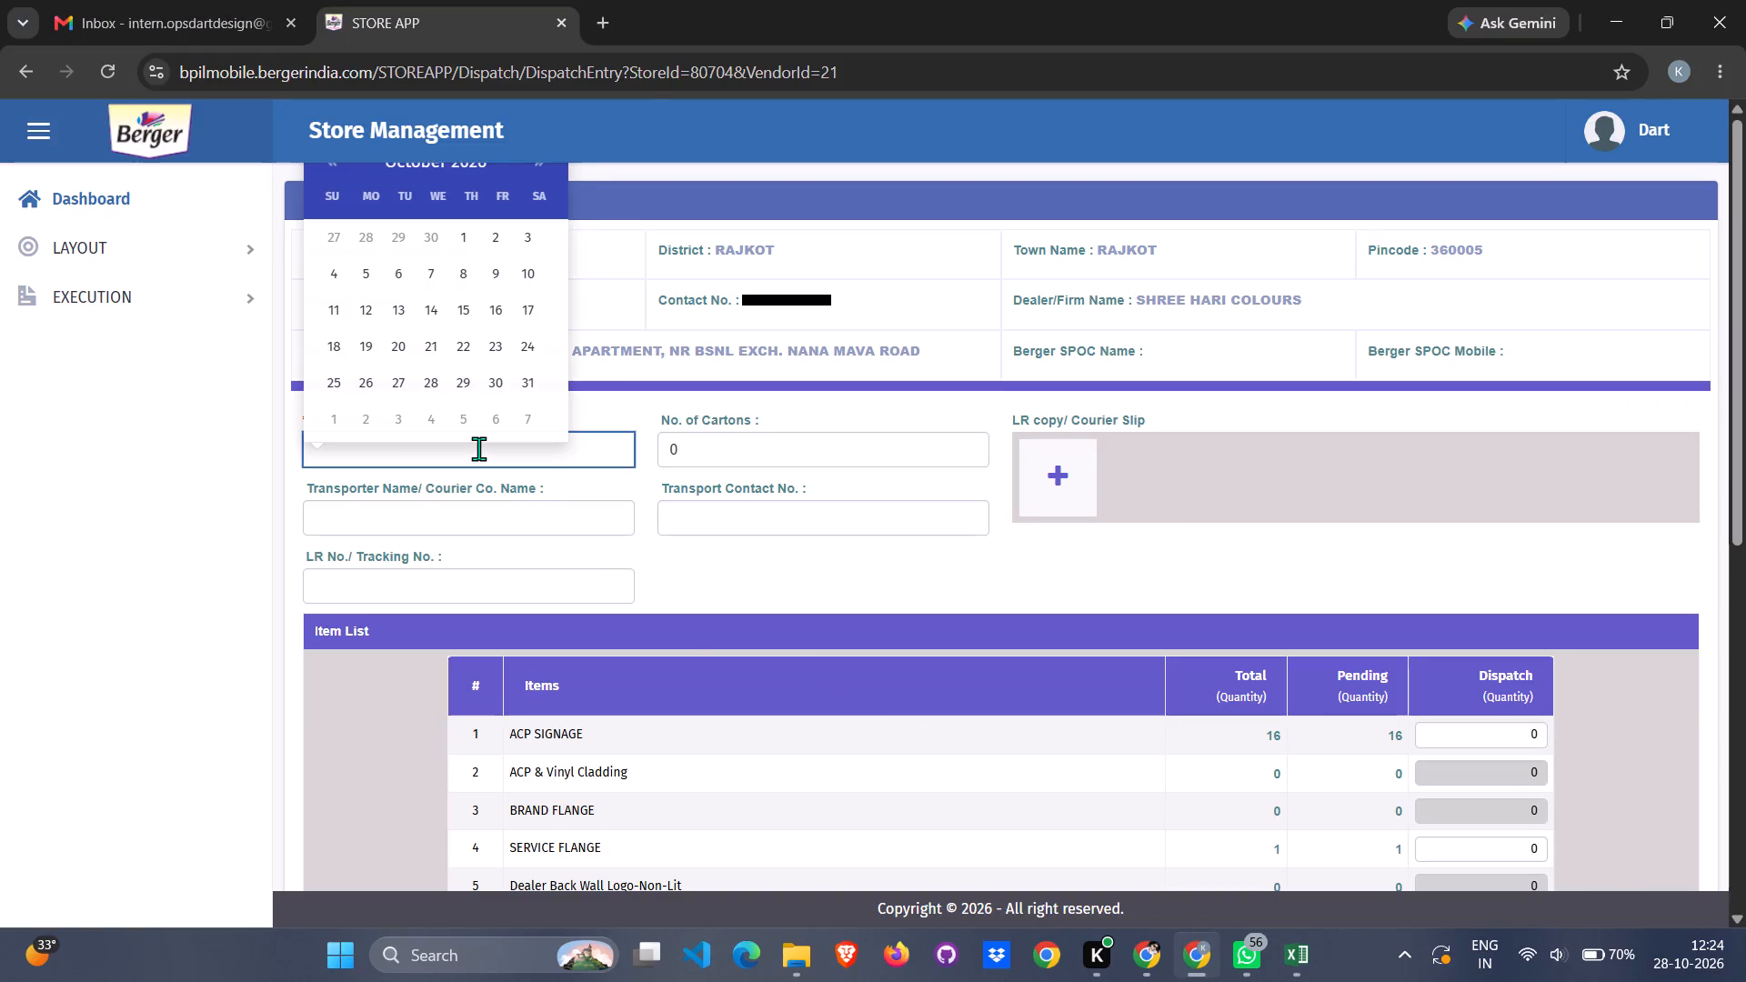
{"action": "key", "text": "ctrl+v"}
{"action": "left_click", "coordinate": [790, 510]}
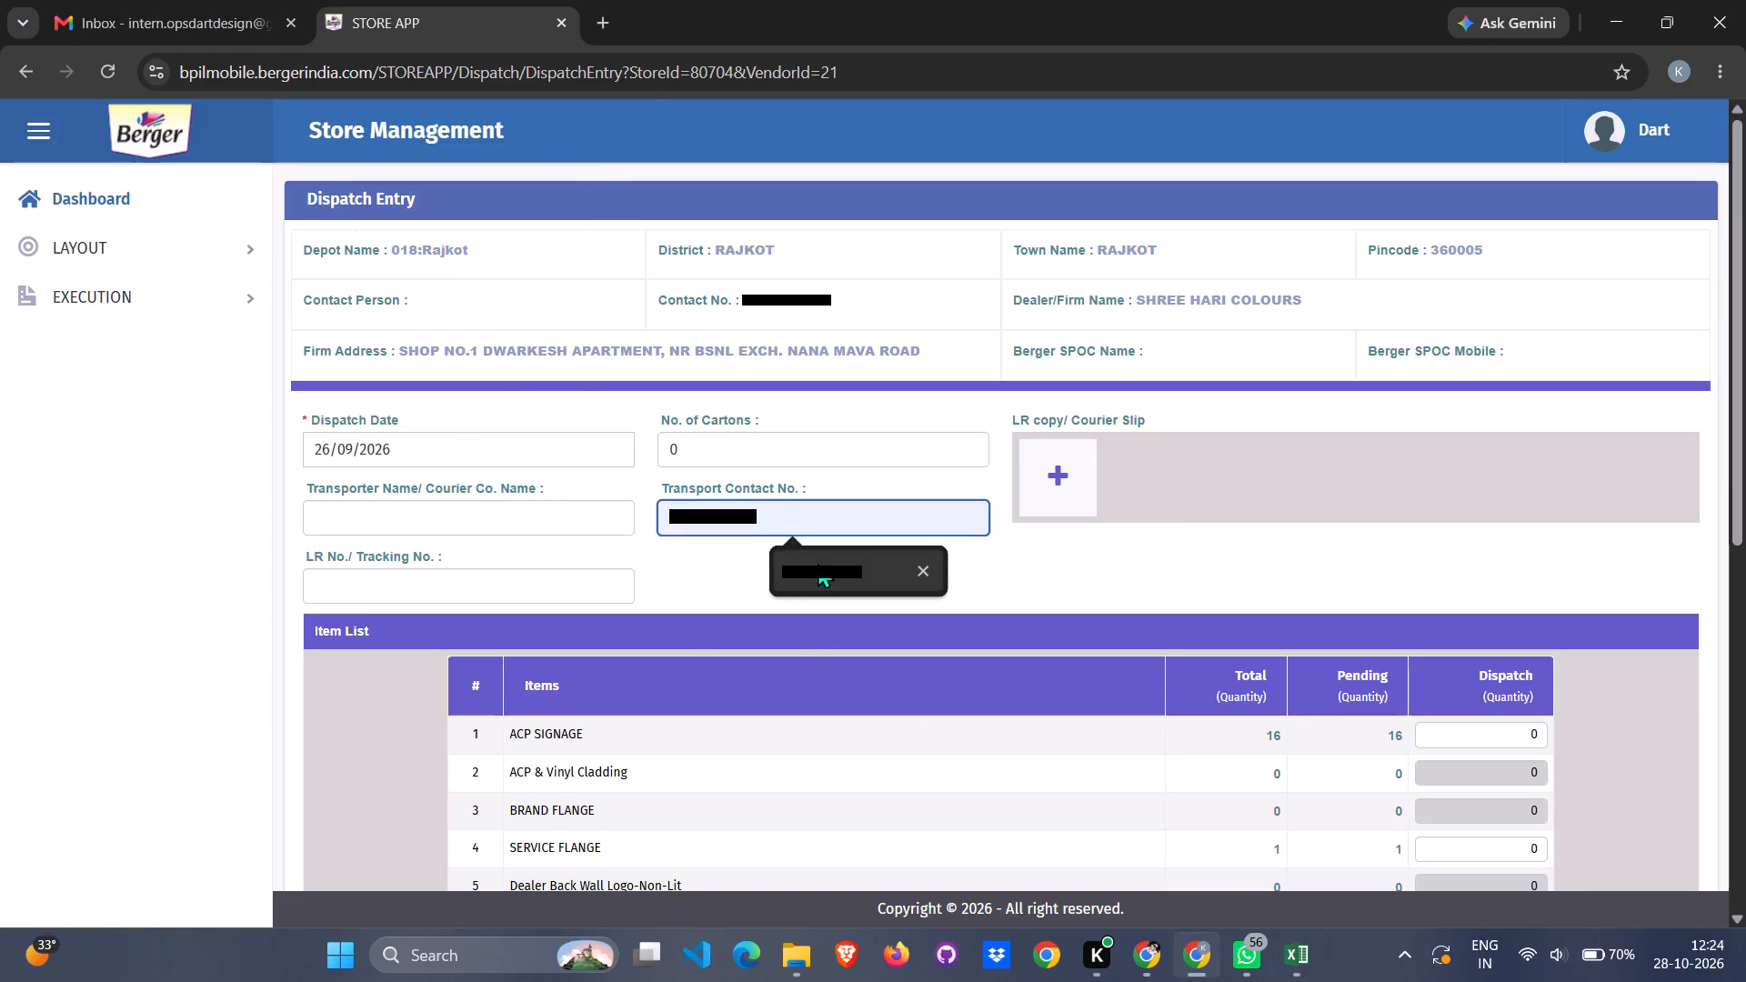
{"action": "left_click", "coordinate": [818, 563]}
Copy the pending quantities into the dispatch quantities for ACP SIGNAGE (16) and SERVICE FLANGE (1).
{"action": "scroll", "coordinate": [793, 644], "scroll_direction": "down", "scroll_amount": 11}
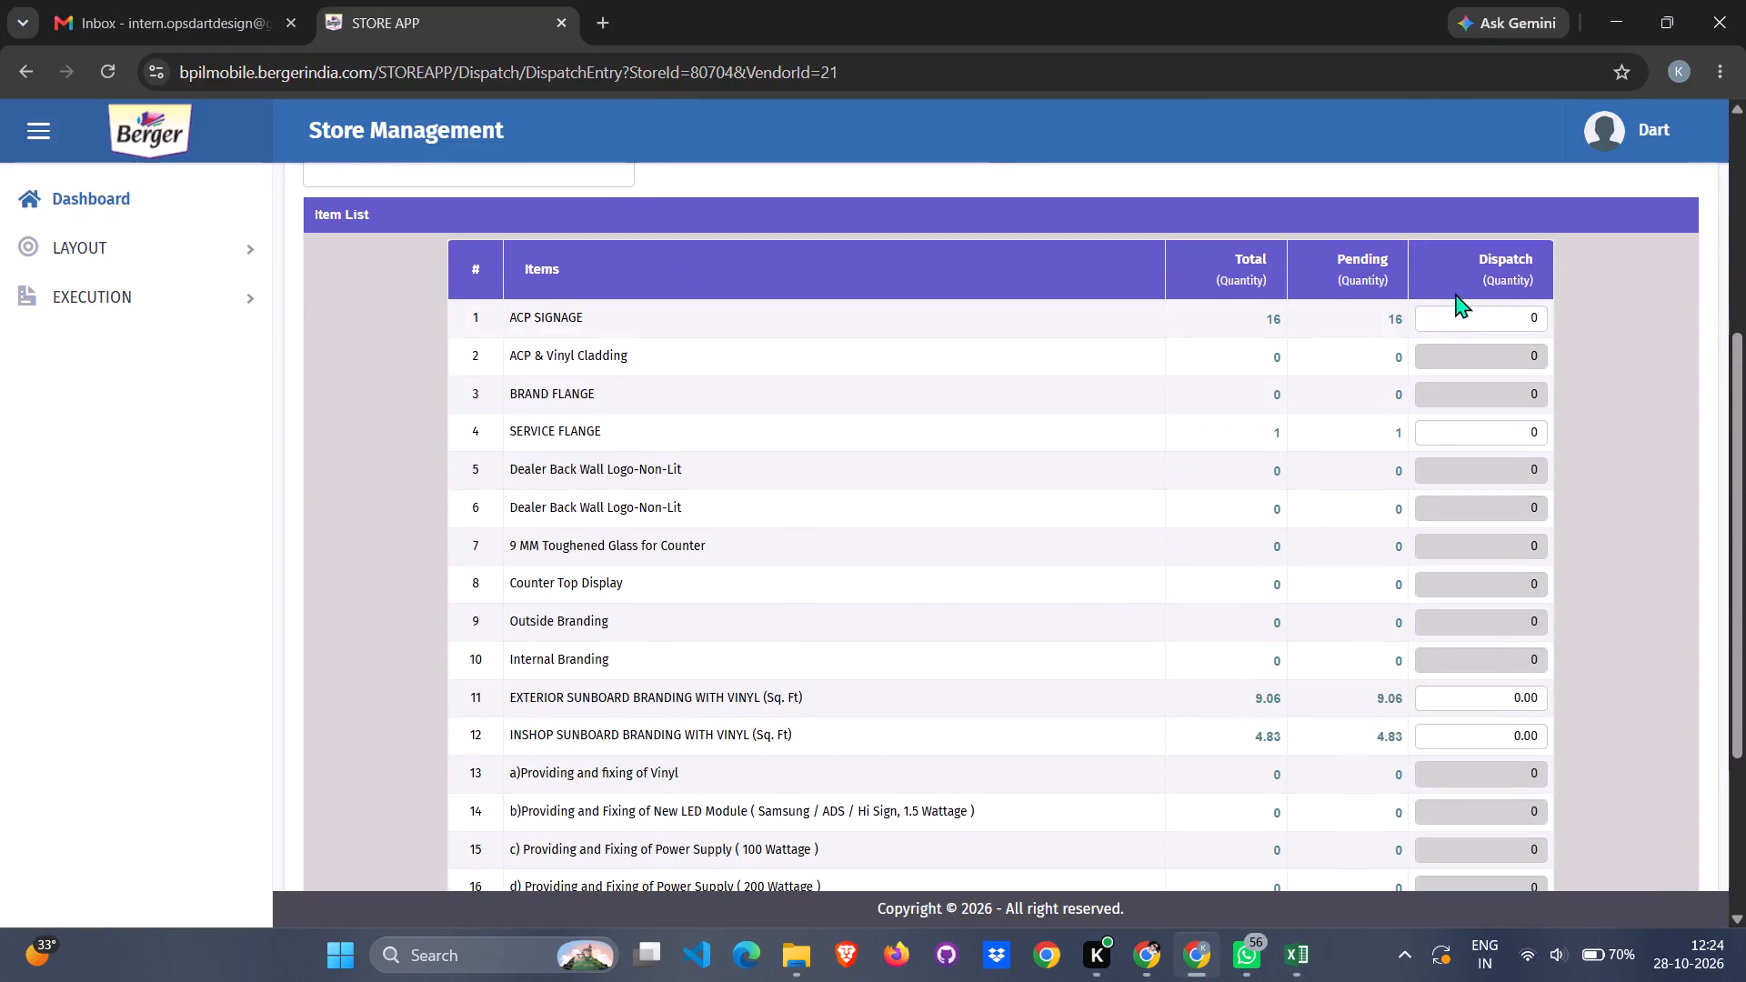
{"action": "double_click", "coordinate": [1397, 315]}
{"action": "key", "text": "ctrl+c"}
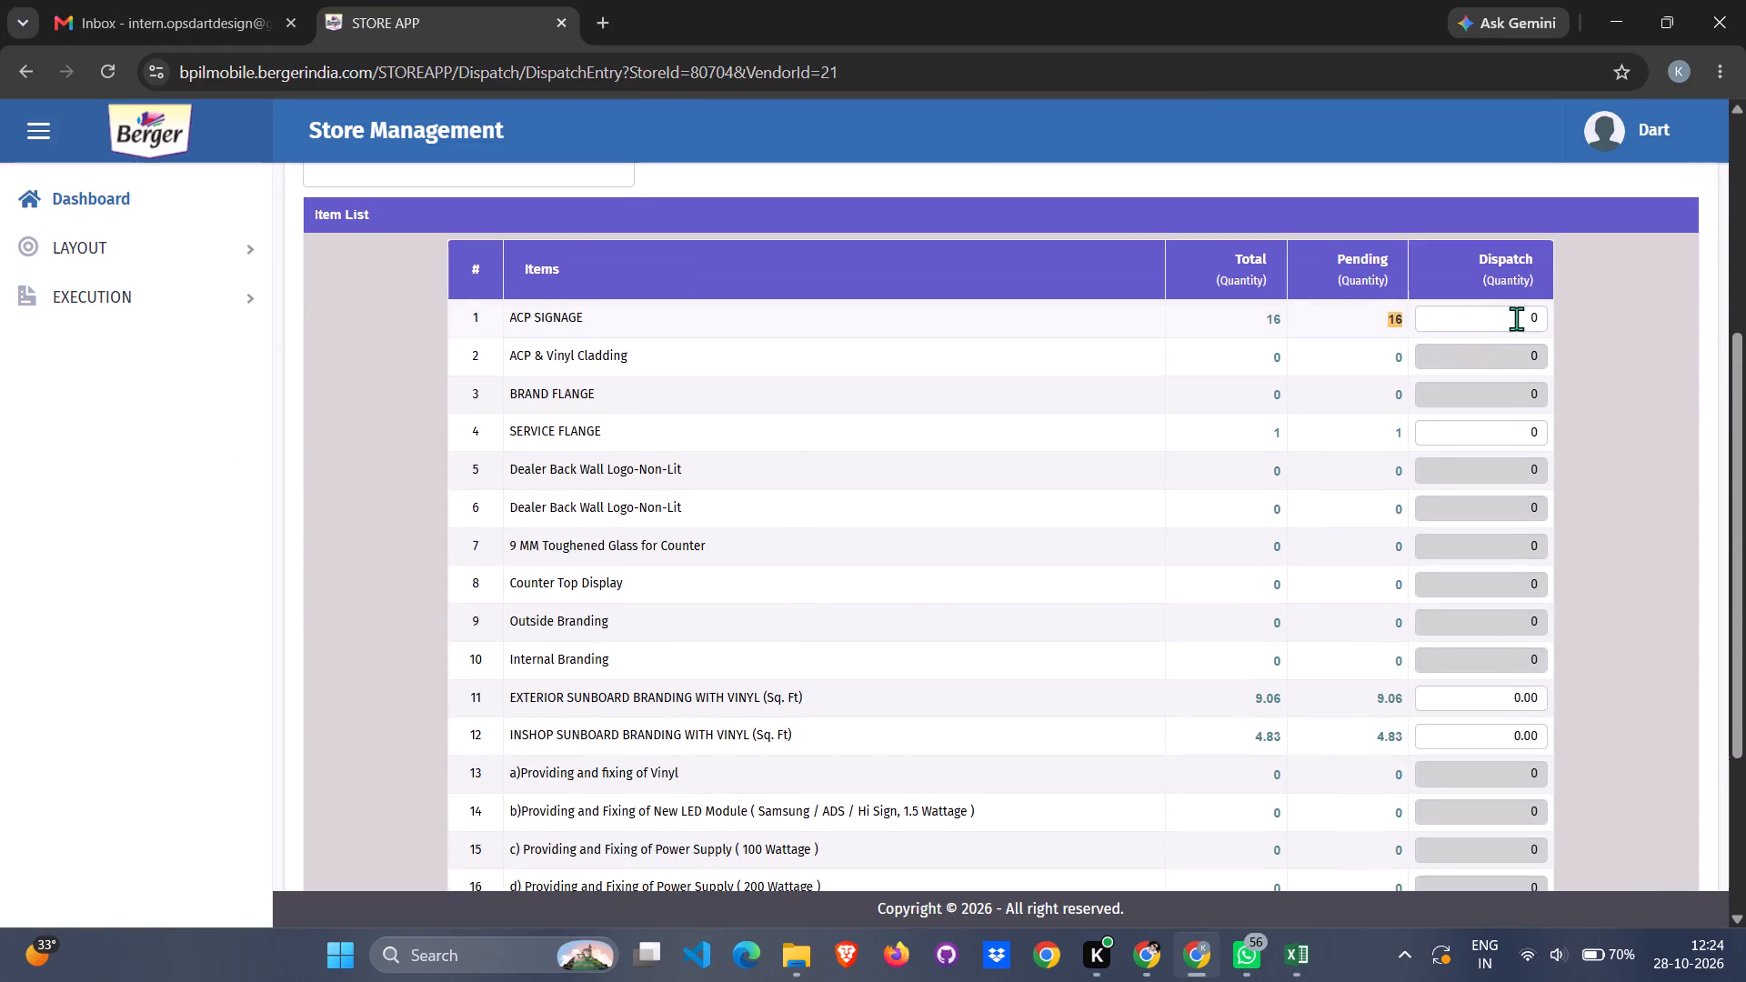
{"action": "double_click", "coordinate": [1517, 312]}
{"action": "key", "text": "ctrl+v"}
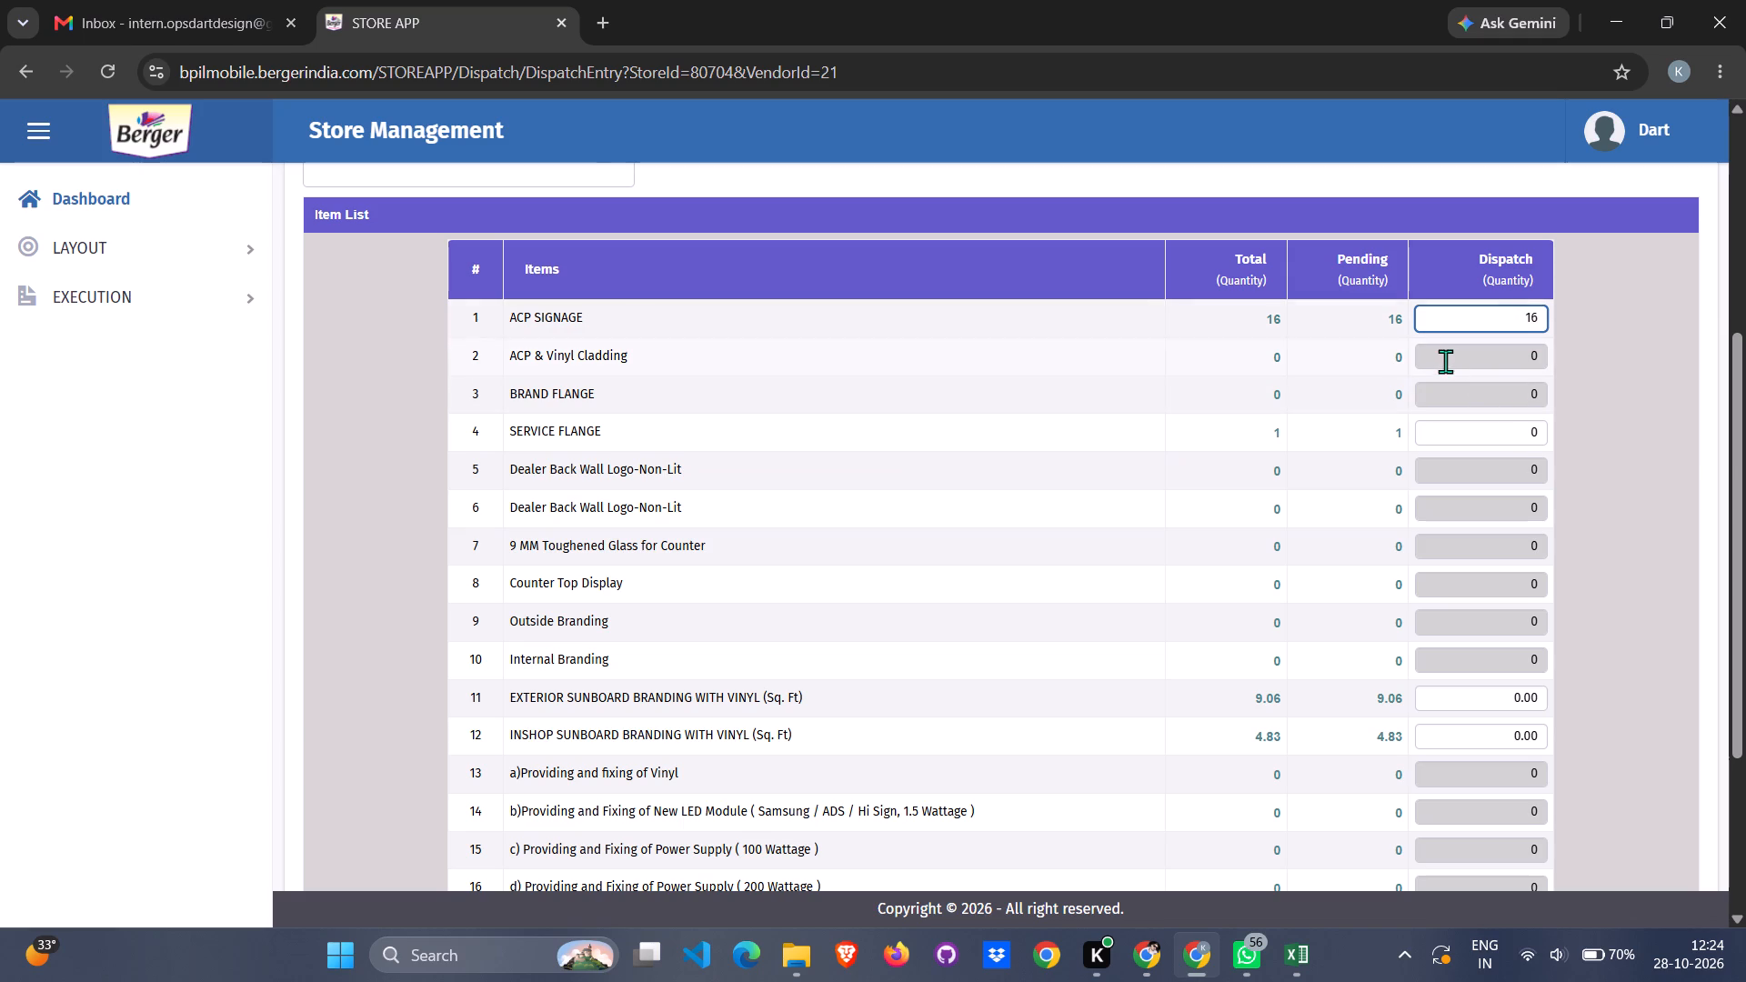
{"action": "double_click", "coordinate": [1392, 434]}
{"action": "key", "text": "ctrl+c"}
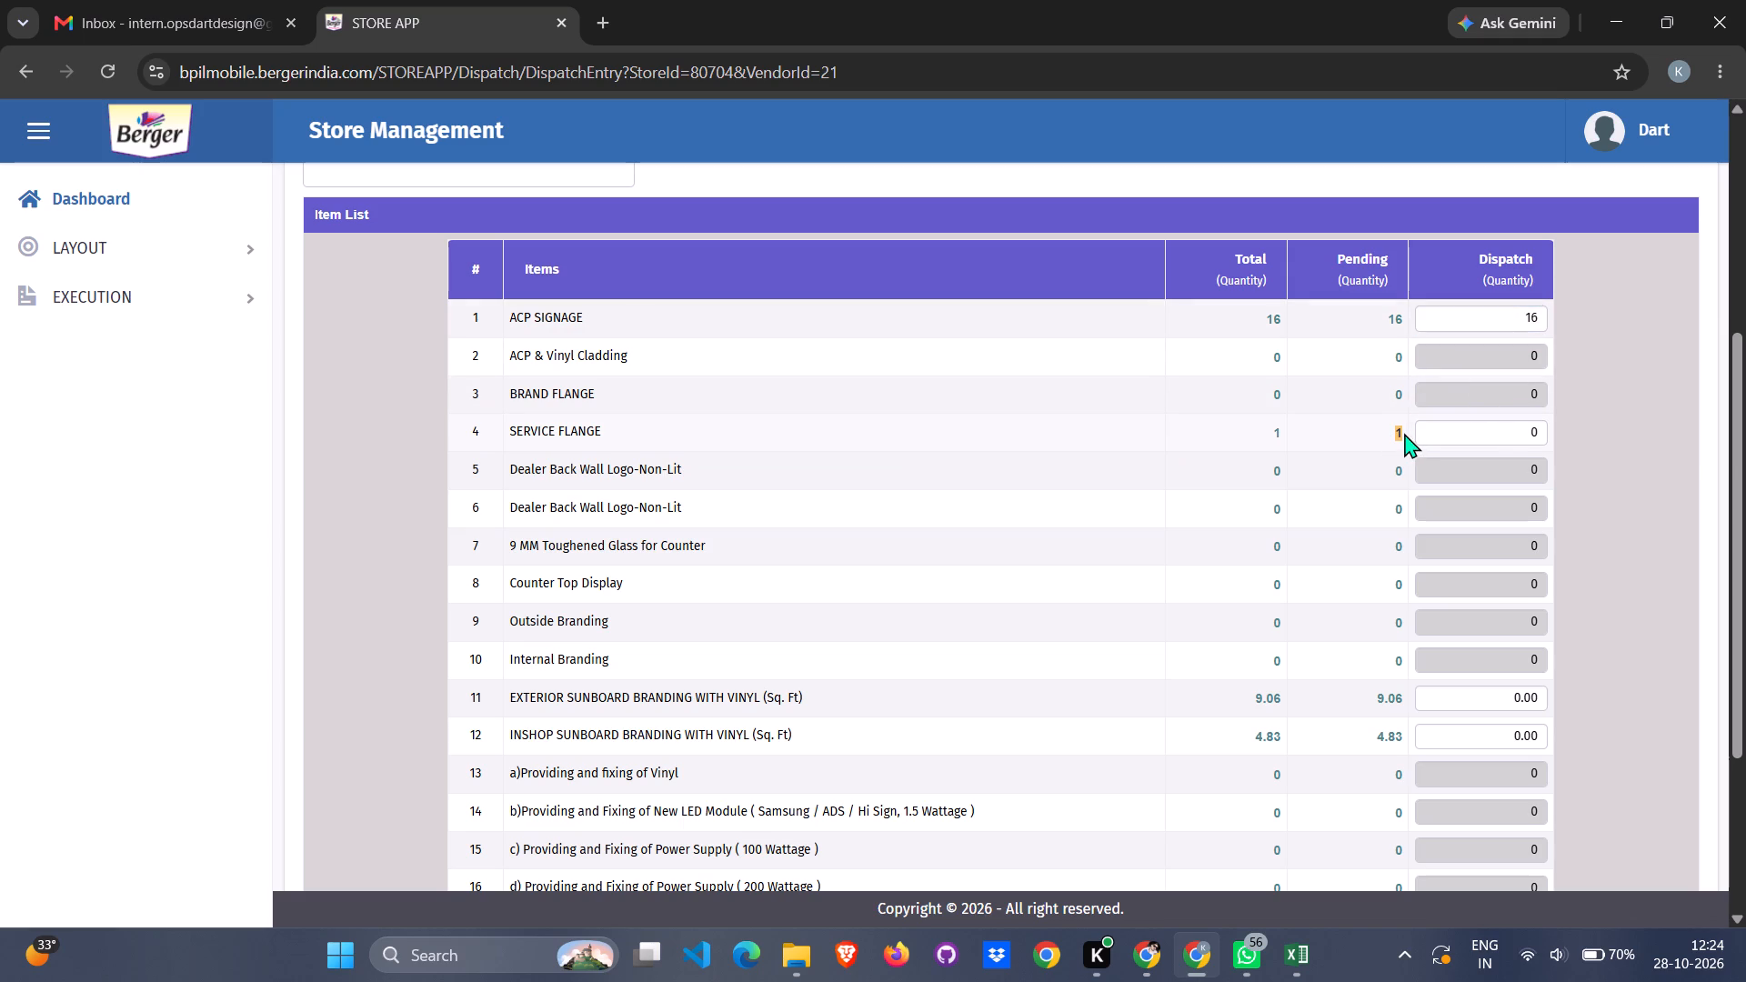
{"action": "double_click", "coordinate": [1512, 429]}
{"action": "key", "text": "ctrl+v"}
Copy the pending quantities into the dispatch quantities for exterior sunboard branding (9.06 sq. ft) and inshop sunboard branding (4.83 sq. ft).
{"action": "scroll", "coordinate": [1496, 440], "scroll_direction": "down", "scroll_amount": 4}
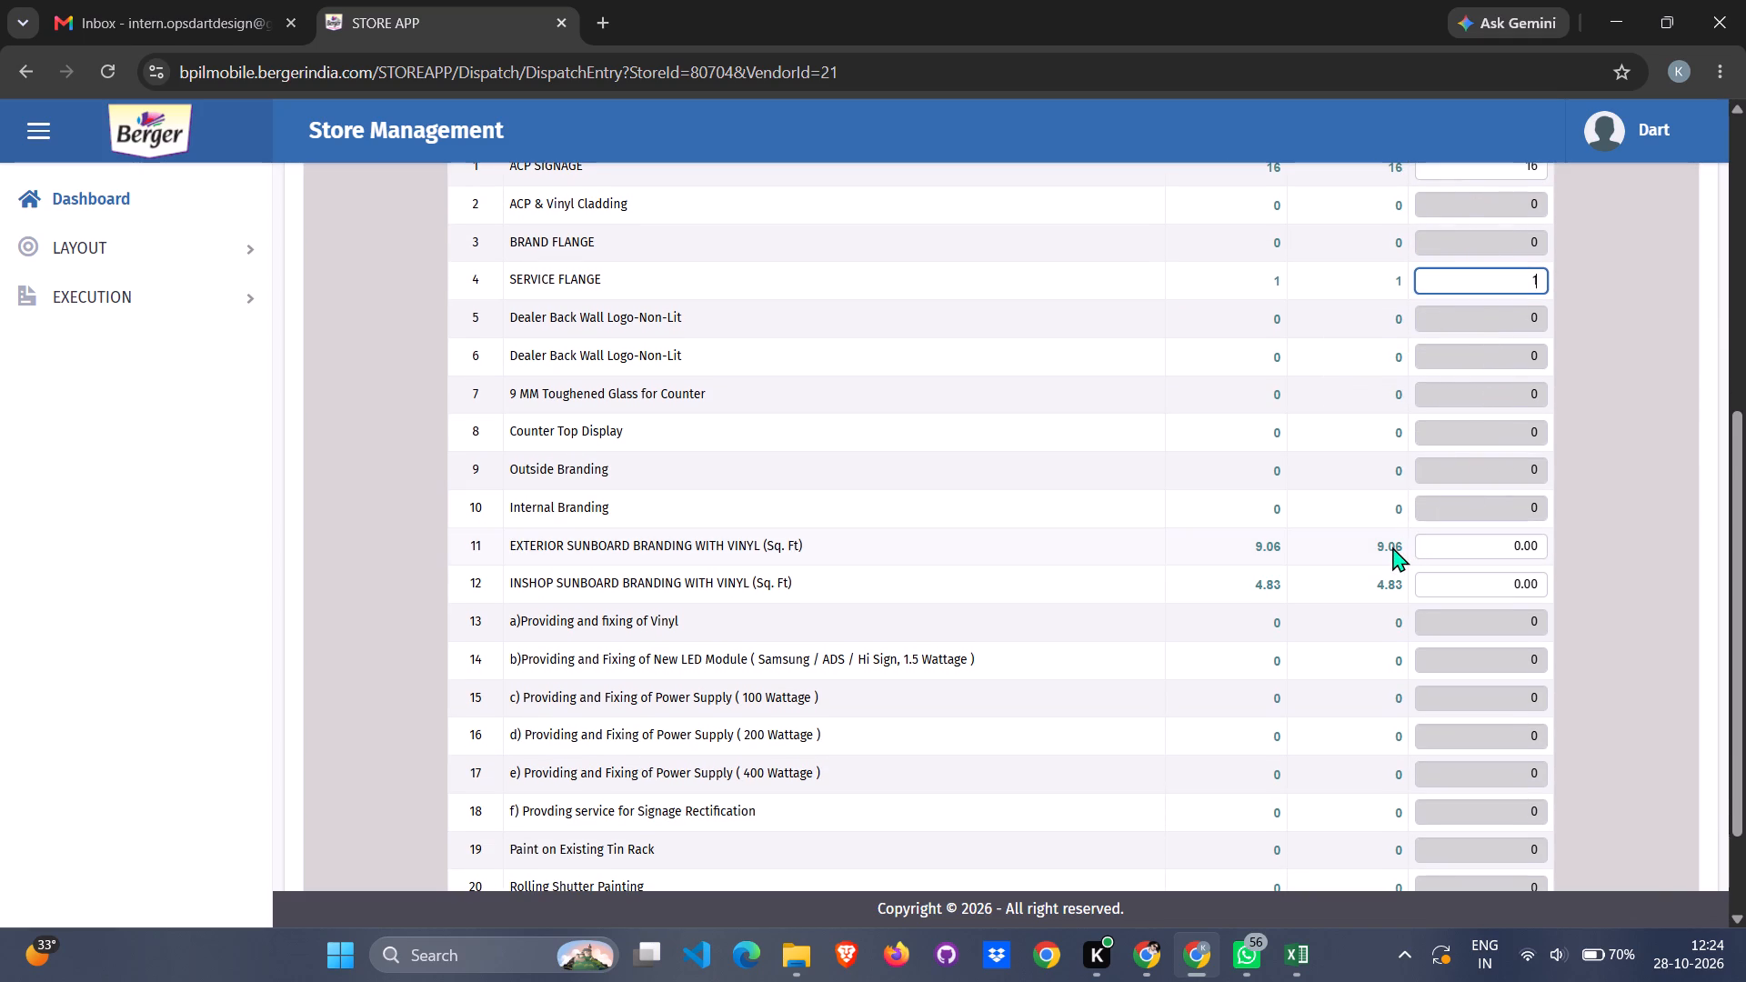
{"action": "double_click", "coordinate": [1392, 546]}
{"action": "key", "text": "ctrl+c"}
{"action": "double_click", "coordinate": [1521, 543]}
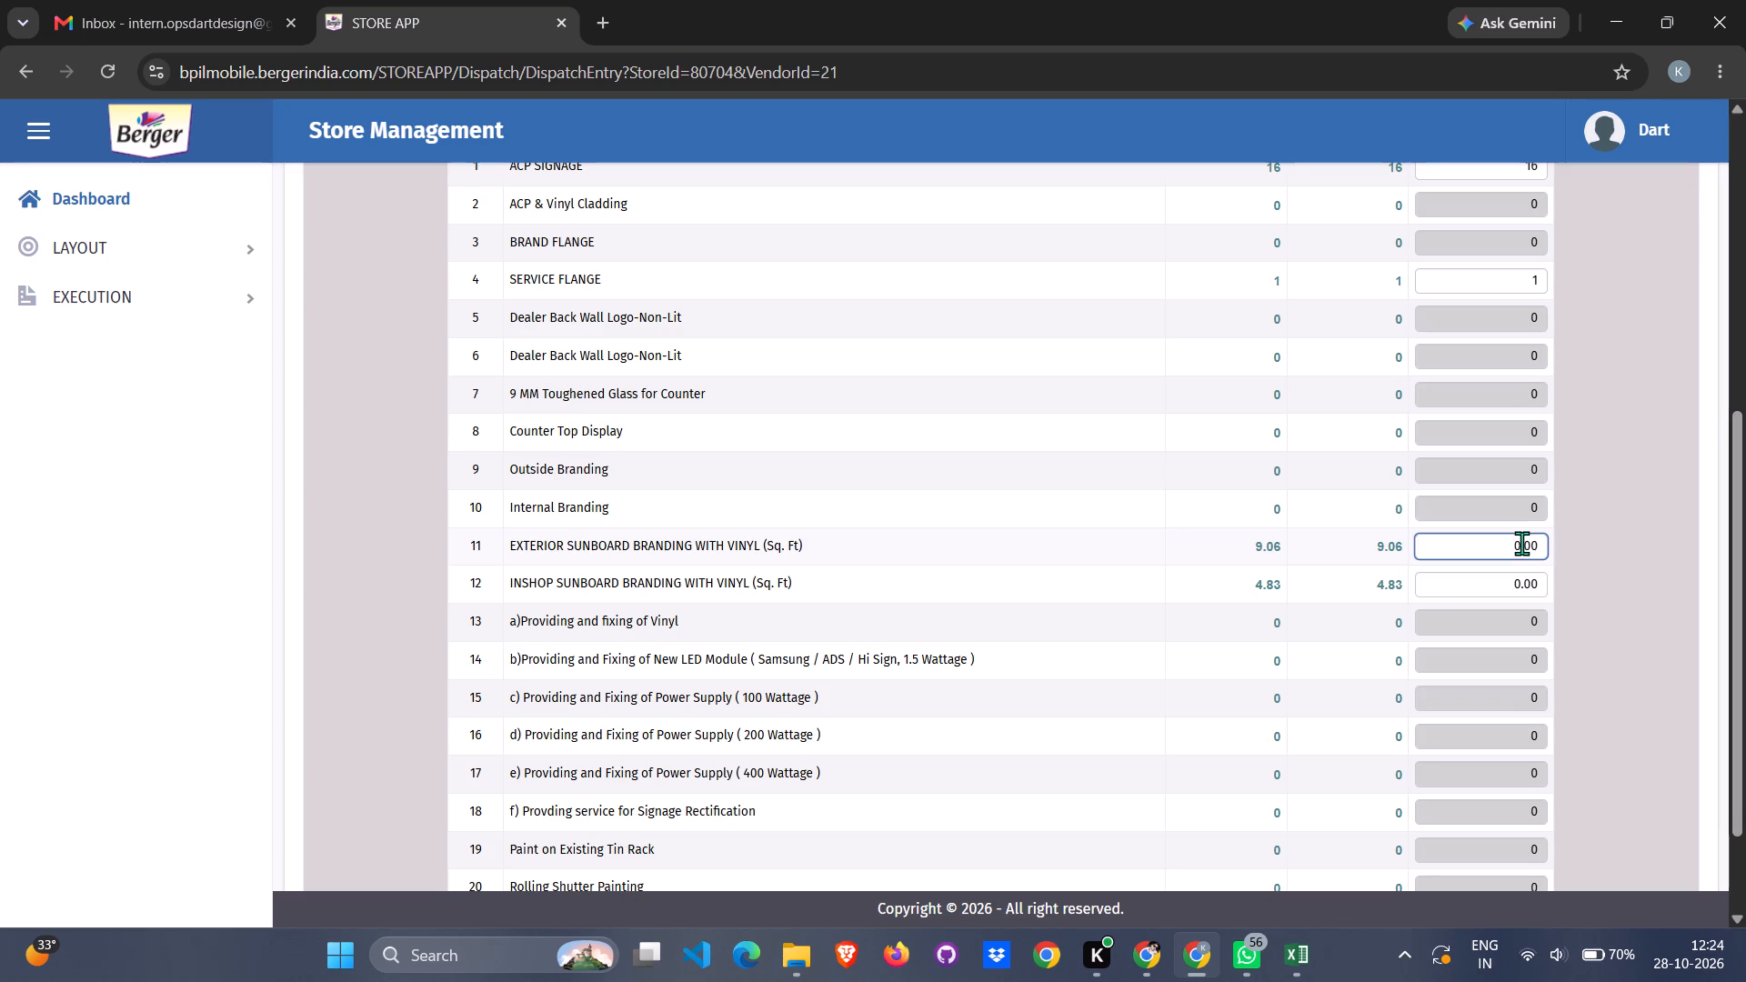
{"action": "key", "text": "ctrl+v"}
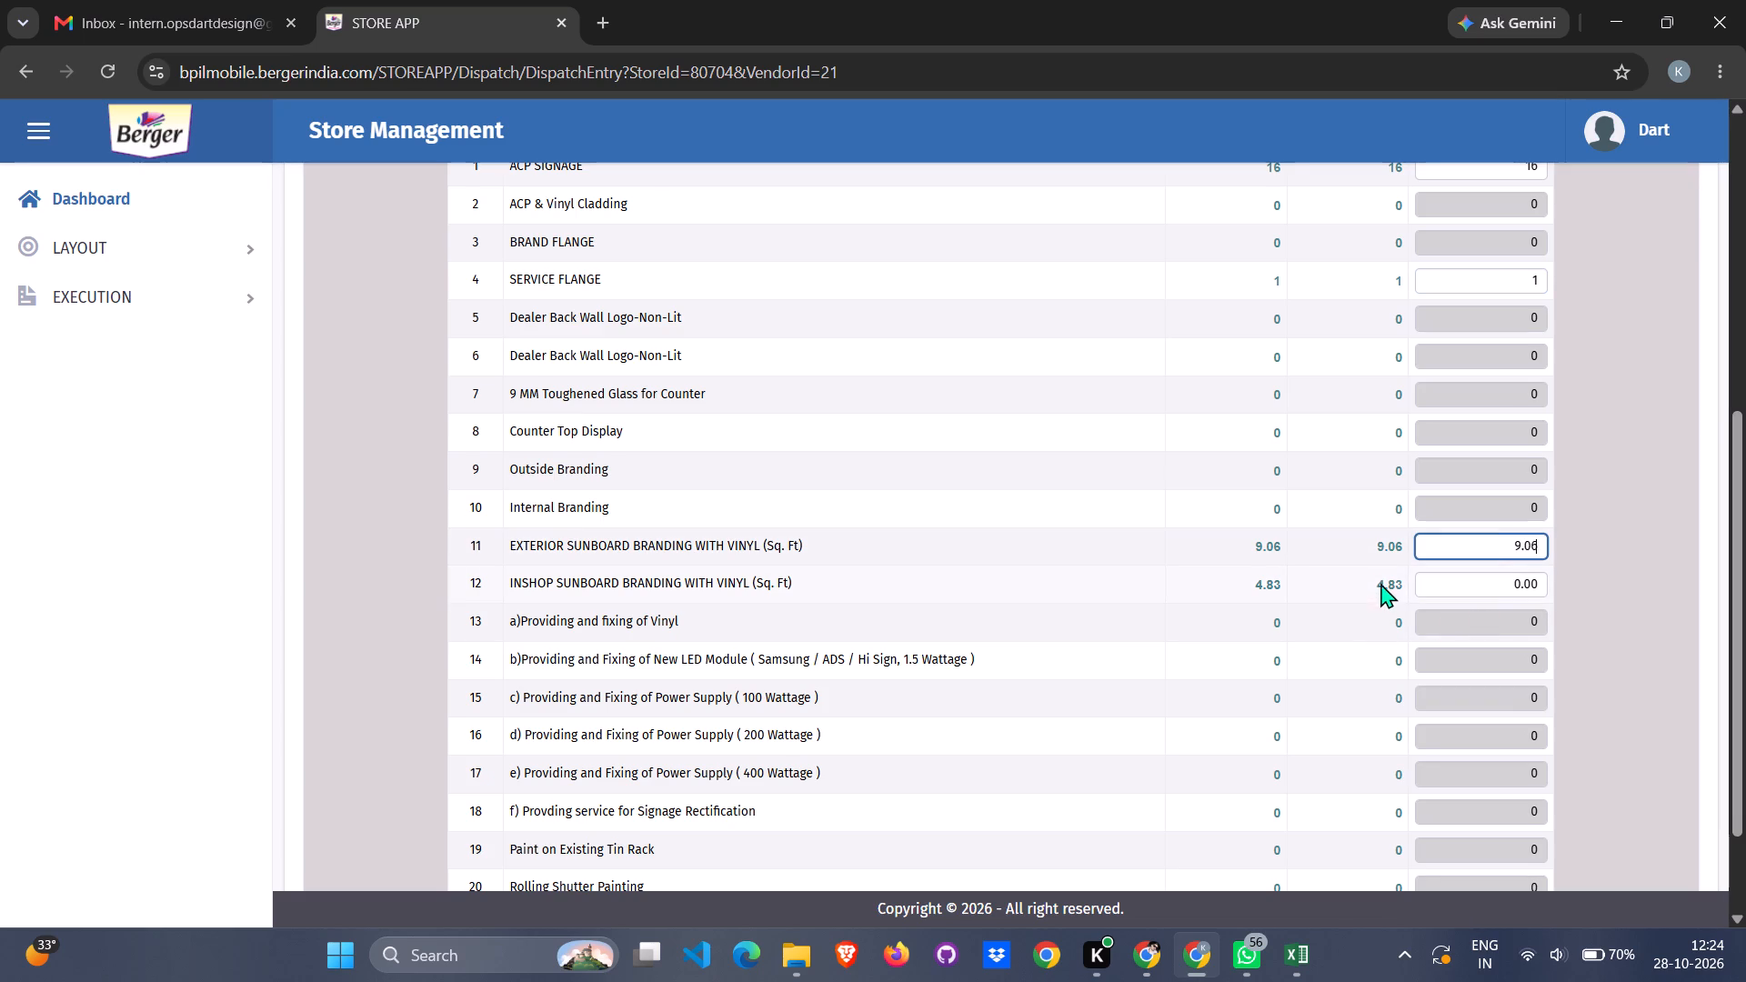
{"action": "double_click", "coordinate": [1383, 577]}
{"action": "key", "text": "ctrl+c"}
{"action": "double_click", "coordinate": [1512, 586]}
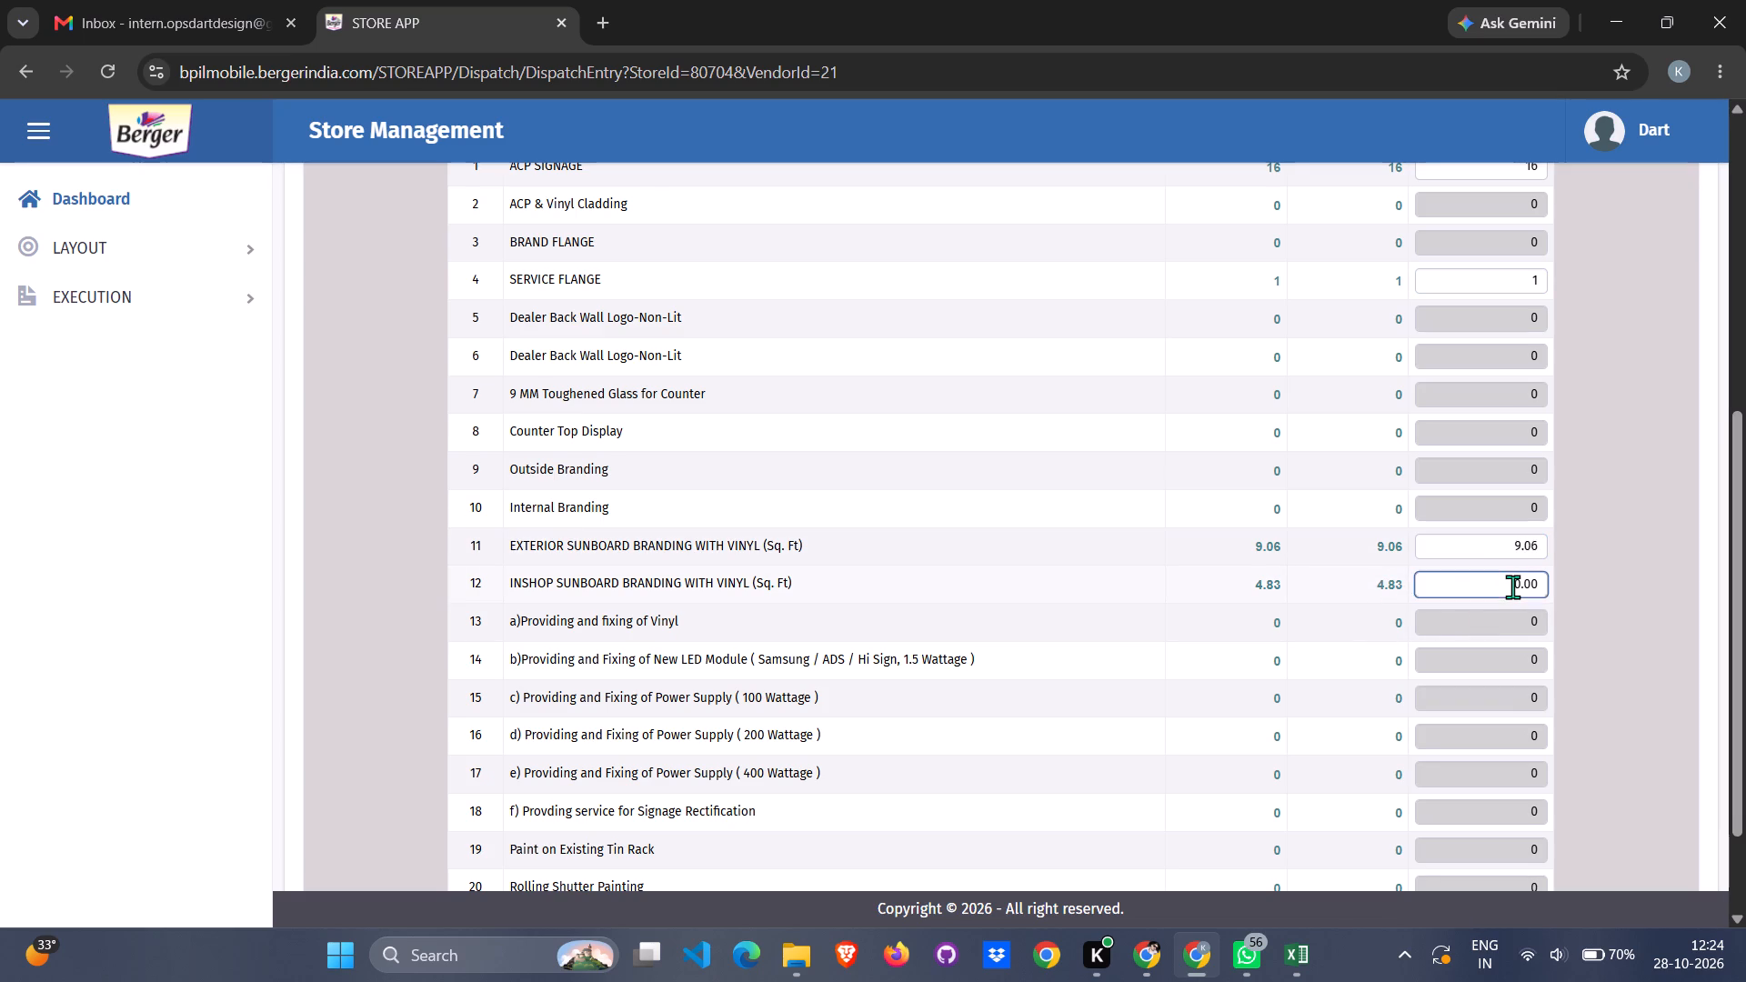
{"action": "key", "text": "ctrl+v"}
{"action": "scroll", "coordinate": [1415, 591], "scroll_direction": "down", "scroll_amount": 5}
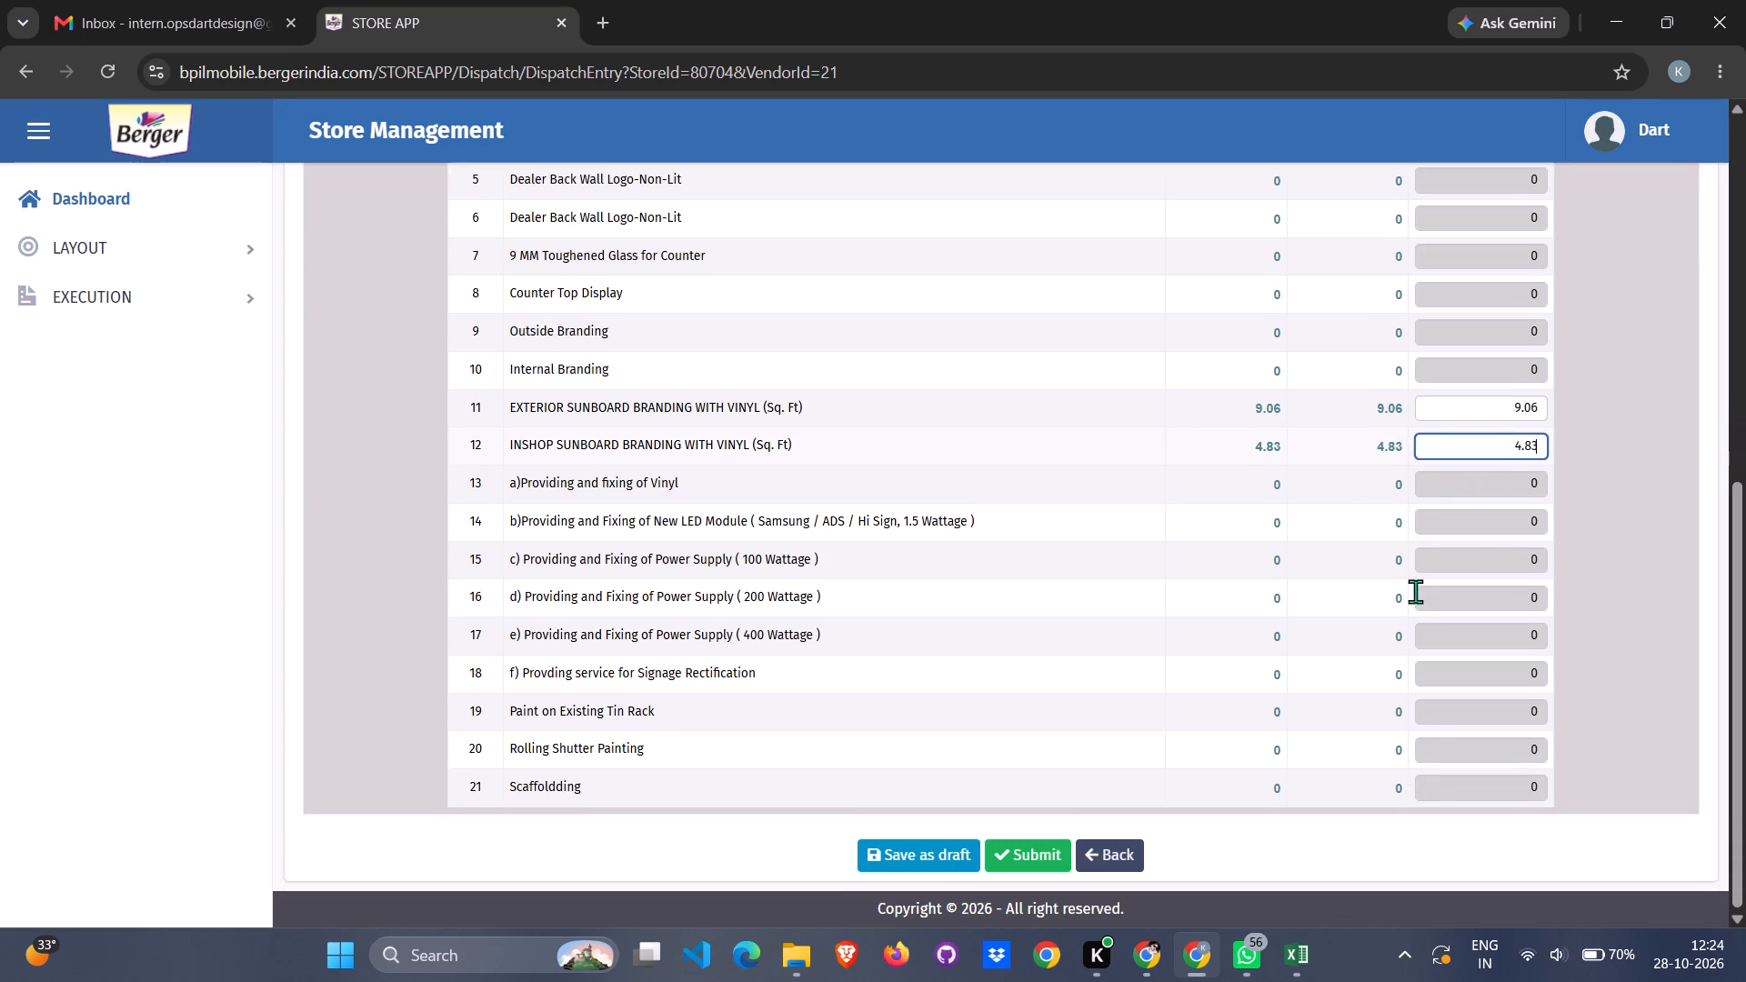
Review the completed SHREE HARI COLOURS dispatch entry, submit it with confirmation, and dismiss the resulting notice.
{"action": "scroll", "coordinate": [1415, 591], "scroll_direction": "down", "scroll_amount": 4}
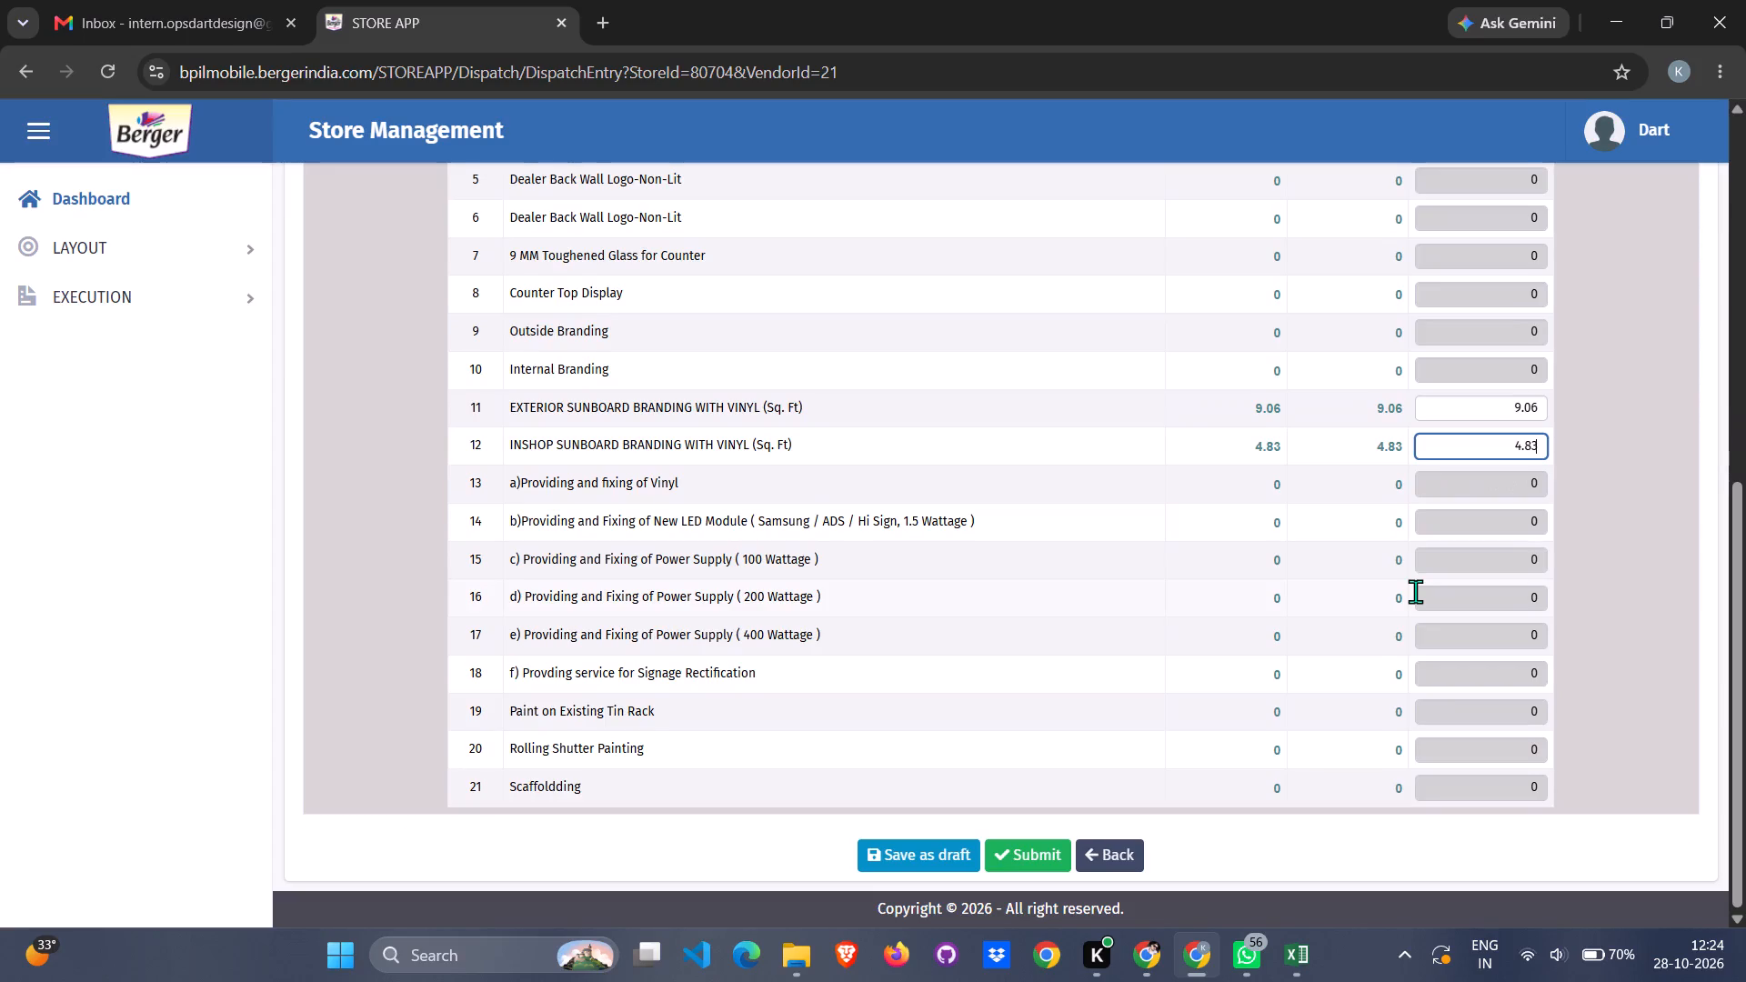
{"action": "scroll", "coordinate": [1415, 591], "scroll_direction": "up", "scroll_amount": 9}
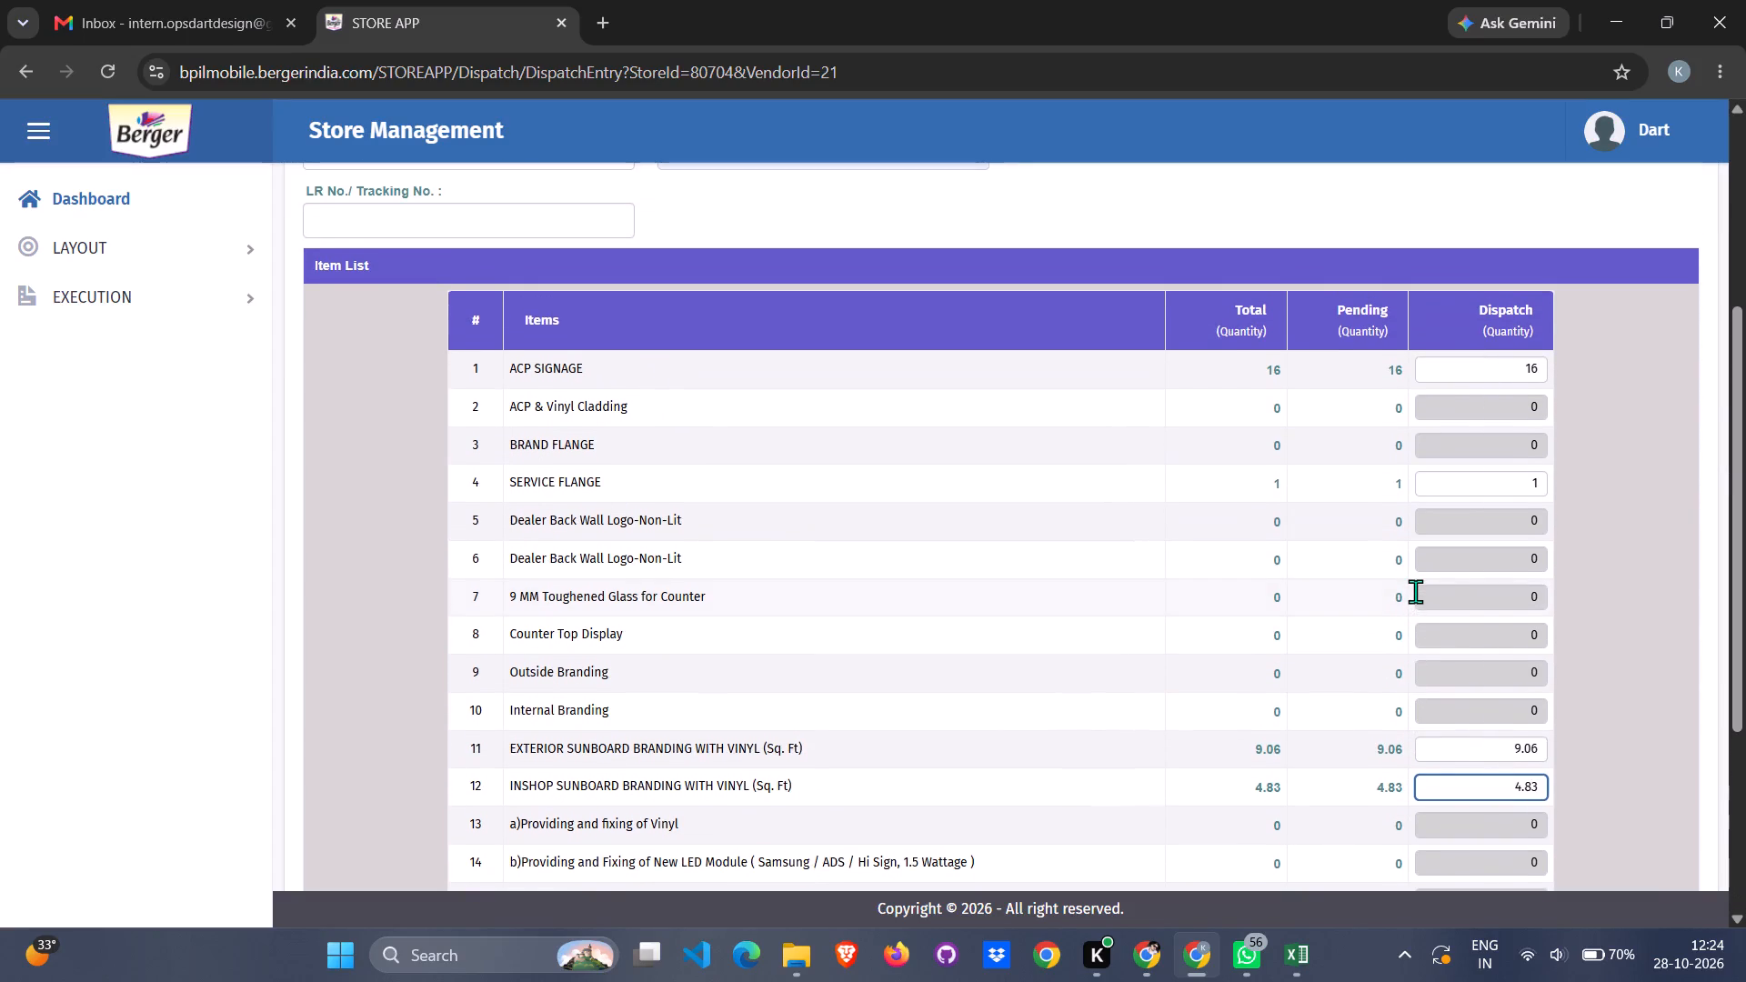
{"action": "scroll", "coordinate": [1415, 591], "scroll_direction": "down", "scroll_amount": 15}
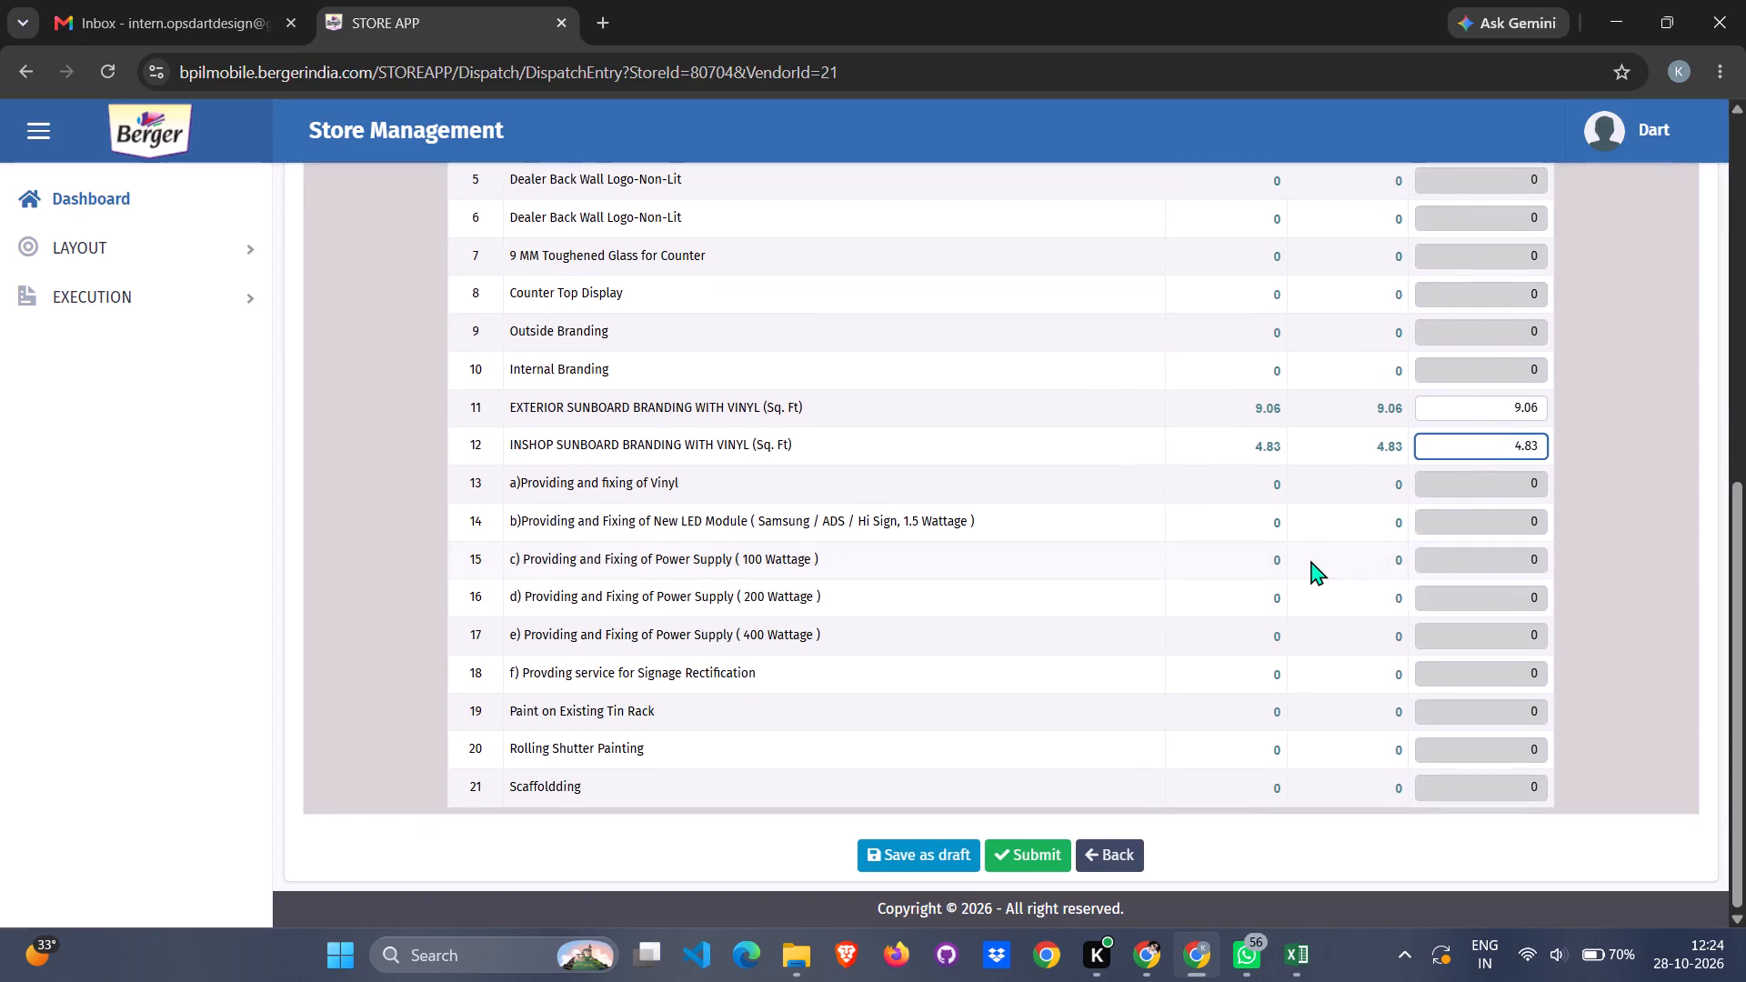
{"action": "scroll", "coordinate": [1310, 560], "scroll_direction": "up", "scroll_amount": 6}
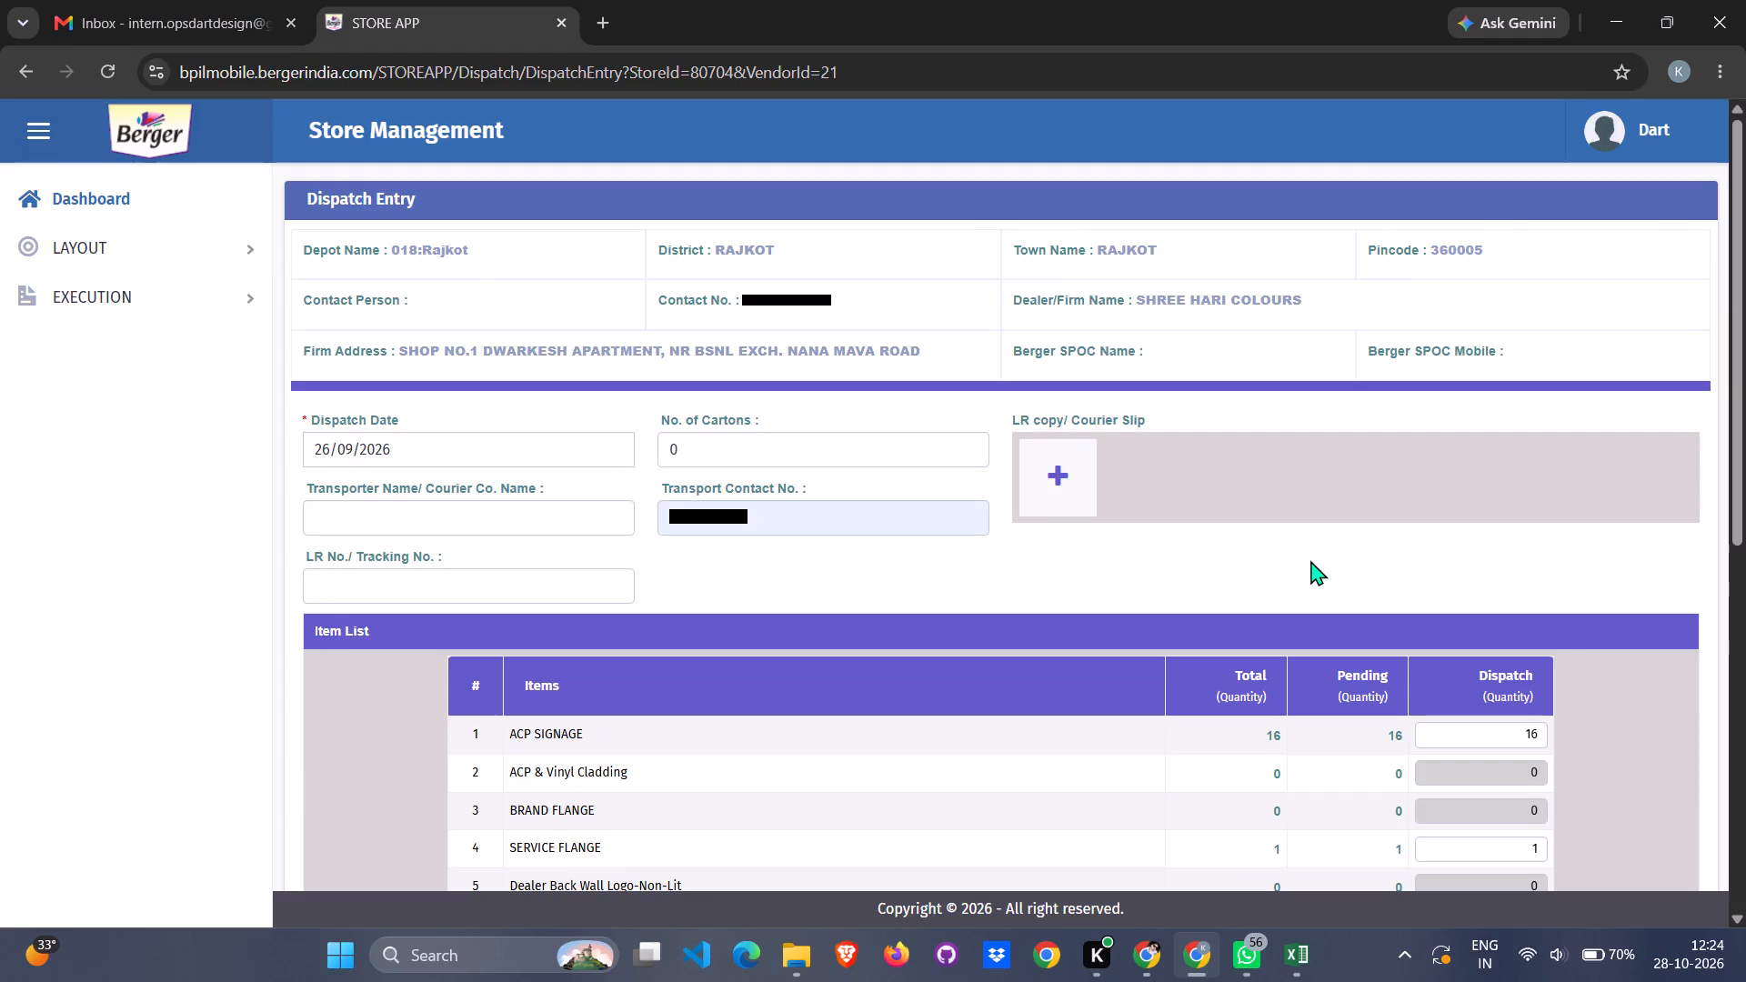
{"action": "scroll", "coordinate": [1310, 560], "scroll_direction": "down", "scroll_amount": 6}
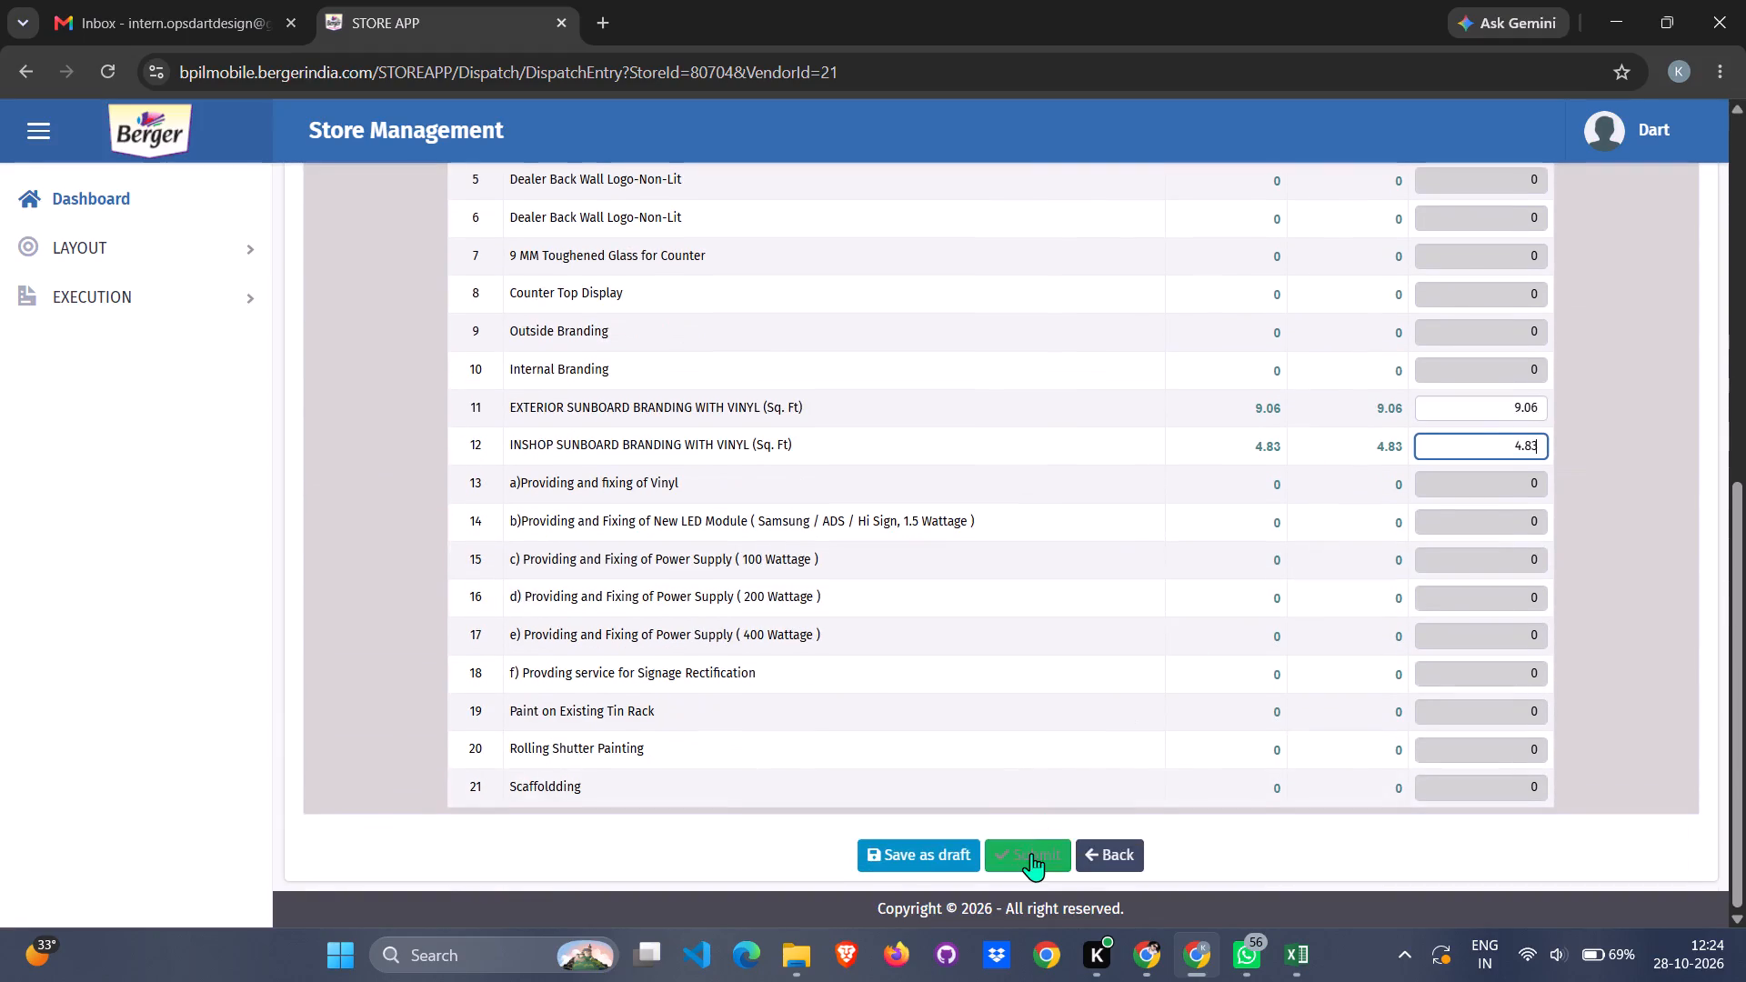
{"action": "scroll", "coordinate": [1075, 778], "scroll_direction": "up", "scroll_amount": 3}
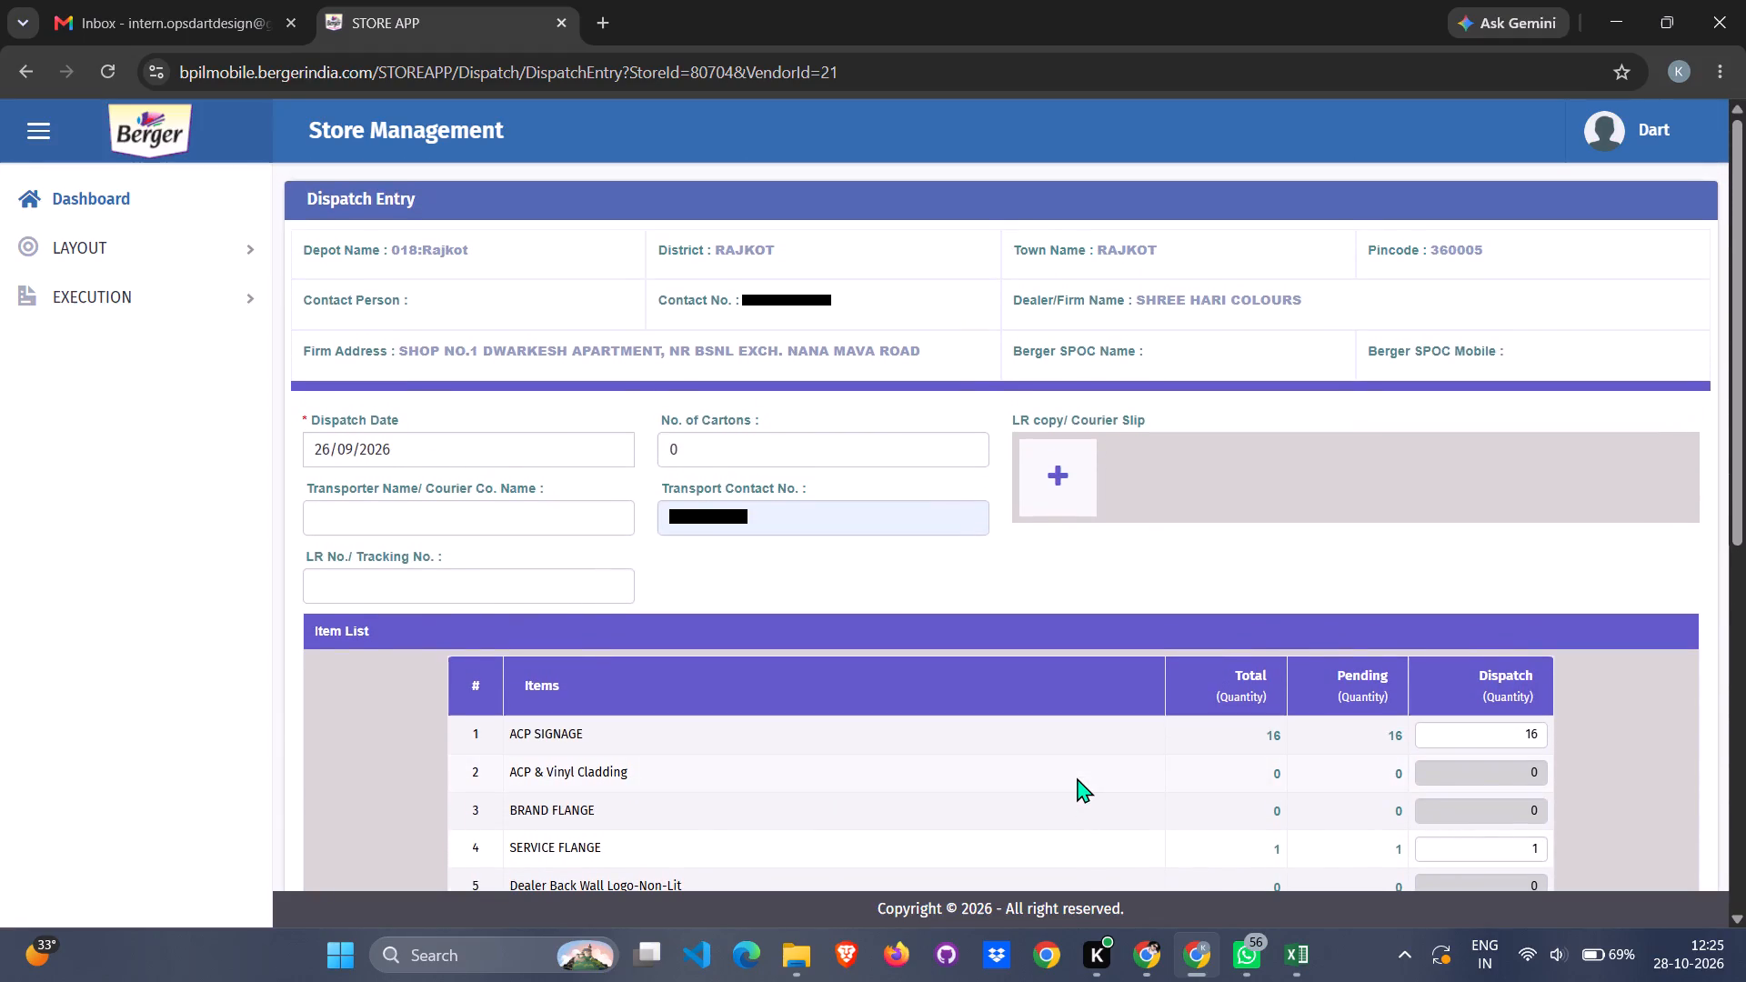
{"action": "scroll", "coordinate": [1077, 777], "scroll_direction": "down", "scroll_amount": 8}
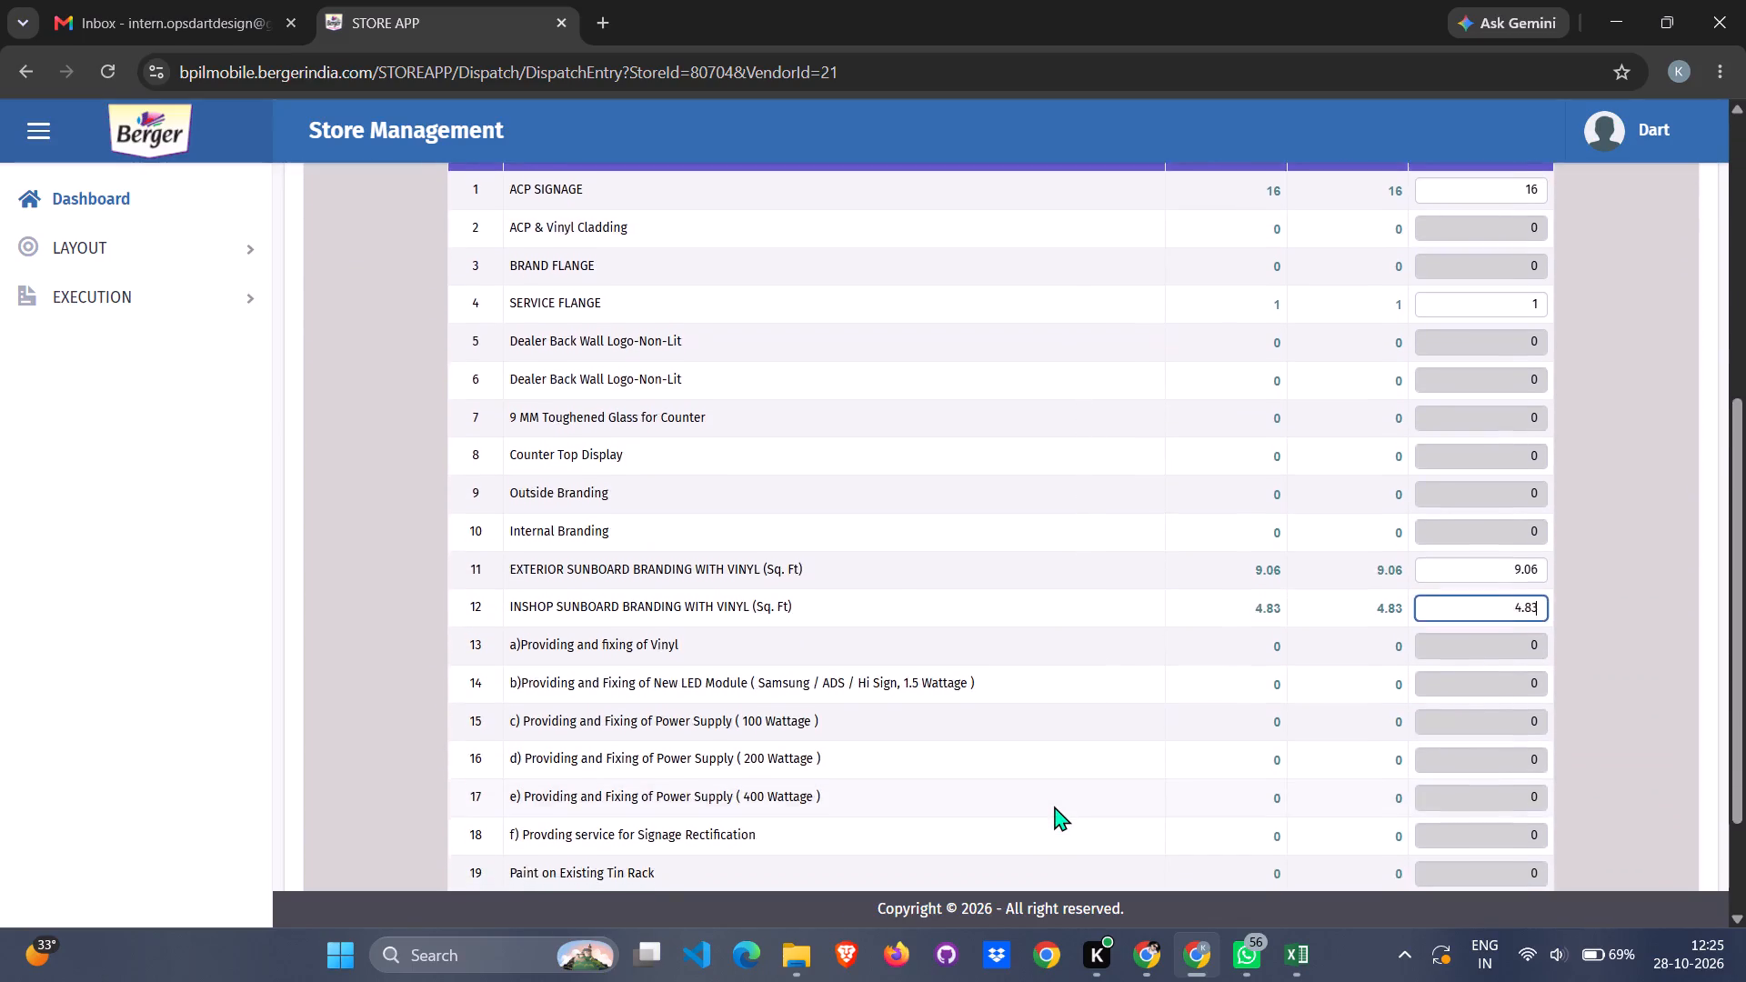
{"action": "scroll", "coordinate": [1054, 806], "scroll_direction": "down", "scroll_amount": 5}
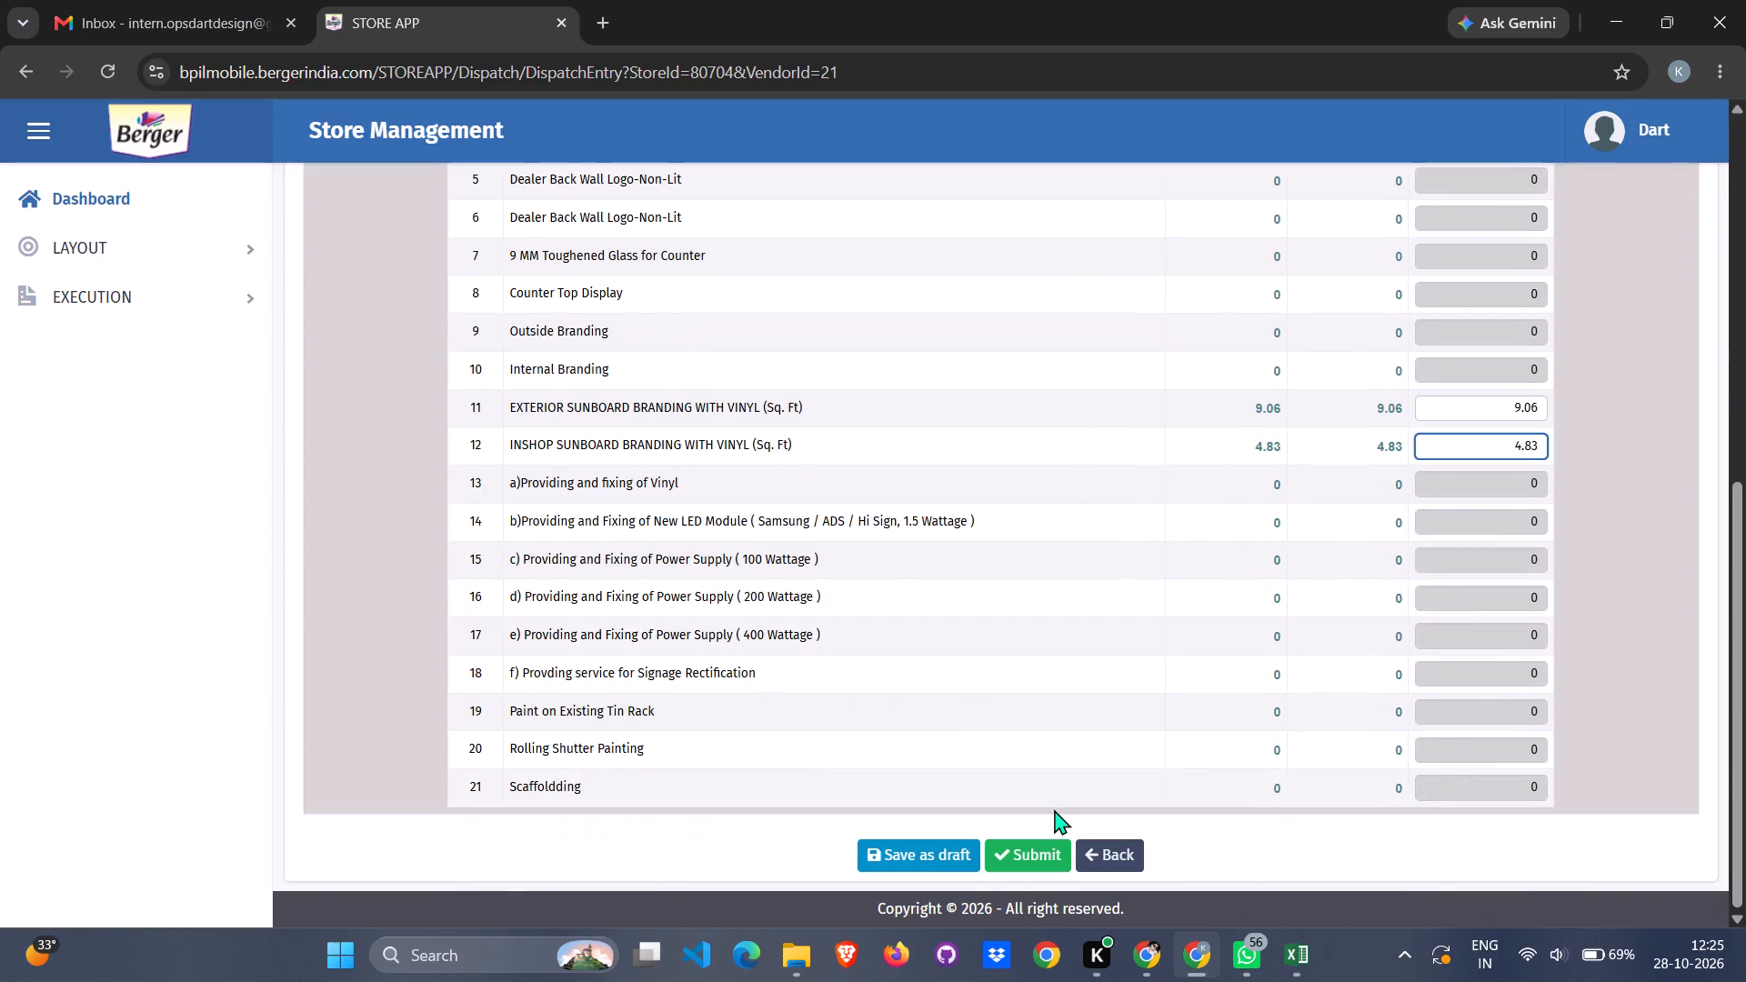
{"action": "left_click", "coordinate": [1029, 862]}
{"action": "left_click", "coordinate": [818, 636]}
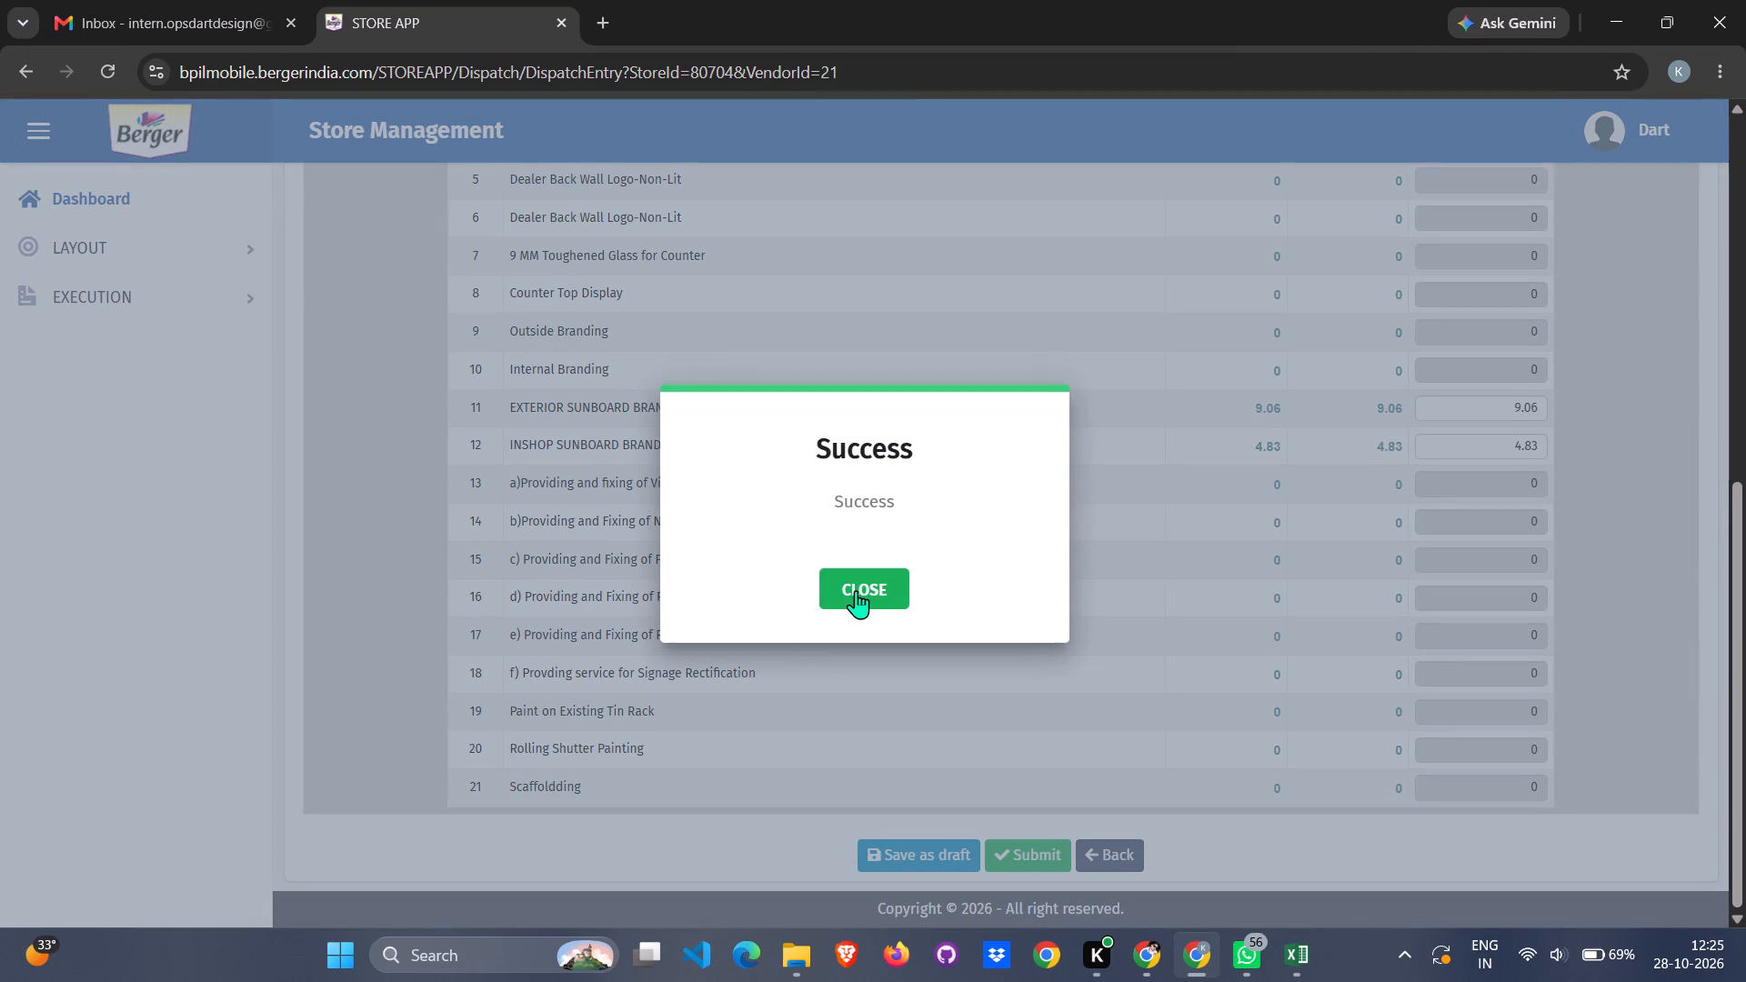
{"action": "left_click", "coordinate": [856, 590]}
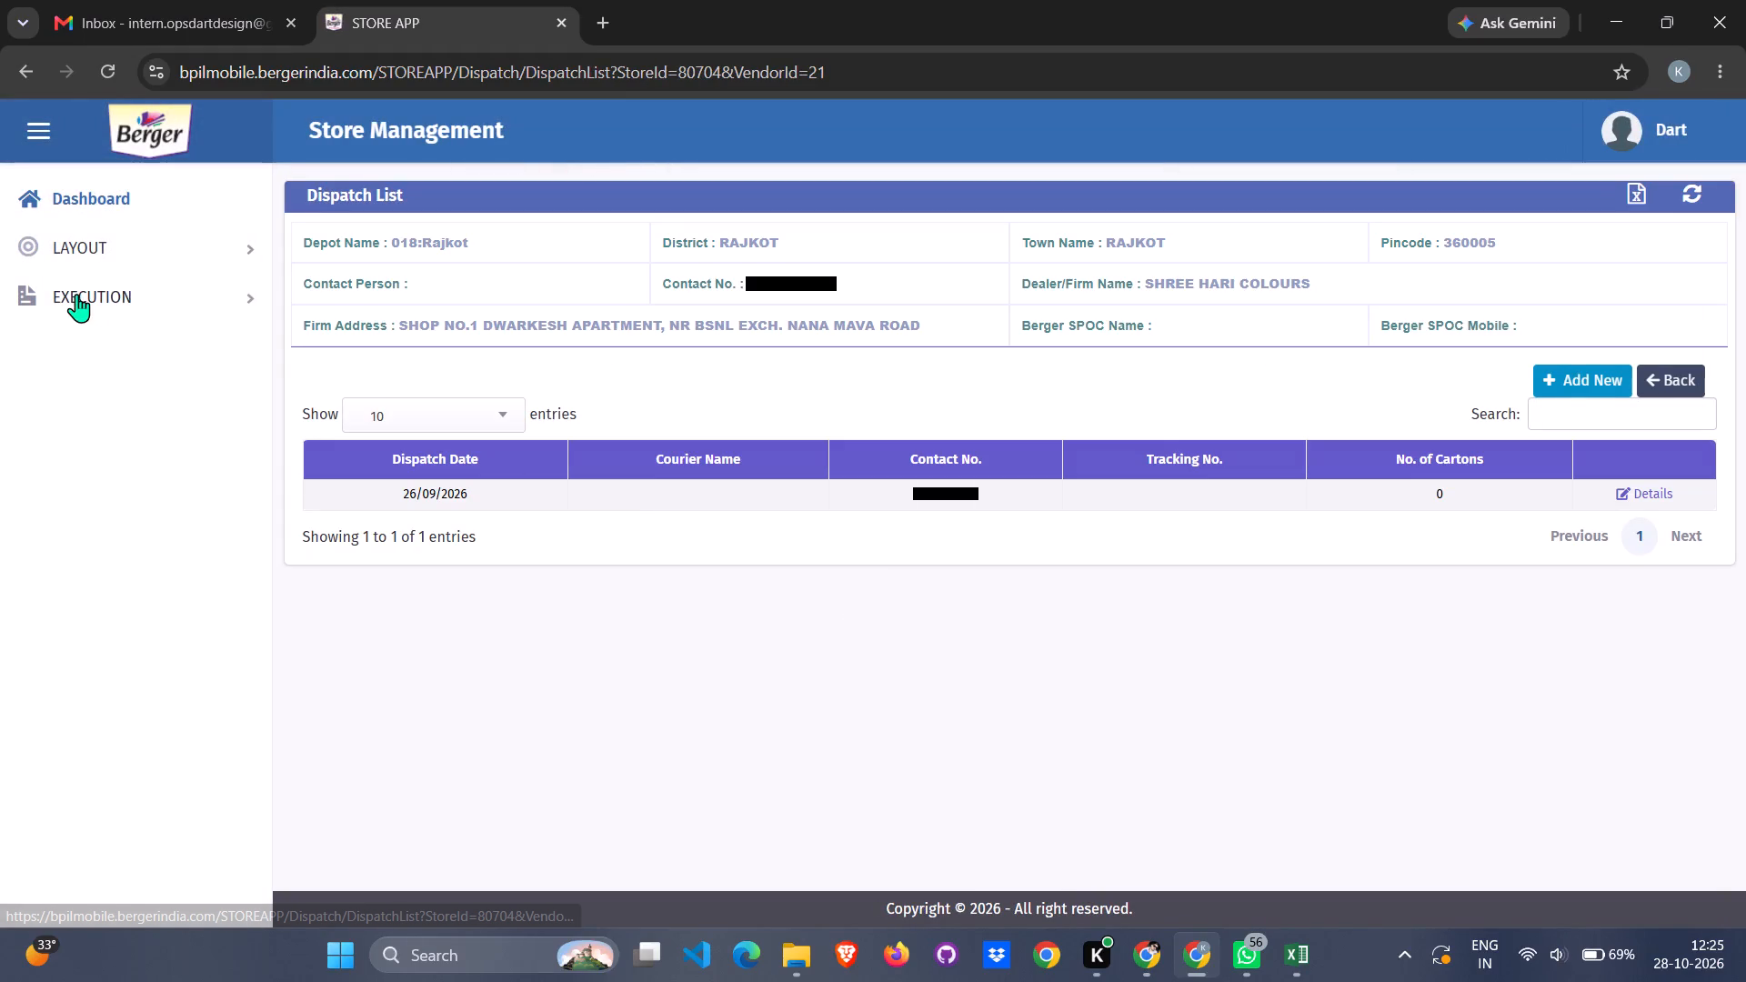
Go back to the store list for dispatch items.
{"action": "left_click", "coordinate": [76, 294]}
{"action": "left_click", "coordinate": [104, 331]}
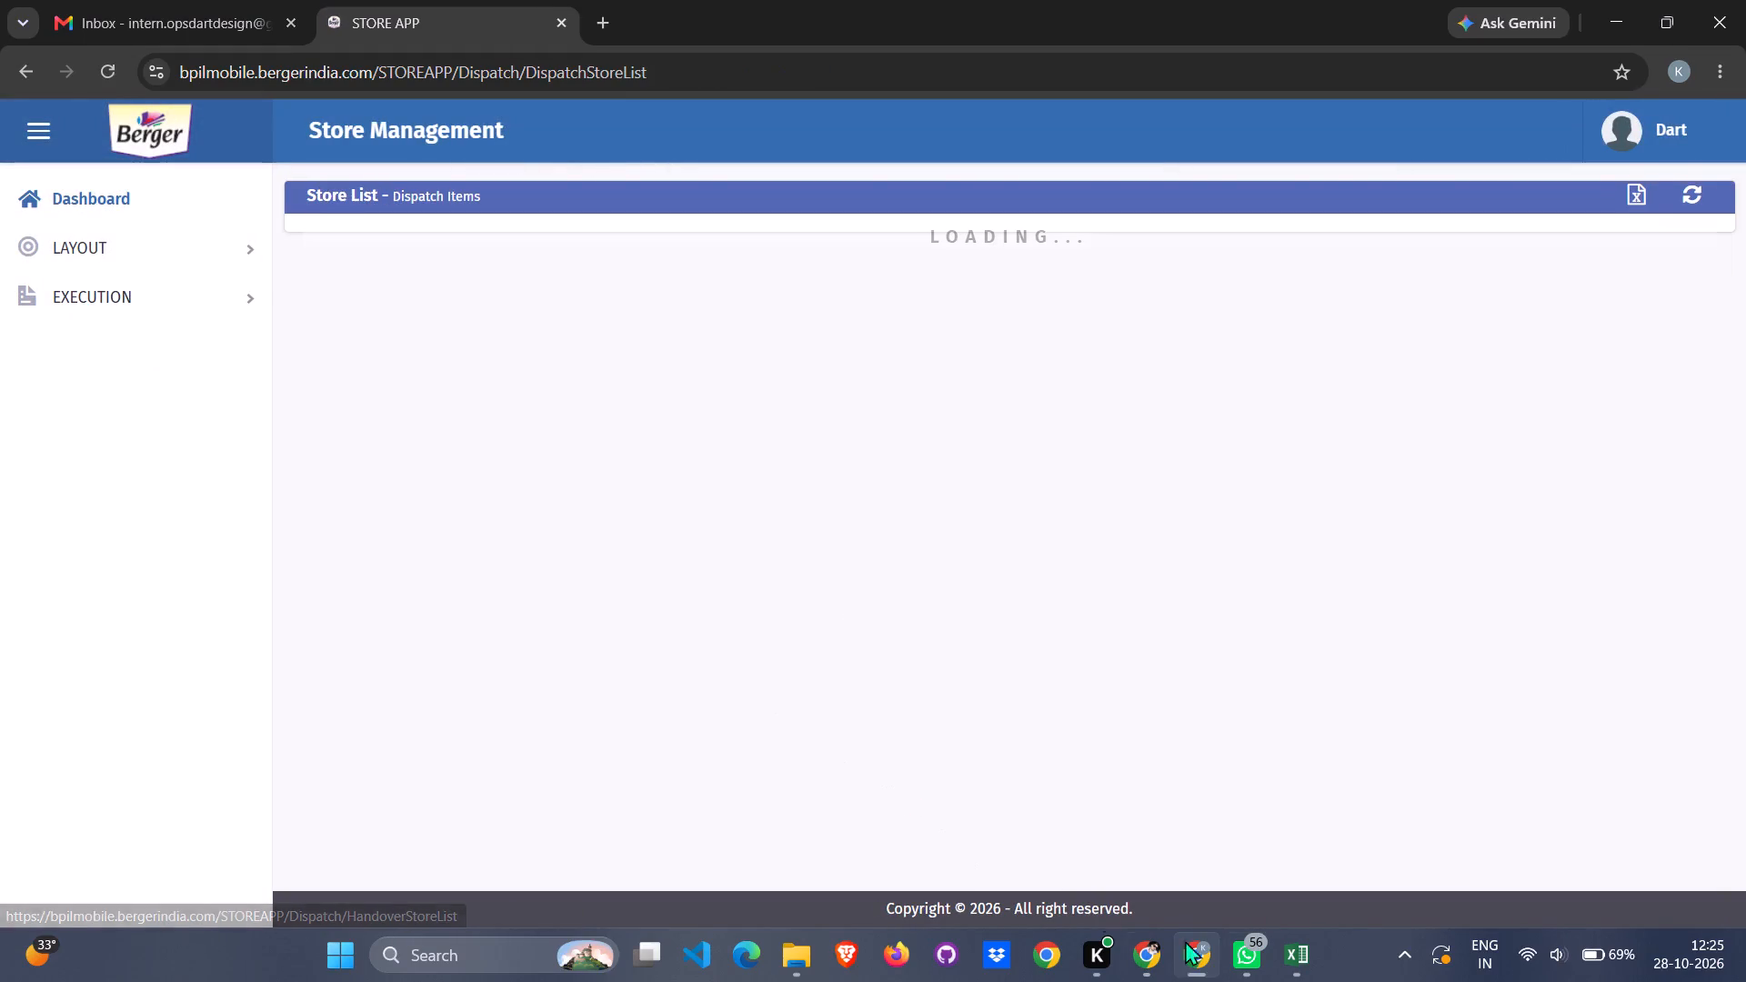
Switch to Excel and search the dealer names in column F of West Summary for SUPRIM.
{"action": "left_click", "coordinate": [1297, 962]}
{"action": "scroll", "coordinate": [876, 413], "scroll_direction": "right", "scroll_amount": 6}
{"action": "left_click", "coordinate": [687, 236]}
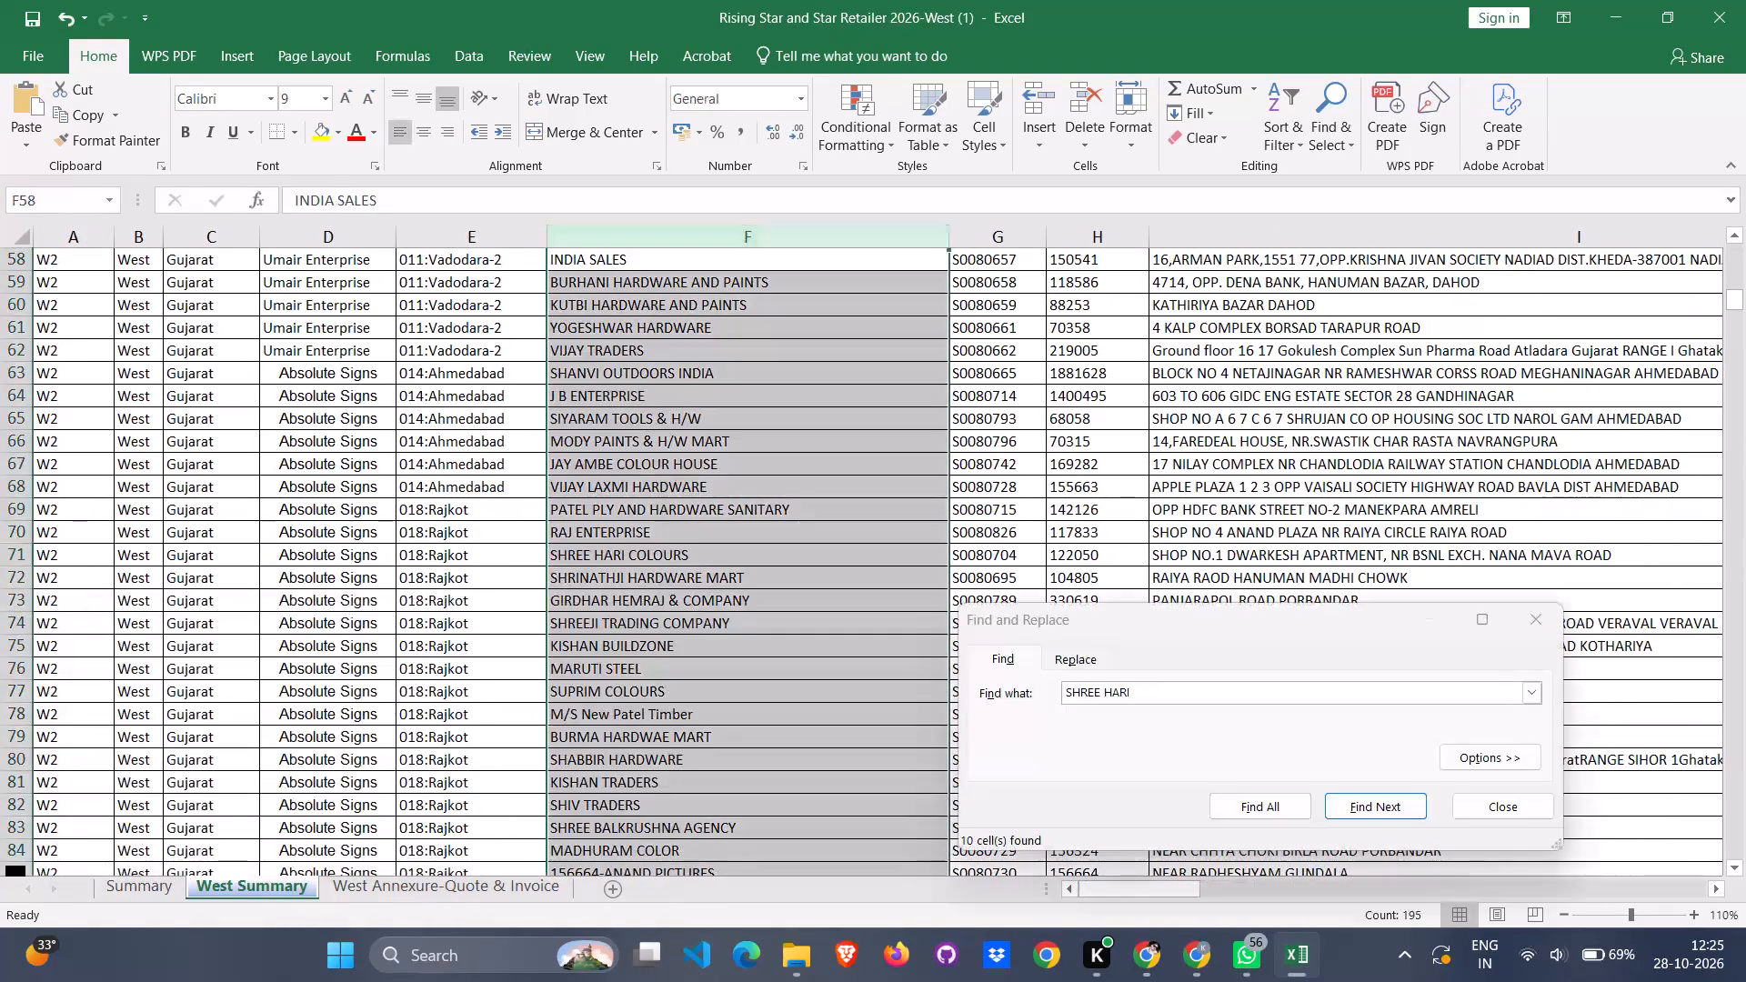
{"action": "left_click", "coordinate": [1184, 699]}
{"action": "key", "text": "BackSpace"}
{"action": "key", "text": "BackSpace"}
{"action": "key", "text": "BackSpace"}
{"action": "key", "text": "BackSpace"}
{"action": "key", "text": "BackSpace"}
{"action": "key", "text": "BackSpace"}
{"action": "key", "text": "BackSpace"}
{"action": "key", "text": "BackSpace"}
{"action": "key", "text": "BackSpace"}
{"action": "key", "text": "BackSpace"}
{"action": "key", "text": "BackSpace"}
{"action": "key", "text": "BackSpace"}
{"action": "key", "text": "BackSpace"}
{"action": "key", "text": "BackSpace"}
{"action": "key", "text": "BackSpace"}
{"action": "key", "text": "BackSpace"}
{"action": "key", "text": "BackSpace"}
{"action": "key", "text": "BackSpace"}
{"action": "key", "text": "BackSpace"}
{"action": "key", "text": "BackSpace"}
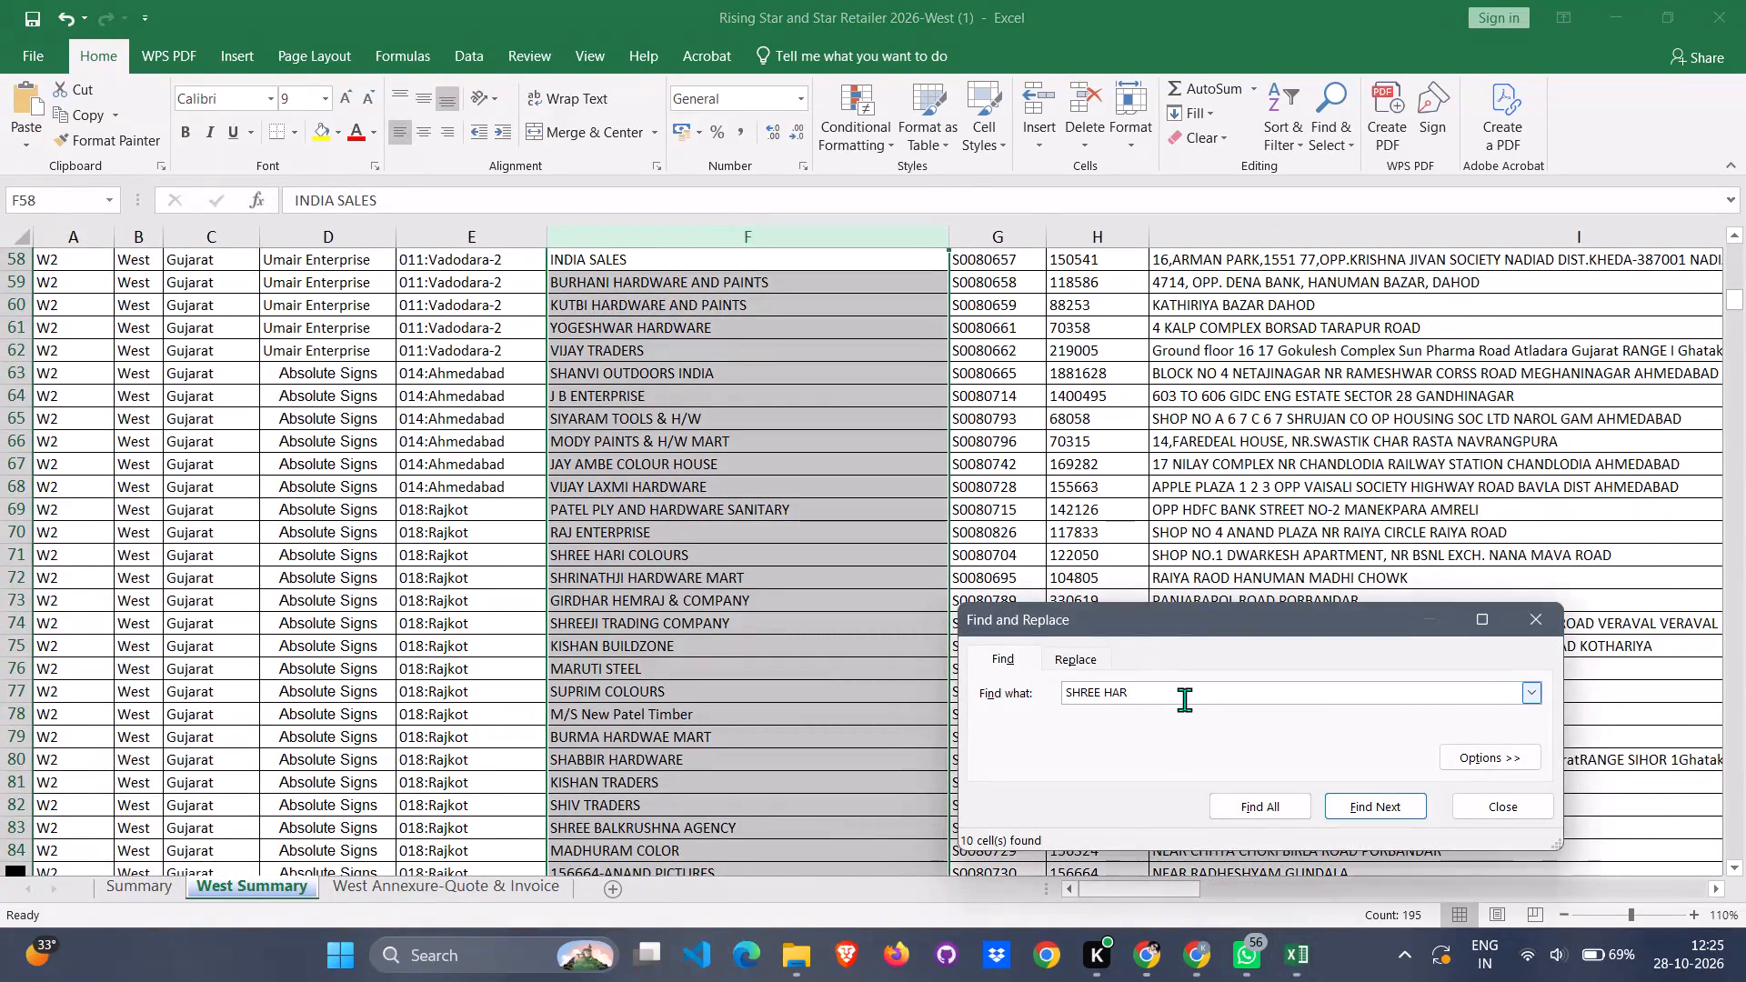
{"action": "type", "text": "SUPRIM"}
{"action": "key", "text": "Return"}
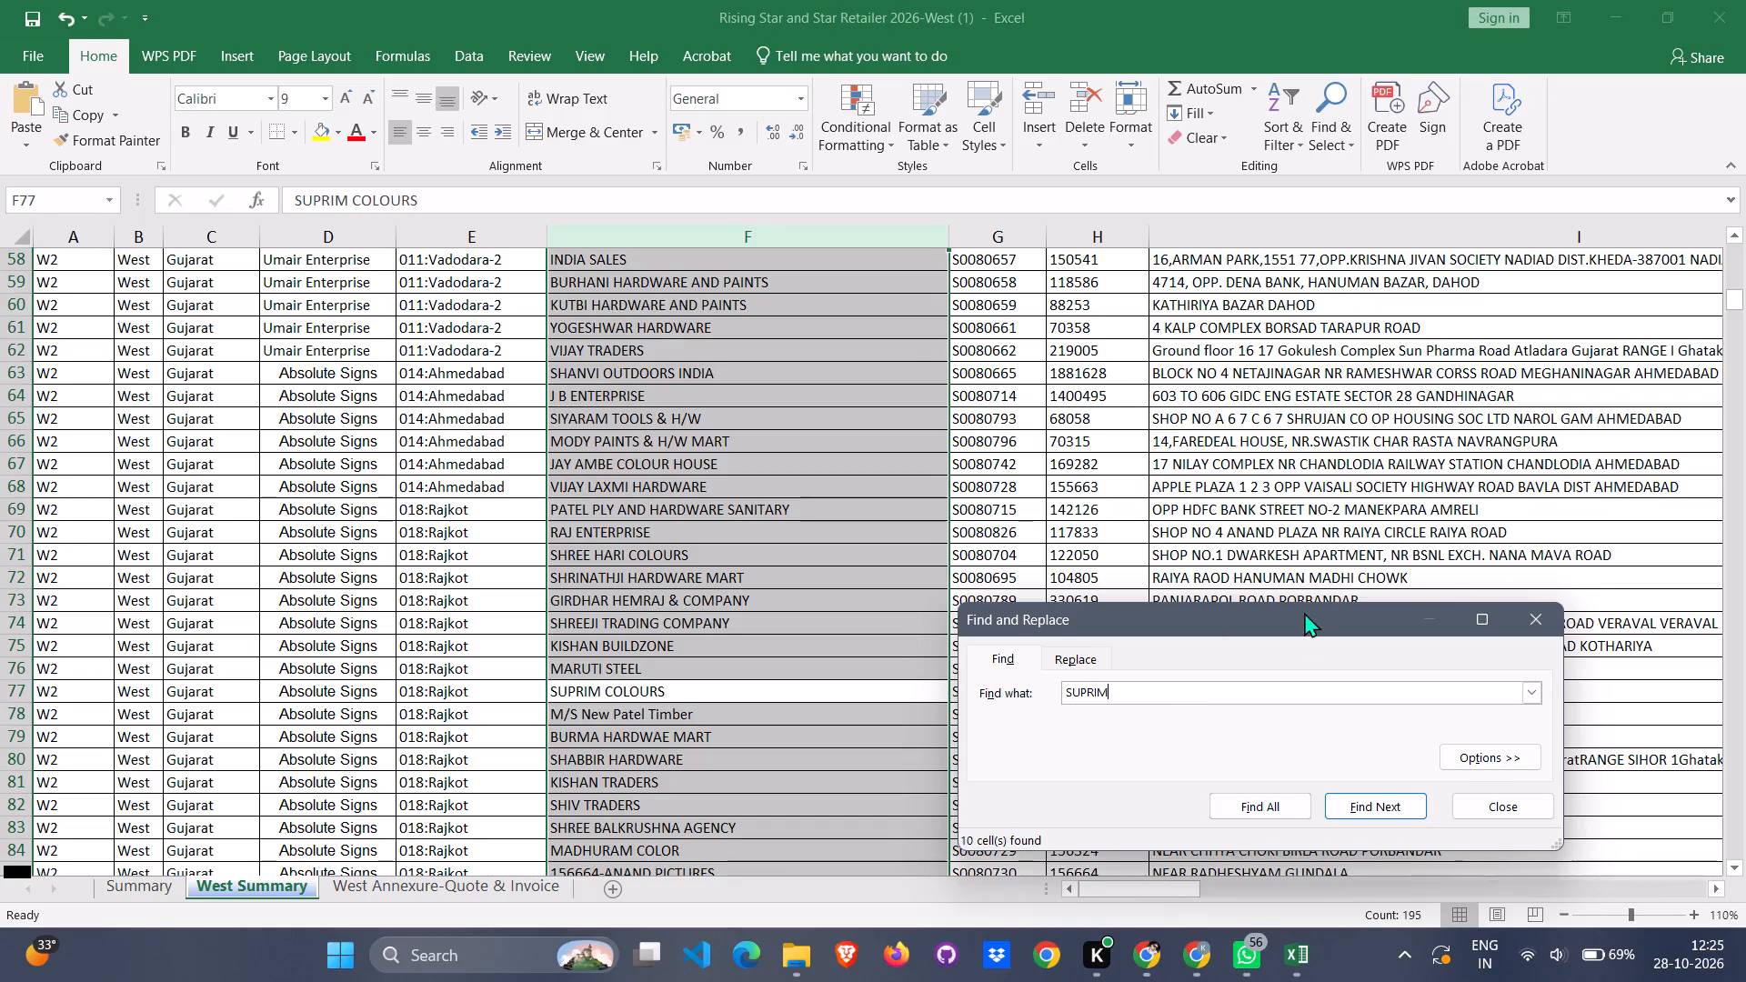
Move the Find and Replace dialog clear of the SUPRIM COLOURS row and copy that store's code, S0080794.
{"action": "left_click_drag", "start_coordinate": [1306, 610], "coordinate": [1388, 329]}
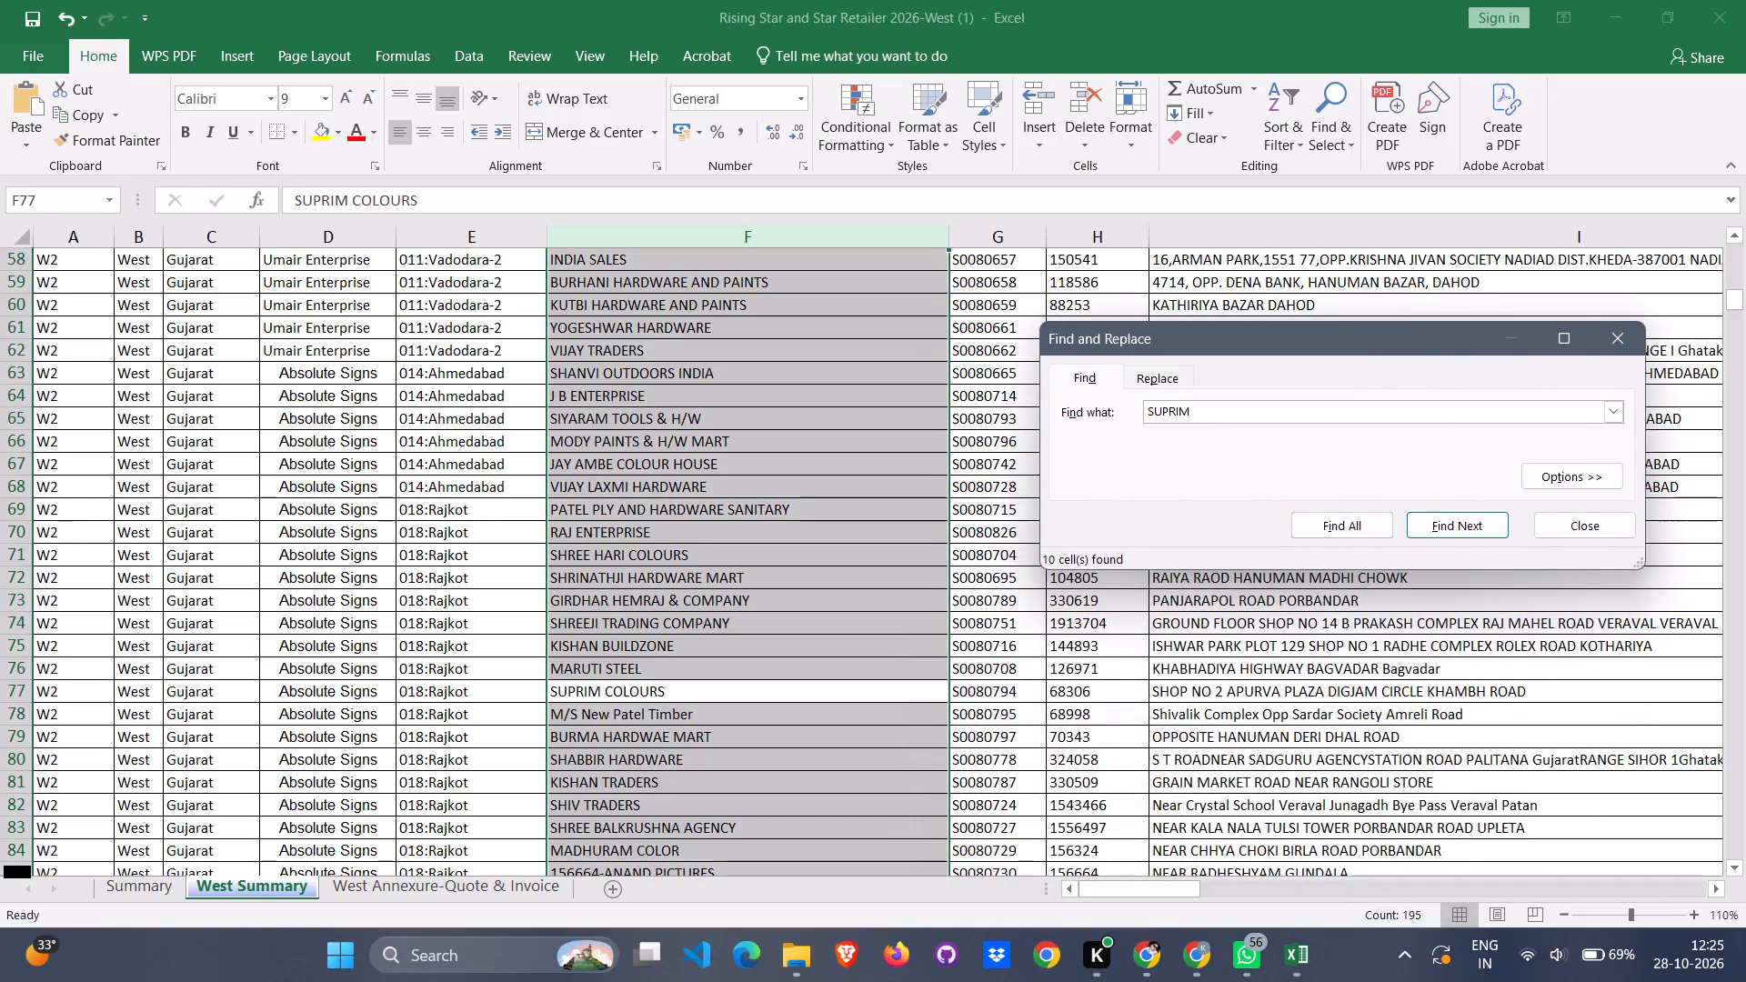
{"action": "left_click", "coordinate": [666, 691]}
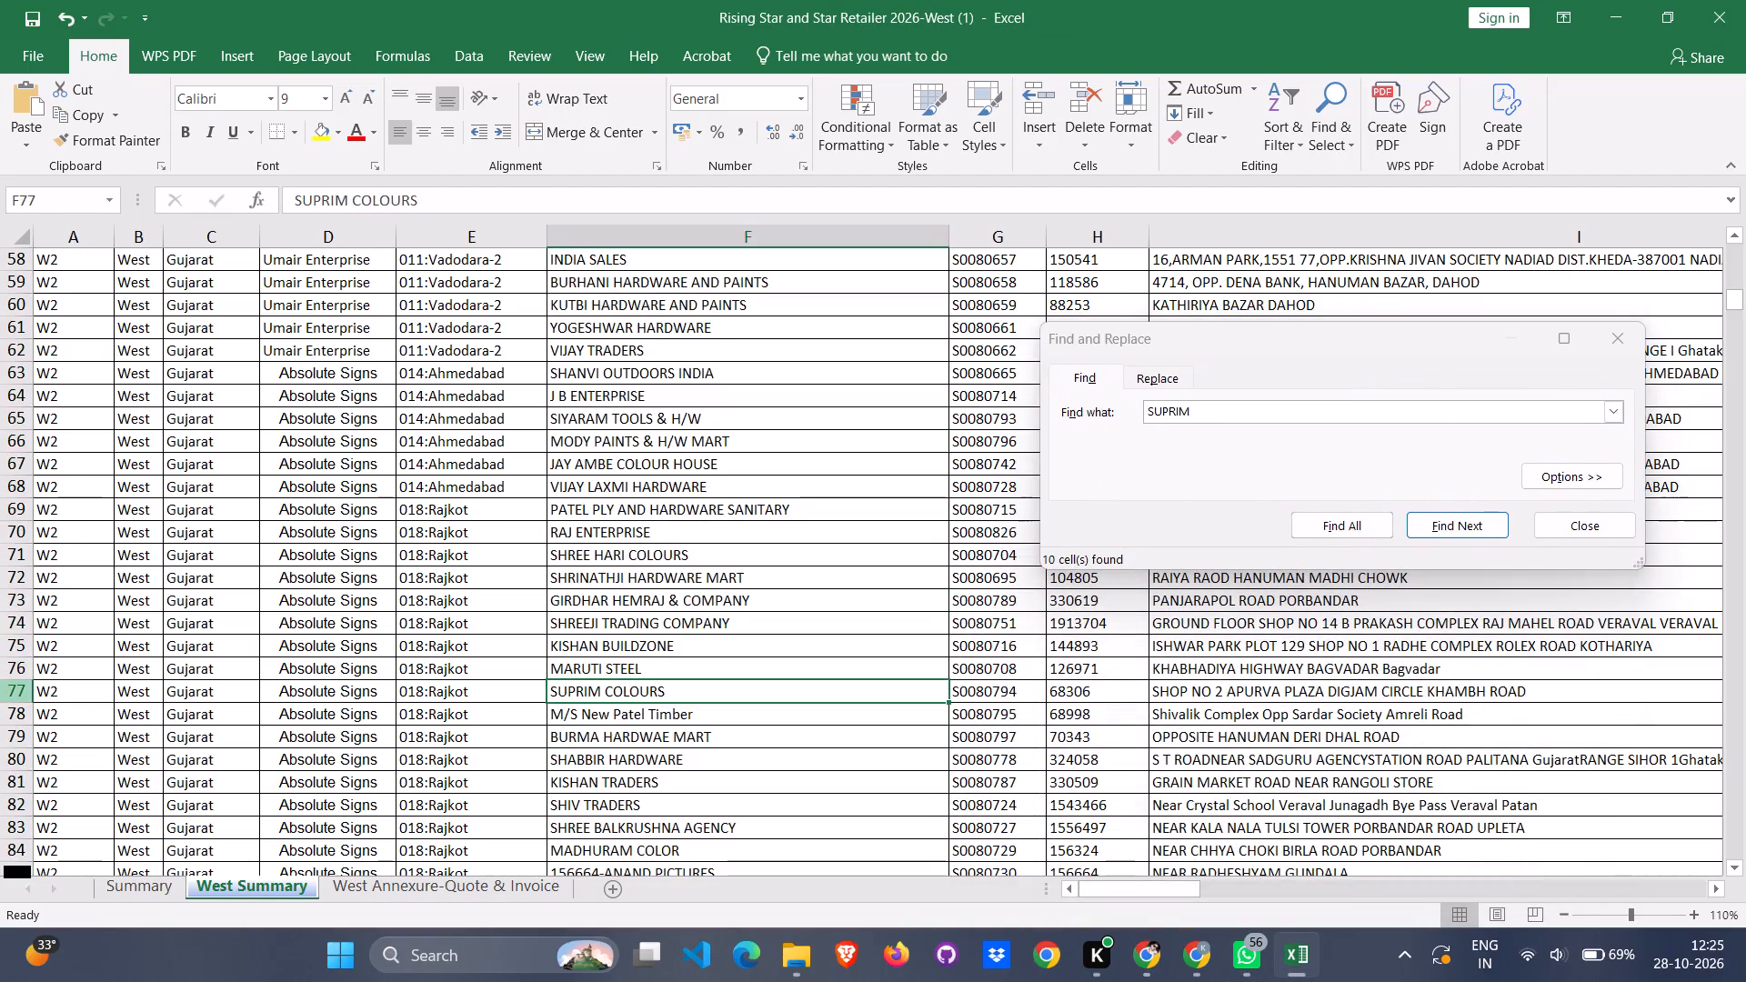
{"action": "left_click", "coordinate": [15, 696]}
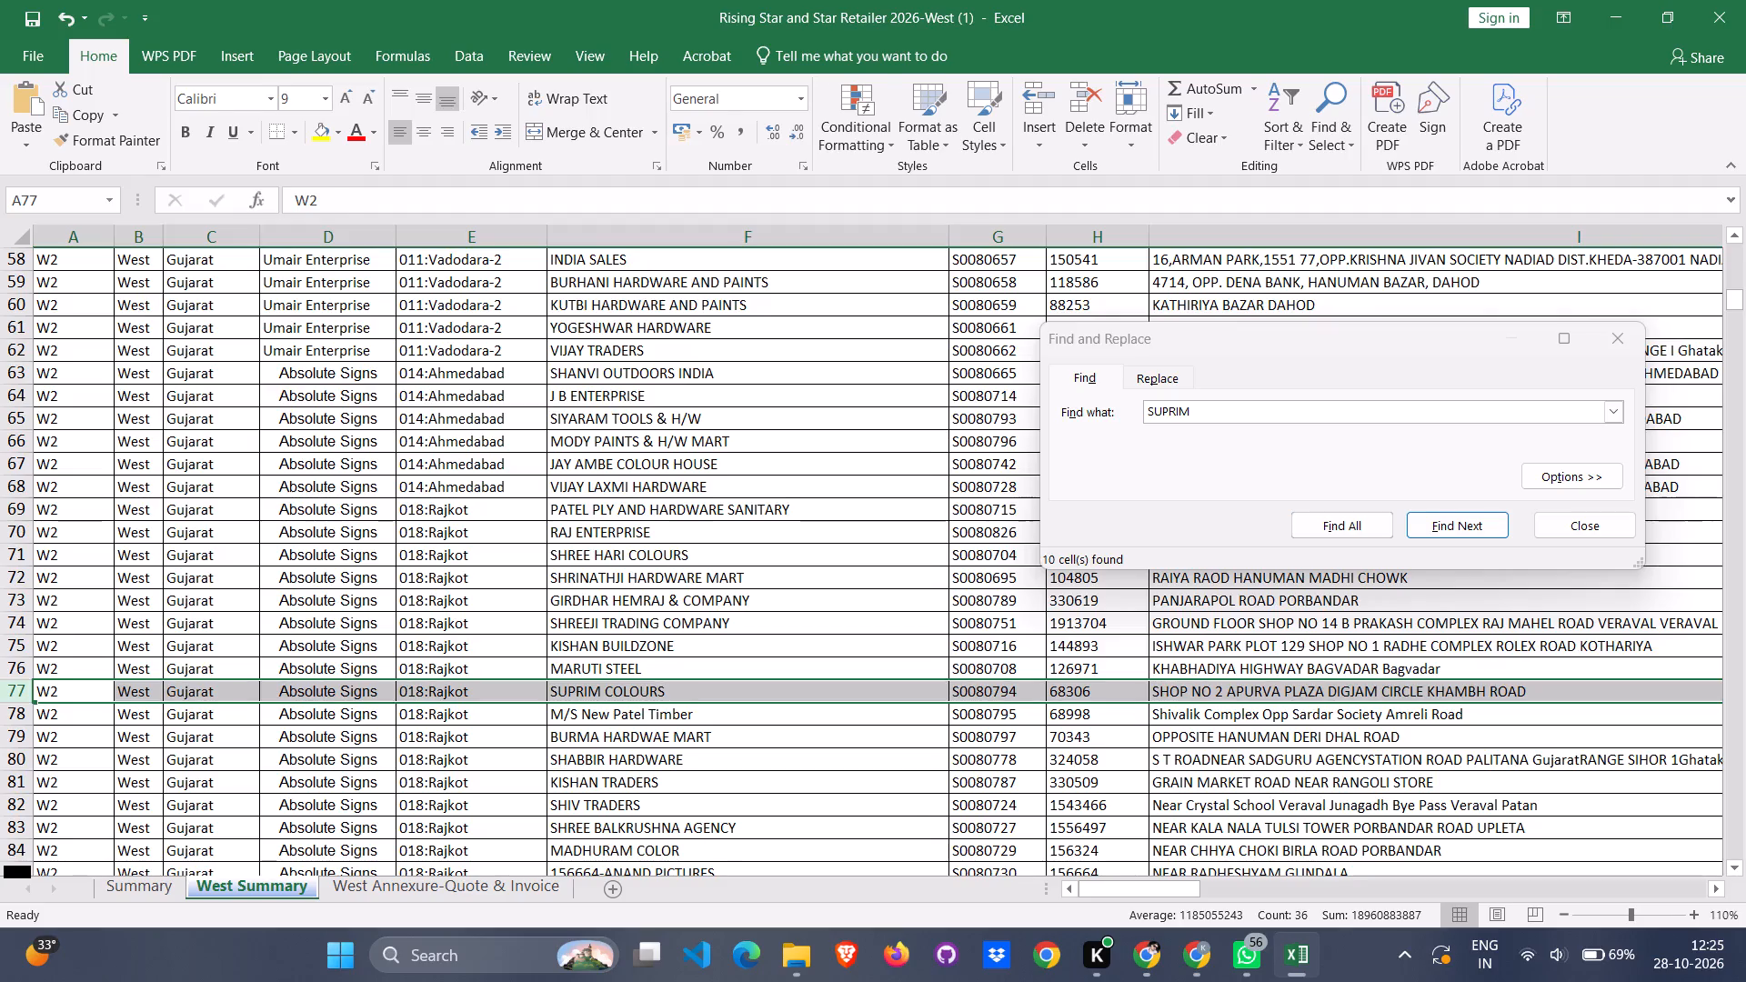
{"action": "left_click", "coordinate": [989, 689]}
{"action": "key", "text": "ctrl+c"}
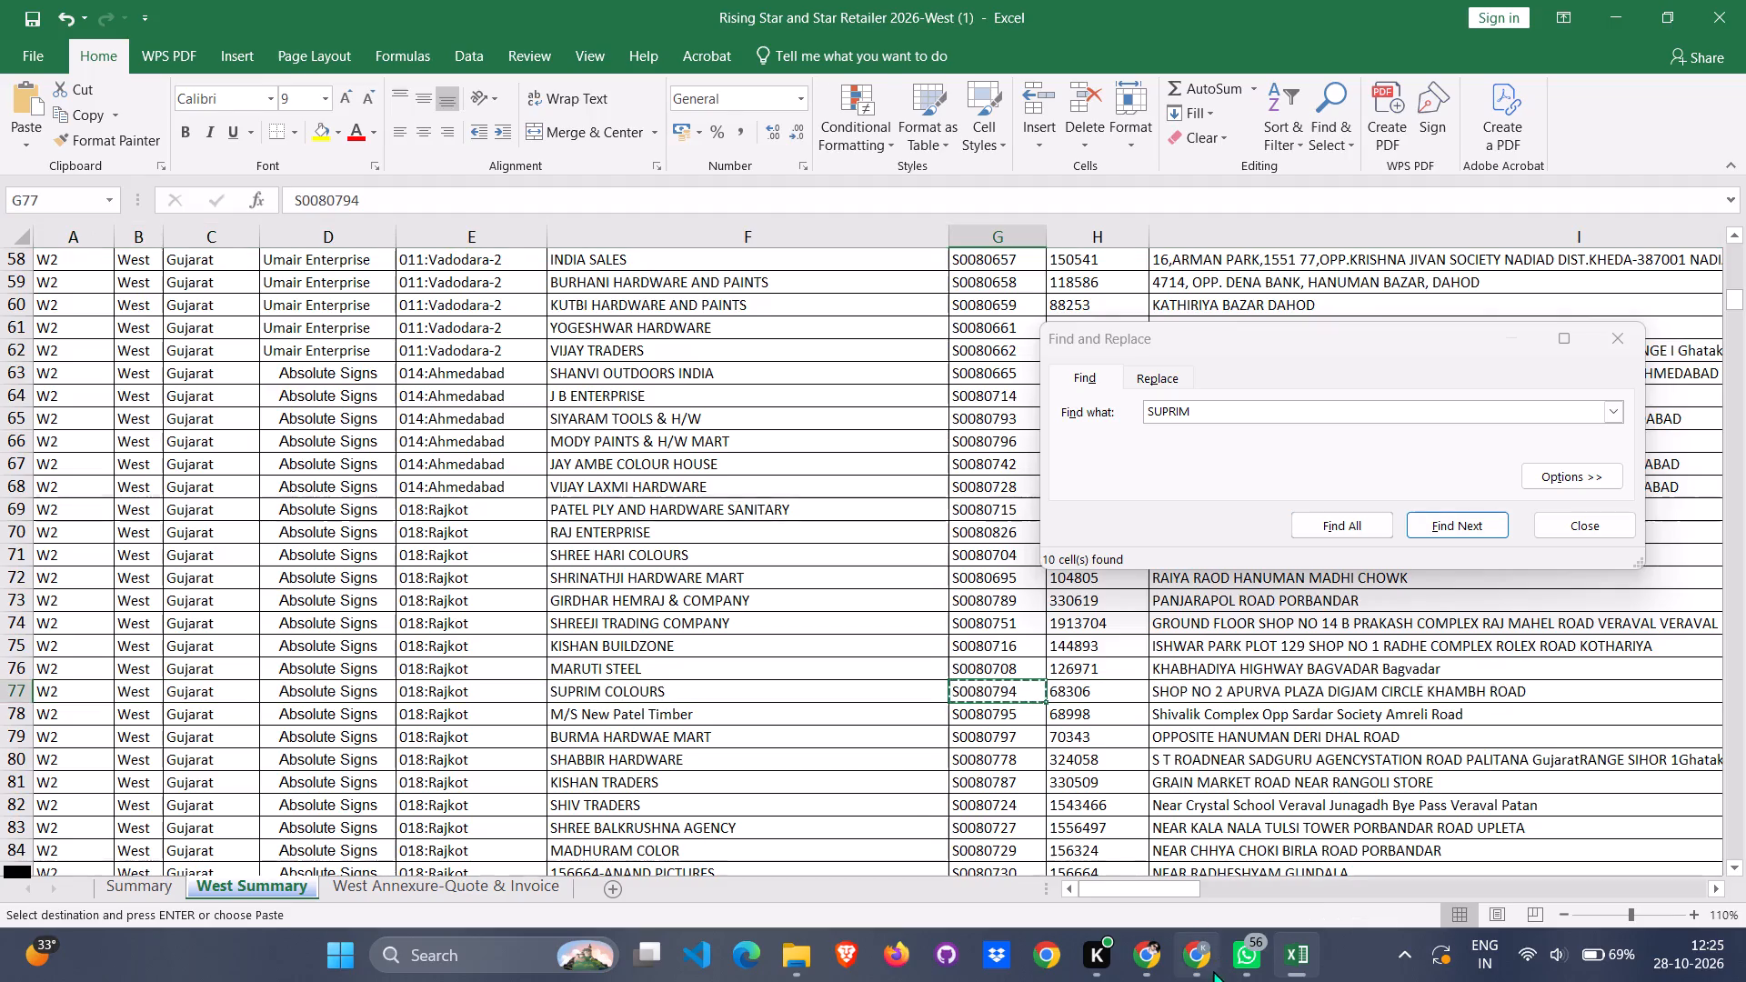
Switch to the store app, find store S0080794 in the dispatch store list, and start a new dispatch entry for SUPRIM COLOURS.
{"action": "left_click", "coordinate": [1192, 958]}
{"action": "left_click", "coordinate": [1570, 236]}
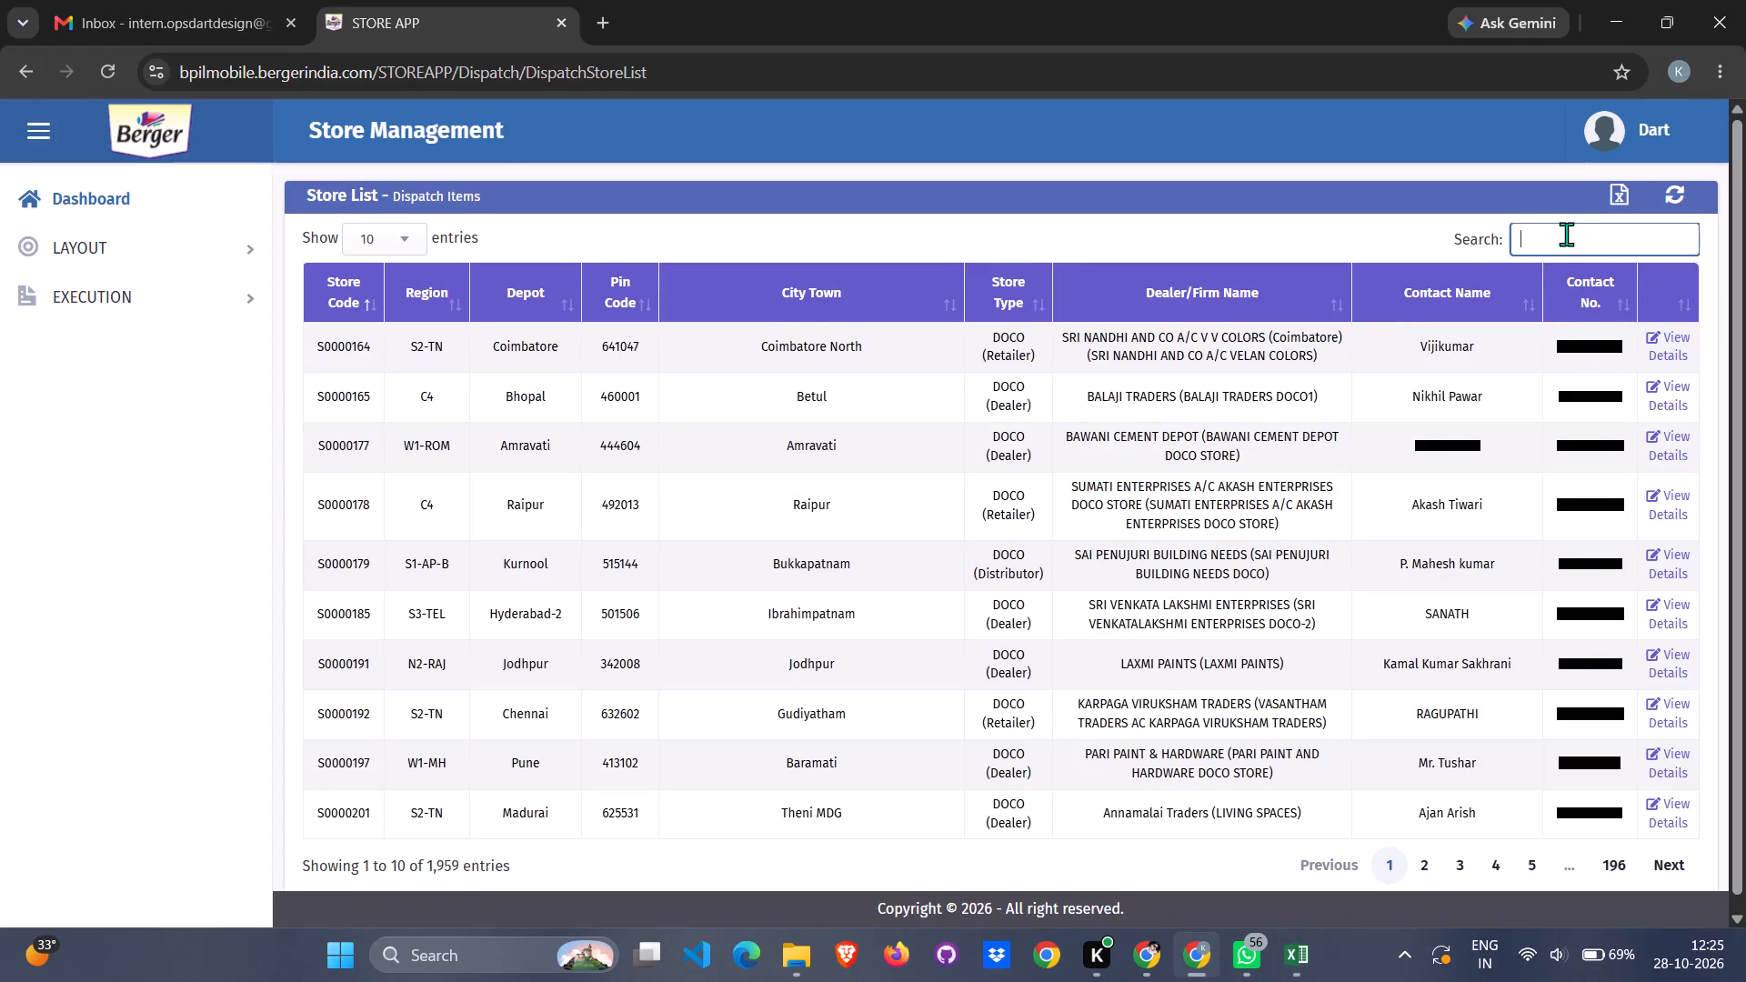
{"action": "key", "text": "ctrl+v"}
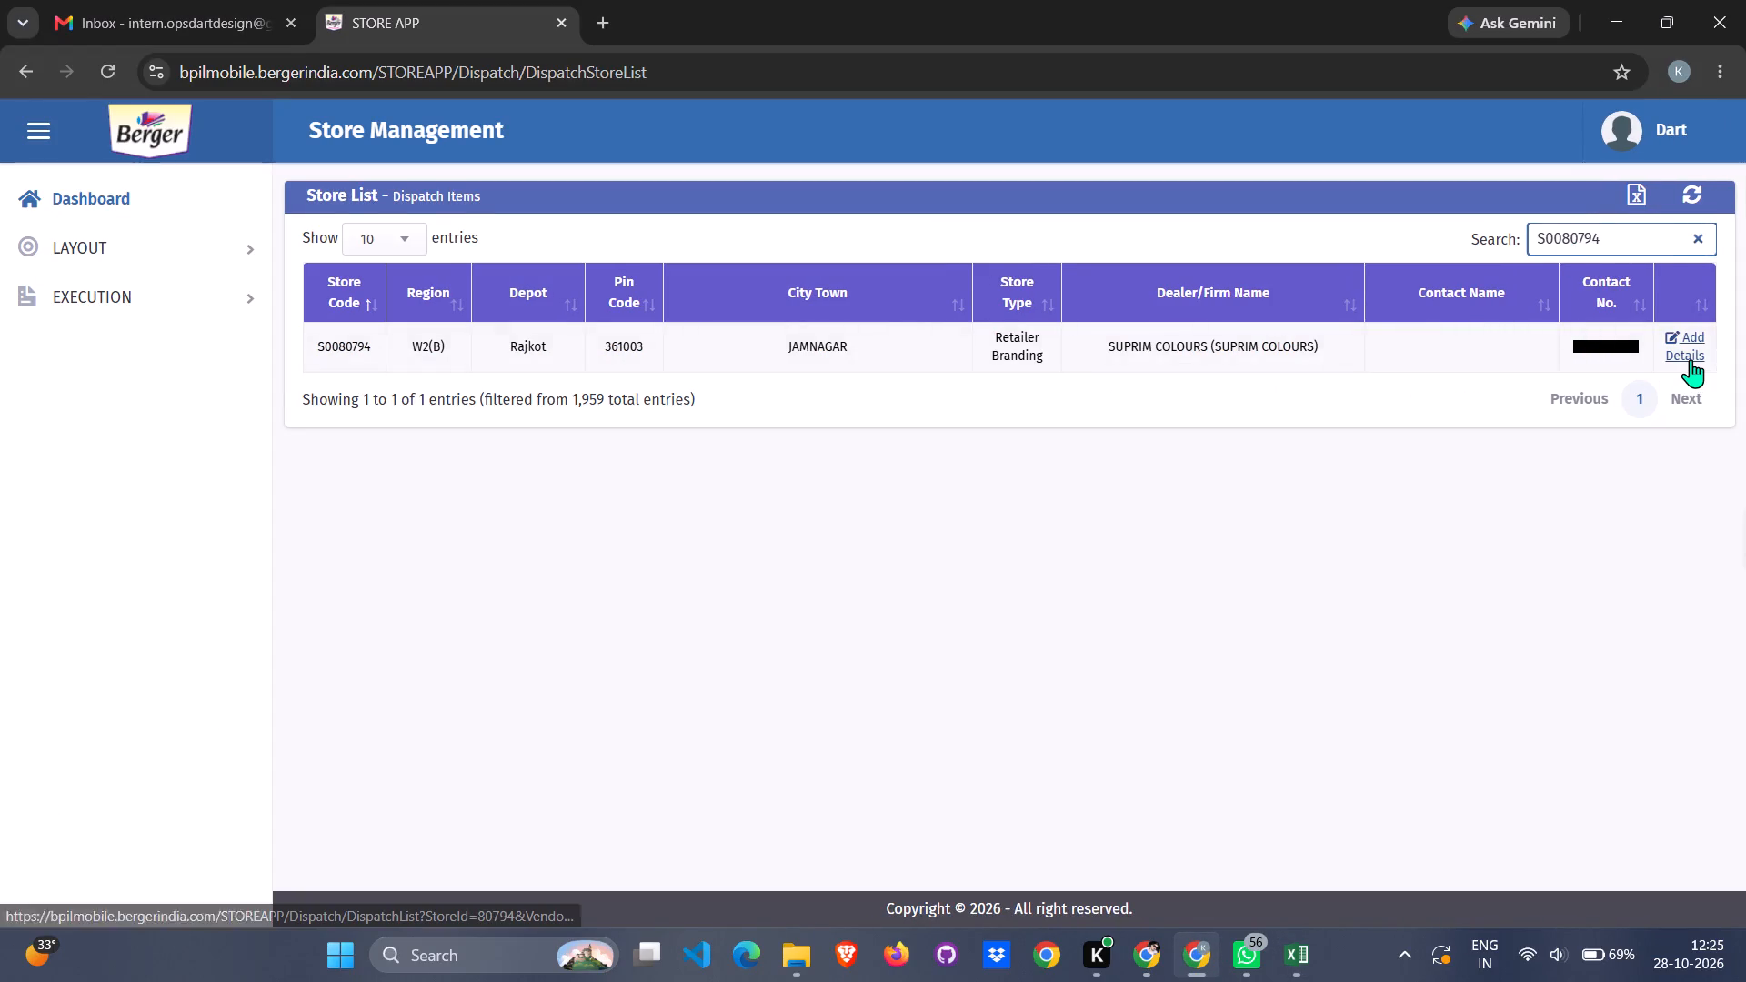
{"action": "left_click", "coordinate": [1691, 359]}
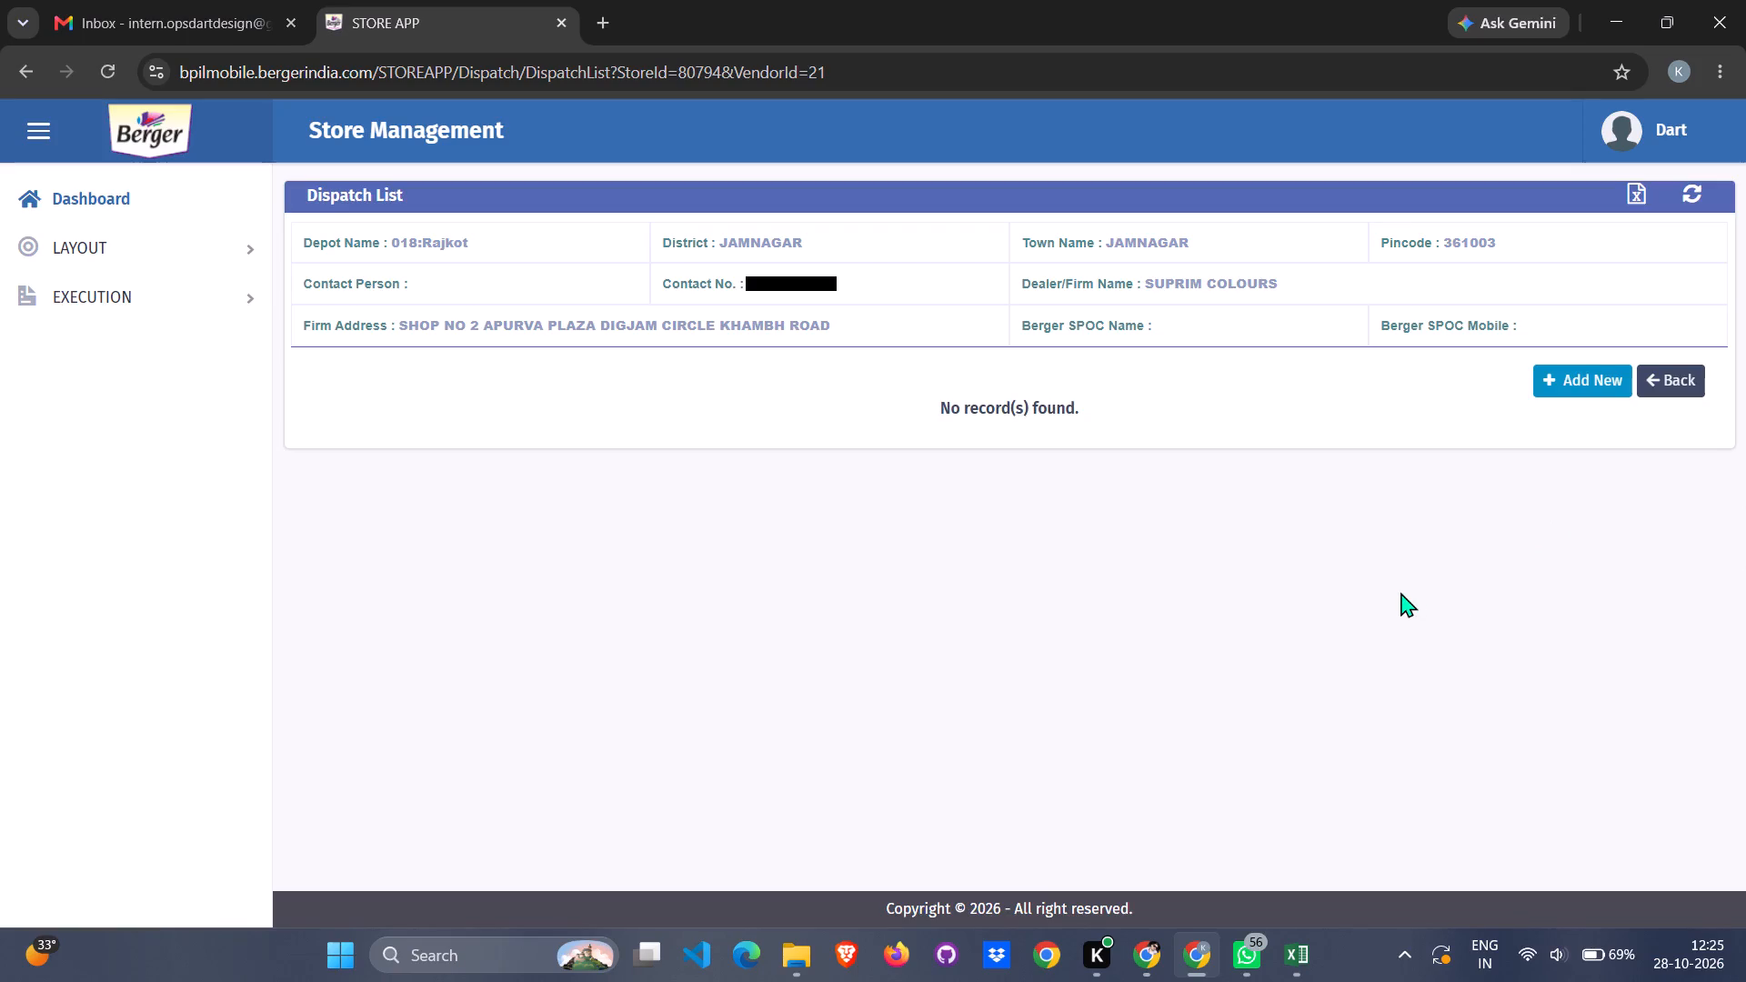
{"action": "left_click", "coordinate": [1602, 380]}
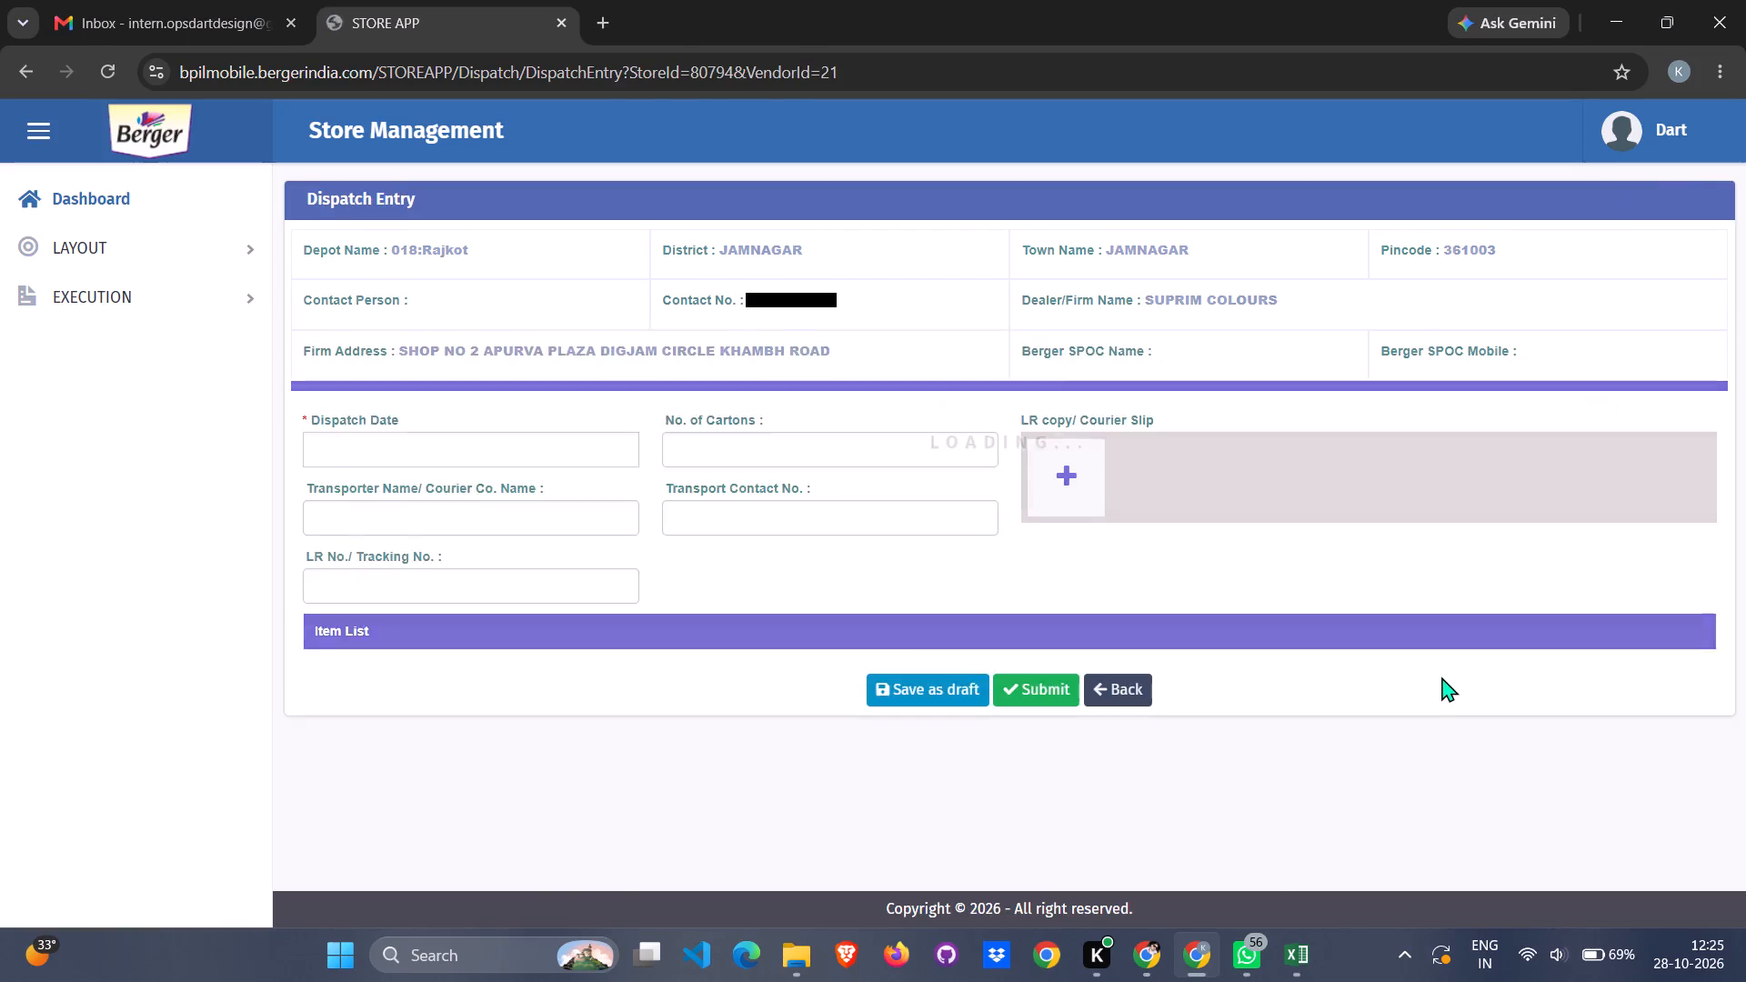
{"action": "scroll", "coordinate": [1064, 672], "scroll_direction": "down", "scroll_amount": 8}
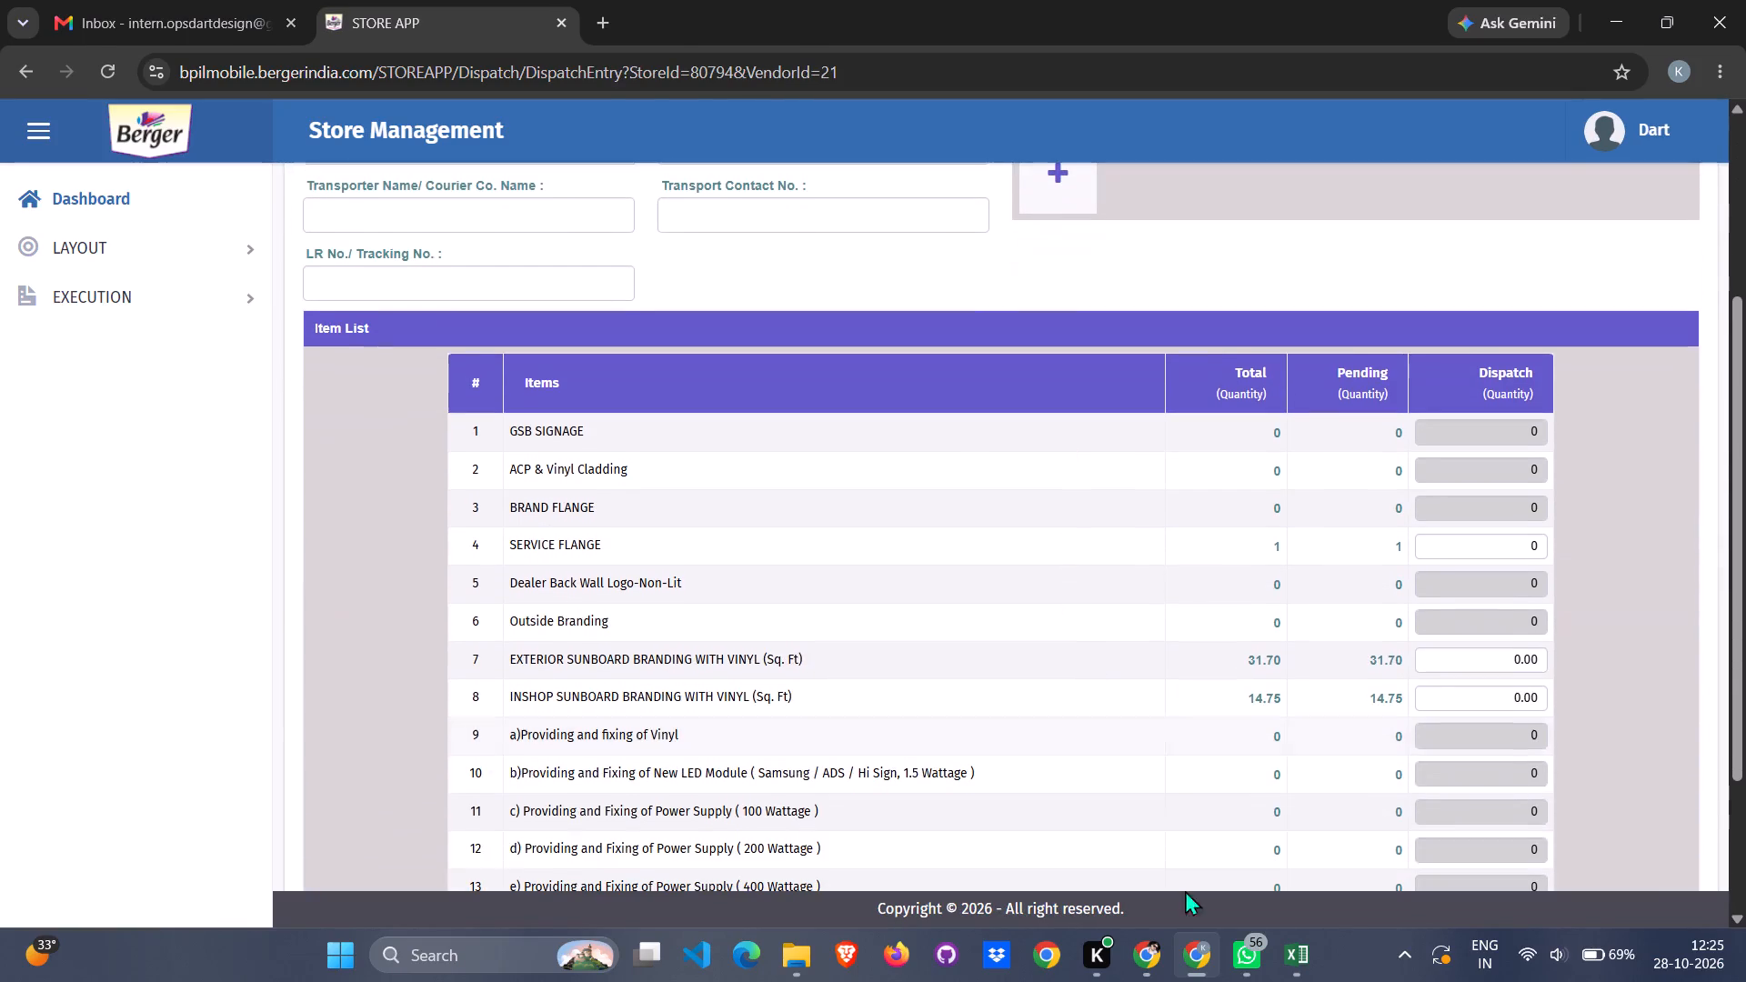
Switch to Excel, highlight the SUPRIM COLOURS row, and copy its column X date, 26-09-2026.
{"action": "left_click", "coordinate": [1295, 959]}
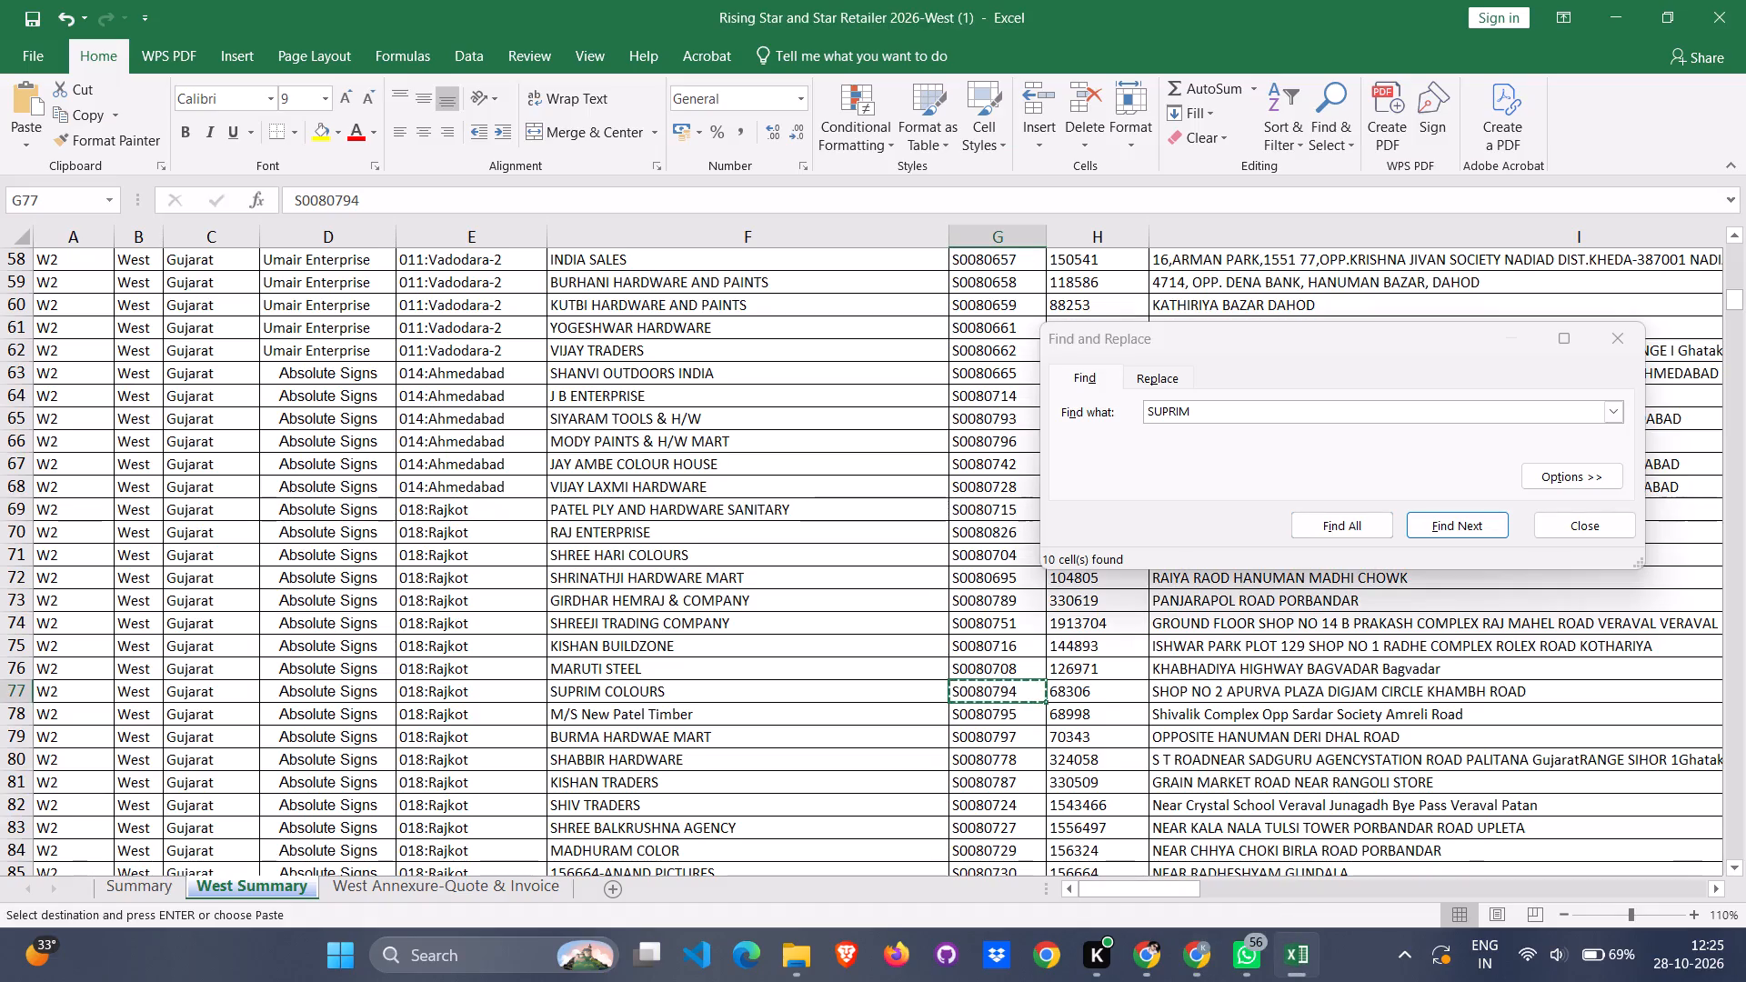
{"action": "left_click", "coordinate": [20, 694]}
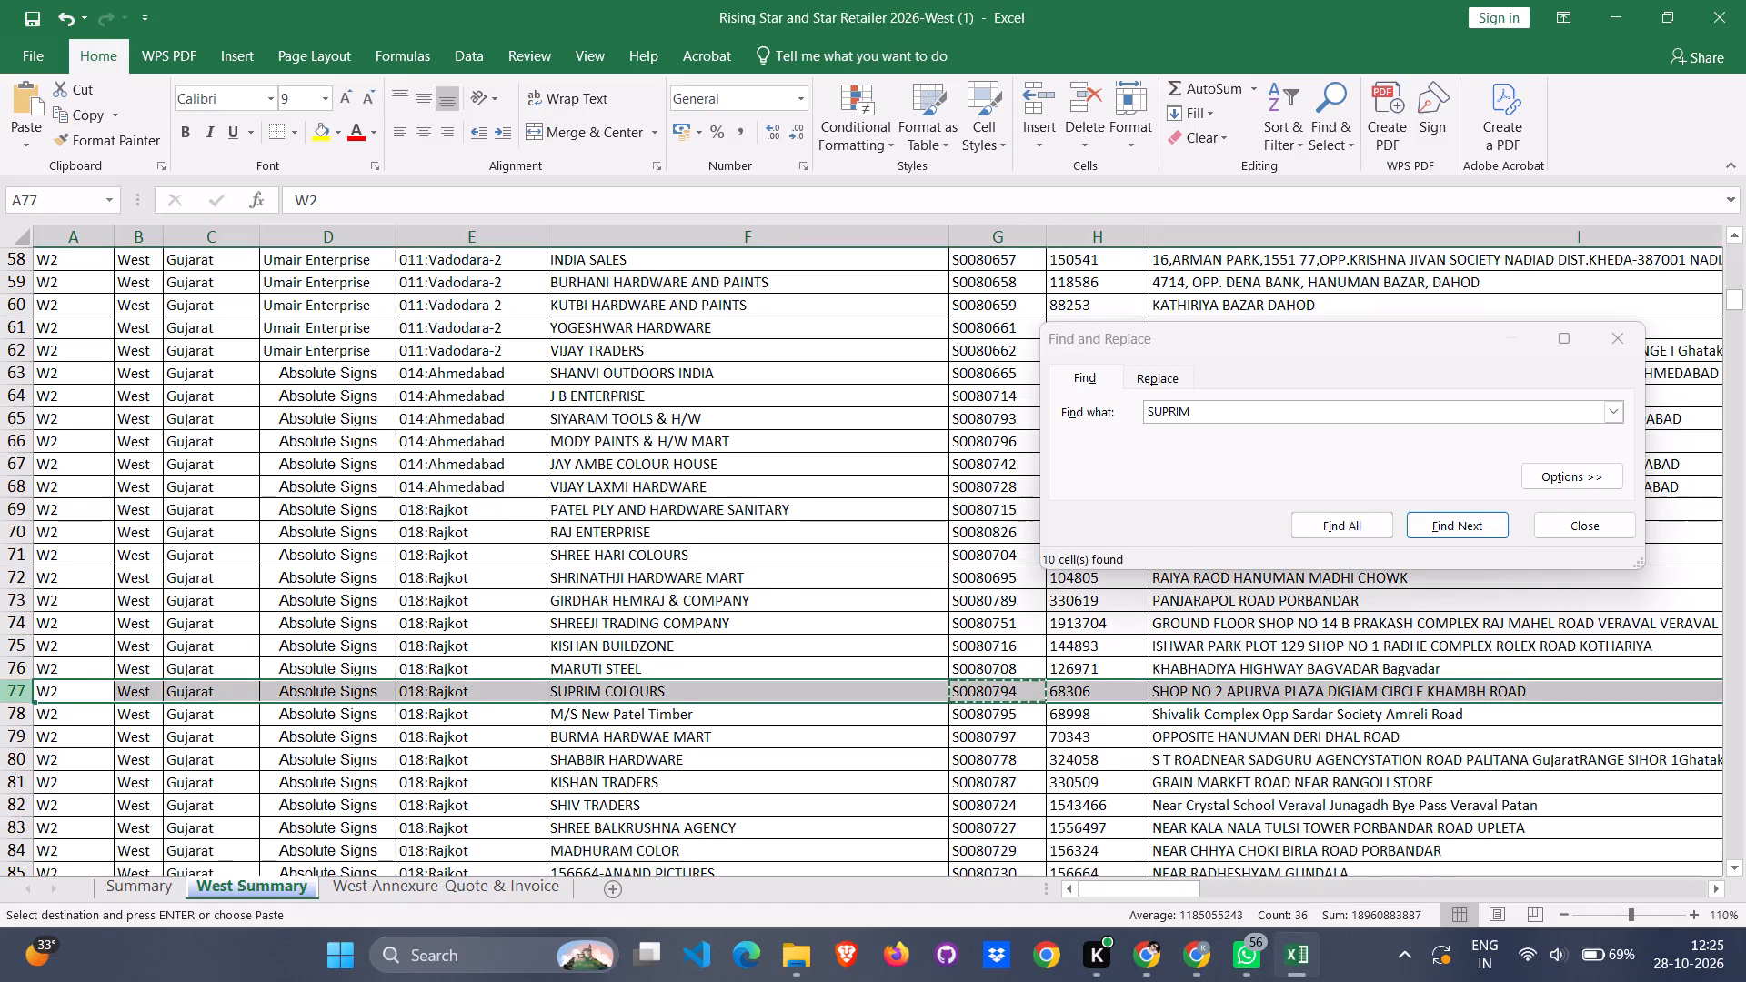
{"action": "scroll", "coordinate": [428, 750], "scroll_direction": "left", "scroll_amount": 7}
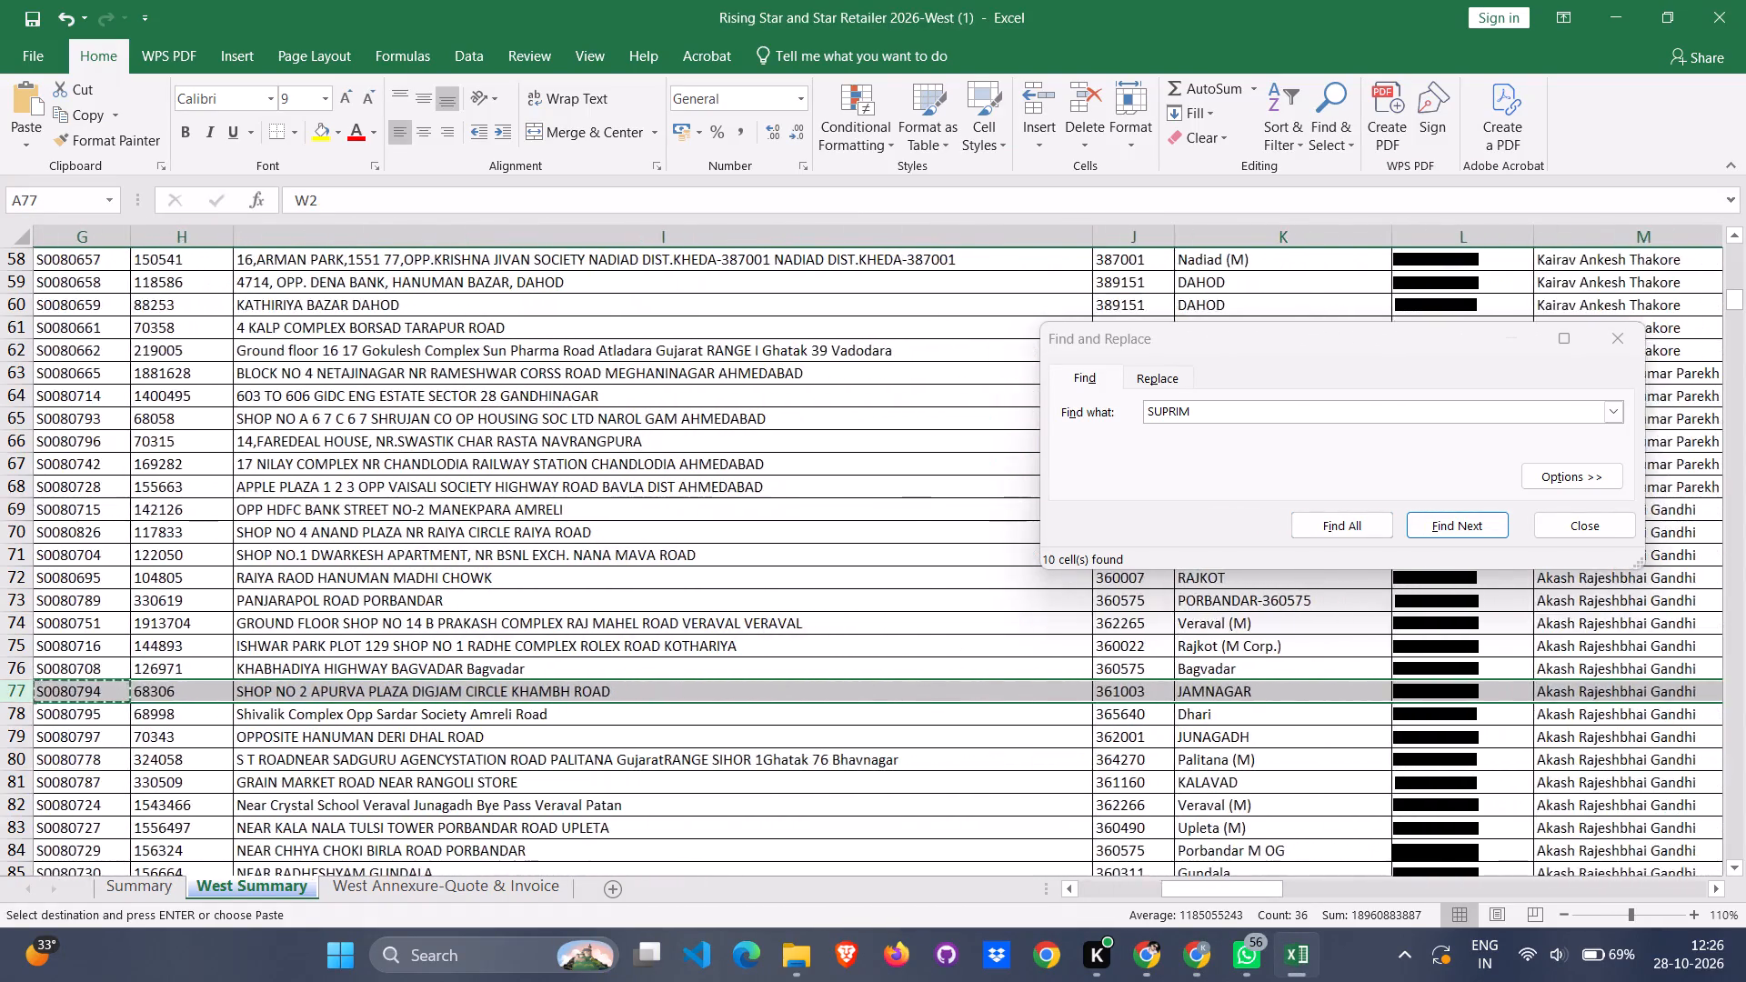
{"action": "scroll", "coordinate": [428, 750], "scroll_direction": "left", "scroll_amount": 8}
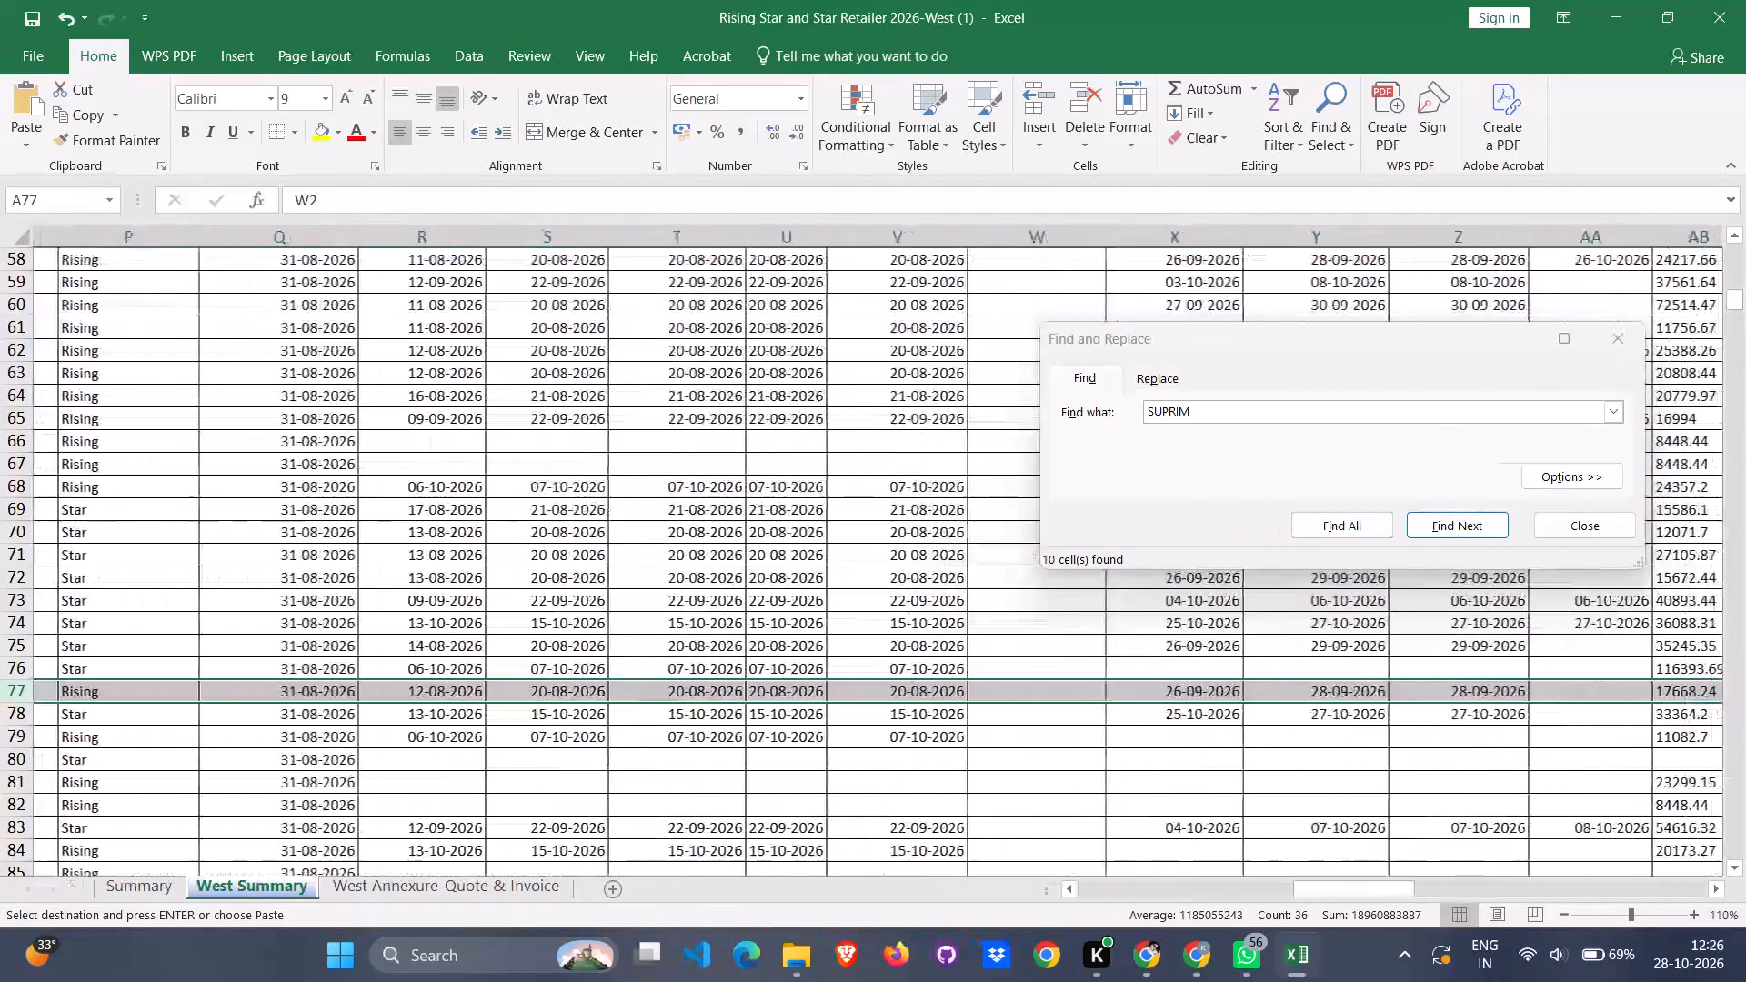
{"action": "scroll", "coordinate": [428, 750], "scroll_direction": "left", "scroll_amount": 6}
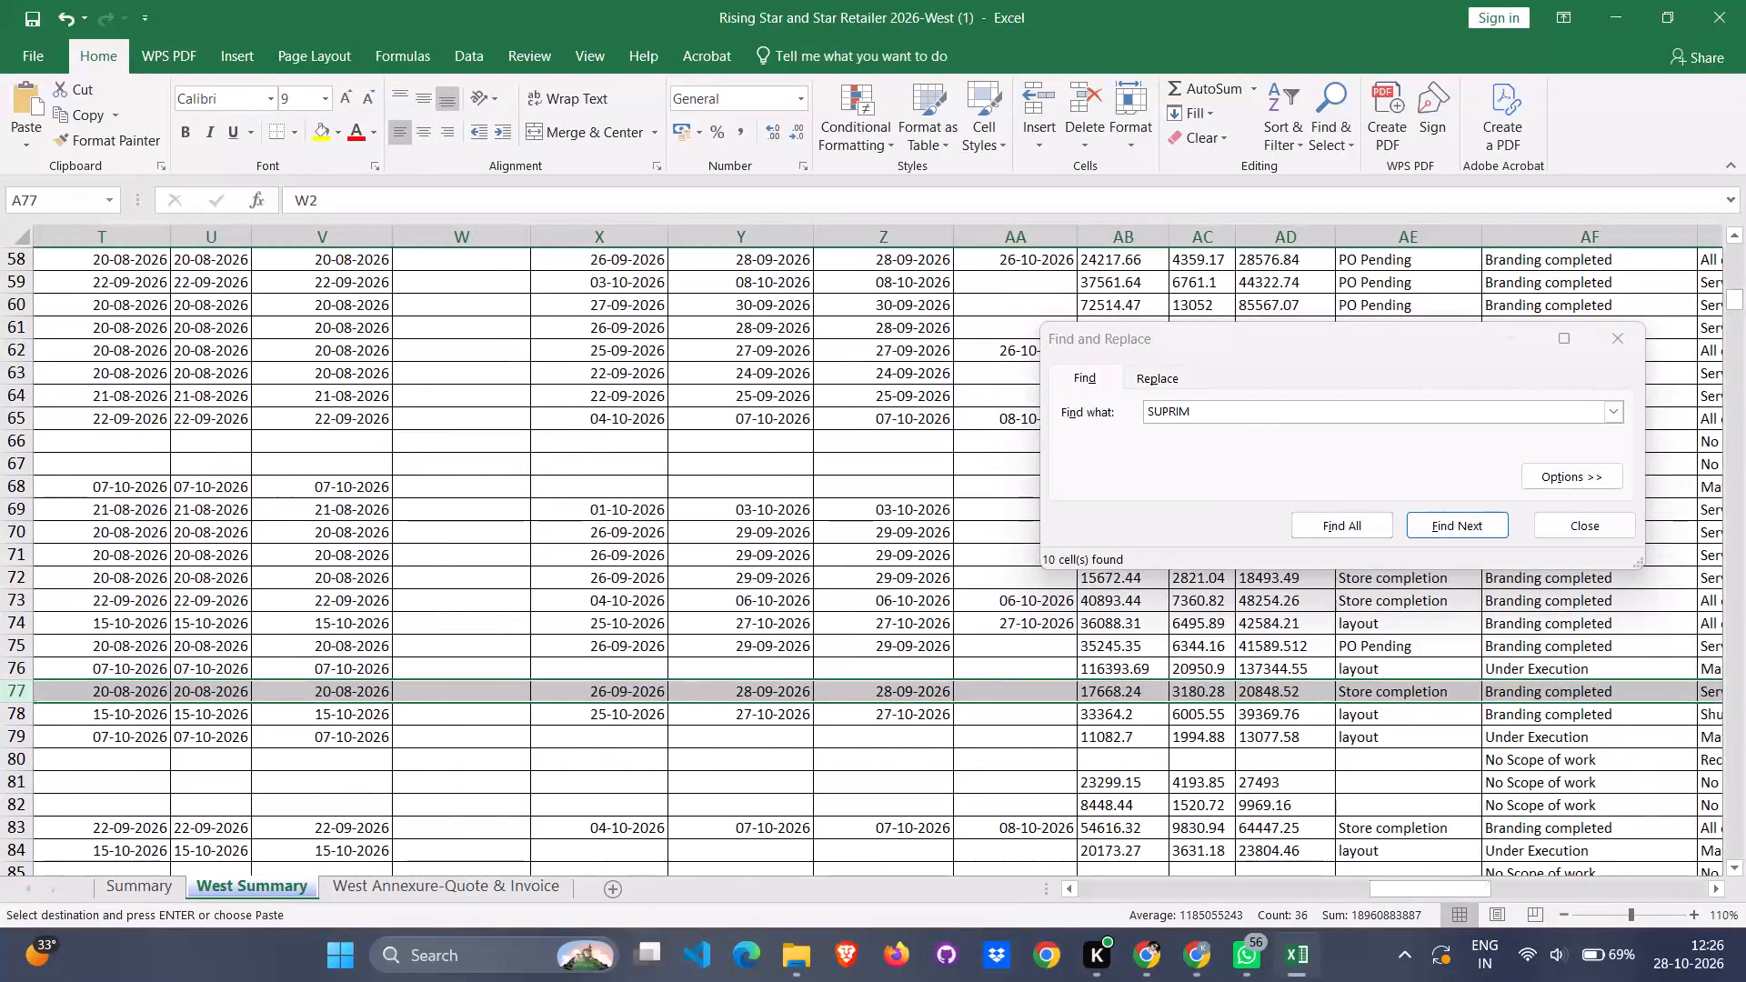
{"action": "left_click", "coordinate": [611, 693]}
{"action": "key", "text": "ctrl+c"}
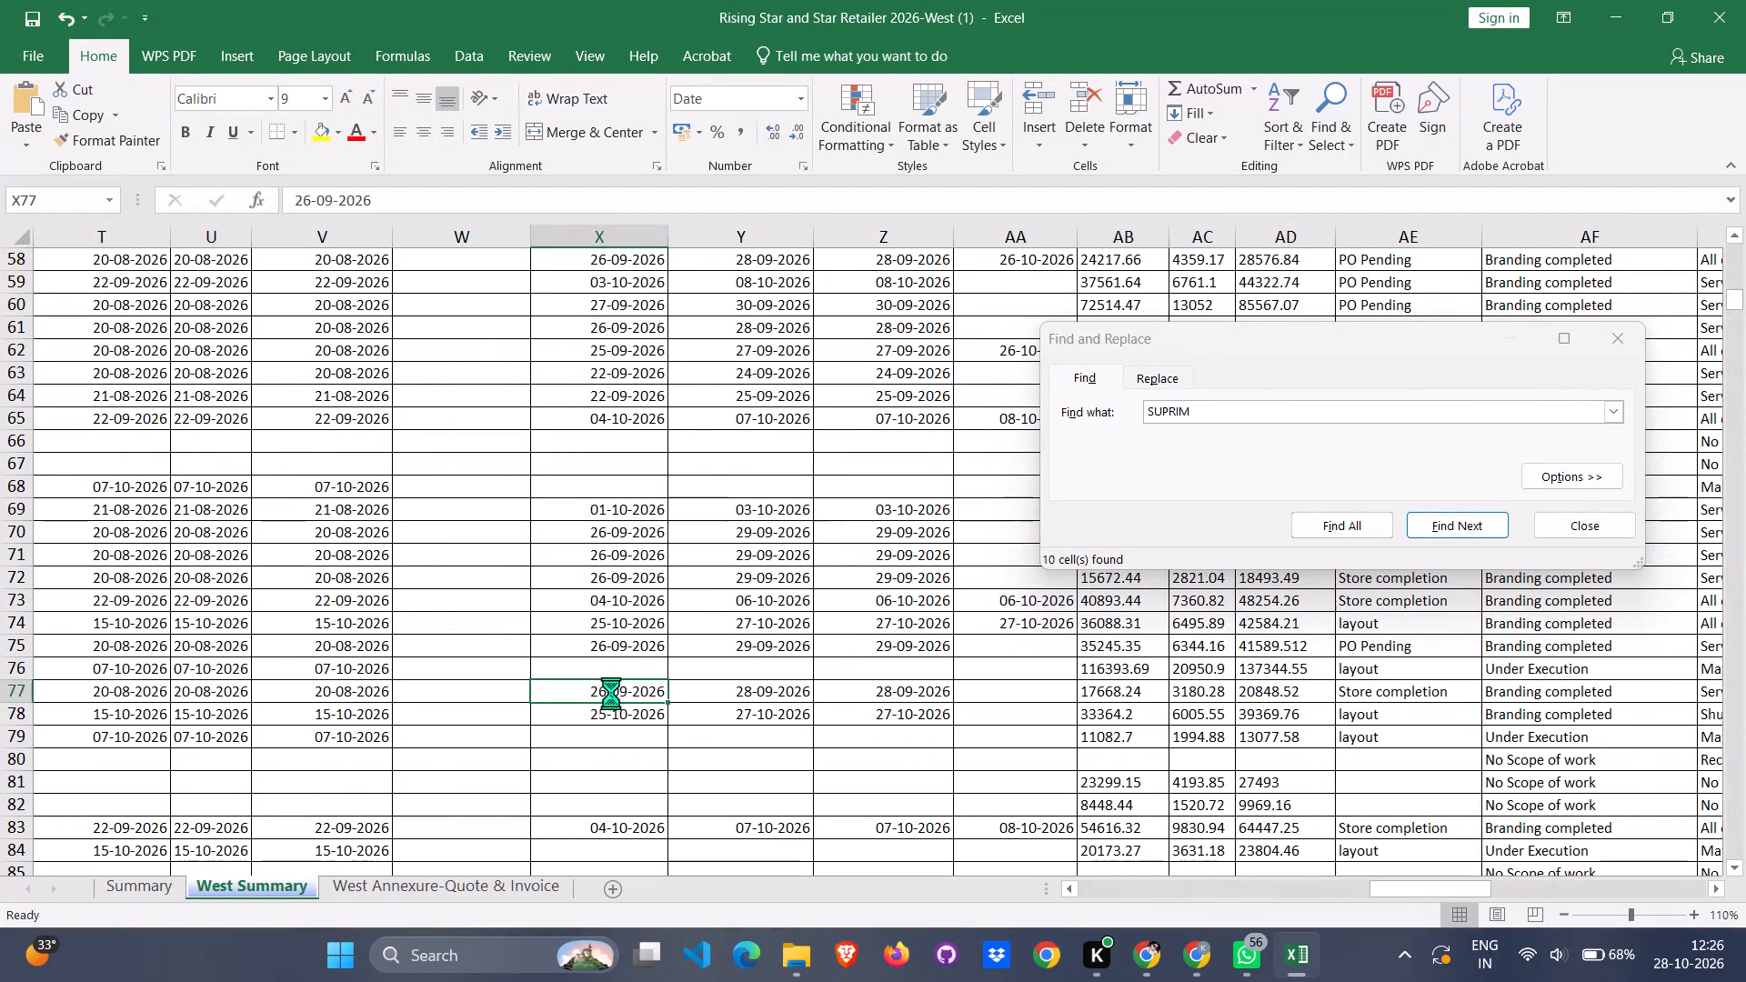
Back in the store app's SUPRIM COLOURS entry, set the Dispatch Date to 26/09/2026 and fill in the suggested transport contact number.
{"action": "left_click", "coordinate": [1188, 954]}
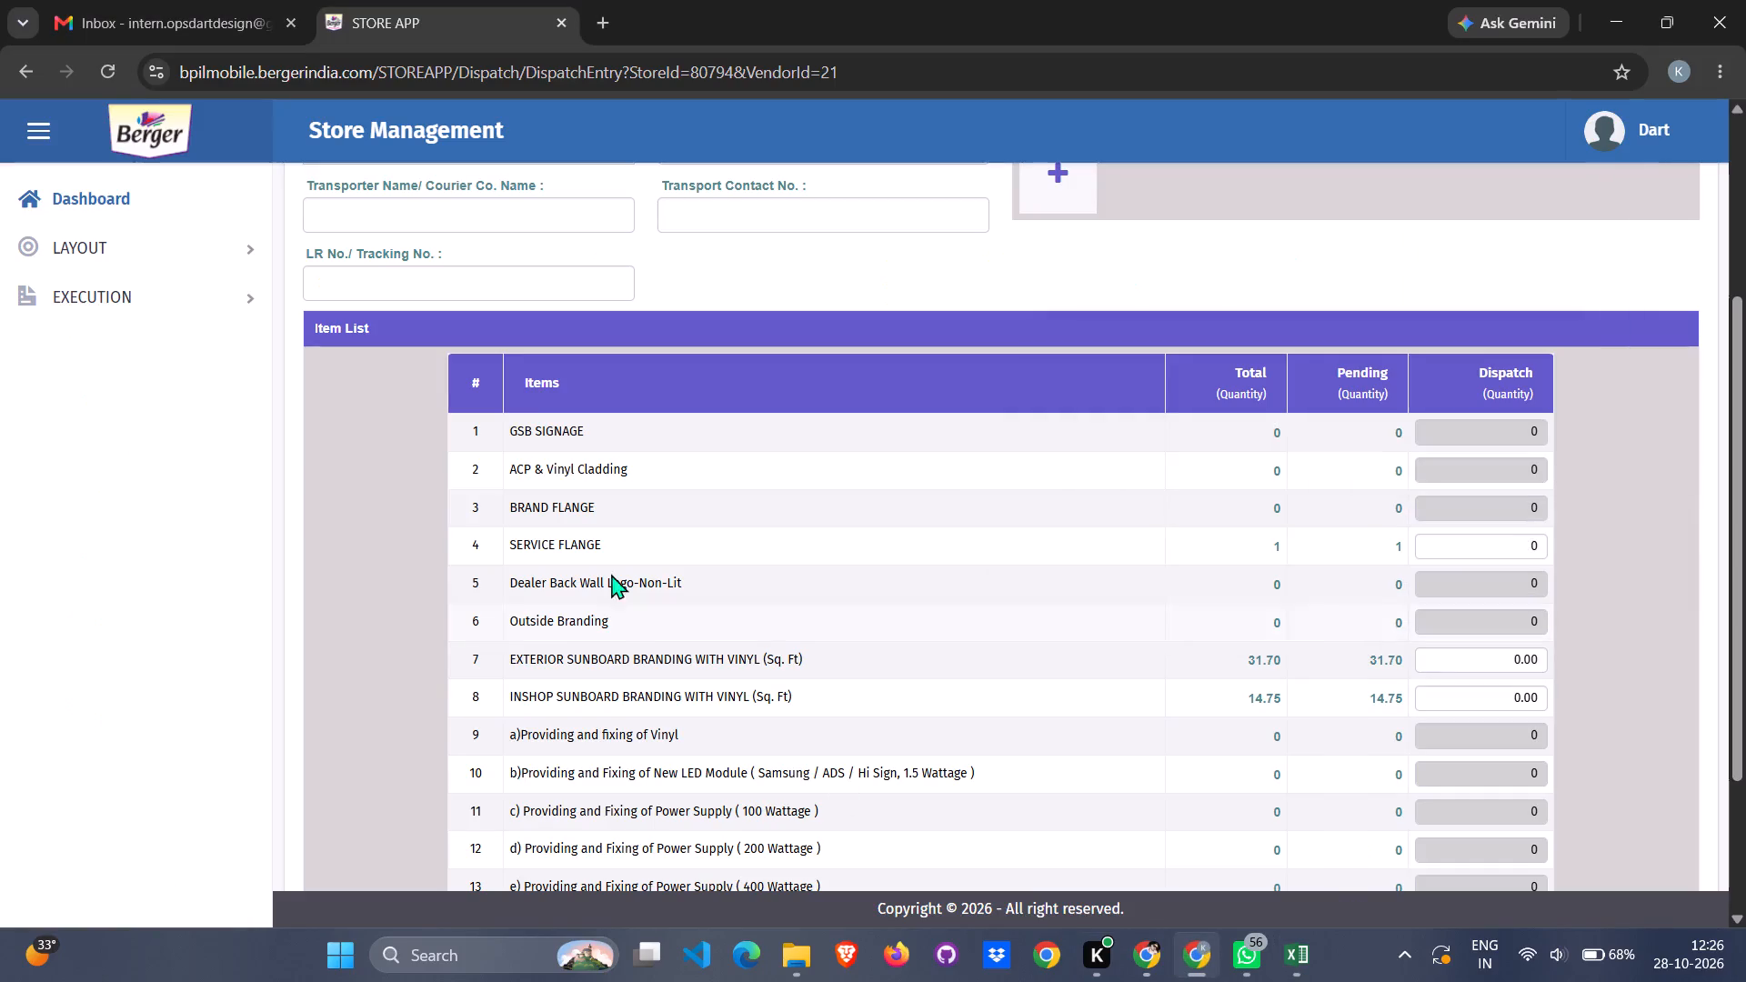
{"action": "scroll", "coordinate": [485, 269], "scroll_direction": "up", "scroll_amount": 5}
{"action": "left_click", "coordinate": [435, 330]}
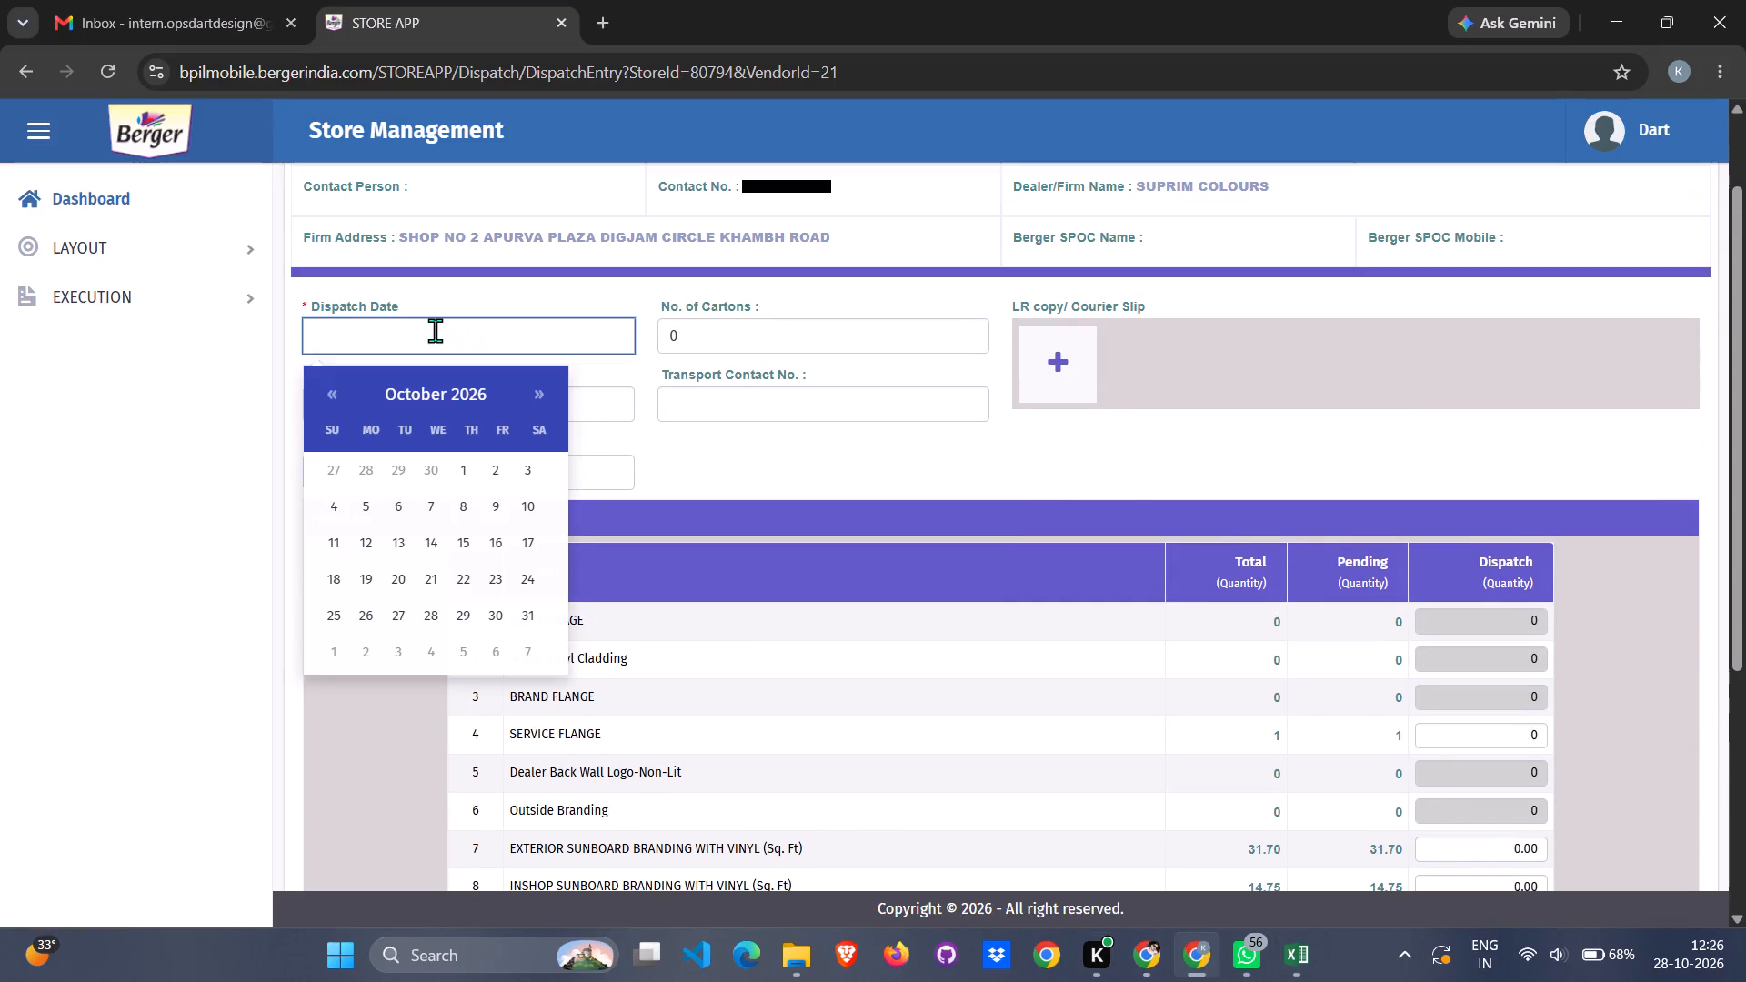
{"action": "key", "text": "ctrl+v"}
{"action": "left_click", "coordinate": [743, 402]}
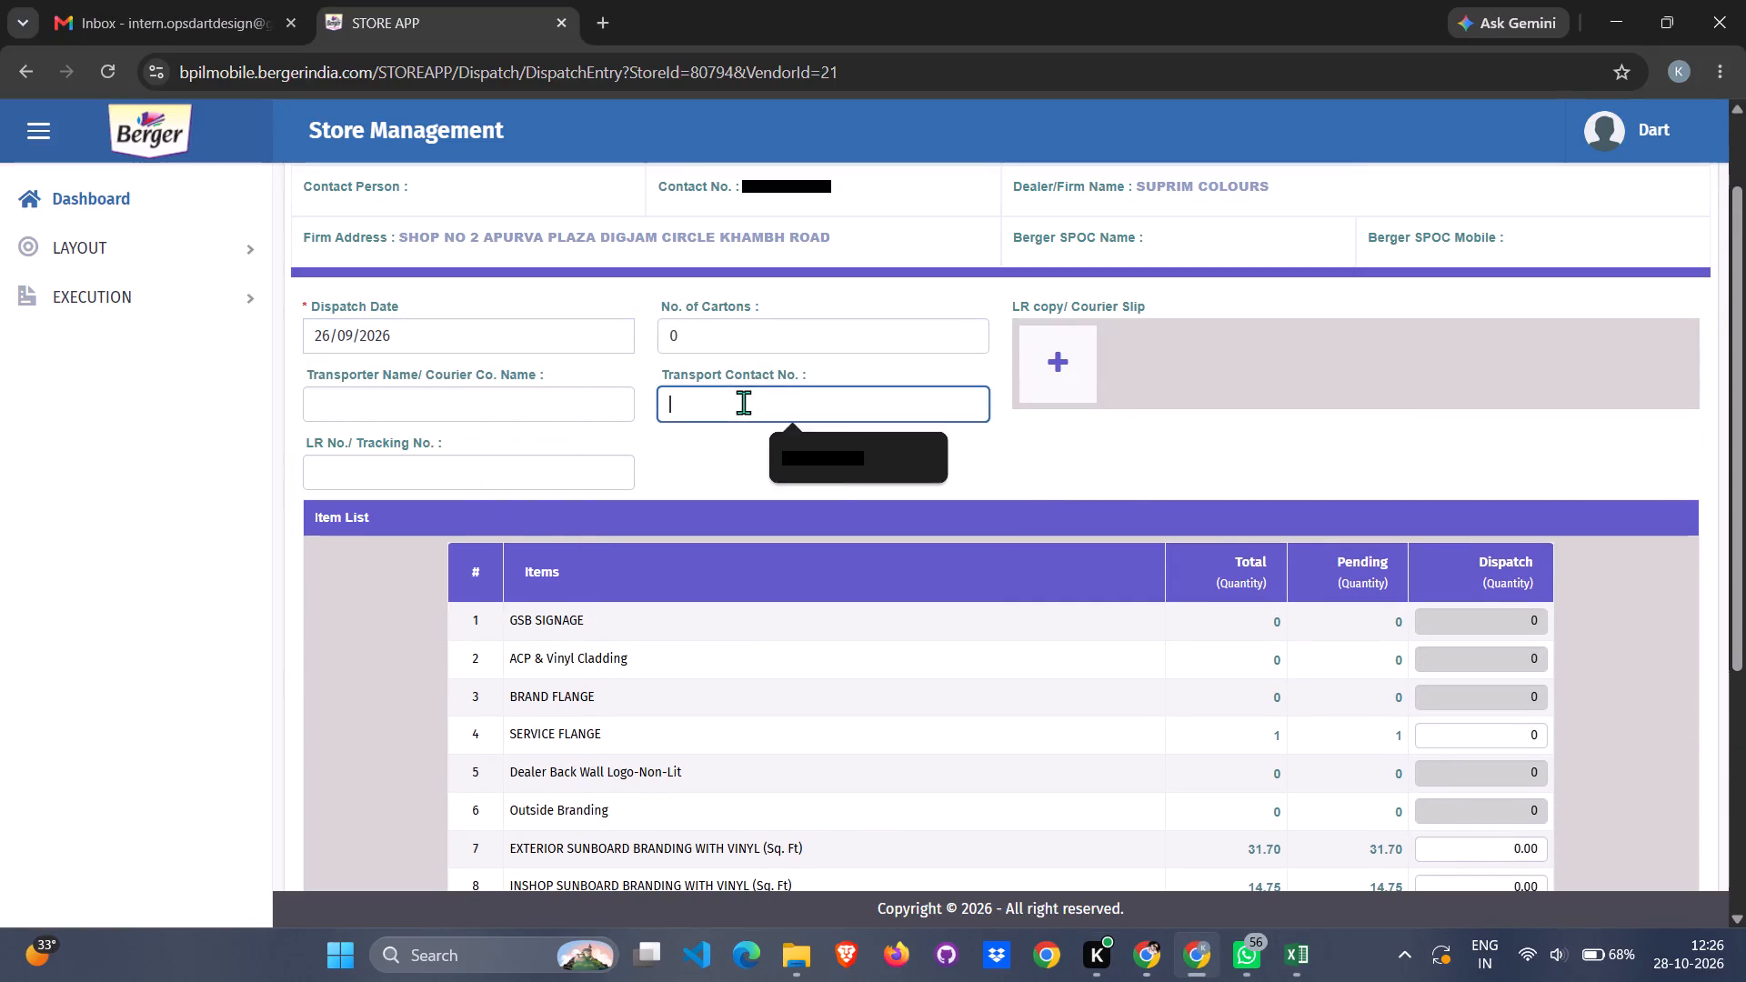
{"action": "left_click", "coordinate": [832, 469]}
Copy the pending quantity into the dispatch quantity for SERVICE FLANGE (1).
{"action": "scroll", "coordinate": [939, 631], "scroll_direction": "down", "scroll_amount": 8}
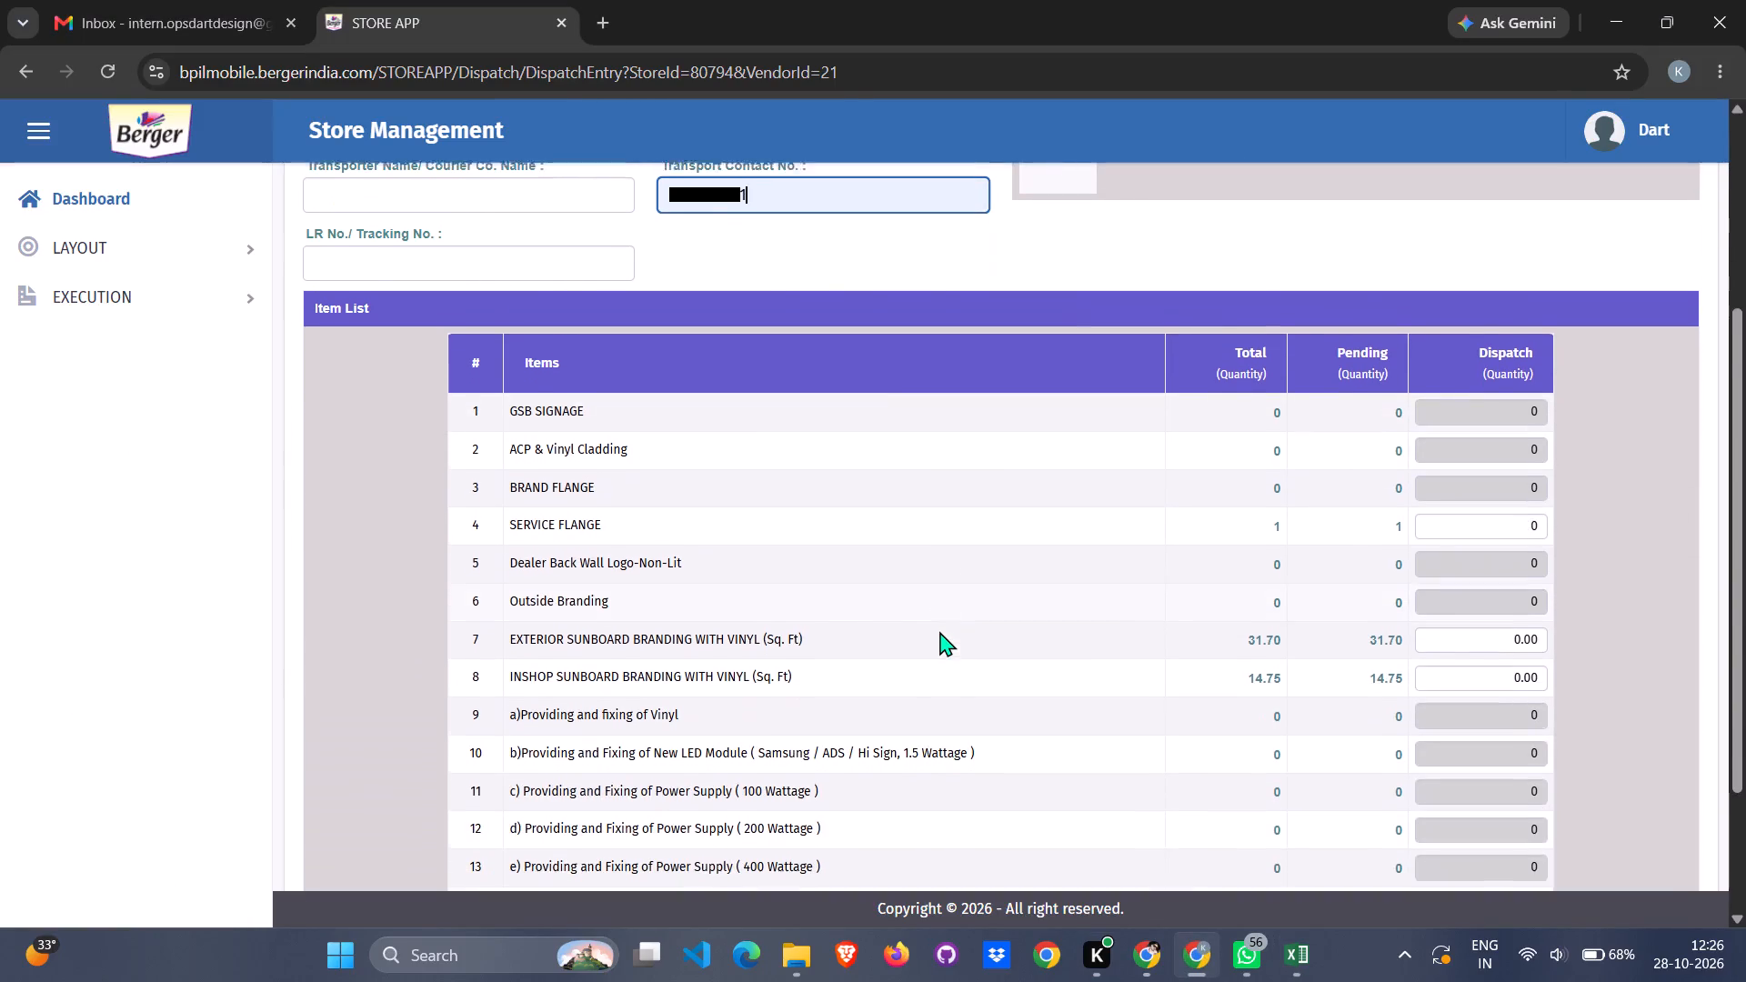
{"action": "double_click", "coordinate": [1400, 431]}
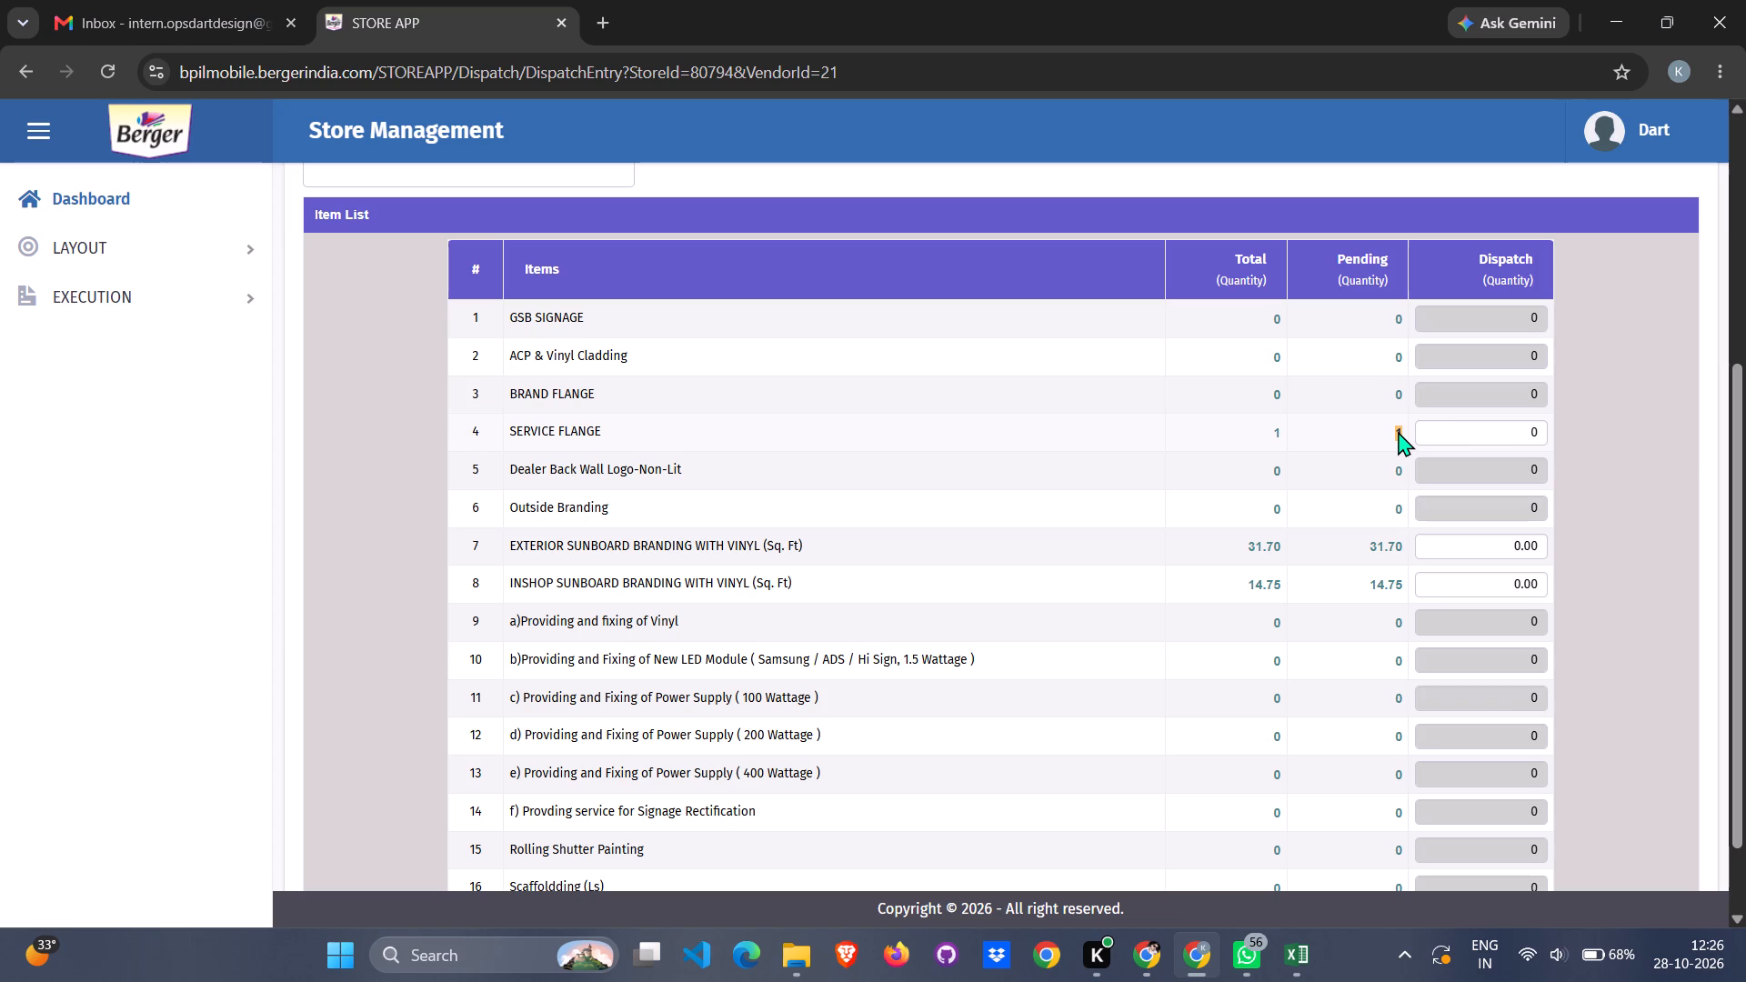
{"action": "key", "text": "ctrl+c"}
{"action": "double_click", "coordinate": [1515, 435]}
{"action": "key", "text": "ctrl+v"}
Copy the pending quantities into the dispatch quantities for EXTERIOR SUNBOARD BRANDING (31.70) and INSHOP SUNBOARD BRANDING (14.75).
{"action": "scroll", "coordinate": [1232, 465], "scroll_direction": "down", "scroll_amount": 3}
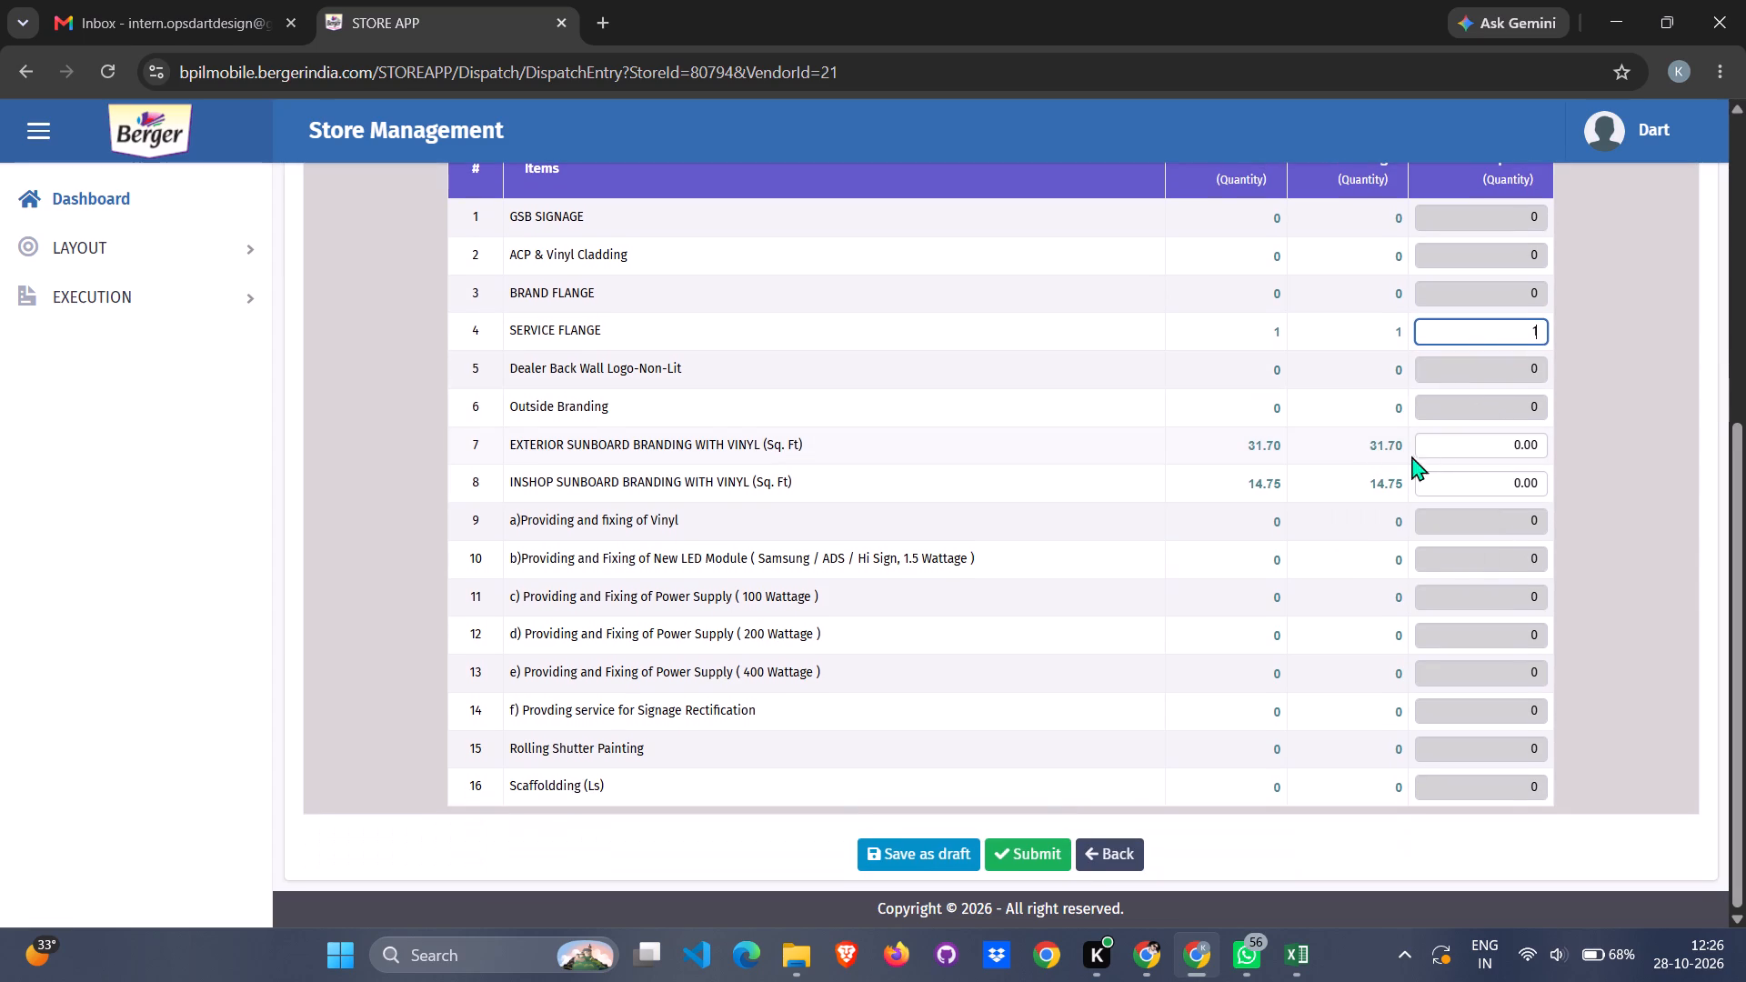
{"action": "double_click", "coordinate": [1384, 446]}
{"action": "key", "text": "ctrl+c"}
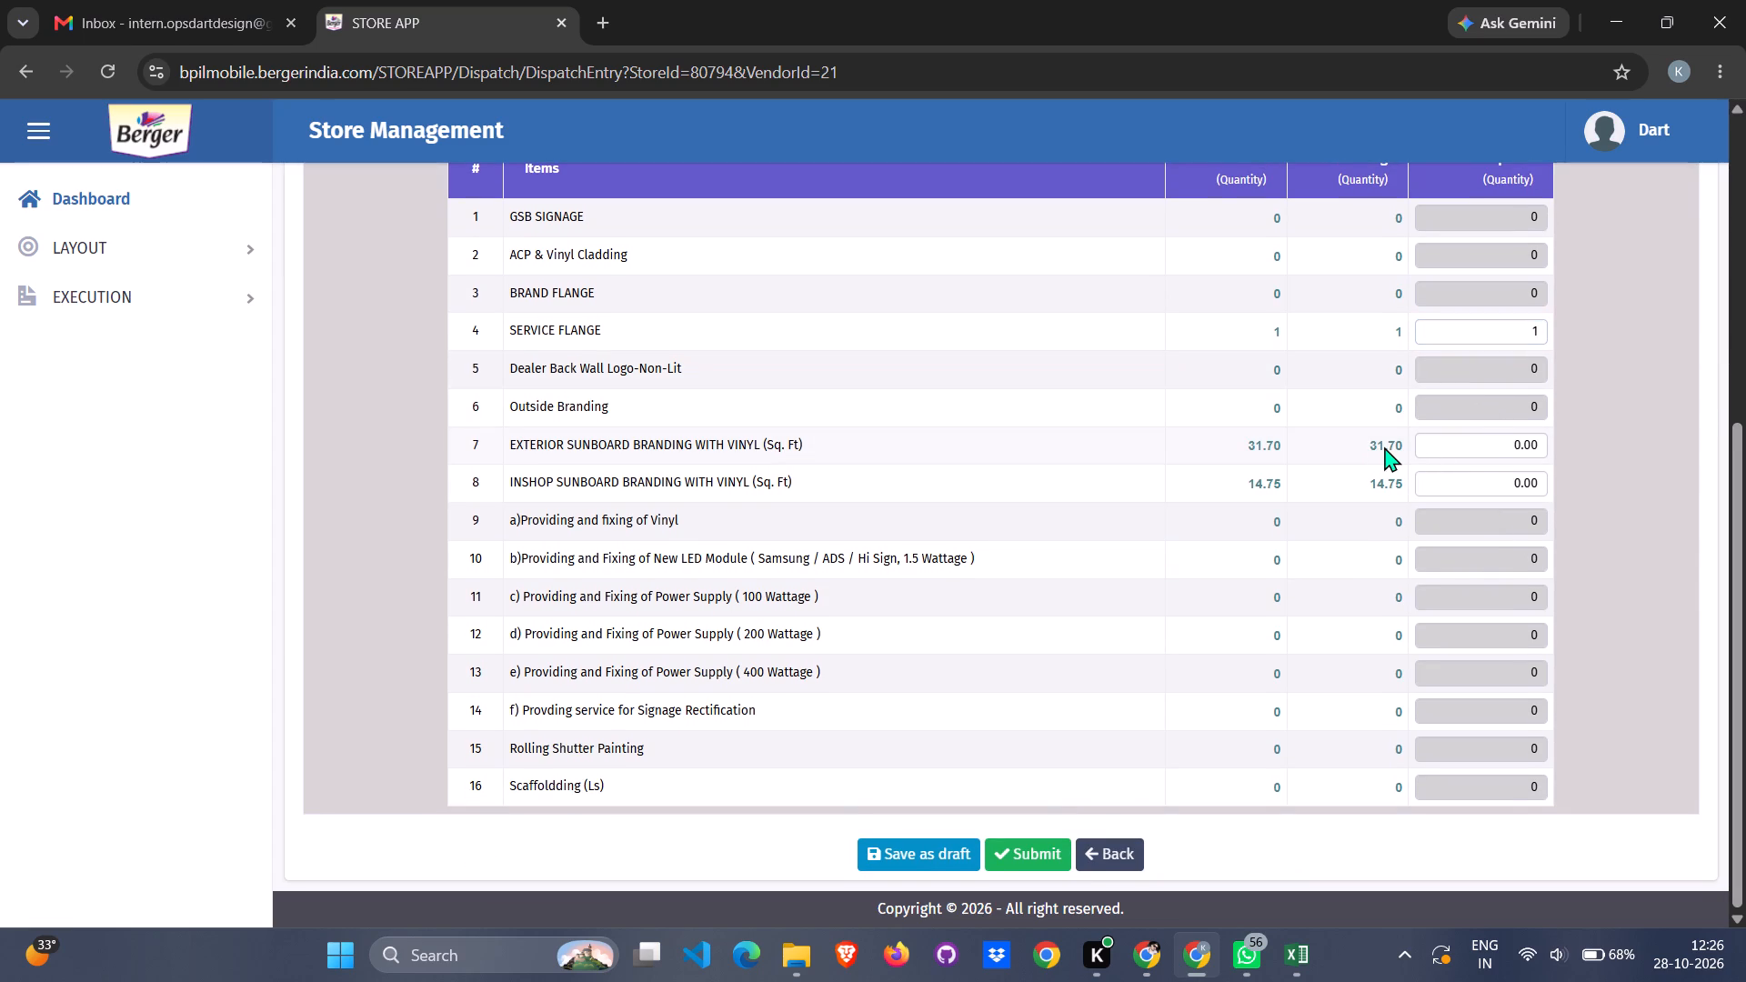
{"action": "double_click", "coordinate": [1513, 449]}
{"action": "key", "text": "ctrl+v"}
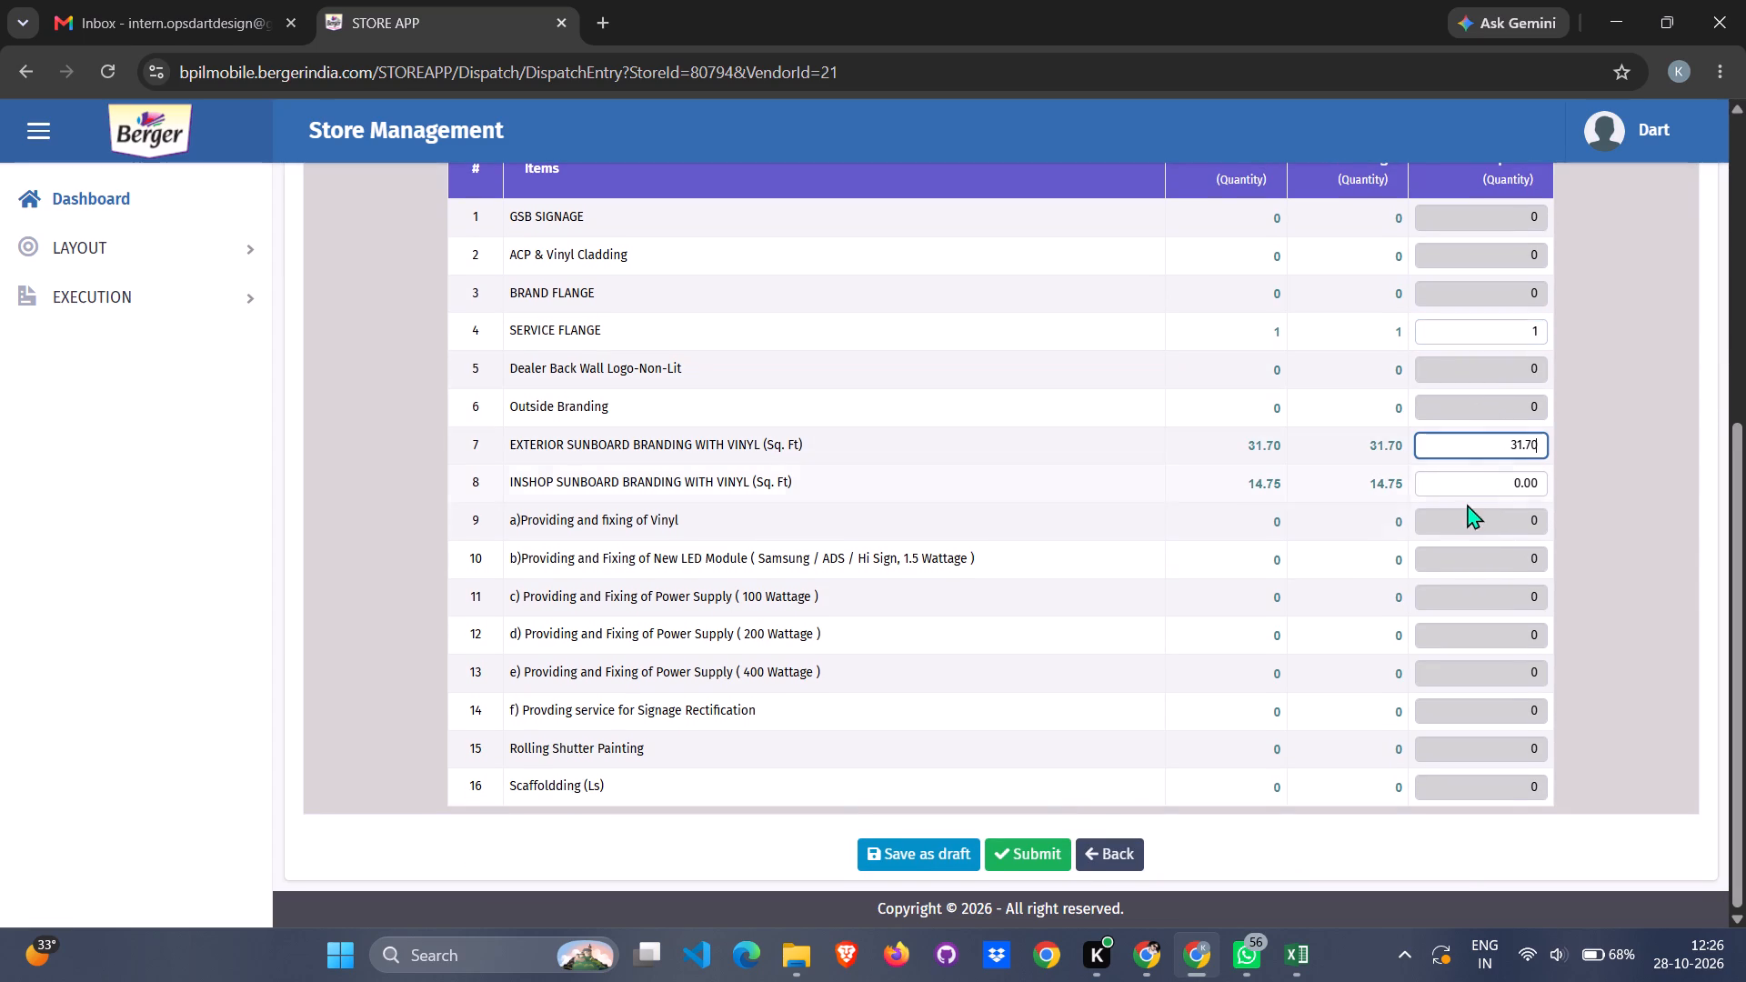
{"action": "double_click", "coordinate": [1372, 485]}
{"action": "key", "text": "ctrl+c"}
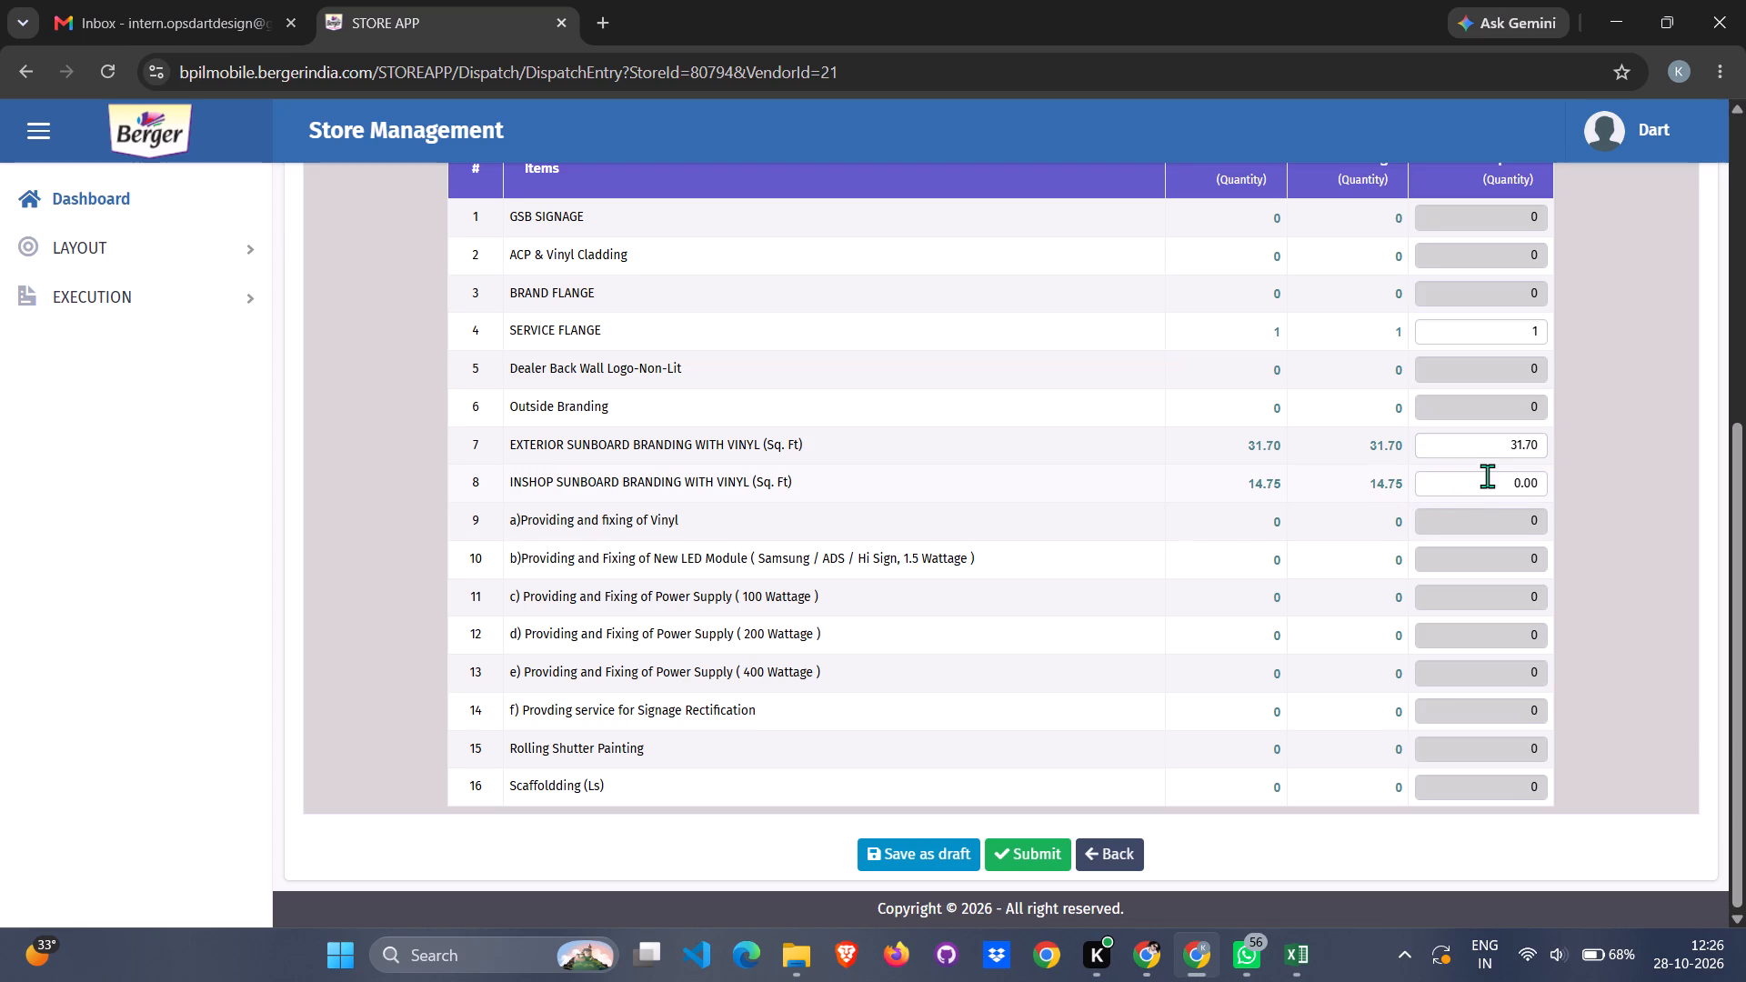
{"action": "double_click", "coordinate": [1502, 488]}
{"action": "key", "text": "ctrl+v"}
Review the SUPRIM COLOURS dispatch entry, submit it, and confirm saving the record.
{"action": "scroll", "coordinate": [1469, 505], "scroll_direction": "down", "scroll_amount": 4}
{"action": "scroll", "coordinate": [1333, 521], "scroll_direction": "up", "scroll_amount": 5}
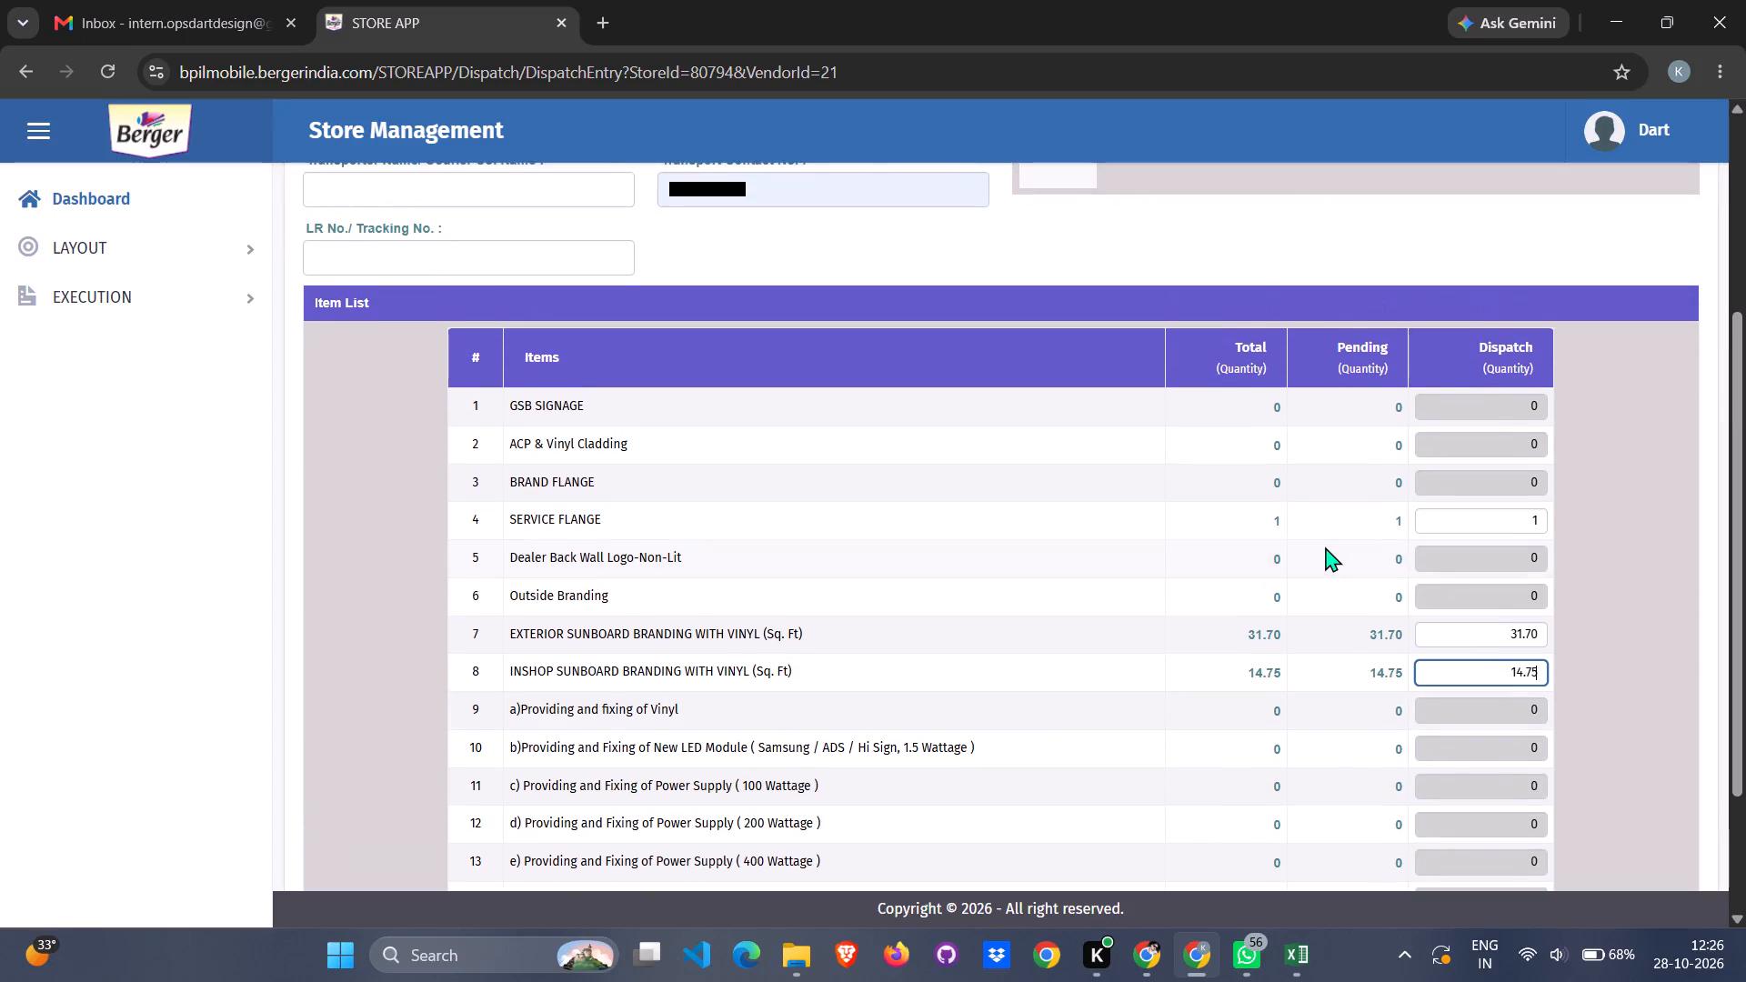
{"action": "scroll", "coordinate": [1325, 546], "scroll_direction": "up", "scroll_amount": 12}
{"action": "scroll", "coordinate": [1323, 554], "scroll_direction": "down", "scroll_amount": 17}
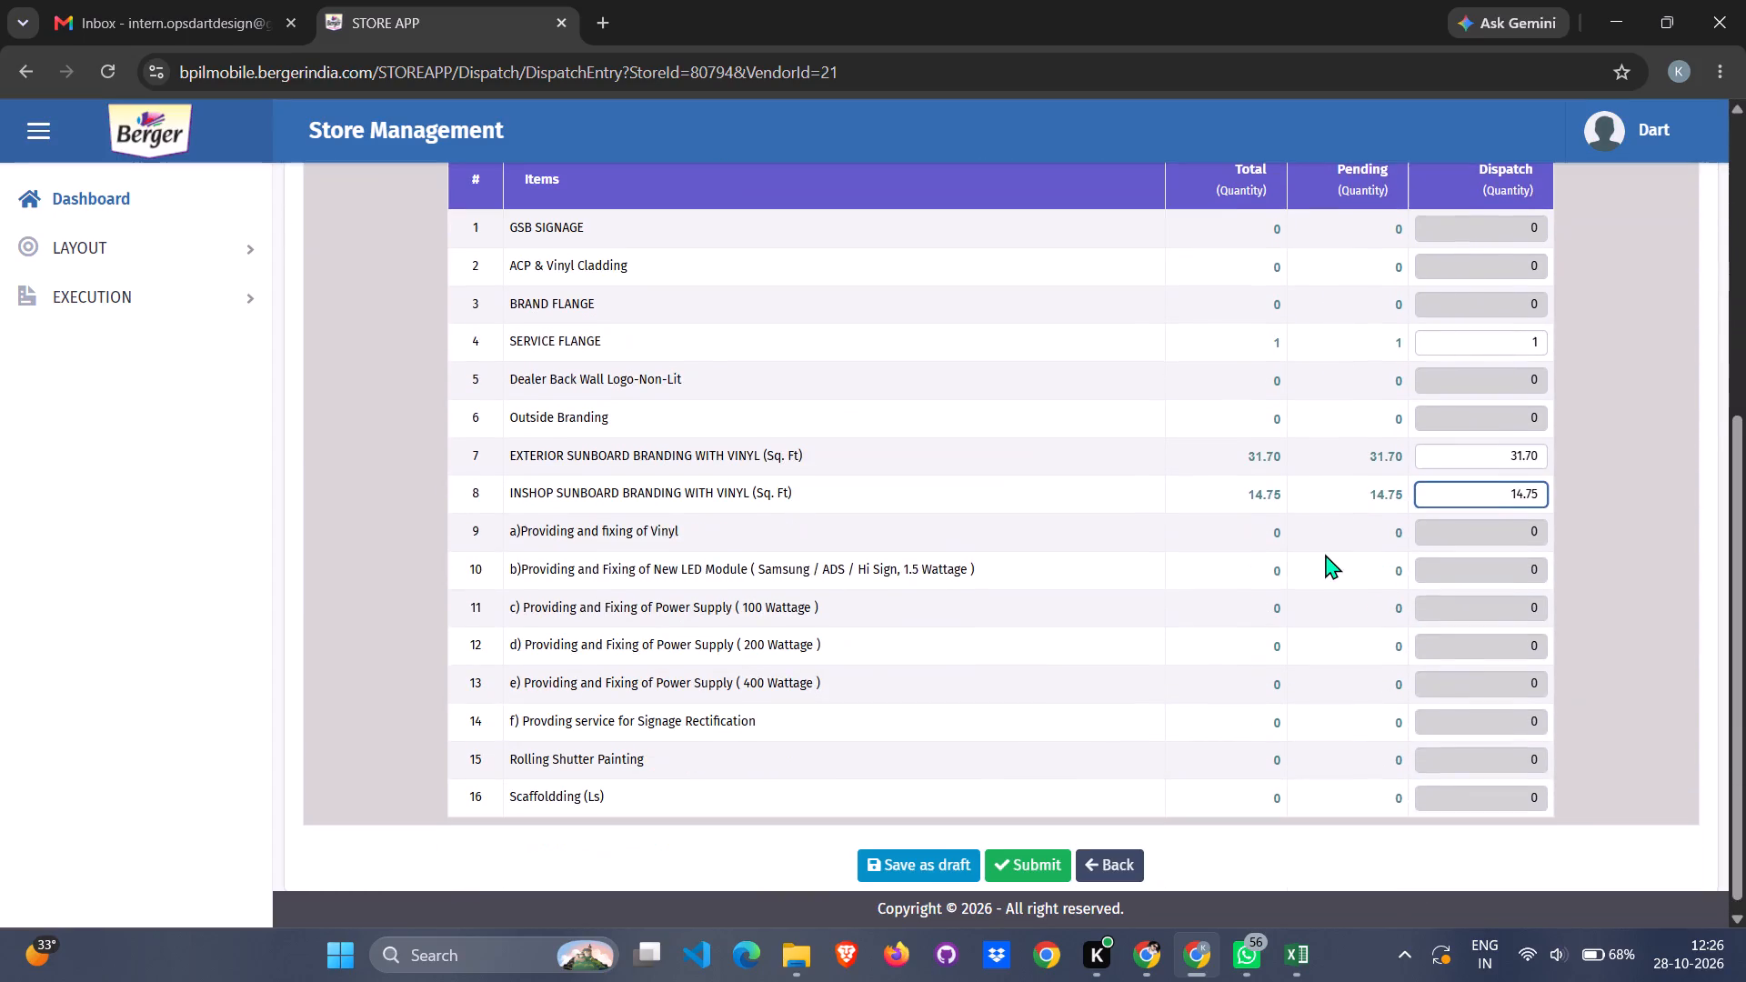
{"action": "scroll", "coordinate": [1325, 554], "scroll_direction": "down", "scroll_amount": 3}
{"action": "left_click", "coordinate": [1030, 850]}
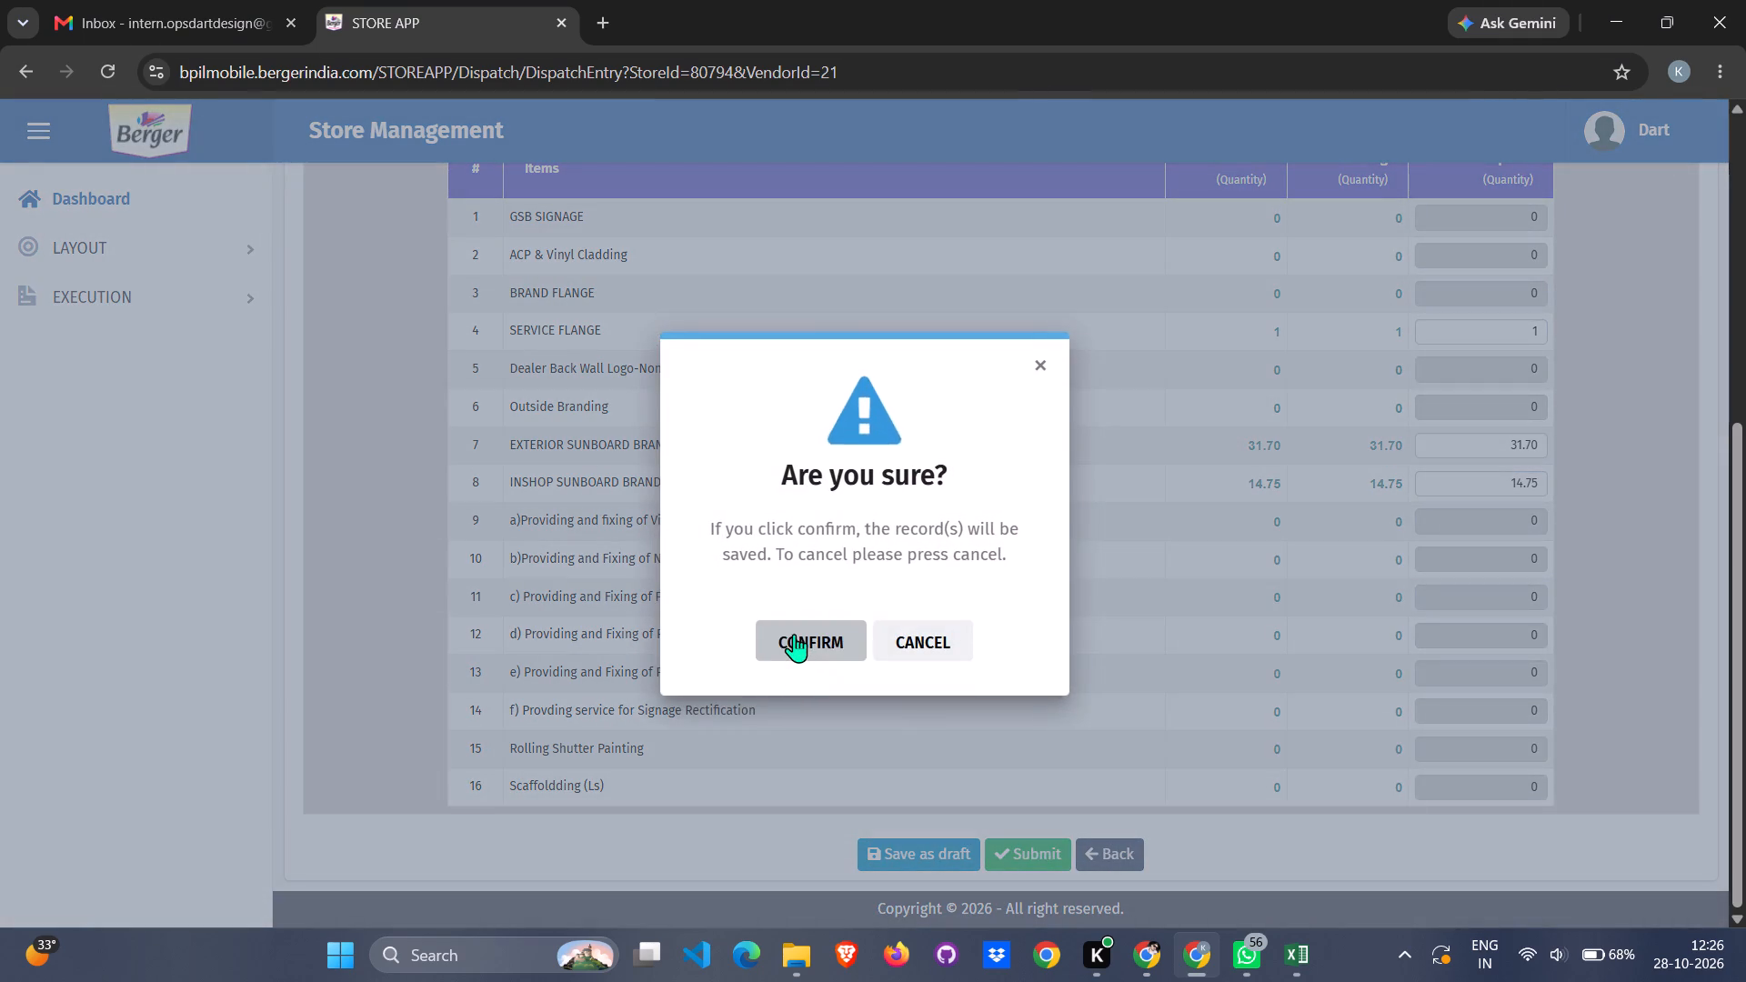
{"action": "left_click", "coordinate": [794, 634]}
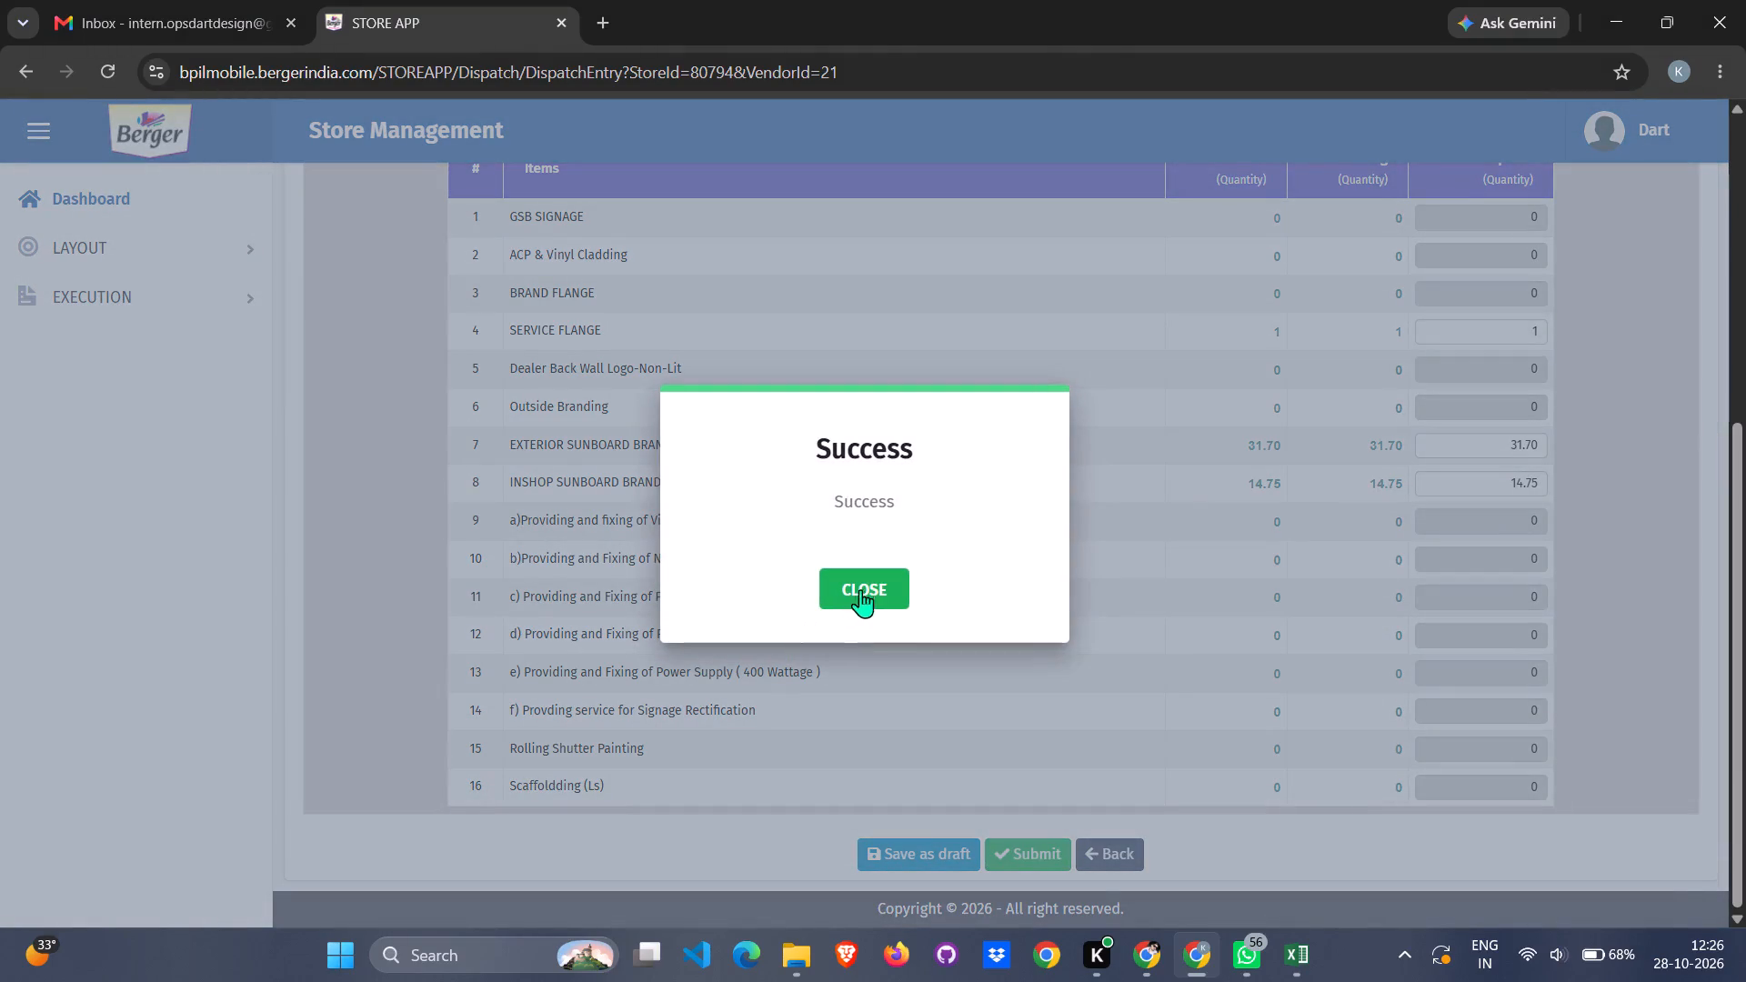
{"action": "left_click", "coordinate": [867, 586]}
Return to the dispatch store list under Execution.
{"action": "left_click", "coordinate": [113, 294]}
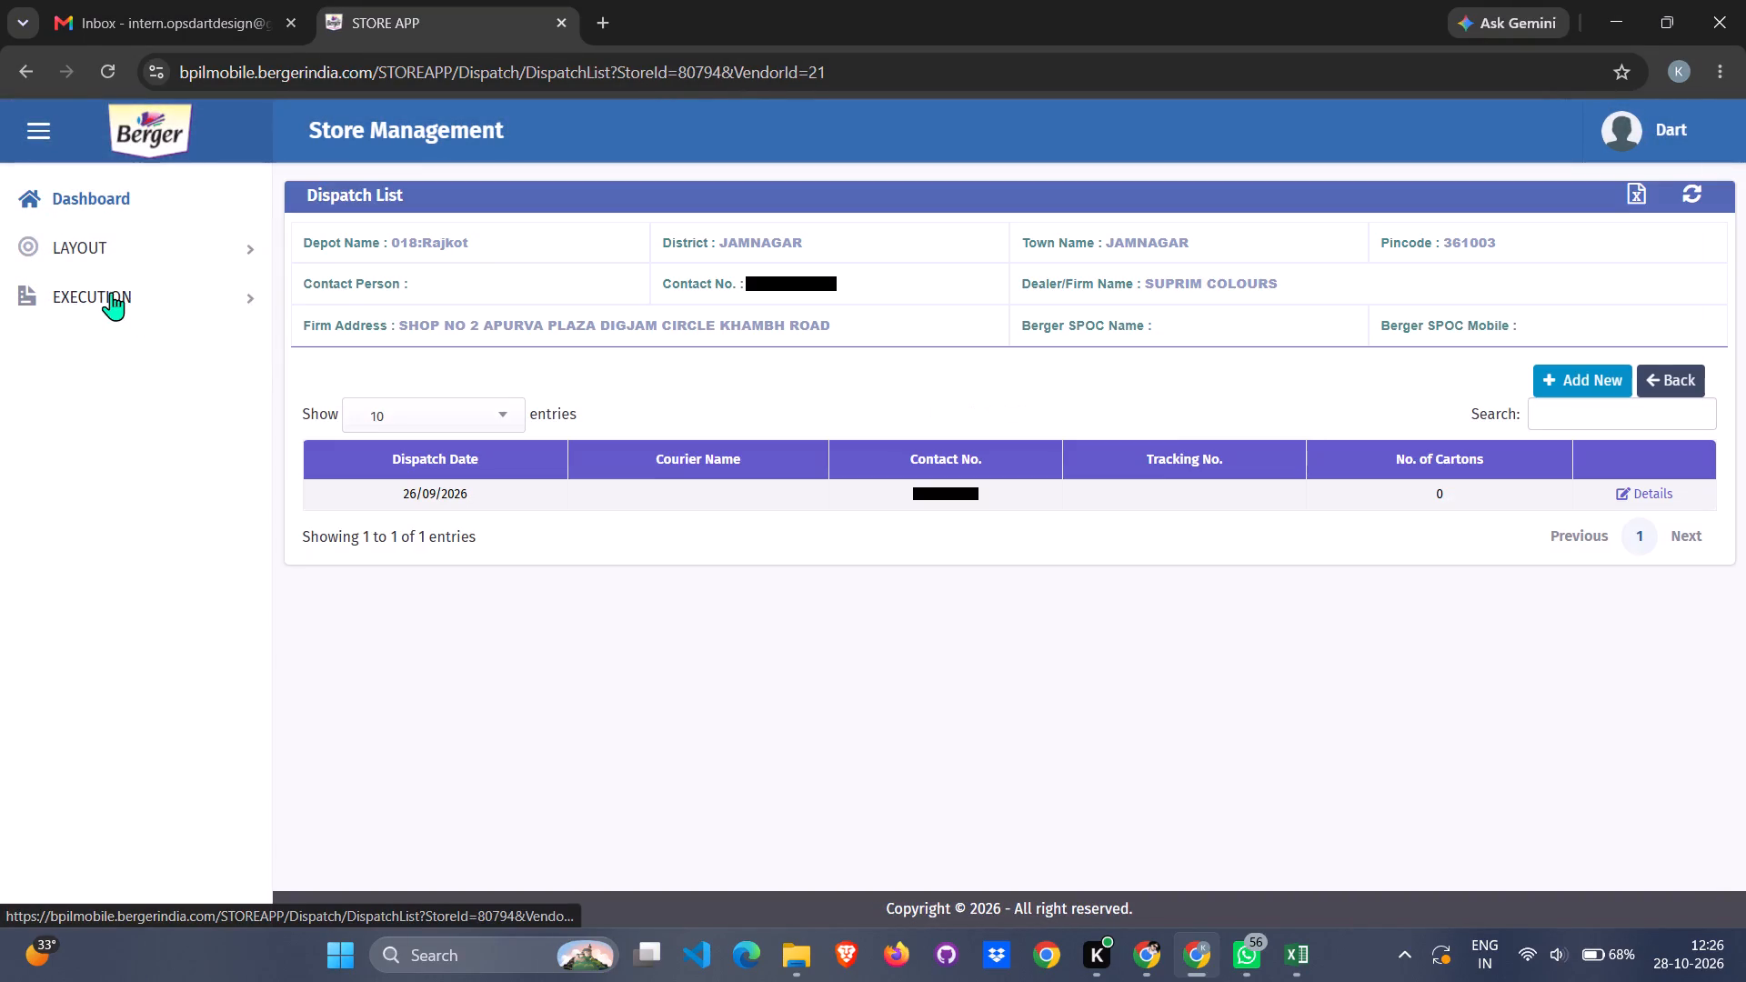
{"action": "left_click", "coordinate": [125, 333]}
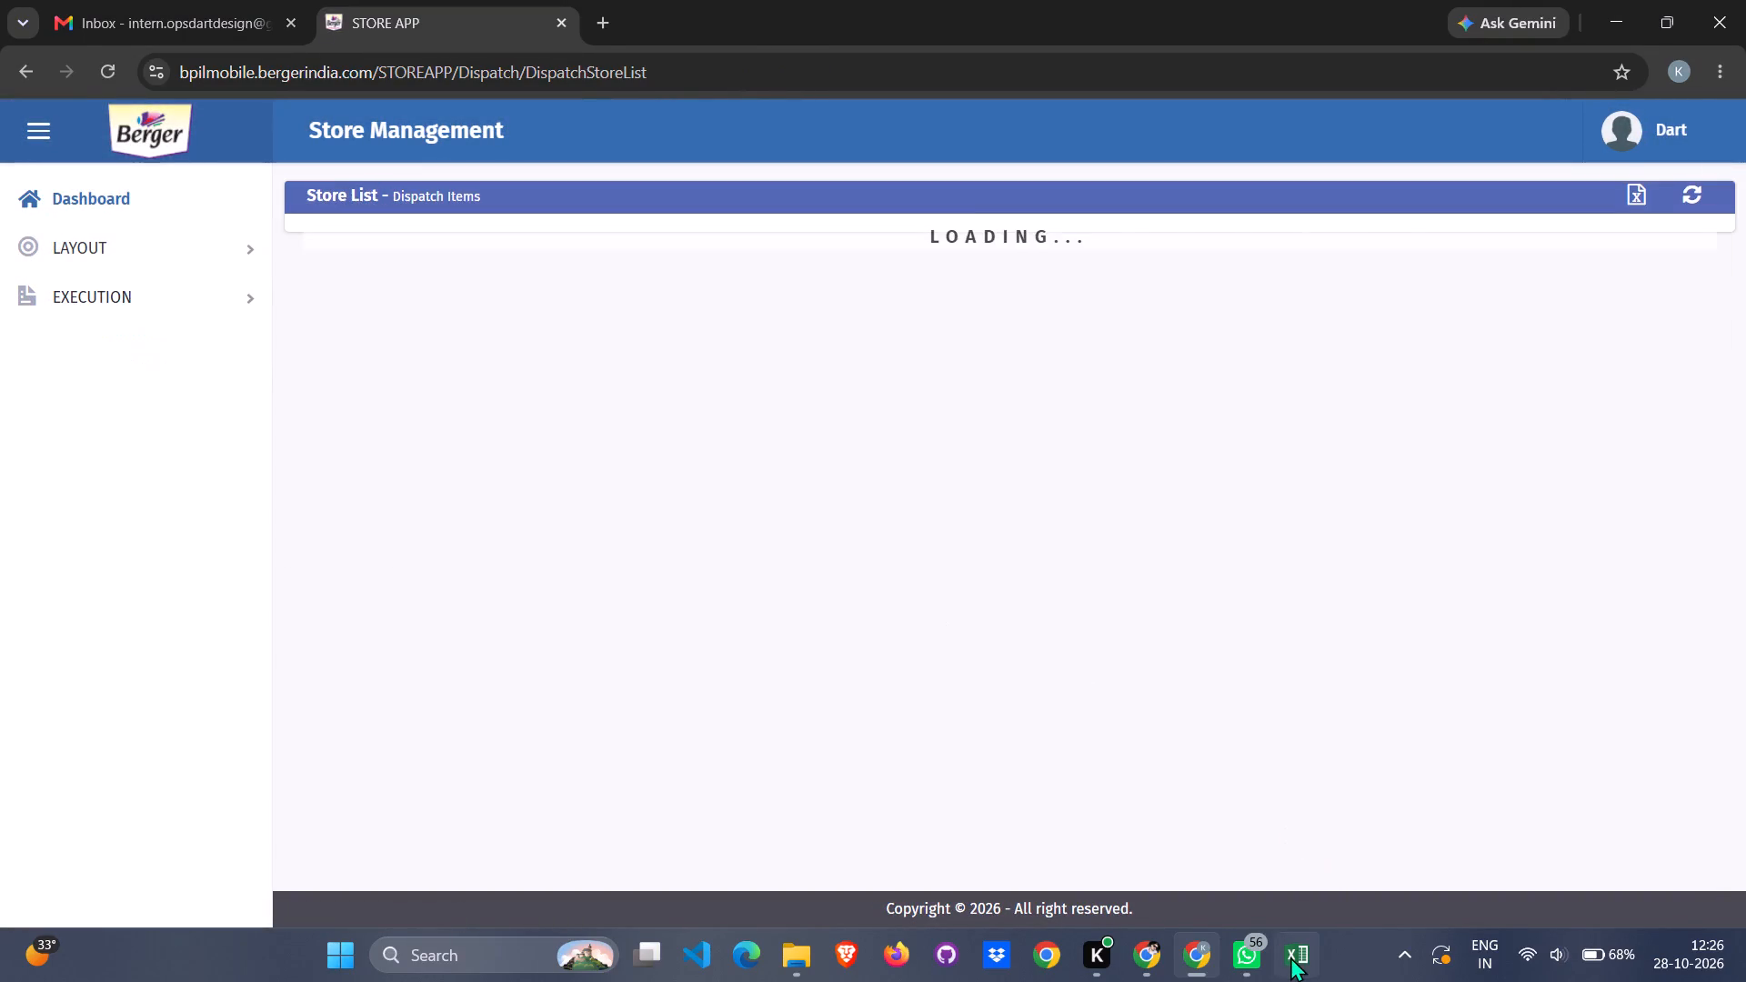
Switch to Excel, search column F of West Summary for SATI, and copy the SATI PAINTS store code, S0080792.
{"action": "left_click", "coordinate": [1290, 957]}
{"action": "scroll", "coordinate": [971, 546], "scroll_direction": "right", "scroll_amount": 9}
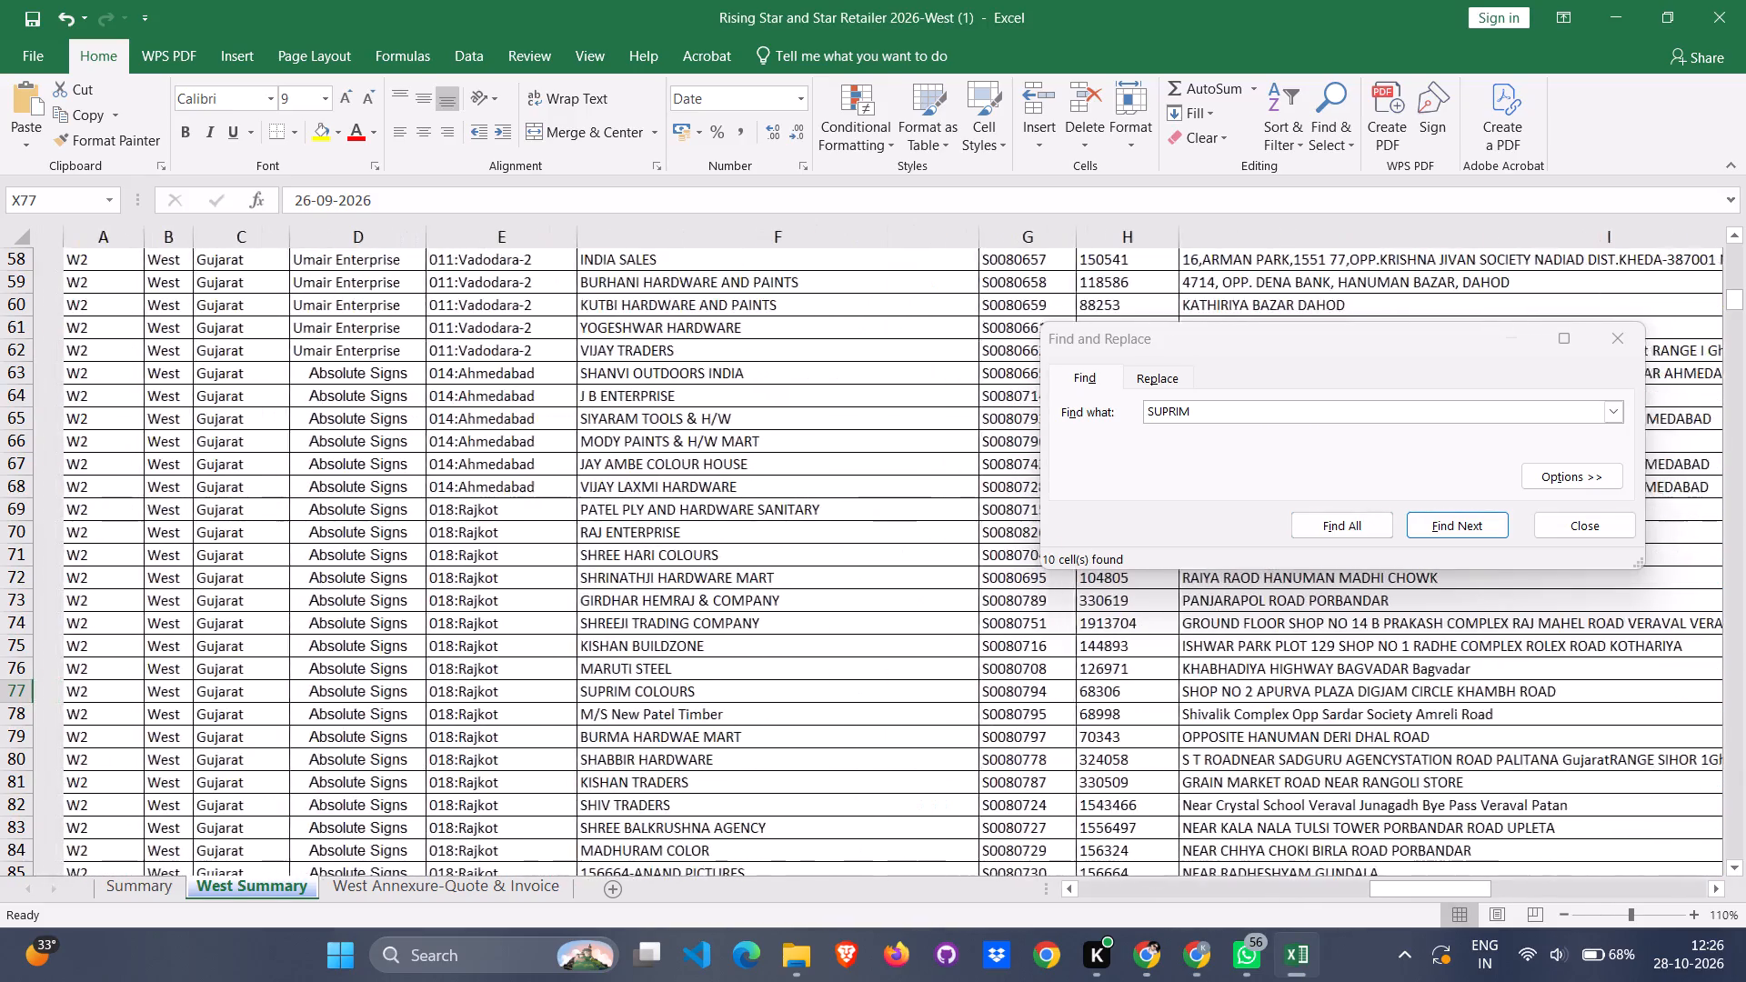
{"action": "left_click", "coordinate": [824, 236]}
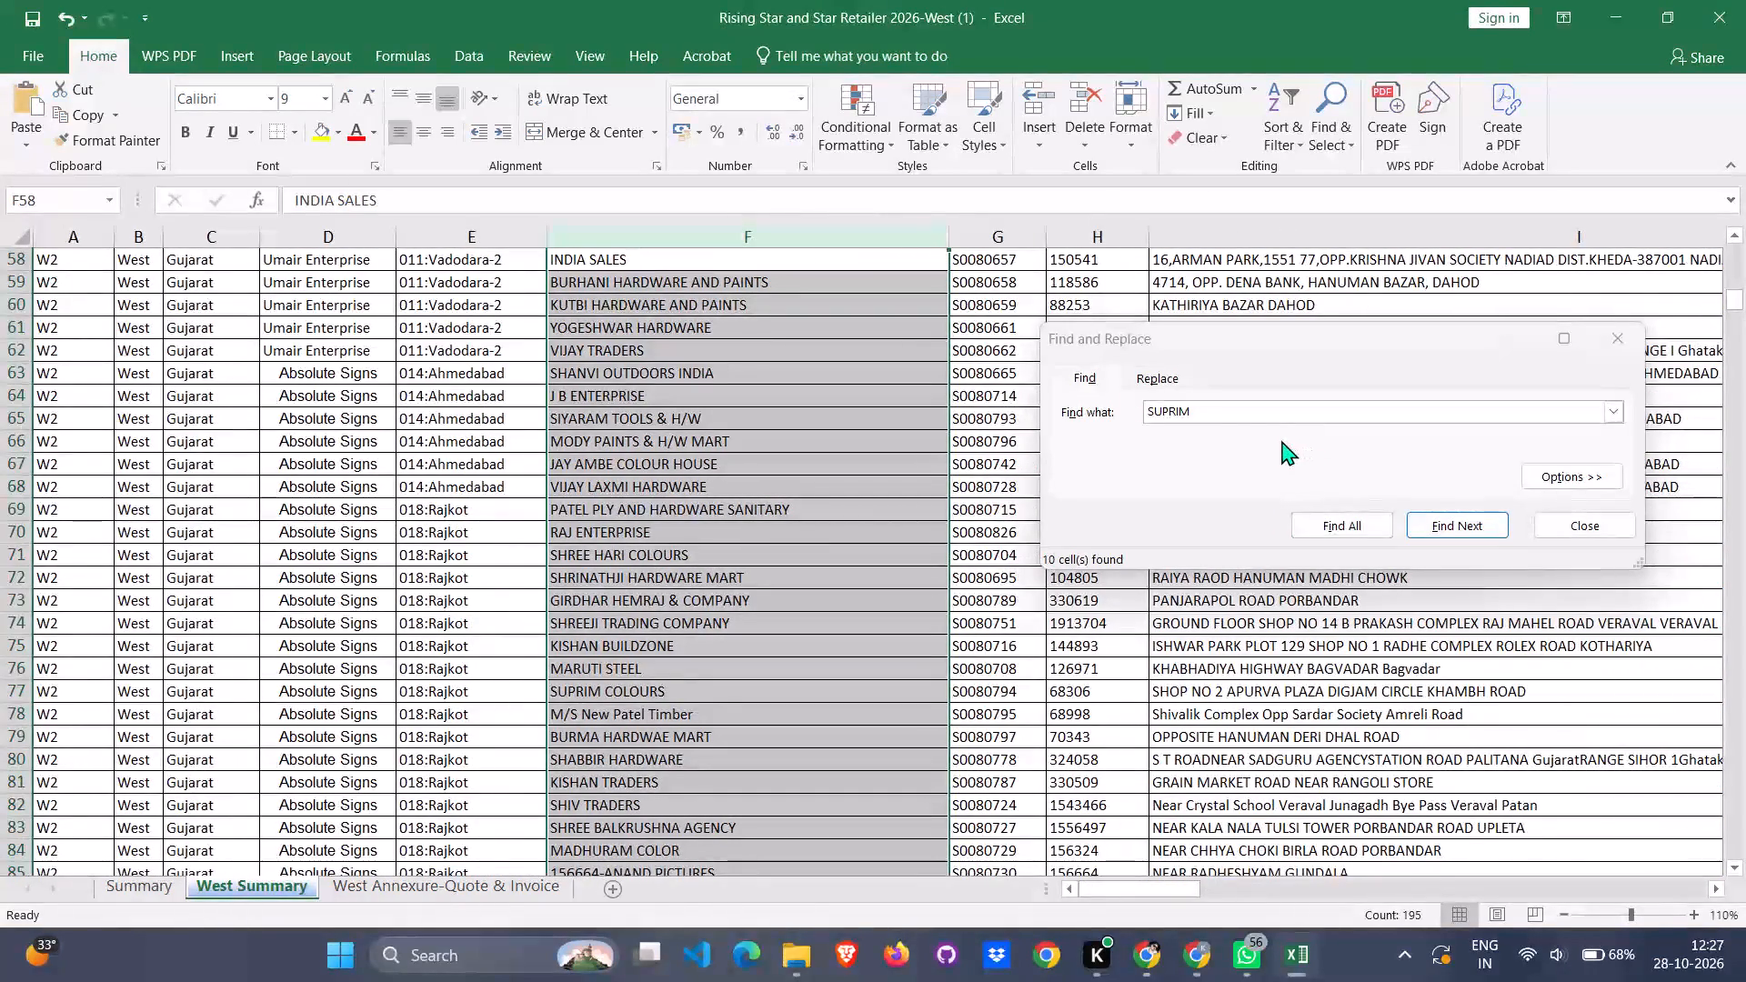
{"action": "left_click", "coordinate": [1245, 406]}
{"action": "key", "text": "BackSpace"}
{"action": "key", "text": "BackSpace"}
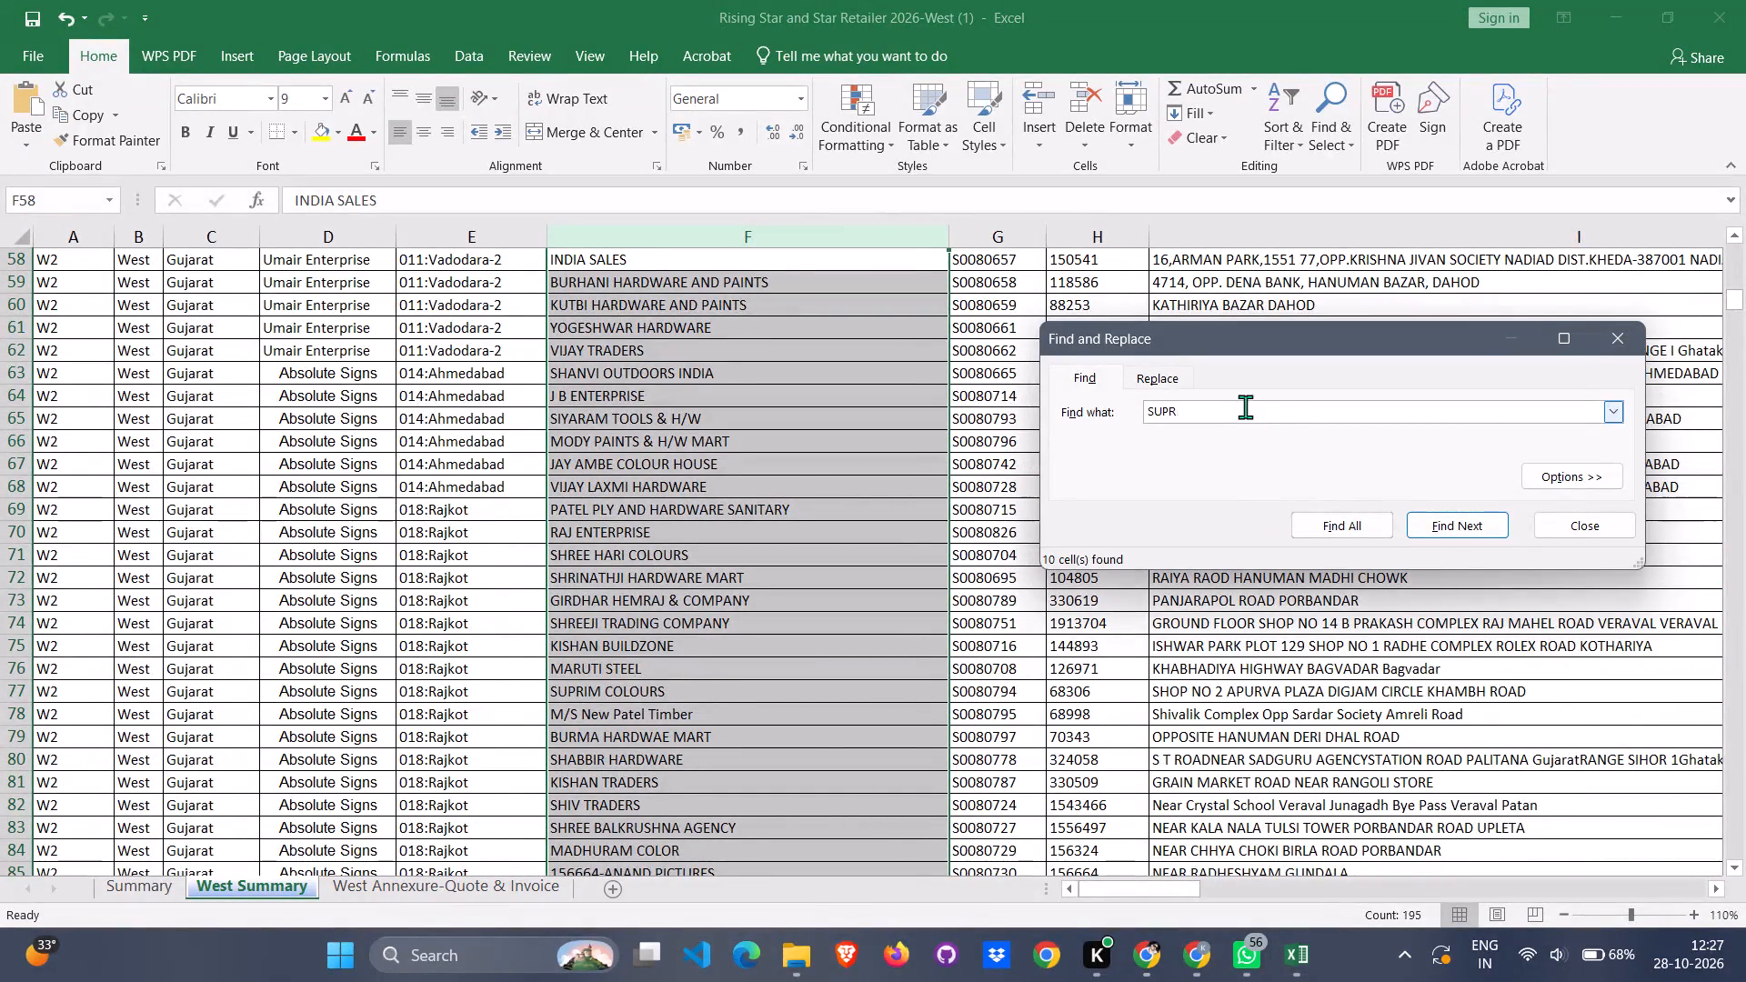
{"action": "key", "text": "BackSpace"}
{"action": "key", "text": "BackSpace"}
{"action": "key", "text": "BackSpace"}
{"action": "type", "text": "ATI"}
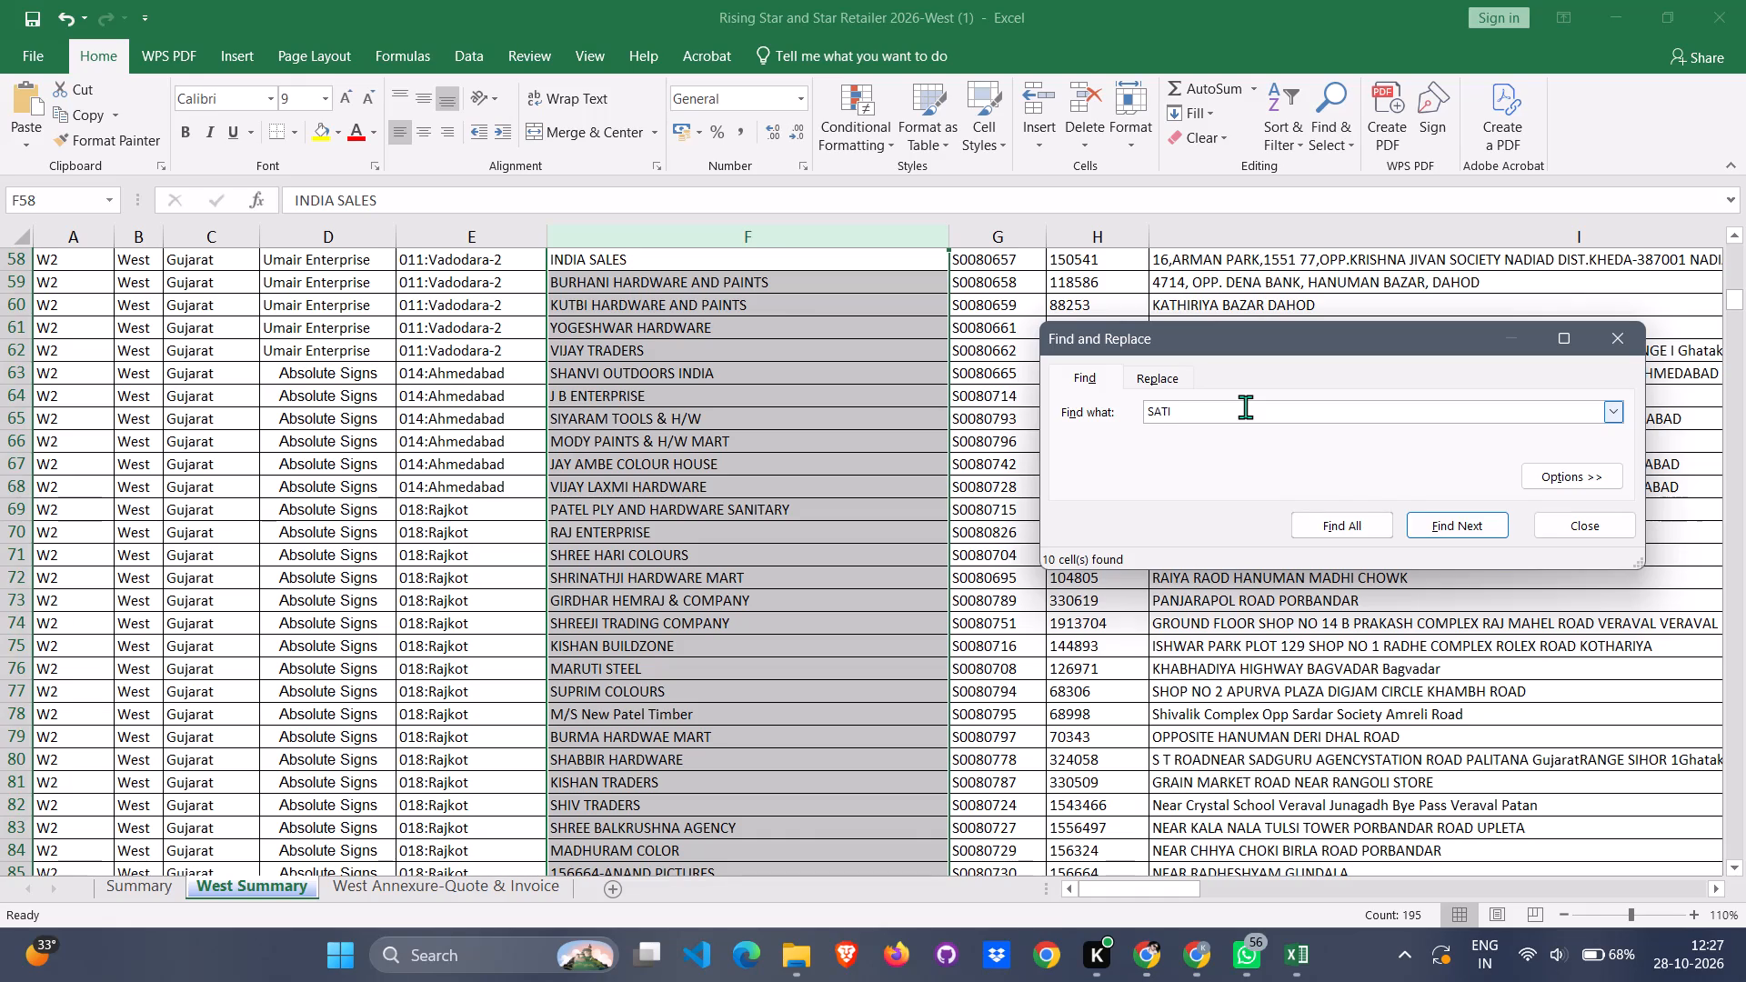
{"action": "key", "text": "Return"}
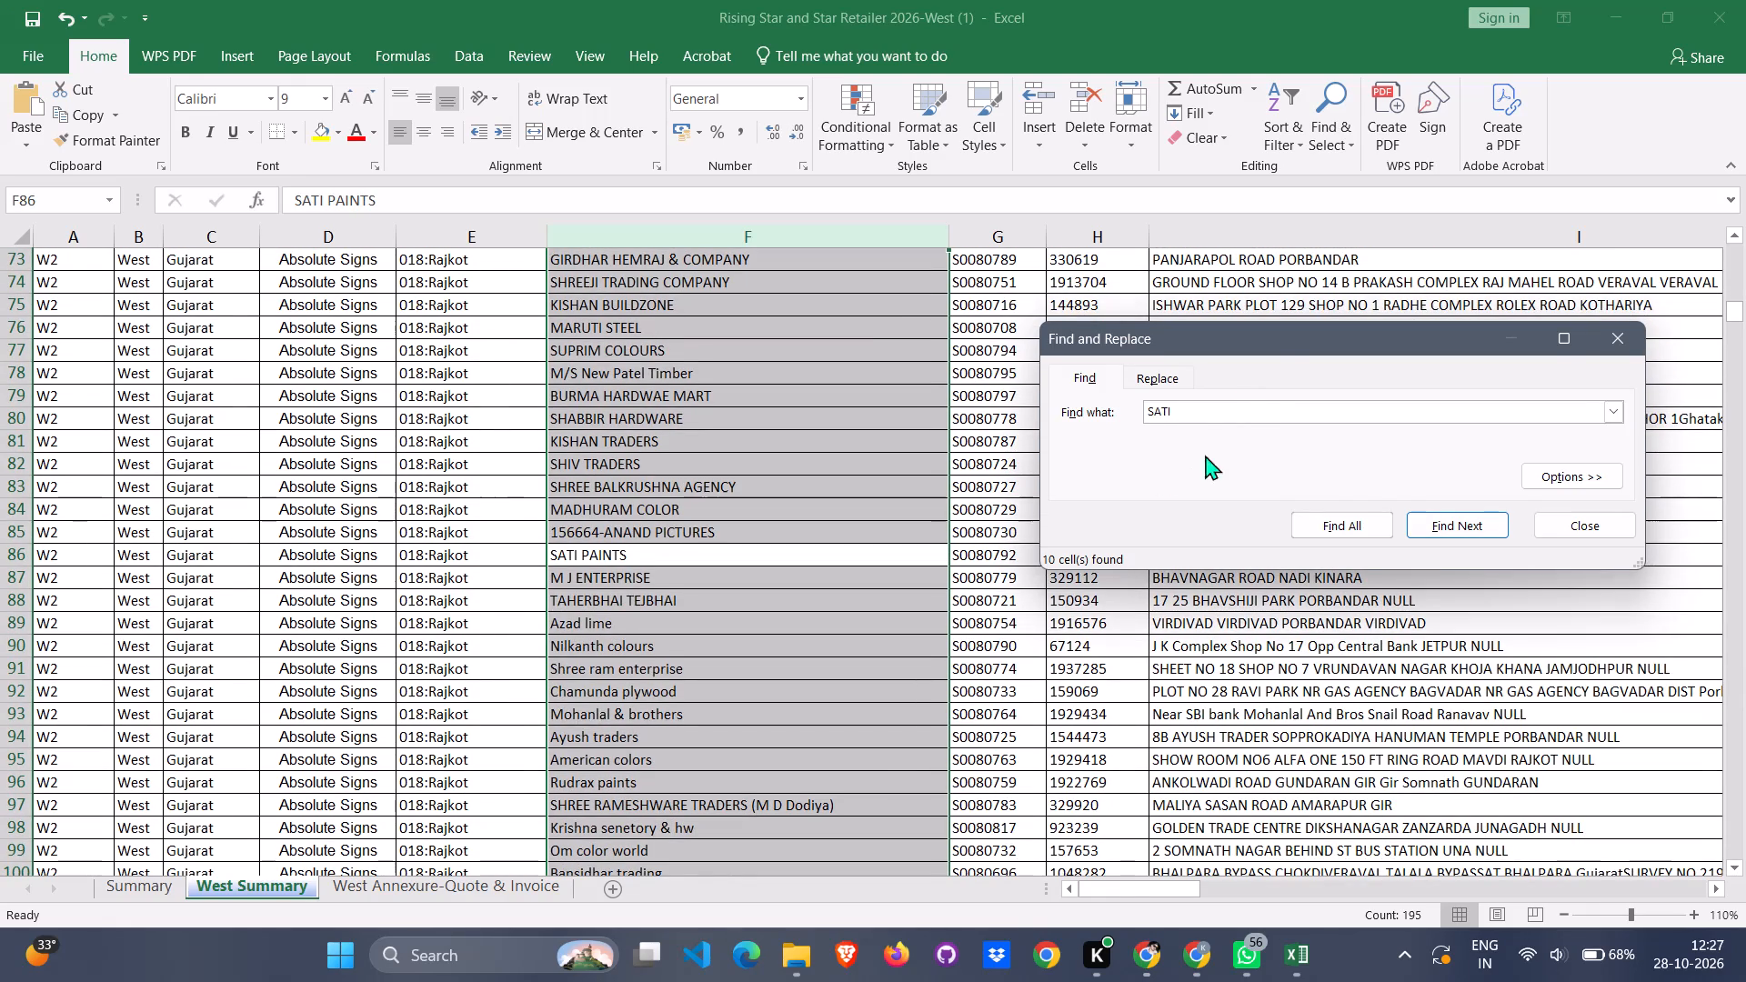
{"action": "left_click_drag", "start_coordinate": [1276, 337], "coordinate": [1233, 558]}
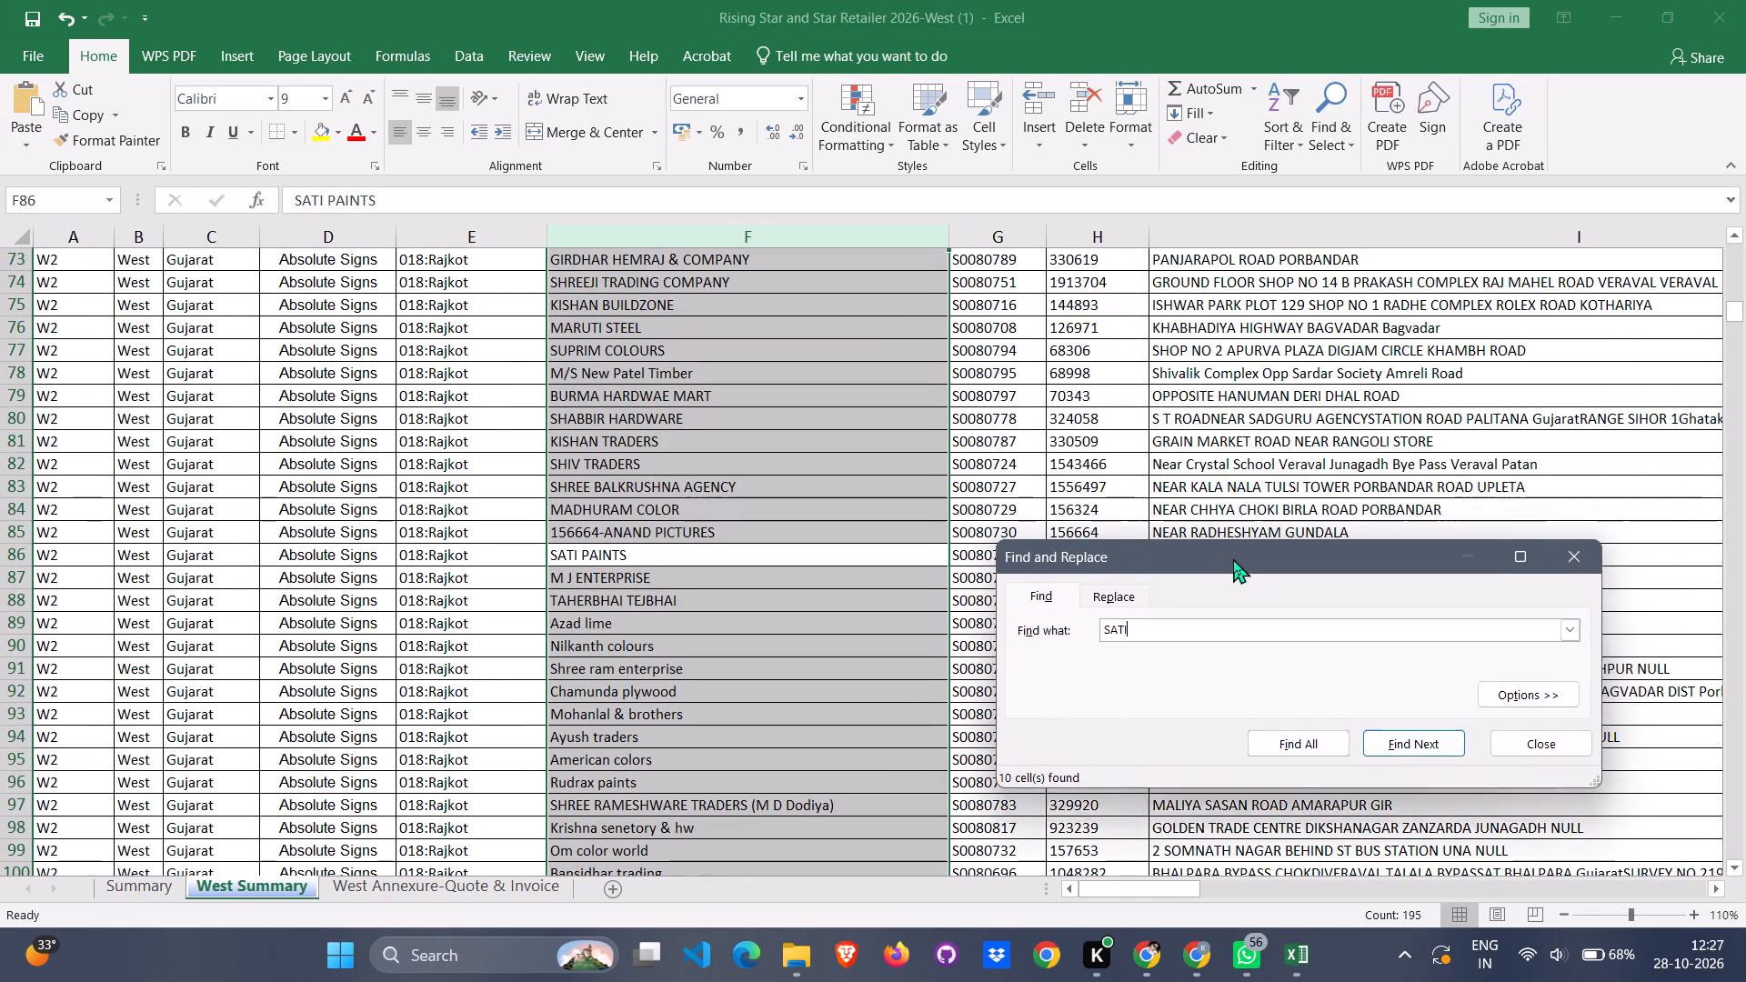
{"action": "left_click_drag", "start_coordinate": [1233, 558], "coordinate": [1240, 651]}
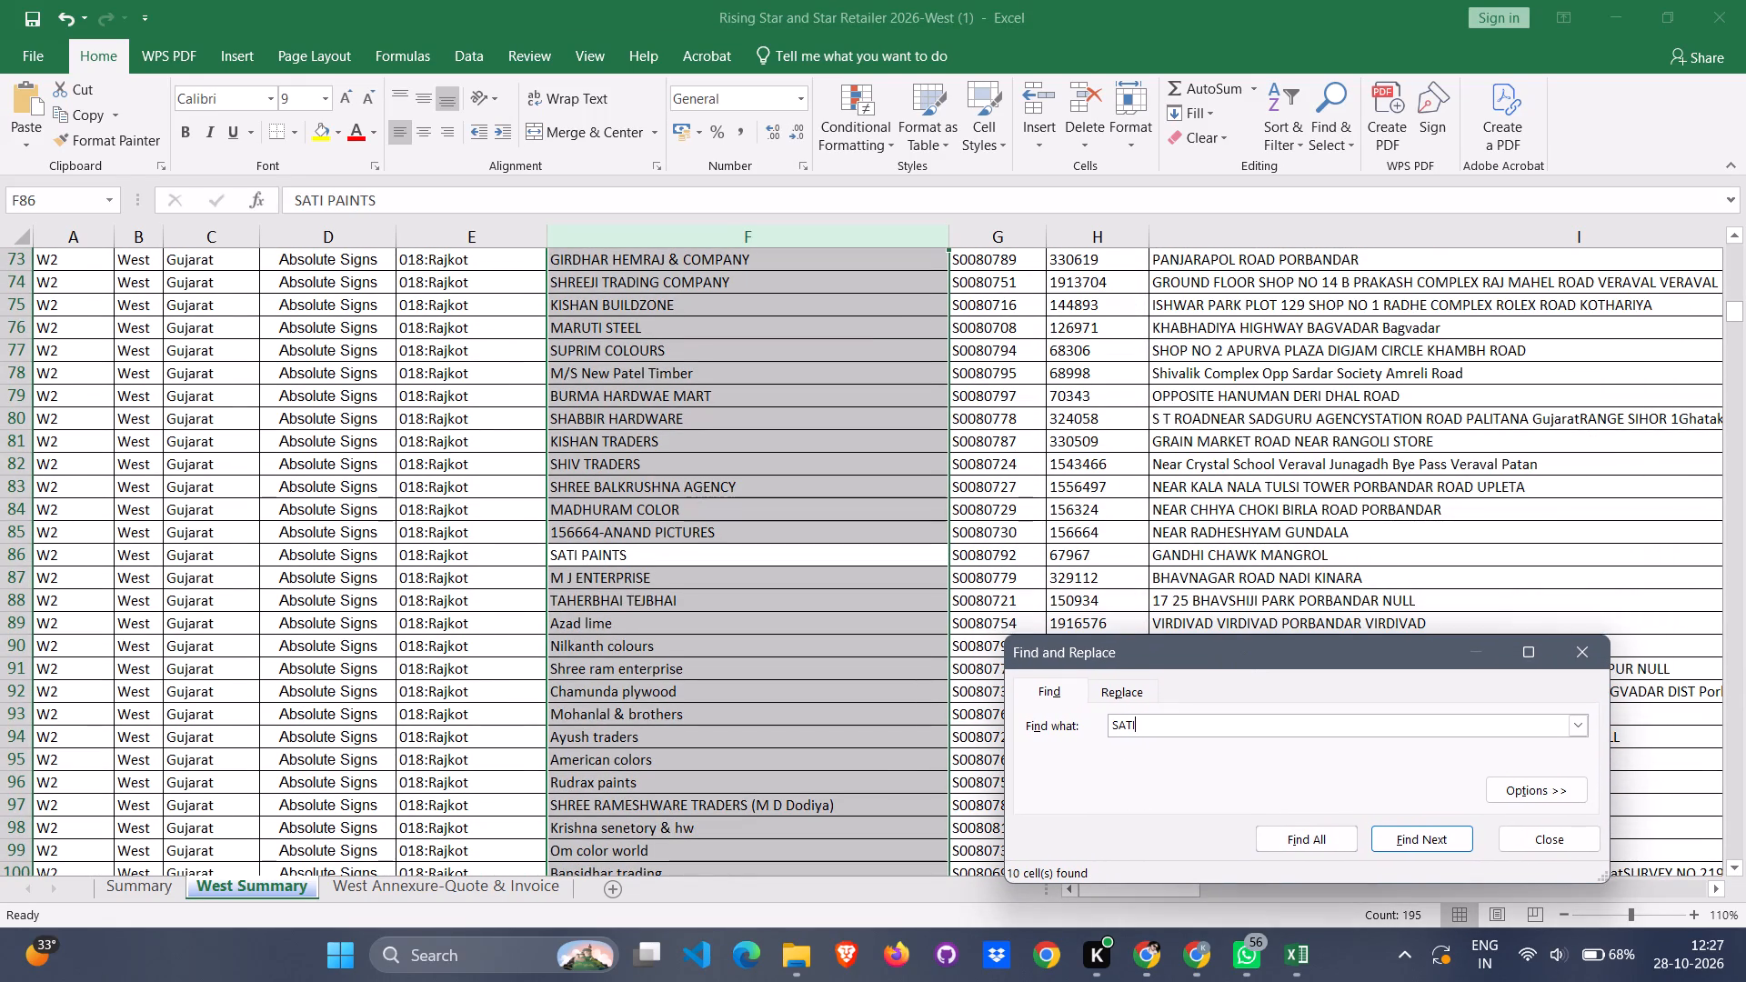
{"action": "left_click", "coordinate": [853, 552]}
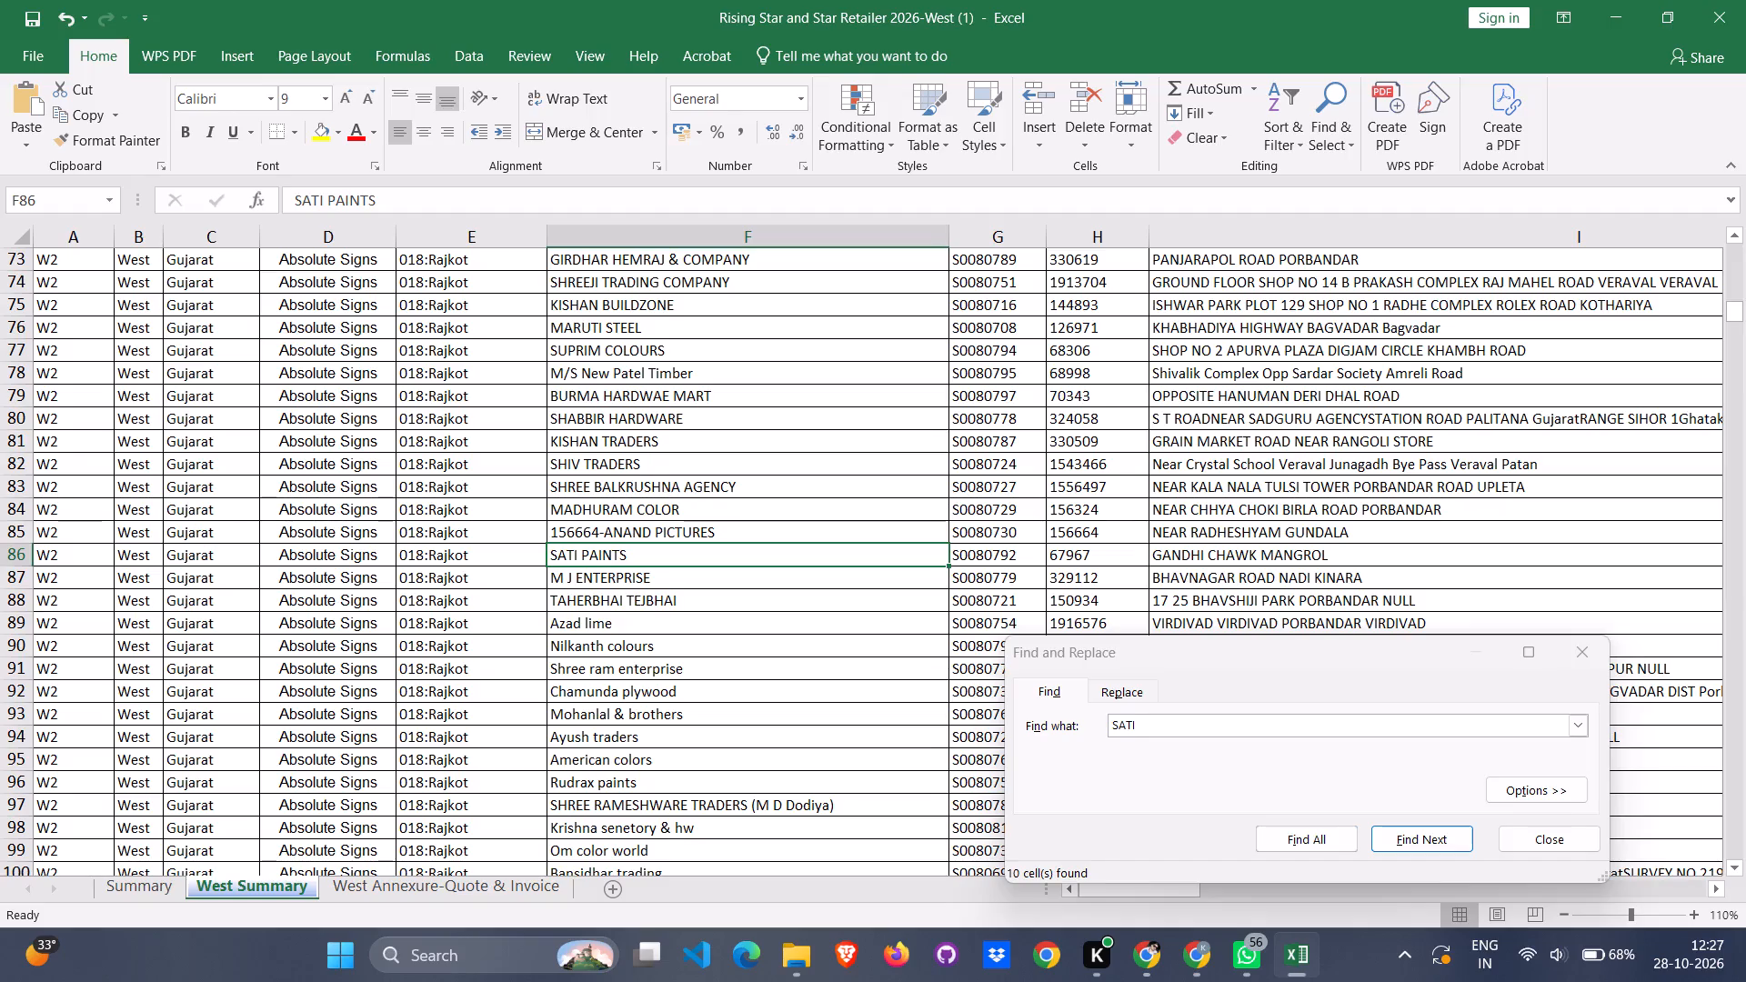
{"action": "left_click", "coordinate": [990, 558]}
{"action": "key", "text": "ctrl+c"}
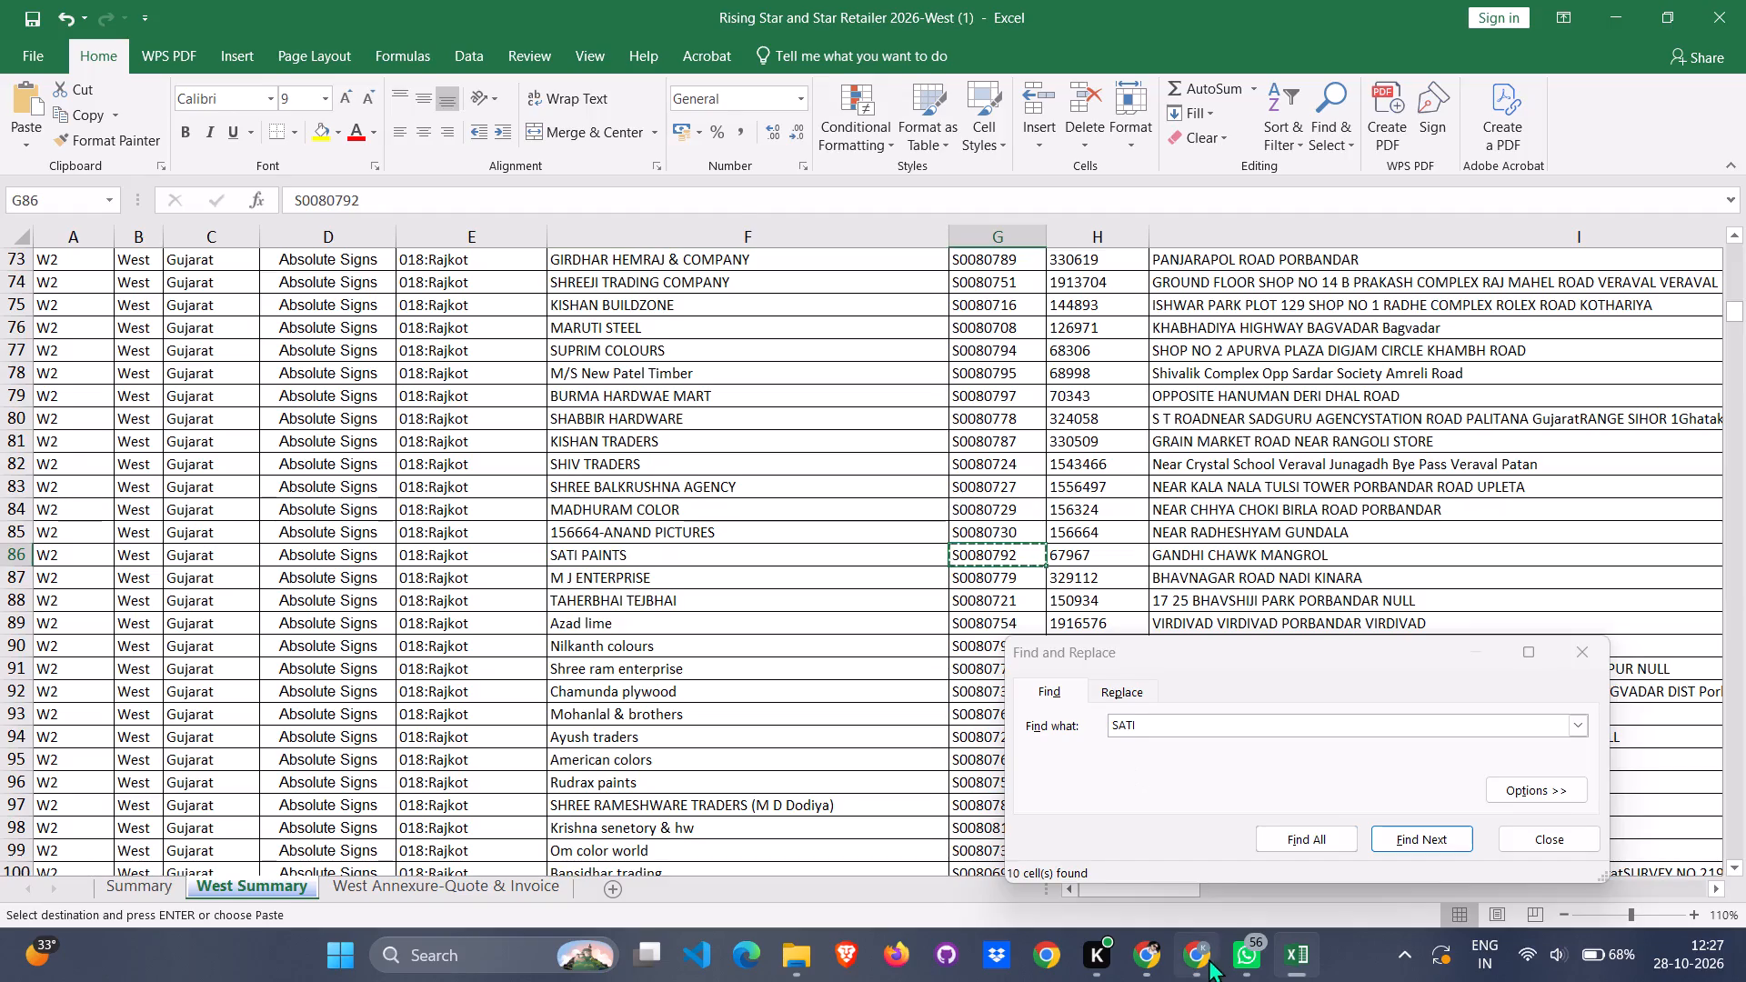
Switch to the store app, find store S0080792 in the dispatch store list, and start a new dispatch entry for SATI PAINTS.
{"action": "left_click", "coordinate": [1194, 962]}
{"action": "left_click", "coordinate": [1564, 239]}
{"action": "key", "text": "ctrl+v"}
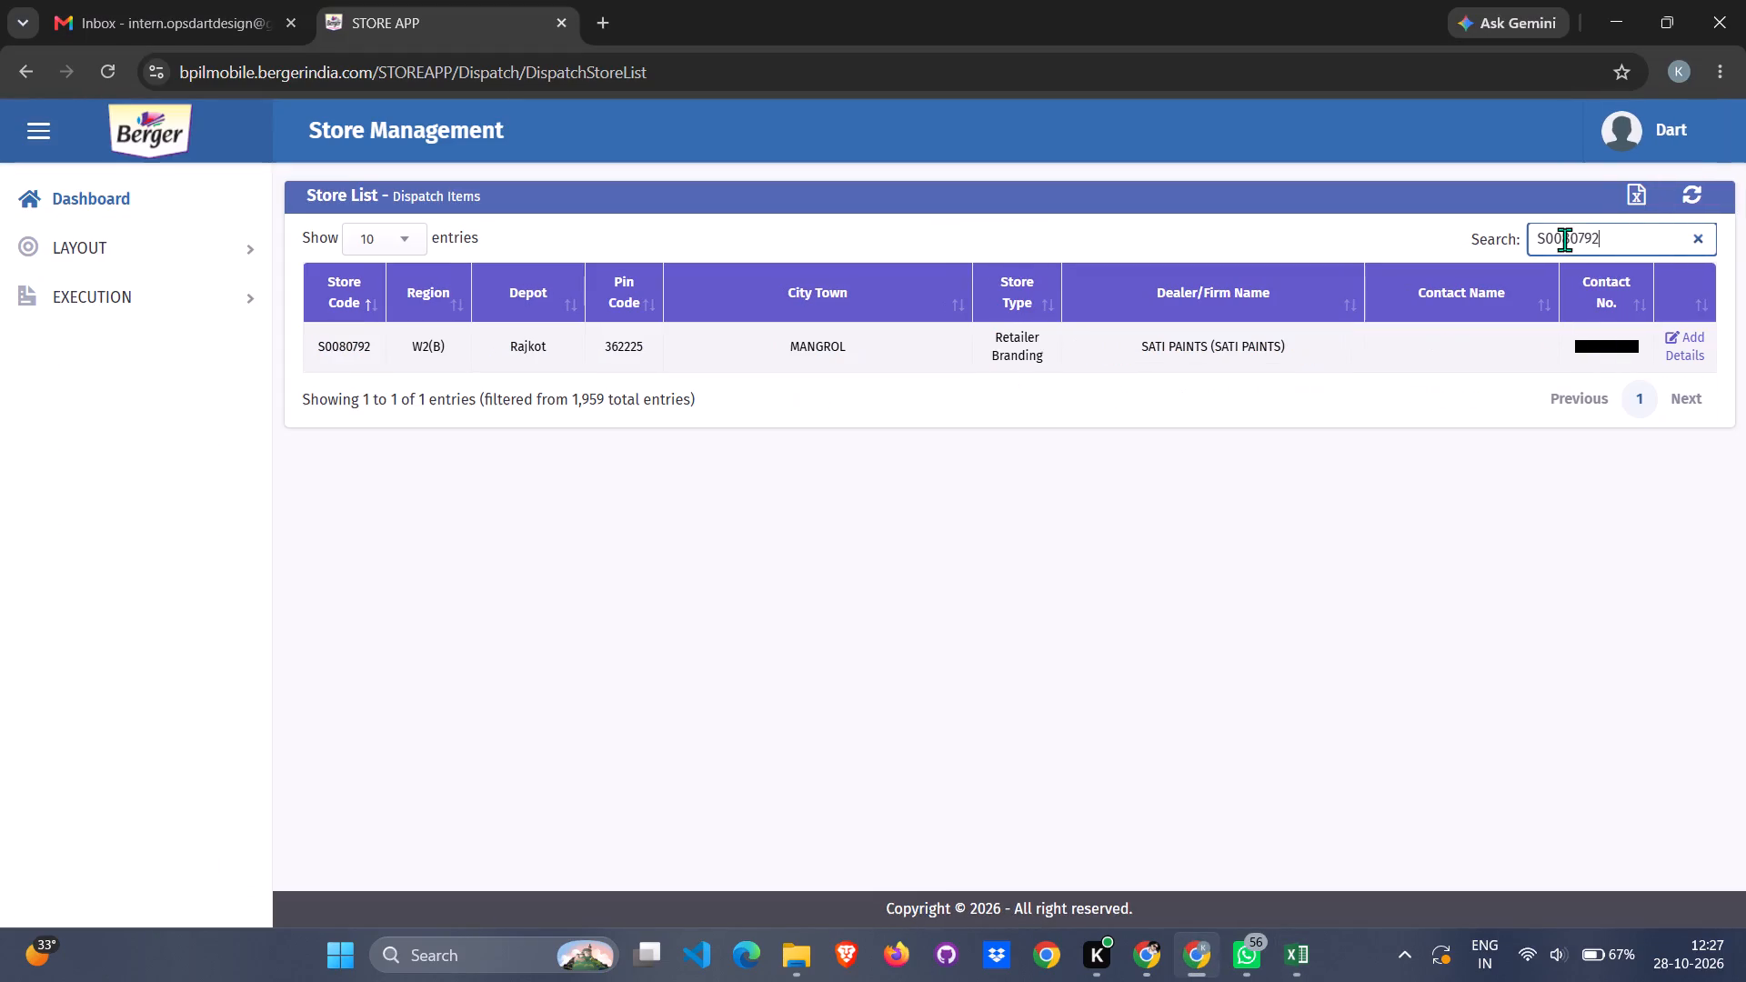
{"action": "left_click", "coordinate": [1689, 357]}
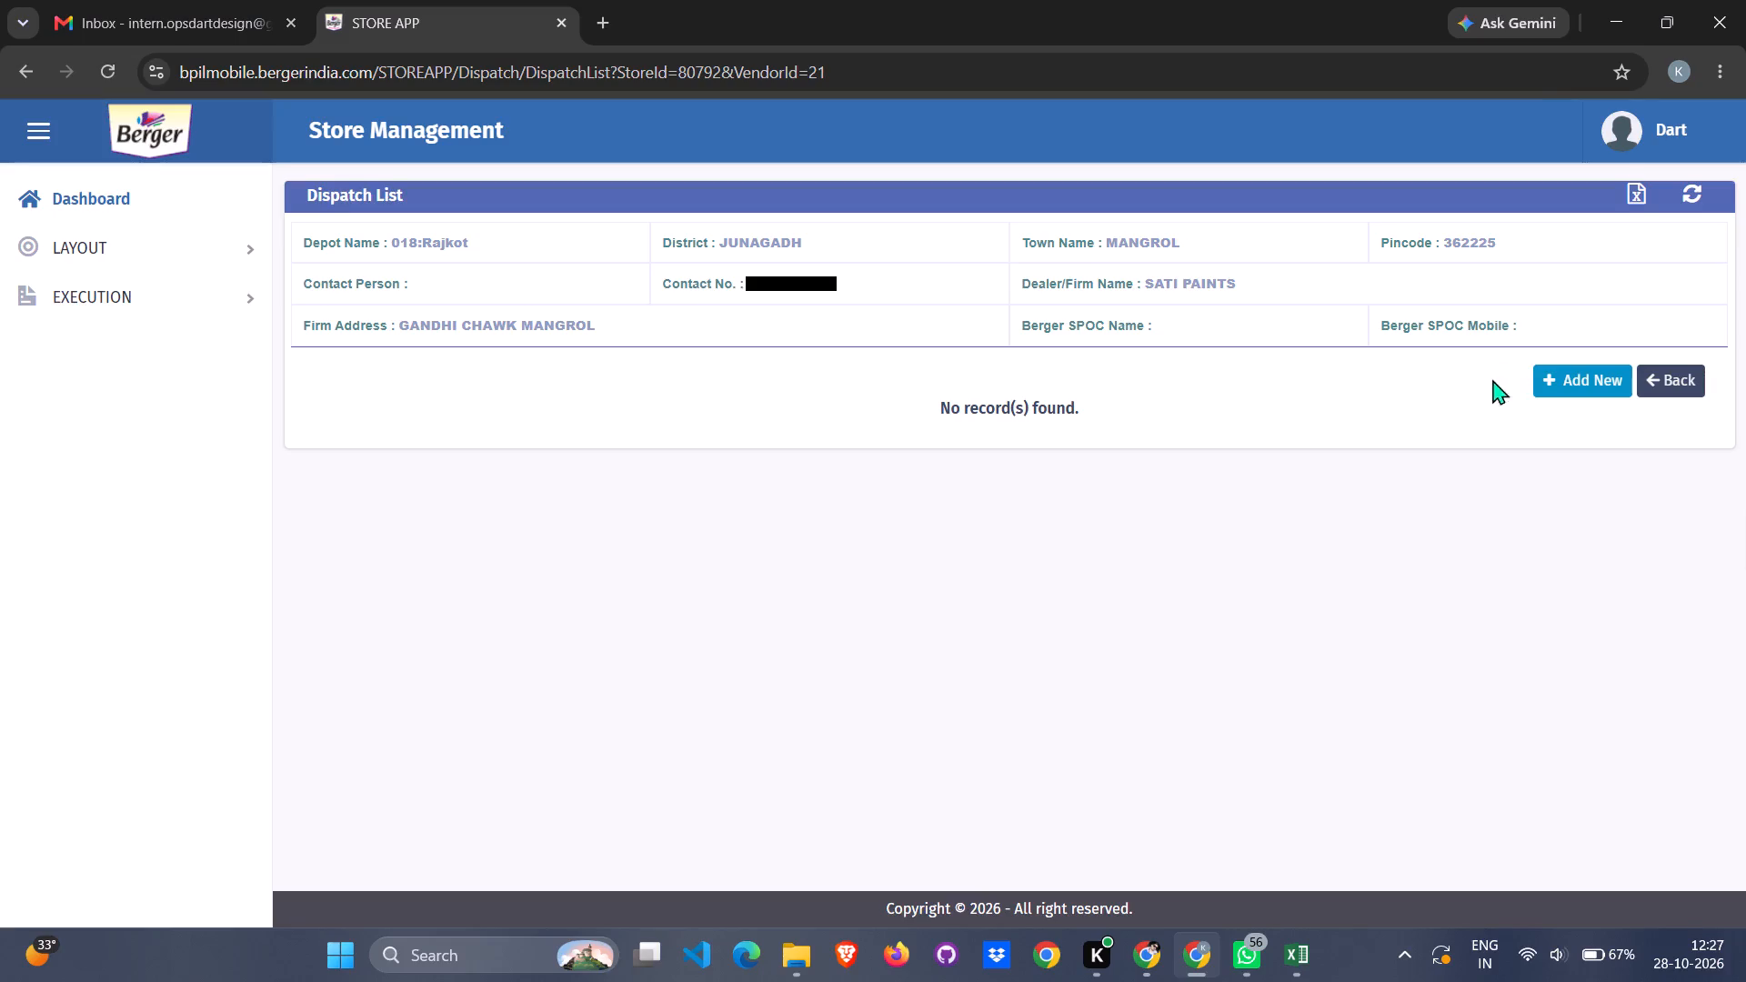
{"action": "left_click", "coordinate": [1598, 380]}
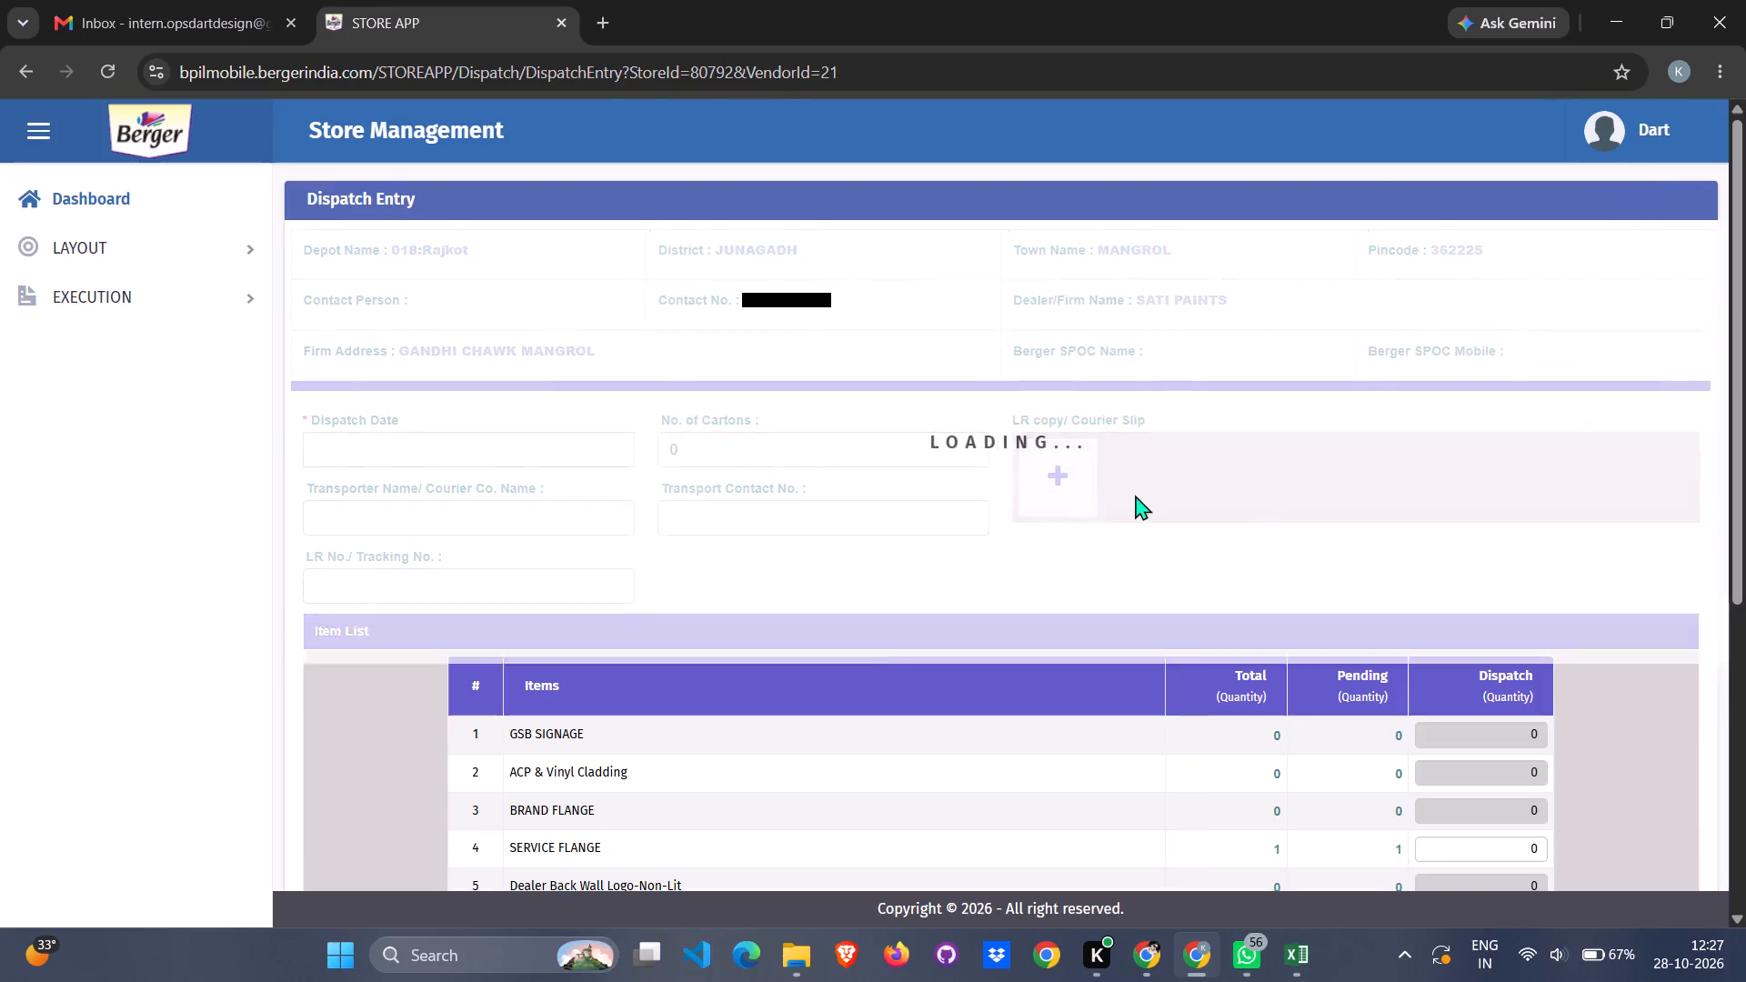
Switch to Excel, highlight the SATI PAINTS row, and copy its column X date, 27-09-2026.
{"action": "key", "text": "alt+Tab"}
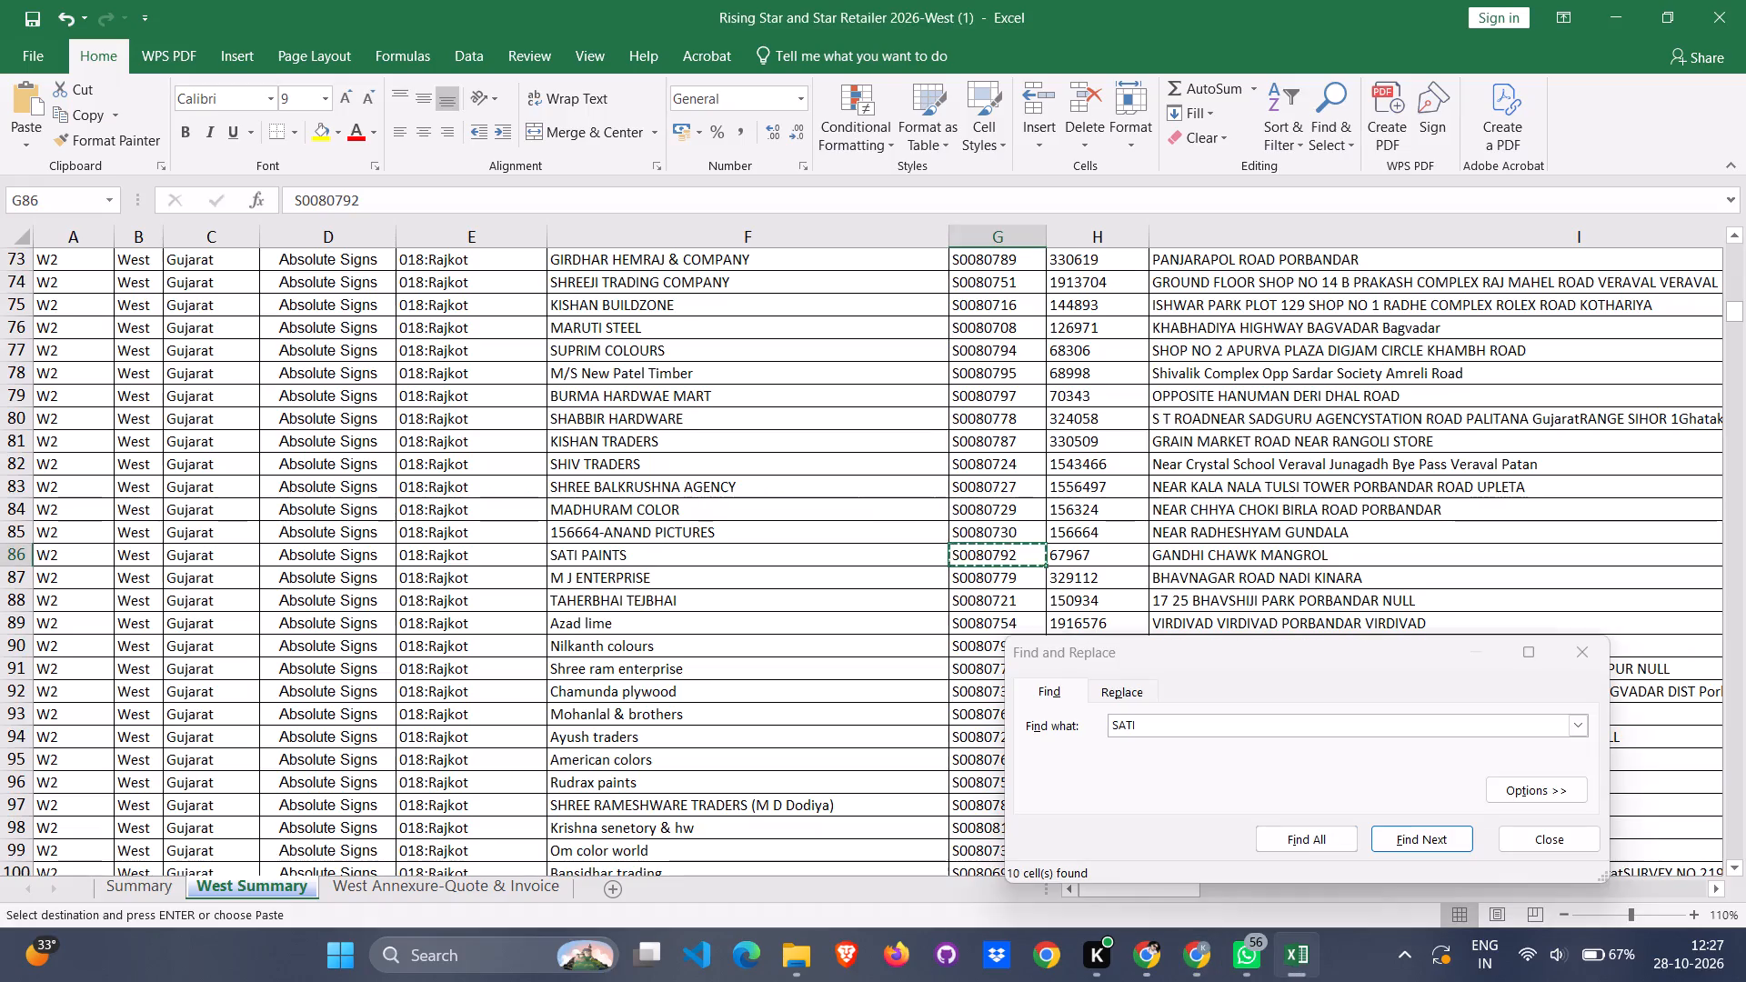
{"action": "left_click", "coordinate": [20, 554]}
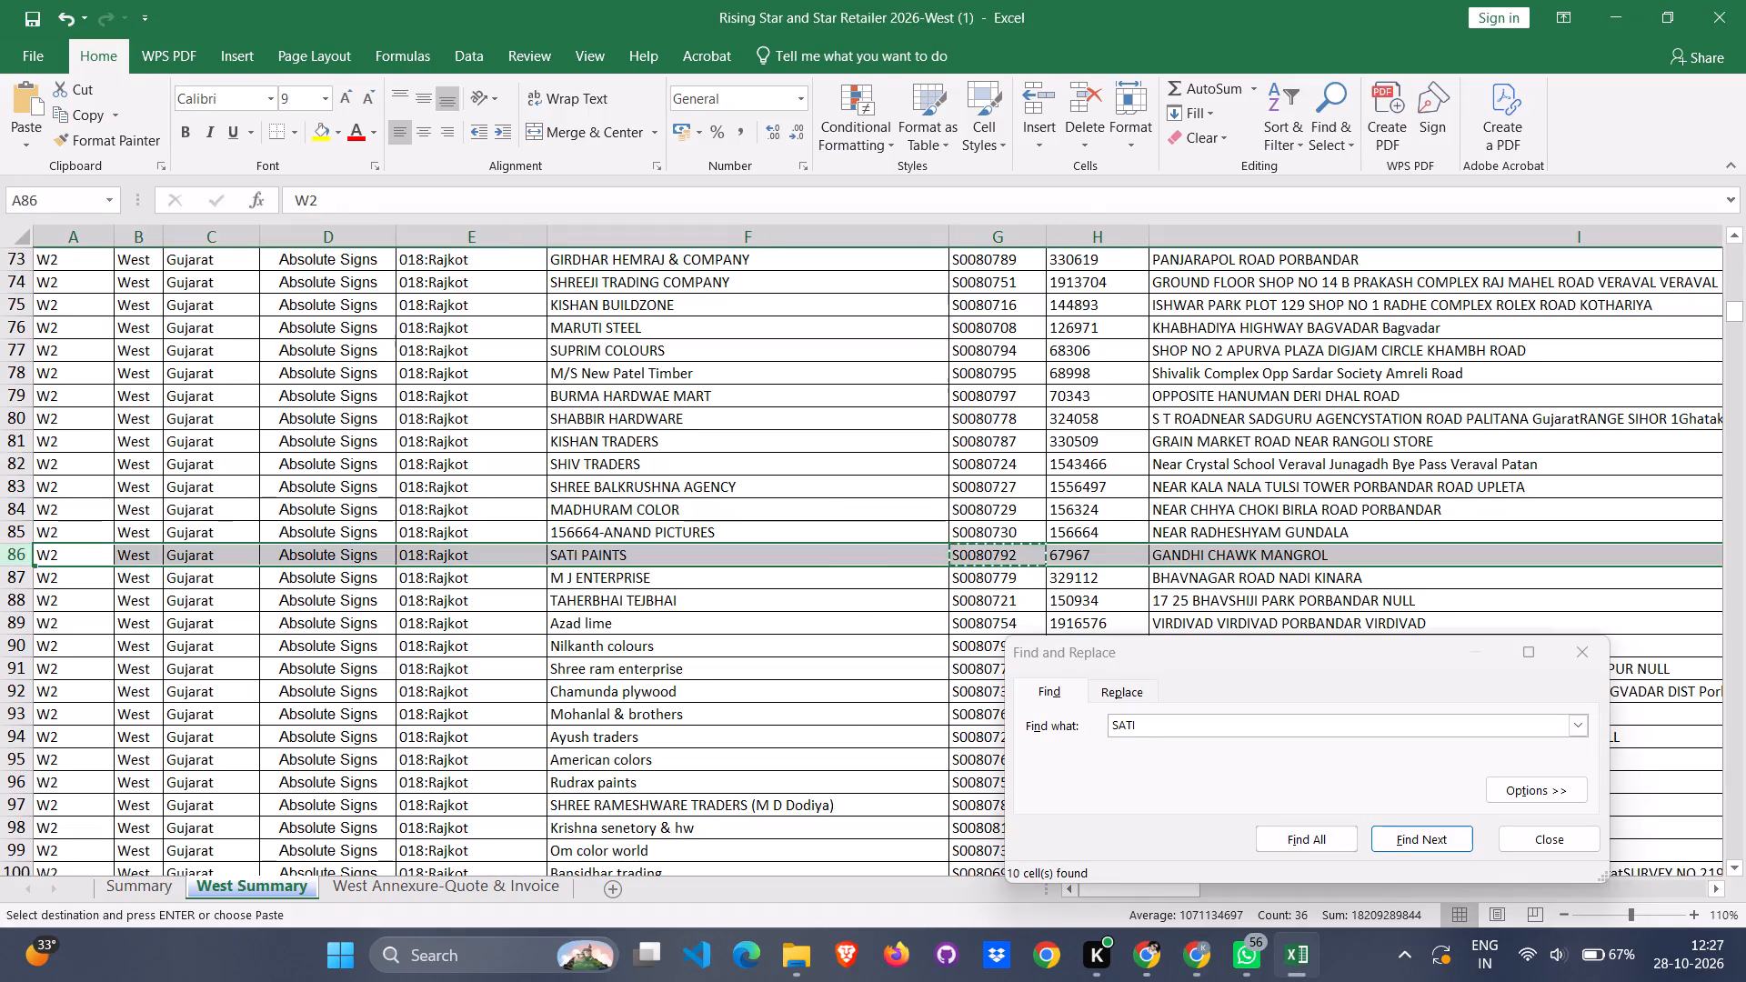
{"action": "scroll", "coordinate": [344, 585], "scroll_direction": "left", "scroll_amount": 9}
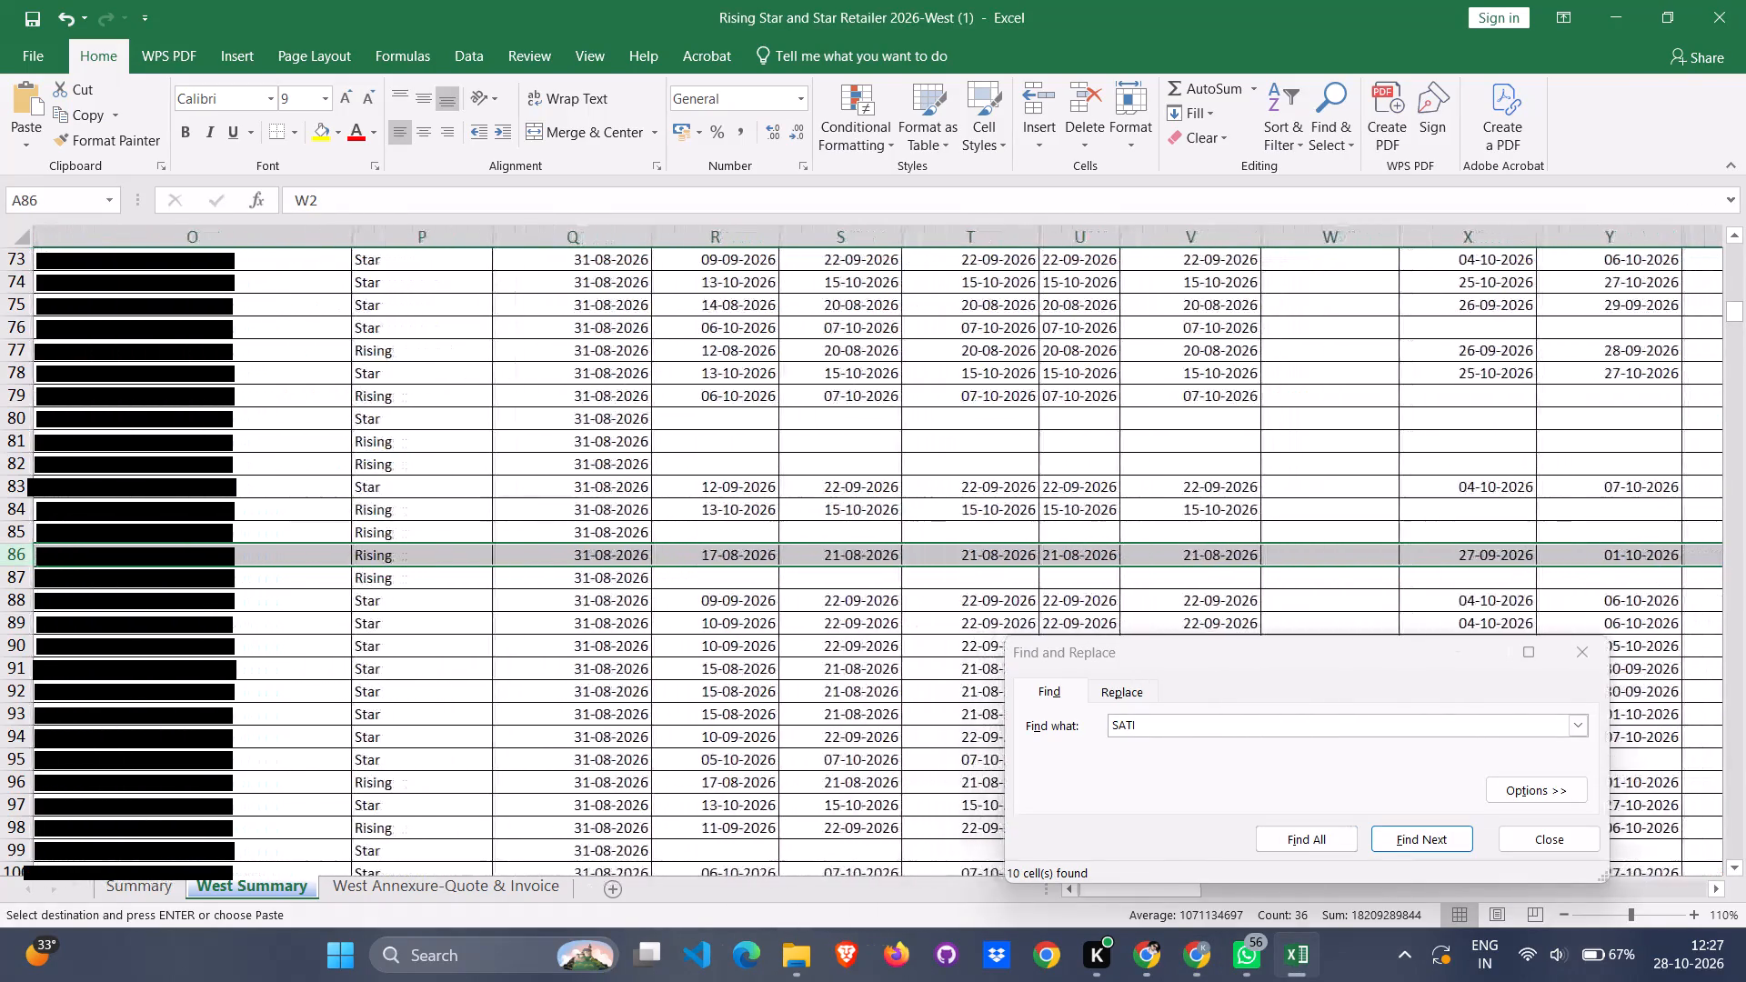
{"action": "scroll", "coordinate": [346, 586], "scroll_direction": "left", "scroll_amount": 4}
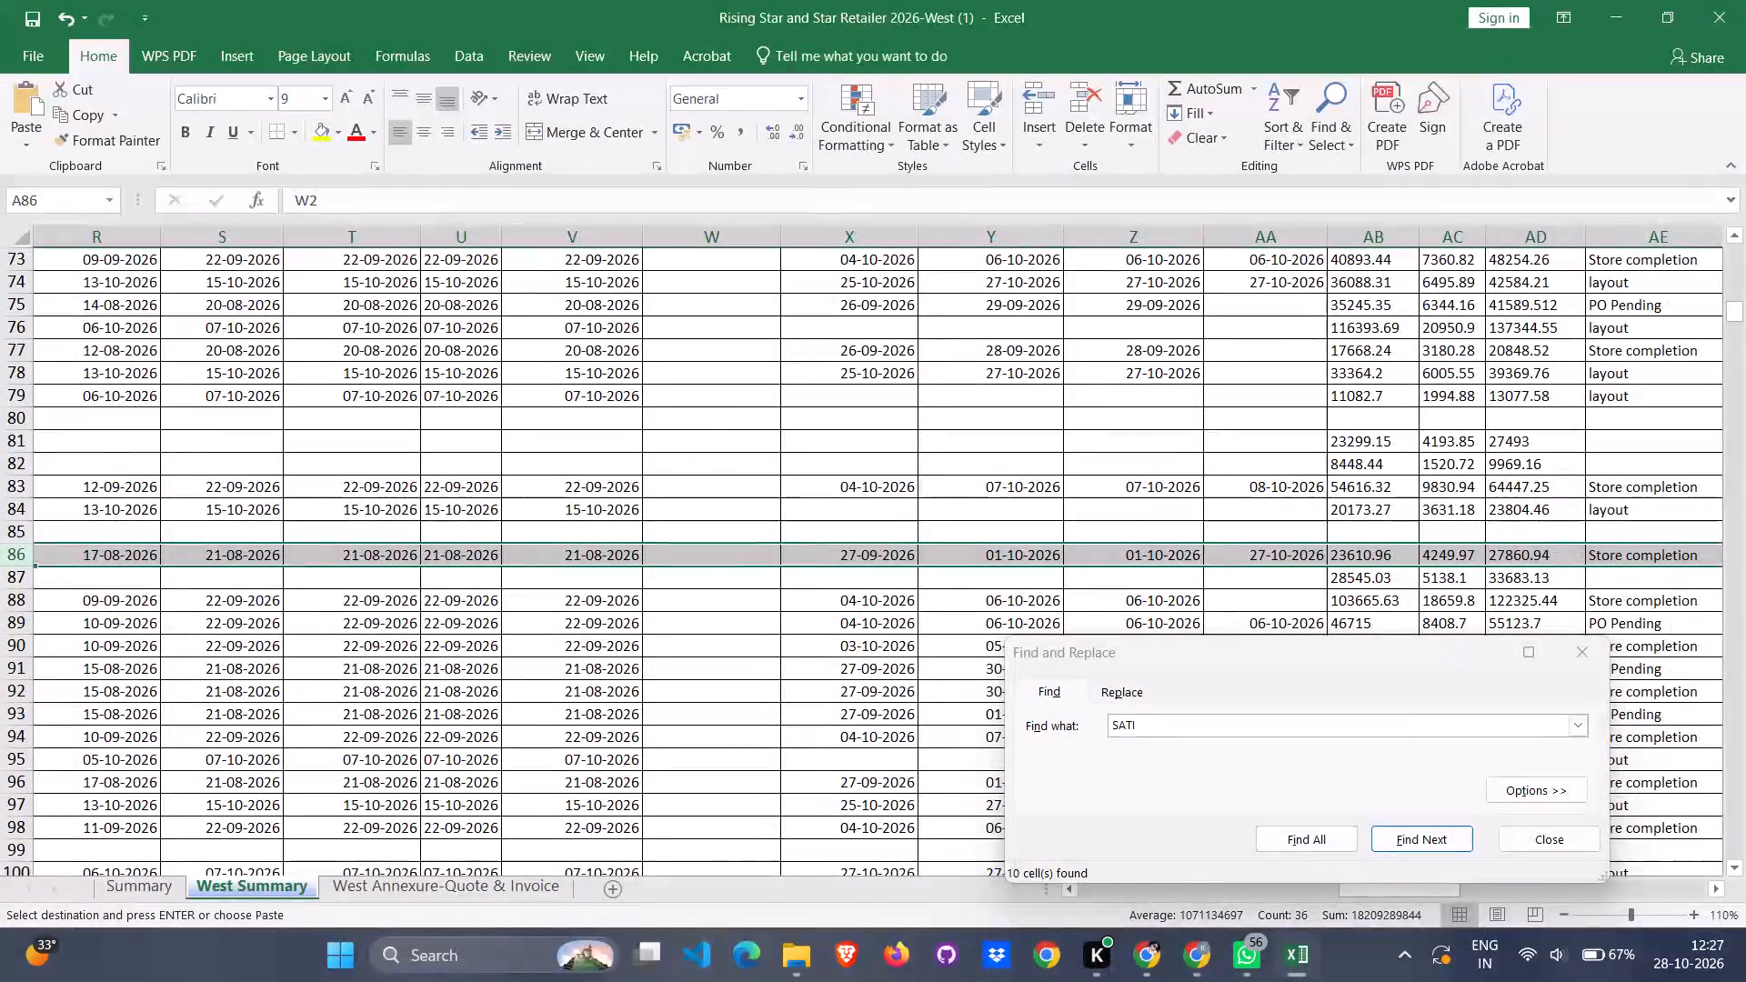
{"action": "left_click", "coordinate": [858, 559]}
{"action": "key", "text": "ctrl+c"}
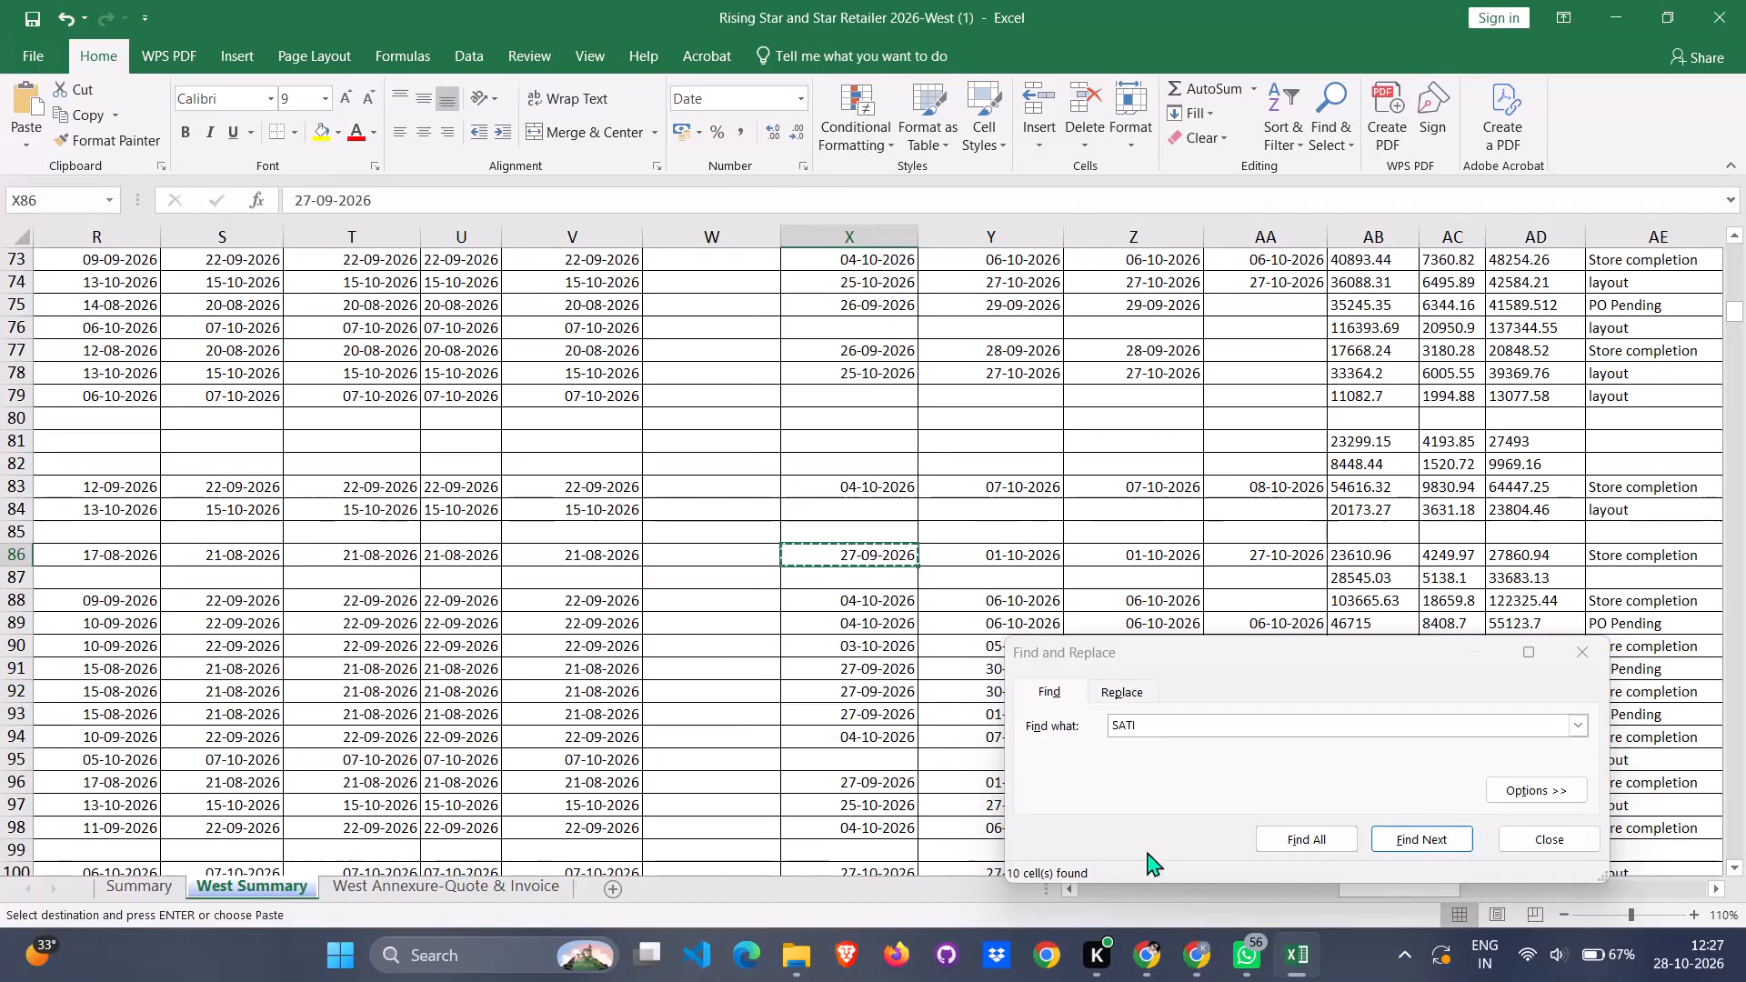
Back in the store app's SATI PAINTS entry, set the Dispatch Date to 27/09/2026 and fill in the suggested transport contact number.
{"action": "left_click", "coordinate": [1202, 967]}
{"action": "left_click", "coordinate": [460, 450]}
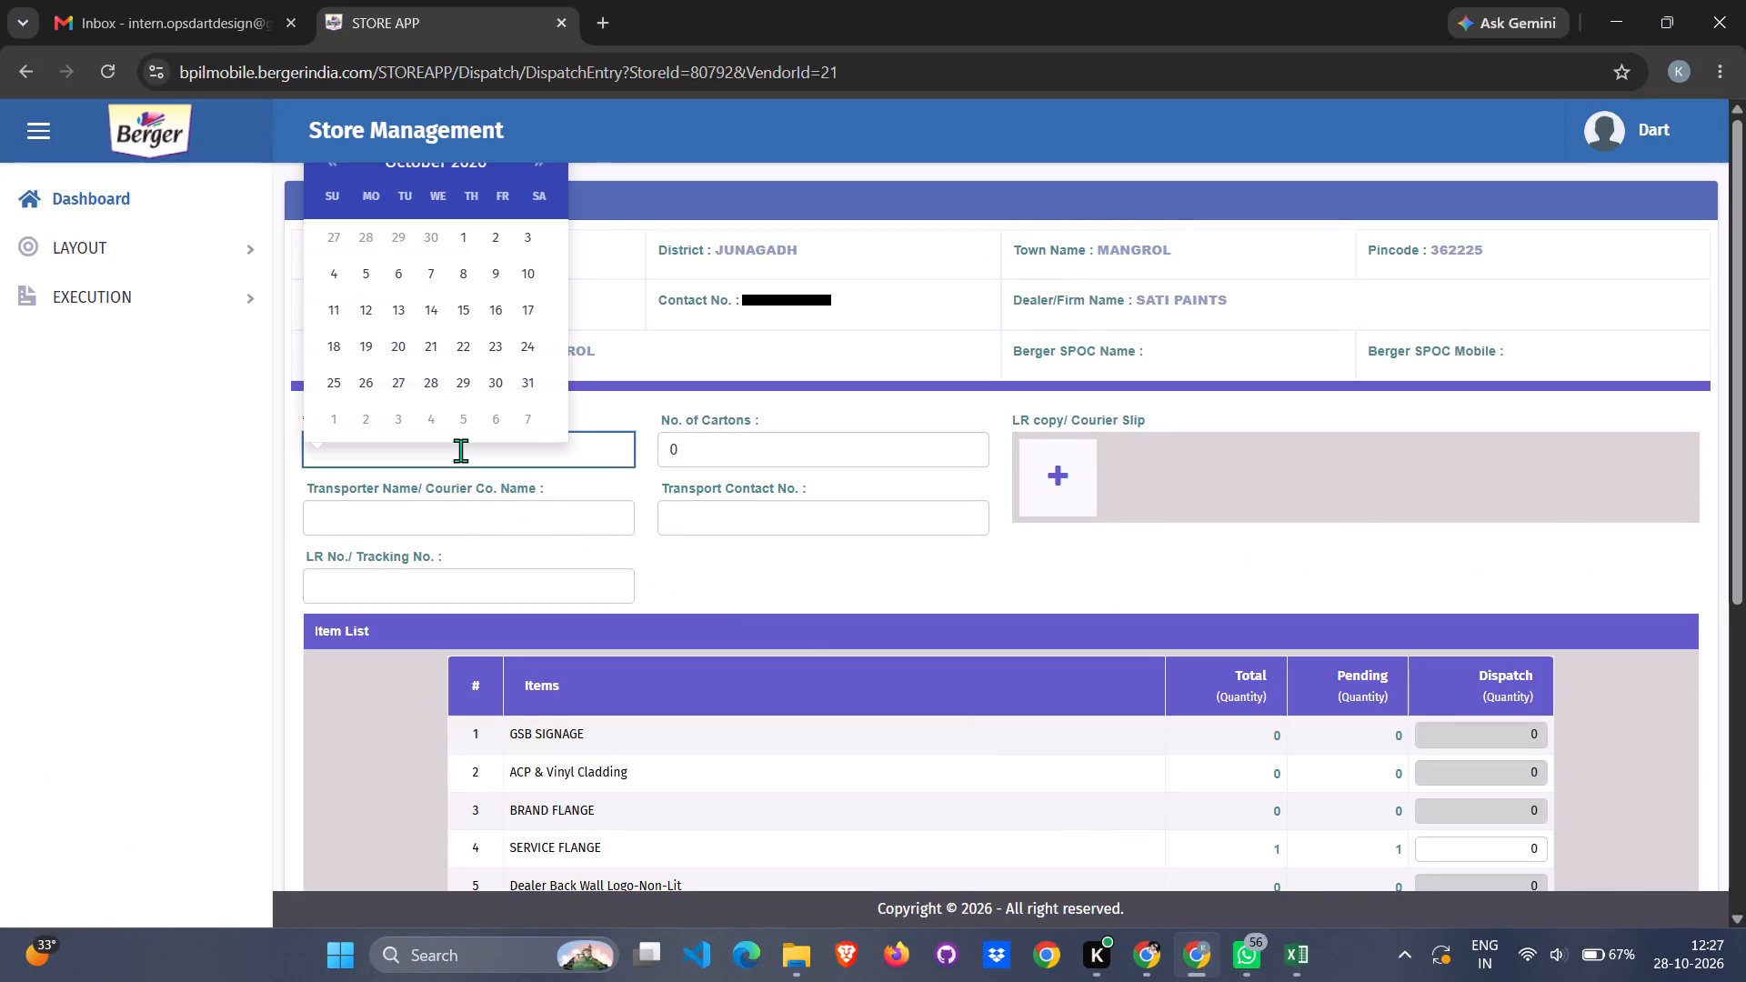
{"action": "key", "text": "ctrl+v"}
{"action": "left_click", "coordinate": [743, 522]}
{"action": "left_click", "coordinate": [802, 566]}
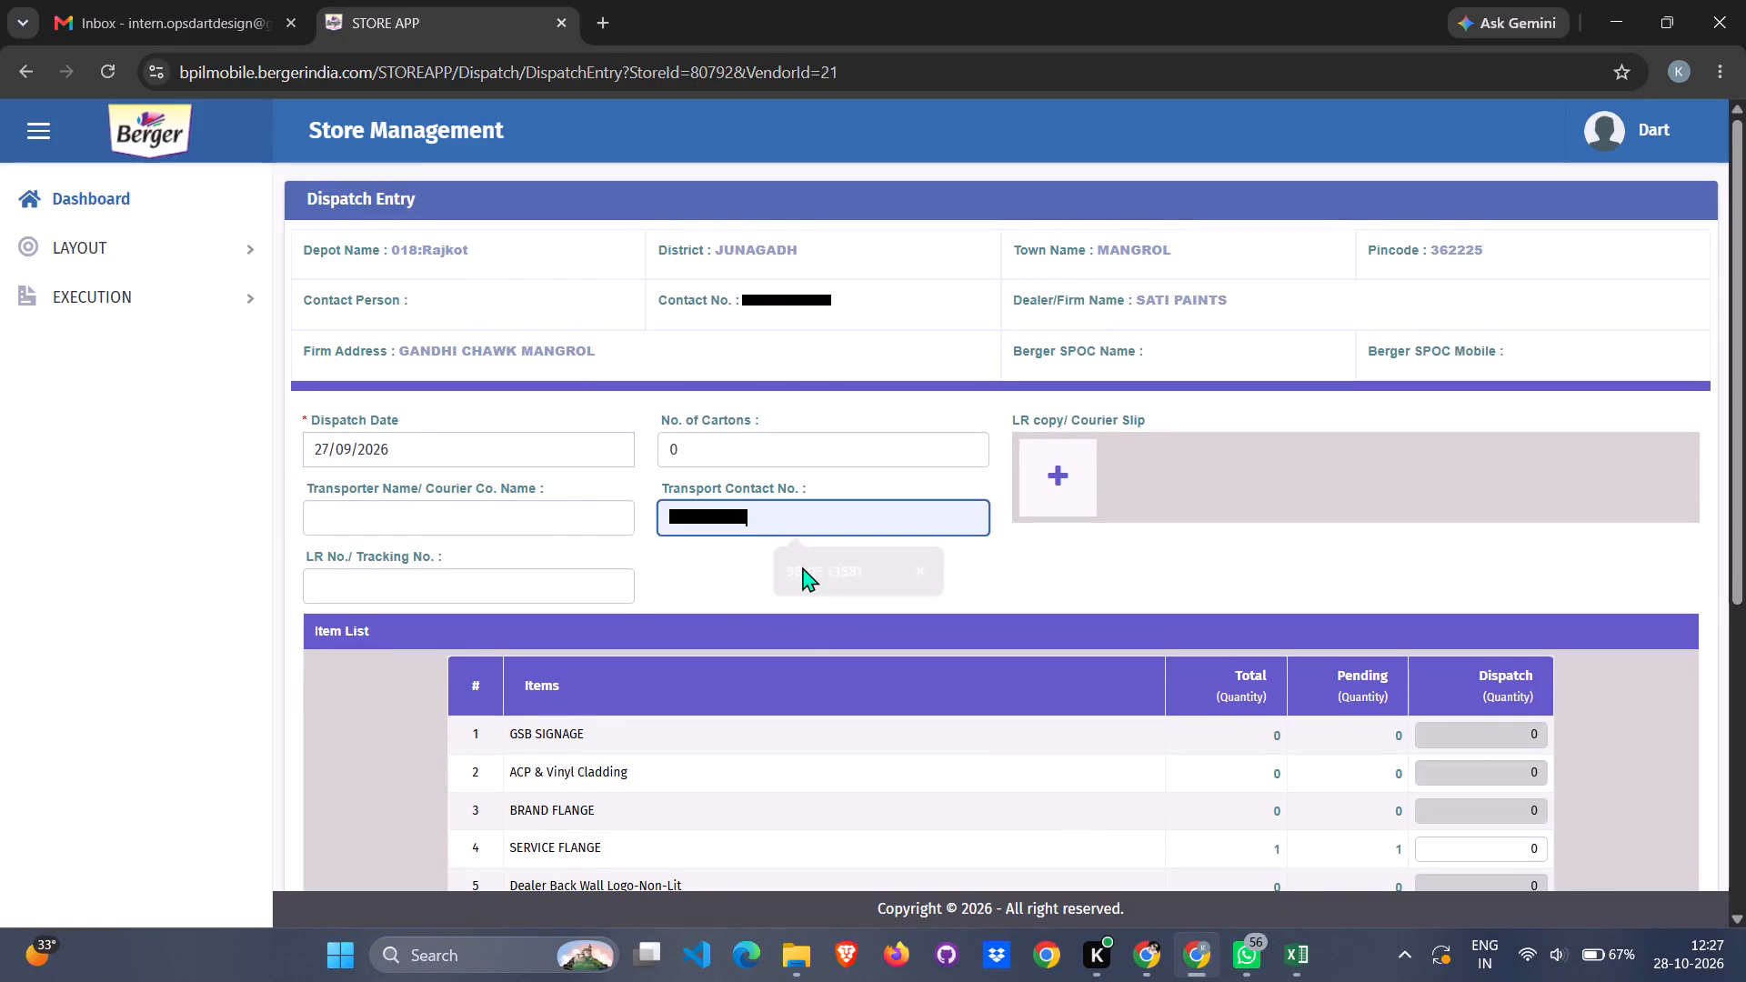
Set the dispatch quantity for SERVICE FLANGE to 1.
{"action": "scroll", "coordinate": [802, 566], "scroll_direction": "down", "scroll_amount": 11}
{"action": "scroll", "coordinate": [802, 566], "scroll_direction": "up", "scroll_amount": 5}
{"action": "scroll", "coordinate": [800, 654], "scroll_direction": "down", "scroll_amount": 6}
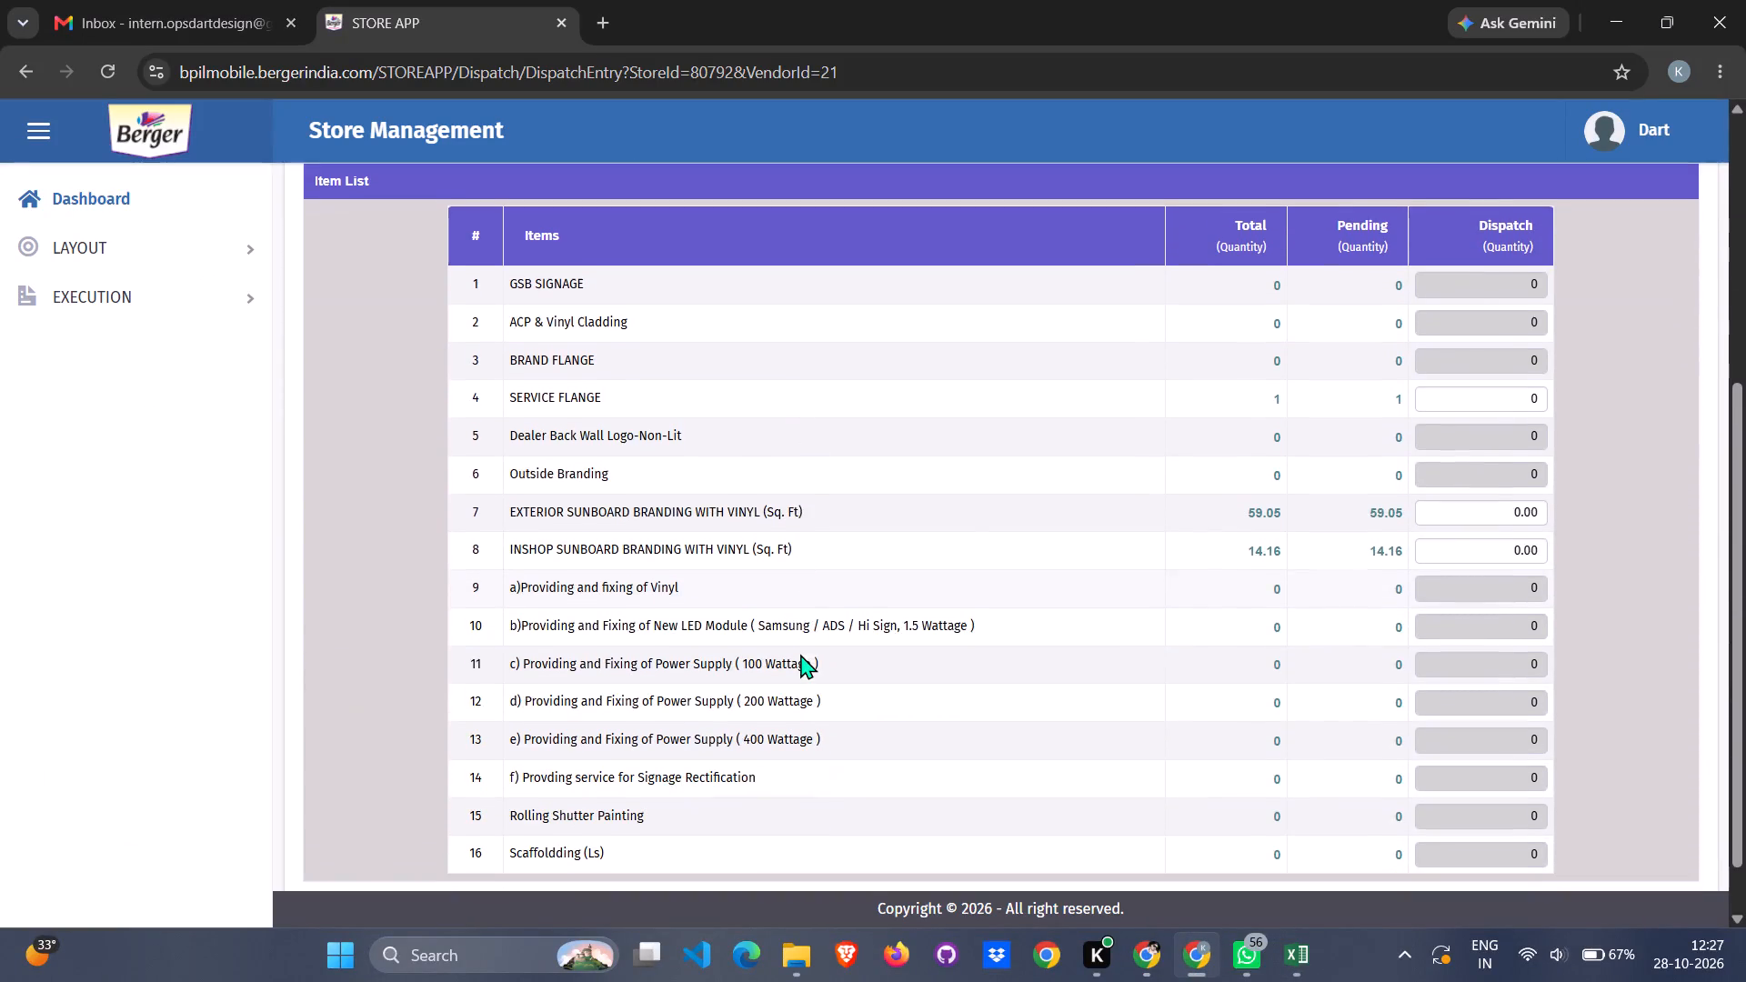
{"action": "double_click", "coordinate": [1530, 396]}
{"action": "key", "text": "1"}
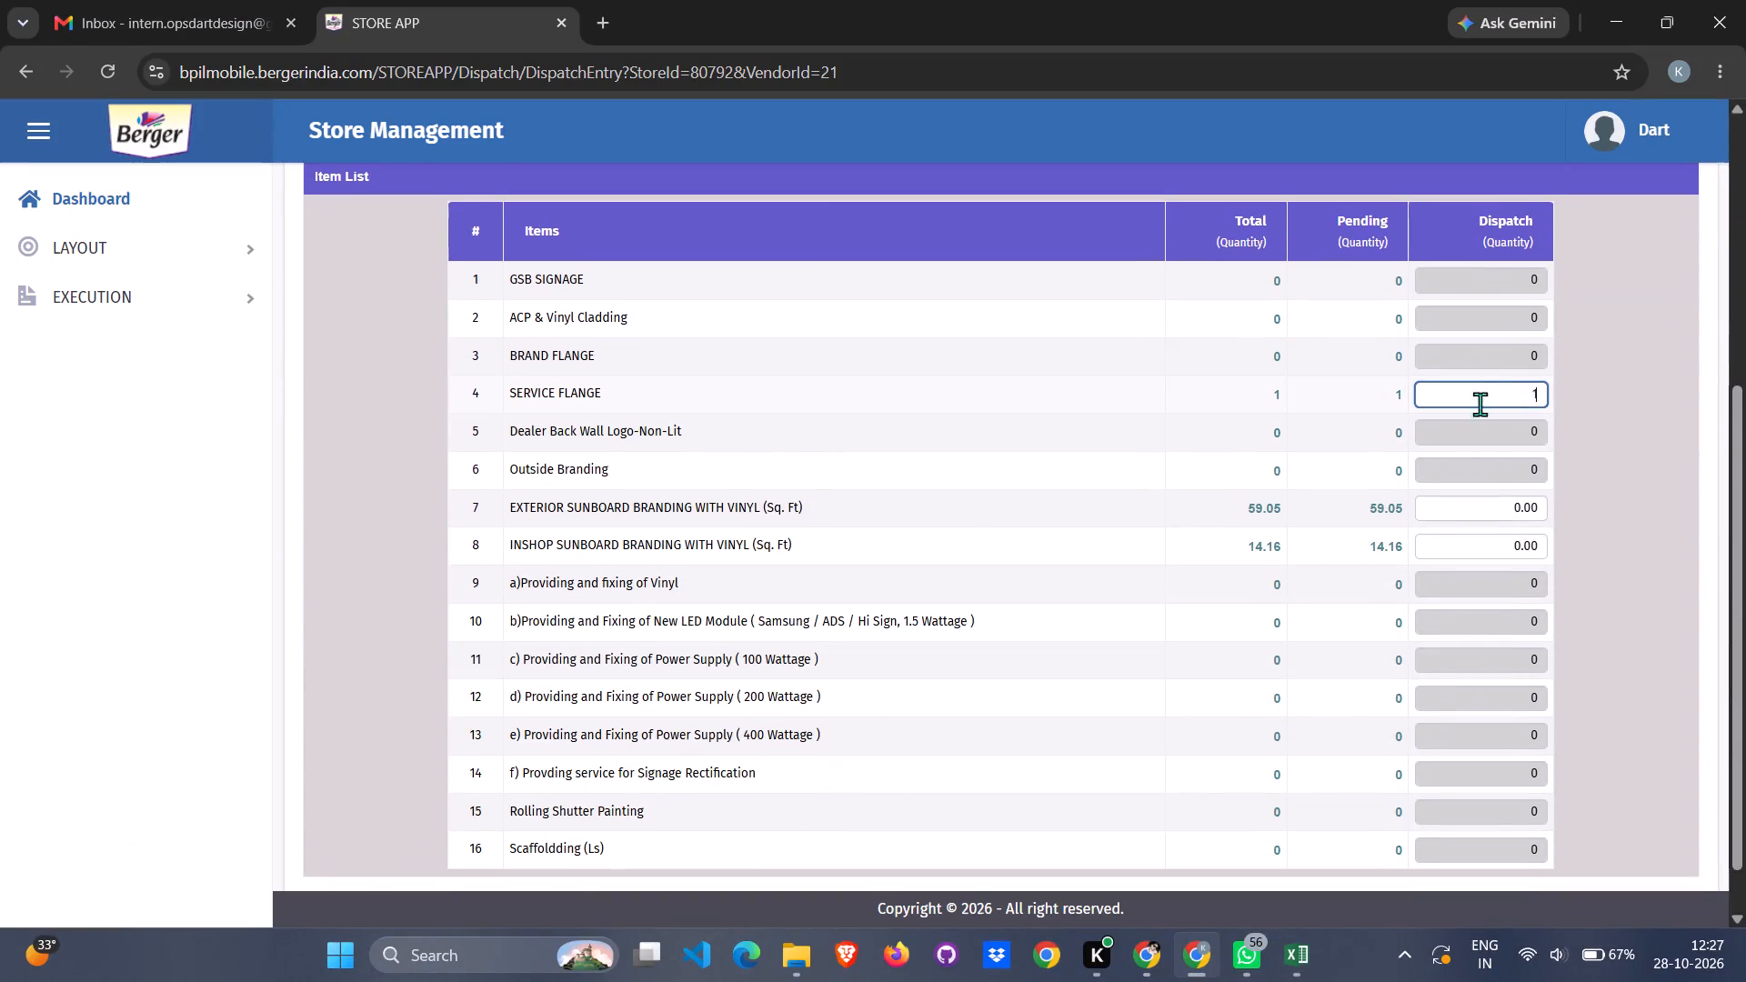
Copy the pending quantities into the dispatch quantities for EXTERIOR SUNBOARD BRANDING (59.05) and INSHOP SUNBOARD BRANDING (14.16).
{"action": "left_click", "coordinate": [1269, 504]}
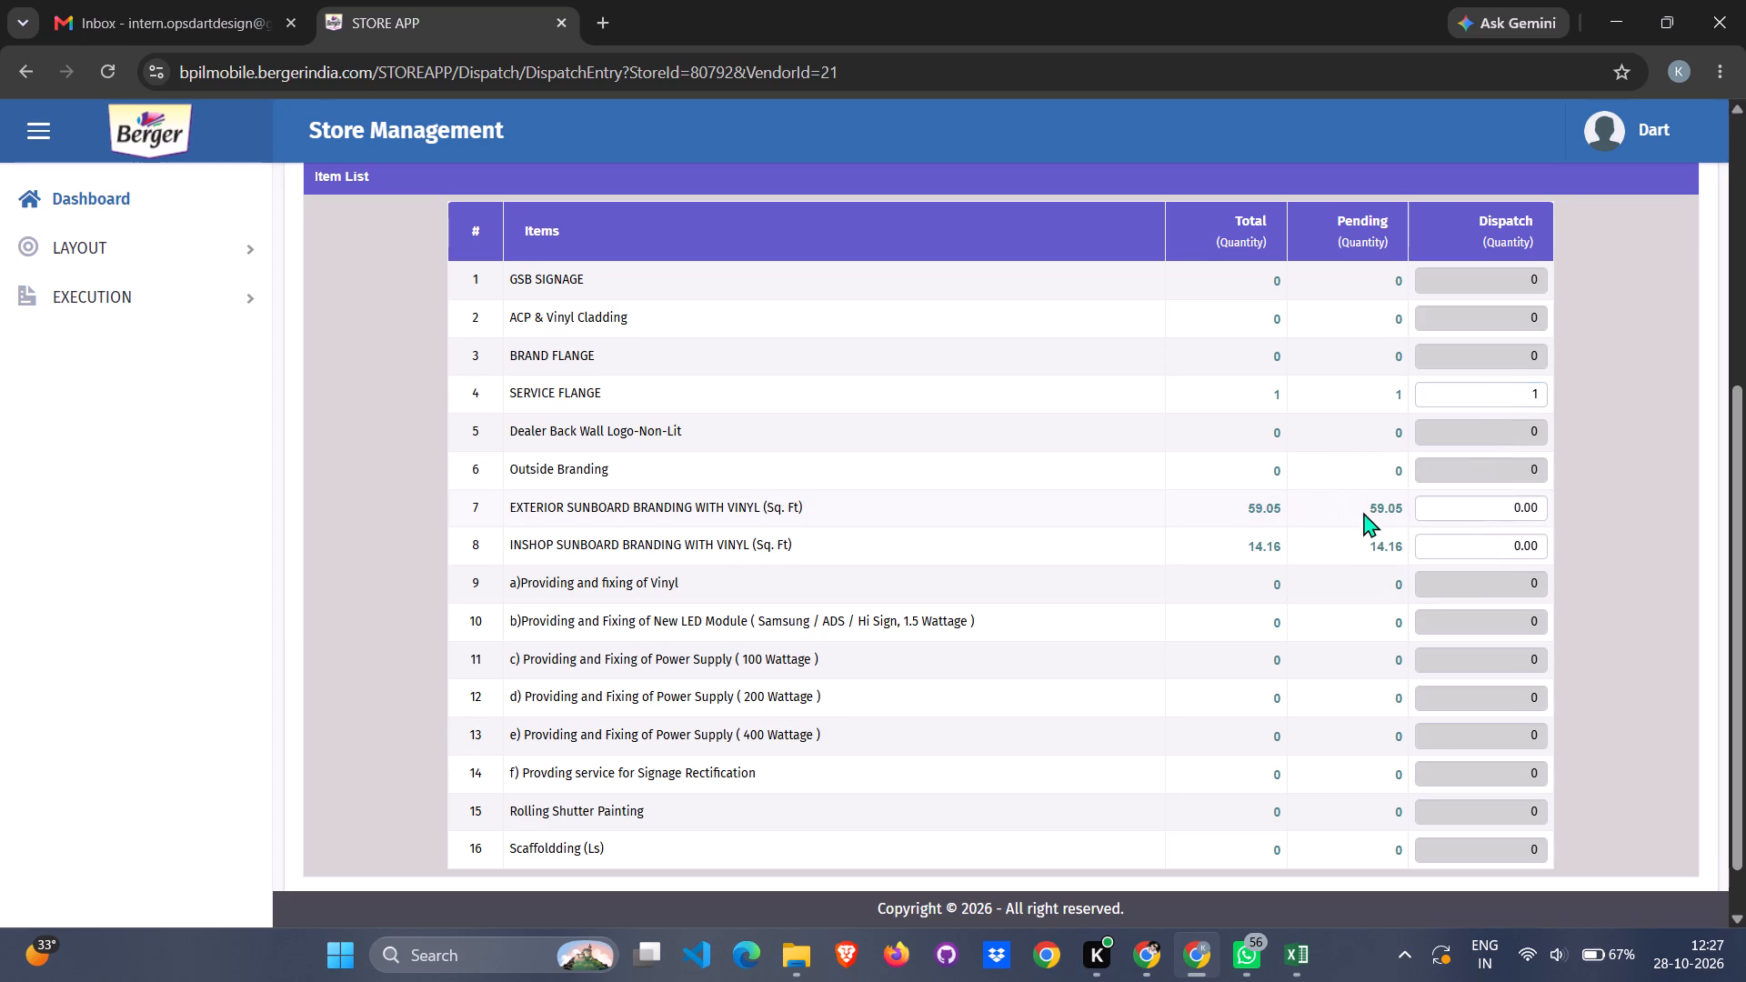
{"action": "double_click", "coordinate": [1381, 511]}
{"action": "key", "text": "ctrl+c"}
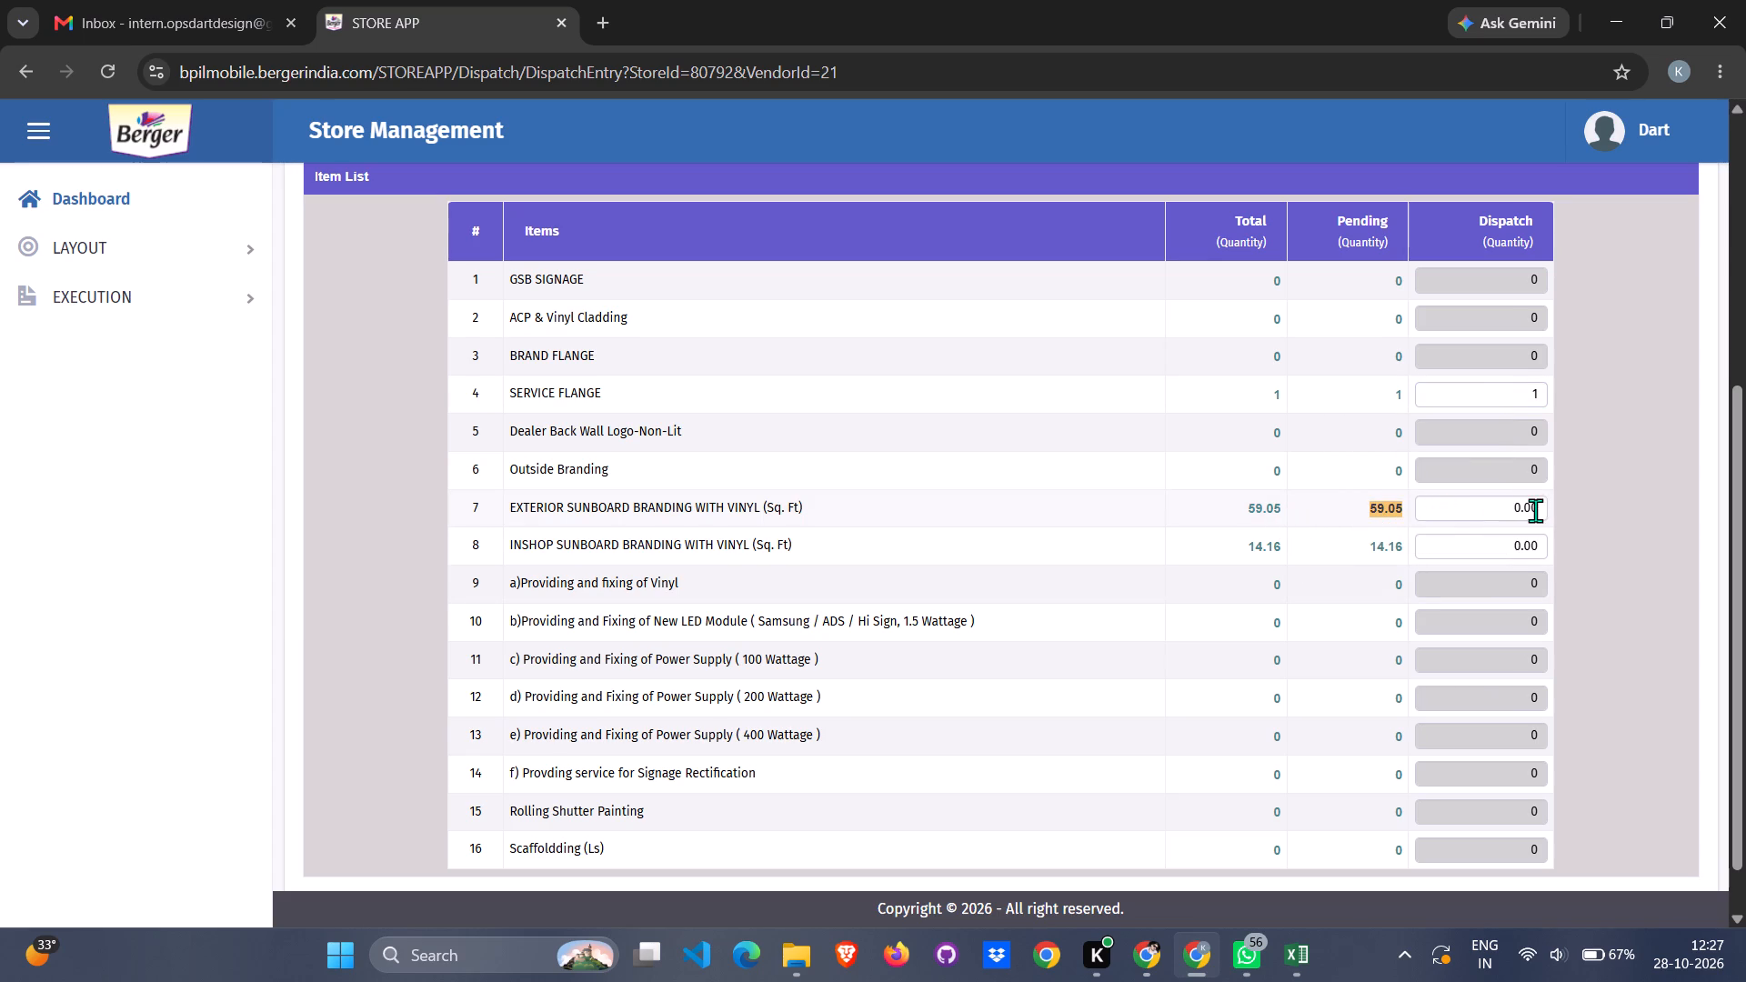
{"action": "double_click", "coordinate": [1535, 510]}
{"action": "key", "text": "ctrl+v"}
{"action": "triple_click", "coordinate": [1388, 544]}
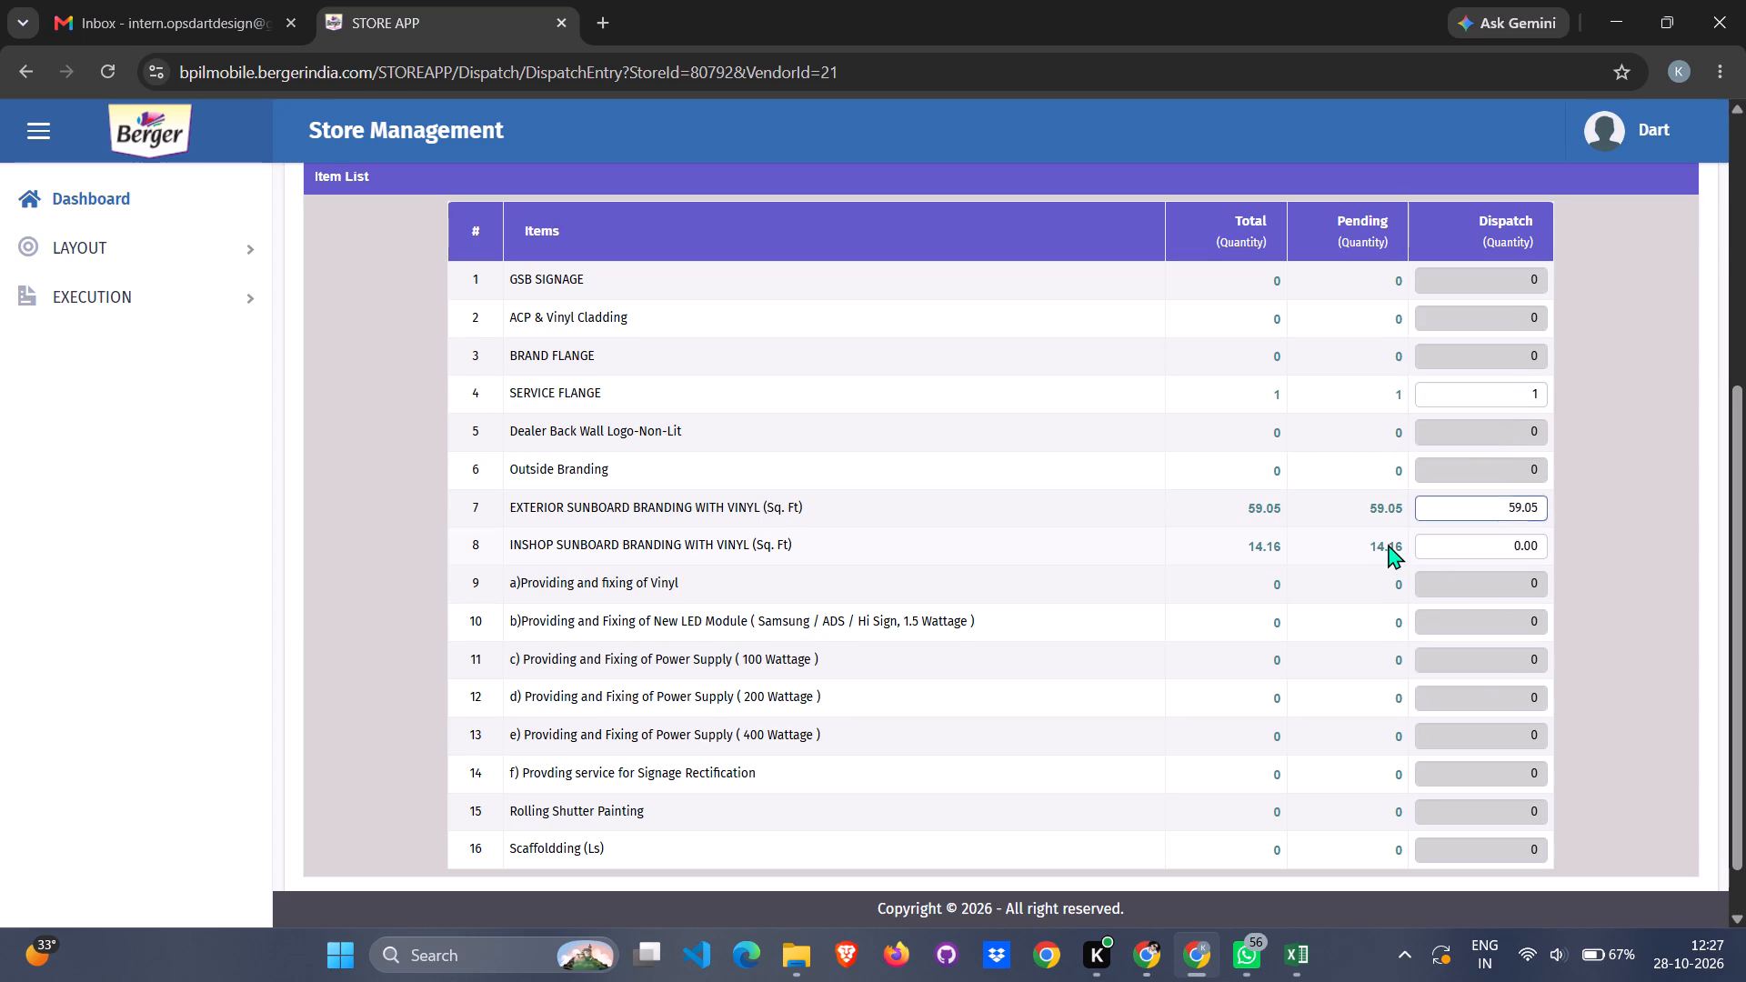
{"action": "left_click", "coordinate": [1388, 544]}
{"action": "key", "text": "ctrl+c"}
{"action": "double_click", "coordinate": [1530, 549]}
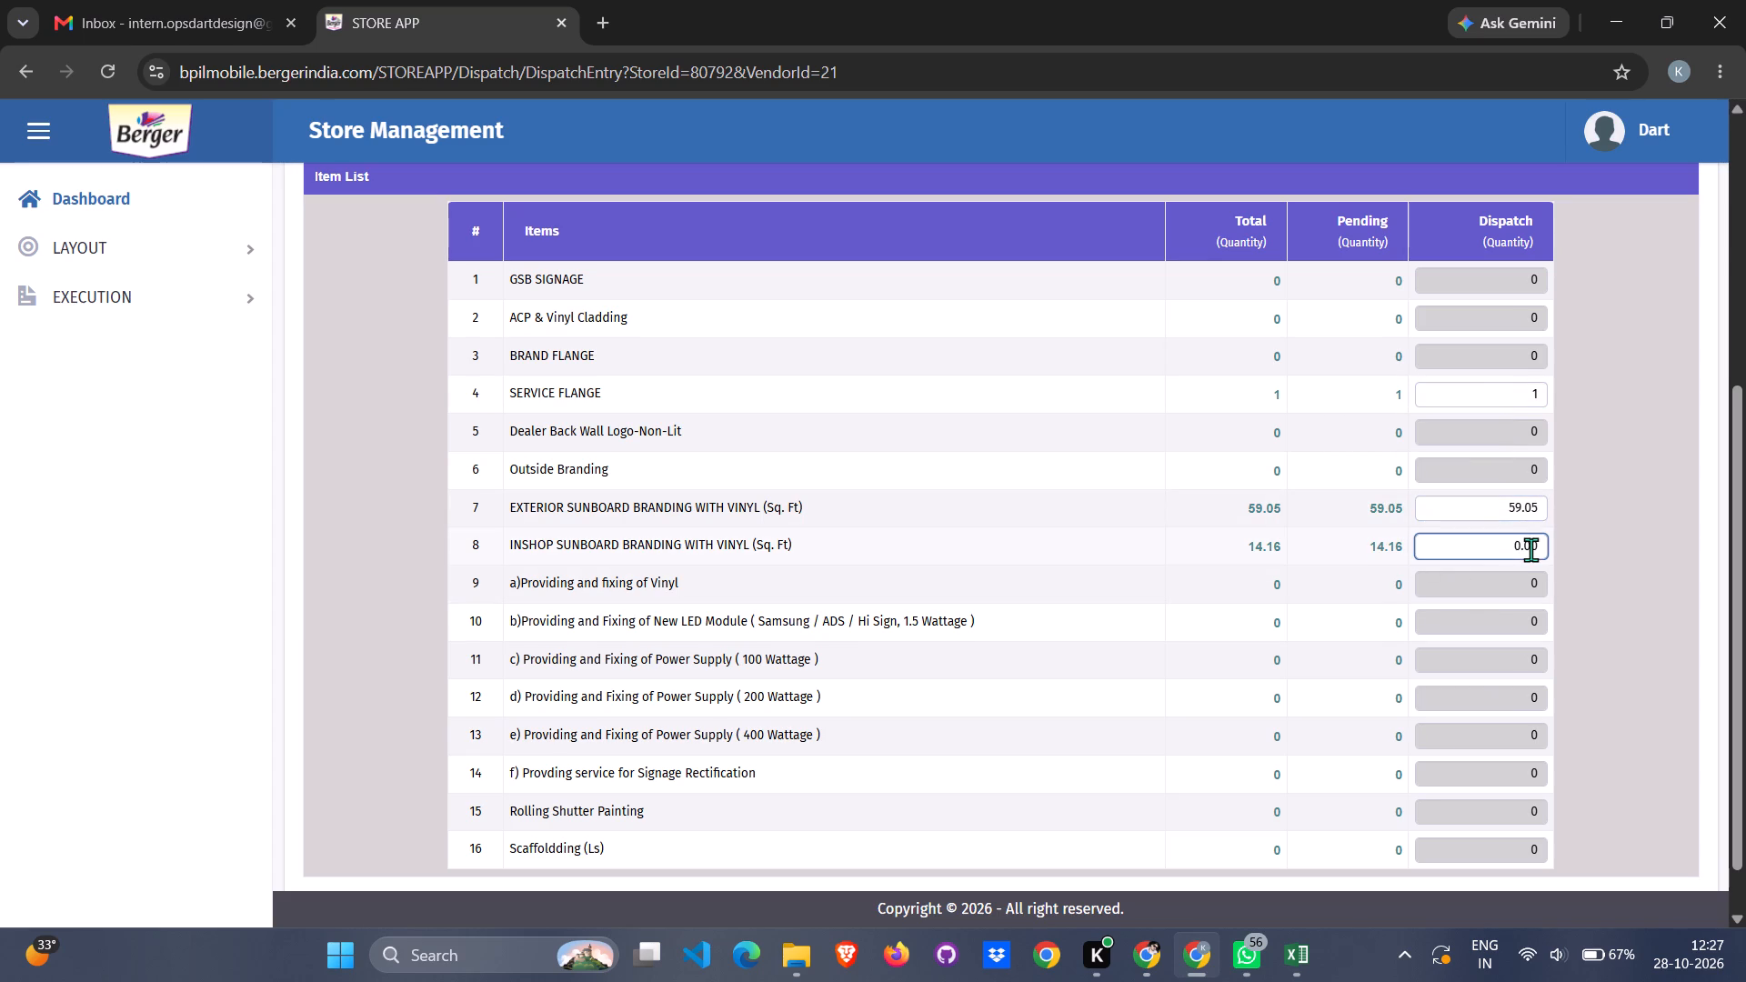
{"action": "key", "text": "ctrl+v"}
Submit the SATI PAINTS dispatch entry and confirm saving the record.
{"action": "scroll", "coordinate": [1452, 636], "scroll_direction": "down", "scroll_amount": 5}
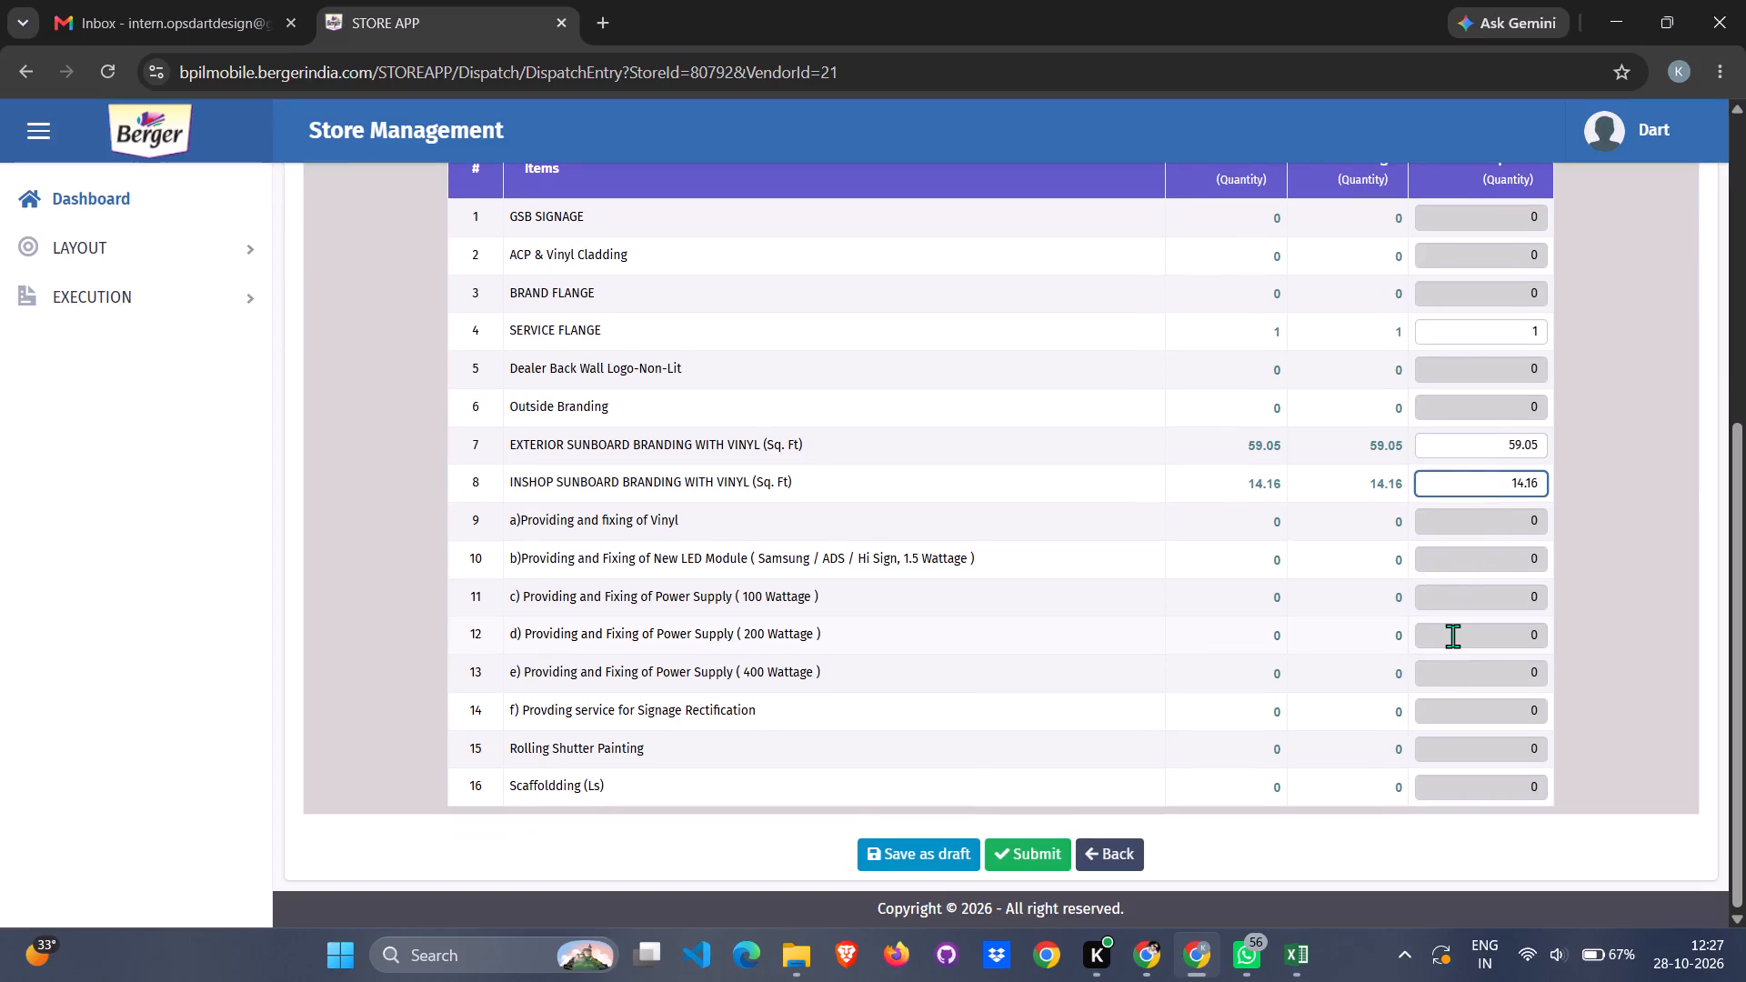
{"action": "scroll", "coordinate": [1452, 636], "scroll_direction": "up", "scroll_amount": 5}
{"action": "scroll", "coordinate": [1450, 645], "scroll_direction": "down", "scroll_amount": 12}
{"action": "left_click", "coordinate": [1024, 855]}
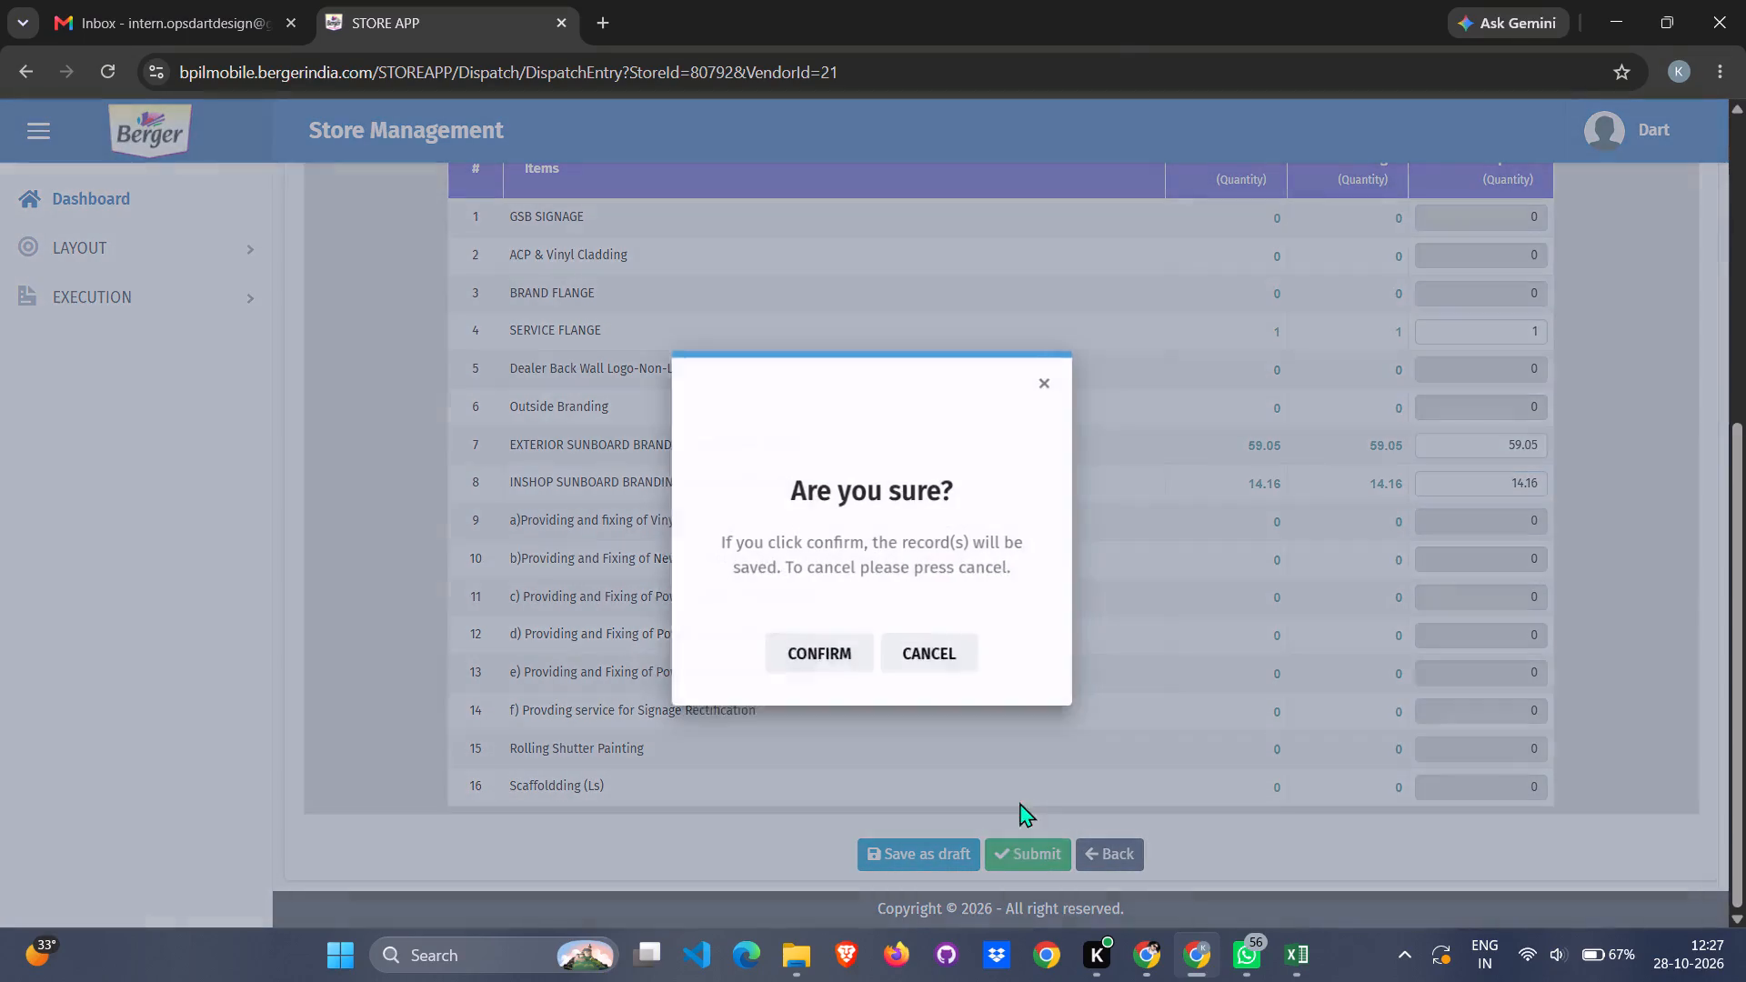
{"action": "left_click", "coordinate": [823, 638]}
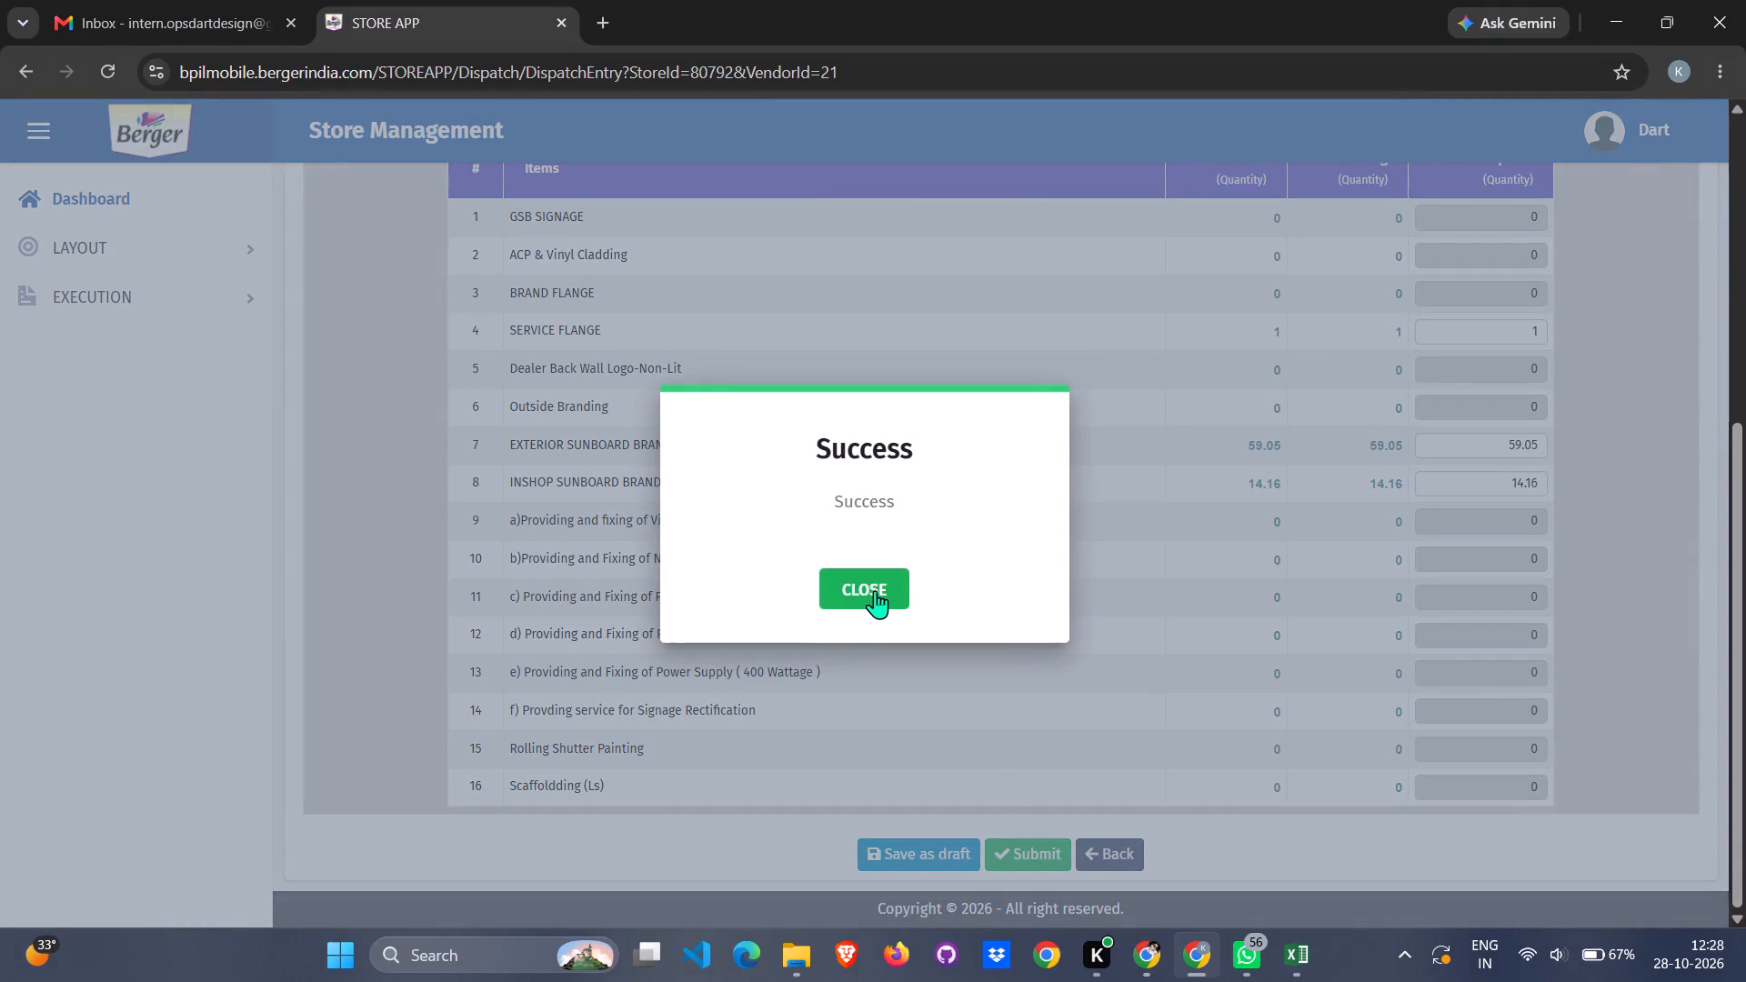
{"action": "left_click", "coordinate": [875, 590]}
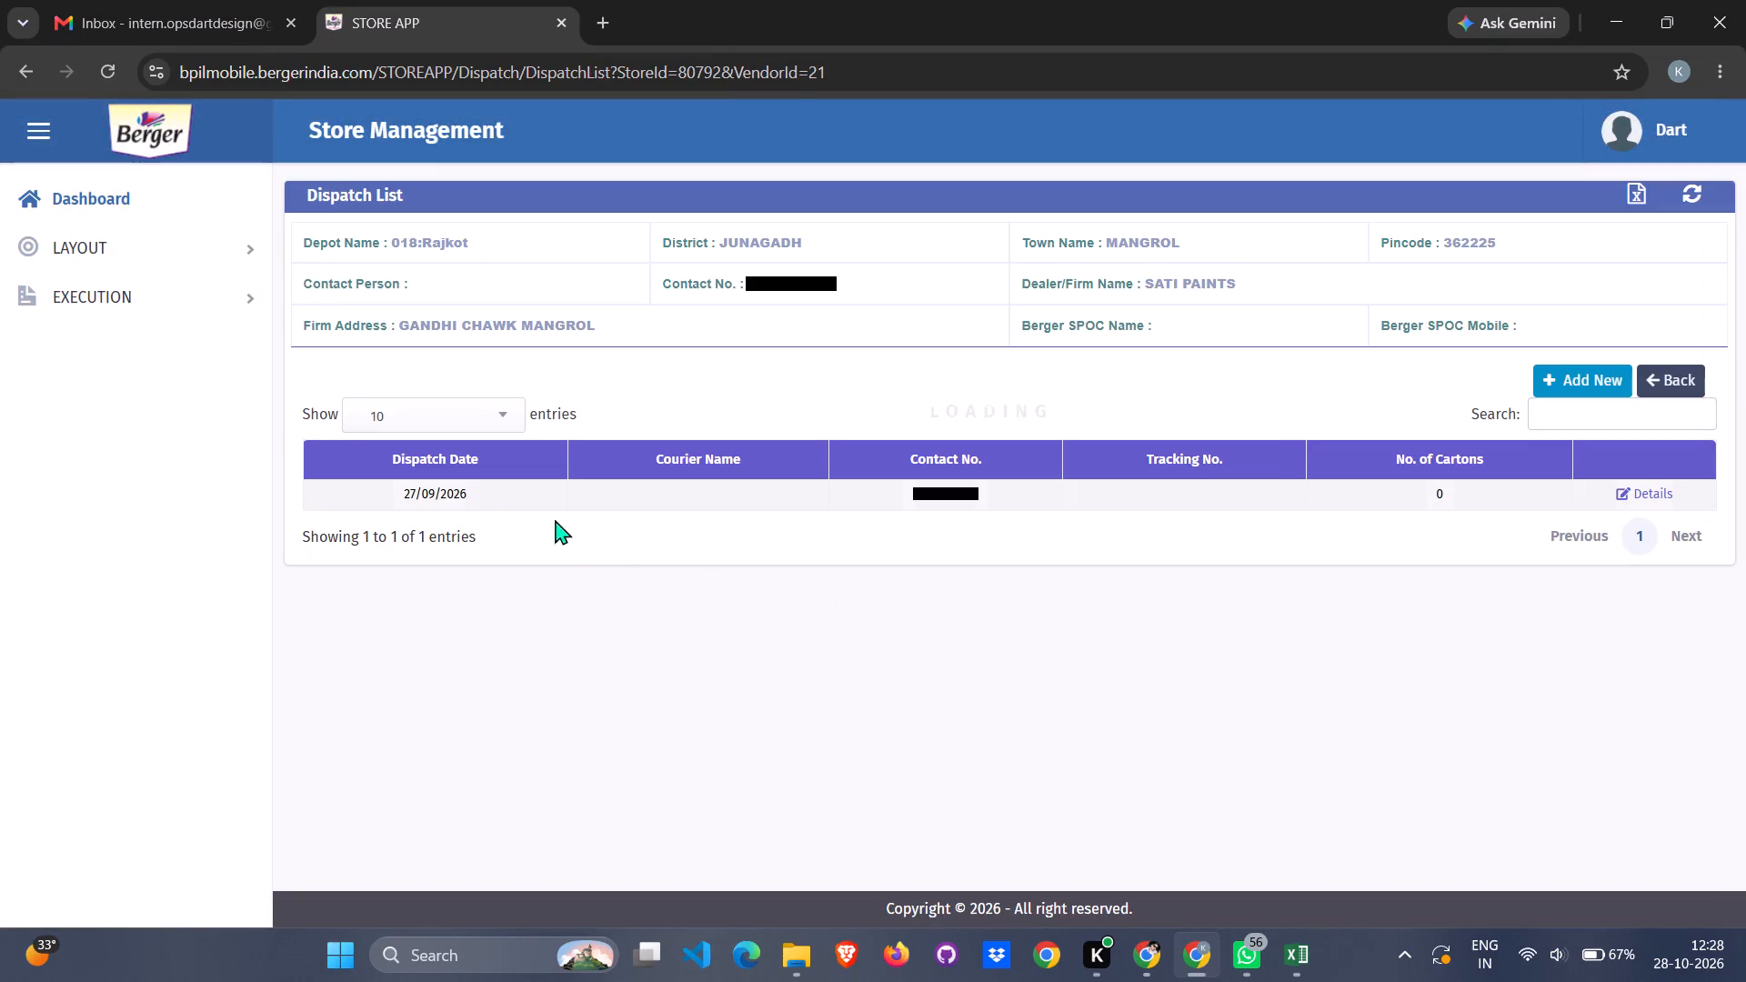
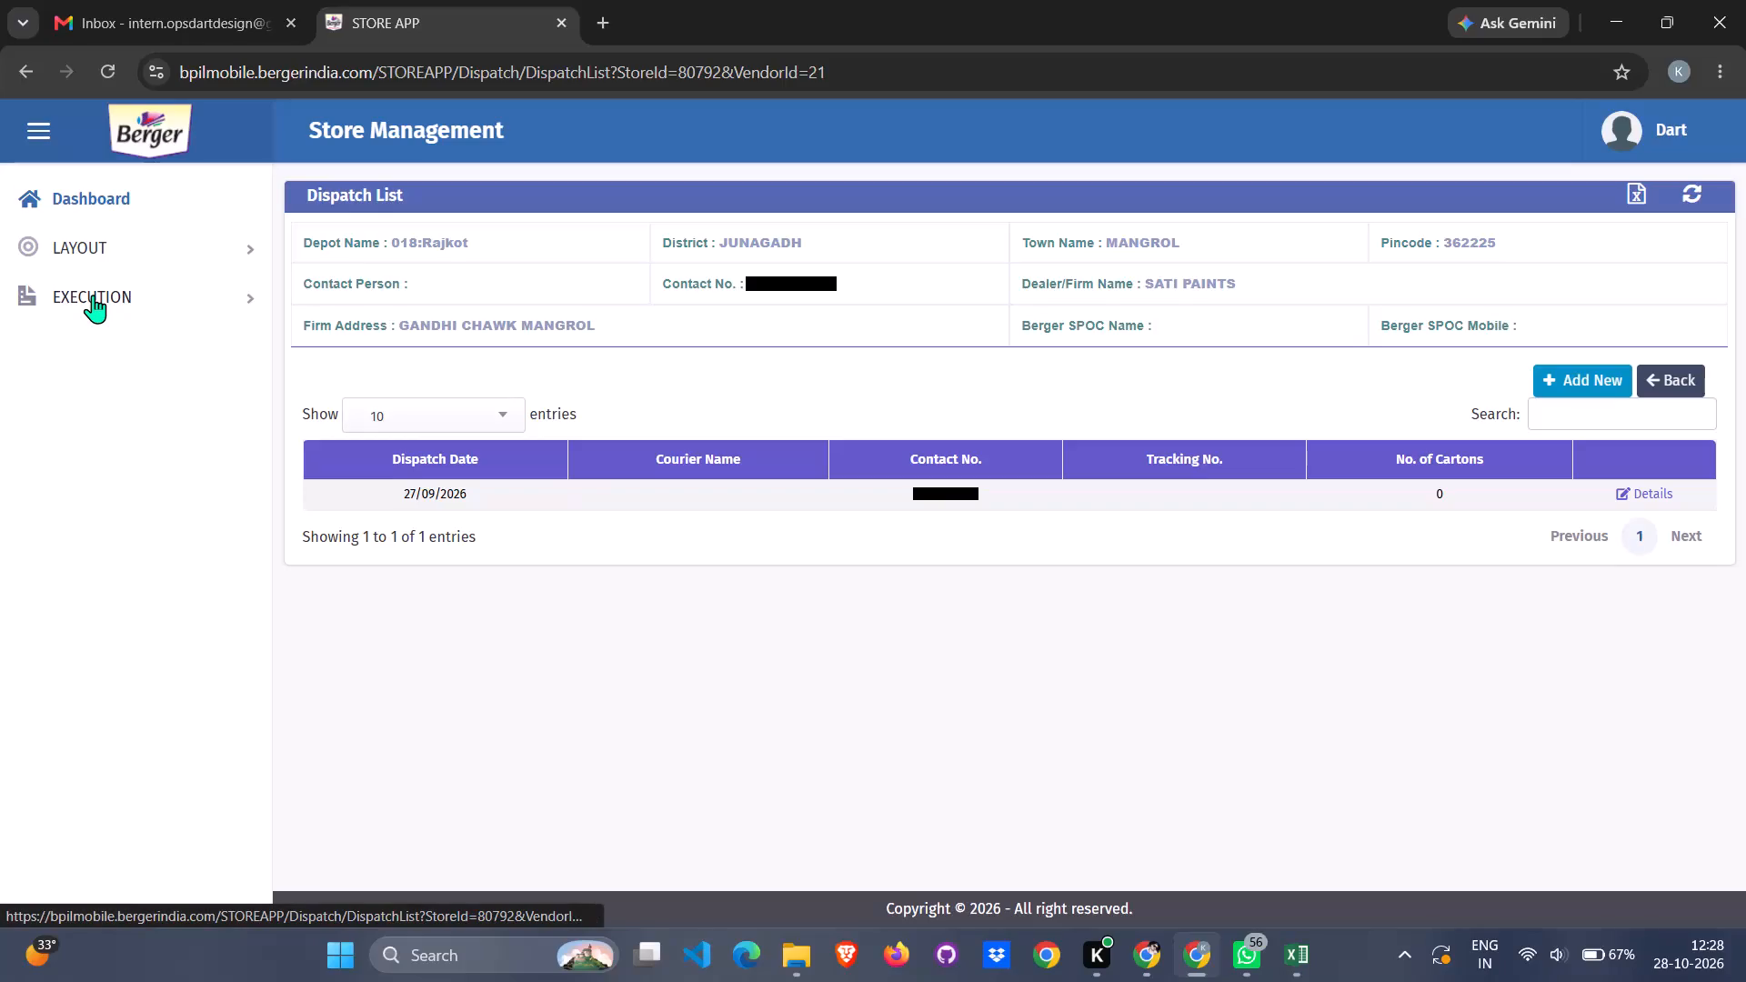
Open the store list for dispatch items.
{"action": "left_click", "coordinate": [93, 295]}
{"action": "left_click", "coordinate": [106, 335]}
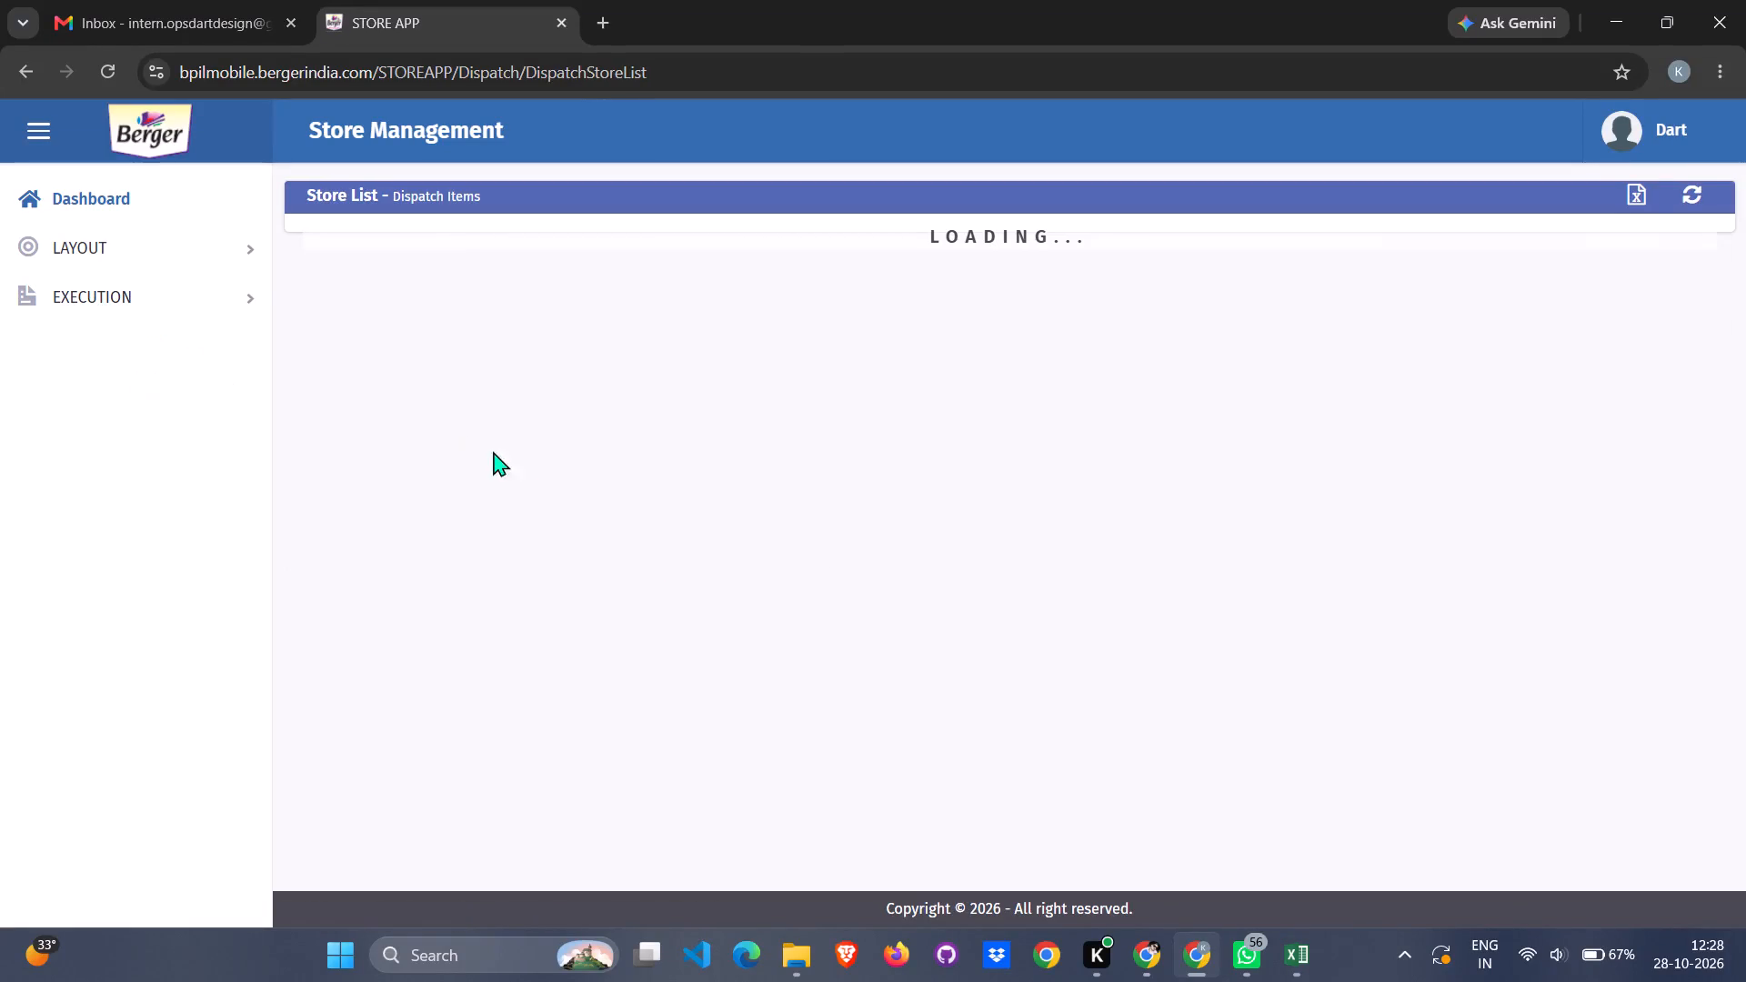
In Excel's West Summary sheet, find AYUSH in the dealer name column and copy the store code S0080725 for Ayush traders.
{"action": "left_click", "coordinate": [1291, 946]}
{"action": "scroll", "coordinate": [1002, 558], "scroll_direction": "right", "scroll_amount": 10}
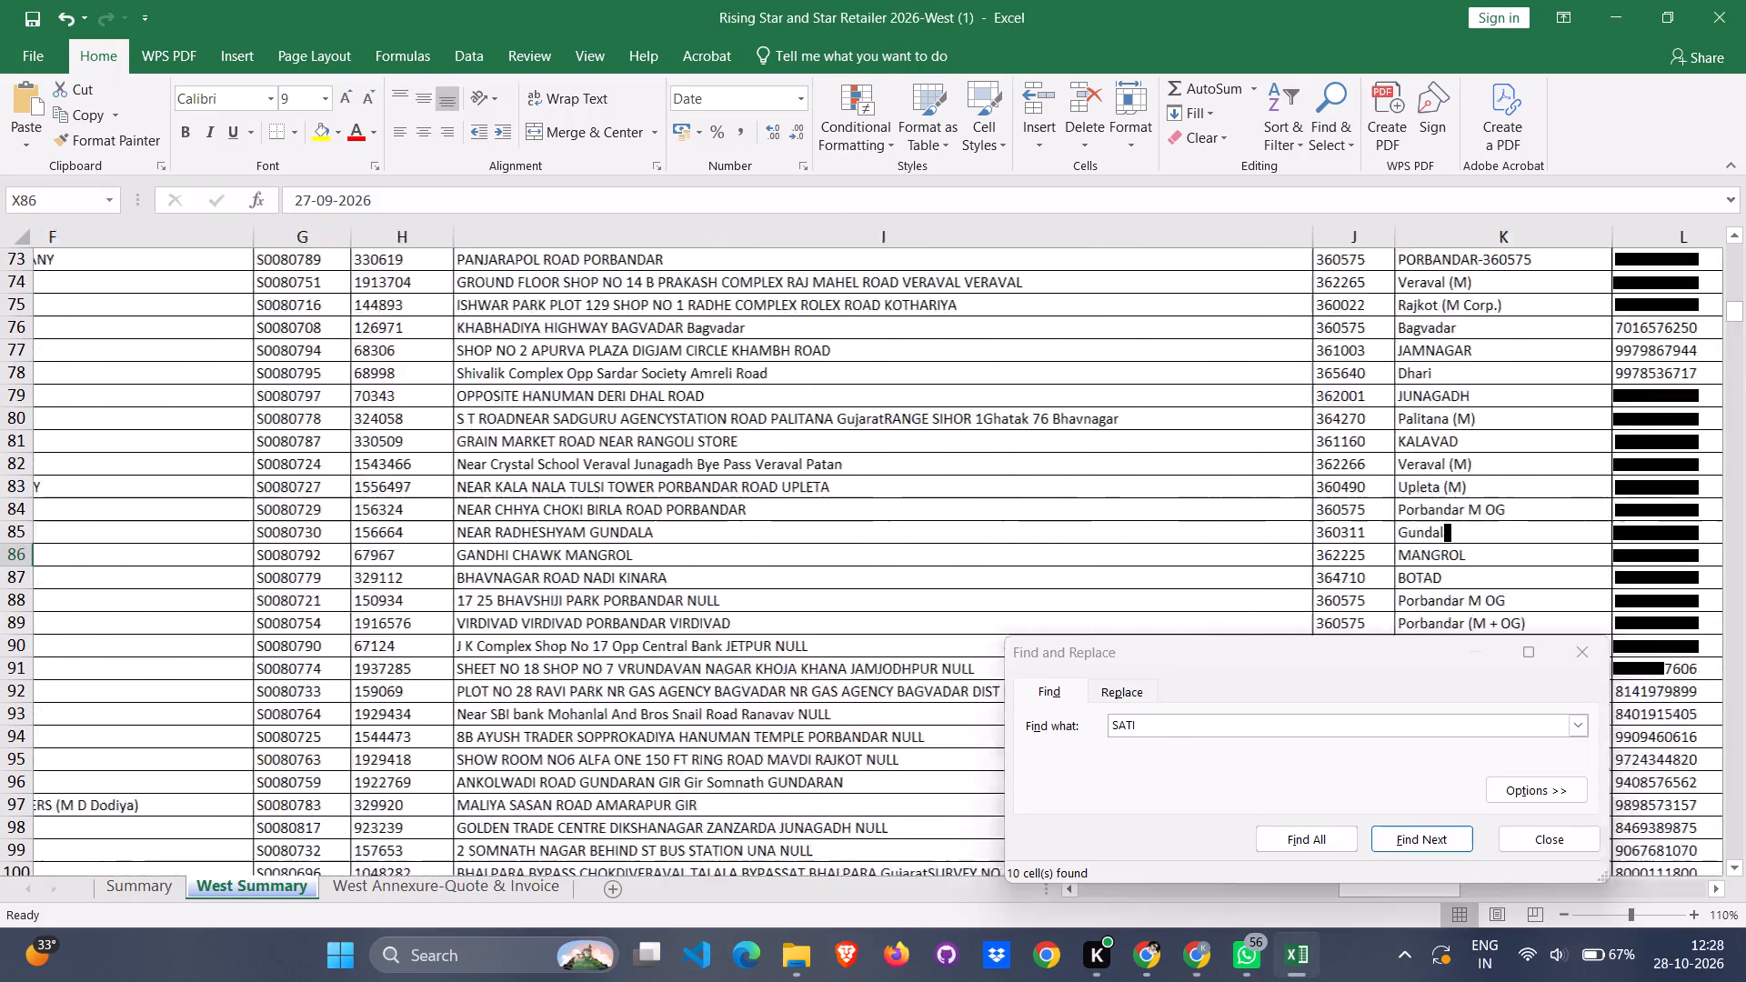
{"action": "left_click", "coordinate": [705, 227]}
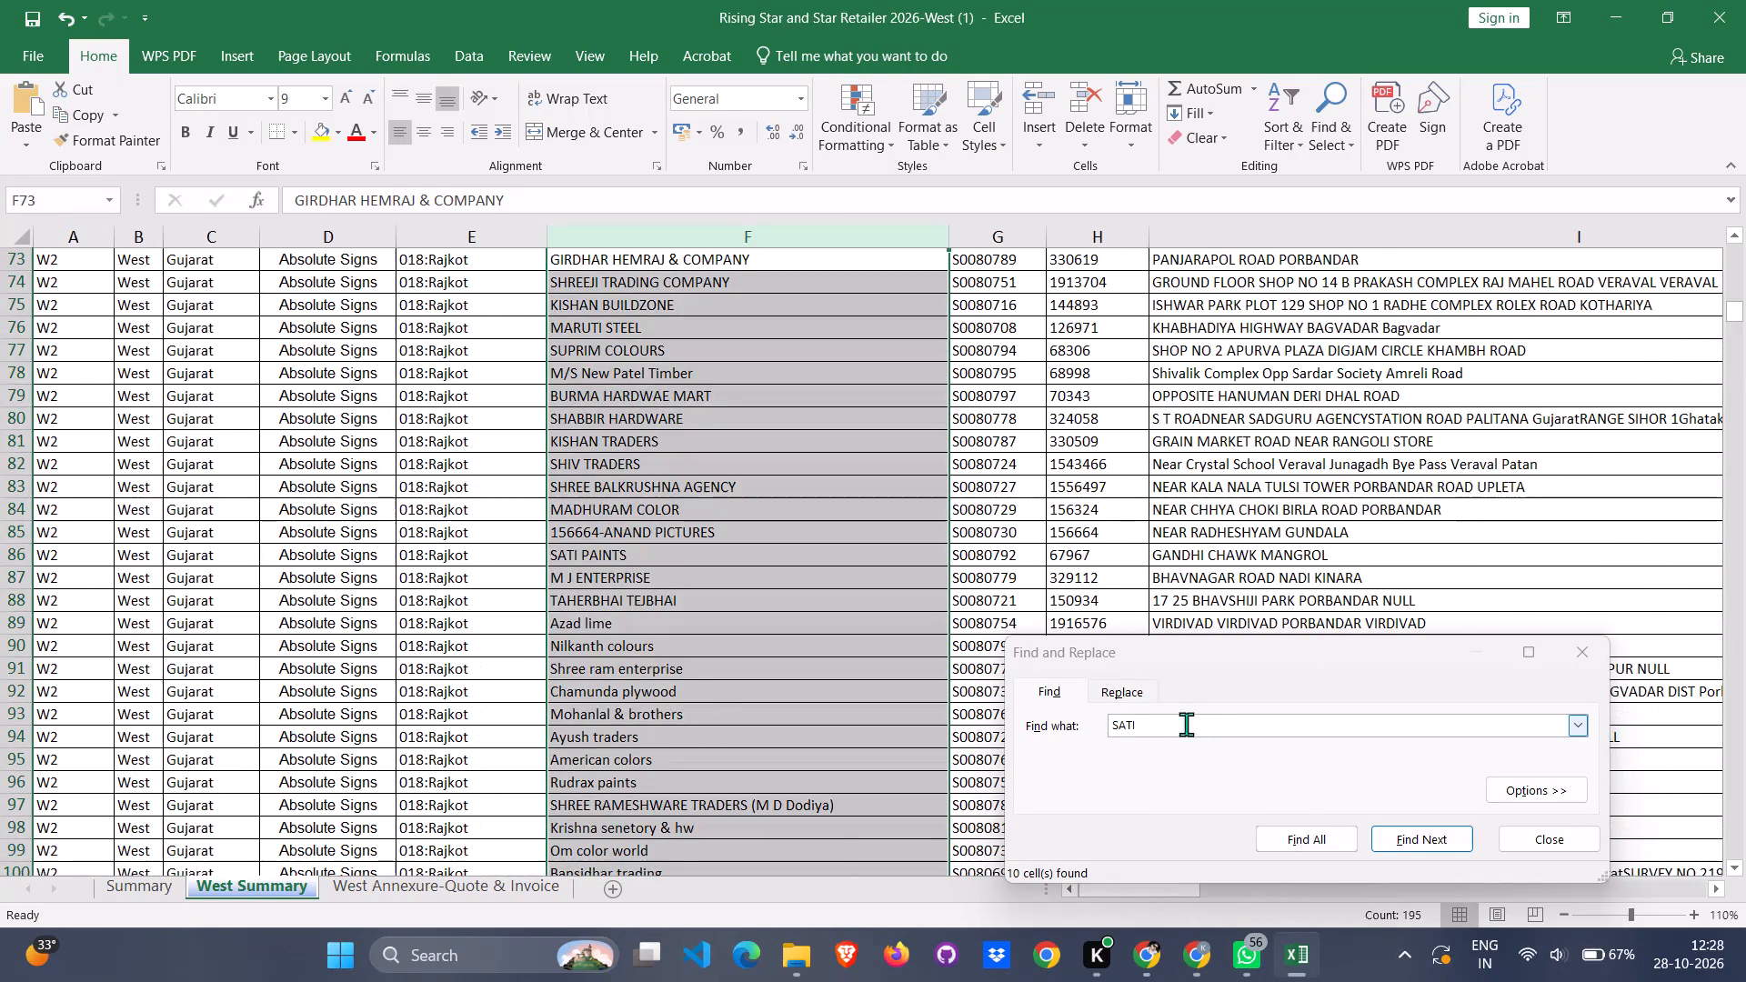
{"action": "left_click", "coordinate": [1185, 728]}
{"action": "key", "text": "BackSpace"}
{"action": "key", "text": "BackSpace"}
{"action": "key", "text": "BackSpace"}
{"action": "key", "text": "BackSpace"}
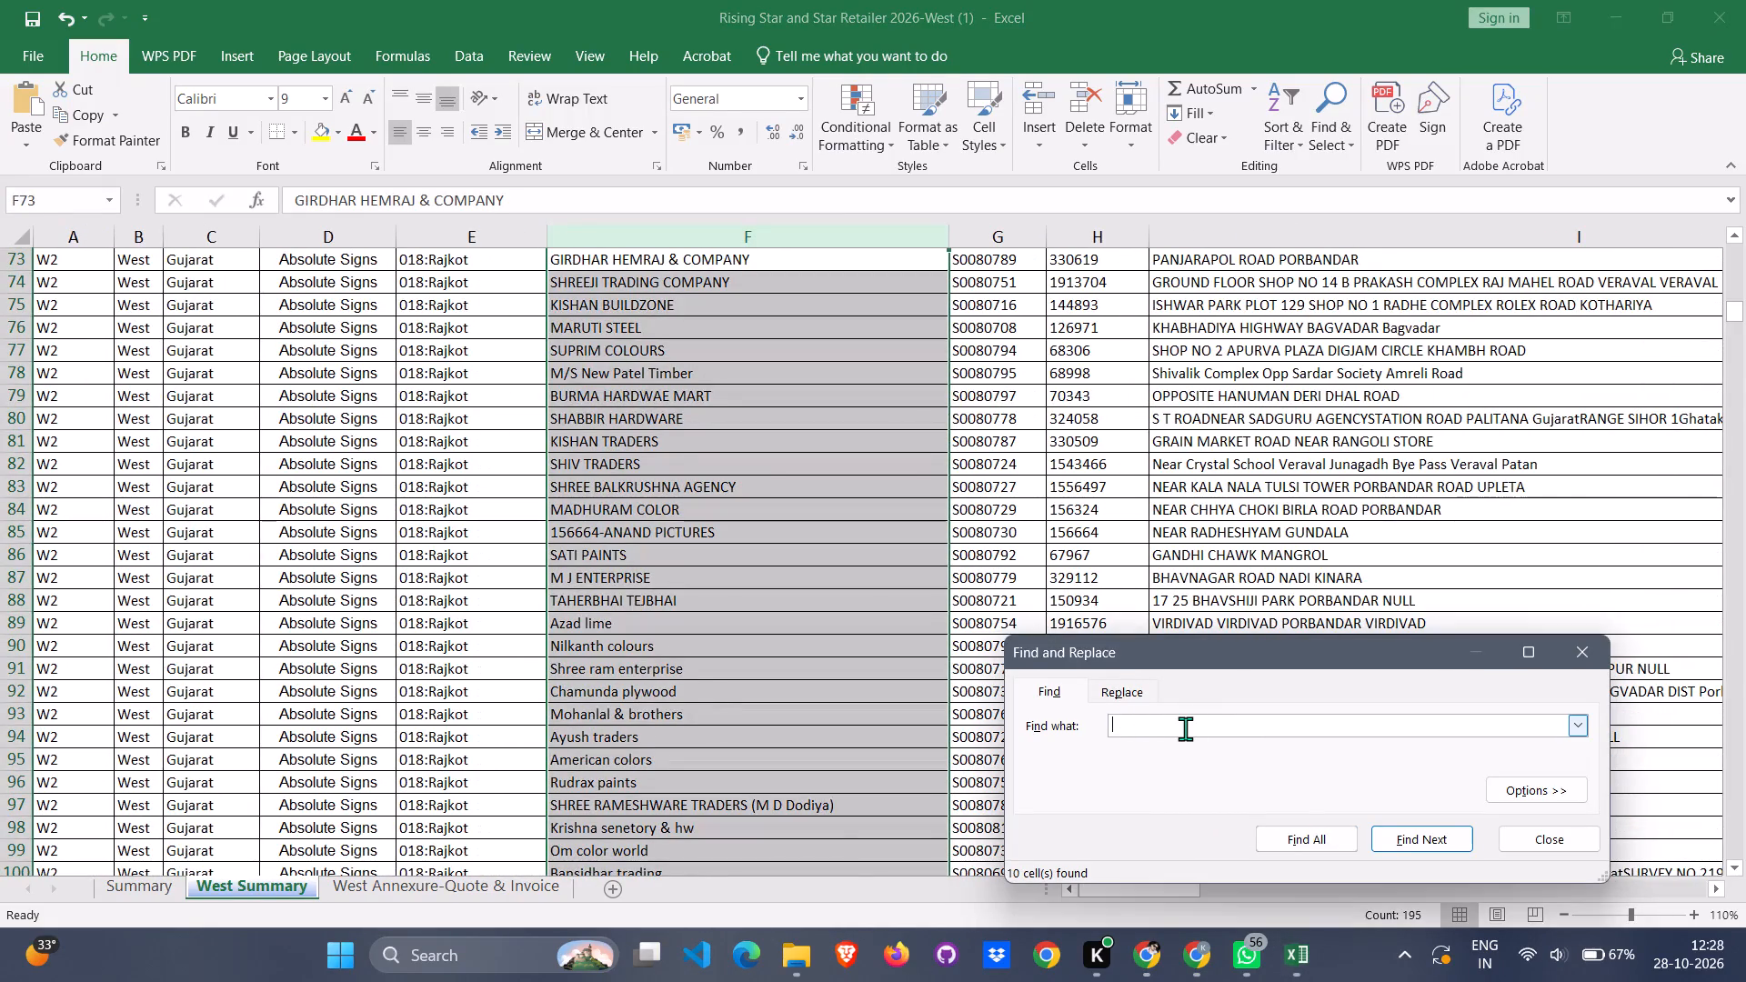
{"action": "type", "text": "AYUSH"}
{"action": "key", "text": "space"}
{"action": "key", "text": "Return"}
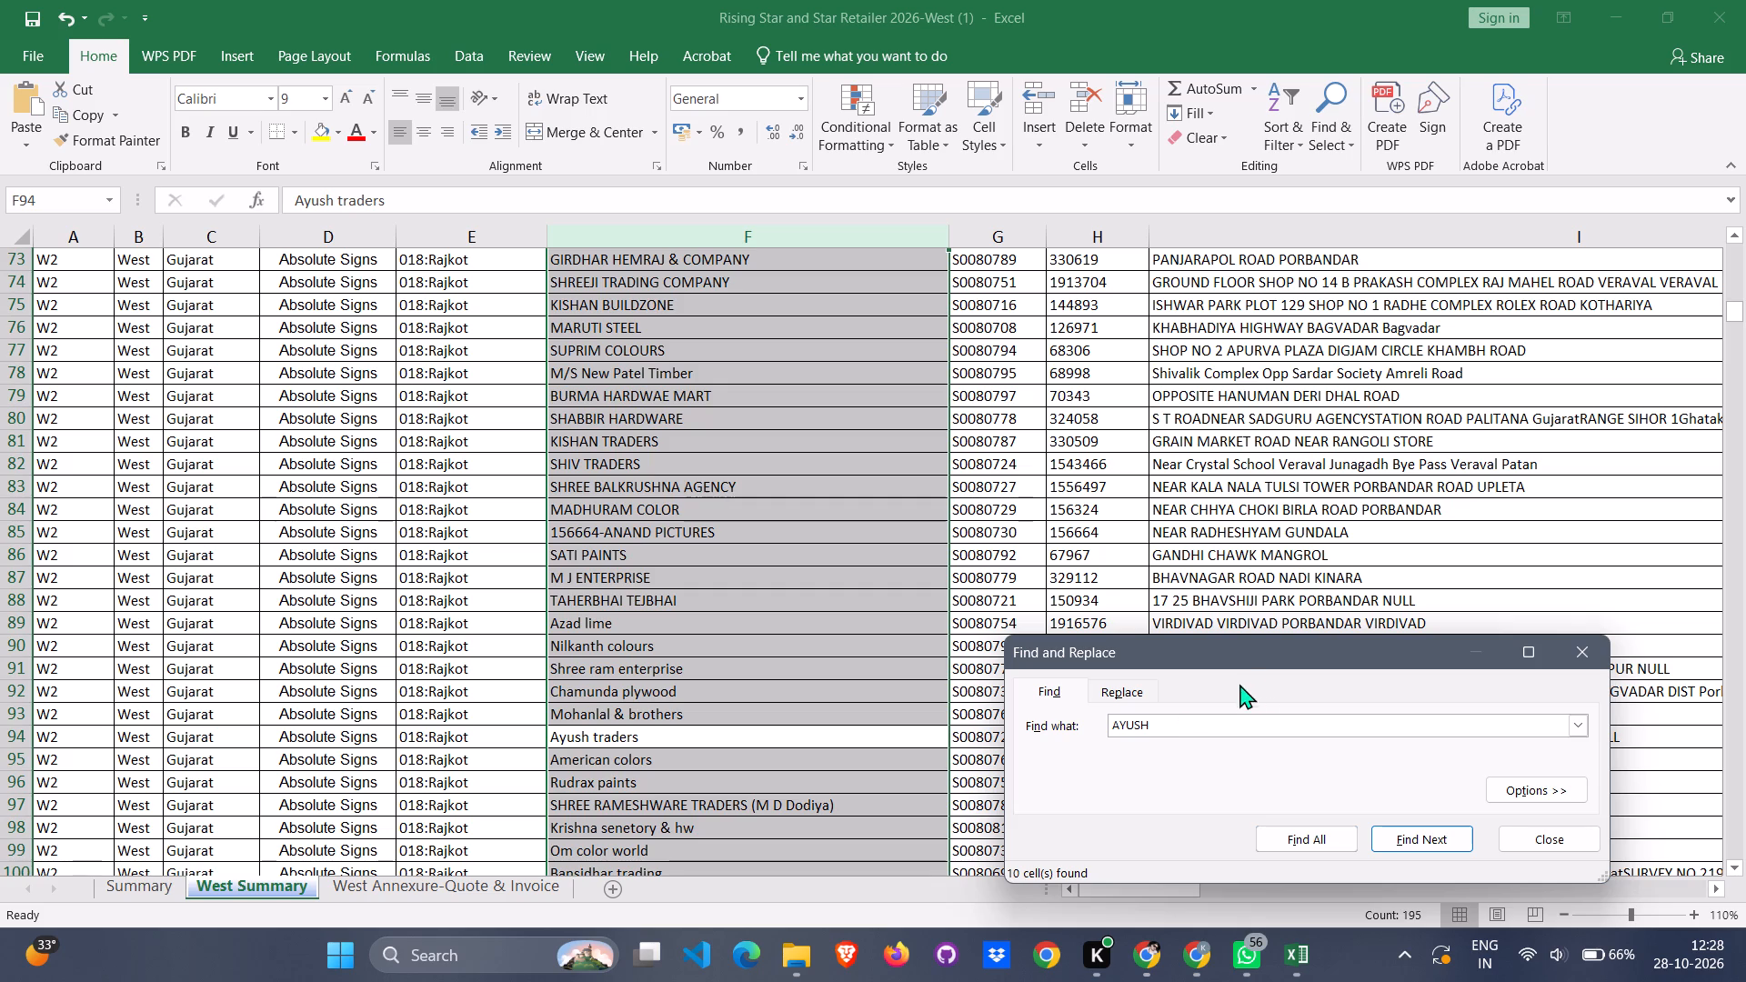
{"action": "left_click_drag", "start_coordinate": [1296, 647], "coordinate": [1280, 382]}
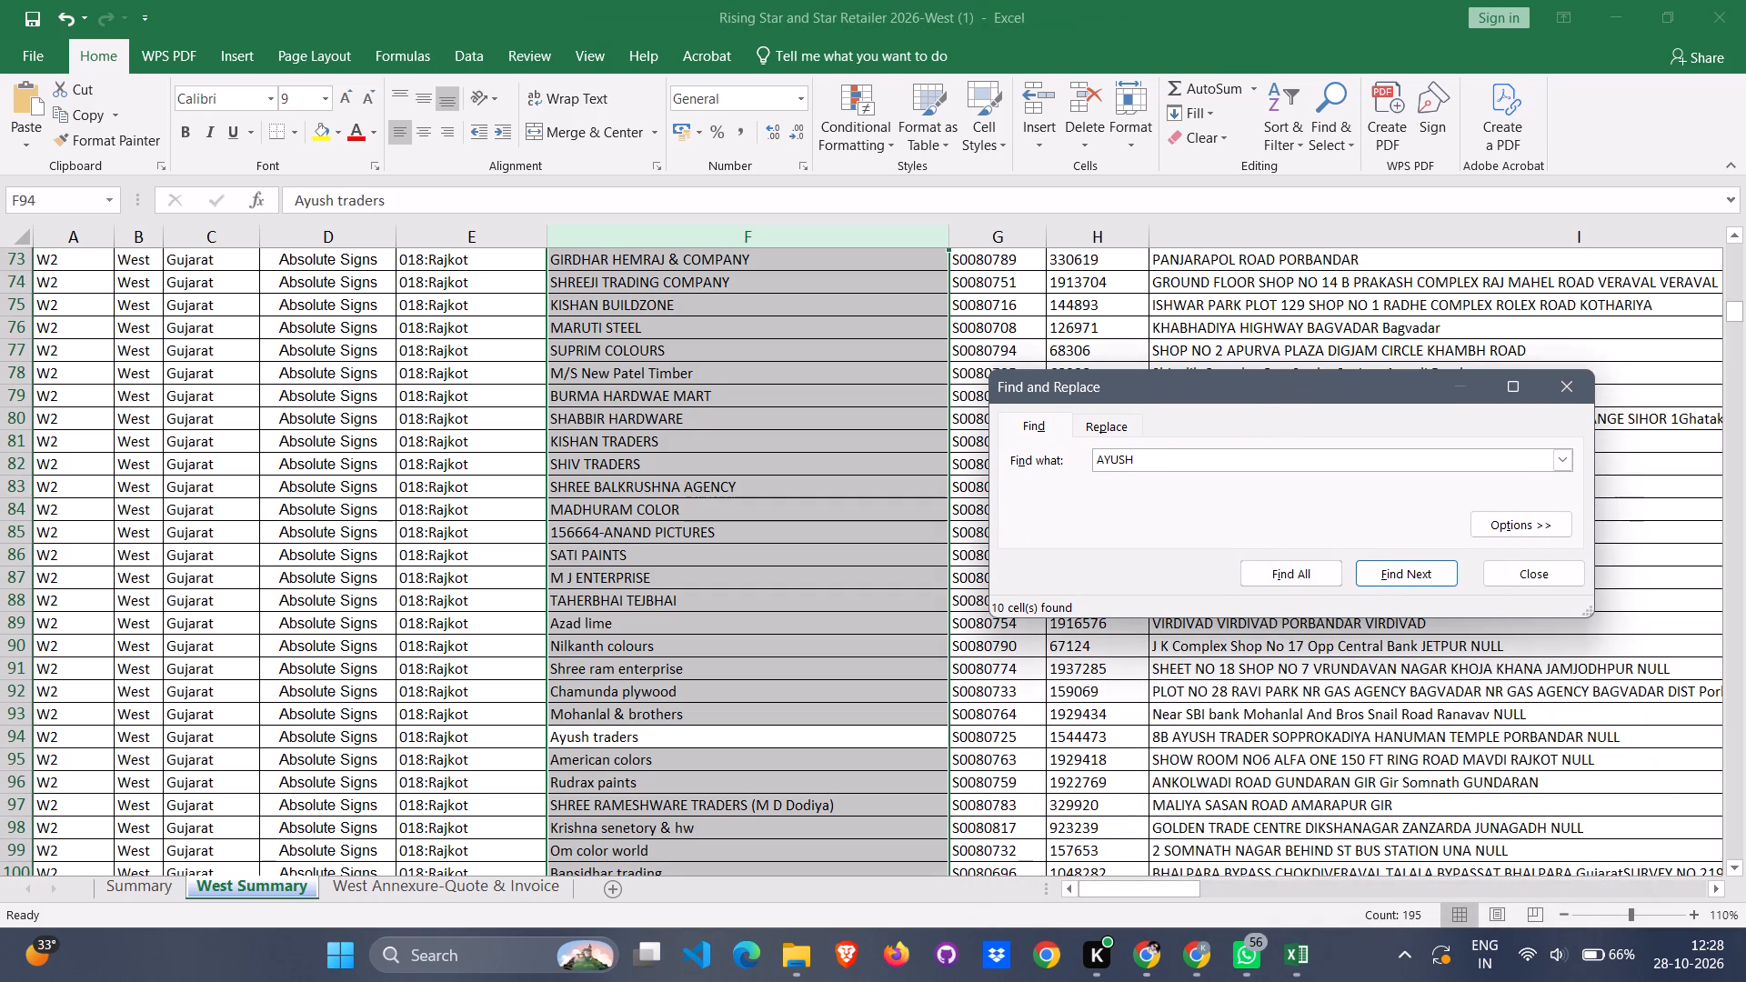
{"action": "left_click", "coordinate": [728, 737]}
{"action": "left_click", "coordinate": [26, 739]}
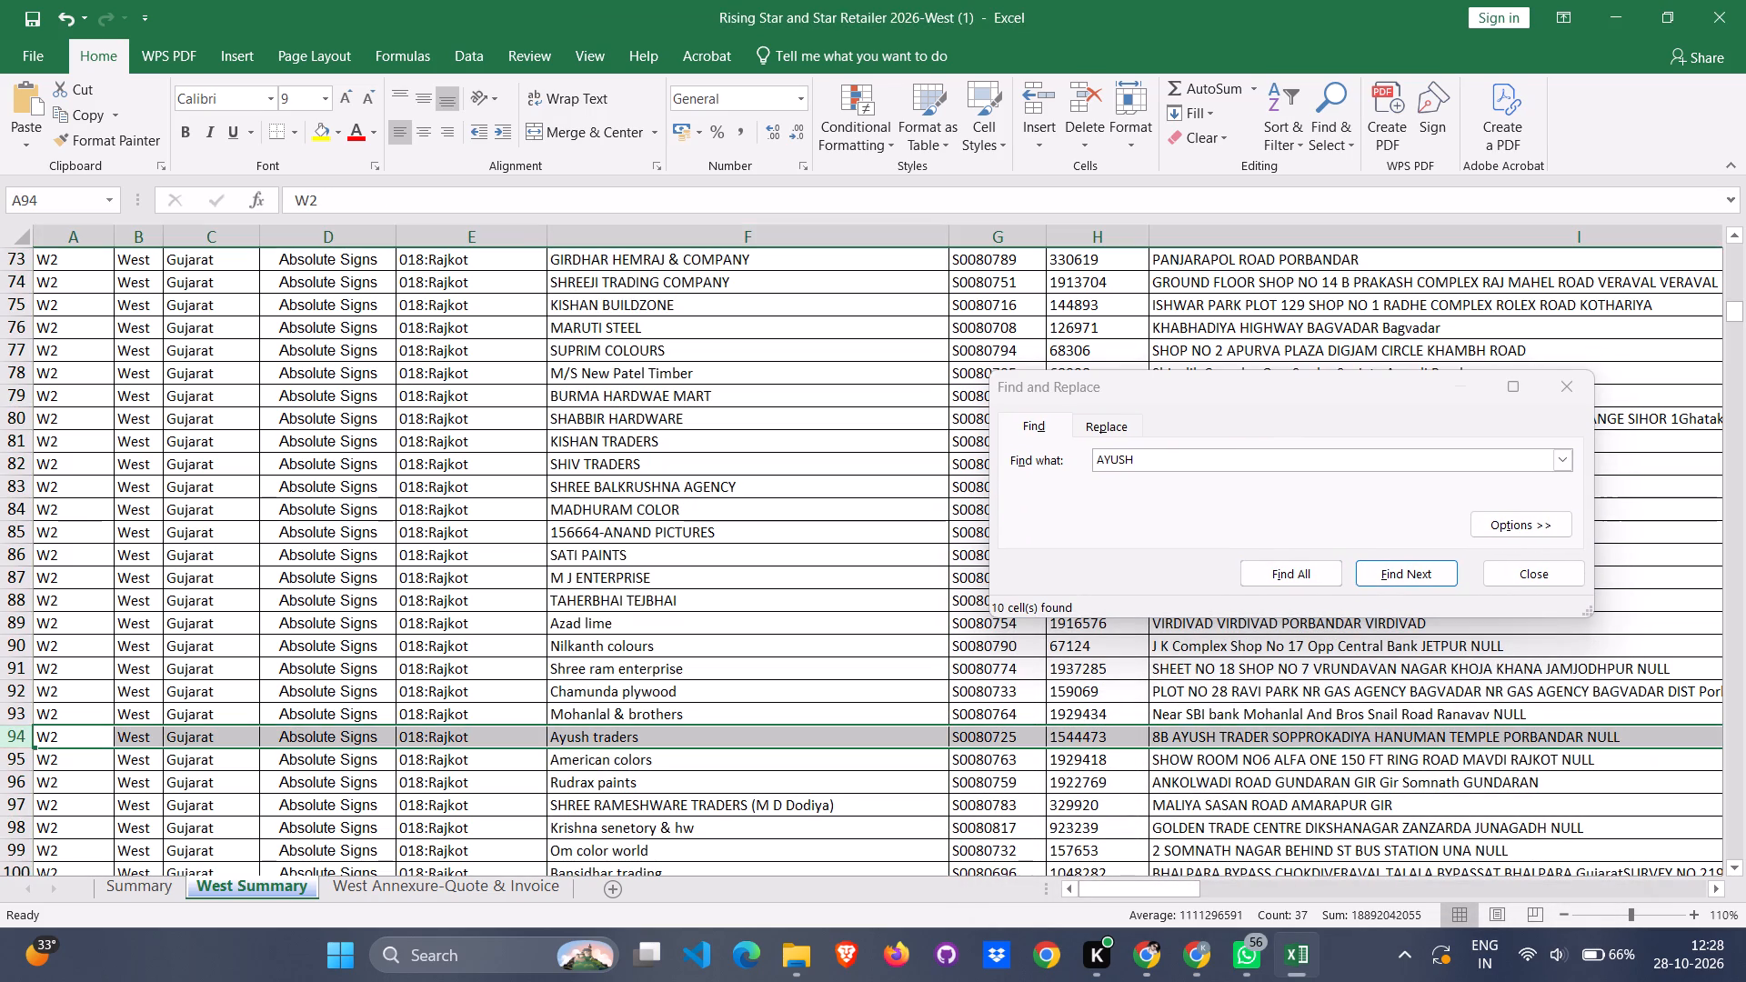
{"action": "left_click", "coordinate": [998, 738]}
{"action": "key", "text": "ctrl+c"}
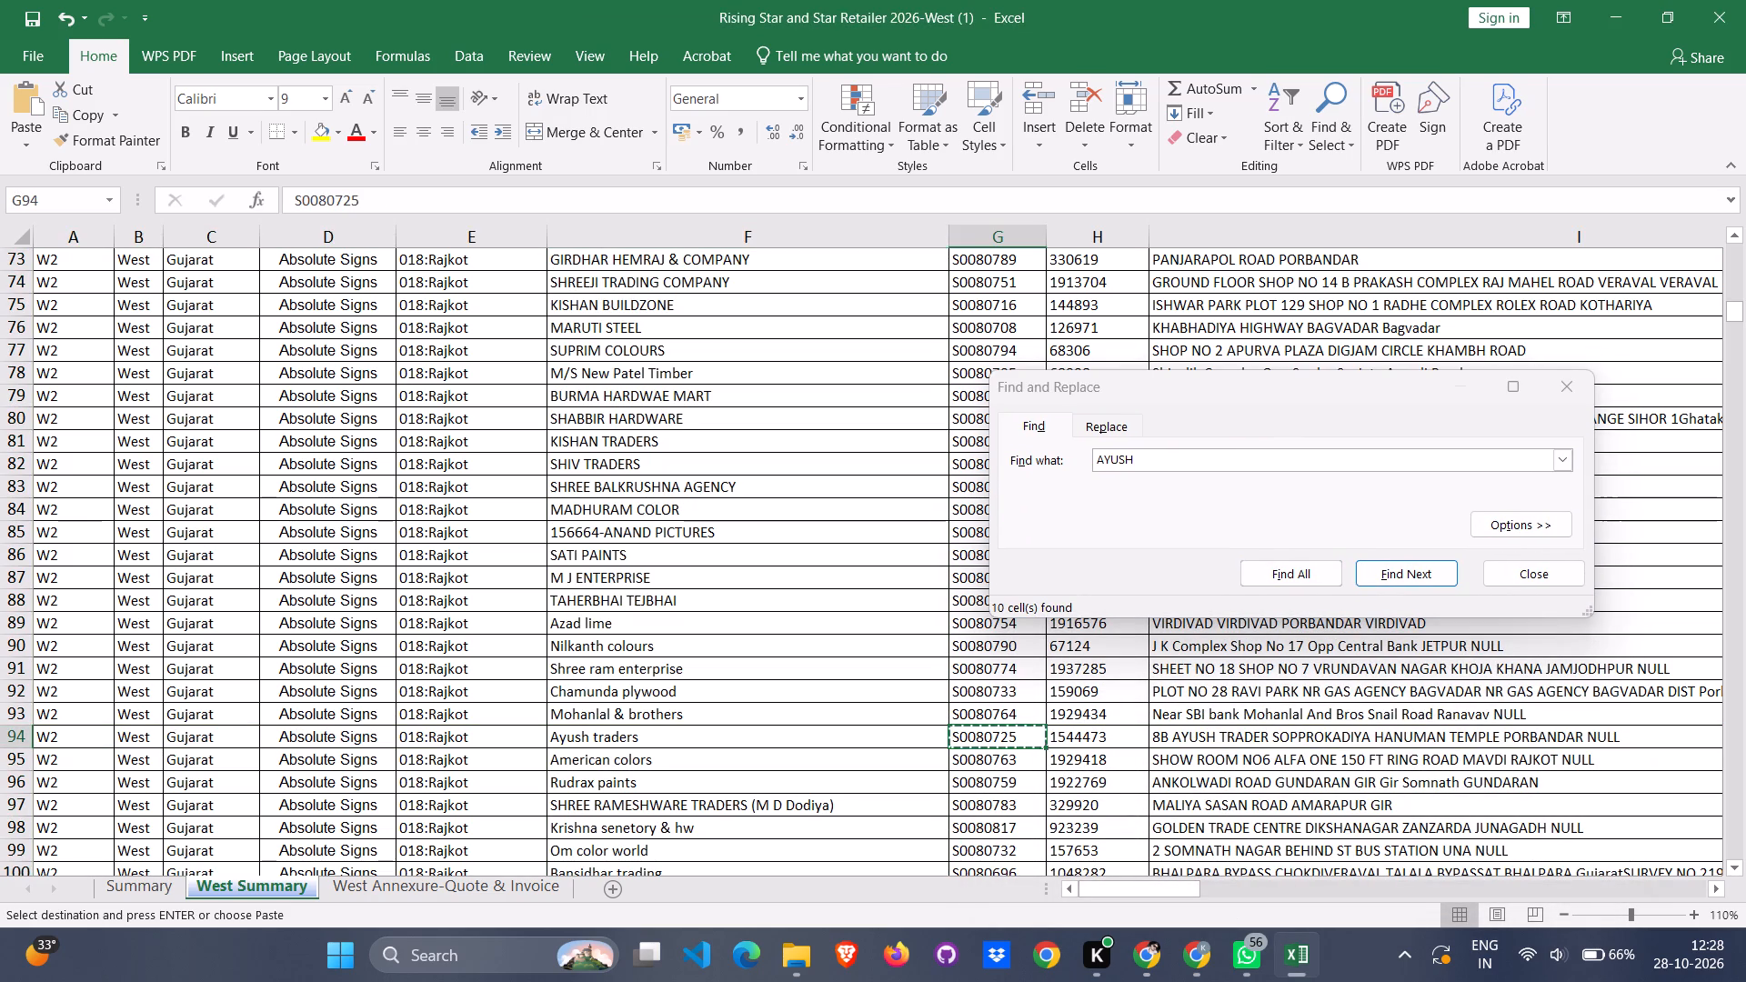
Back in the store app, search the store list for S0080725 and open the AYUSH TRADERS dispatch details.
{"action": "left_click", "coordinate": [1182, 971]}
{"action": "left_click", "coordinate": [1564, 238]}
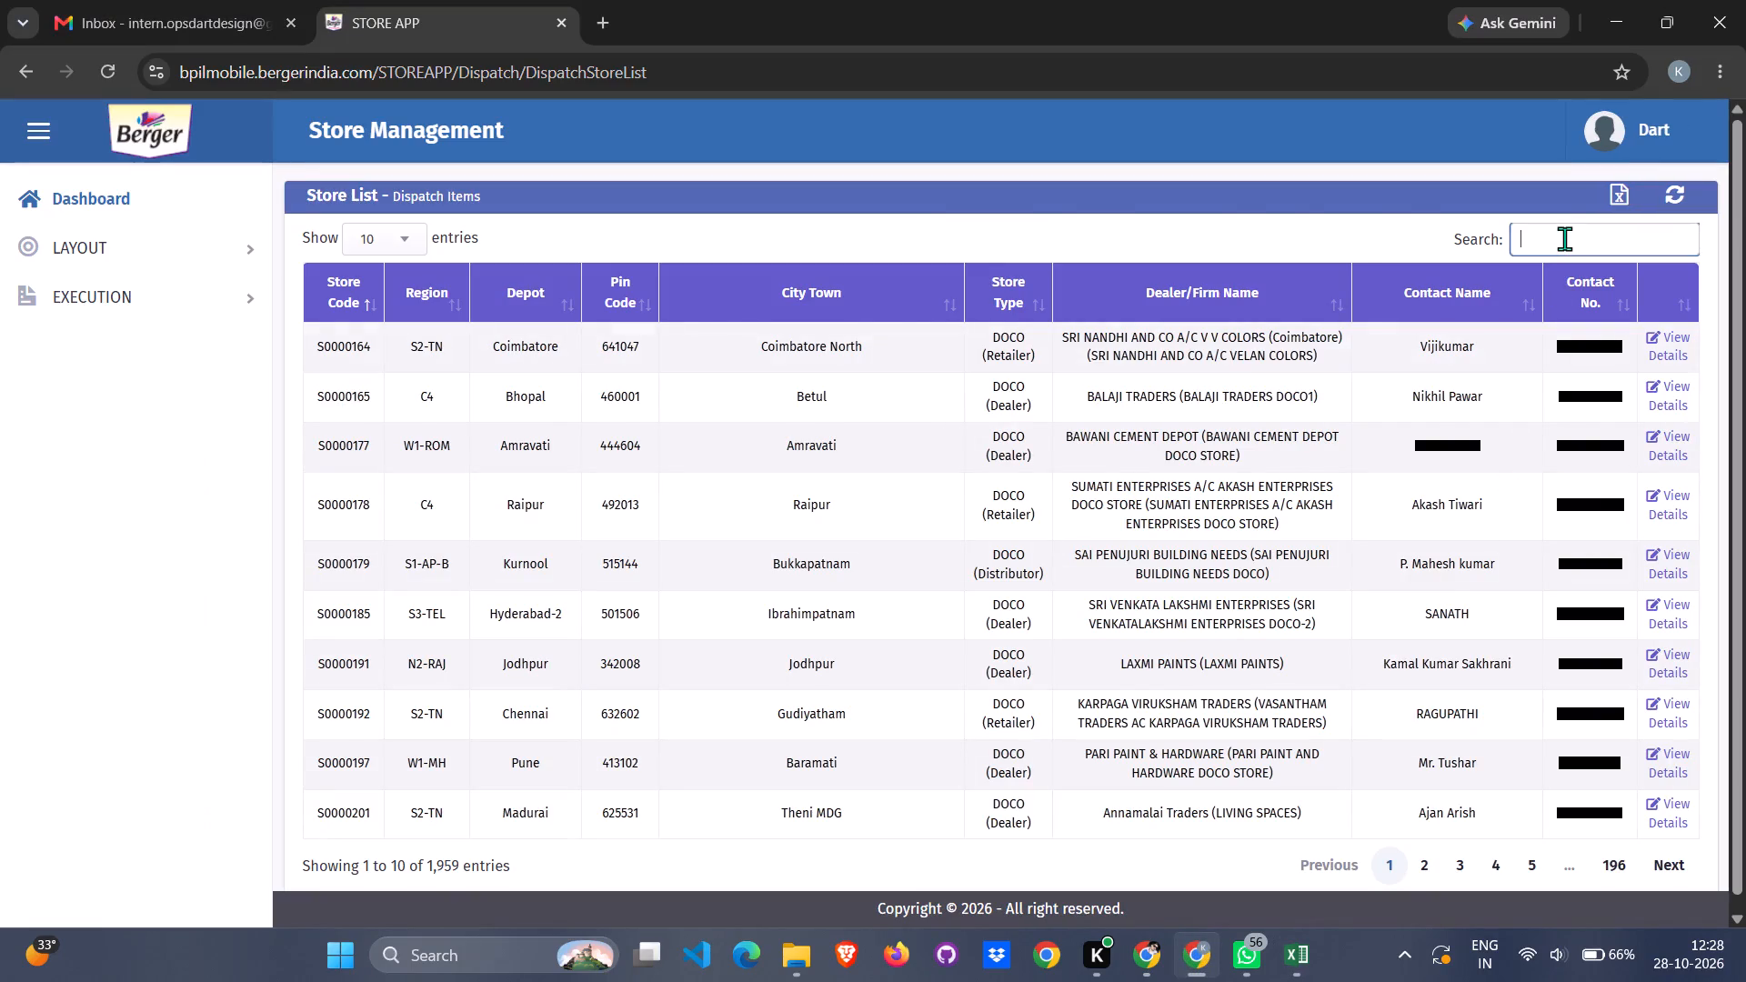
{"action": "key", "text": "ctrl+v"}
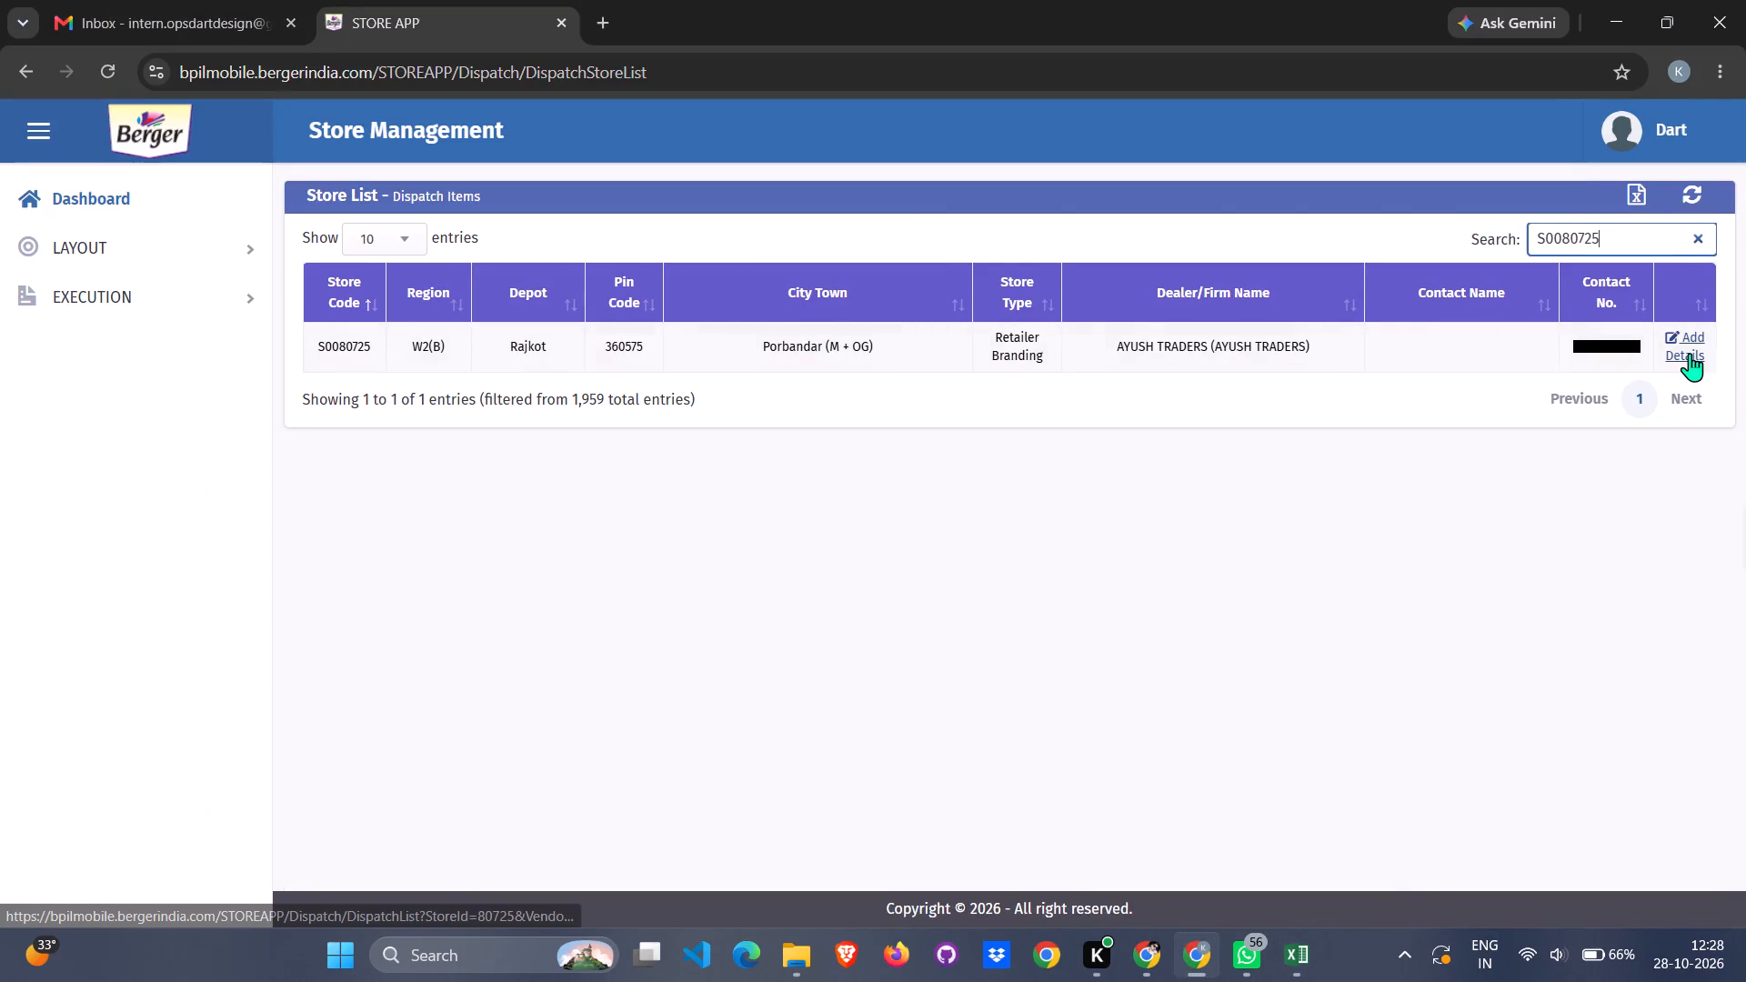
{"action": "left_click", "coordinate": [1690, 353]}
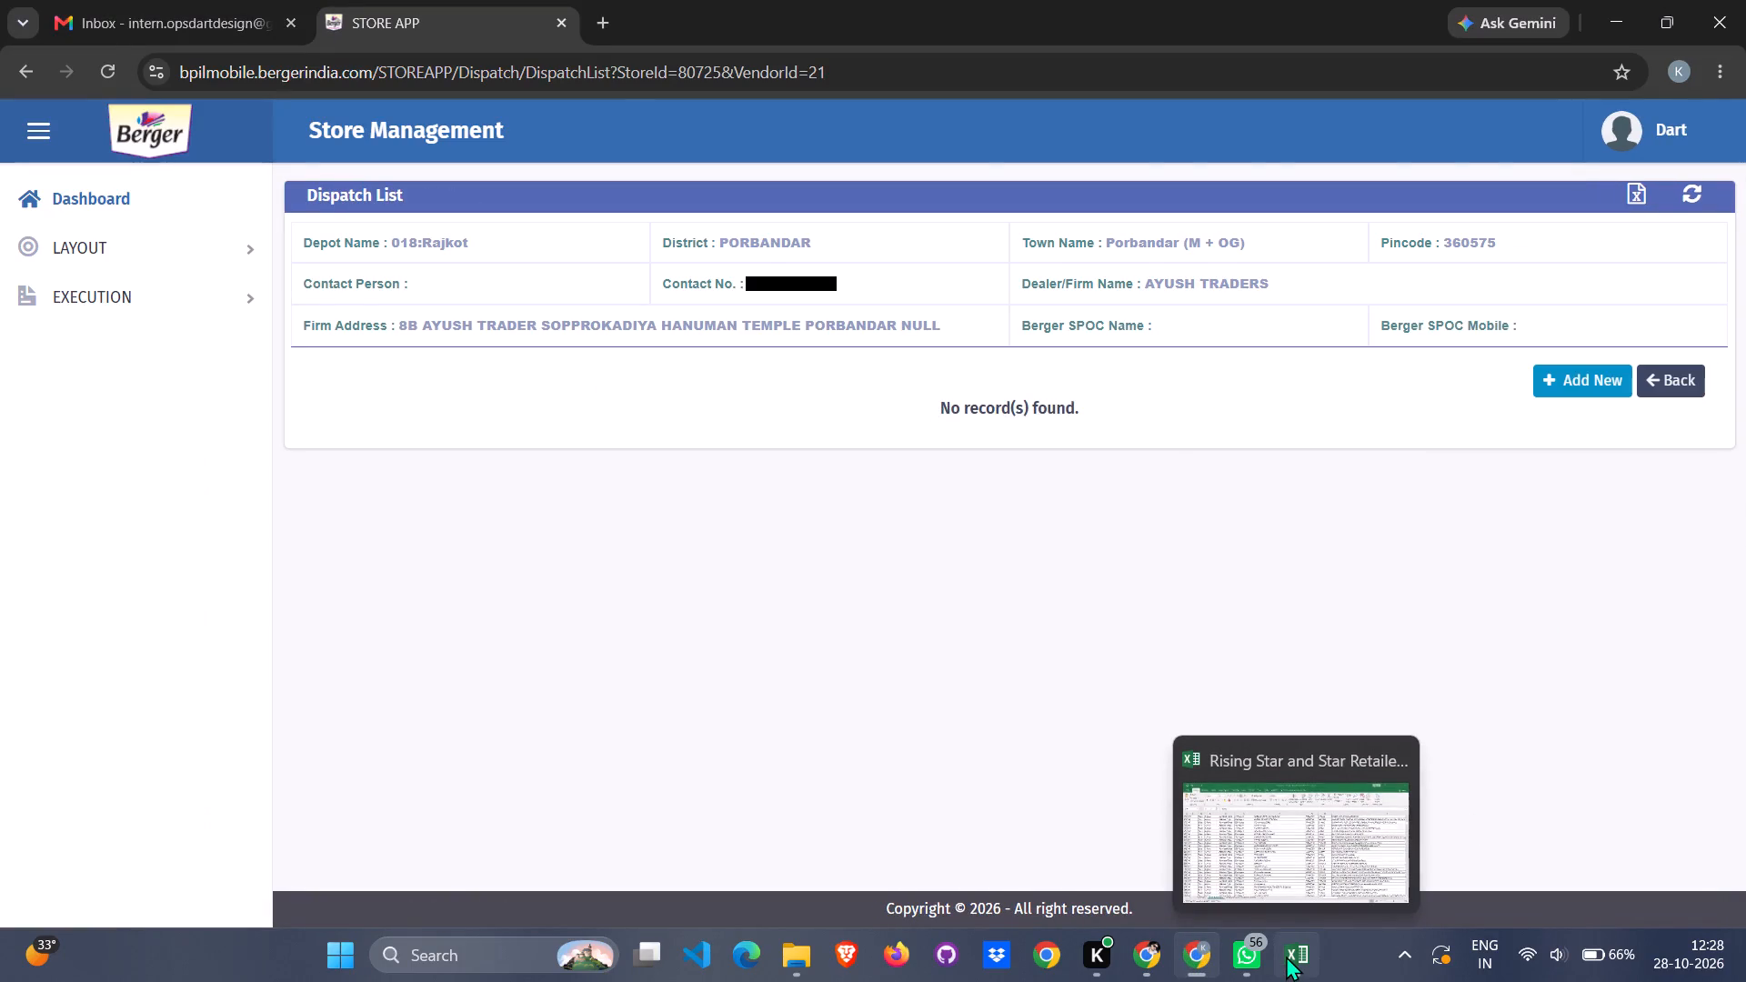
Return to Excel's West Summary sheet and copy the dispatch date 04-10-2026 from the Ayush traders row.
{"action": "left_click", "coordinate": [1286, 956]}
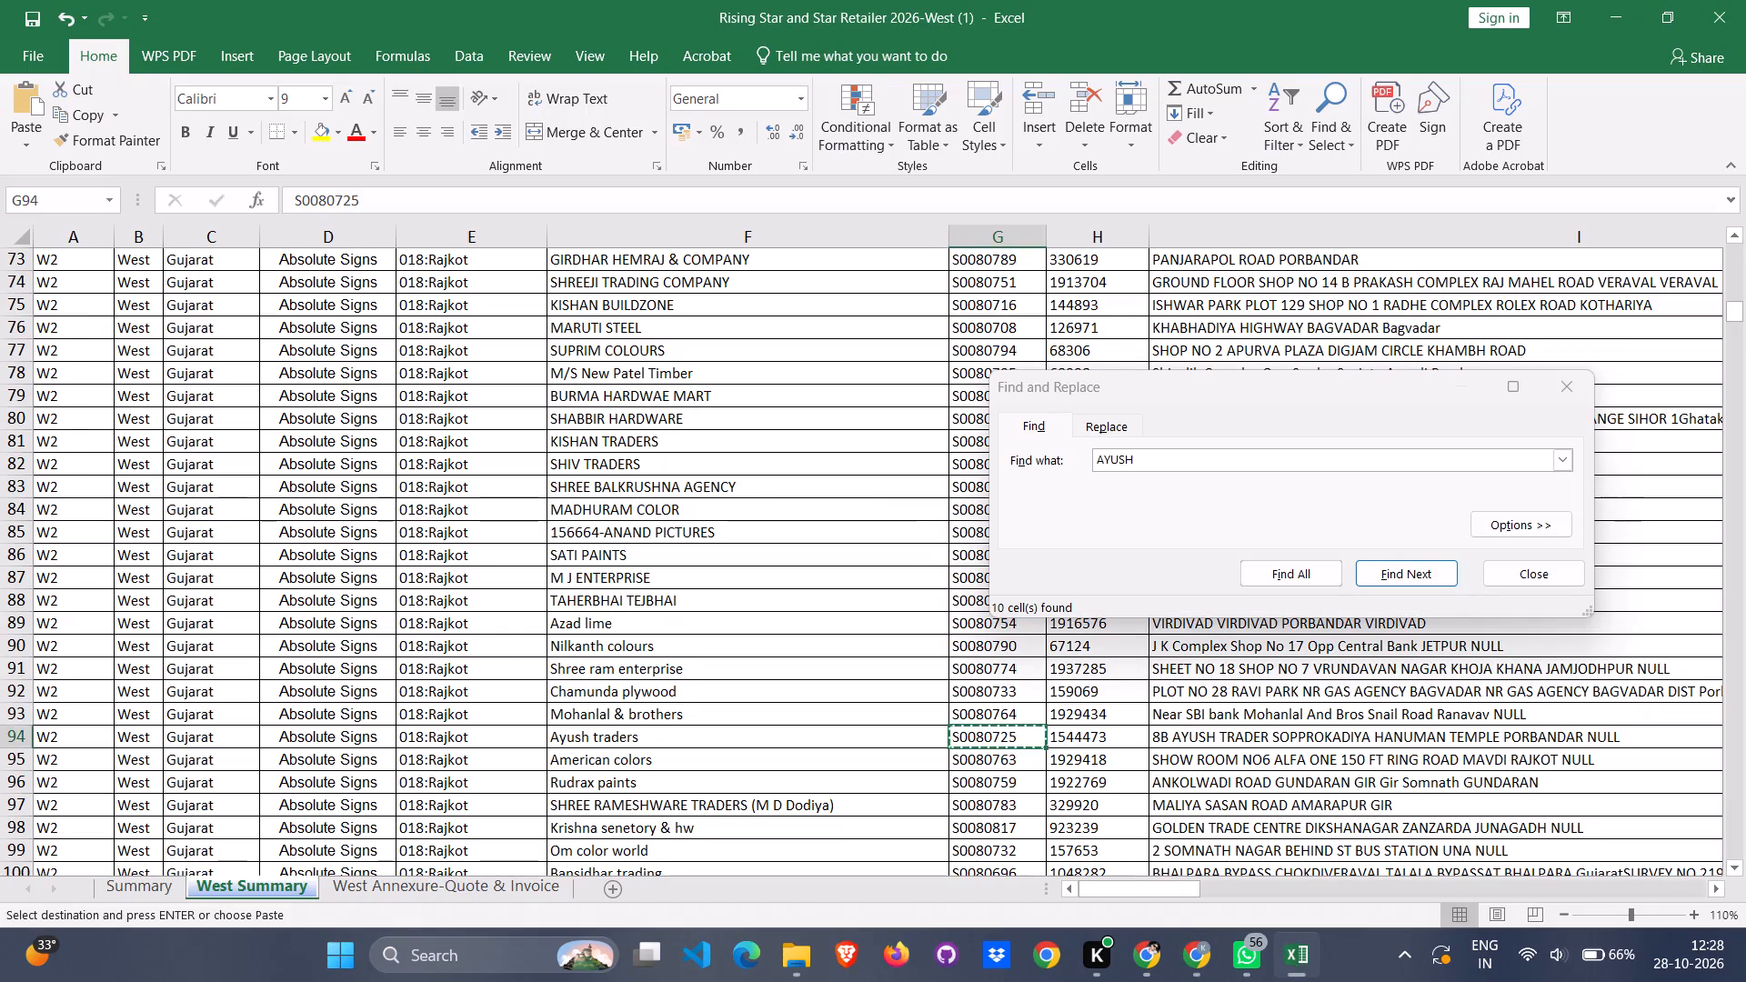
{"action": "left_click", "coordinate": [25, 736]}
{"action": "scroll", "coordinate": [544, 815], "scroll_direction": "left", "scroll_amount": 11}
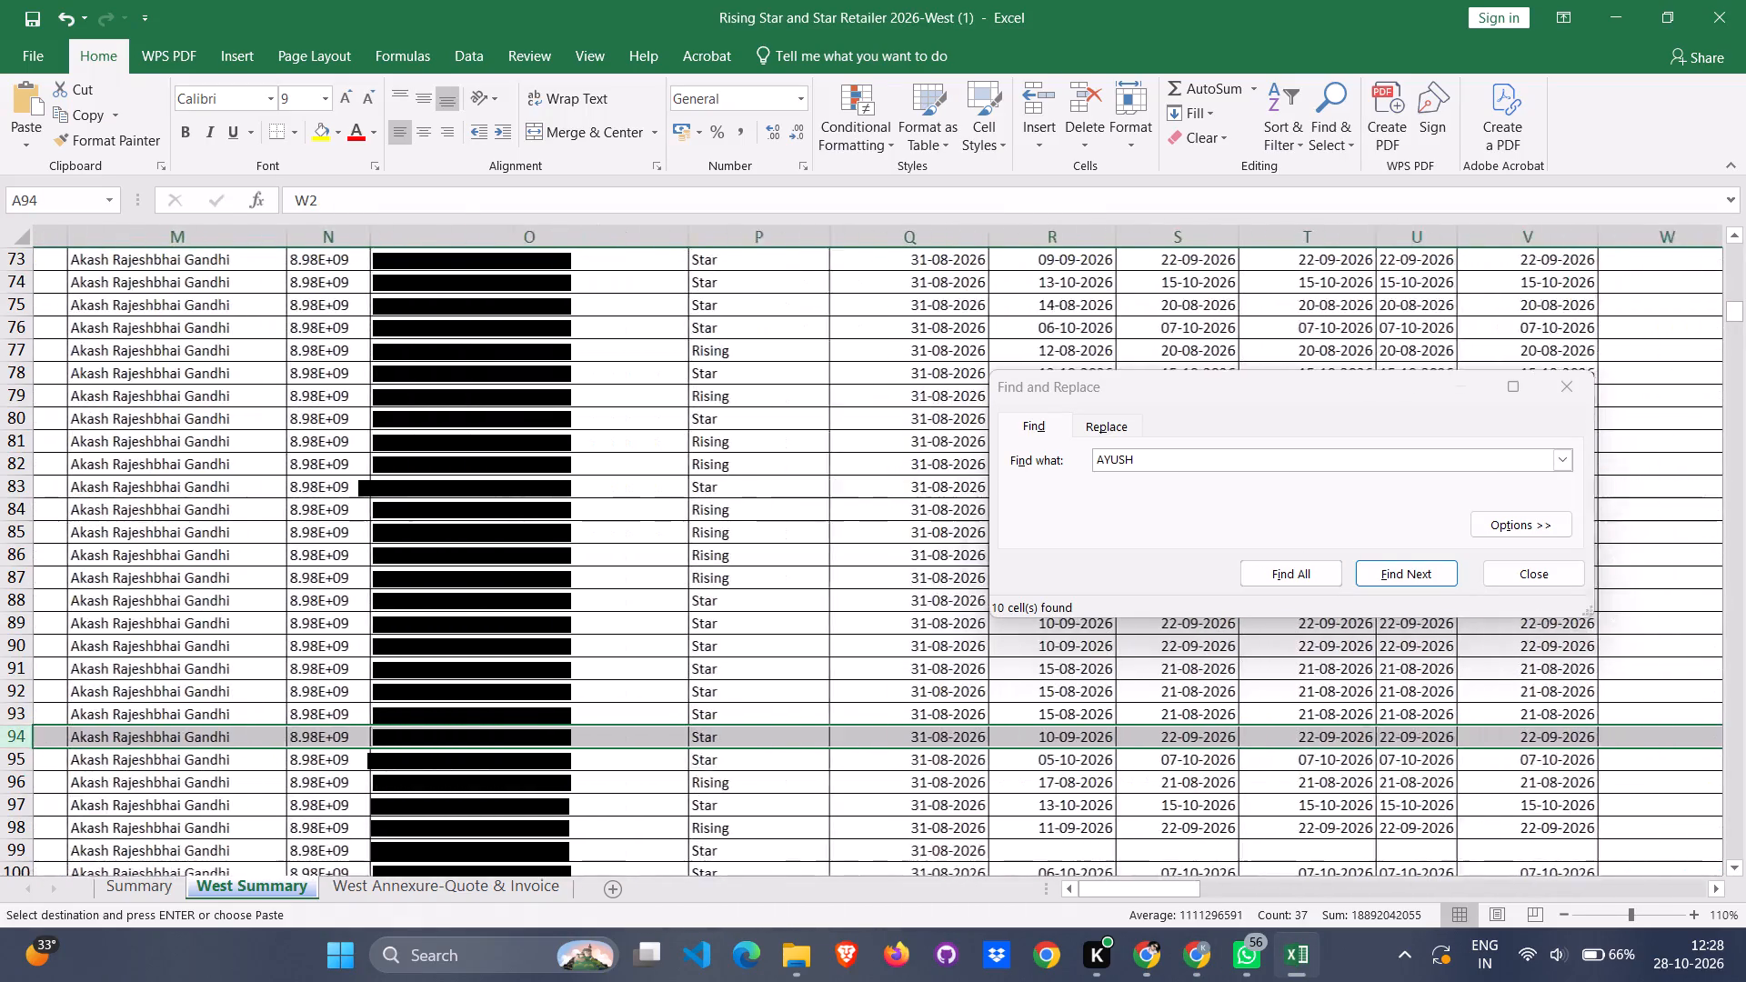
{"action": "scroll", "coordinate": [551, 815], "scroll_direction": "left", "scroll_amount": 3}
{"action": "scroll", "coordinate": [551, 815], "scroll_direction": "right", "scroll_amount": 4}
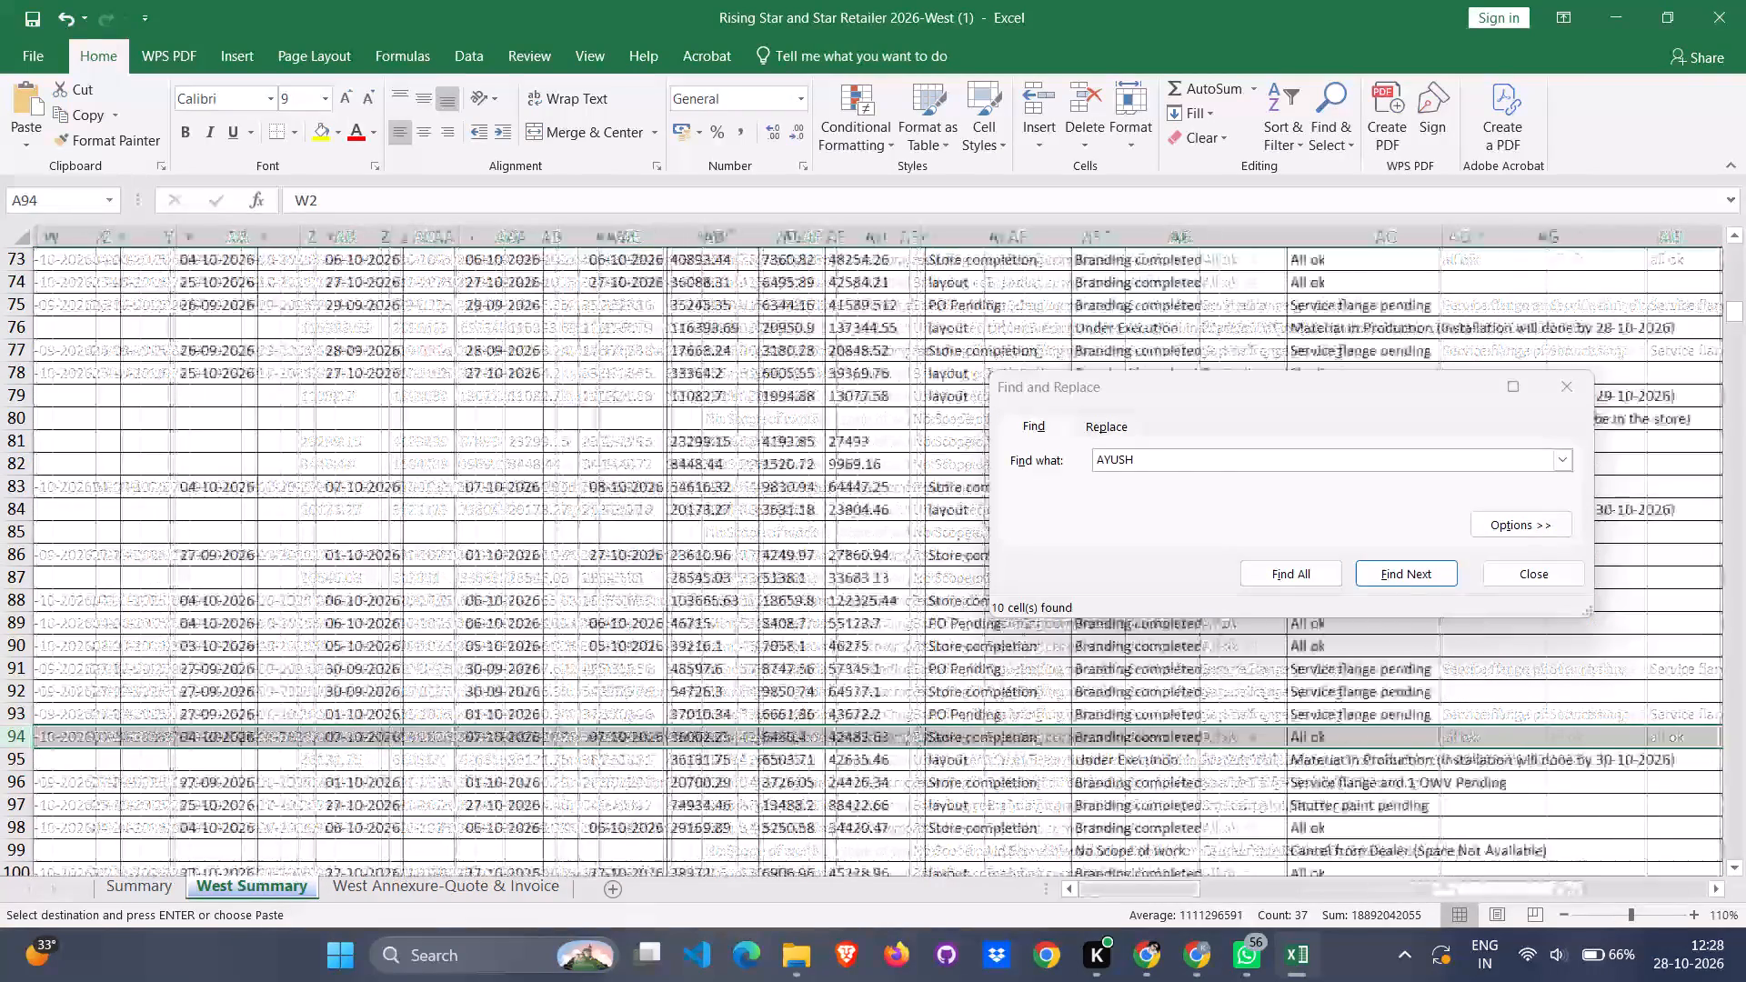
{"action": "scroll", "coordinate": [551, 815], "scroll_direction": "right", "scroll_amount": 1}
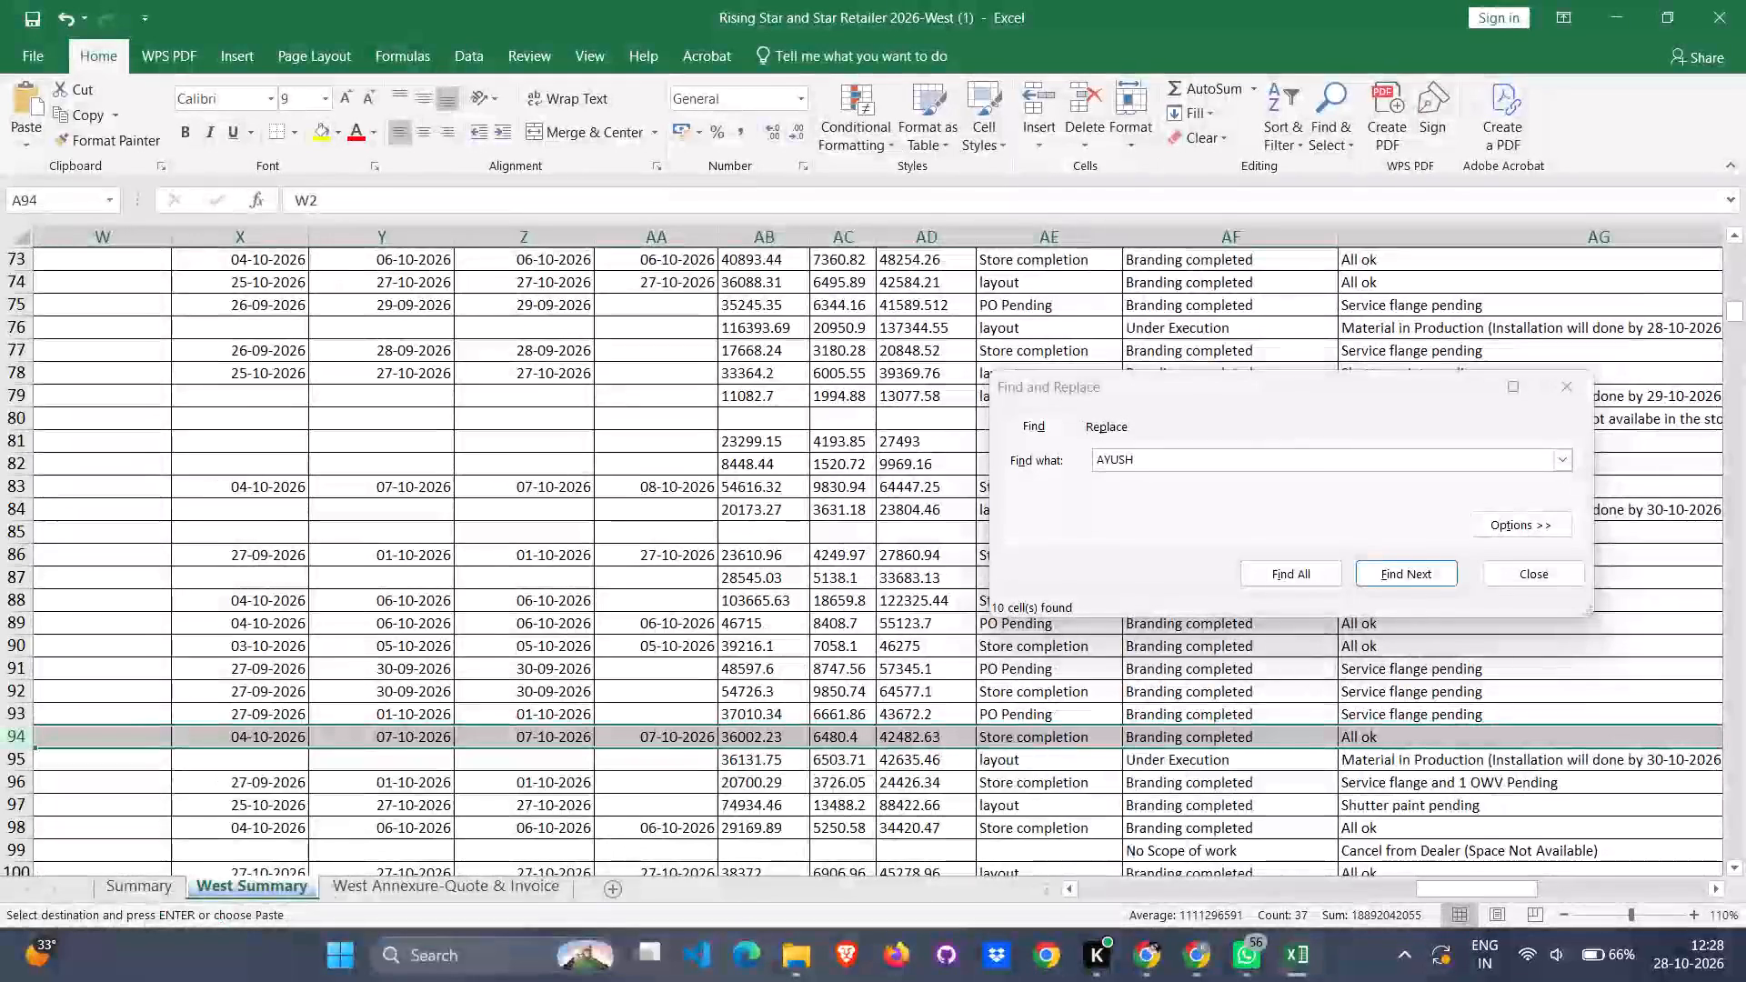
{"action": "left_click", "coordinate": [268, 736]}
{"action": "key", "text": "ctrl+c"}
In the store app, add a new AYUSH TRADERS dispatch entry dated 04/10/2026 and fill in the suggested transport contact number.
{"action": "left_click", "coordinate": [1189, 958]}
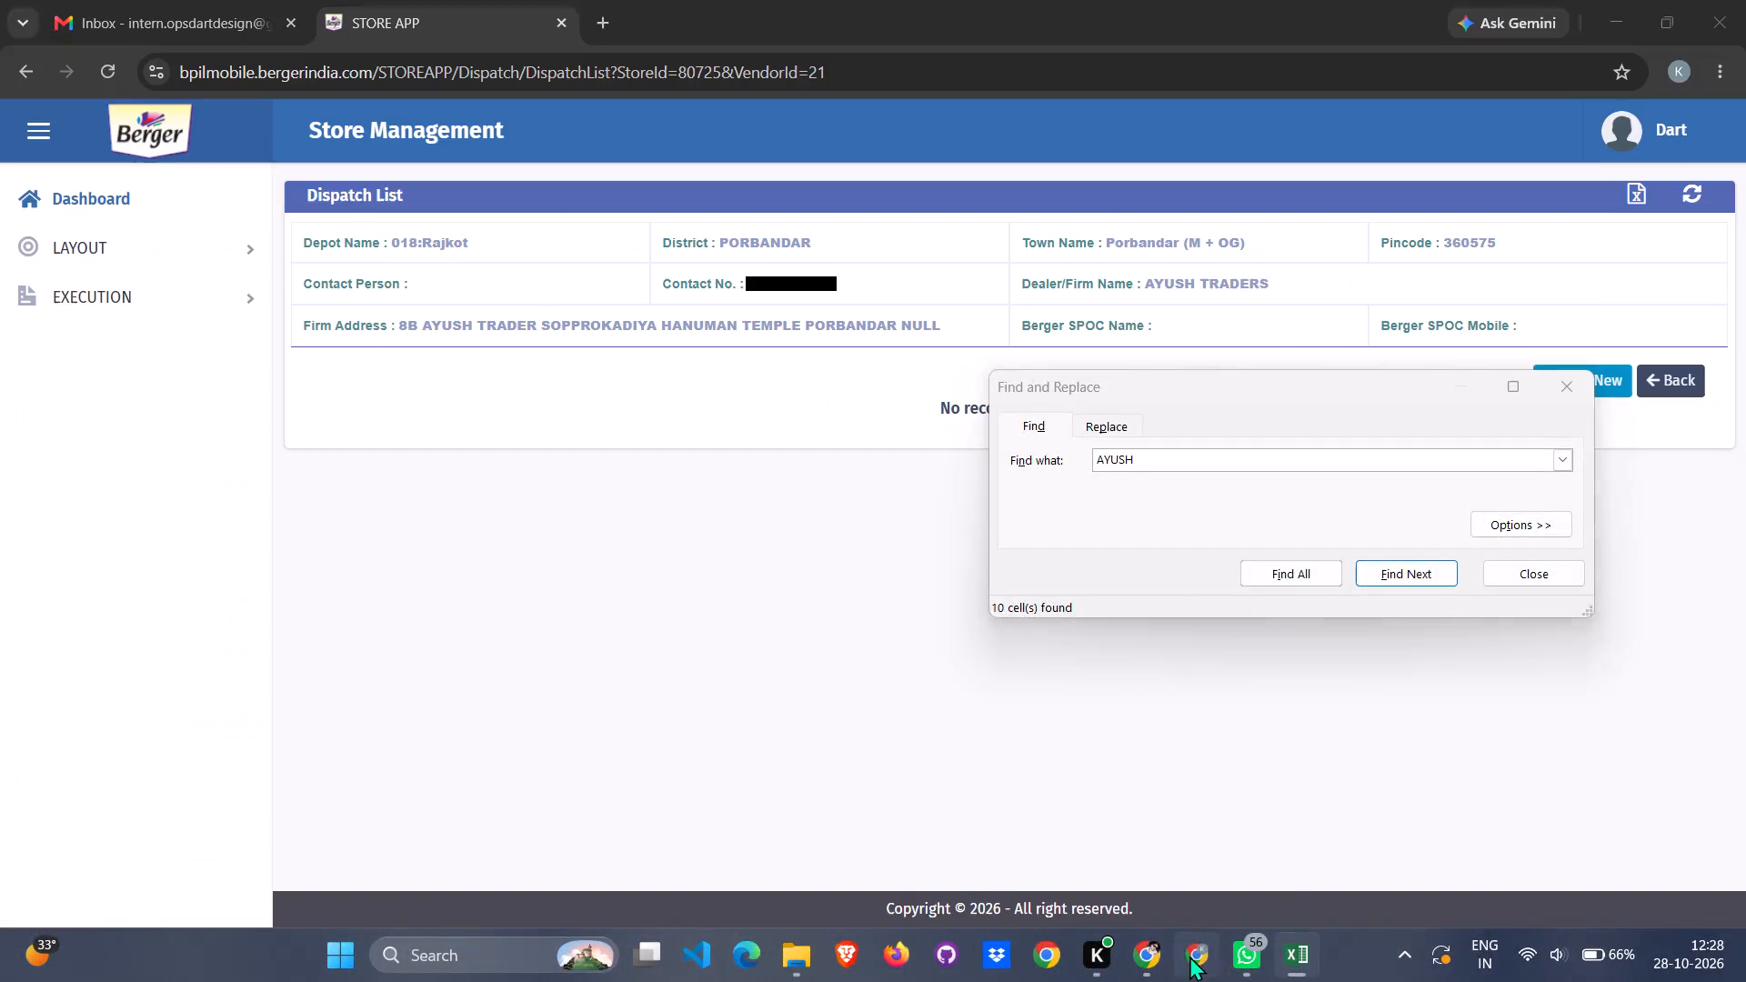
{"action": "left_click", "coordinate": [1600, 376]}
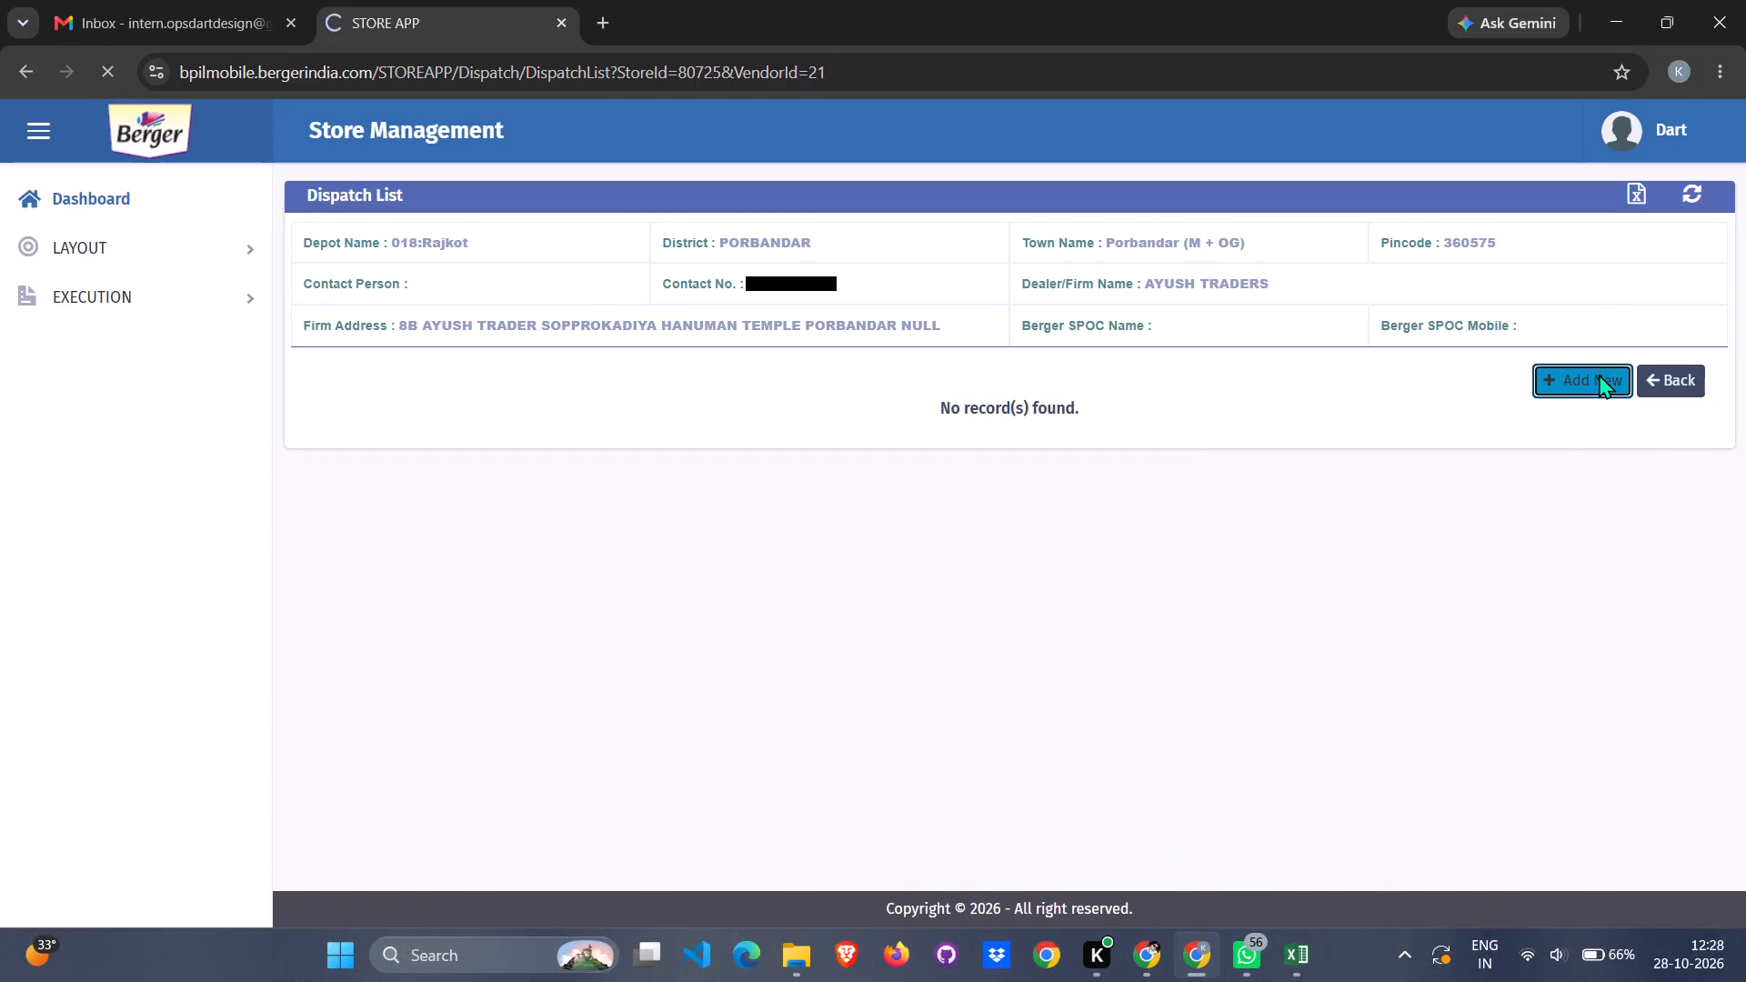
{"action": "left_click", "coordinate": [503, 442]}
{"action": "key", "text": "ctrl+v"}
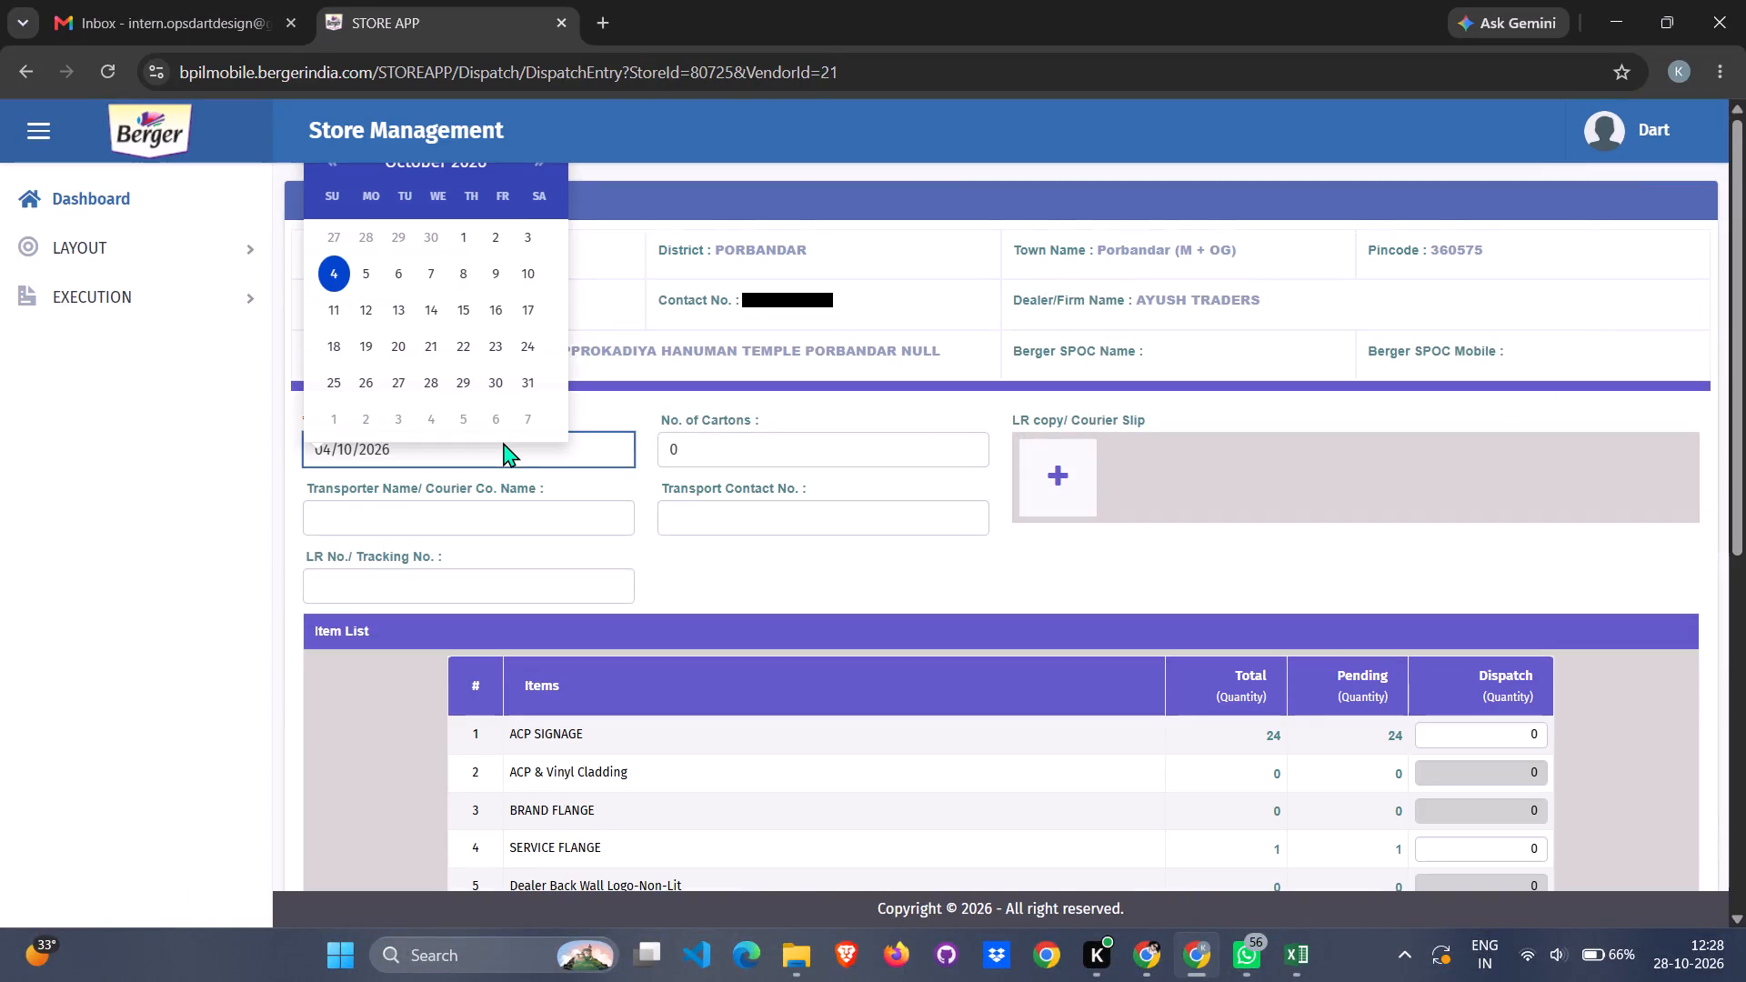
{"action": "left_click", "coordinate": [768, 530]}
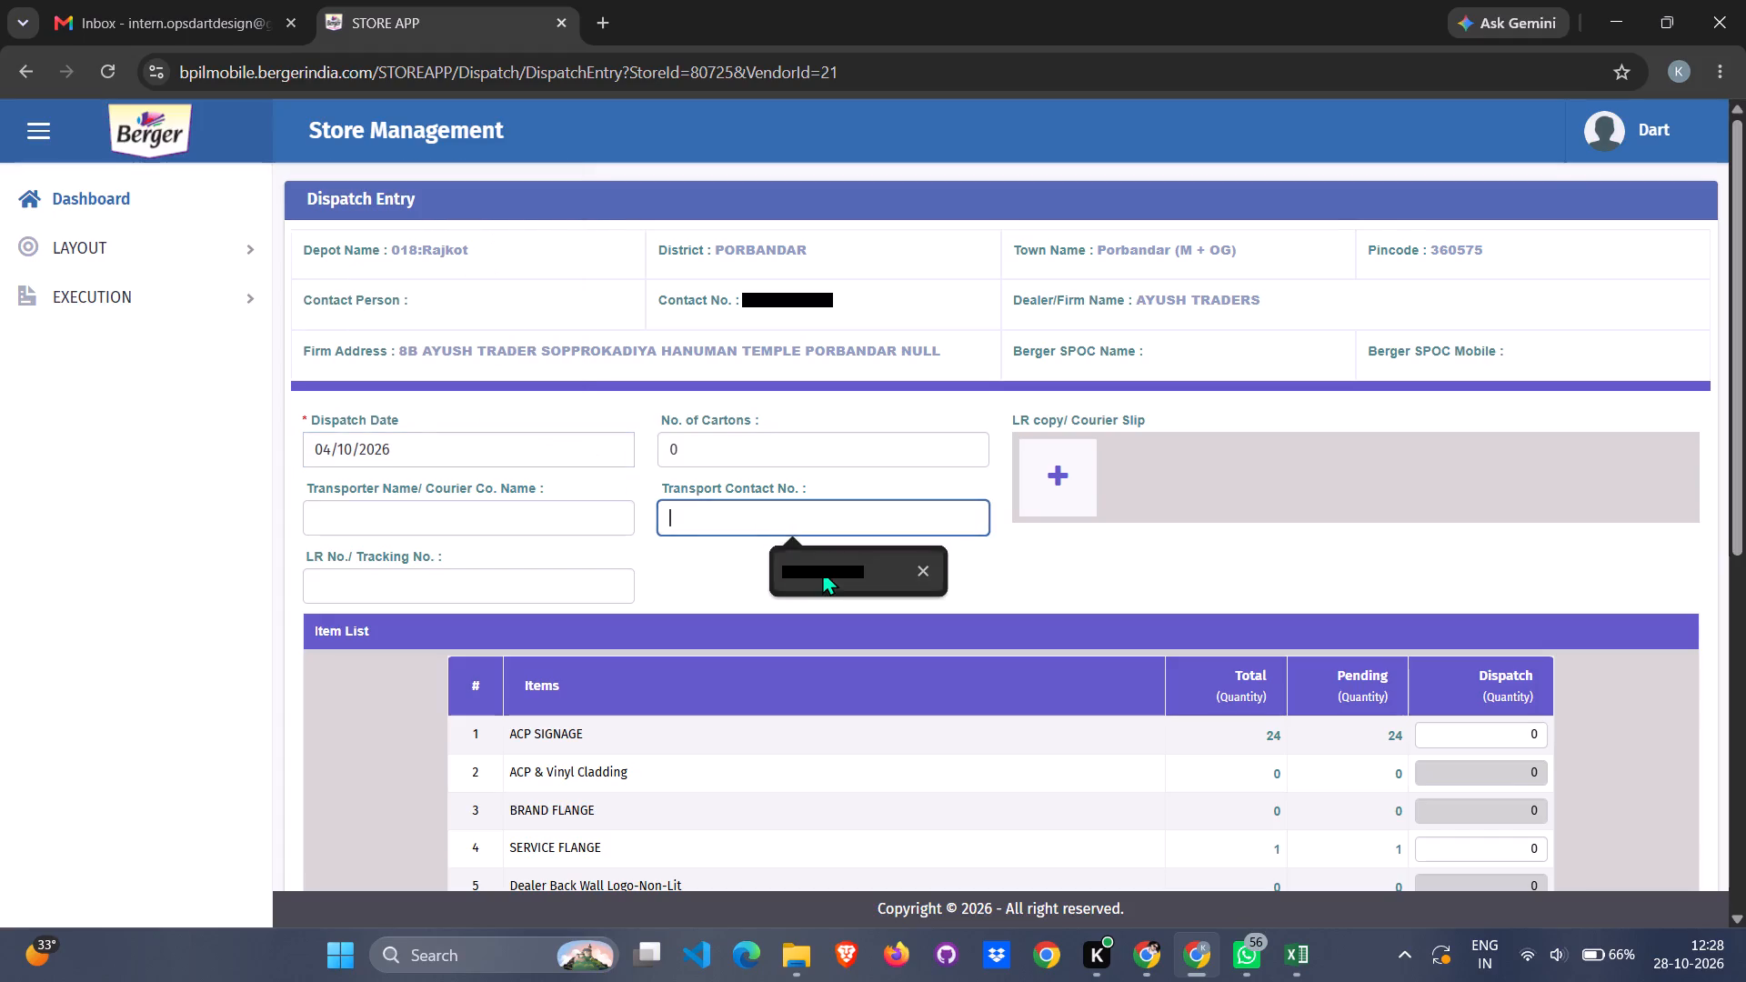
{"action": "left_click", "coordinate": [827, 574]}
Copy the pending quantities into the dispatch quantities for ACP SIGNAGE (24) and SERVICE FLANGE (1).
{"action": "scroll", "coordinate": [823, 708], "scroll_direction": "down", "scroll_amount": 8}
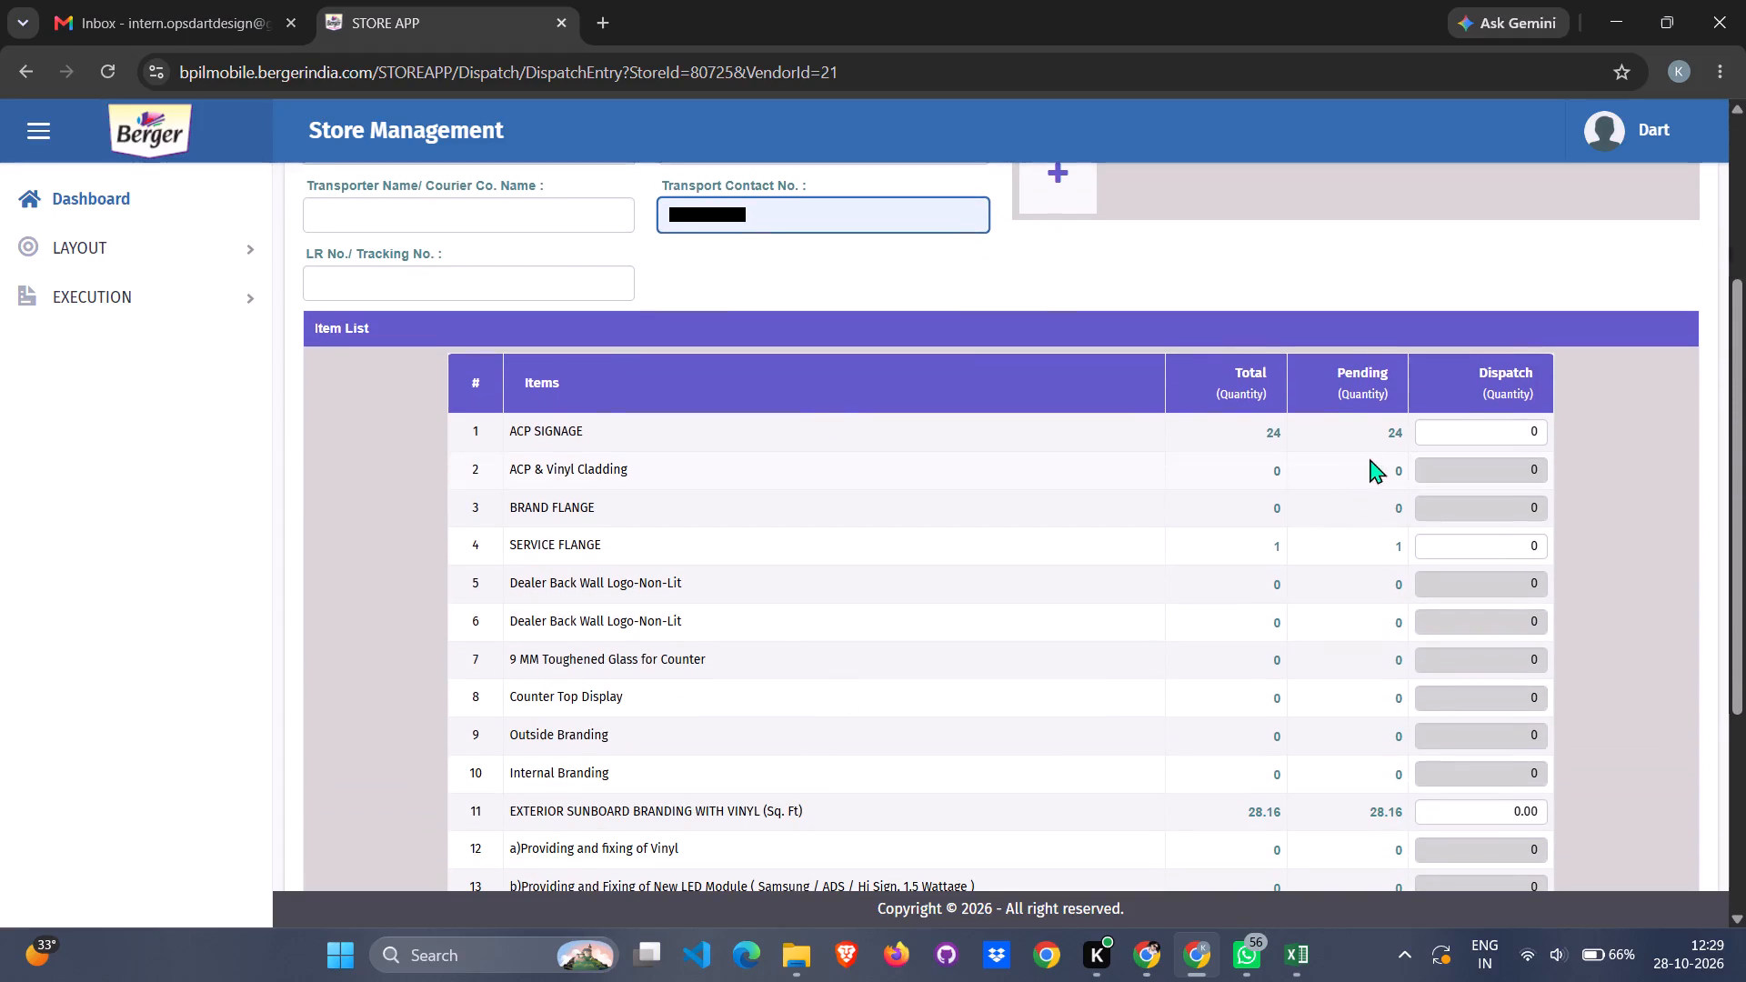
{"action": "double_click", "coordinate": [1396, 431]}
{"action": "key", "text": "ctrl+c"}
{"action": "double_click", "coordinate": [1481, 434]}
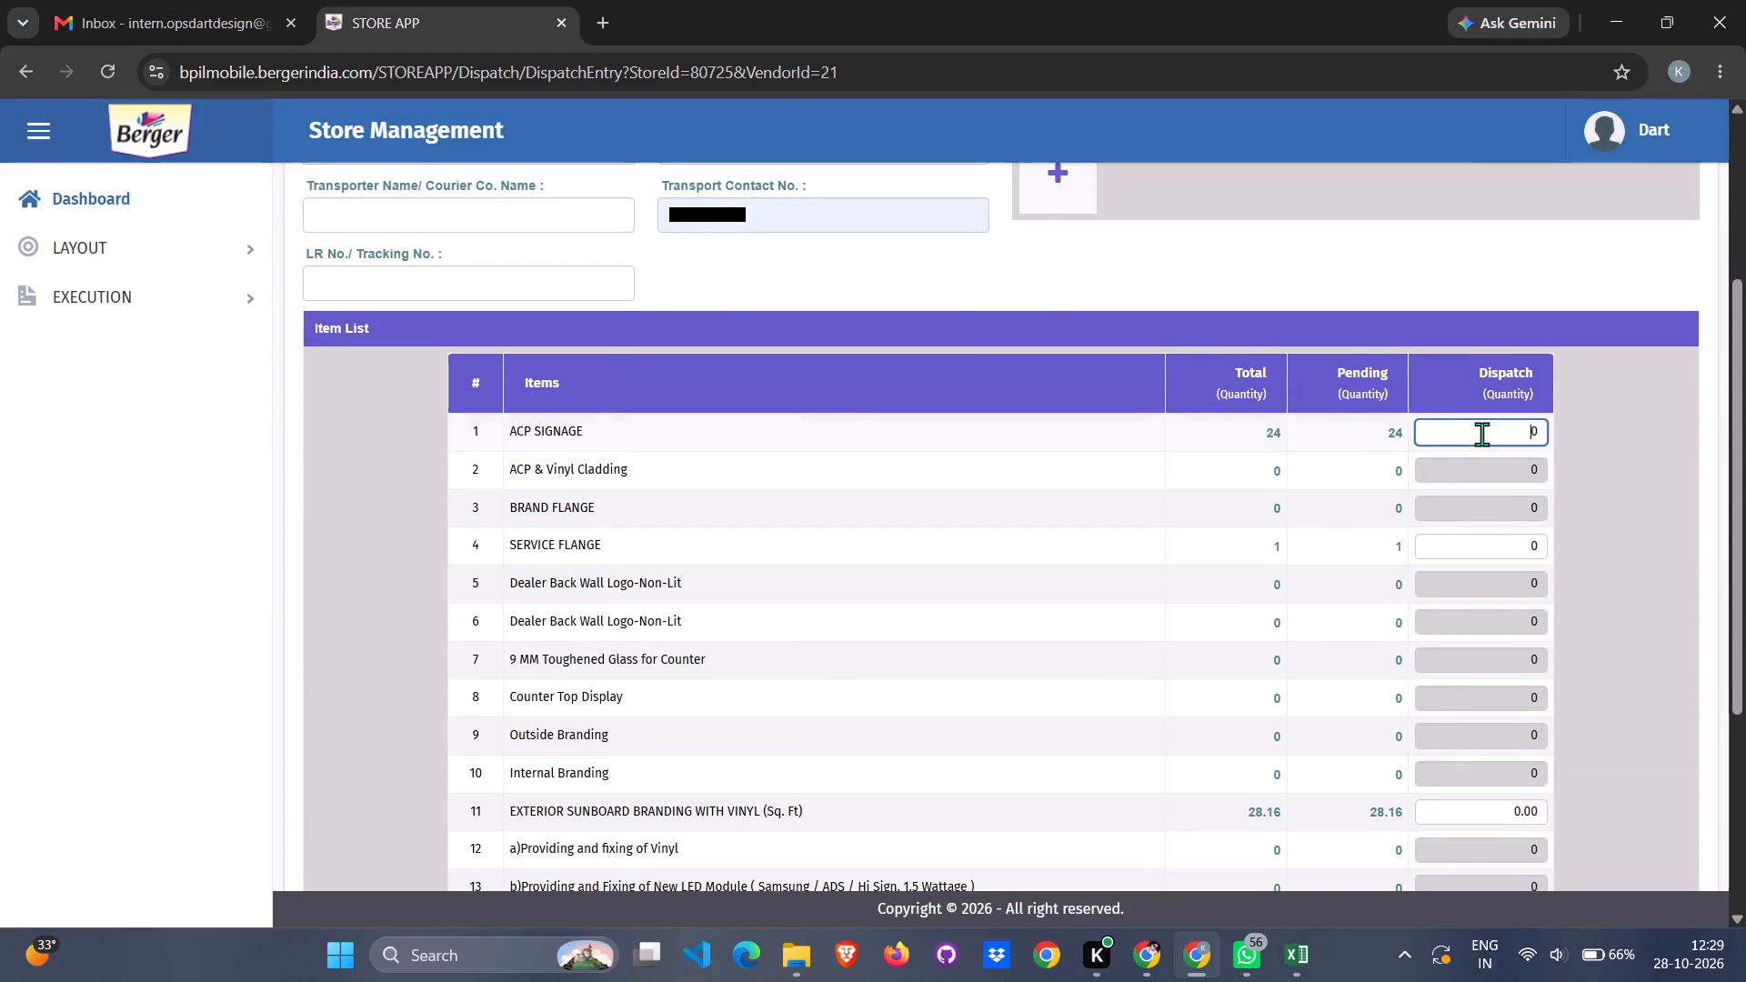
{"action": "key", "text": "ctrl+v"}
{"action": "double_click", "coordinate": [1398, 536]}
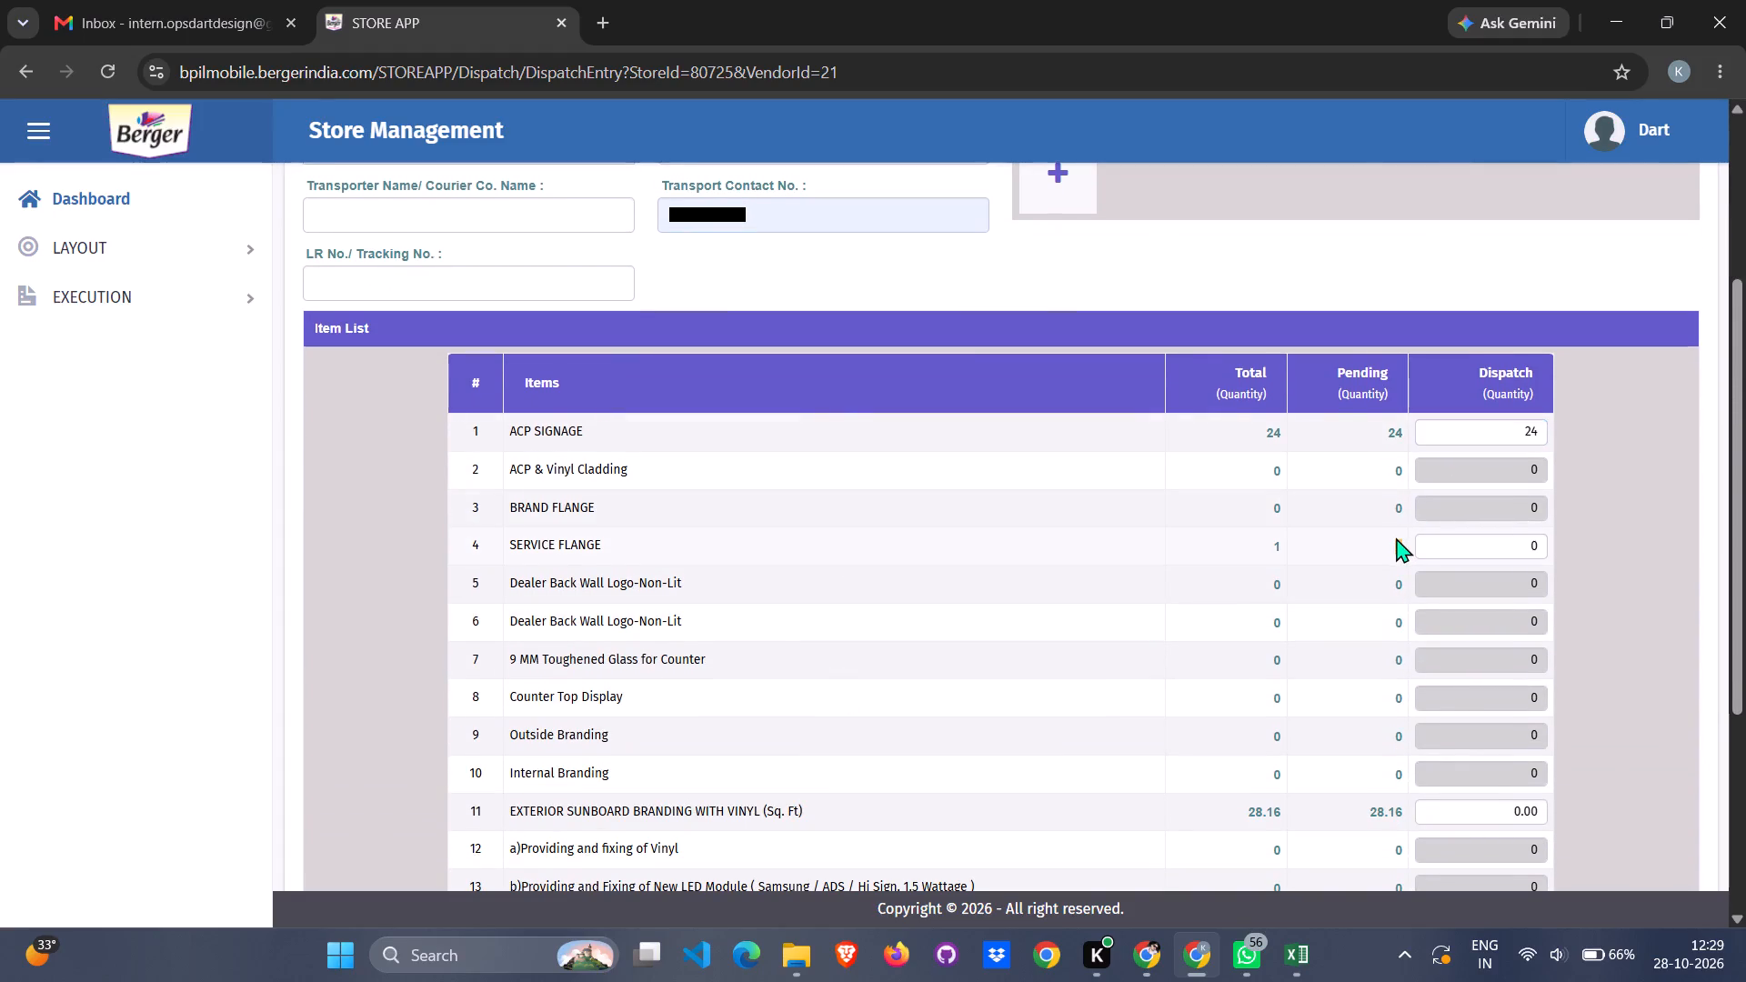
{"action": "key", "text": "ctrl+c"}
{"action": "double_click", "coordinate": [1501, 544]}
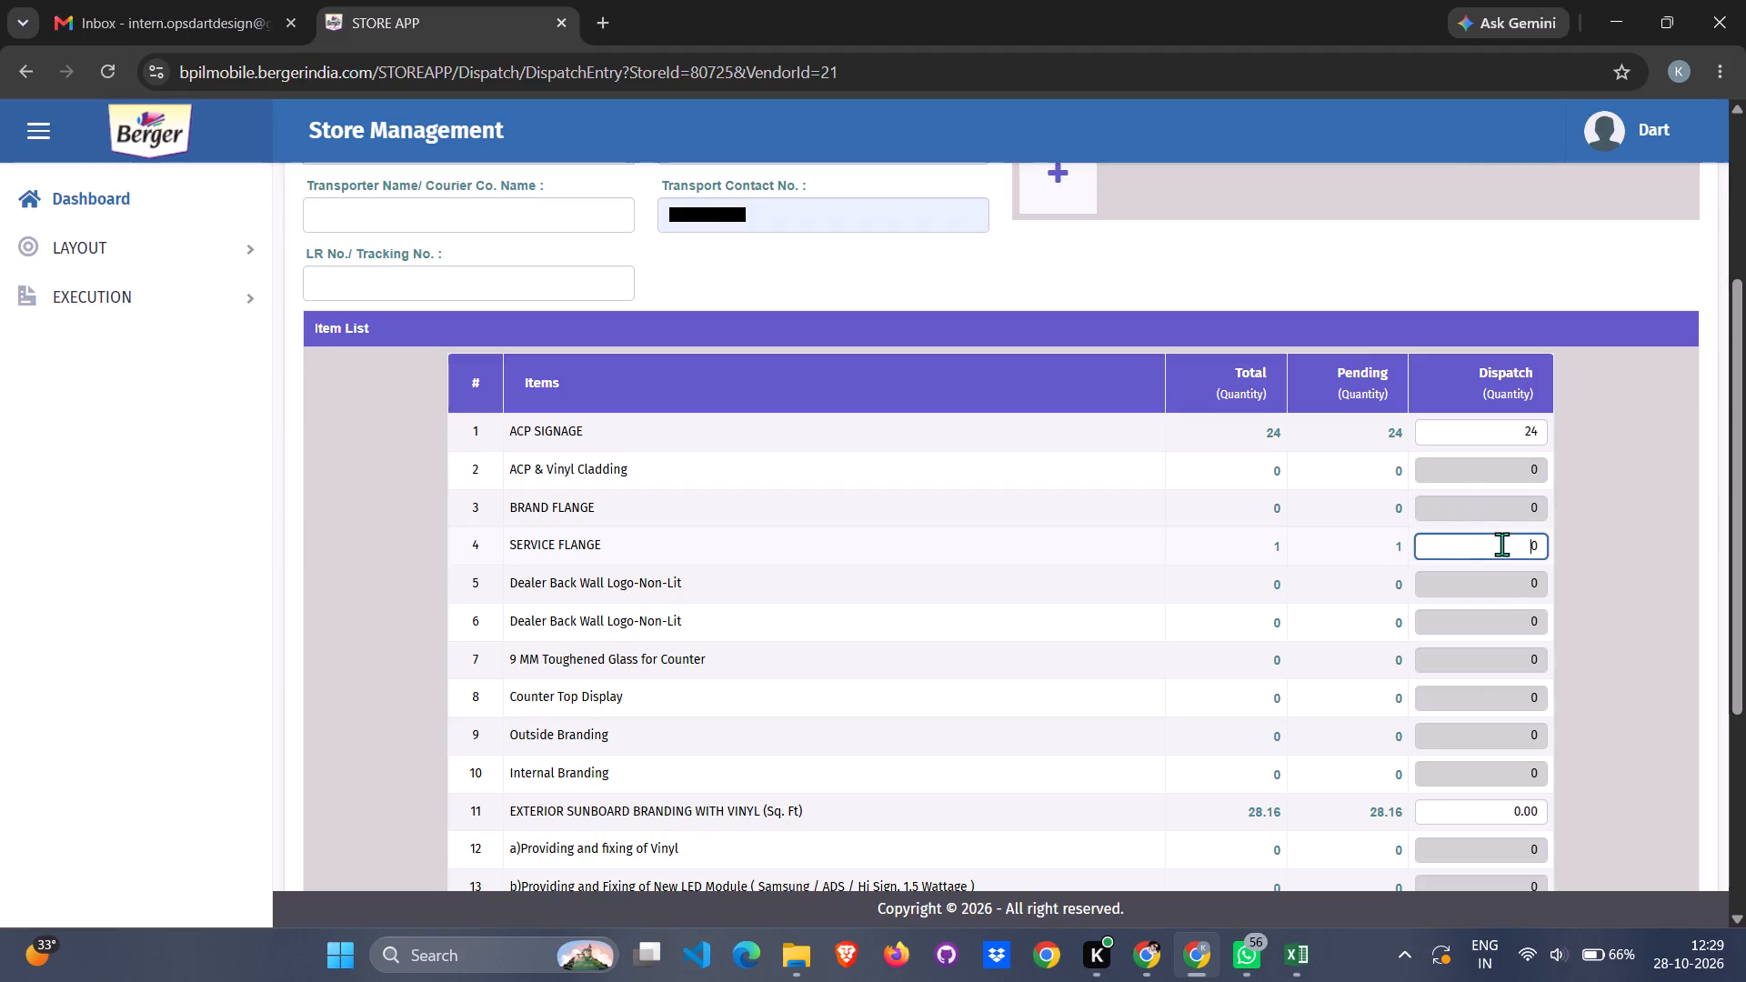
{"action": "key", "text": "ctrl+v"}
Copy the pending quantity 28.16 into the dispatch quantity for EXTERIOR SUNBOARD BRANDING WITH VINYL.
{"action": "scroll", "coordinate": [1229, 602], "scroll_direction": "down", "scroll_amount": 6}
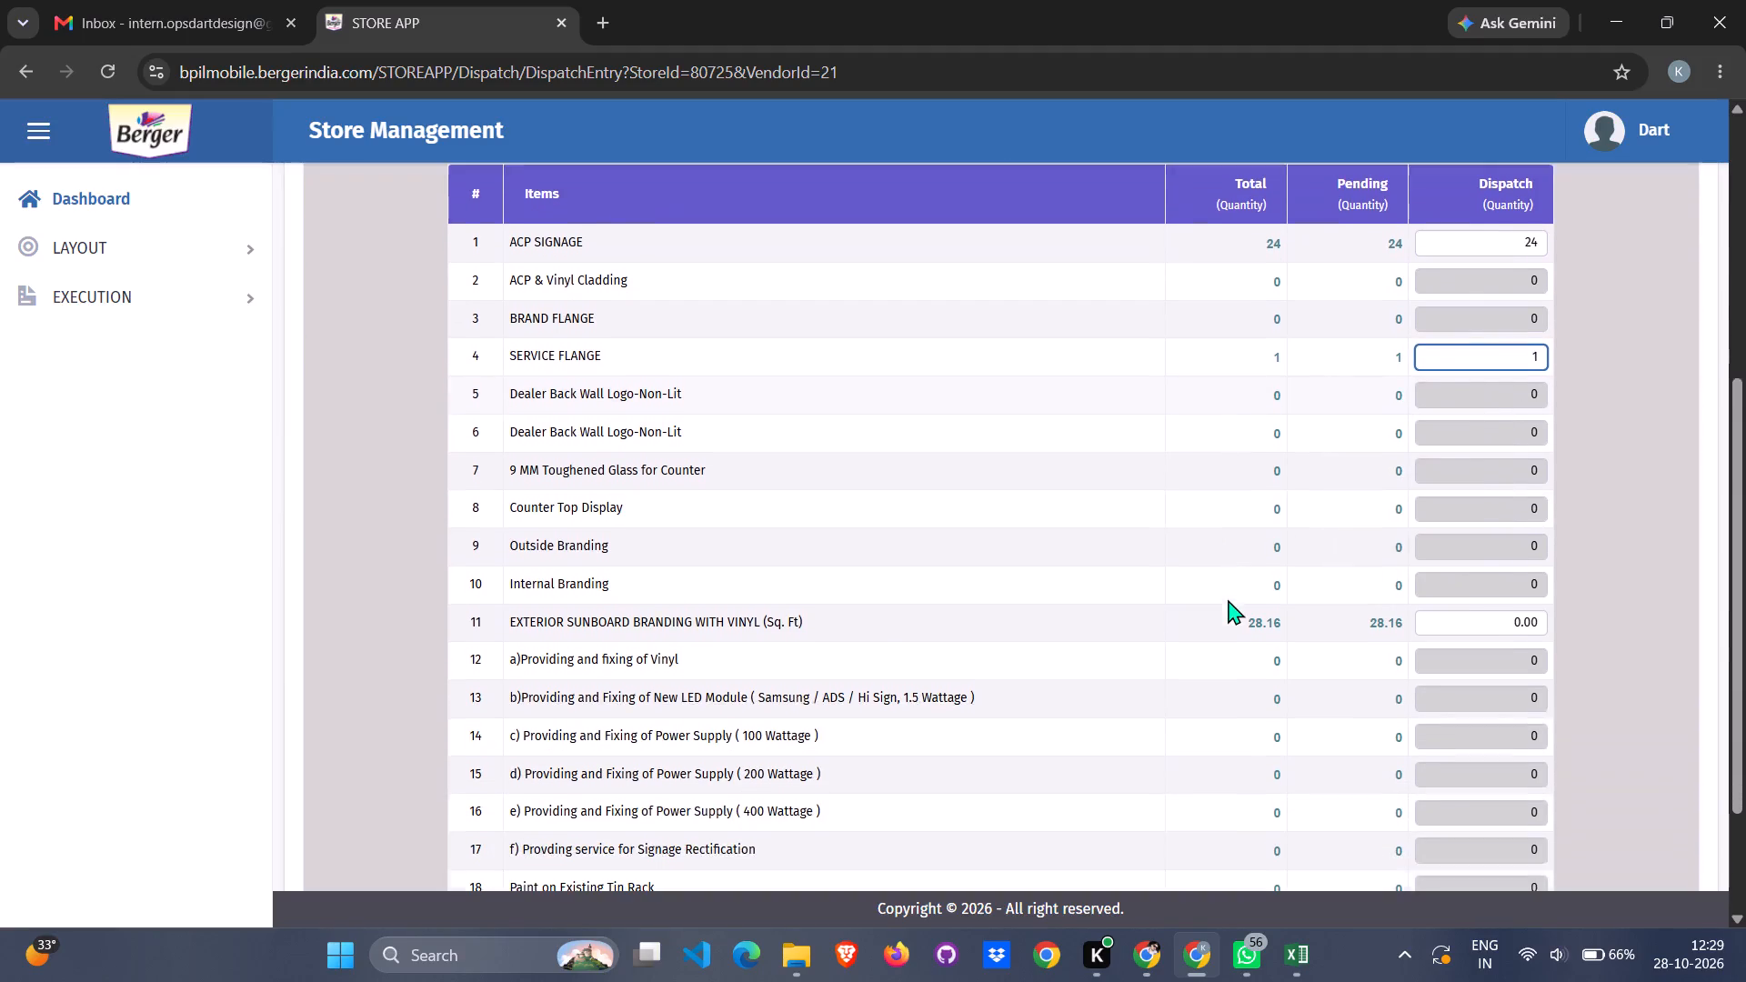
{"action": "double_click", "coordinate": [1390, 580]}
{"action": "key", "text": "ctrl+c"}
{"action": "double_click", "coordinate": [1489, 582]}
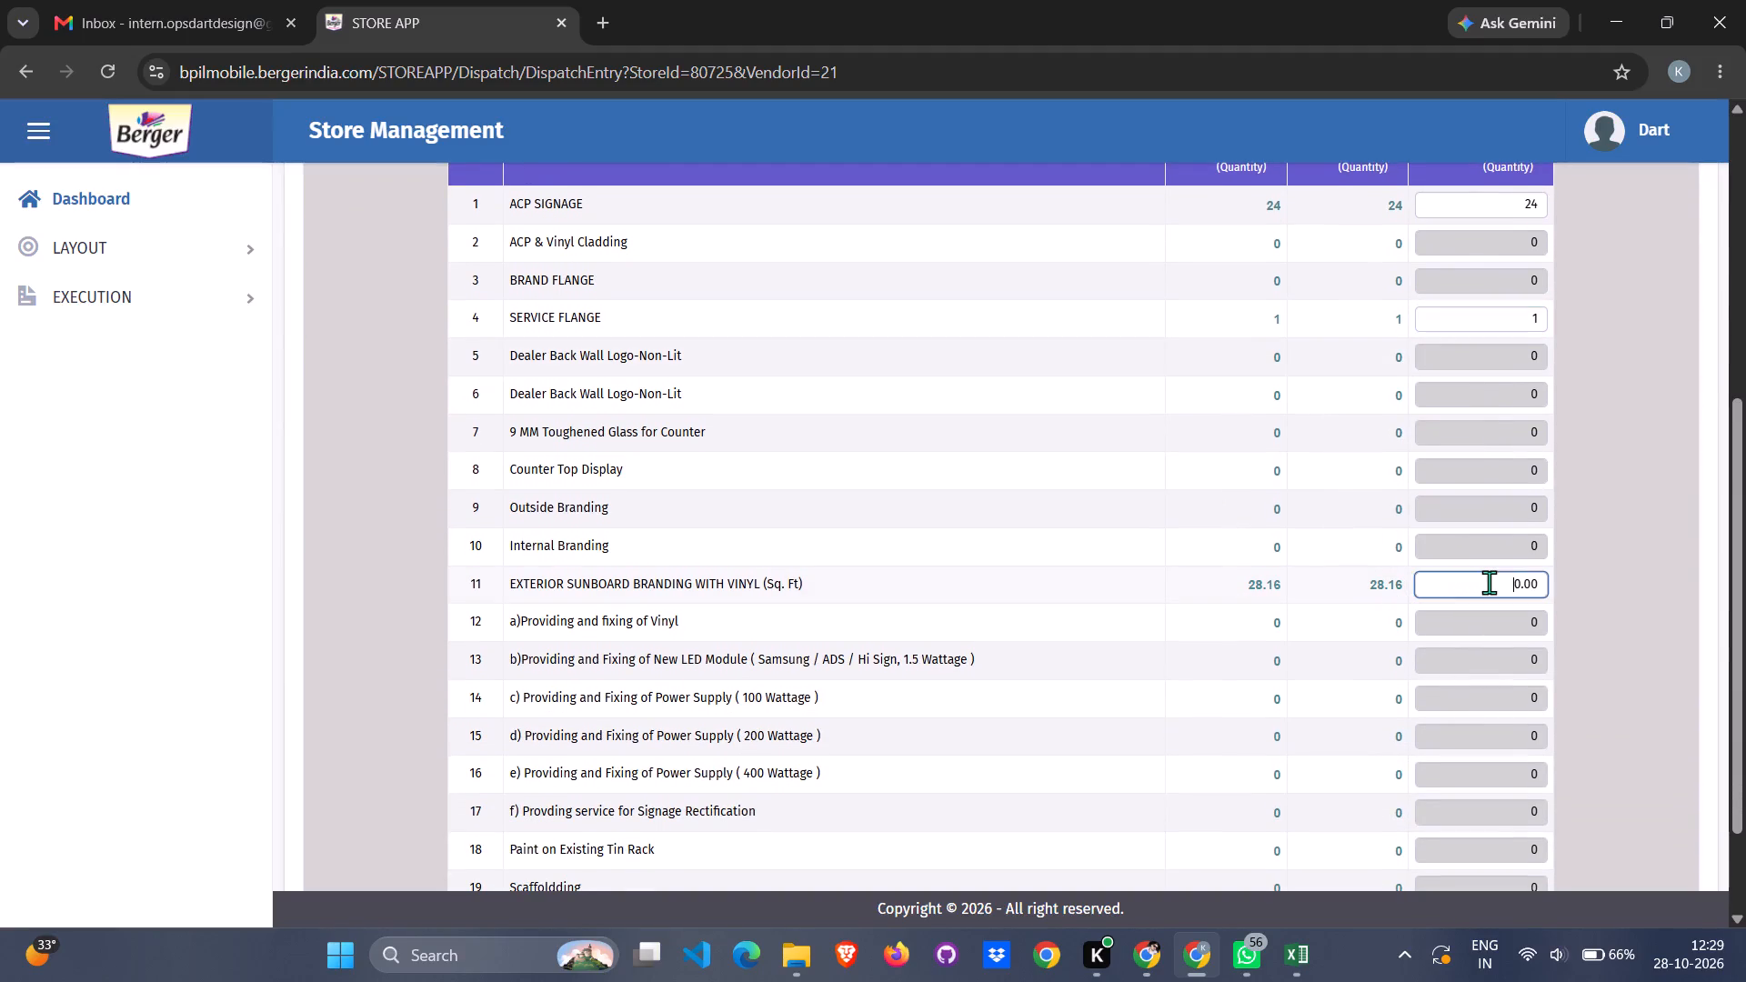
{"action": "key", "text": "ctrl+v"}
Check the filled-in values, submit the AYUSH TRADERS dispatch entry and confirm saving the record.
{"action": "scroll", "coordinate": [1489, 582], "scroll_direction": "down", "scroll_amount": 4}
{"action": "scroll", "coordinate": [1489, 582], "scroll_direction": "up", "scroll_amount": 16}
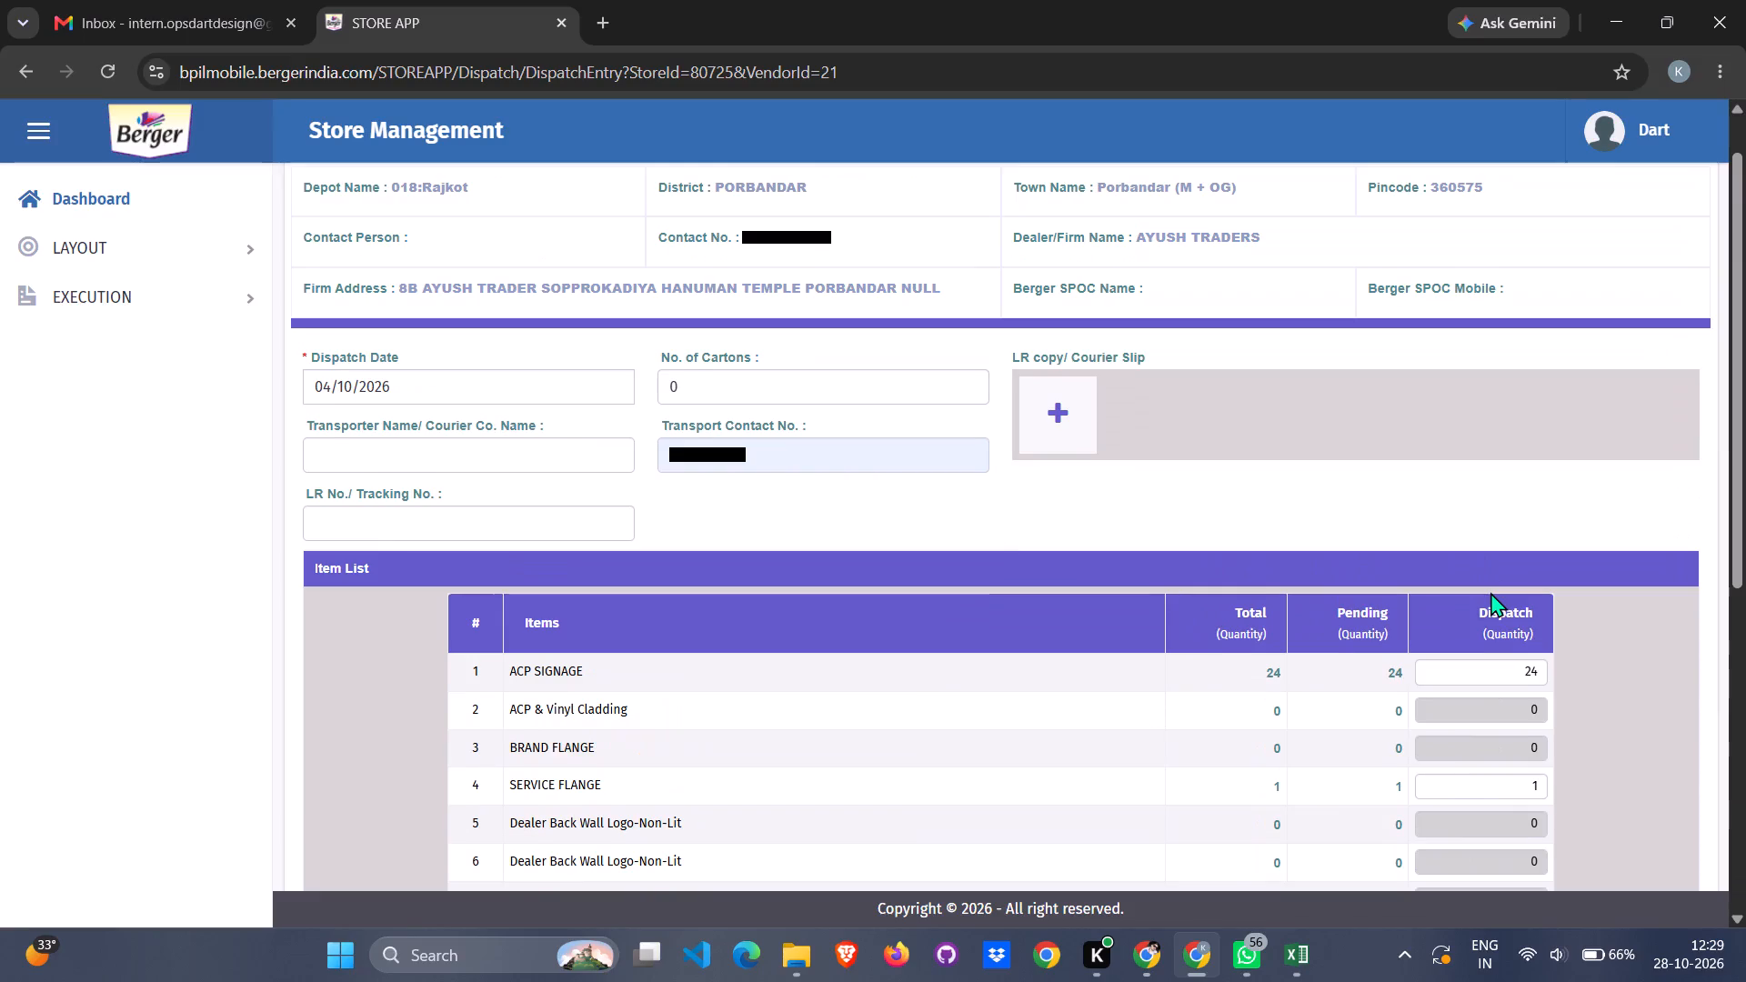
{"action": "scroll", "coordinate": [1490, 592], "scroll_direction": "down", "scroll_amount": 12}
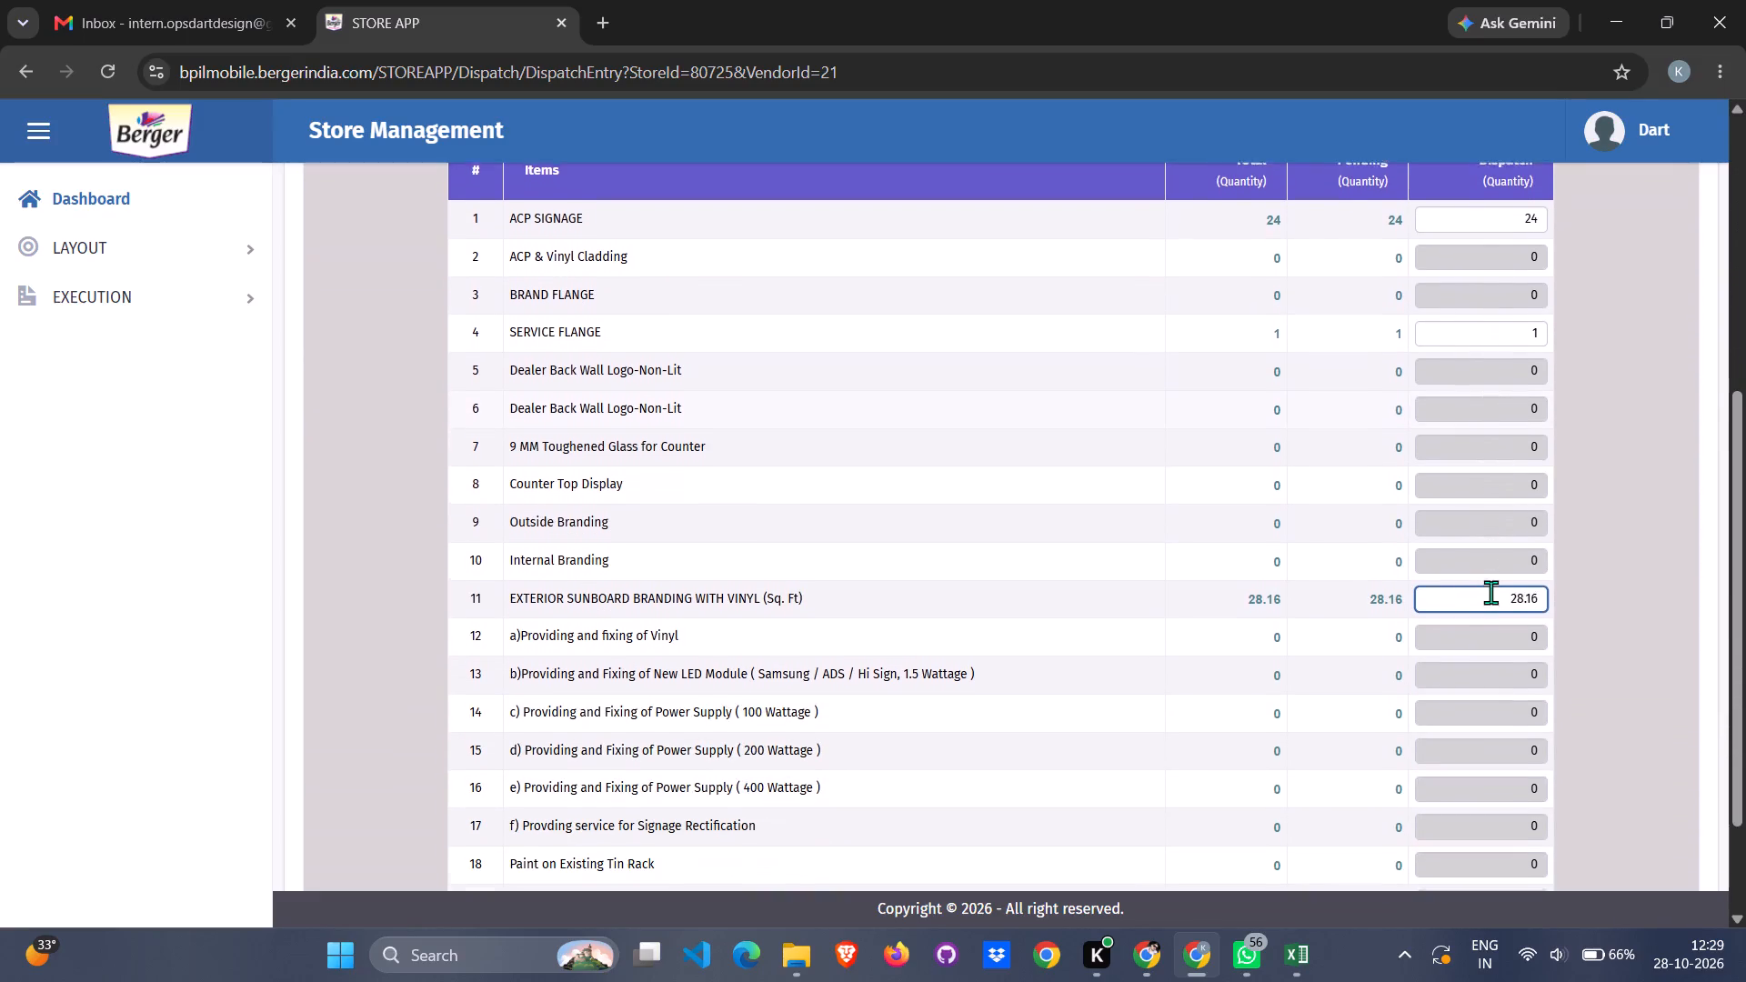
{"action": "scroll", "coordinate": [1490, 592], "scroll_direction": "down", "scroll_amount": 5}
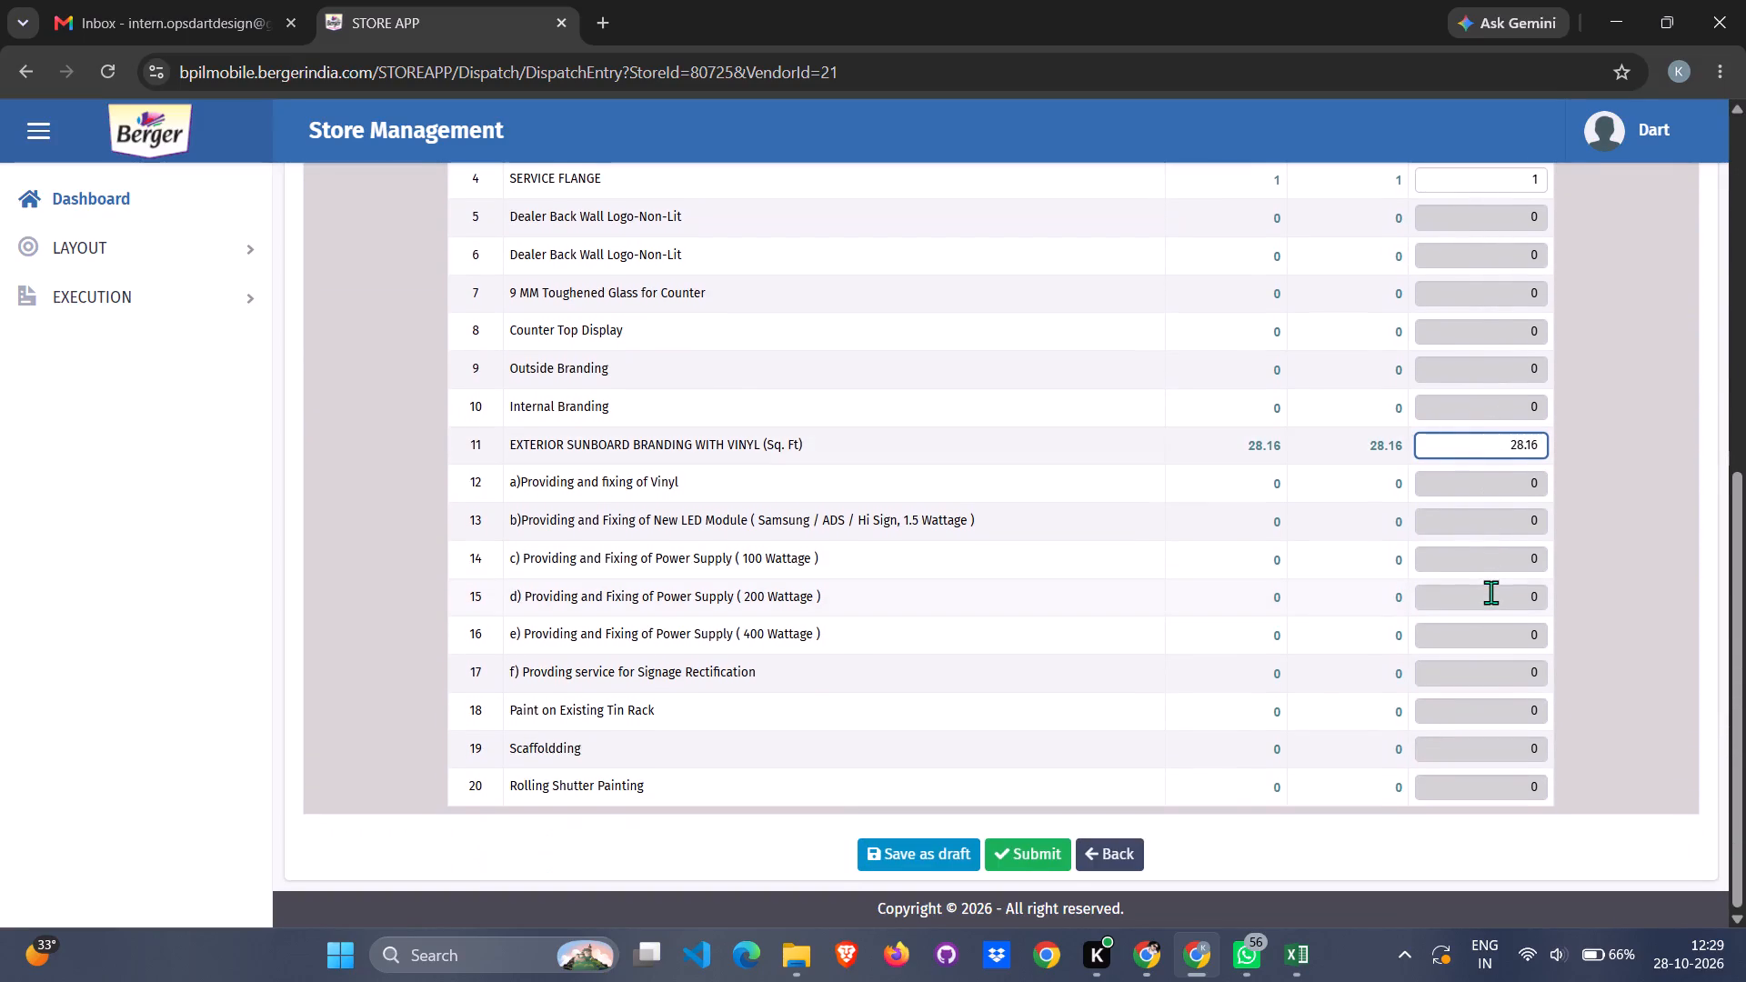
{"action": "scroll", "coordinate": [1490, 592], "scroll_direction": "down", "scroll_amount": 5}
{"action": "left_click", "coordinate": [1020, 853]}
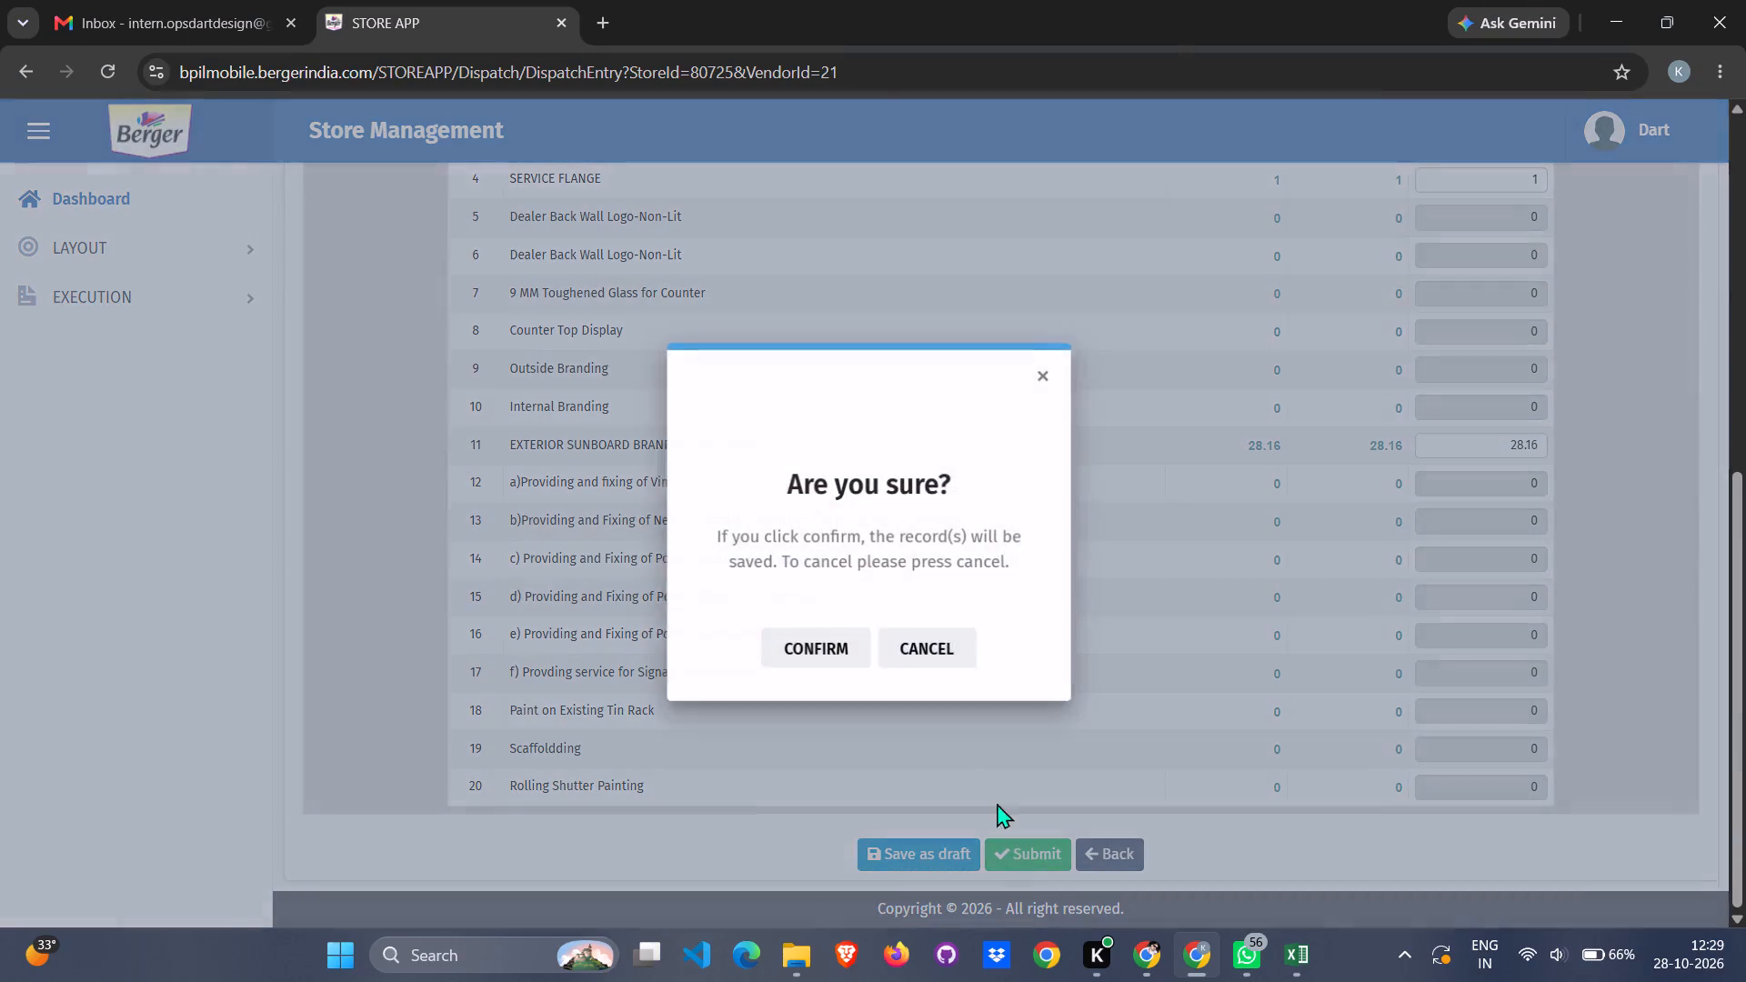
{"action": "left_click", "coordinate": [806, 627]}
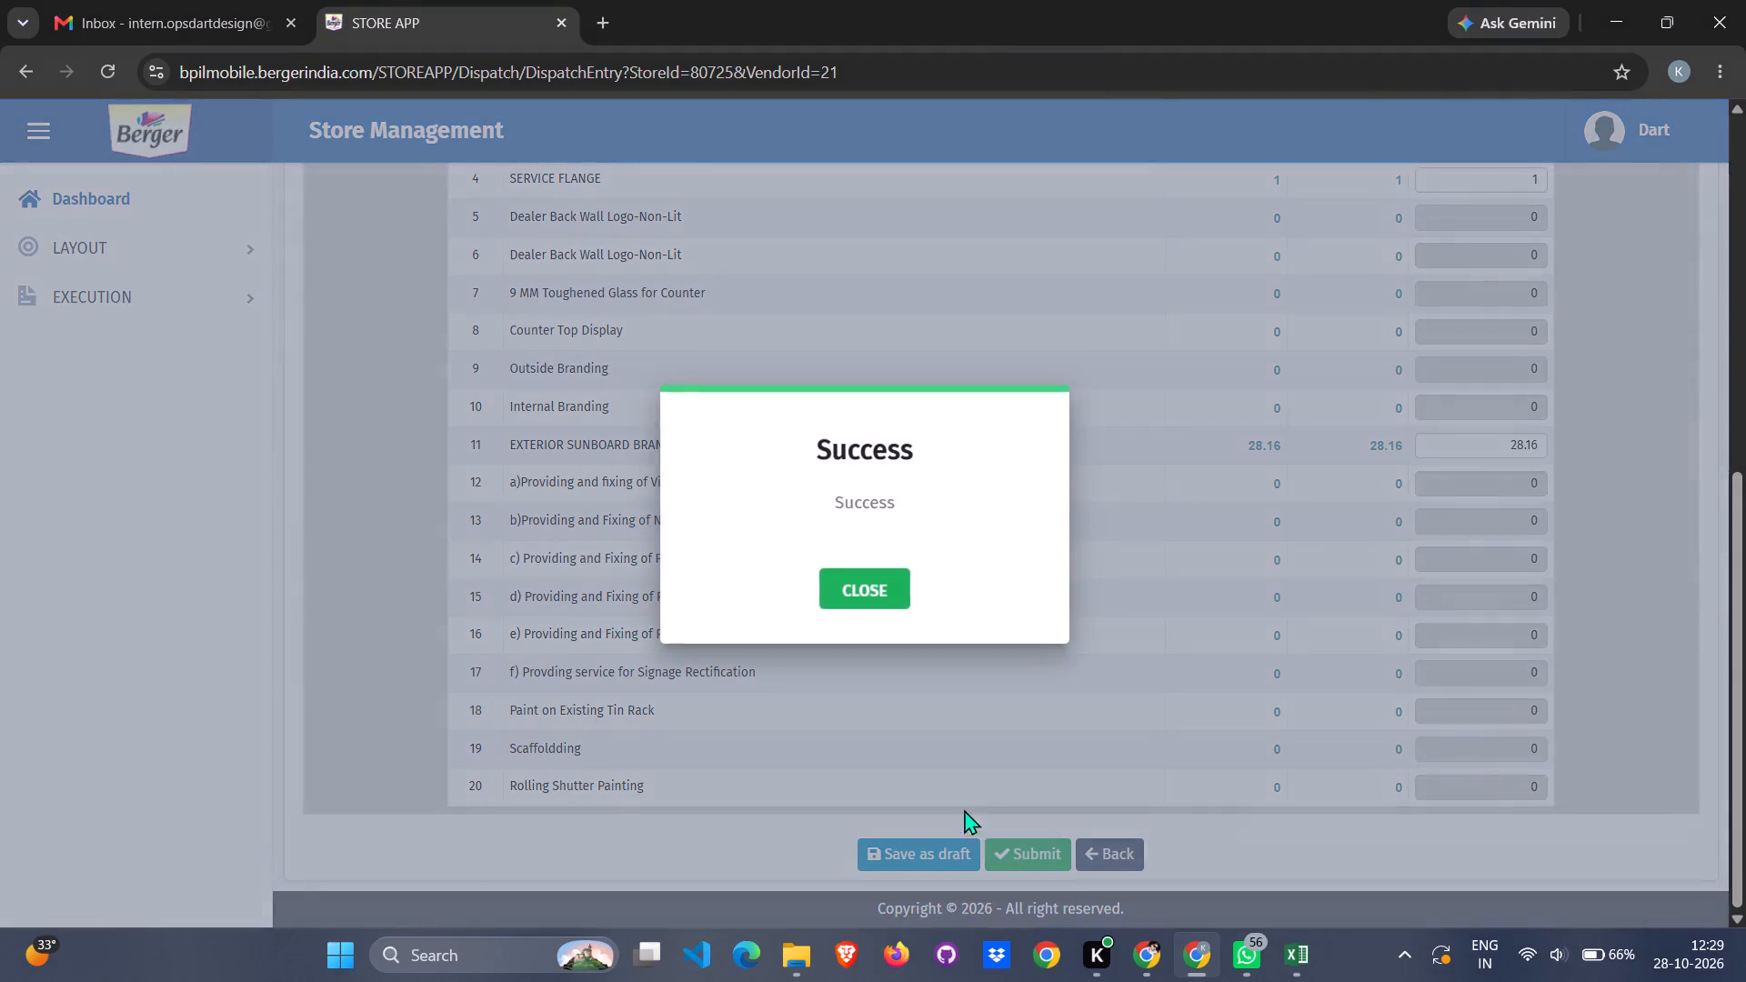
{"action": "left_click", "coordinate": [877, 588]}
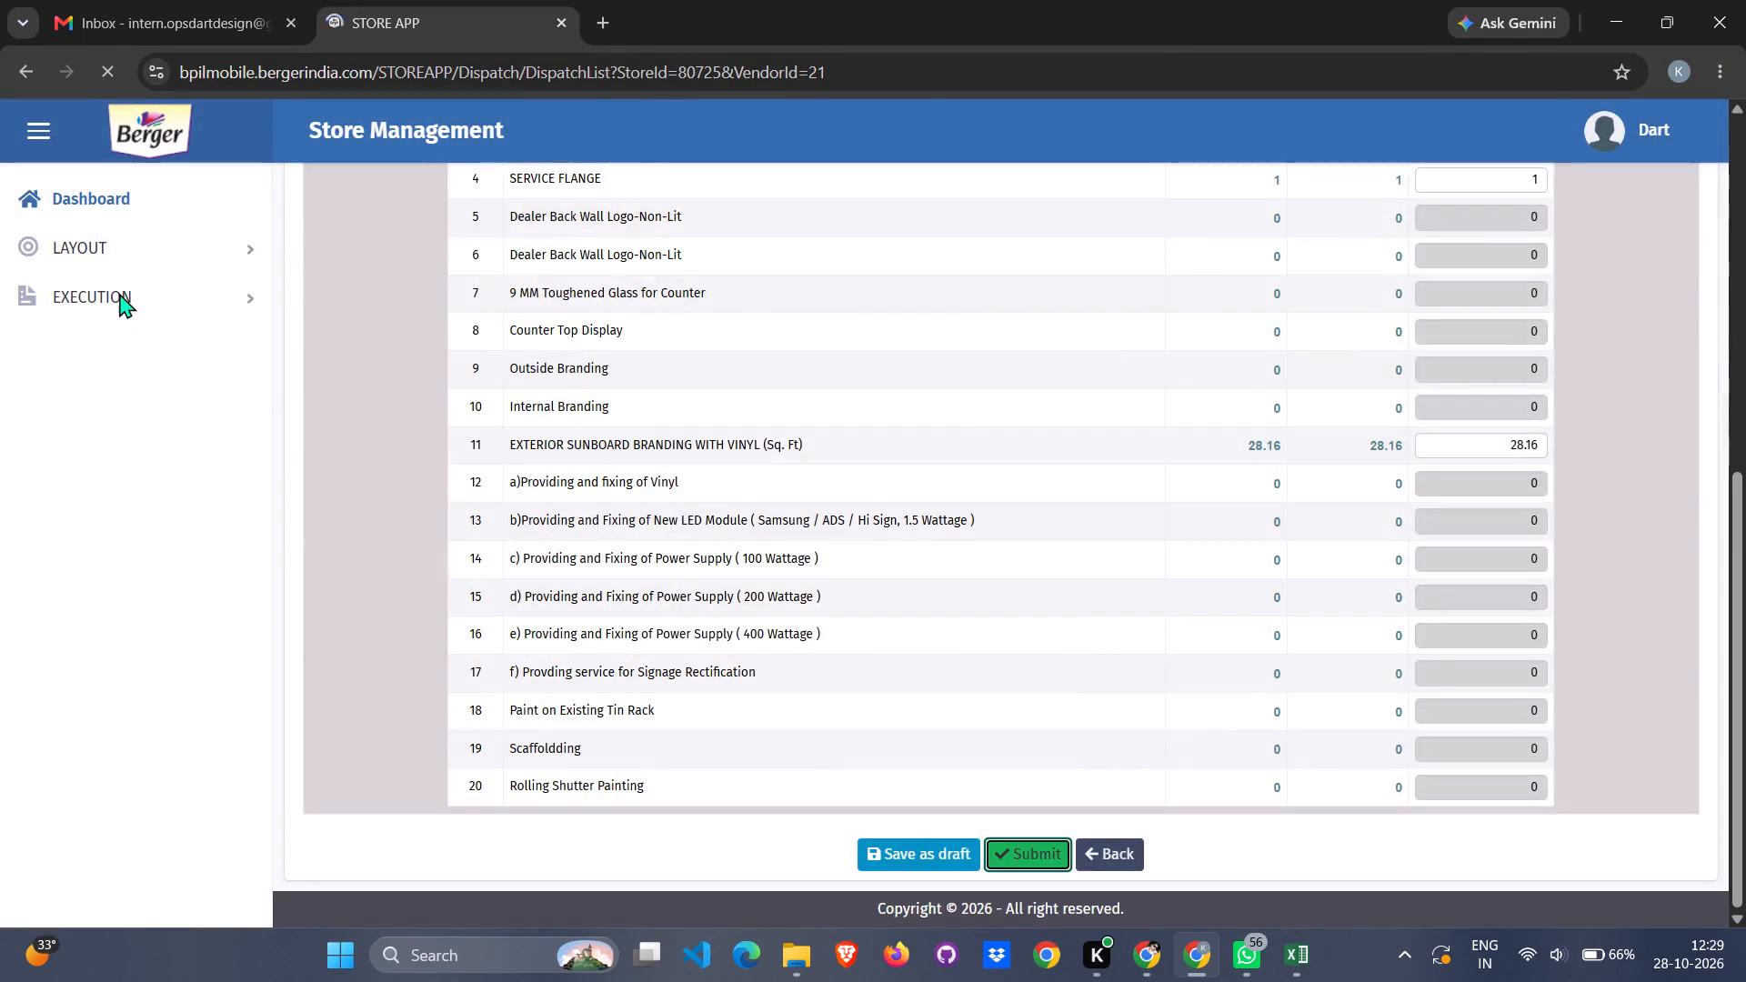
Reopen the store list for dispatch items.
{"action": "left_click", "coordinate": [119, 293]}
{"action": "left_click", "coordinate": [115, 328]}
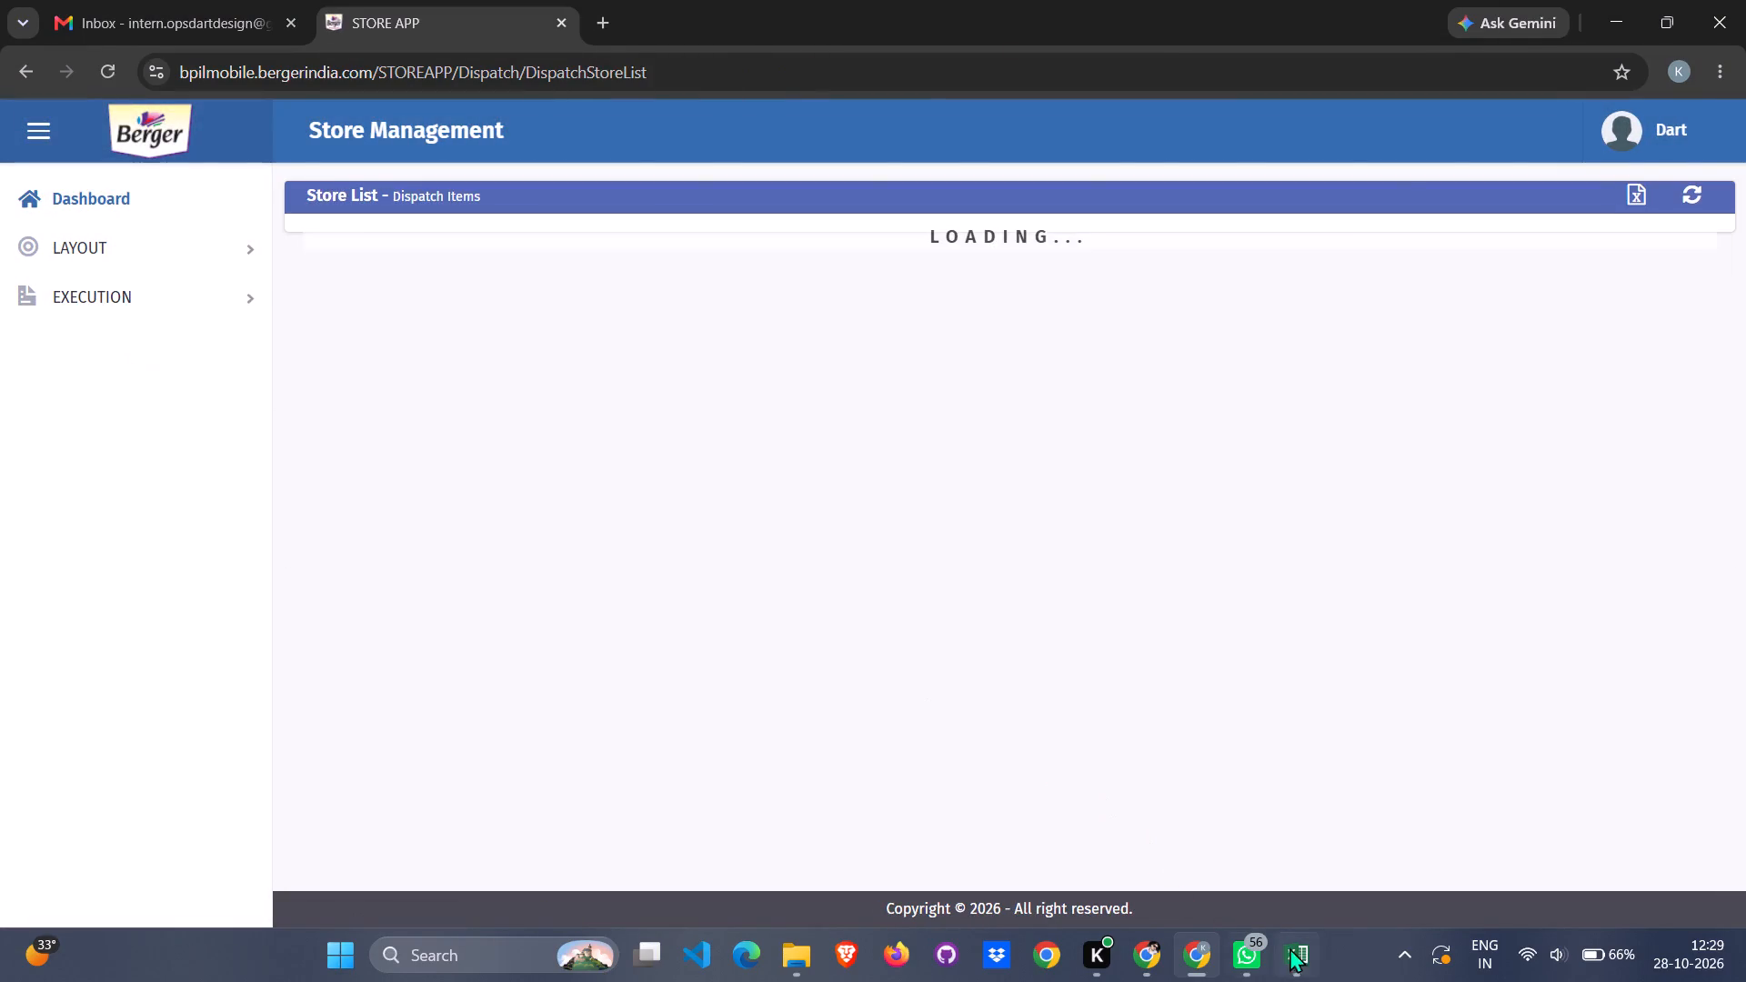
Switch to the Excel West Summary sheet and find RUDRAX in the store name column, selecting the Rudrax paints cell.
{"action": "left_click", "coordinate": [1301, 956]}
{"action": "scroll", "coordinate": [777, 444], "scroll_direction": "right", "scroll_amount": 7}
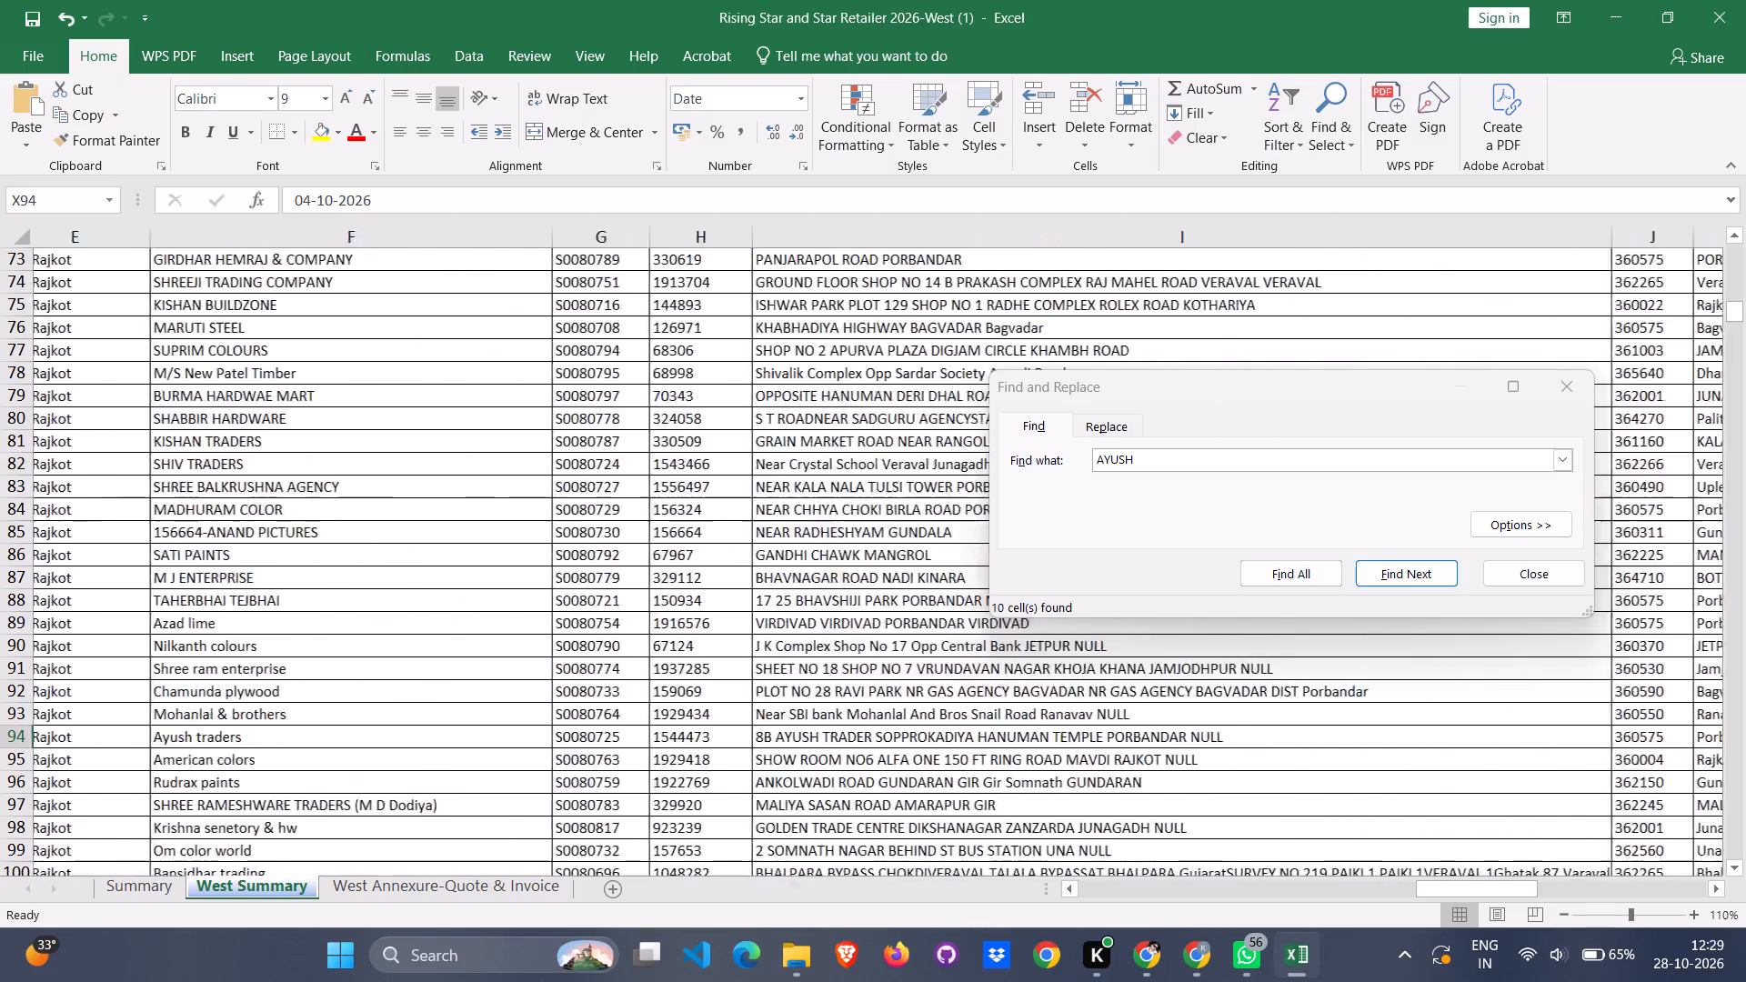
{"action": "left_click", "coordinate": [708, 230]}
{"action": "left_click", "coordinate": [1176, 461]}
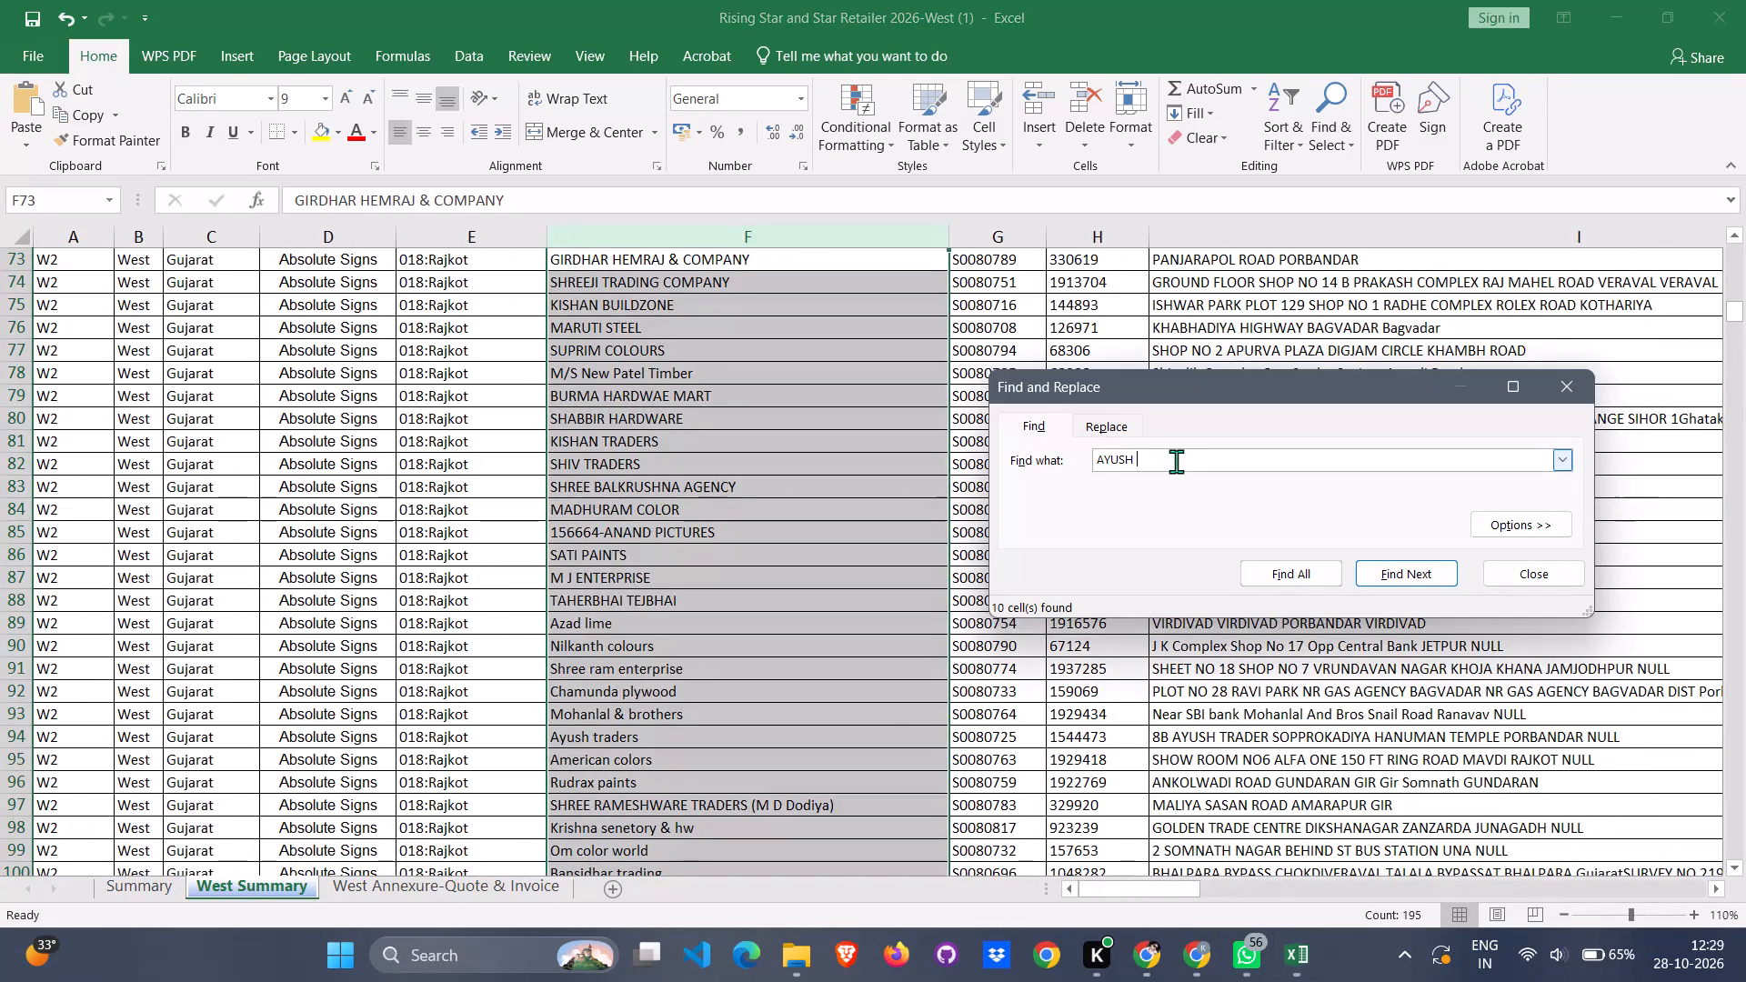
{"action": "key", "text": "BackSpace"}
{"action": "key", "text": "BackSpace"}
{"action": "key", "text": "BackSpace"}
{"action": "key", "text": "BackSpace"}
{"action": "key", "text": "BackSpace"}
{"action": "key", "text": "BackSpace"}
{"action": "key", "text": "BackSpace"}
{"action": "key", "text": "BackSpace"}
{"action": "key", "text": "BackSpace"}
{"action": "key", "text": "BackSpace"}
{"action": "key", "text": "BackSpace"}
{"action": "key", "text": "BackSpace"}
{"action": "key", "text": "BackSpace"}
{"action": "type", "text": "RUDRAX"}
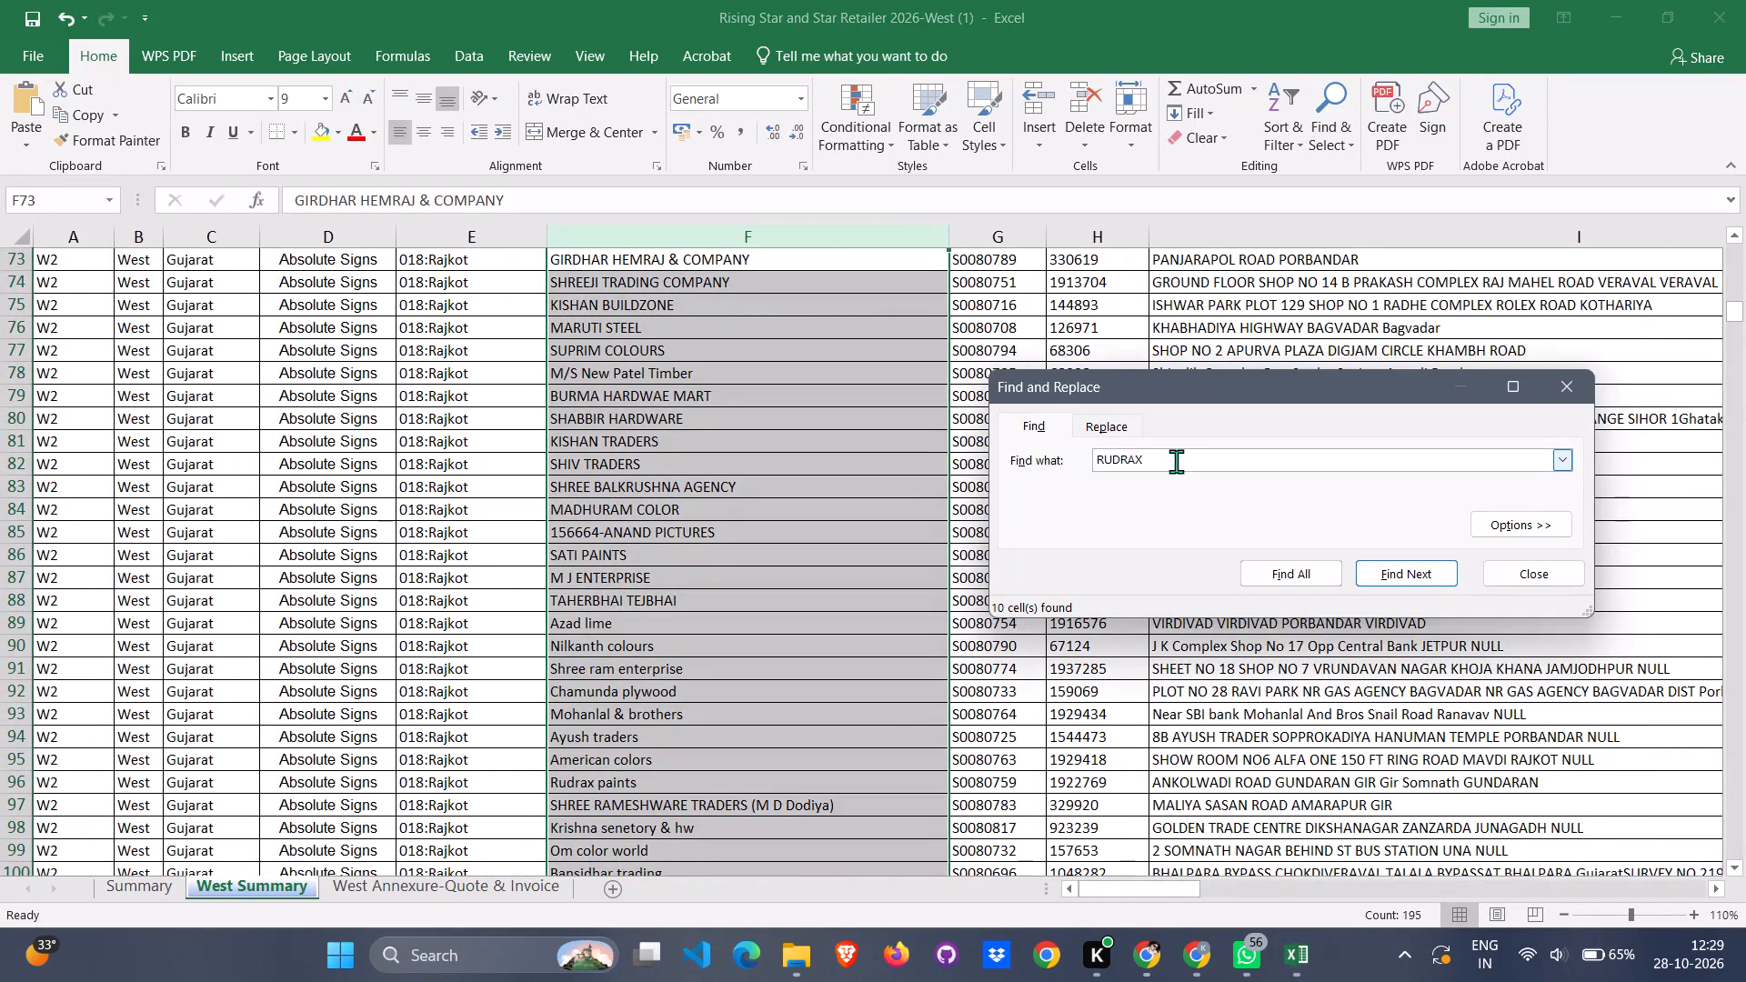
{"action": "left_click", "coordinate": [1410, 580]}
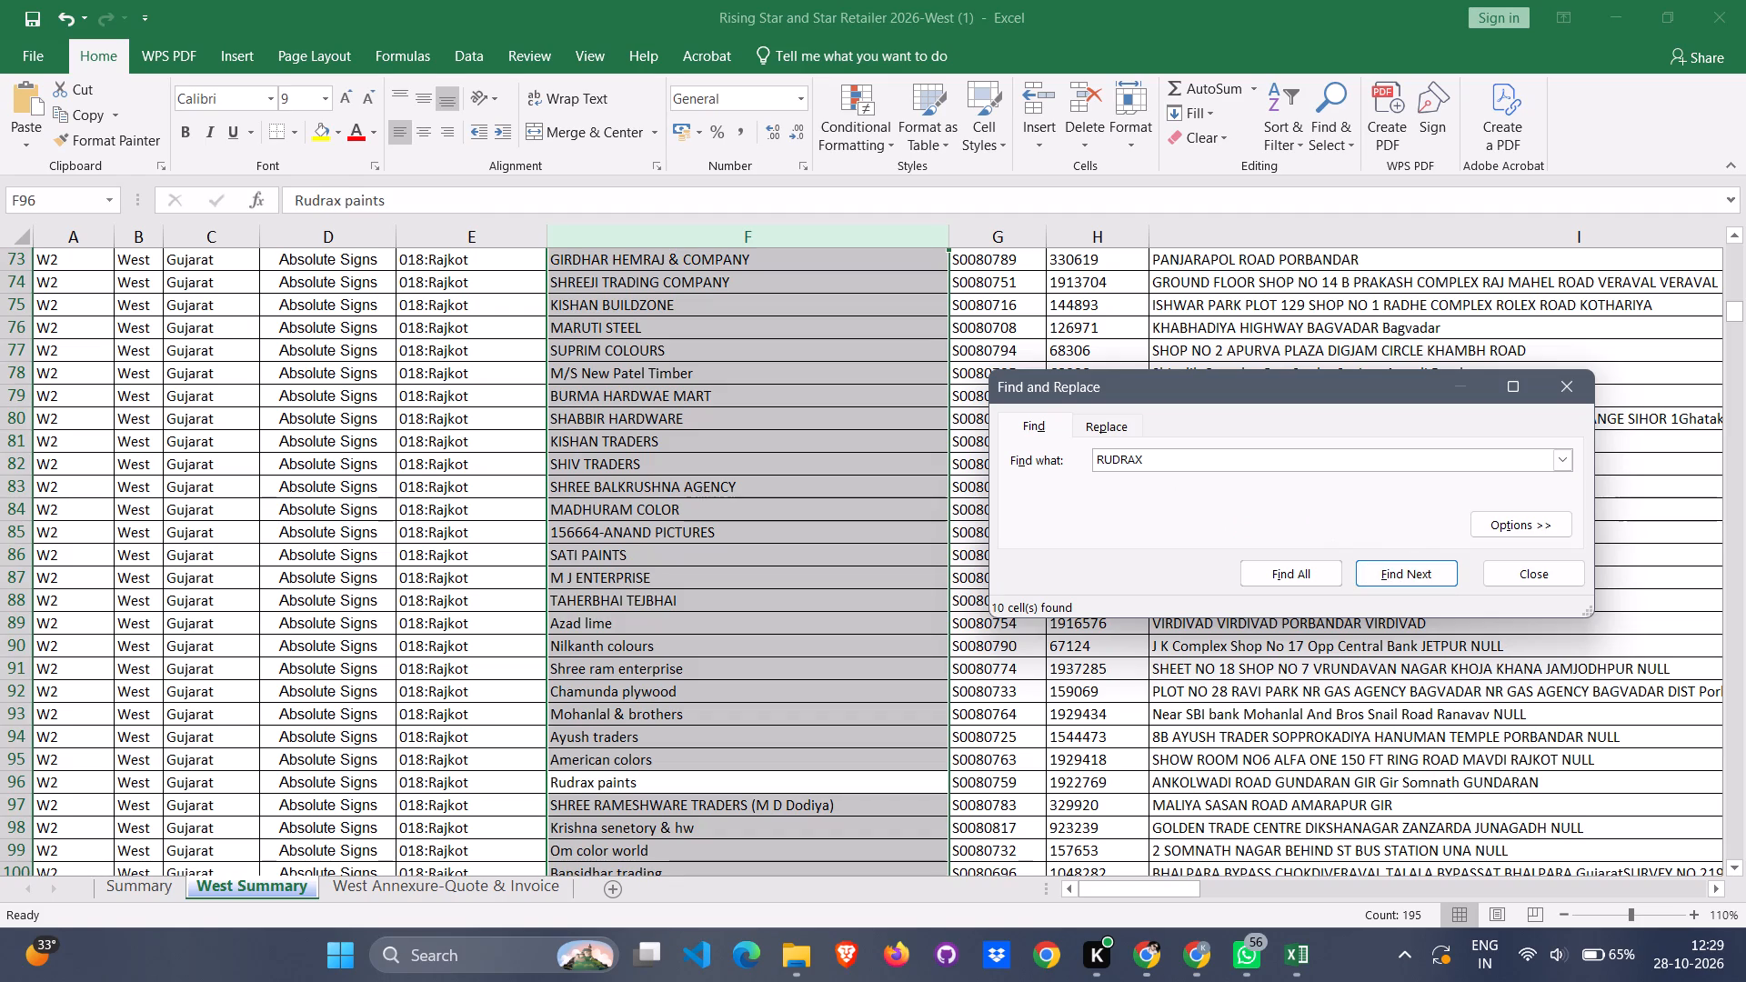
{"action": "left_click", "coordinate": [713, 782]}
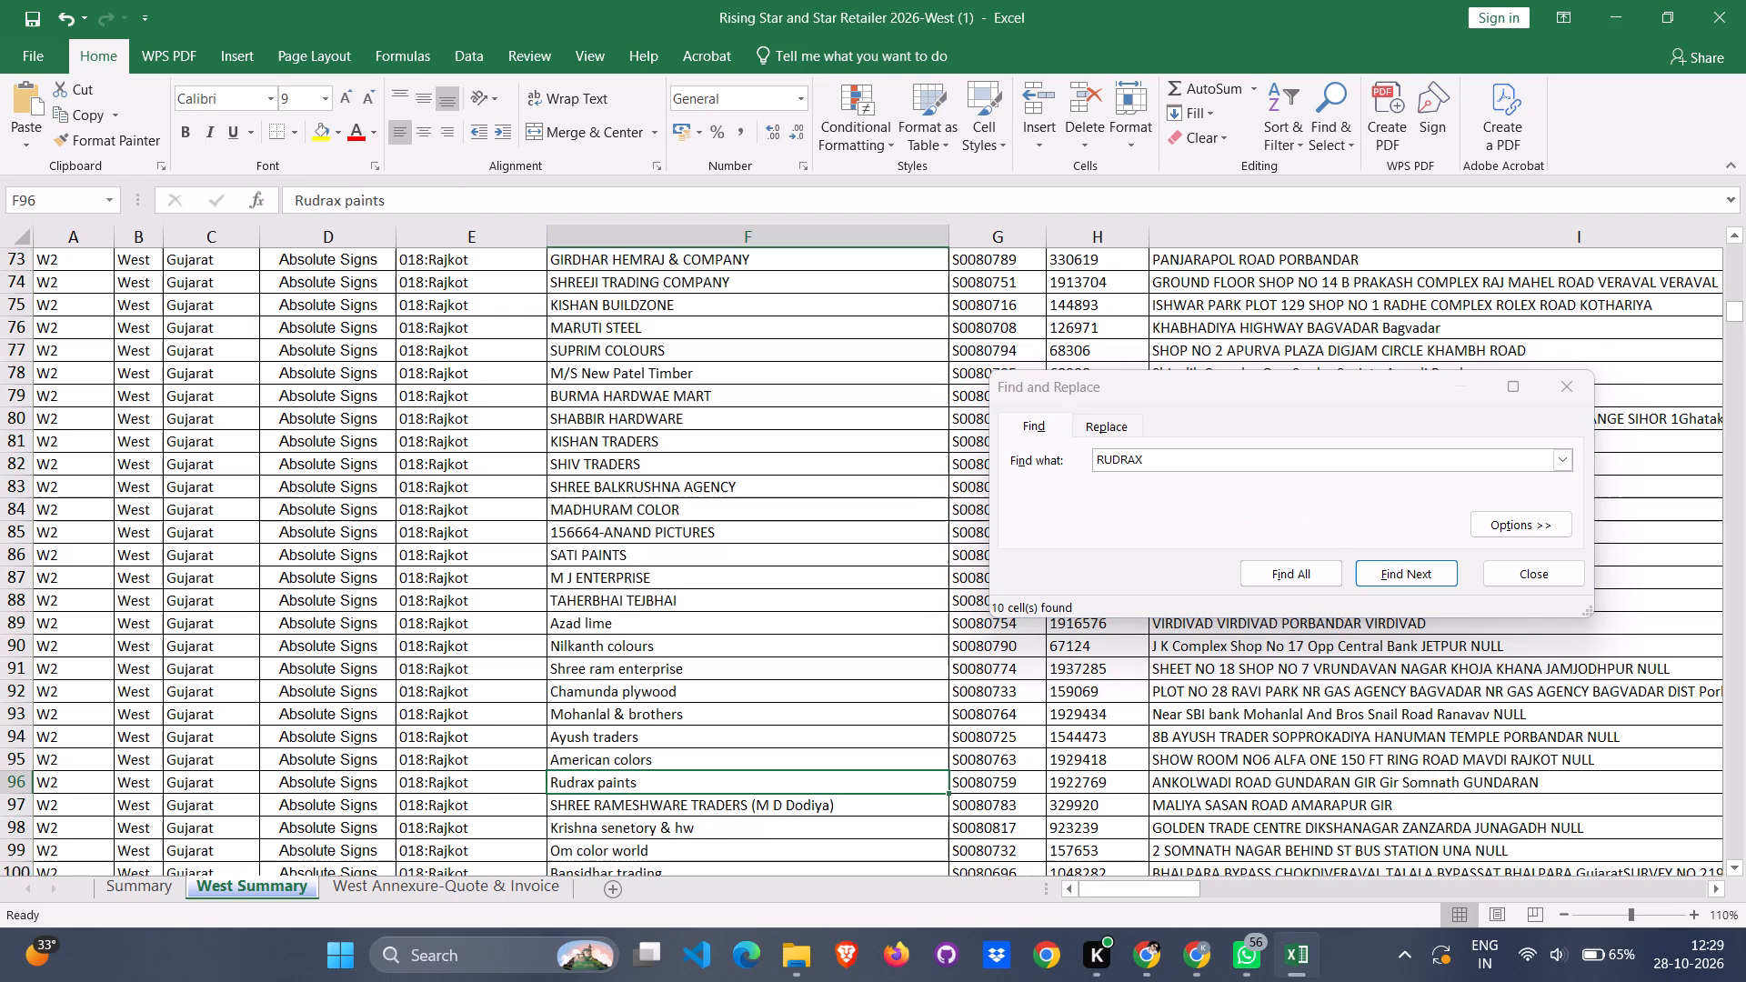
Copy the Rudrax paints store code S0080759 and search the Berger dispatch store list in Chrome for it.
{"action": "left_click", "coordinate": [974, 789]}
{"action": "key", "text": "ctrl+c"}
{"action": "left_click", "coordinate": [1201, 952]}
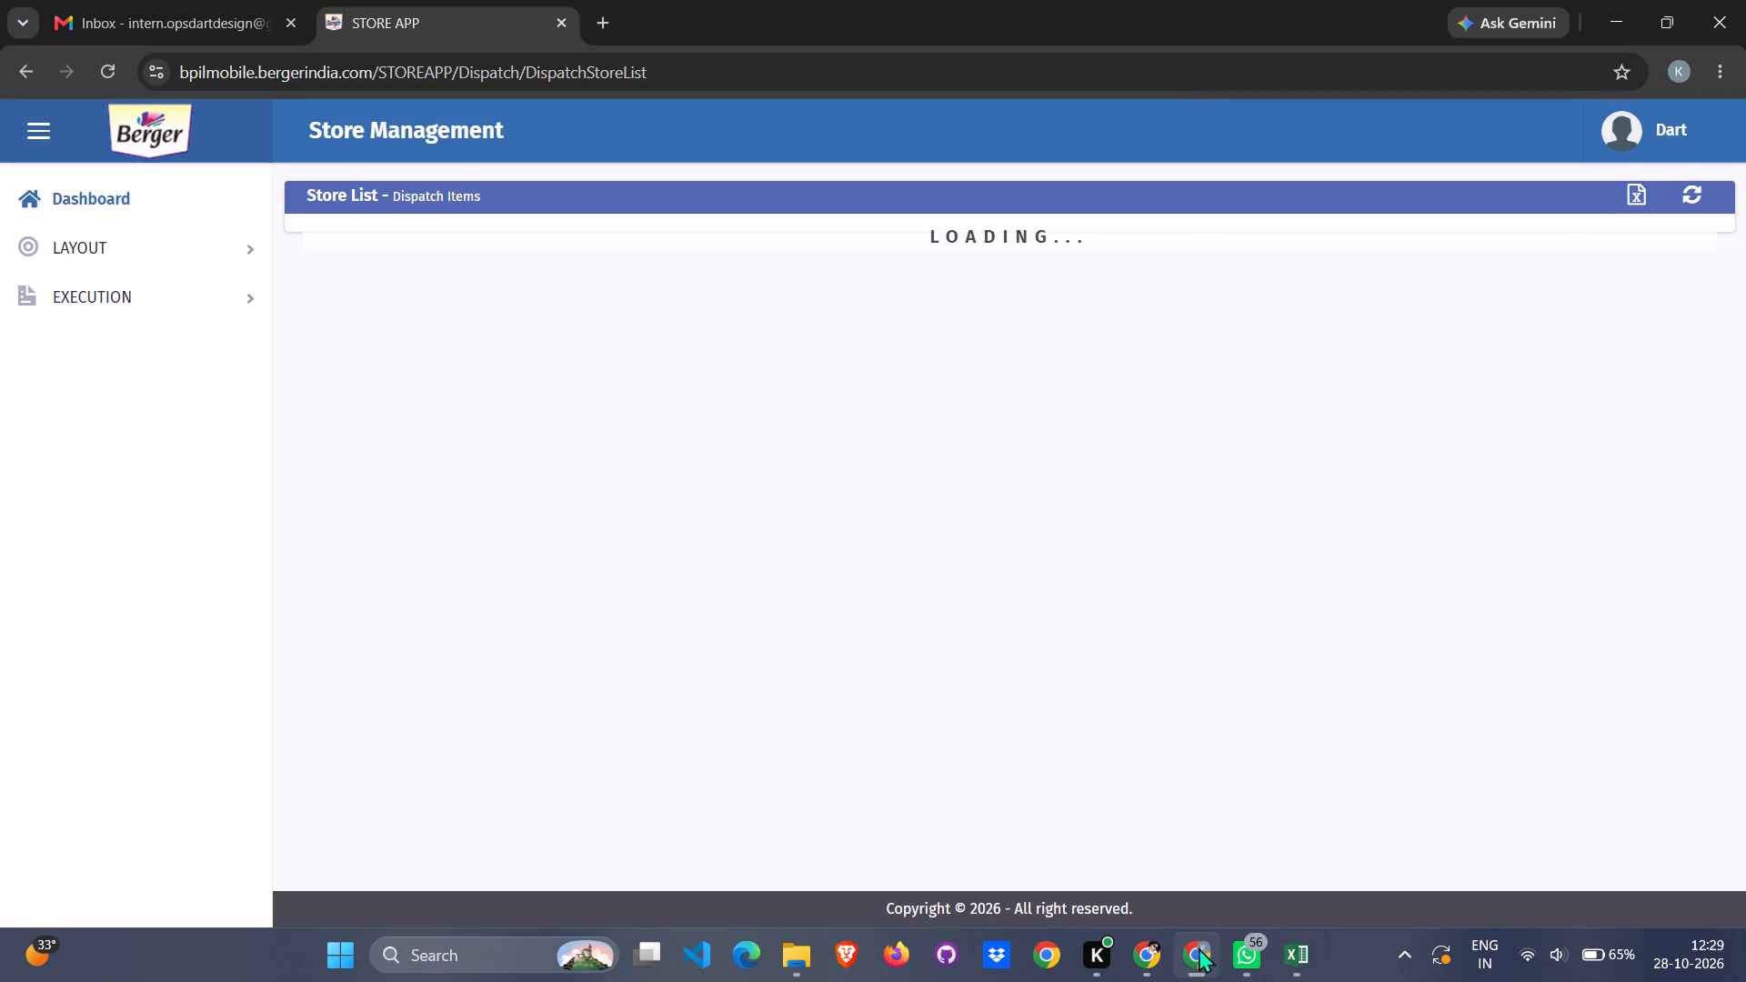
{"action": "left_click", "coordinate": [1593, 233]}
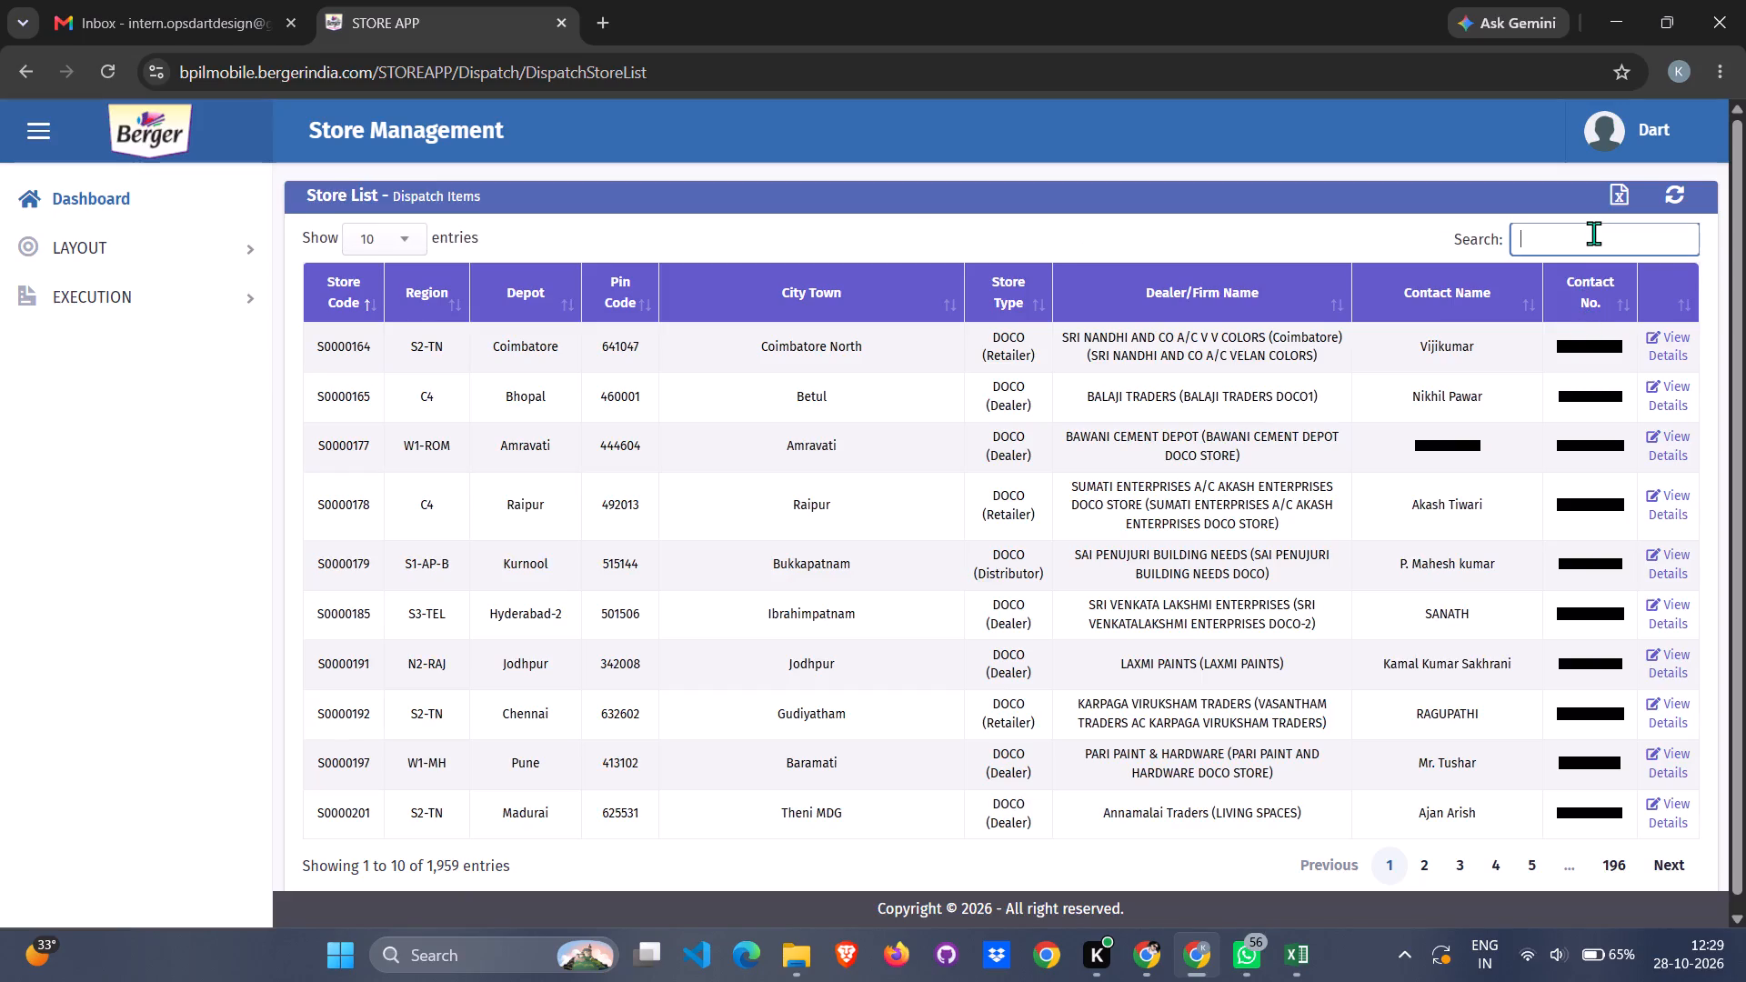
{"action": "key", "text": "ctrl+v"}
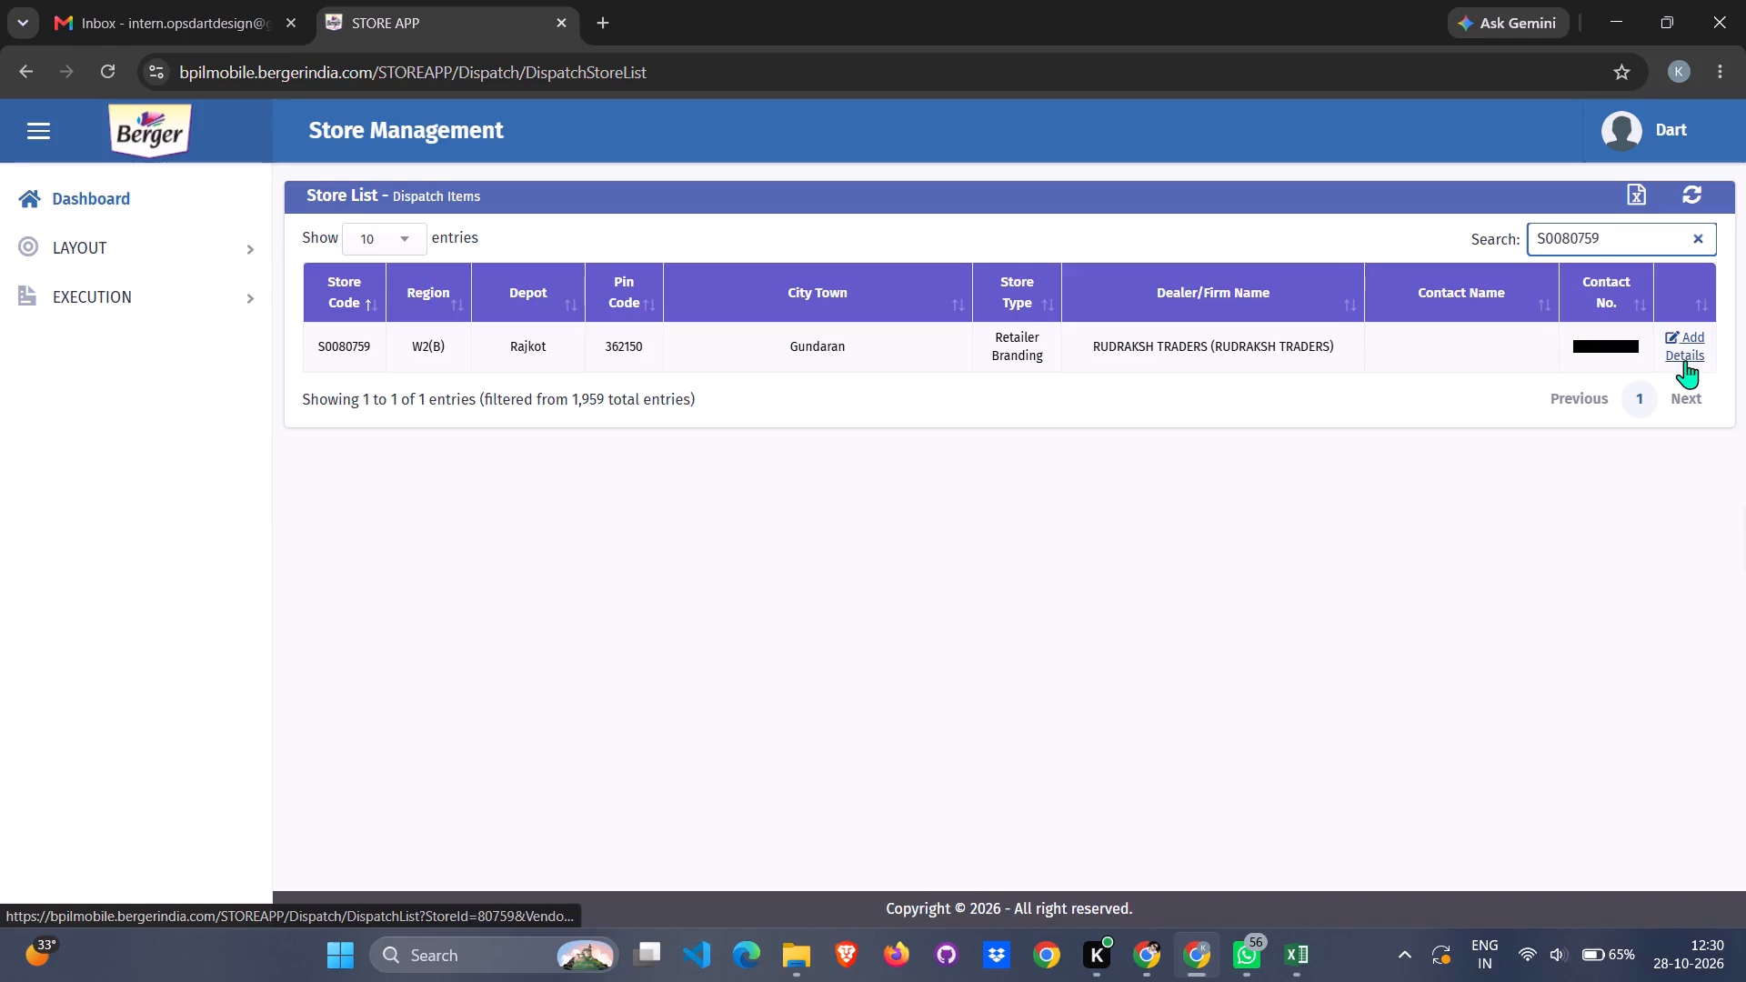
Open the details of store S0080759 (RUDRAKSH TRADERS) and start a new dispatch entry.
{"action": "left_click", "coordinate": [1685, 360]}
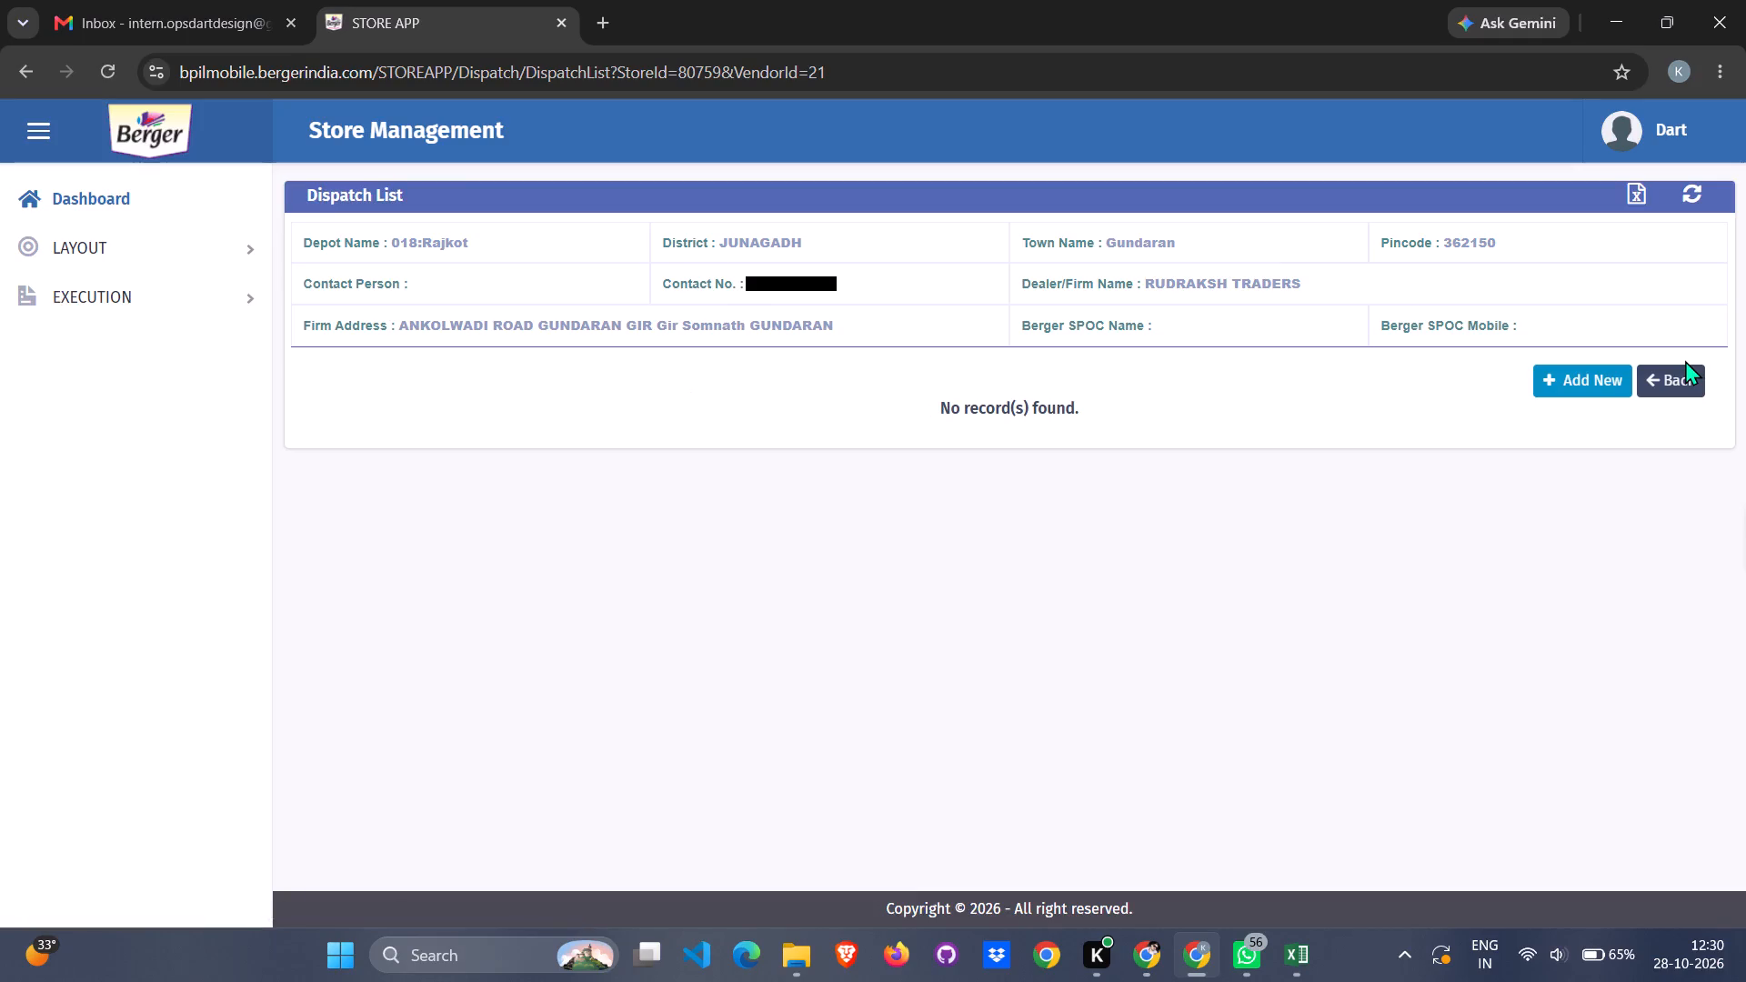
{"action": "left_click", "coordinate": [1593, 375]}
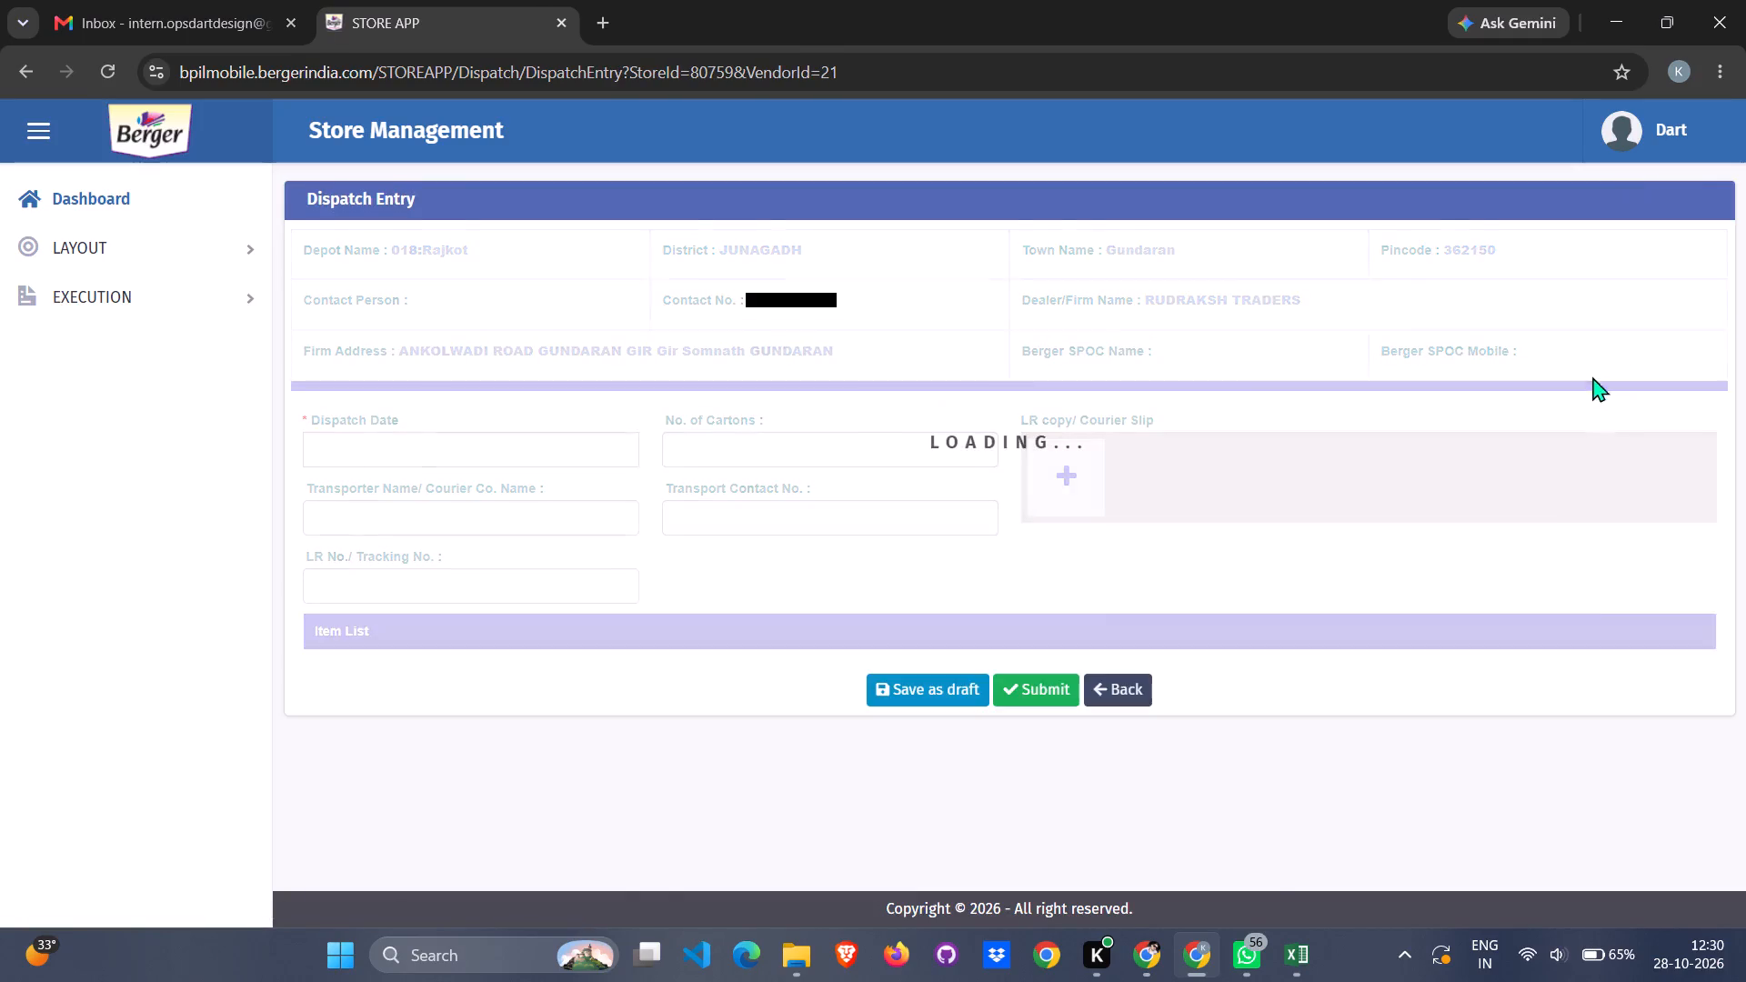
{"action": "scroll", "coordinate": [1400, 623], "scroll_direction": "down", "scroll_amount": 5}
Copy the column X date 27-09-2026 from the Rudrax paints row in Excel into the entry's Dispatch Date in Chrome.
{"action": "left_click", "coordinate": [1296, 949]}
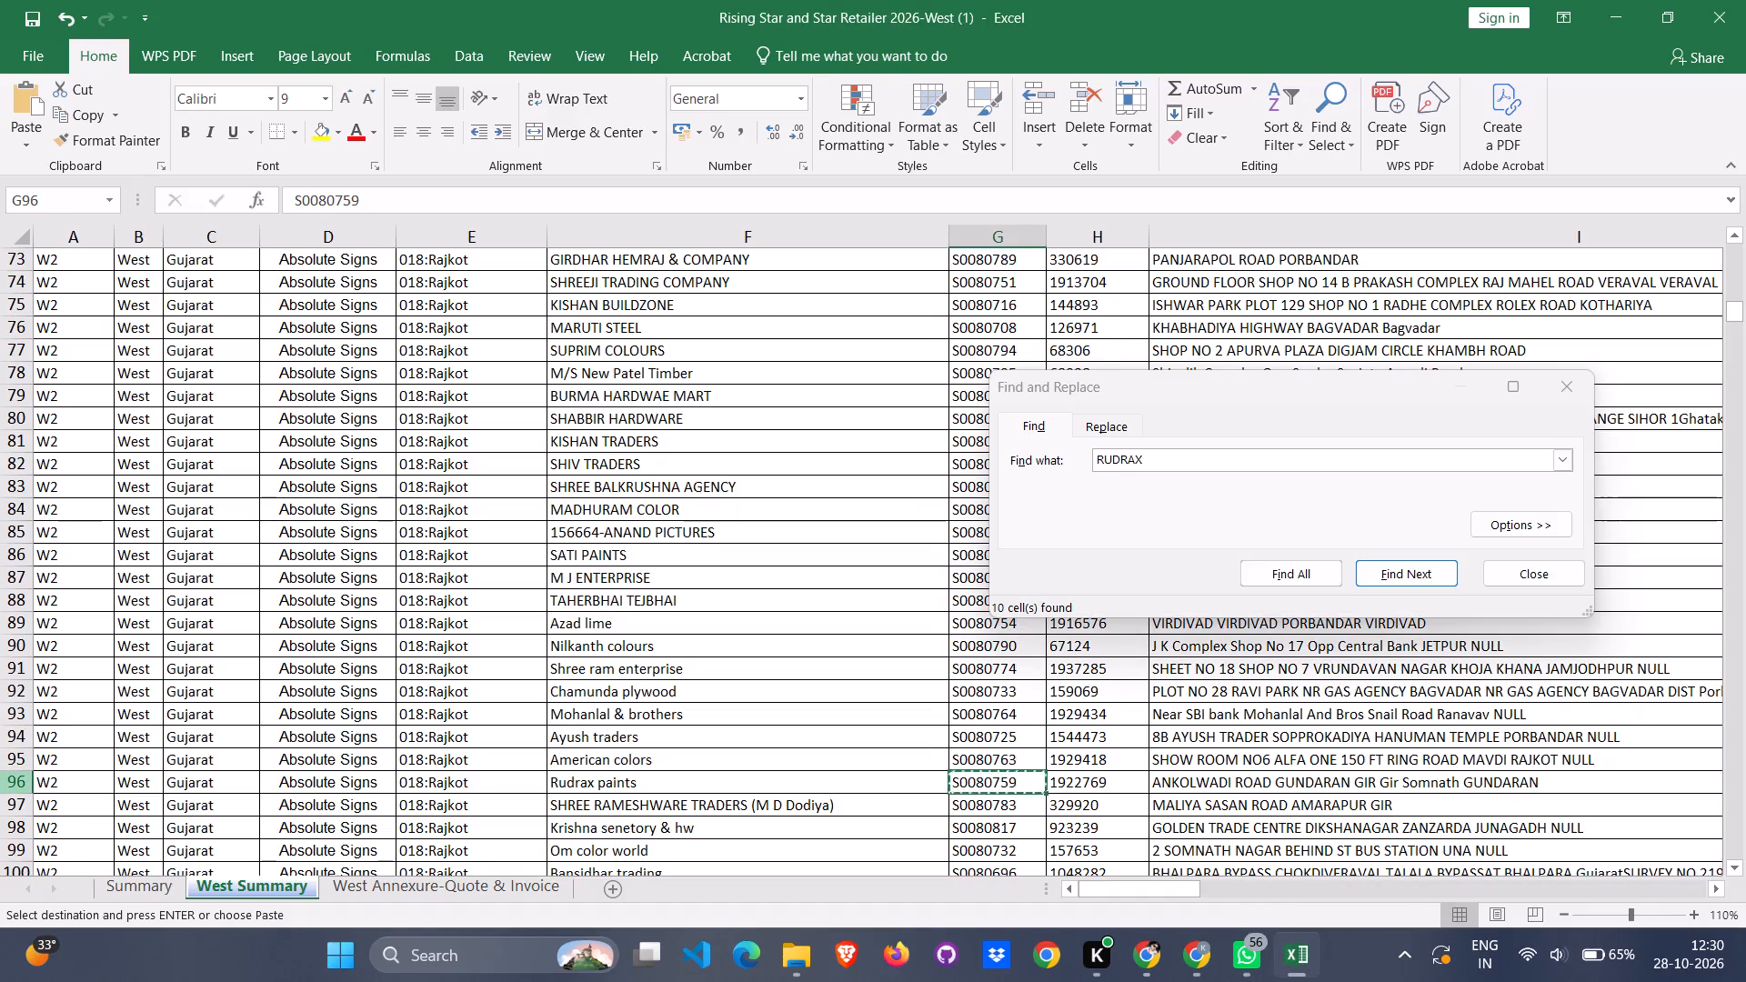
{"action": "left_click", "coordinate": [24, 781]}
{"action": "scroll", "coordinate": [291, 849], "scroll_direction": "left", "scroll_amount": 9}
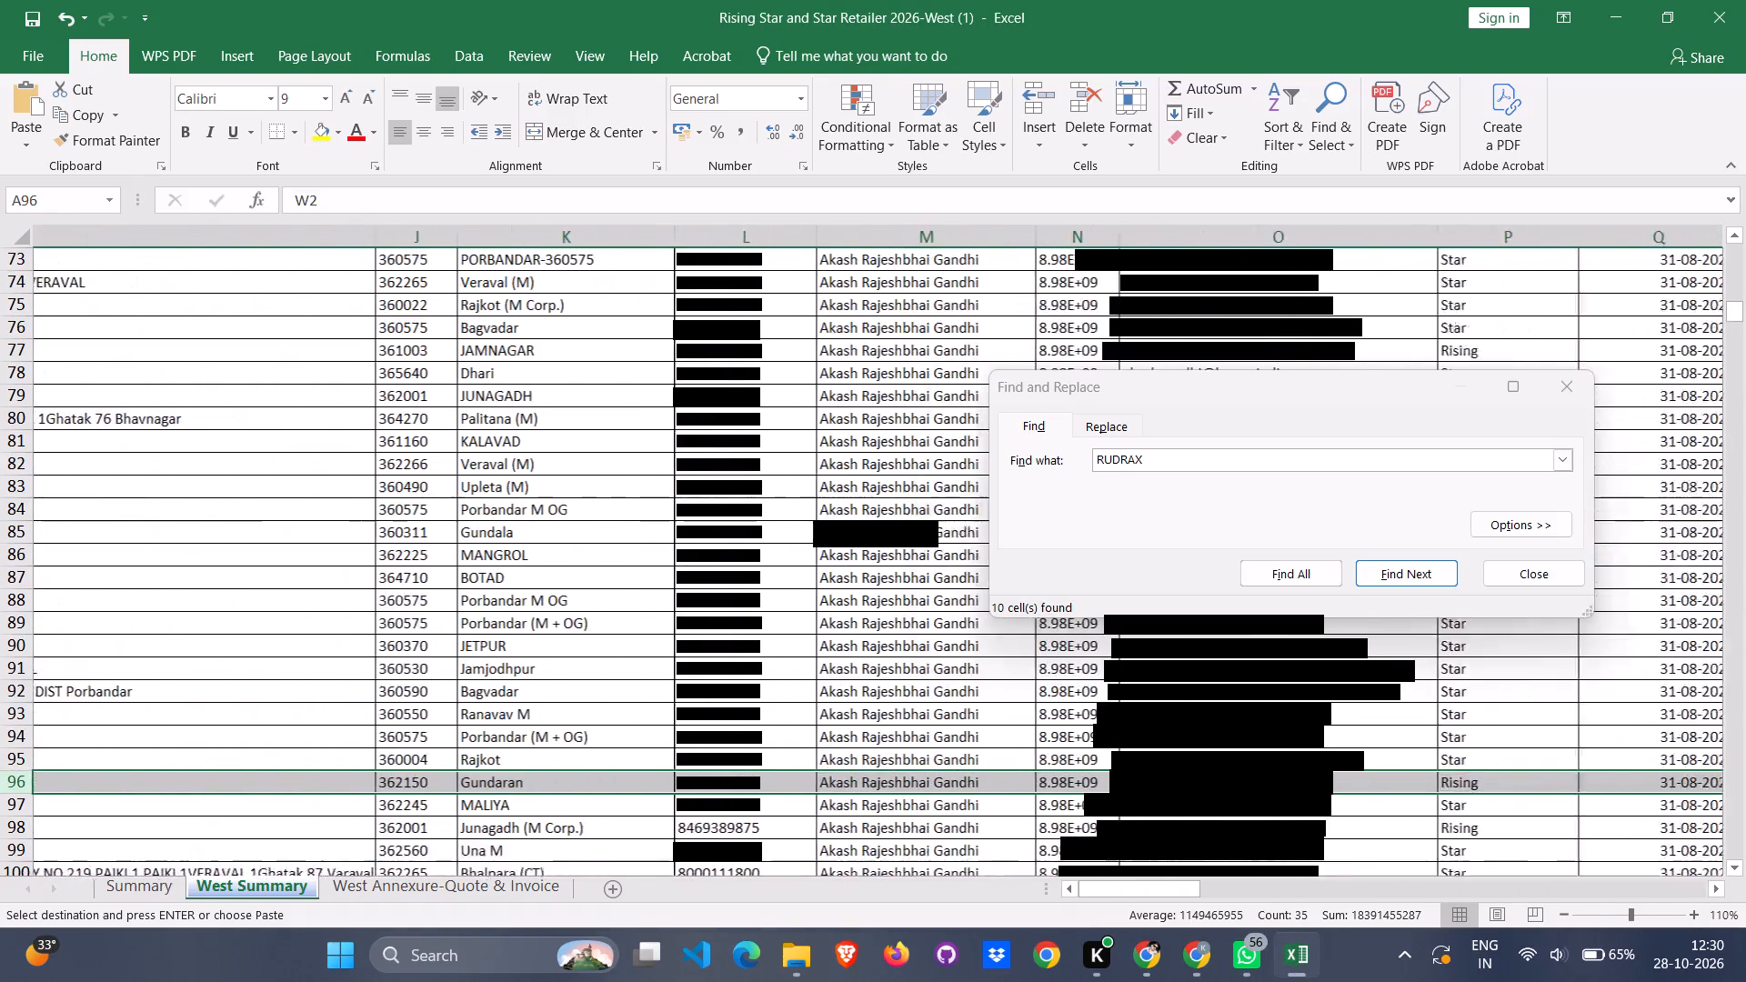
{"action": "scroll", "coordinate": [291, 849], "scroll_direction": "left", "scroll_amount": 6}
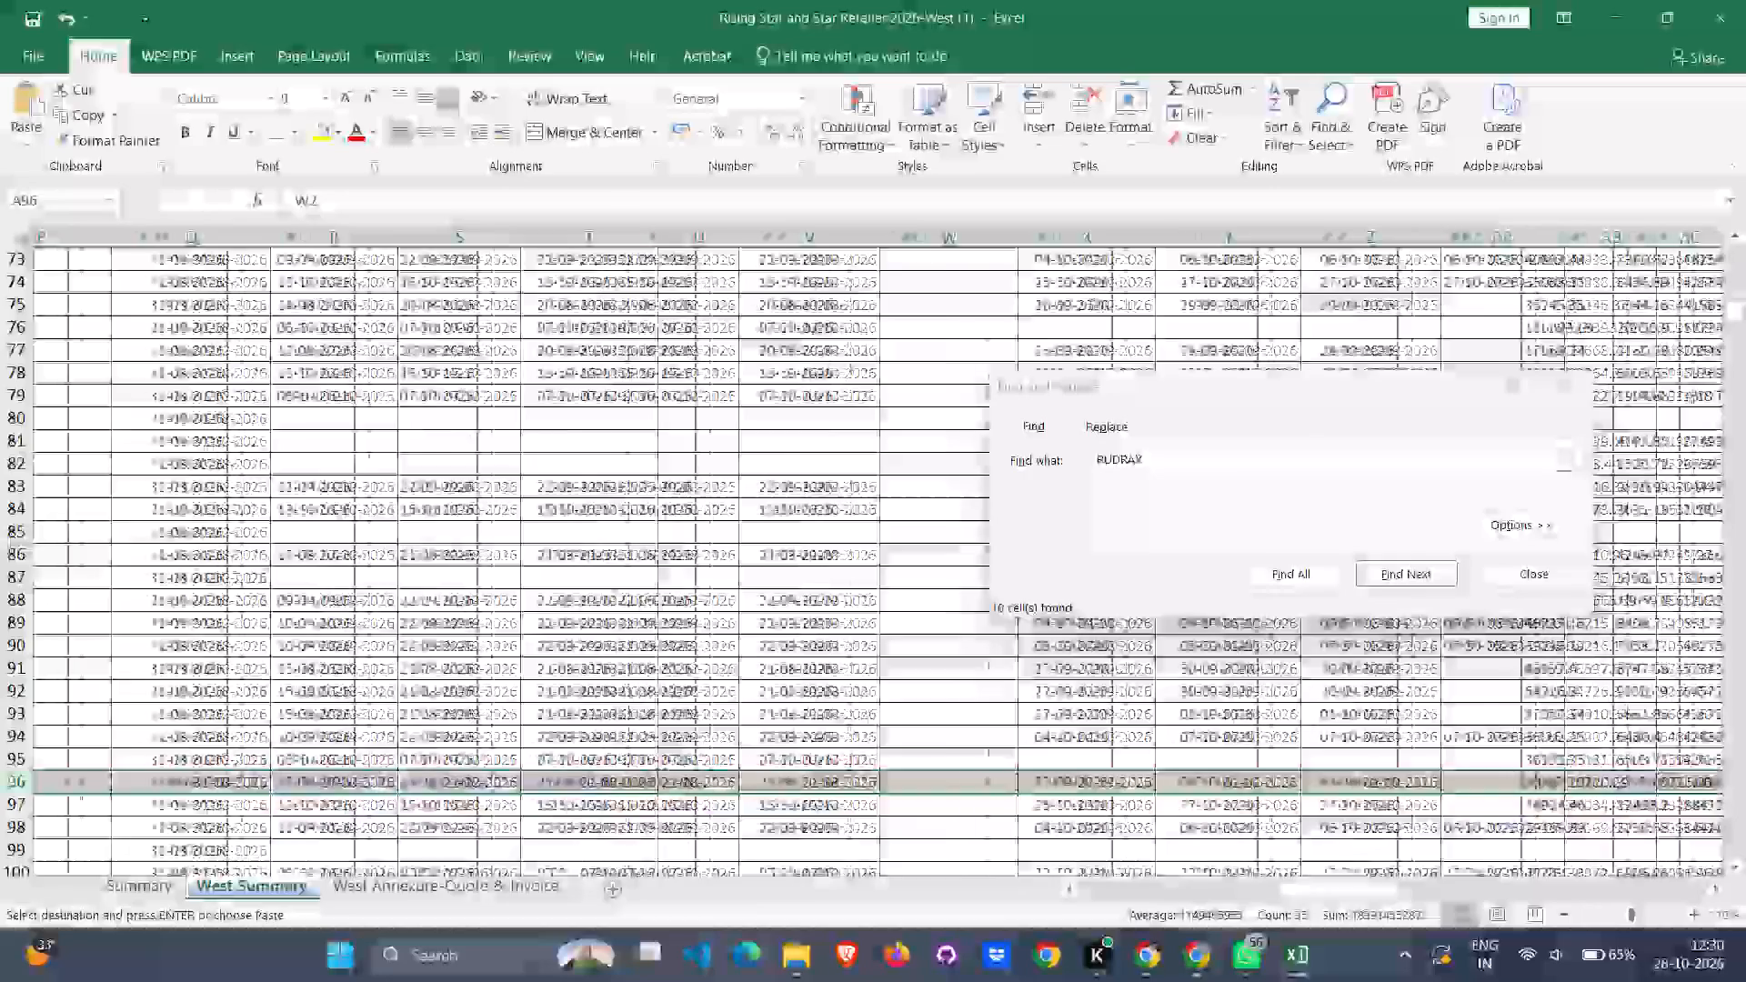
{"action": "scroll", "coordinate": [291, 849], "scroll_direction": "left", "scroll_amount": 2}
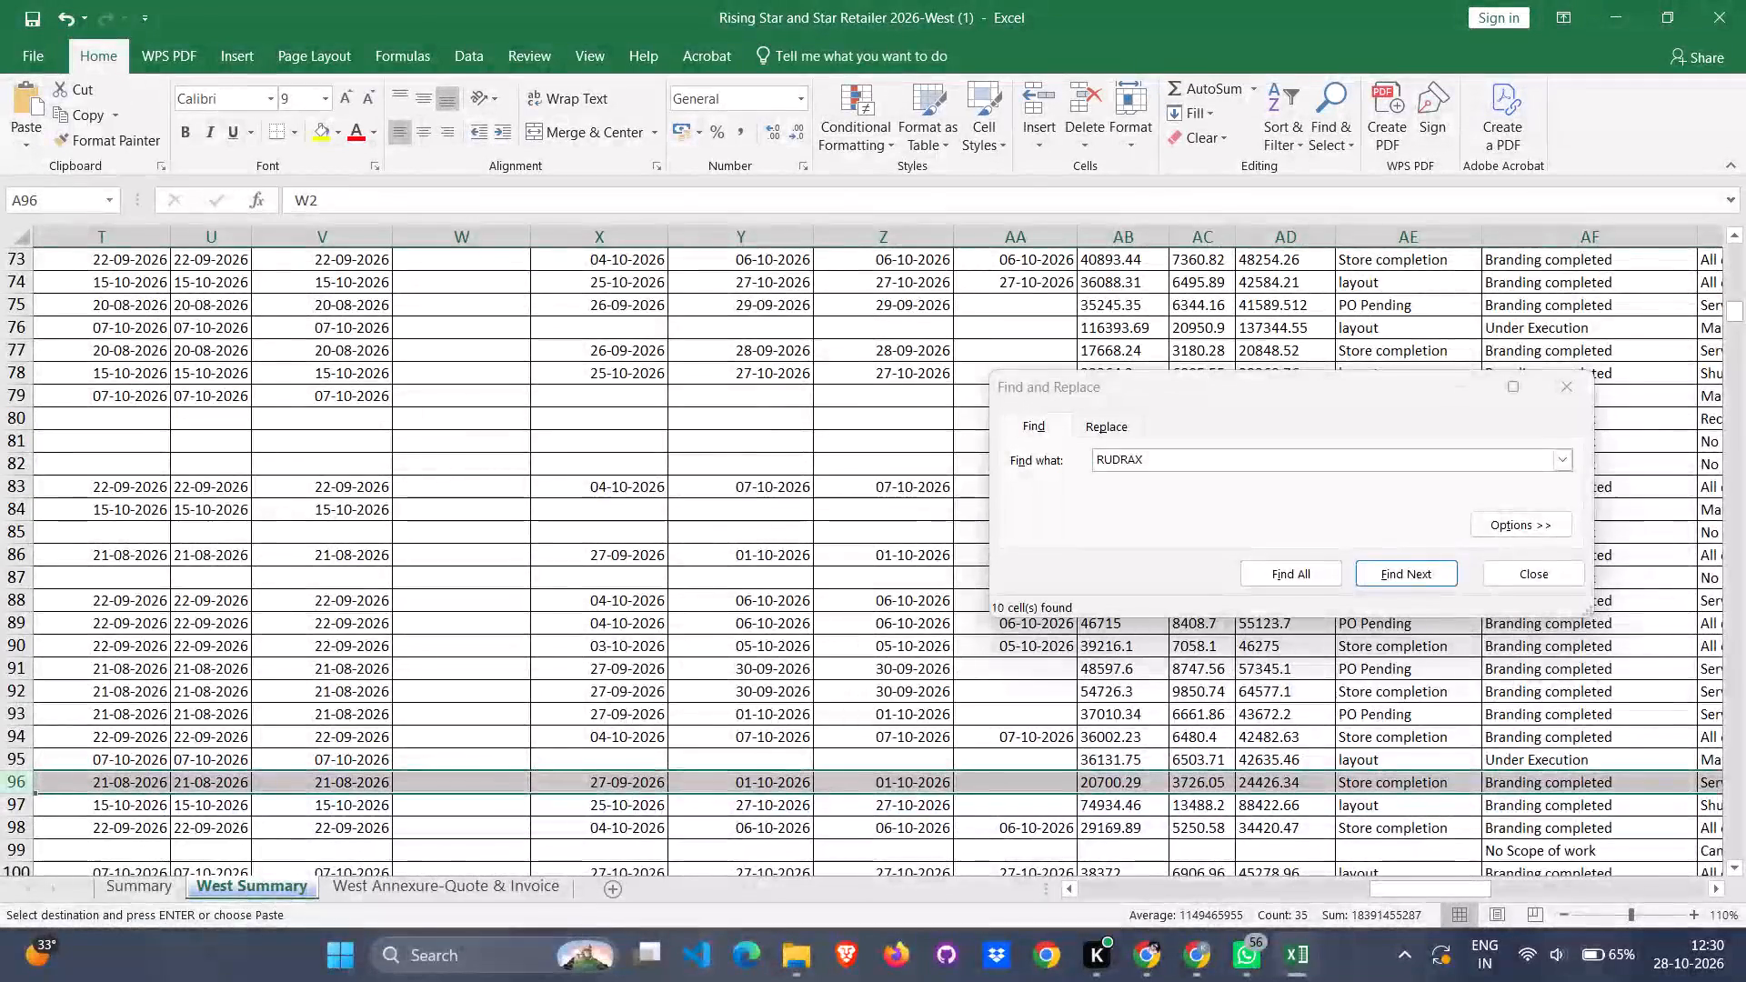
{"action": "left_click", "coordinate": [625, 782]}
{"action": "key", "text": "ctrl+c"}
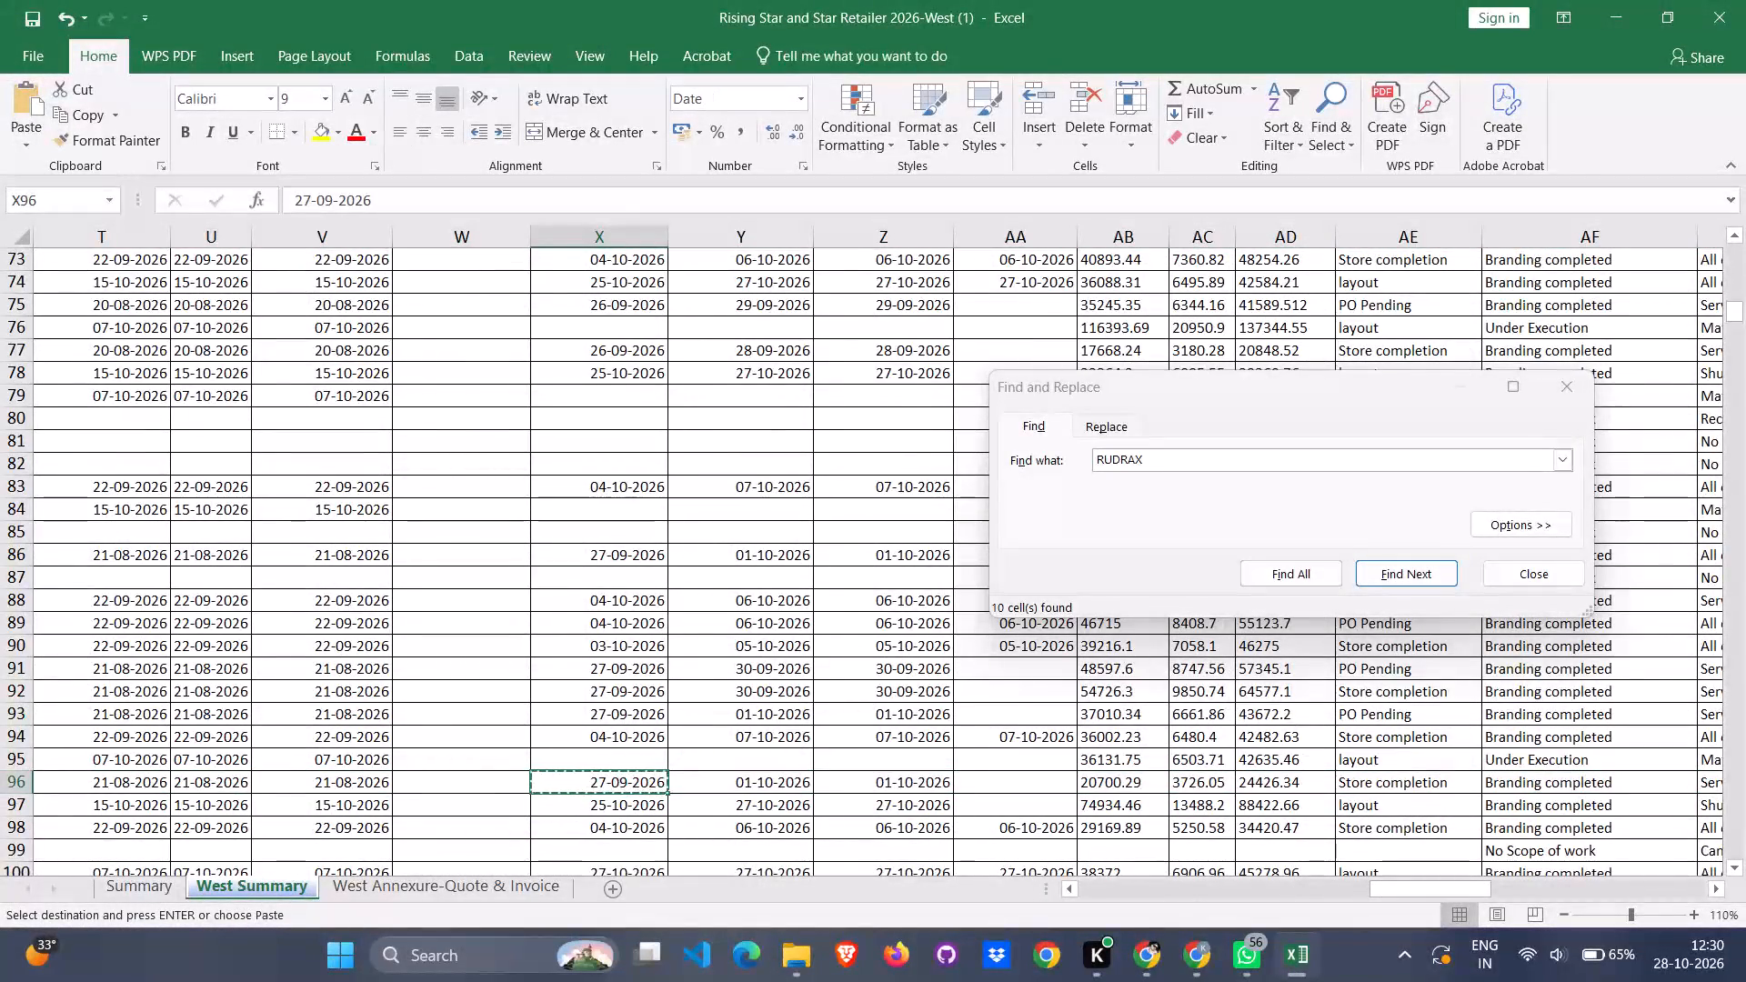
{"action": "left_click", "coordinate": [1193, 955]}
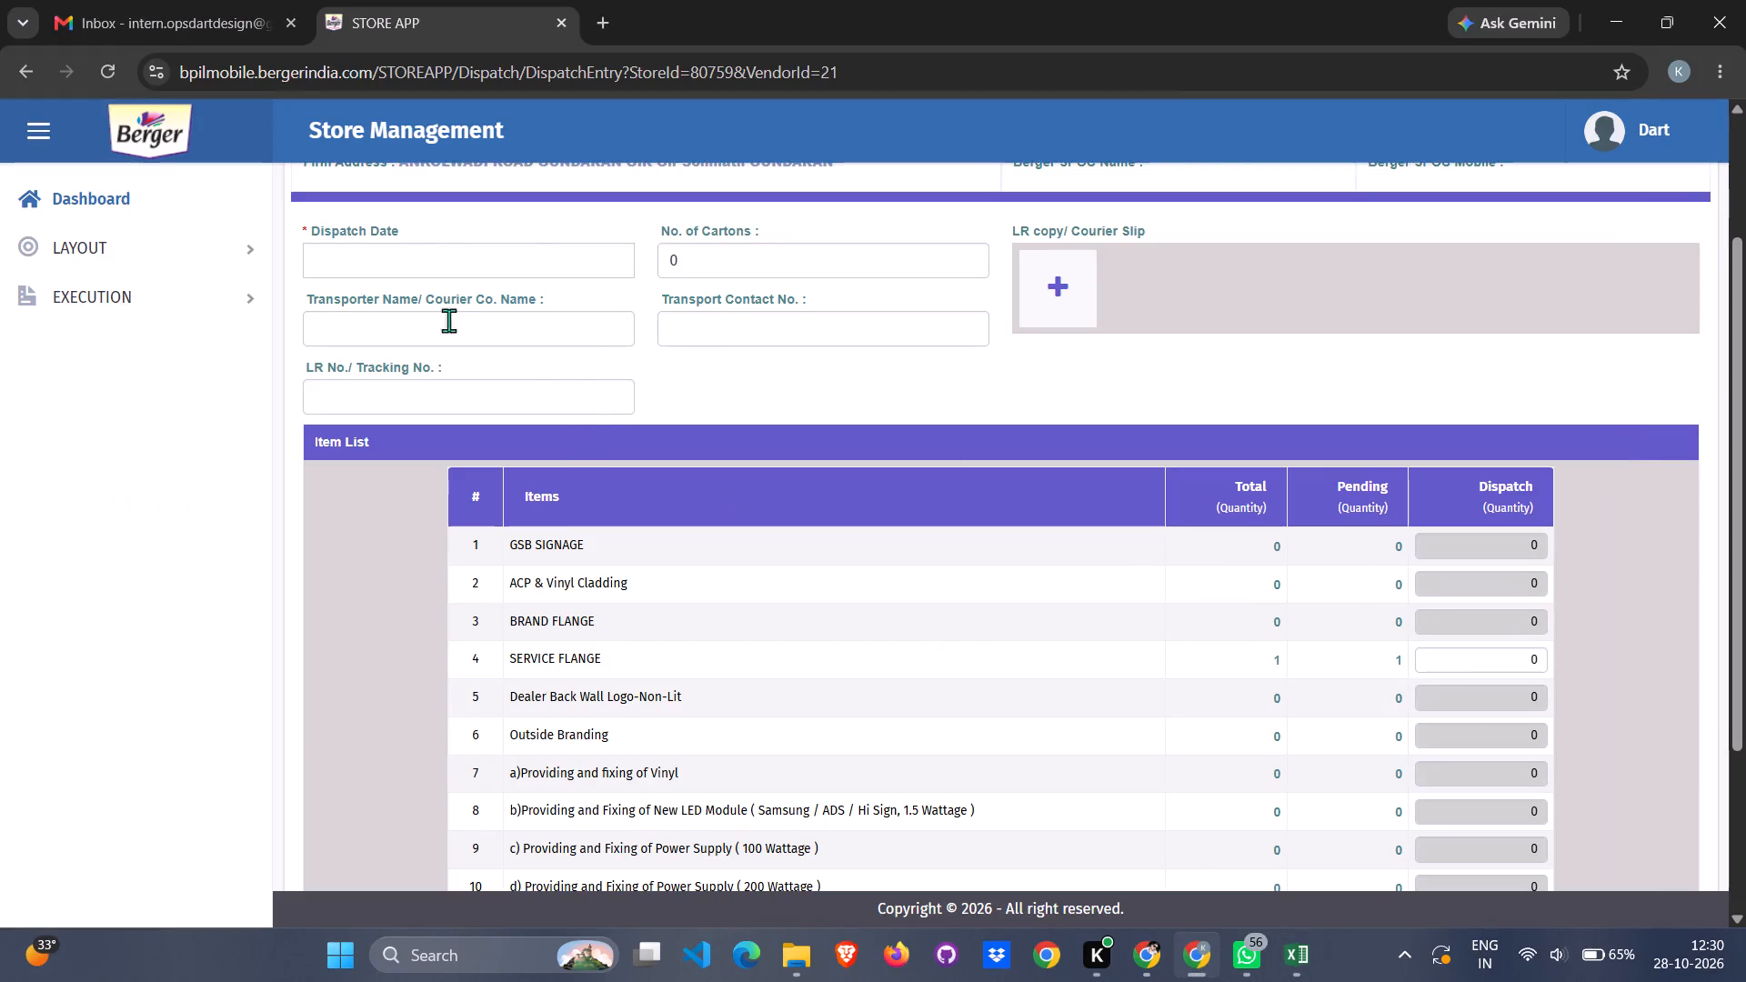
{"action": "left_click", "coordinate": [423, 251]}
{"action": "key", "text": "ctrl+v"}
Fill in the transport contact number with the saved suggestion.
{"action": "left_click", "coordinate": [752, 330]}
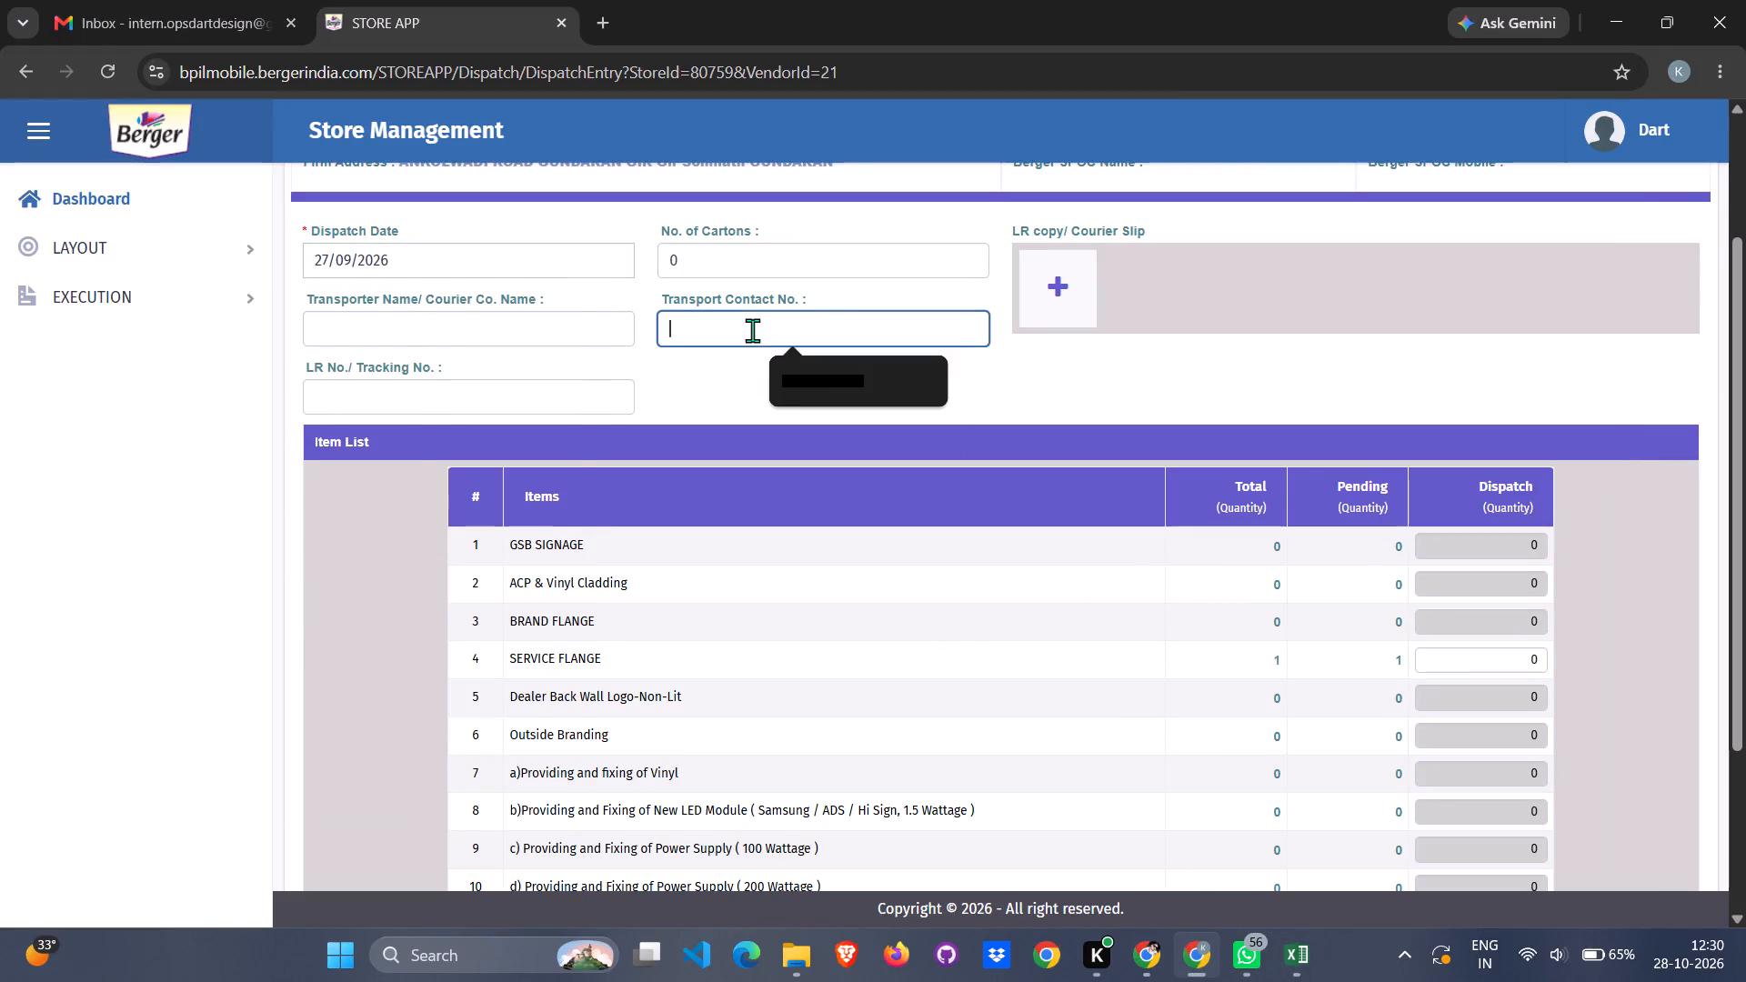
{"action": "left_click", "coordinate": [815, 391]}
Set the dispatch quantity for SERVICE FLANGE to 1, matching its pending quantity.
{"action": "scroll", "coordinate": [857, 564], "scroll_direction": "down", "scroll_amount": 8}
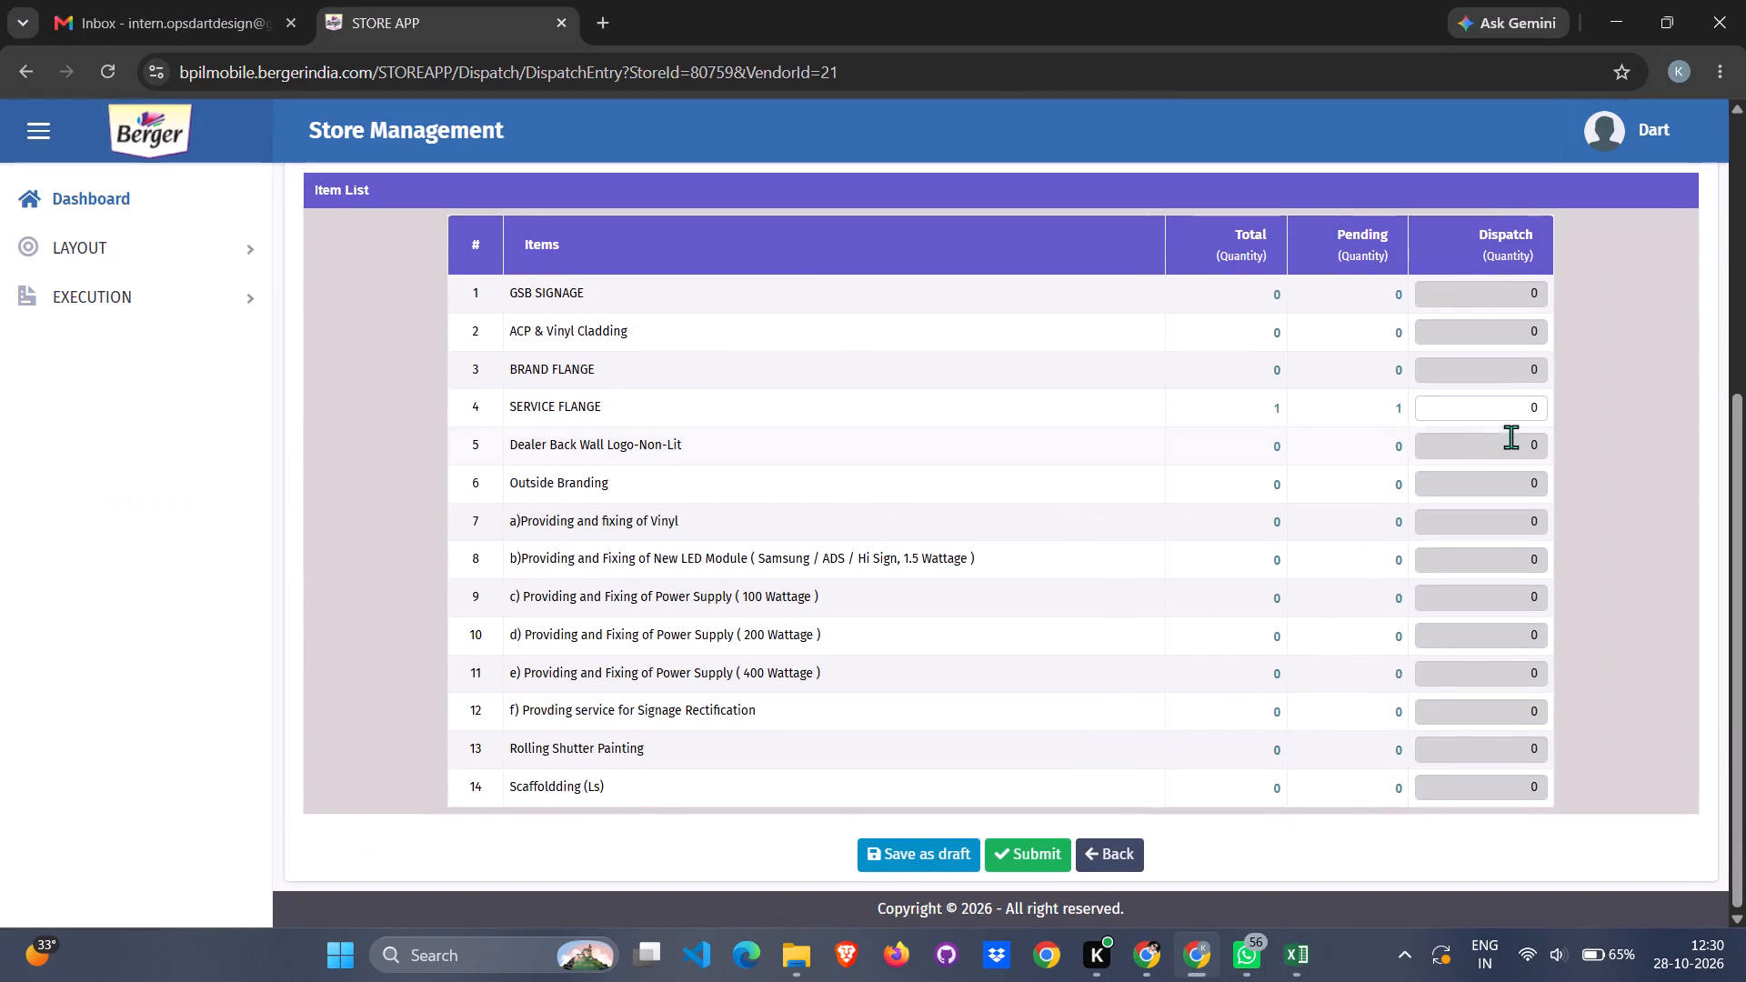
{"action": "double_click", "coordinate": [1522, 410]}
{"action": "key", "text": "1"}
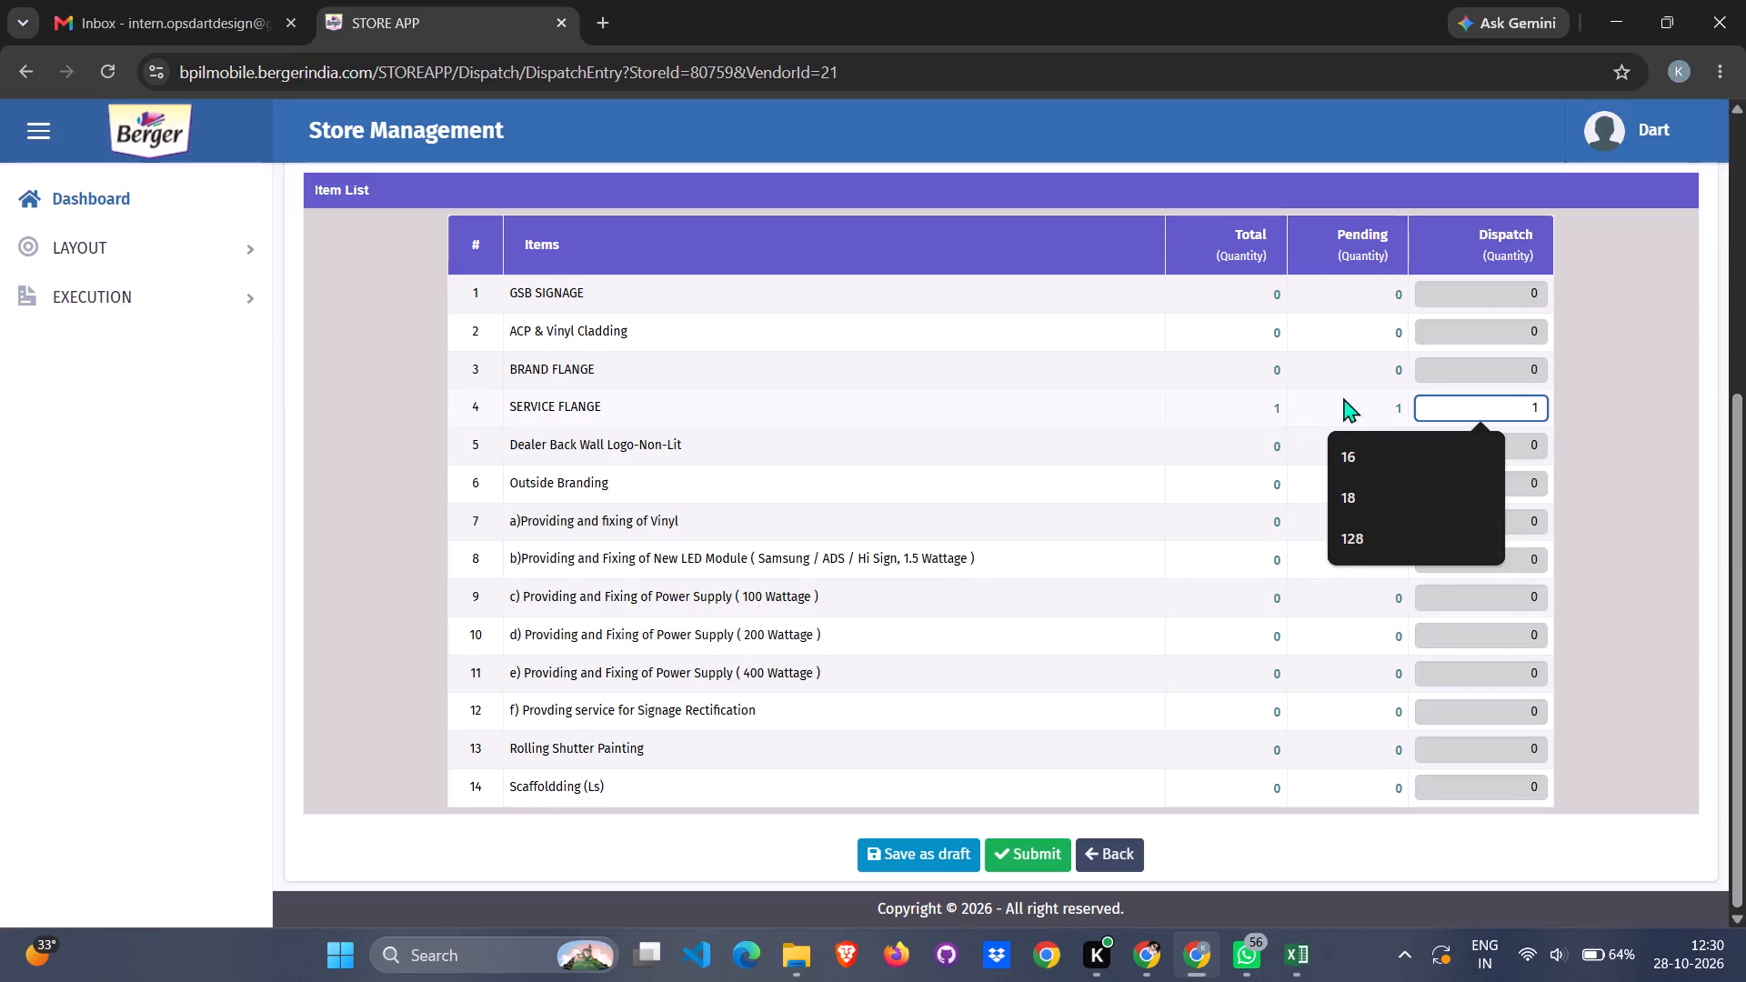
{"action": "left_click", "coordinate": [1312, 397]}
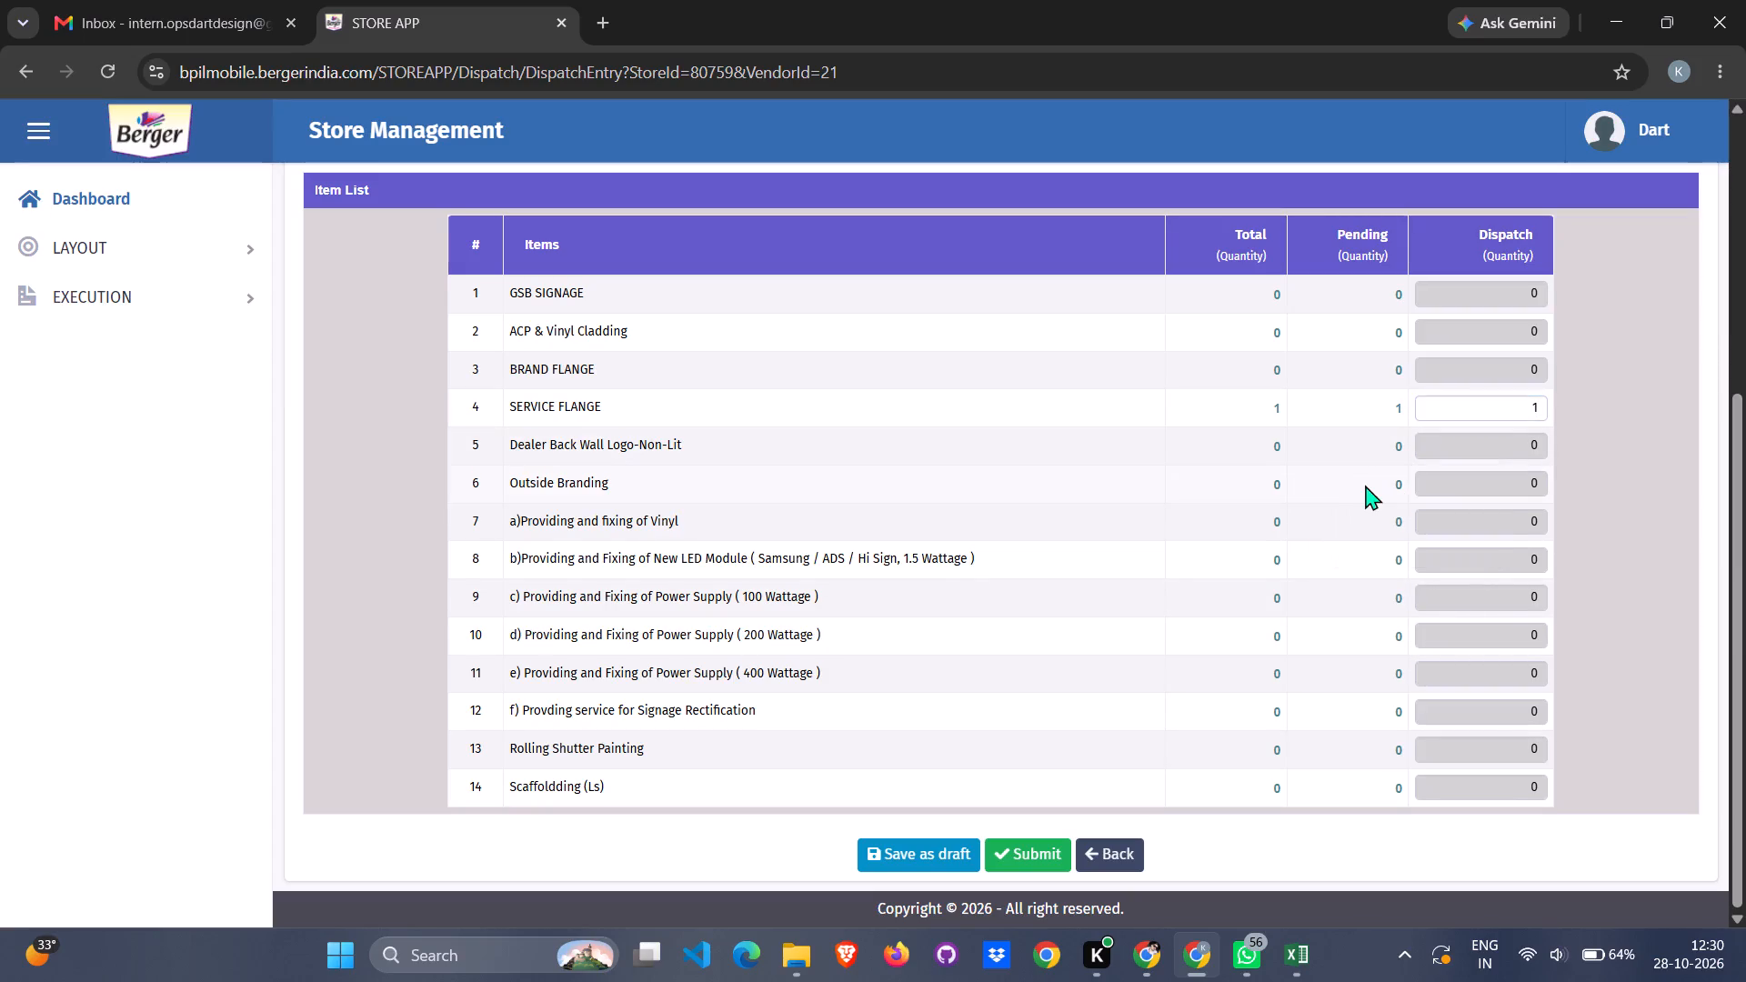
Review the RUDRAKSH TRADERS dispatch entry, checking the store details, dispatch date, transport contact and item quantities.
{"action": "scroll", "coordinate": [1309, 501], "scroll_direction": "up", "scroll_amount": 6}
{"action": "scroll", "coordinate": [1316, 506], "scroll_direction": "down", "scroll_amount": 5}
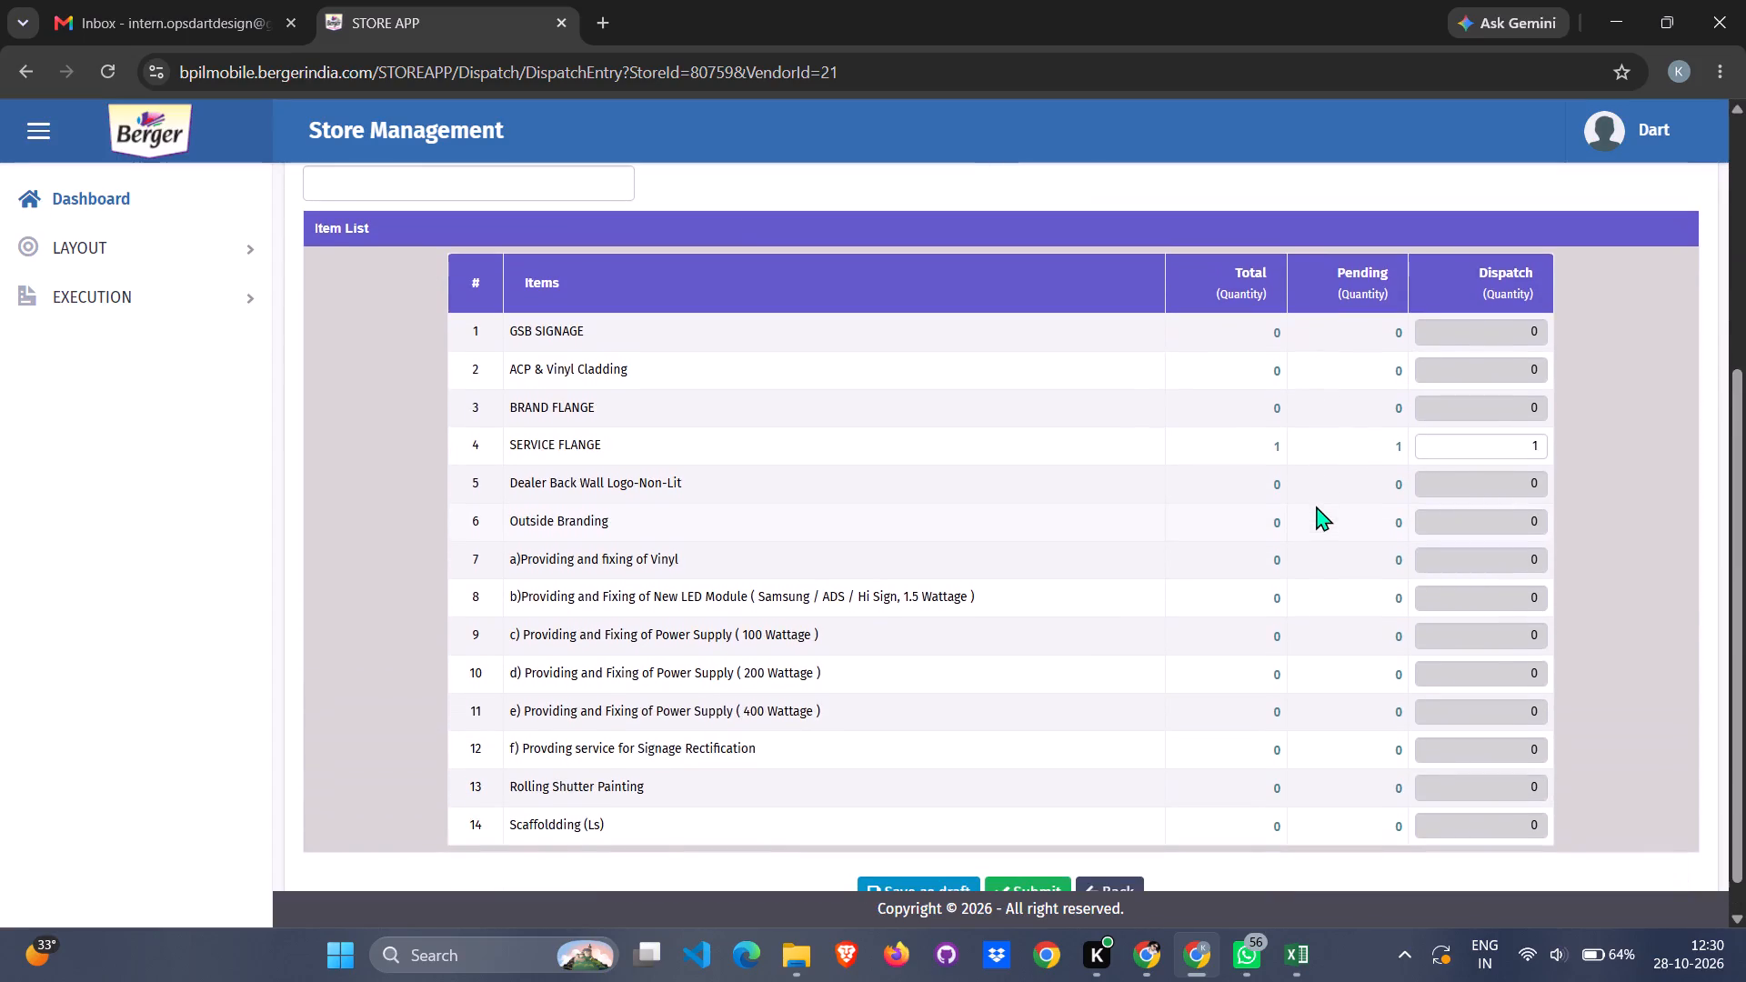
{"action": "scroll", "coordinate": [1316, 506], "scroll_direction": "up", "scroll_amount": 10}
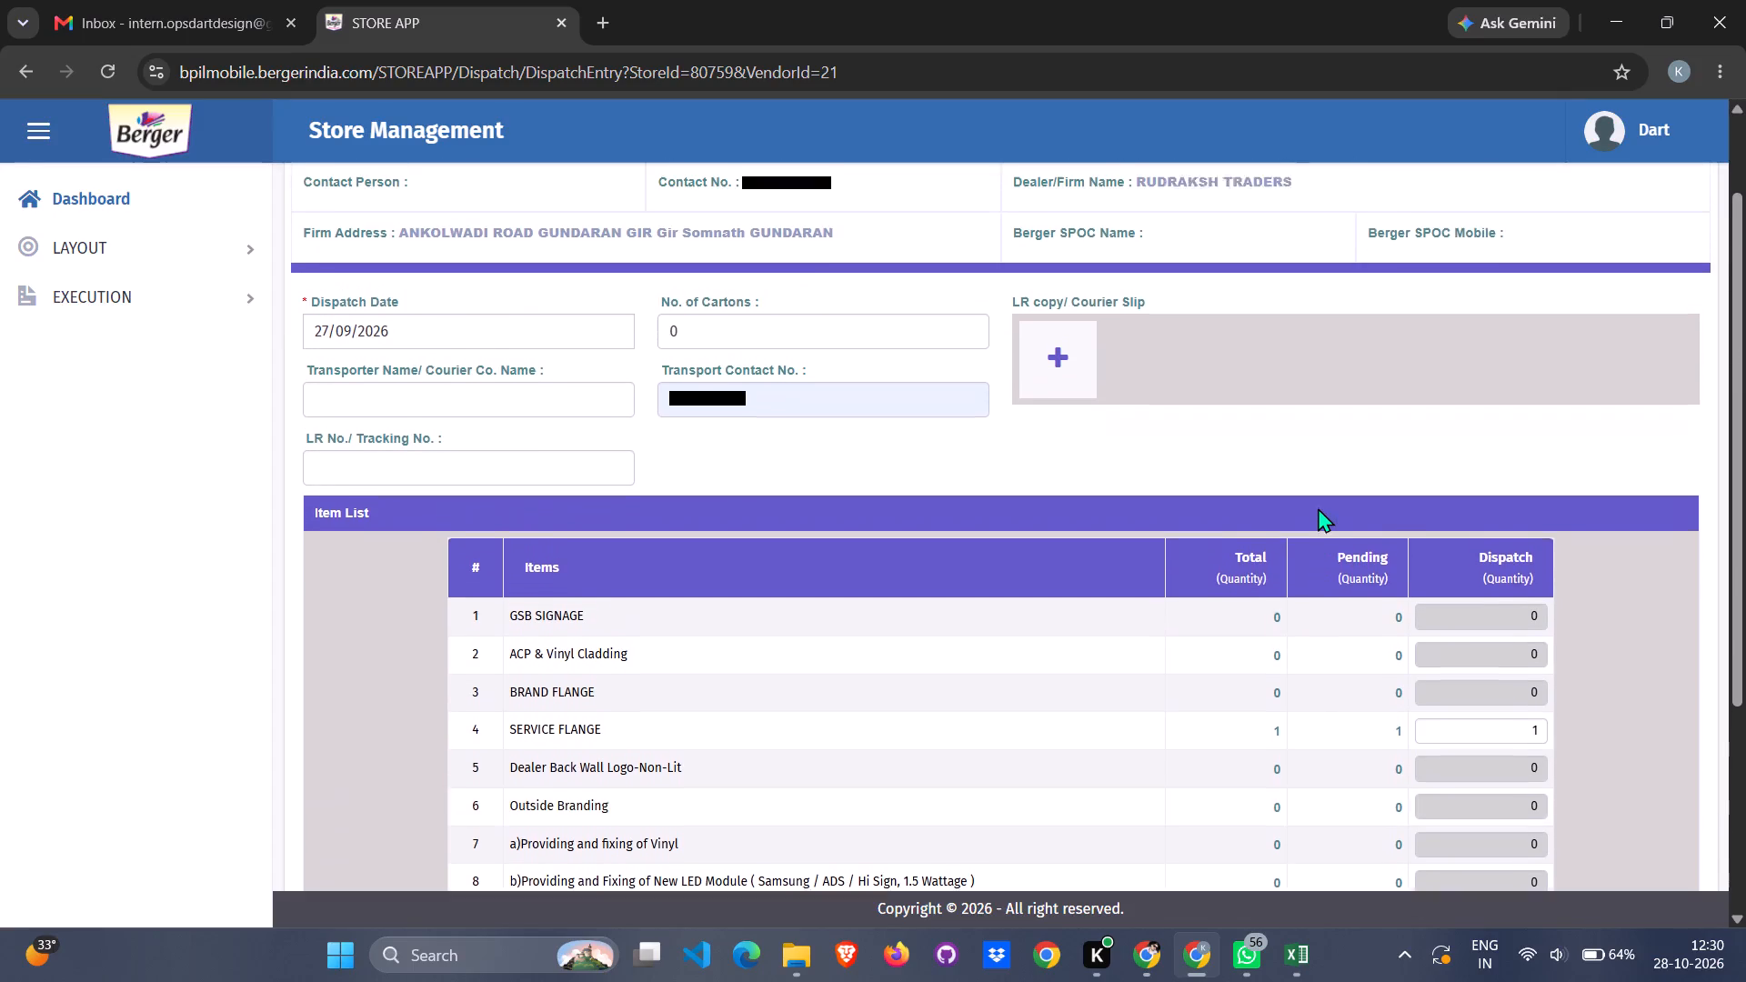
{"action": "scroll", "coordinate": [1318, 512], "scroll_direction": "up", "scroll_amount": 4}
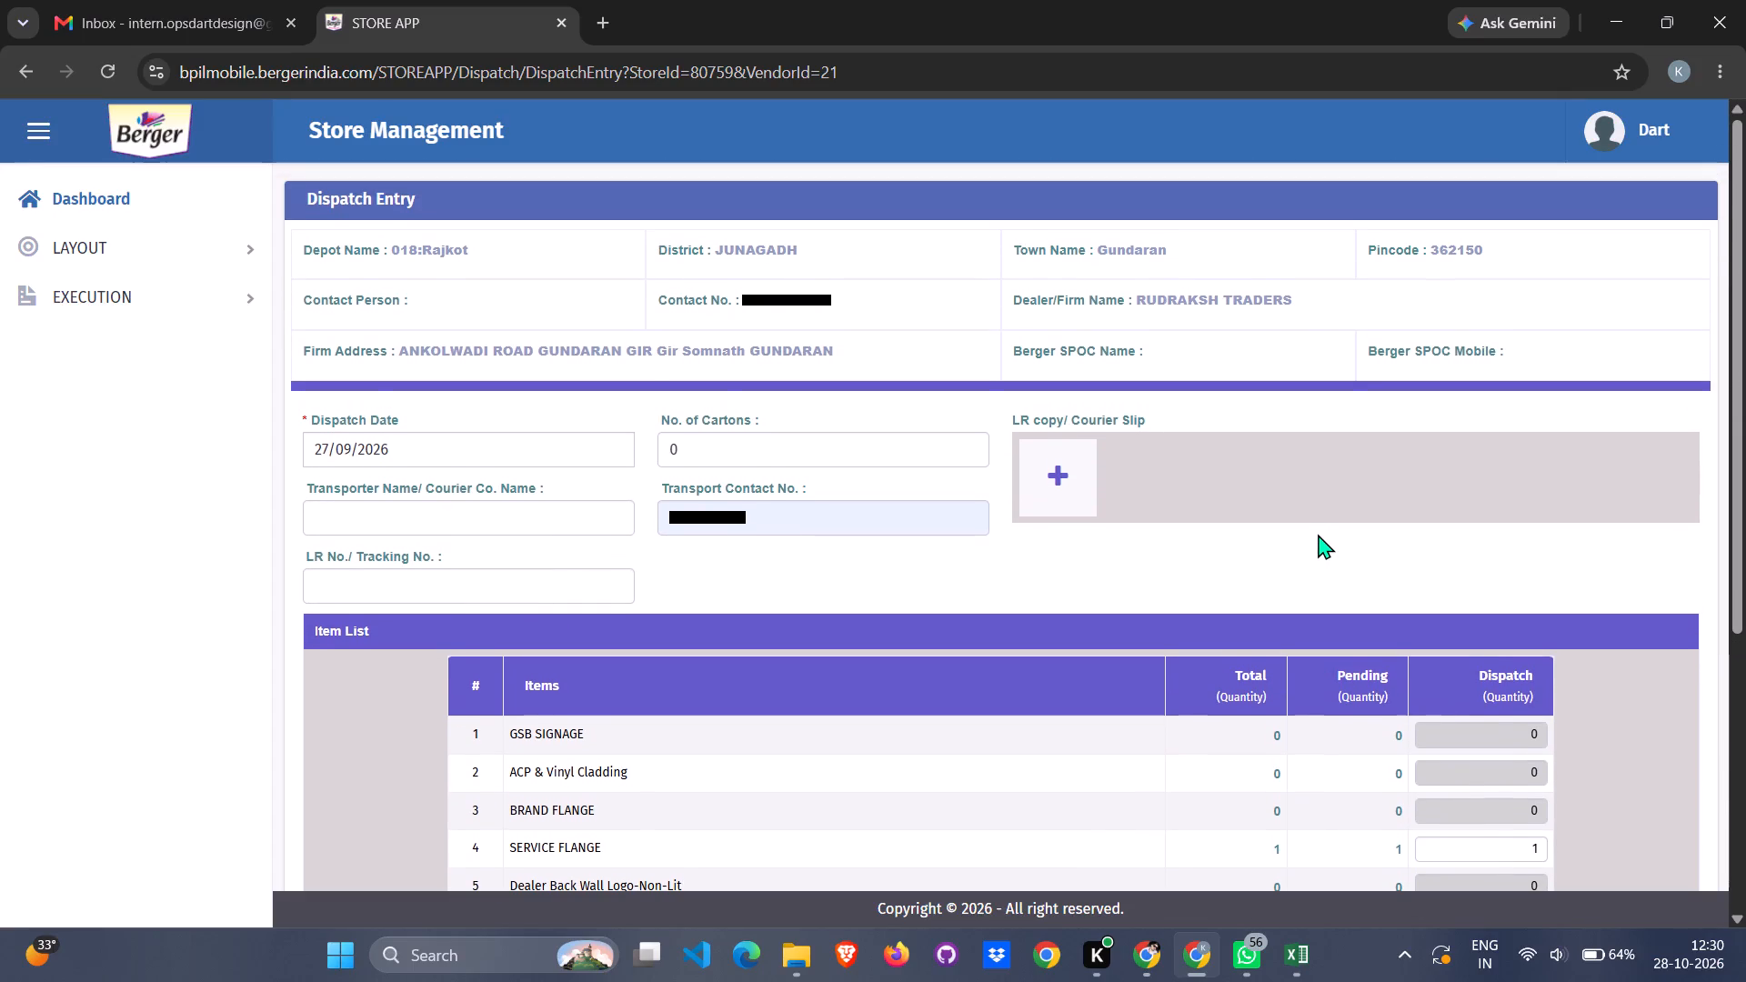
{"action": "scroll", "coordinate": [1318, 534], "scroll_direction": "down", "scroll_amount": 14}
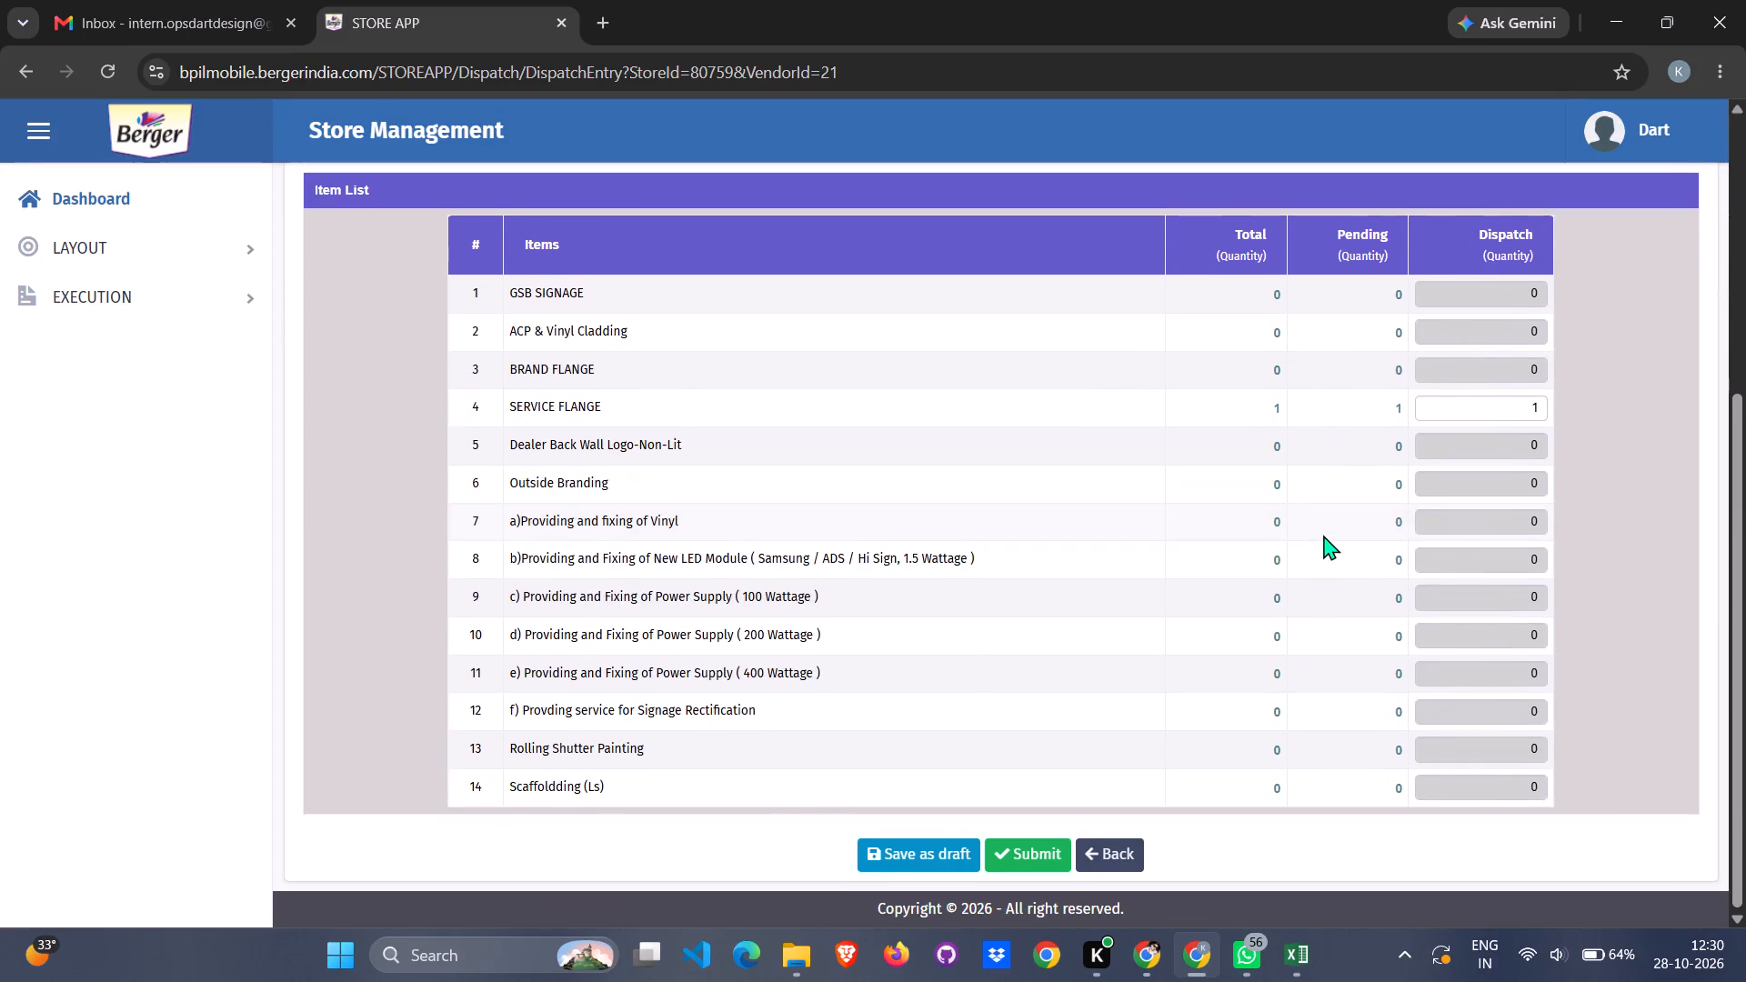
{"action": "scroll", "coordinate": [1323, 535], "scroll_direction": "up", "scroll_amount": 6}
{"action": "scroll", "coordinate": [1323, 535], "scroll_direction": "down", "scroll_amount": 4}
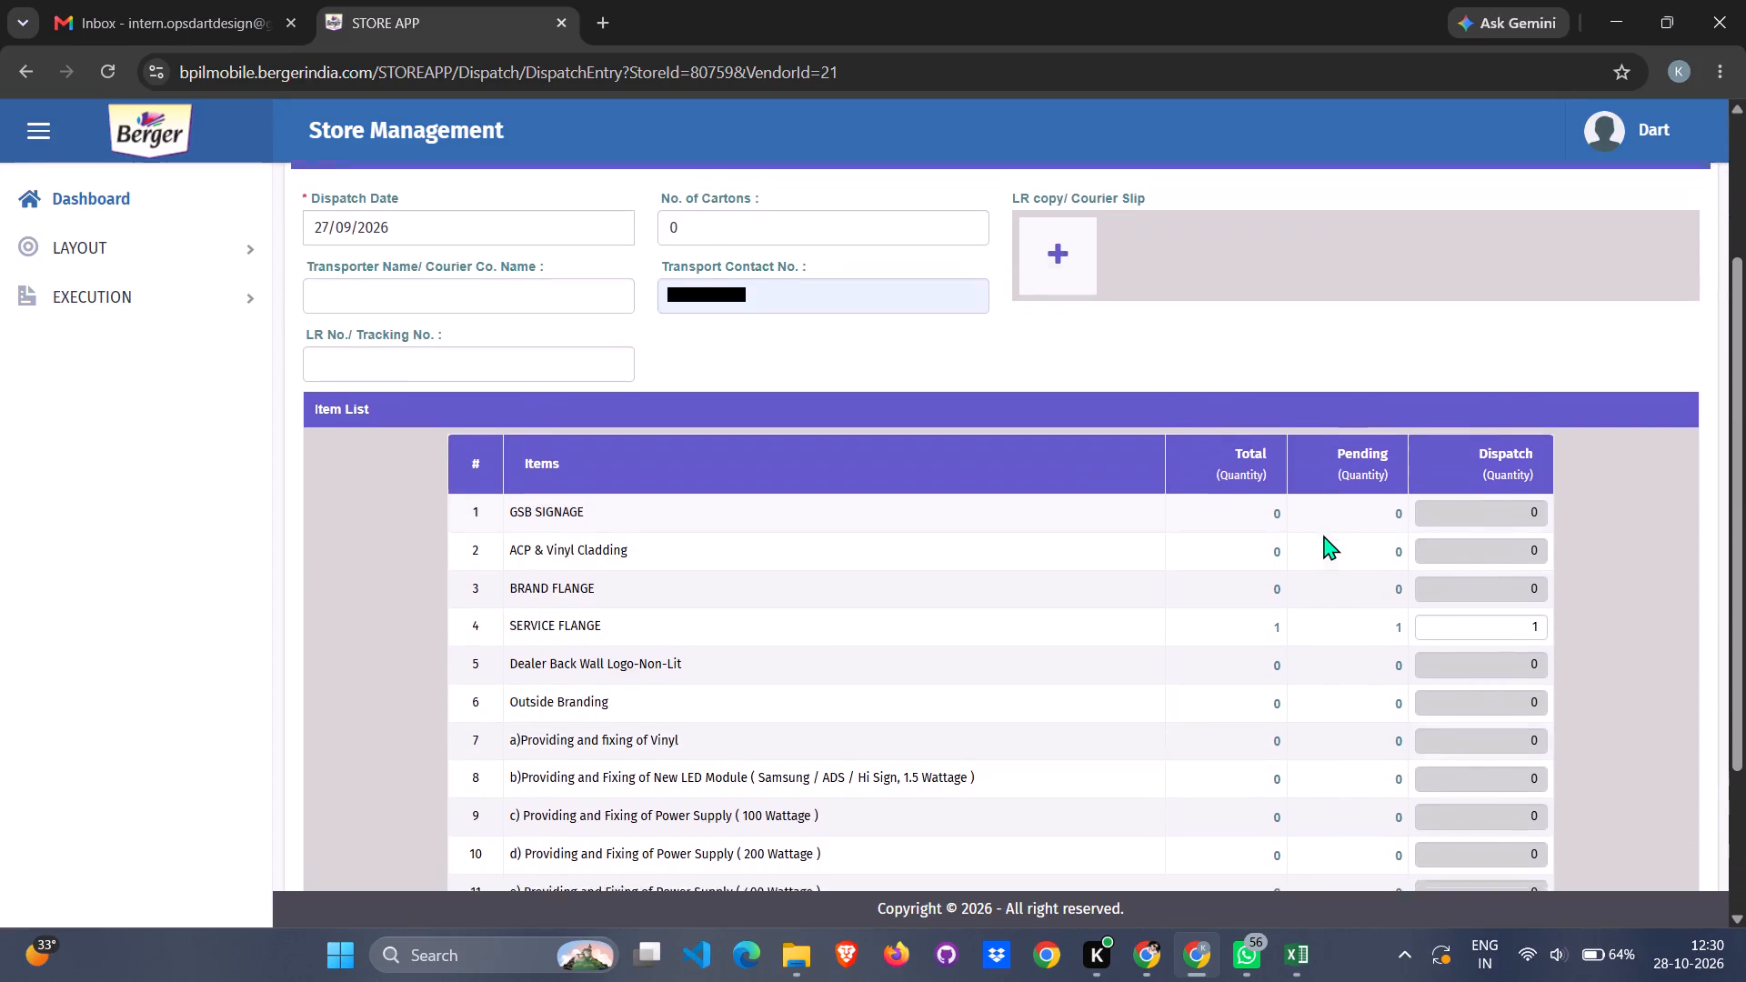
{"action": "scroll", "coordinate": [1323, 535], "scroll_direction": "down", "scroll_amount": 7}
{"action": "scroll", "coordinate": [1323, 535], "scroll_direction": "up", "scroll_amount": 13}
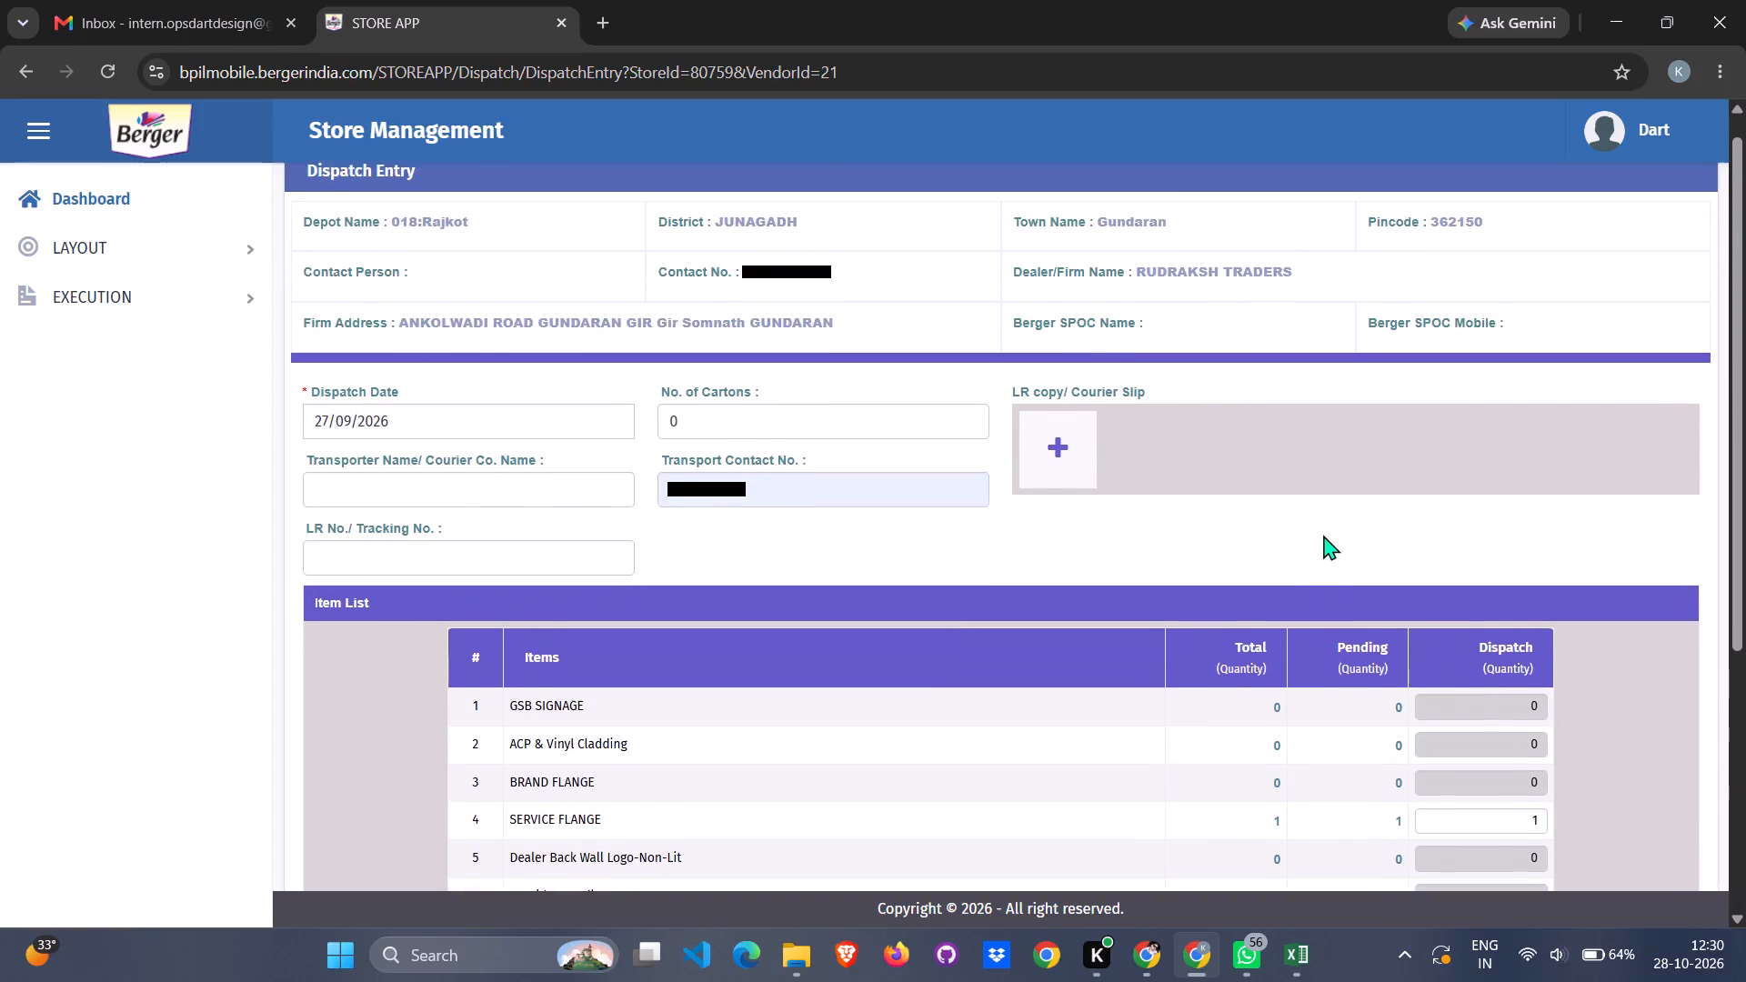
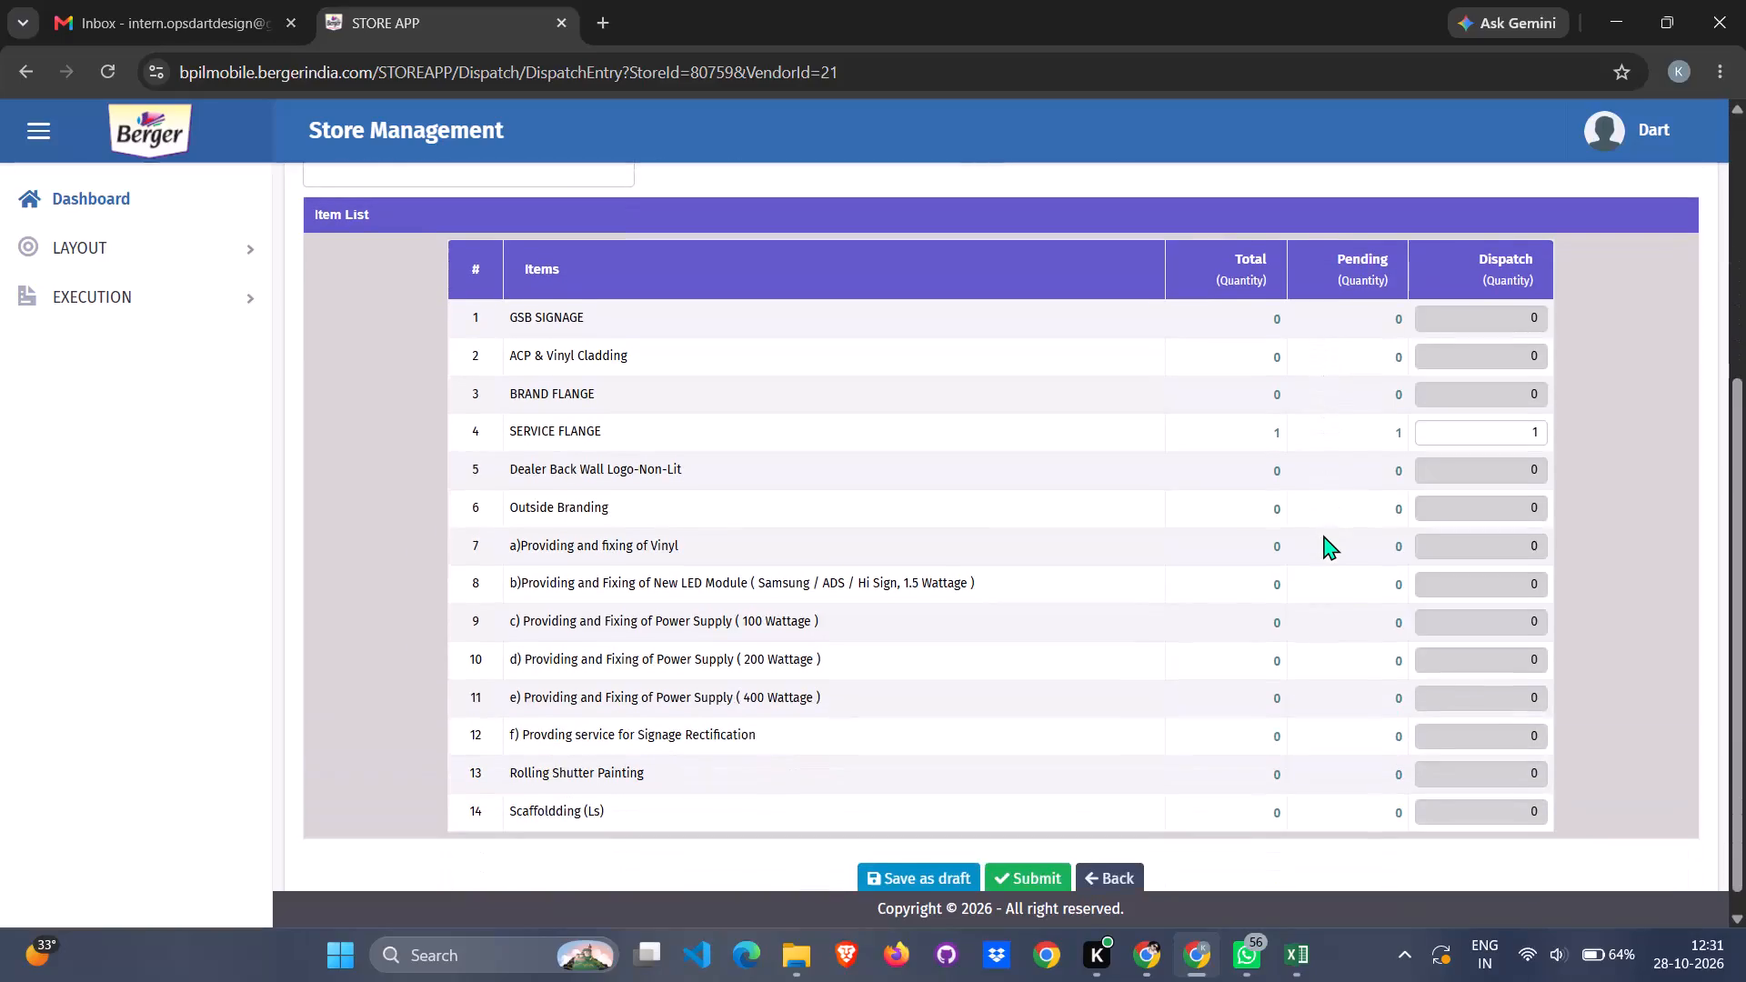
Submit the RUDRAKSH TRADERS dispatch entry and acknowledge its completion.
{"action": "scroll", "coordinate": [1323, 535], "scroll_direction": "down", "scroll_amount": 3}
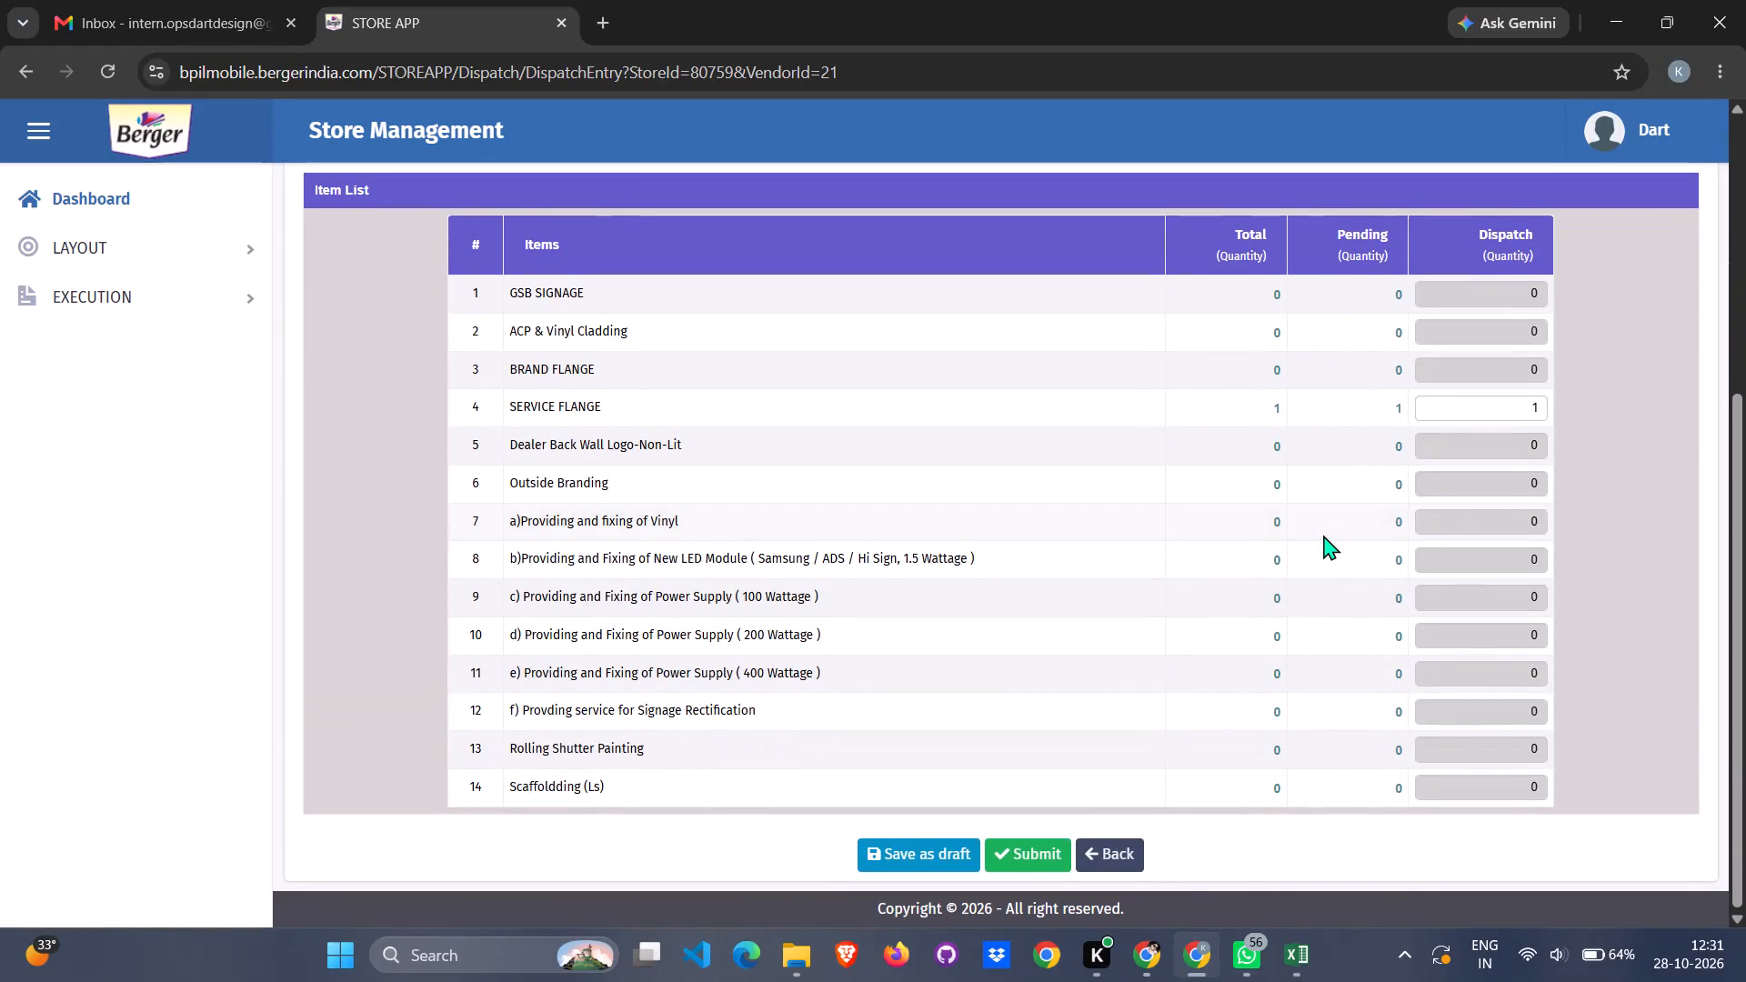
{"action": "scroll", "coordinate": [1323, 535], "scroll_direction": "down", "scroll_amount": 4}
{"action": "left_click", "coordinate": [1034, 845]}
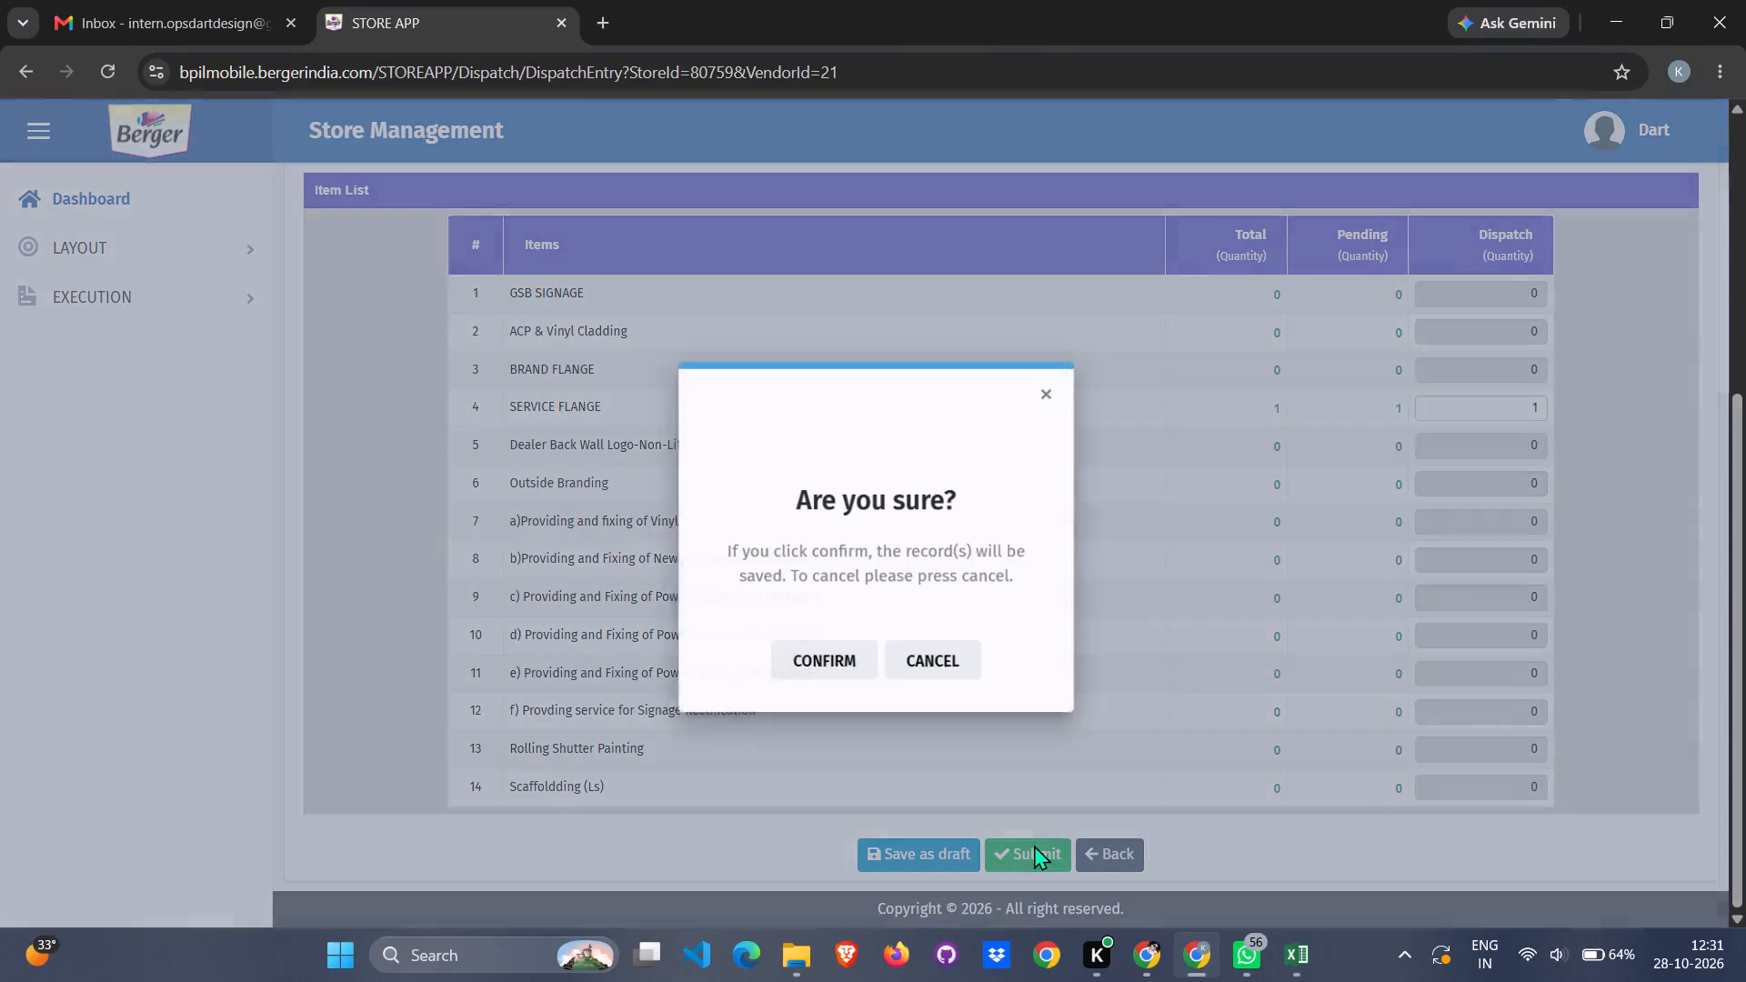
{"action": "left_click", "coordinate": [835, 628]}
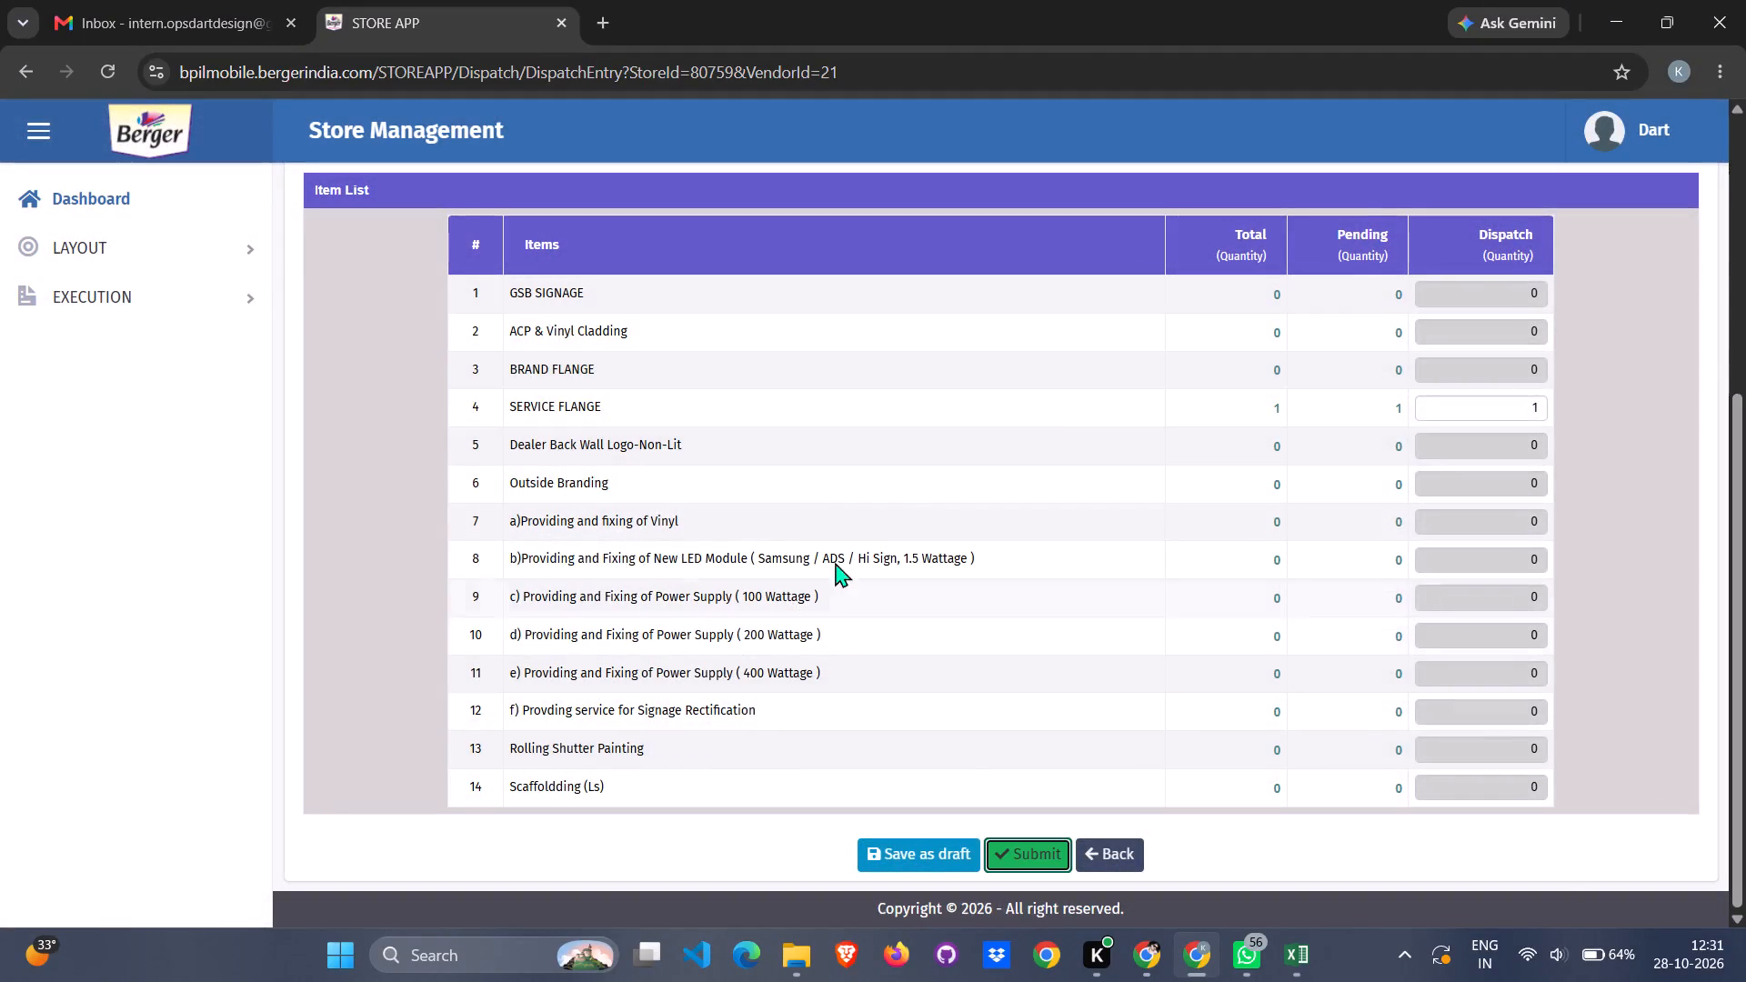
{"action": "scroll", "coordinate": [834, 501], "scroll_direction": "up", "scroll_amount": 6}
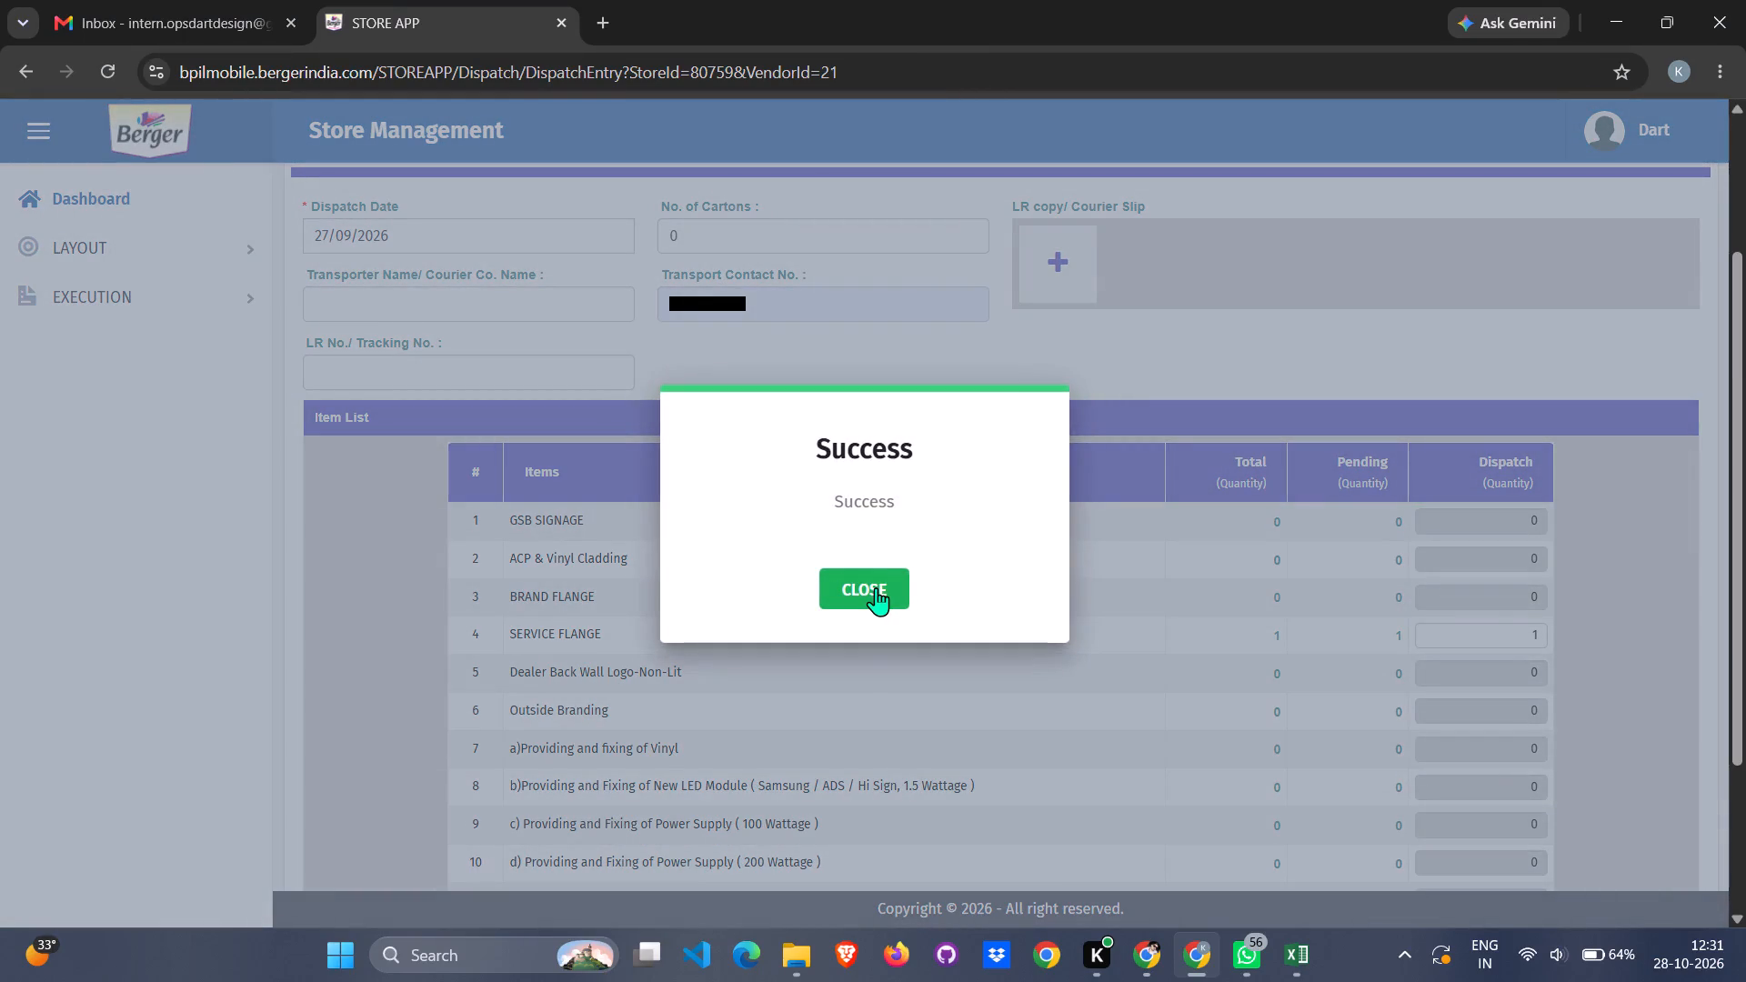
{"action": "left_click", "coordinate": [876, 587]}
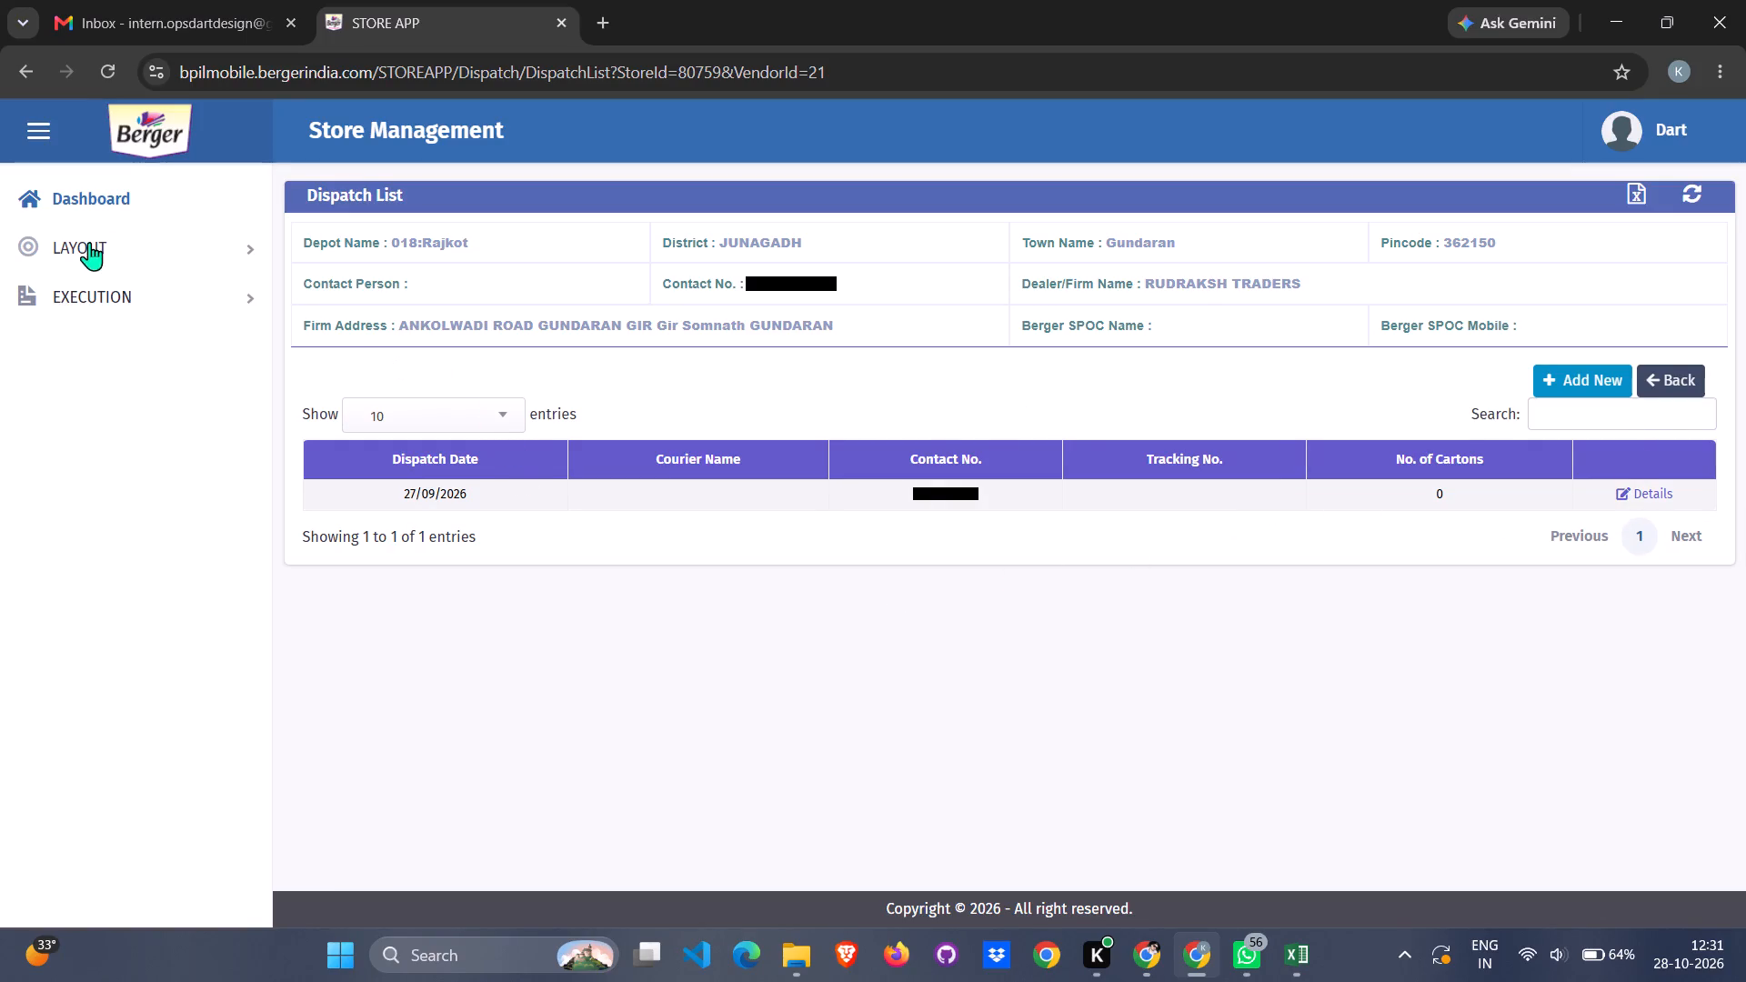
Open the Dispatch Items store list under Execution.
{"action": "left_click", "coordinate": [111, 293]}
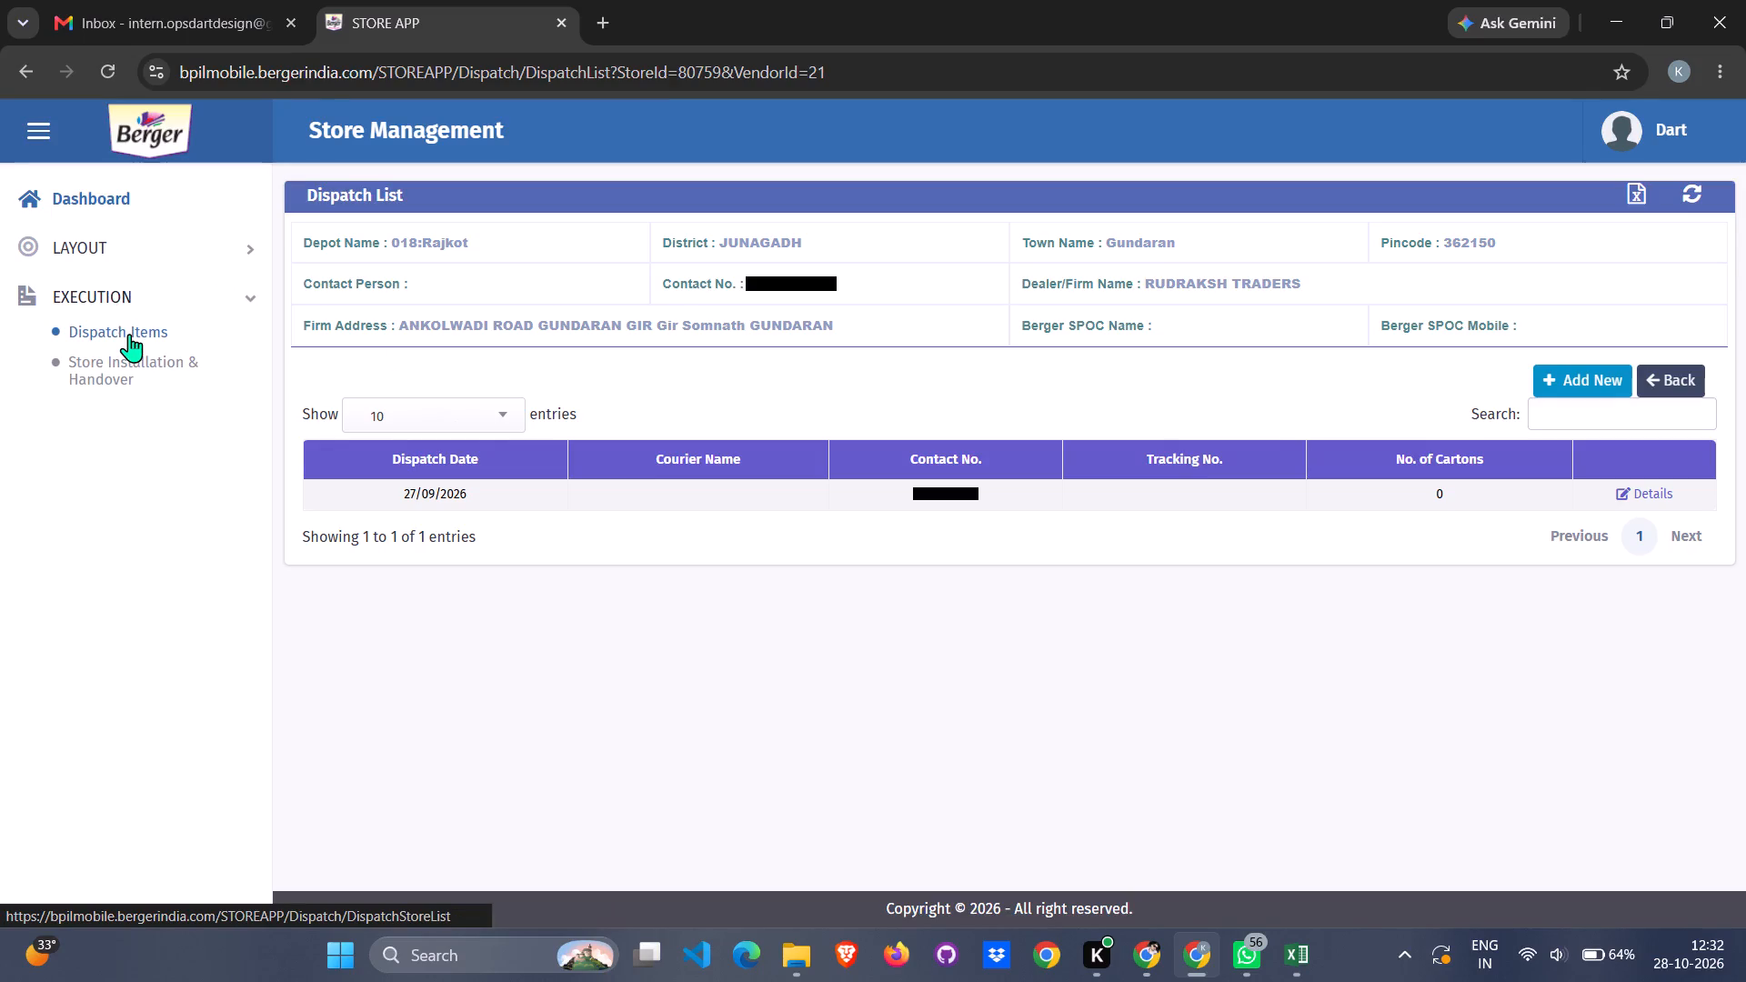
{"action": "left_click", "coordinate": [129, 334]}
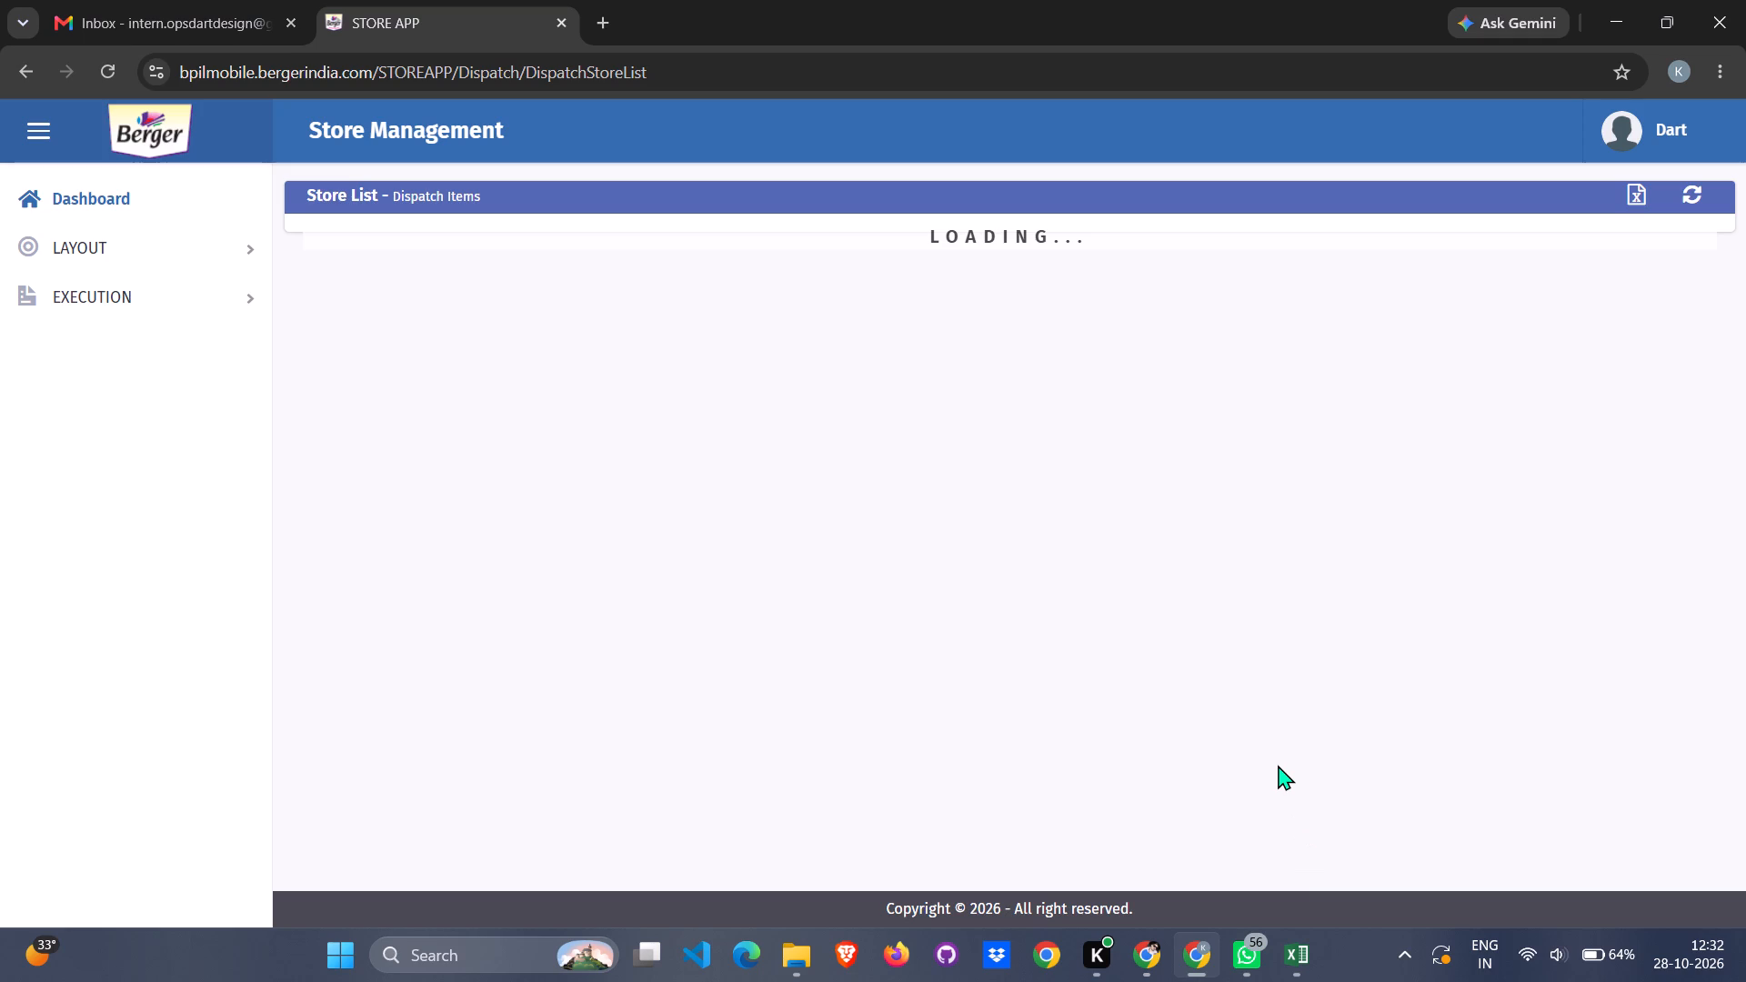
In Excel, search the West Summary's dealer name column F for KRISHNA and select the Krishna senetory & hw cell.
{"action": "left_click", "coordinate": [1296, 957]}
{"action": "scroll", "coordinate": [641, 617], "scroll_direction": "right", "scroll_amount": 11}
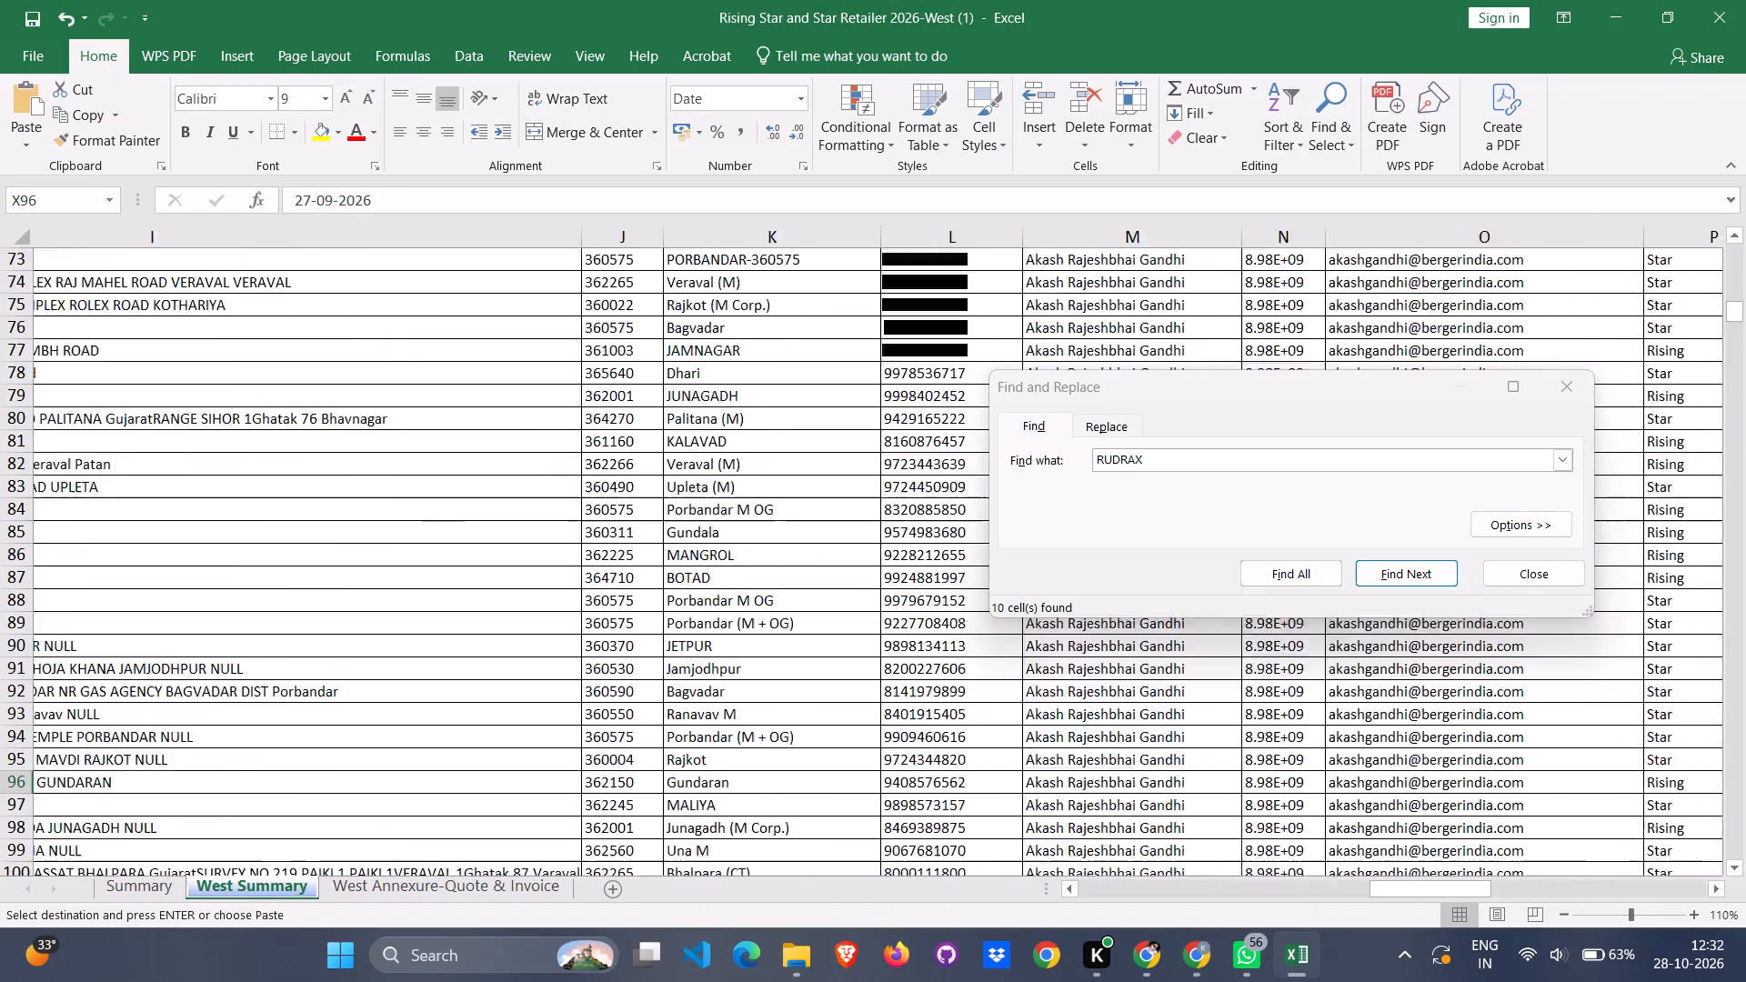
{"action": "left_click", "coordinate": [848, 235]}
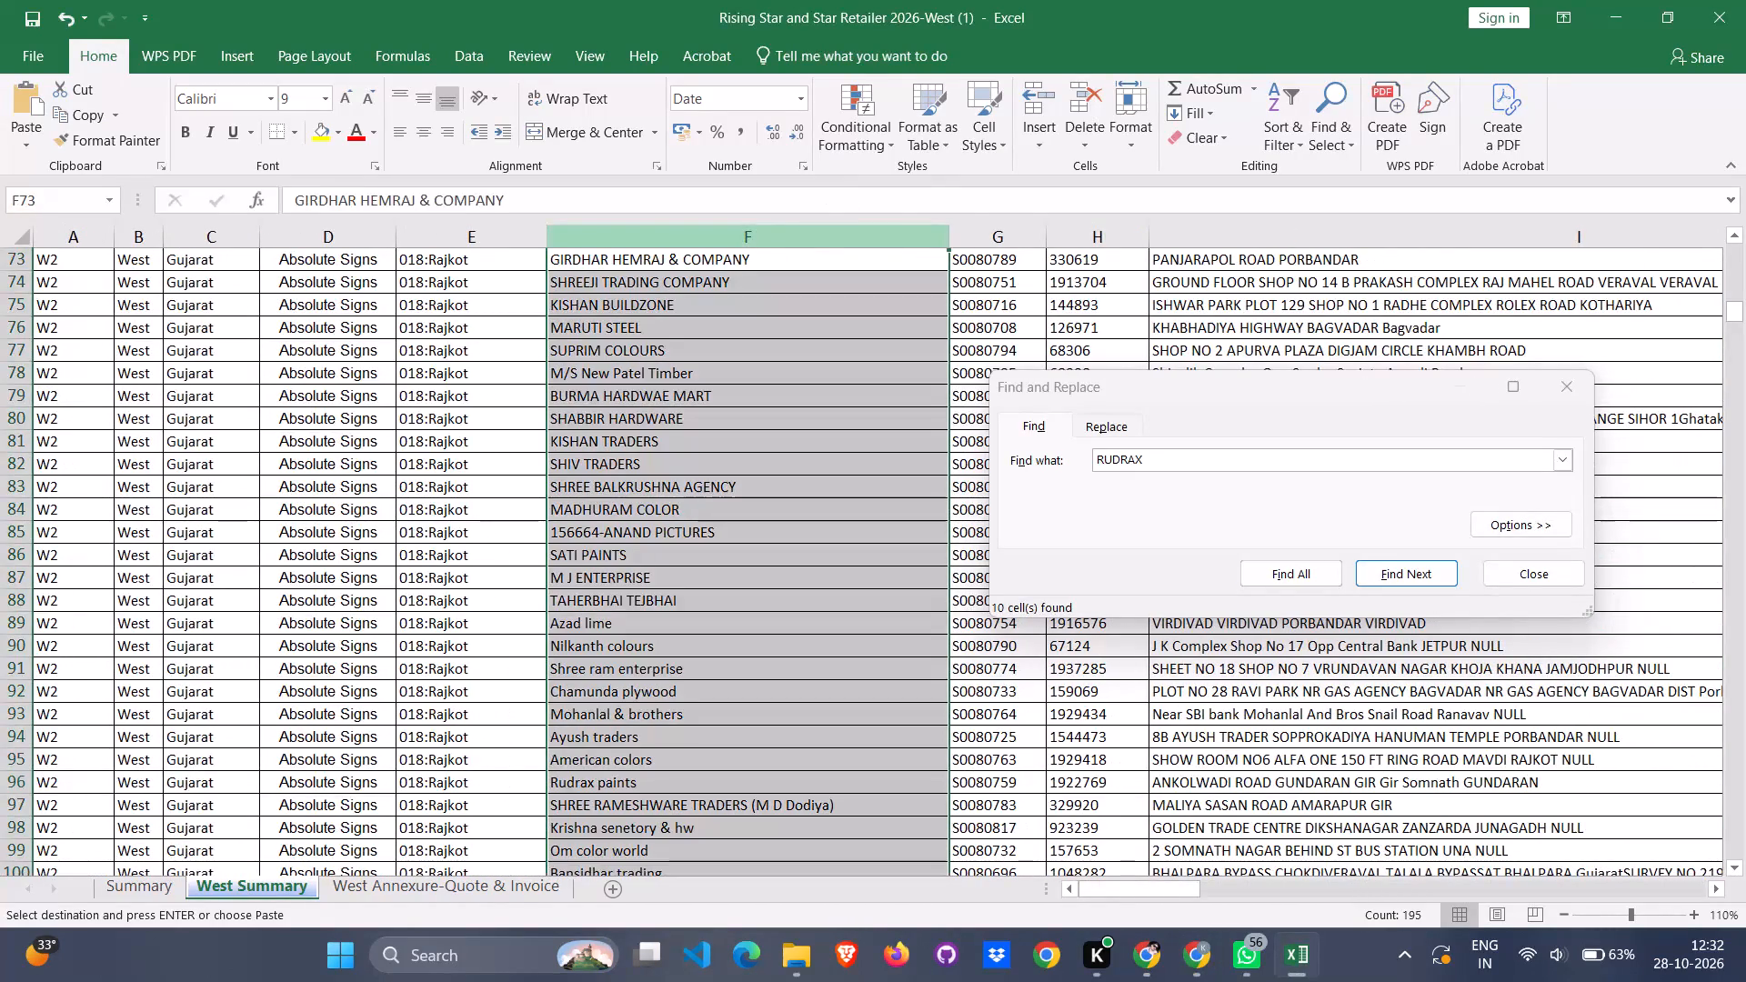
{"action": "left_click", "coordinate": [1201, 453]}
{"action": "key", "text": "BackSpace"}
{"action": "key", "text": "BackSpace"}
{"action": "key", "text": "BackSpace"}
{"action": "key", "text": "BackSpace"}
{"action": "key", "text": "BackSpace"}
{"action": "key", "text": "BackSpace"}
{"action": "key", "text": "BackSpace"}
{"action": "key", "text": "BackSpace"}
{"action": "key", "text": "BackSpace"}
{"action": "key", "text": "BackSpace"}
{"action": "key", "text": "BackSpace"}
{"action": "key", "text": "BackSpace"}
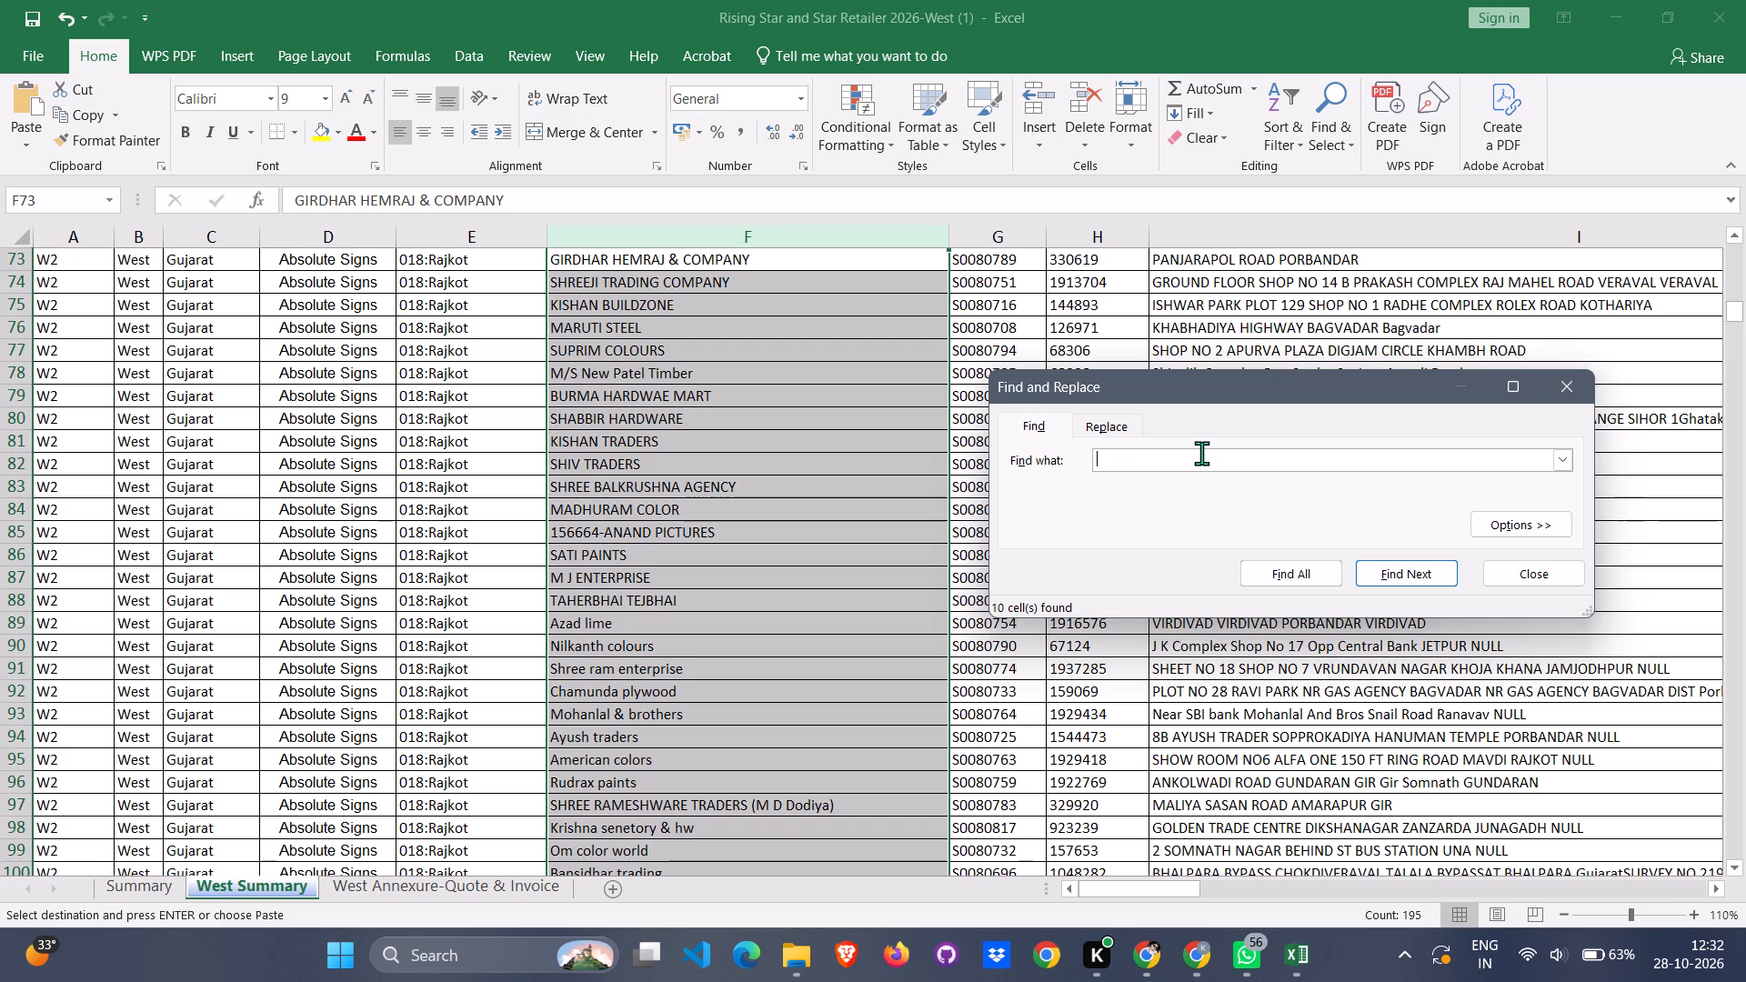
{"action": "type", "text": "KRISHNA"}
{"action": "key", "text": "space"}
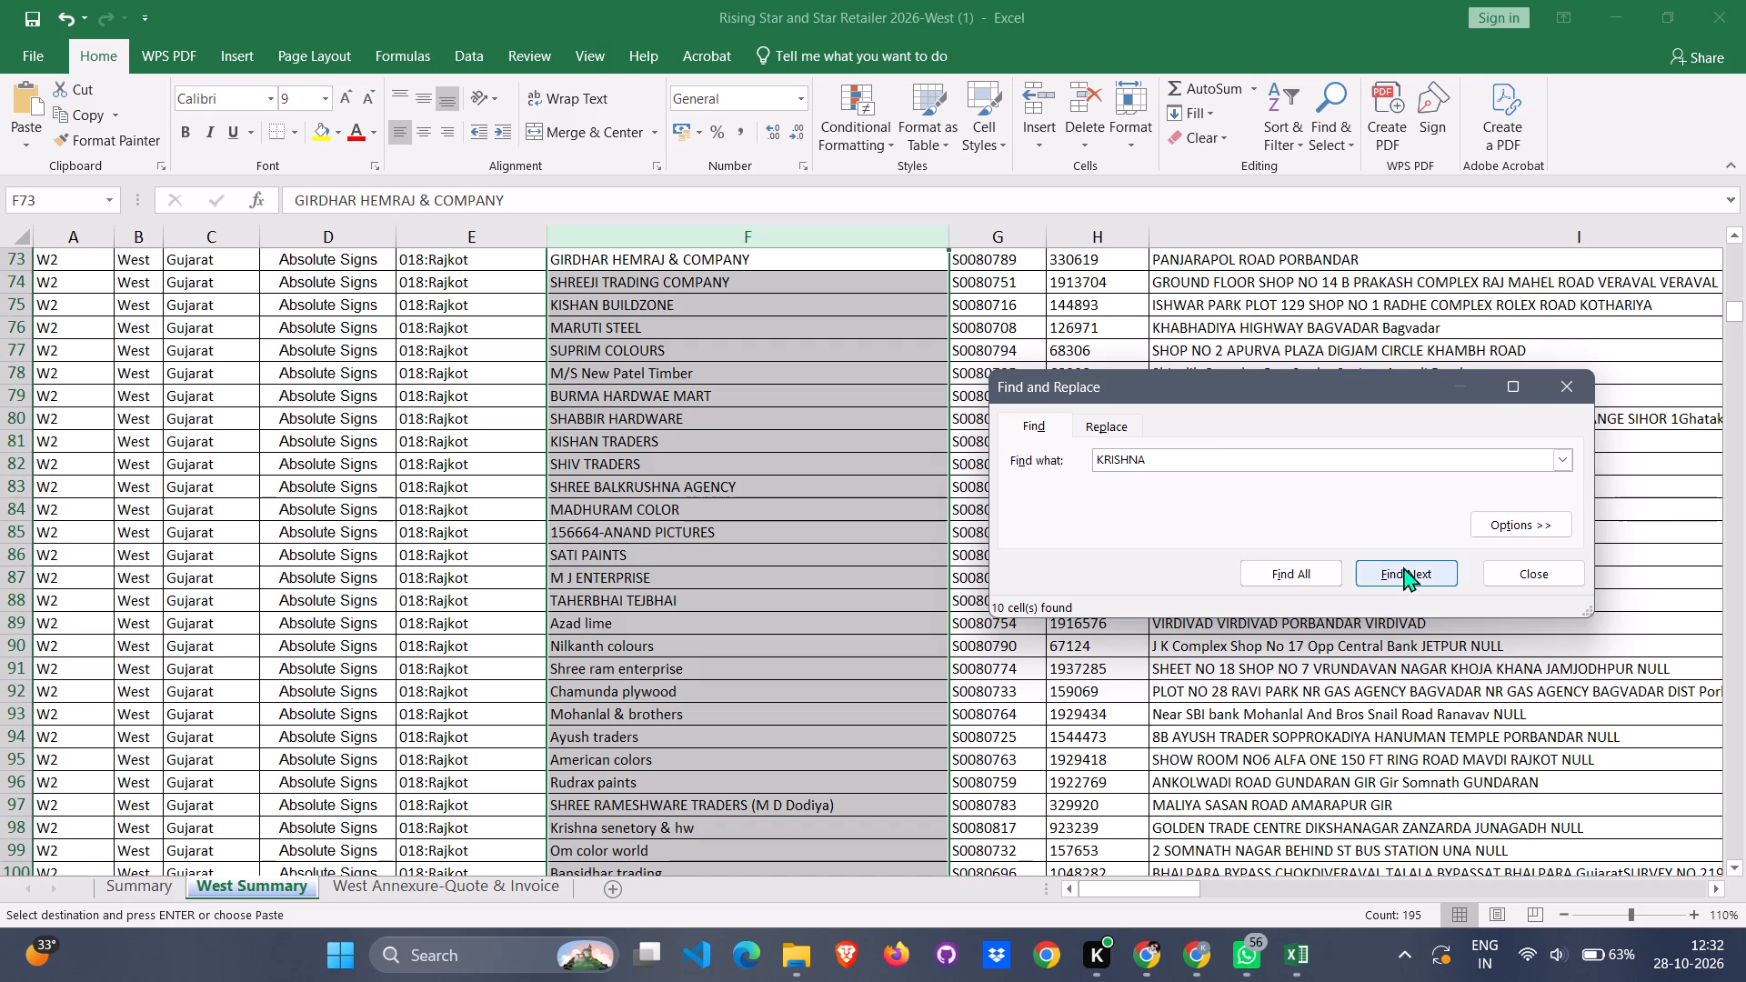
{"action": "left_click", "coordinate": [1403, 566]}
{"action": "scroll", "coordinate": [810, 683], "scroll_direction": "down", "scroll_amount": 2}
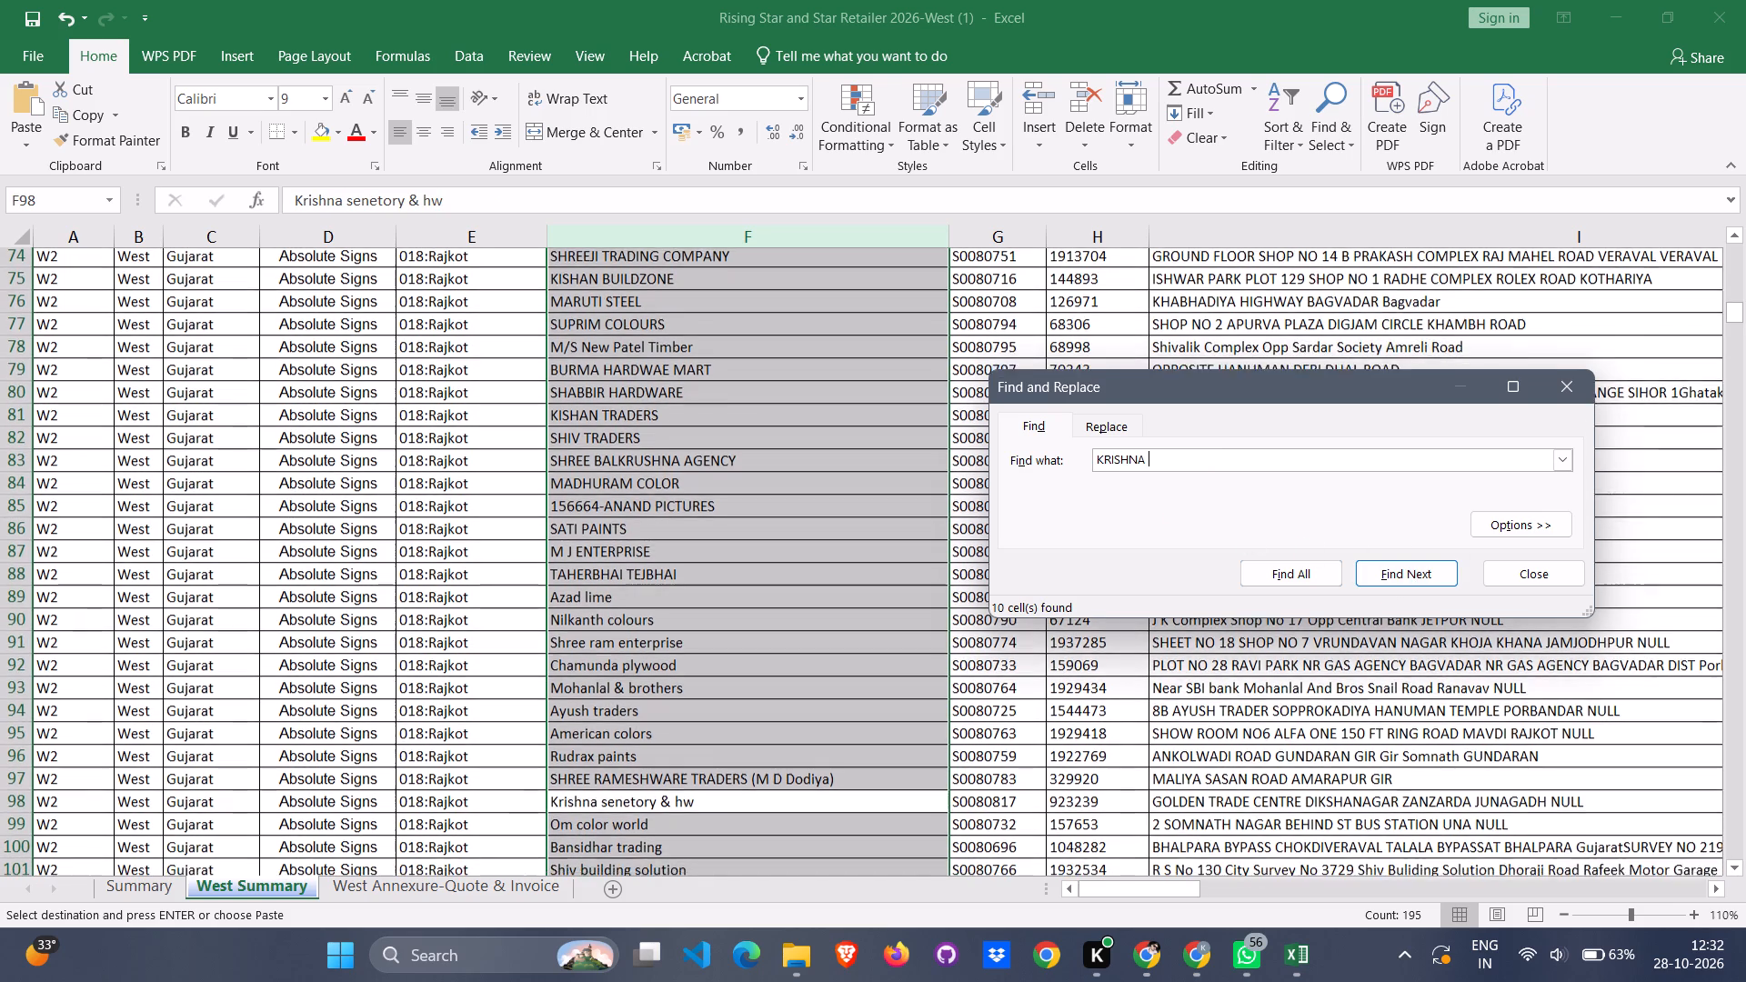
{"action": "scroll", "coordinate": [810, 683], "scroll_direction": "down", "scroll_amount": 1}
{"action": "left_click", "coordinate": [793, 756]}
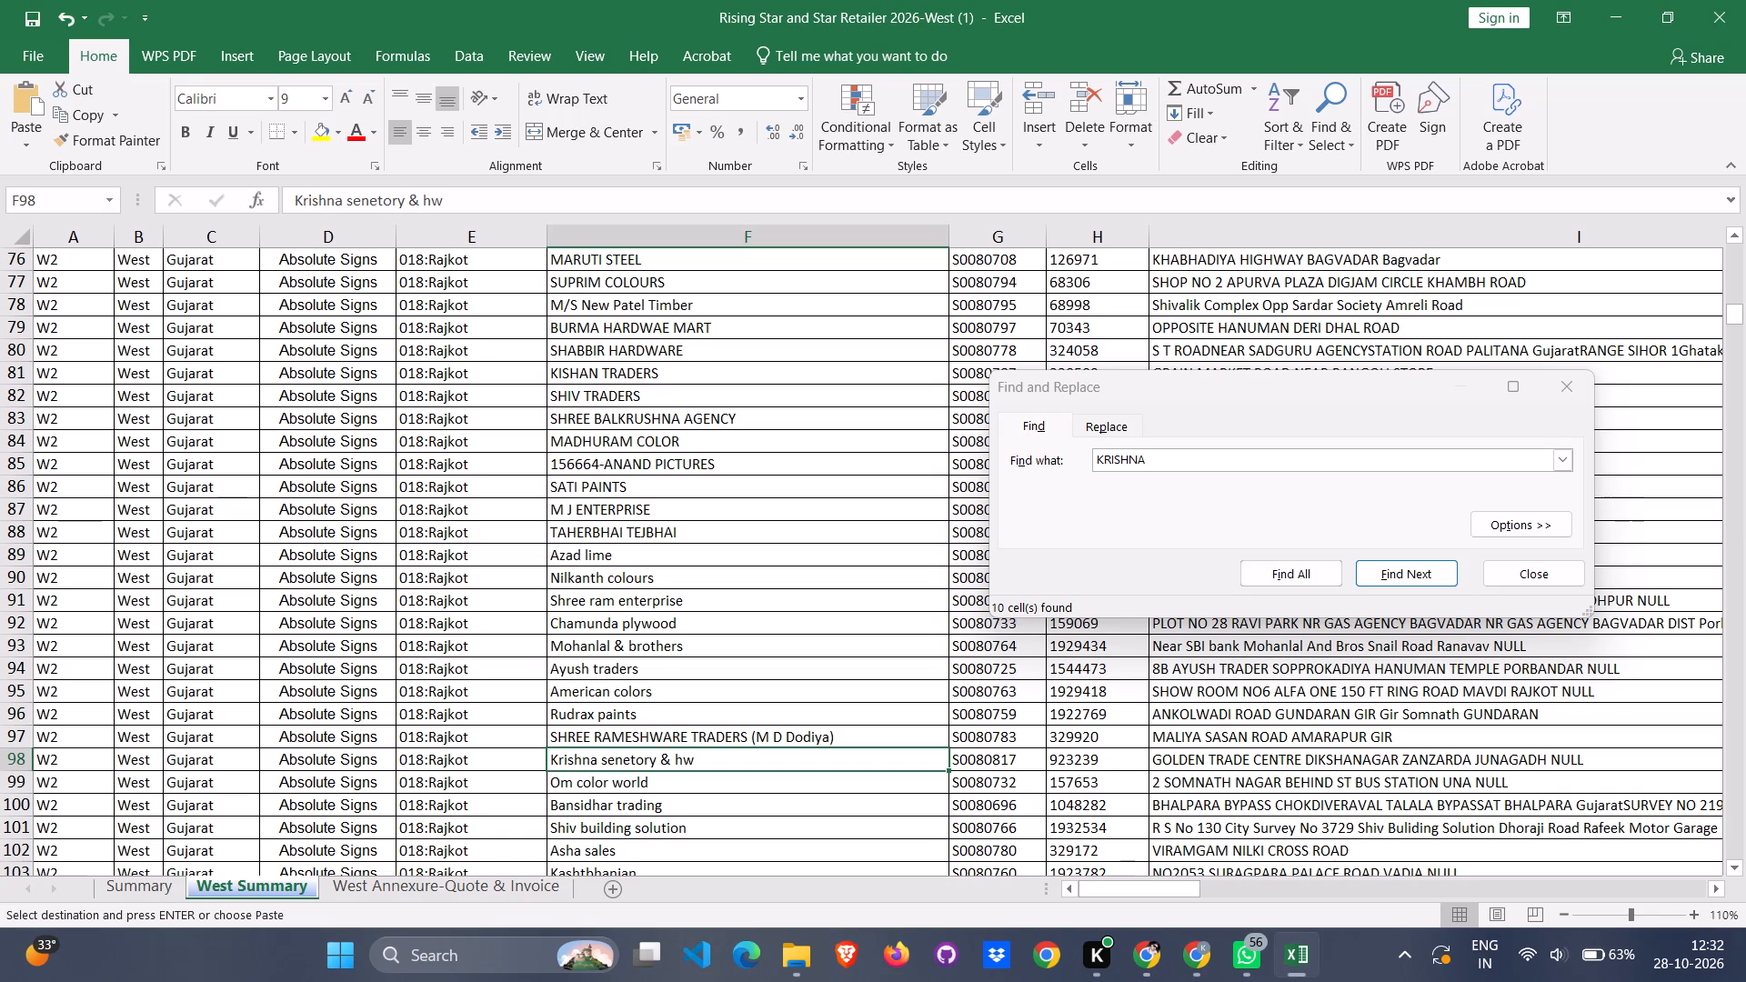
Copy the Krishna senetory & hw store code S0080817 and search the Dispatch Items store list for it in Chrome.
{"action": "left_click", "coordinate": [988, 760]}
{"action": "key", "text": "ctrl+c"}
{"action": "left_click", "coordinate": [1196, 964]}
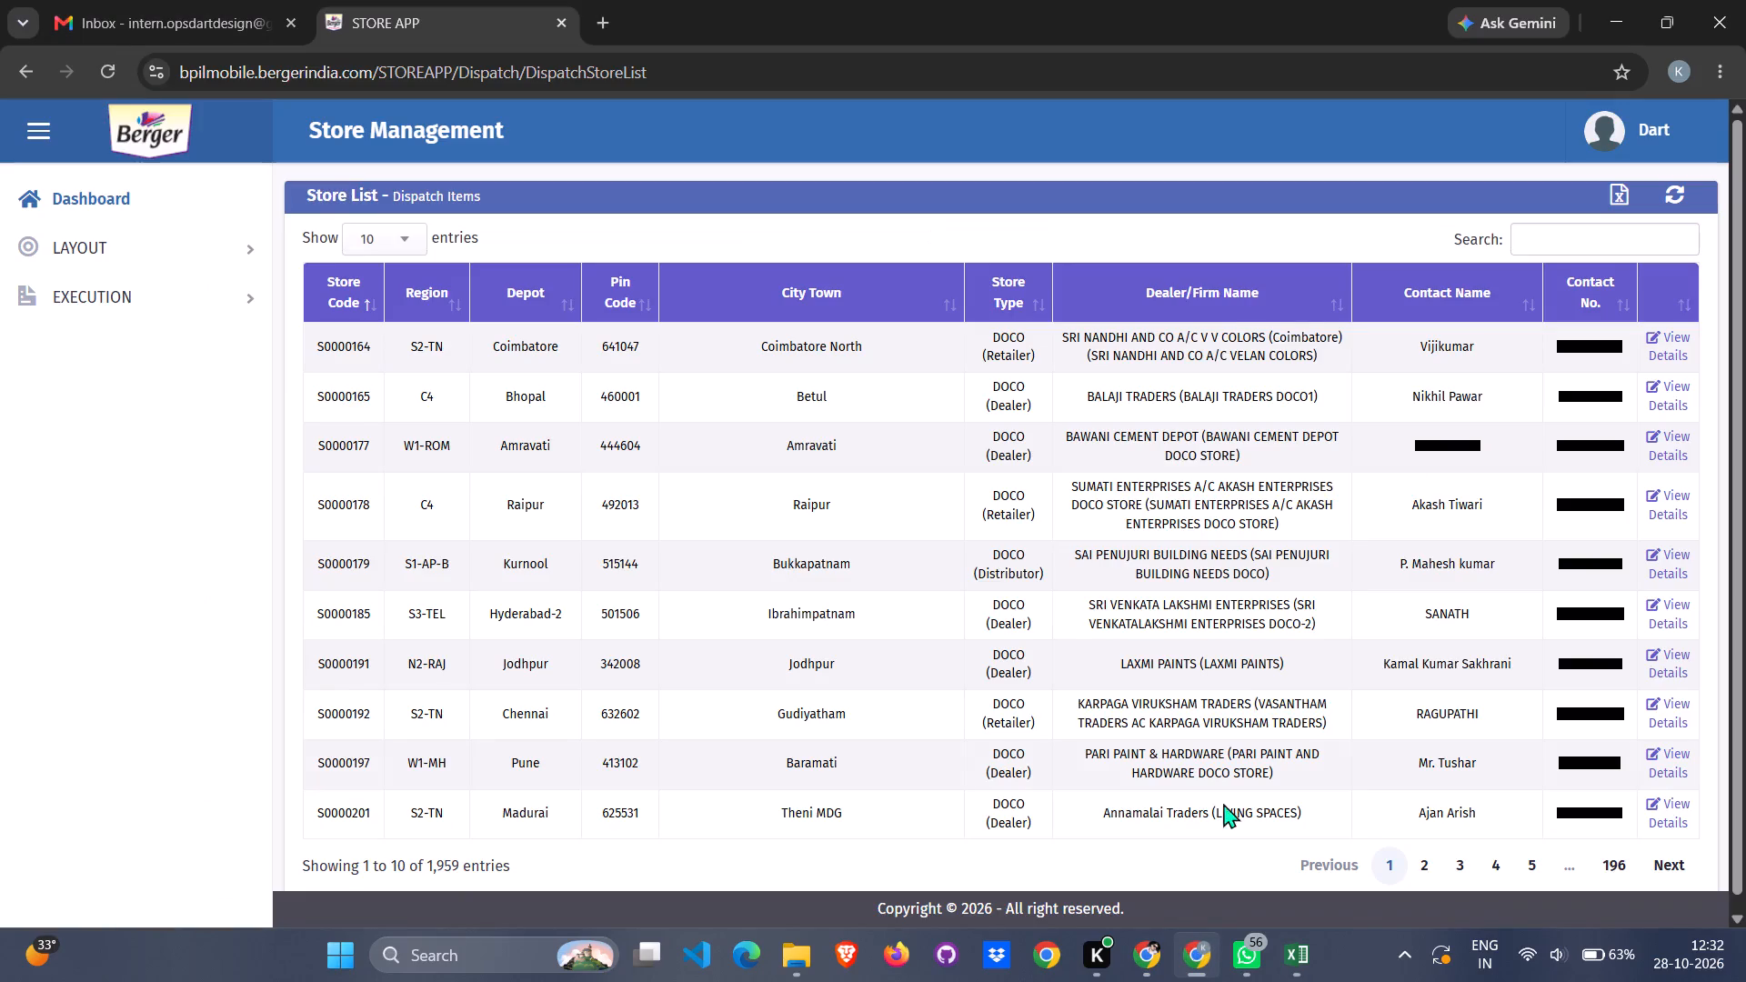
{"action": "left_click", "coordinate": [1586, 241]}
{"action": "key", "text": "ctrl+v"}
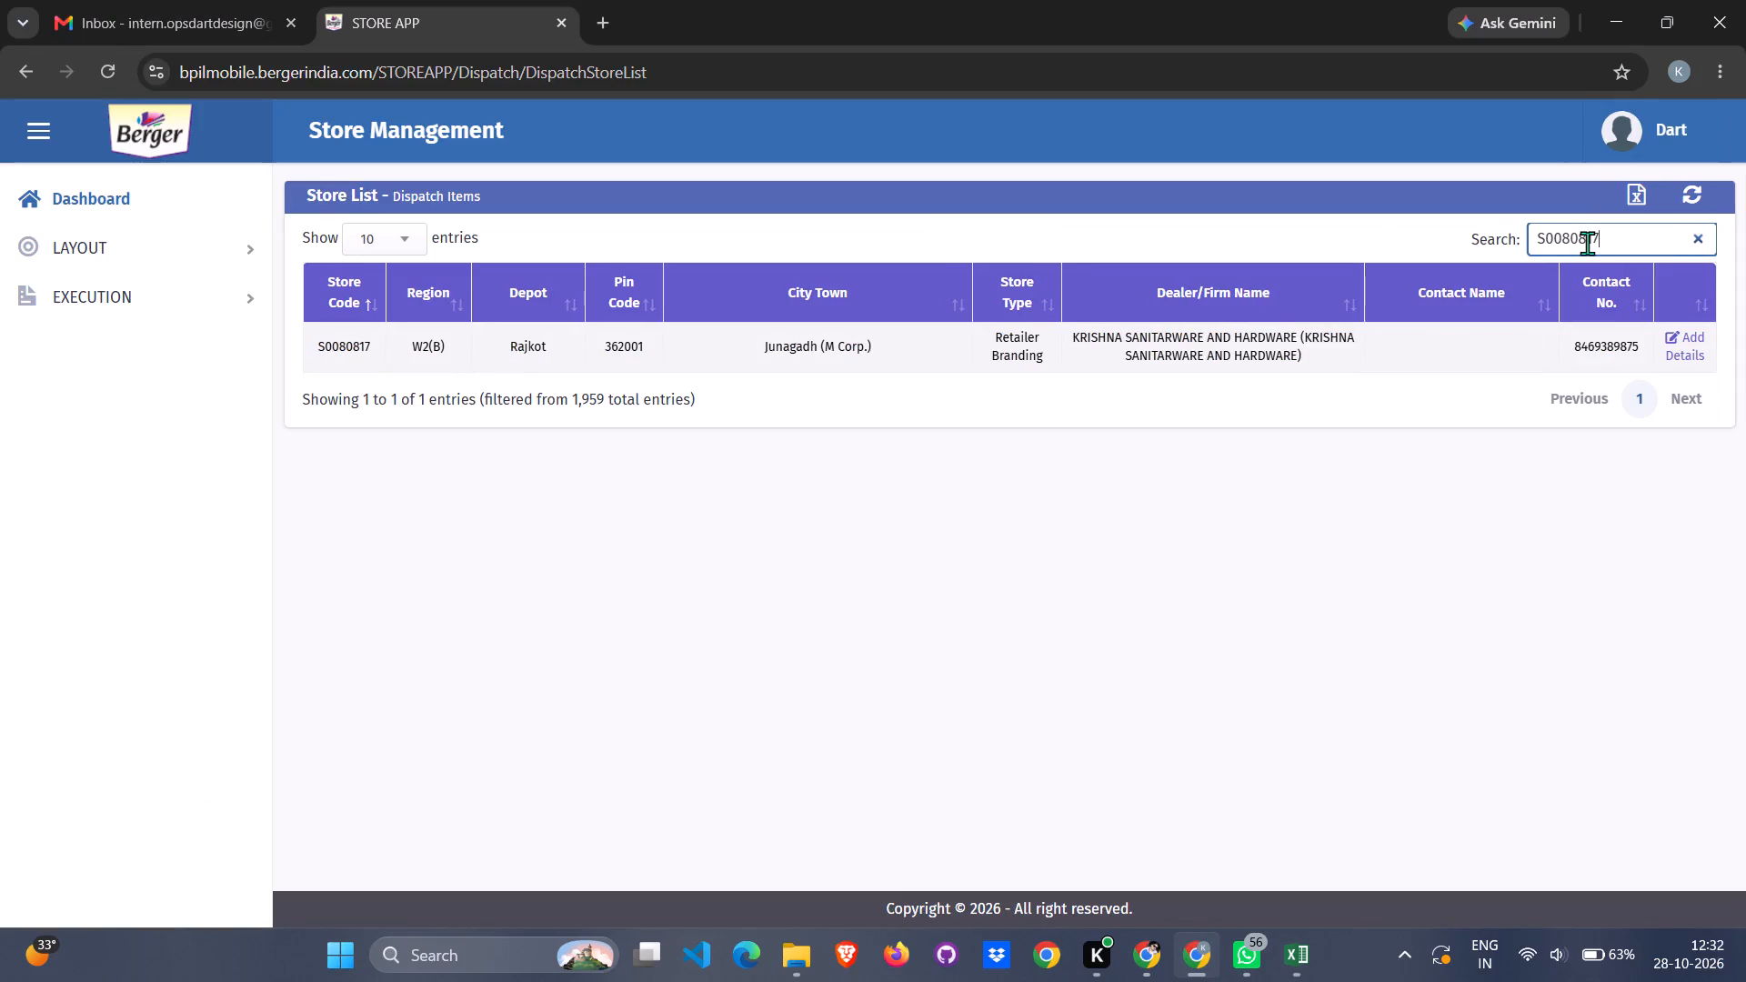
Open the dispatch details of KRISHNA SANITARWARE AND HARDWARE and start a new dispatch entry.
{"action": "left_click", "coordinate": [1696, 356]}
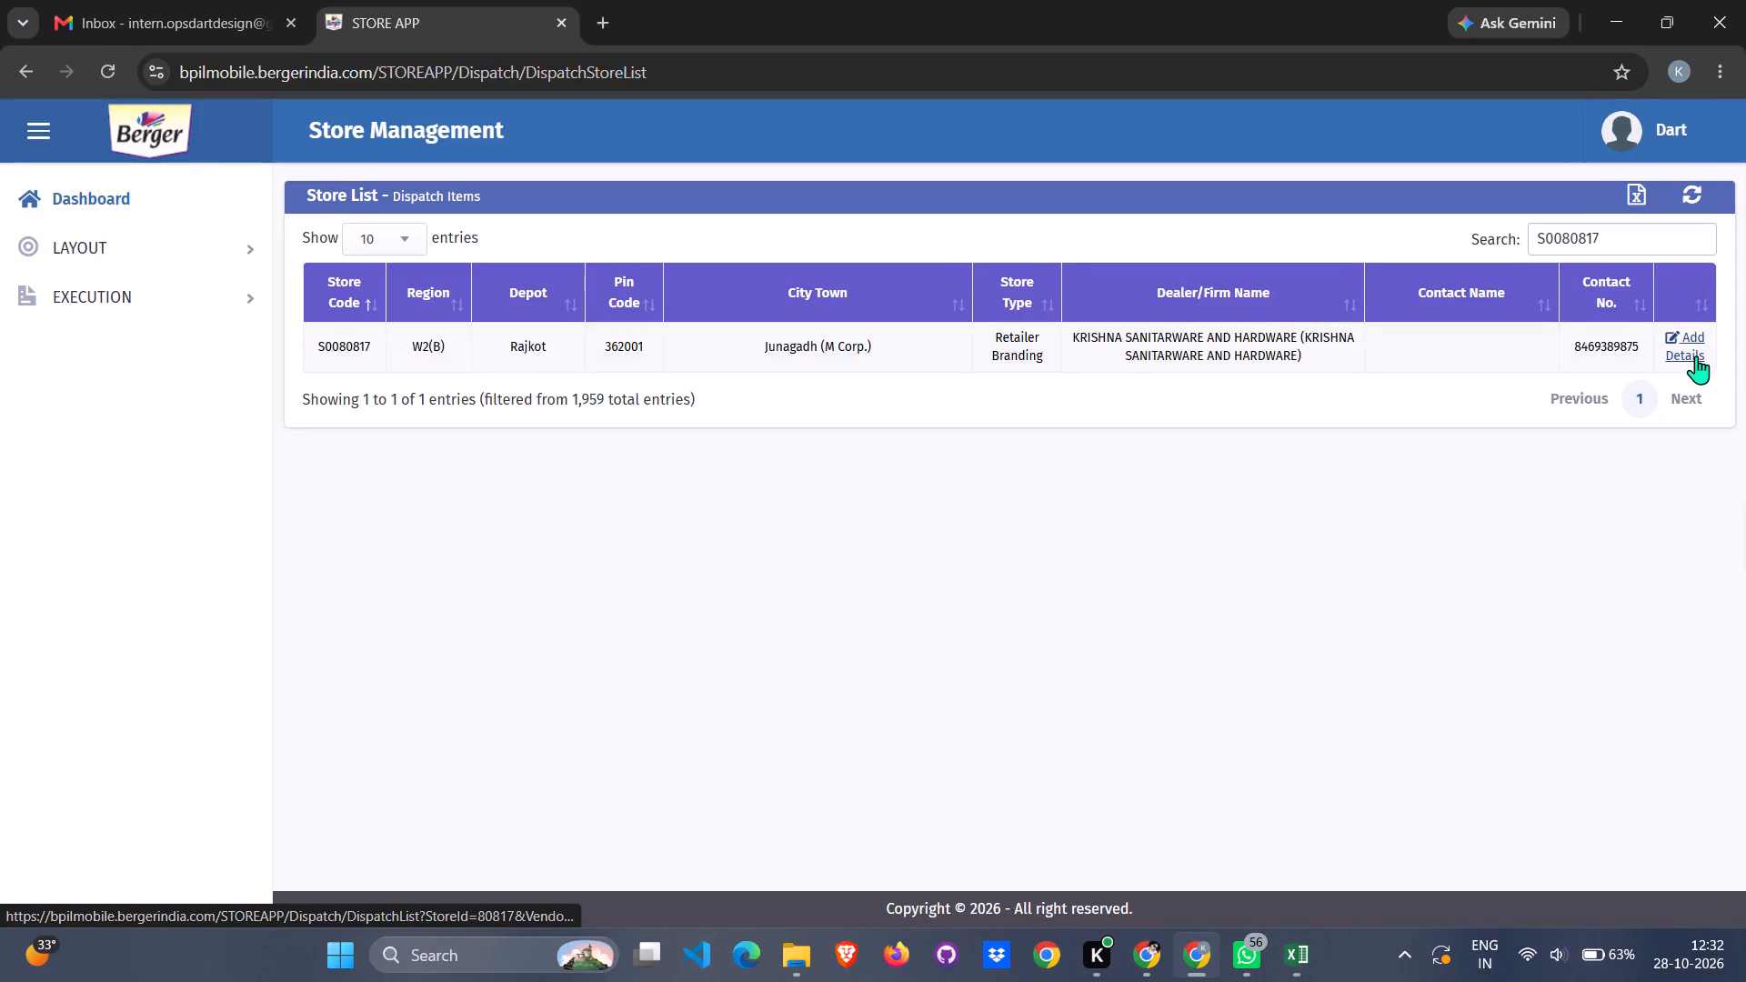
{"action": "left_click", "coordinate": [1590, 379]}
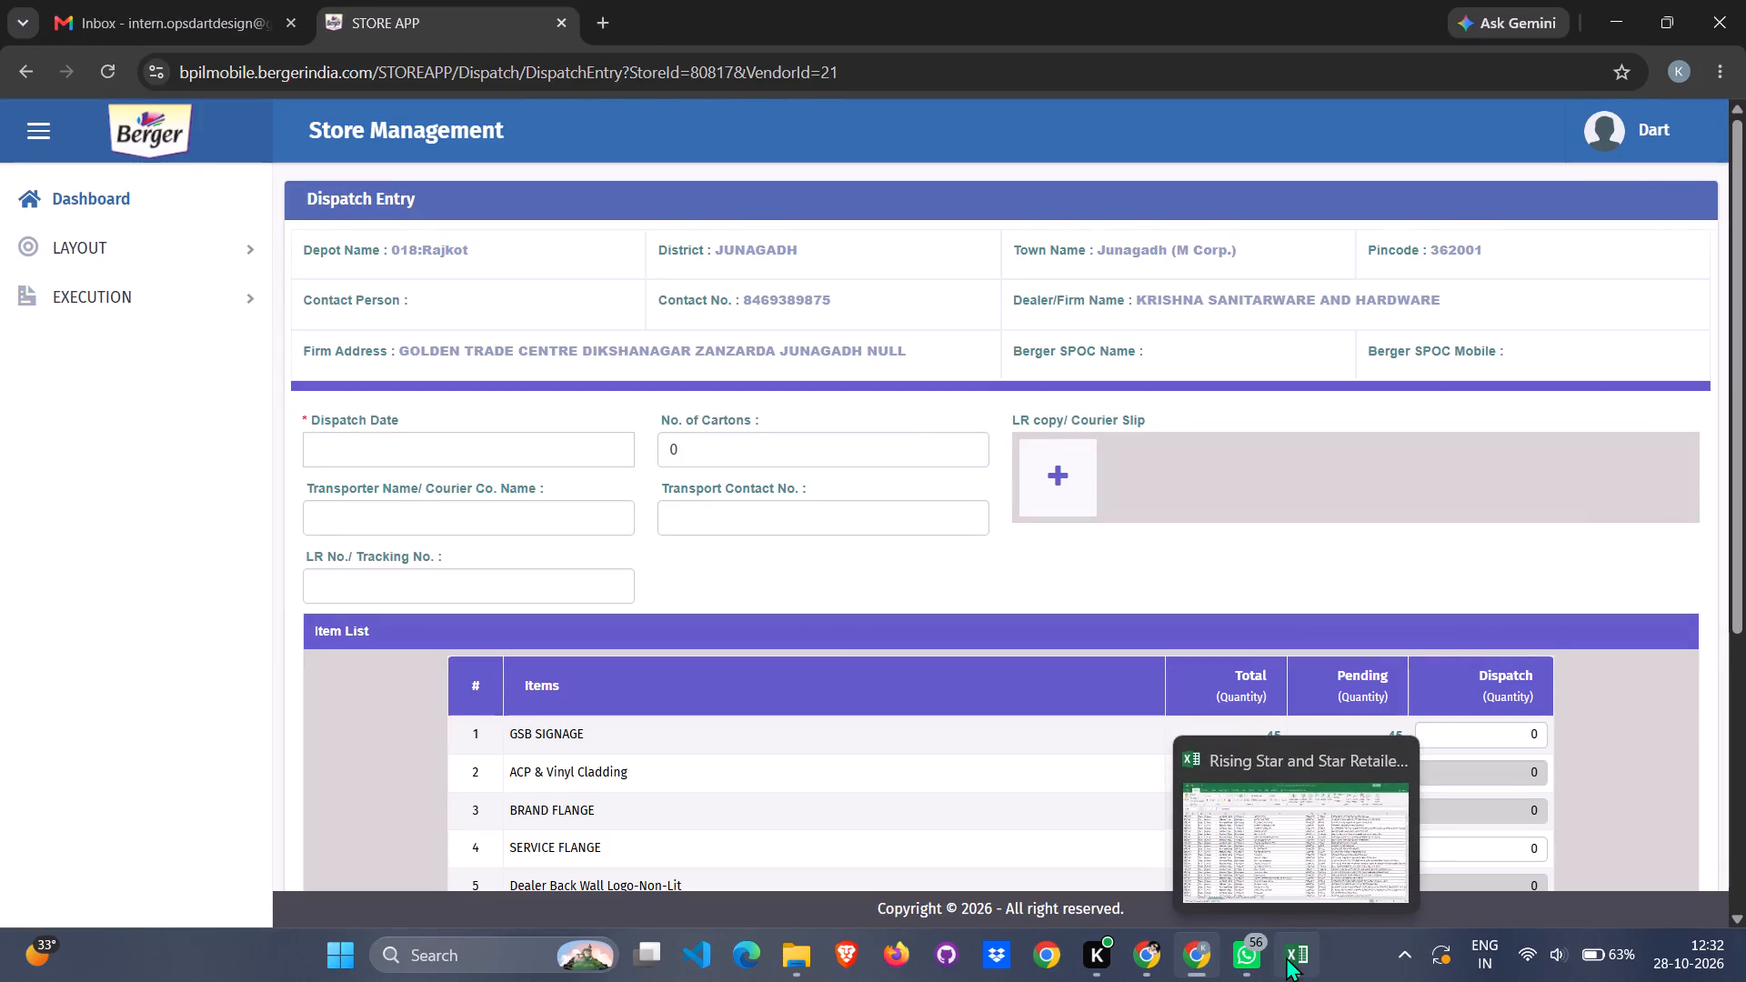
{"action": "scroll", "coordinate": [1155, 540], "scroll_direction": "down", "scroll_amount": 5}
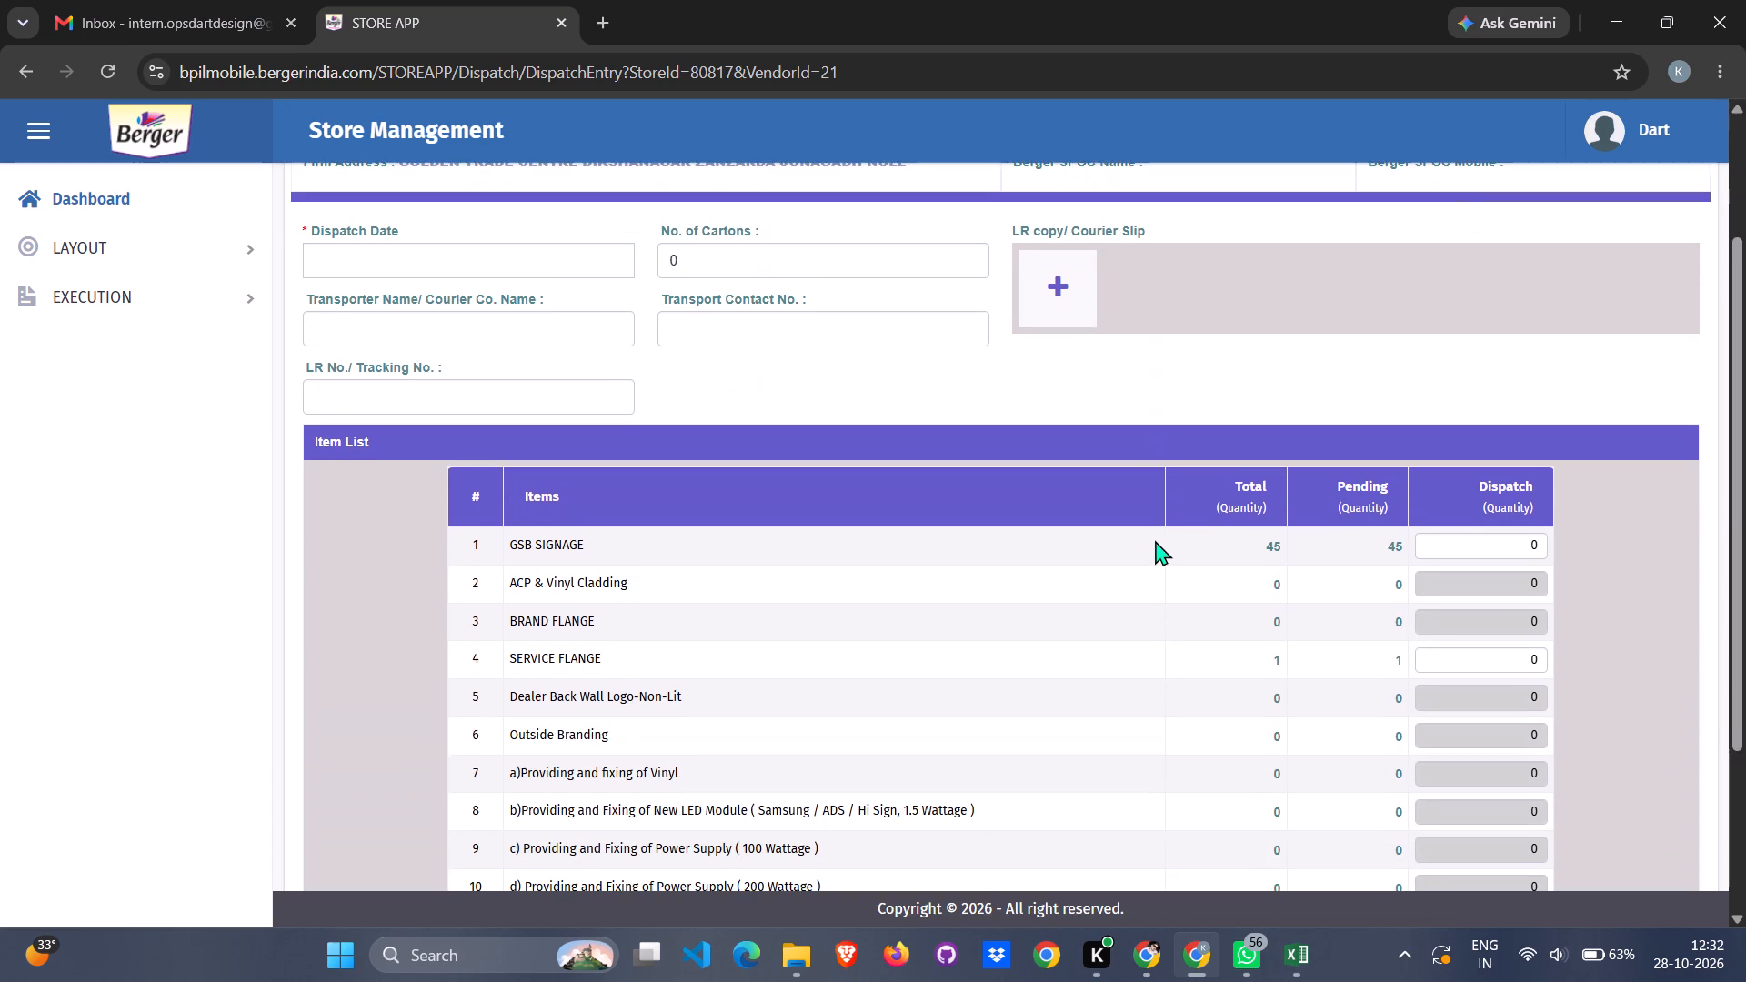
Copy the column X date 04-10-2026 from the Krishna senetory & hw row in Excel into the entry's Dispatch Date in Chrome.
{"action": "left_click", "coordinate": [1291, 957]}
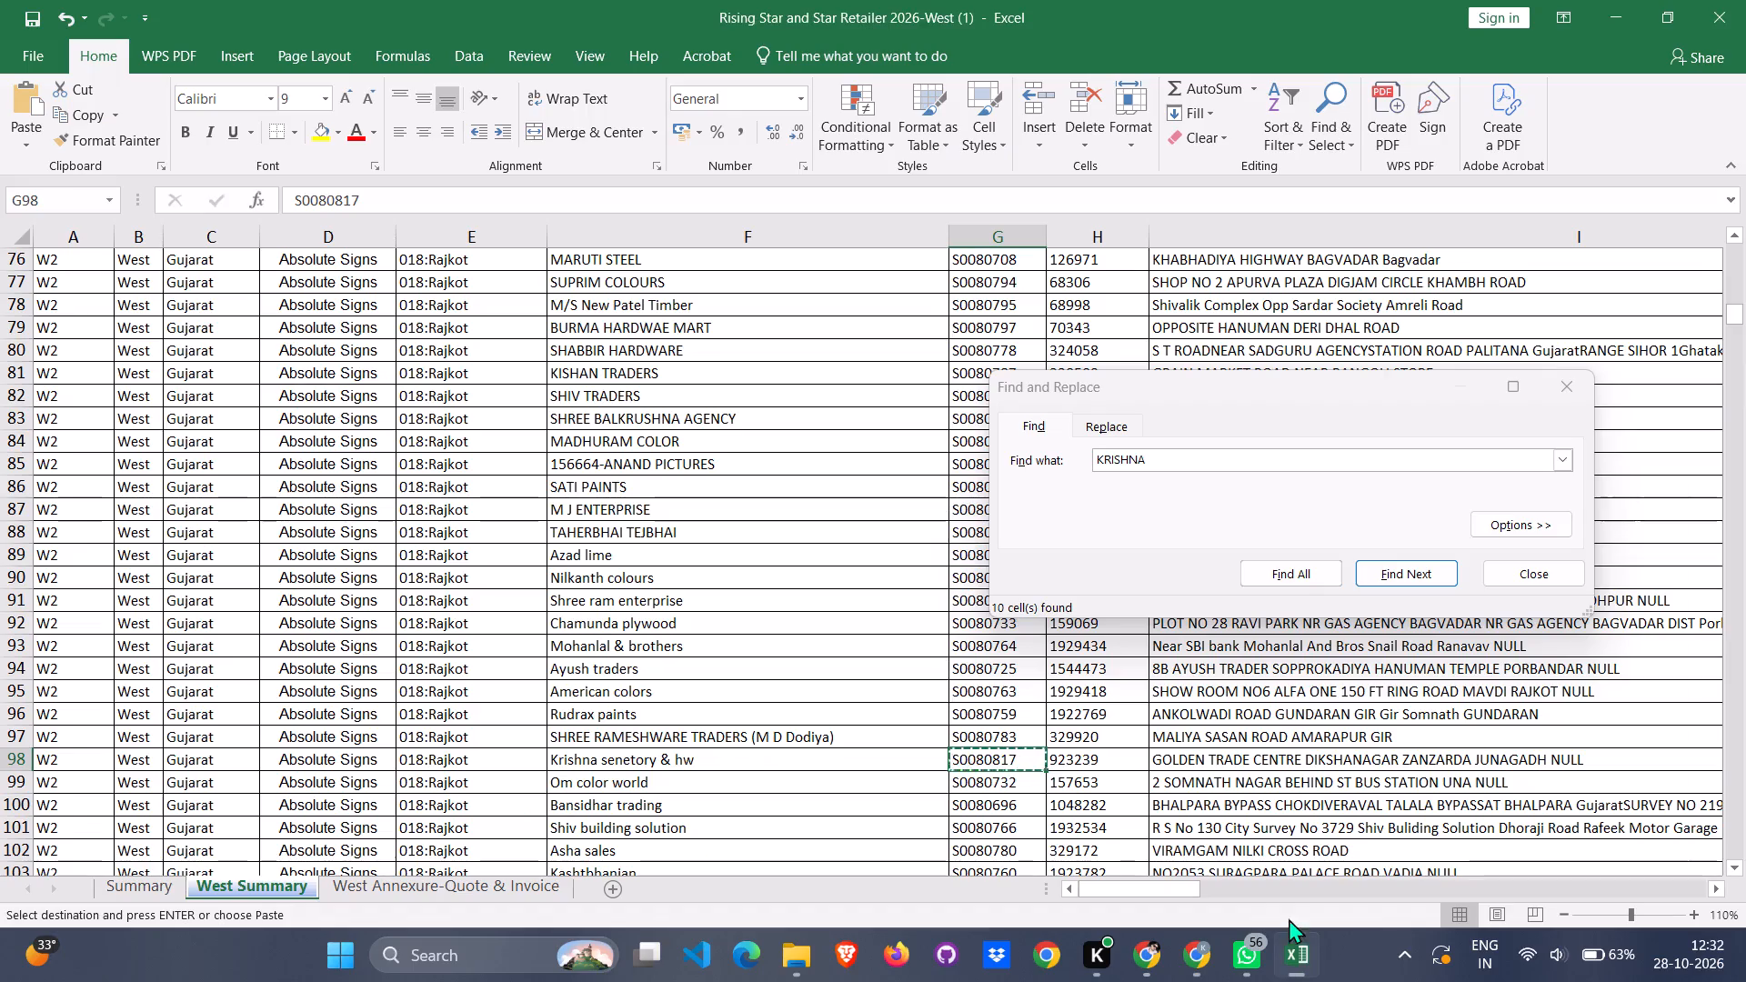
{"action": "left_click", "coordinate": [20, 758]}
{"action": "scroll", "coordinate": [1092, 809], "scroll_direction": "left", "scroll_amount": 5}
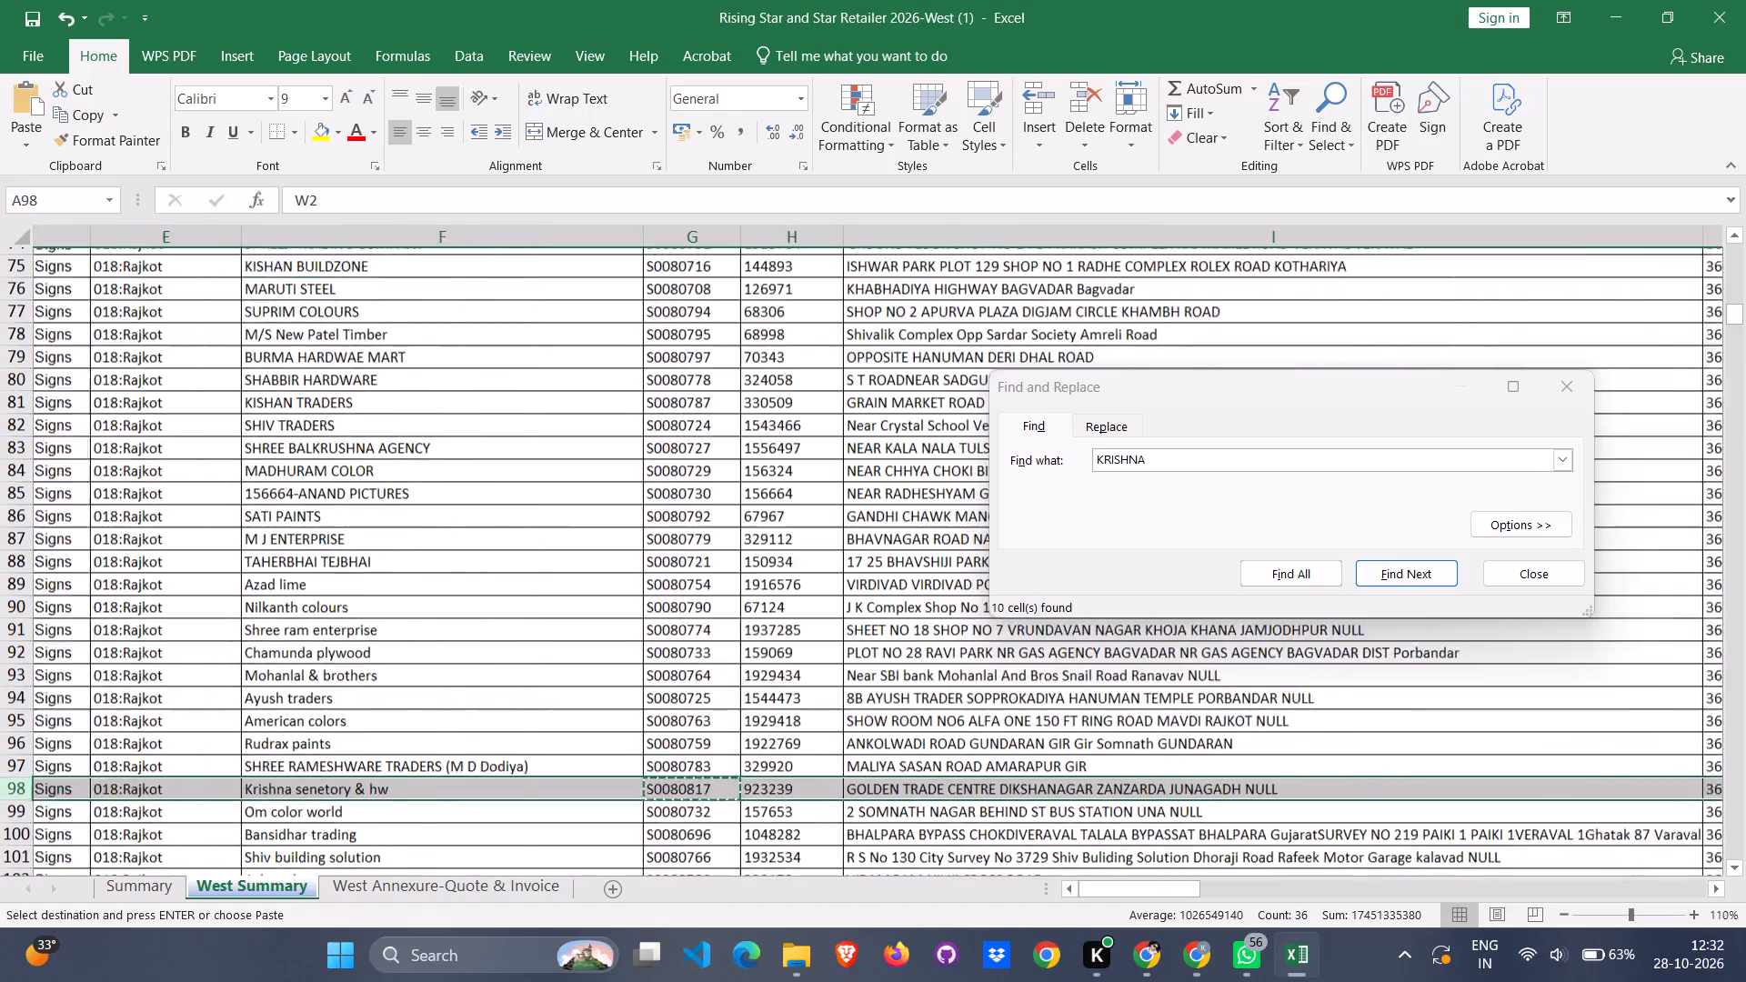
{"action": "scroll", "coordinate": [1092, 809], "scroll_direction": "left", "scroll_amount": 12}
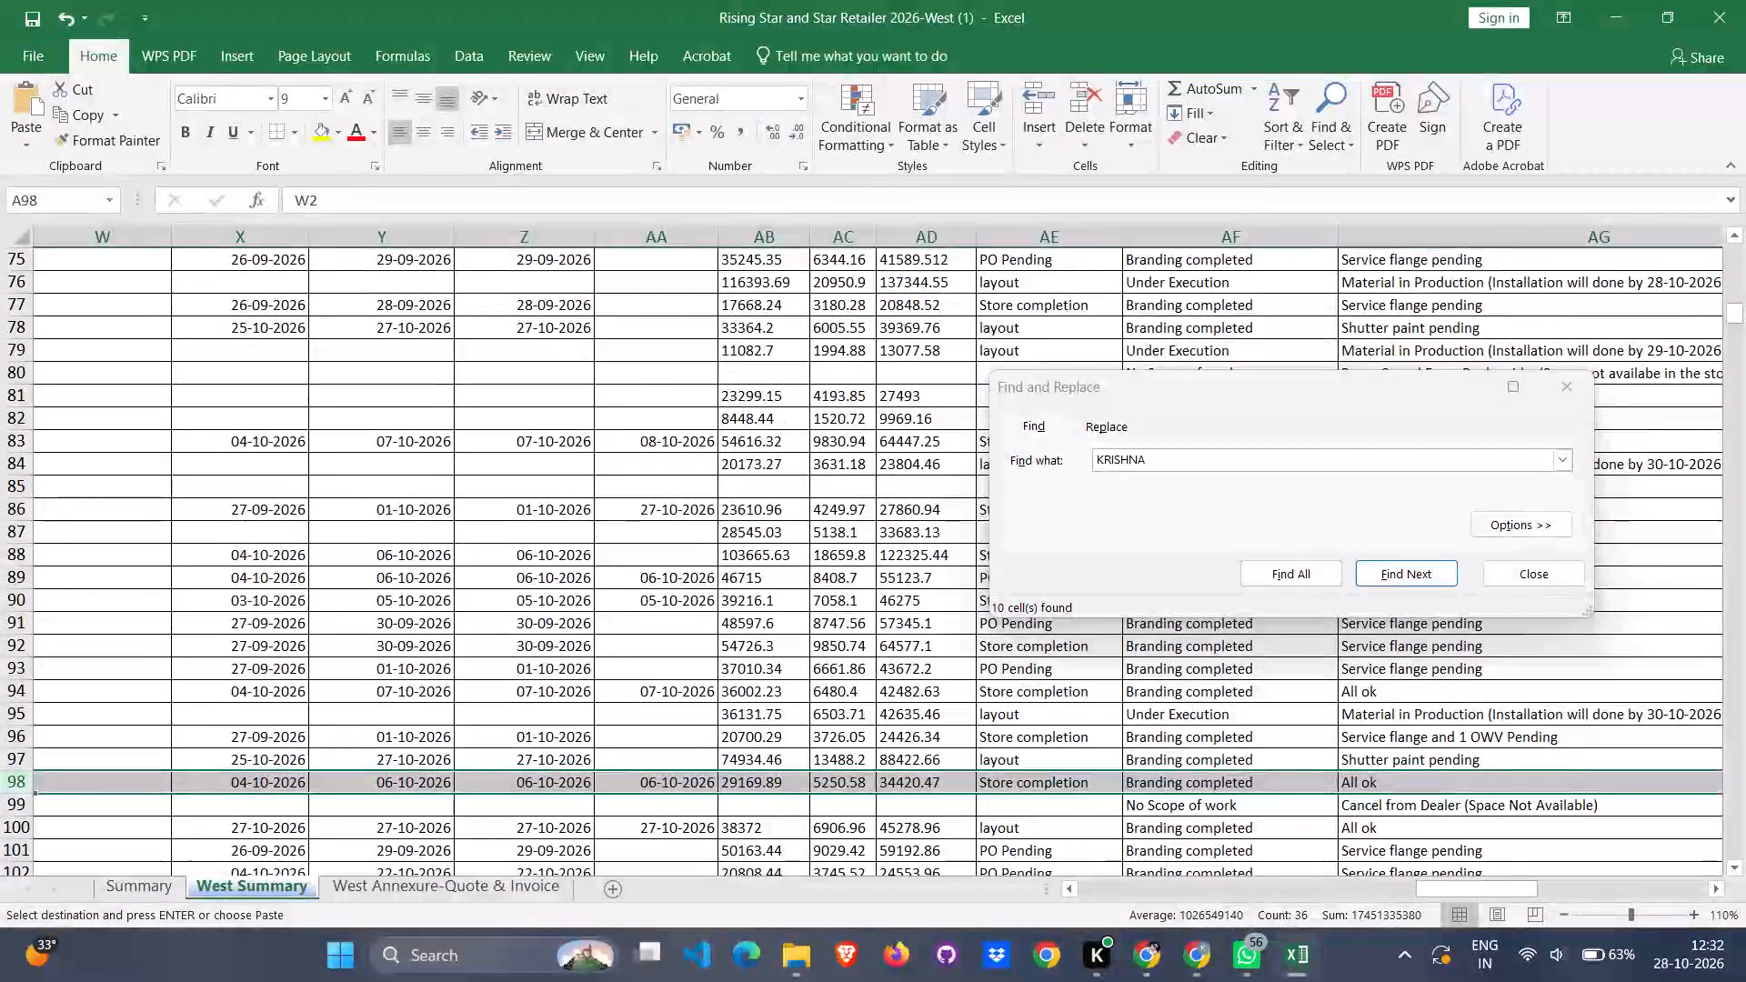
{"action": "left_click", "coordinate": [266, 787]}
{"action": "key", "text": "ctrl+c"}
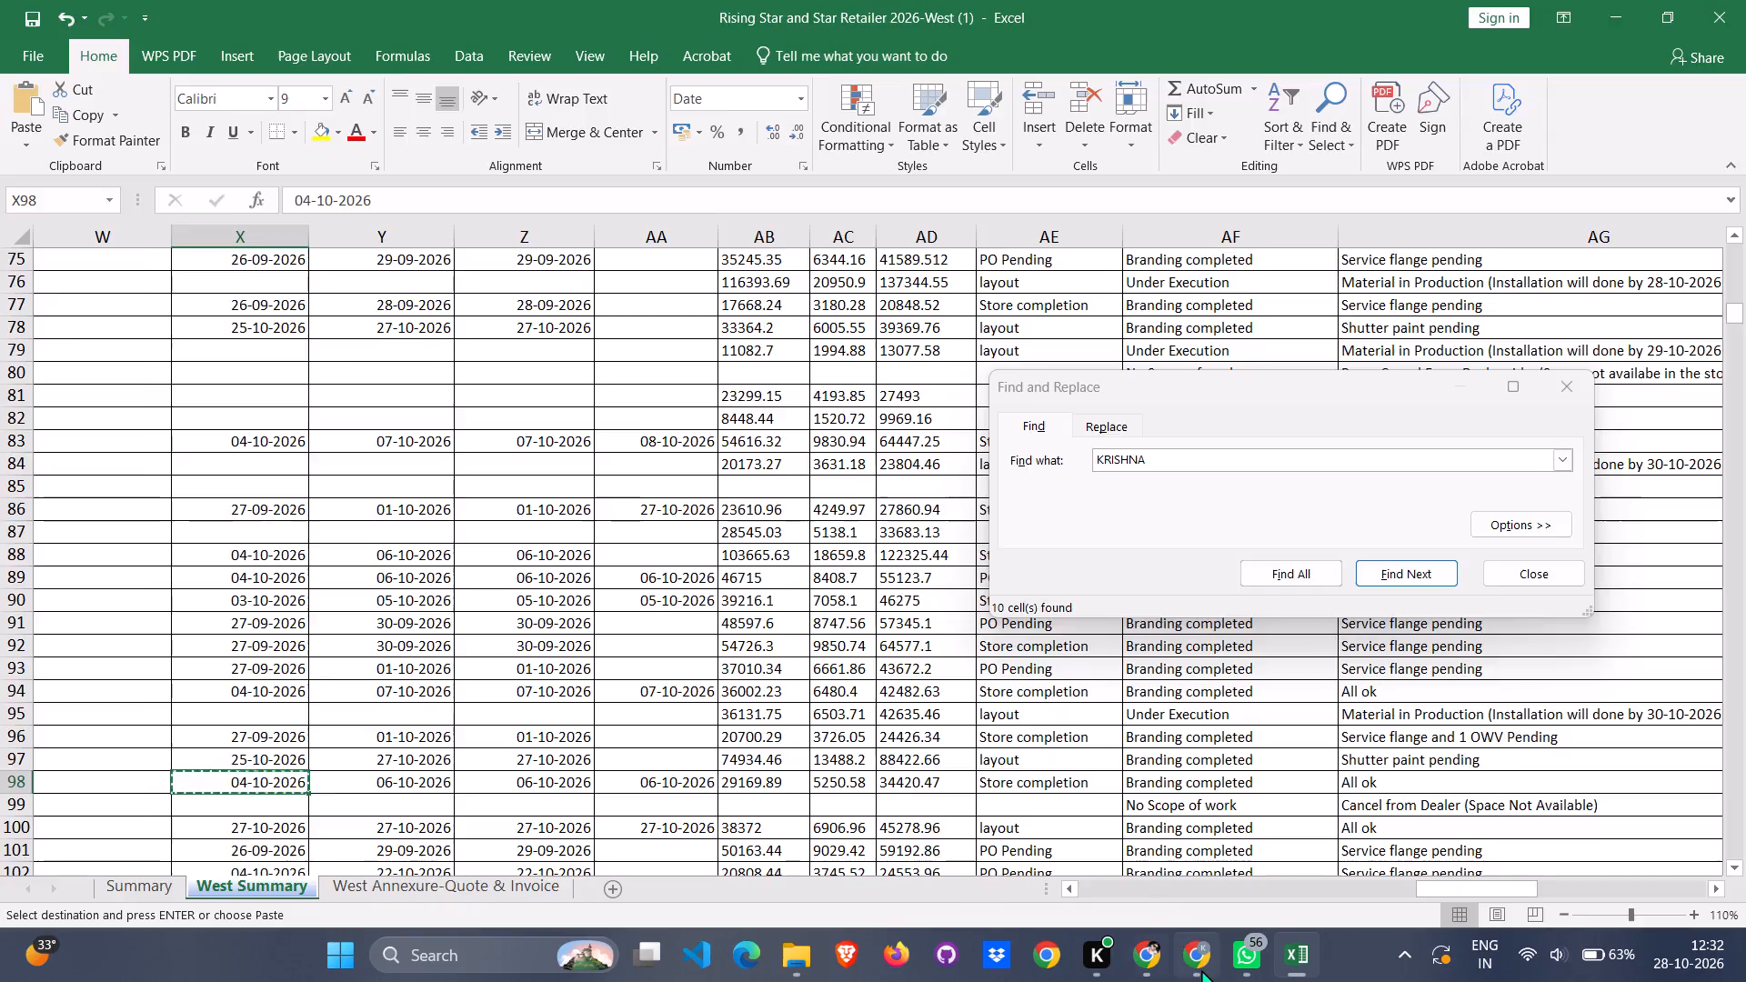
{"action": "left_click", "coordinate": [1201, 969]}
{"action": "left_click", "coordinate": [441, 265]}
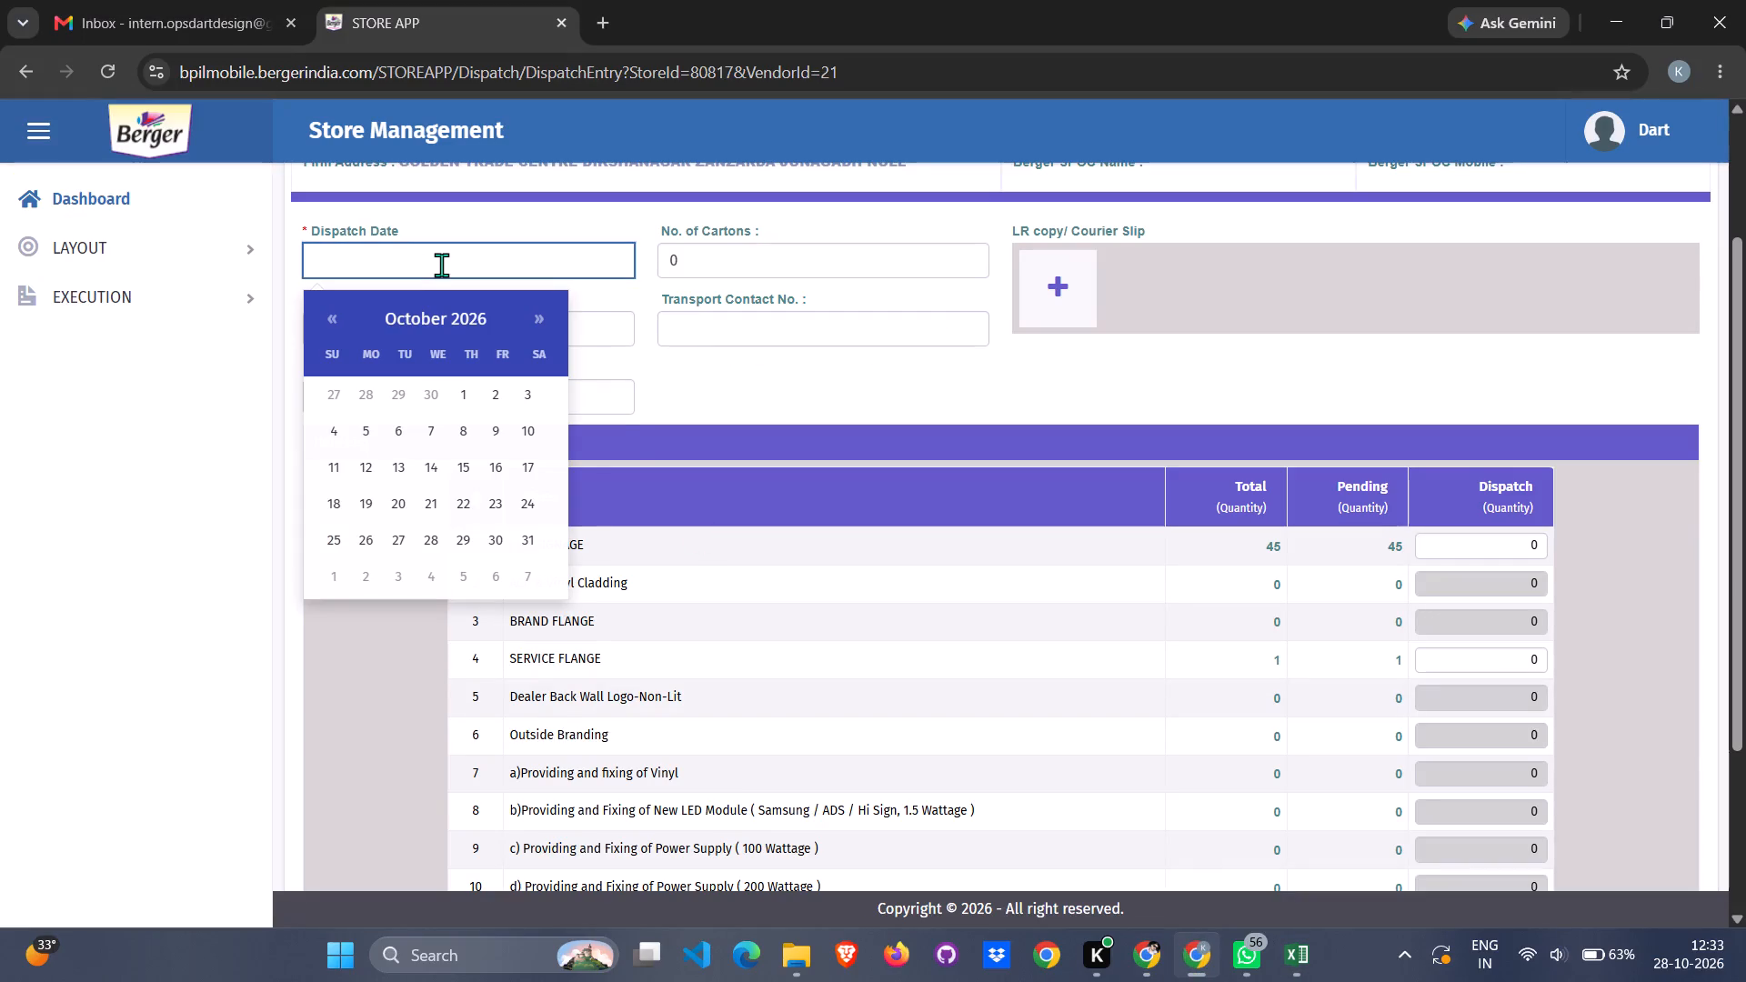
{"action": "key", "text": "ctrl+v"}
Fill in the transport contact number with the saved suggestion.
{"action": "left_click", "coordinate": [697, 336]}
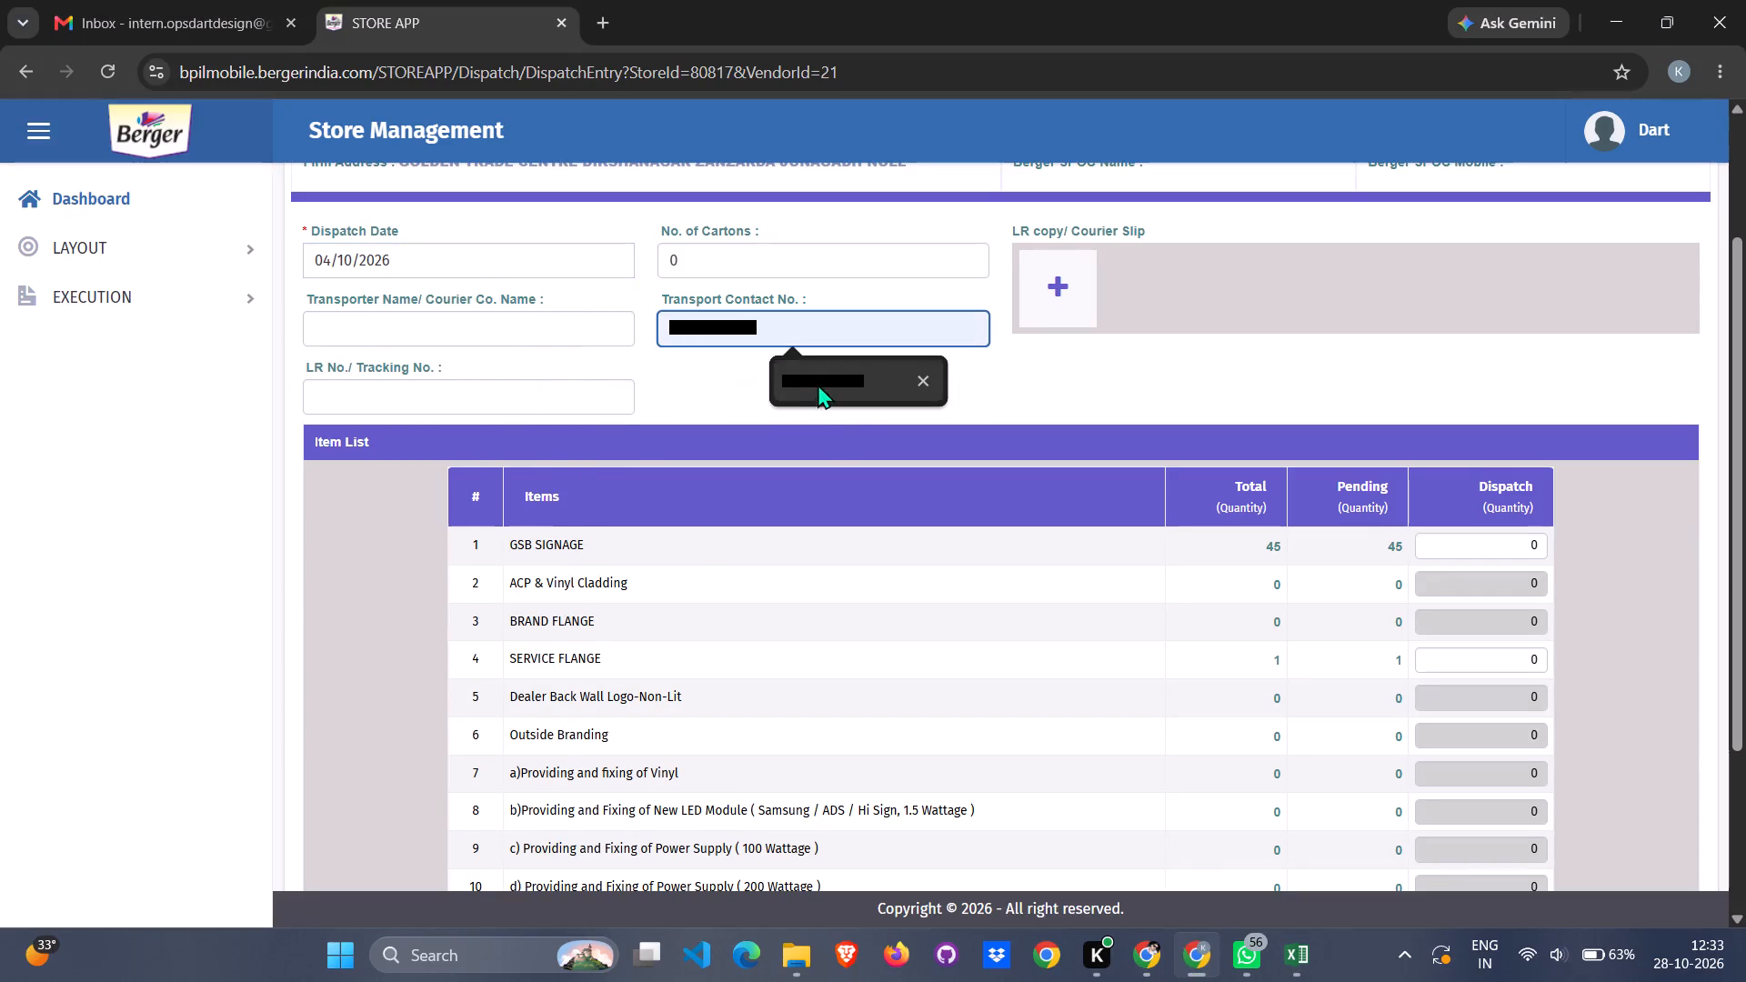
{"action": "left_click", "coordinate": [818, 384]}
Set the dispatch quantity for GSB SIGNAGE to 45, matching its pending quantity.
{"action": "scroll", "coordinate": [830, 439], "scroll_direction": "down", "scroll_amount": 4}
{"action": "double_click", "coordinate": [1399, 396]}
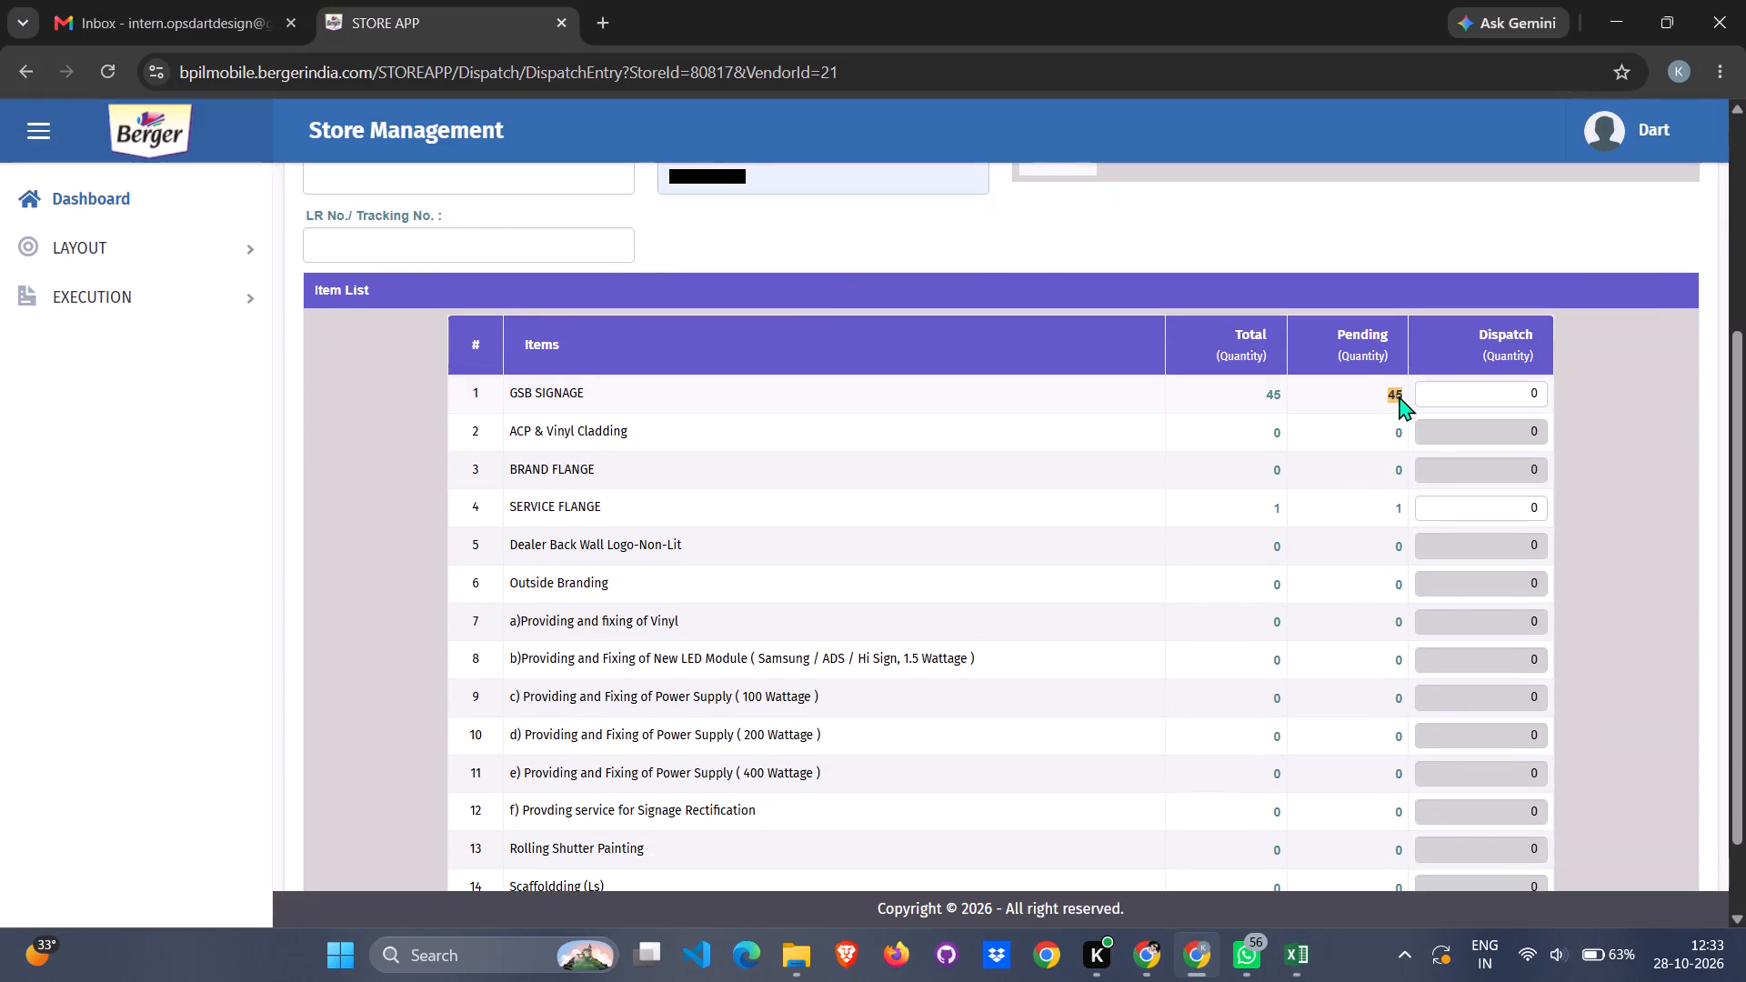
{"action": "key", "text": "ctrl+c"}
{"action": "double_click", "coordinate": [1498, 398]}
{"action": "key", "text": "ctrl+v"}
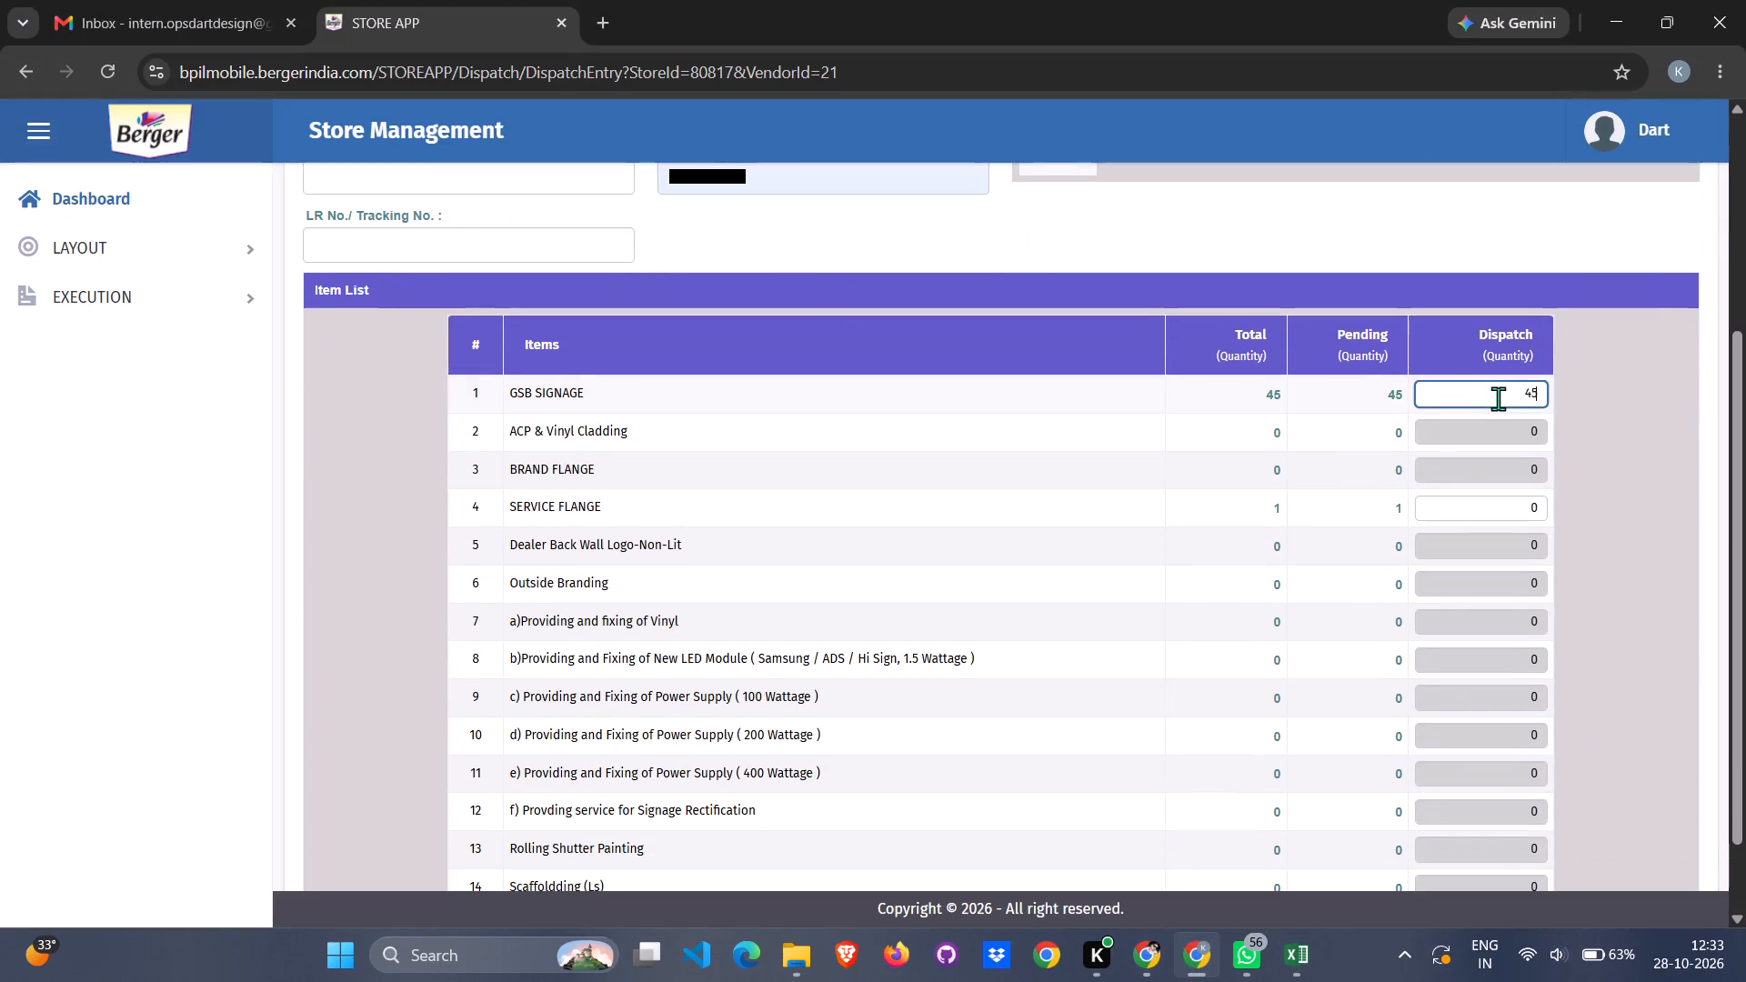
Set the dispatch quantity for SERVICE FLANGE to 1, matching its pending quantity.
{"action": "double_click", "coordinate": [1403, 511]}
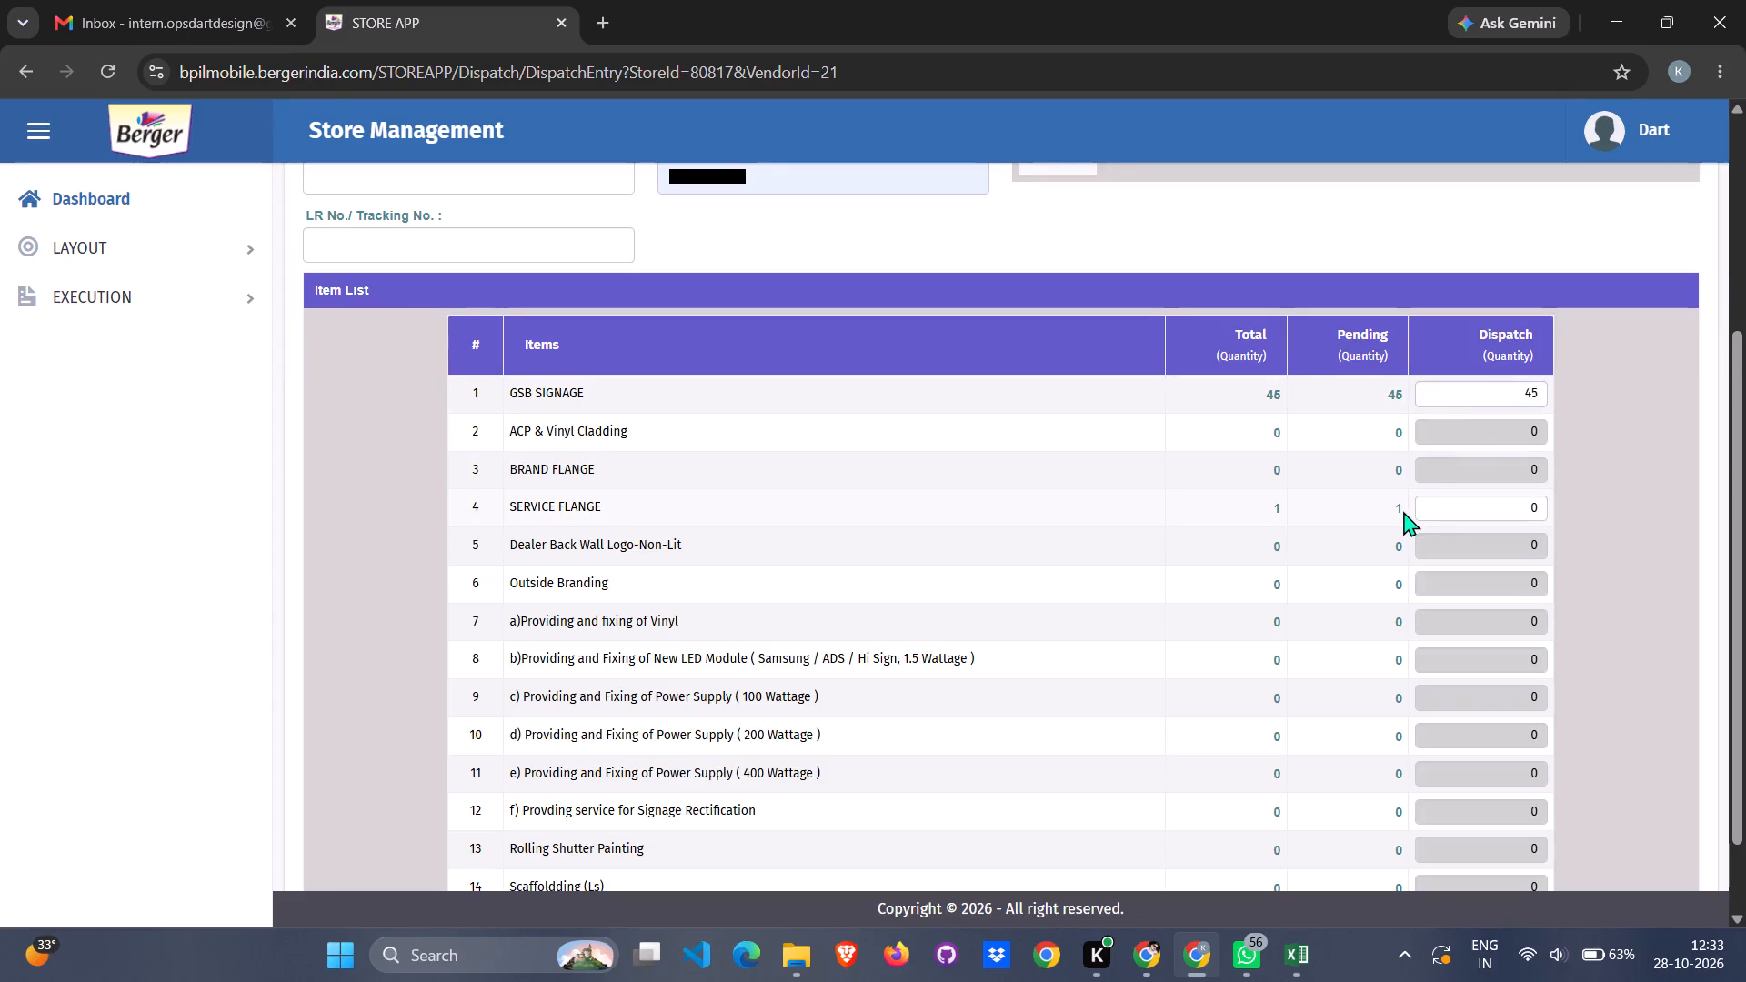
{"action": "double_click", "coordinate": [1400, 501]}
{"action": "double_click", "coordinate": [1399, 506]}
{"action": "key", "text": "ctrl+c"}
{"action": "double_click", "coordinate": [1532, 507]}
{"action": "key", "text": "ctrl+v"}
Check the completed KRISHNA SANITARWARE AND HARDWARE dispatch entry, submit it and acknowledge its completion.
{"action": "scroll", "coordinate": [1460, 549], "scroll_direction": "down", "scroll_amount": 3}
{"action": "scroll", "coordinate": [1376, 471], "scroll_direction": "down", "scroll_amount": 3}
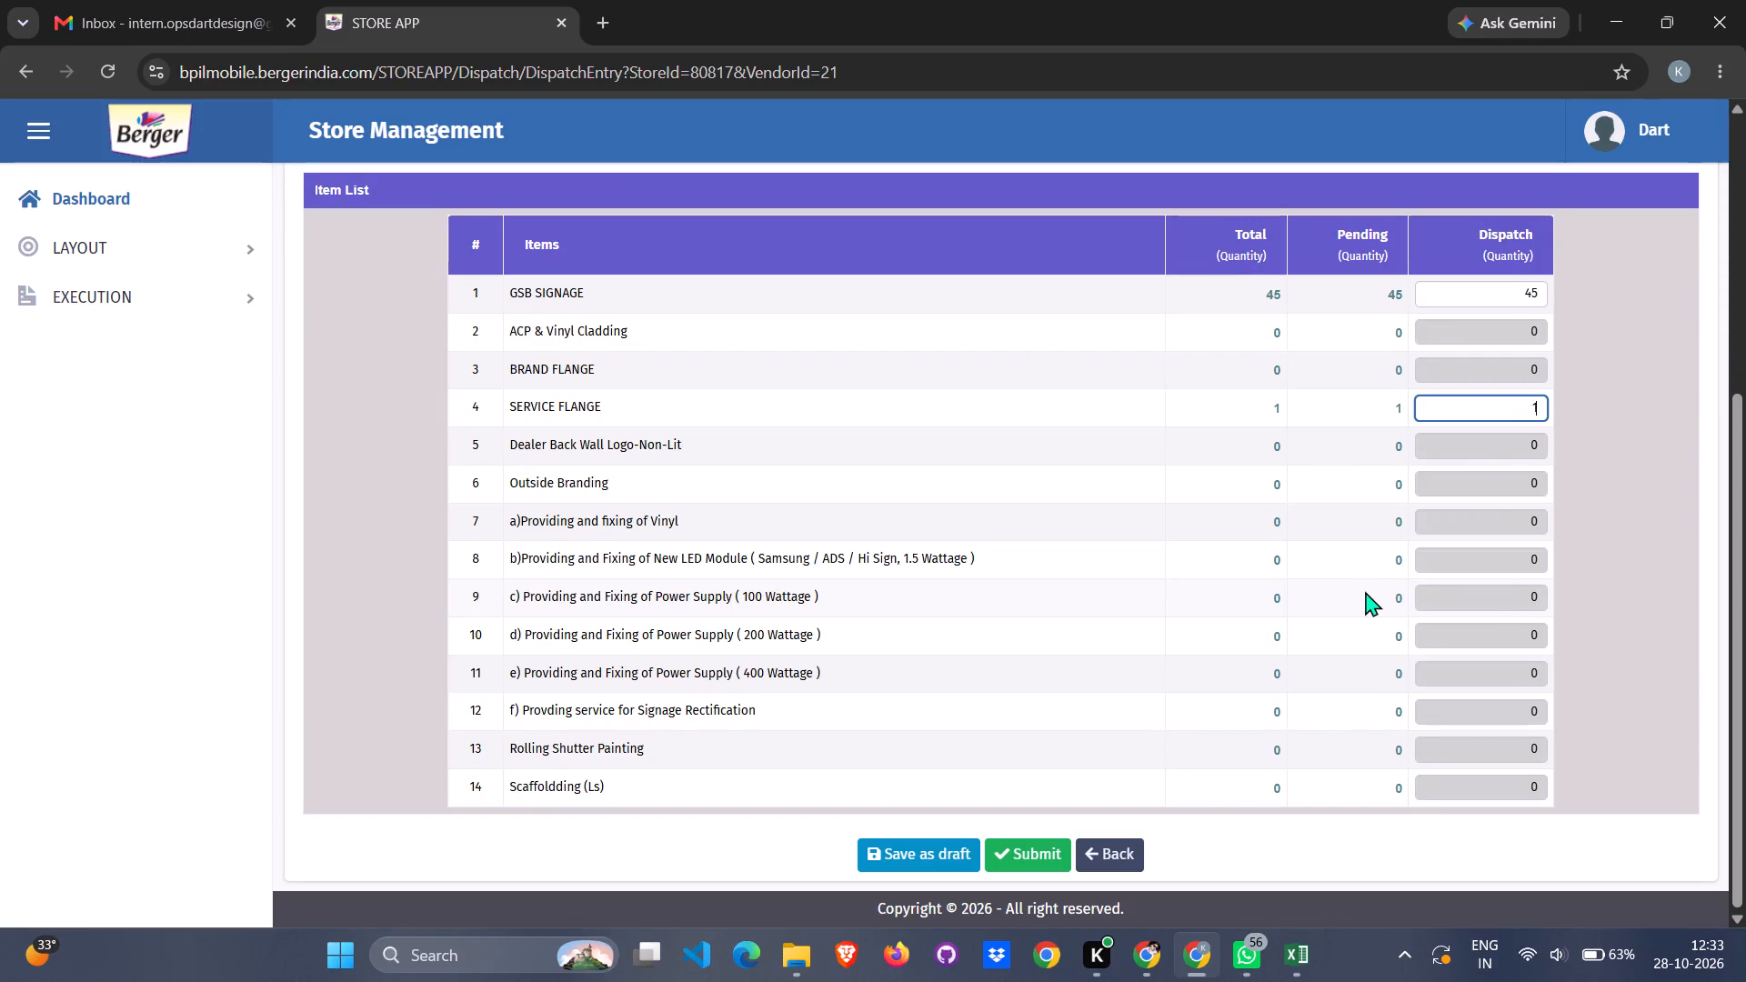
{"action": "scroll", "coordinate": [1374, 581], "scroll_direction": "up", "scroll_amount": 13}
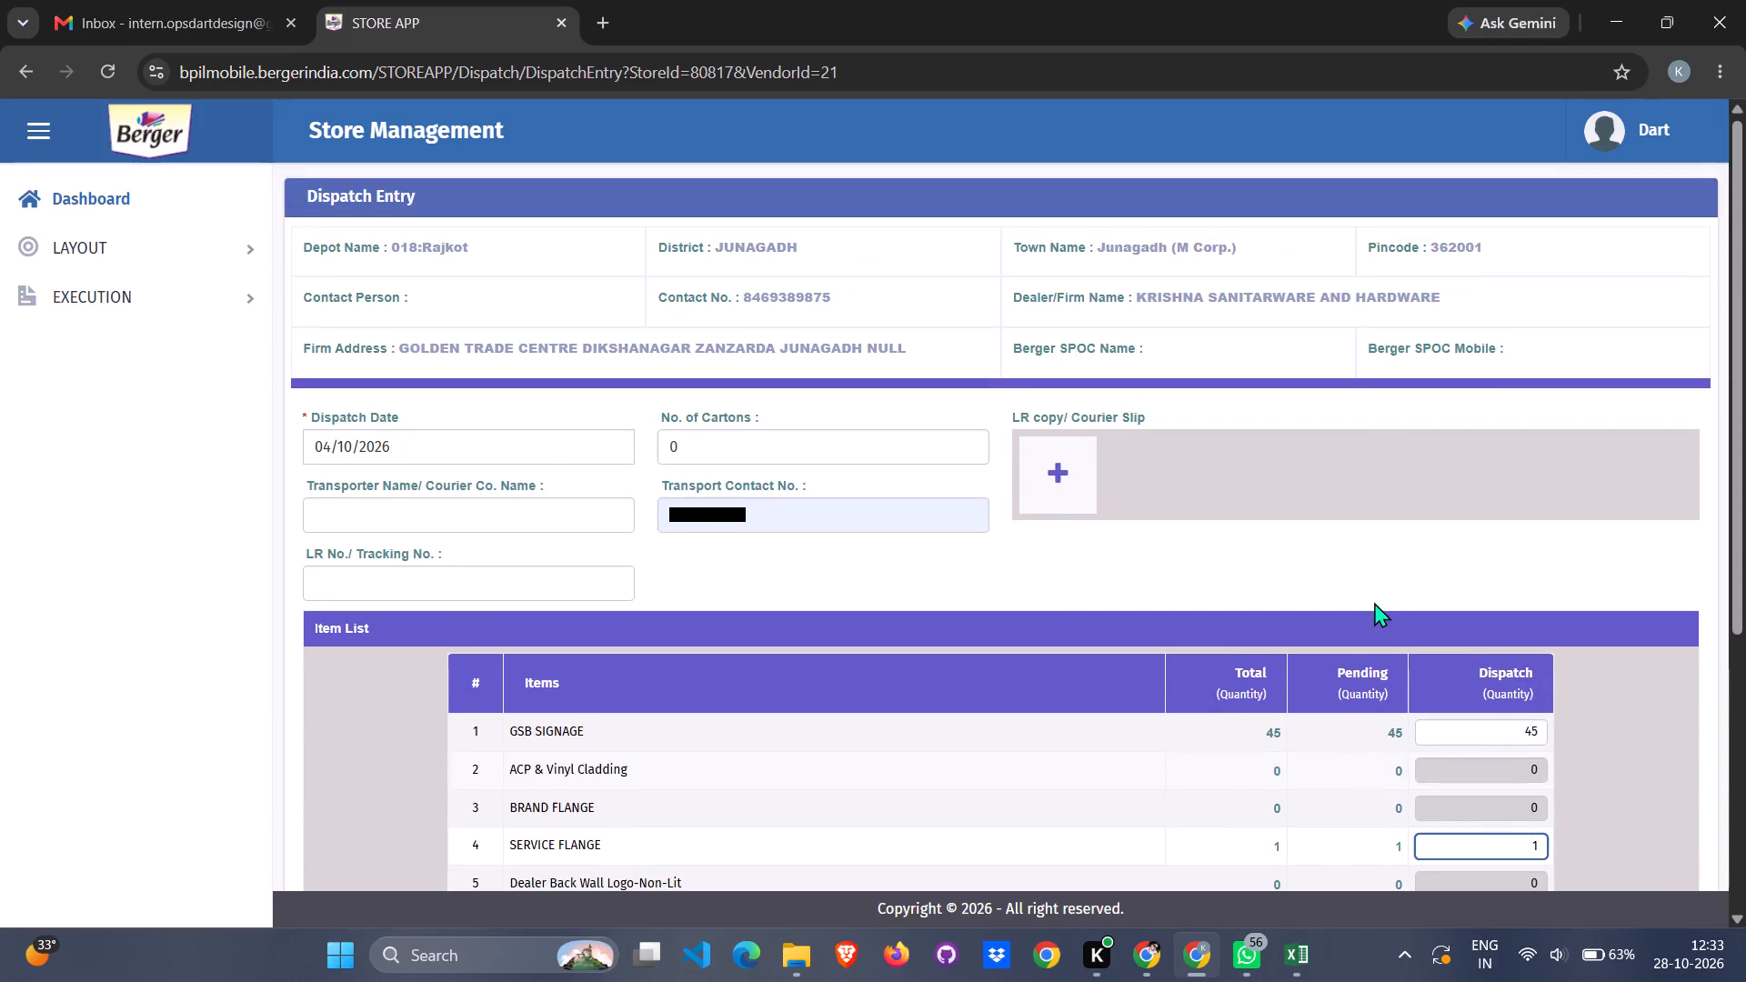
{"action": "scroll", "coordinate": [1374, 602], "scroll_direction": "up", "scroll_amount": 3}
{"action": "scroll", "coordinate": [1374, 602], "scroll_direction": "down", "scroll_amount": 15}
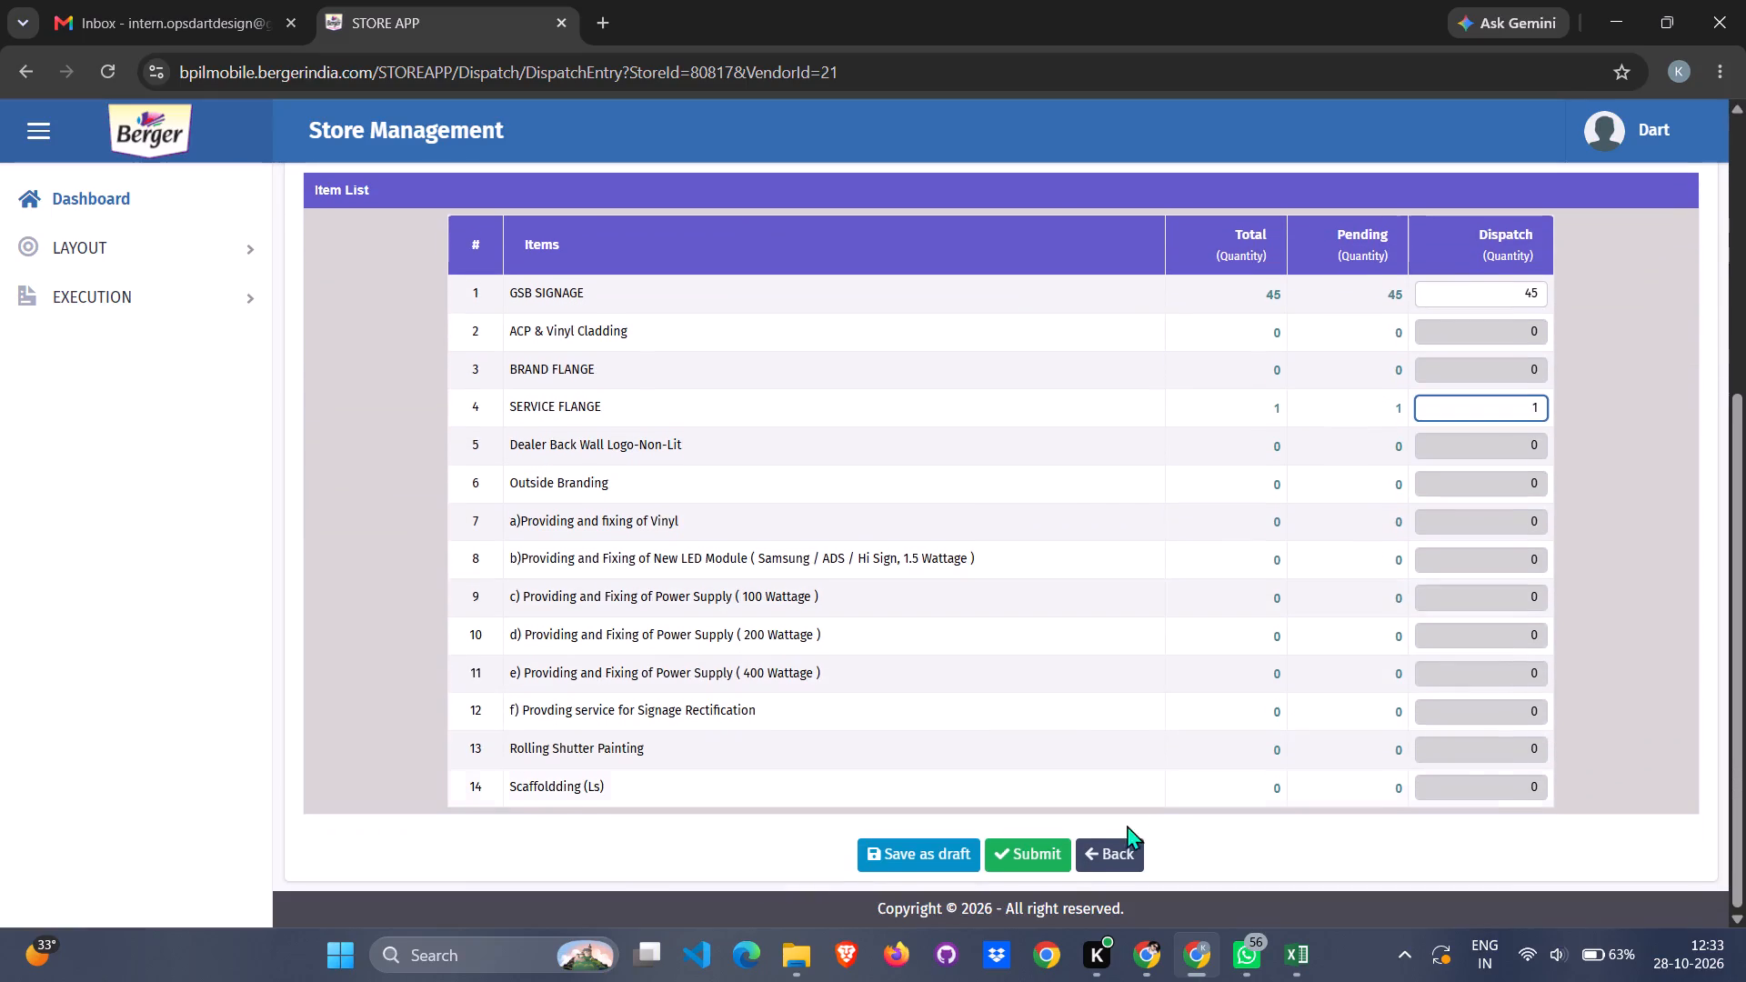
{"action": "left_click", "coordinate": [1029, 848]}
{"action": "left_click", "coordinate": [808, 644]}
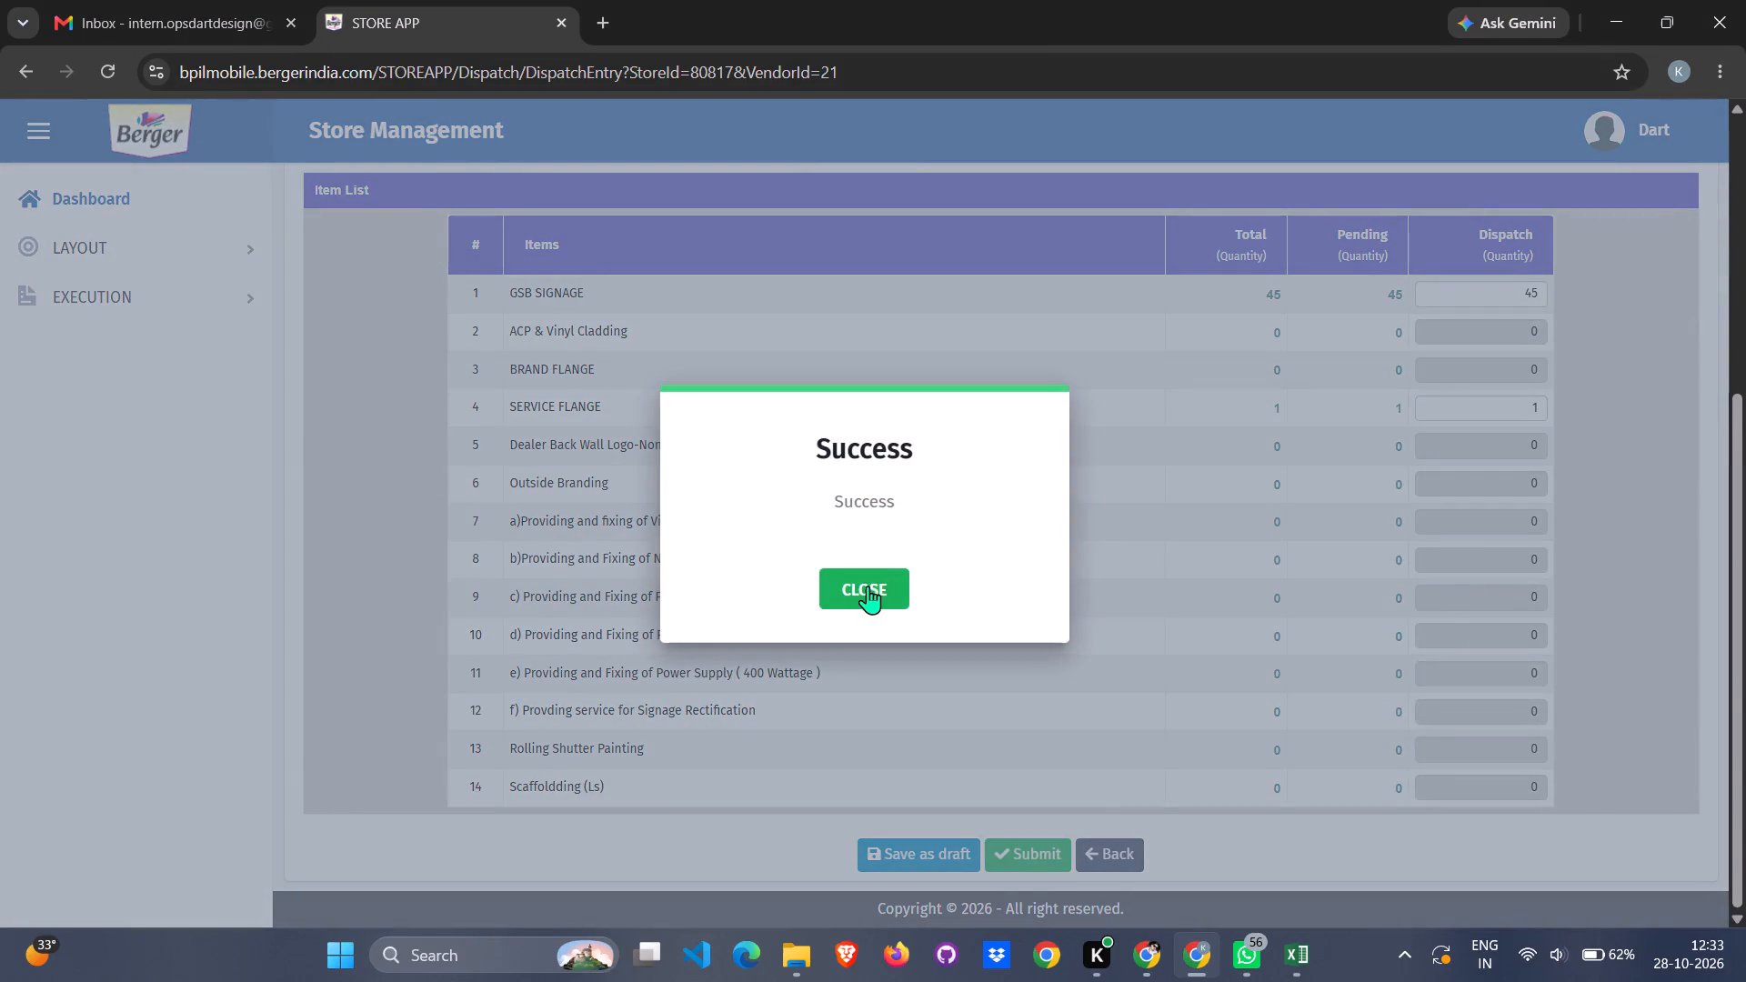
{"action": "left_click", "coordinate": [868, 591]}
Open the Dispatch Items store list for execution.
{"action": "left_click", "coordinate": [86, 290]}
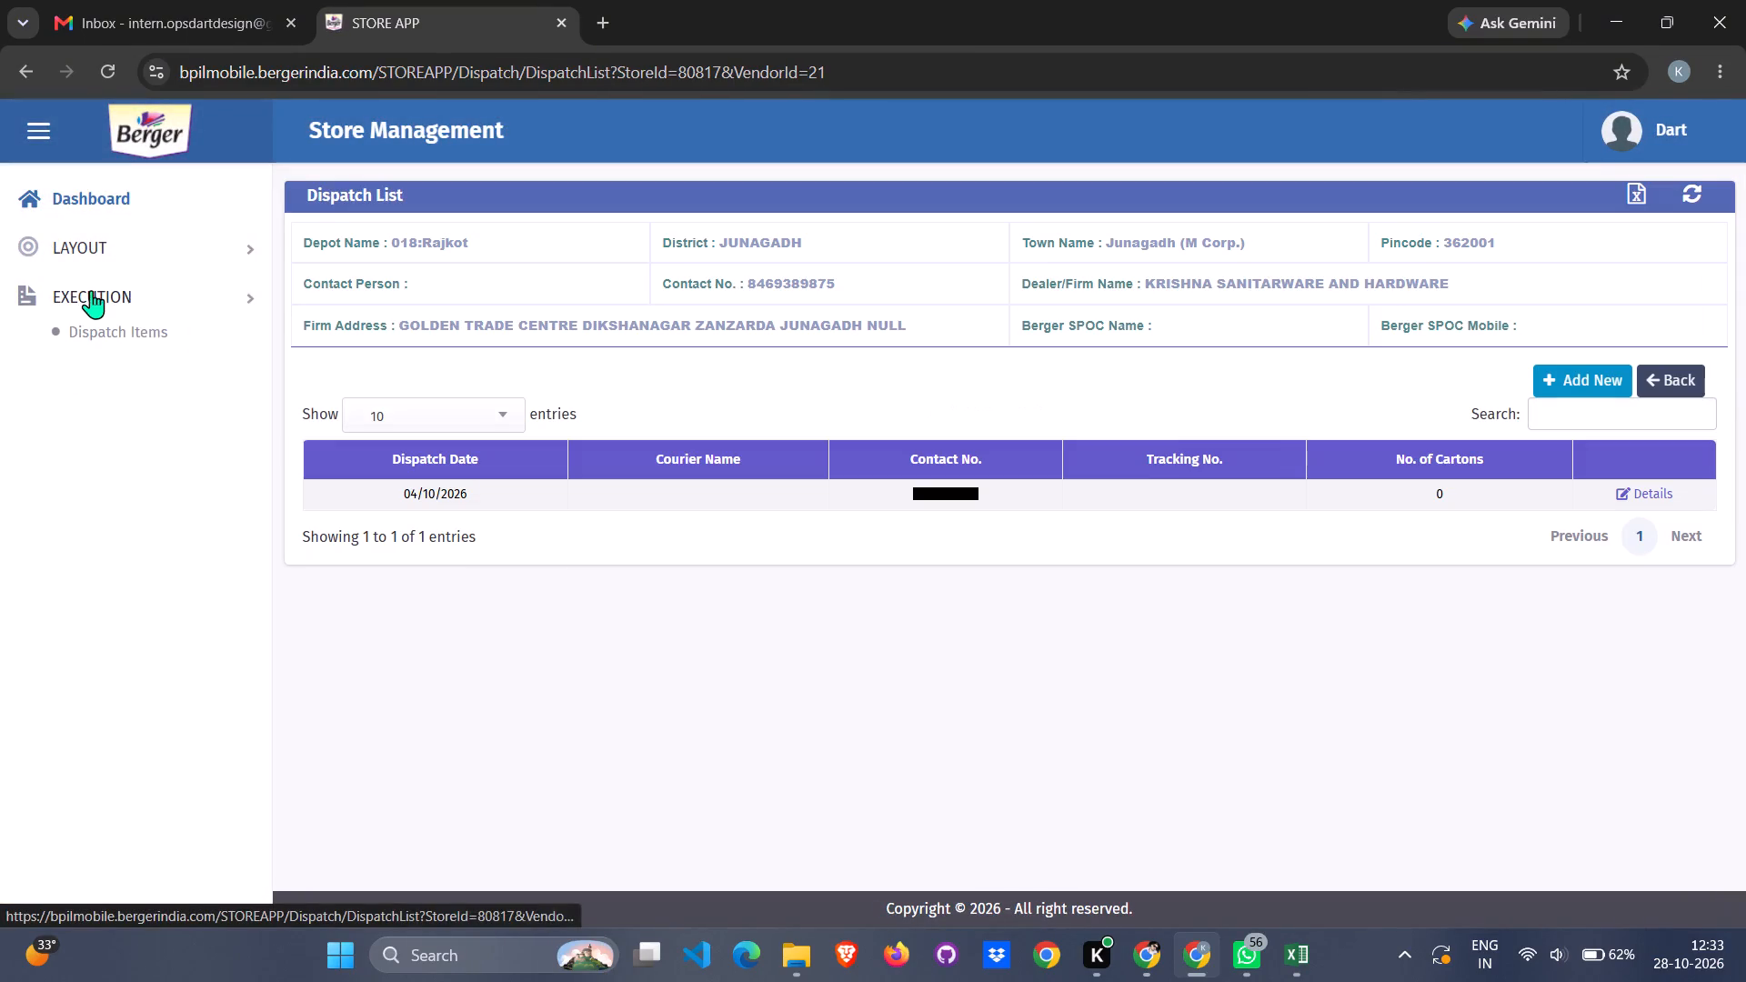
{"action": "left_click", "coordinate": [145, 332]}
Switch to Excel, find PRITI in the West Summary dealer name column and copy the PRITI PAINTS store code S0080814.
{"action": "left_click", "coordinate": [1289, 961]}
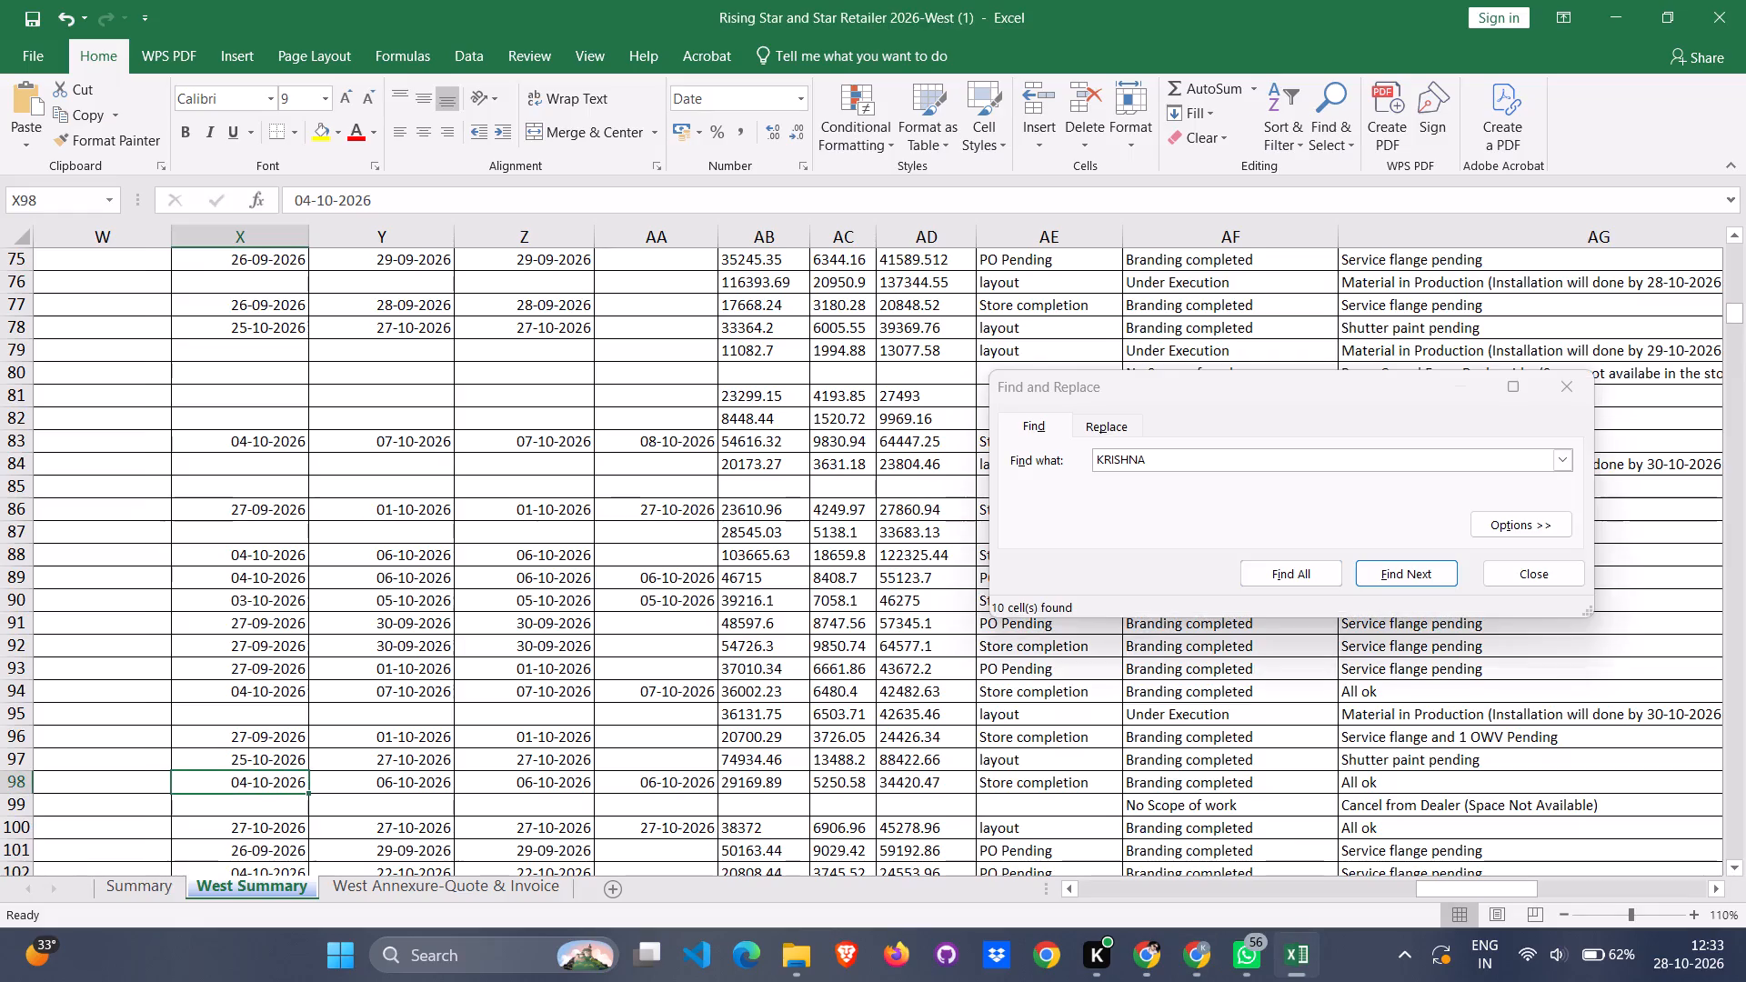
{"action": "scroll", "coordinate": [742, 573], "scroll_direction": "right", "scroll_amount": 10}
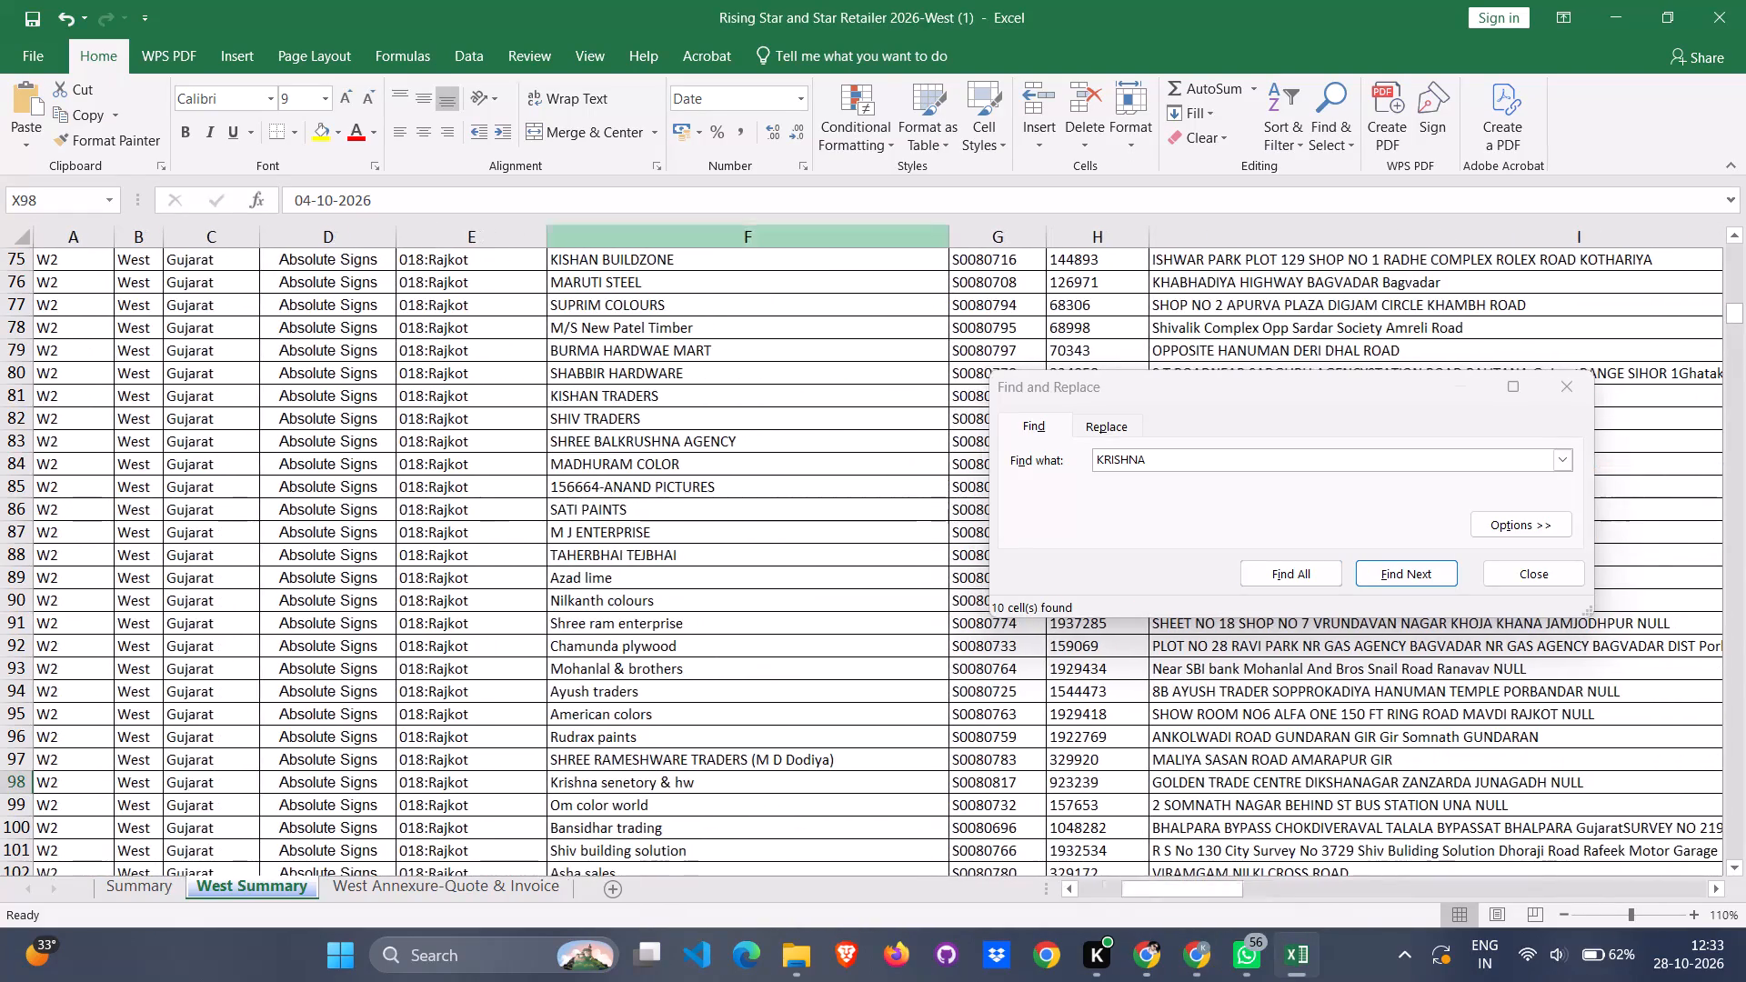
{"action": "left_click", "coordinate": [790, 245]}
{"action": "left_click", "coordinate": [1158, 464]}
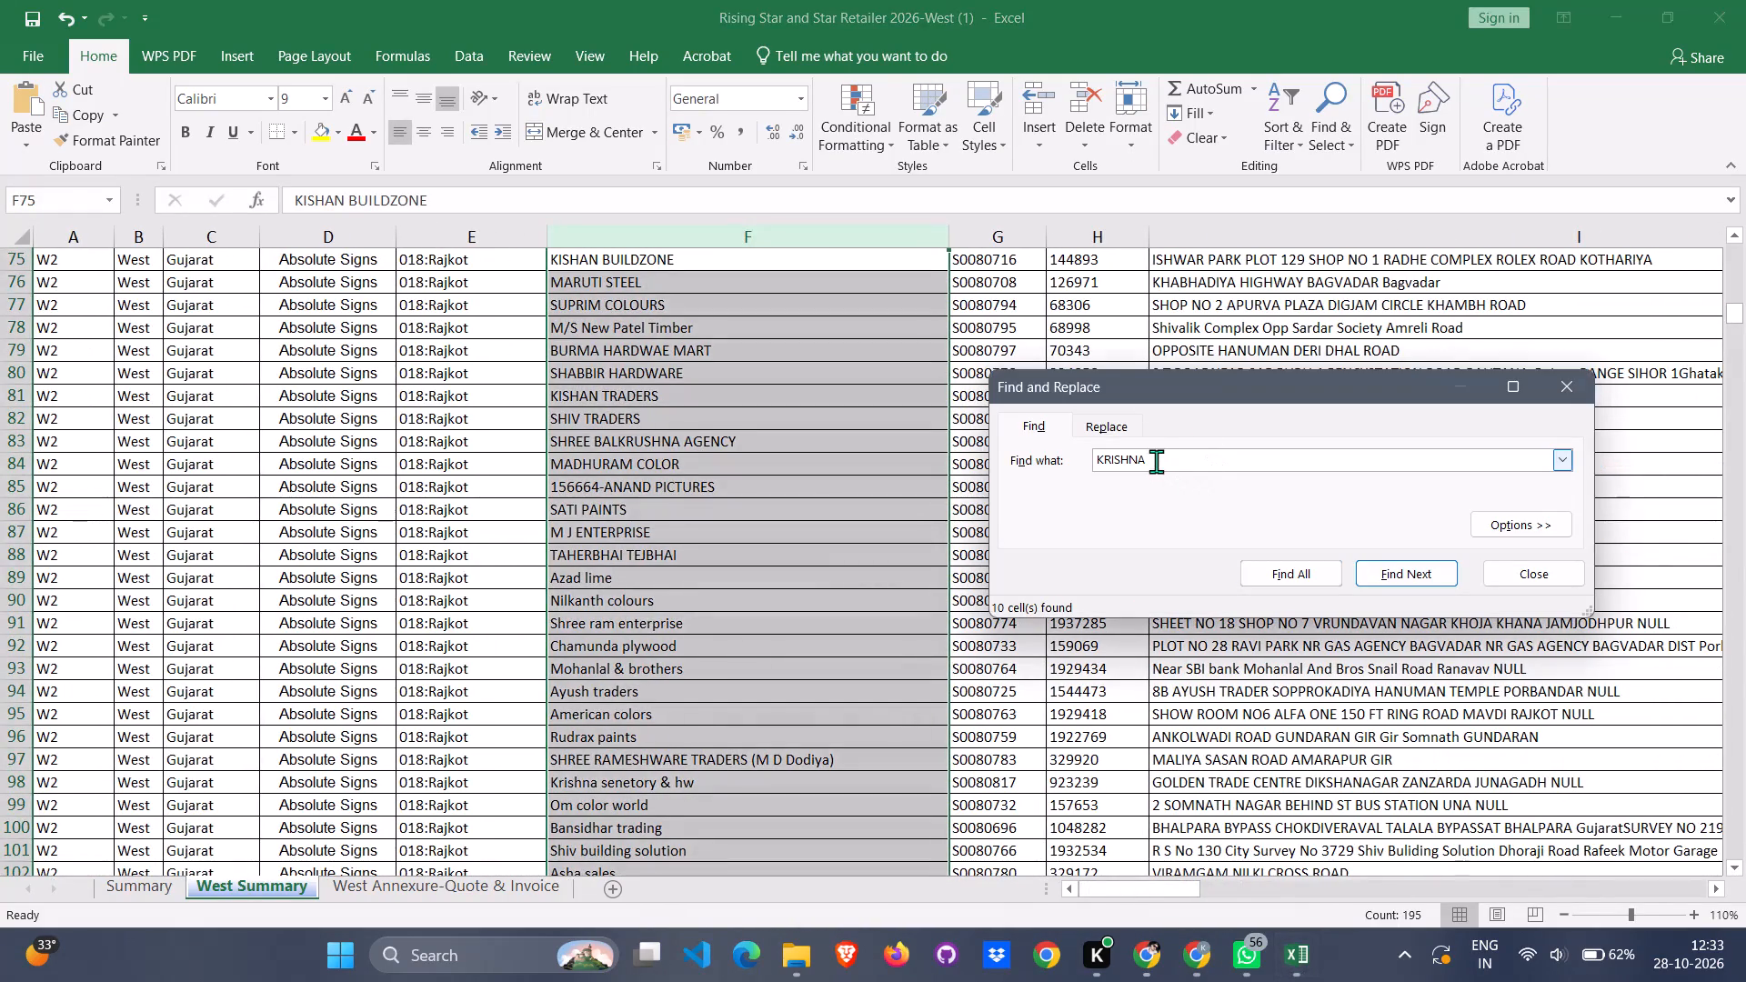
{"action": "key", "text": "BackSpace"}
{"action": "key", "text": "BackSpace"}
{"action": "key", "text": "BackSpace"}
{"action": "key", "text": "BackSpace"}
{"action": "key", "text": "BackSpace"}
{"action": "key", "text": "BackSpace"}
{"action": "key", "text": "BackSpace"}
{"action": "key", "text": "BackSpace"}
{"action": "key", "text": "BackSpace"}
{"action": "key", "text": "BackSpace"}
{"action": "key", "text": "BackSpace"}
{"action": "key", "text": "BackSpace"}
{"action": "key", "text": "BackSpace"}
{"action": "key", "text": "BackSpace"}
{"action": "key", "text": "BackSpace"}
{"action": "key", "text": "BackSpace"}
{"action": "key", "text": "BackSpace"}
{"action": "key", "text": "BackSpace"}
{"action": "key", "text": "BackSpace"}
{"action": "key", "text": "BackSpace"}
{"action": "key", "text": "BackSpace"}
{"action": "key", "text": "BackSpace"}
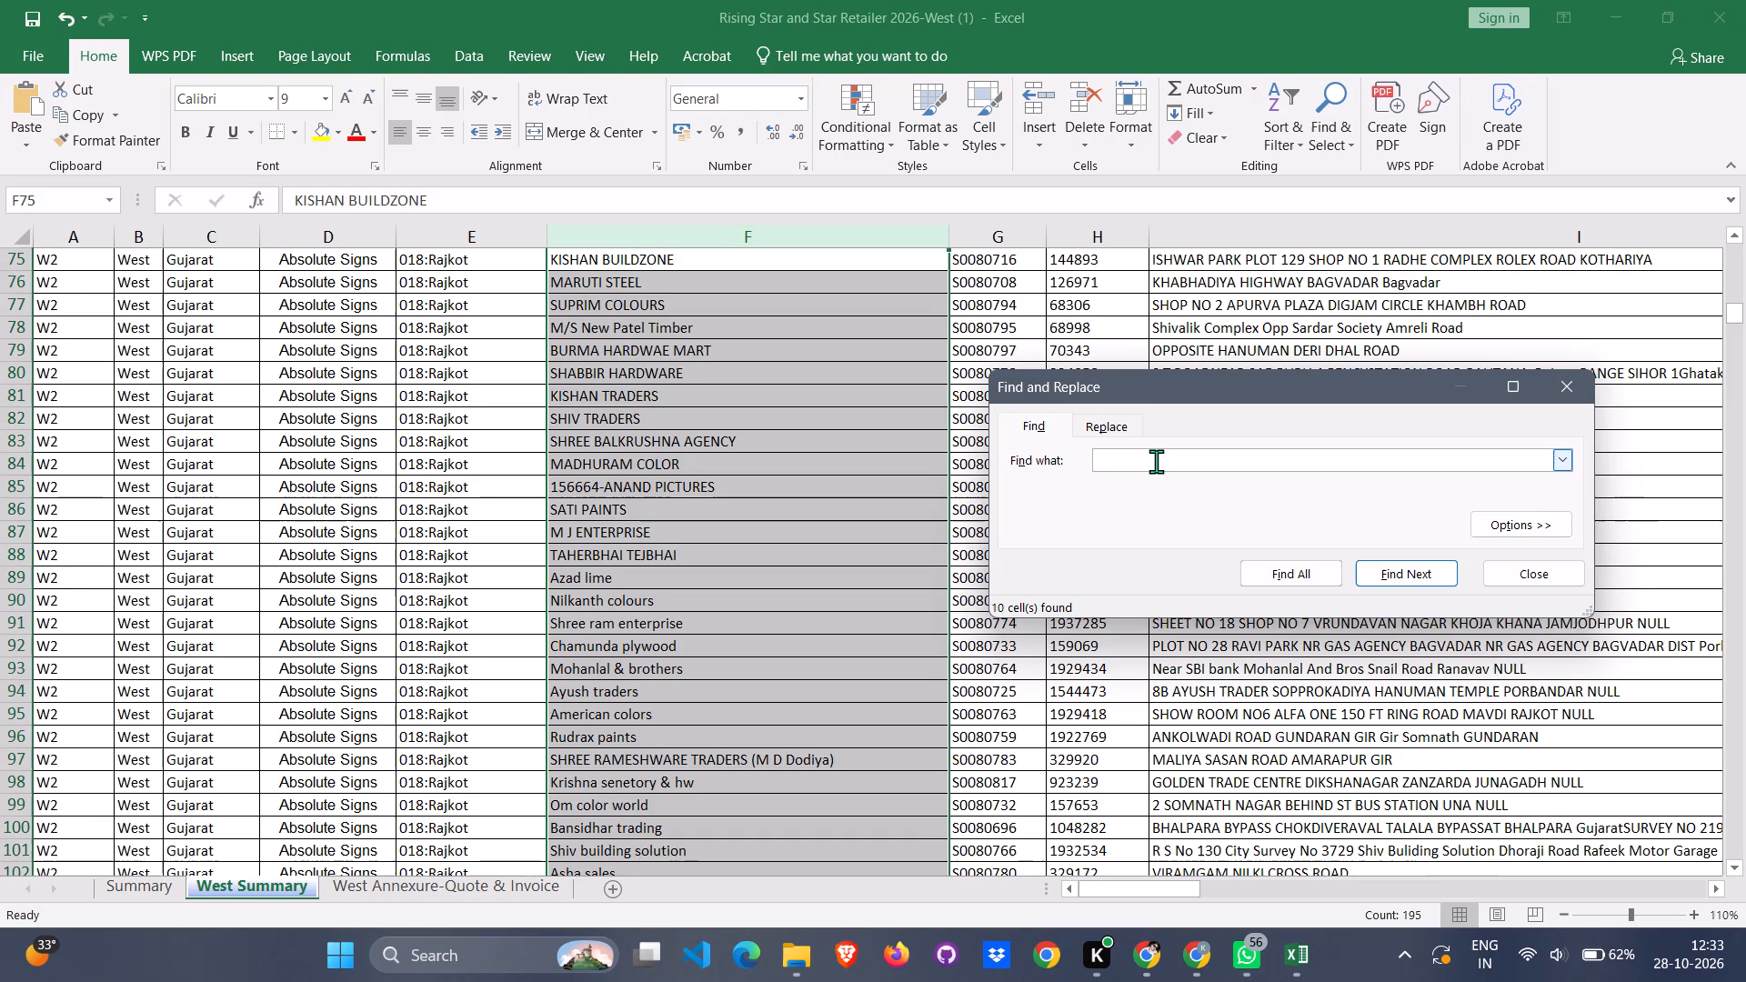
{"action": "type", "text": "PRITI"}
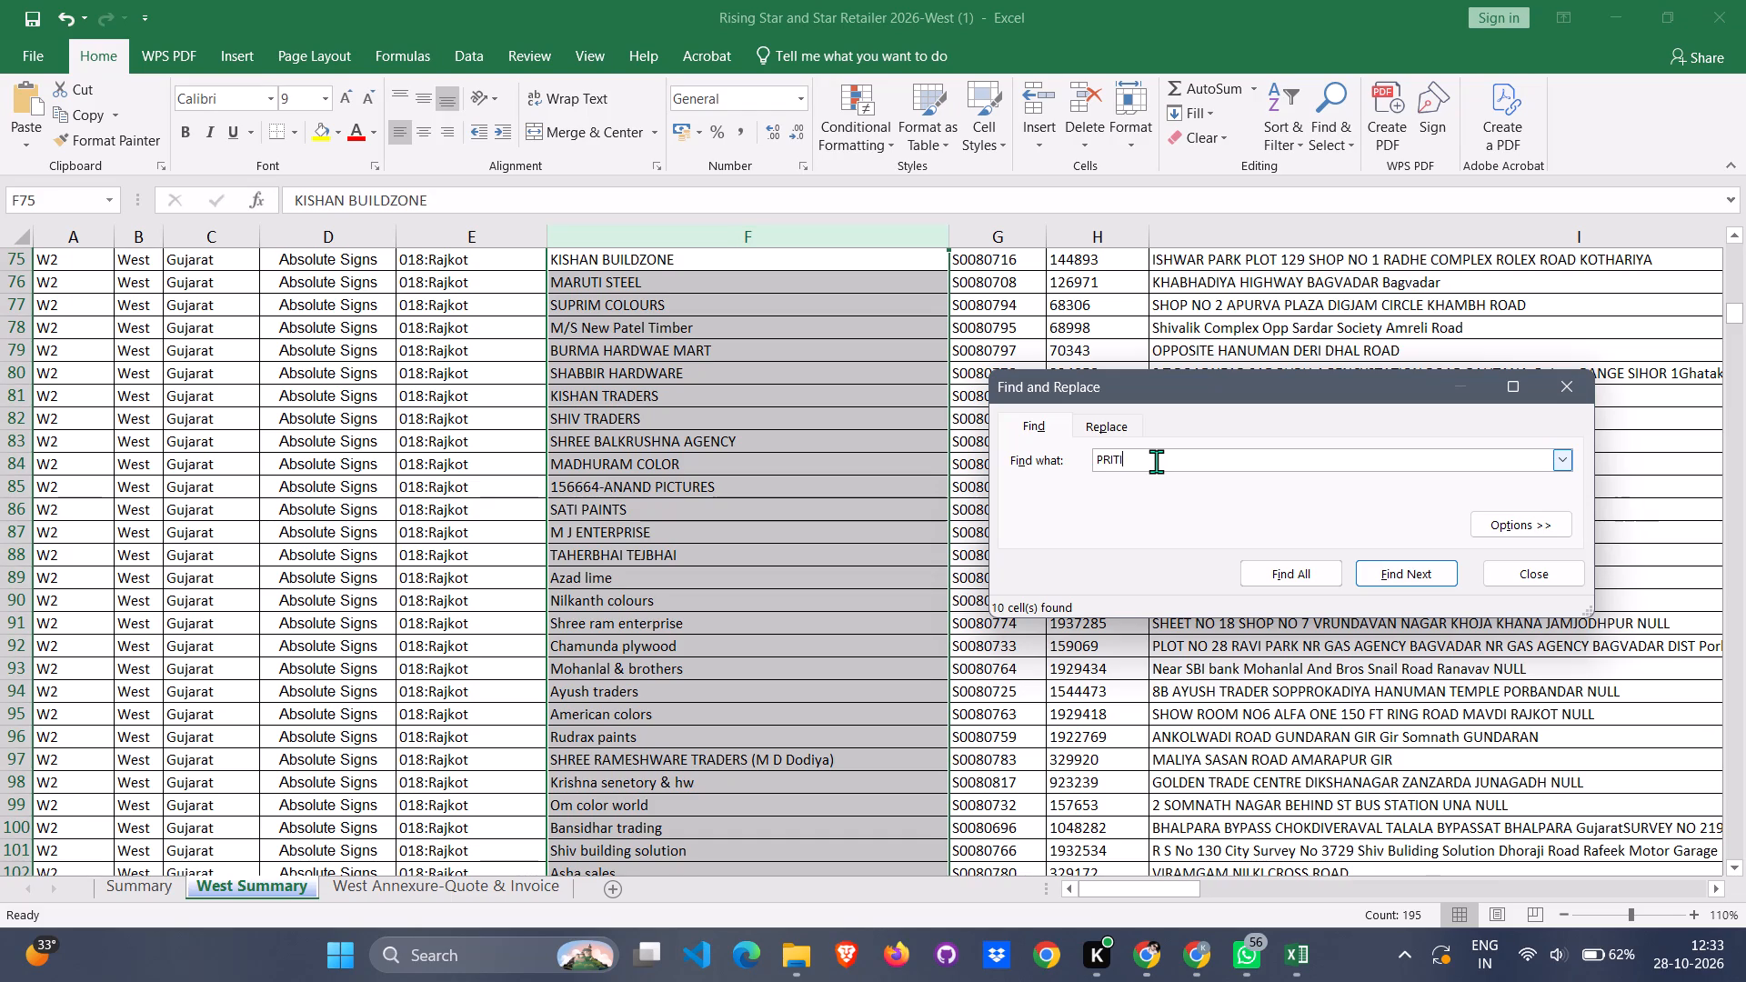
{"action": "key", "text": "space"}
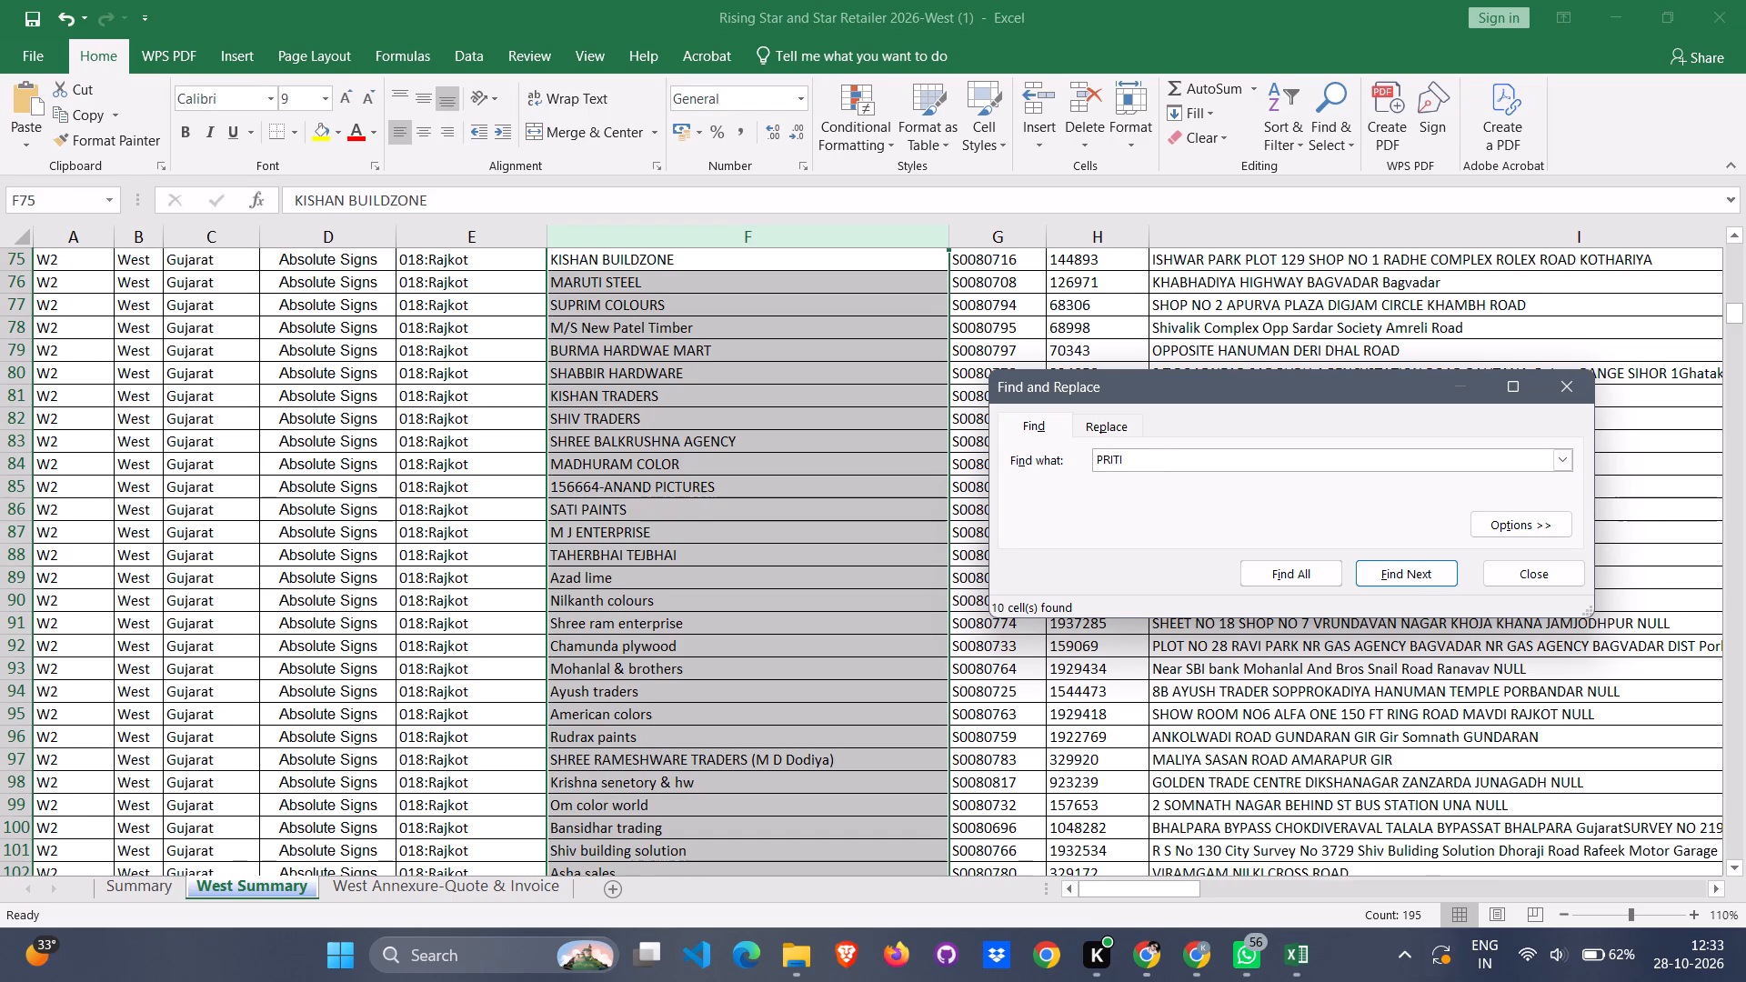
{"action": "left_click", "coordinate": [1411, 566]}
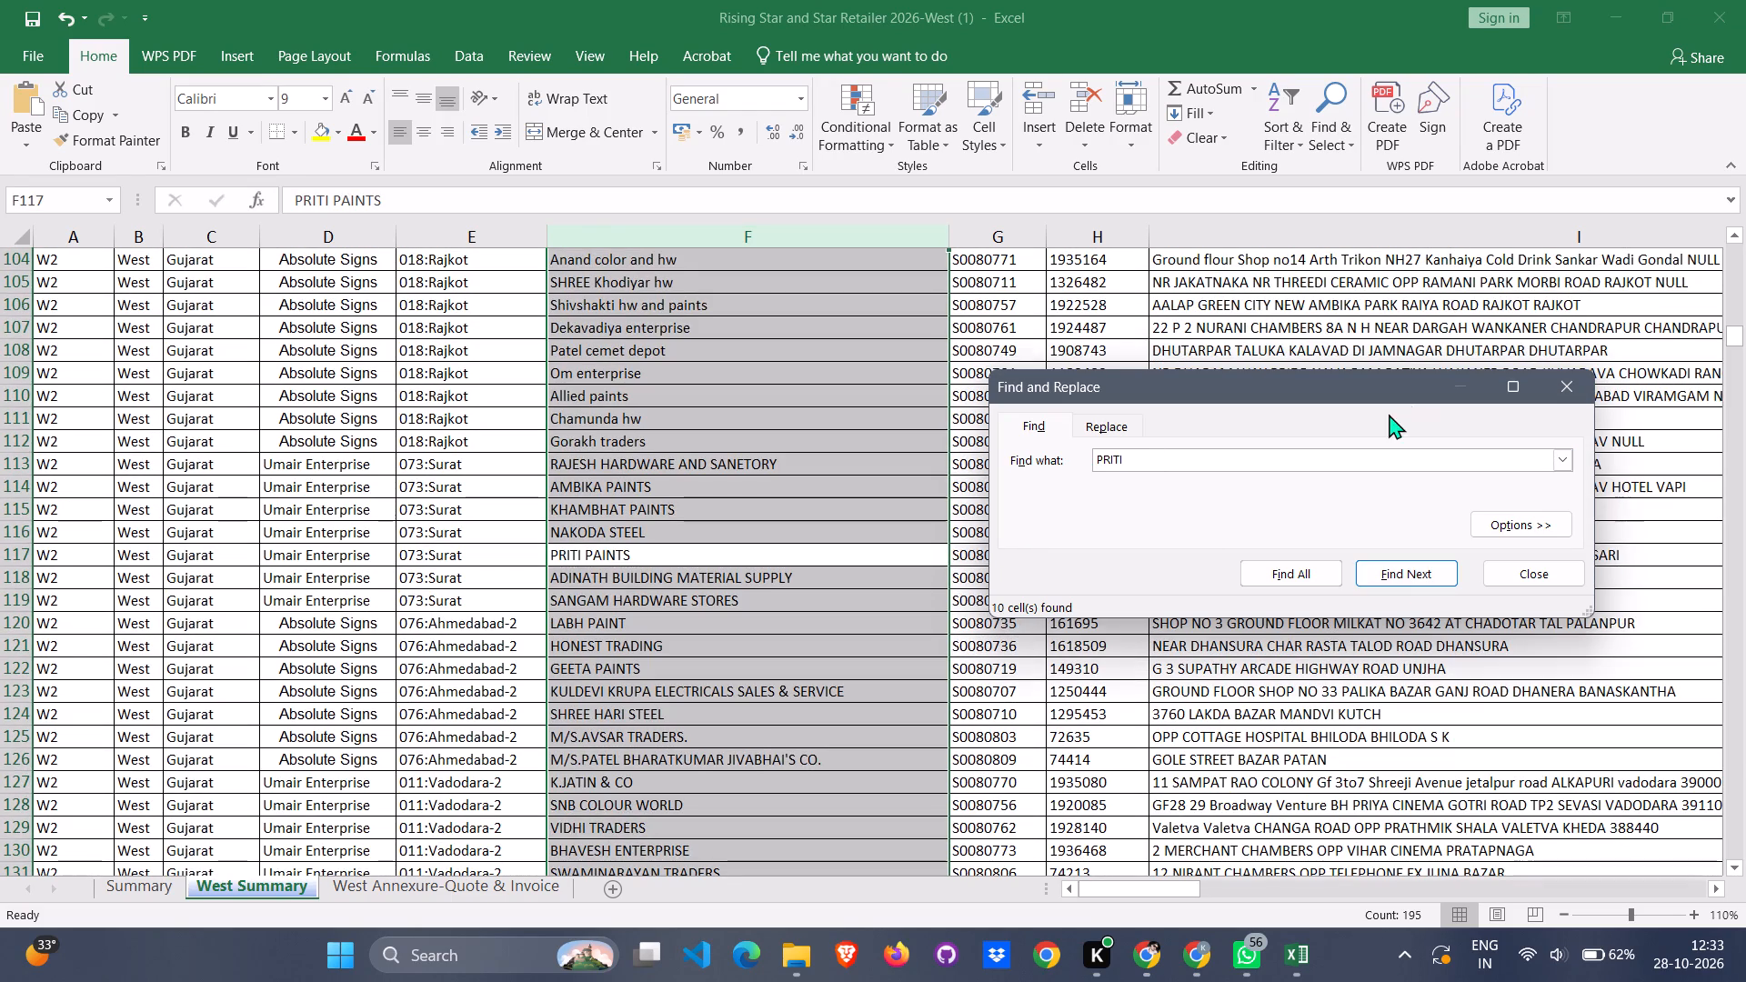
{"action": "left_click_drag", "start_coordinate": [1368, 386], "coordinate": [1350, 617]}
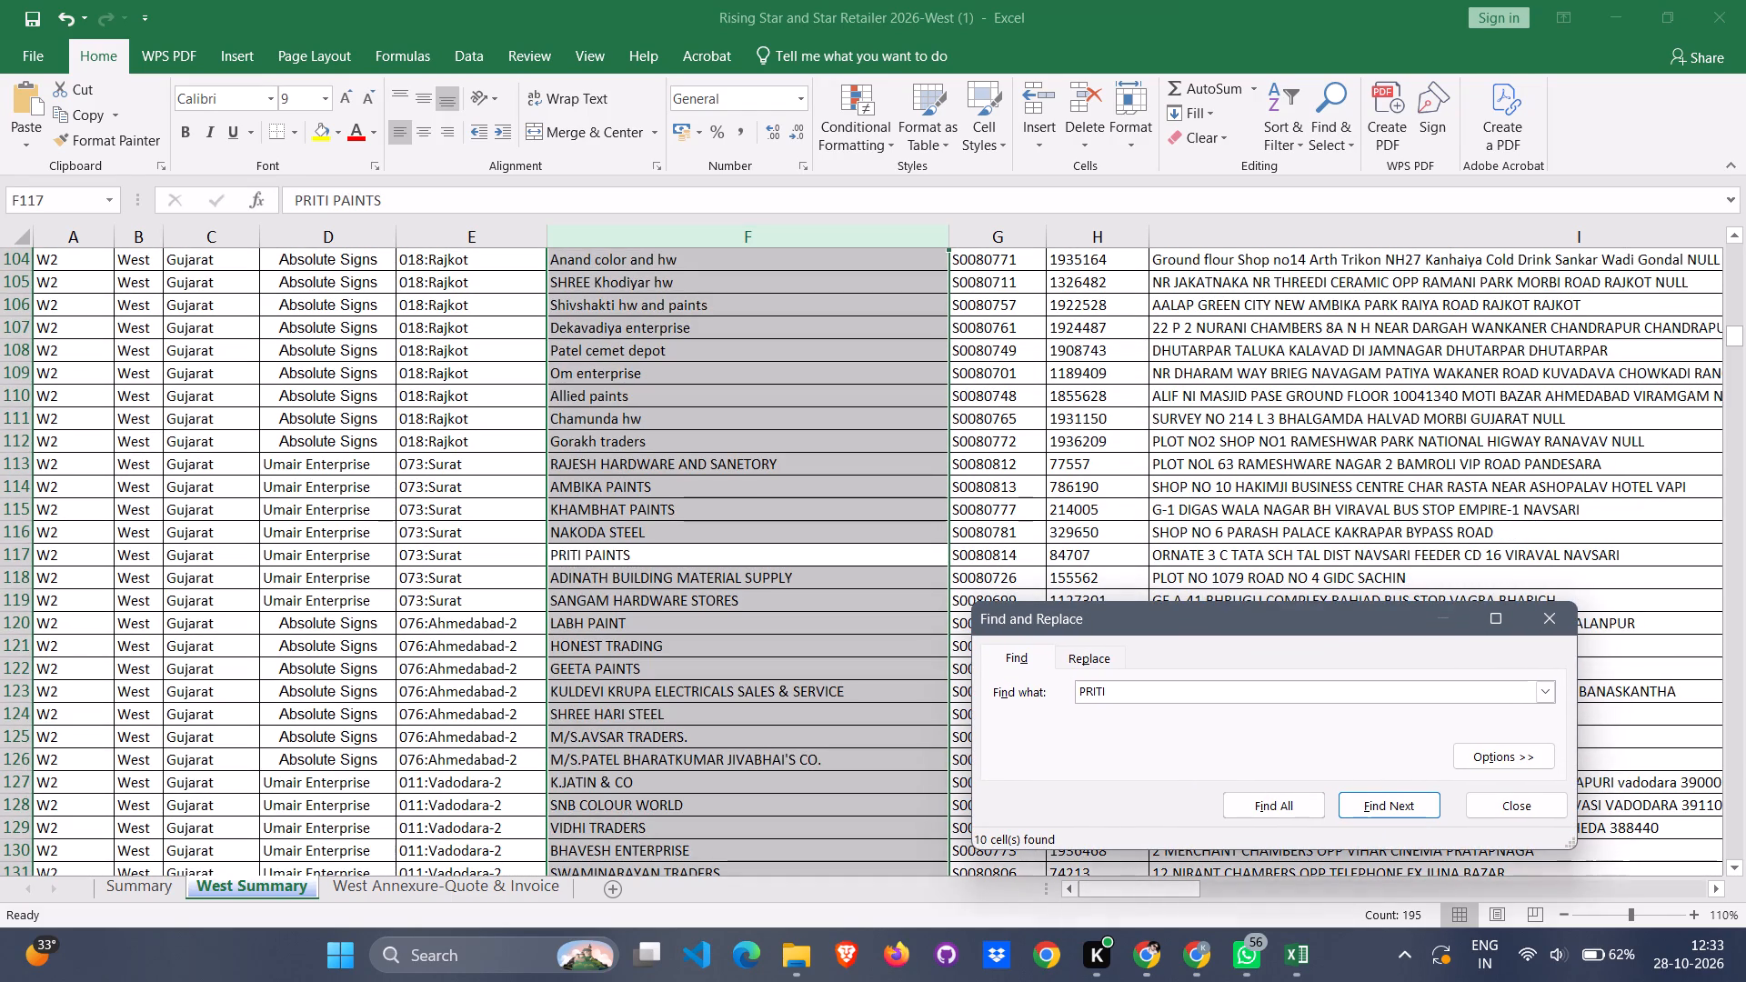
{"action": "left_click", "coordinate": [765, 556]}
{"action": "left_click", "coordinate": [988, 556]}
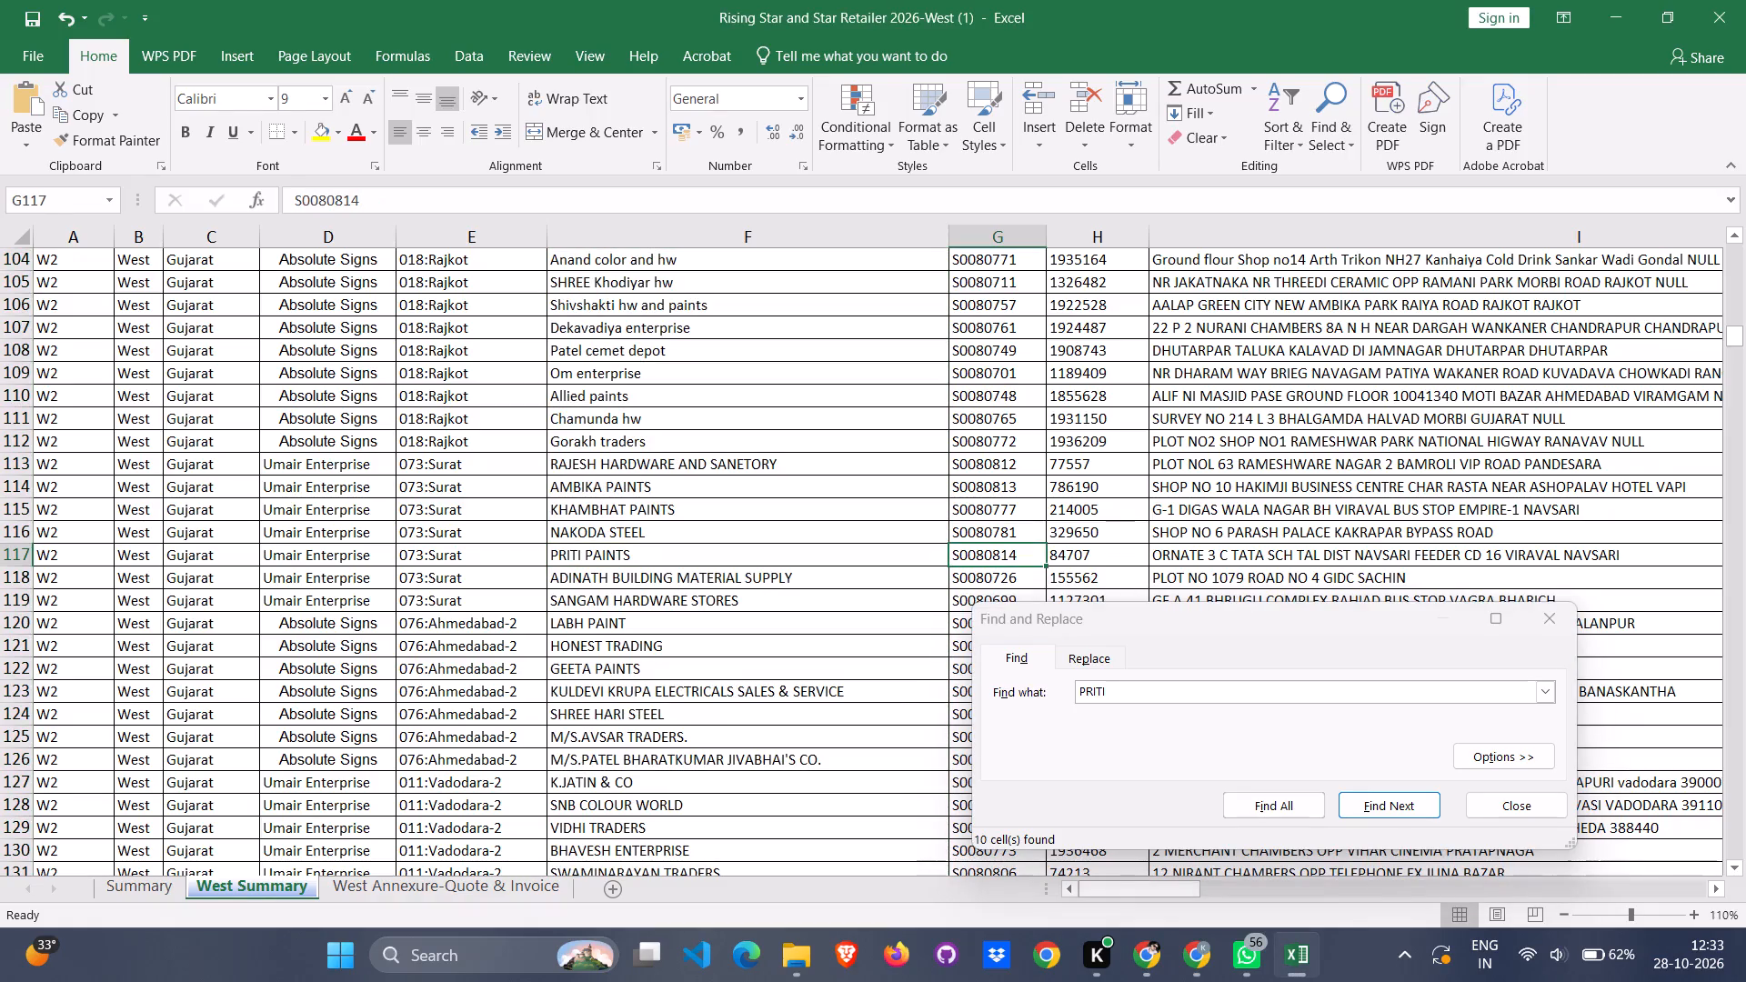
{"action": "key", "text": "ctrl+c"}
Switch back to the store app in Chrome and search the dispatch Store List for code S0080814.
{"action": "left_click", "coordinate": [1203, 967]}
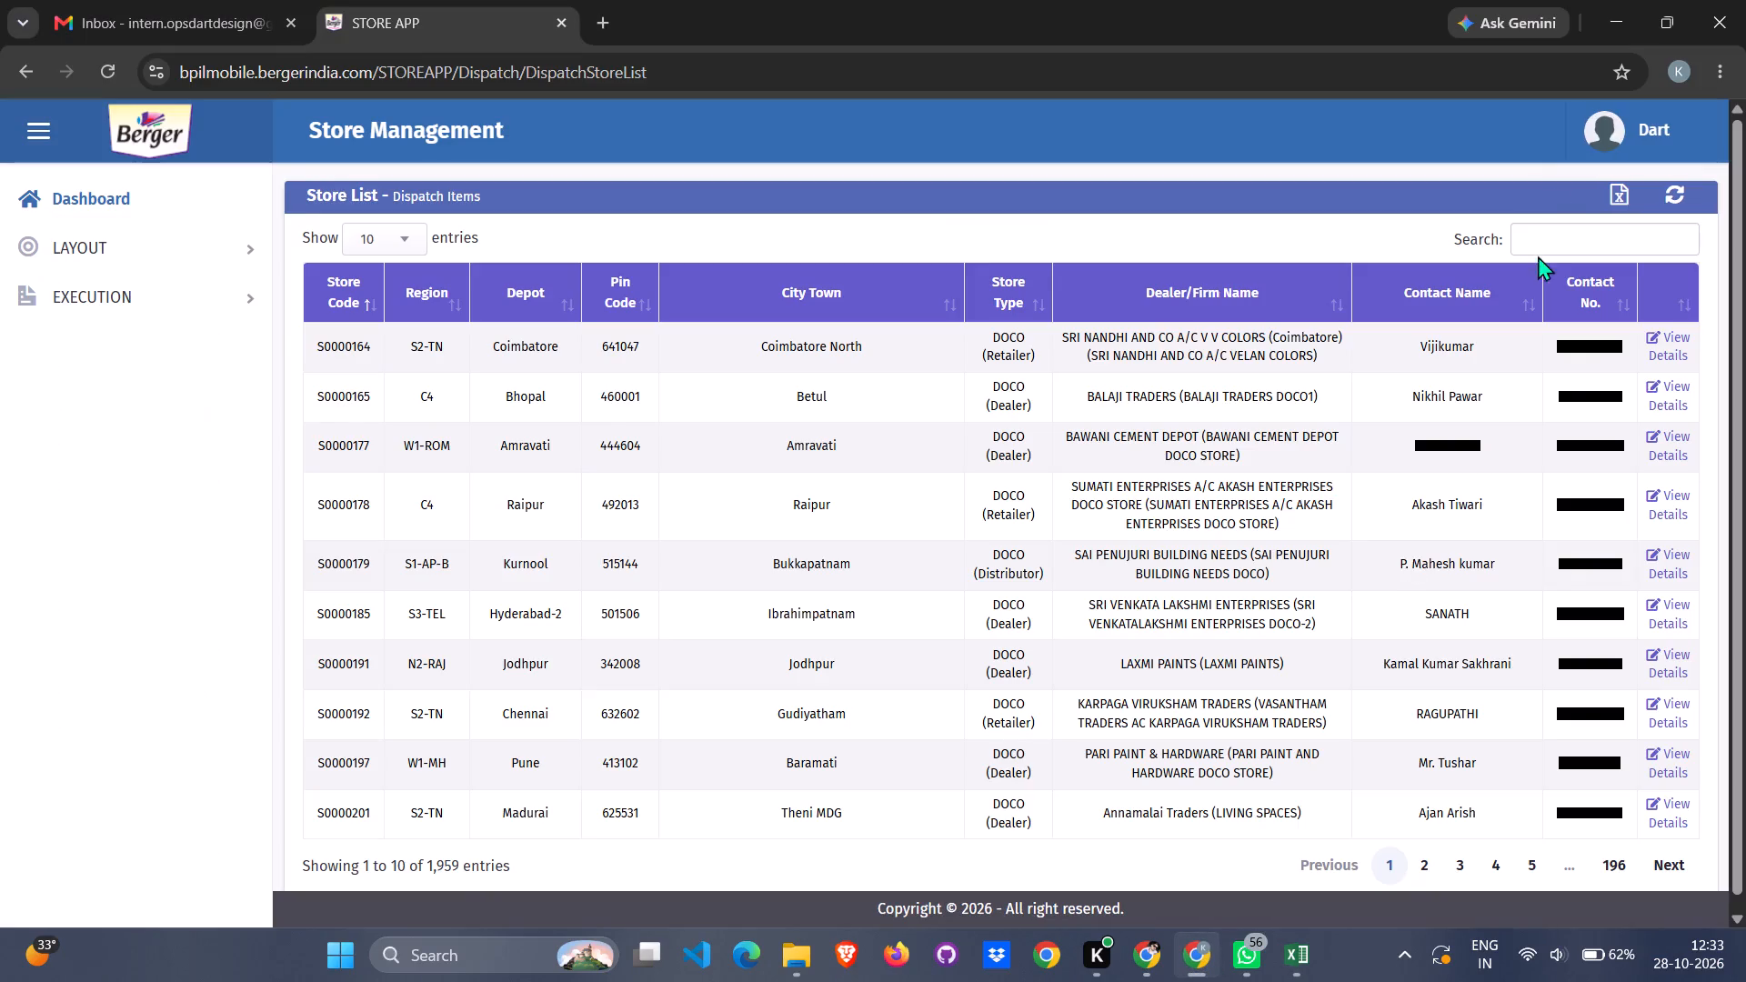
{"action": "left_click", "coordinate": [1592, 242]}
{"action": "key", "text": "ctrl+v"}
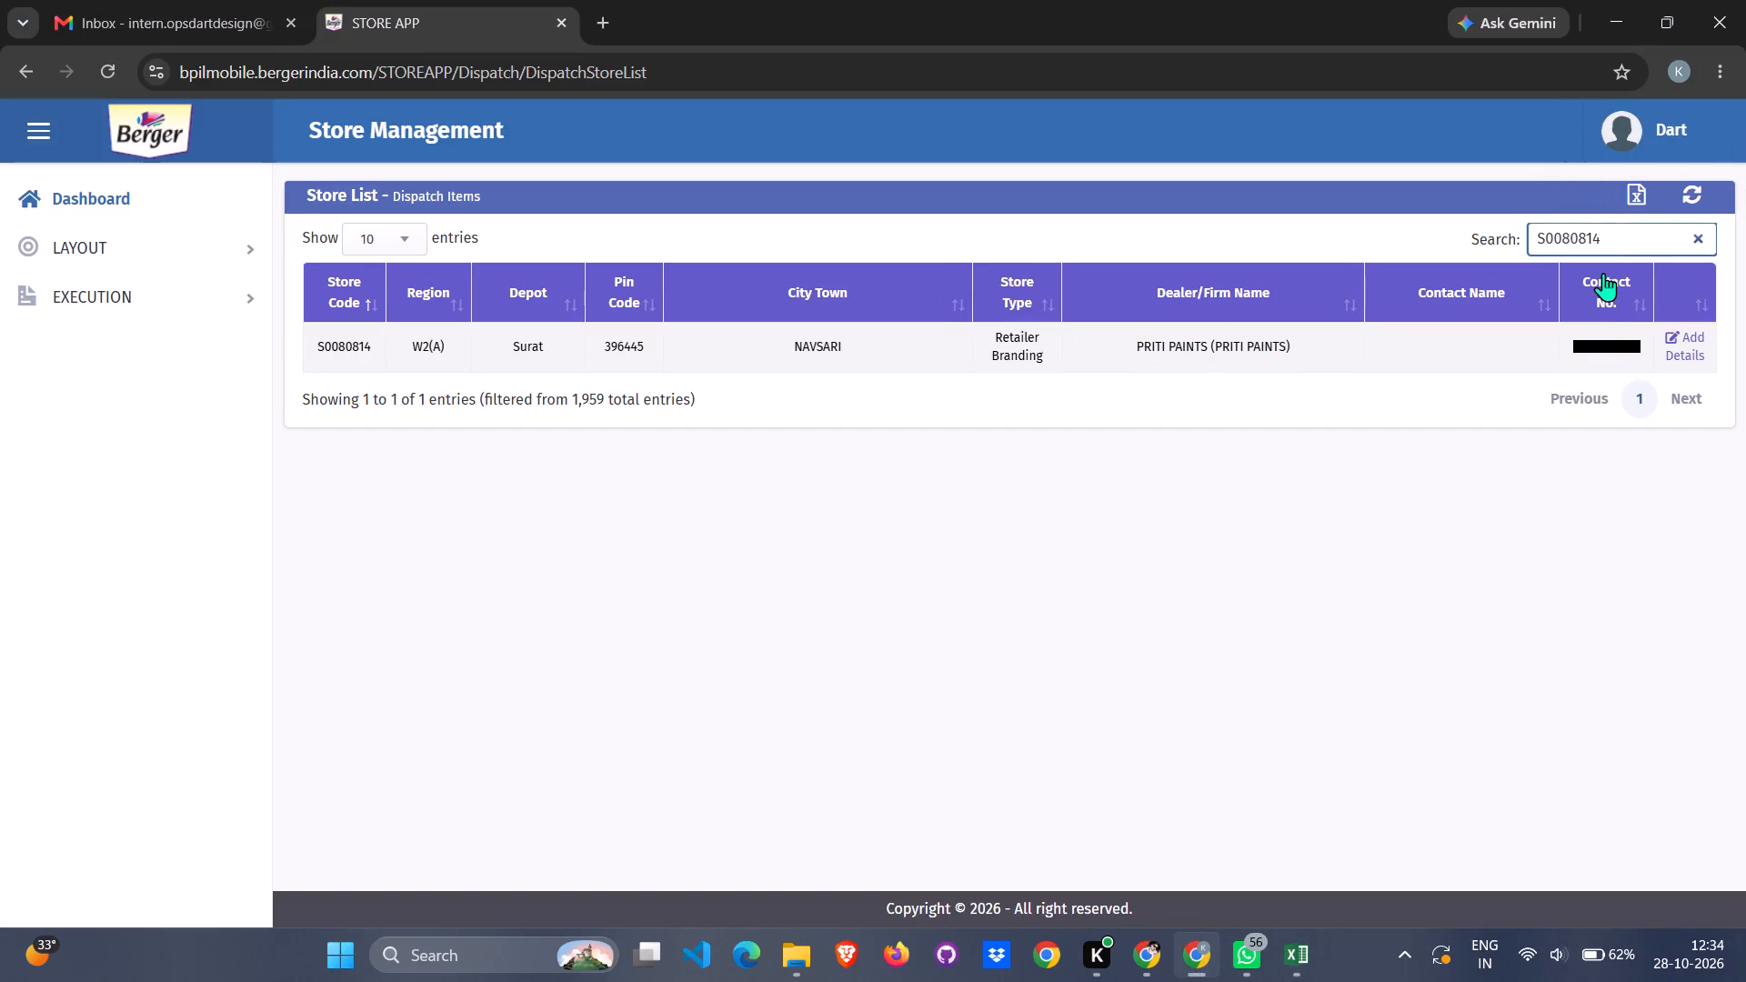
{"action": "left_click", "coordinate": [1695, 356]}
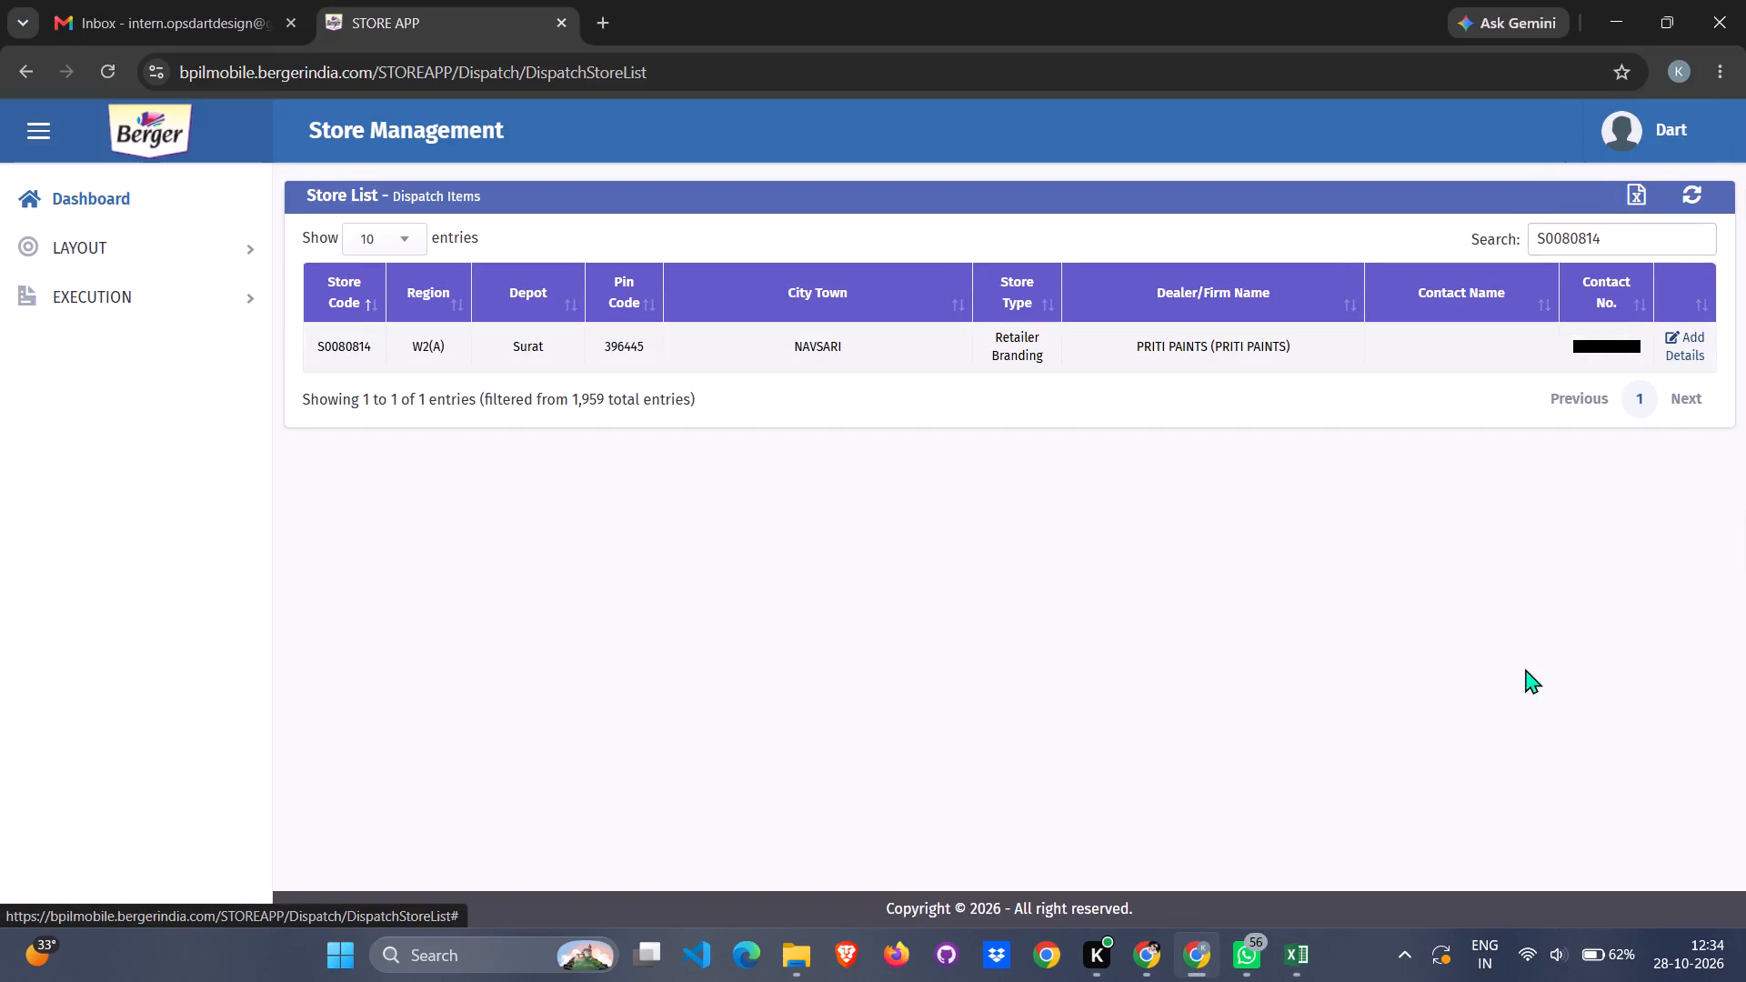
Switch to Excel and copy the dispatch date 24-09-2026 from column X of the PRITI PAINTS row.
{"action": "left_click", "coordinate": [1299, 963]}
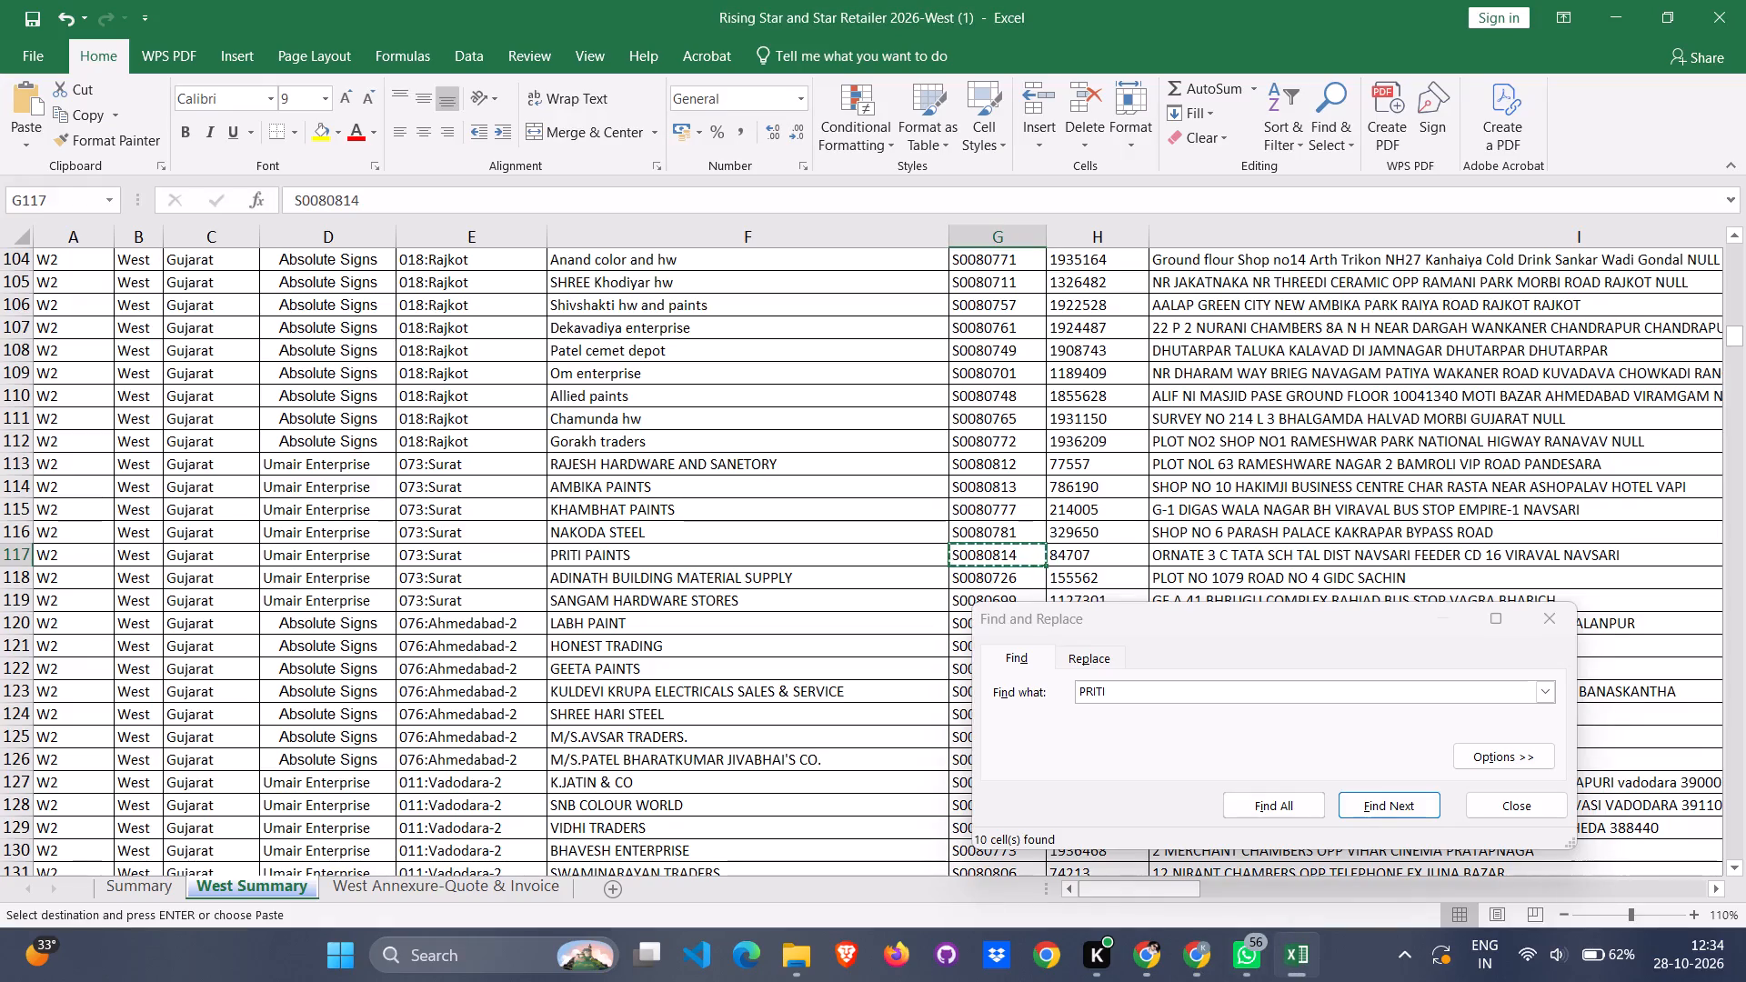
{"action": "left_click", "coordinate": [17, 556]}
{"action": "scroll", "coordinate": [268, 614], "scroll_direction": "left", "scroll_amount": 9}
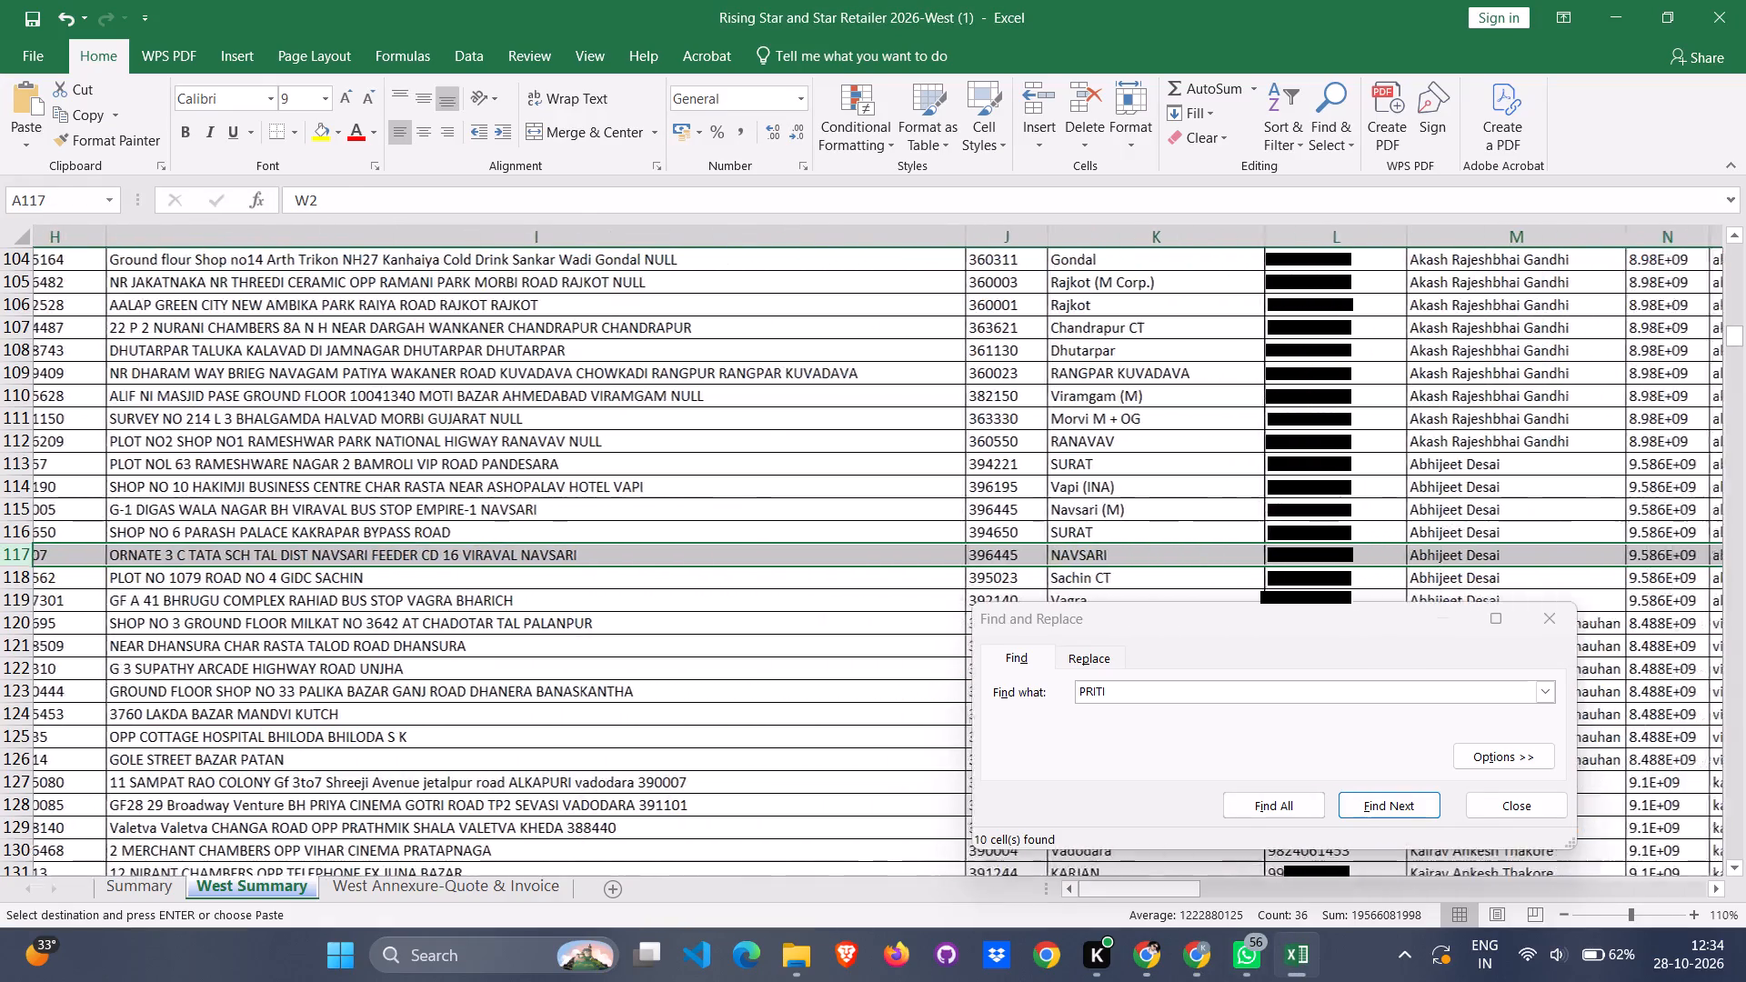
{"action": "scroll", "coordinate": [268, 614], "scroll_direction": "left", "scroll_amount": 5}
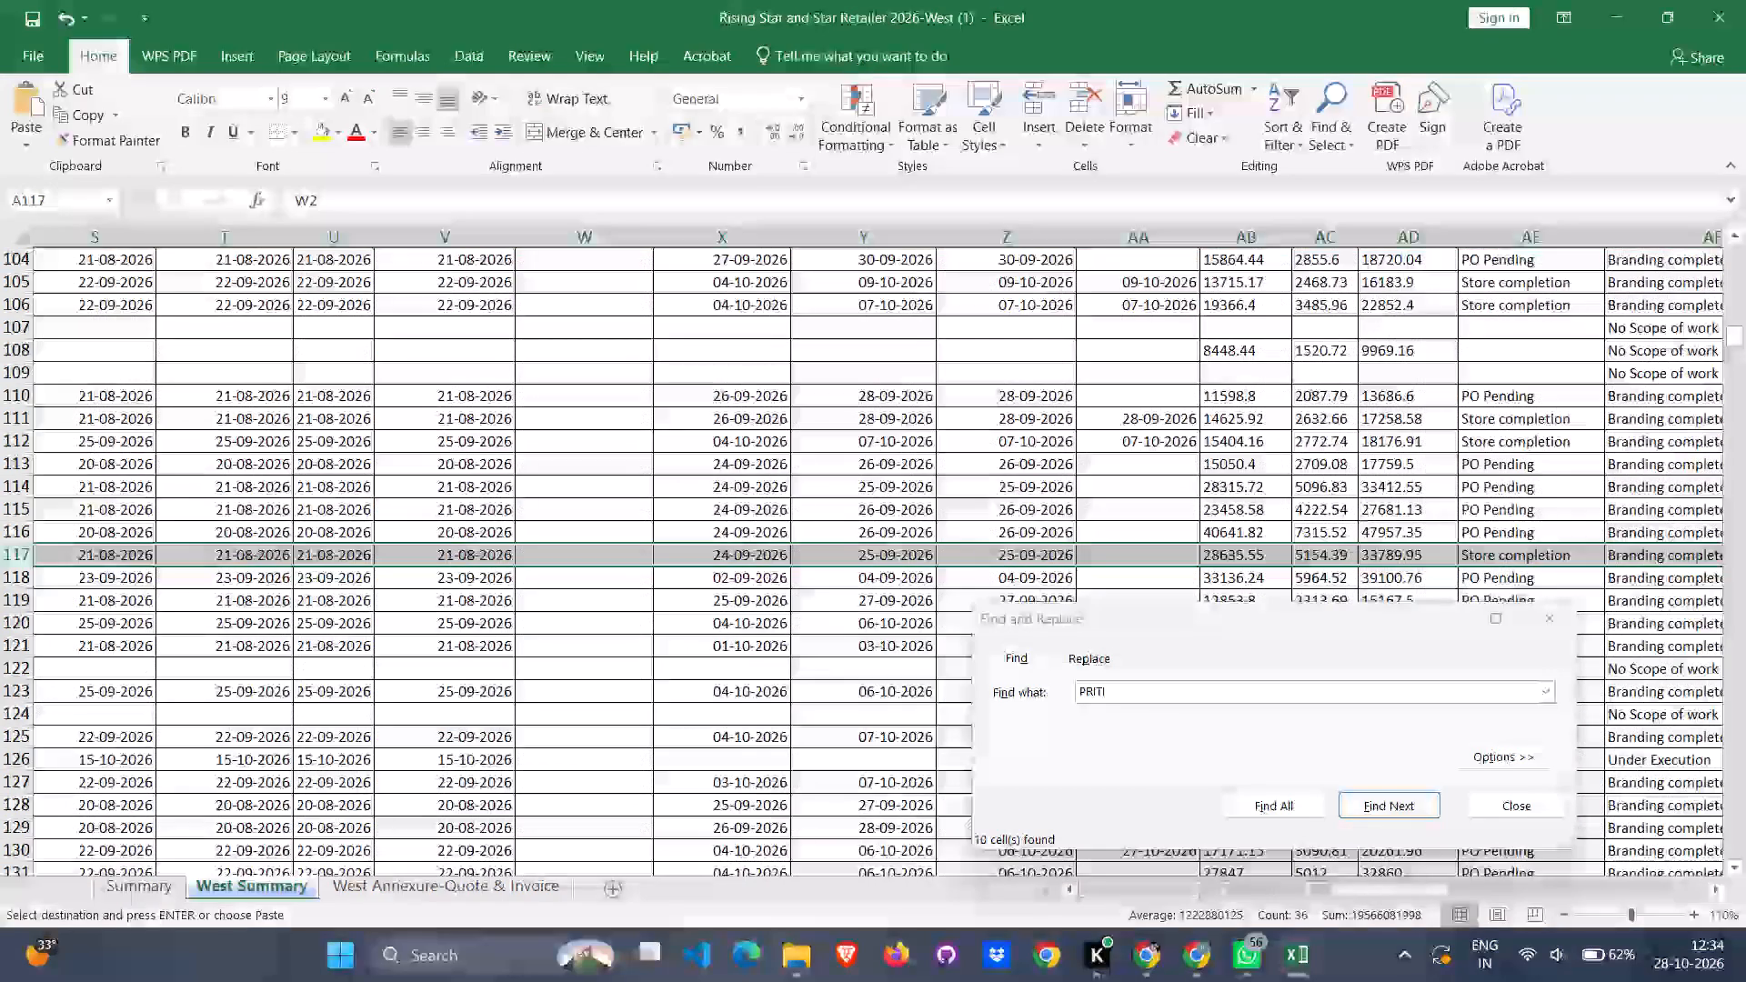
{"action": "left_click", "coordinate": [734, 557]}
{"action": "key", "text": "ctrl+c"}
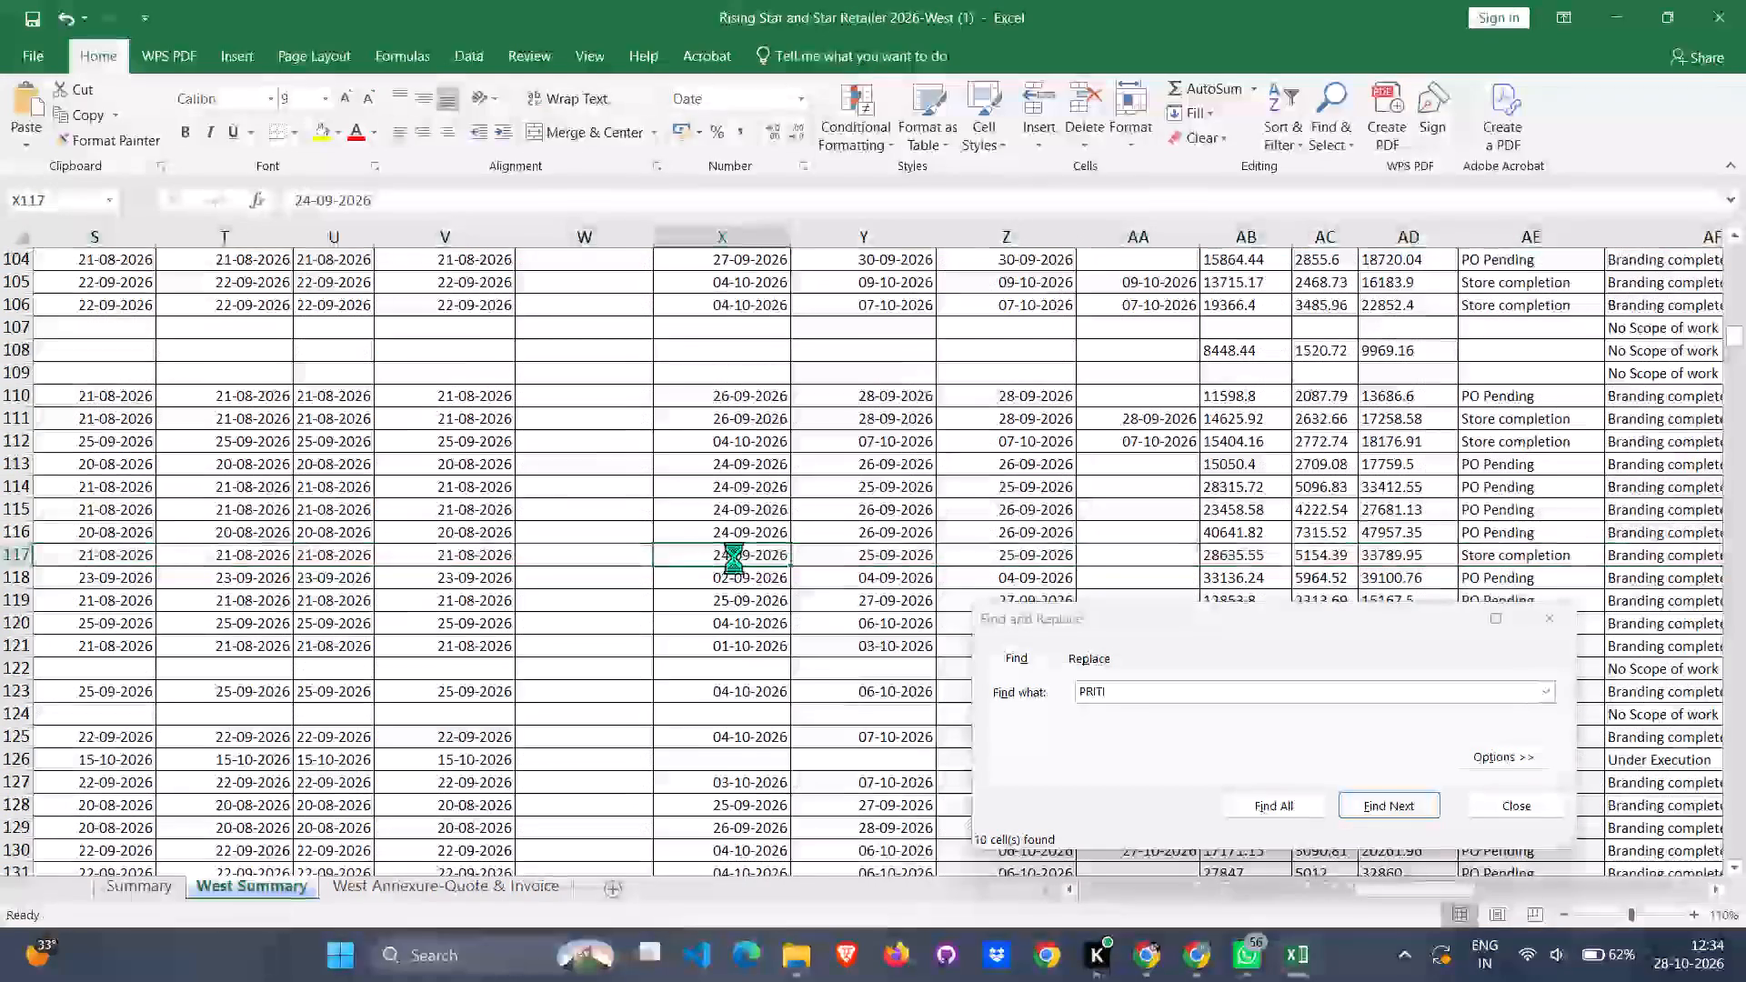
Return to the store app in Chrome and start a new dispatch entry for PRITI PAINTS.
{"action": "left_click", "coordinate": [1196, 963]}
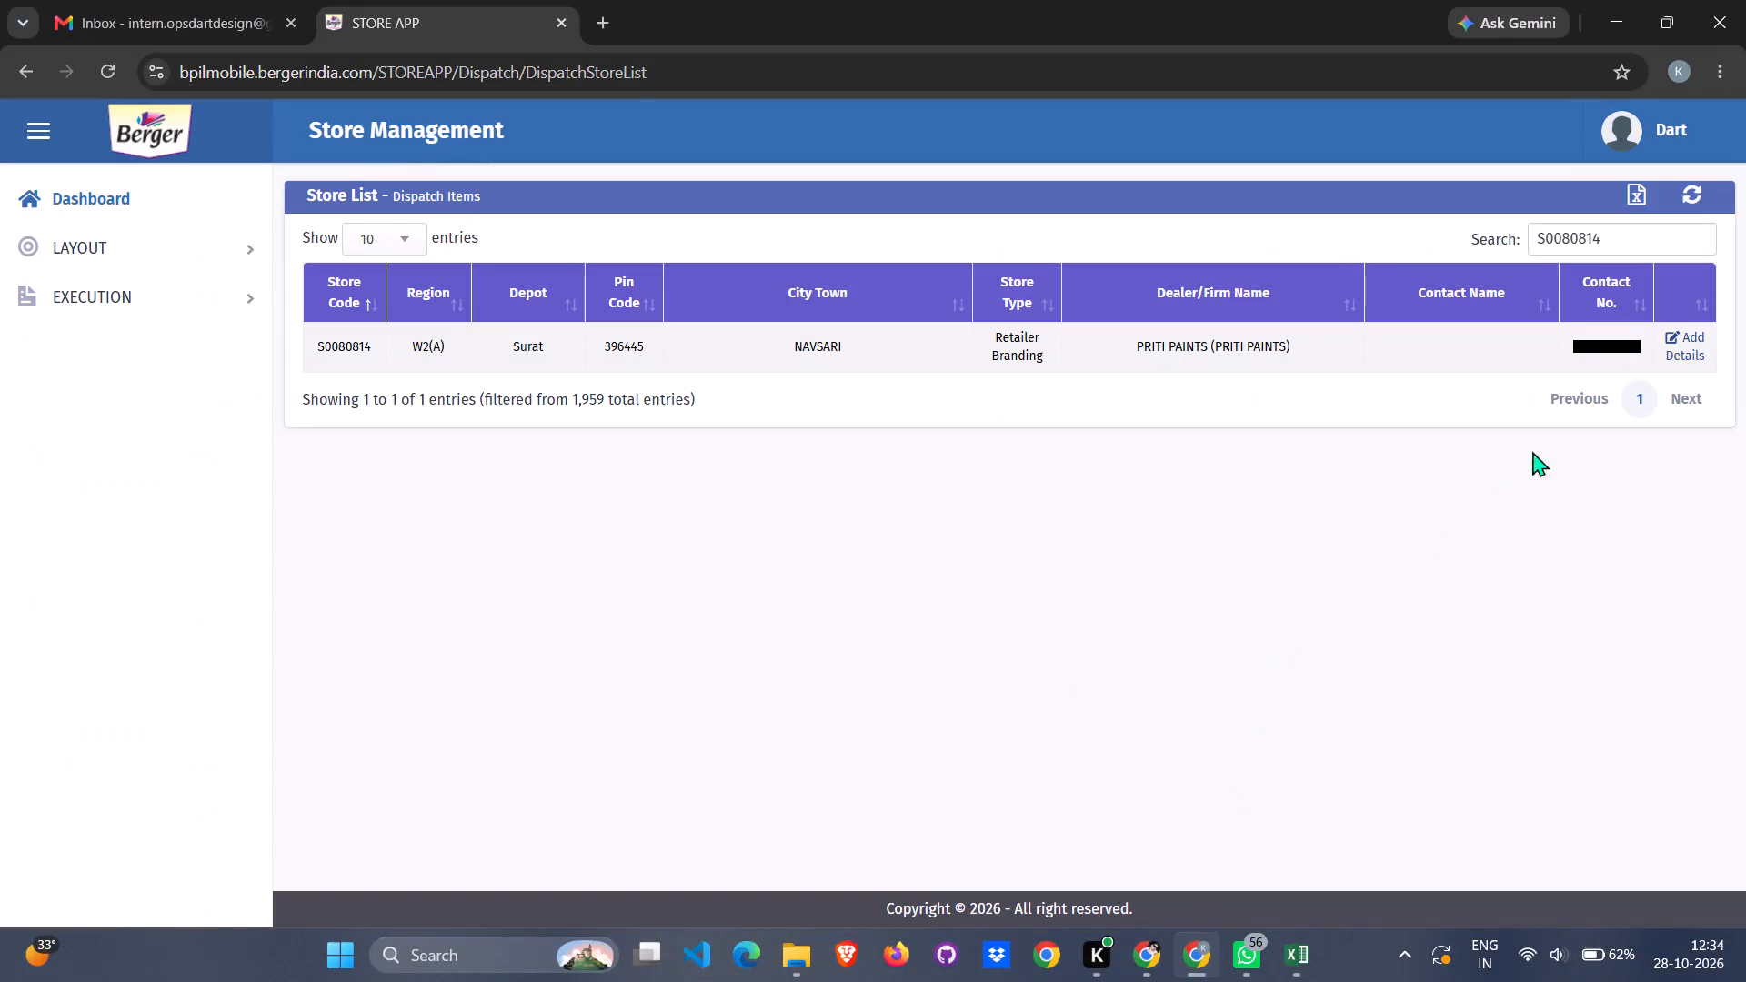
{"action": "left_click", "coordinate": [1692, 359]}
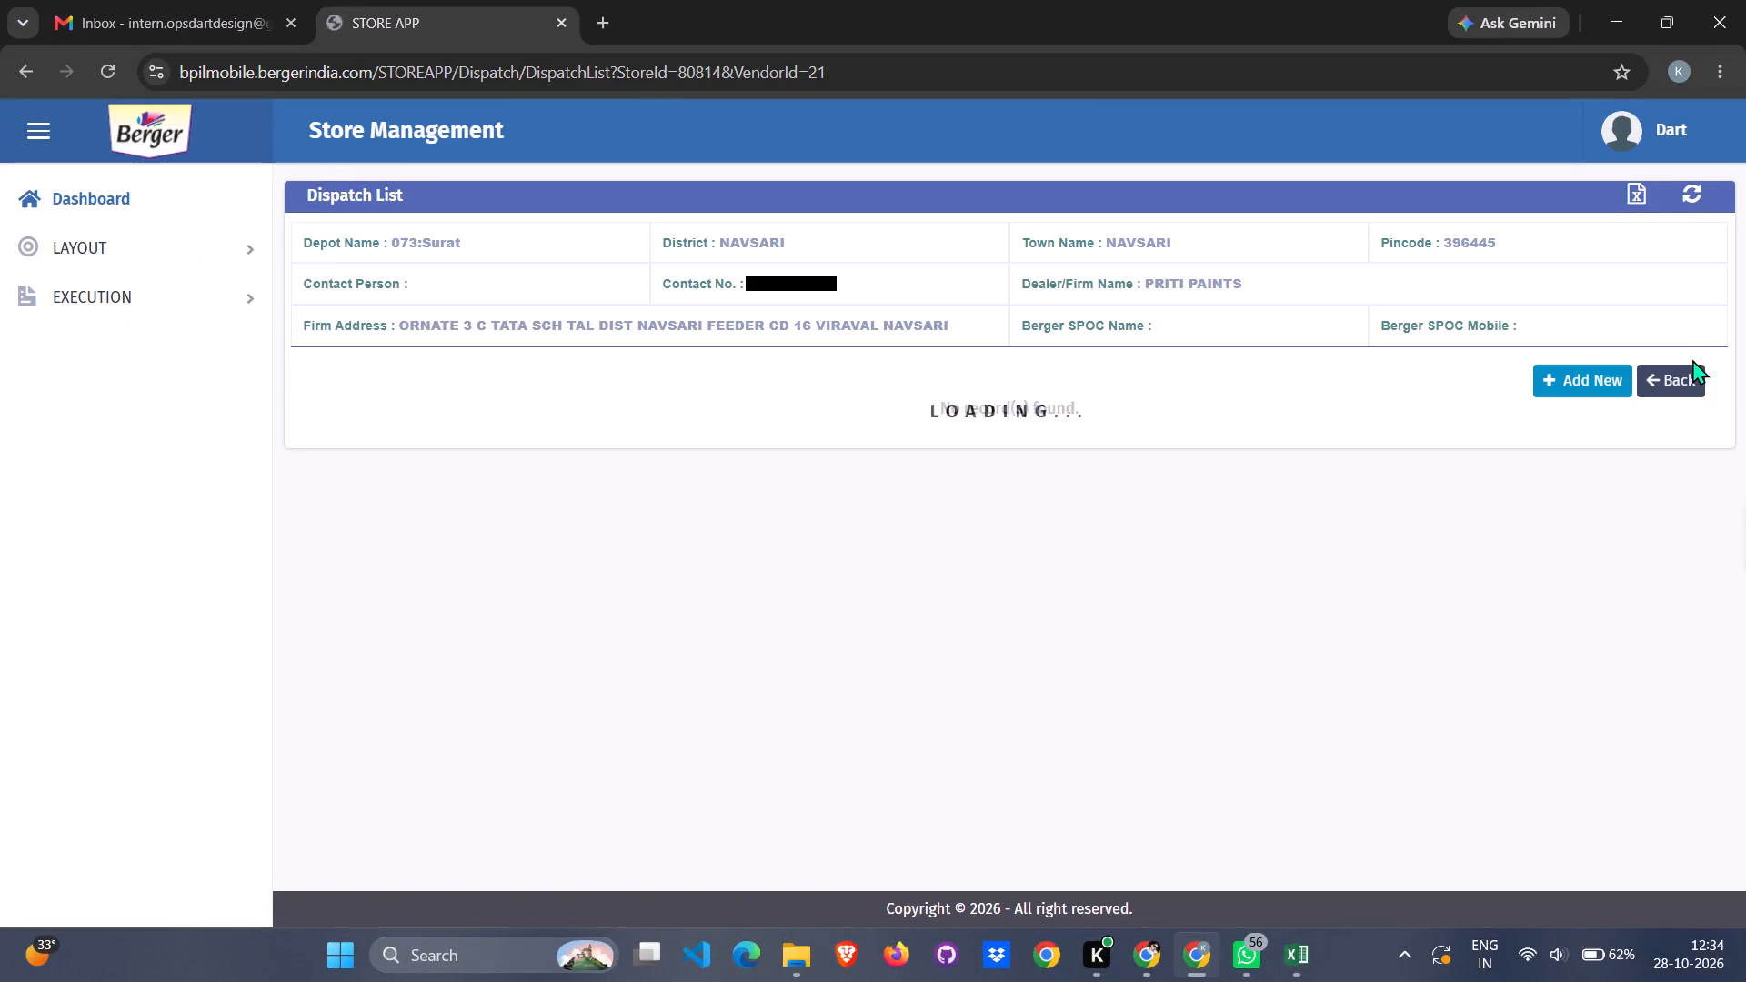
{"action": "left_click", "coordinate": [1589, 384]}
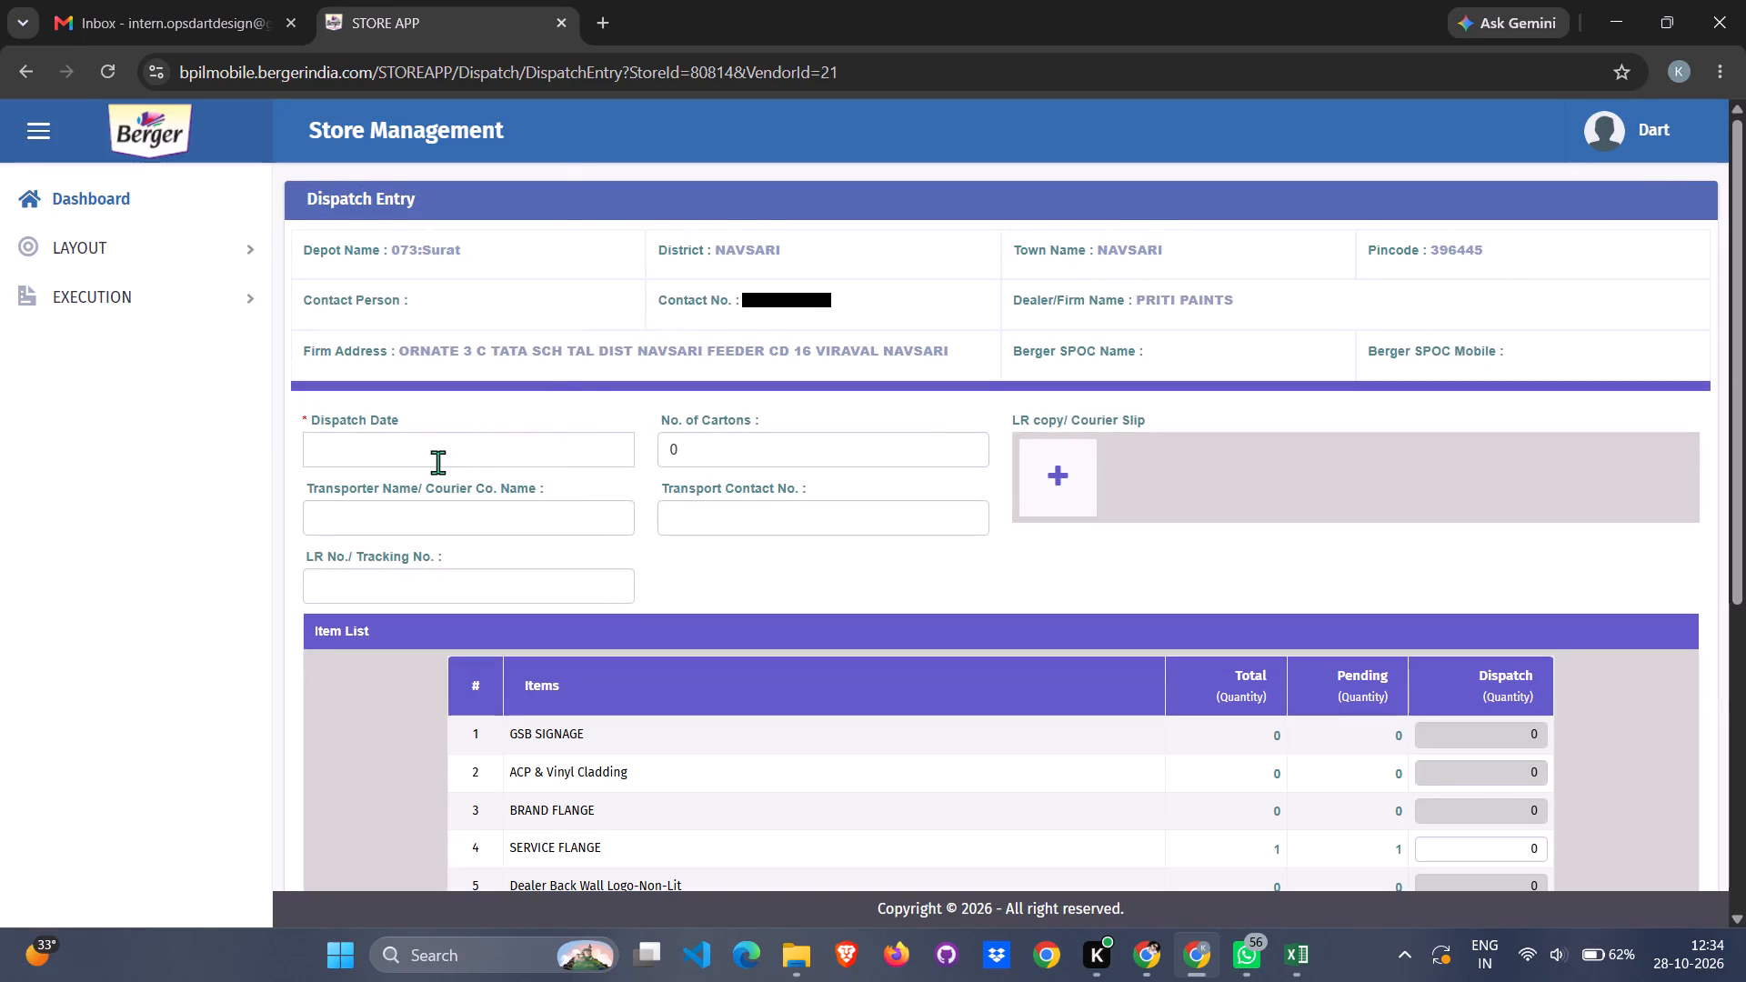
Set the dispatch date to 24/09/2026 using the copied date.
{"action": "left_click", "coordinate": [441, 456]}
{"action": "key", "text": "ctrl+v"}
Fill in the transport contact number with the saved suggestion.
{"action": "left_click", "coordinate": [742, 521]}
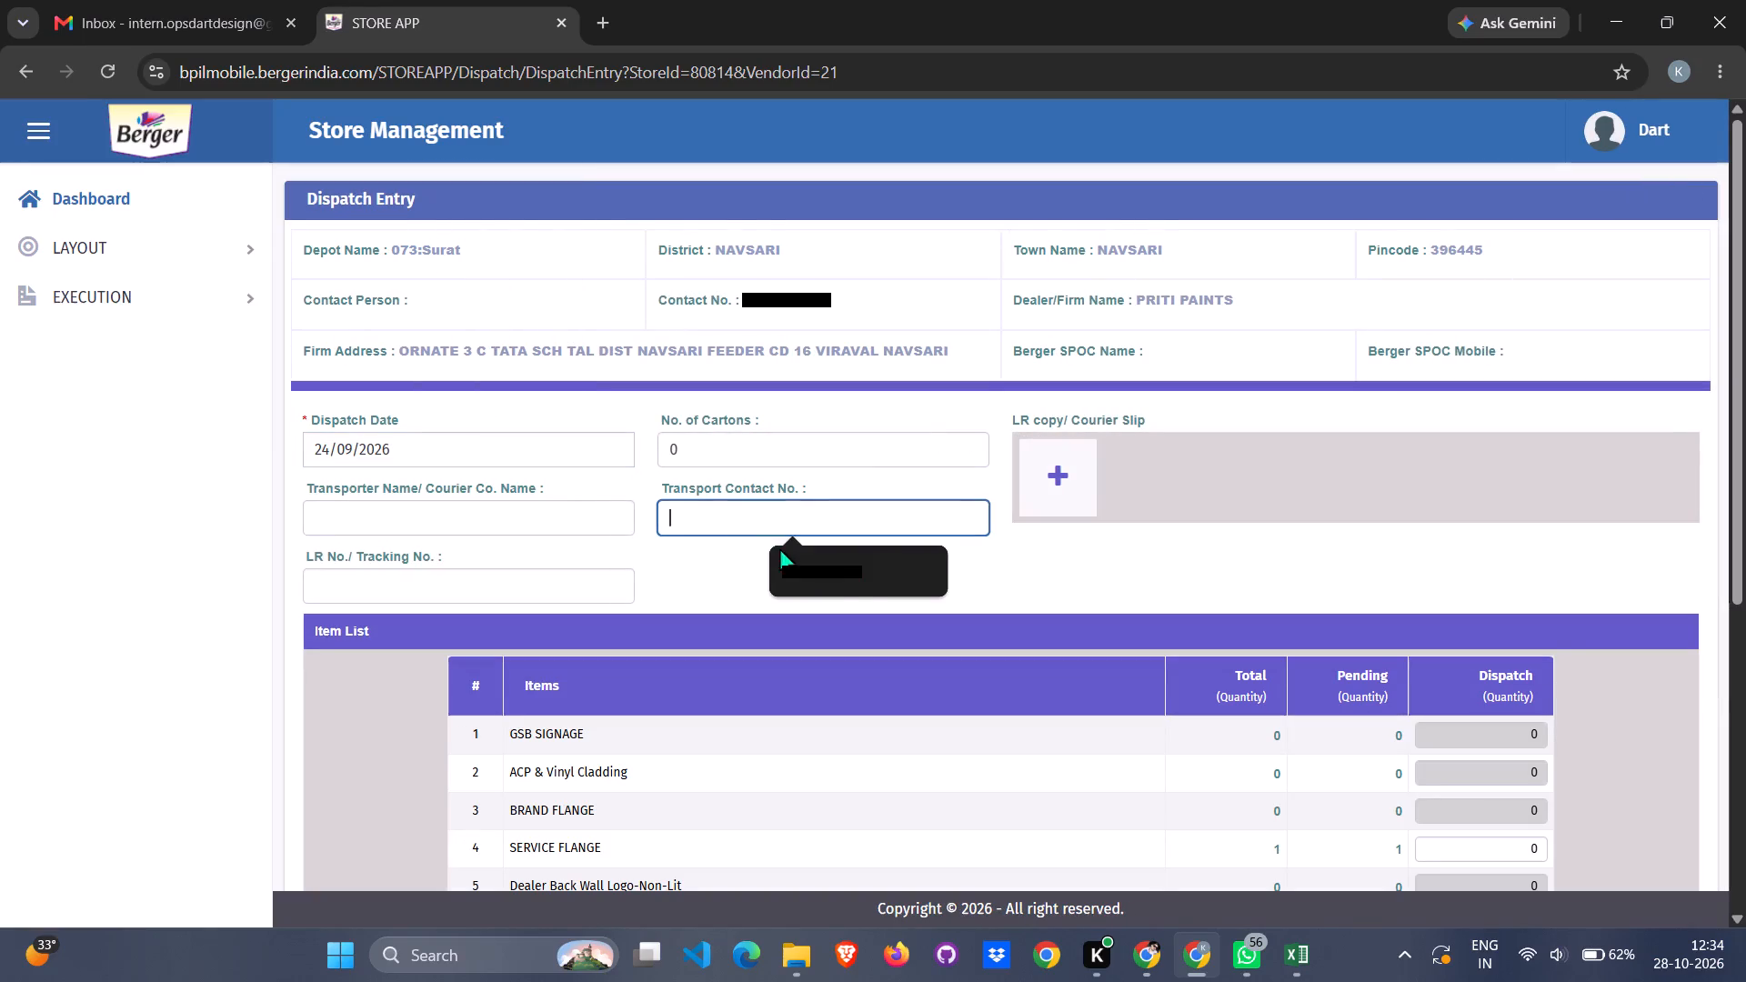
{"action": "left_click", "coordinate": [842, 564]}
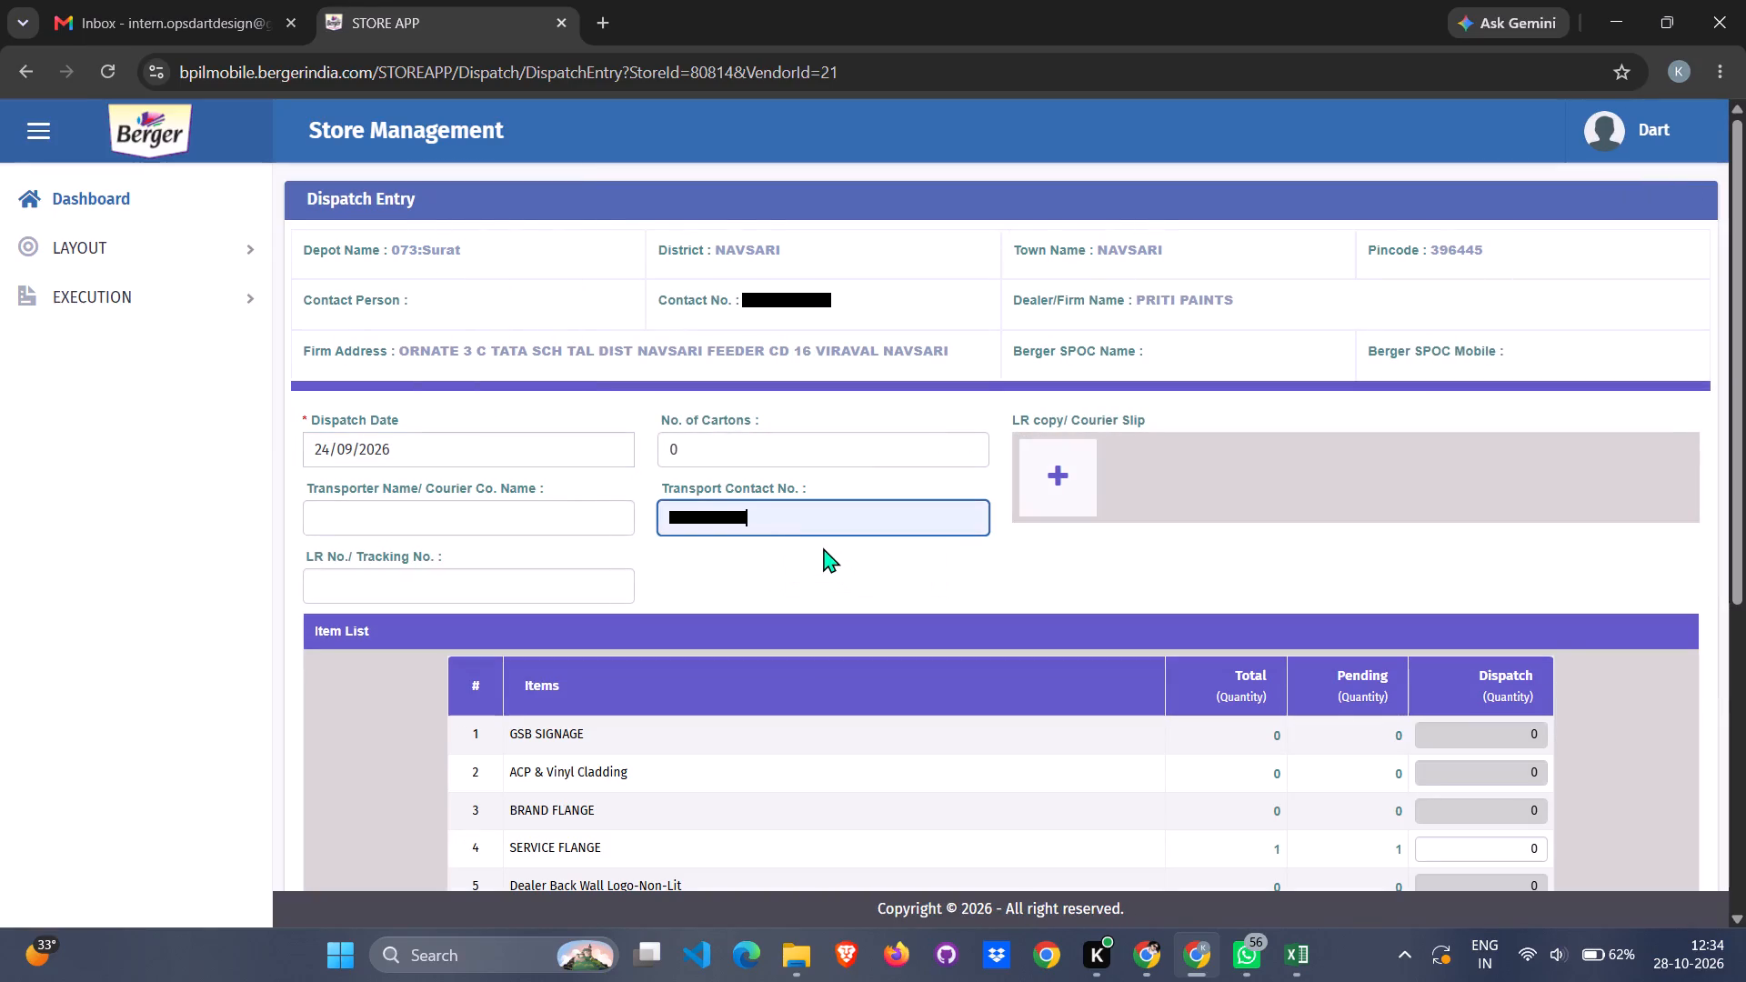
Set the dispatch quantity for SERVICE FLANGE to 1, matching its pending quantity.
{"action": "scroll", "coordinate": [994, 585], "scroll_direction": "down", "scroll_amount": 2}
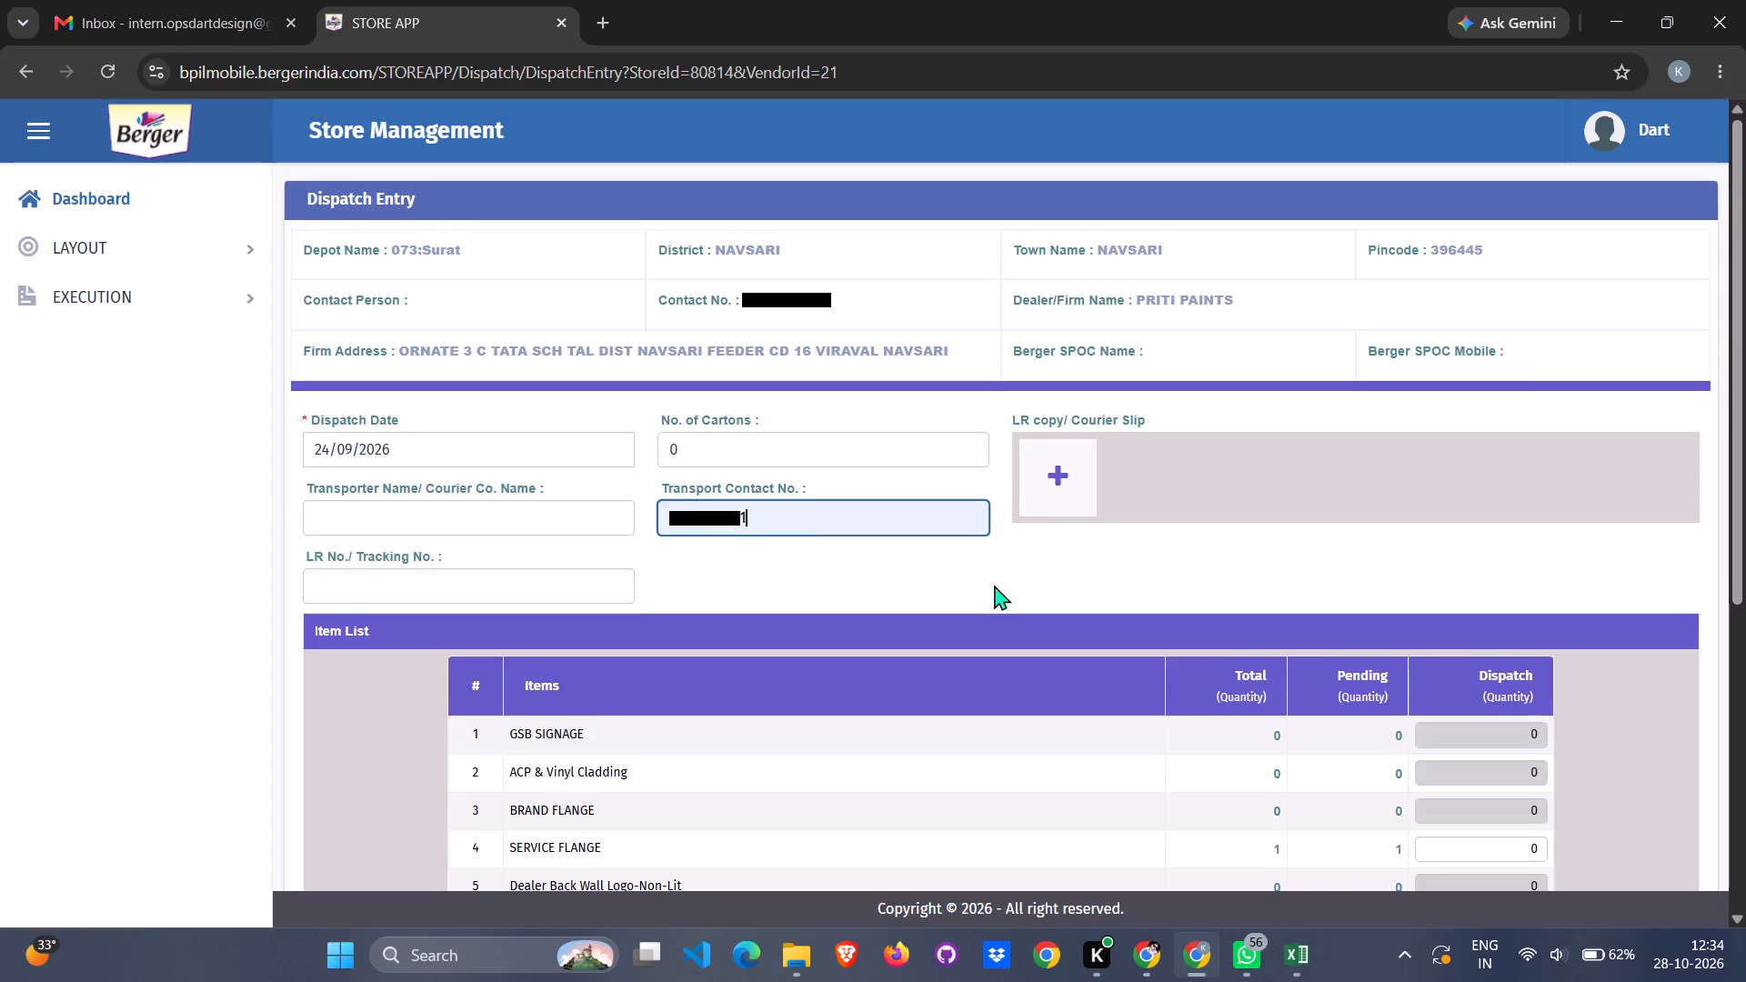
{"action": "scroll", "coordinate": [994, 585], "scroll_direction": "down", "scroll_amount": 9}
{"action": "double_click", "coordinate": [1397, 435]}
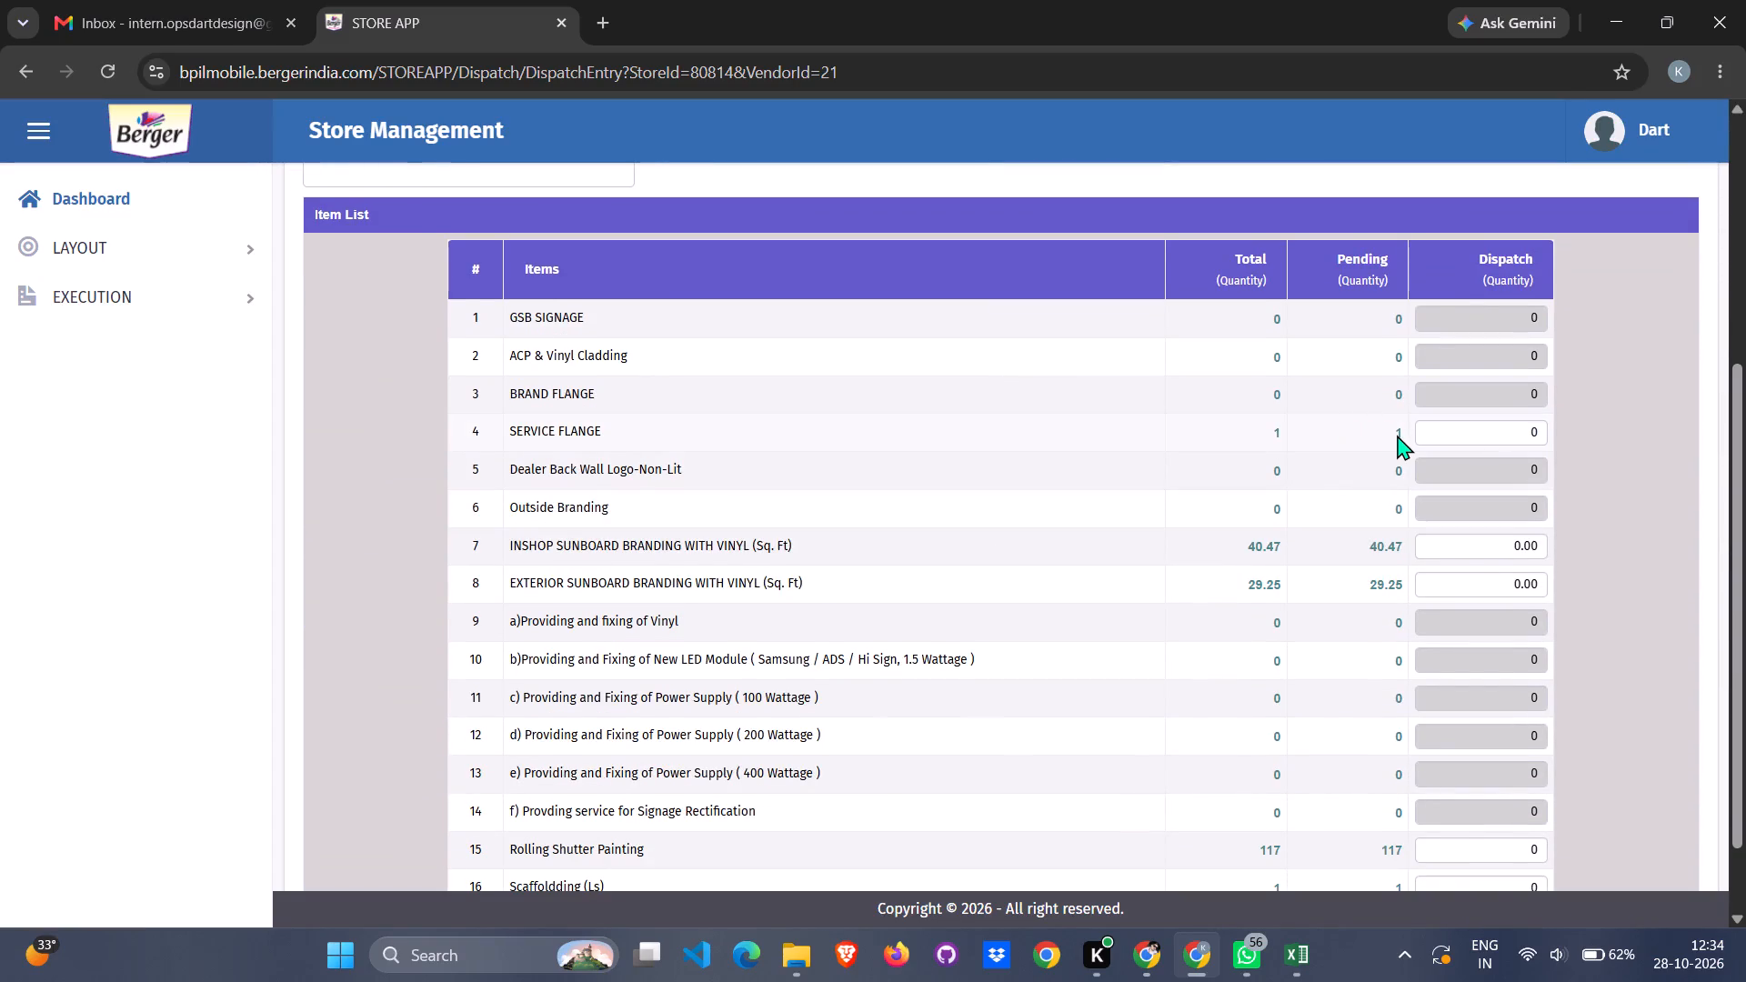
{"action": "key", "text": "ctrl+c"}
{"action": "double_click", "coordinate": [1511, 425]}
{"action": "key", "text": "ctrl+v"}
Set the dispatch quantity for INSHOP SUNBOARD BRANDING WITH VINYL to 40.47, matching its pending quantity.
{"action": "left_click", "coordinate": [1253, 542]}
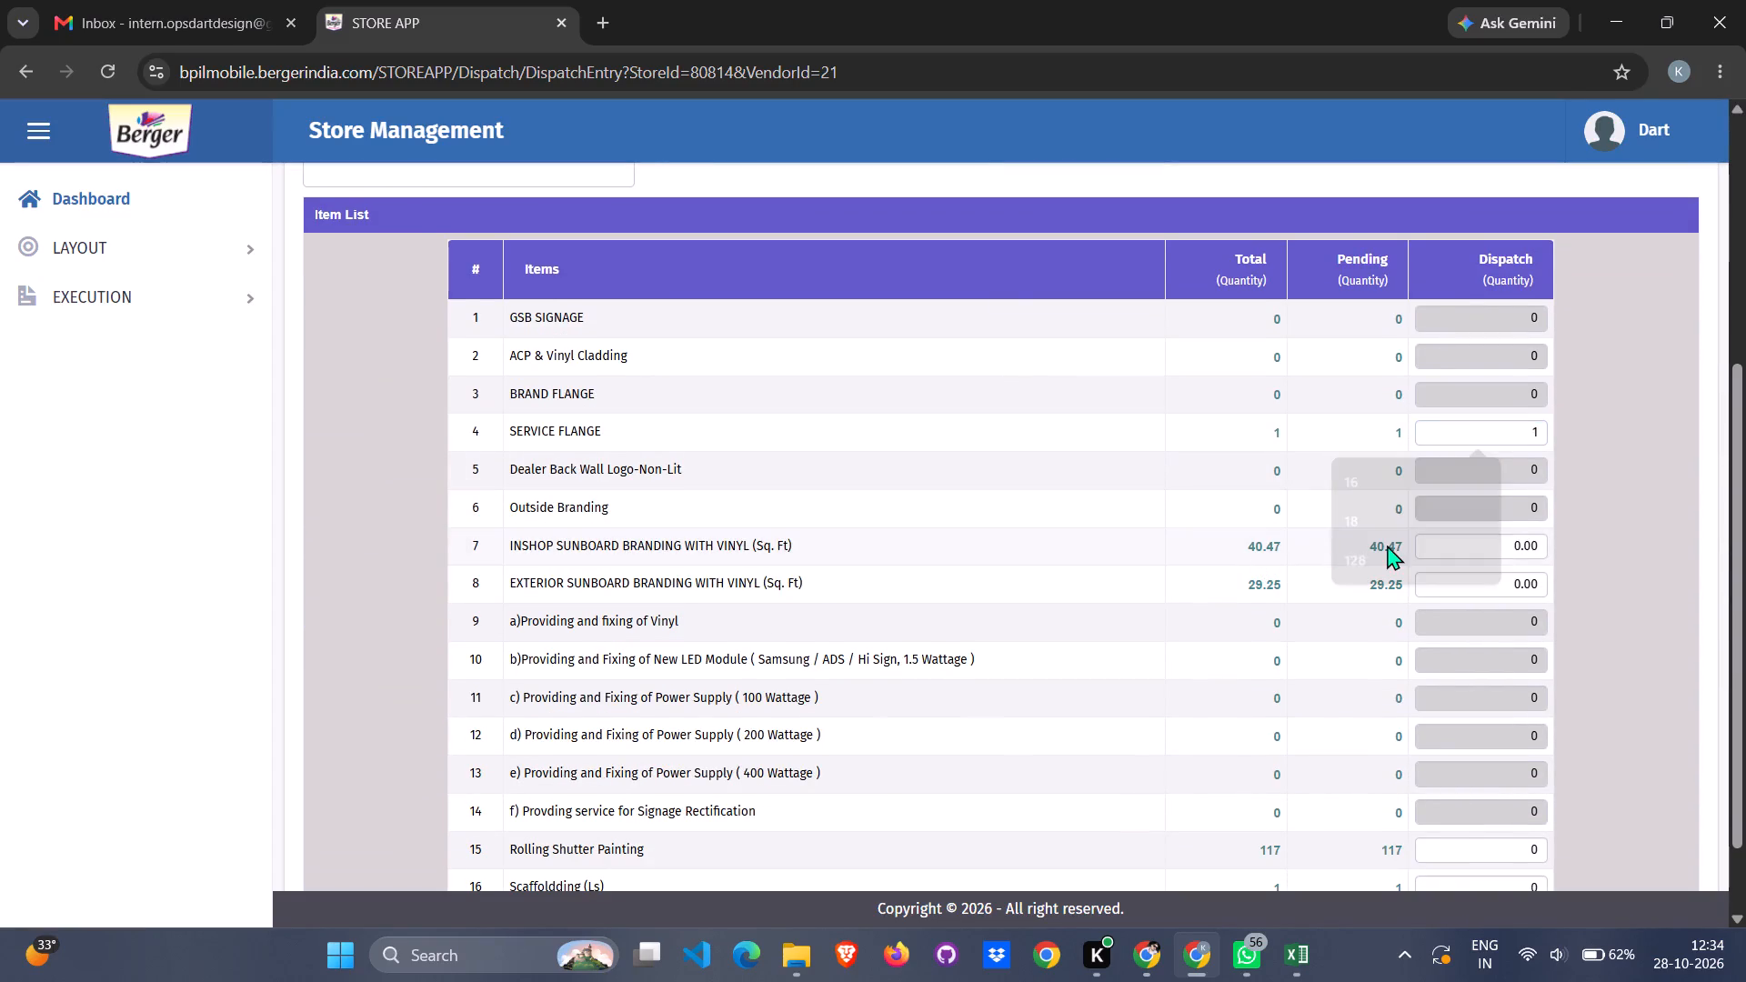
{"action": "double_click", "coordinate": [1390, 546]}
{"action": "key", "text": "ctrl+c"}
{"action": "double_click", "coordinate": [1507, 539]}
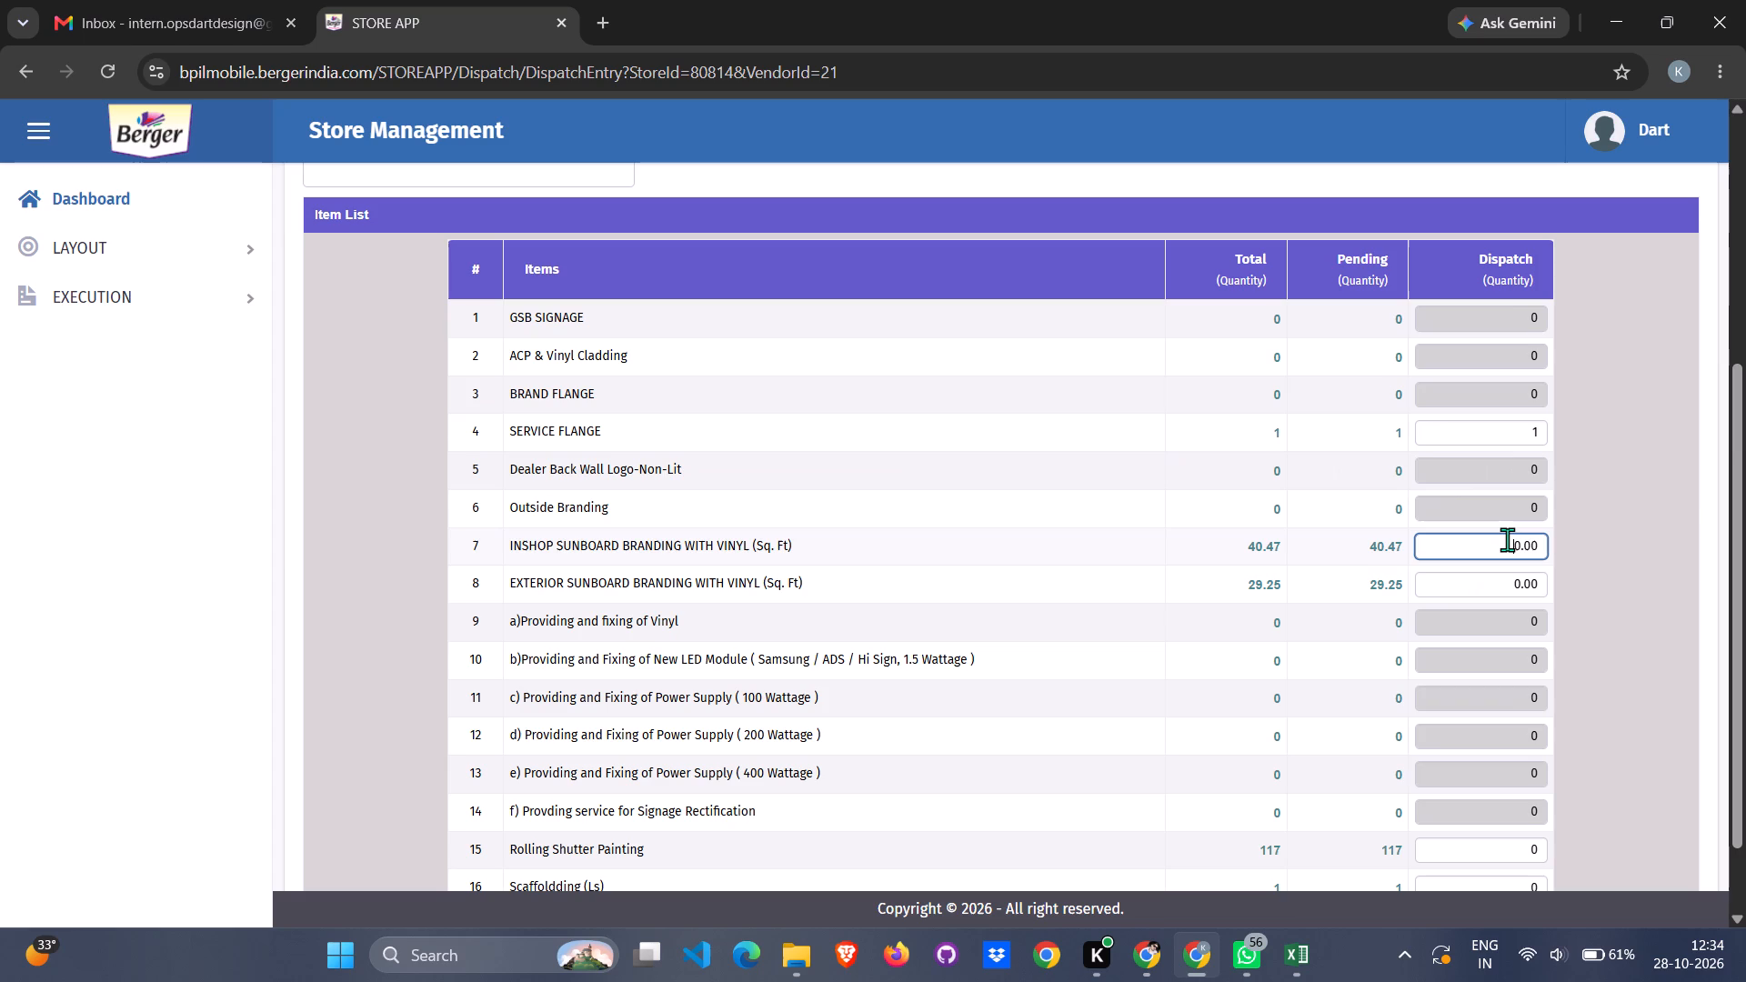
{"action": "key", "text": "ctrl+v"}
Set the dispatch quantity for EXTERIOR SUNBOARD BRANDING WITH VINYL to 29.25, matching its pending quantity.
{"action": "double_click", "coordinate": [1388, 586]}
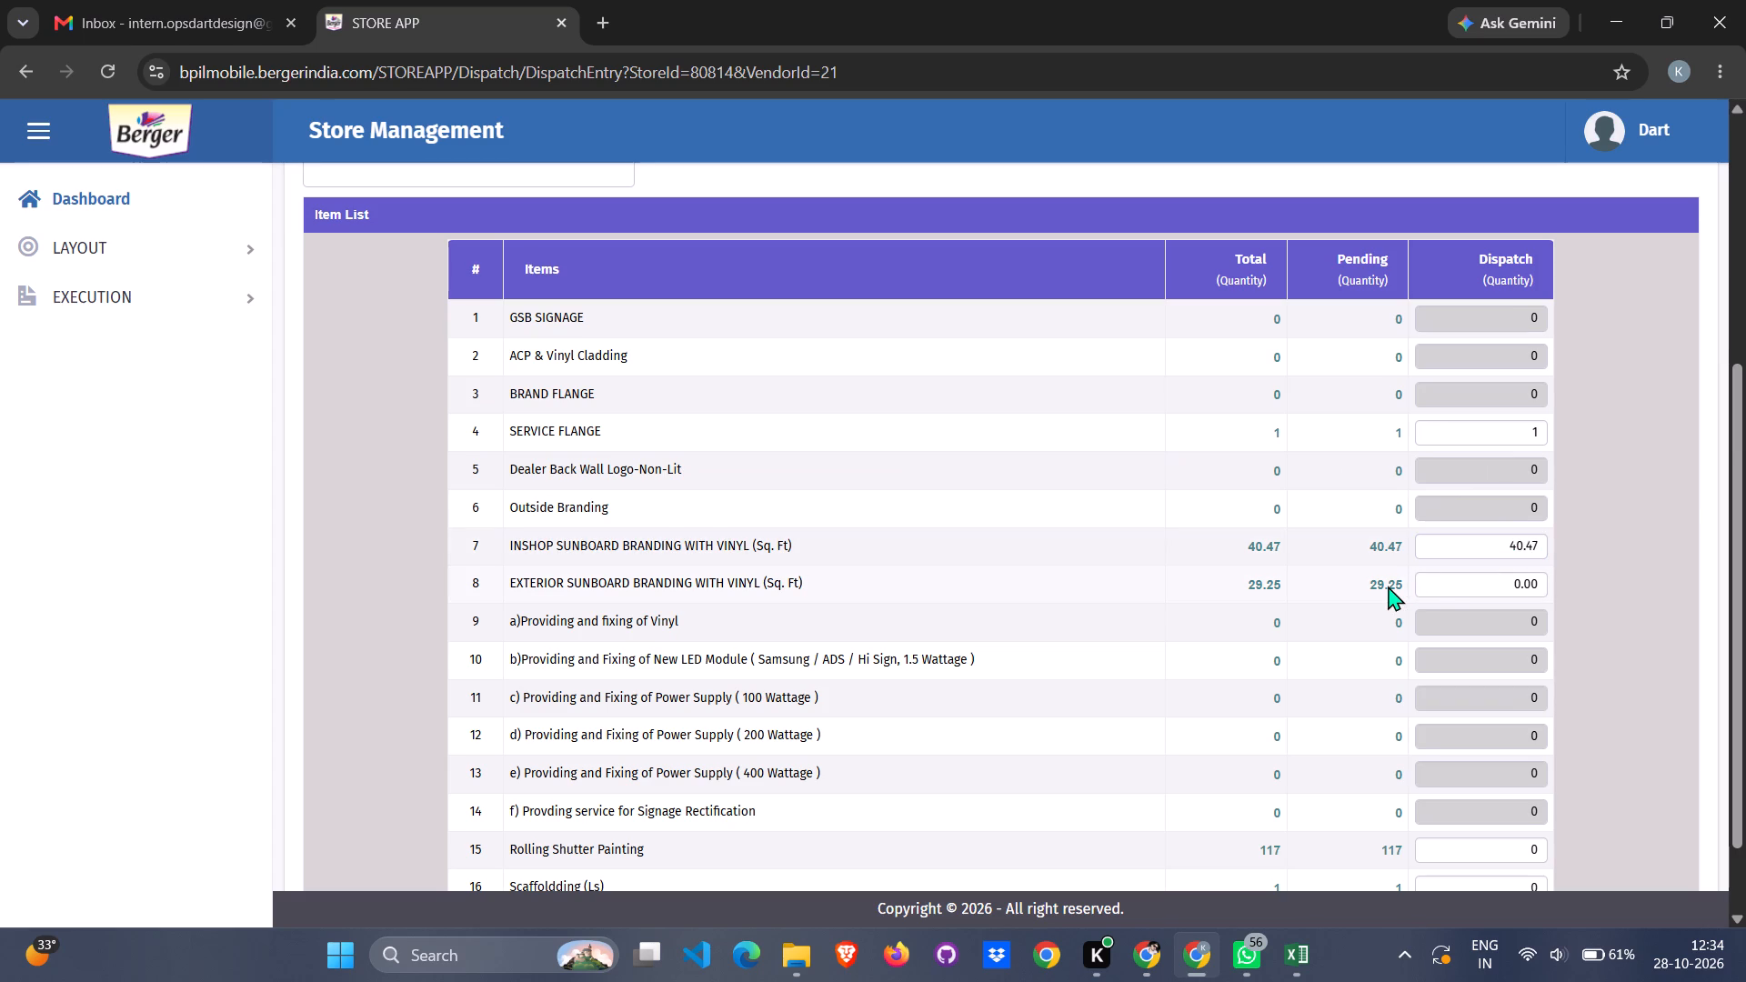
{"action": "key", "text": "ctrl+v"}
{"action": "key", "text": "ctrl+c"}
{"action": "key", "text": "ctrl+c"}
{"action": "key", "text": "ctrl+c"}
{"action": "key", "text": "ctrl+c"}
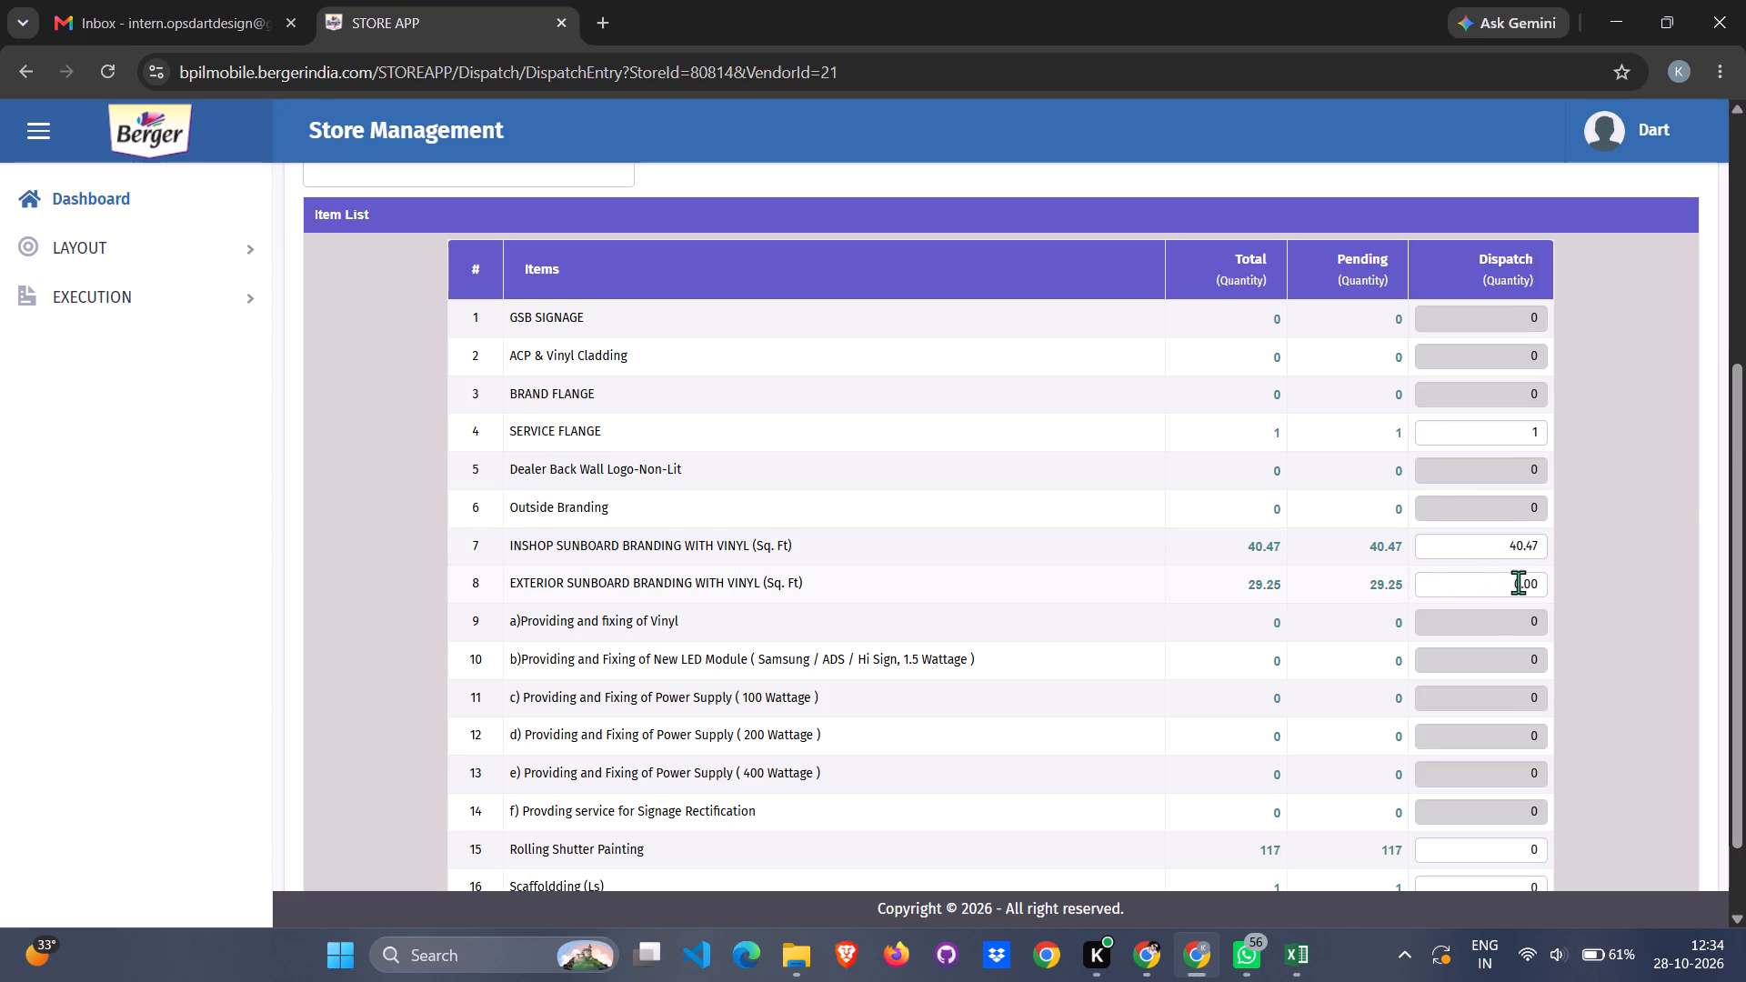
{"action": "double_click", "coordinate": [1518, 582]}
{"action": "key", "text": "ctrl+v"}
Set the dispatch quantity for Rolling Shutter Painting to 117, matching its pending quantity.
{"action": "scroll", "coordinate": [1451, 651], "scroll_direction": "down", "scroll_amount": 5}
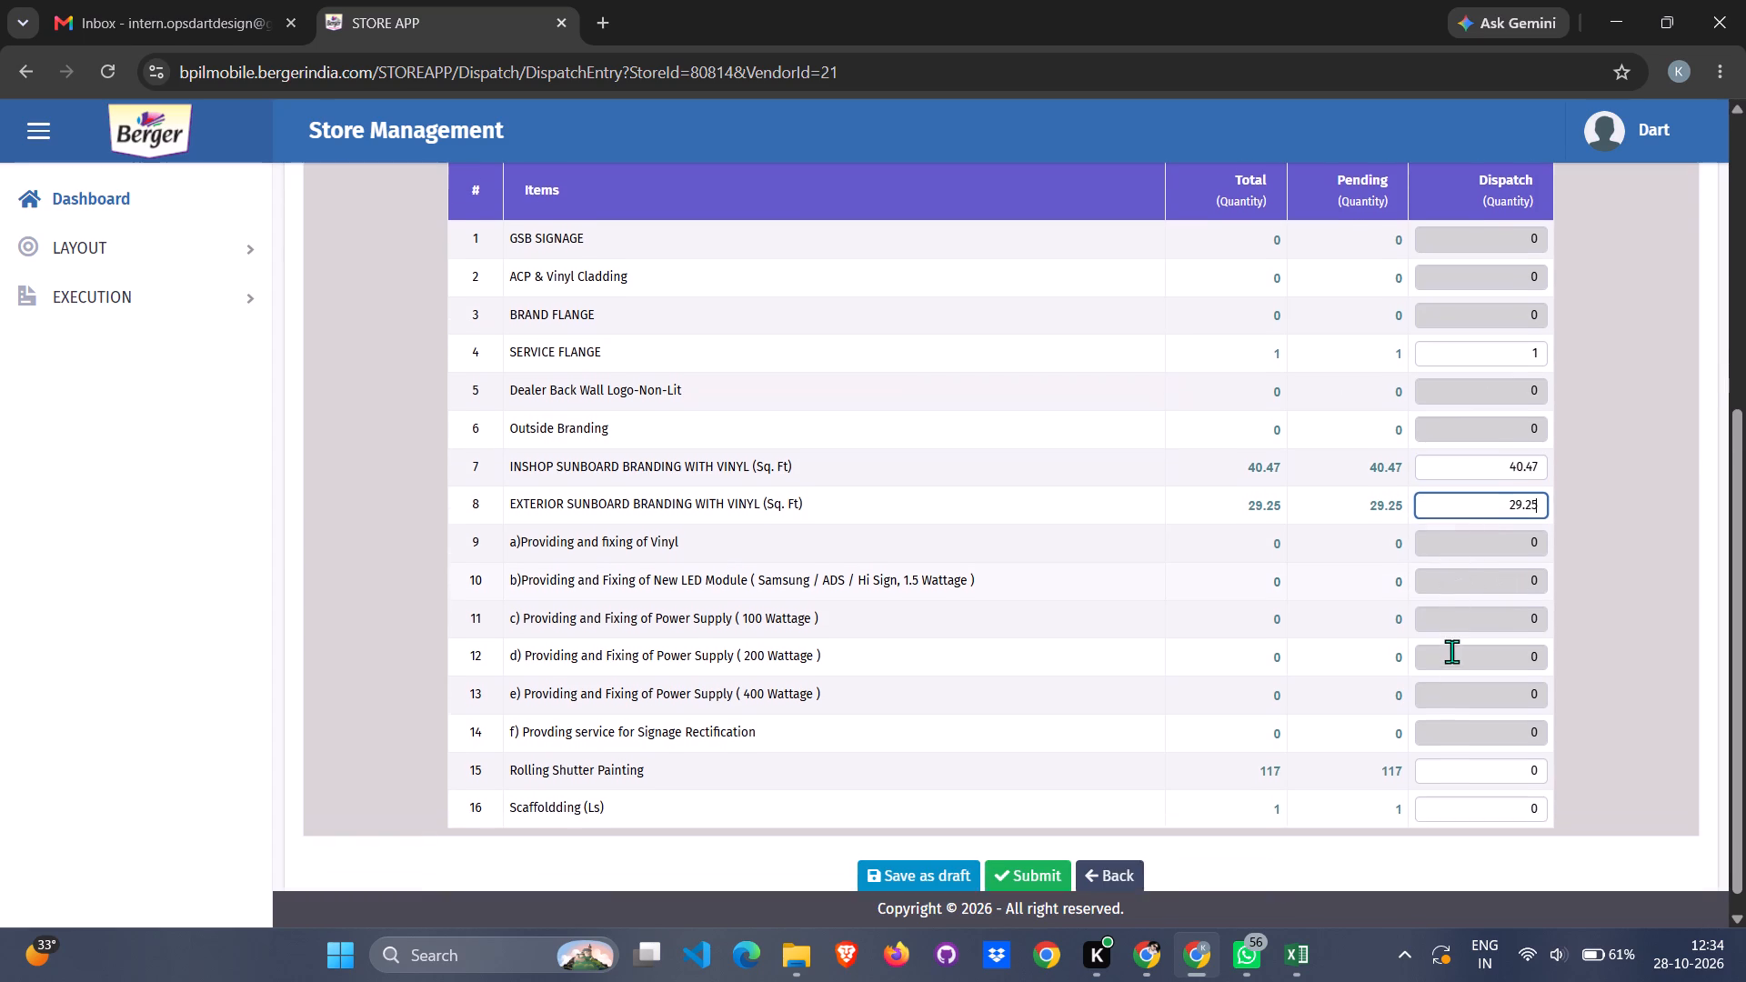
{"action": "double_click", "coordinate": [1392, 745]}
{"action": "key", "text": "ctrl+c"}
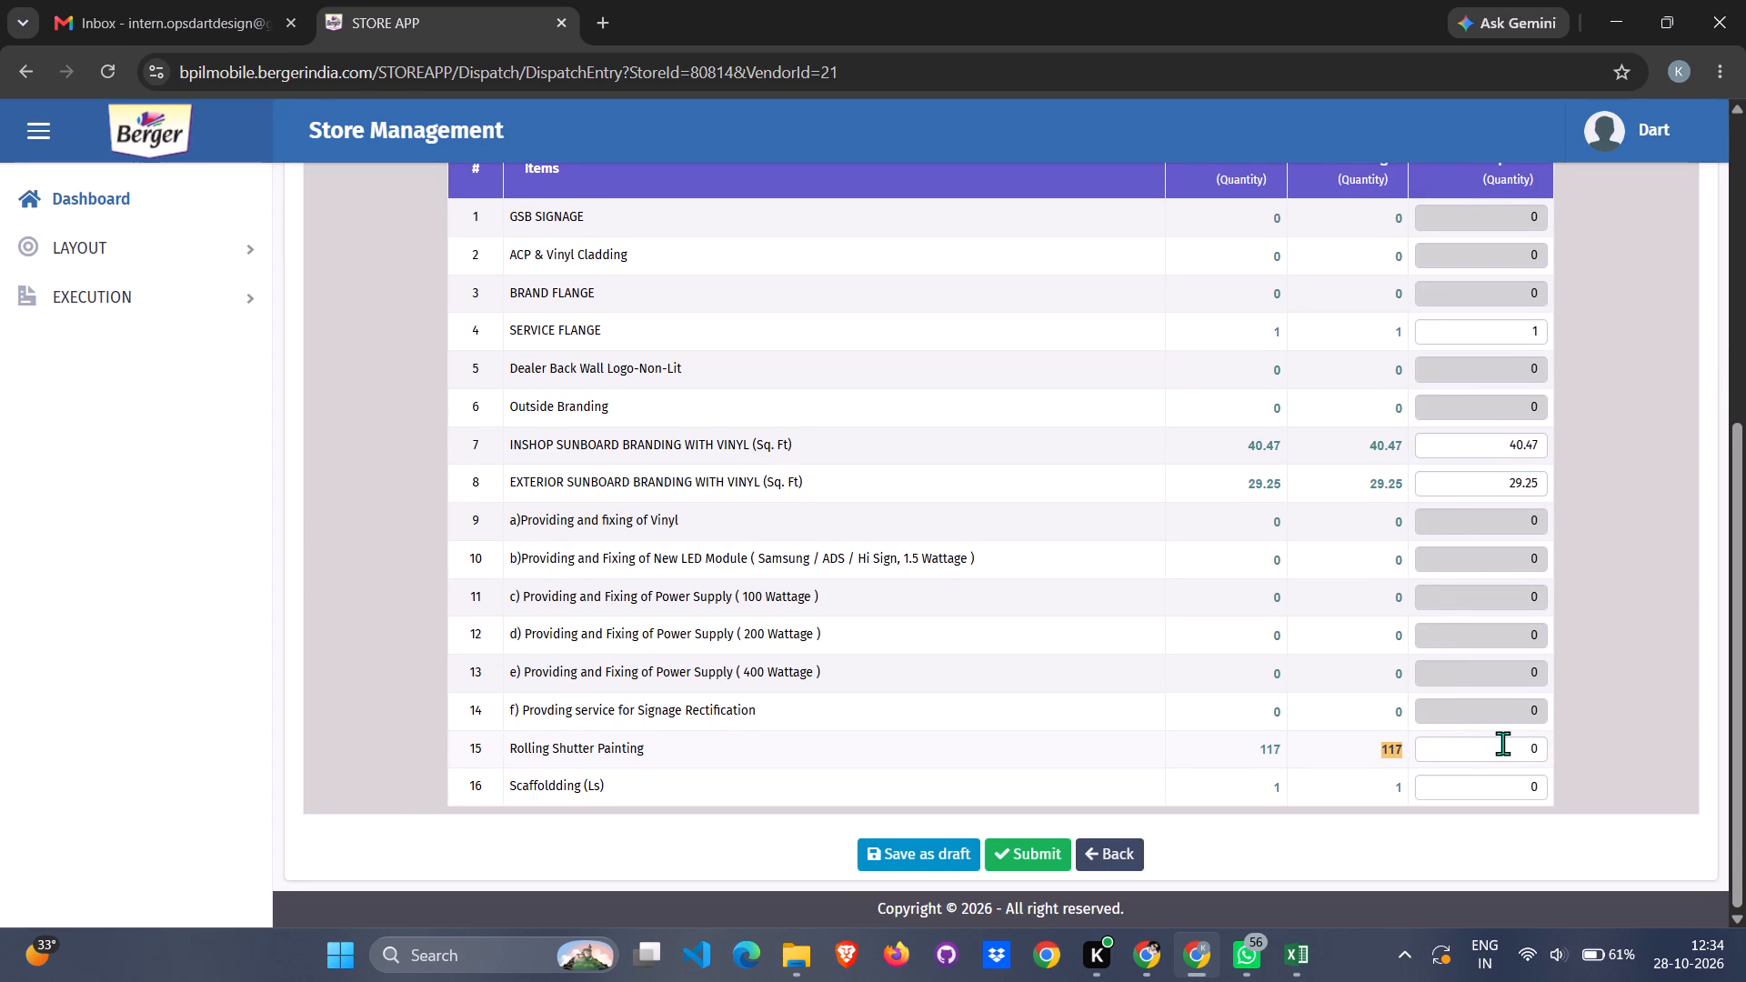
{"action": "double_click", "coordinate": [1506, 745]}
{"action": "key", "text": "ctrl+v"}
Set the dispatch quantity for Scaffoldding (Ls) to 1, matching its pending quantity.
{"action": "triple_click", "coordinate": [1402, 783]}
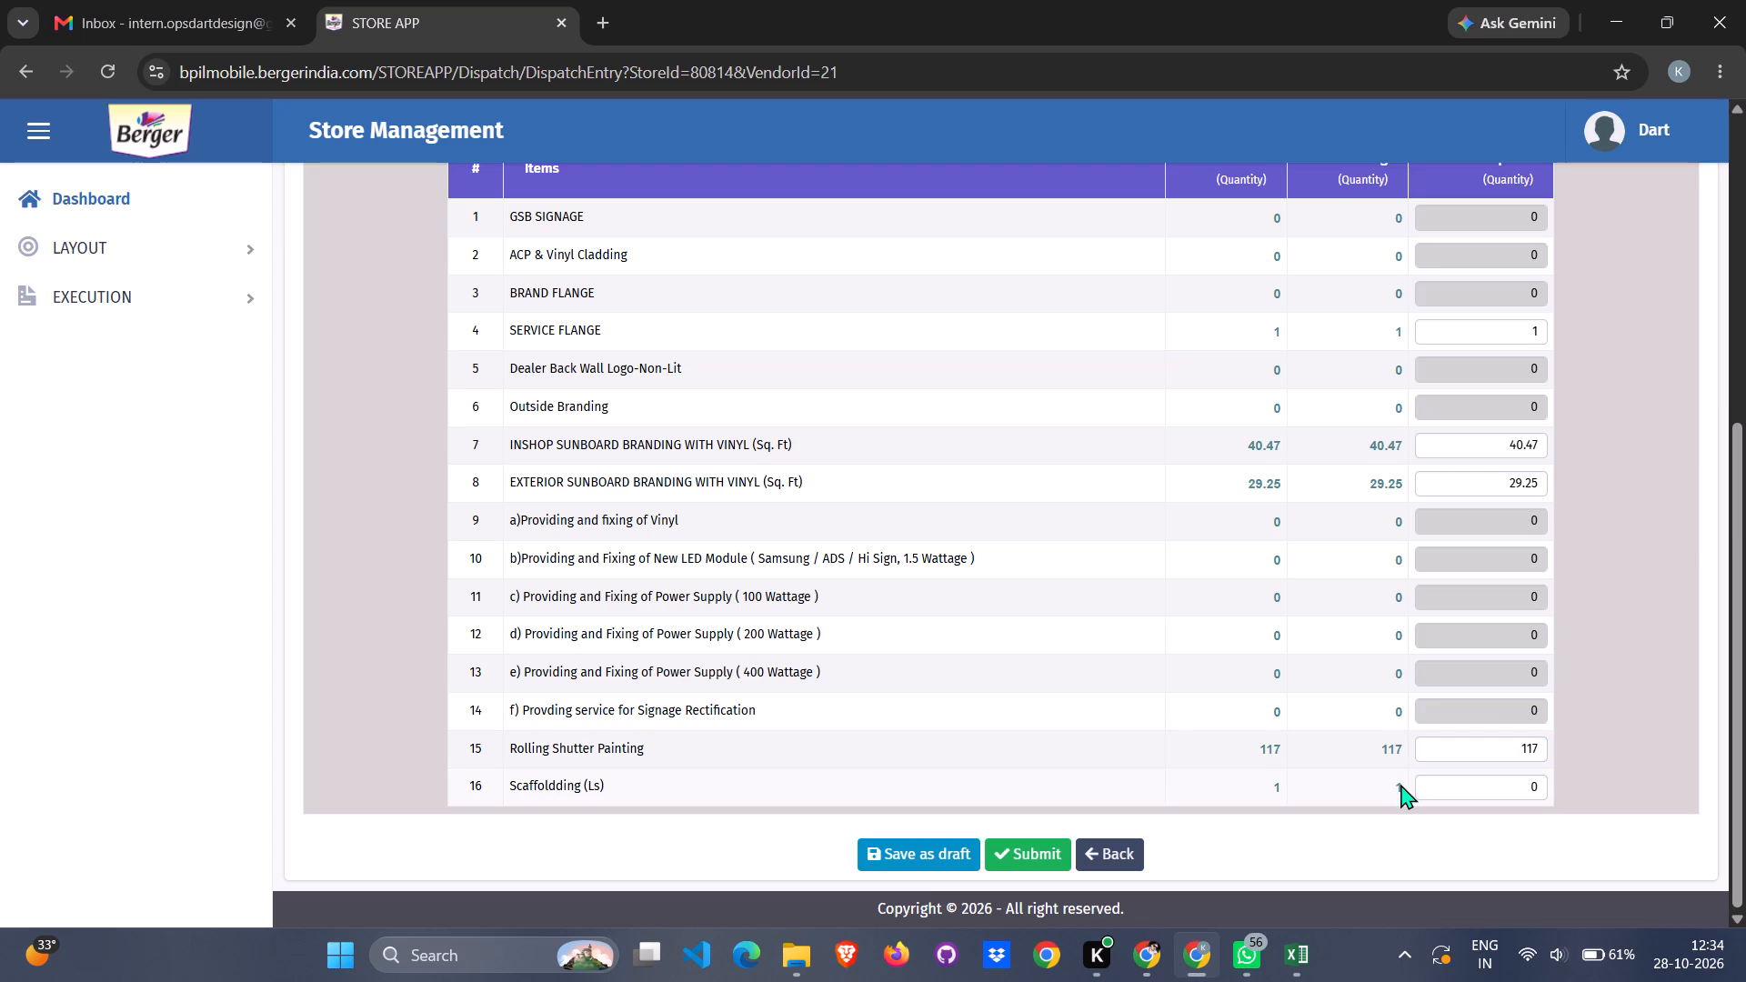
{"action": "double_click", "coordinate": [1400, 784]}
{"action": "key", "text": "ctrl+c"}
{"action": "double_click", "coordinate": [1499, 787]}
{"action": "key", "text": "ctrl+v"}
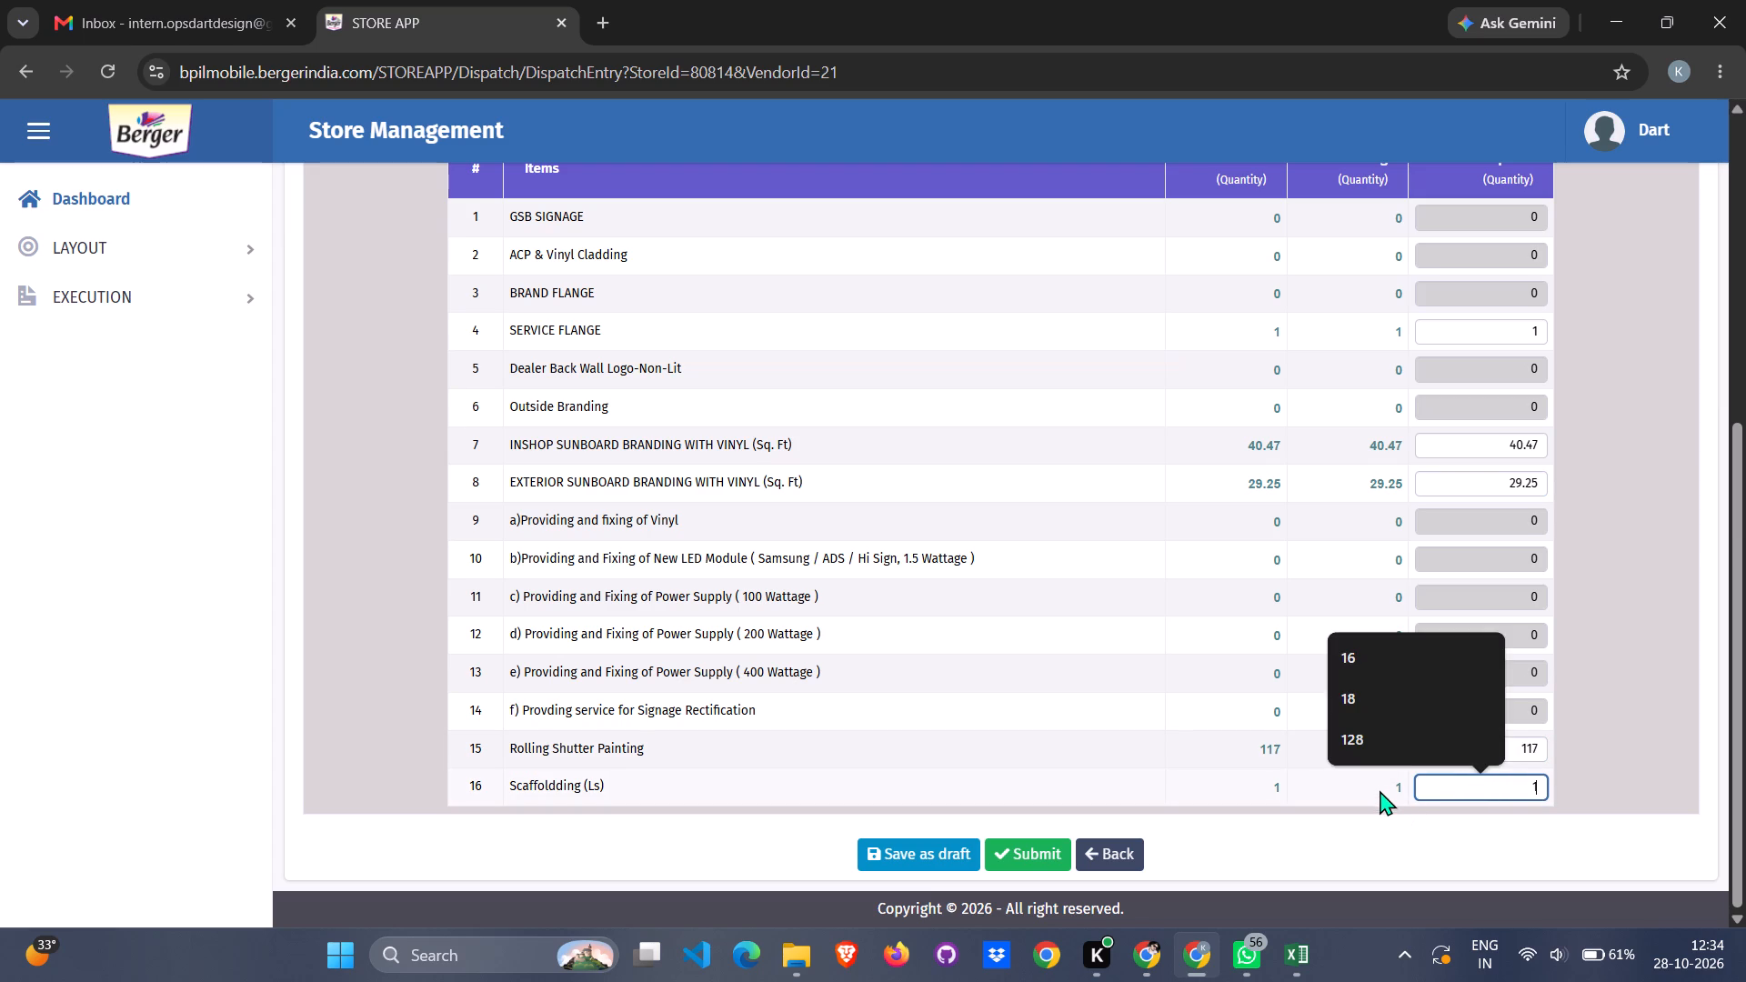
{"action": "left_click", "coordinate": [1380, 784]}
{"action": "scroll", "coordinate": [1378, 783], "scroll_direction": "up", "scroll_amount": 2}
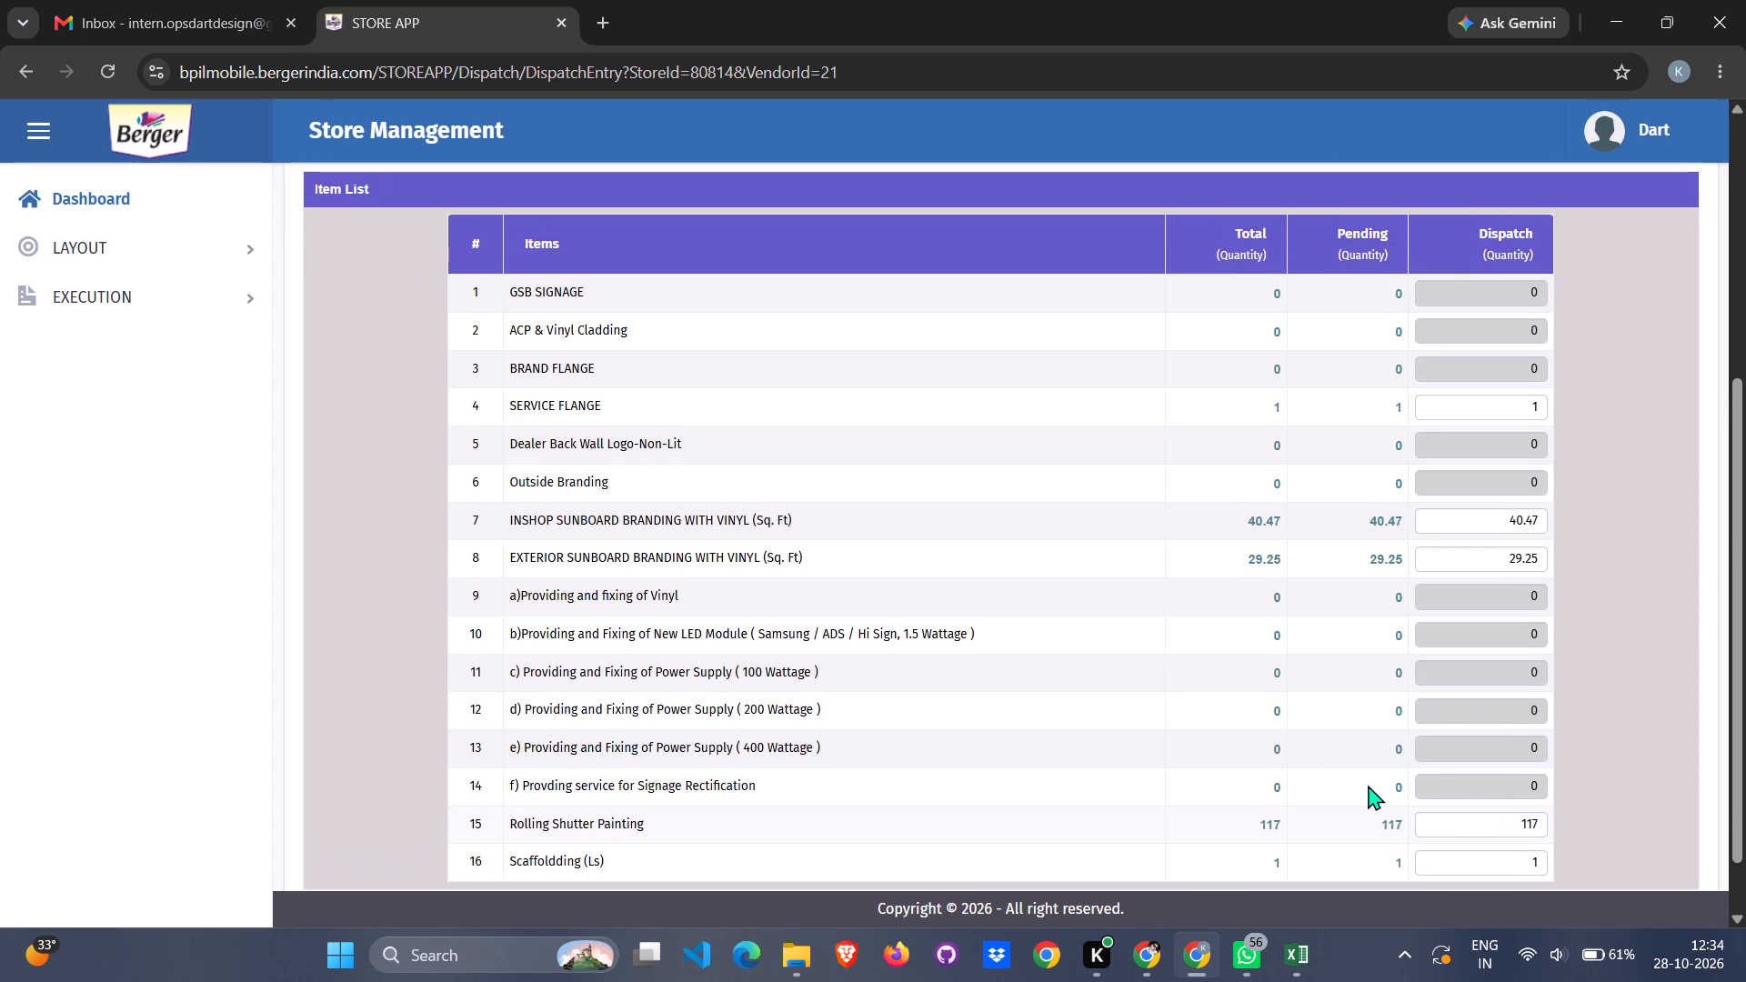
Check the completed PRITI PAINTS dispatch entry, submit it and confirm saving the record.
{"action": "scroll", "coordinate": [1368, 785], "scroll_direction": "up", "scroll_amount": 3}
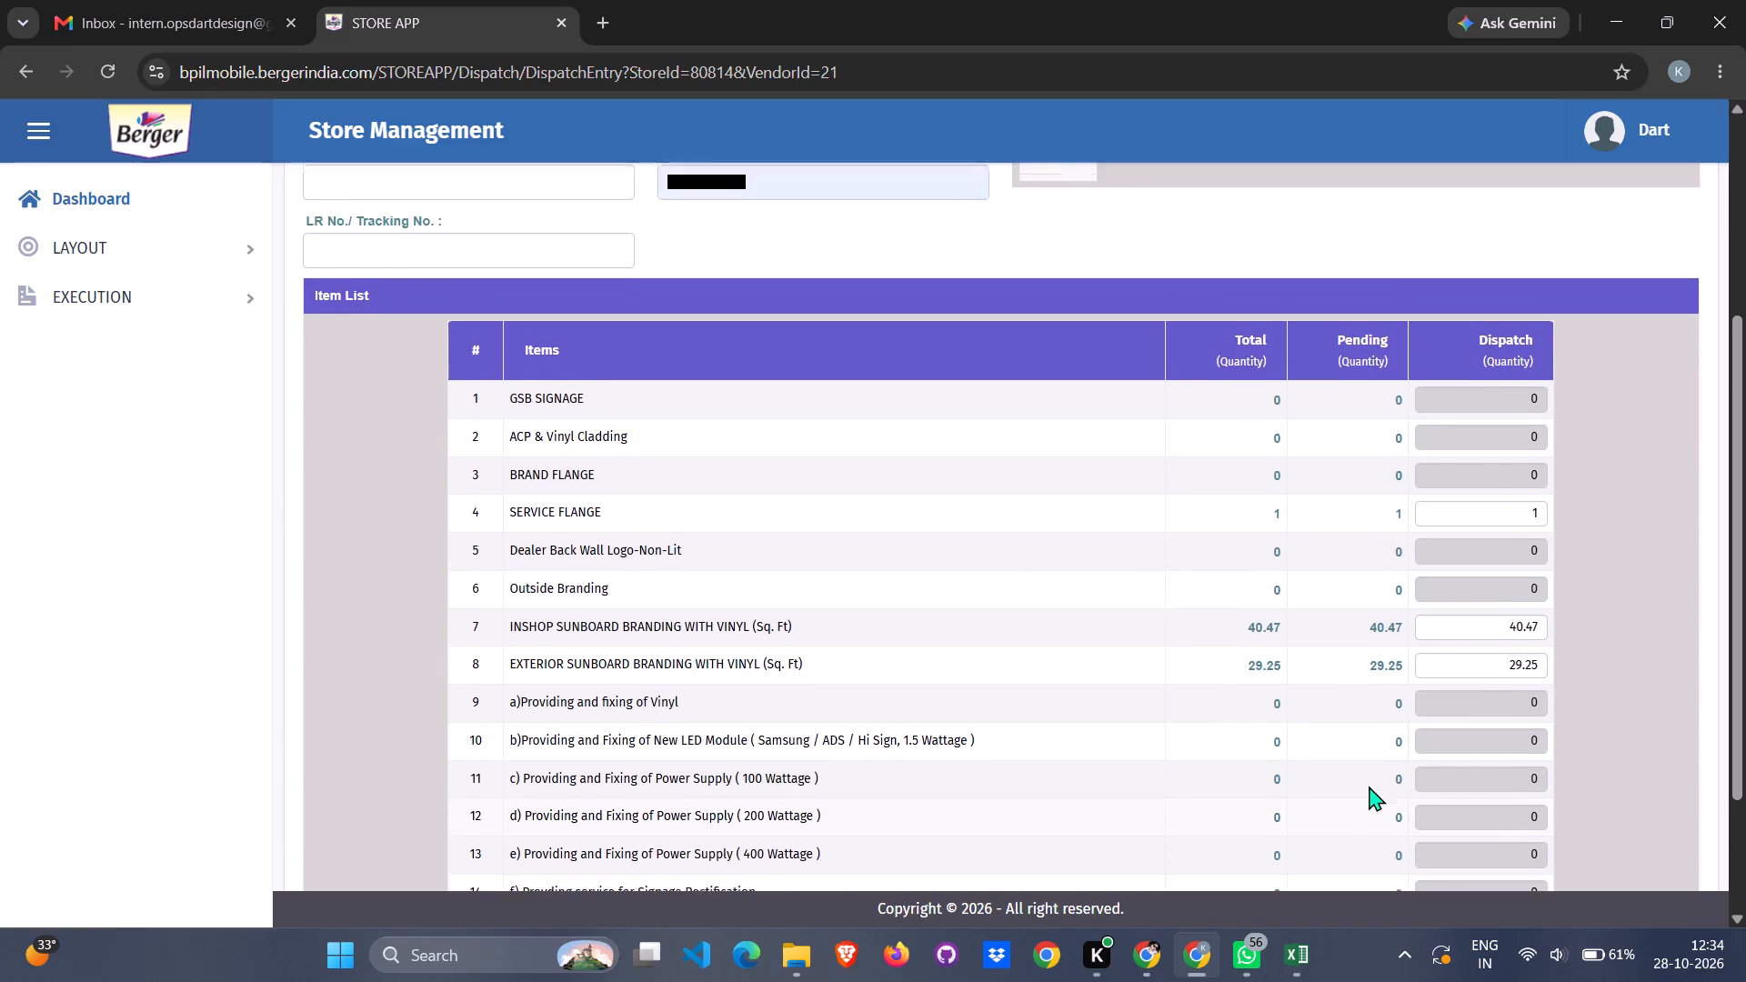
{"action": "scroll", "coordinate": [1369, 786], "scroll_direction": "up", "scroll_amount": 6}
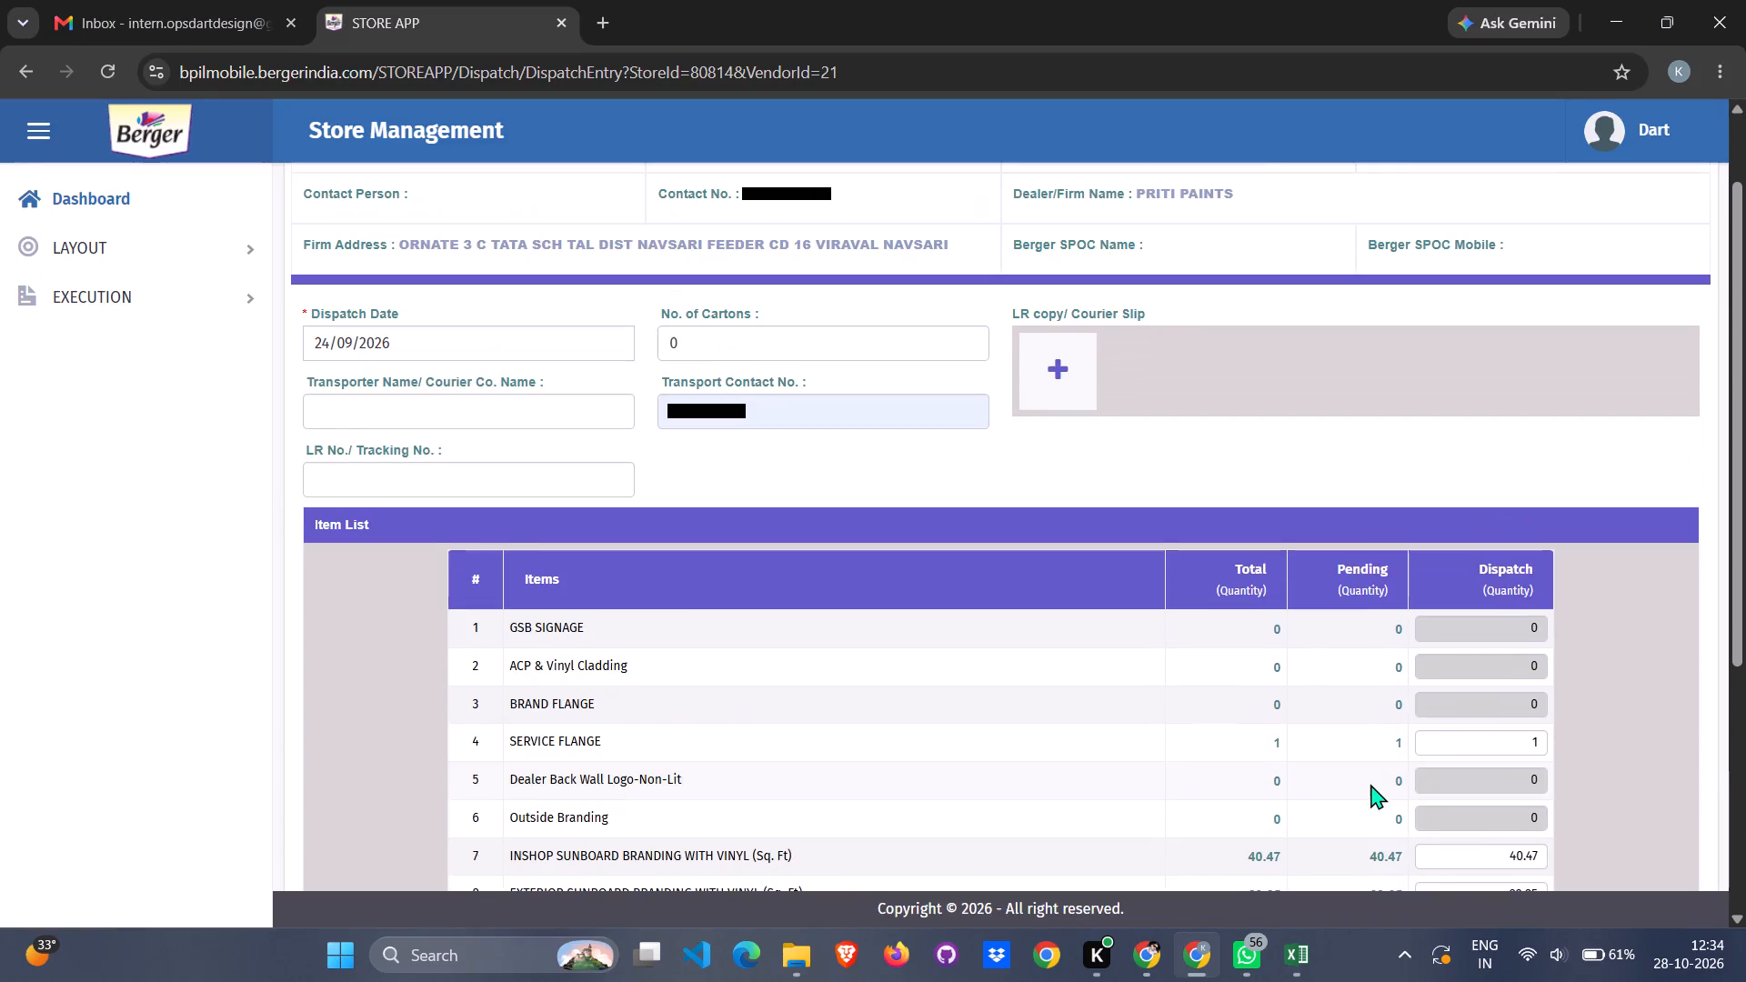
{"action": "scroll", "coordinate": [1370, 784], "scroll_direction": "down", "scroll_amount": 20}
{"action": "scroll", "coordinate": [1370, 784], "scroll_direction": "down", "scroll_amount": 1}
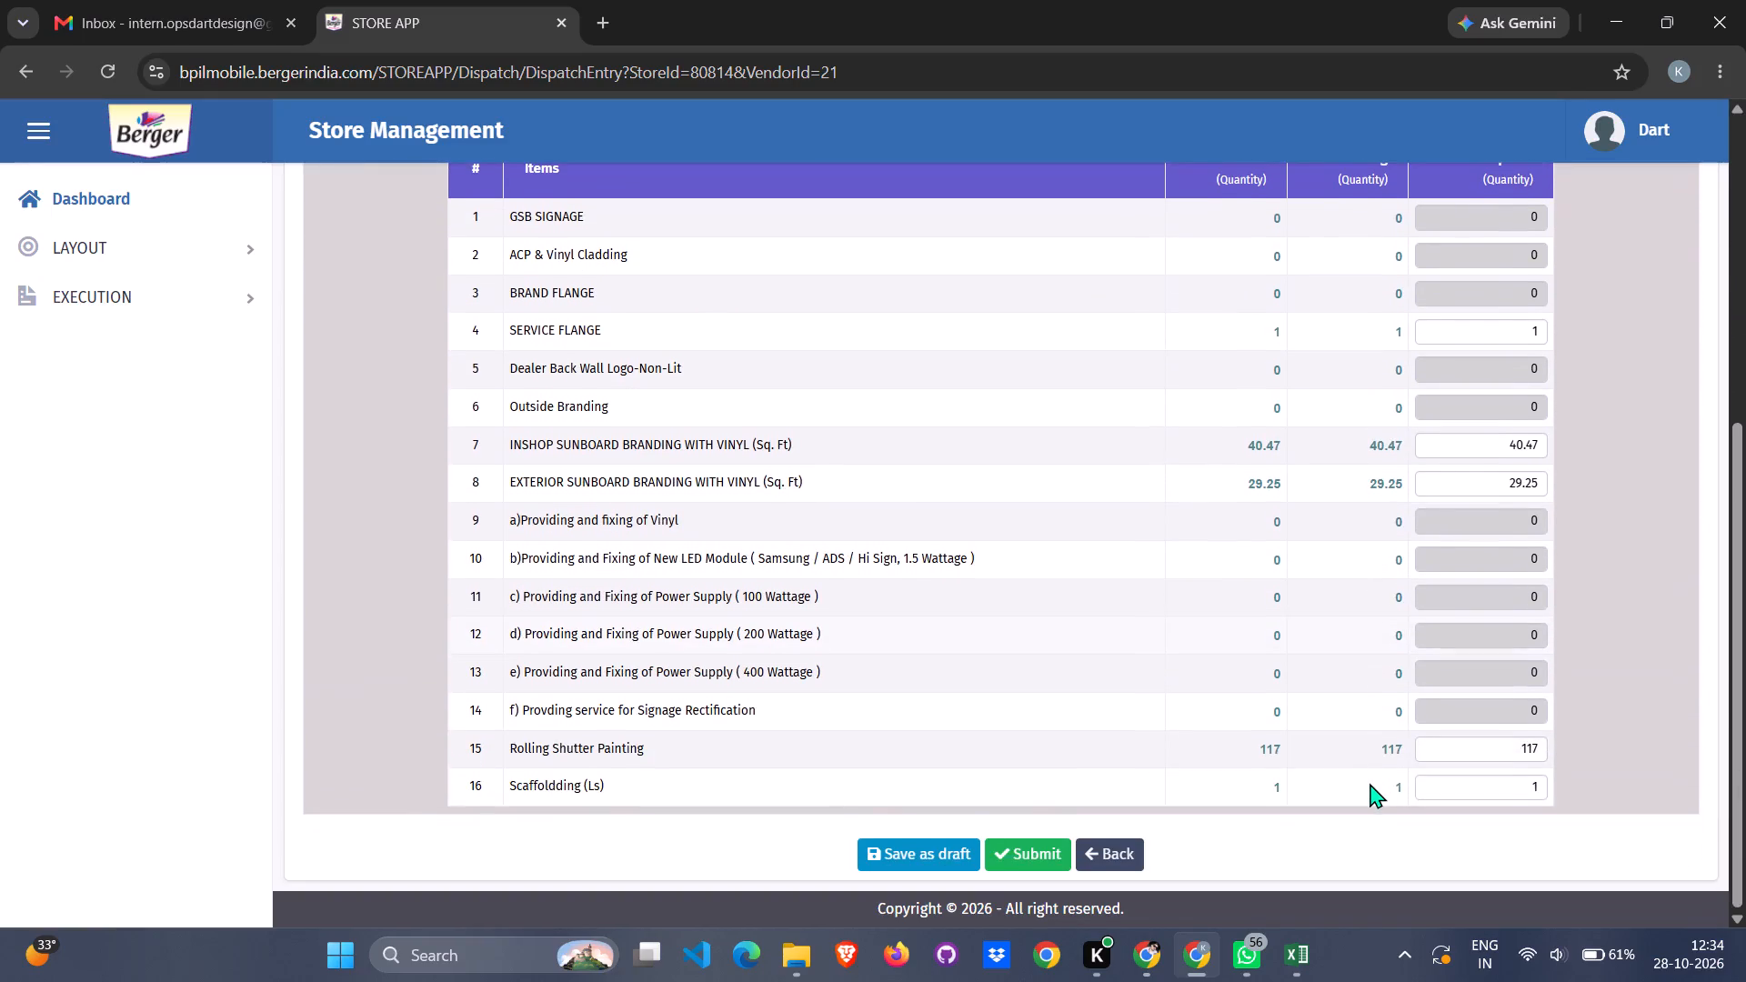
{"action": "left_click", "coordinate": [1041, 846]}
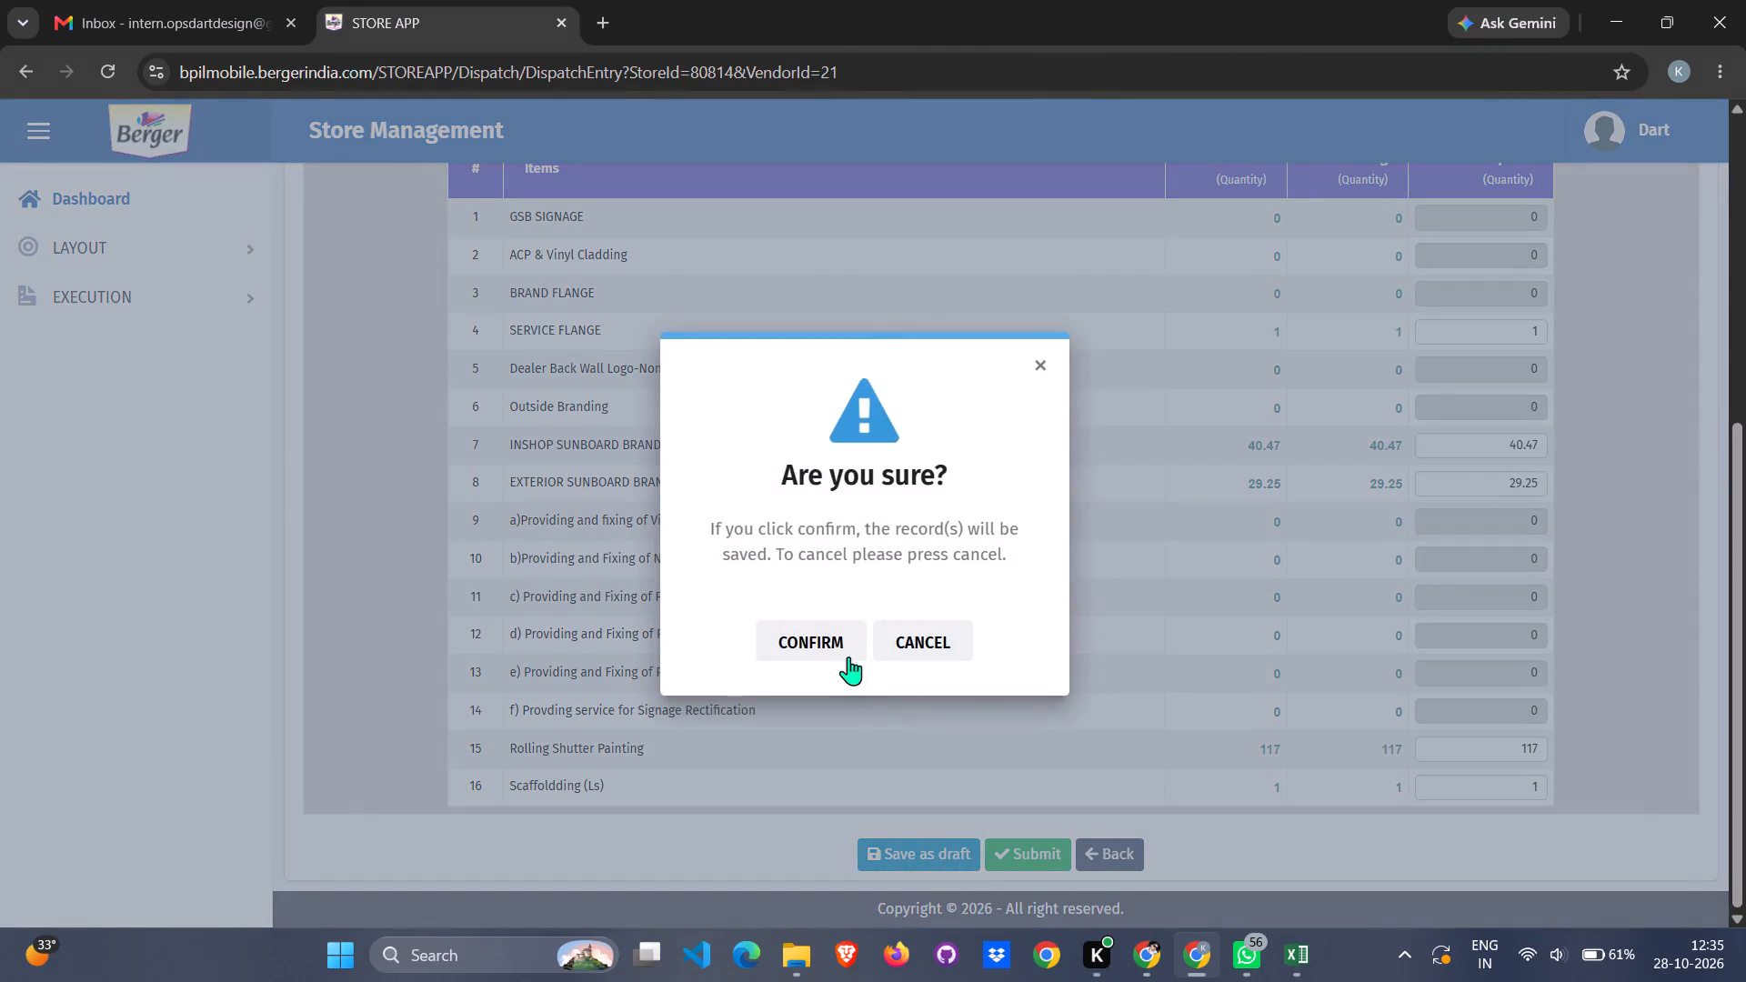
{"action": "left_click", "coordinate": [824, 639]}
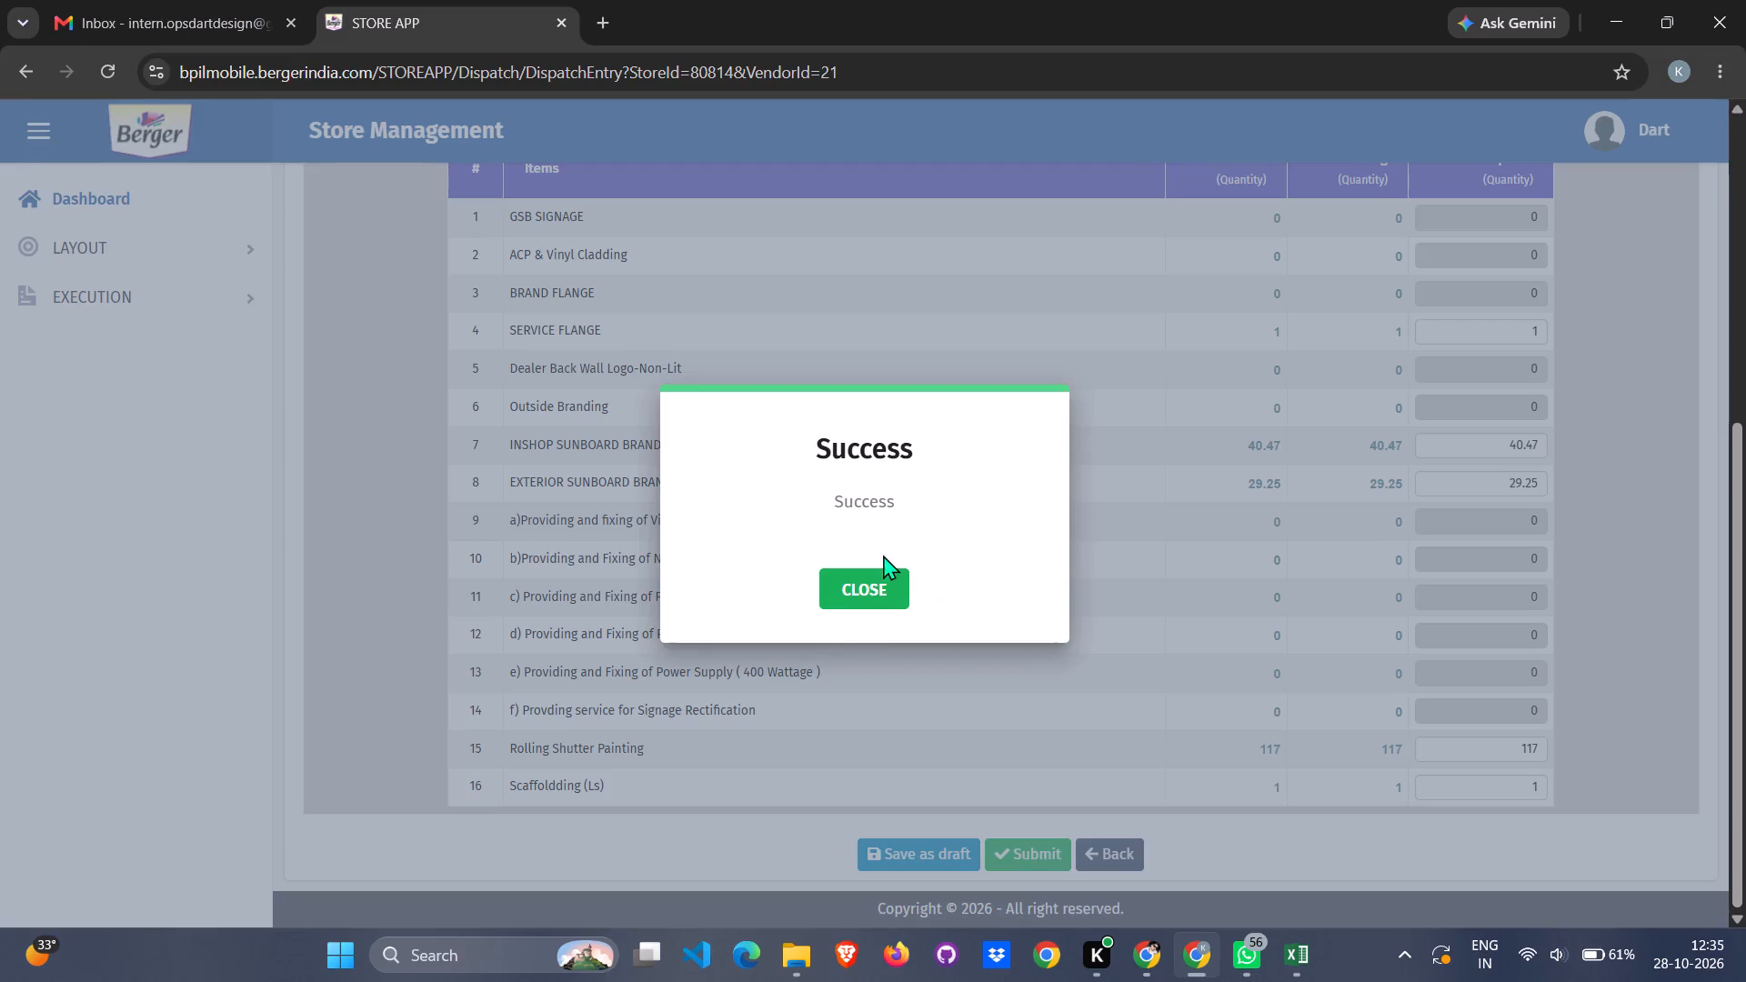
{"action": "left_click", "coordinate": [868, 583]}
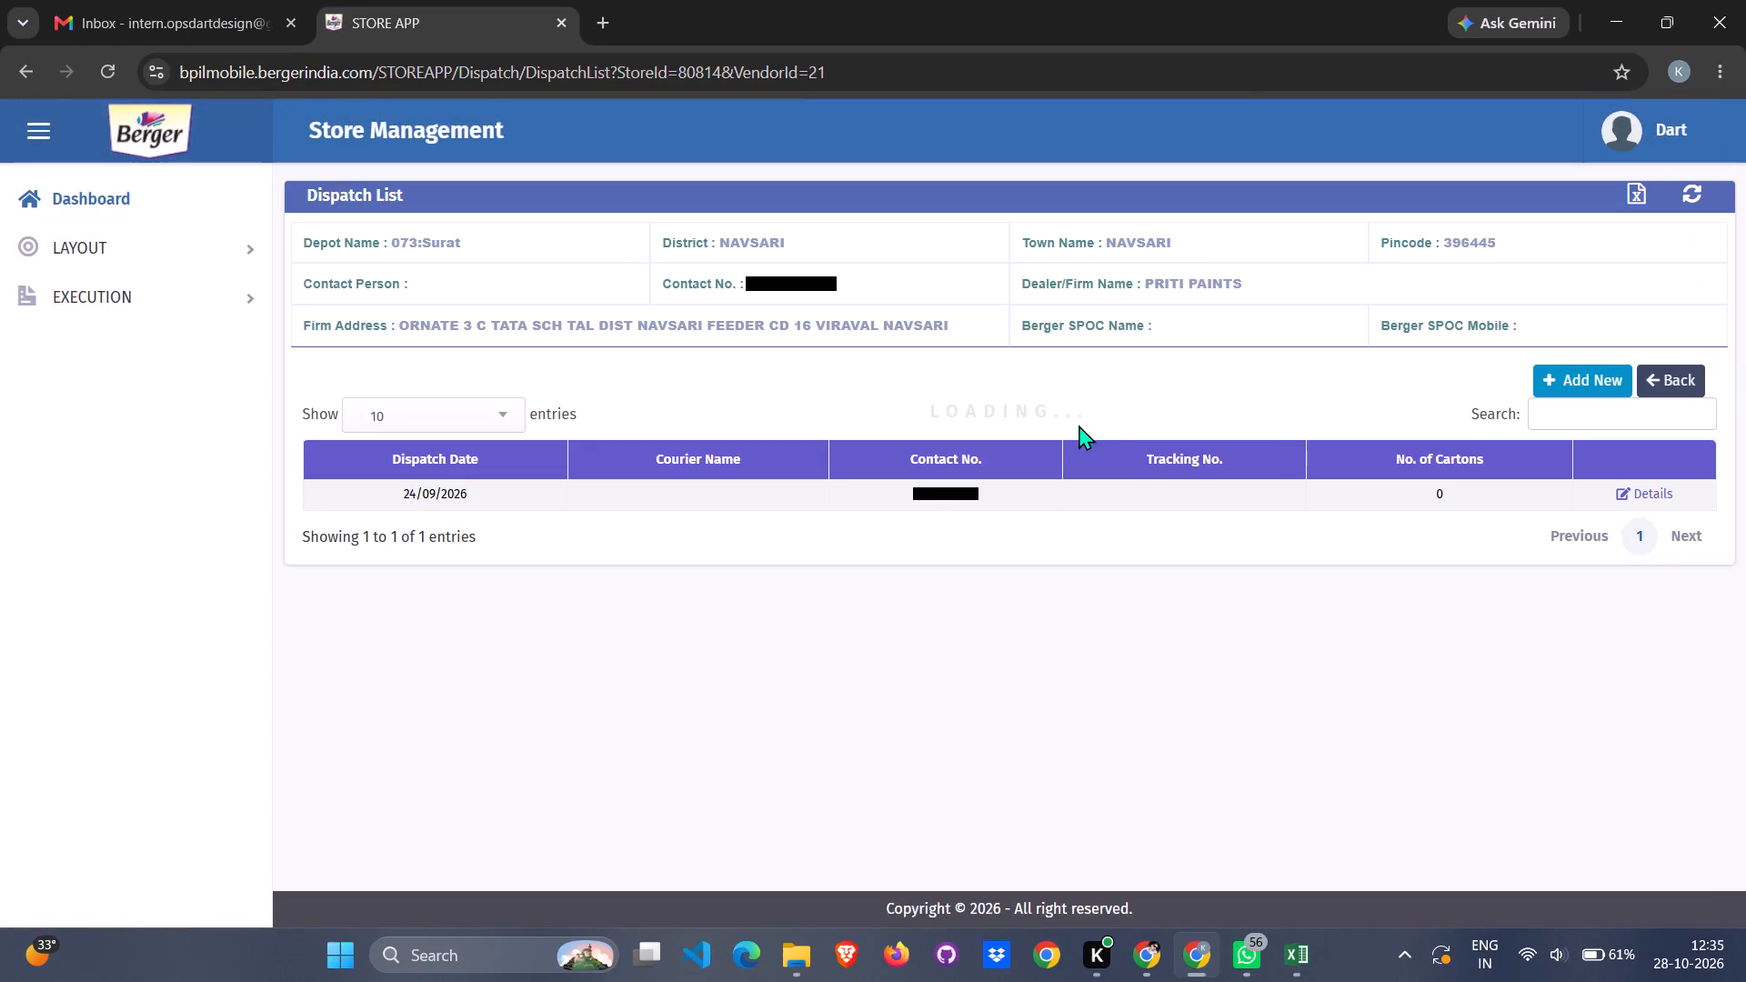
Open the Dispatch Items store list under Execution.
{"action": "left_click", "coordinate": [88, 295]}
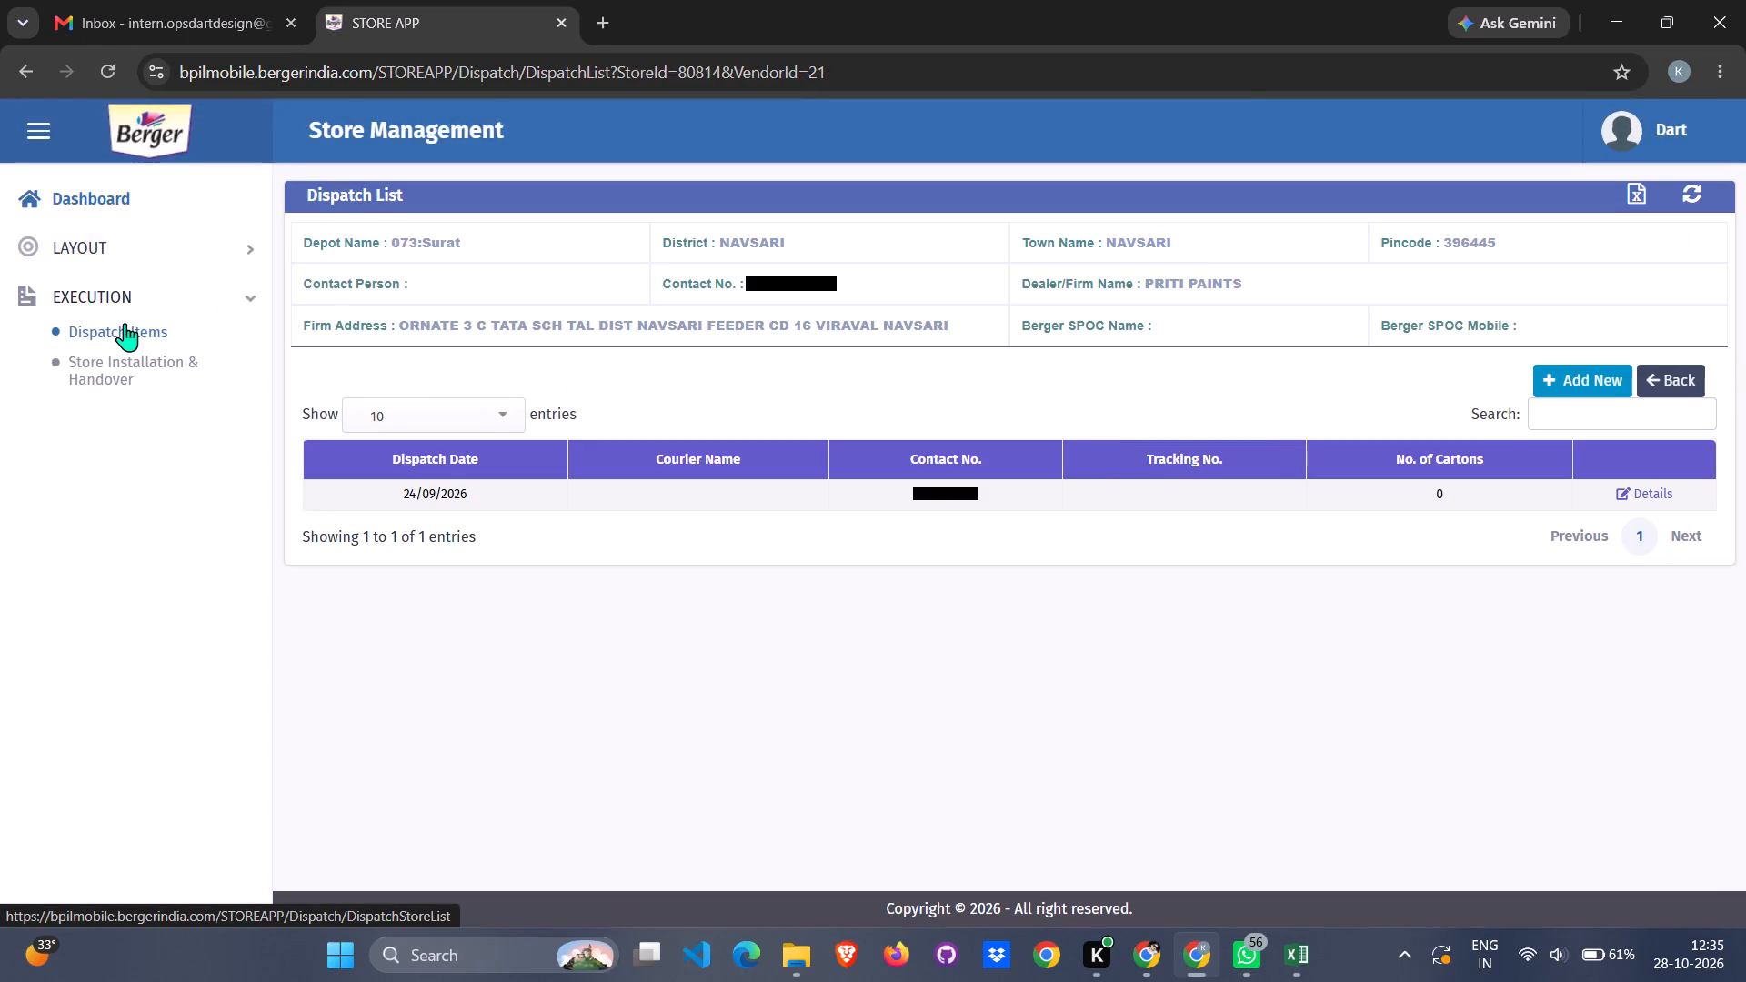
{"action": "left_click", "coordinate": [125, 323]}
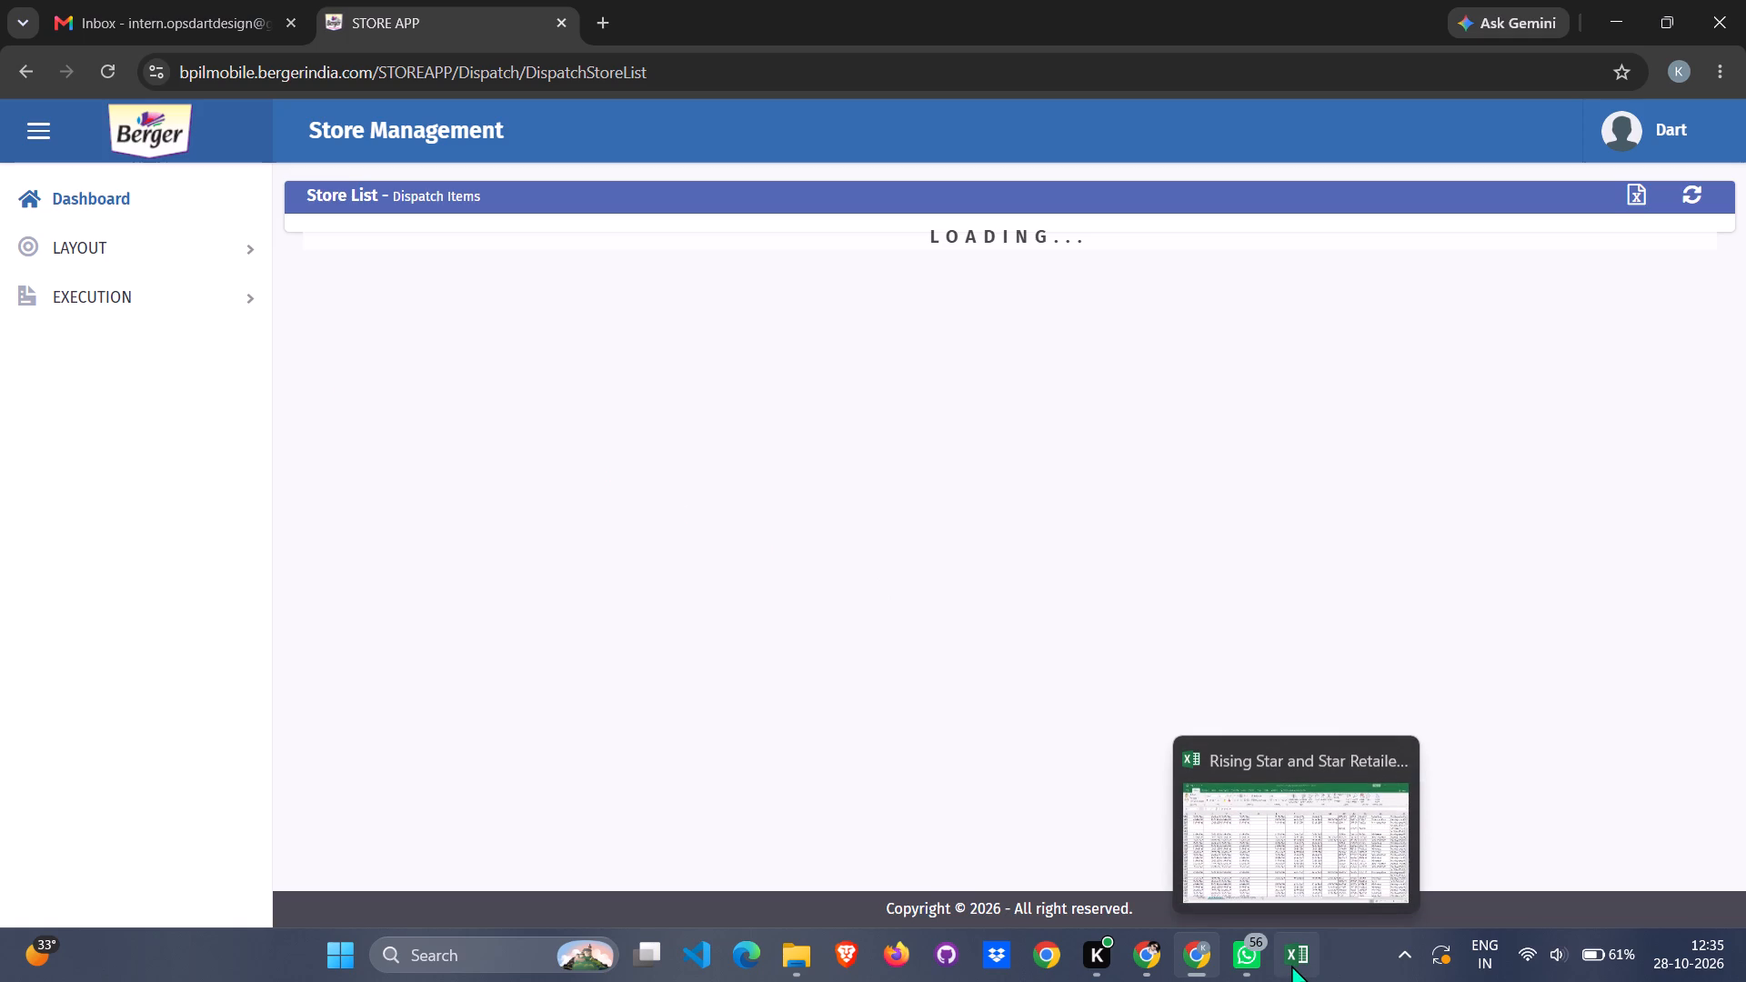
{"action": "left_click", "coordinate": [114, 291]}
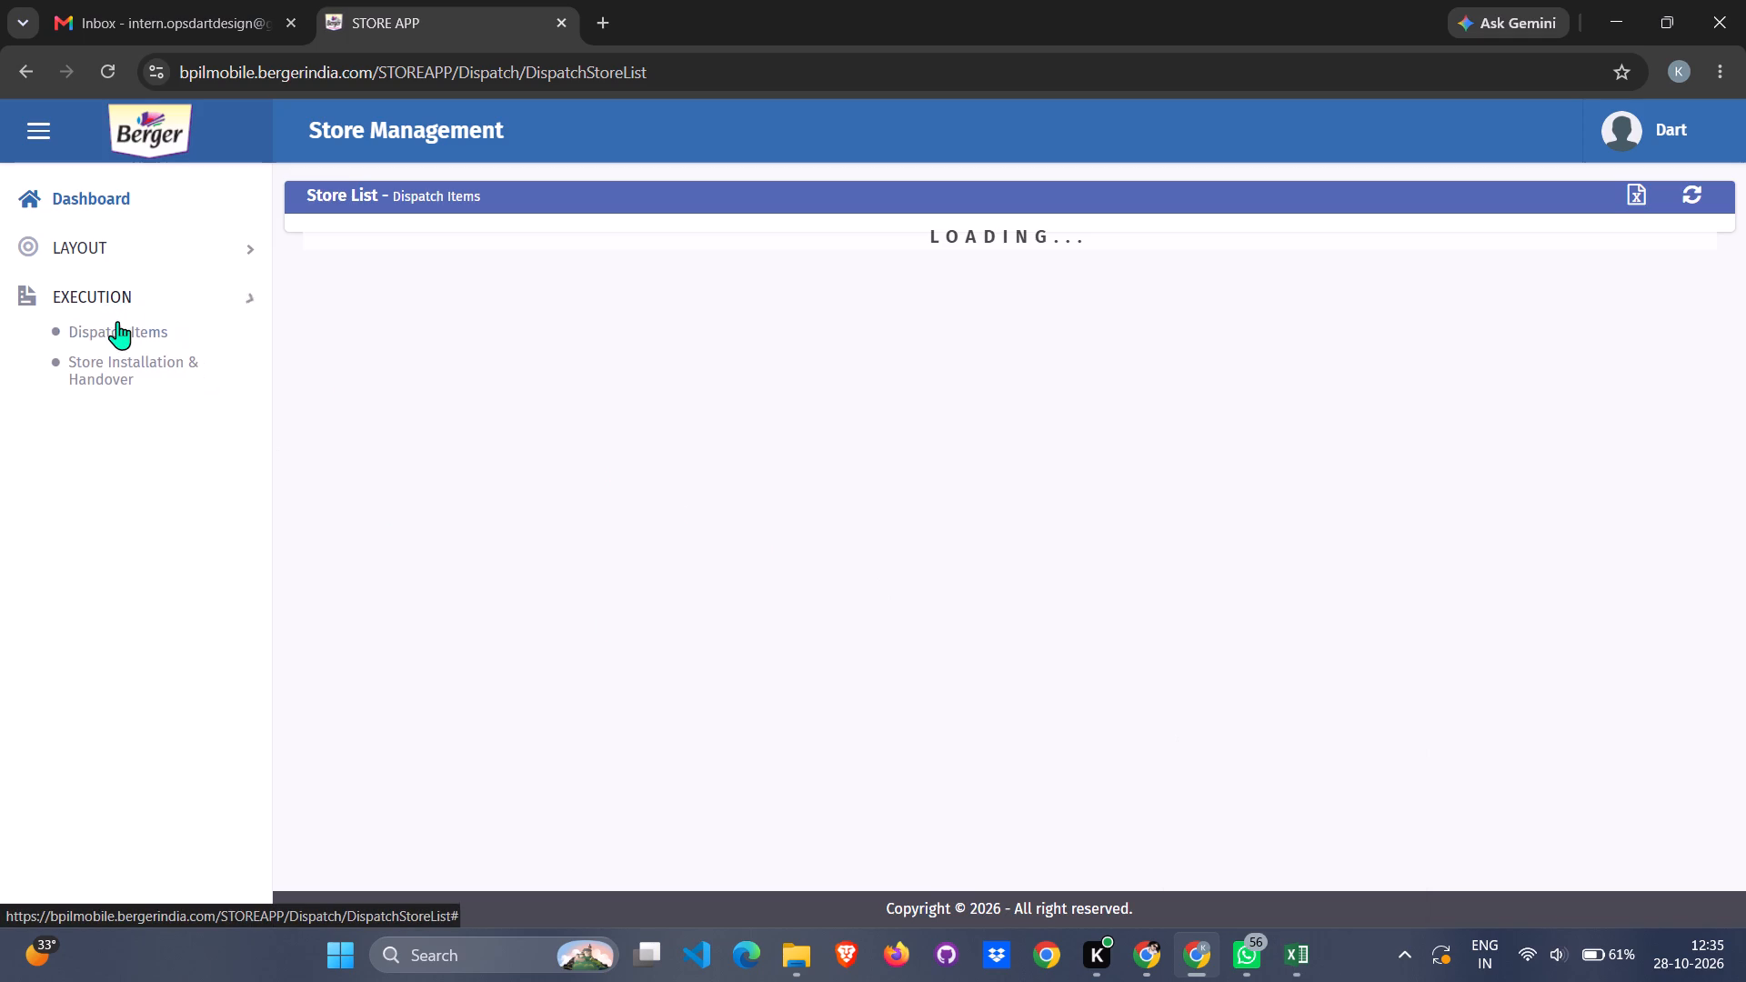
{"action": "left_click", "coordinate": [119, 327]}
In Excel's West Summary sheet, find LABH in the dealer name column and copy LABH PAINT's store code S0080735.
{"action": "left_click", "coordinate": [1297, 958]}
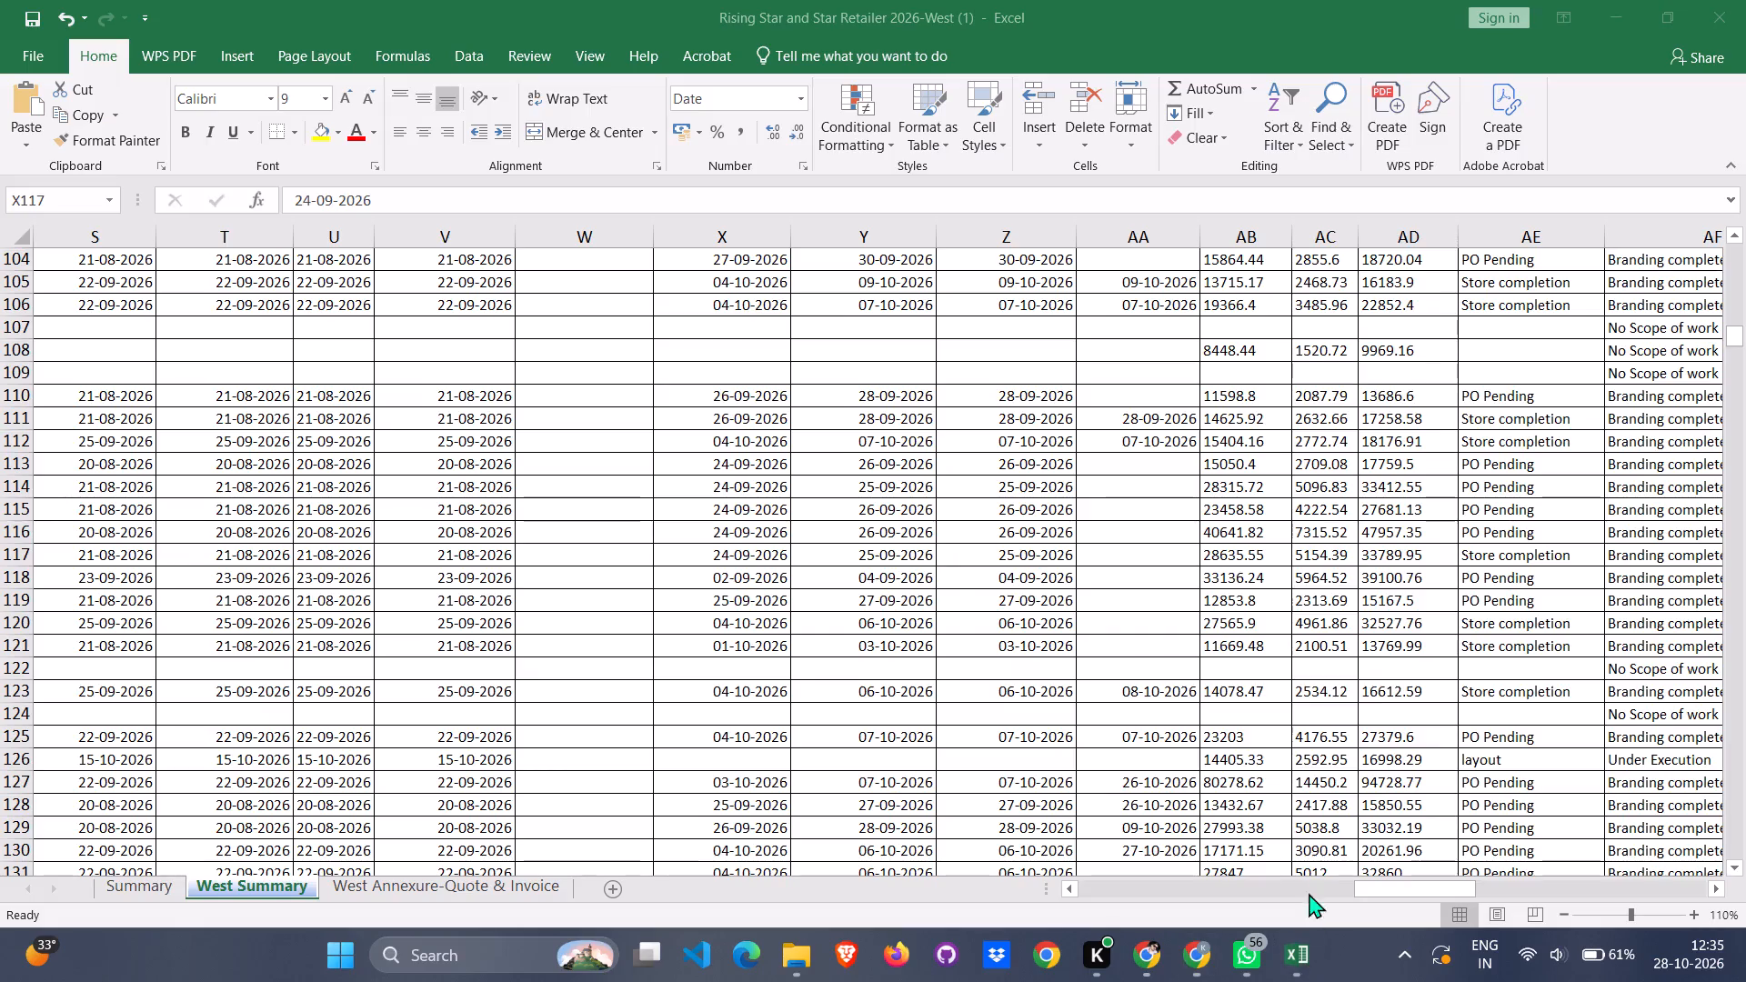
{"action": "scroll", "coordinate": [1285, 607], "scroll_direction": "right", "scroll_amount": 19}
{"action": "scroll", "coordinate": [527, 537], "scroll_direction": "right", "scroll_amount": 14}
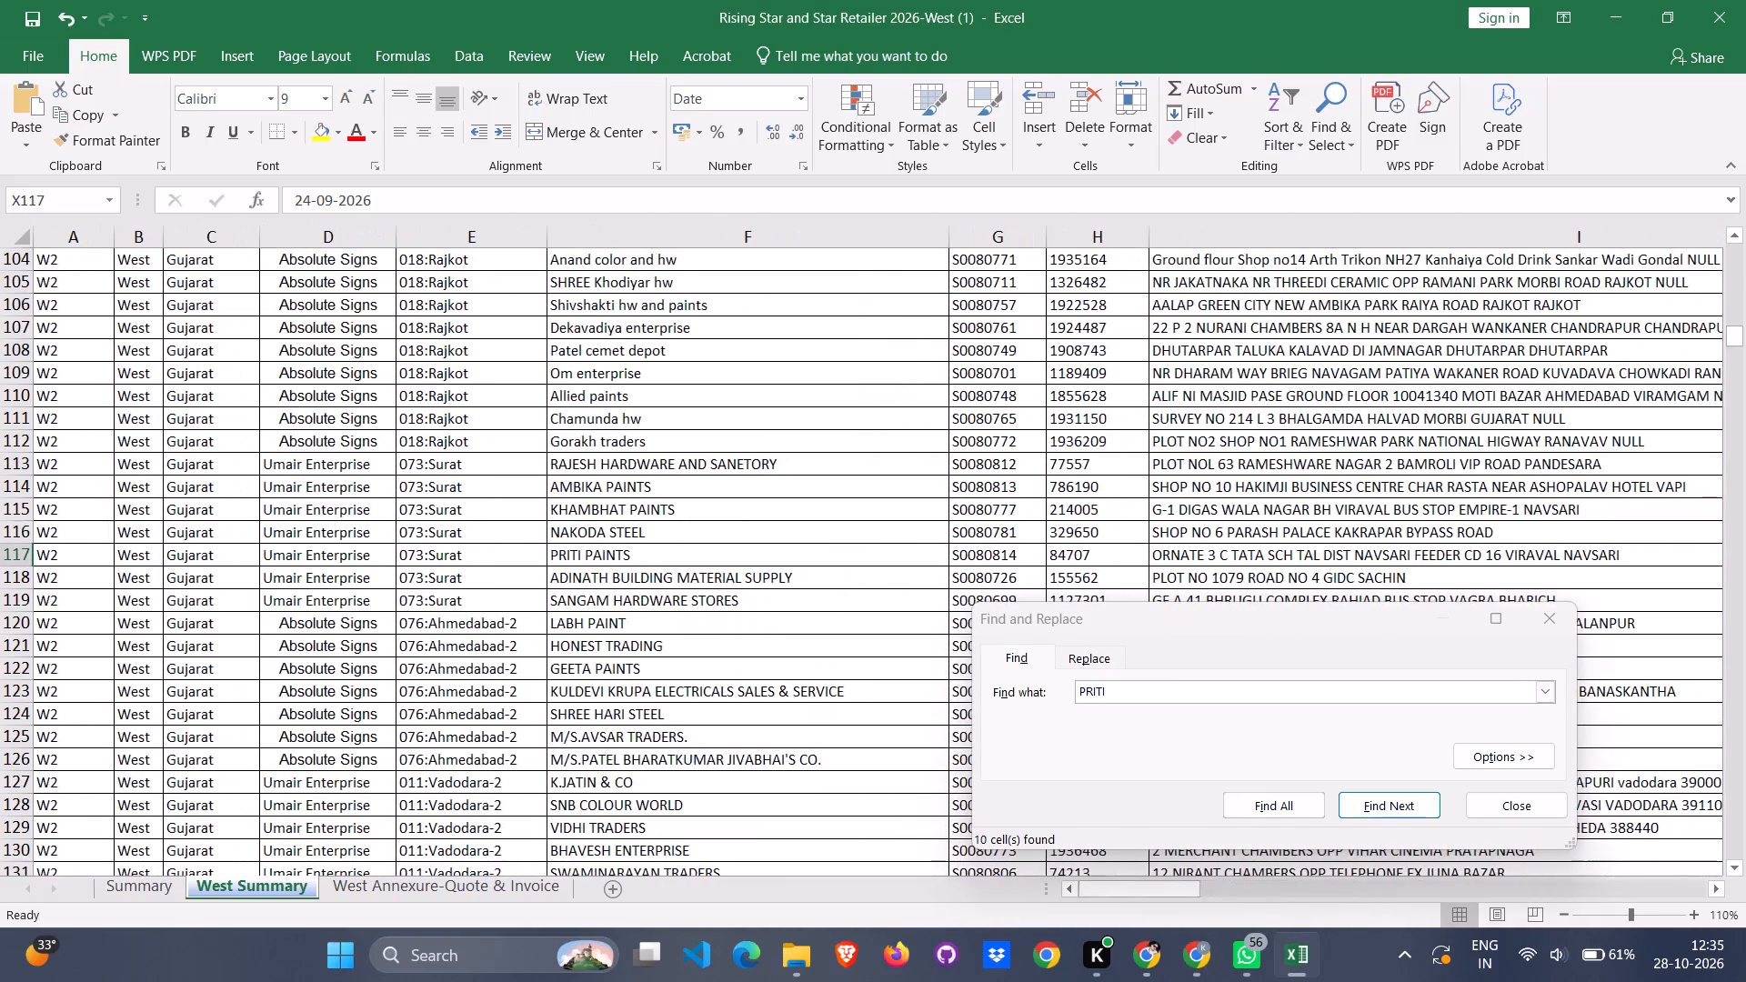
{"action": "left_click", "coordinate": [601, 243]}
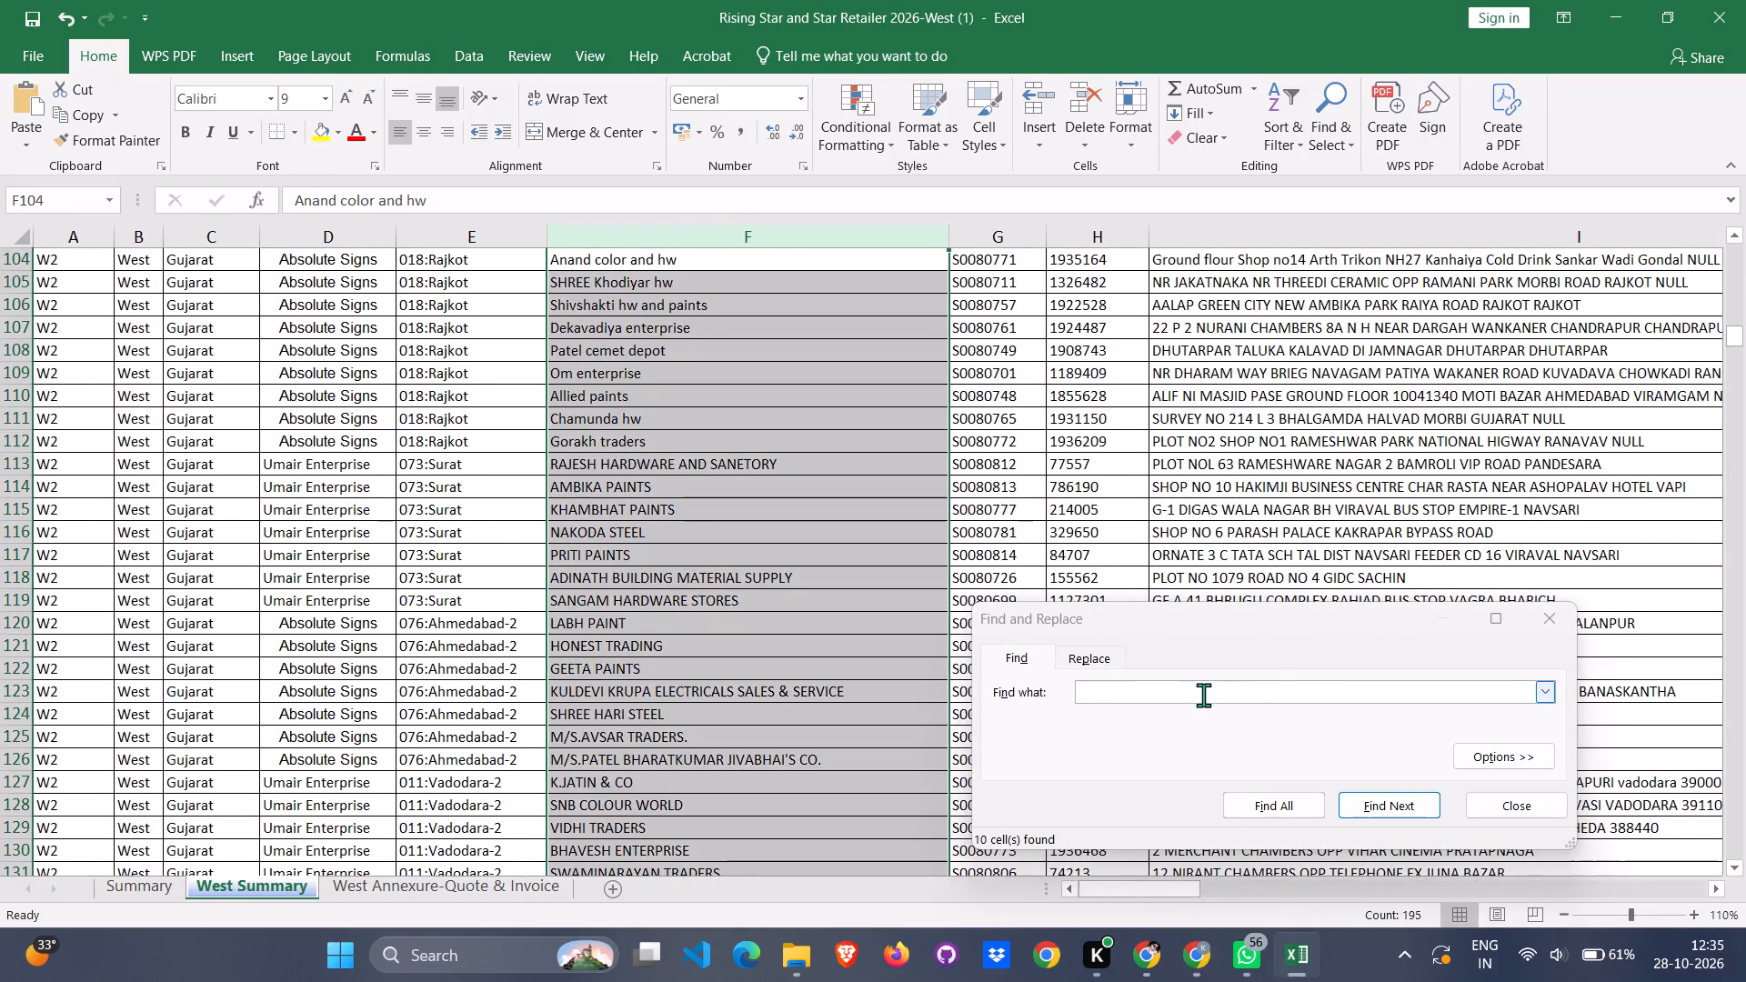
{"action": "left_click", "coordinate": [1200, 696]}
{"action": "key", "text": "BackSpace"}
{"action": "key", "text": "BackSpace"}
{"action": "key", "text": "BackSpace"}
{"action": "key", "text": "BackSpace"}
{"action": "key", "text": "BackSpace"}
{"action": "key", "text": "BackSpace"}
{"action": "key", "text": "BackSpace"}
{"action": "key", "text": "BackSpace"}
{"action": "key", "text": "BackSpace"}
{"action": "key", "text": "BackSpace"}
{"action": "key", "text": "BackSpace"}
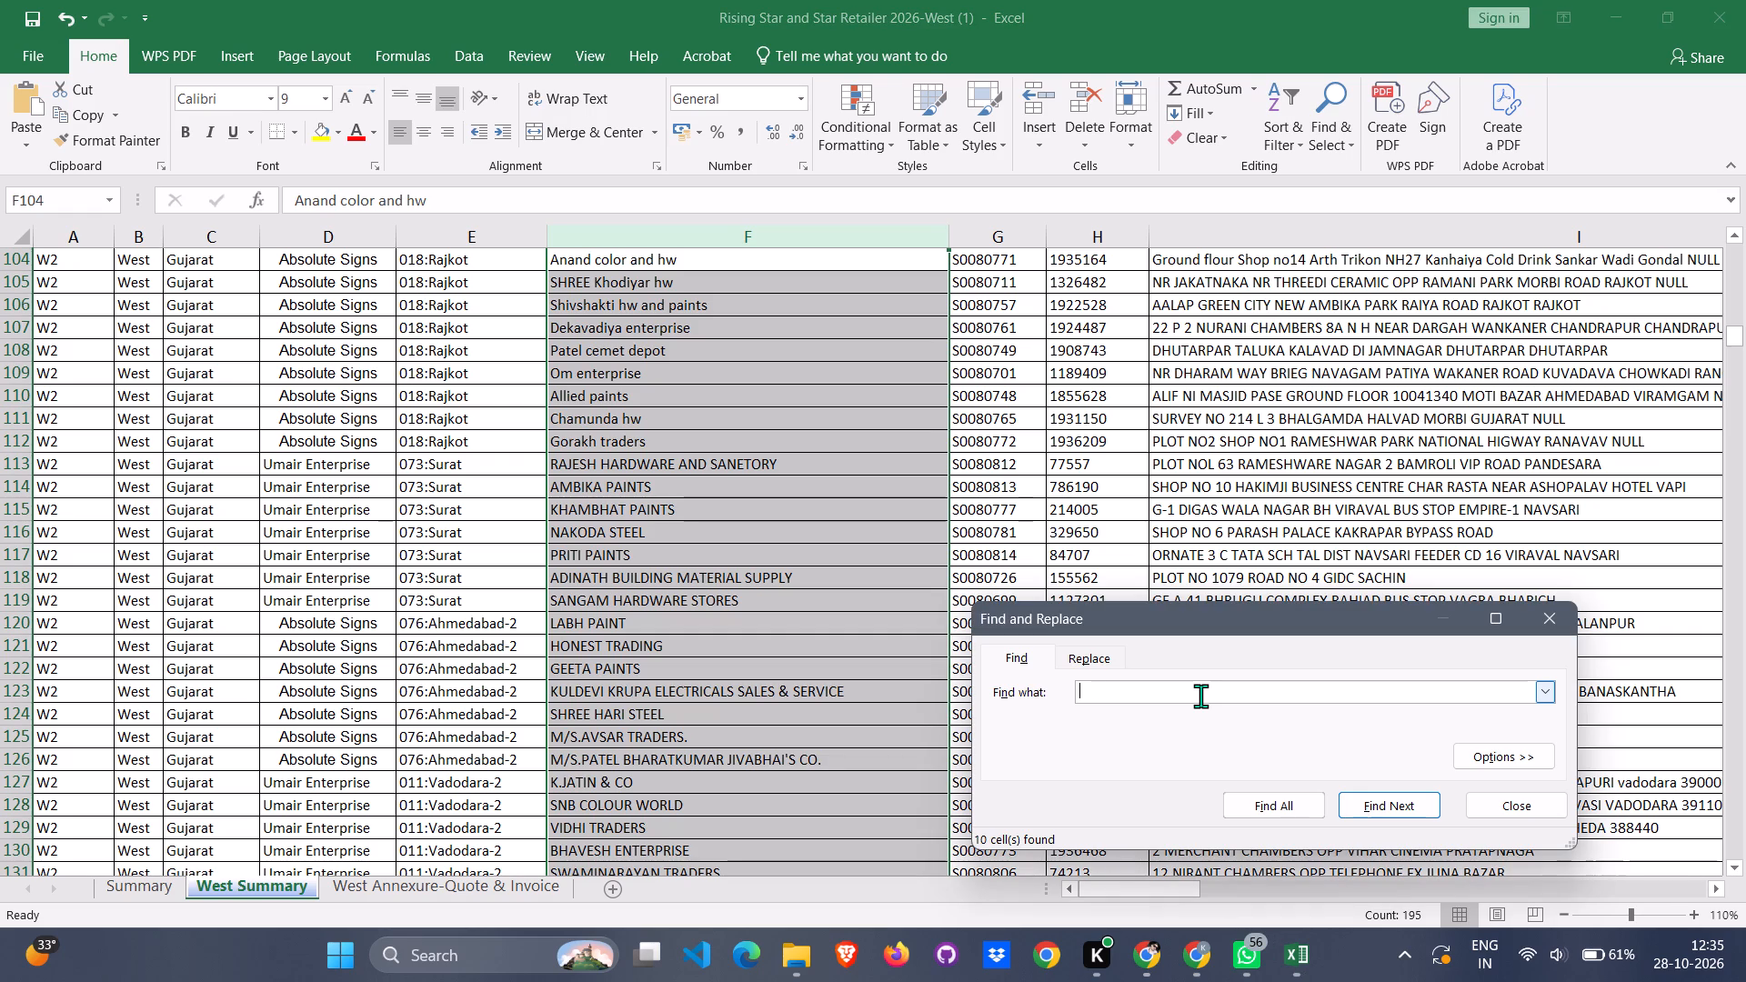
{"action": "type", "text": "LABH"}
{"action": "left_click", "coordinate": [1389, 796]}
{"action": "left_click_drag", "start_coordinate": [1195, 611], "coordinate": [1197, 604]}
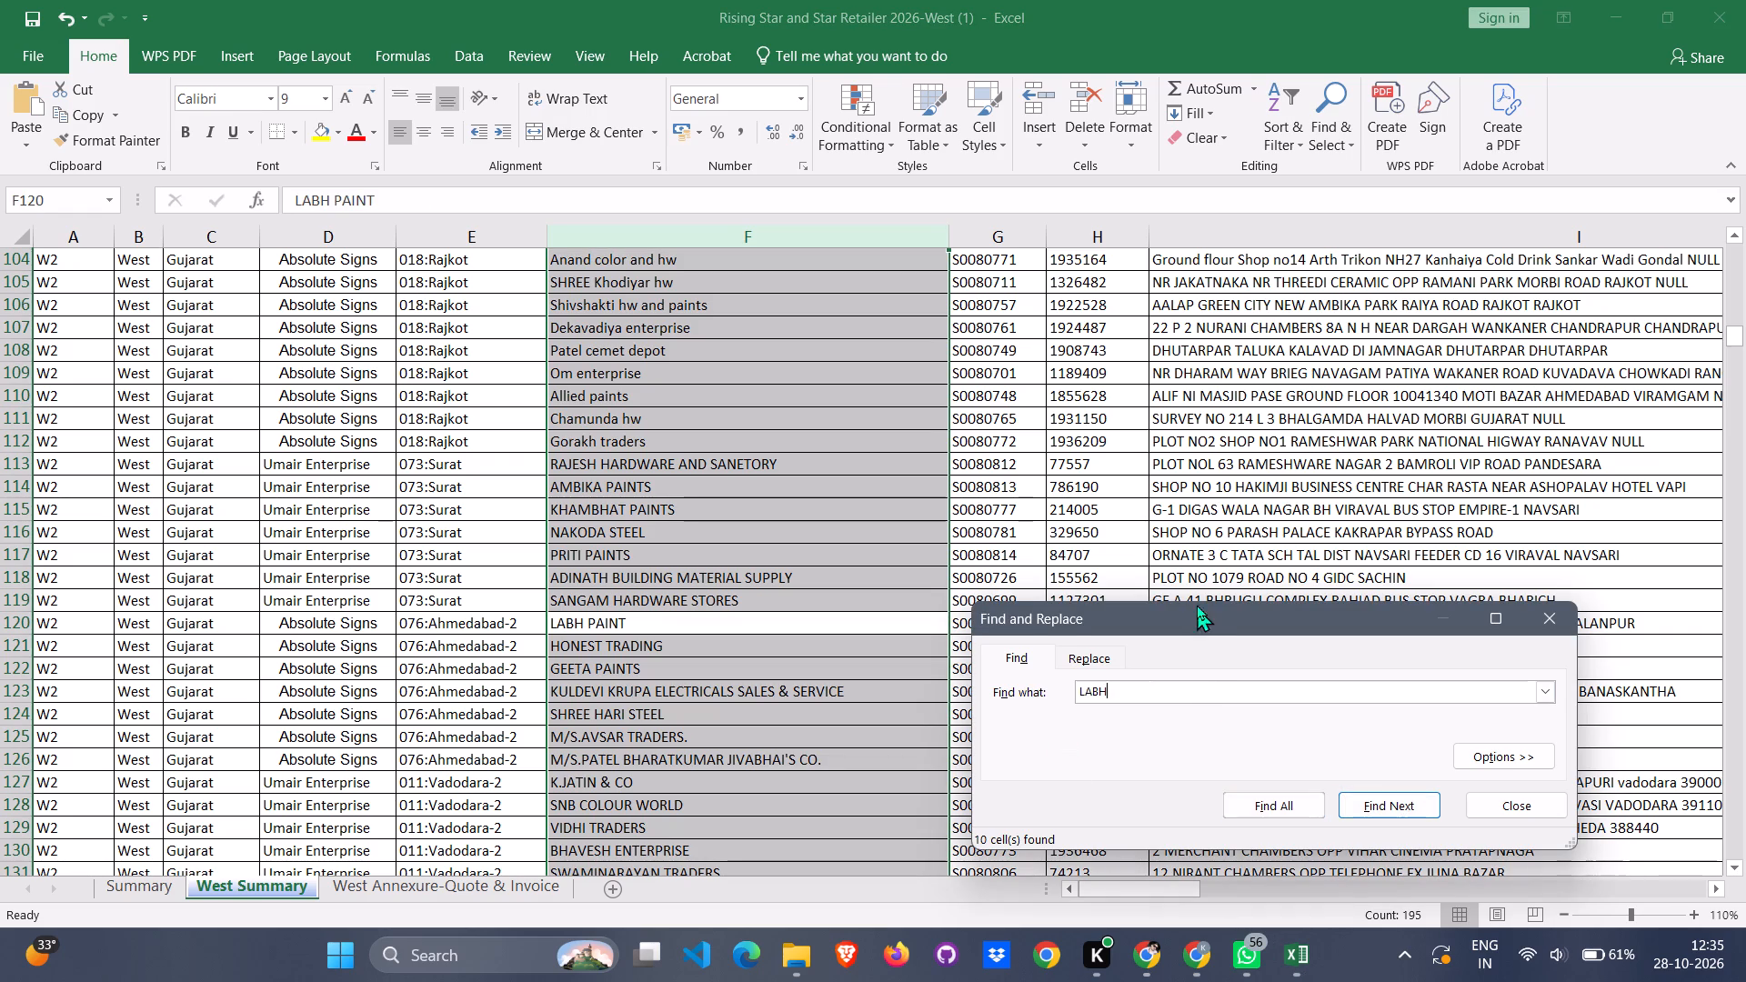
{"action": "left_click_drag", "start_coordinate": [1197, 604], "coordinate": [1216, 301]}
{"action": "left_click", "coordinate": [784, 625]}
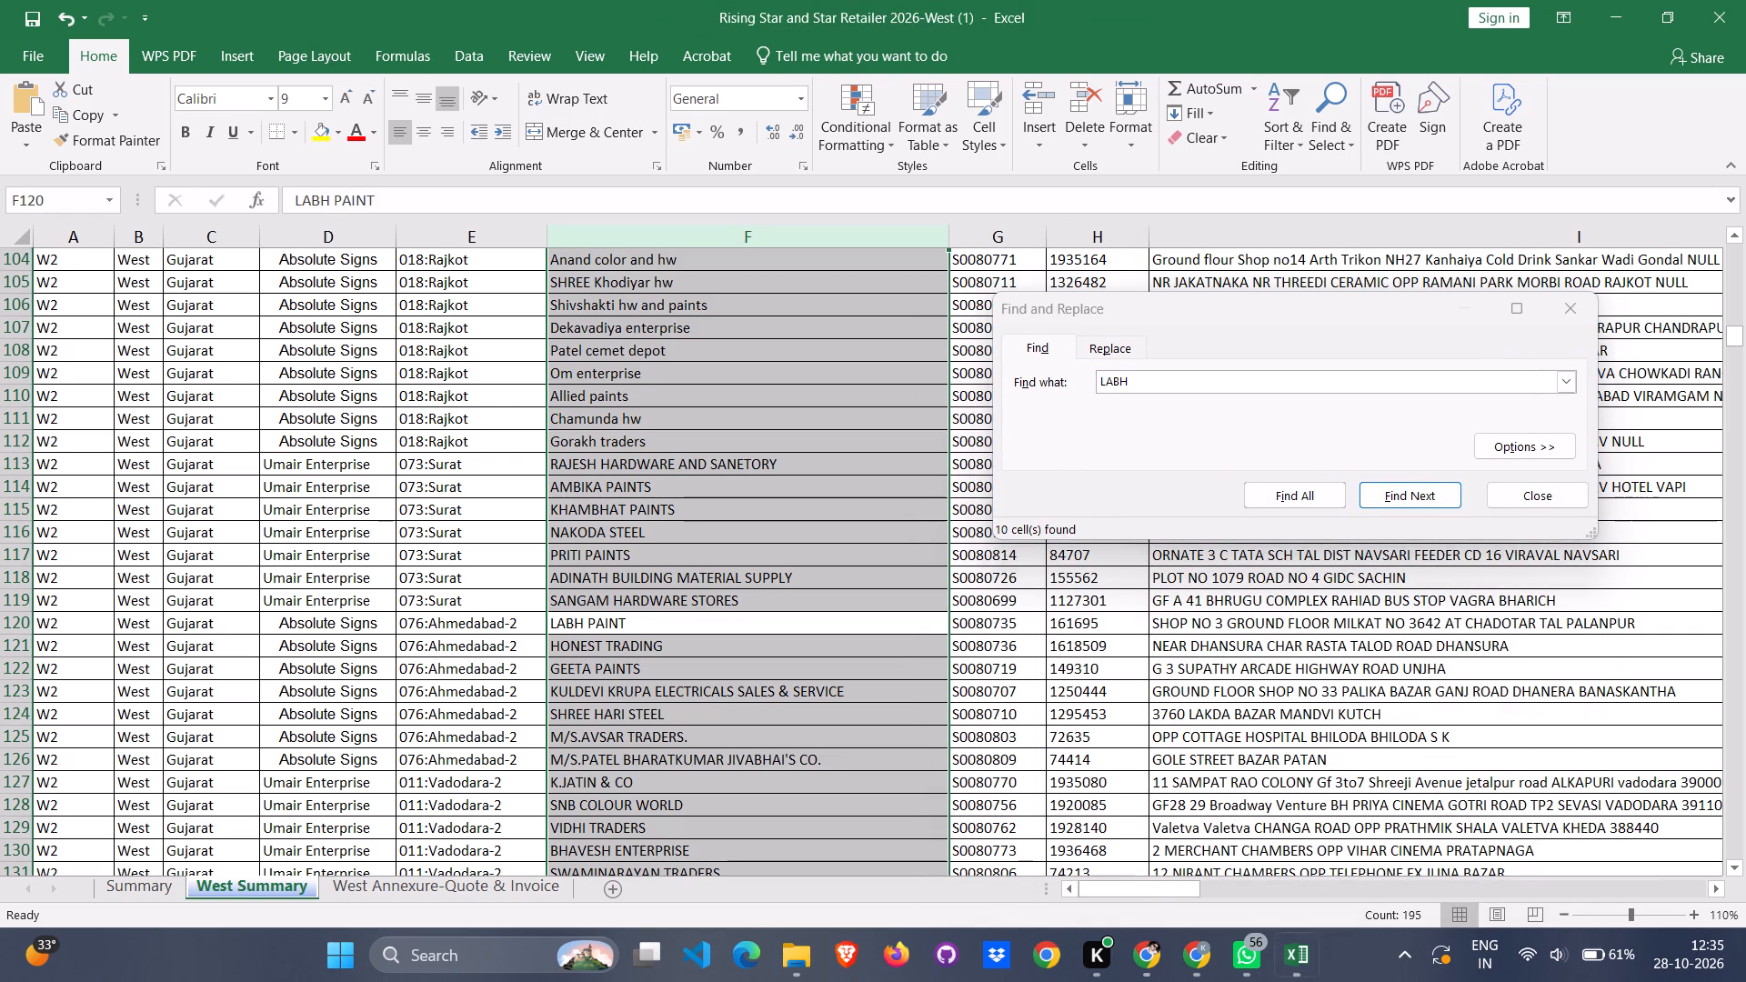
{"action": "left_click", "coordinate": [1010, 625]}
{"action": "key", "text": "ctrl+c"}
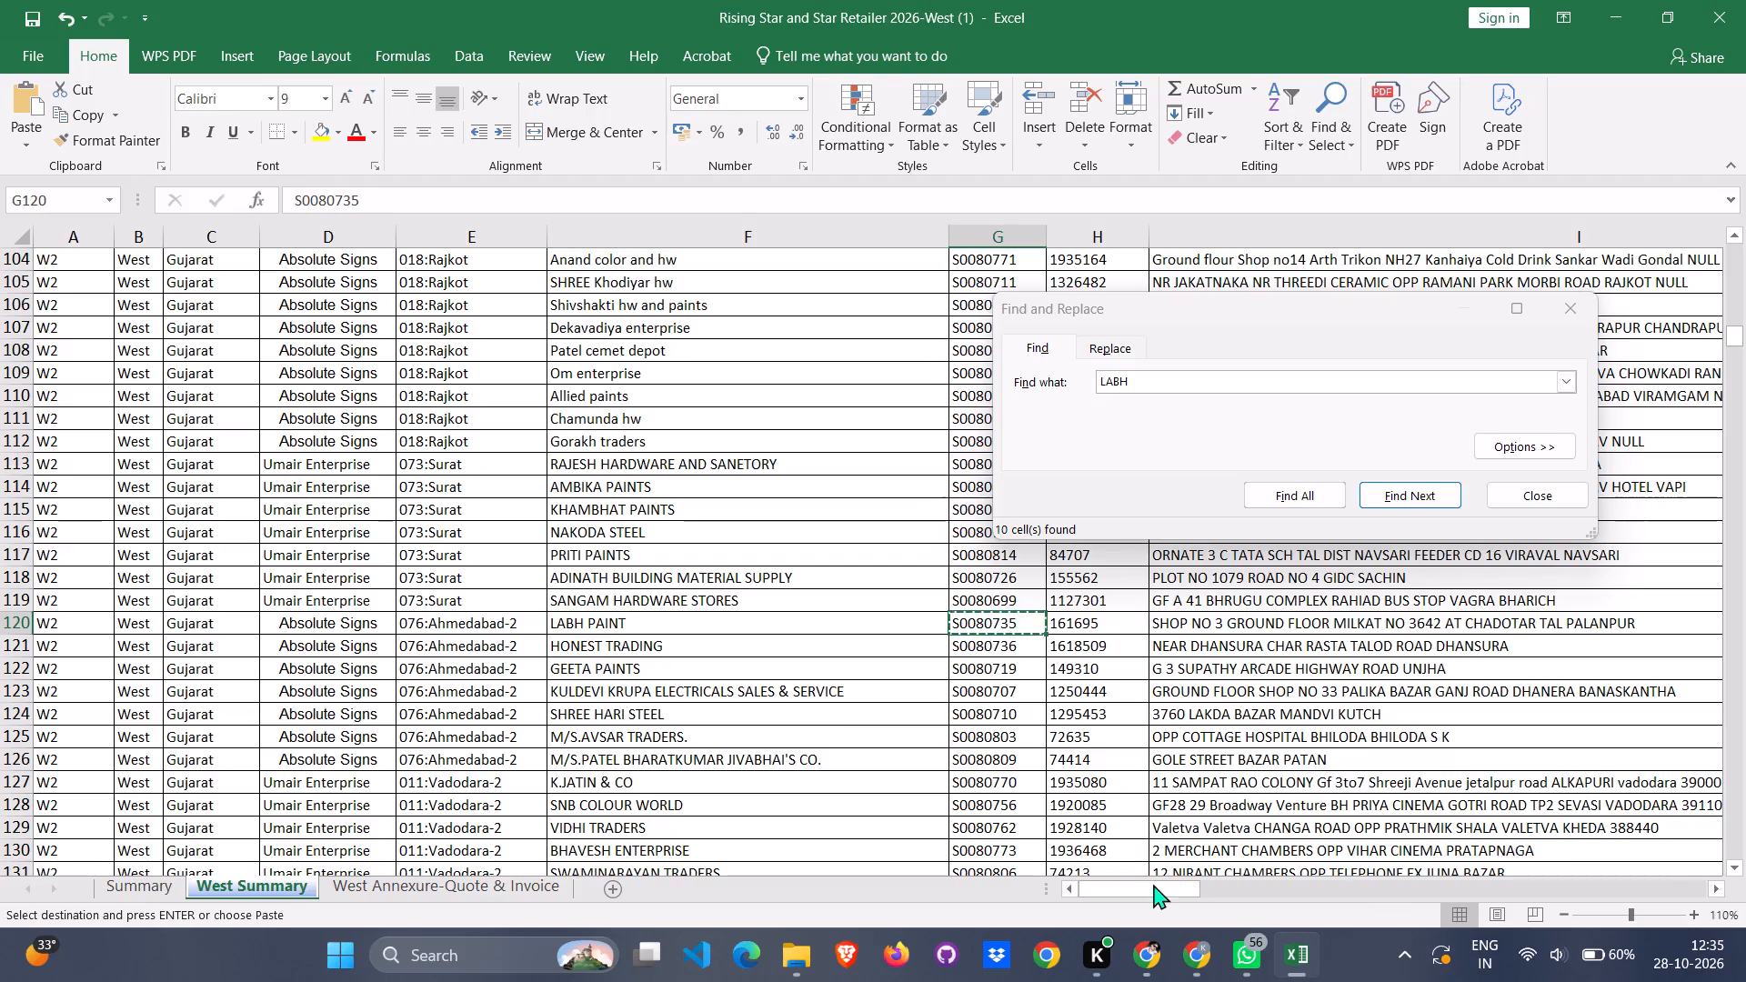
Back in the Berger store app, search the store list for S0080735 and add a new dispatch entry for LABH PAINT.
{"action": "left_click", "coordinate": [1193, 956]}
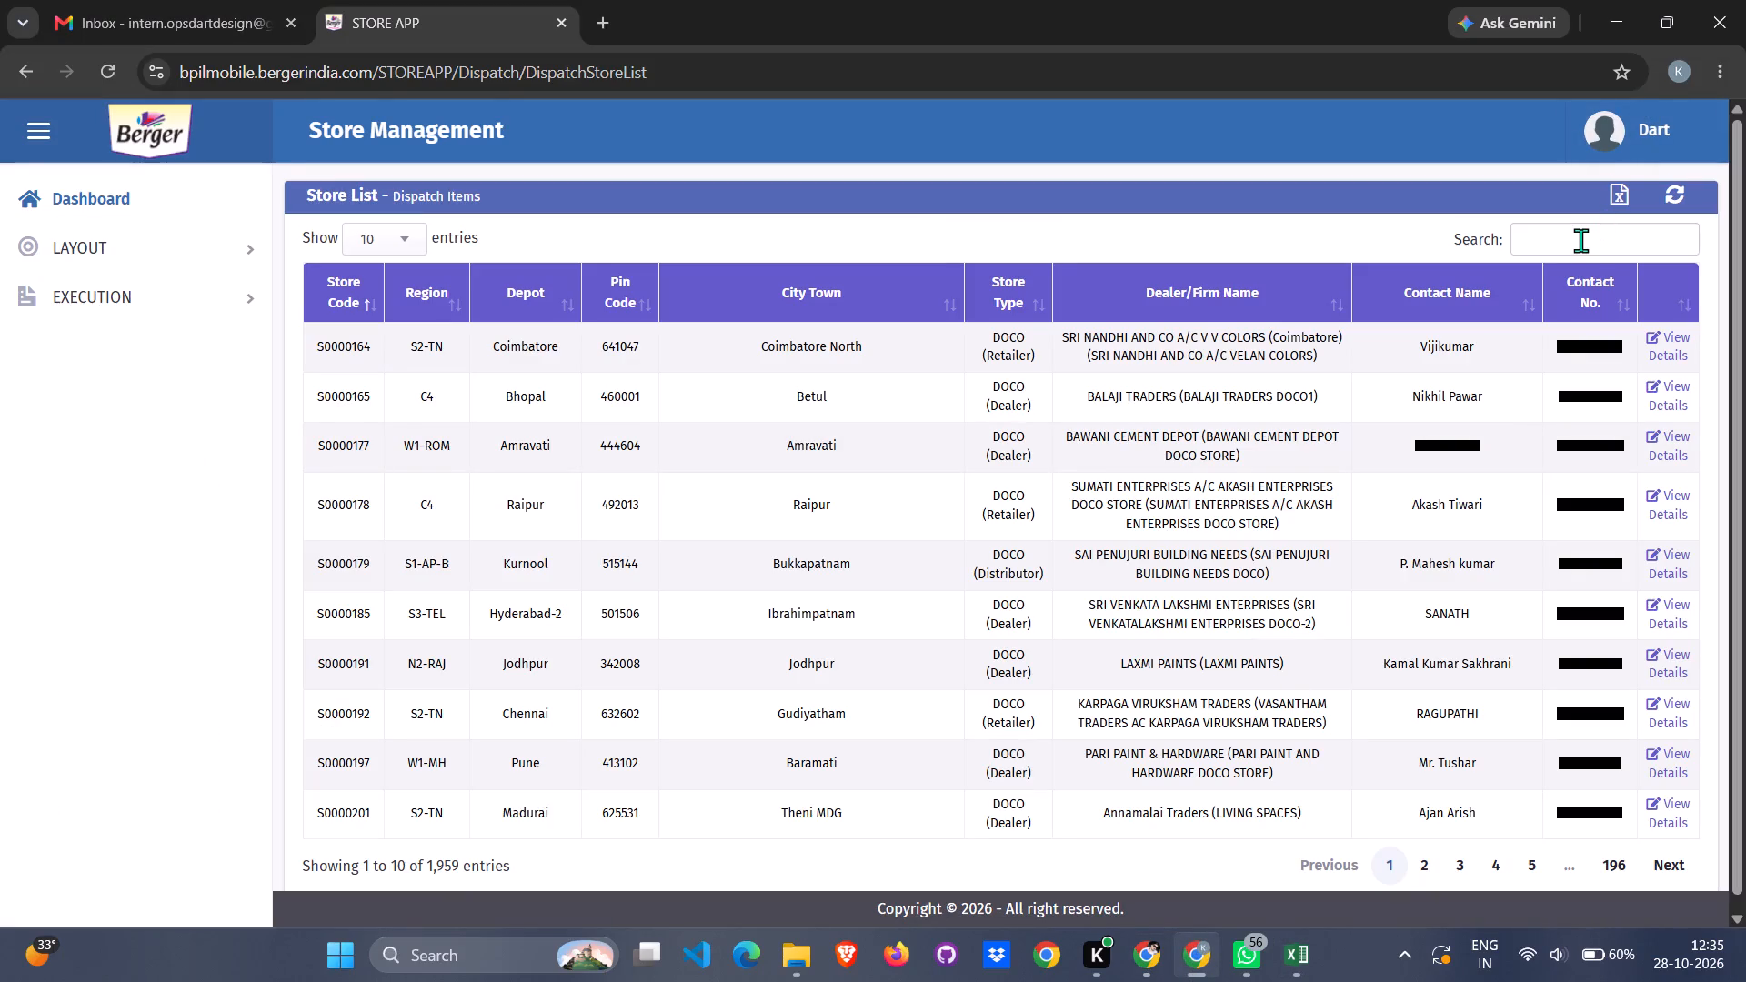
{"action": "left_click", "coordinate": [1580, 240]}
{"action": "key", "text": "ctrl+v"}
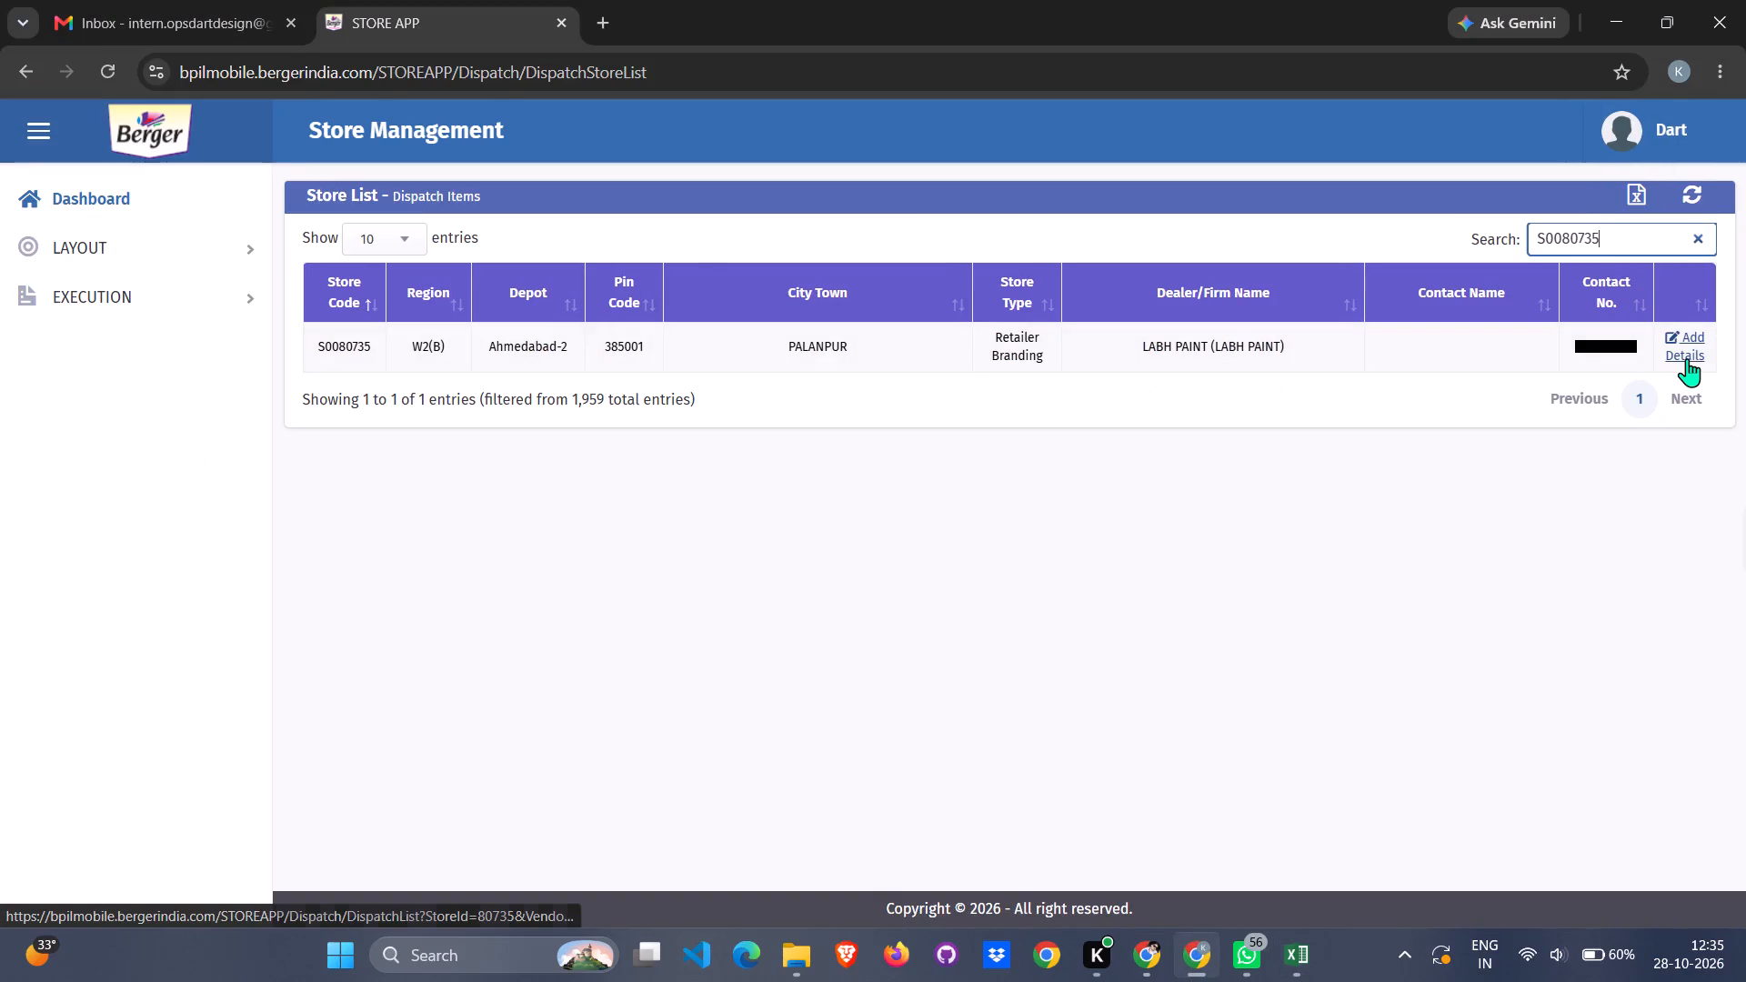
{"action": "left_click", "coordinate": [1687, 356]}
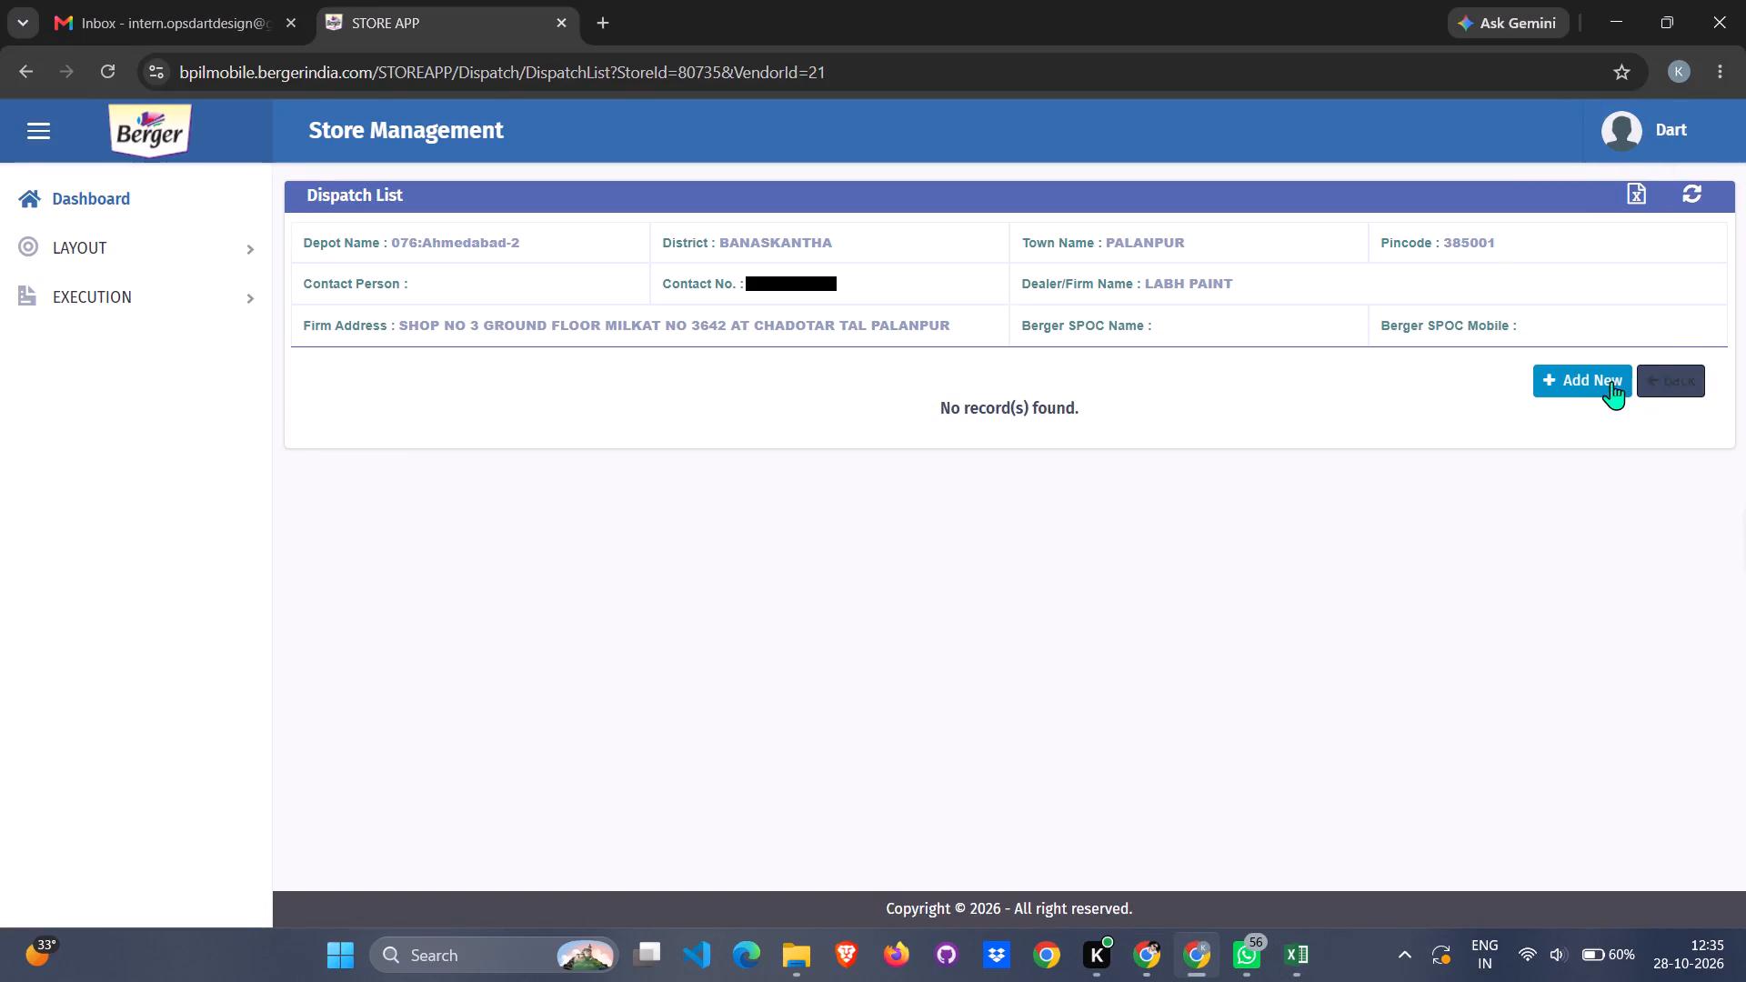
{"action": "left_click", "coordinate": [1602, 379]}
Copy the 04-10-2026 date from LABH PAINT's West Summary row in Excel into the store app's Dispatch Date field.
{"action": "left_click", "coordinate": [1296, 957]}
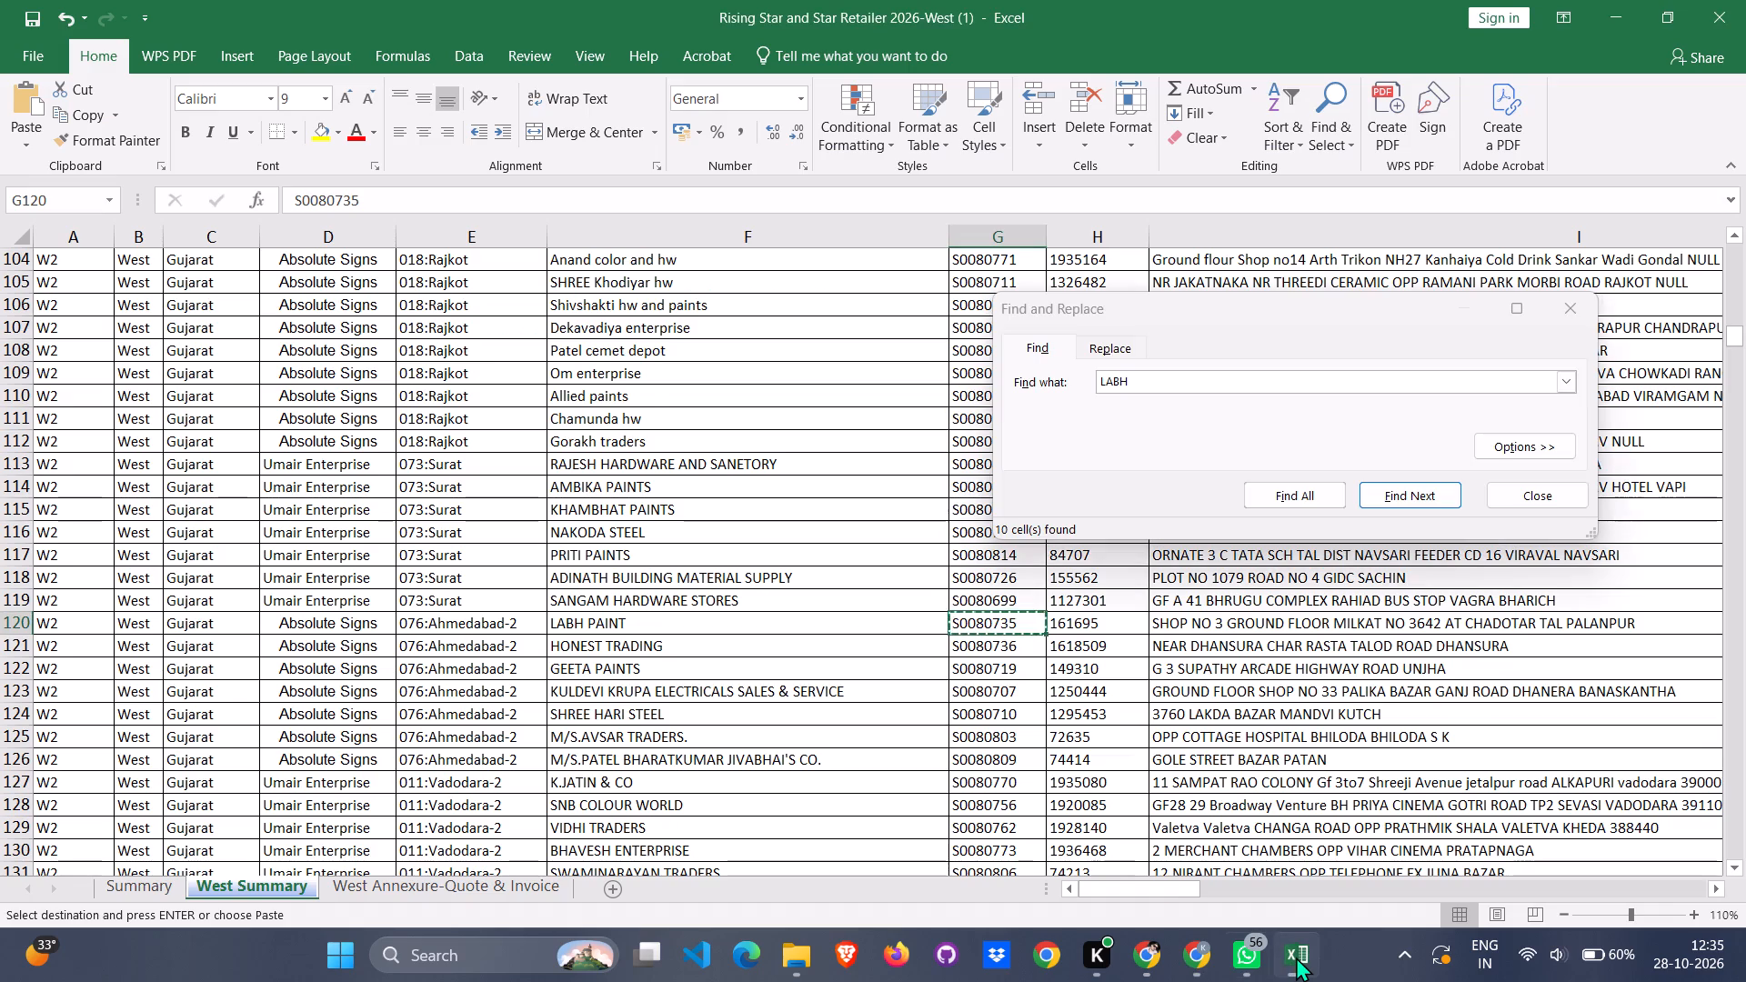
{"action": "left_click", "coordinate": [18, 627]}
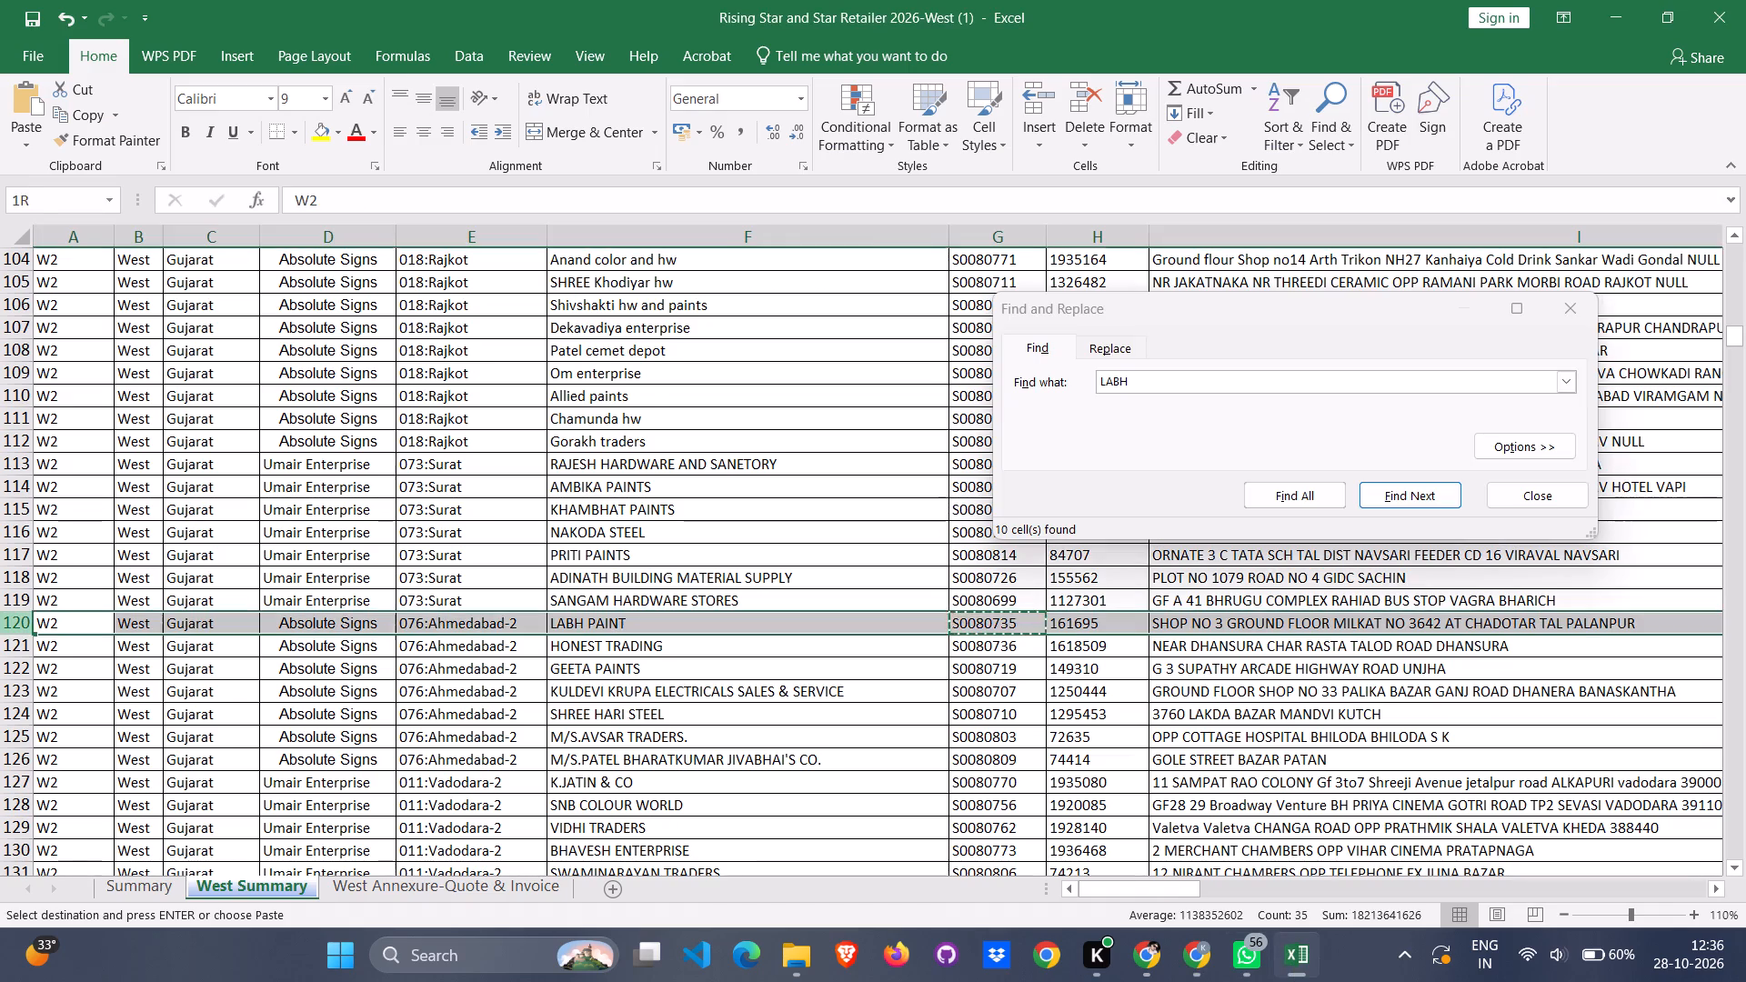
{"action": "scroll", "coordinate": [488, 777], "scroll_direction": "left", "scroll_amount": 12}
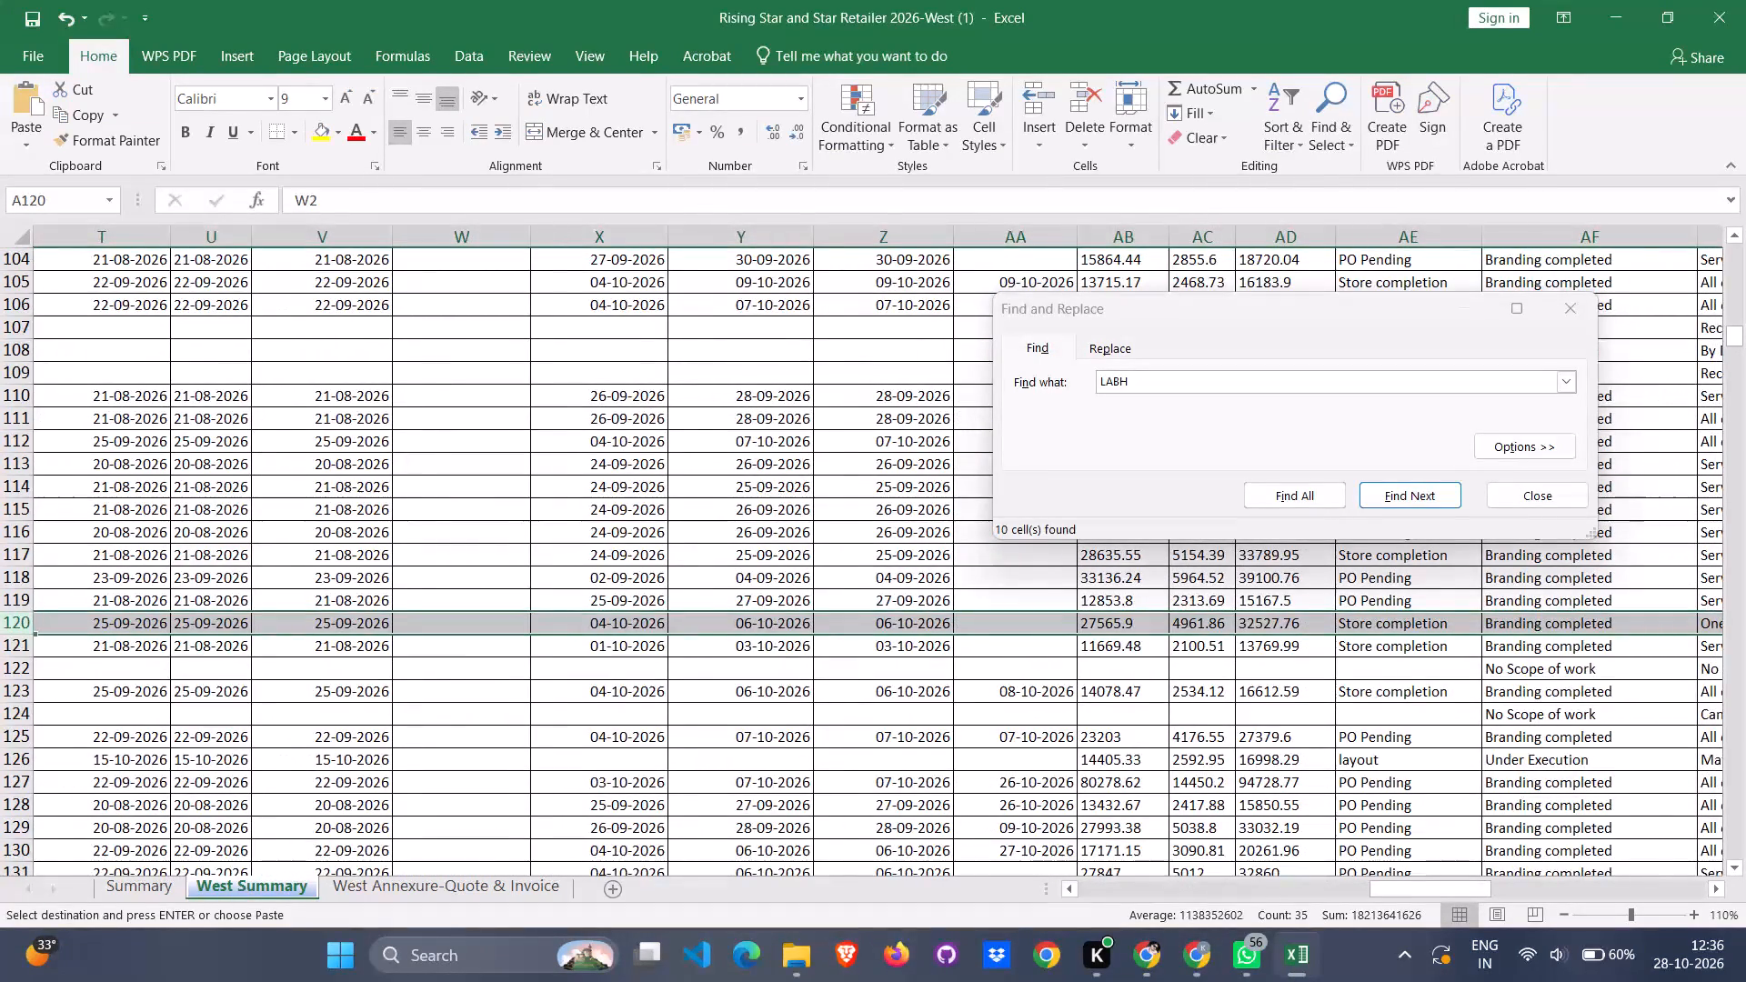
{"action": "left_click", "coordinate": [615, 624]}
{"action": "key", "text": "ctrl+c"}
{"action": "left_click", "coordinate": [1188, 947]}
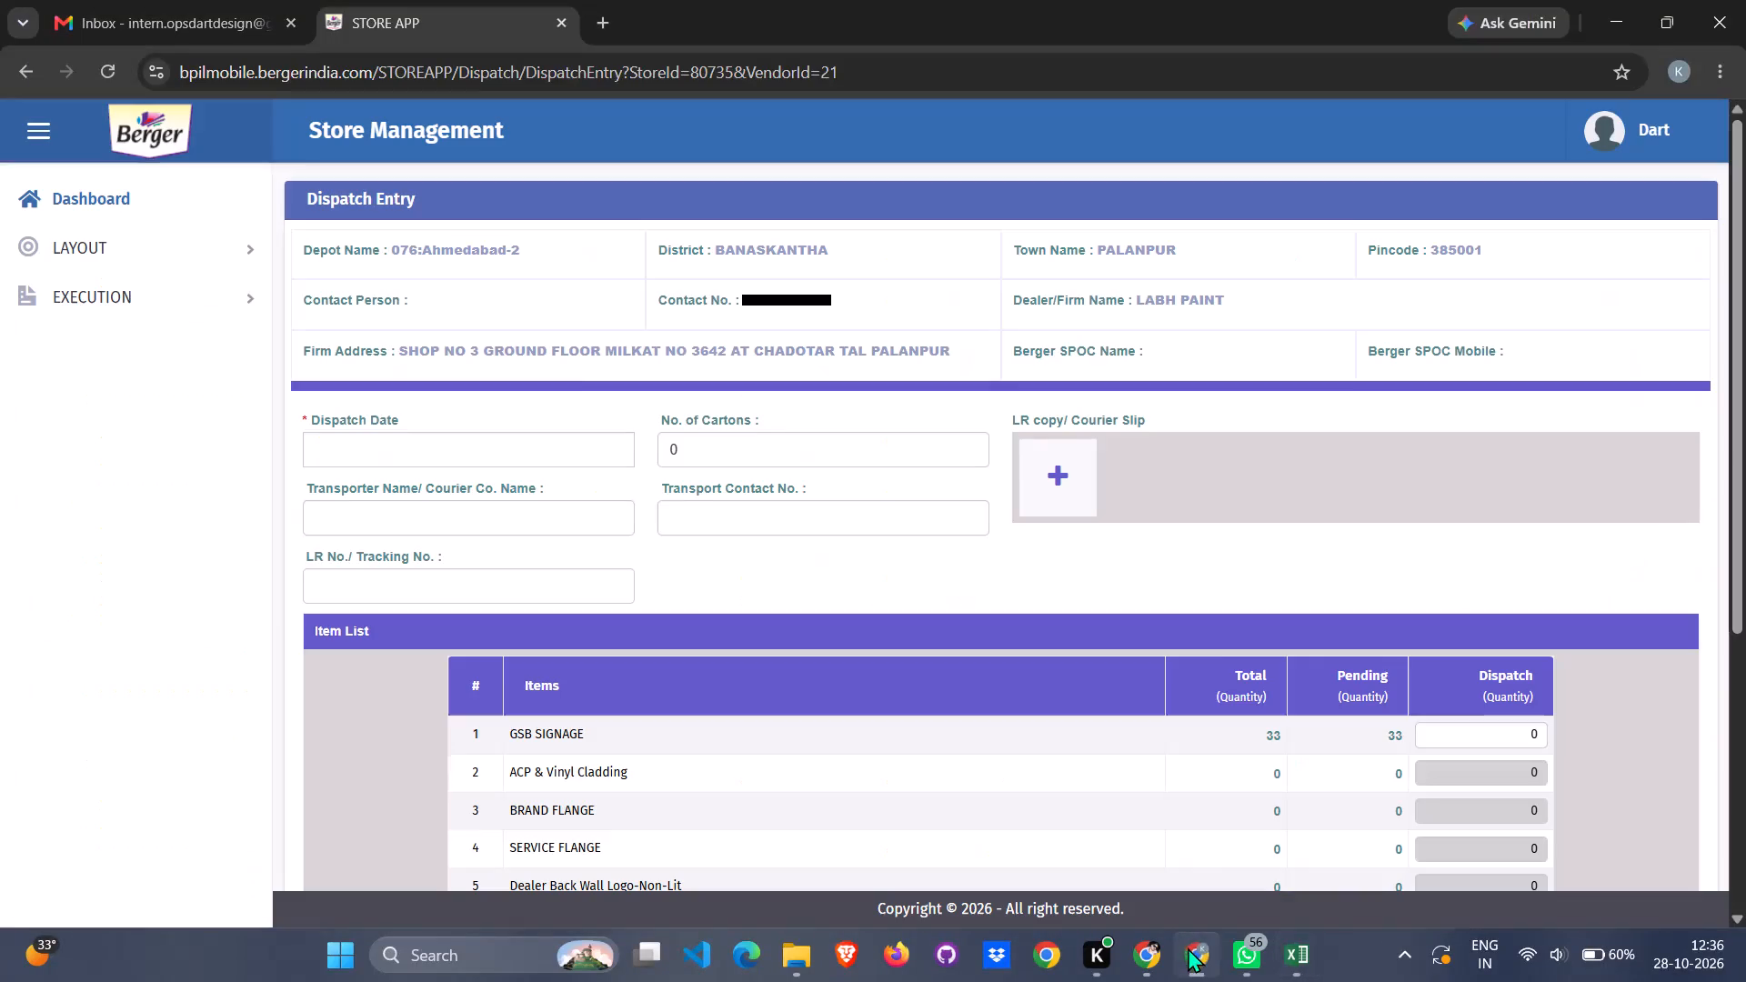
{"action": "left_click", "coordinate": [433, 455]}
{"action": "key", "text": "ctrl+v"}
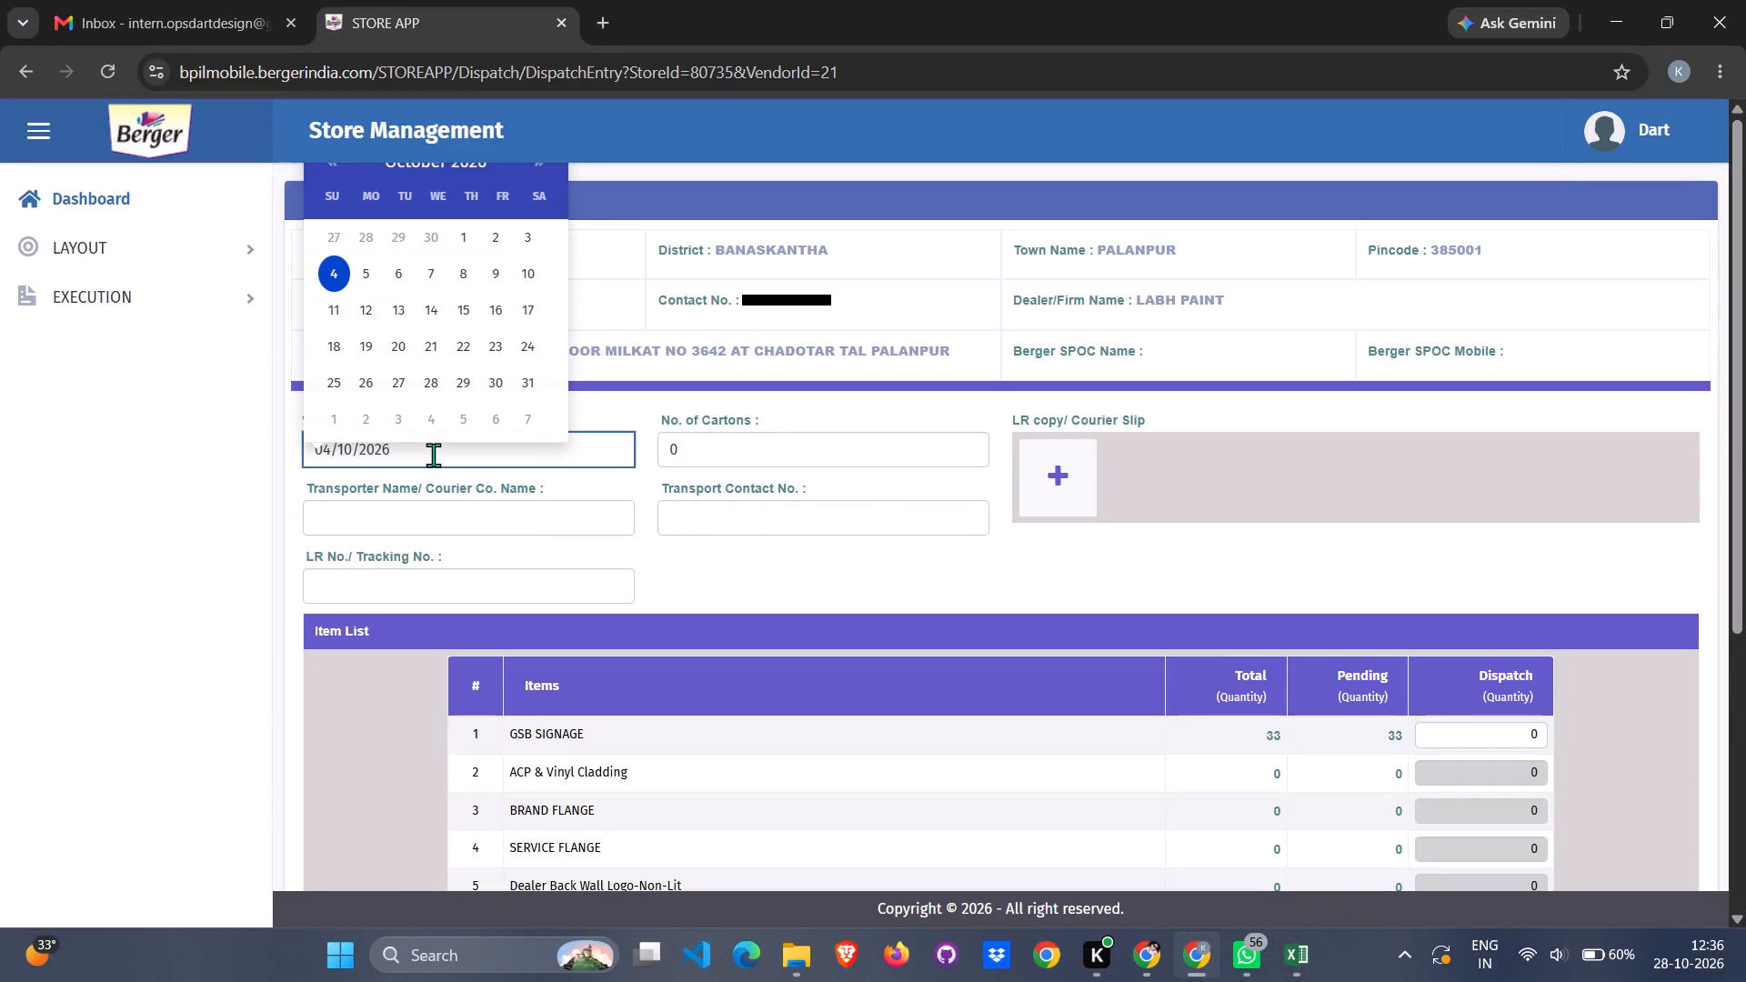
Fill in the Transport Contact No. with the suggested saved number.
{"action": "left_click", "coordinate": [725, 521]}
{"action": "left_click", "coordinate": [818, 560]}
Set the dispatch quantity for GSB SIGNAGE to 33, matching its pending quantity.
{"action": "scroll", "coordinate": [848, 614], "scroll_direction": "down", "scroll_amount": 2}
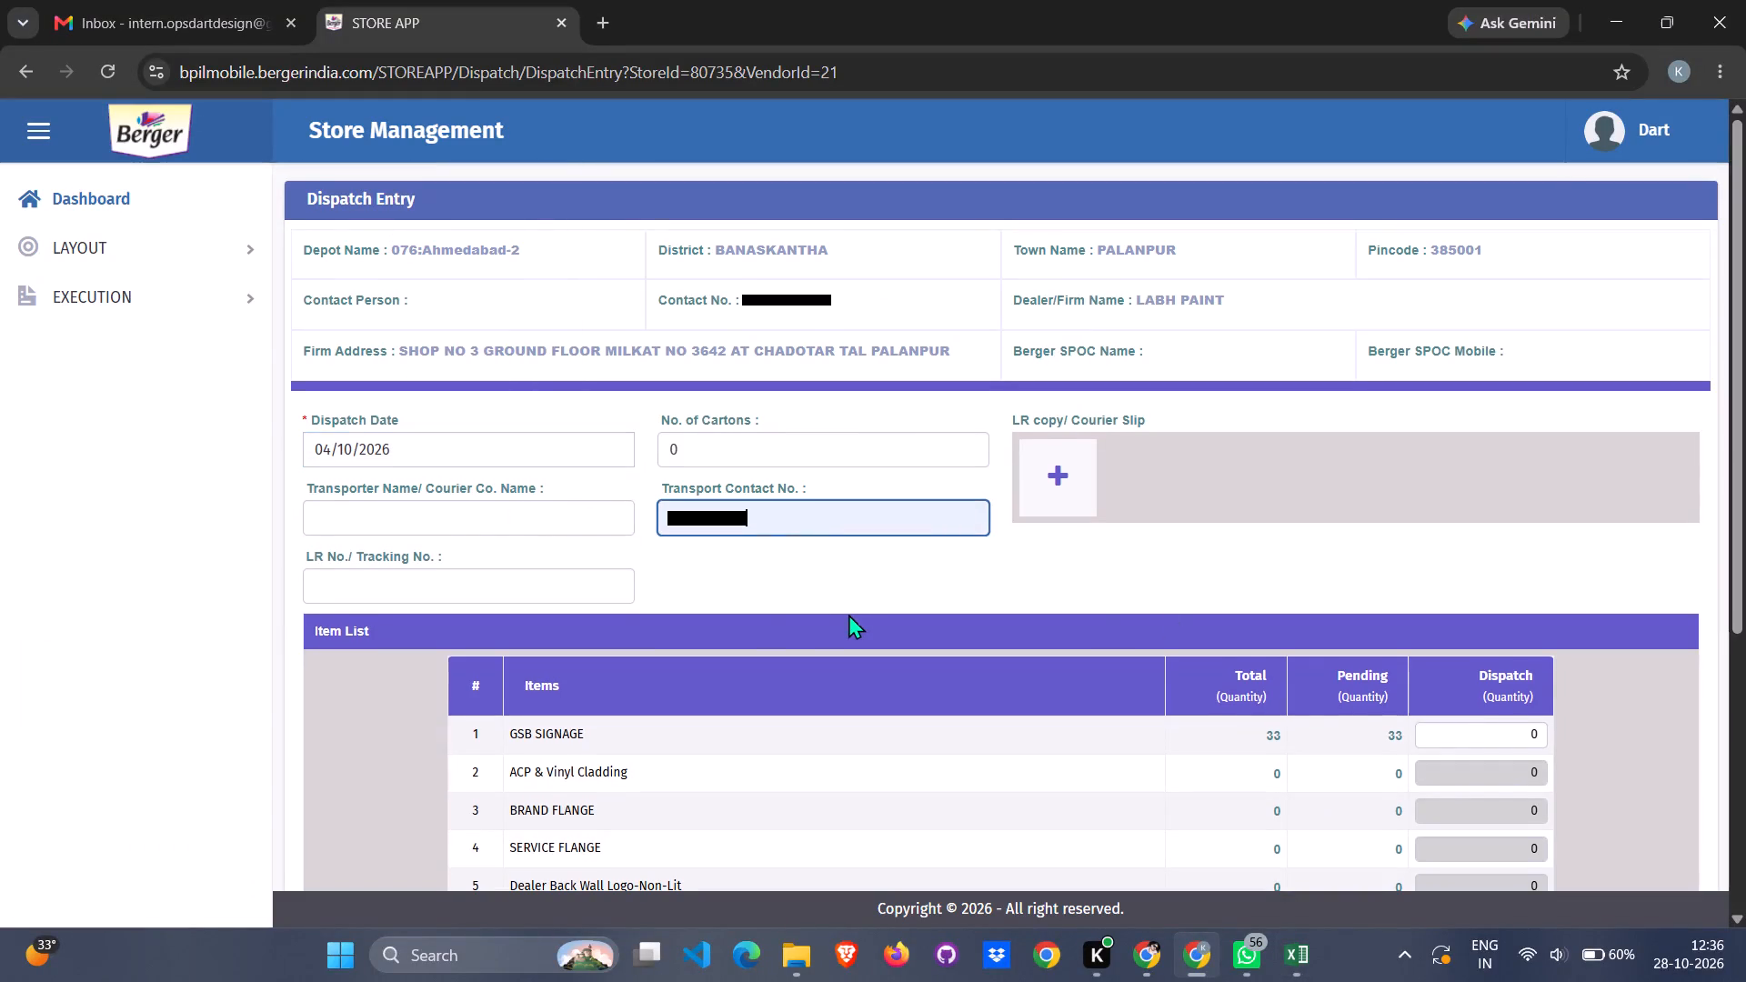
{"action": "scroll", "coordinate": [848, 614], "scroll_direction": "down", "scroll_amount": 6}
{"action": "double_click", "coordinate": [1396, 431]}
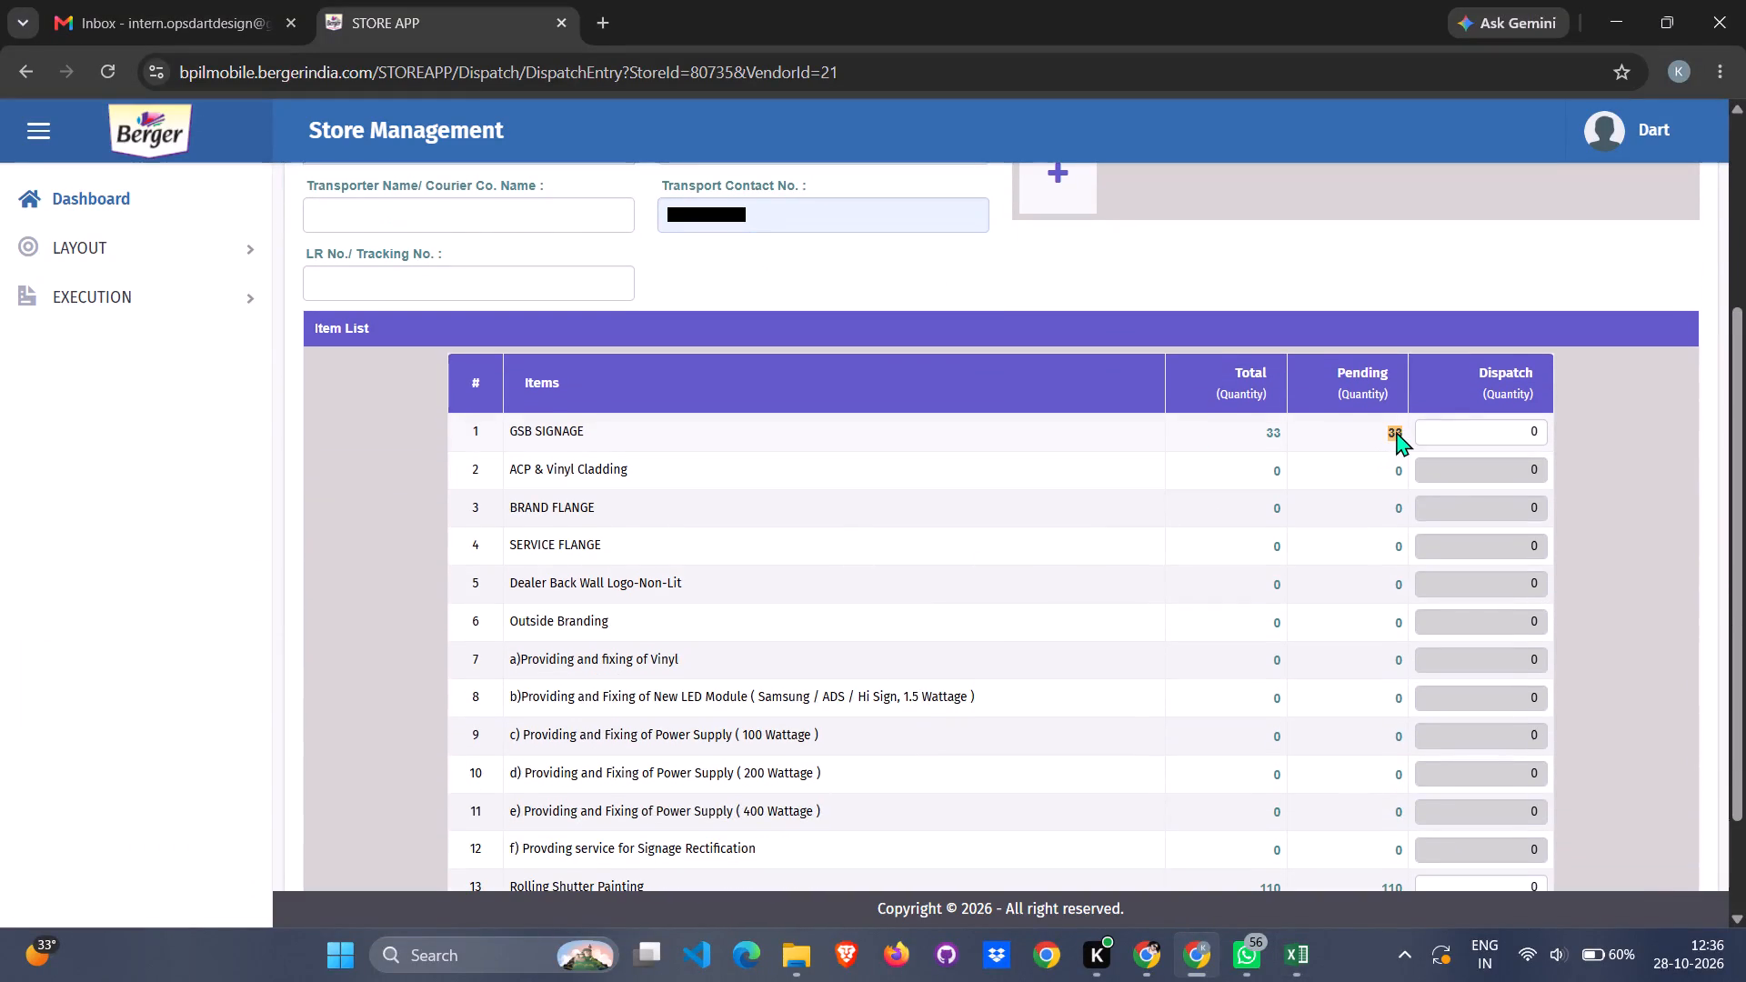
{"action": "key", "text": "ctrl+c"}
{"action": "double_click", "coordinate": [1497, 436]}
{"action": "key", "text": "ctrl+v"}
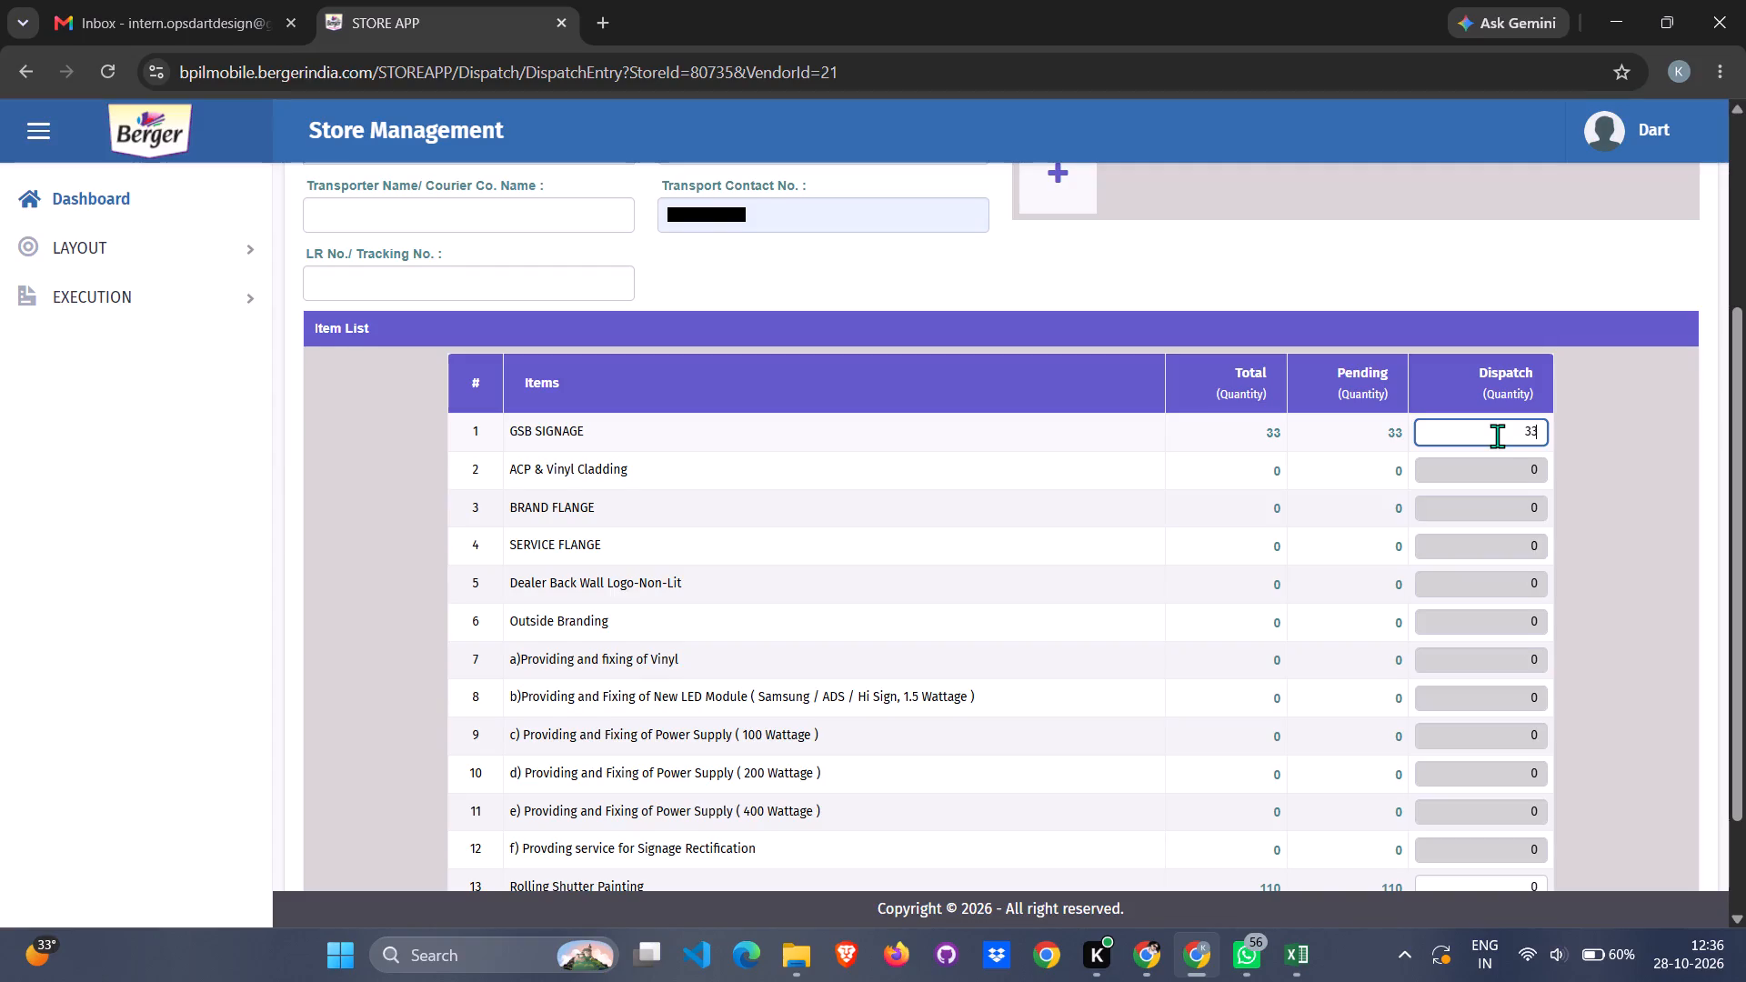
Set the dispatch quantity for Rolling Shutter Painting to 110, matching its pending quantity.
{"action": "scroll", "coordinate": [1500, 443], "scroll_direction": "down", "scroll_amount": 5}
{"action": "triple_click", "coordinate": [1385, 746]}
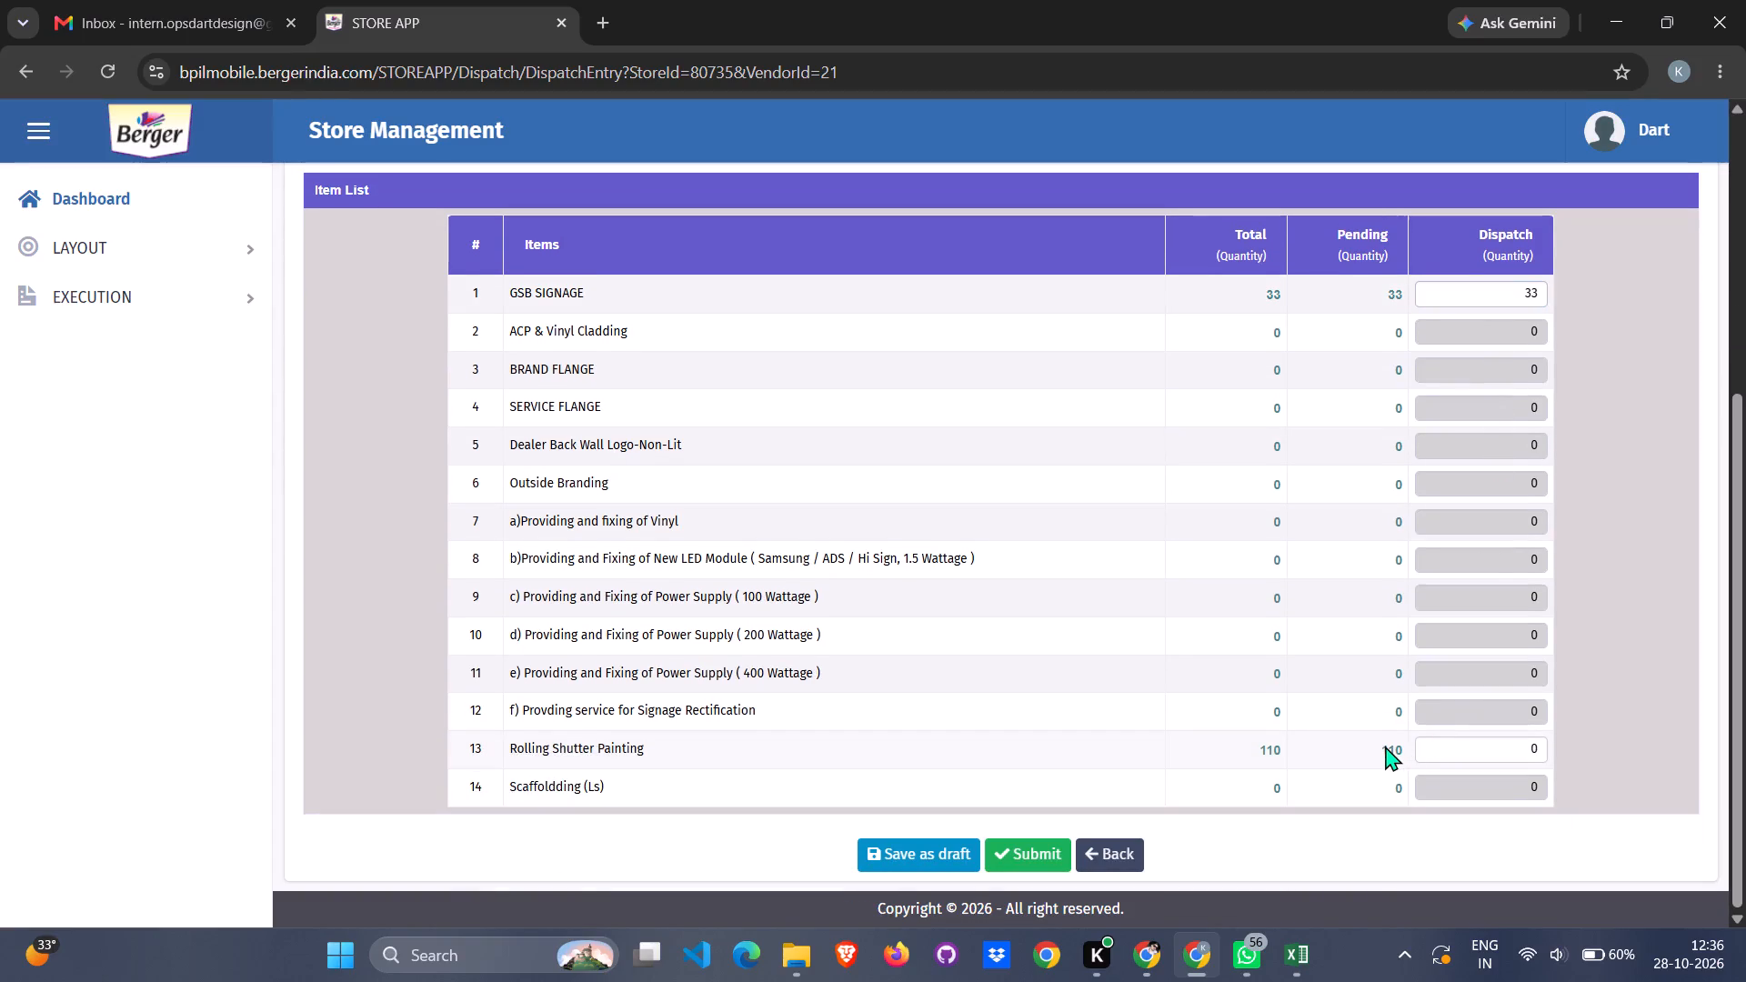
{"action": "key", "text": "ctrl+c"}
{"action": "double_click", "coordinate": [1510, 748]}
{"action": "key", "text": "ctrl+v"}
Check the LABH PAINT dispatch entry, then submit it and close the confirmation.
{"action": "scroll", "coordinate": [1413, 849], "scroll_direction": "up", "scroll_amount": 1}
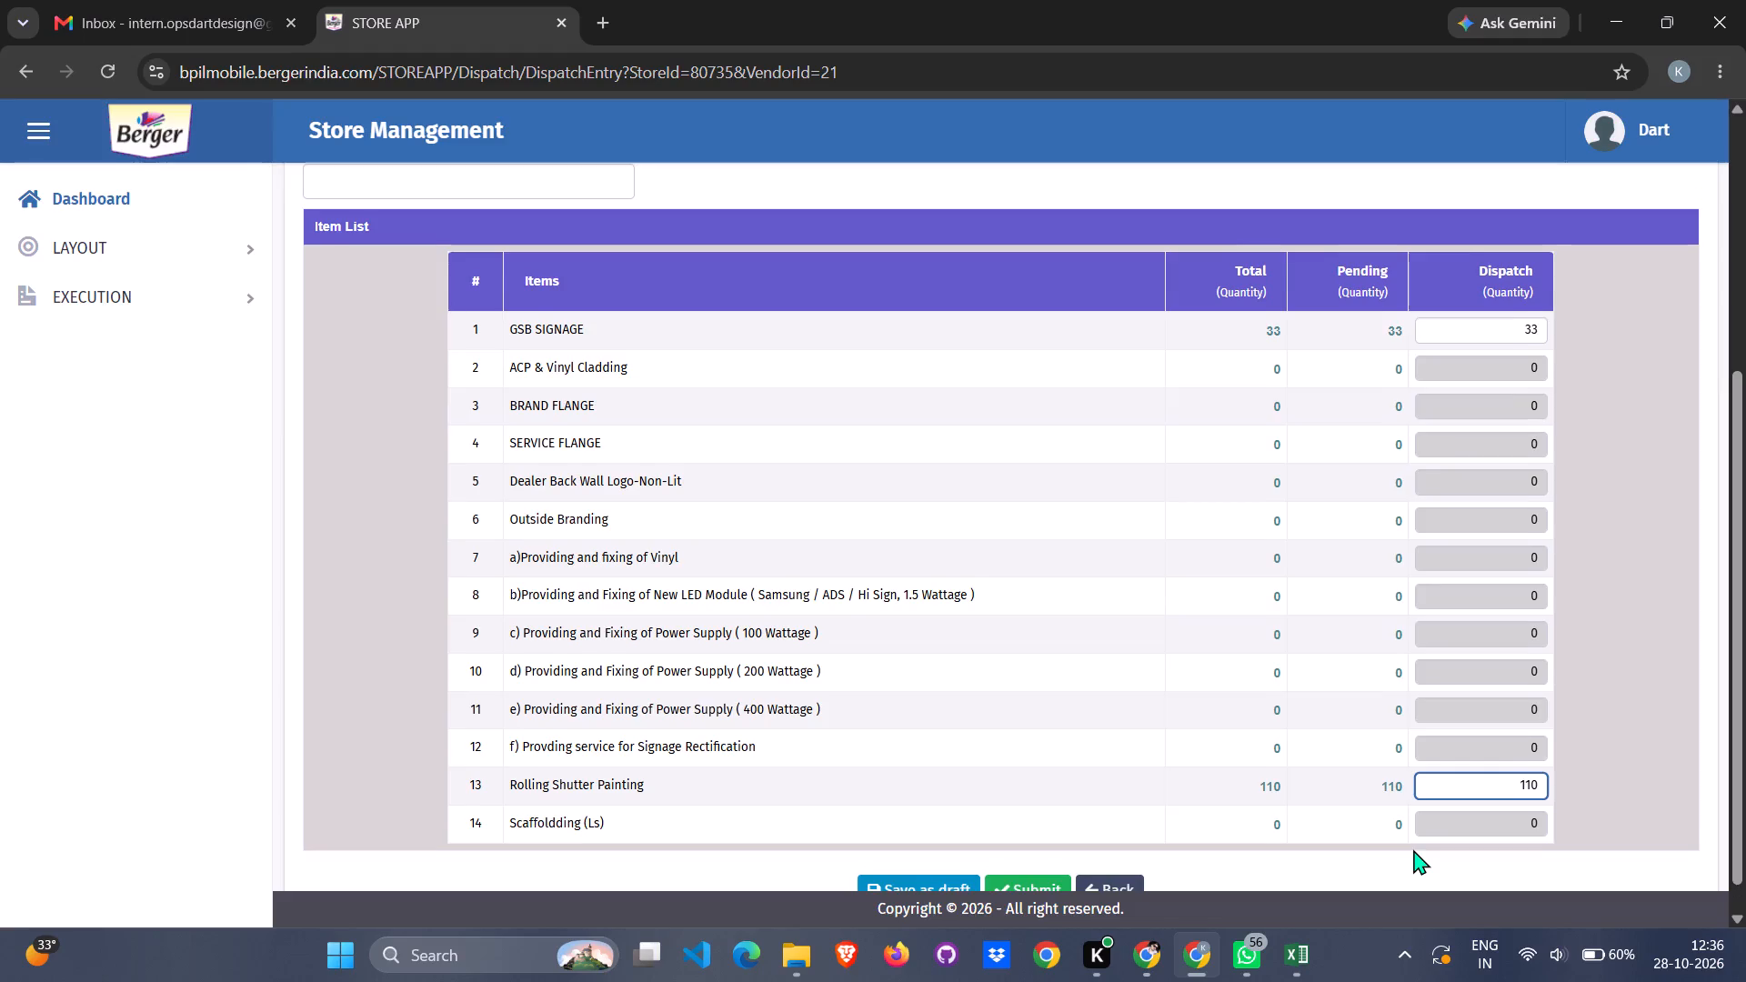
{"action": "scroll", "coordinate": [1413, 849], "scroll_direction": "up", "scroll_amount": 6}
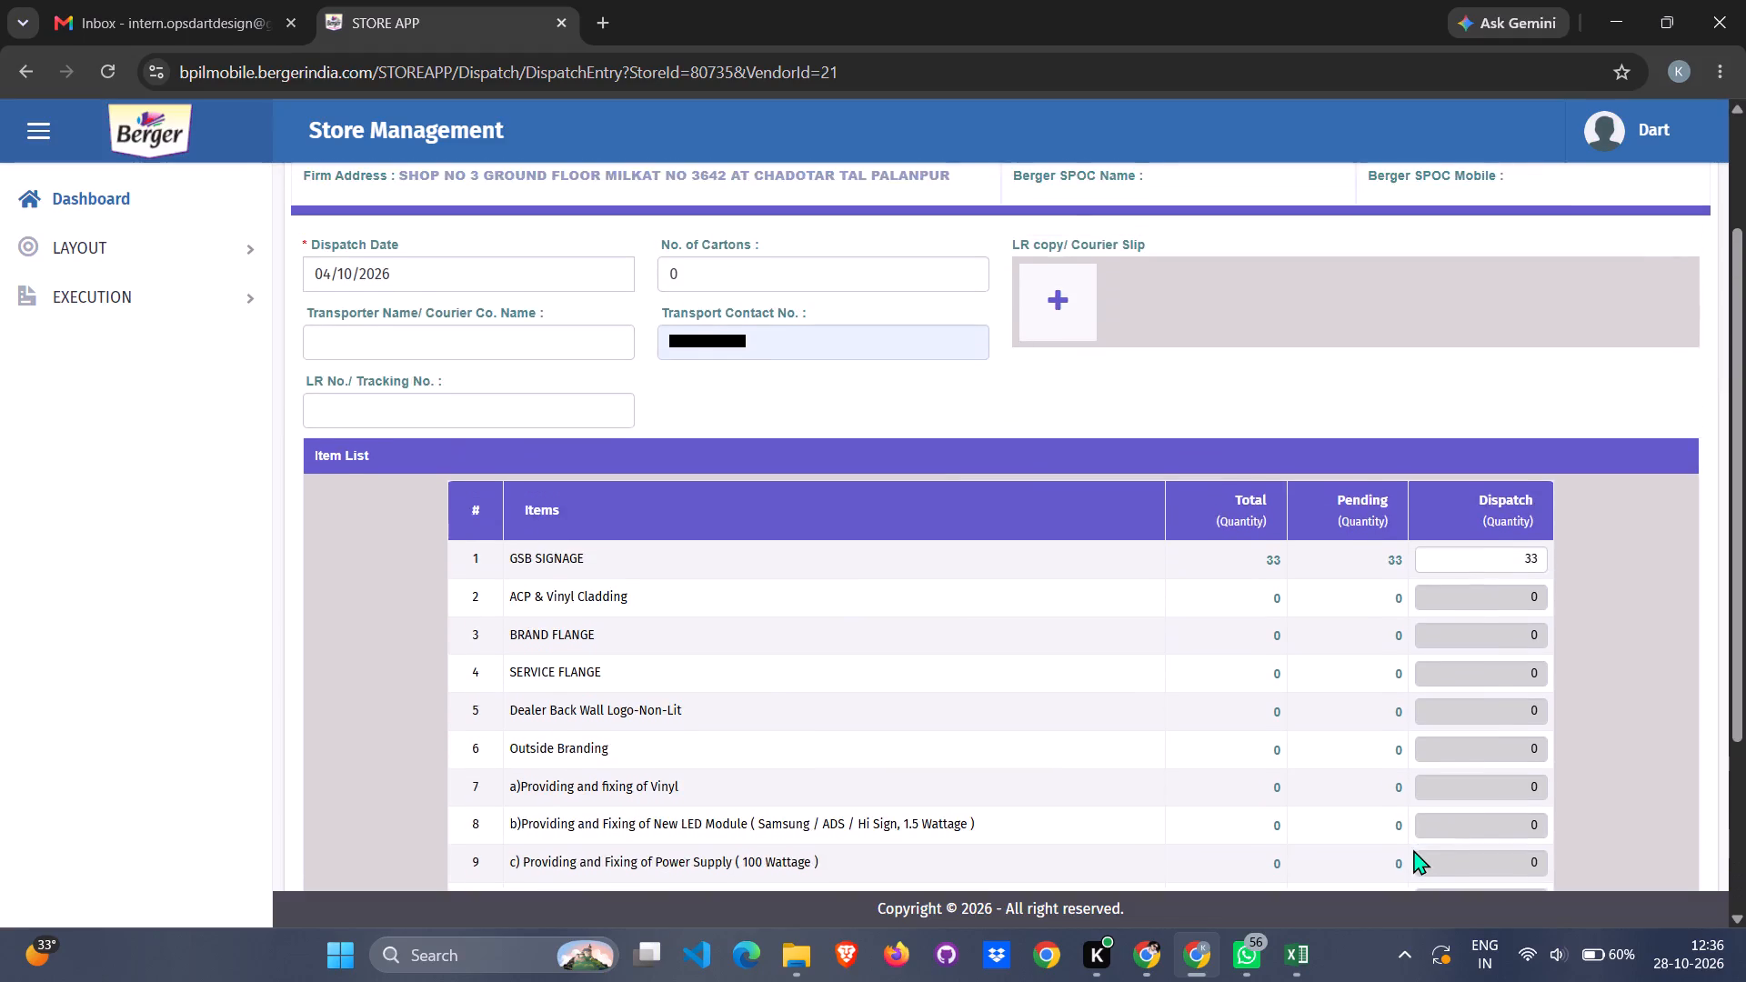
{"action": "scroll", "coordinate": [1413, 849], "scroll_direction": "up", "scroll_amount": 5}
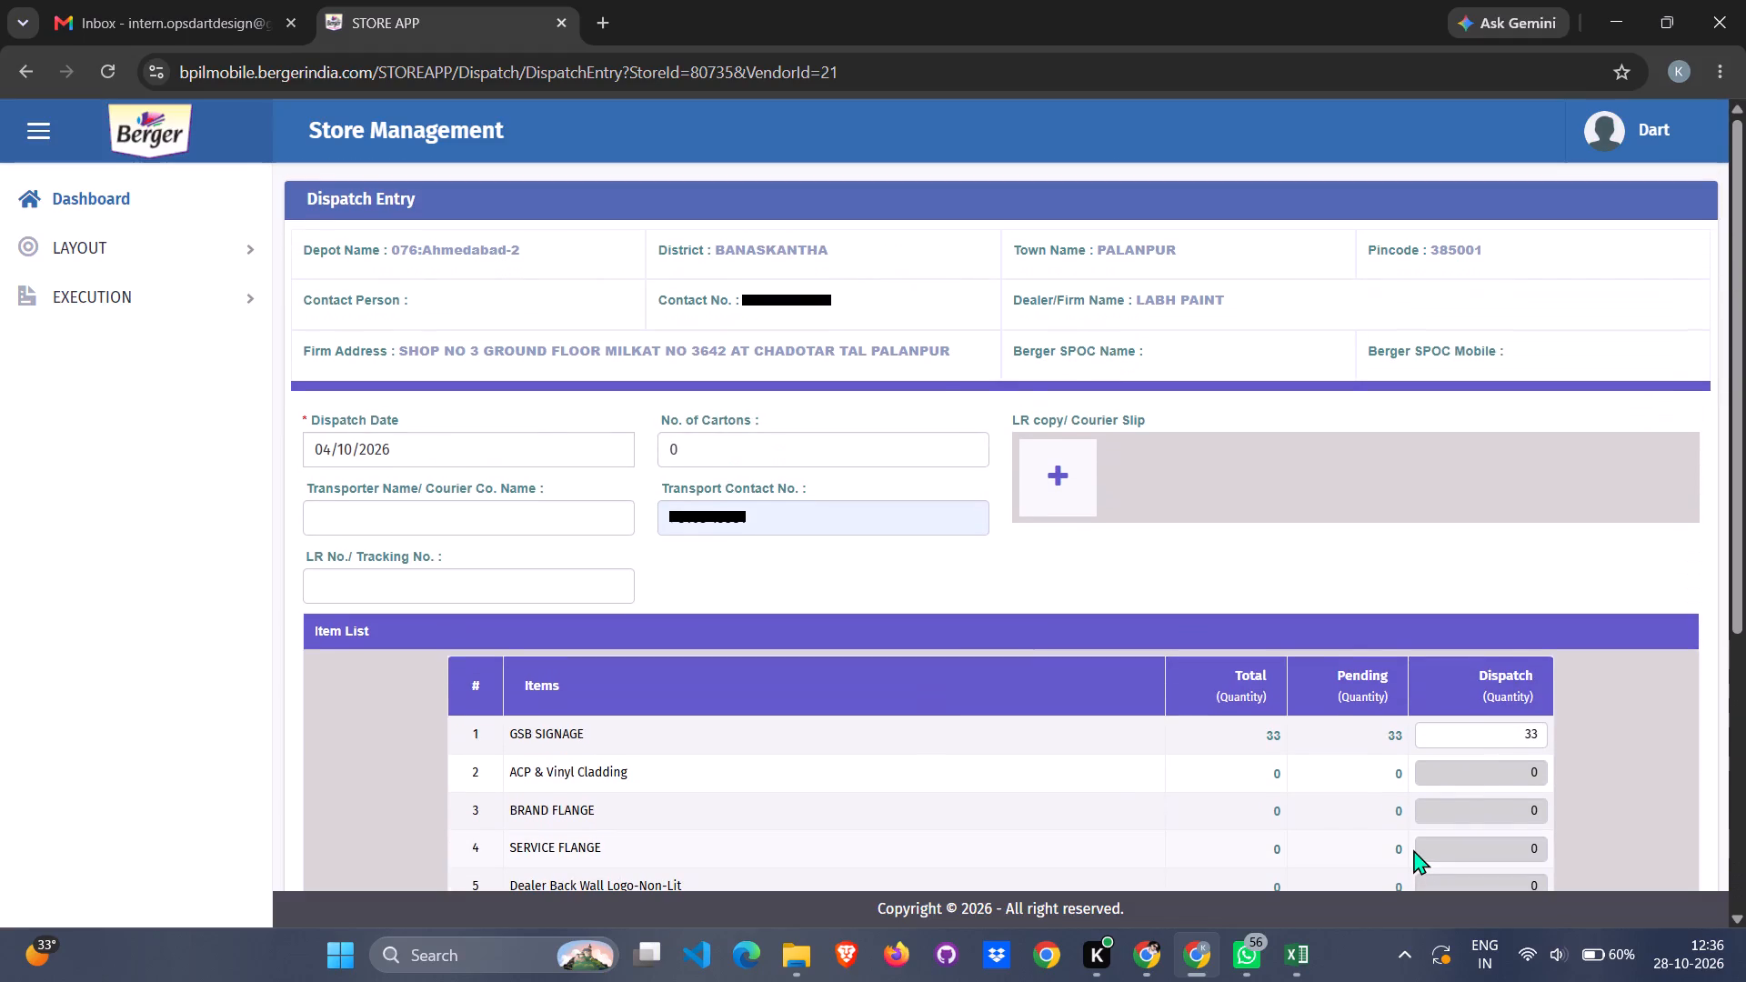
{"action": "scroll", "coordinate": [1413, 849], "scroll_direction": "up", "scroll_amount": 1}
{"action": "scroll", "coordinate": [1413, 849], "scroll_direction": "down", "scroll_amount": 19}
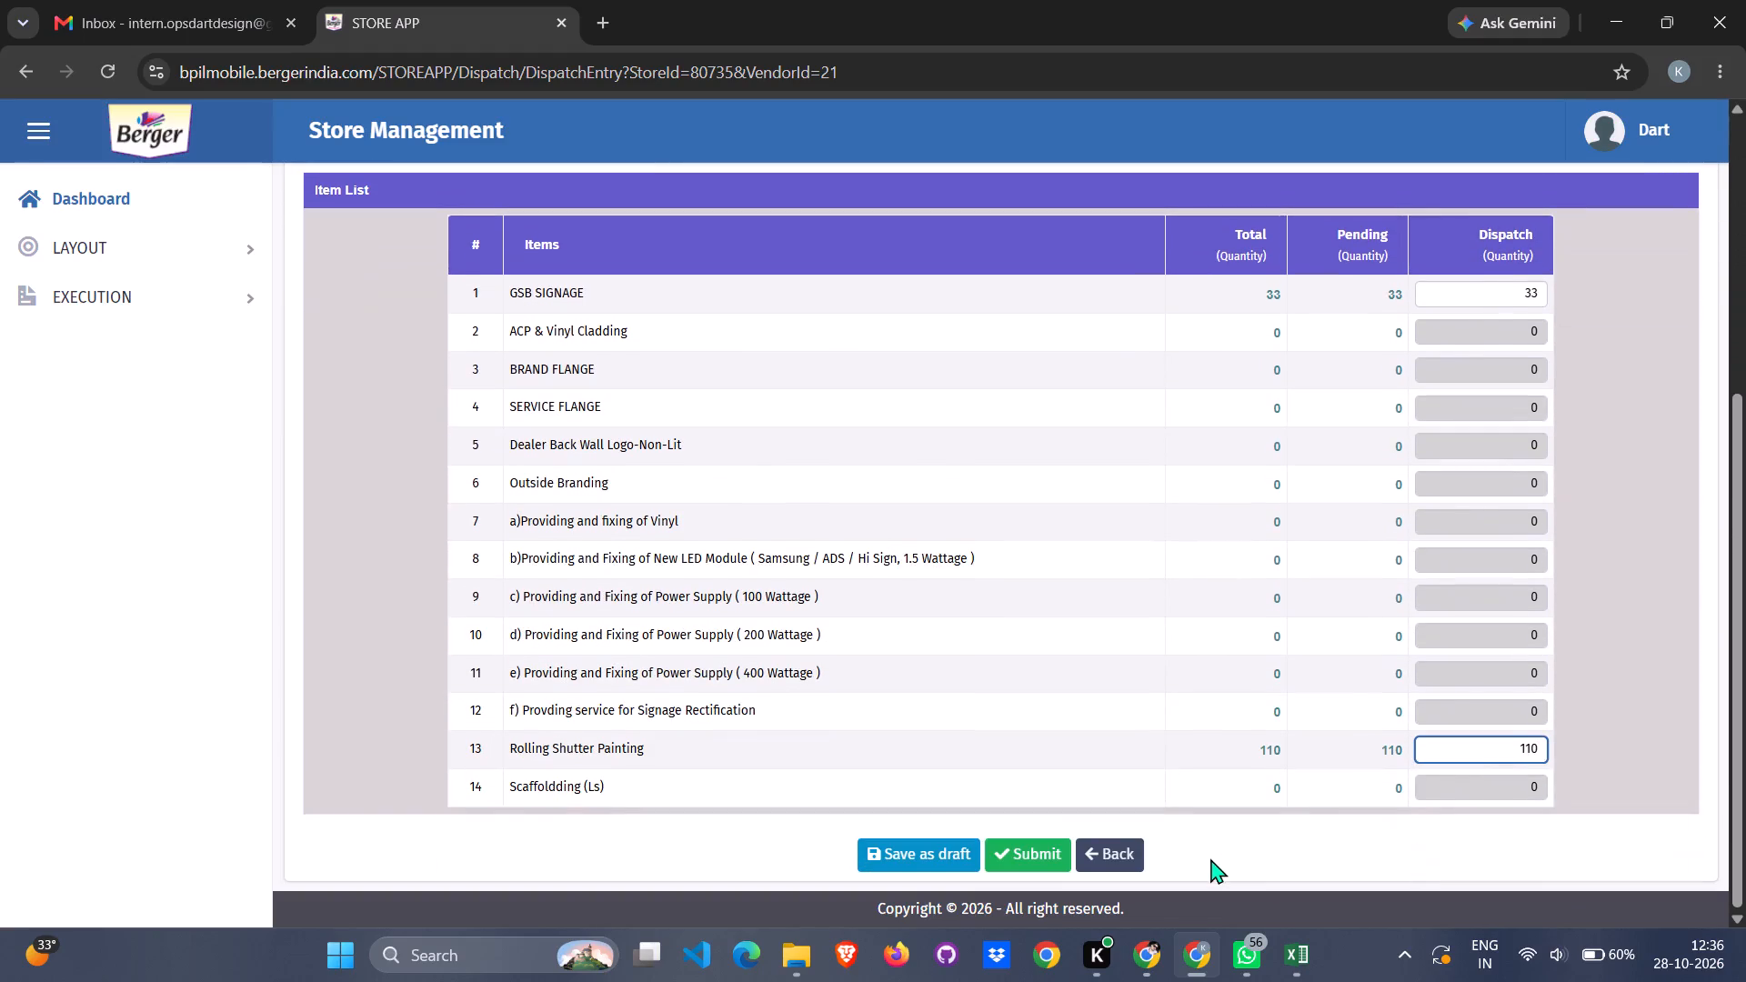
{"action": "left_click", "coordinate": [1031, 856]}
{"action": "left_click", "coordinate": [806, 644]}
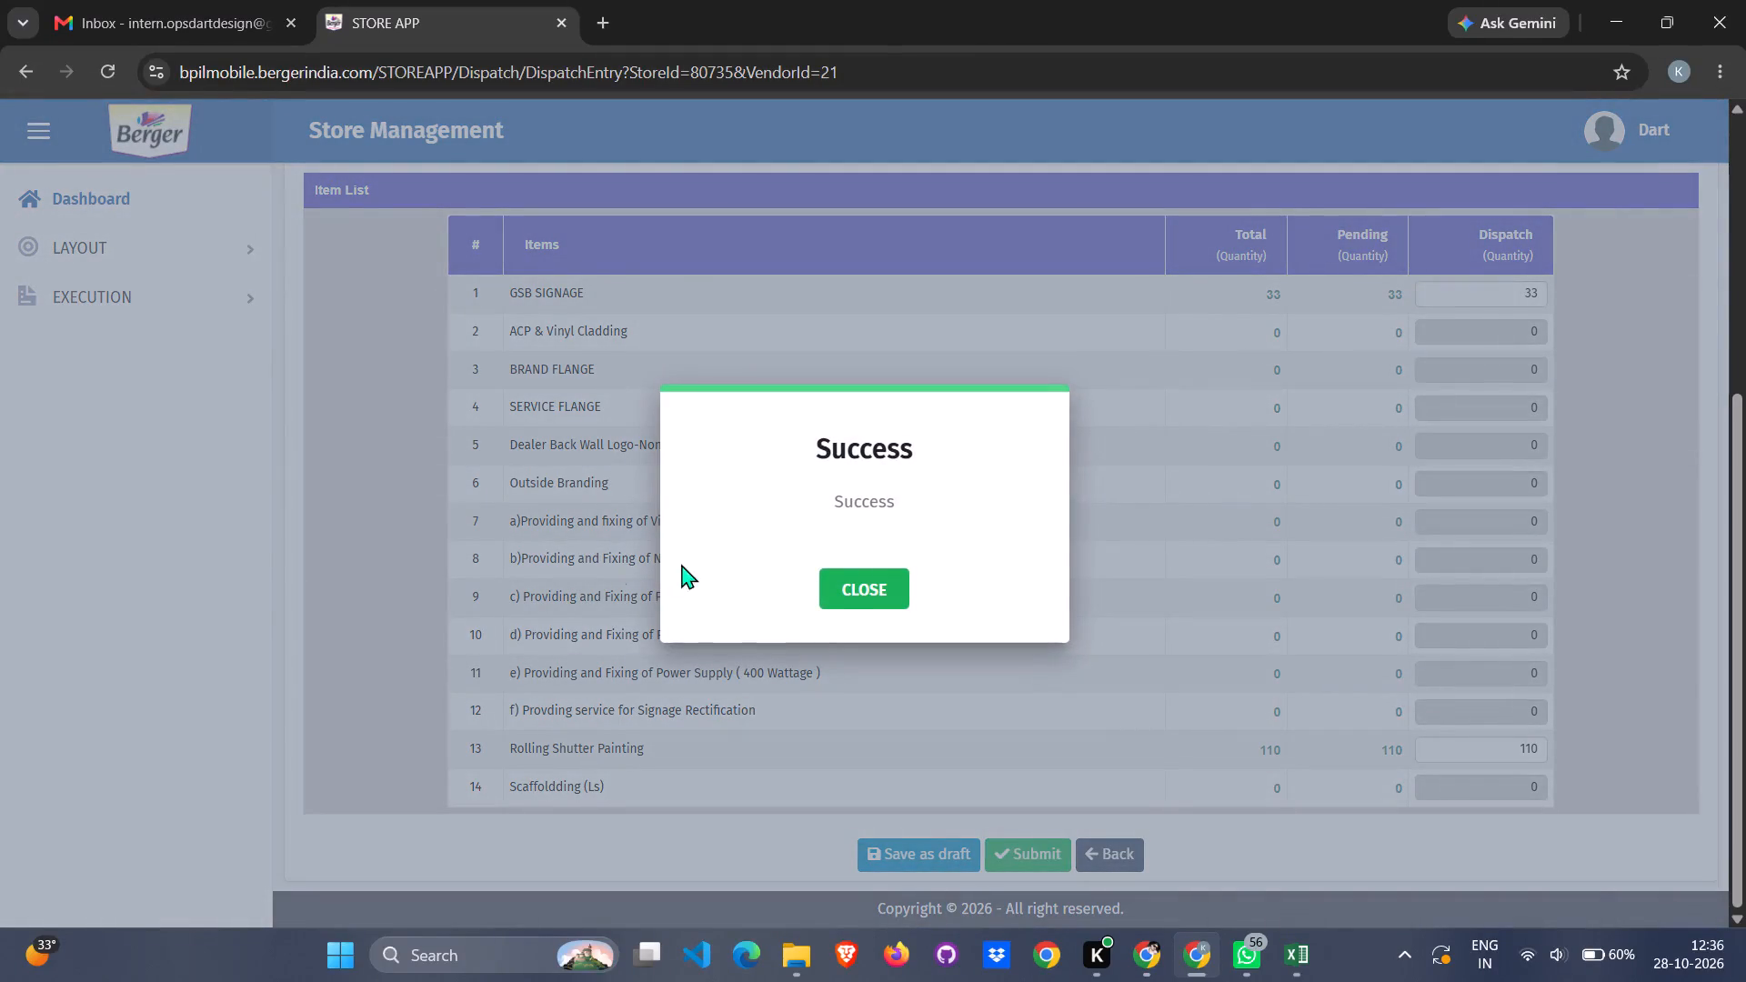
{"action": "left_click", "coordinate": [849, 596]}
Open the dispatch items store list from the Execution section.
{"action": "left_click", "coordinate": [95, 293]}
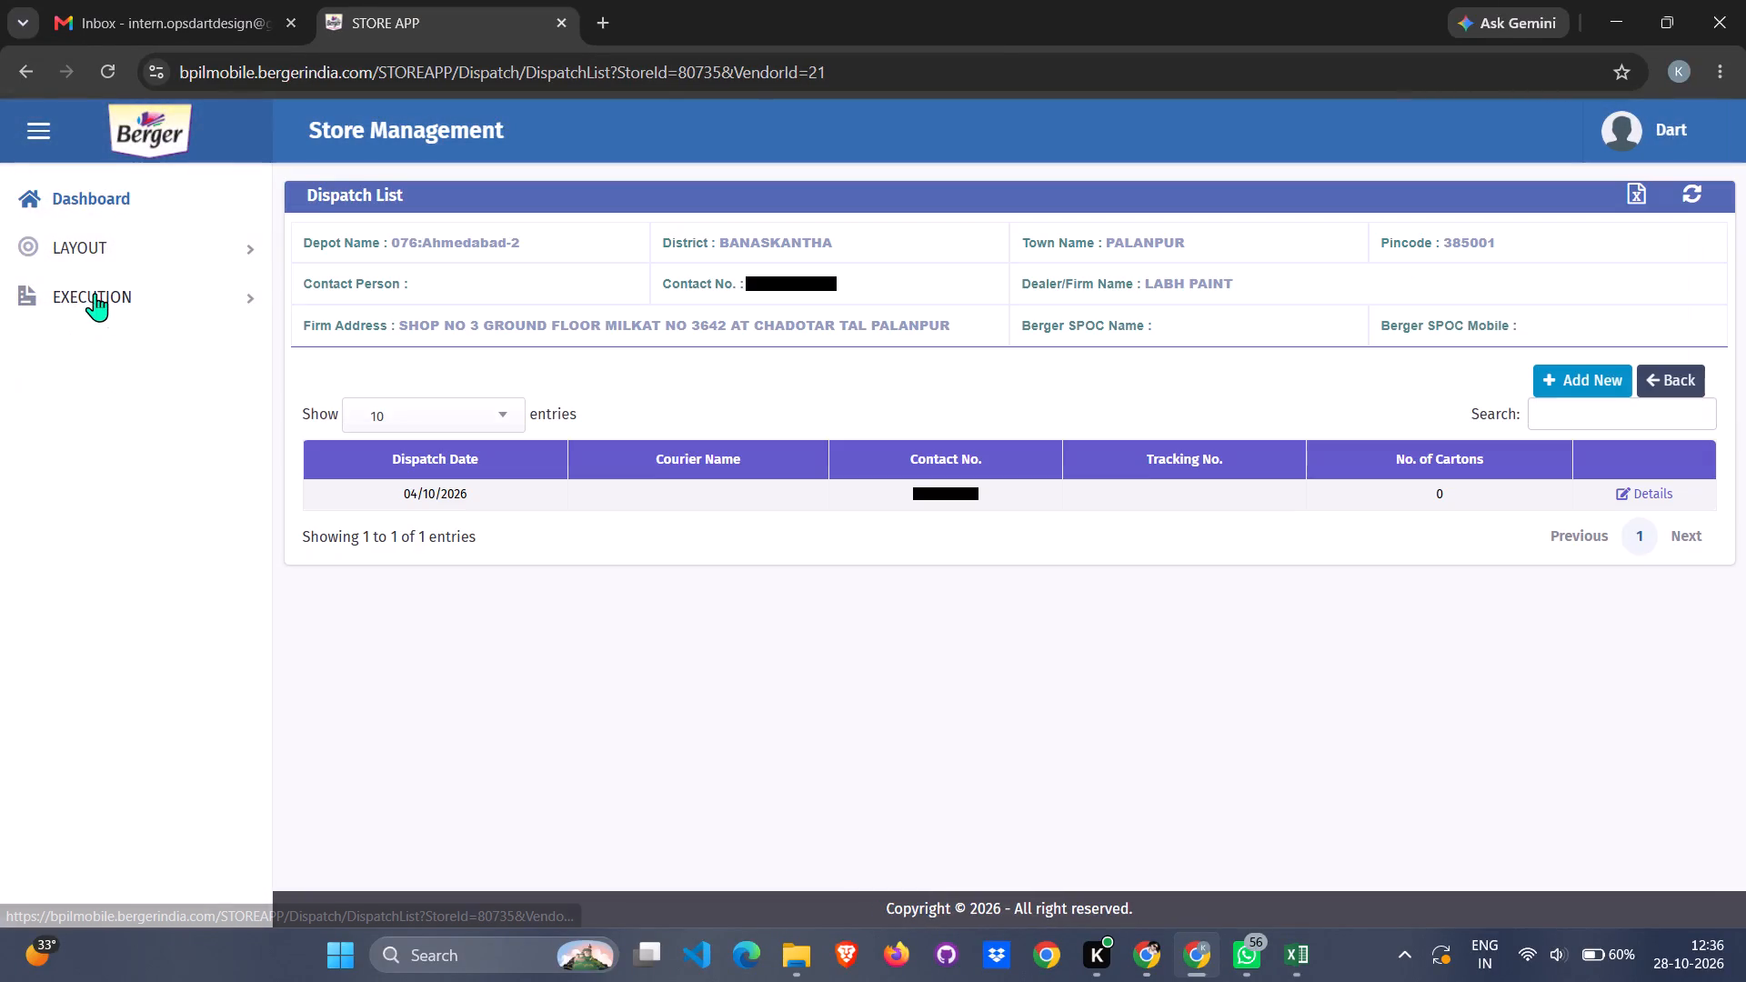
{"action": "left_click", "coordinate": [109, 326]}
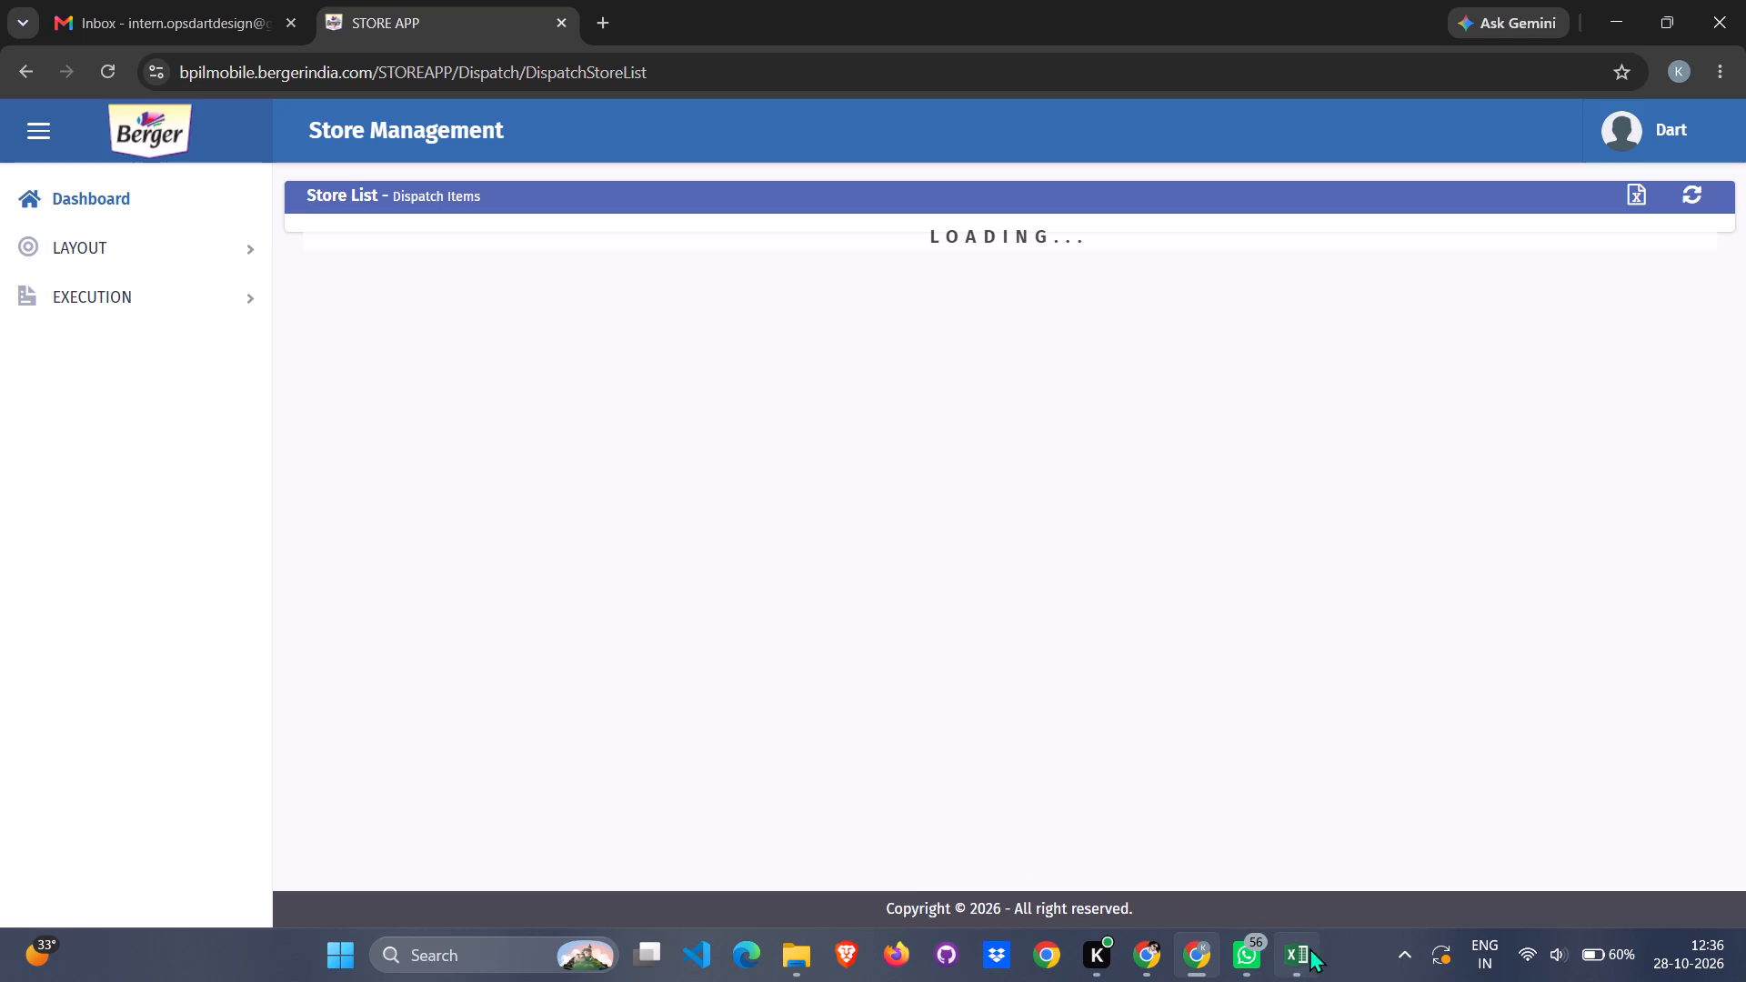
Switch to Excel and search the store name column of the West Summary sheet for HONEST.
{"action": "left_click", "coordinate": [1299, 949]}
{"action": "left_click", "coordinate": [1297, 955]}
{"action": "scroll", "coordinate": [704, 516], "scroll_direction": "right", "scroll_amount": 8}
{"action": "scroll", "coordinate": [622, 271], "scroll_direction": "right", "scroll_amount": 6}
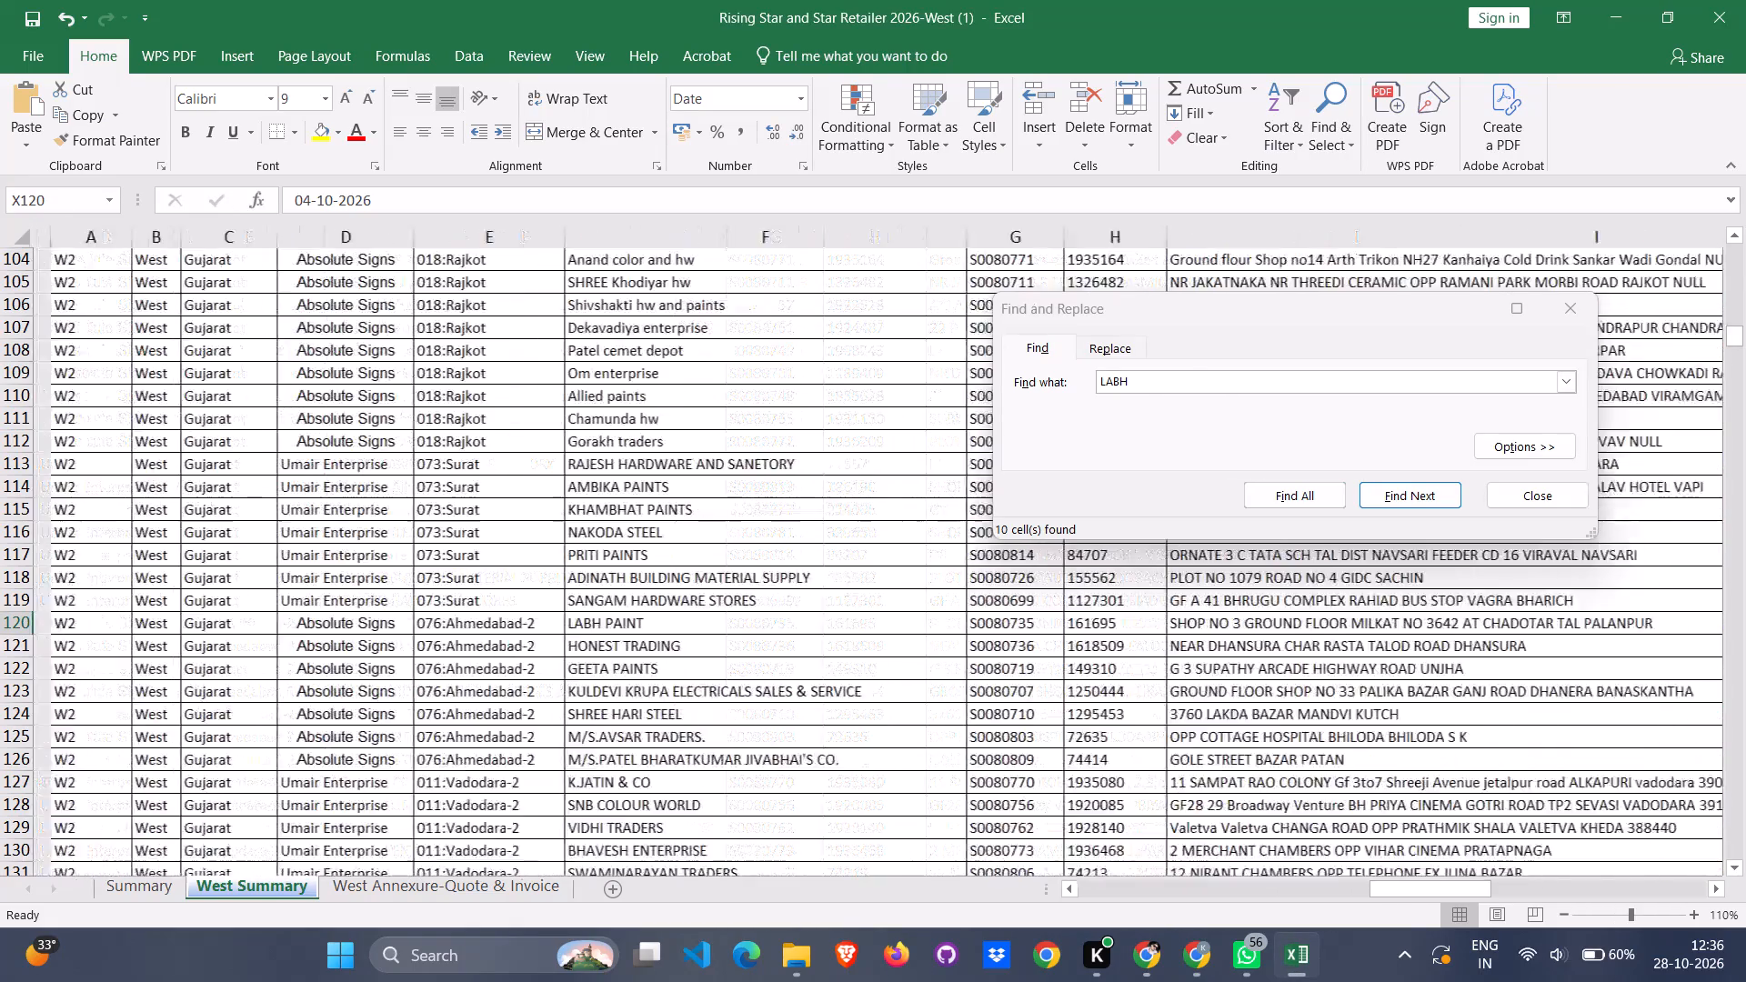
{"action": "left_click", "coordinate": [661, 234]}
{"action": "left_click", "coordinate": [1156, 382]}
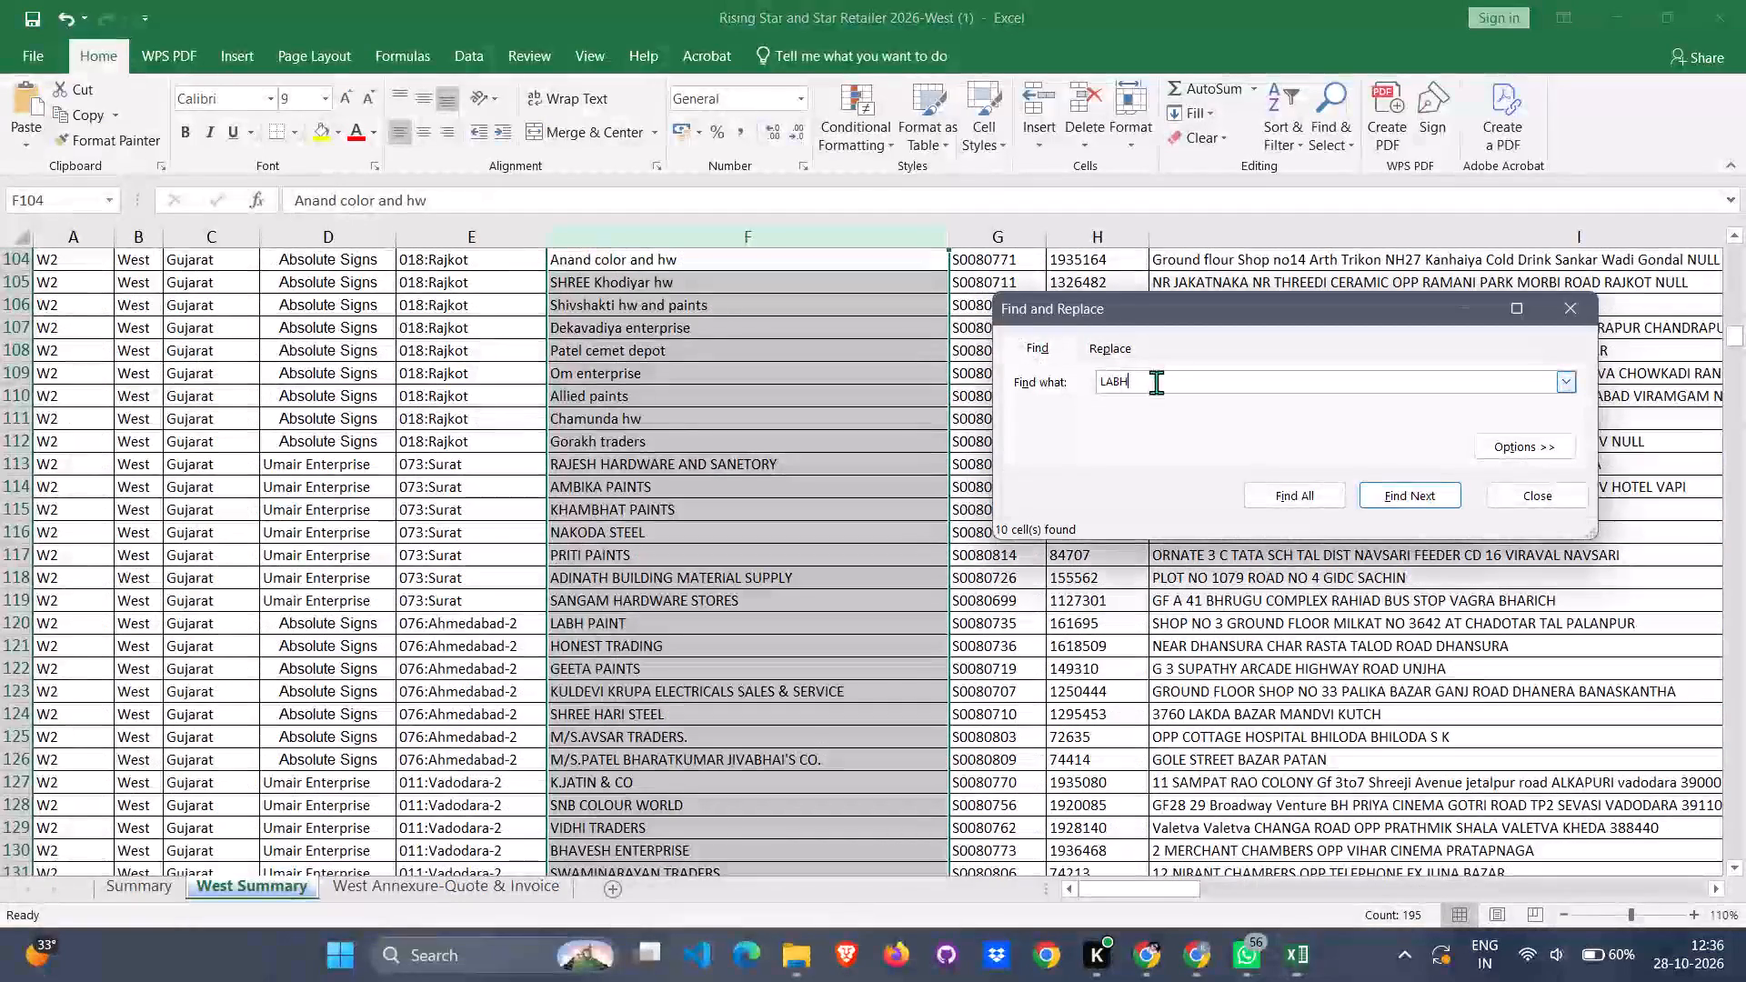
{"action": "key", "text": "BackSpace"}
{"action": "key", "text": "BackSpace"}
{"action": "key", "text": "BackSpace"}
{"action": "key", "text": "BackSpace"}
{"action": "key", "text": "BackSpace"}
{"action": "key", "text": "BackSpace"}
{"action": "key", "text": "BackSpace"}
{"action": "key", "text": "BackSpace"}
{"action": "key", "text": "BackSpace"}
{"action": "key", "text": "BackSpace"}
{"action": "type", "text": "HONESTY"}
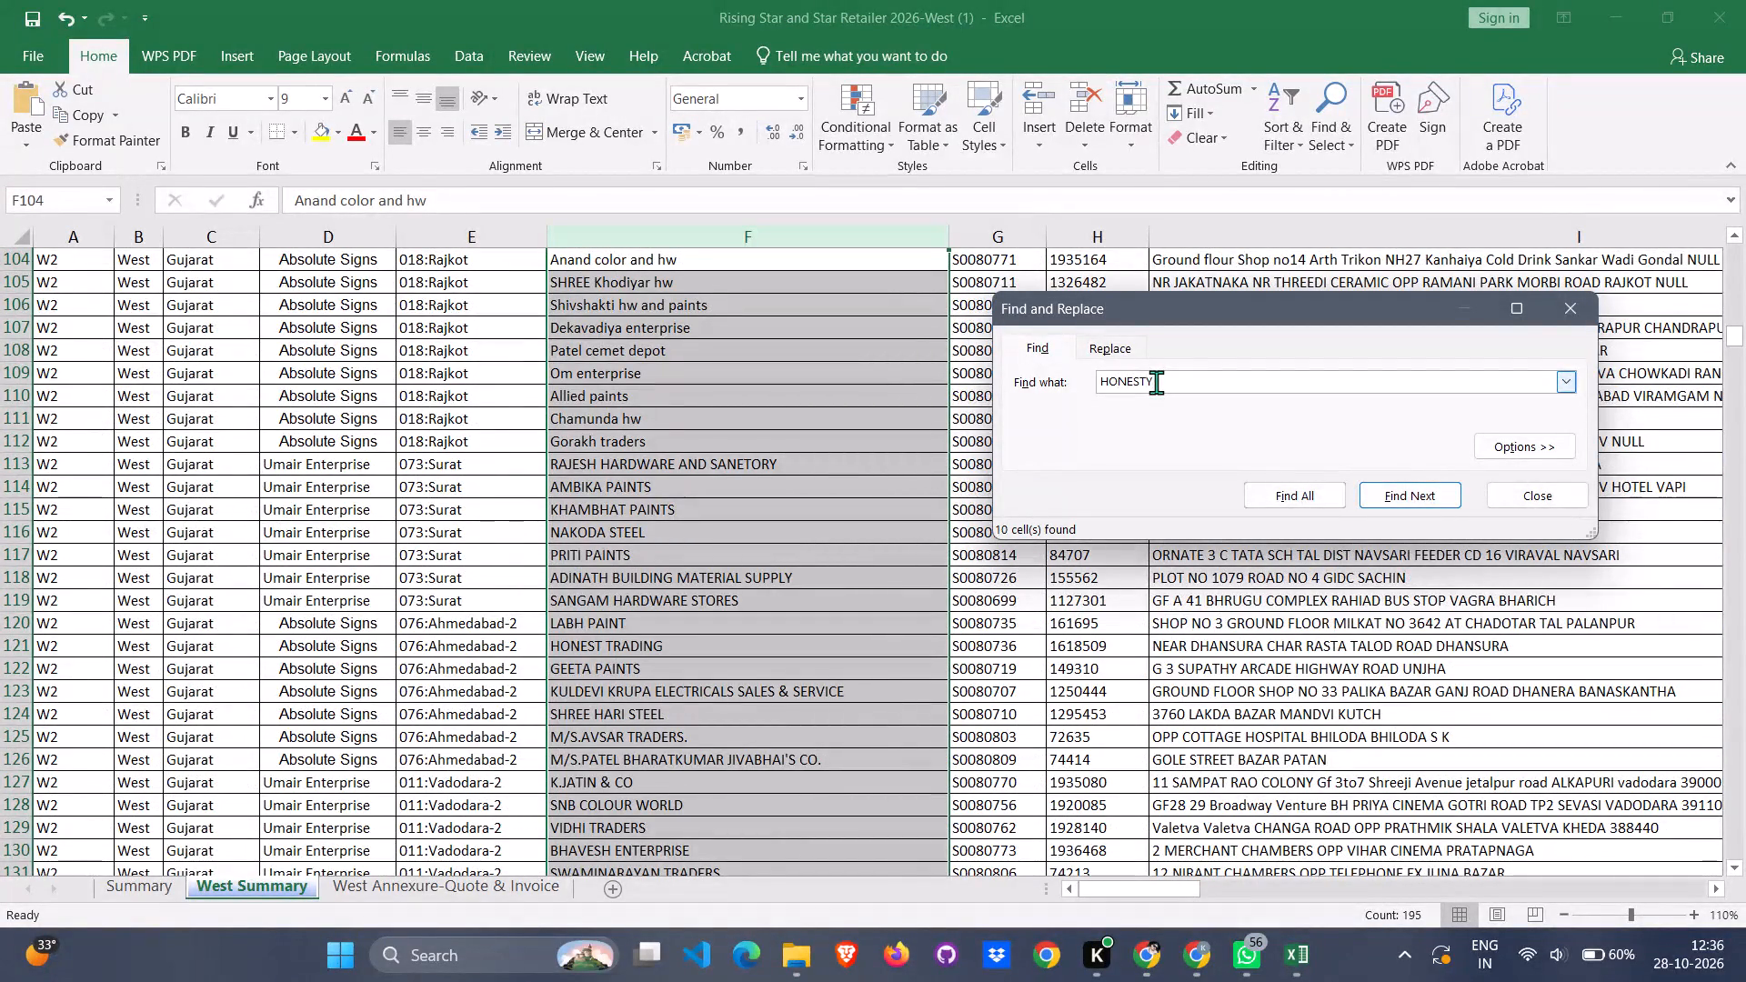
{"action": "key", "text": "BackSpace"}
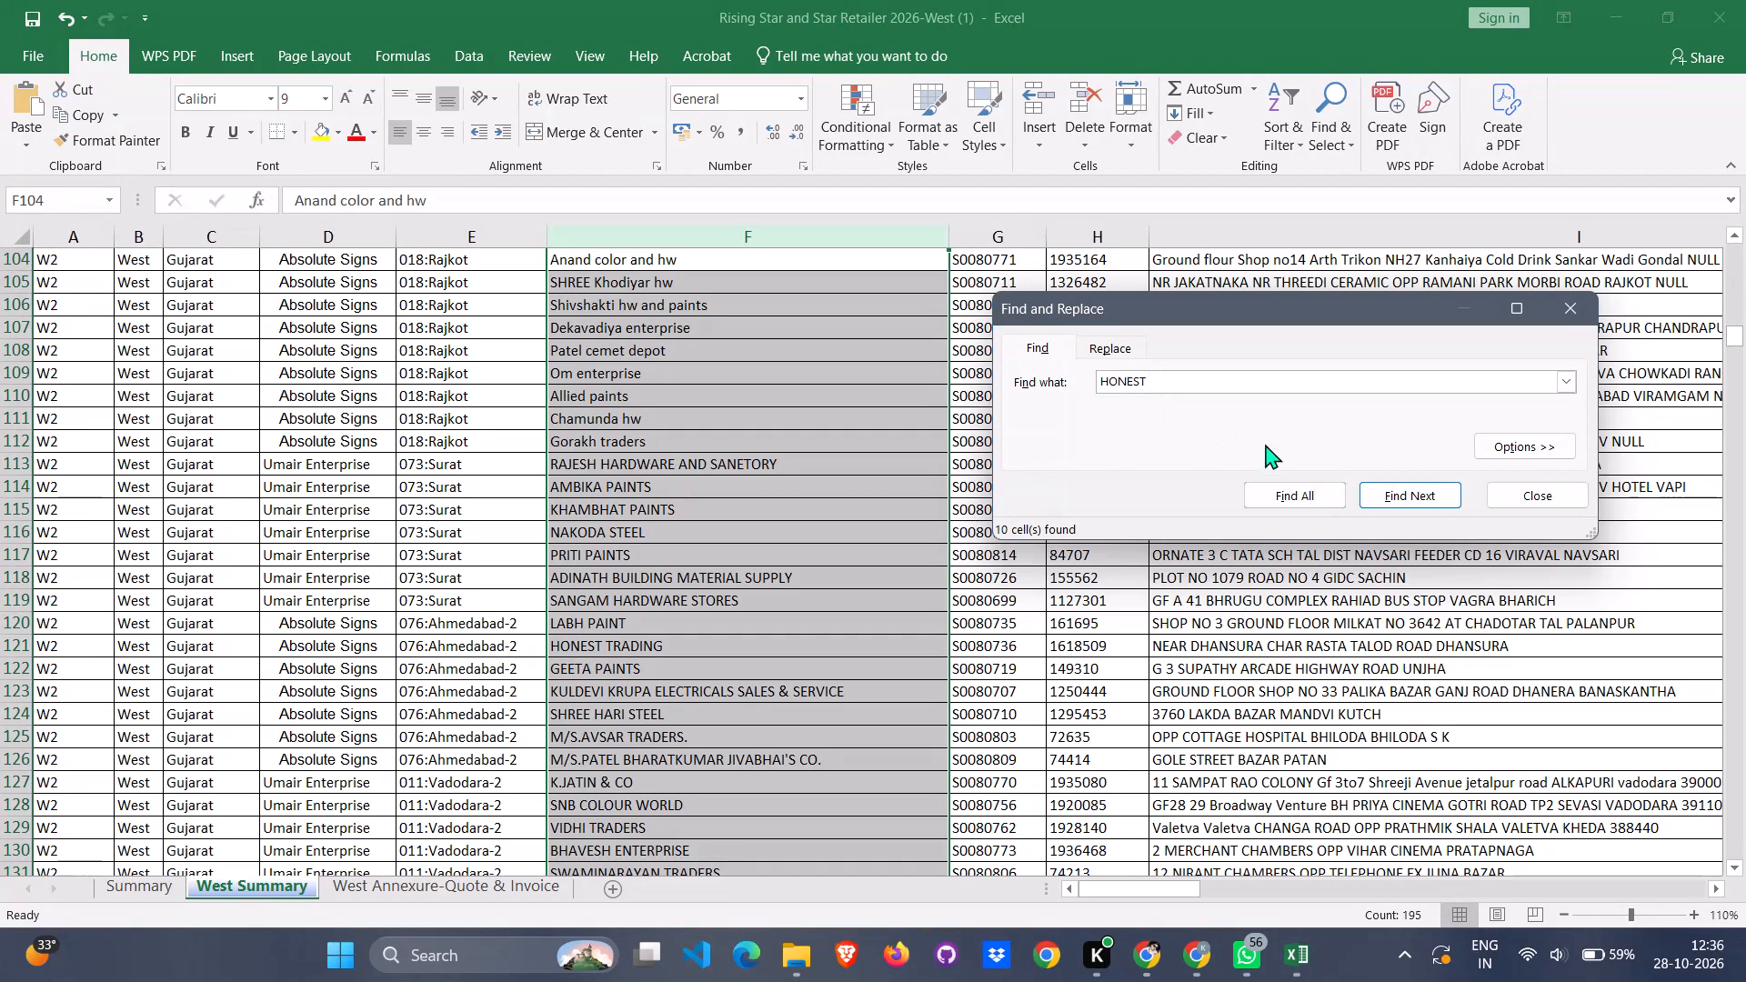
{"action": "left_click", "coordinate": [1405, 486]}
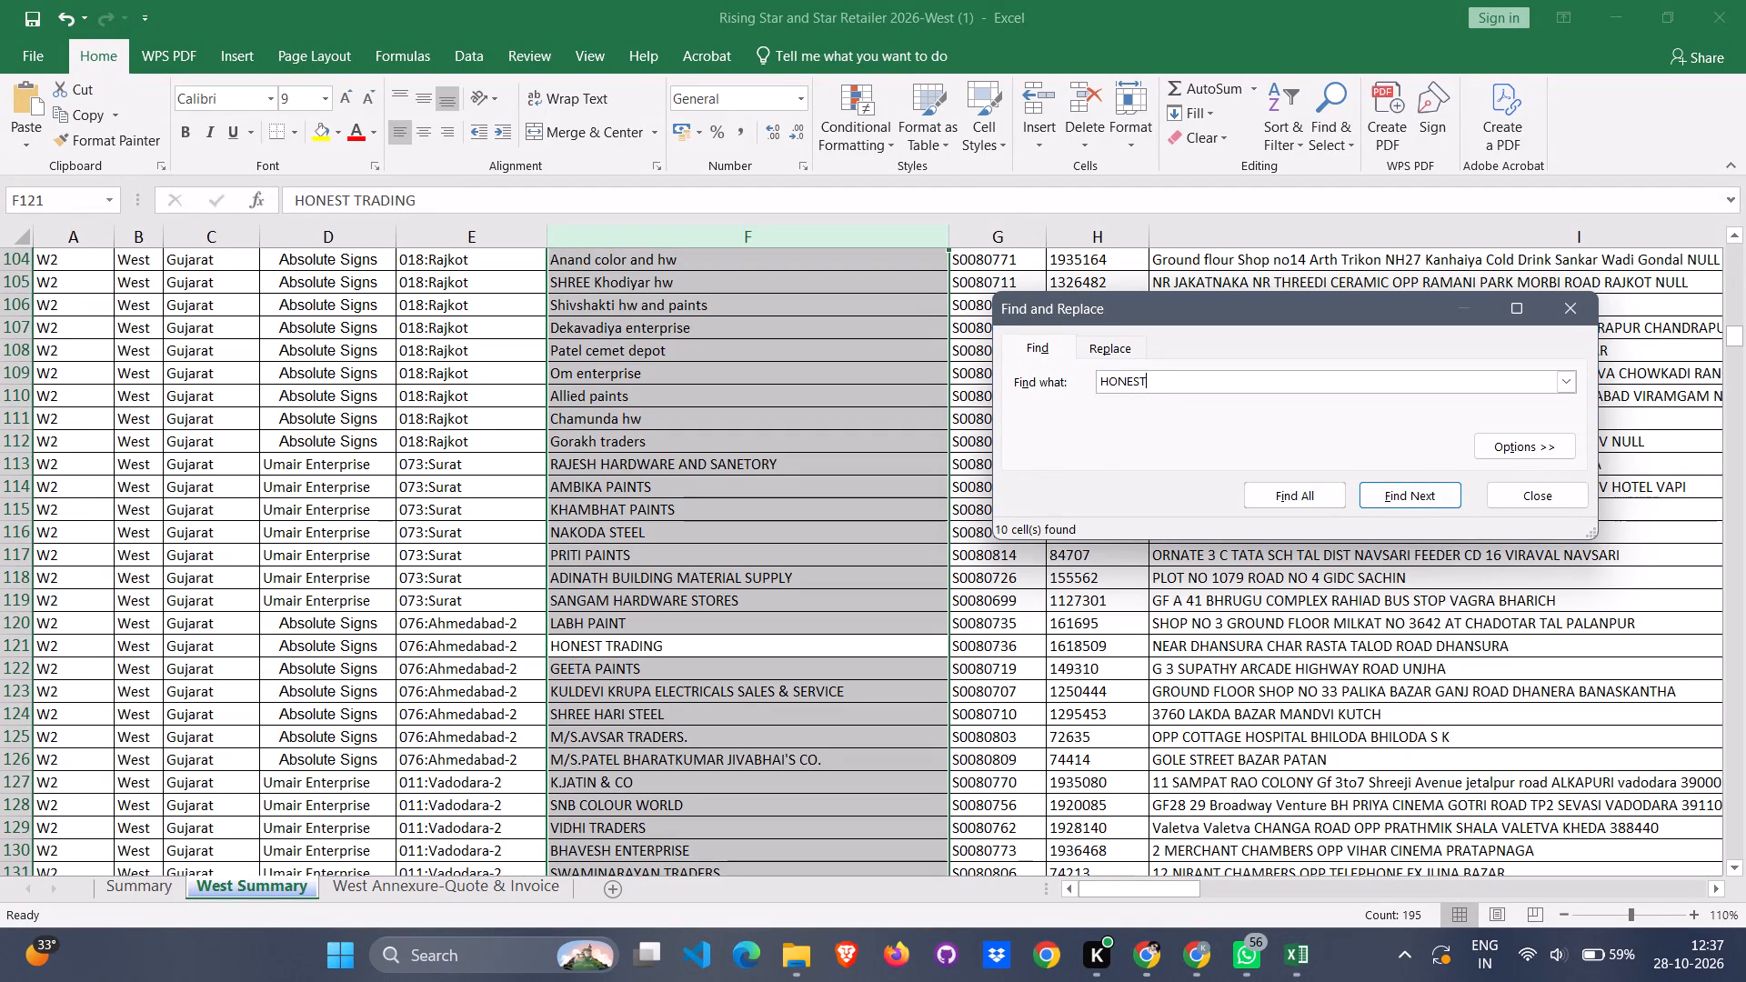
Copy HONEST TRADING's store code S0080736 from West Summary and search the store app's dispatch list for it.
{"action": "left_click", "coordinate": [882, 654]}
{"action": "left_click", "coordinate": [979, 643]}
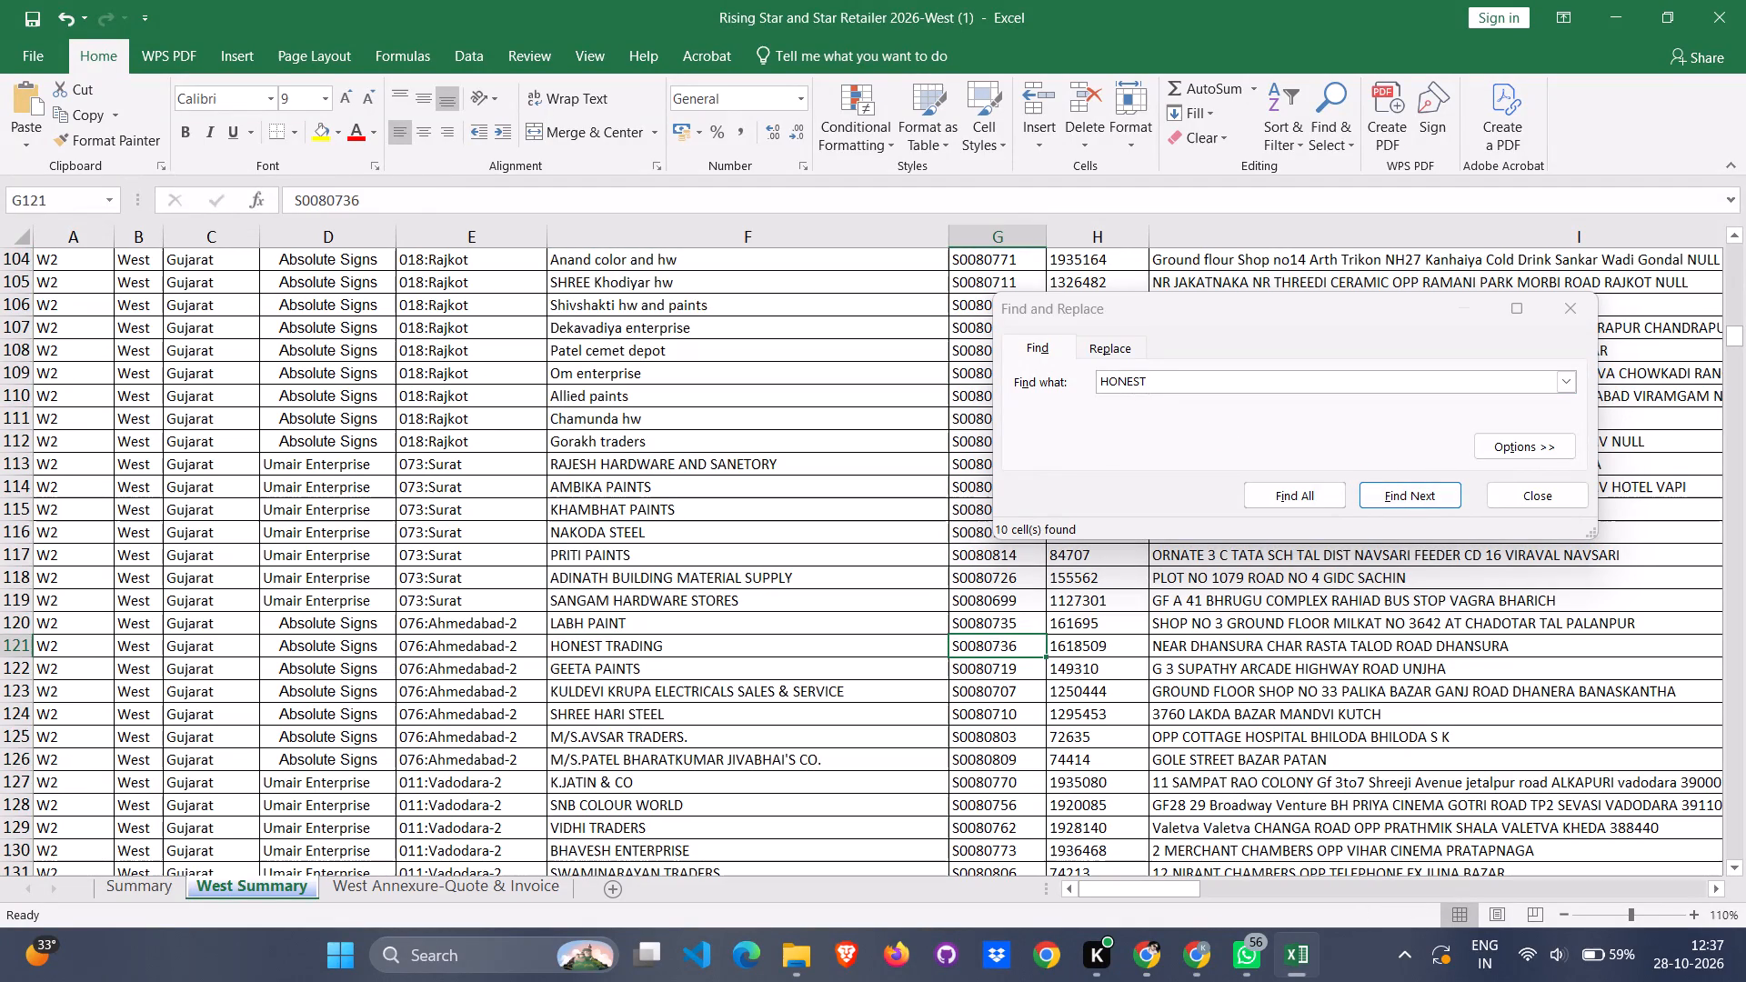
{"action": "key", "text": "ctrl+c"}
{"action": "left_click", "coordinate": [1208, 956]}
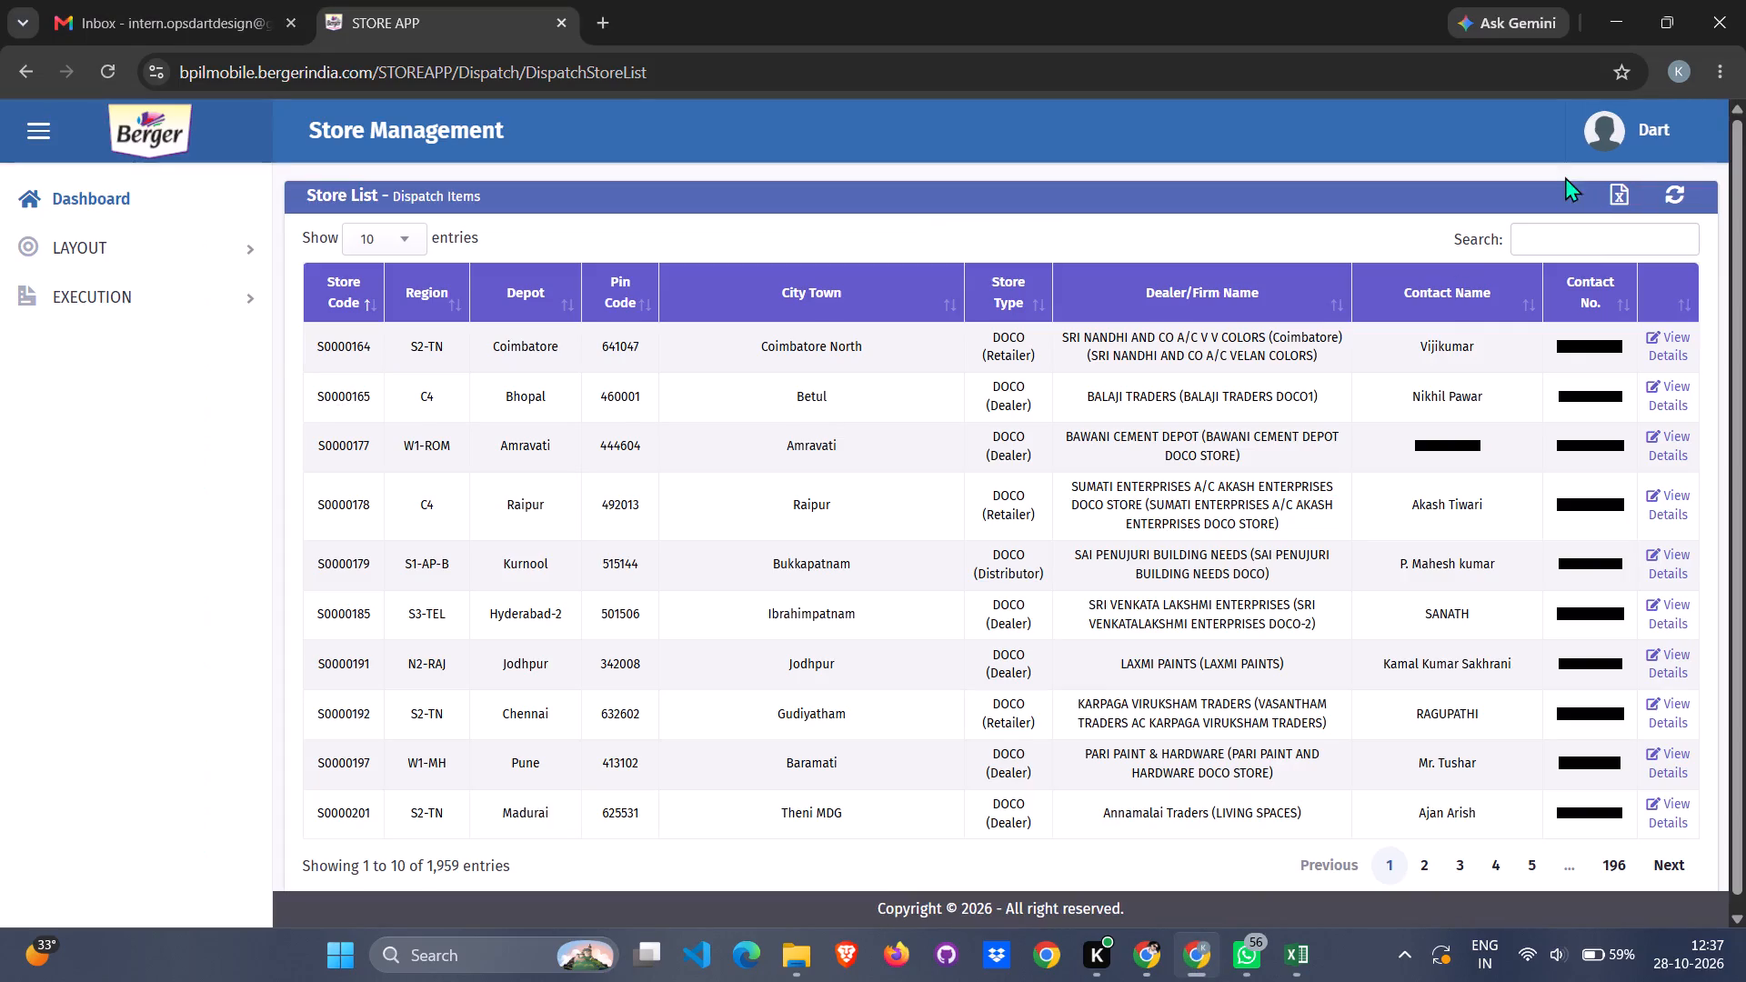
{"action": "left_click", "coordinate": [1588, 236]}
{"action": "key", "text": "ctrl+v"}
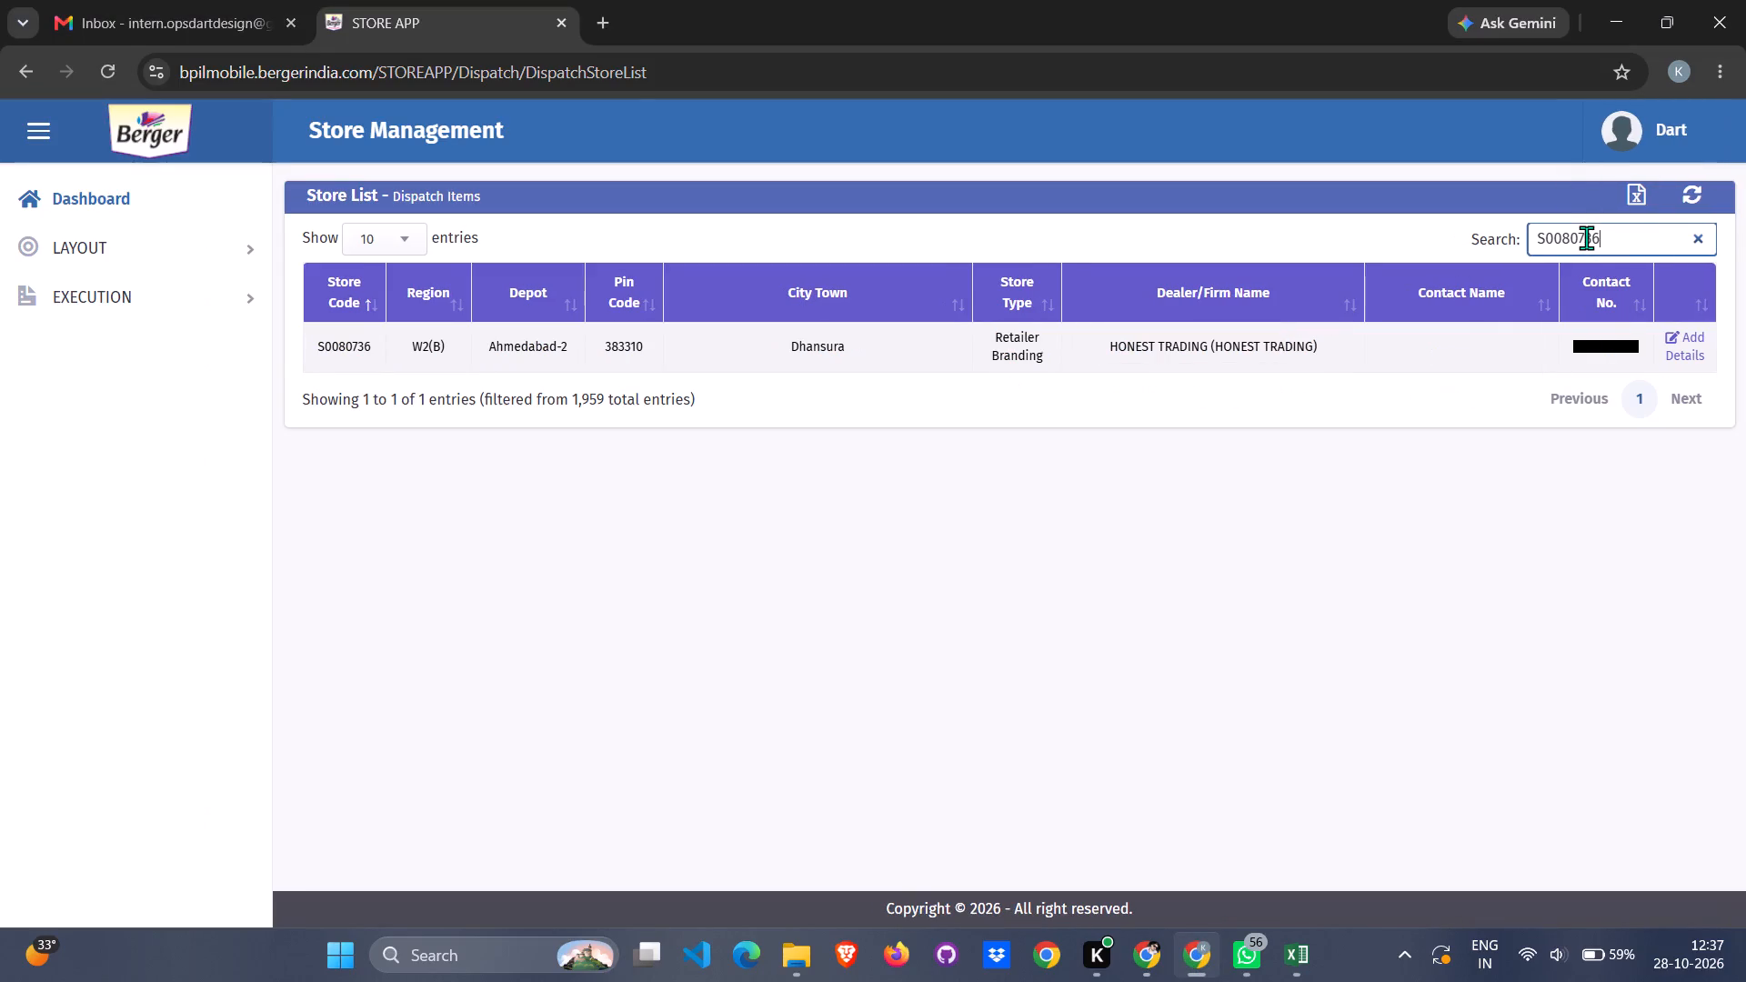
Open HONEST TRADING's dispatch details and start a new dispatch entry.
{"action": "left_click", "coordinate": [1688, 354]}
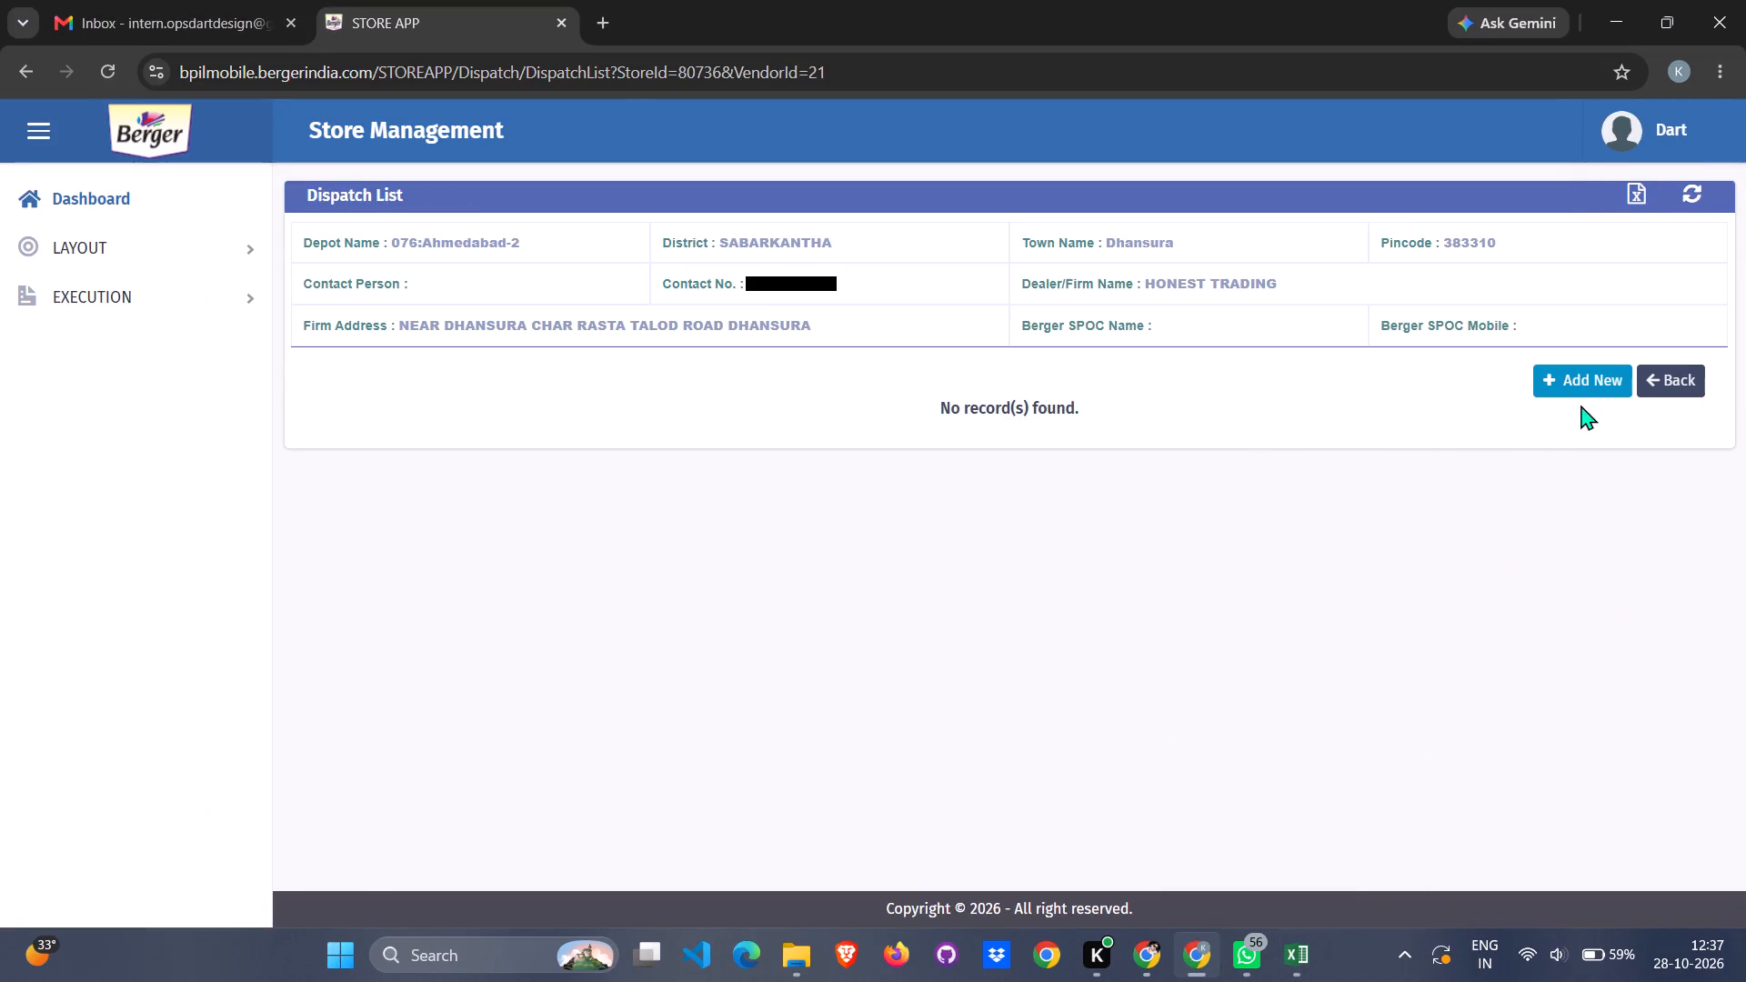
{"action": "left_click", "coordinate": [1590, 377]}
Copy the 01-10-2026 date from HONEST TRADING's West Summary row in Excel into the store app's Dispatch Date field.
{"action": "left_click", "coordinate": [1287, 955]}
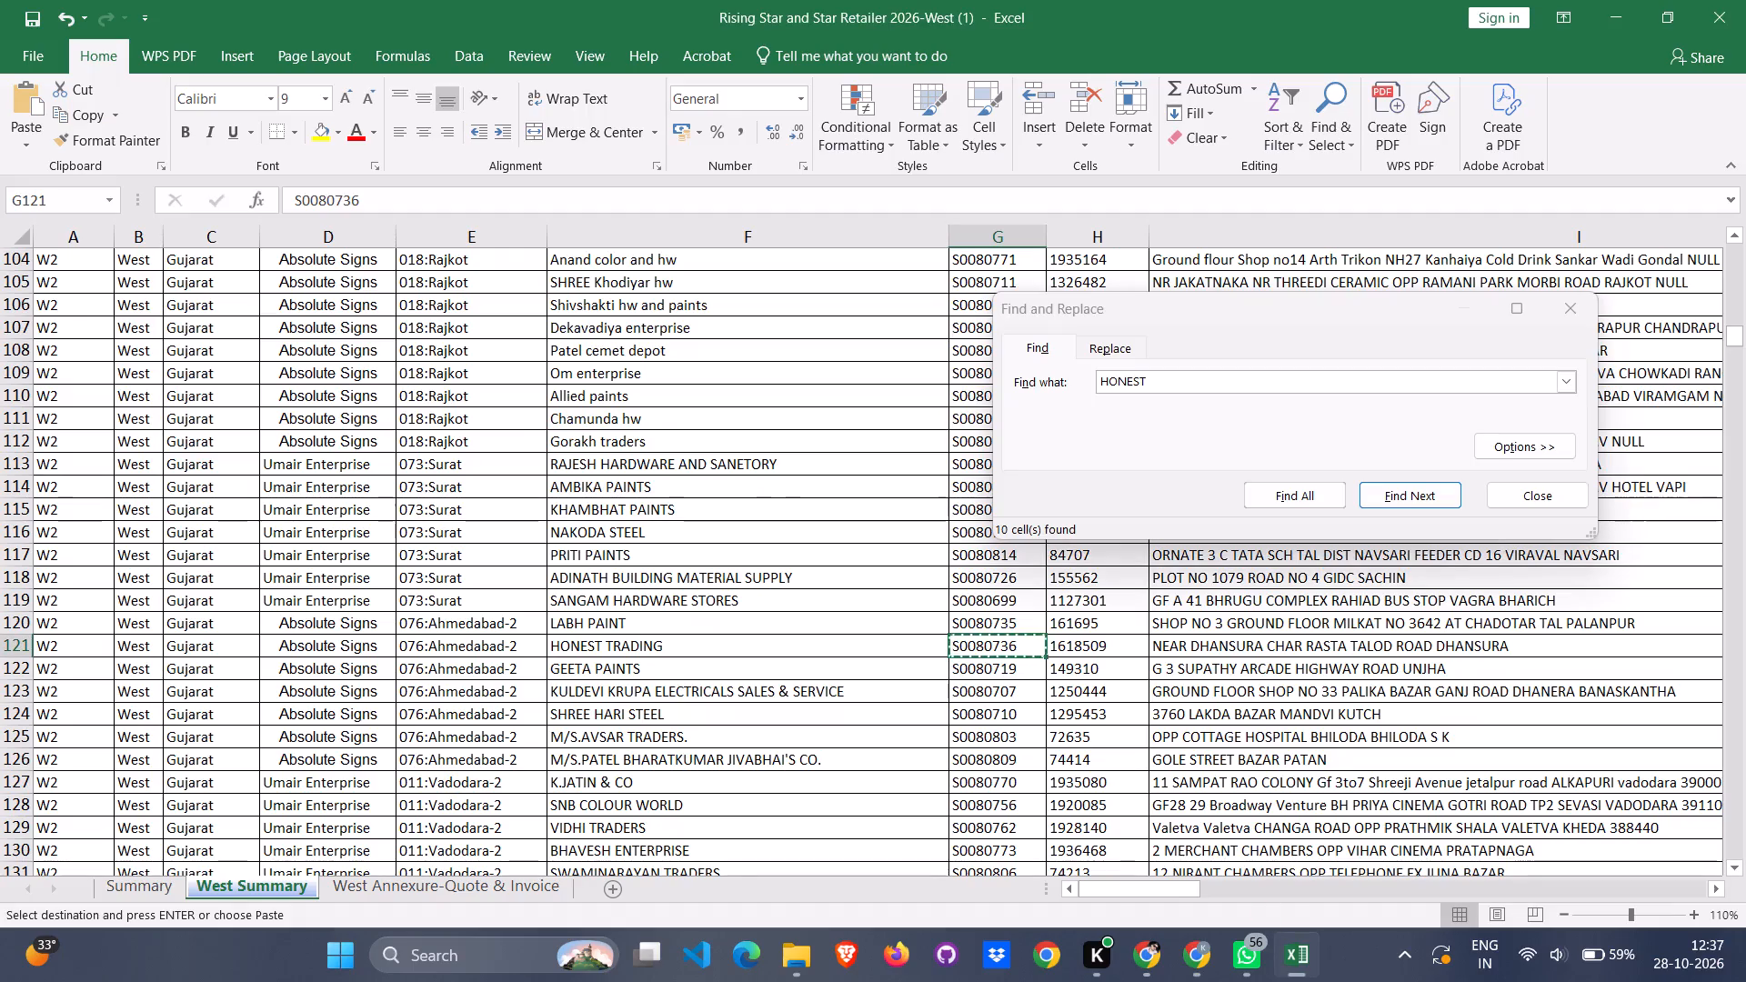
{"action": "left_click", "coordinate": [16, 646]}
{"action": "scroll", "coordinate": [435, 708], "scroll_direction": "left", "scroll_amount": 4}
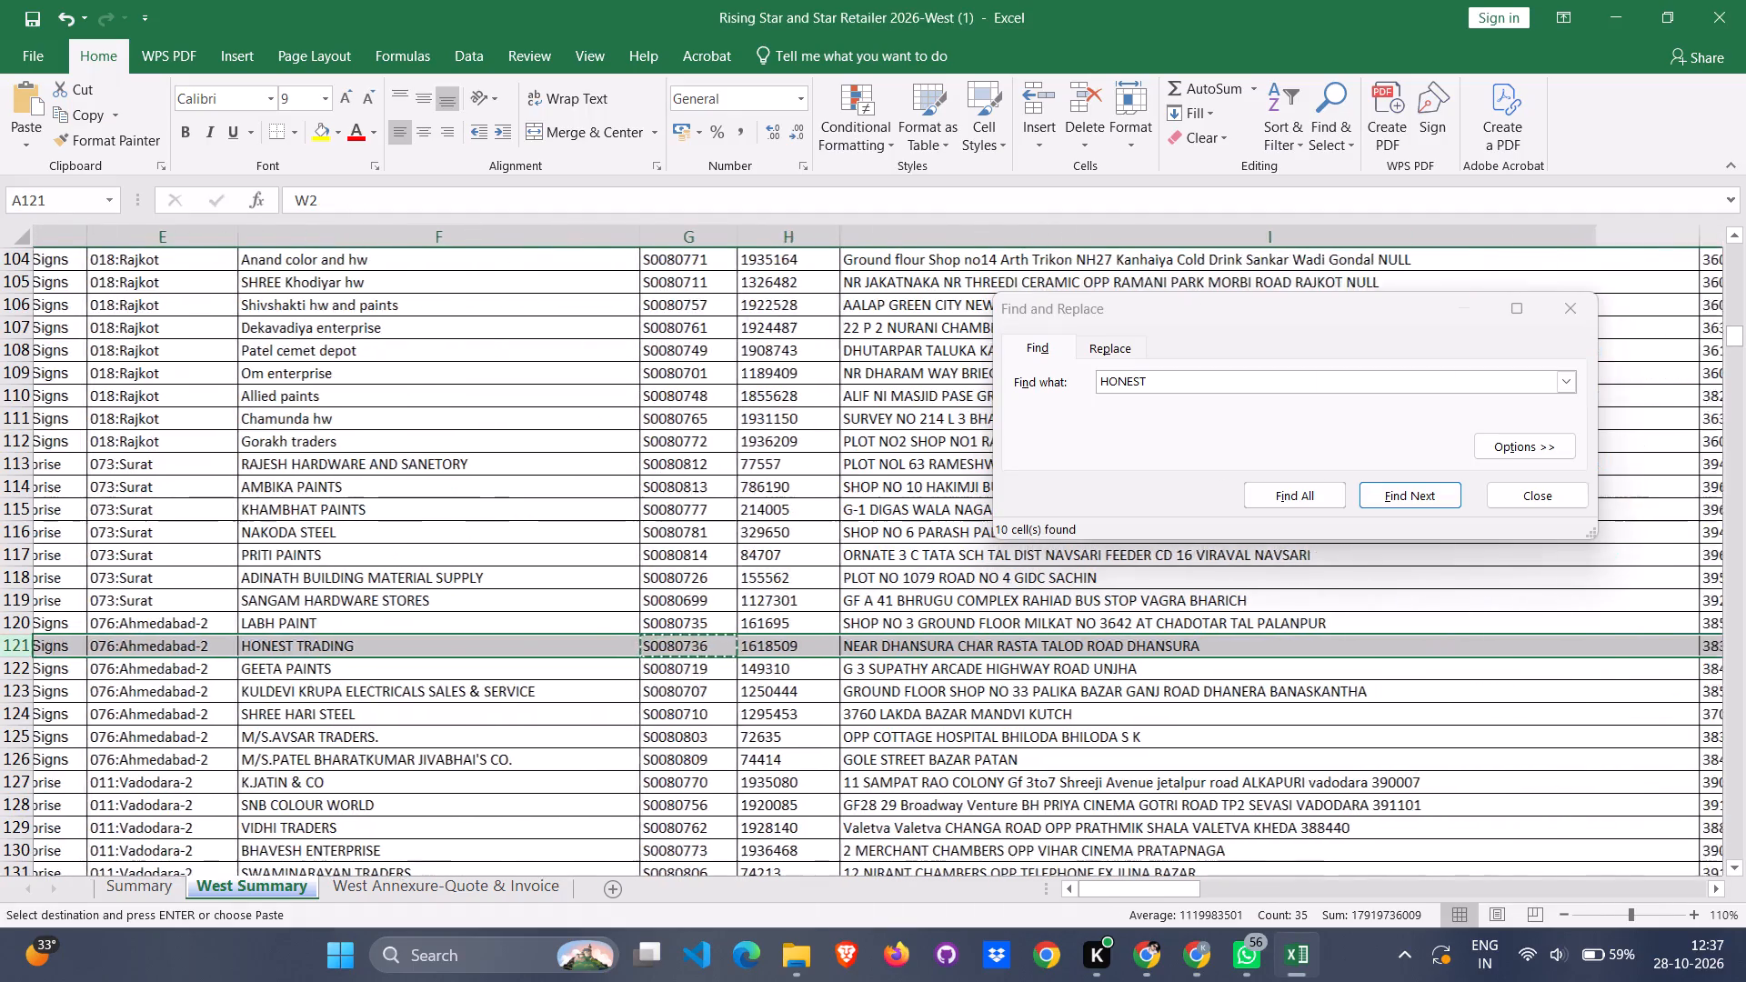
{"action": "scroll", "coordinate": [488, 711], "scroll_direction": "left", "scroll_amount": 9}
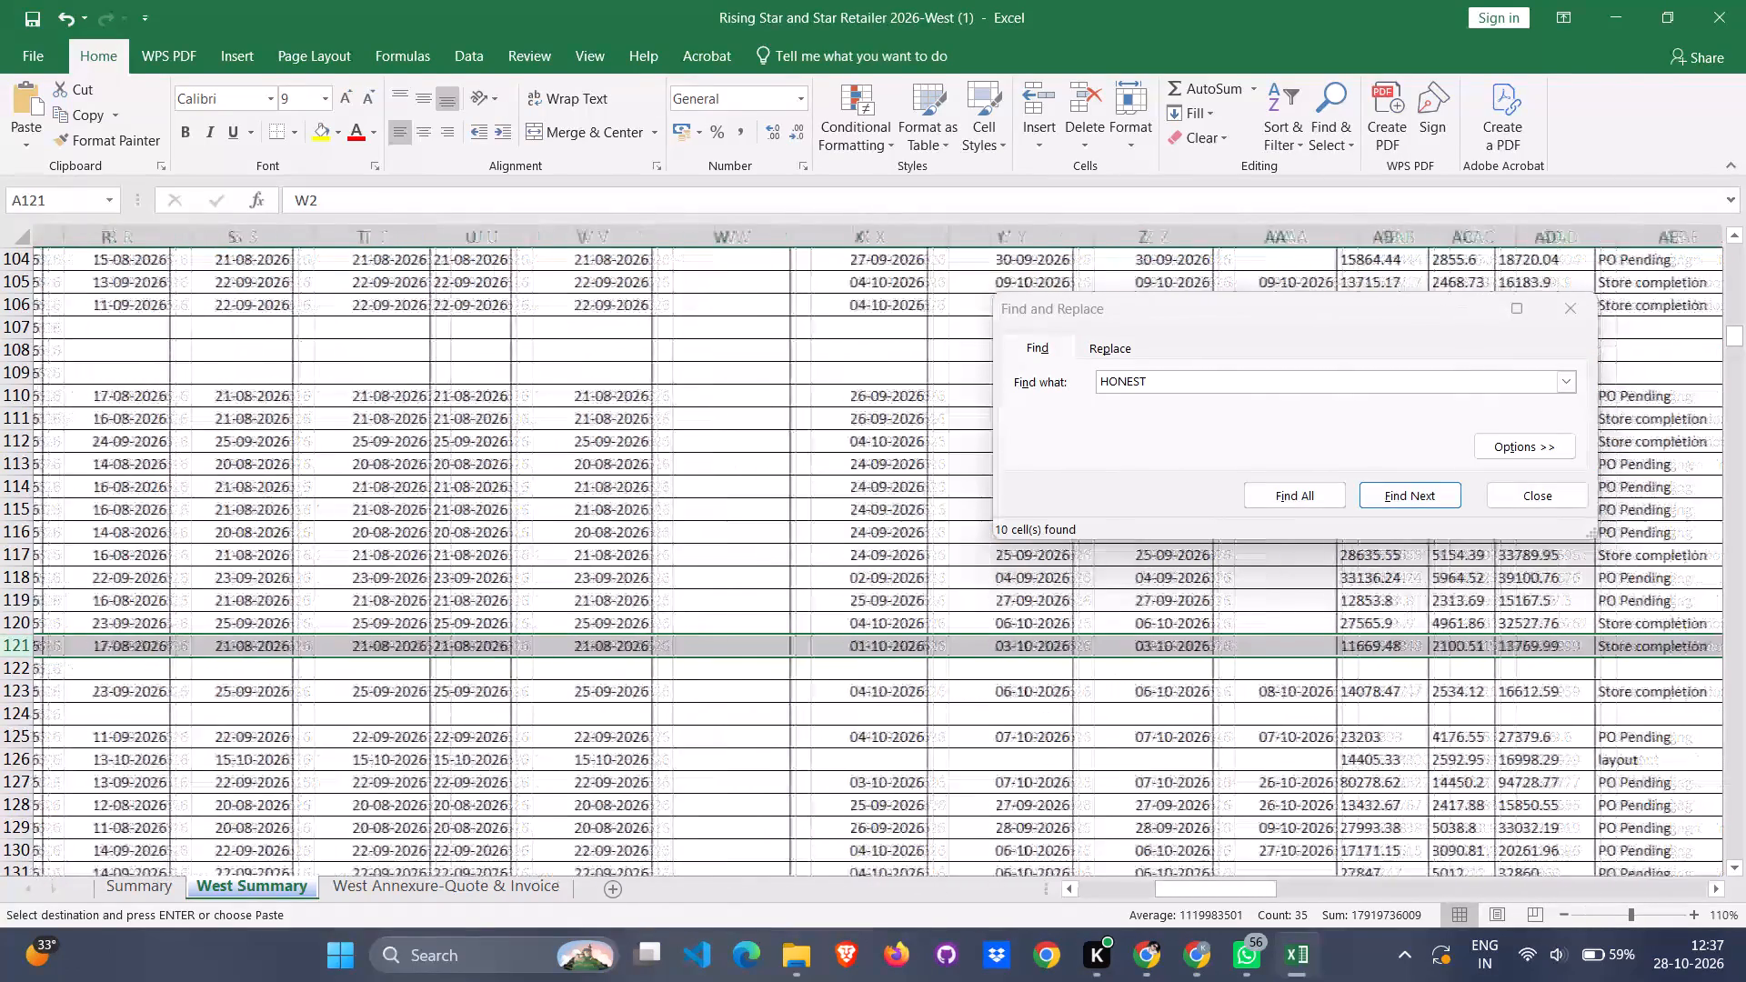
{"action": "left_click", "coordinate": [876, 649]}
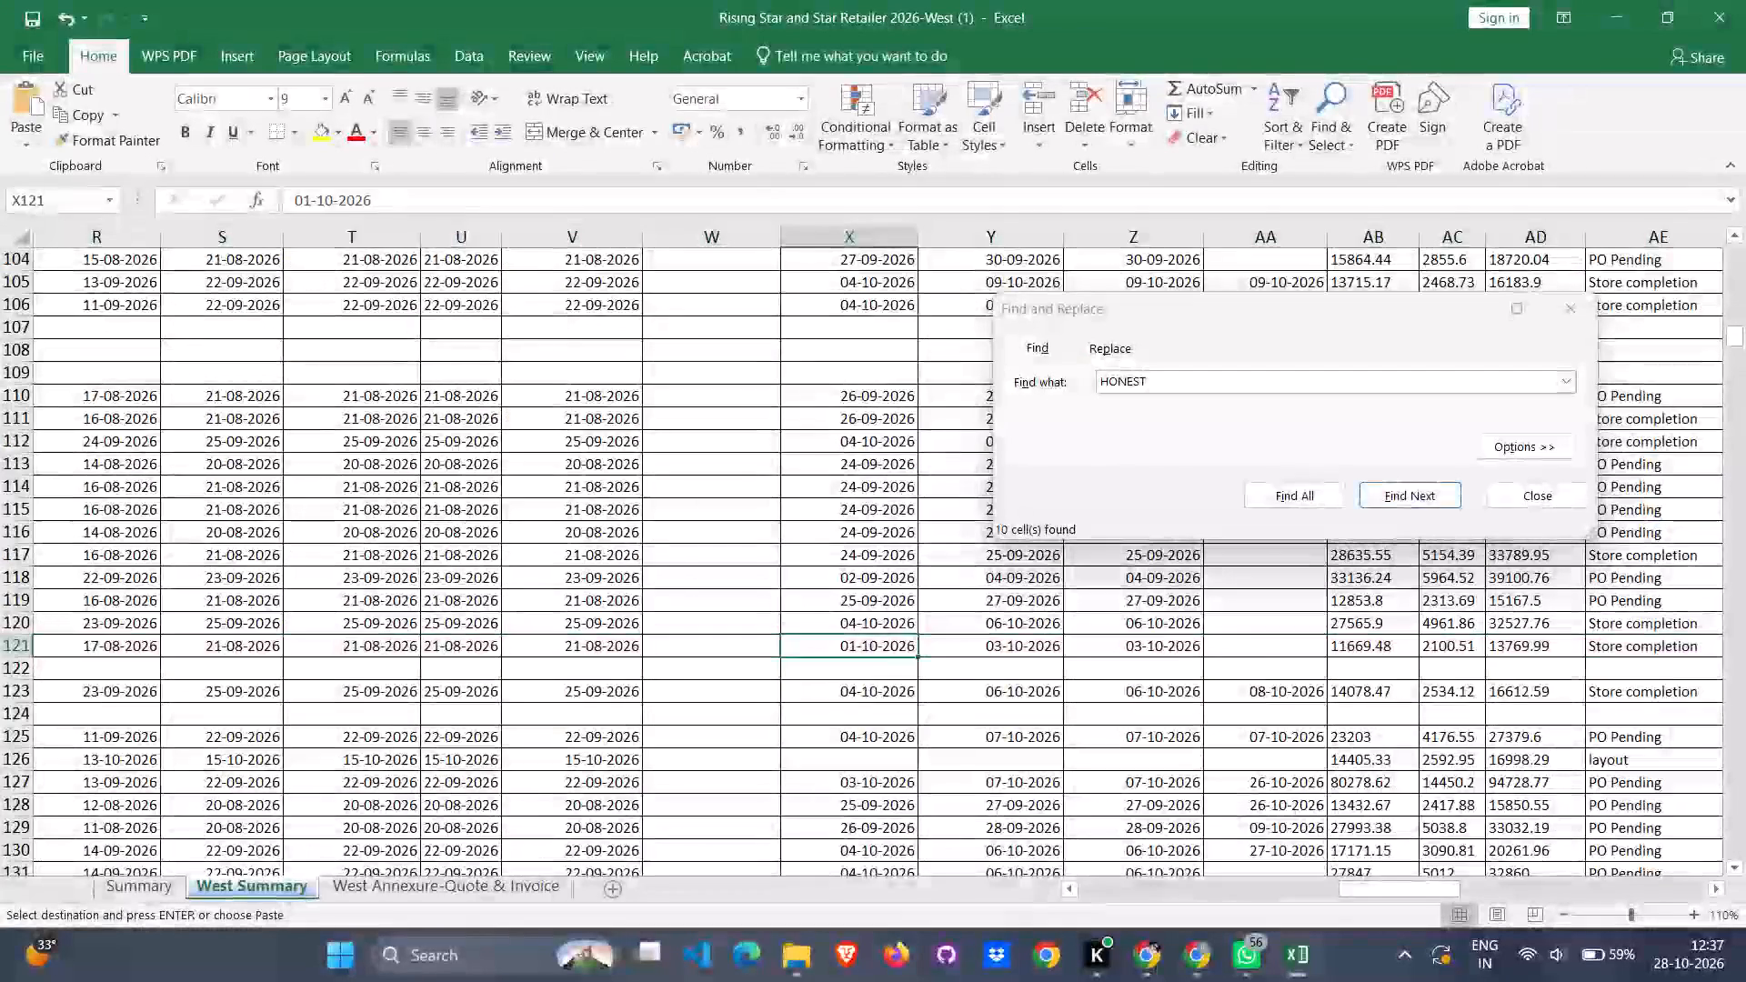
{"action": "key", "text": "ctrl+c"}
{"action": "left_click", "coordinate": [1192, 970]}
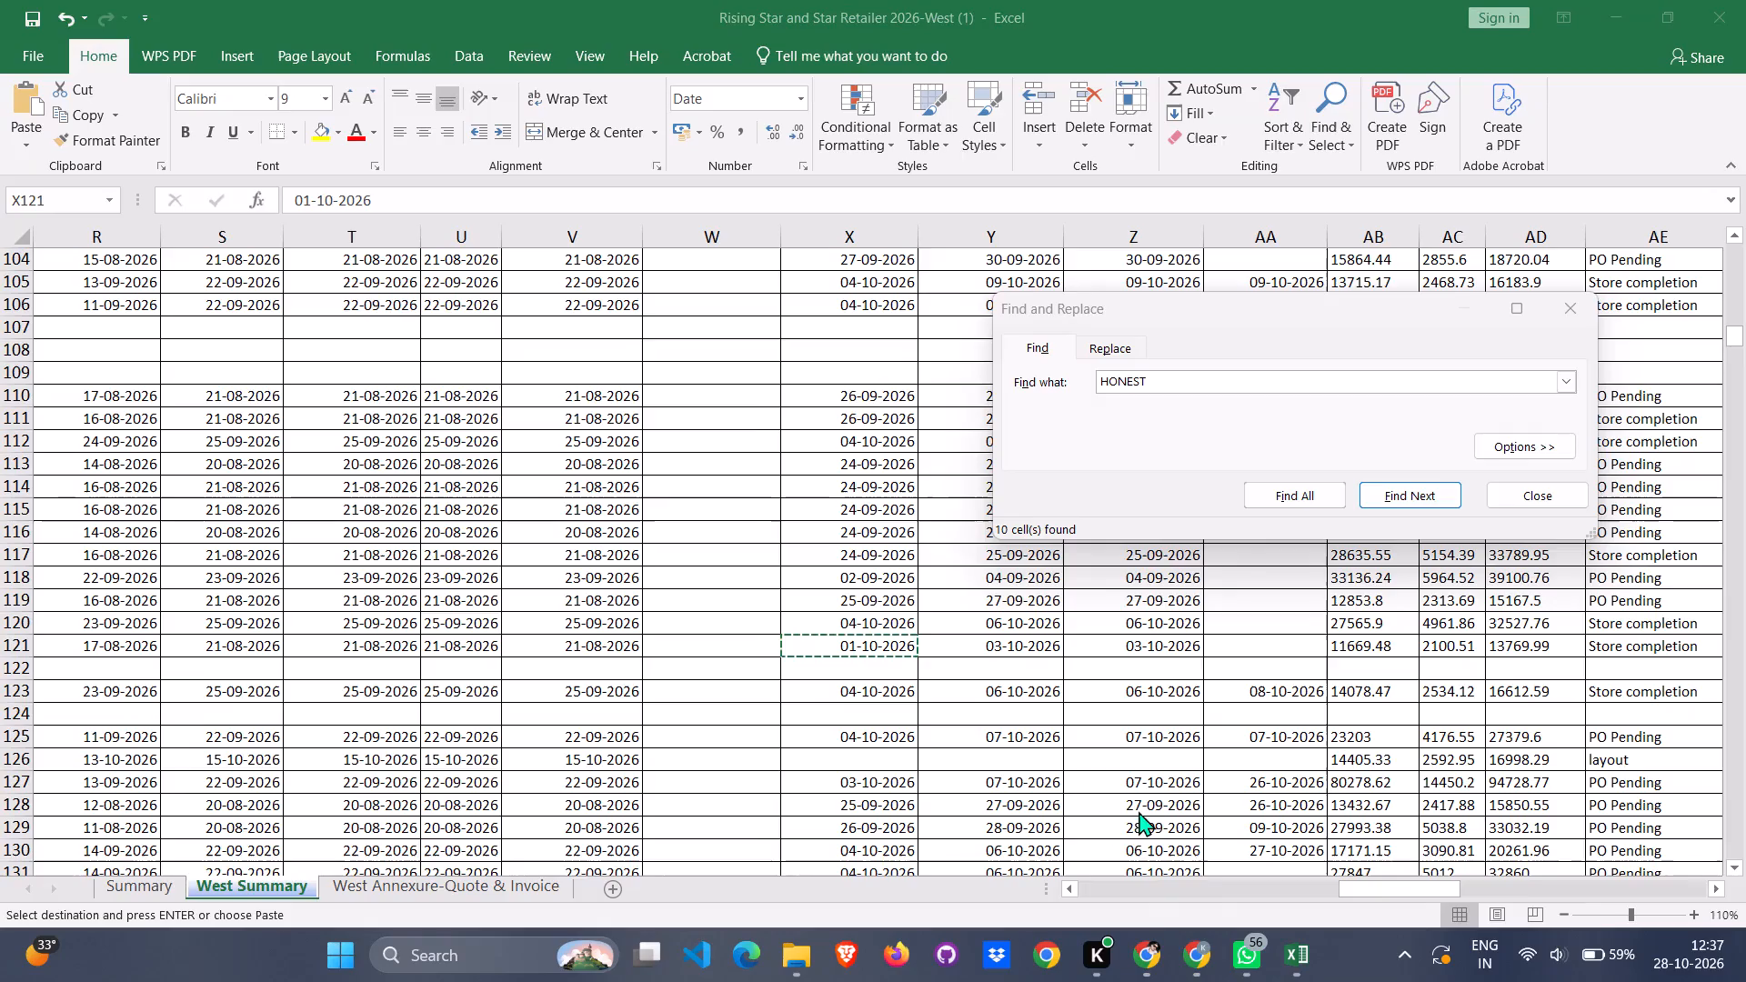
{"action": "left_click", "coordinate": [1192, 949]}
{"action": "left_click", "coordinate": [424, 446]}
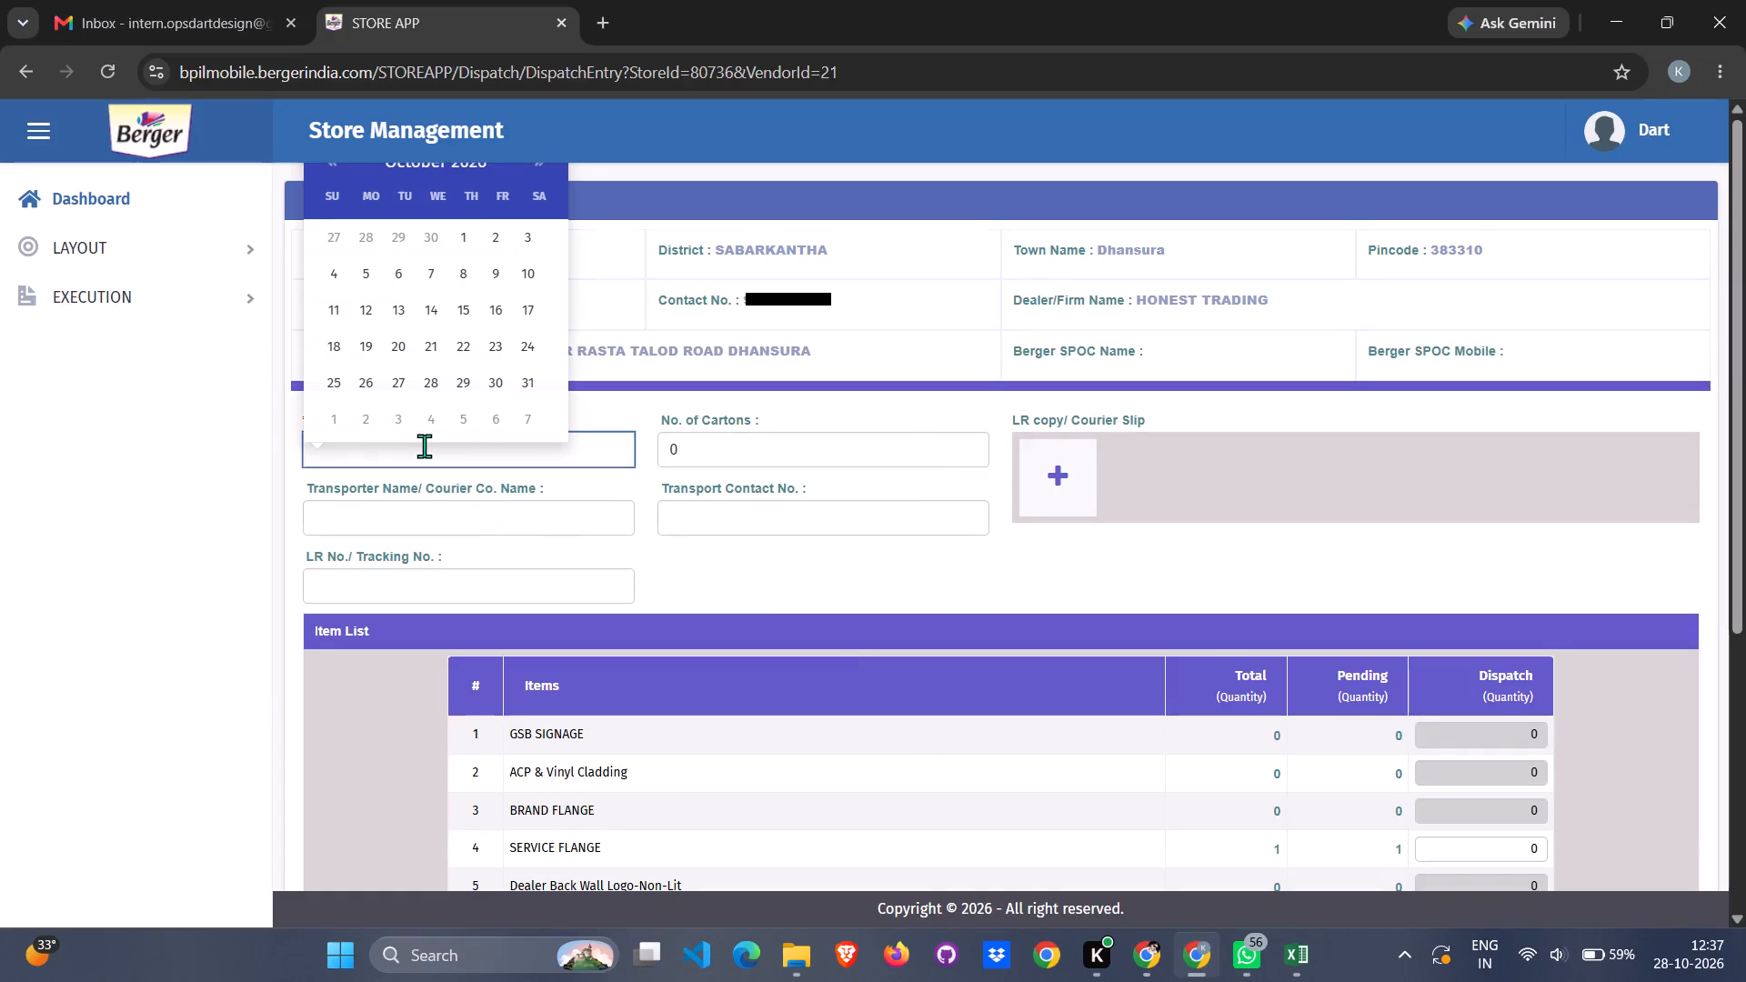
{"action": "key", "text": "ctrl+v"}
Fill in the Transport Contact No. with the suggested saved number.
{"action": "left_click", "coordinate": [755, 515]}
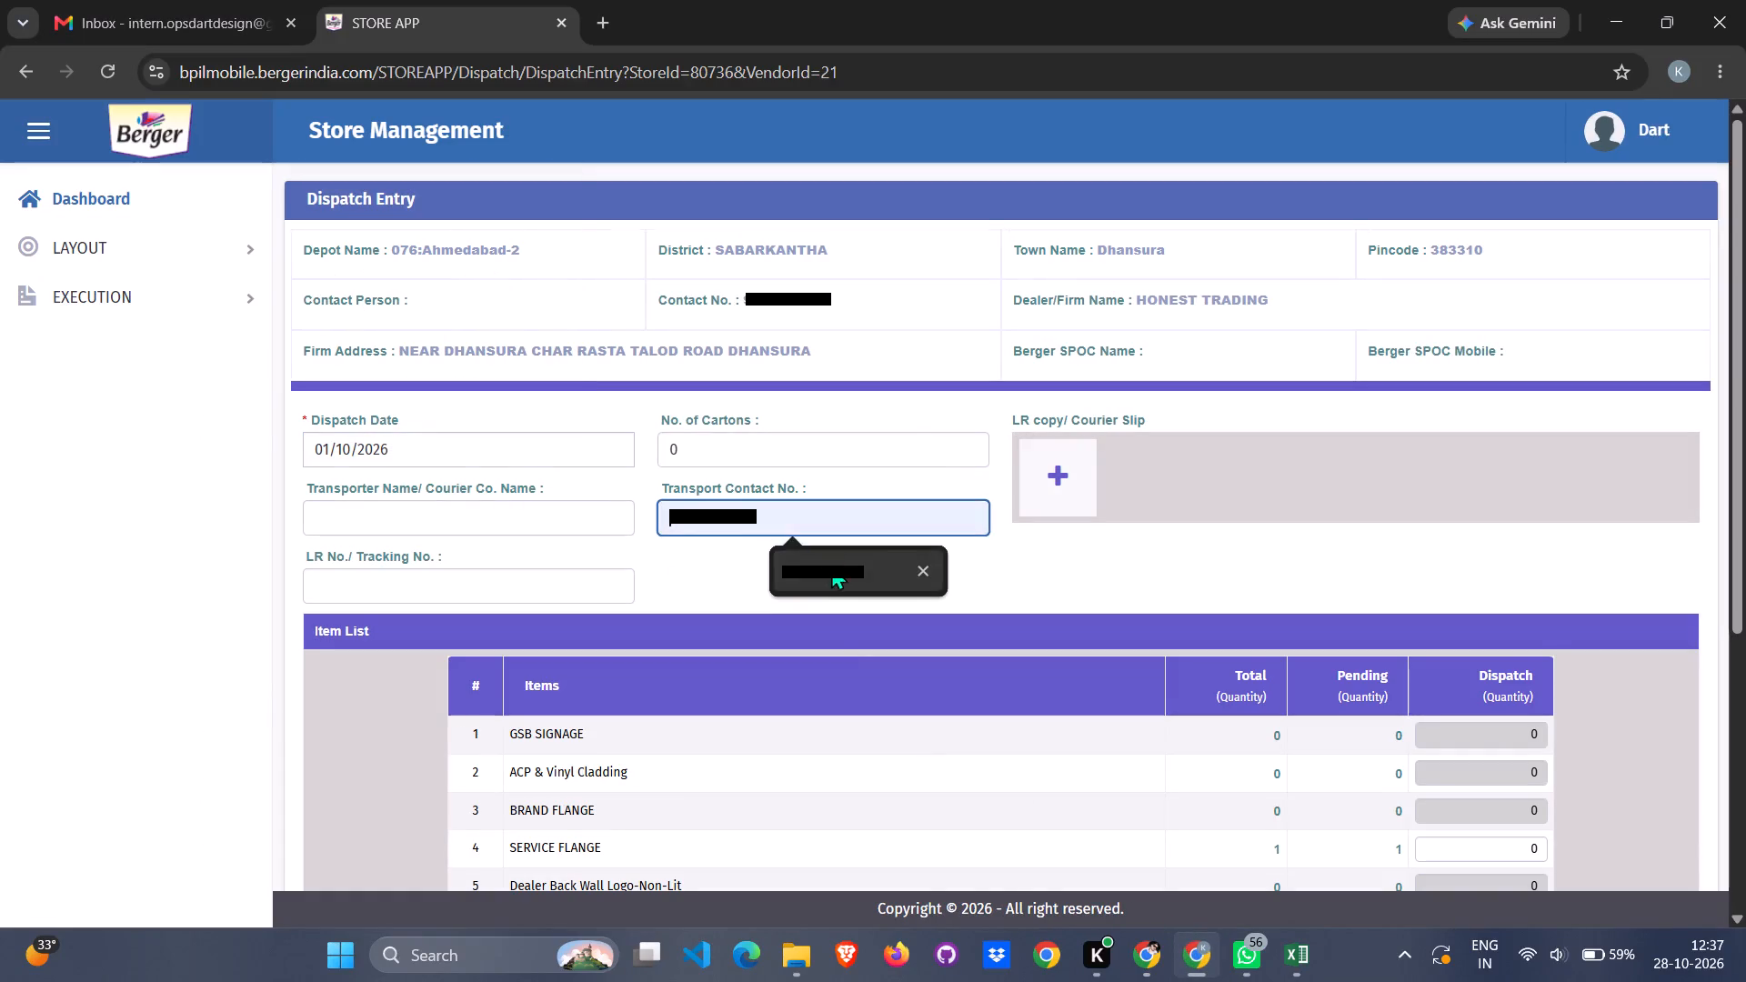
{"action": "left_click", "coordinate": [831, 565]}
Set the dispatch quantity for SERVICE FLANGE to 1, matching its pending quantity.
{"action": "scroll", "coordinate": [825, 566], "scroll_direction": "down", "scroll_amount": 11}
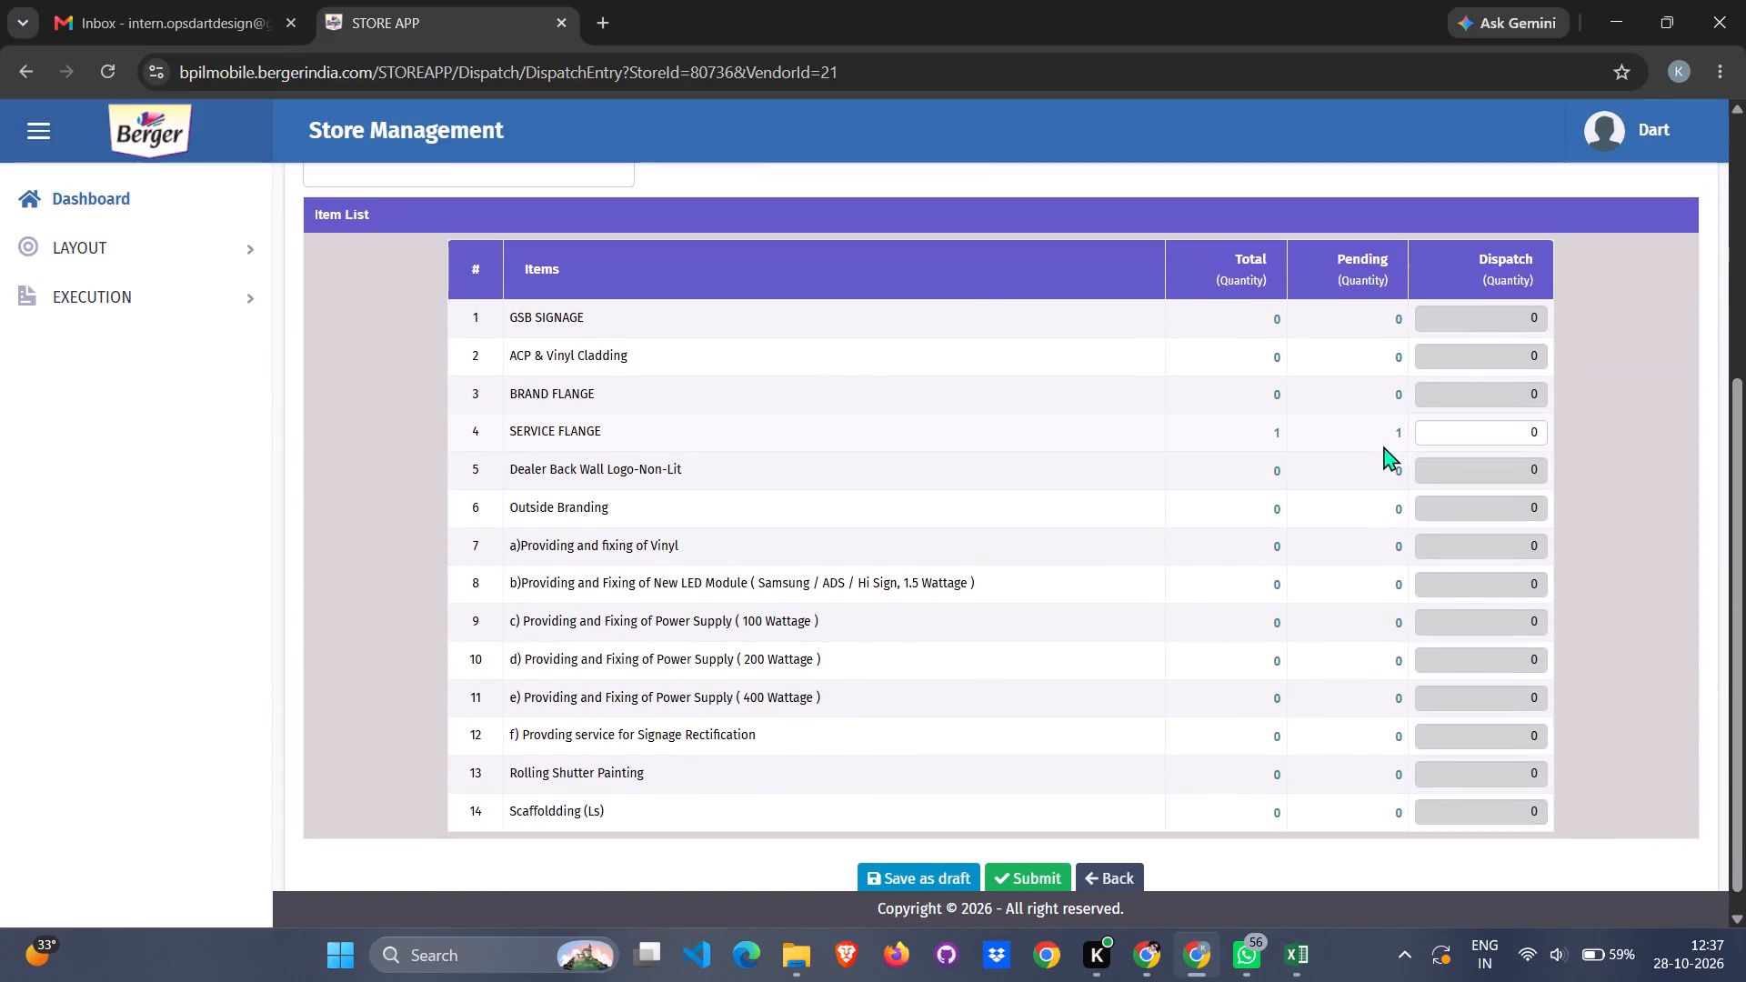
{"action": "double_click", "coordinate": [1396, 436]}
{"action": "key", "text": "ctrl+c"}
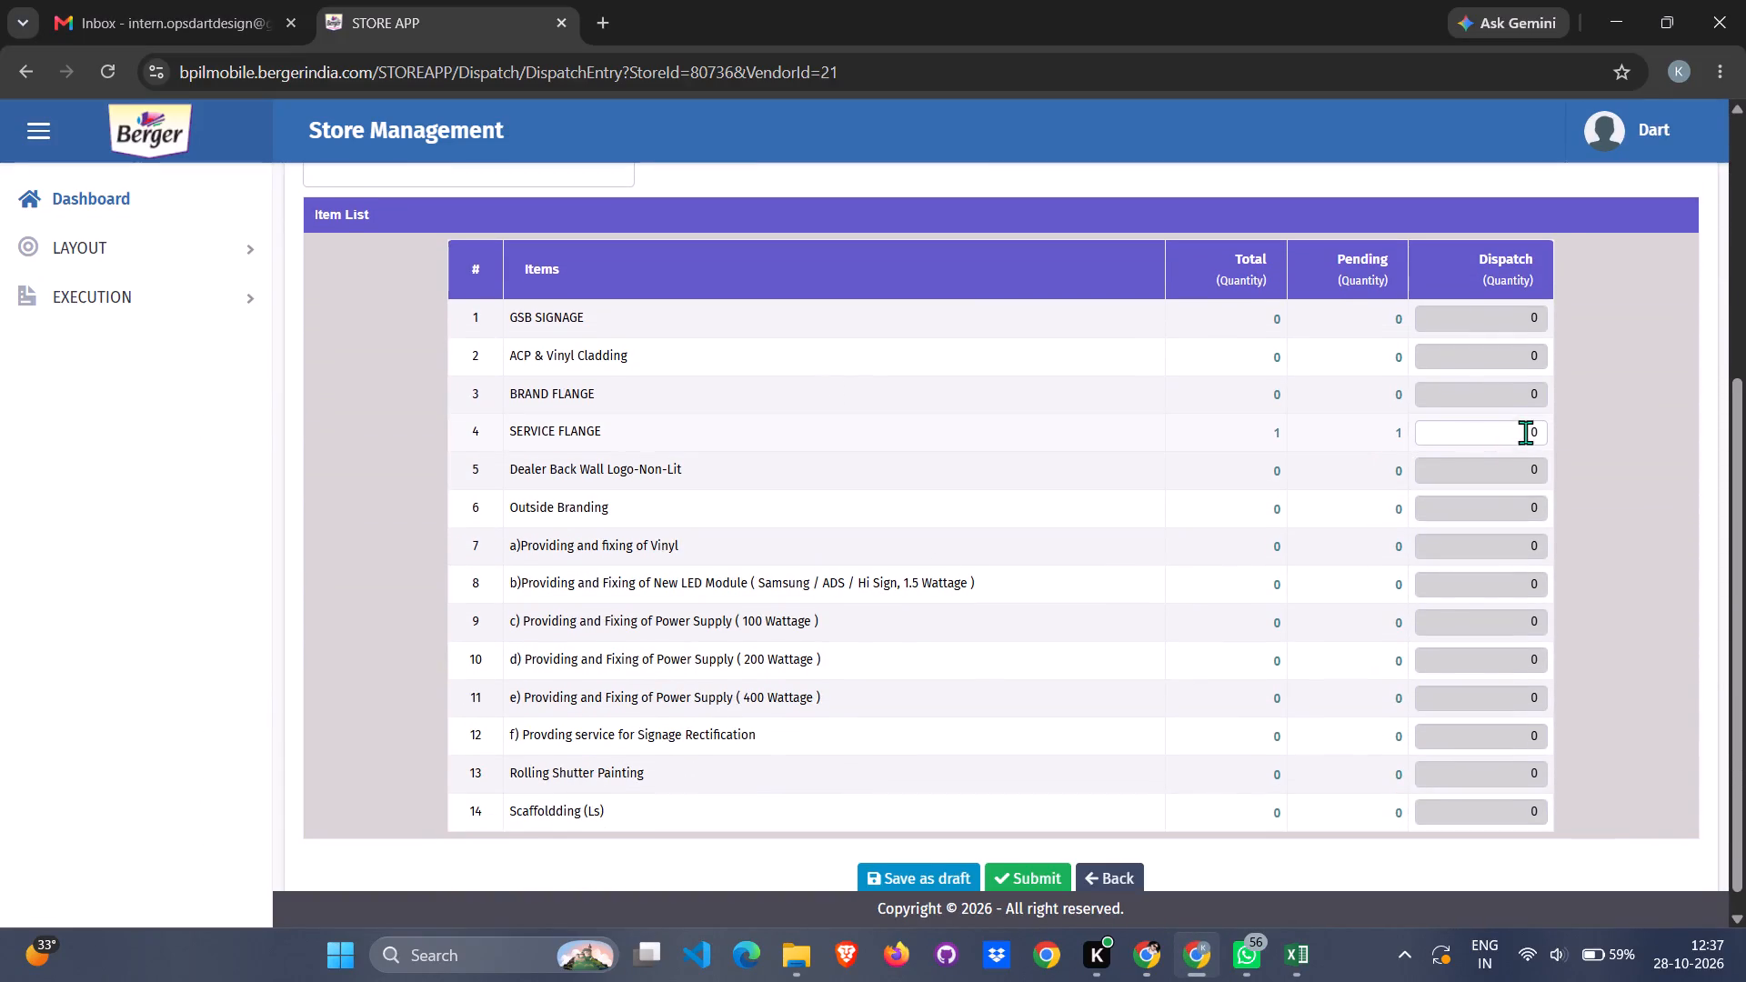
{"action": "double_click", "coordinate": [1525, 432]}
{"action": "key", "text": "ctrl+v"}
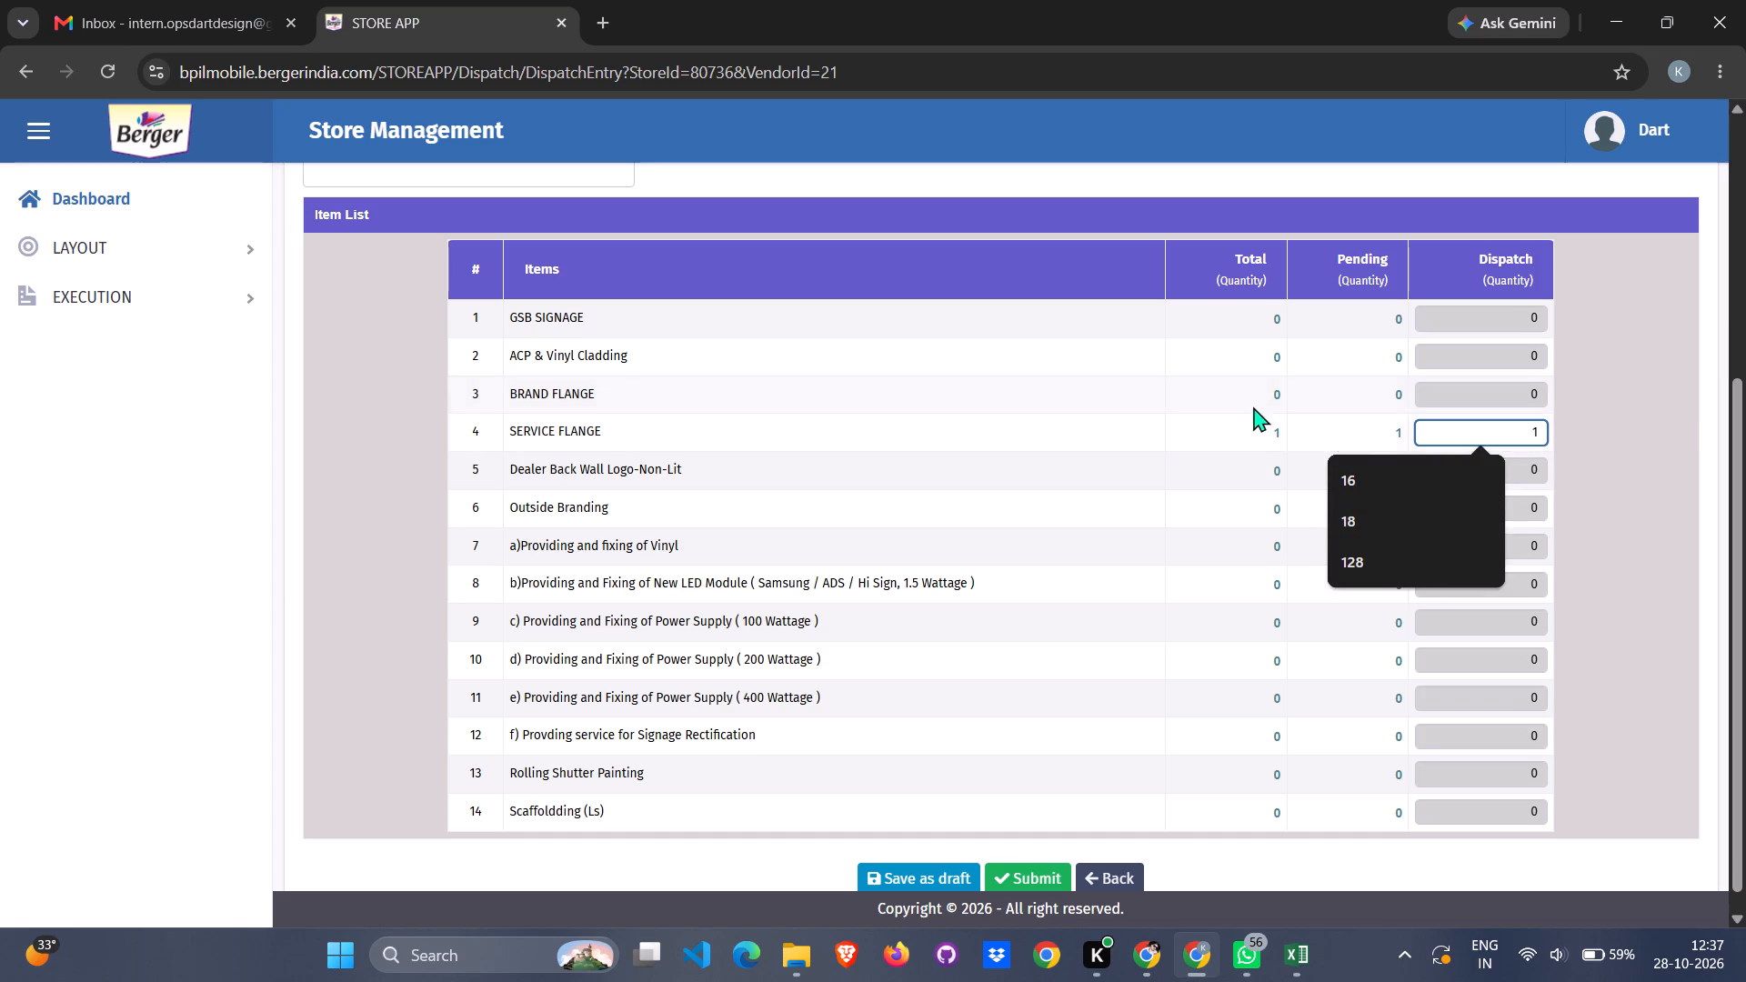
{"action": "left_click", "coordinate": [1256, 432]}
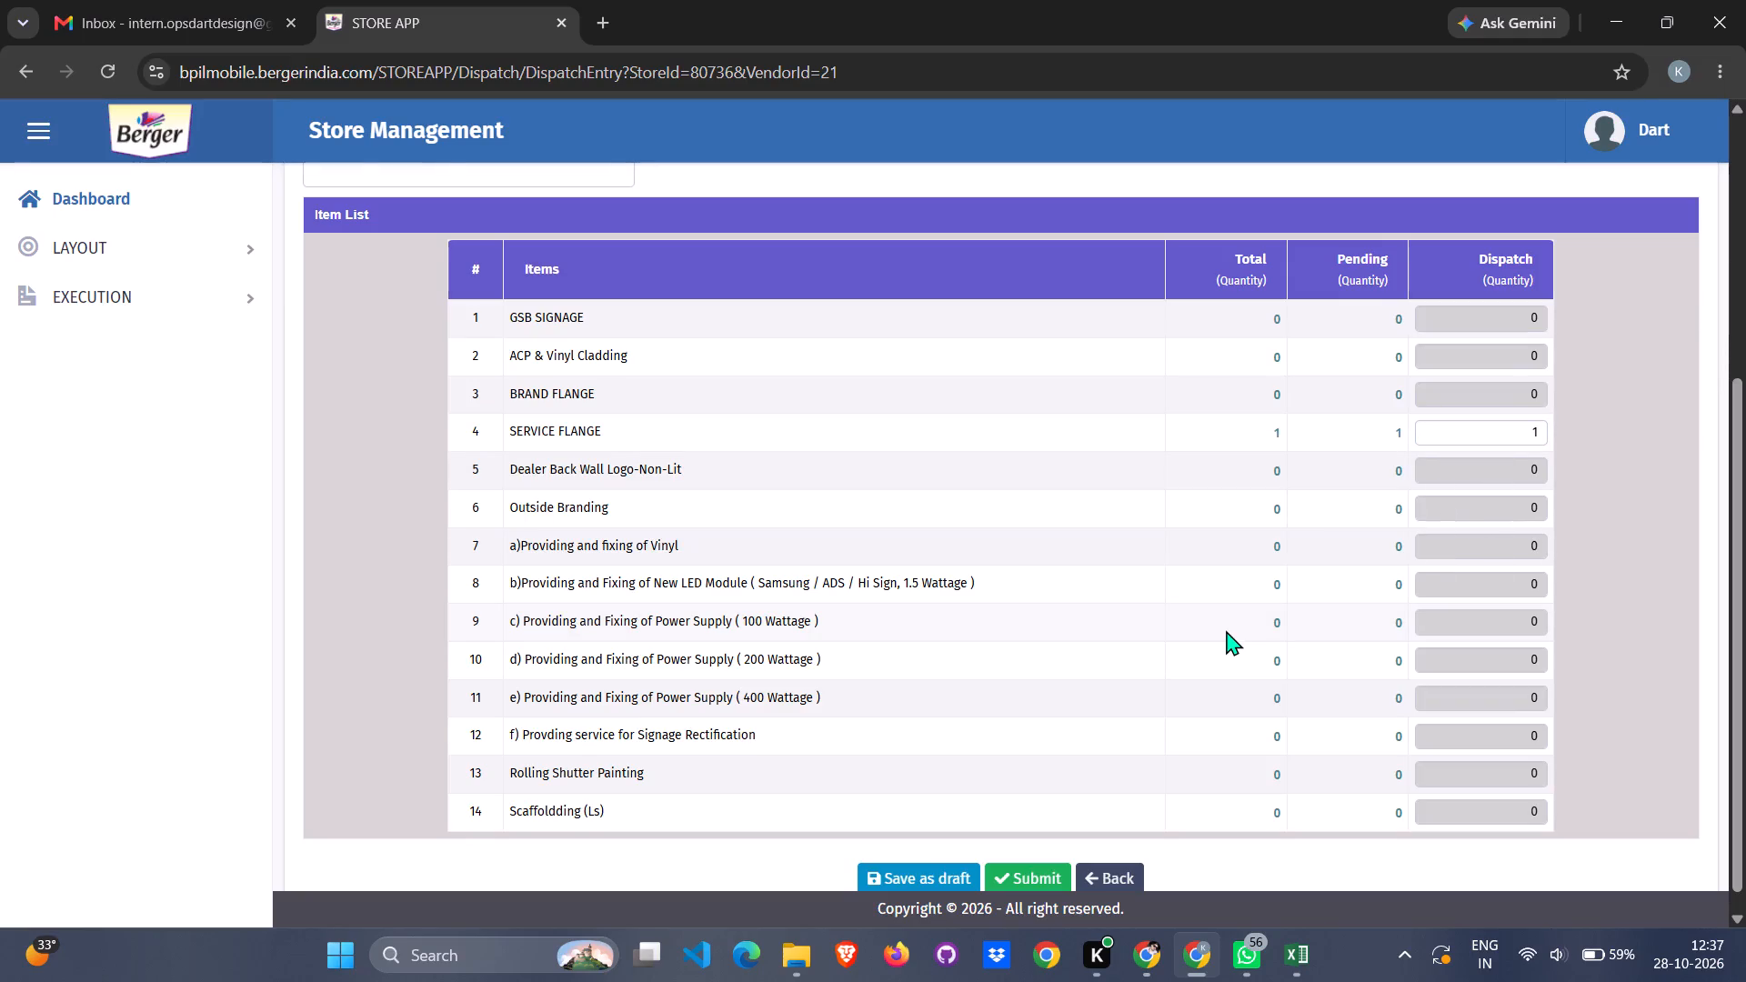
Review HONEST TRADING's dispatch entry, checking the date, contact details and item quantities.
{"action": "scroll", "coordinate": [1226, 630], "scroll_direction": "up", "scroll_amount": 7}
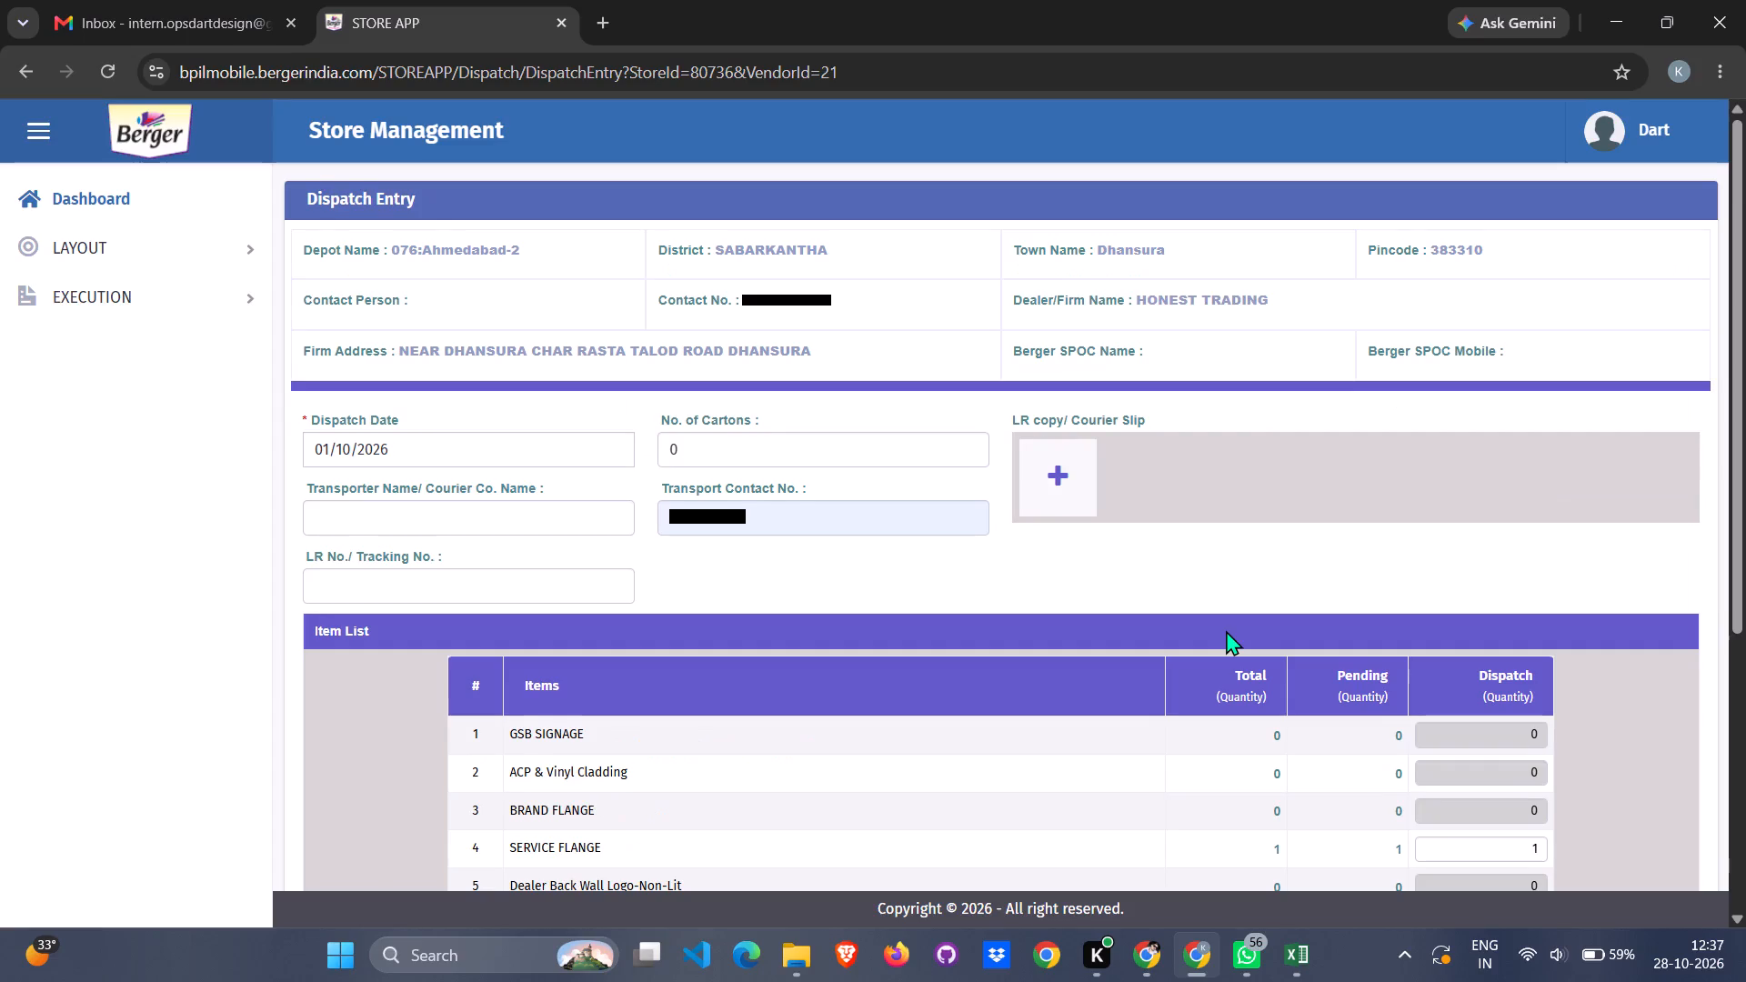
{"action": "scroll", "coordinate": [1226, 630], "scroll_direction": "down", "scroll_amount": 7}
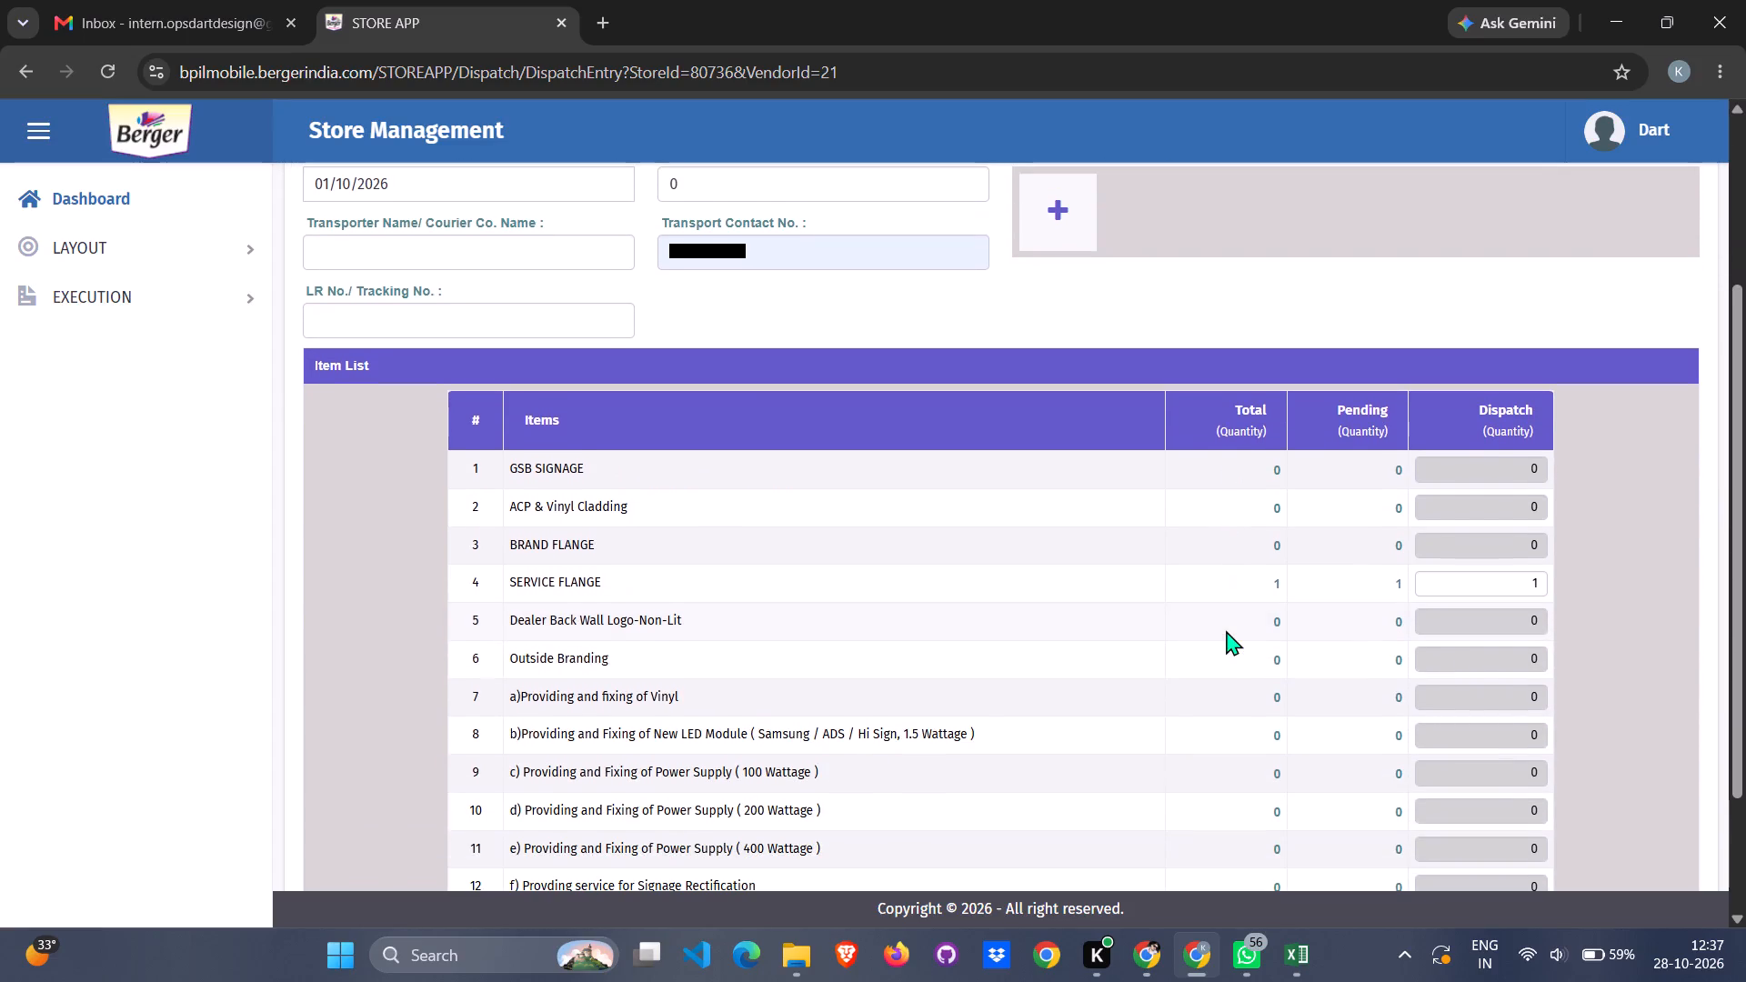
{"action": "scroll", "coordinate": [1226, 630], "scroll_direction": "down", "scroll_amount": 7}
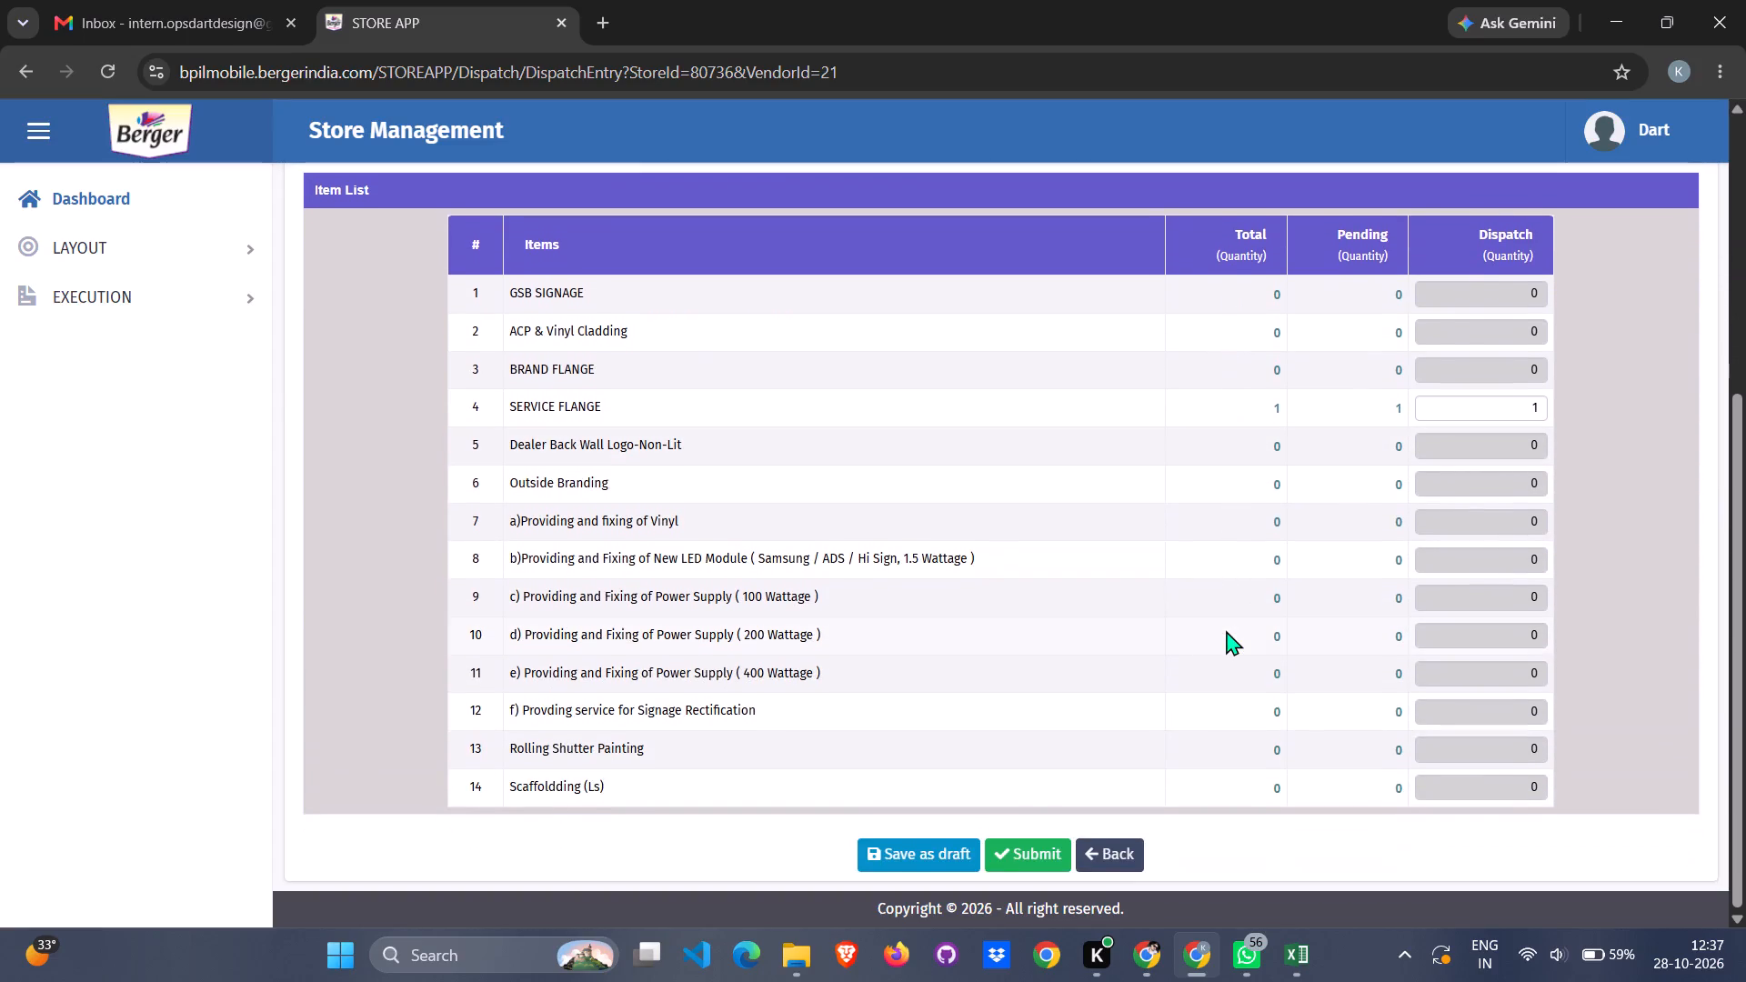
{"action": "scroll", "coordinate": [1226, 630], "scroll_direction": "up", "scroll_amount": 4}
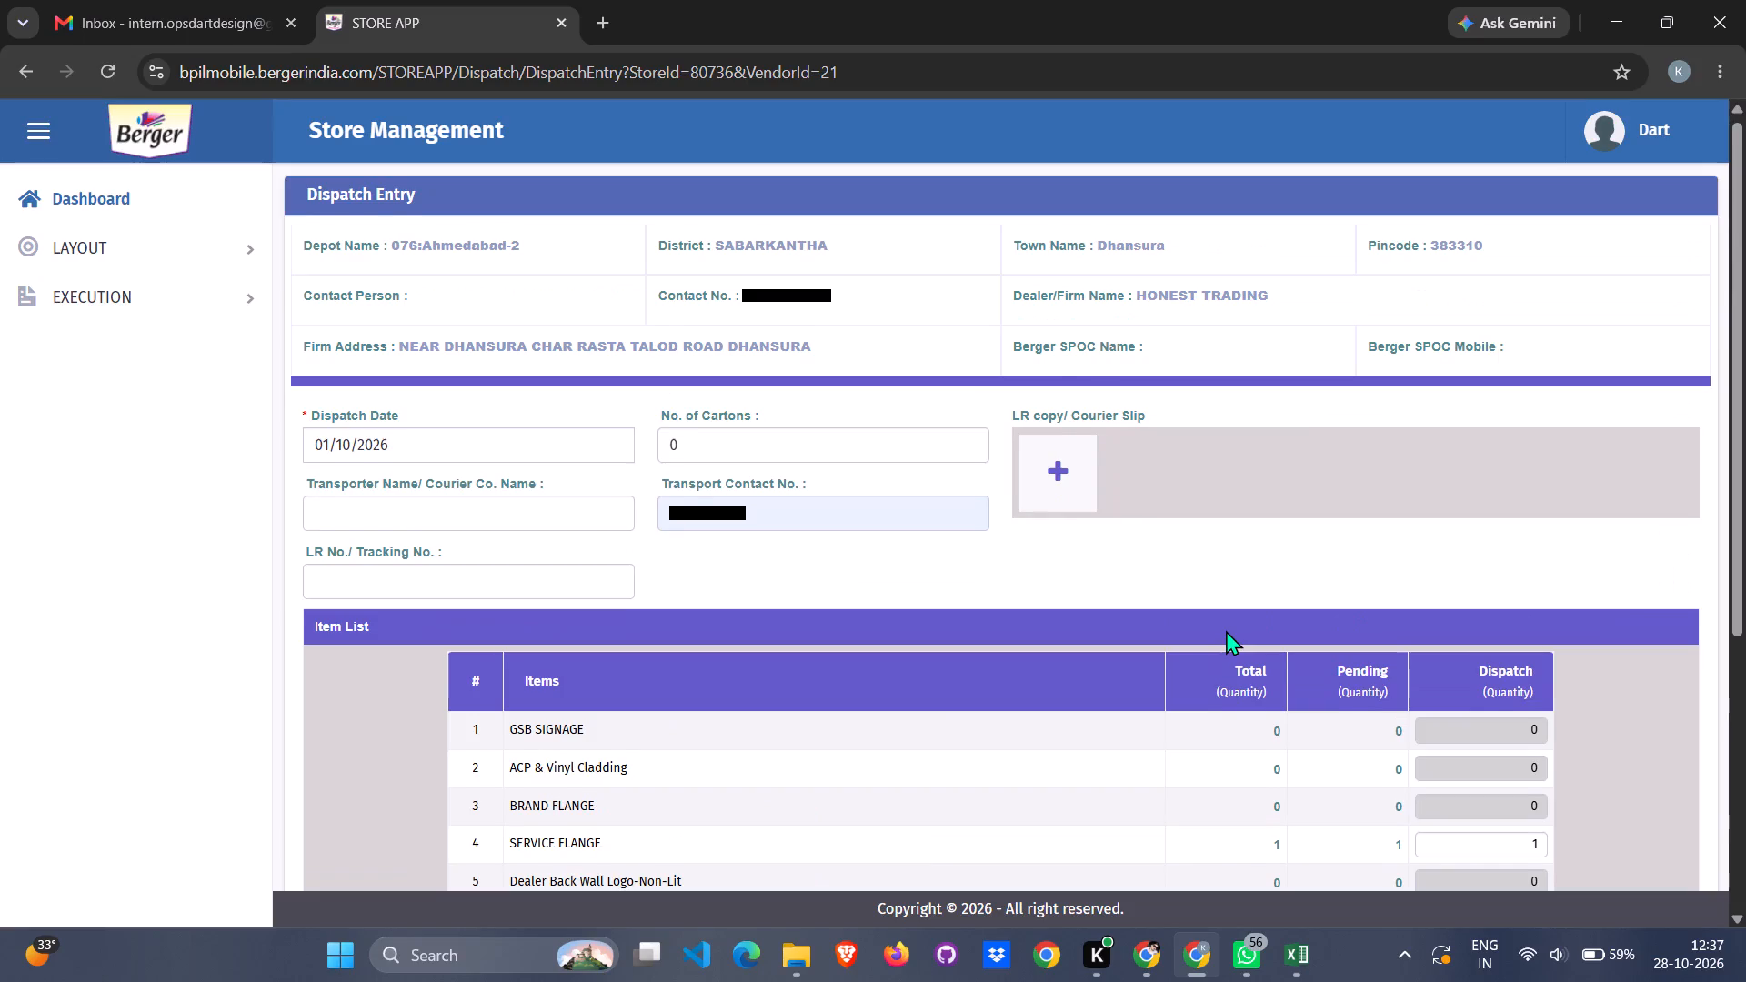
{"action": "scroll", "coordinate": [1226, 630], "scroll_direction": "down", "scroll_amount": 4}
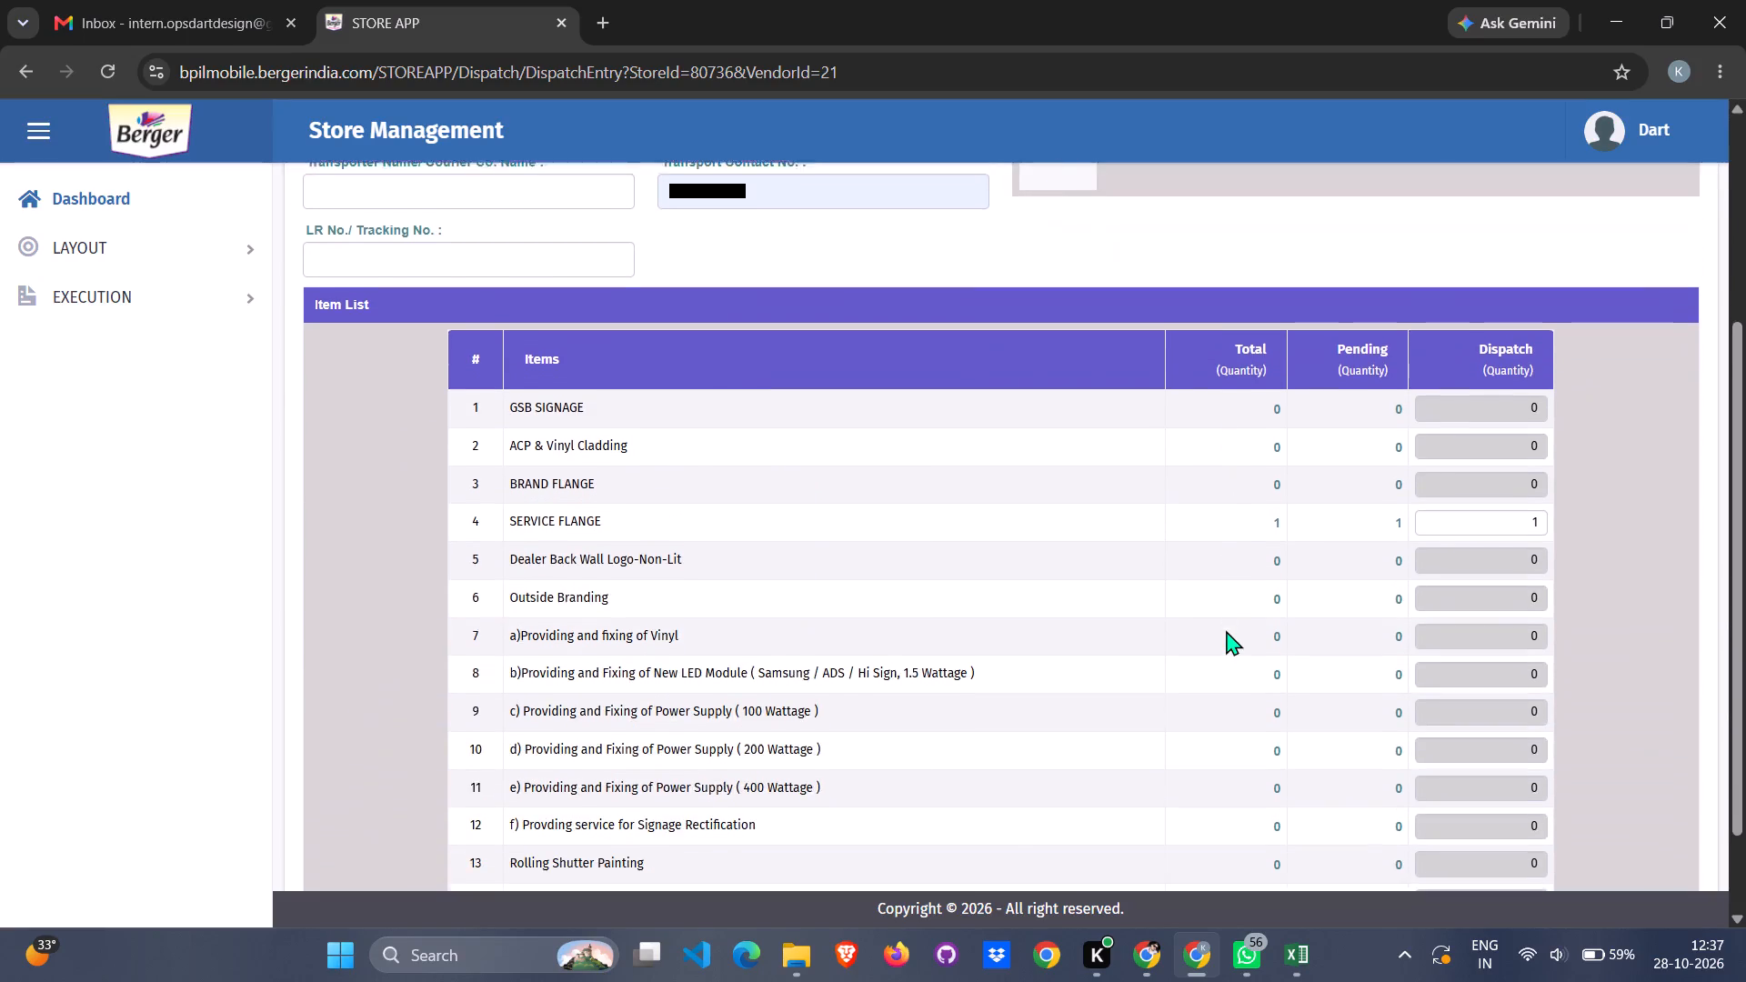
{"action": "scroll", "coordinate": [1226, 630], "scroll_direction": "down", "scroll_amount": 2}
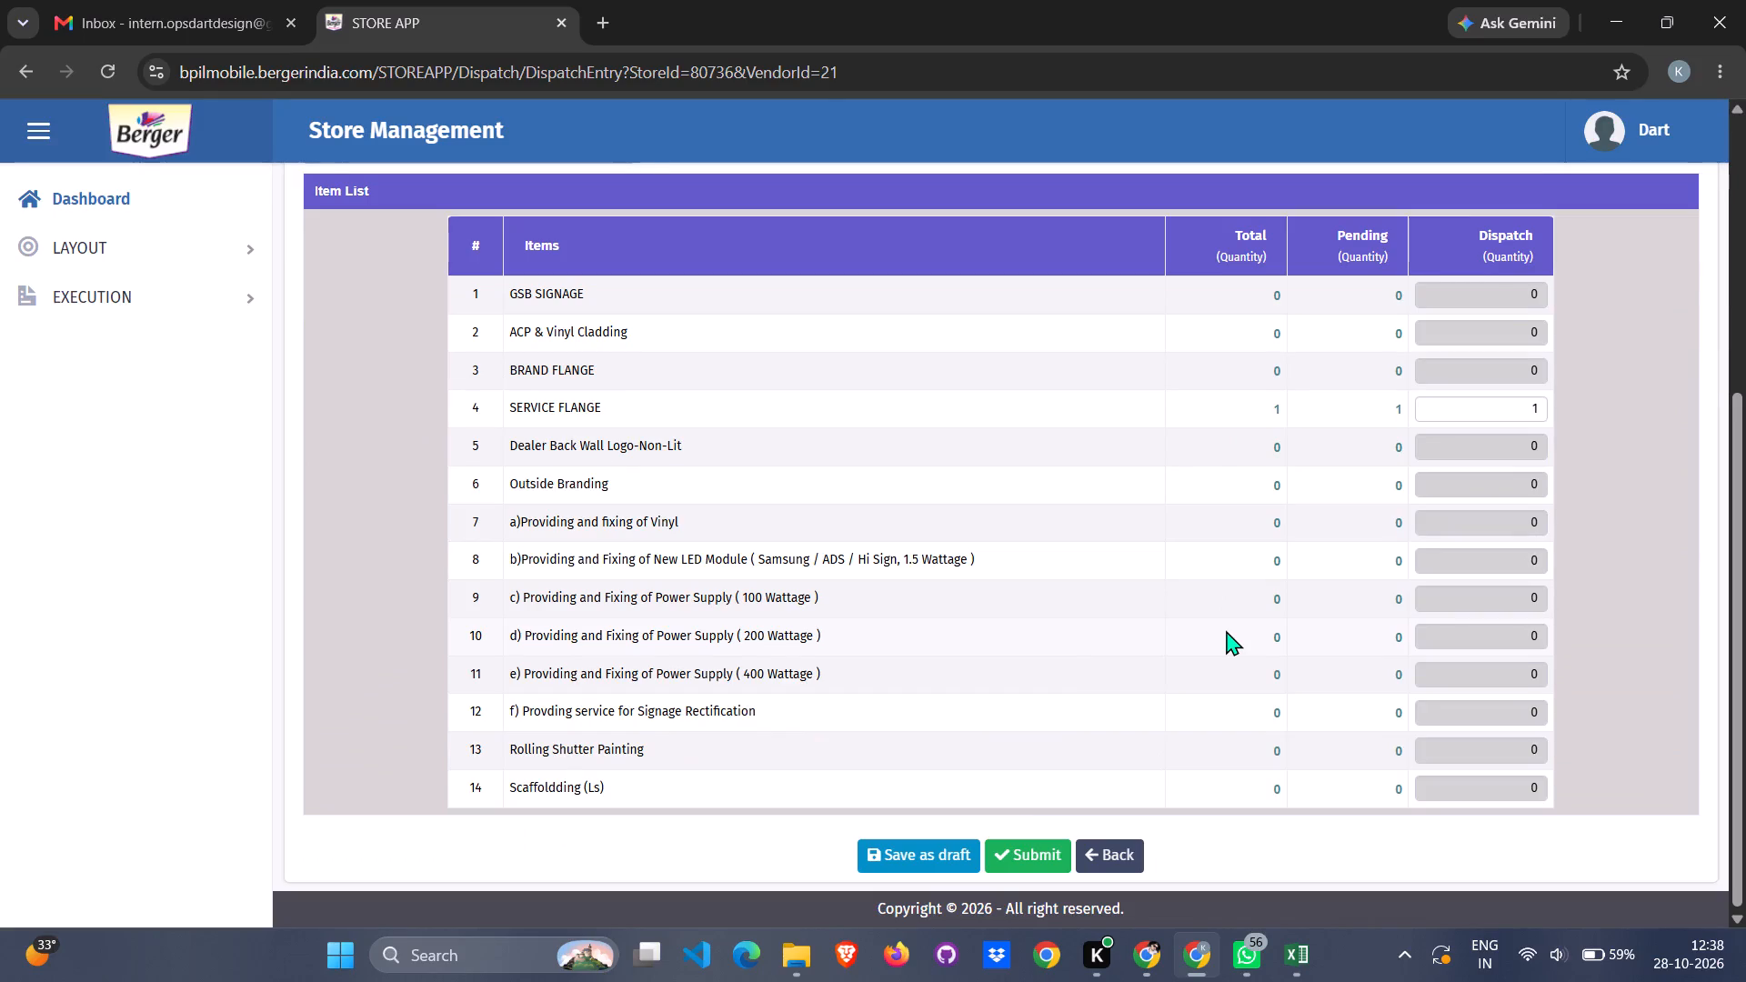
{"action": "scroll", "coordinate": [1174, 622], "scroll_direction": "up", "scroll_amount": 4}
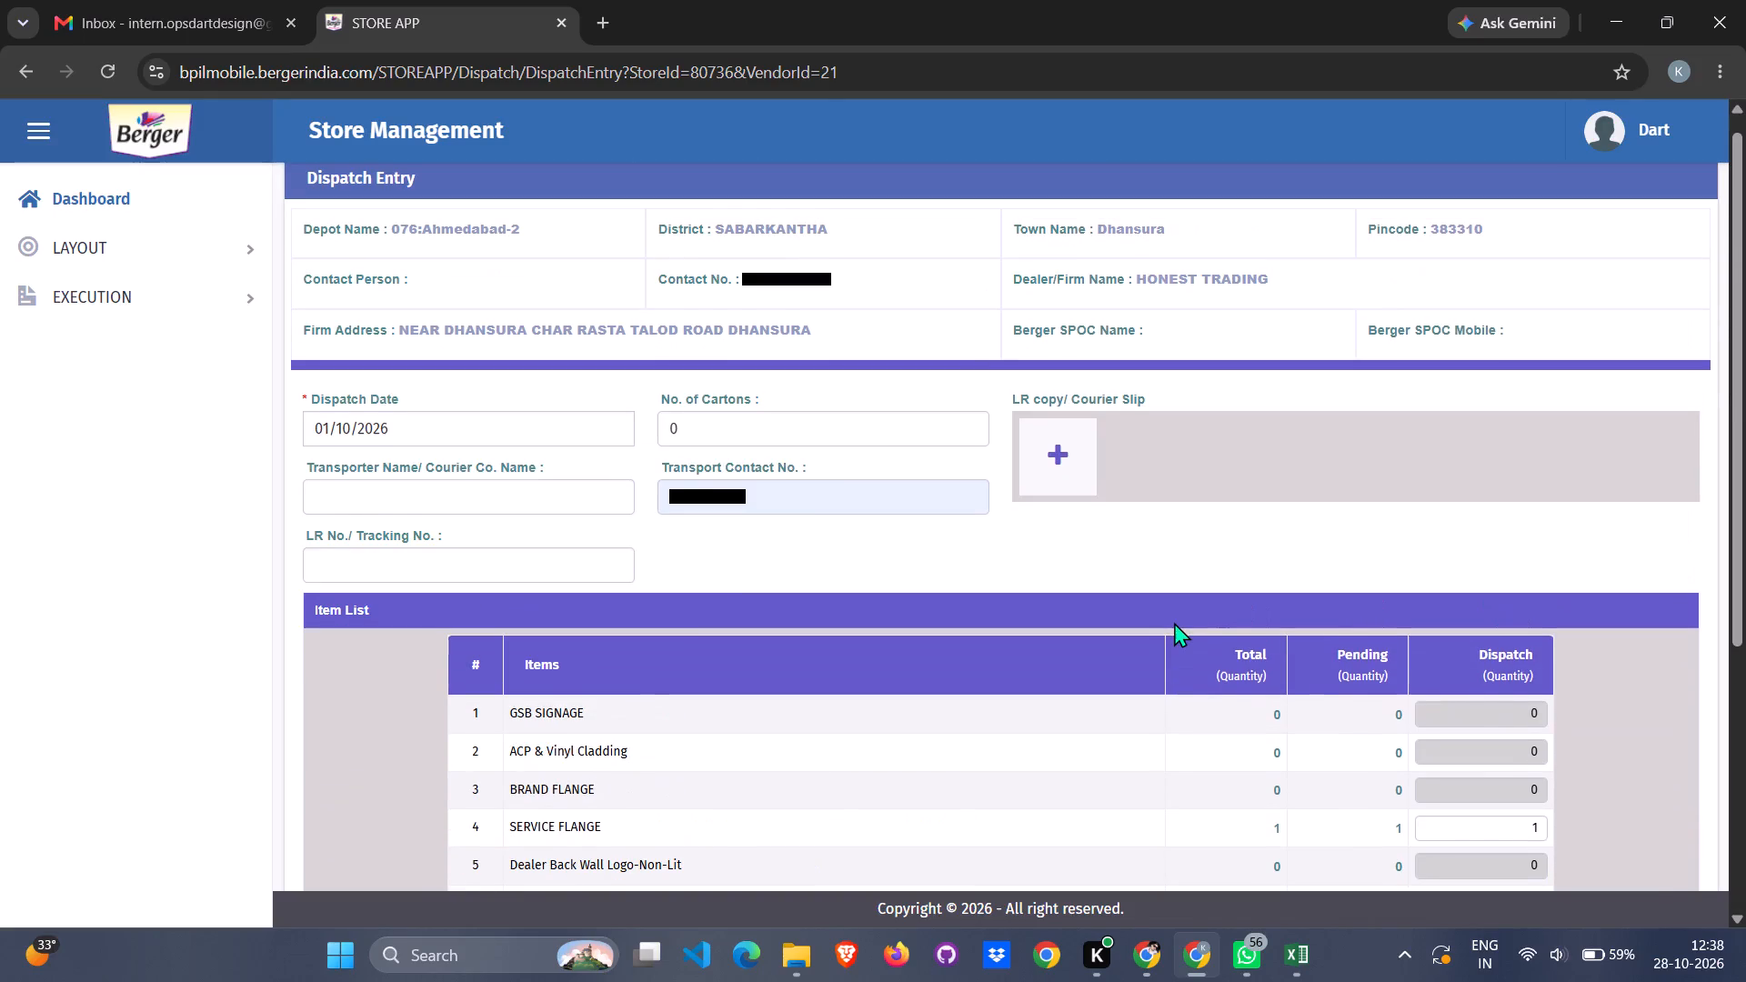
Submit HONEST TRADING's dispatch entry and dismiss the resulting dialog.
{"action": "scroll", "coordinate": [1174, 622], "scroll_direction": "down", "scroll_amount": 6}
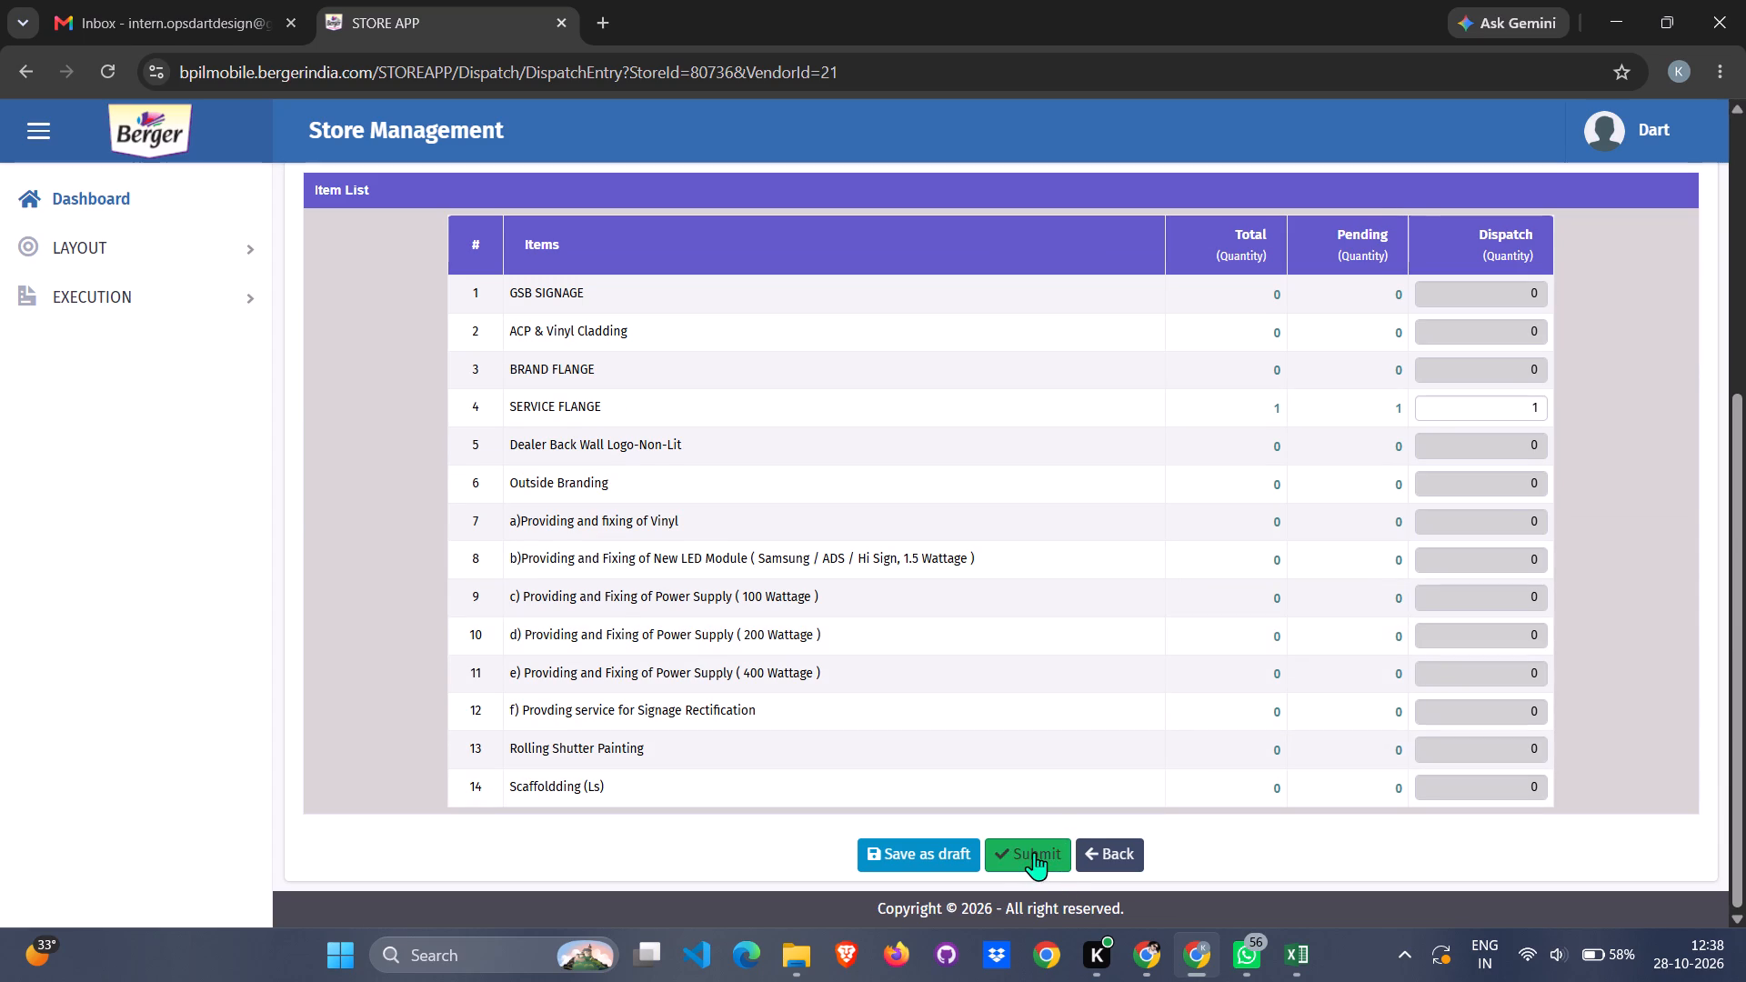
{"action": "left_click", "coordinate": [1034, 852]}
{"action": "left_click", "coordinate": [818, 626]}
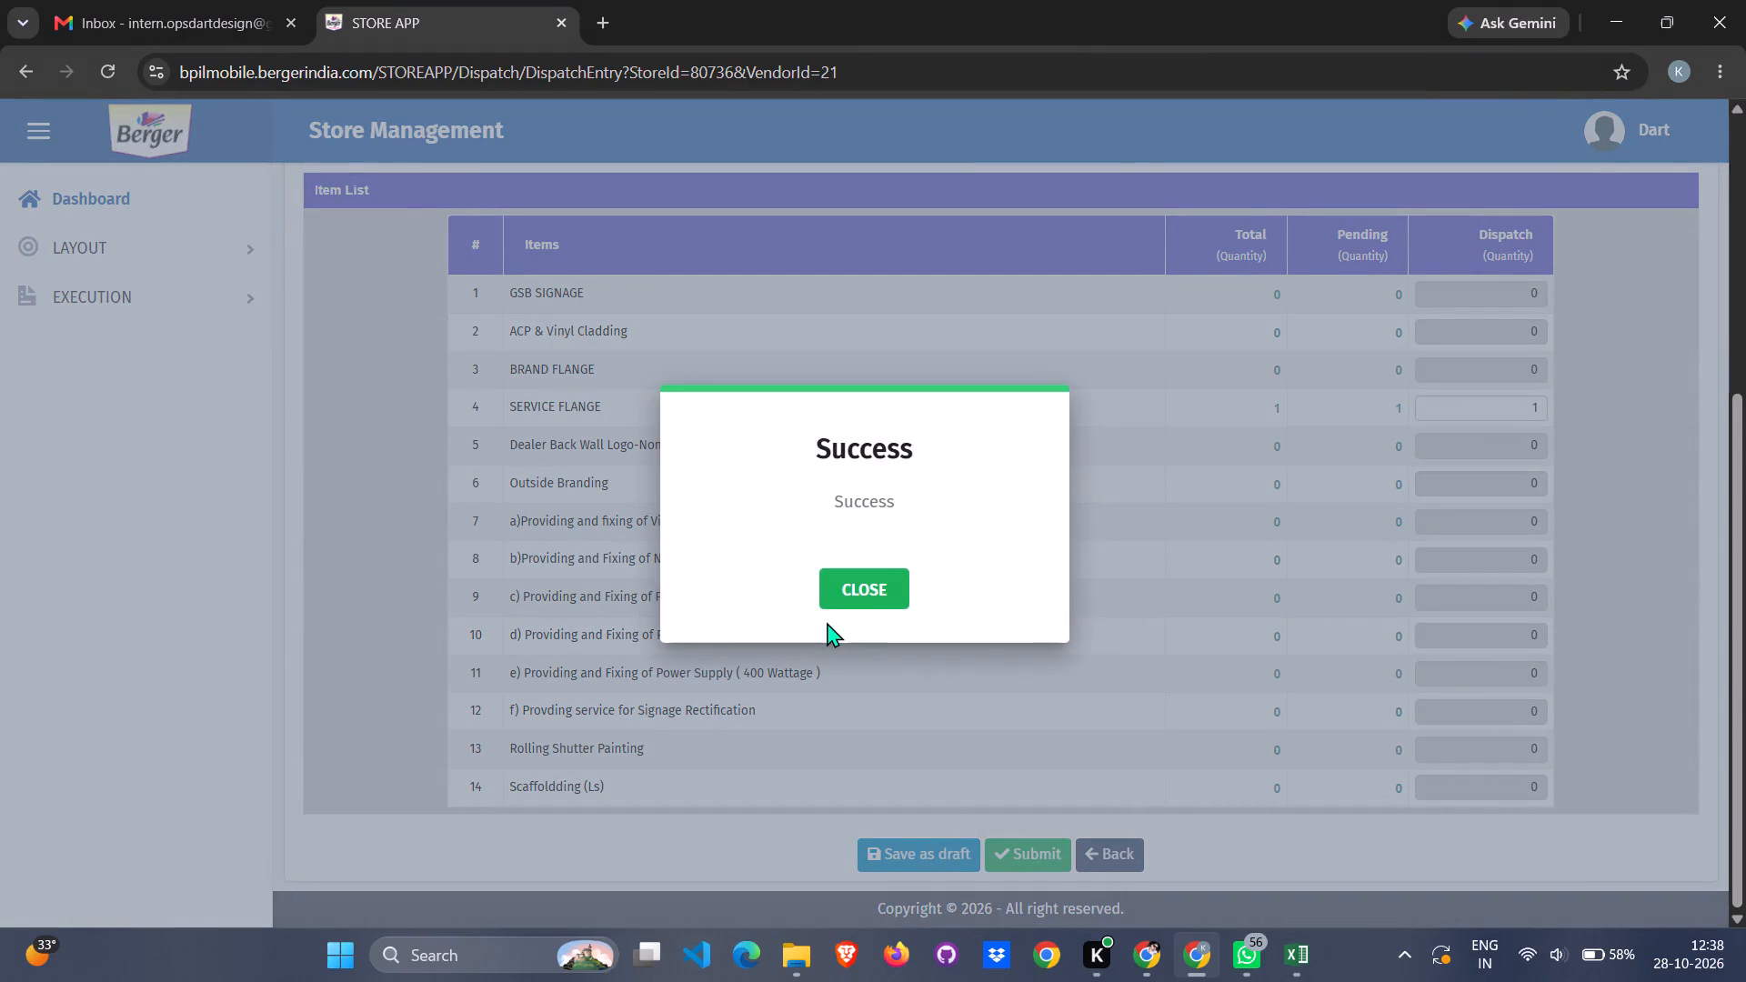
{"action": "left_click", "coordinate": [882, 592]}
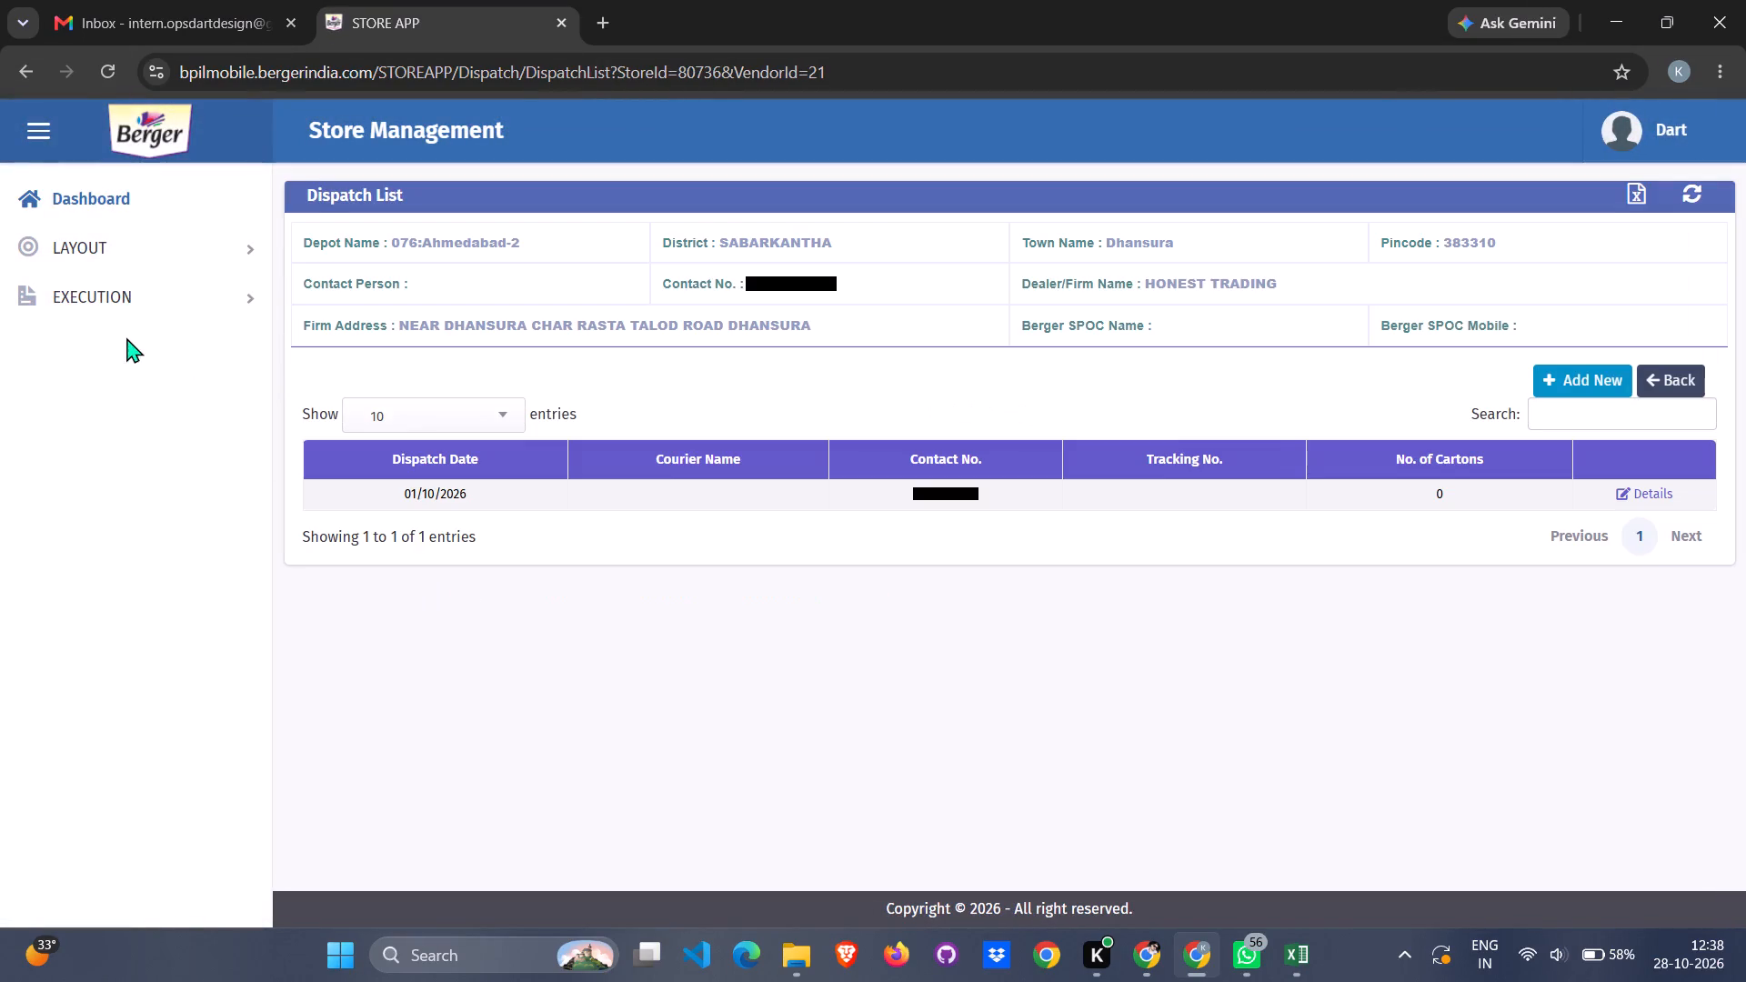
Open the store list for dispatch items under Execution.
{"action": "left_click", "coordinate": [112, 296]}
{"action": "left_click", "coordinate": [137, 330]}
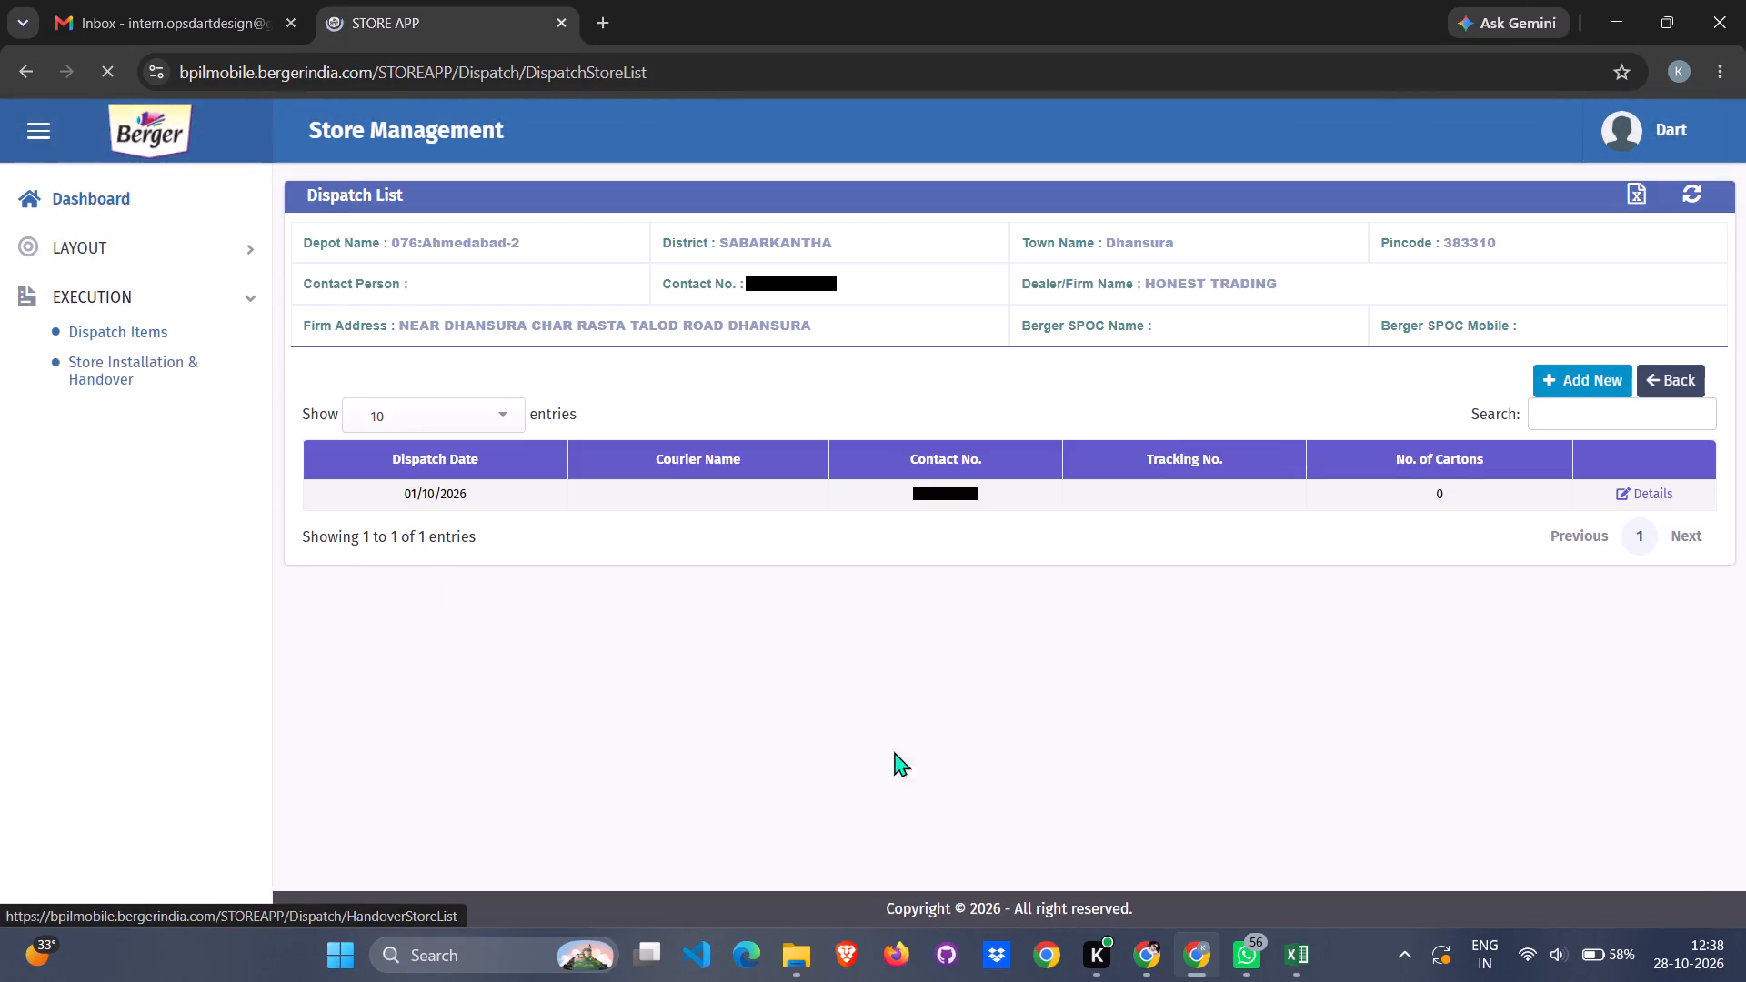
Switch to Excel and search the West Summary sheet's store name column for KULDEVI.
{"action": "left_click", "coordinate": [1294, 956]}
{"action": "scroll", "coordinate": [837, 633], "scroll_direction": "right", "scroll_amount": 12}
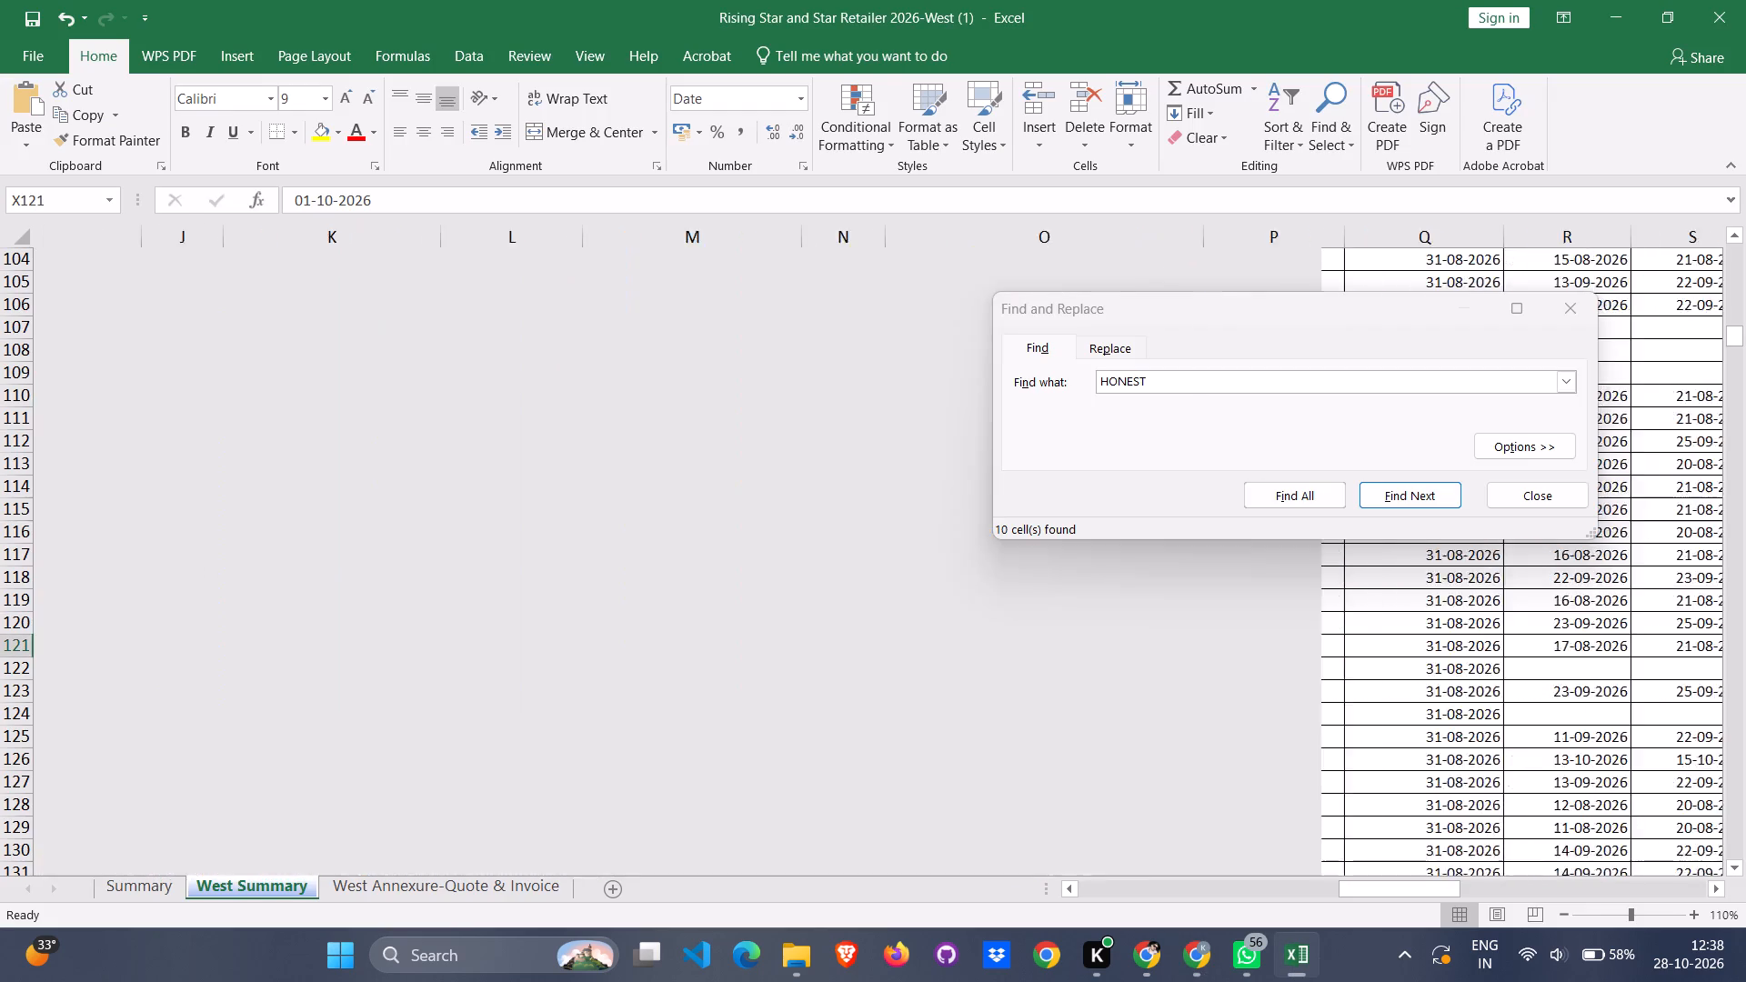
{"action": "left_click", "coordinate": [842, 241]}
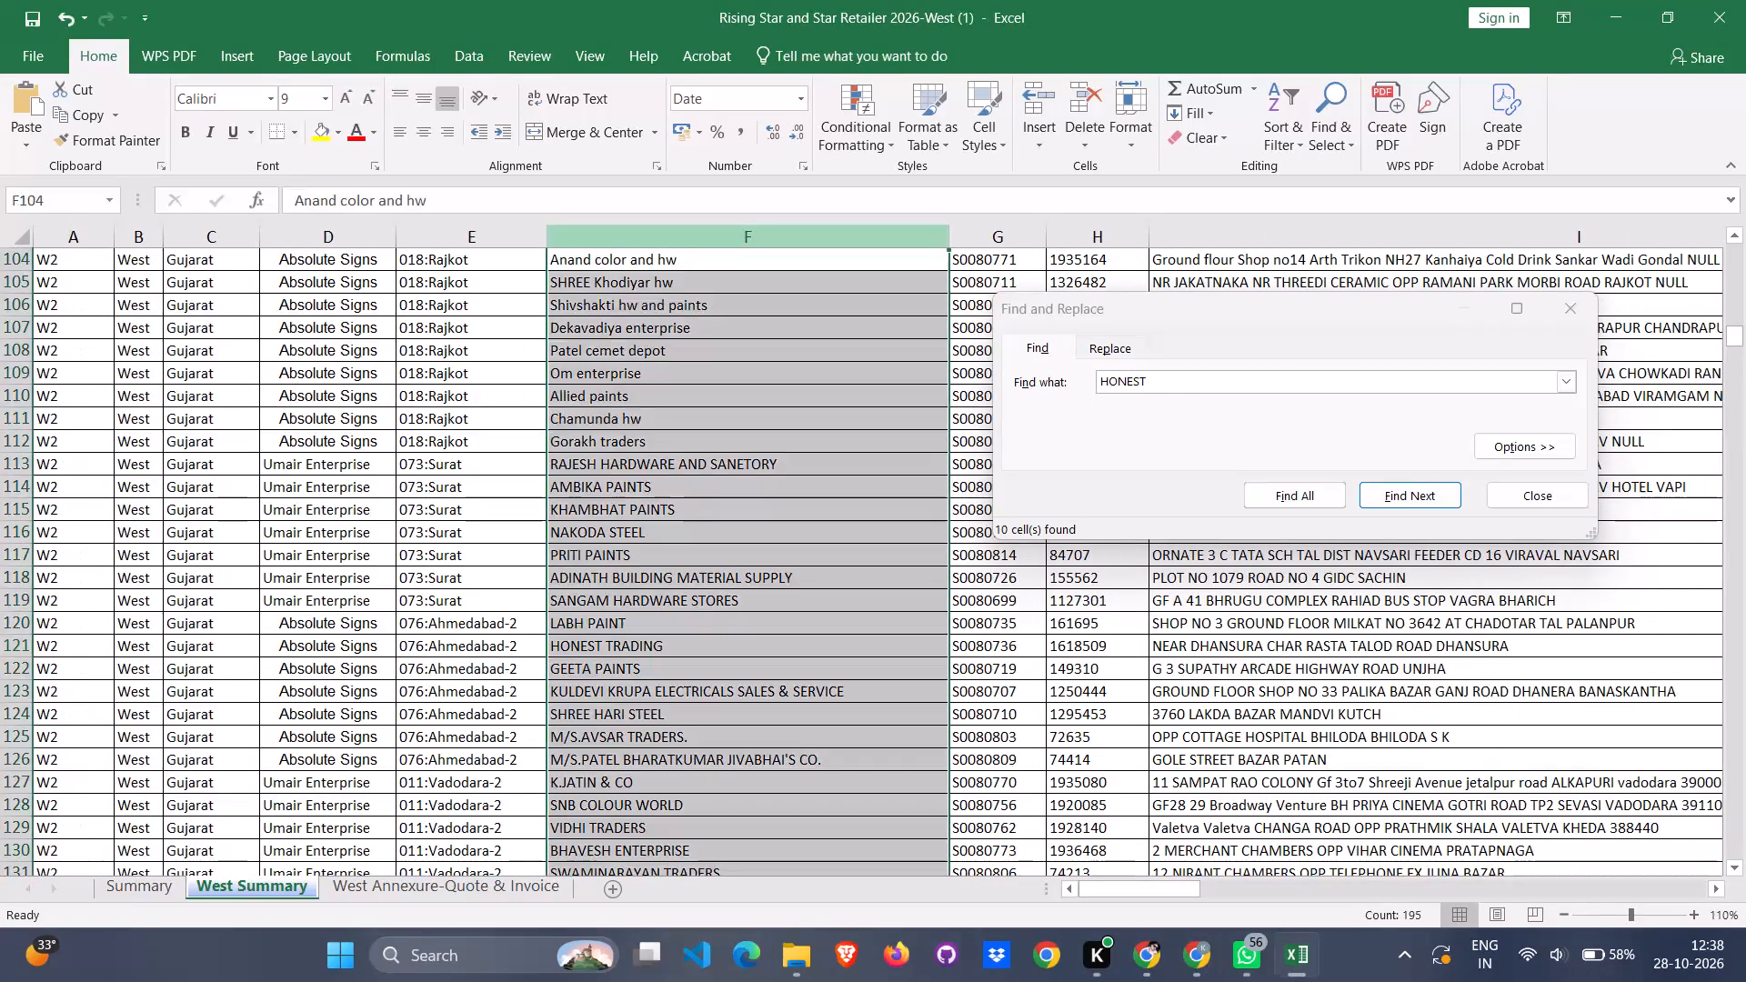
{"action": "left_click", "coordinate": [1247, 379]}
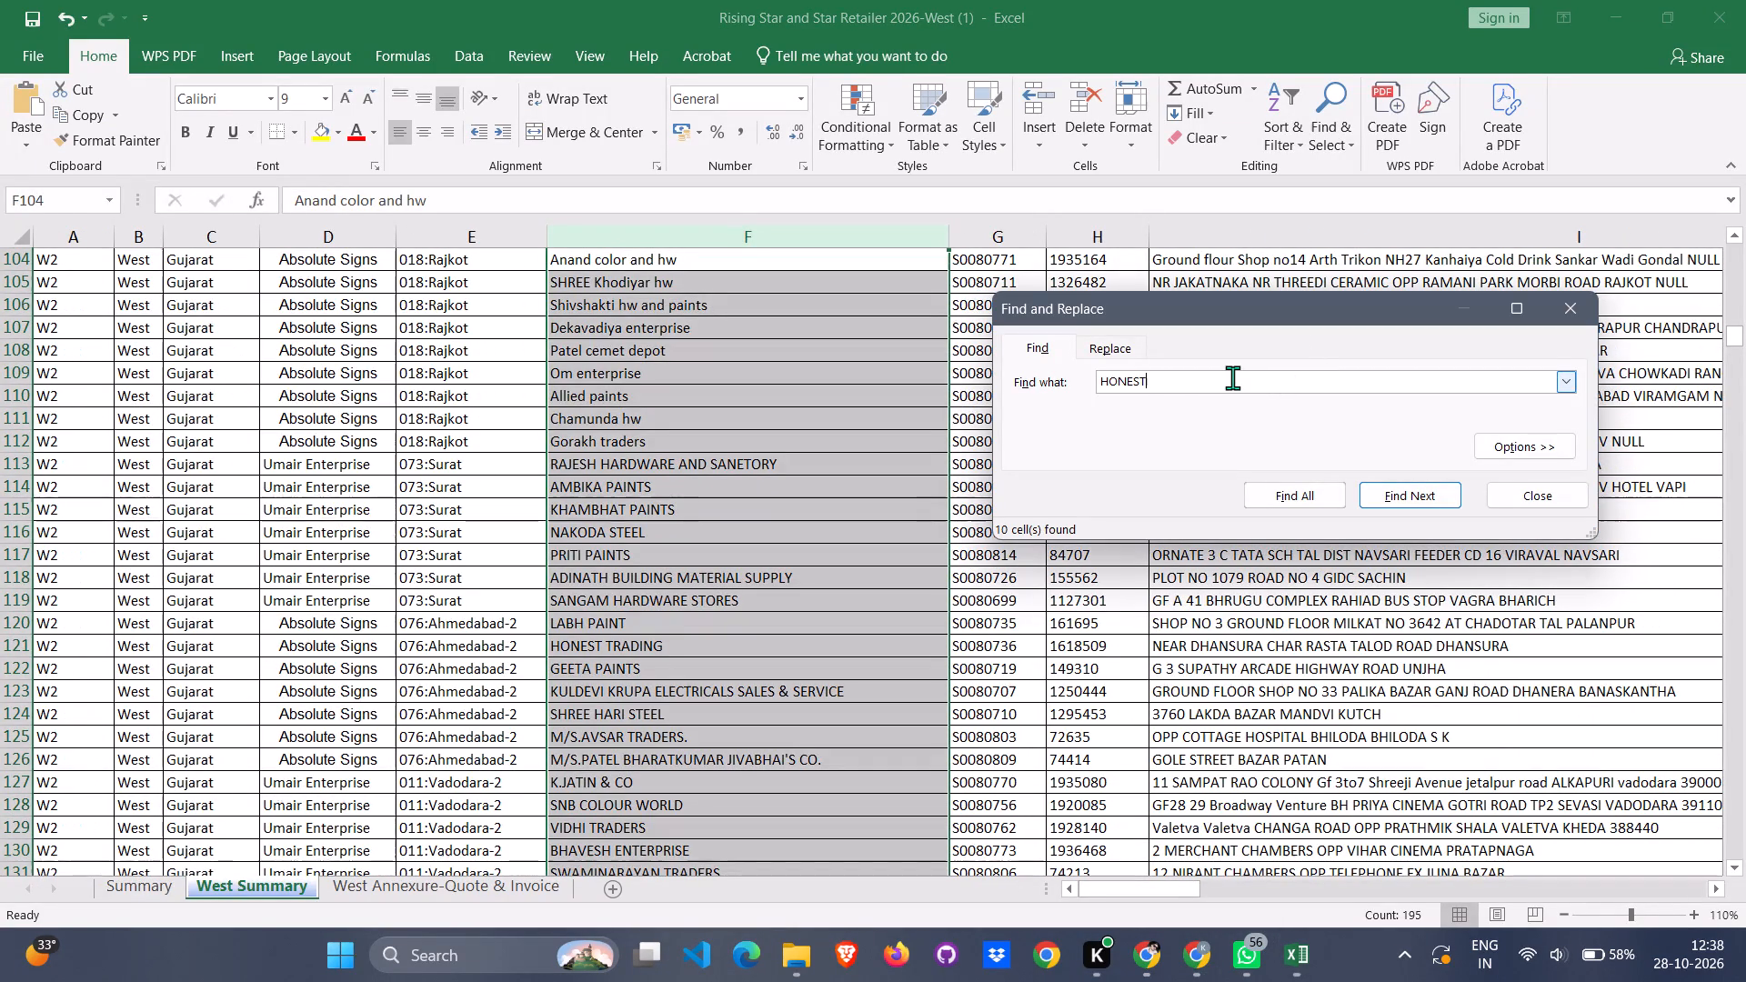
{"action": "key", "text": "BackSpace"}
{"action": "key", "text": "BackSpace"}
{"action": "key", "text": "BackSpace"}
{"action": "key", "text": "BackSpace"}
{"action": "key", "text": "BackSpace"}
{"action": "key", "text": "BackSpace"}
{"action": "key", "text": "BackSpace"}
{"action": "key", "text": "BackSpace"}
{"action": "key", "text": "BackSpace"}
{"action": "key", "text": "BackSpace"}
{"action": "key", "text": "BackSpace"}
{"action": "type", "text": "KULDAVI"}
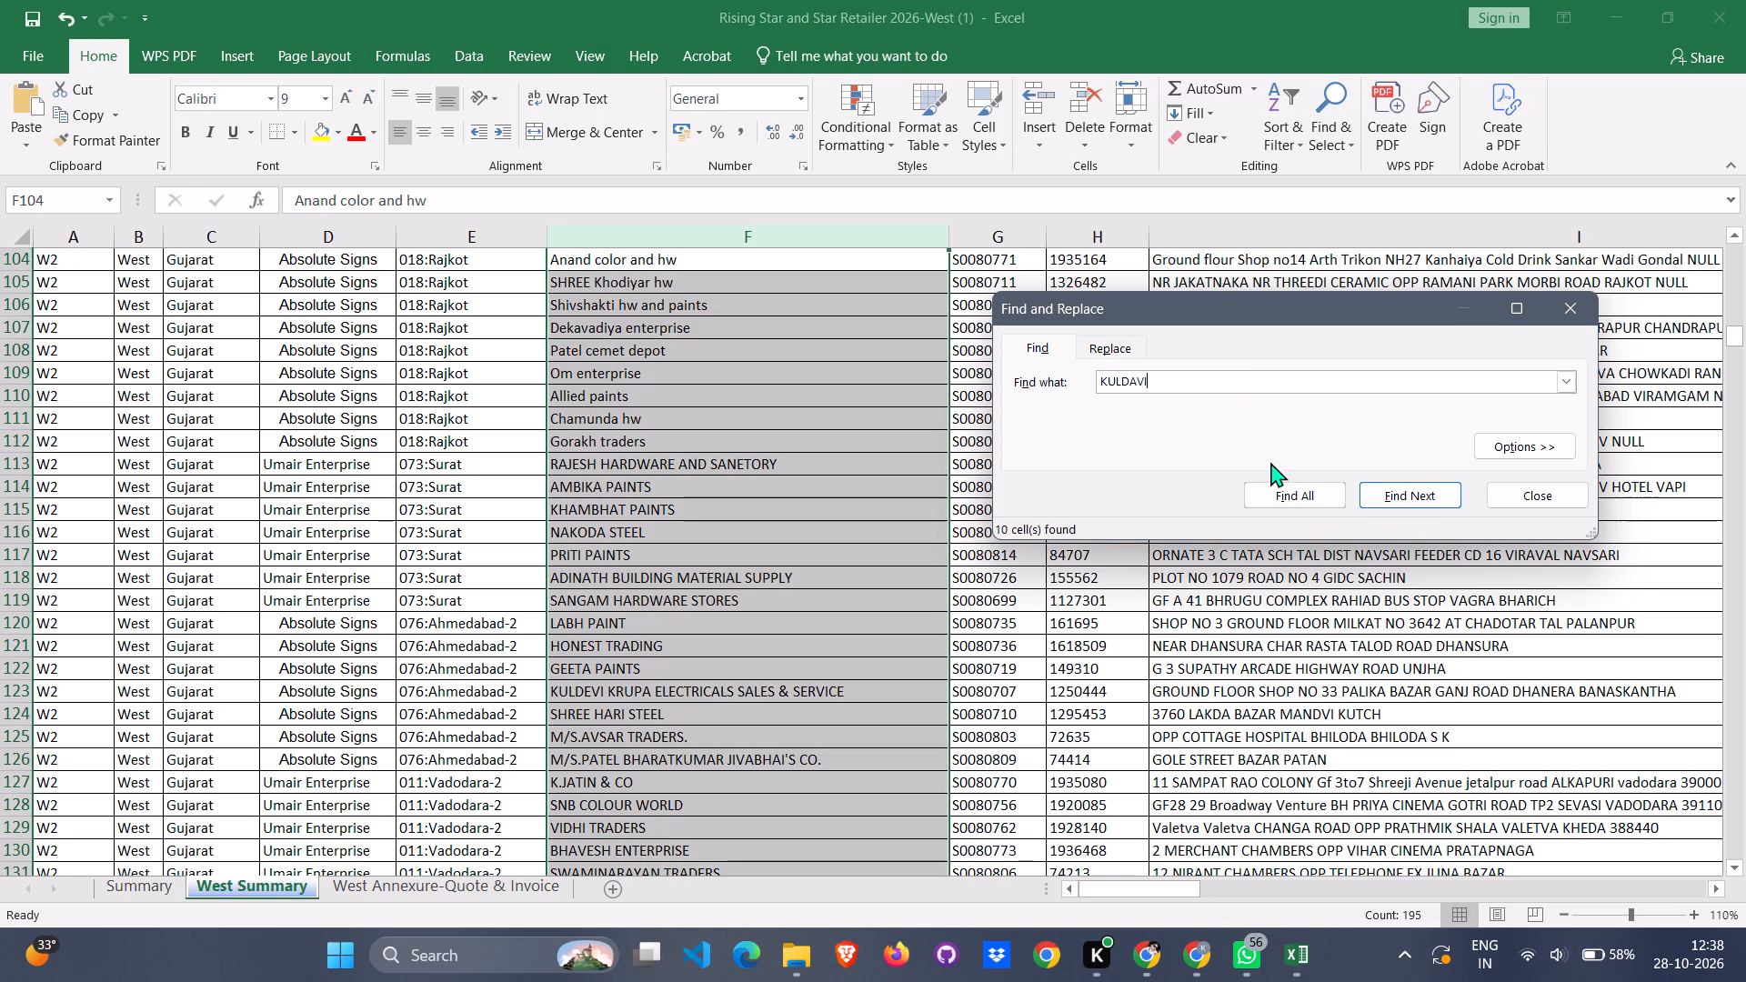
{"action": "key", "text": "BackSpace"}
{"action": "key", "text": "BackSpace"}
{"action": "key", "text": "BackSpace"}
{"action": "type", "text": "EVI"}
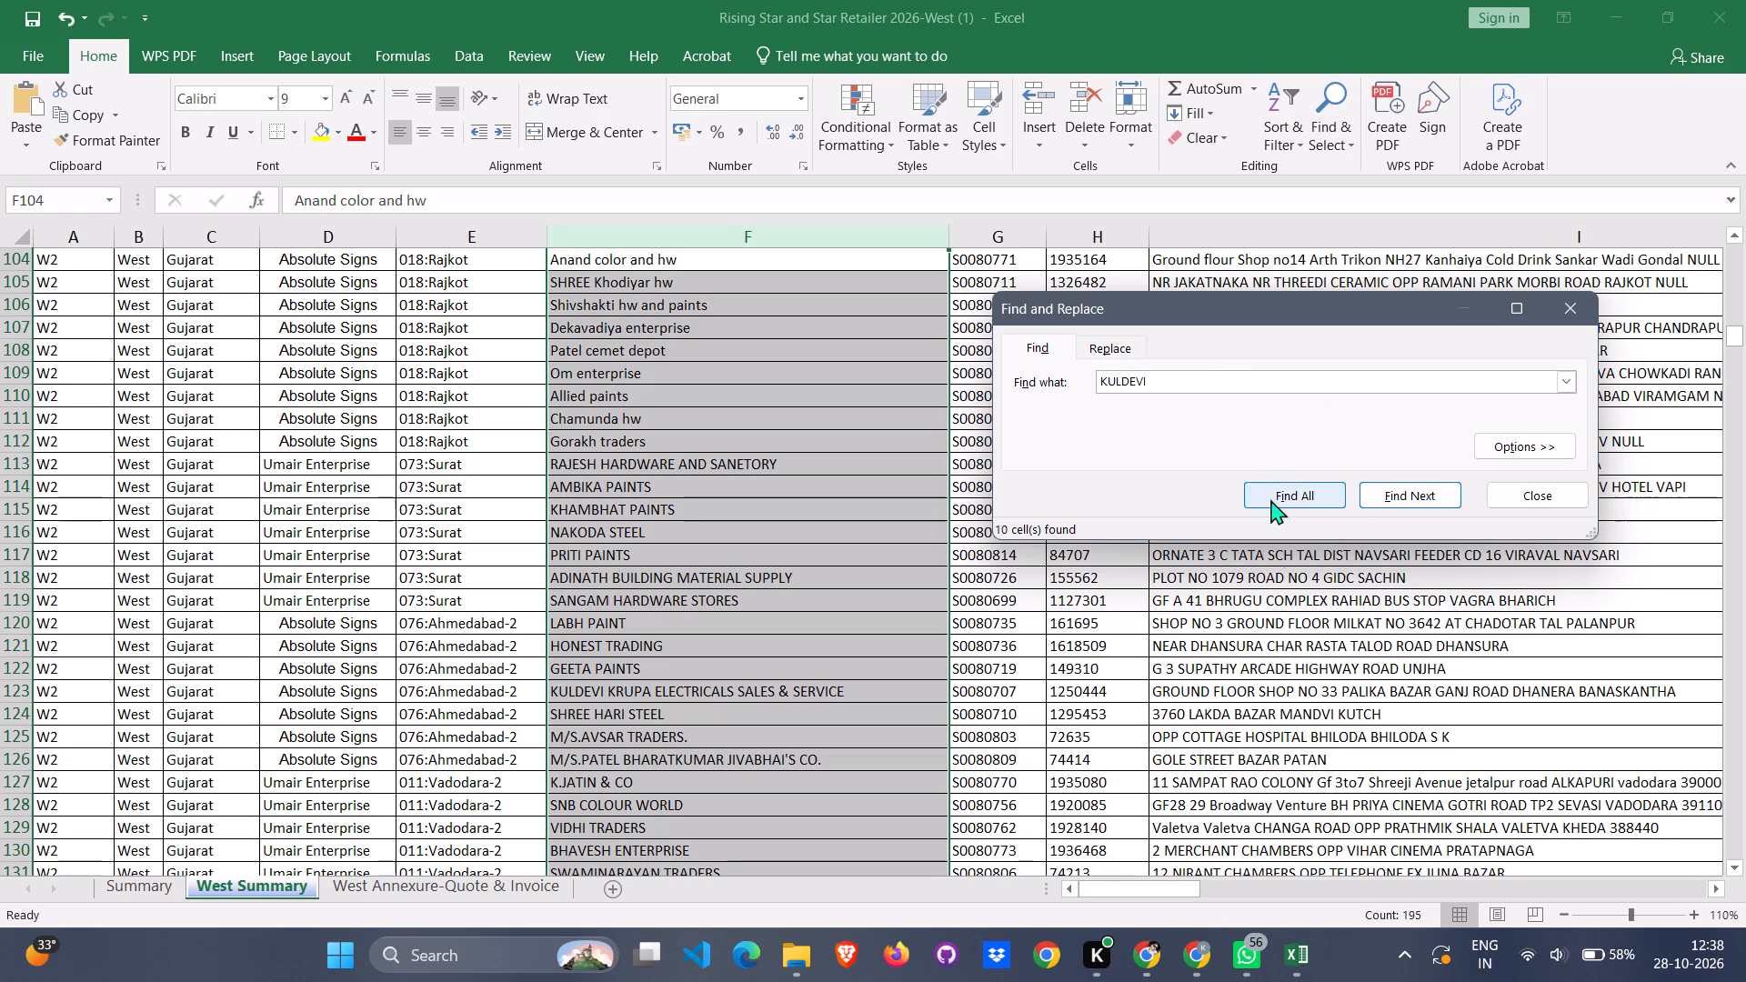
{"action": "left_click", "coordinate": [1420, 494]}
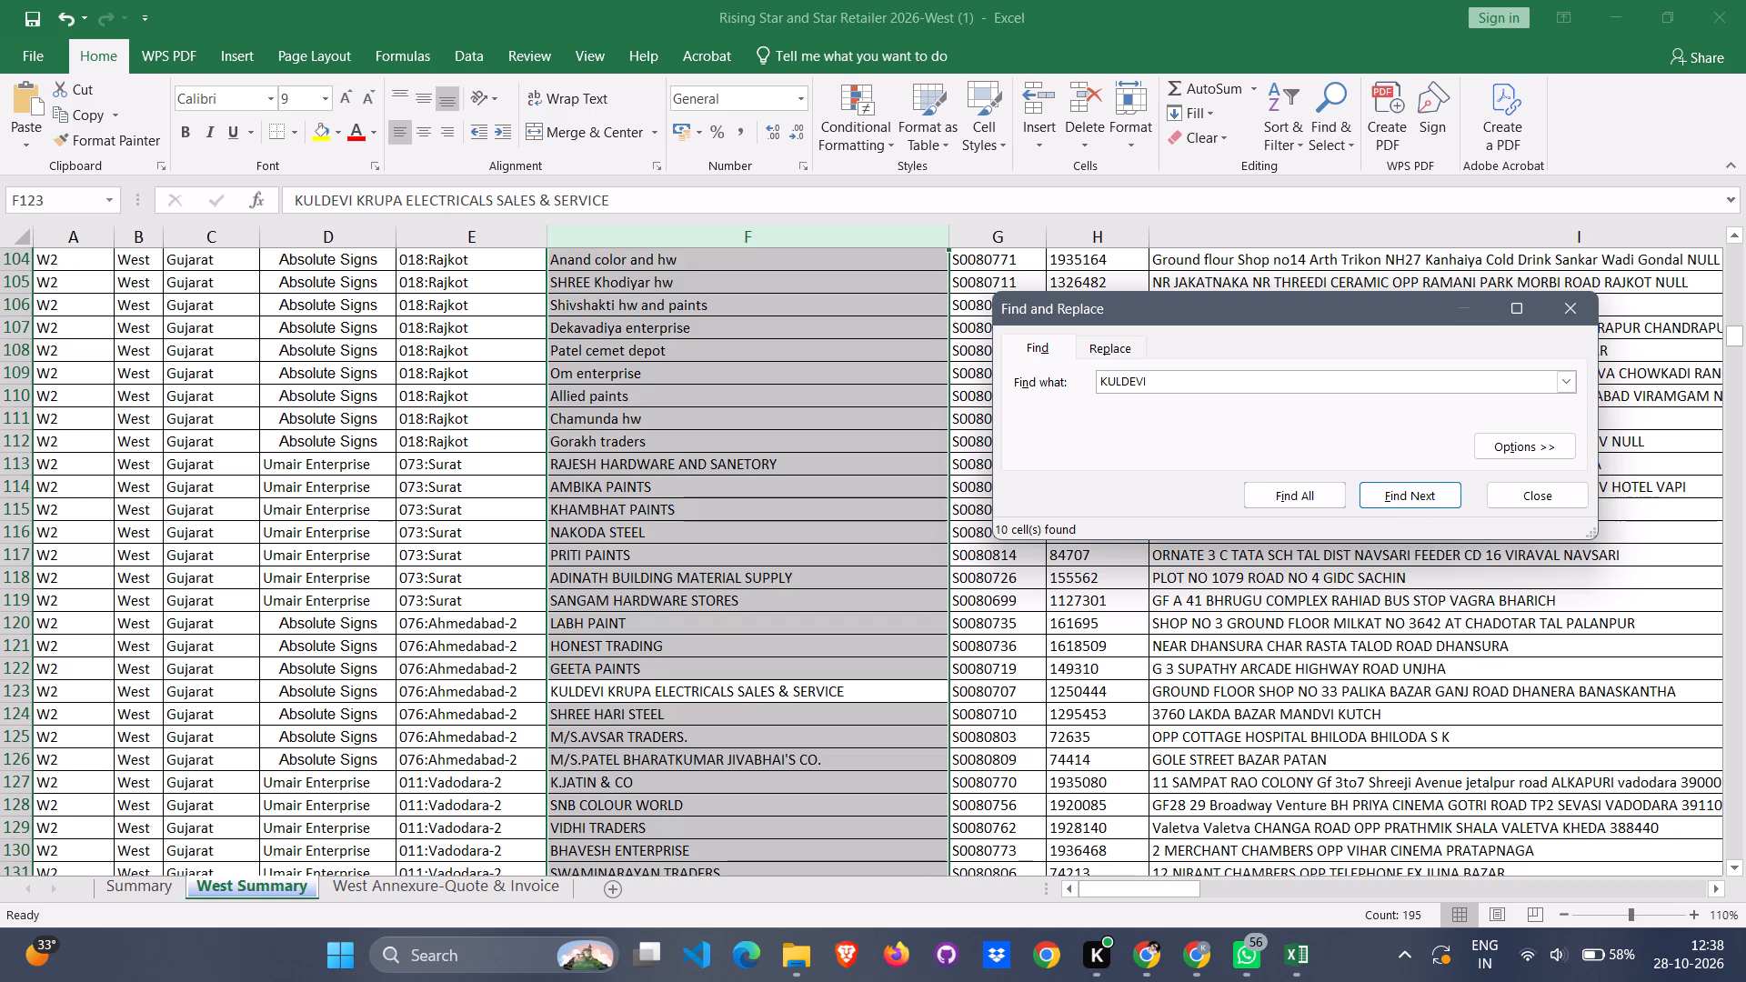
Copy KULDEVI KRUPA ELECTRICALS SALES & SERVICE's code S0080707 from West Summary and search the store app's dispatch store list for it.
{"action": "left_click", "coordinate": [729, 691]}
{"action": "left_click", "coordinate": [982, 692]}
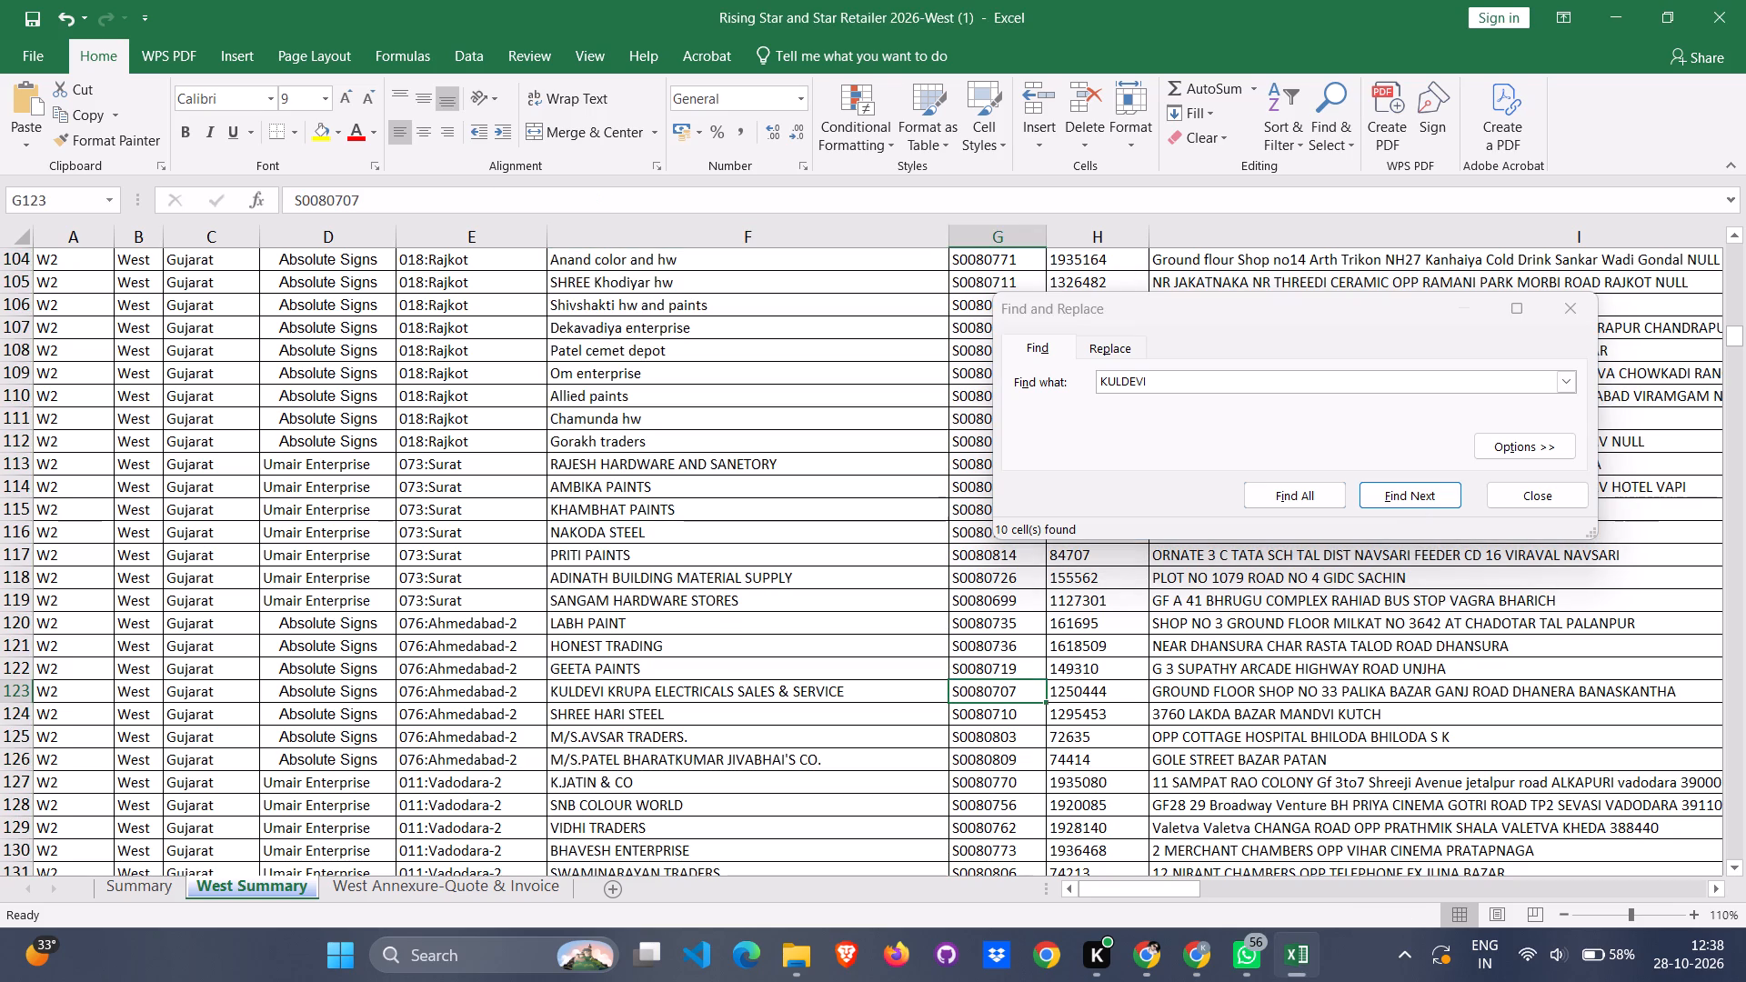
{"action": "key", "text": "ctrl+c"}
{"action": "left_click", "coordinate": [1195, 950]}
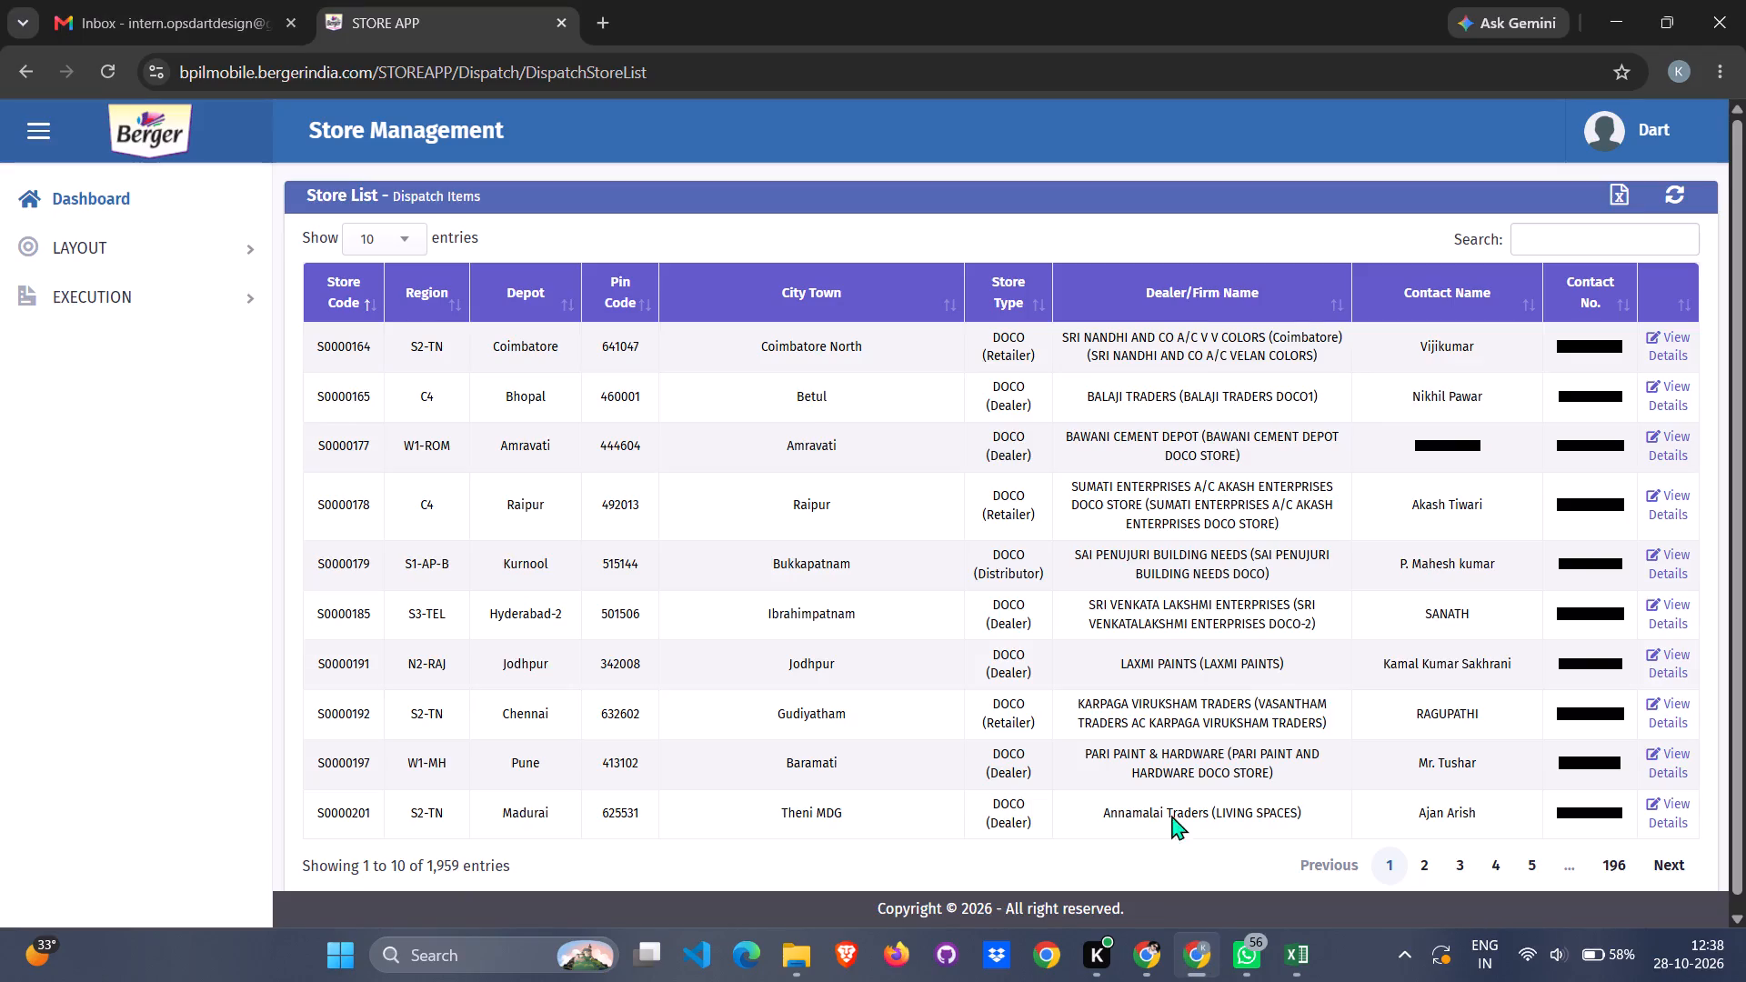
{"action": "left_click", "coordinate": [1593, 242]}
{"action": "key", "text": "ctrl+v"}
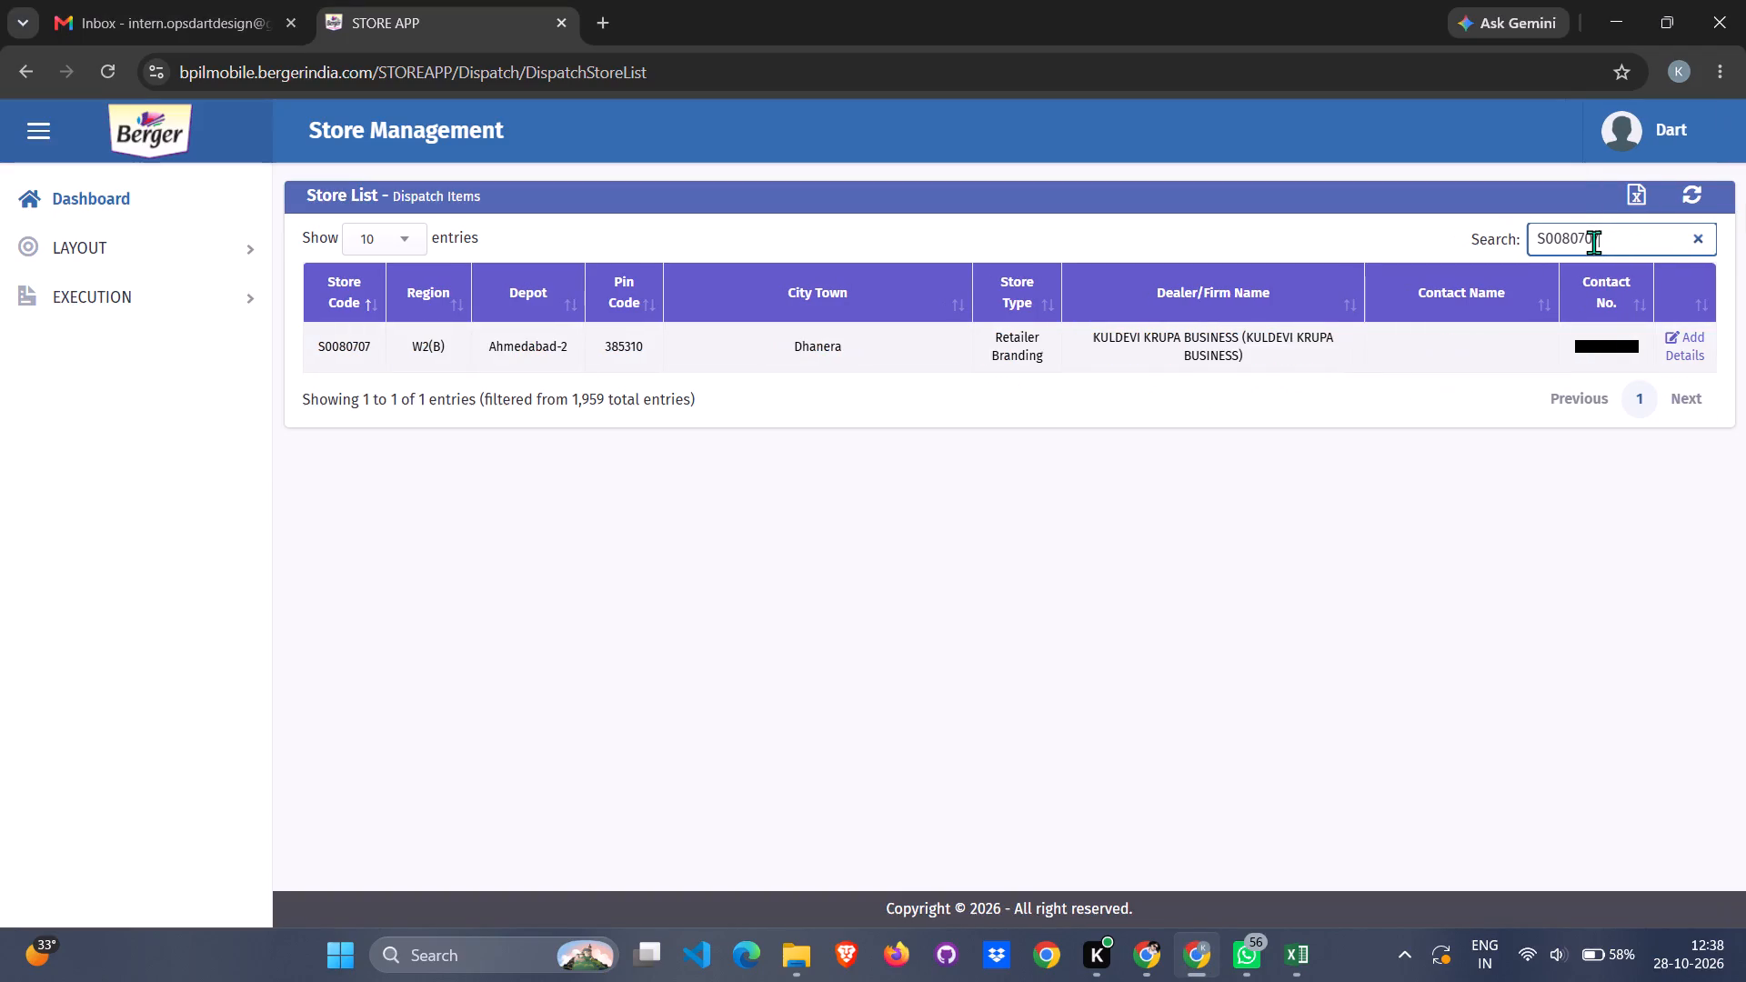
Start a new dispatch entry for store S0080707, KULDEVI KRUPA BUSINESS.
{"action": "left_click", "coordinate": [1701, 356]}
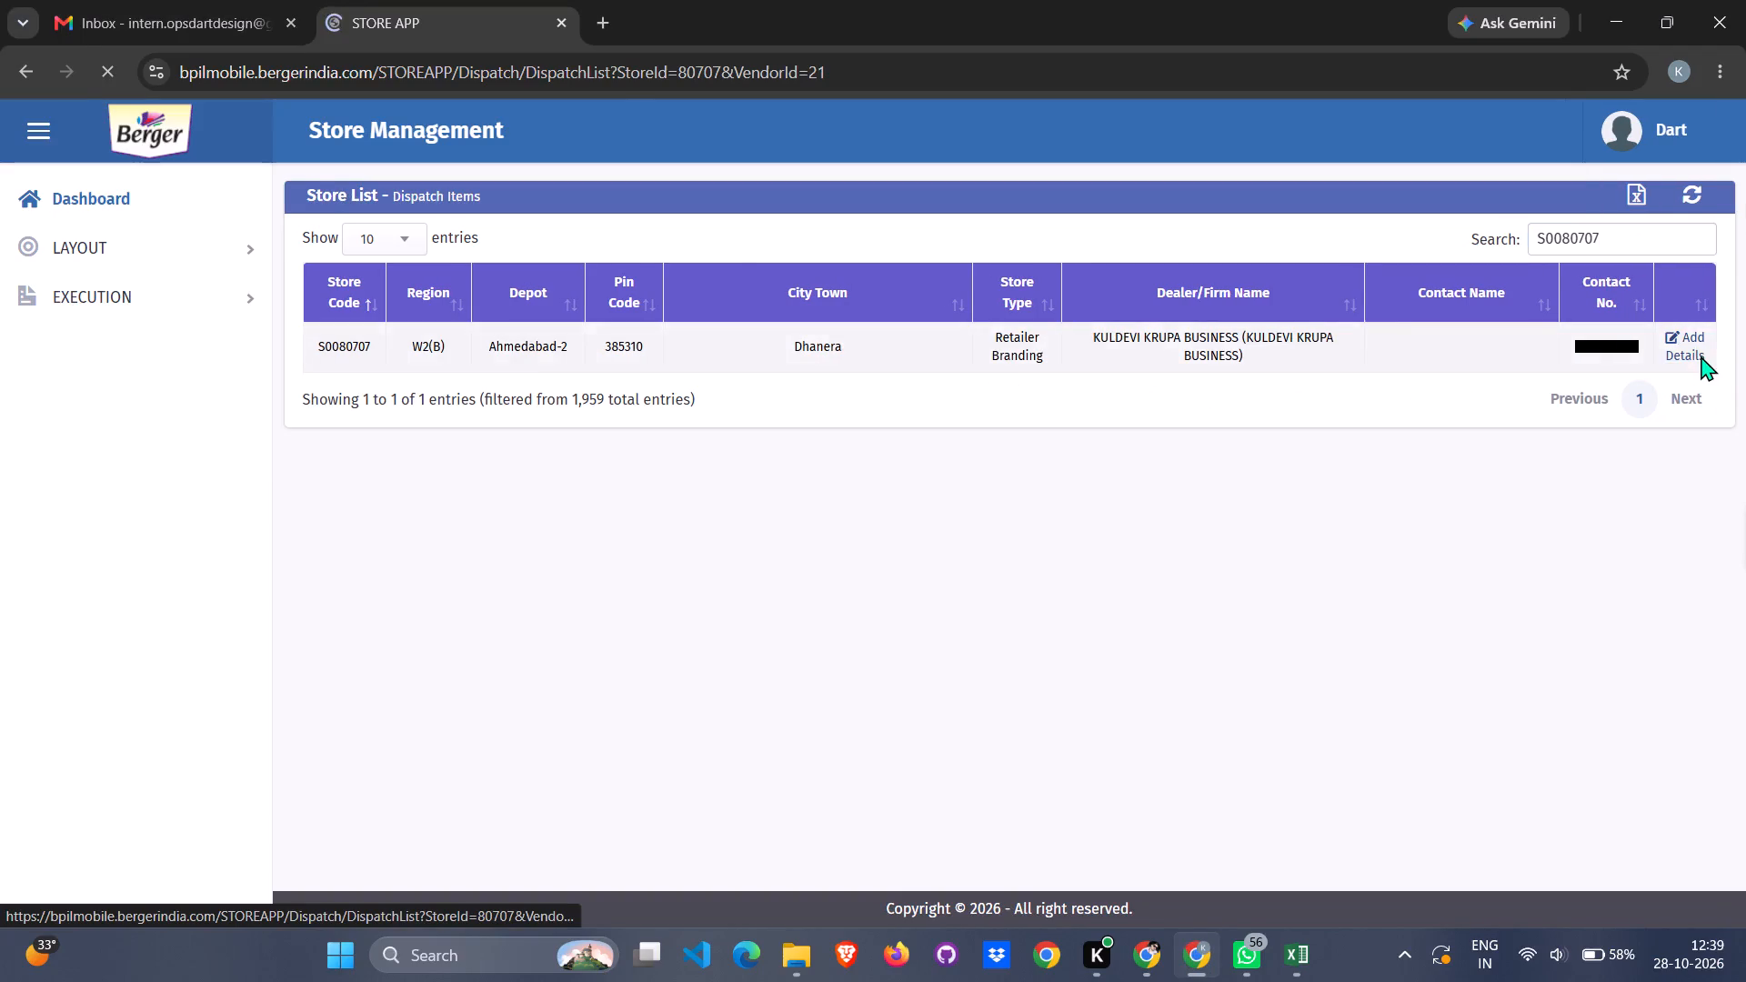
{"action": "left_click", "coordinate": [1582, 381]}
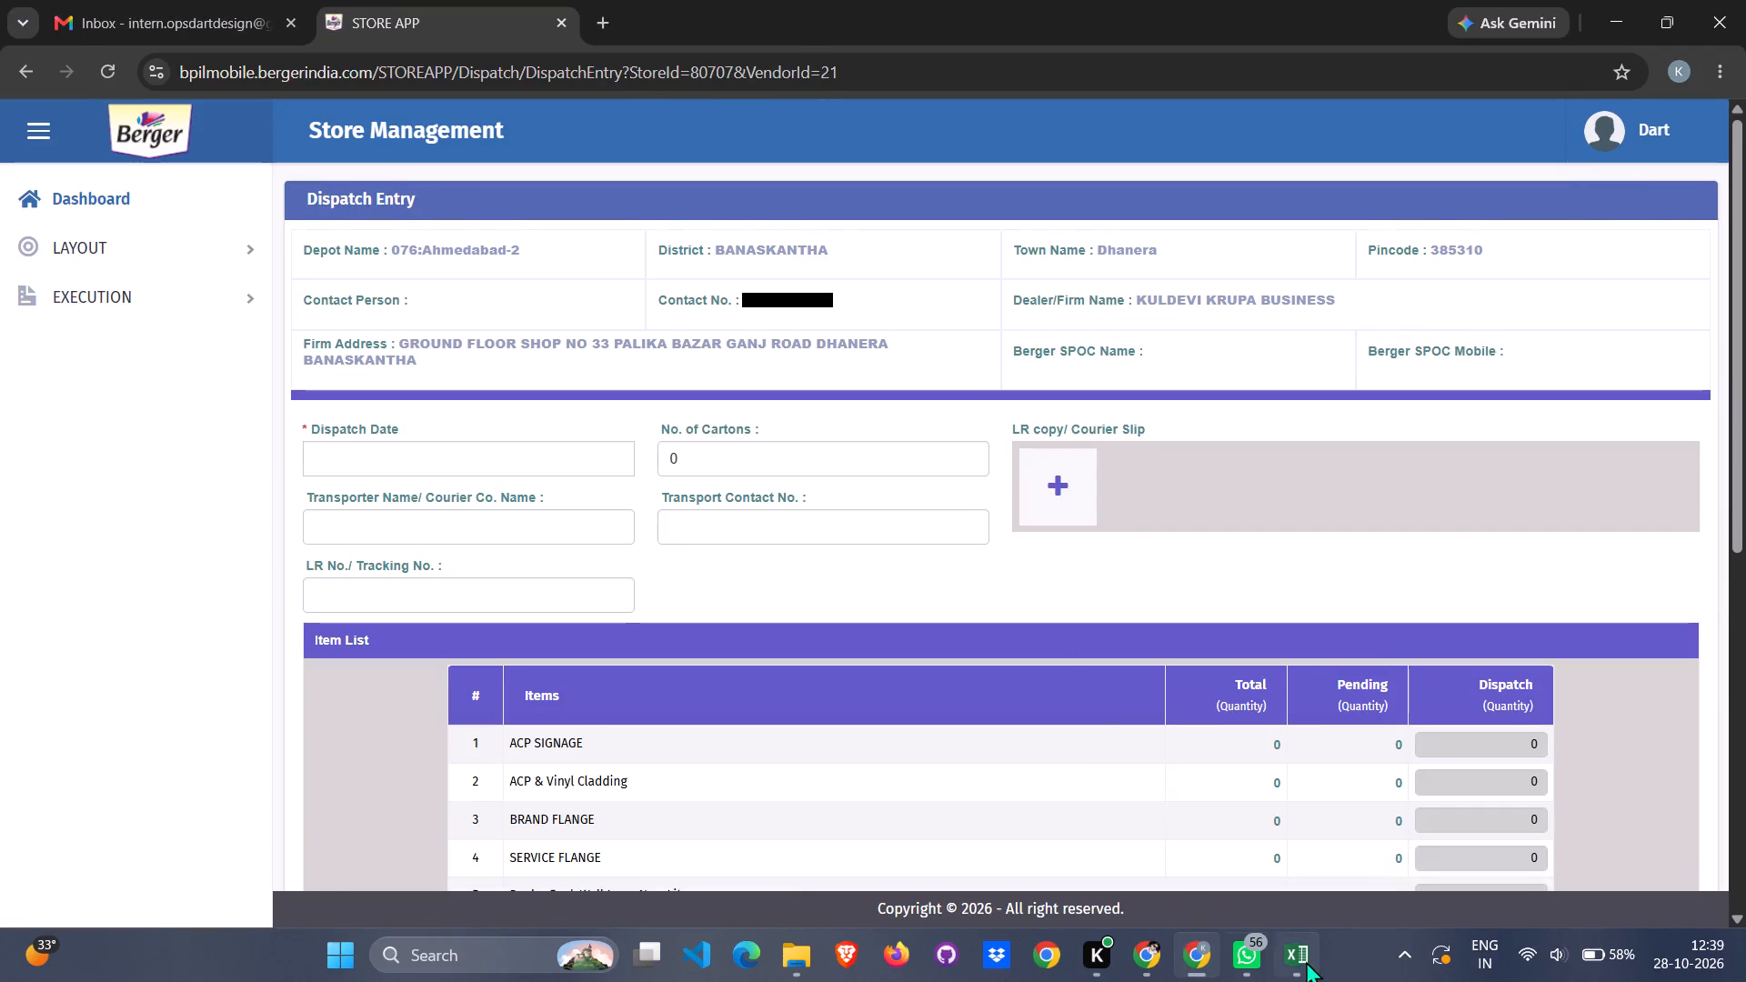
Copy the 04-10-2026 date from KULDEVI KRUPA's West Summary row in Excel into the store app's Dispatch Date field.
{"action": "left_click", "coordinate": [1306, 961]}
{"action": "left_click", "coordinate": [1299, 953]}
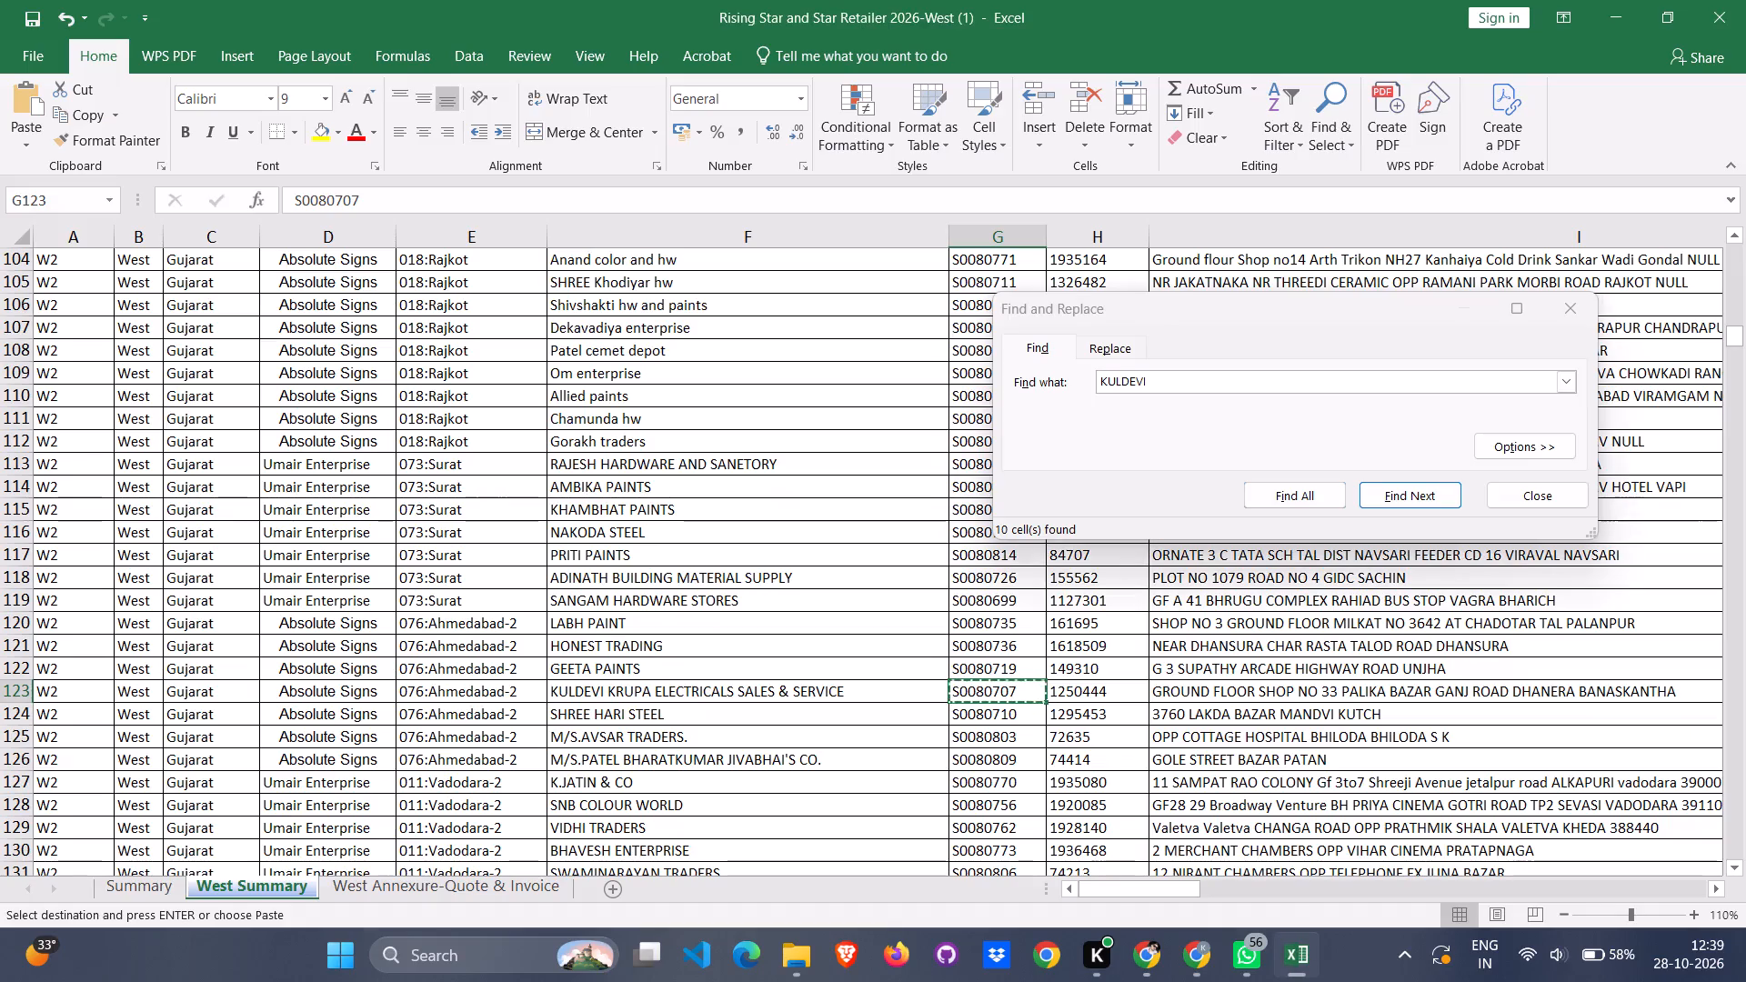
{"action": "left_click", "coordinate": [15, 692]}
{"action": "scroll", "coordinate": [284, 795], "scroll_direction": "left", "scroll_amount": 12}
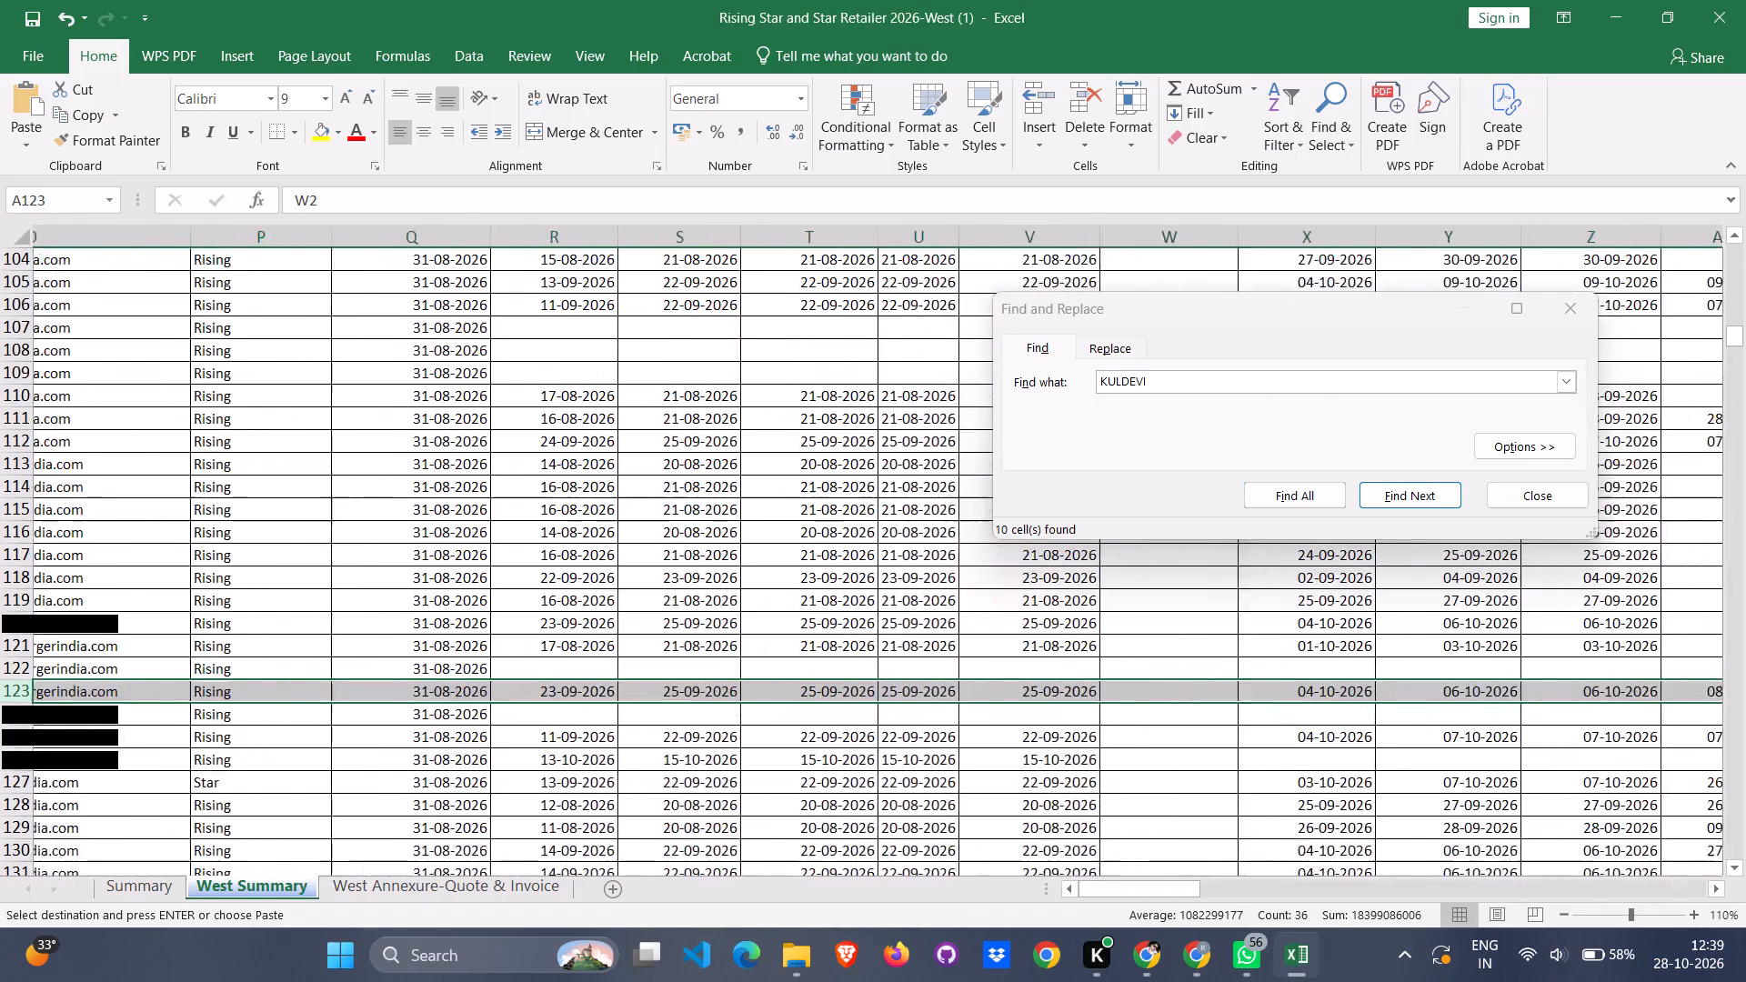
{"action": "scroll", "coordinate": [303, 784], "scroll_direction": "left", "scroll_amount": 3}
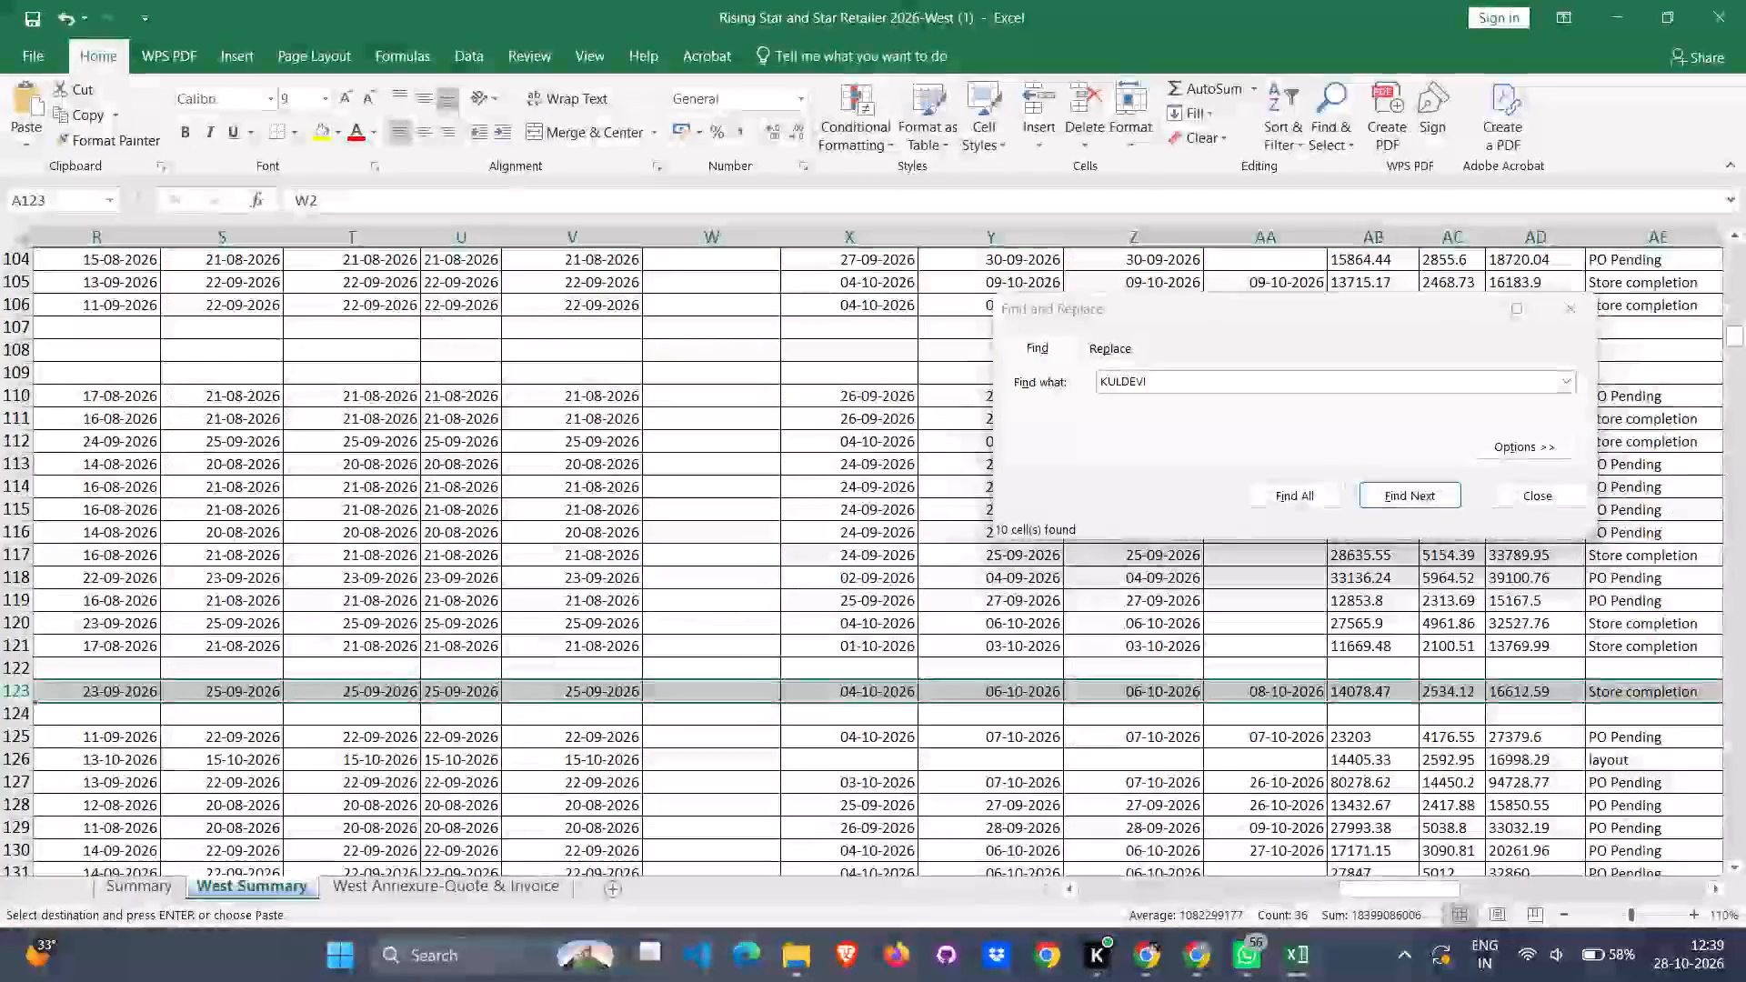
{"action": "left_click", "coordinate": [890, 692]}
{"action": "key", "text": "ctrl+c"}
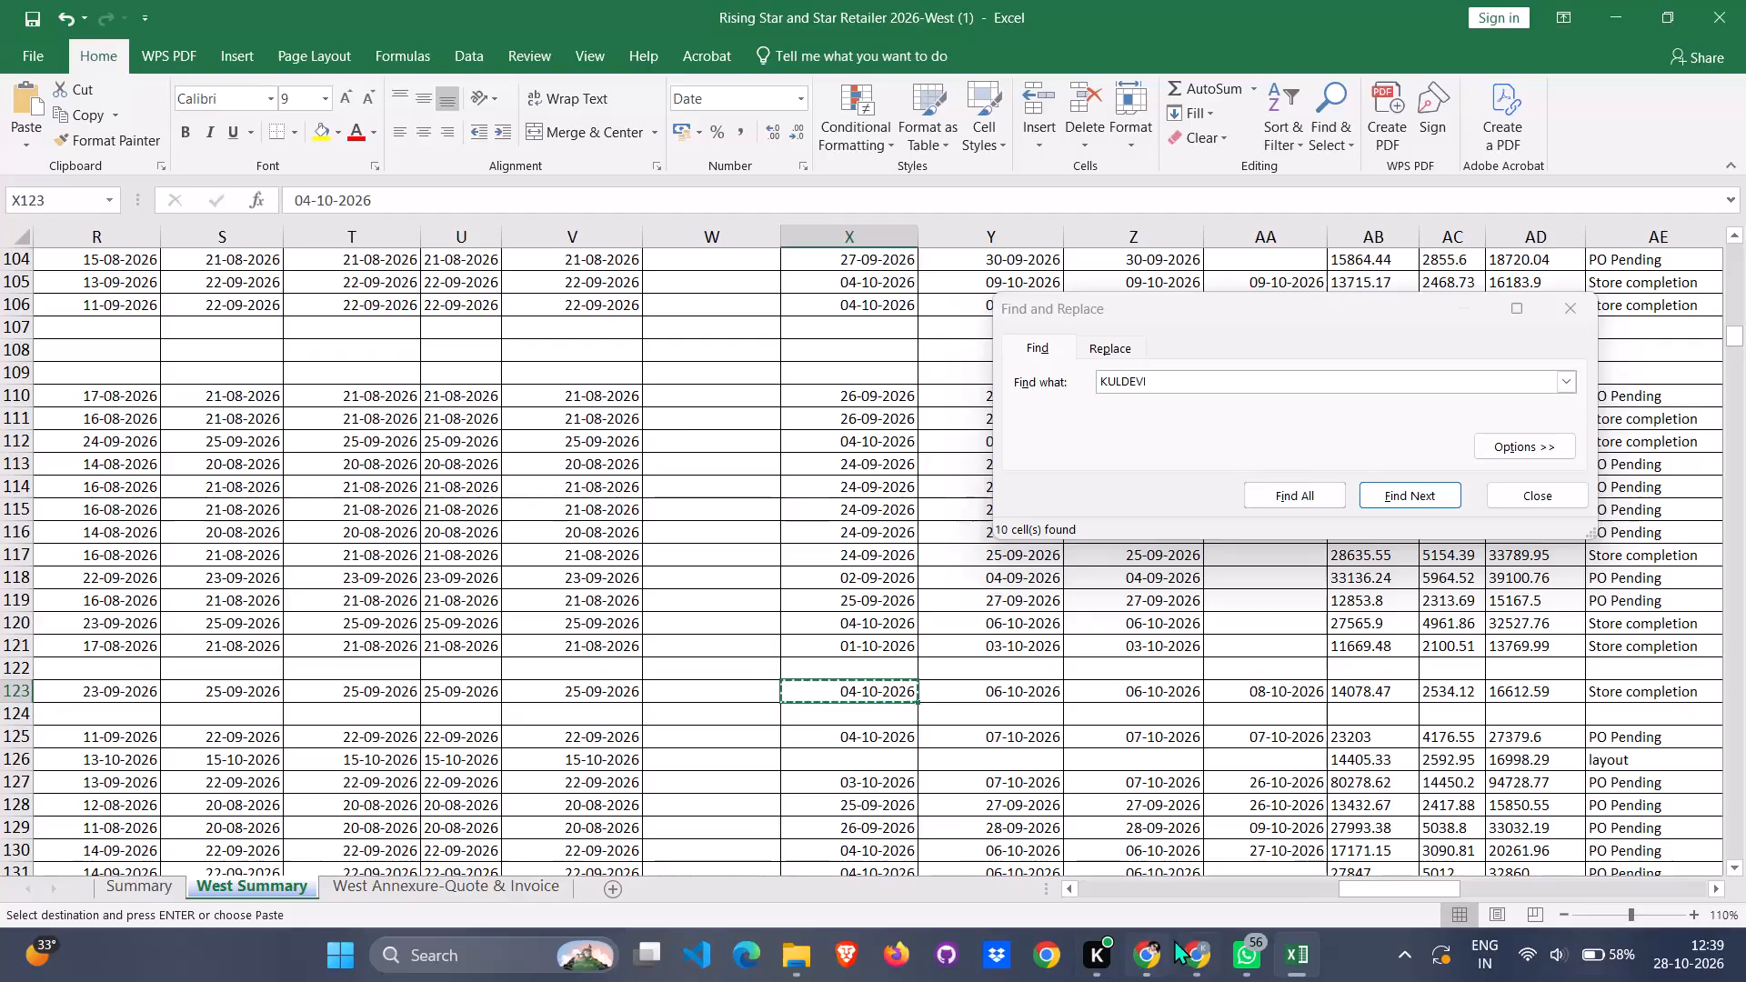
{"action": "left_click", "coordinate": [1186, 951]}
{"action": "left_click", "coordinate": [431, 451]}
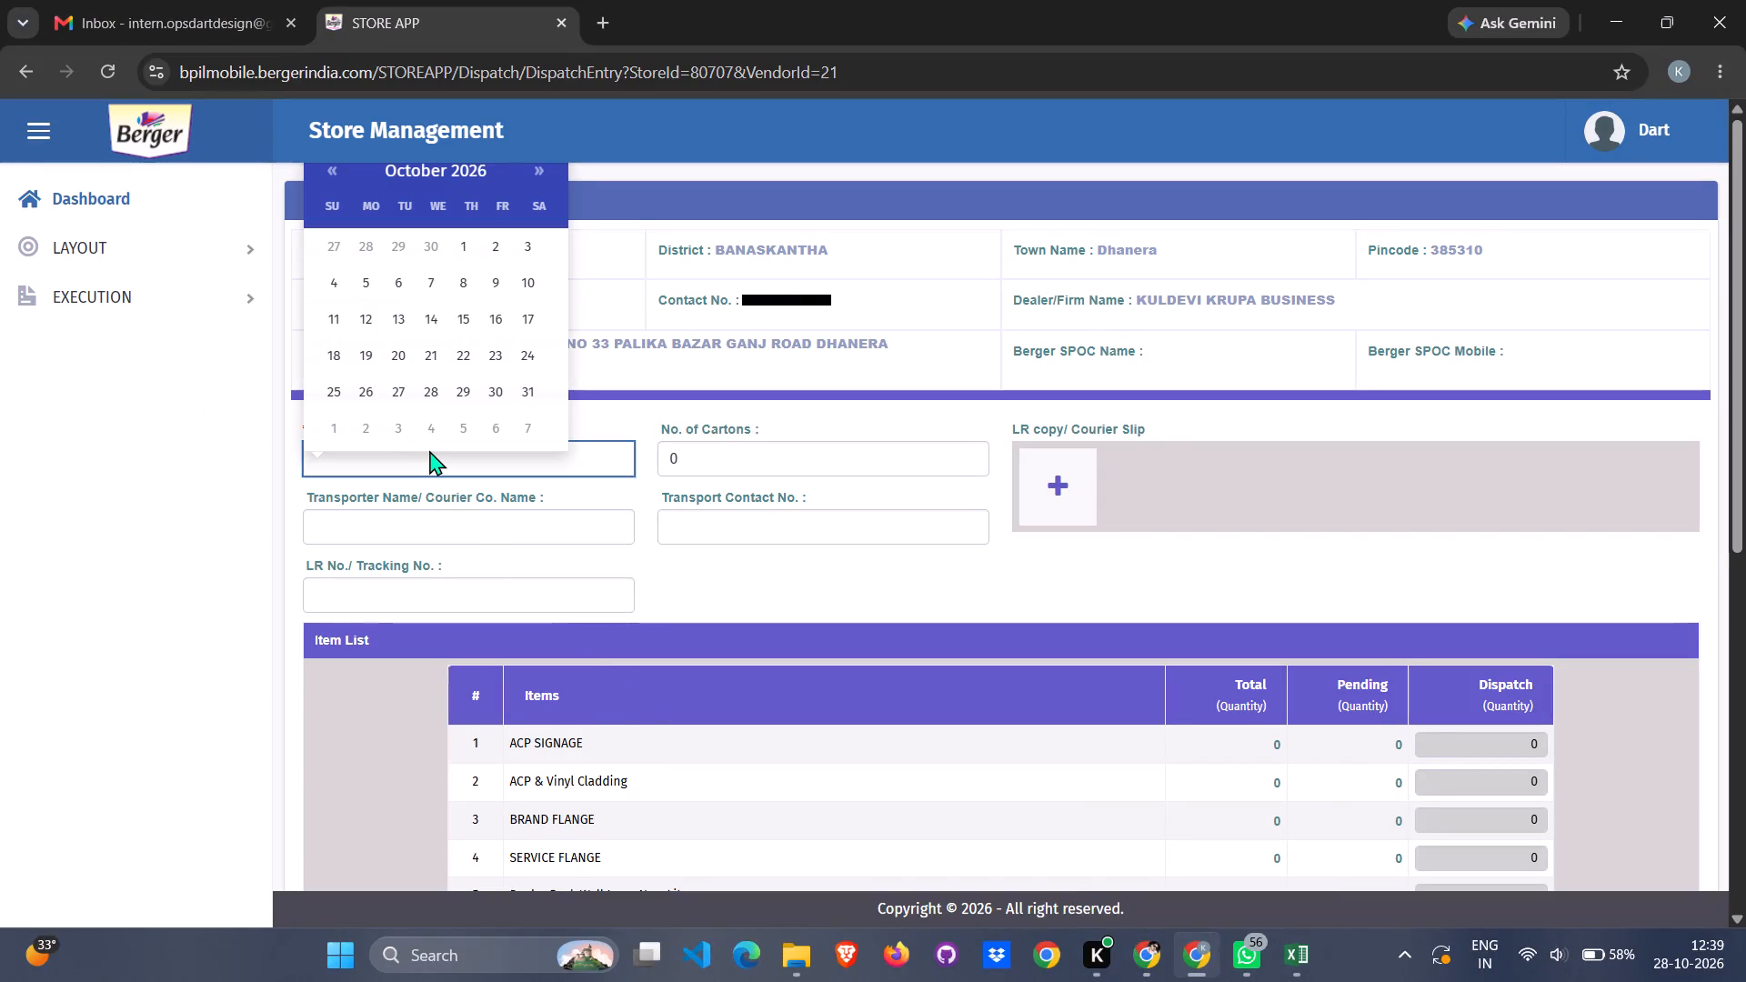
{"action": "key", "text": "ctrl+v"}
Fill in the Transport Contact No. with the suggested saved number.
{"action": "left_click", "coordinate": [733, 527]}
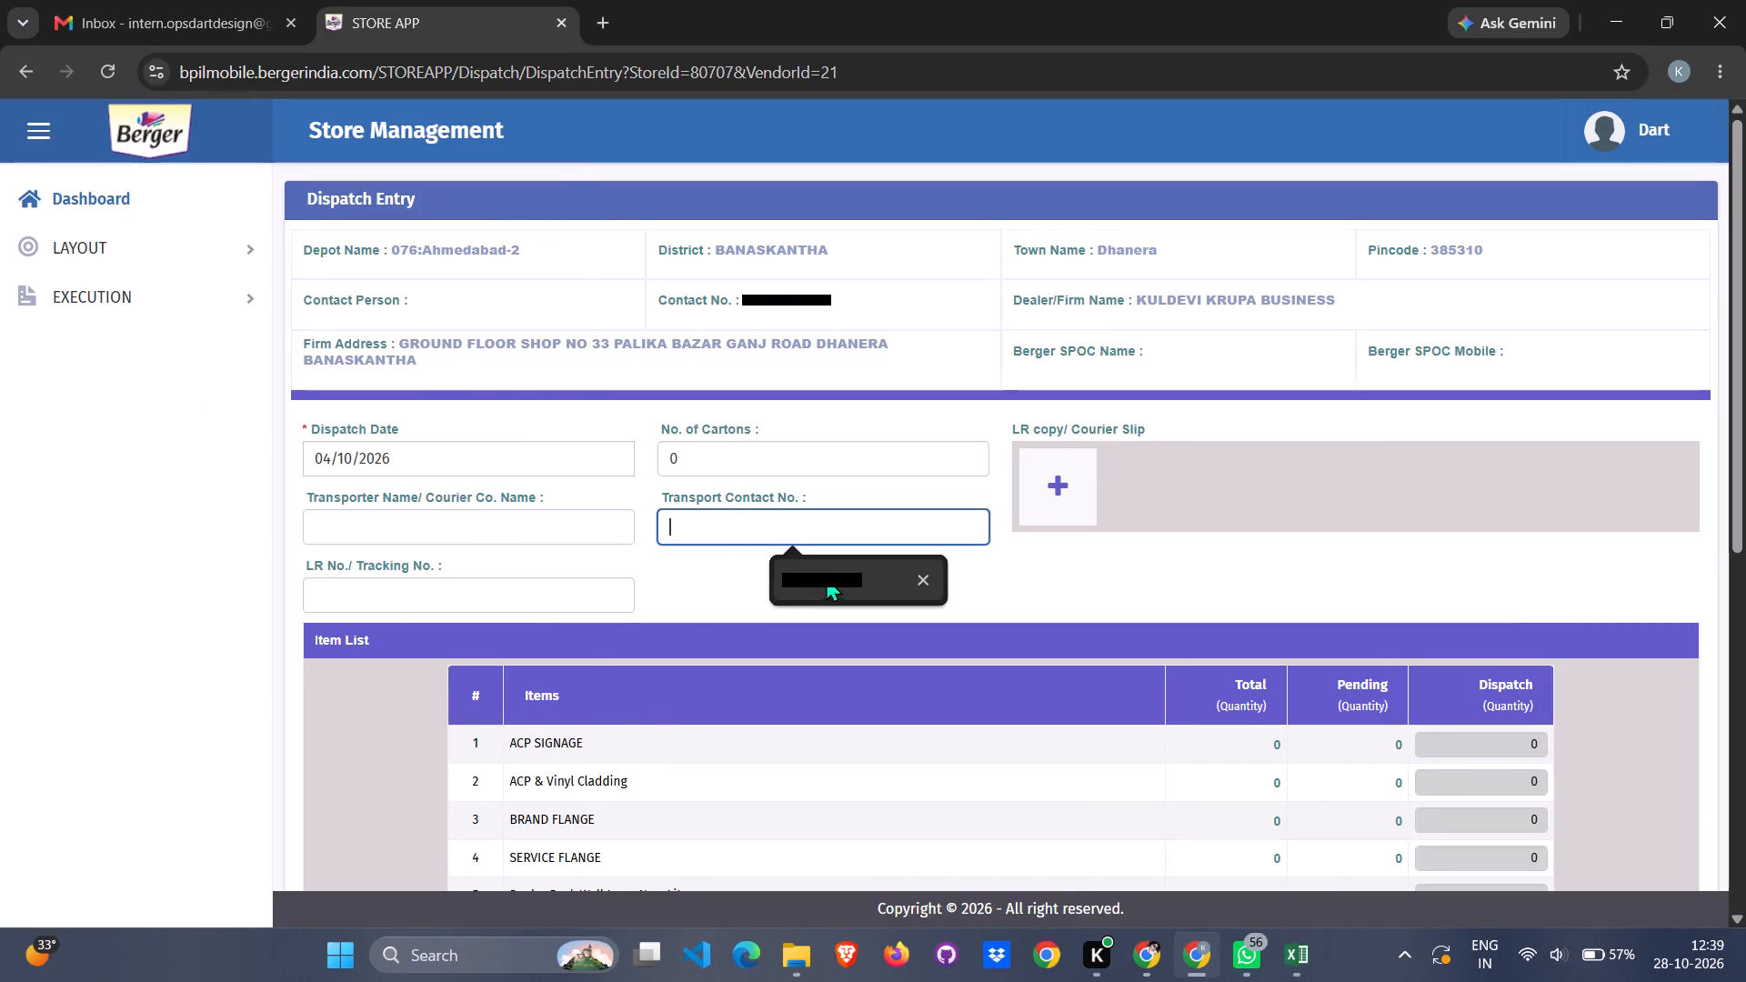
{"action": "left_click", "coordinate": [827, 578]}
Set the dispatch quantity for INSHOP SUNBOARD BRANDING WITH VINYL to 39.56, copied from its pending quantity.
{"action": "scroll", "coordinate": [848, 733], "scroll_direction": "down", "scroll_amount": 11}
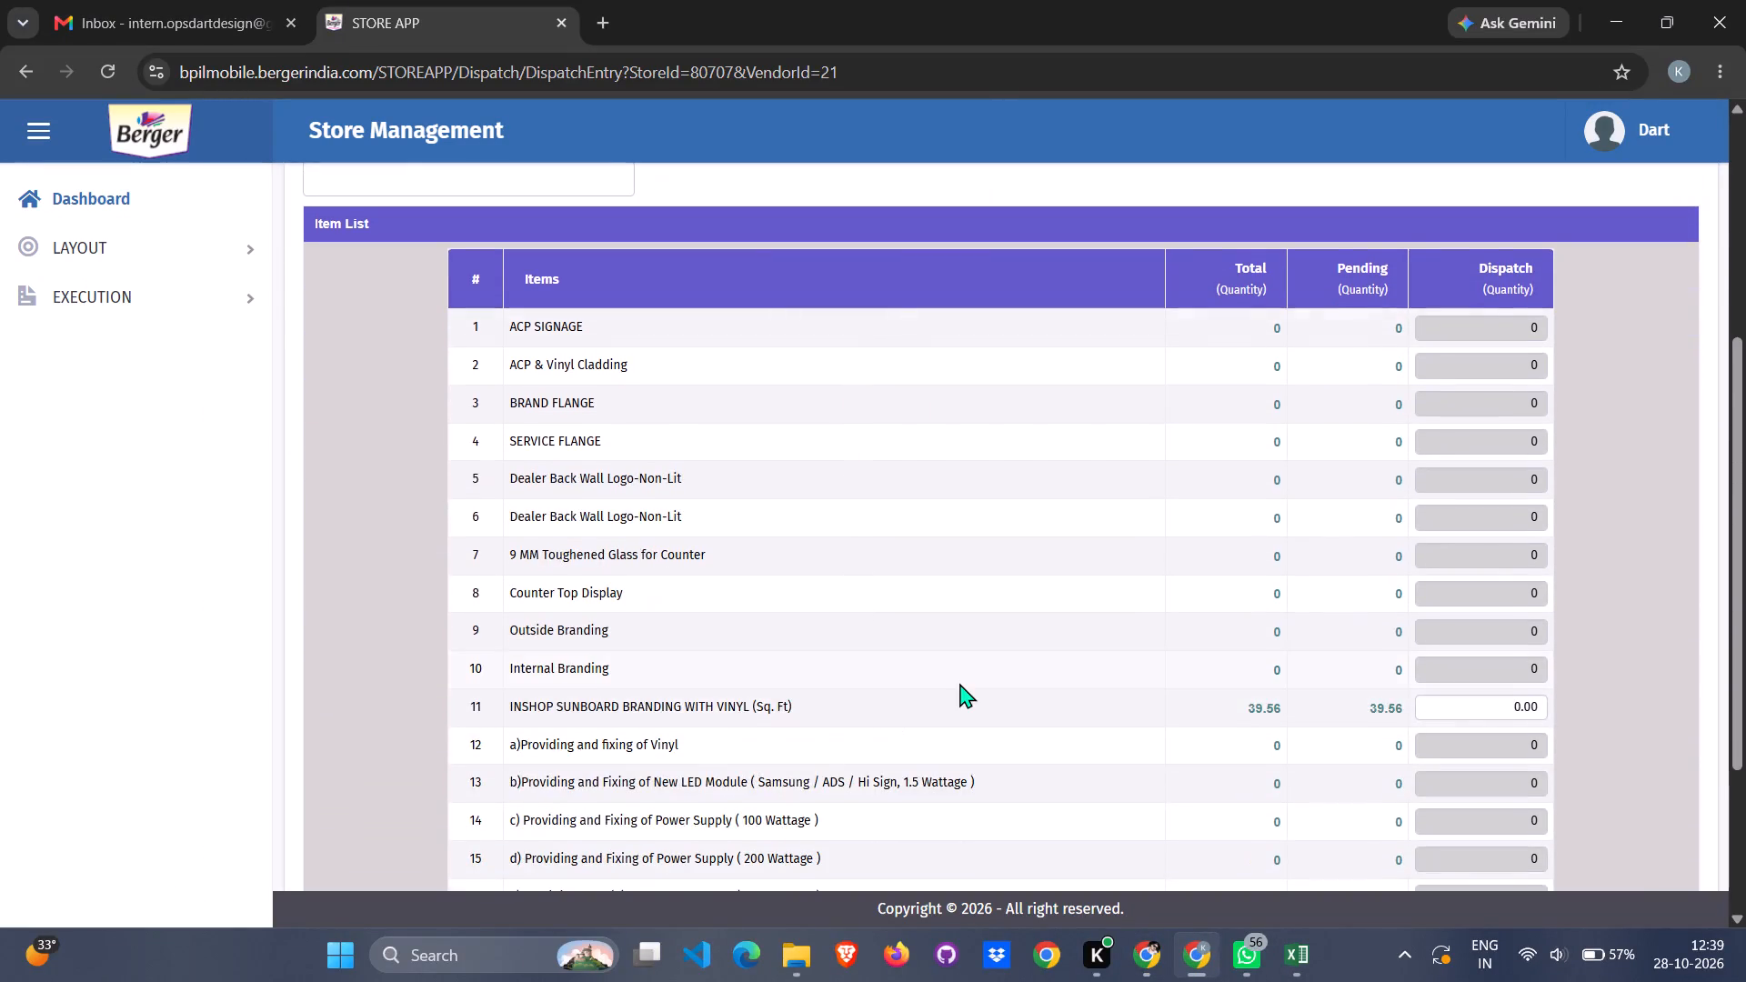
{"action": "scroll", "coordinate": [960, 682], "scroll_direction": "down", "scroll_amount": 3}
{"action": "double_click", "coordinate": [1372, 596]}
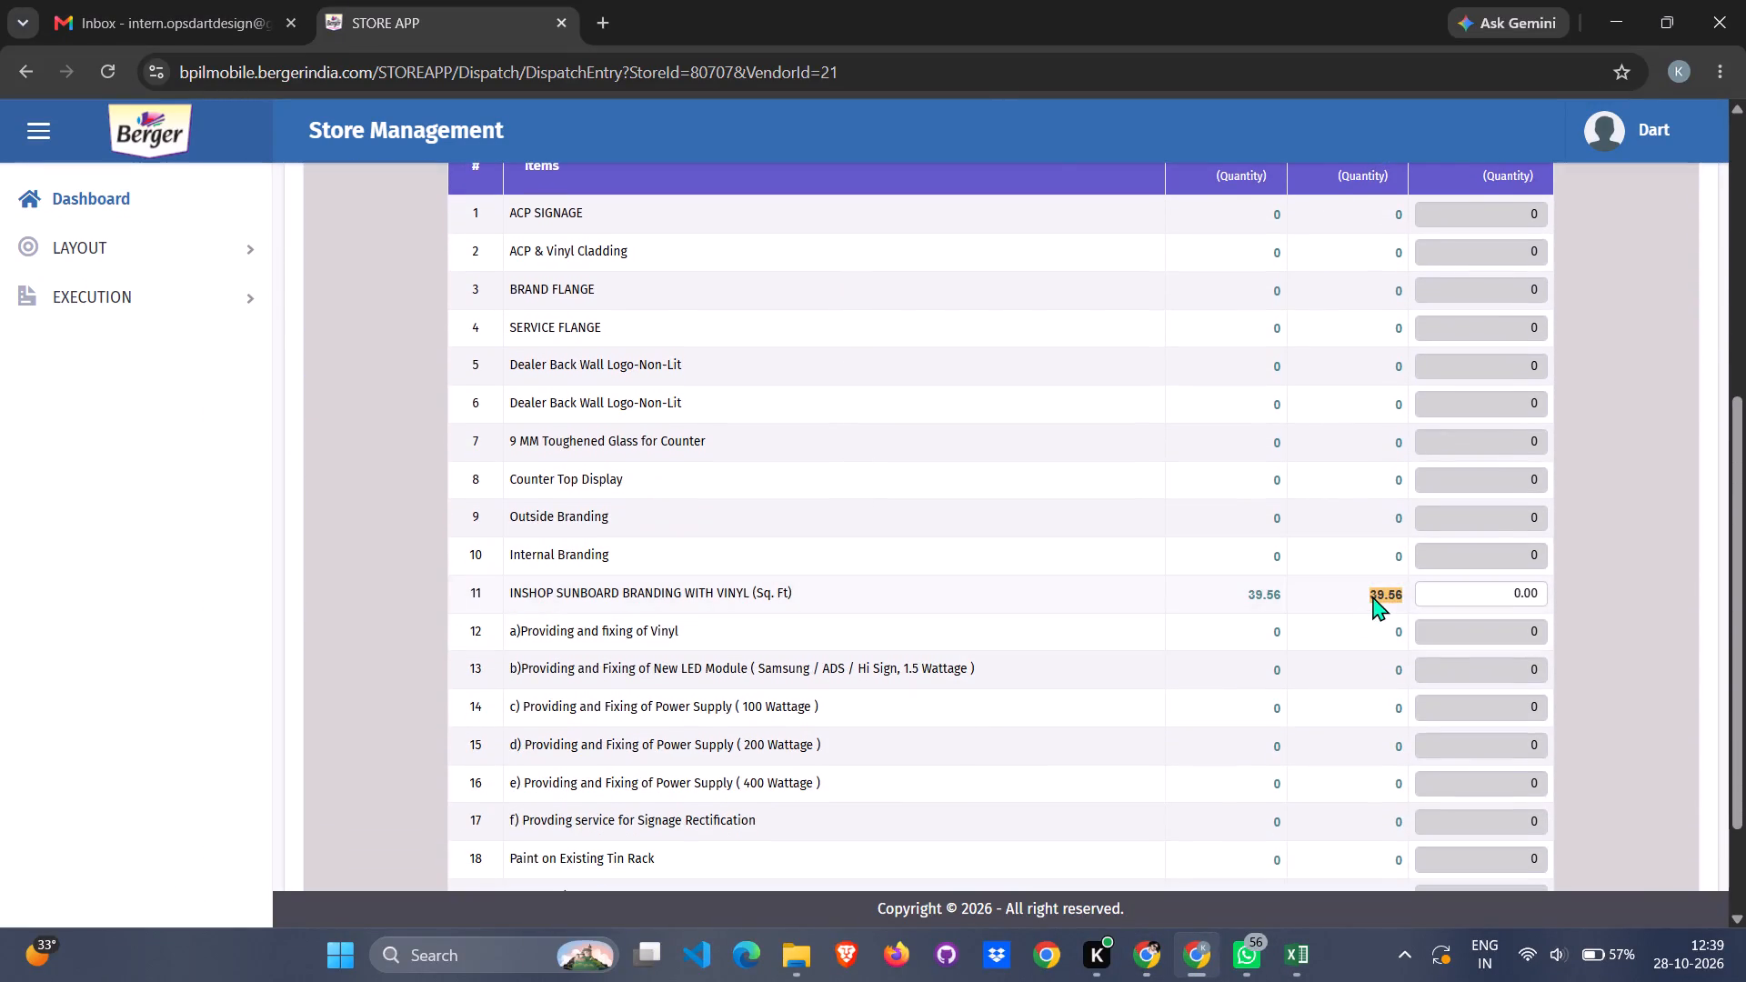
{"action": "key", "text": "ctrl+c"}
{"action": "double_click", "coordinate": [1507, 591]}
{"action": "key", "text": "ctrl+v"}
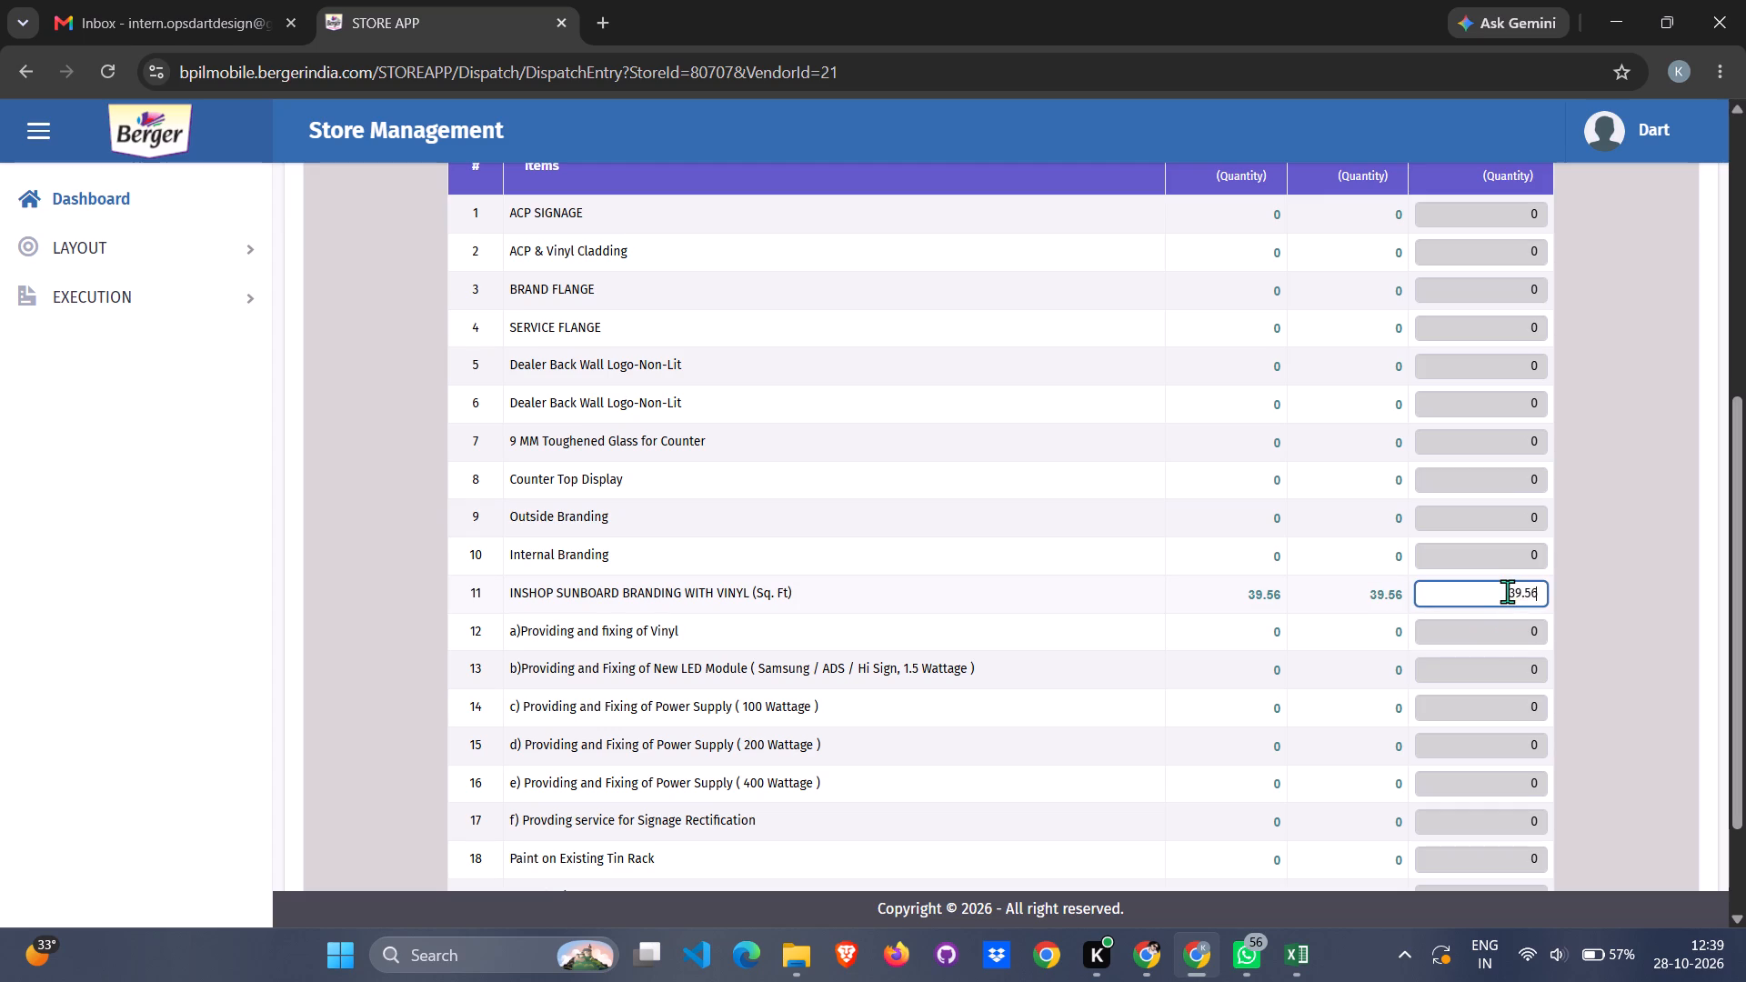
Set the dispatch quantity for Rolling Shutter Painting to 100, copied from its pending quantity.
{"action": "scroll", "coordinate": [1455, 606], "scroll_direction": "down", "scroll_amount": 6}
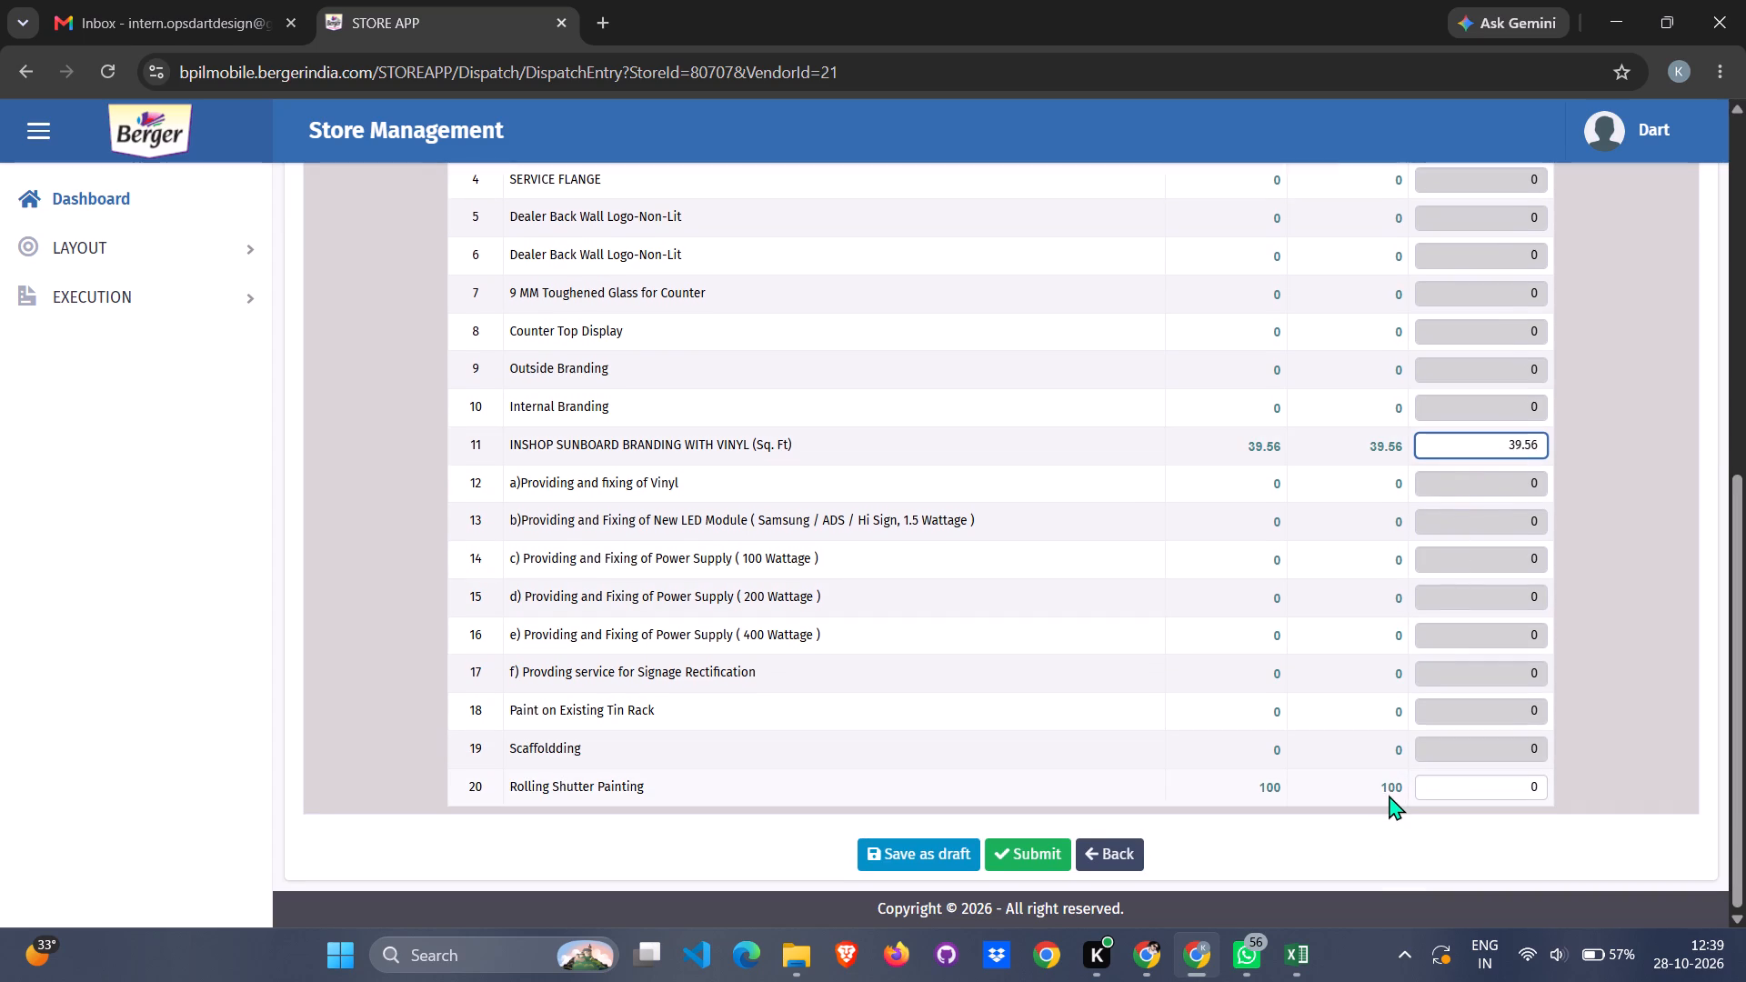
{"action": "double_click", "coordinate": [1384, 787]}
{"action": "key", "text": "ctrl+c"}
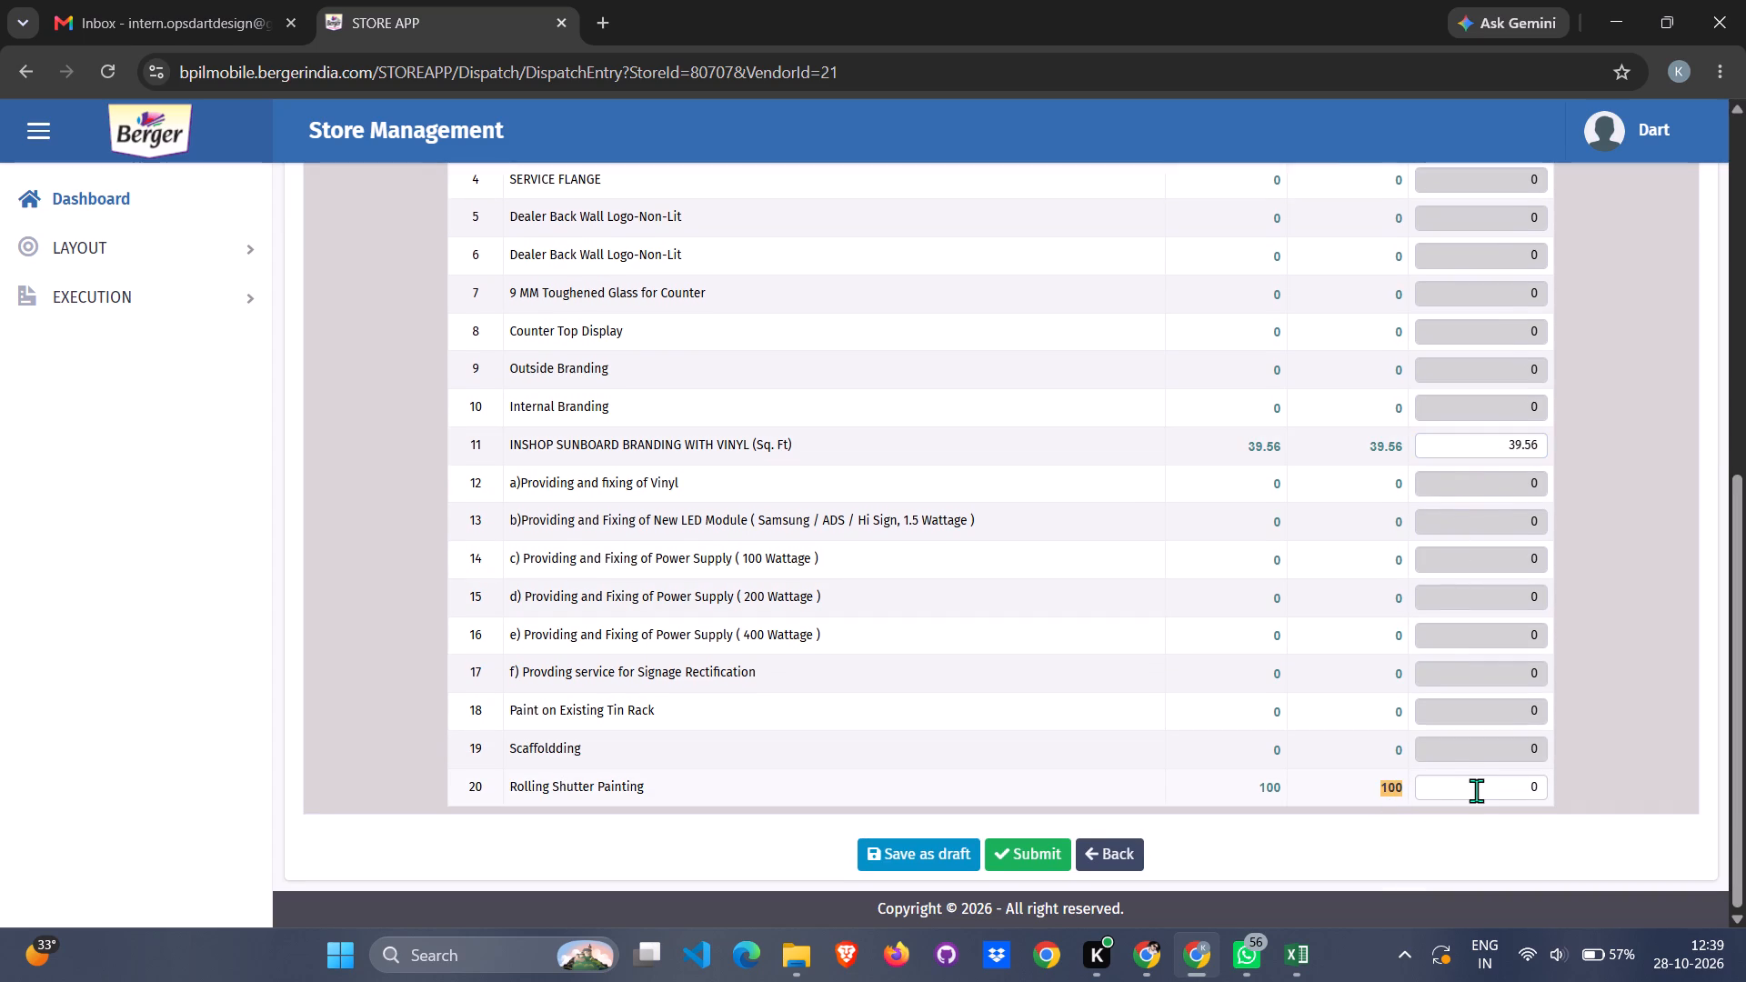
{"action": "double_click", "coordinate": [1476, 790]}
{"action": "key", "text": "ctrl+v"}
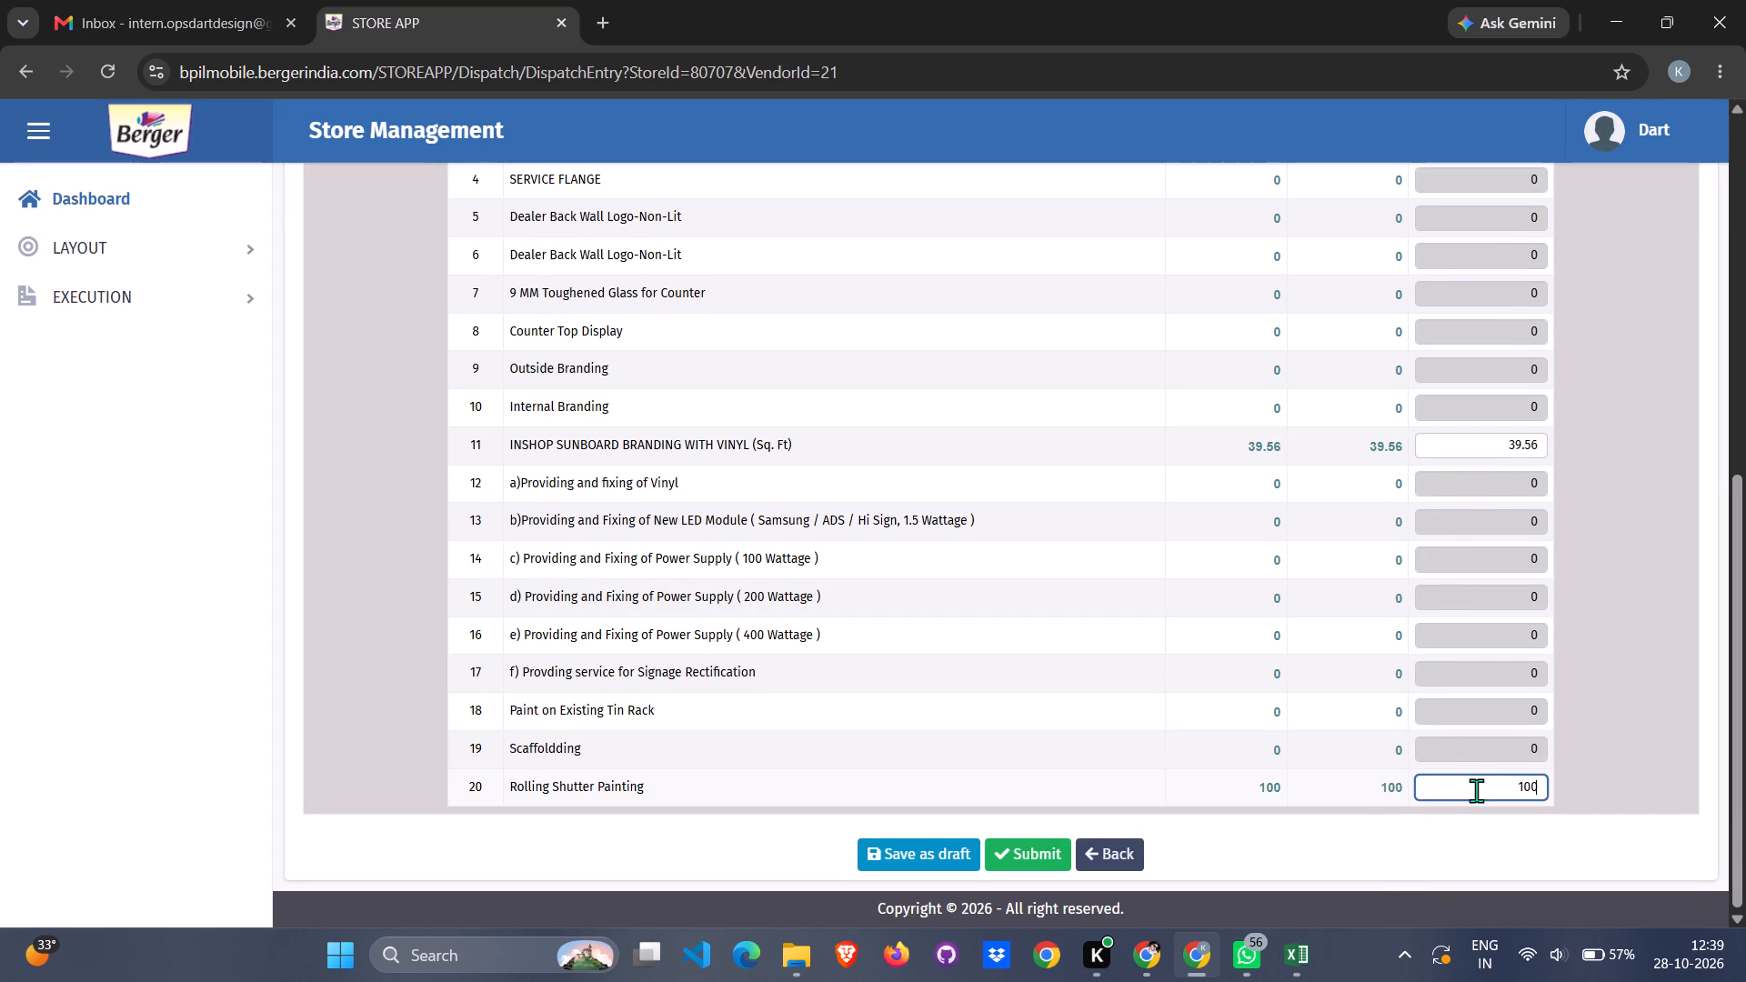
Review KULDEVI KRUPA BUSINESS's dispatch date, contact and quantities, and submit the entry.
{"action": "scroll", "coordinate": [1477, 793], "scroll_direction": "up", "scroll_amount": 5}
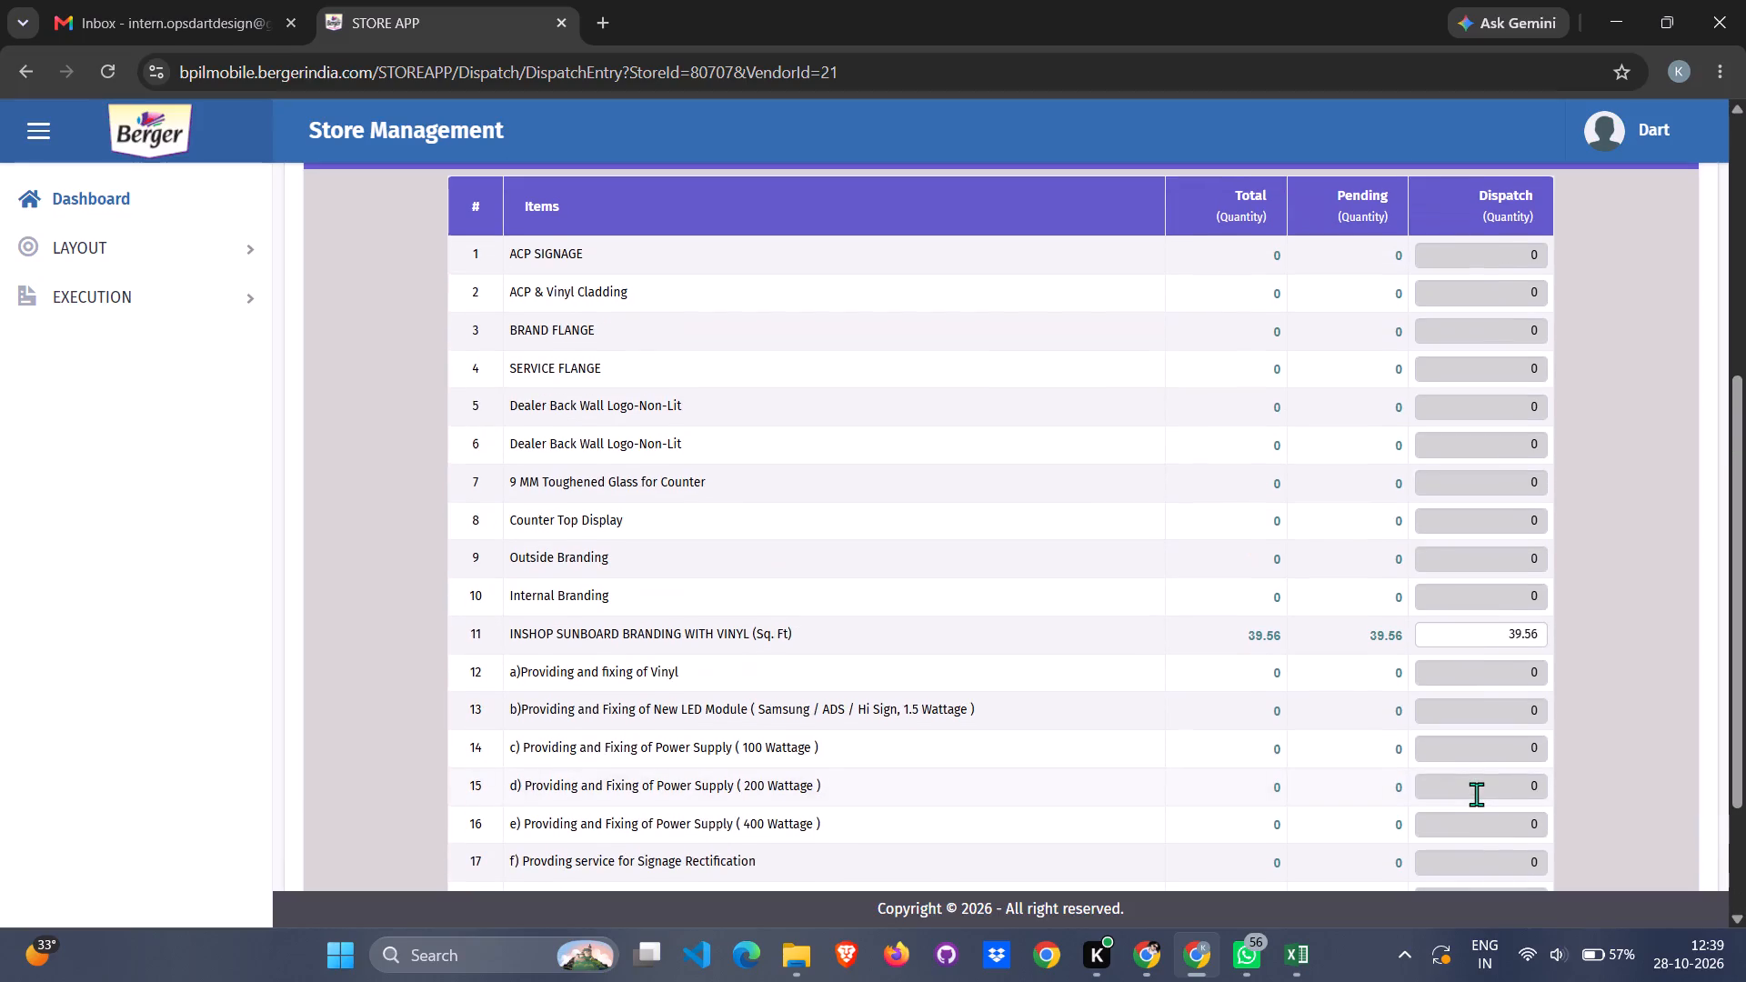
{"action": "scroll", "coordinate": [1476, 794], "scroll_direction": "down", "scroll_amount": 4}
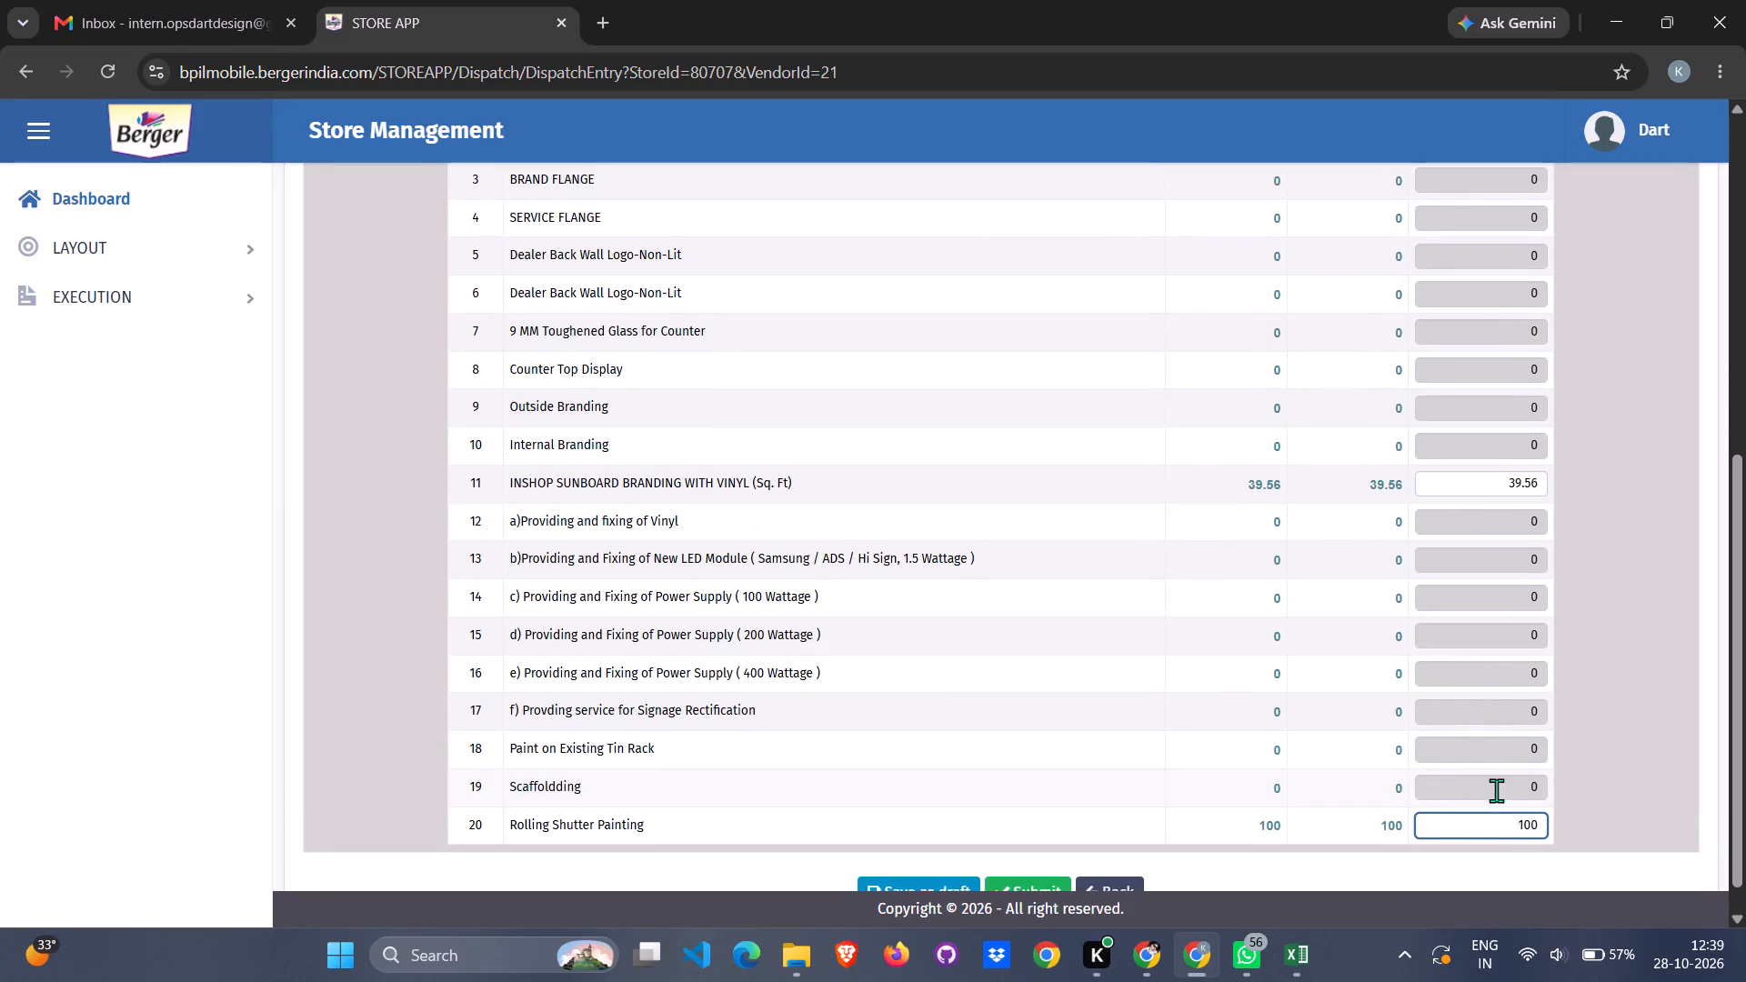
{"action": "scroll", "coordinate": [1510, 790], "scroll_direction": "up", "scroll_amount": 13}
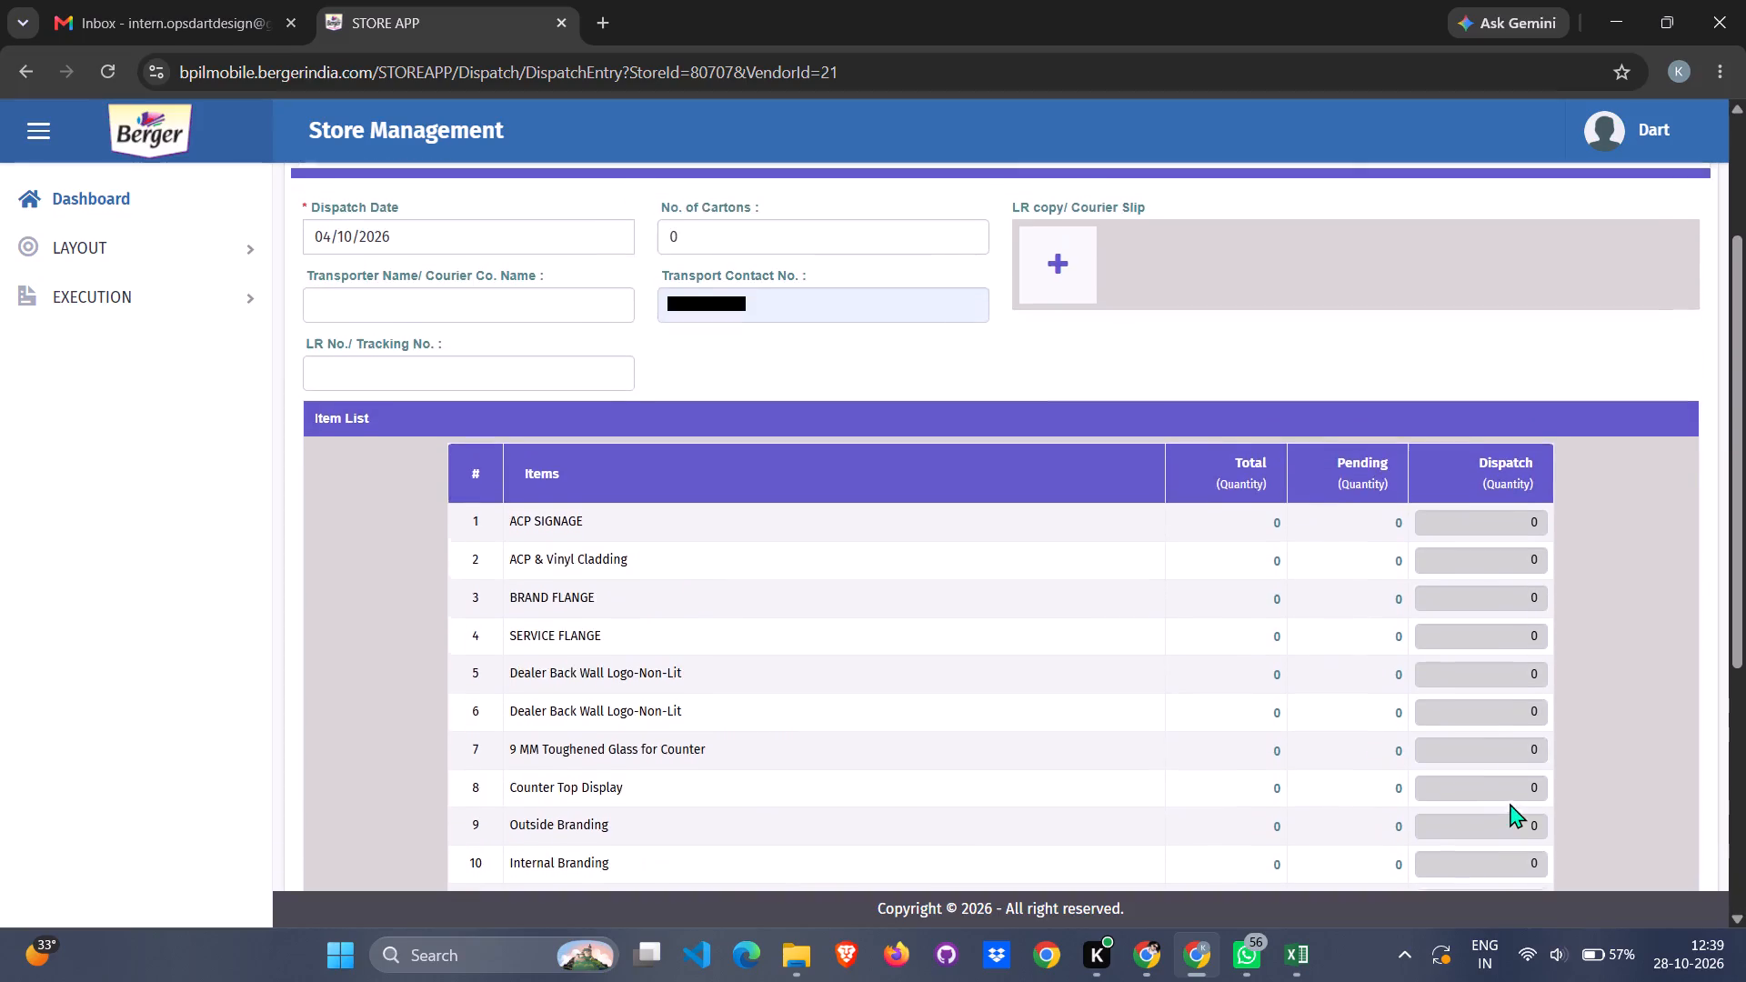
{"action": "scroll", "coordinate": [1510, 803], "scroll_direction": "up", "scroll_amount": 3}
{"action": "scroll", "coordinate": [1510, 803], "scroll_direction": "down", "scroll_amount": 20}
{"action": "scroll", "coordinate": [1510, 803], "scroll_direction": "down", "scroll_amount": 7}
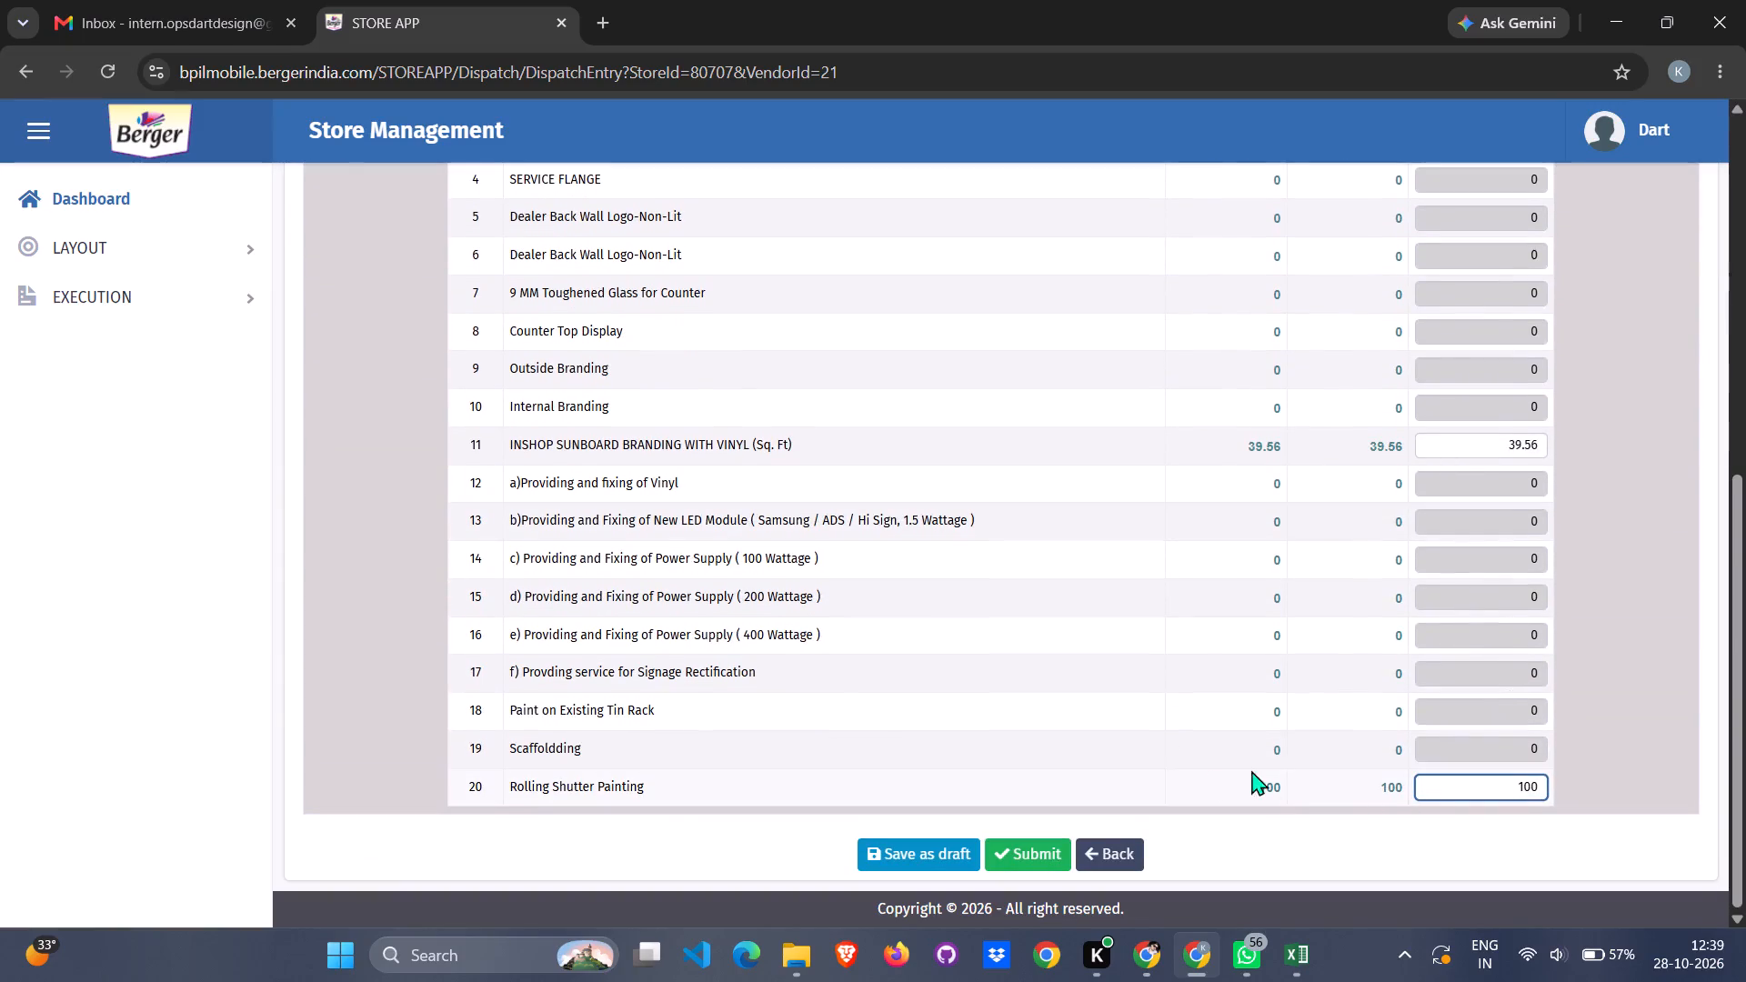
{"action": "left_click", "coordinate": [1039, 844]}
{"action": "left_click", "coordinate": [816, 632]}
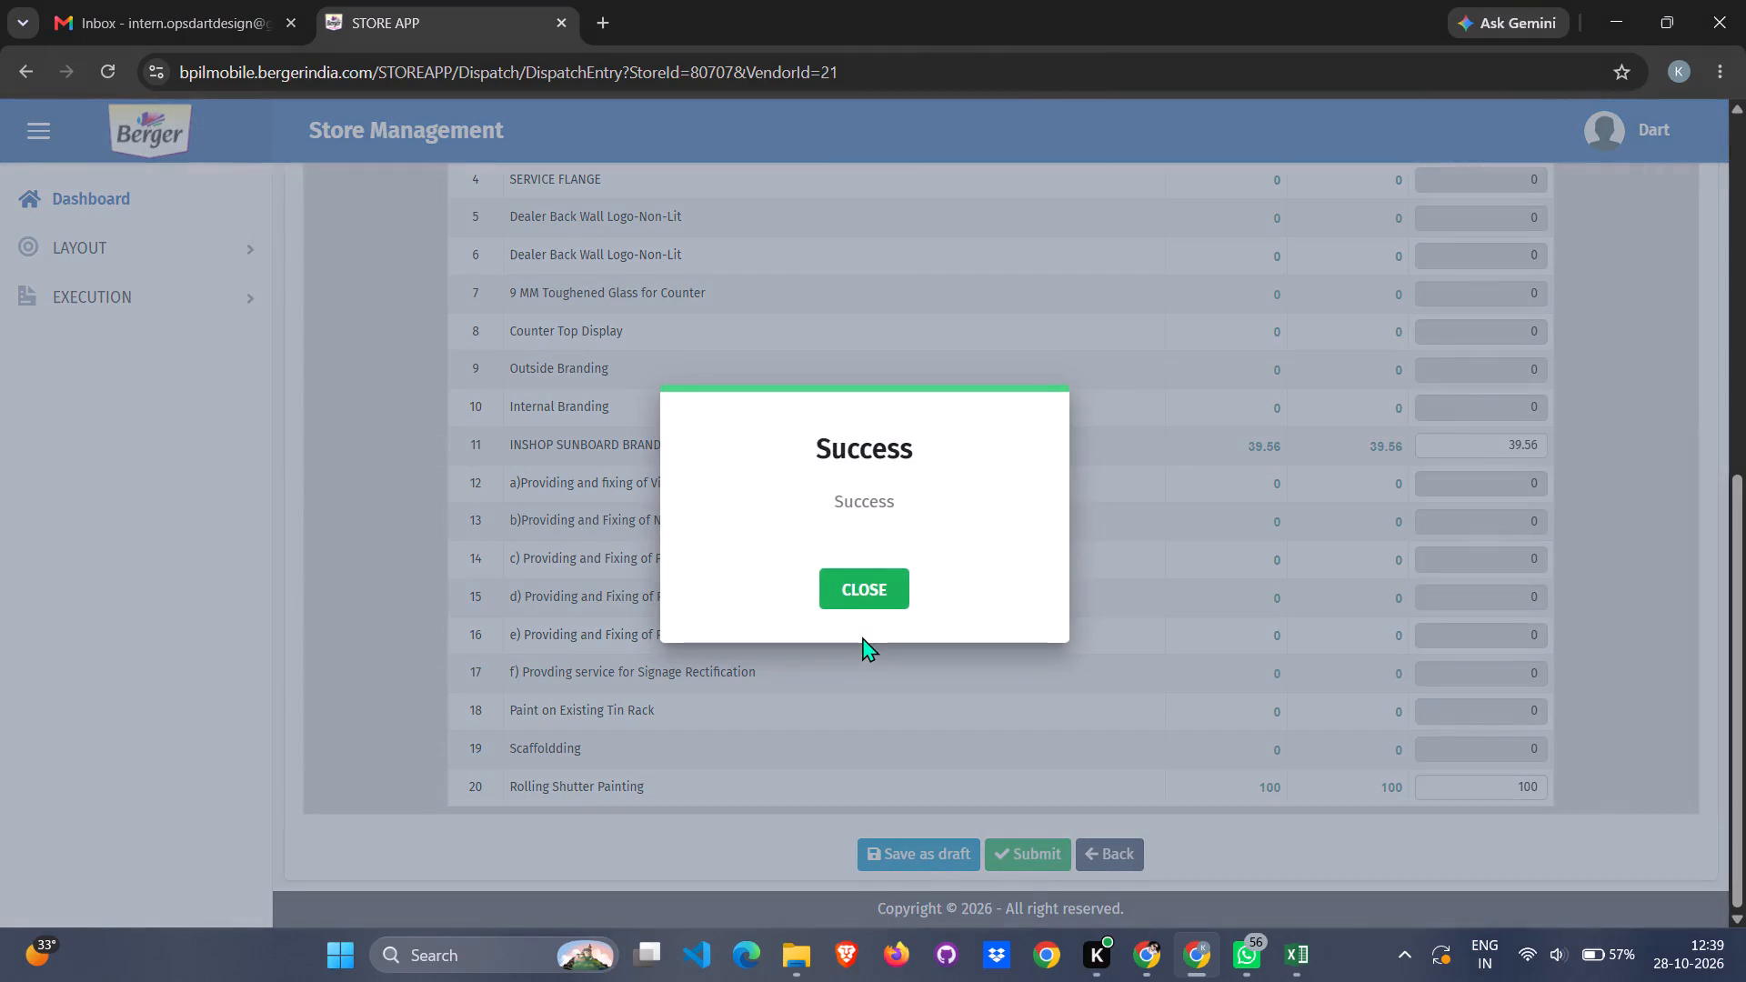
{"action": "left_click", "coordinate": [869, 586]}
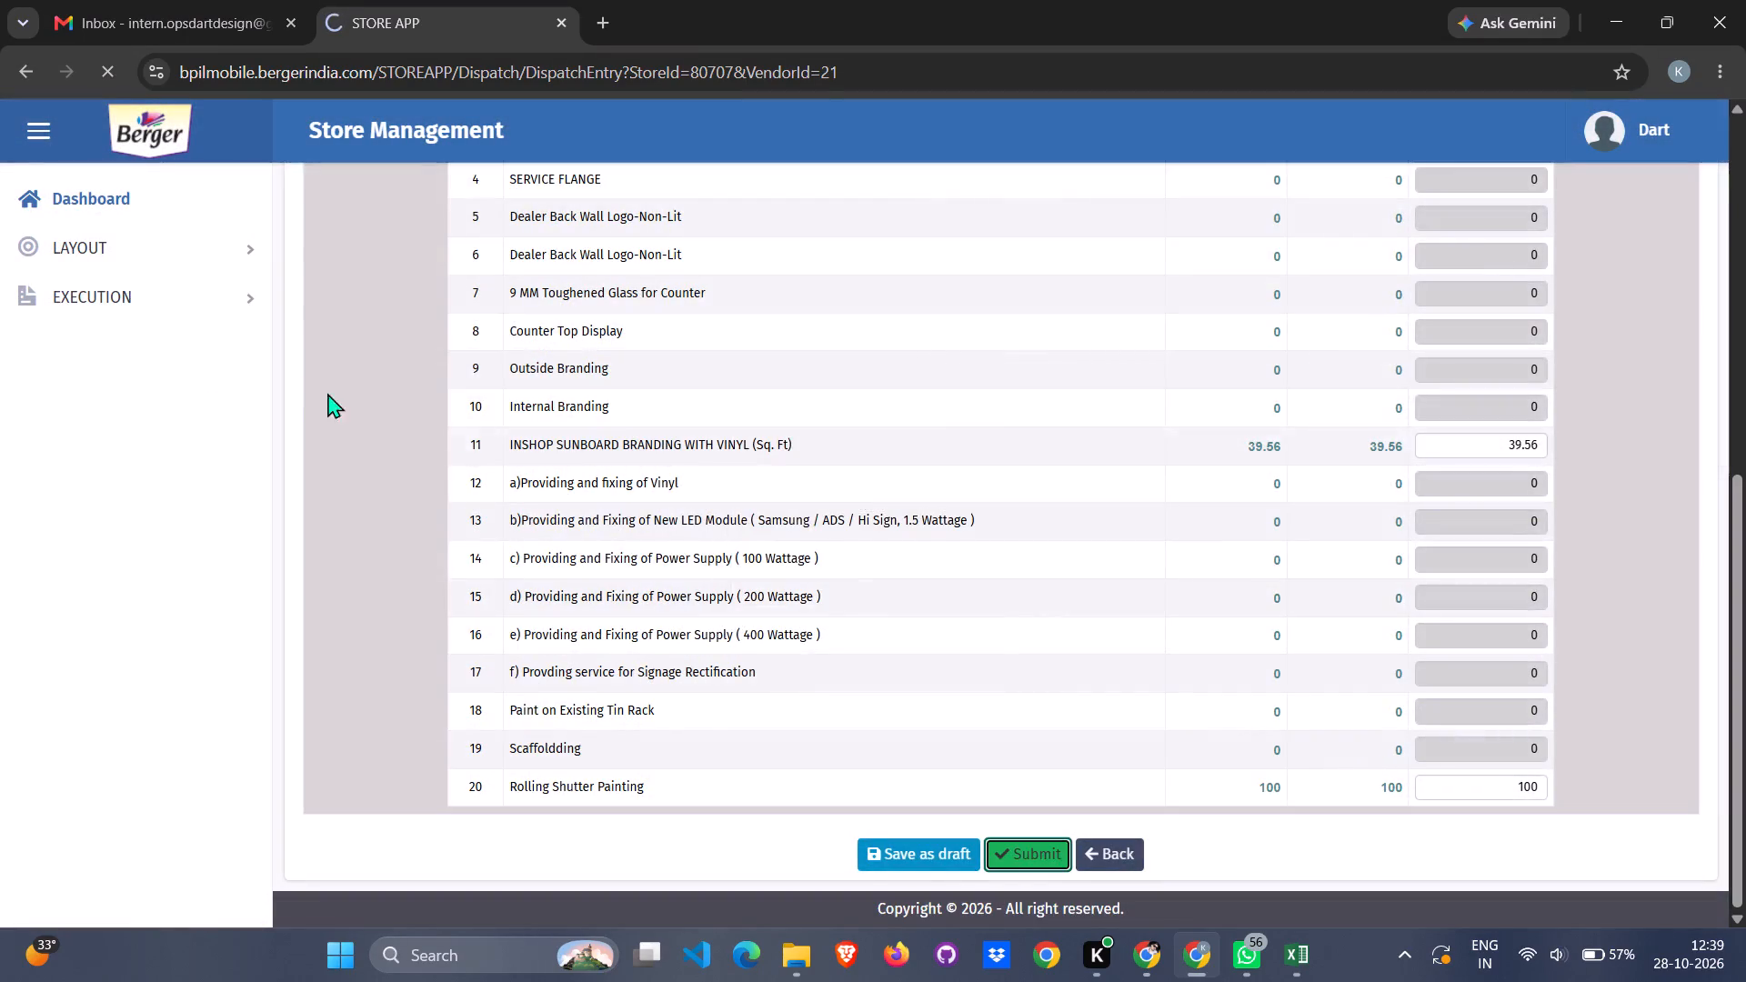
Return to the store list for dispatch items under Execution.
{"action": "left_click", "coordinate": [113, 290]}
{"action": "left_click", "coordinate": [139, 330]}
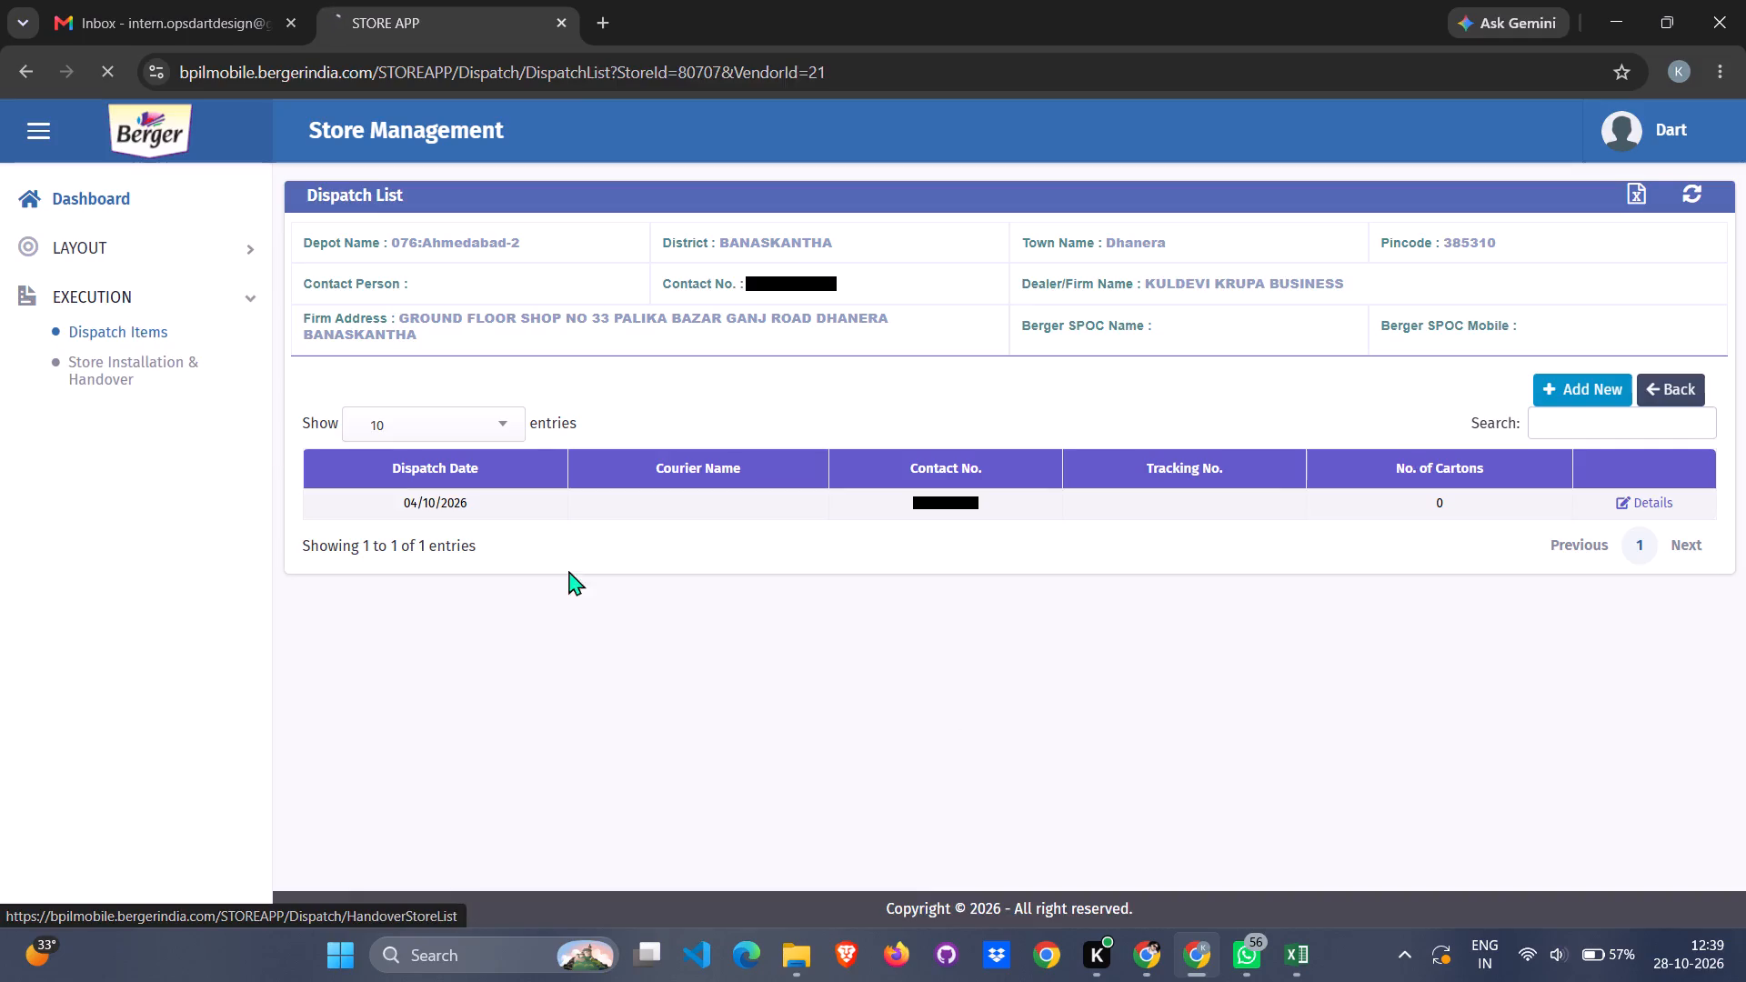
In Excel's West Summary sheet, find KUMAR HARDWARE in the dealer name column and copy its store code, S0080930.
{"action": "left_click", "coordinate": [1287, 960]}
{"action": "scroll", "coordinate": [777, 578], "scroll_direction": "right", "scroll_amount": 15}
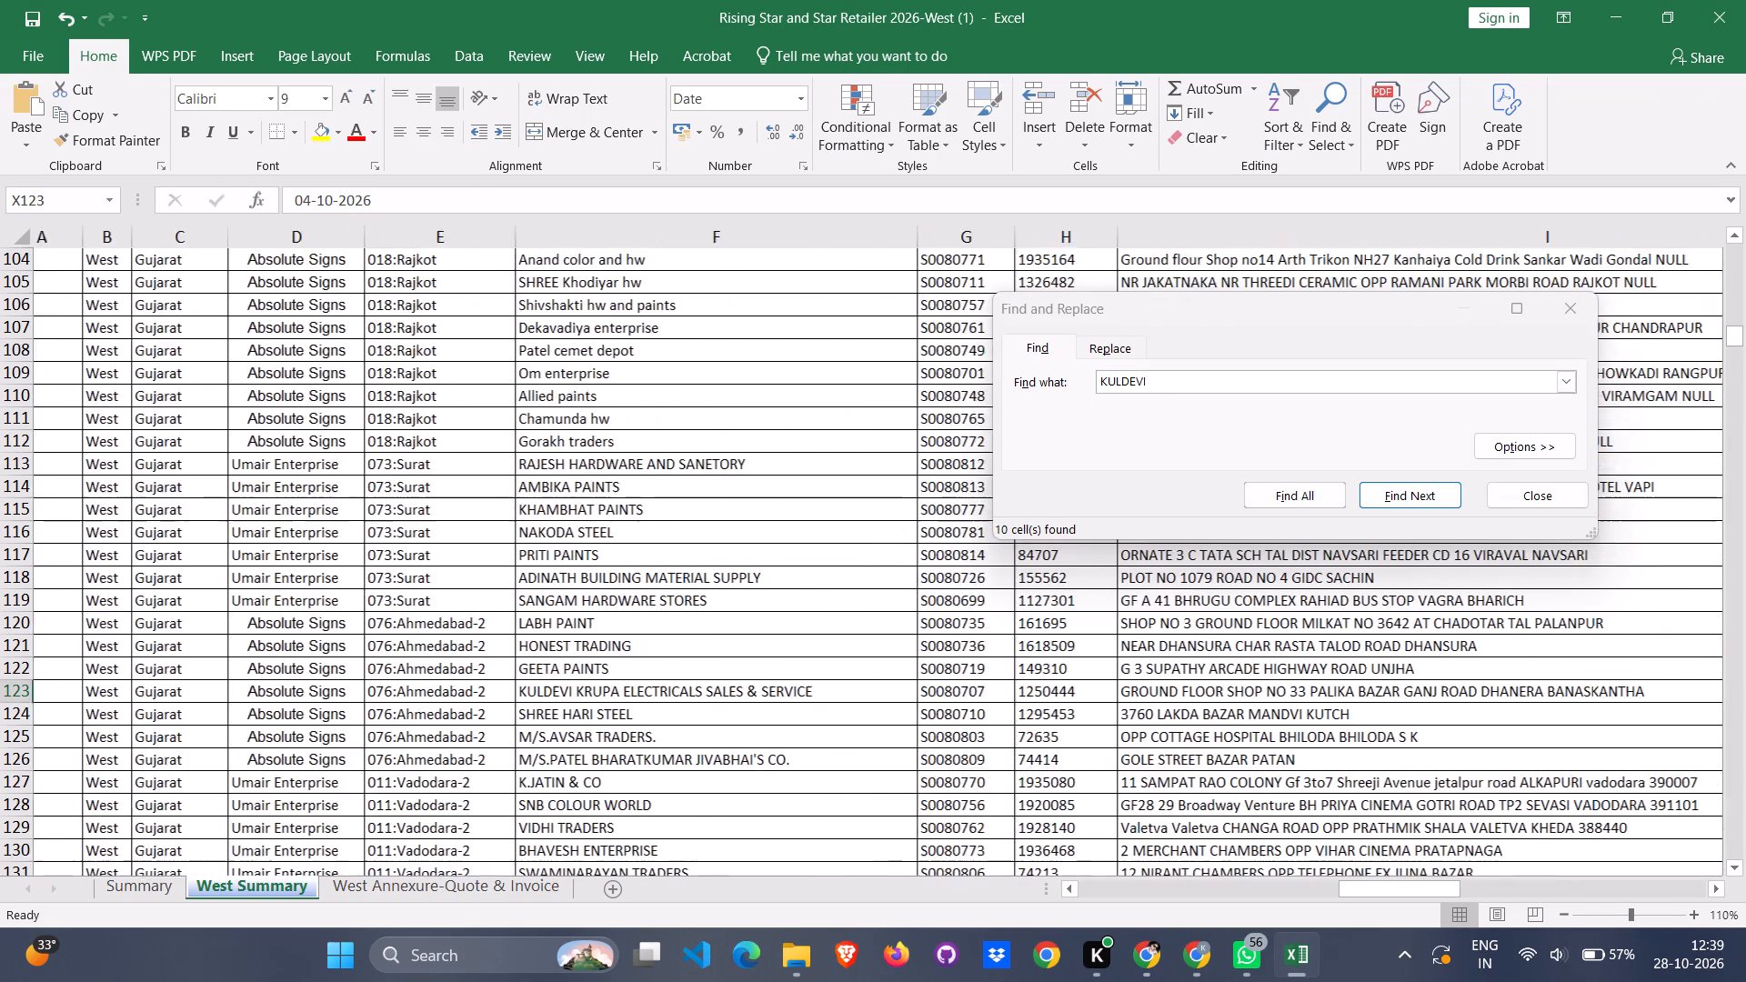
{"action": "left_click", "coordinate": [684, 230]}
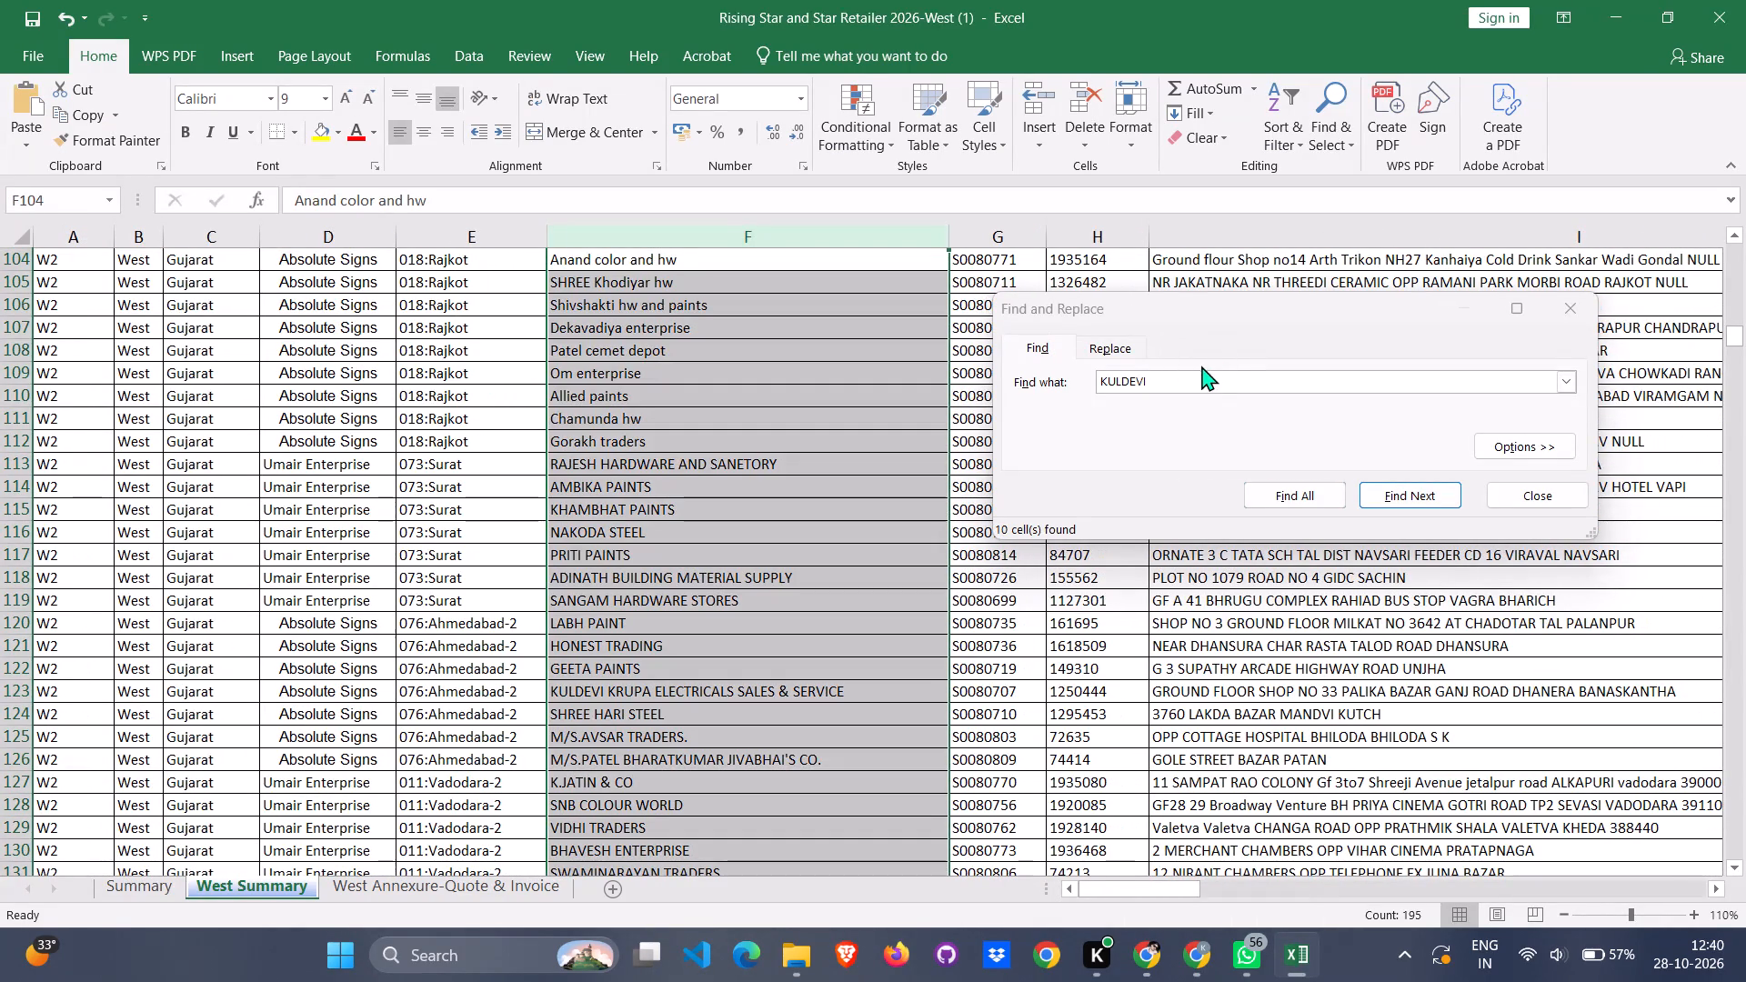
{"action": "left_click", "coordinate": [1180, 378]}
{"action": "key", "text": "BackSpace"}
{"action": "key", "text": "BackSpace"}
{"action": "key", "text": "BackSpace"}
{"action": "key", "text": "BackSpace"}
{"action": "key", "text": "BackSpace"}
{"action": "key", "text": "BackSpace"}
{"action": "key", "text": "BackSpace"}
{"action": "key", "text": "BackSpace"}
{"action": "key", "text": "BackSpace"}
{"action": "key", "text": "BackSpace"}
{"action": "key", "text": "BackSpace"}
{"action": "key", "text": "BackSpace"}
{"action": "key", "text": "BackSpace"}
{"action": "key", "text": "BackSpace"}
{"action": "key", "text": "BackSpace"}
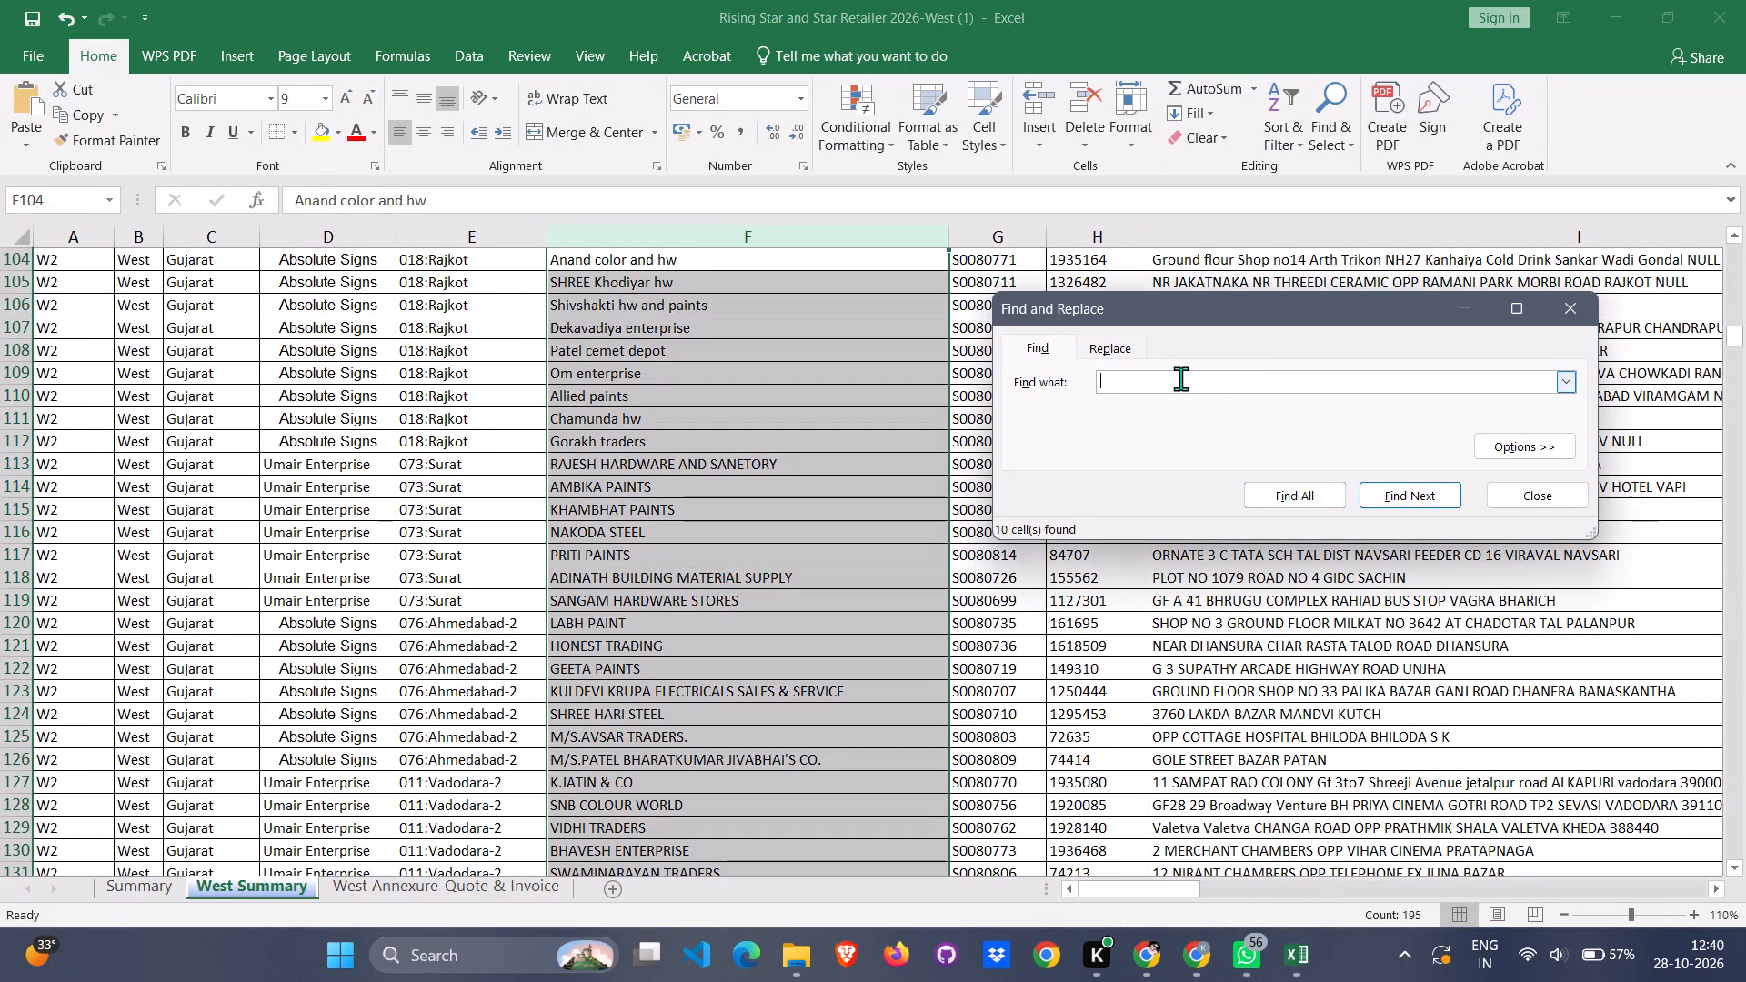
{"action": "type", "text": "KUMAR"}
{"action": "key", "text": "Return"}
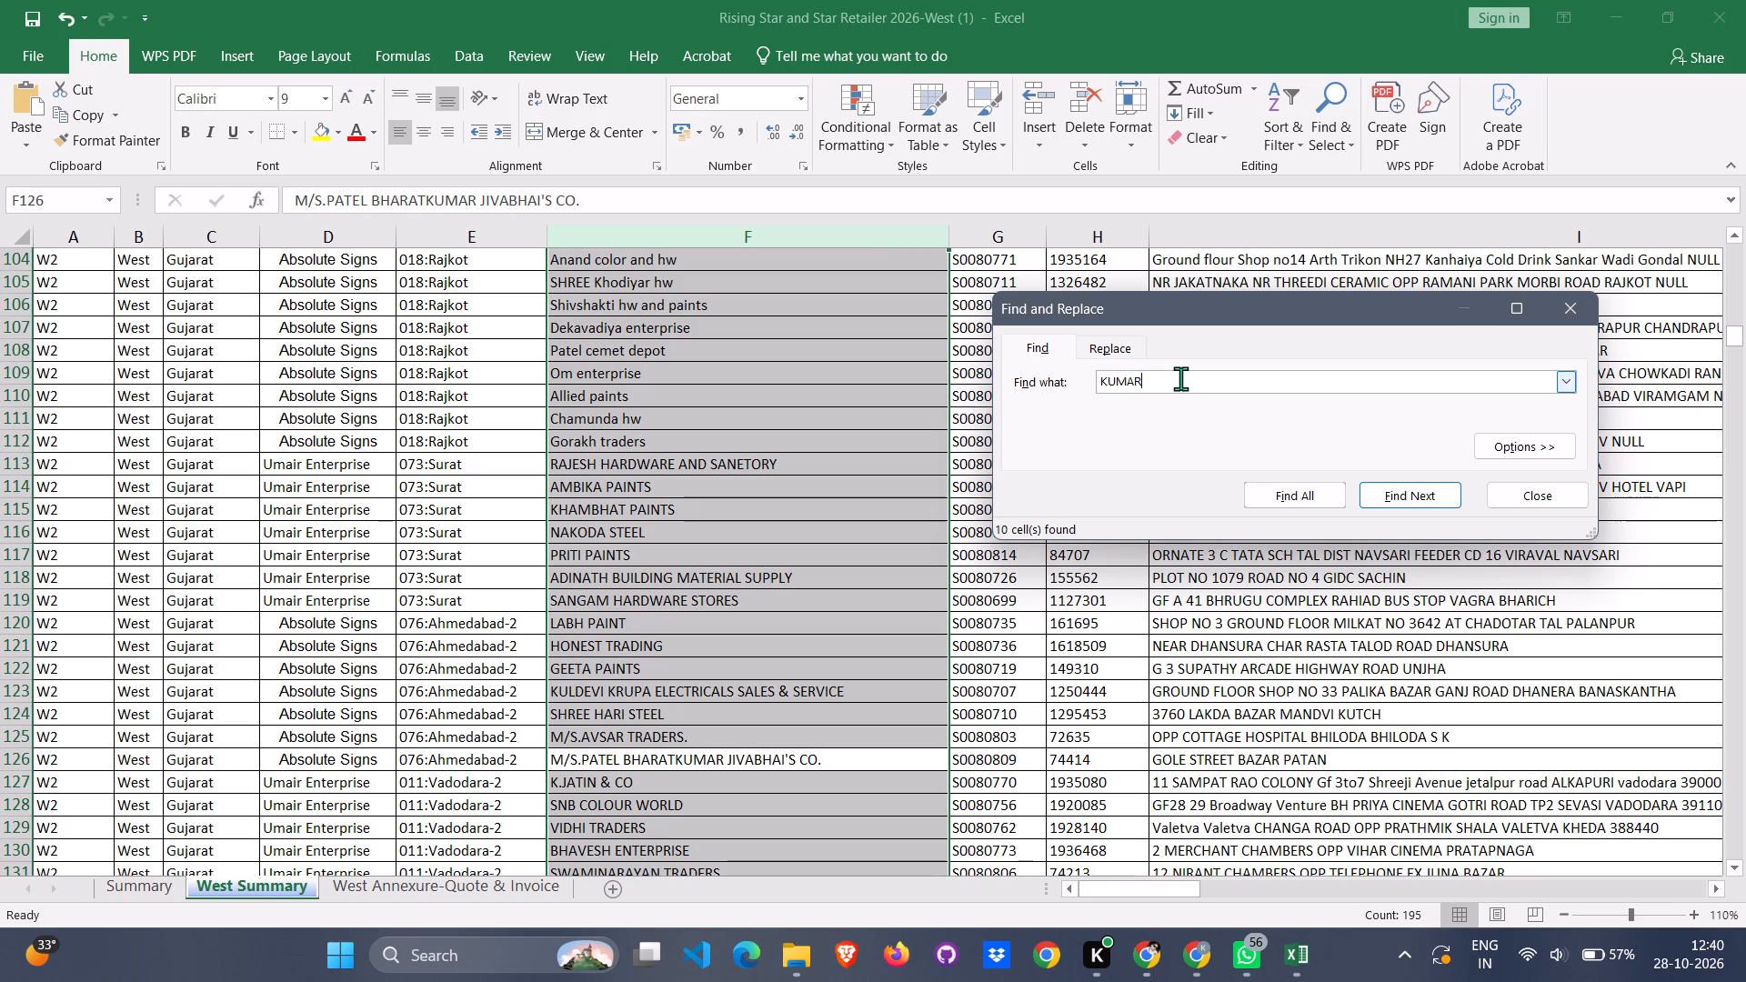
{"action": "left_click", "coordinate": [1184, 378]}
{"action": "key", "text": "space"}
{"action": "type", "text": "HARDWARE"}
{"action": "key", "text": "Return"}
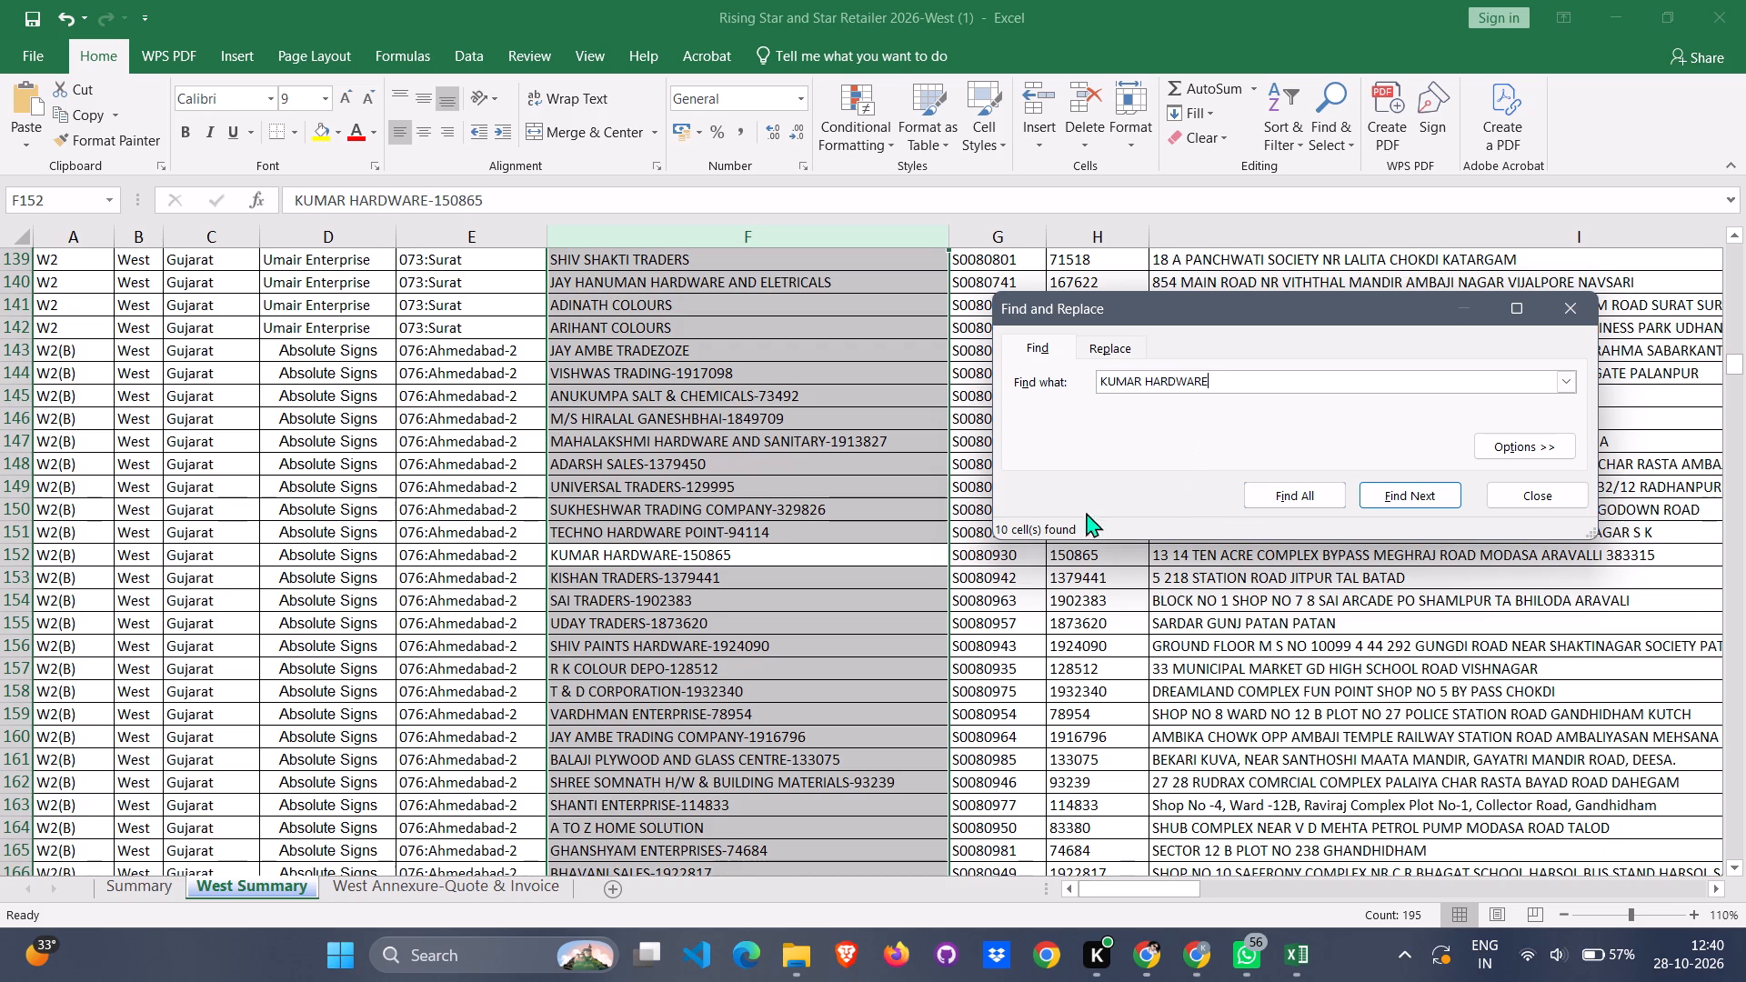
{"action": "scroll", "coordinate": [809, 596], "scroll_direction": "up", "scroll_amount": 3}
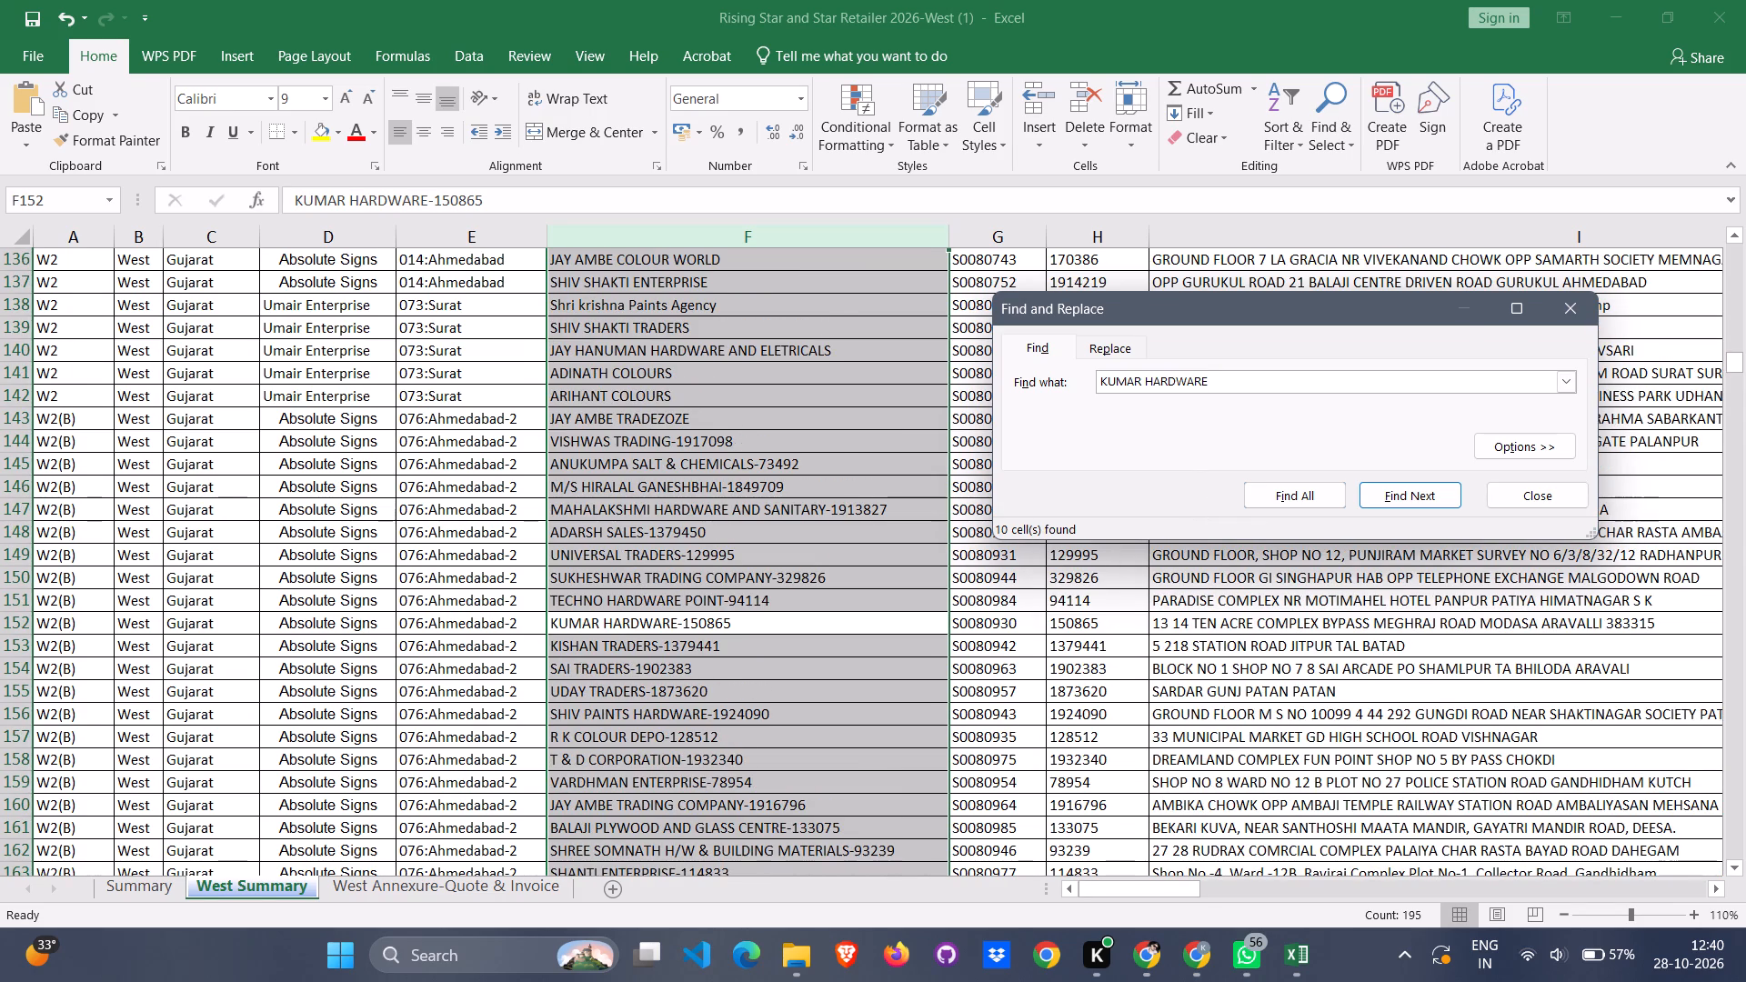
{"action": "left_click", "coordinate": [789, 622]}
{"action": "left_click", "coordinate": [991, 623]}
{"action": "key", "text": "ctrl+c"}
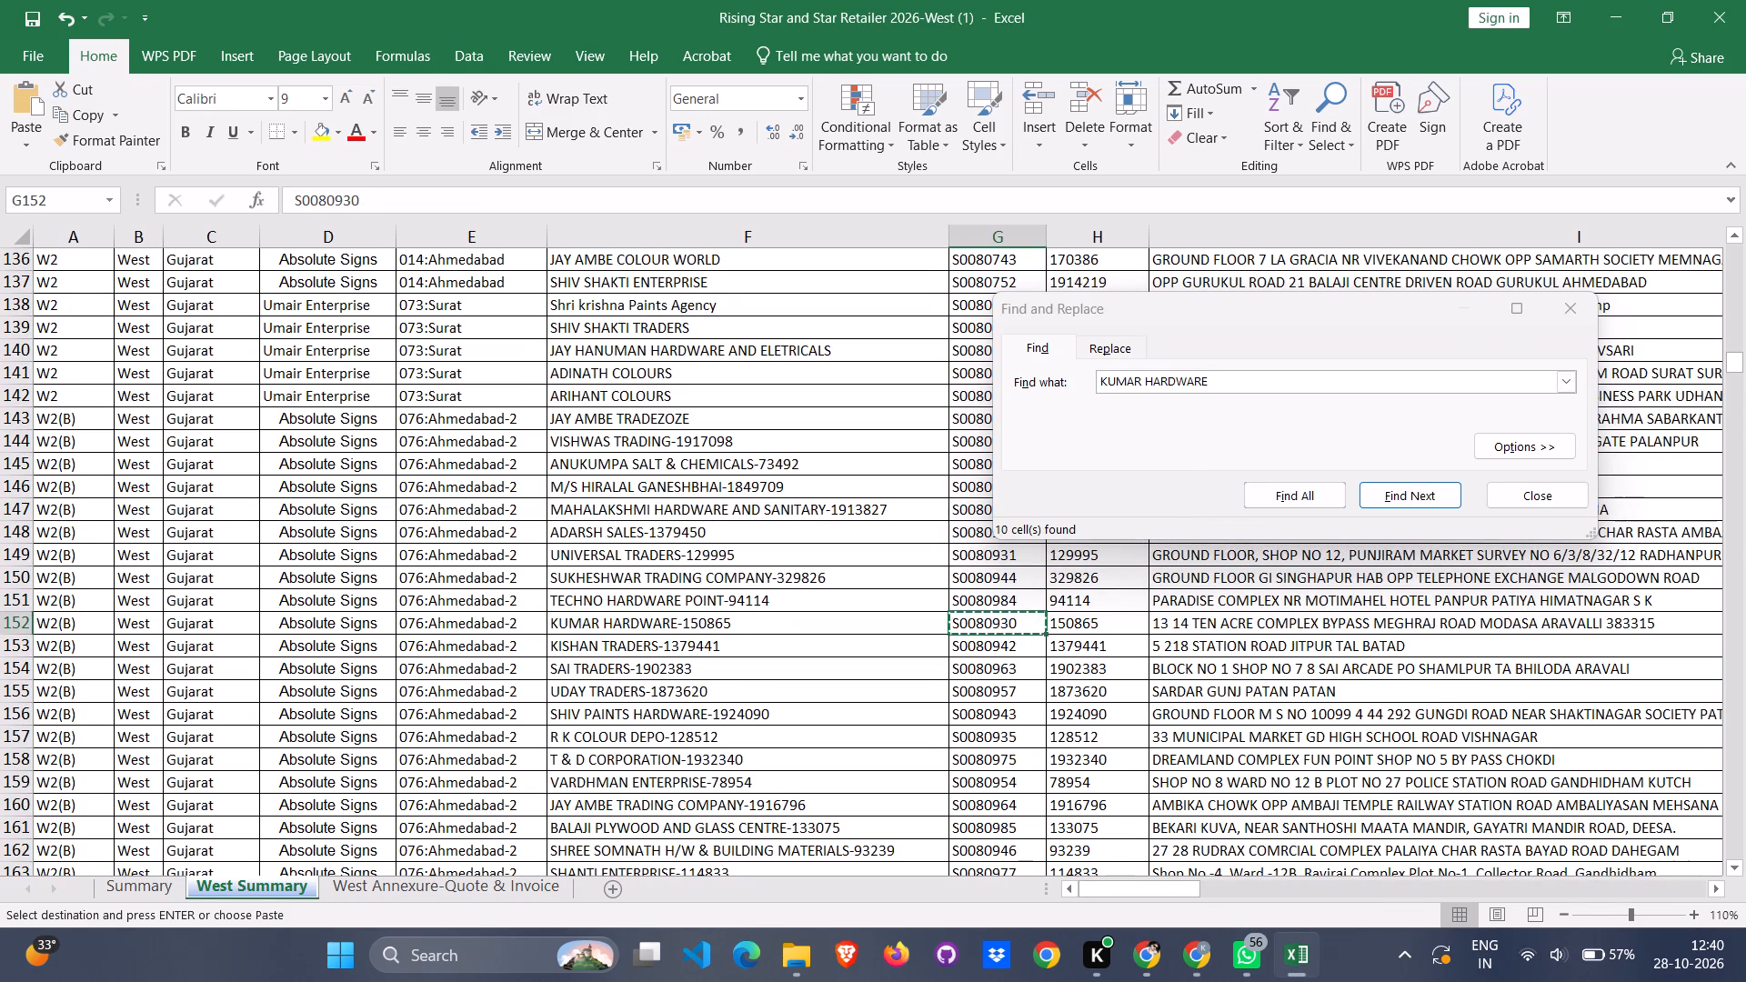
In Chrome's dispatch store list, search for store code S0080930 and start a new dispatch entry for KUMAR HARDWARE.
{"action": "left_click", "coordinate": [1193, 957]}
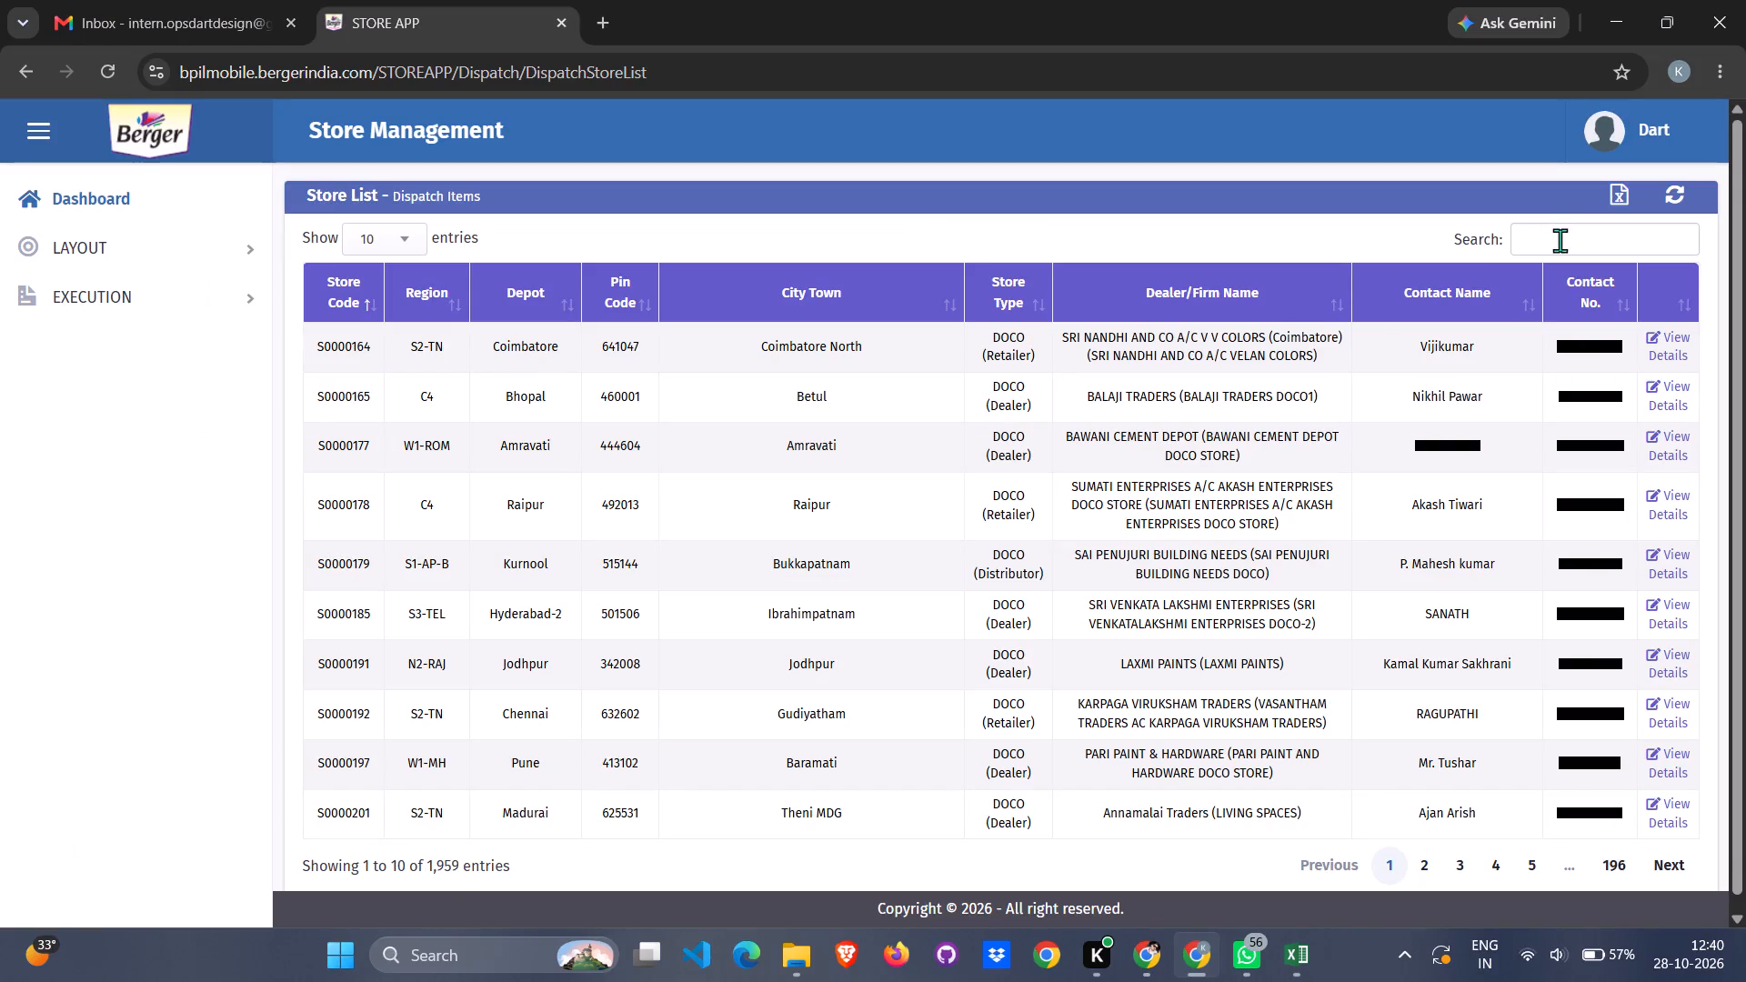
{"action": "left_click", "coordinate": [1560, 240]}
{"action": "key", "text": "ctrl+v"}
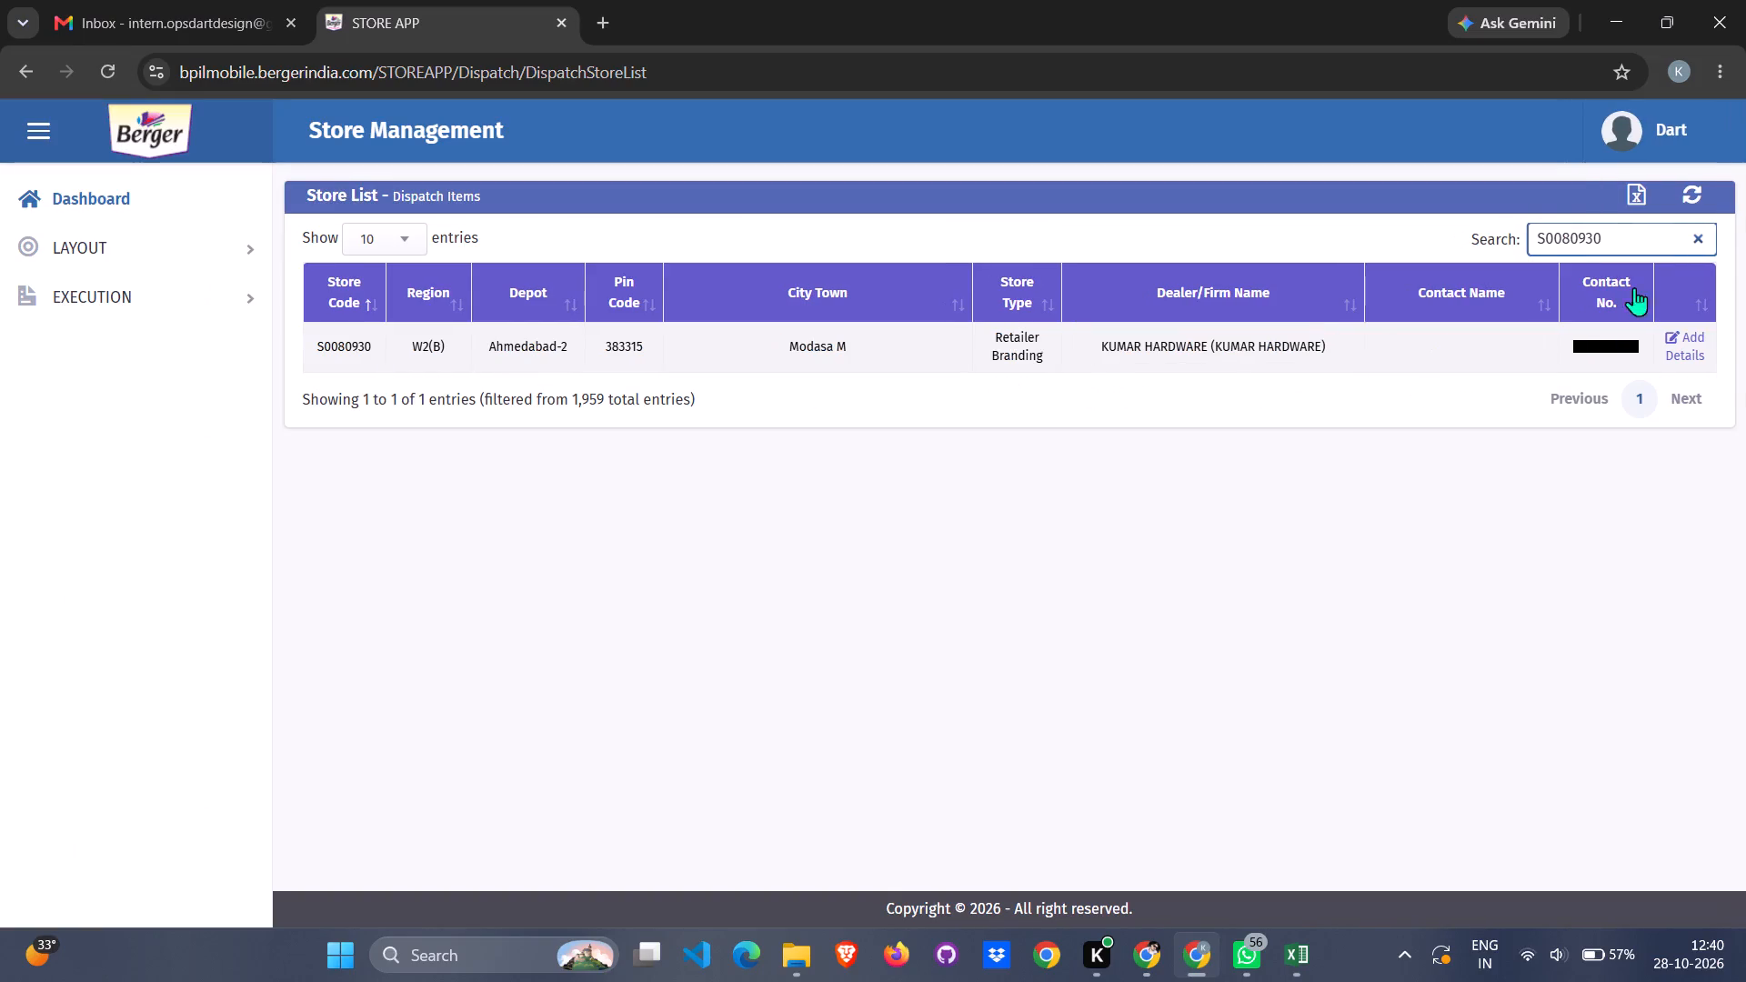
{"action": "left_click", "coordinate": [1689, 356]}
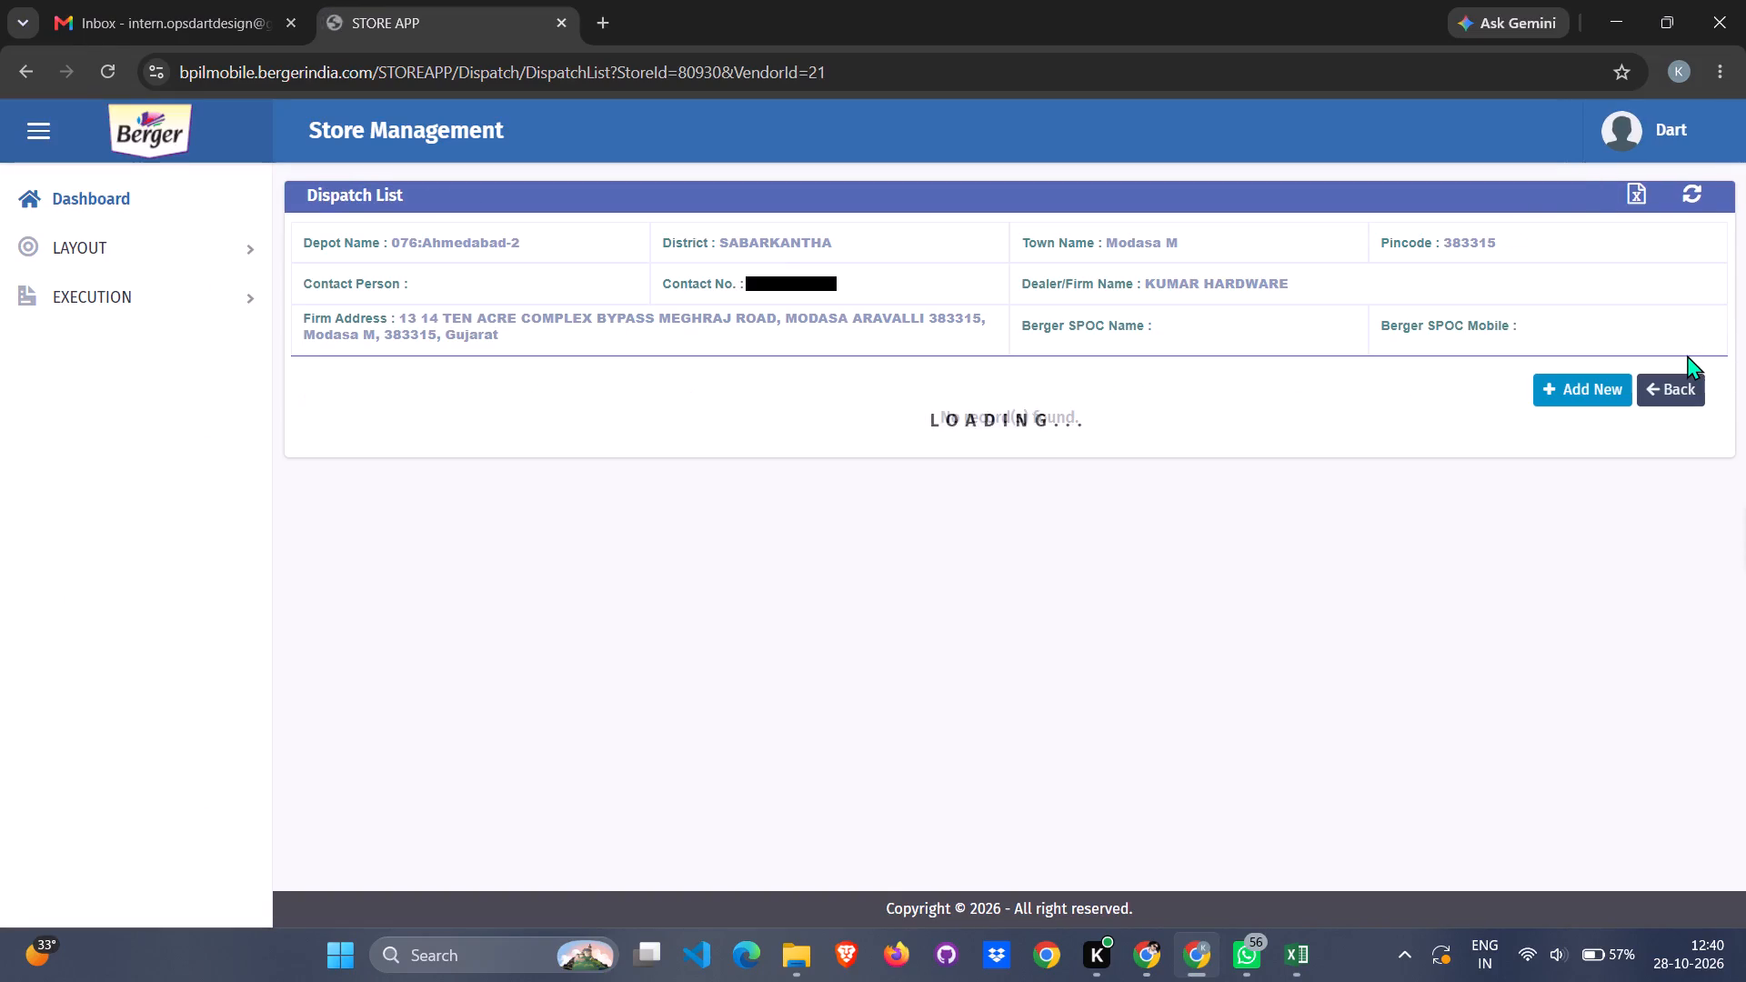
{"action": "left_click", "coordinate": [1596, 392]}
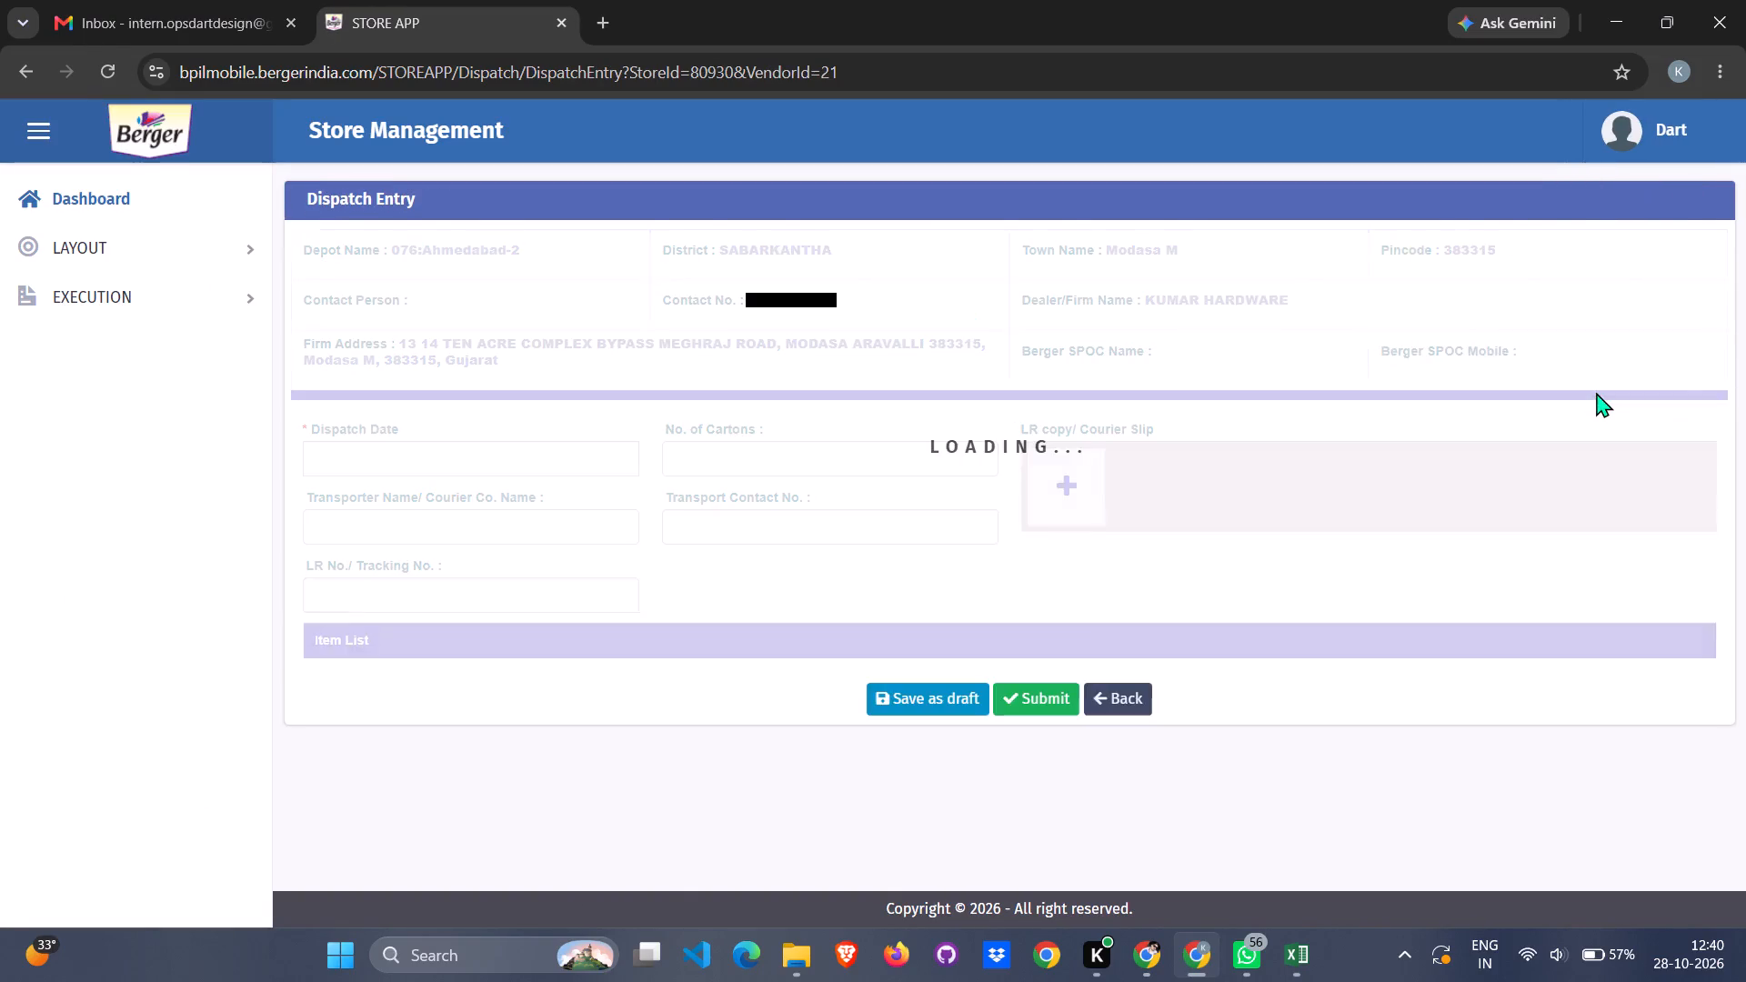
Copy KUMAR HARDWARE's date 03-10-2026 from column X of Excel's West Summary into the entry's Dispatch Date in Chrome.
{"action": "left_click", "coordinate": [1305, 962]}
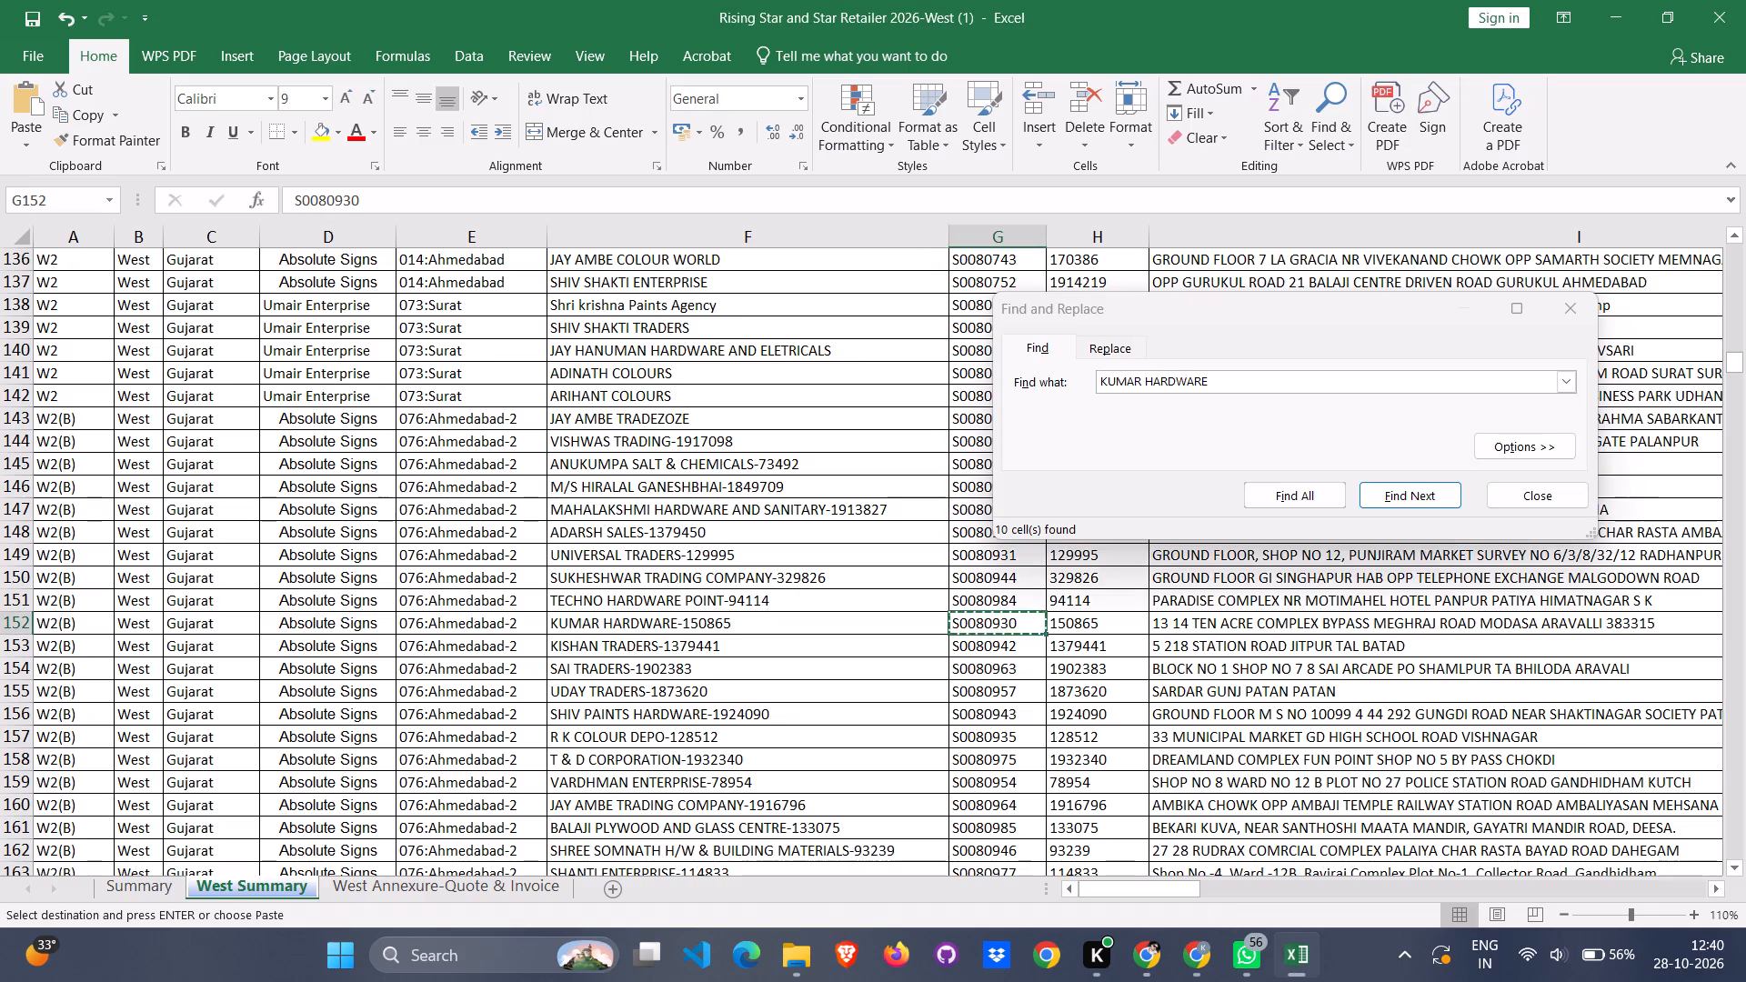
{"action": "left_click", "coordinate": [15, 627]}
{"action": "scroll", "coordinate": [317, 730], "scroll_direction": "left", "scroll_amount": 10}
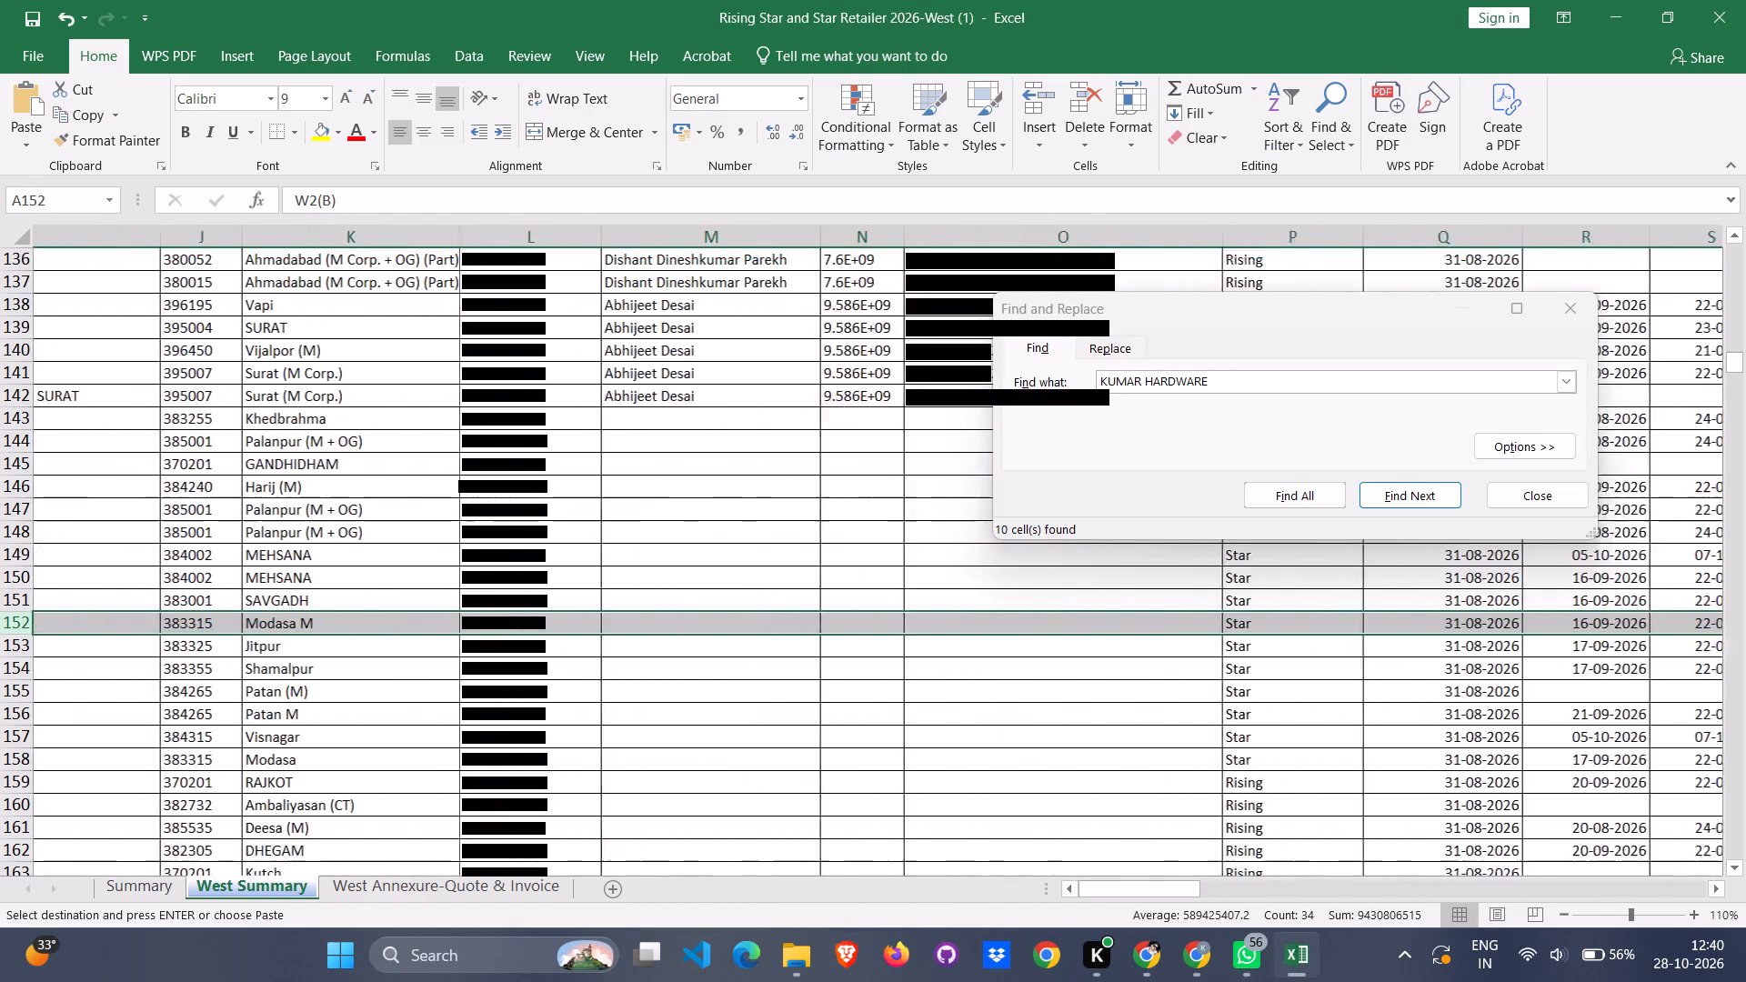
{"action": "scroll", "coordinate": [331, 727], "scroll_direction": "up", "scroll_amount": 1}
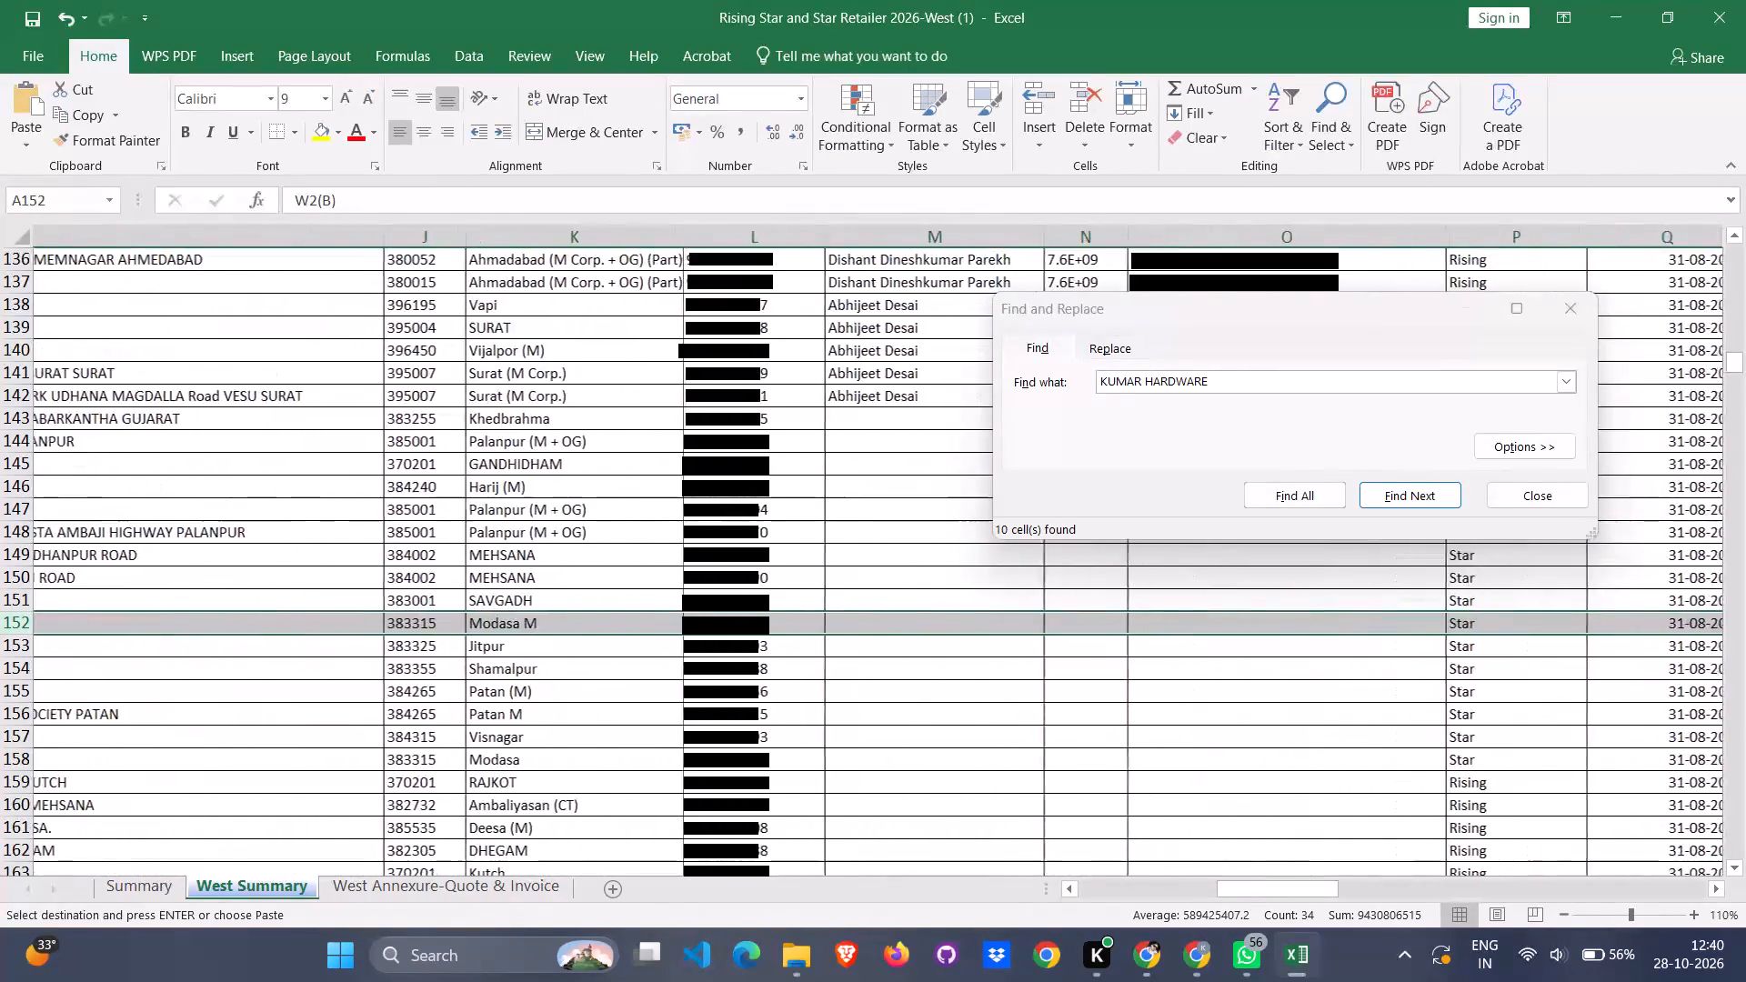
{"action": "scroll", "coordinate": [331, 727], "scroll_direction": "up", "scroll_amount": 1}
{"action": "scroll", "coordinate": [331, 727], "scroll_direction": "left", "scroll_amount": 3}
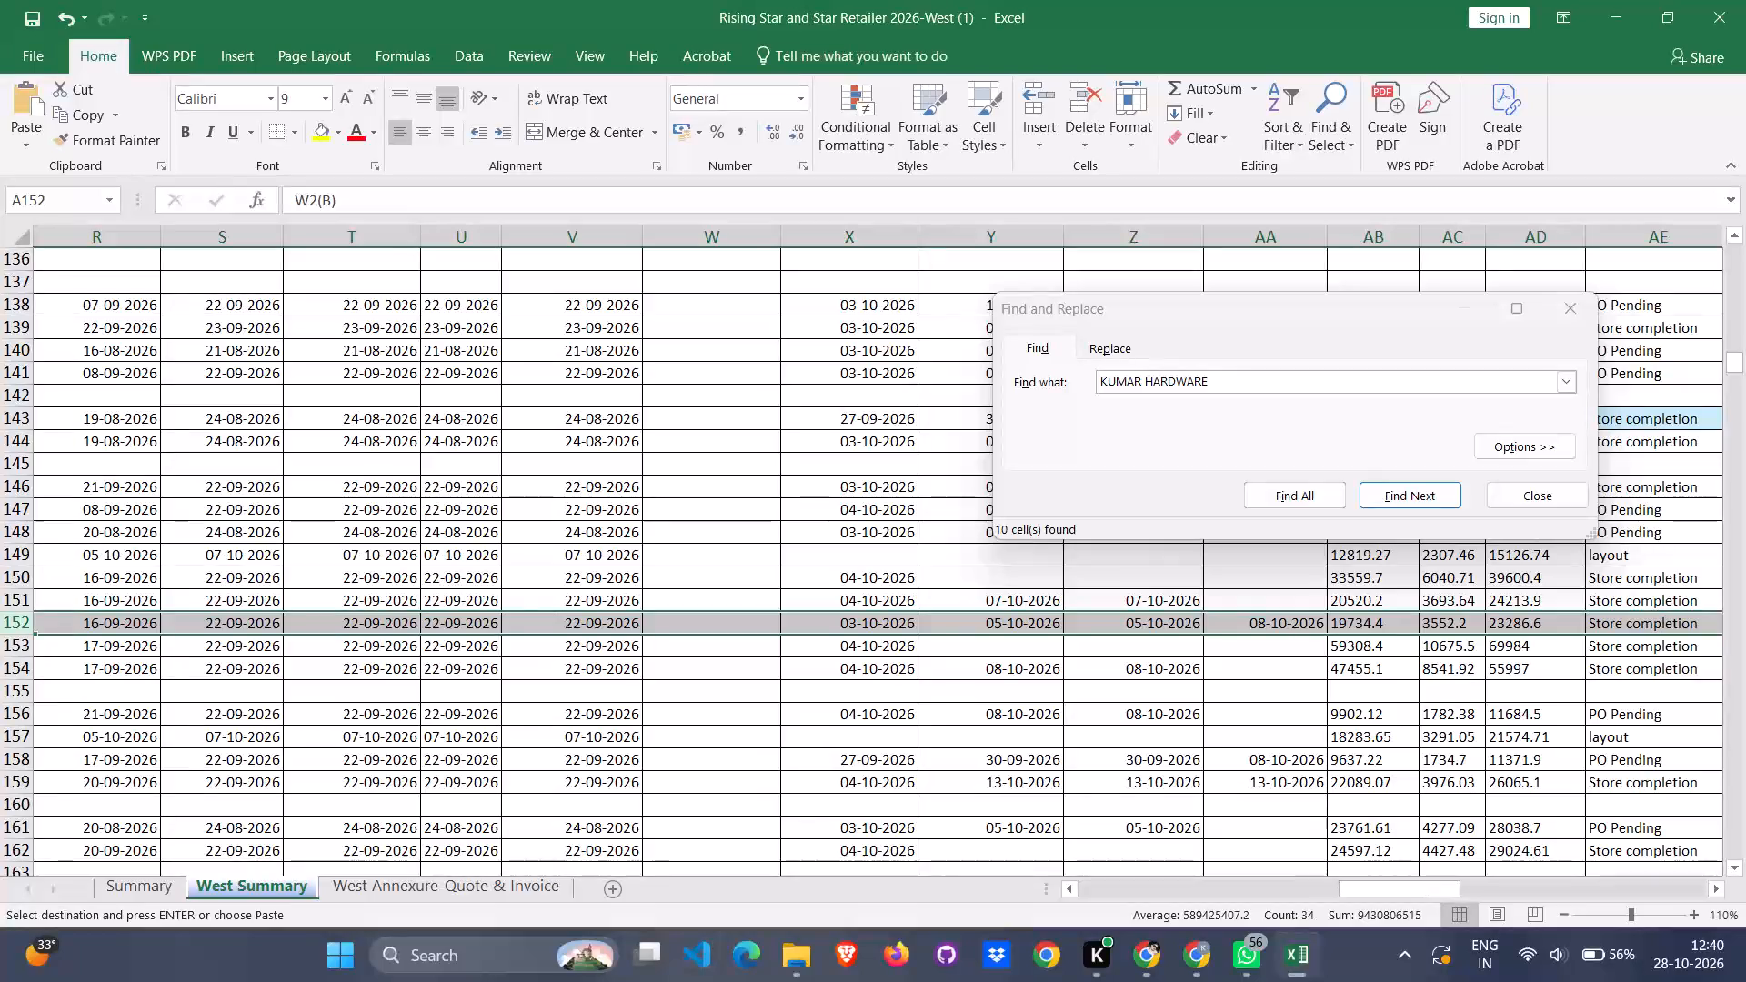
{"action": "left_click", "coordinate": [866, 623]}
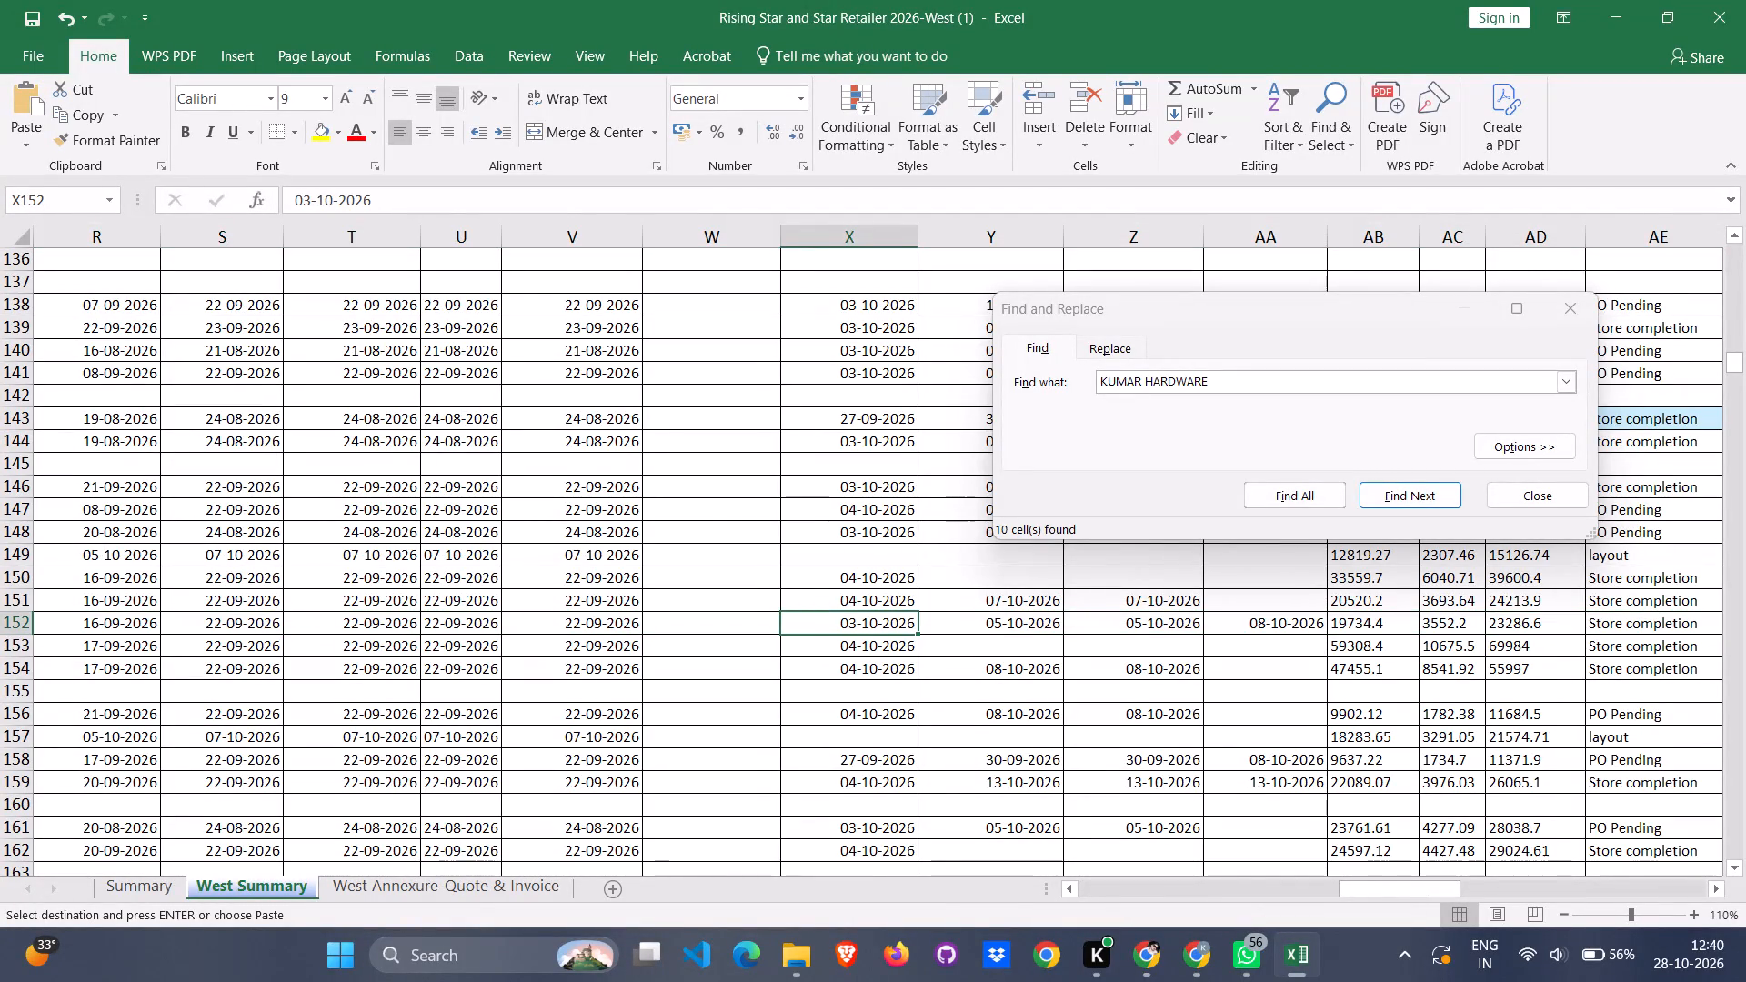
{"action": "key", "text": "ctrl+c"}
{"action": "left_click", "coordinate": [1201, 950]}
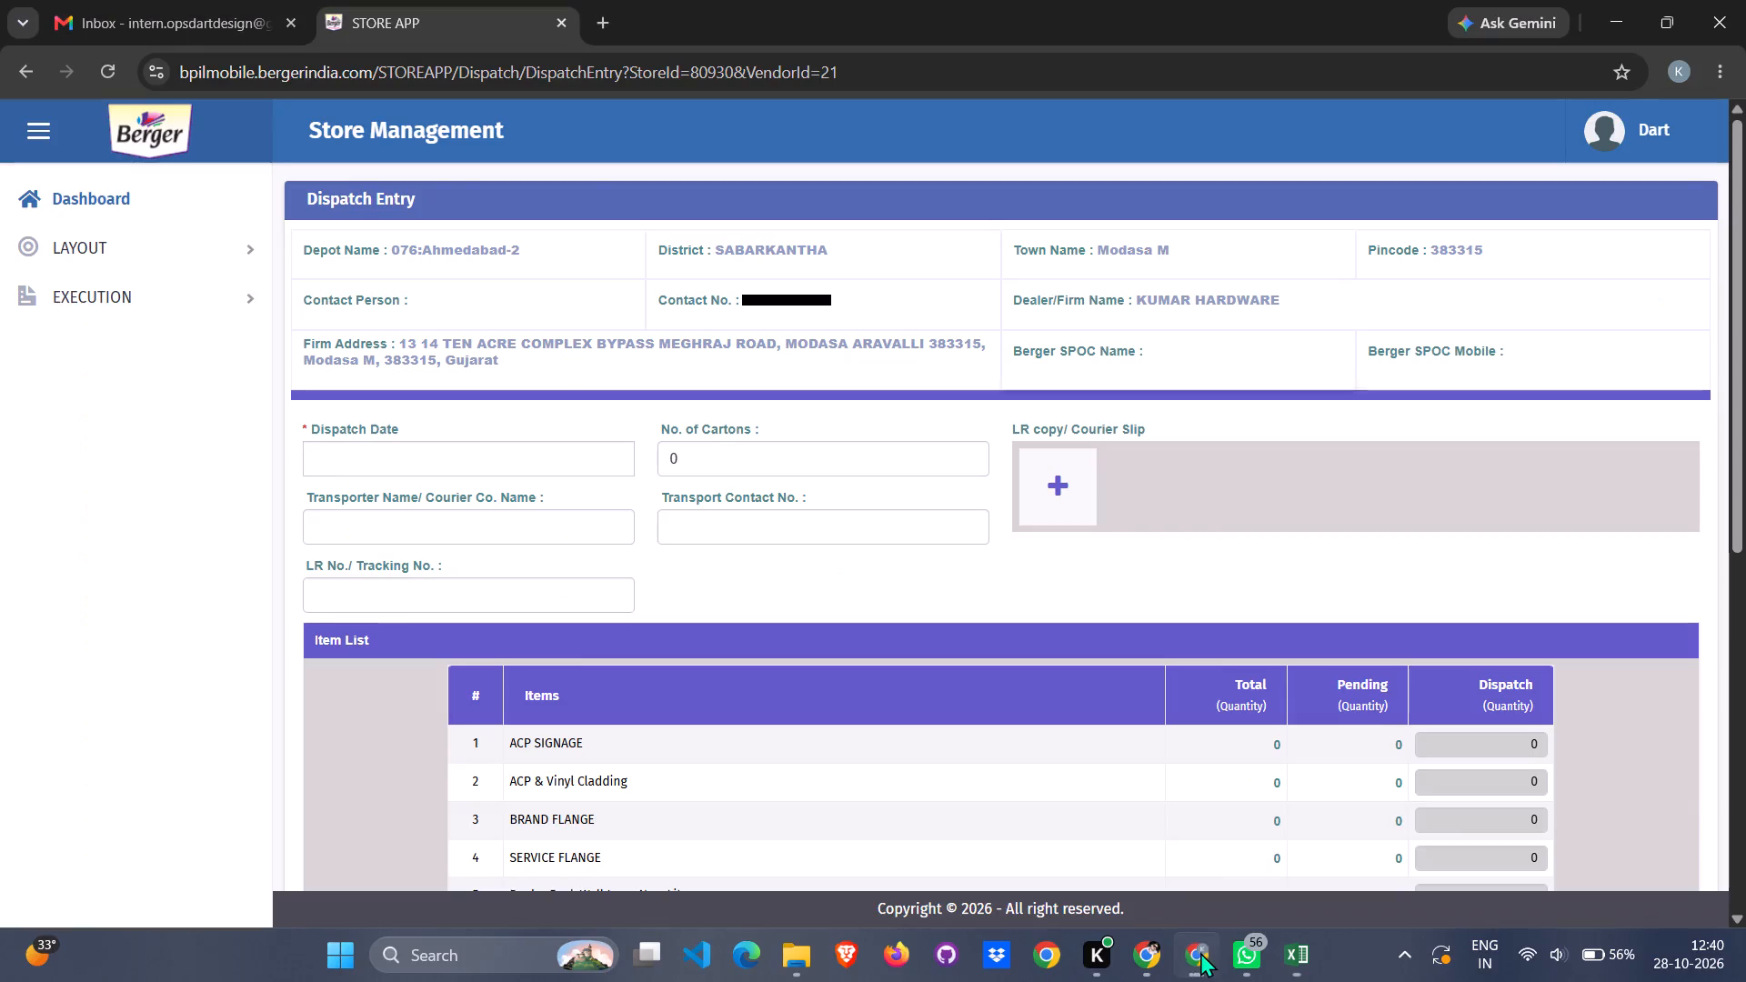
{"action": "left_click", "coordinate": [352, 456]}
{"action": "key", "text": "ctrl+v"}
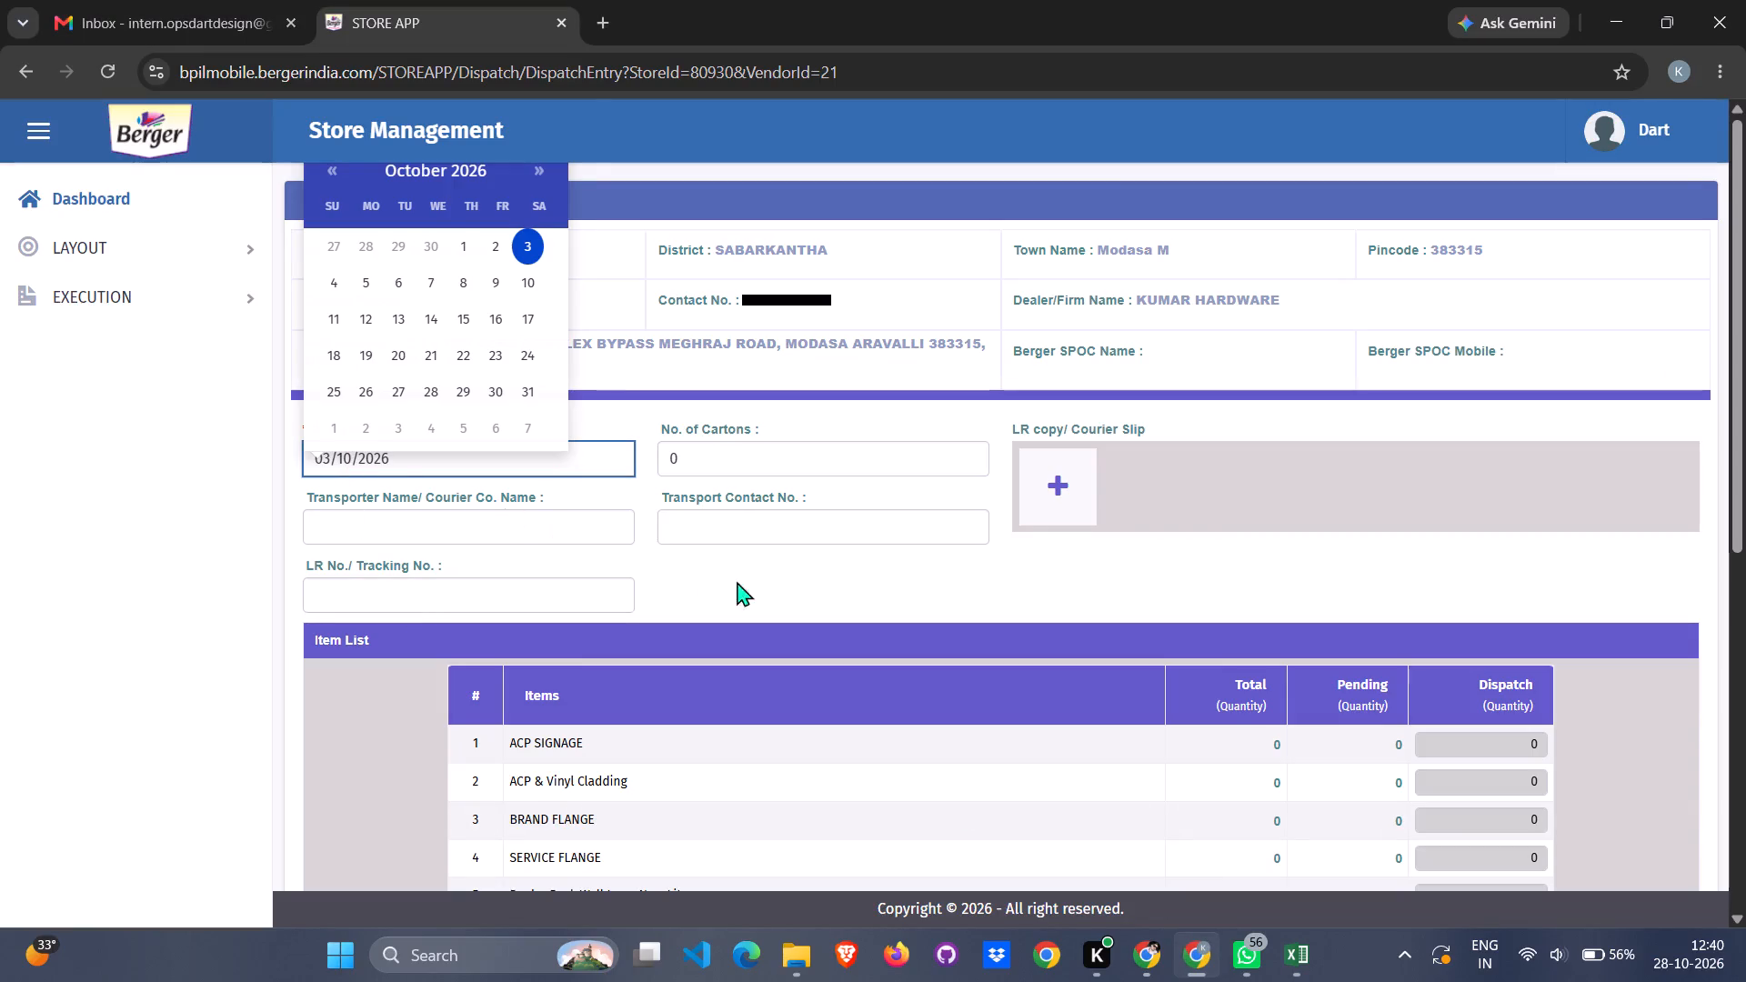
{"action": "left_click", "coordinate": [752, 526]}
{"action": "left_click", "coordinate": [808, 566]}
Set the dispatch quantity for EXTERIOR SUNBOARD BRANDING WITH VINYL to 19.66, copied from its pending quantity.
{"action": "scroll", "coordinate": [797, 785], "scroll_direction": "down", "scroll_amount": 2}
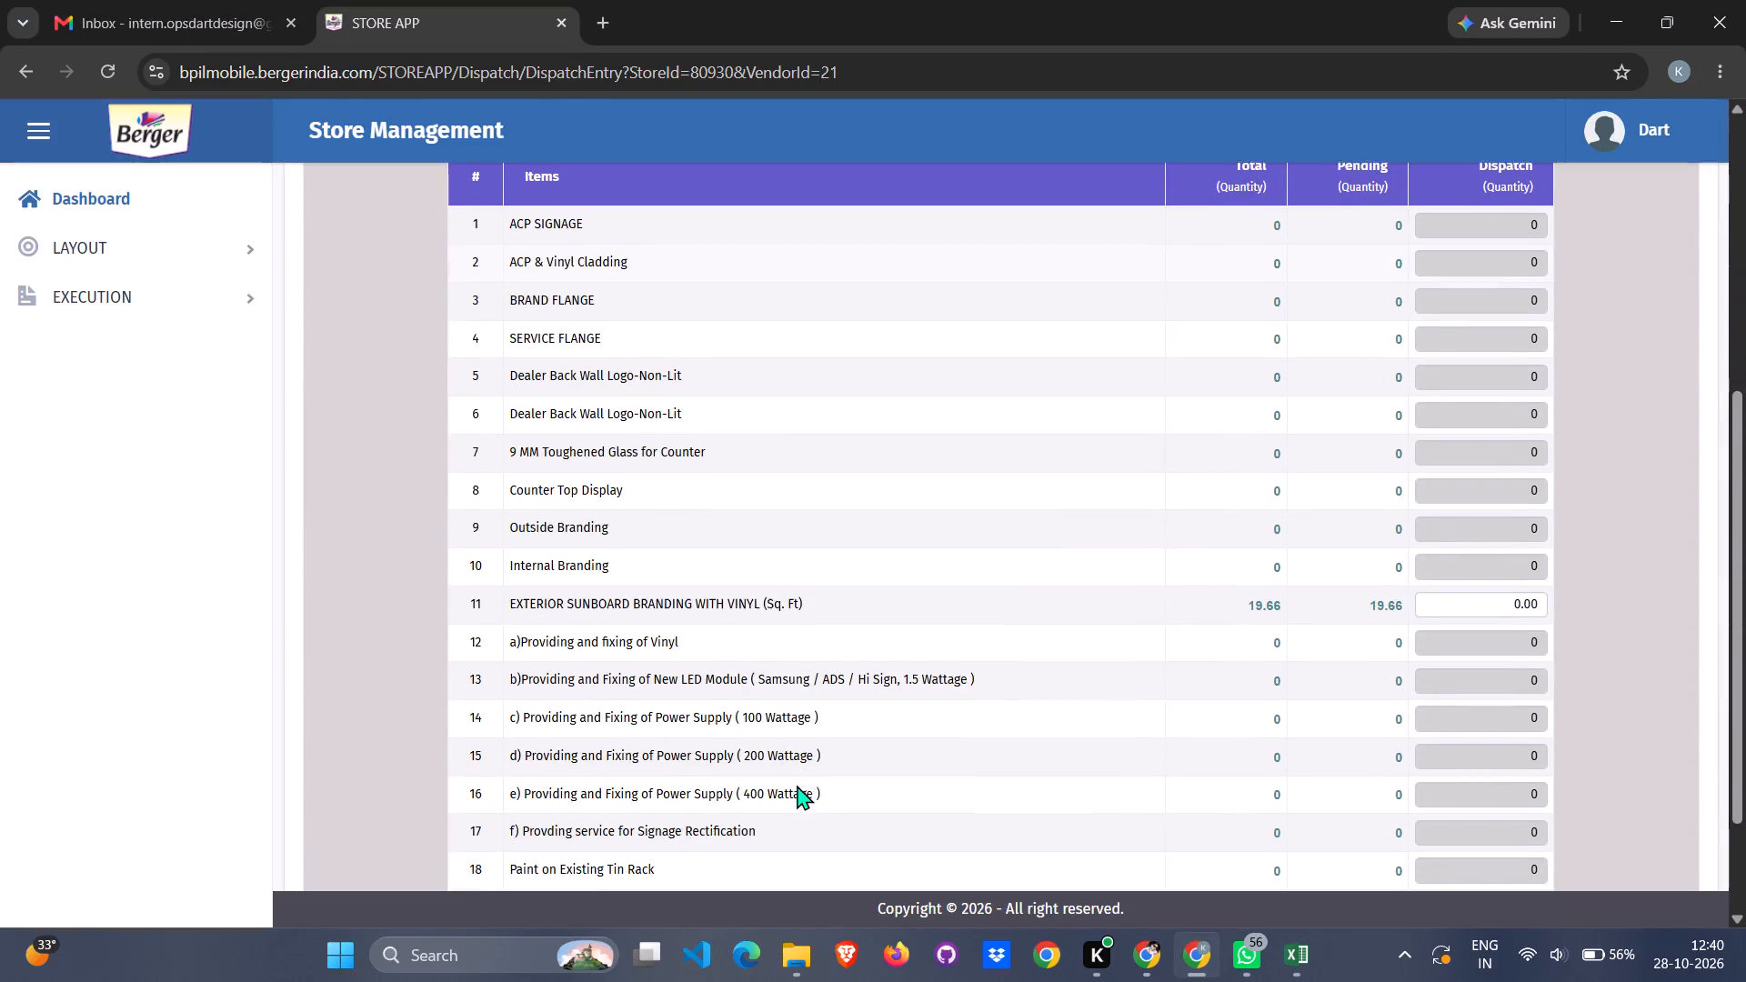
{"action": "scroll", "coordinate": [797, 785], "scroll_direction": "down", "scroll_amount": 1}
{"action": "double_click", "coordinate": [1378, 597]}
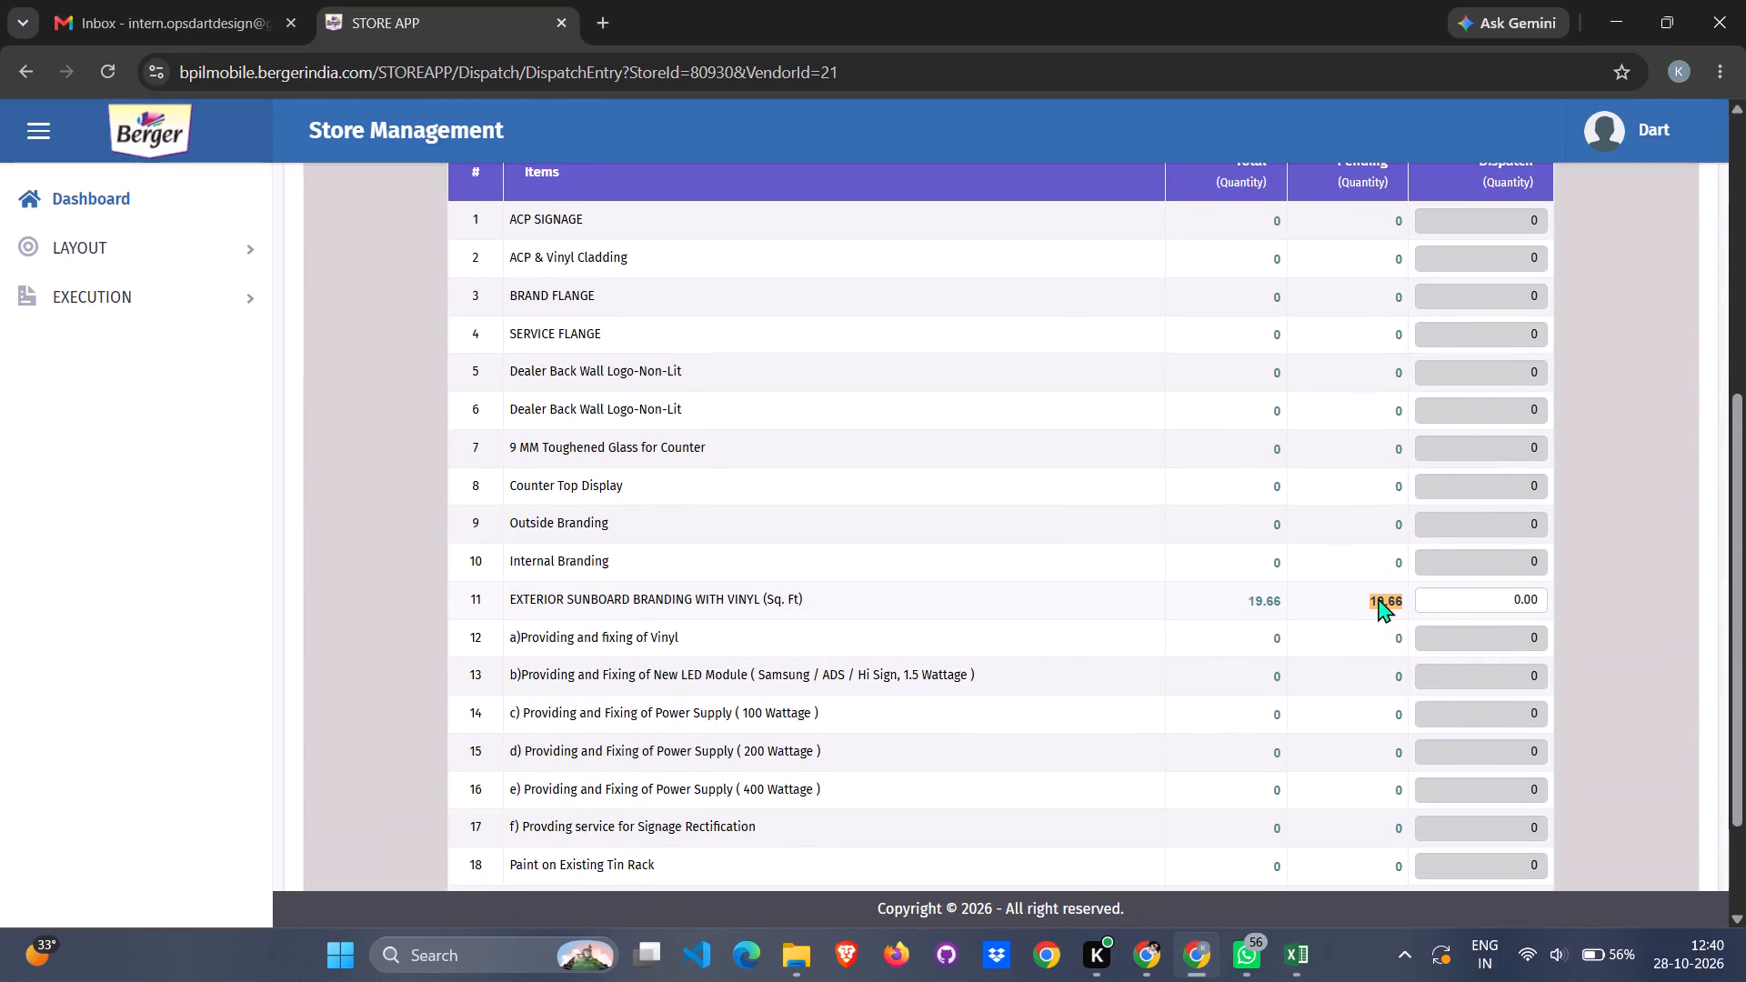
{"action": "key", "text": "ctrl+c"}
{"action": "double_click", "coordinate": [1508, 608]}
{"action": "key", "text": "ctrl+v"}
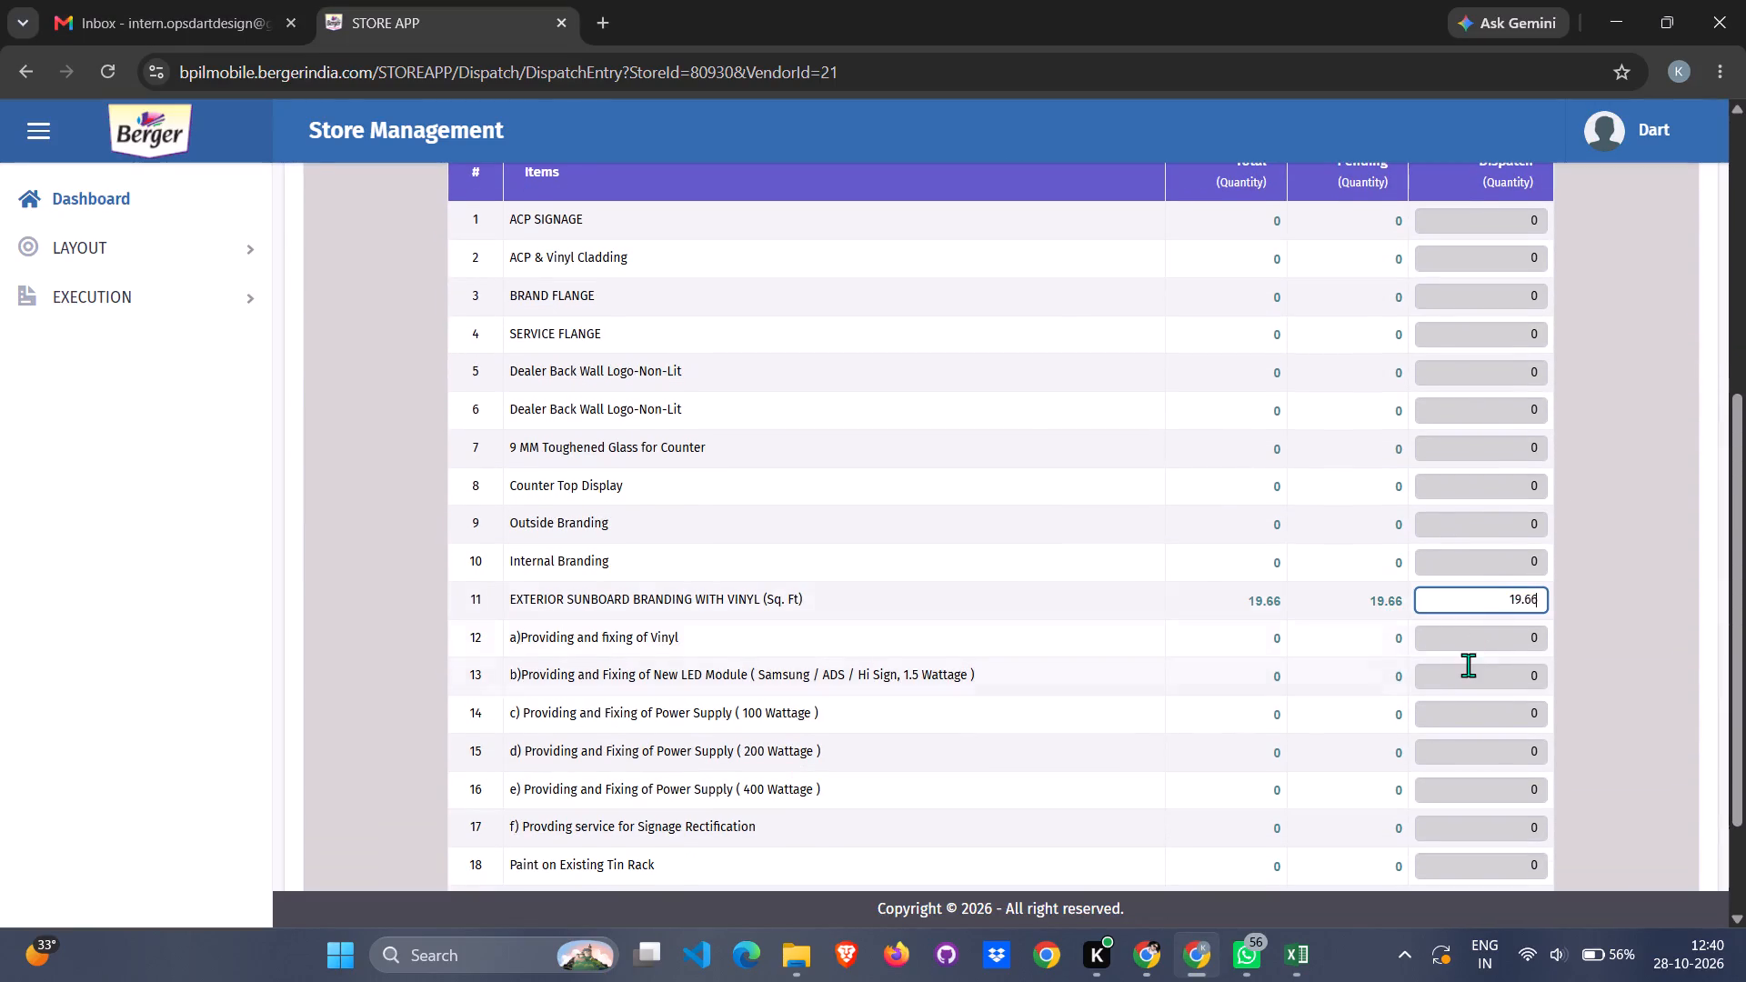
Set the dispatch quantity for Rolling Shutter Painting to 169, copied from its pending quantity.
{"action": "scroll", "coordinate": [1462, 665], "scroll_direction": "up", "scroll_amount": 4}
{"action": "scroll", "coordinate": [1463, 676], "scroll_direction": "down", "scroll_amount": 12}
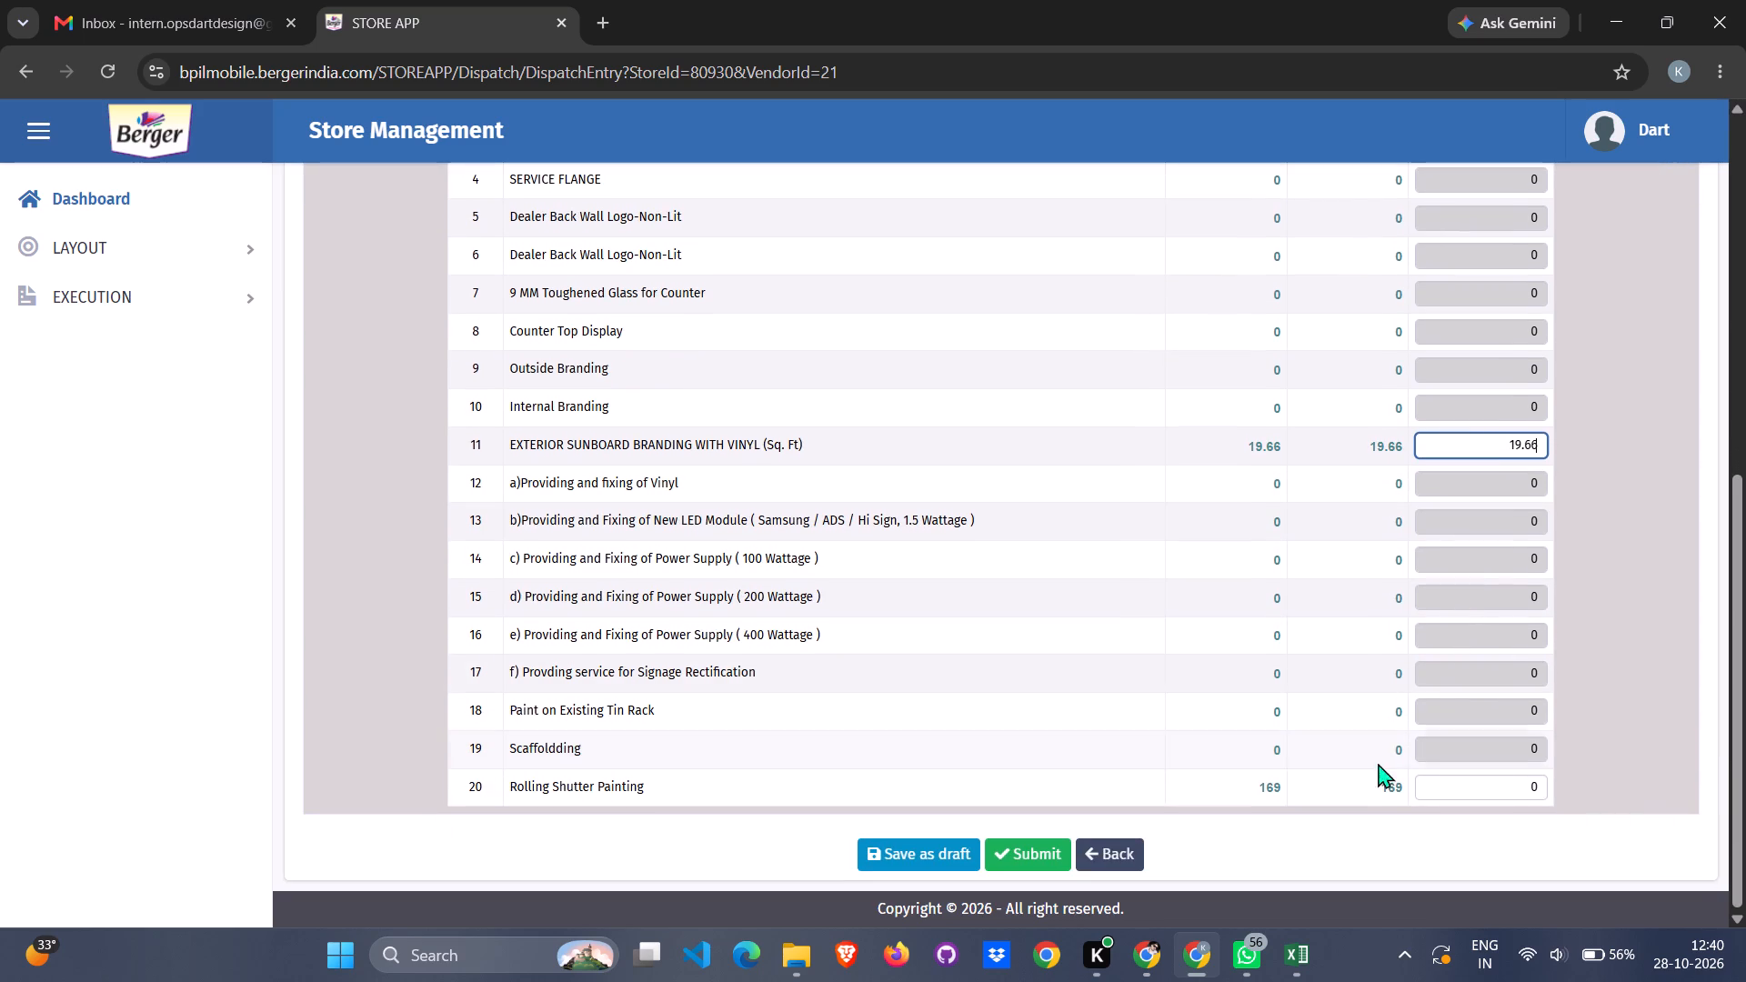
{"action": "double_click", "coordinate": [1390, 787]}
{"action": "key", "text": "ctrl+c"}
{"action": "double_click", "coordinate": [1510, 790]}
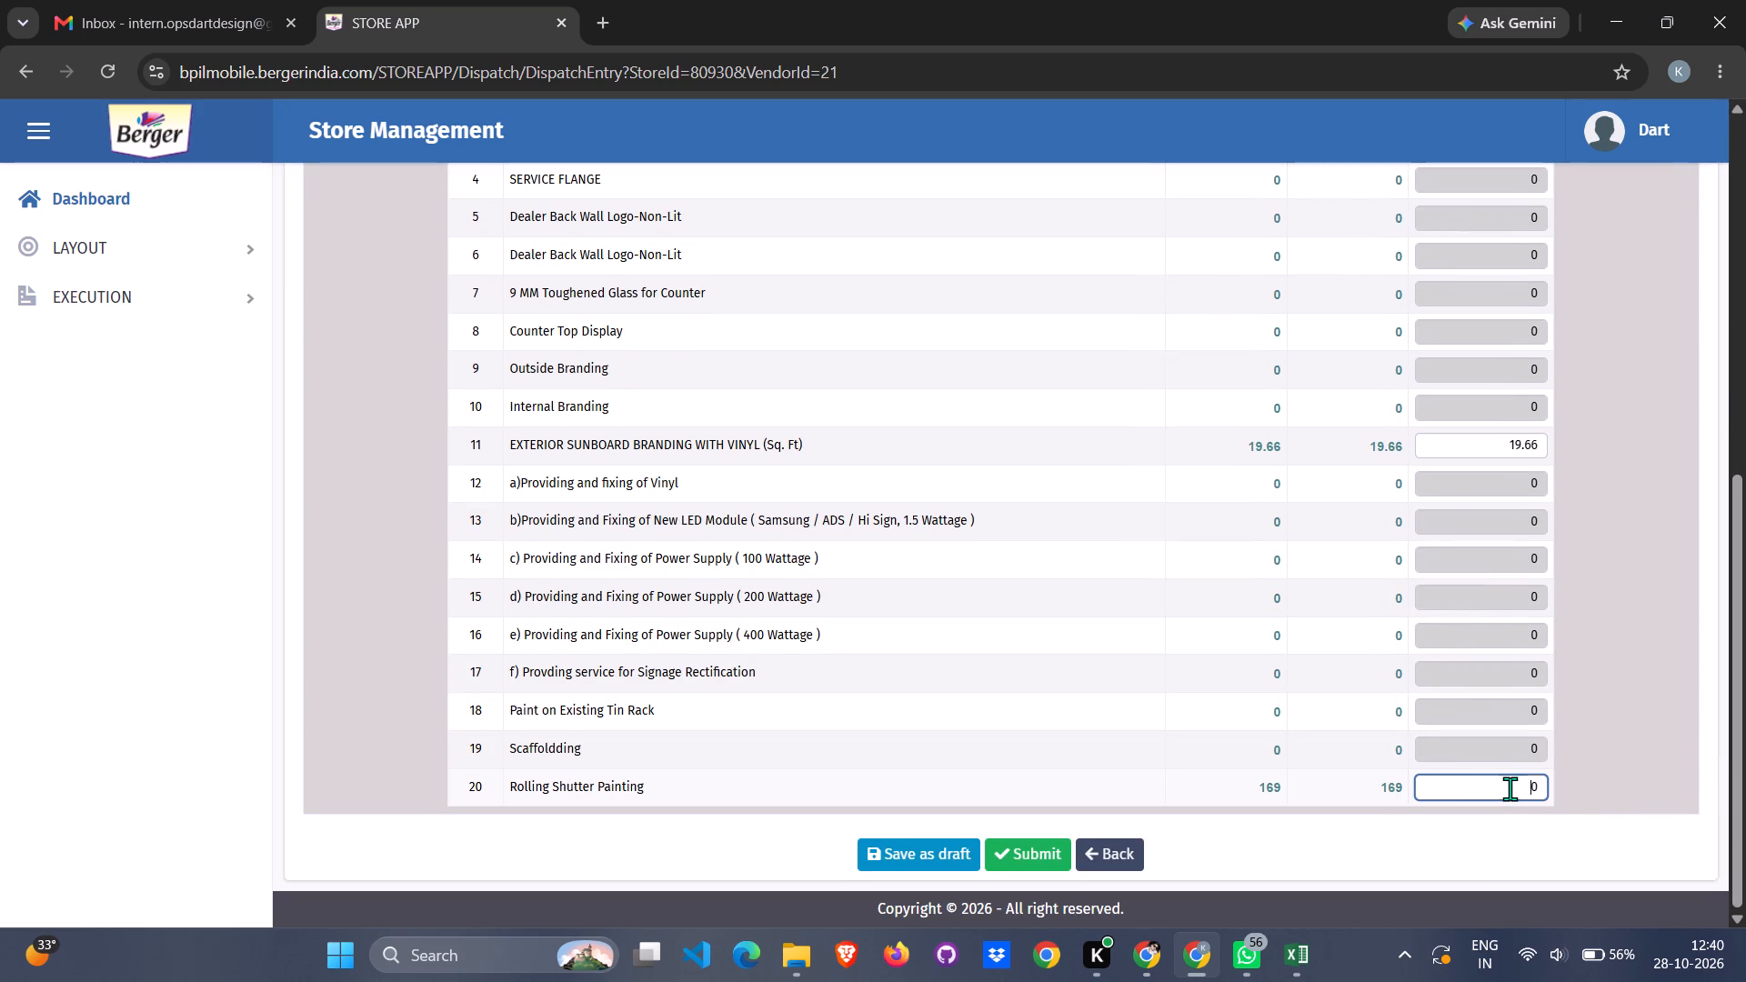
{"action": "key", "text": "ctrl+v"}
Review KUMAR HARDWARE's dispatch quantities and submit the entry.
{"action": "scroll", "coordinate": [1267, 656], "scroll_direction": "up", "scroll_amount": 5}
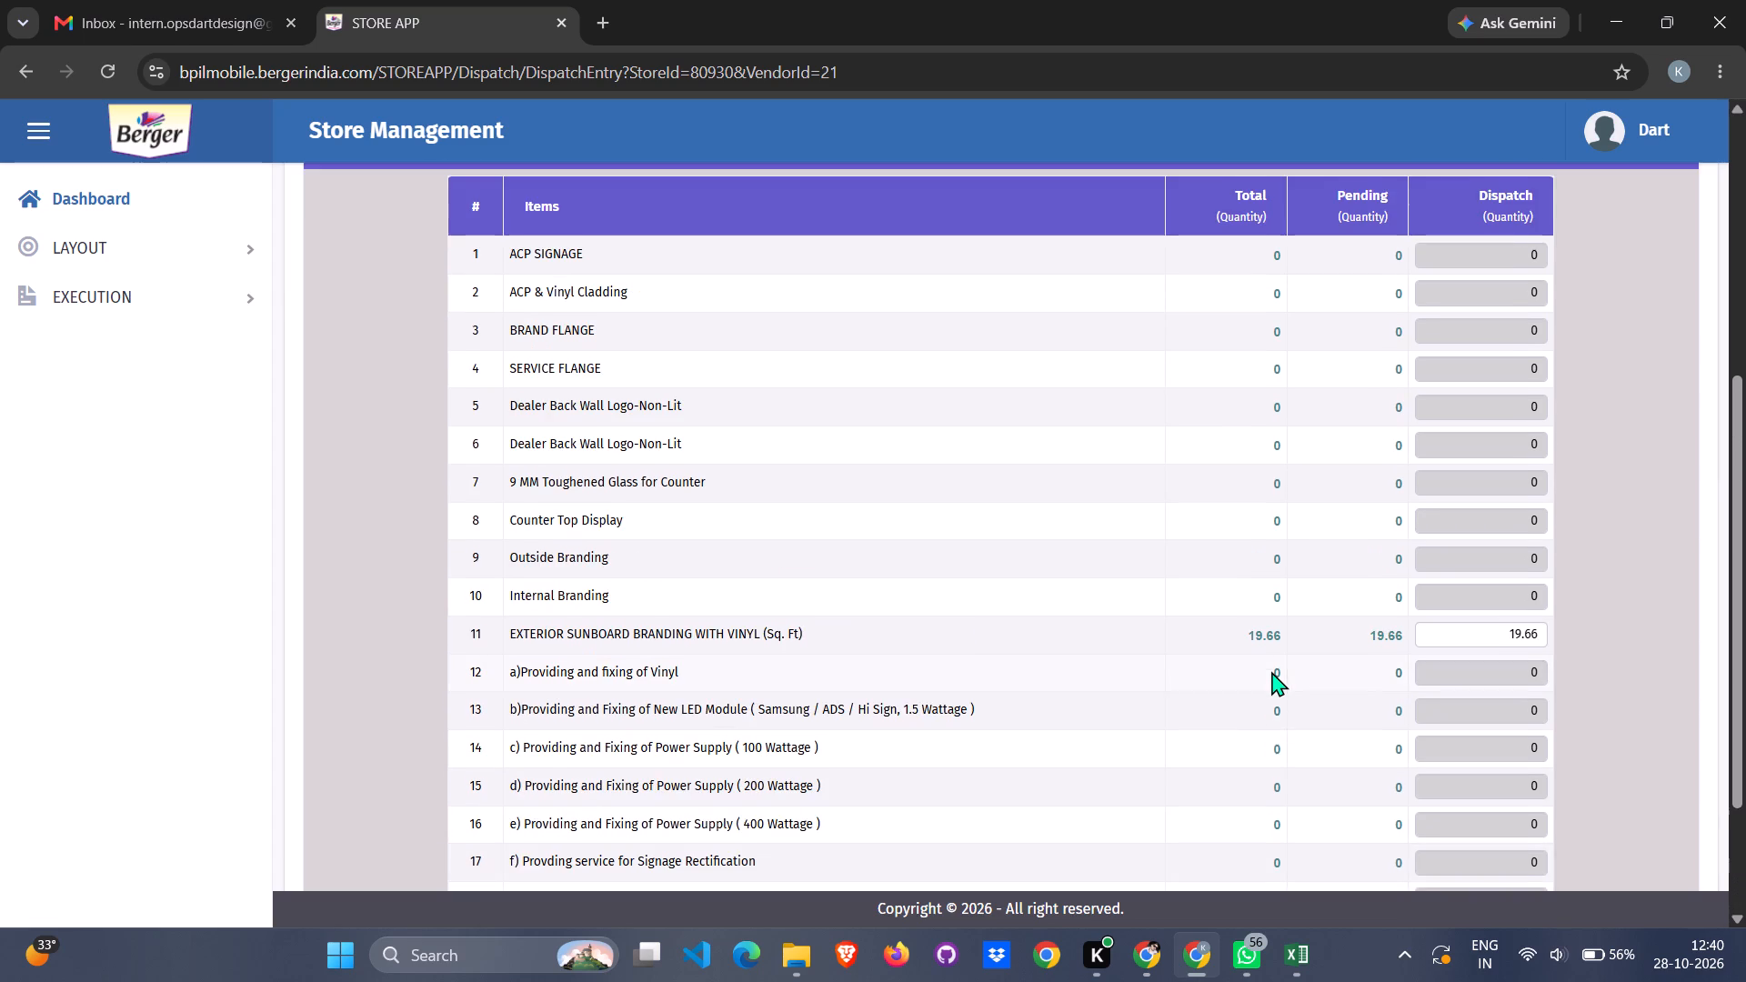
{"action": "scroll", "coordinate": [1271, 671], "scroll_direction": "down", "scroll_amount": 10}
{"action": "left_click", "coordinate": [1034, 855]}
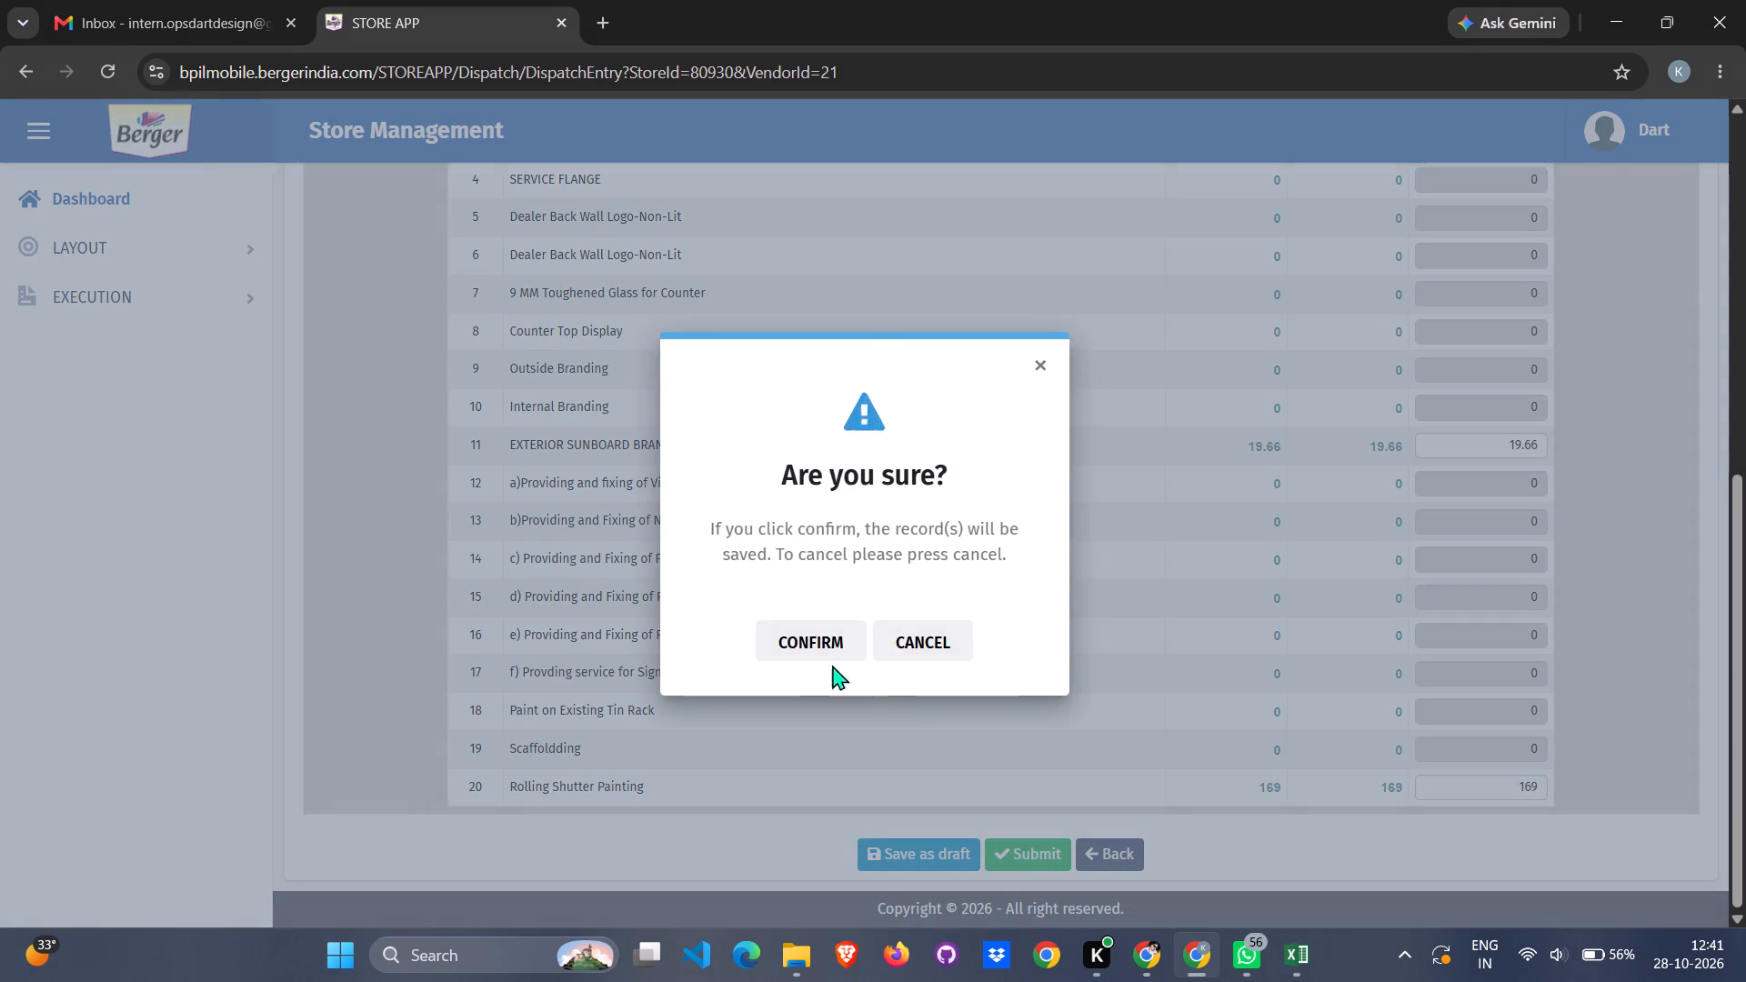
{"action": "left_click", "coordinate": [806, 646]}
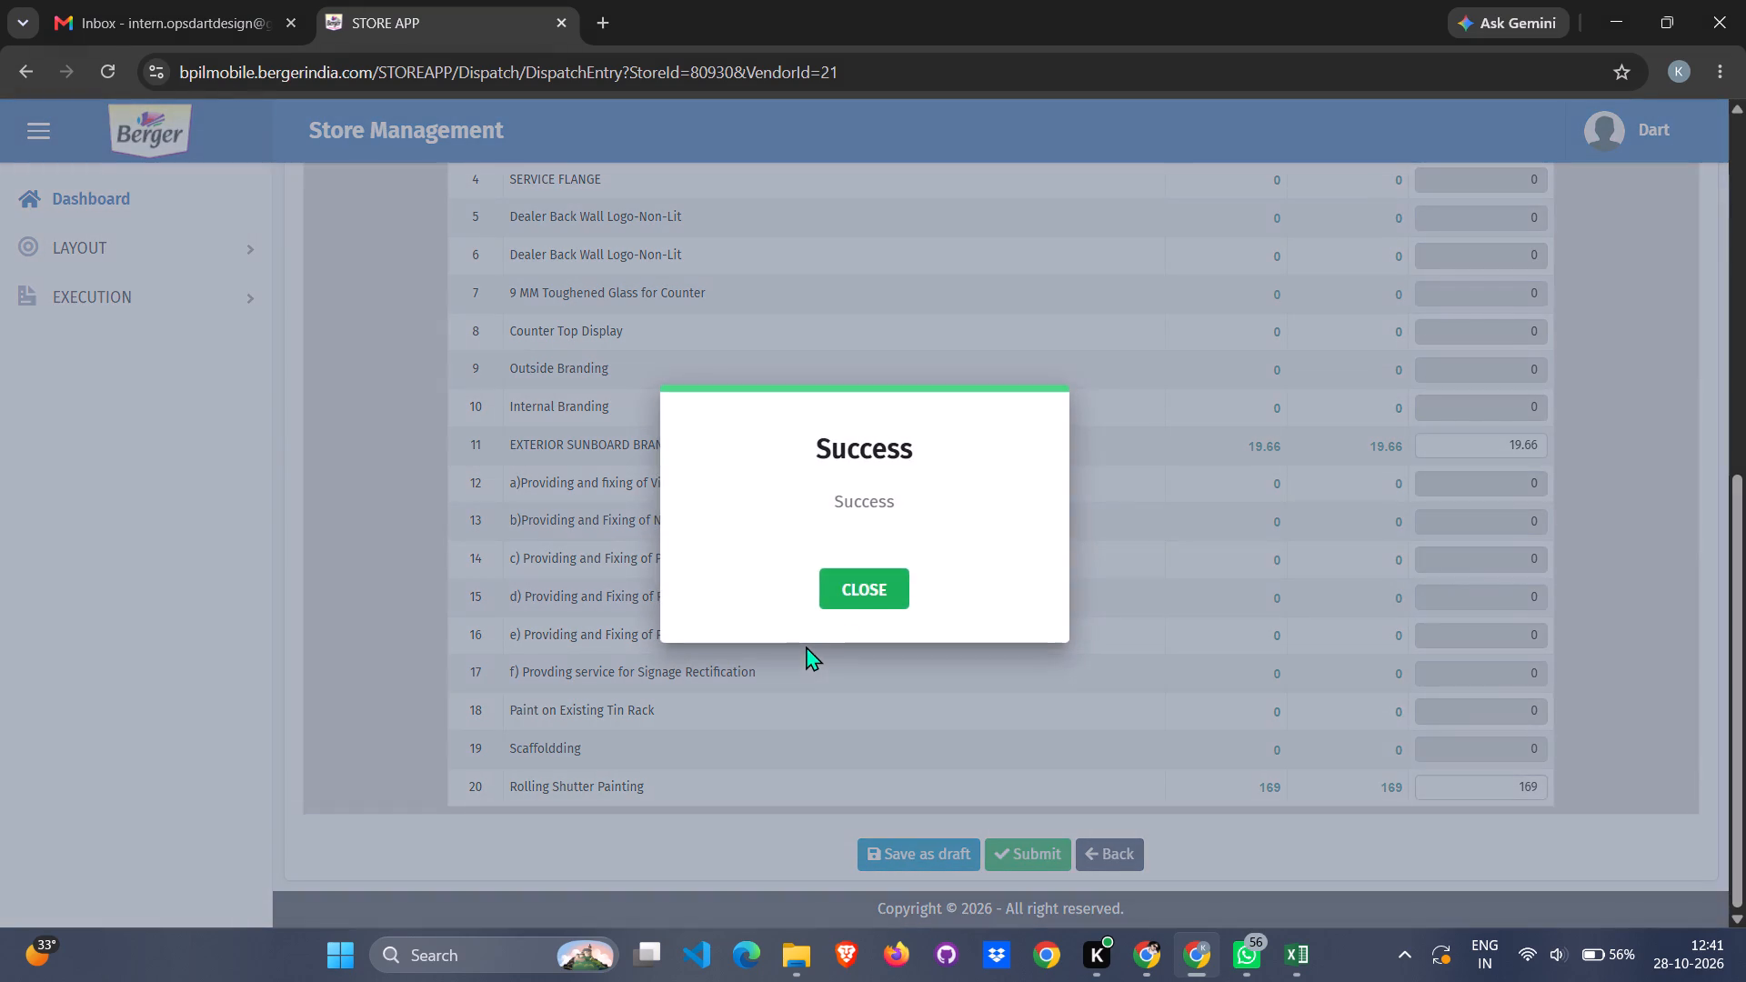
{"action": "left_click", "coordinate": [861, 584]}
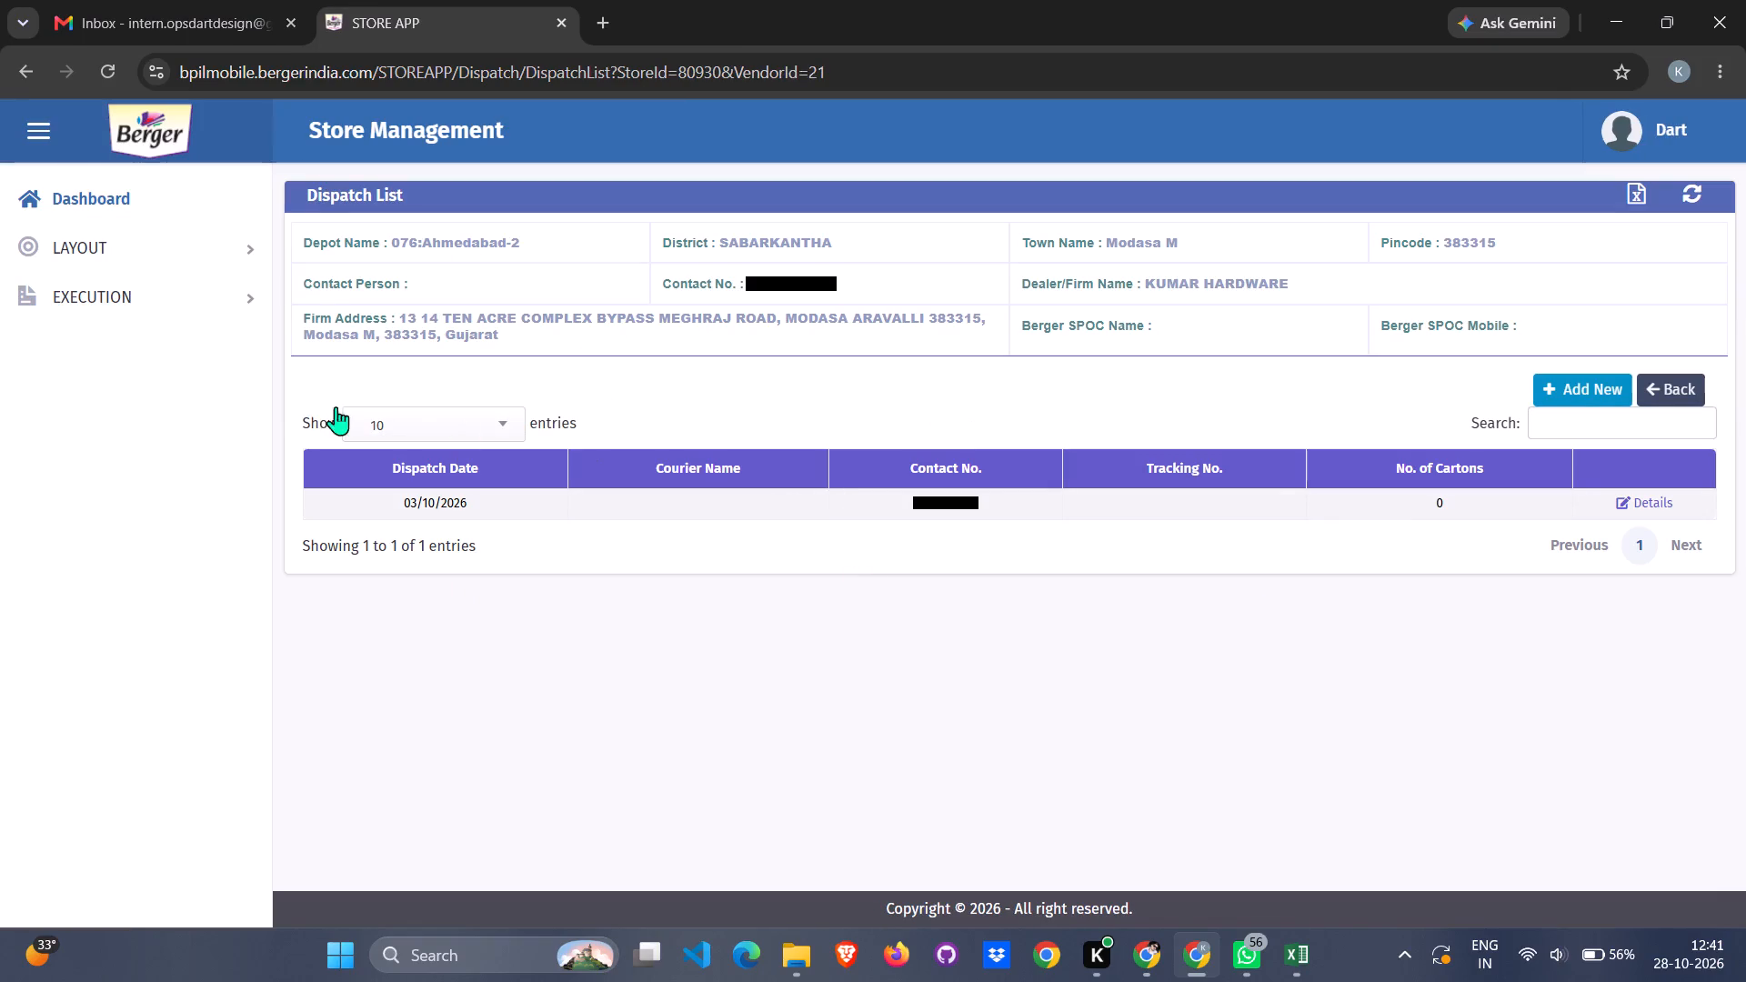
Return to the store list for dispatch items under Execution.
{"action": "left_click", "coordinate": [105, 291]}
{"action": "left_click", "coordinate": [124, 329]}
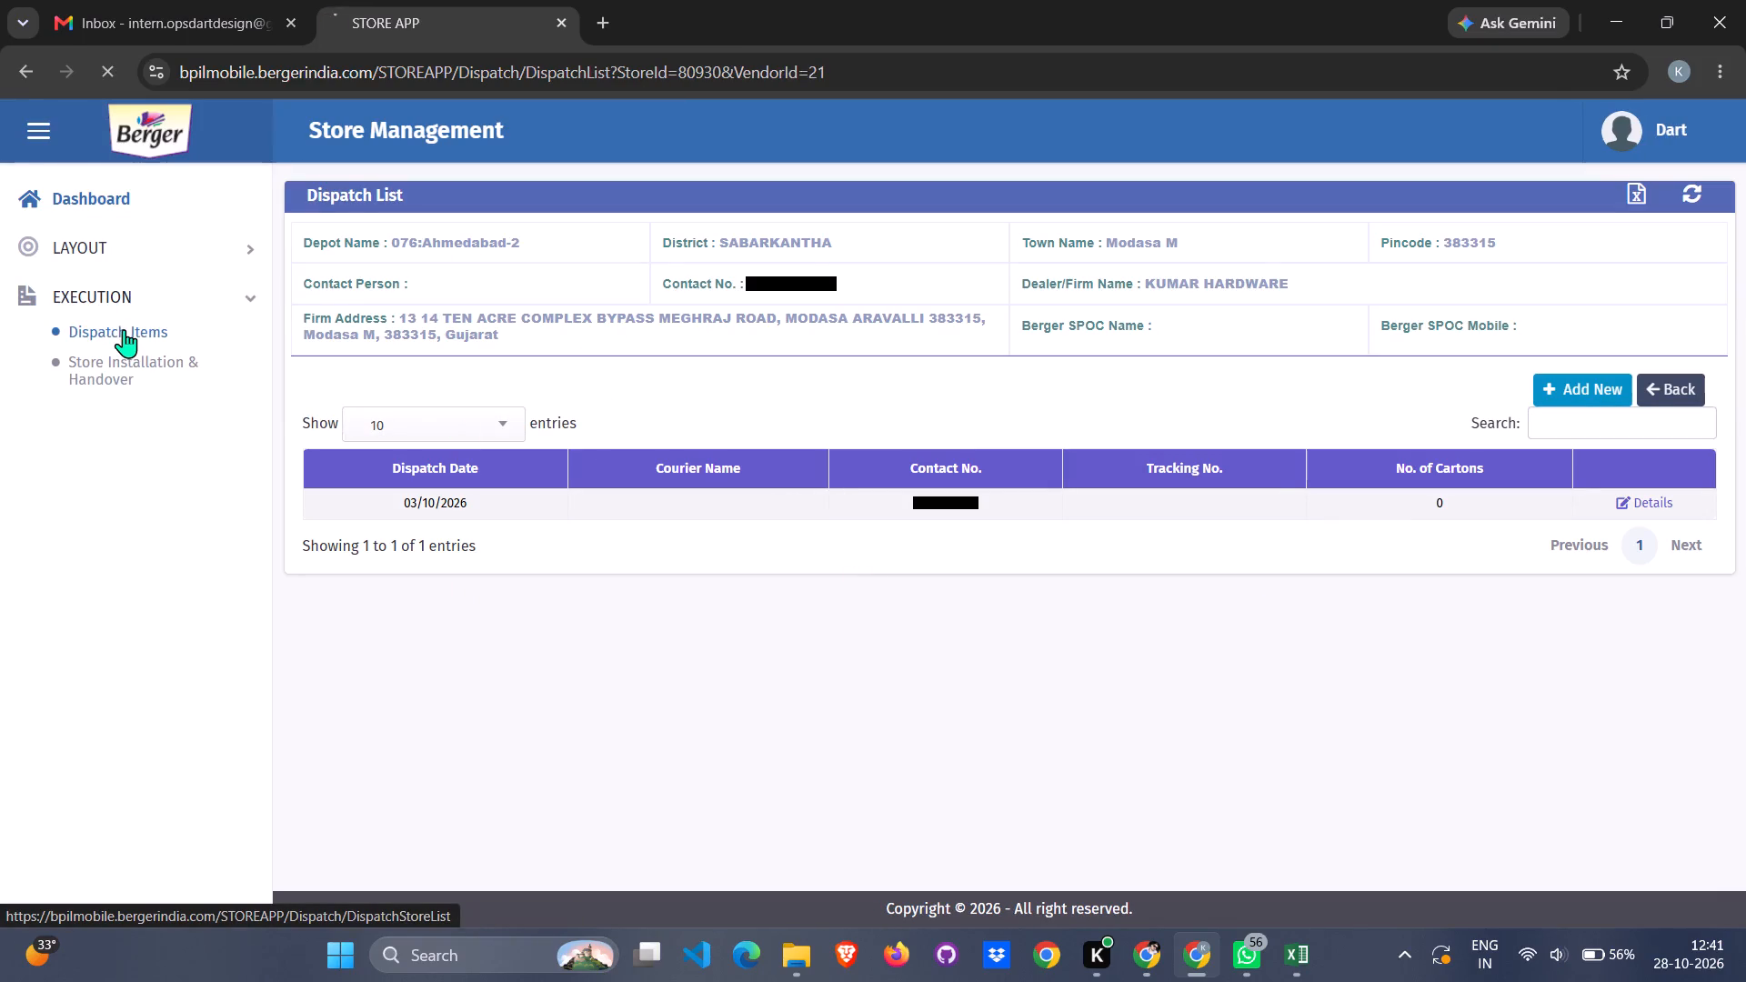
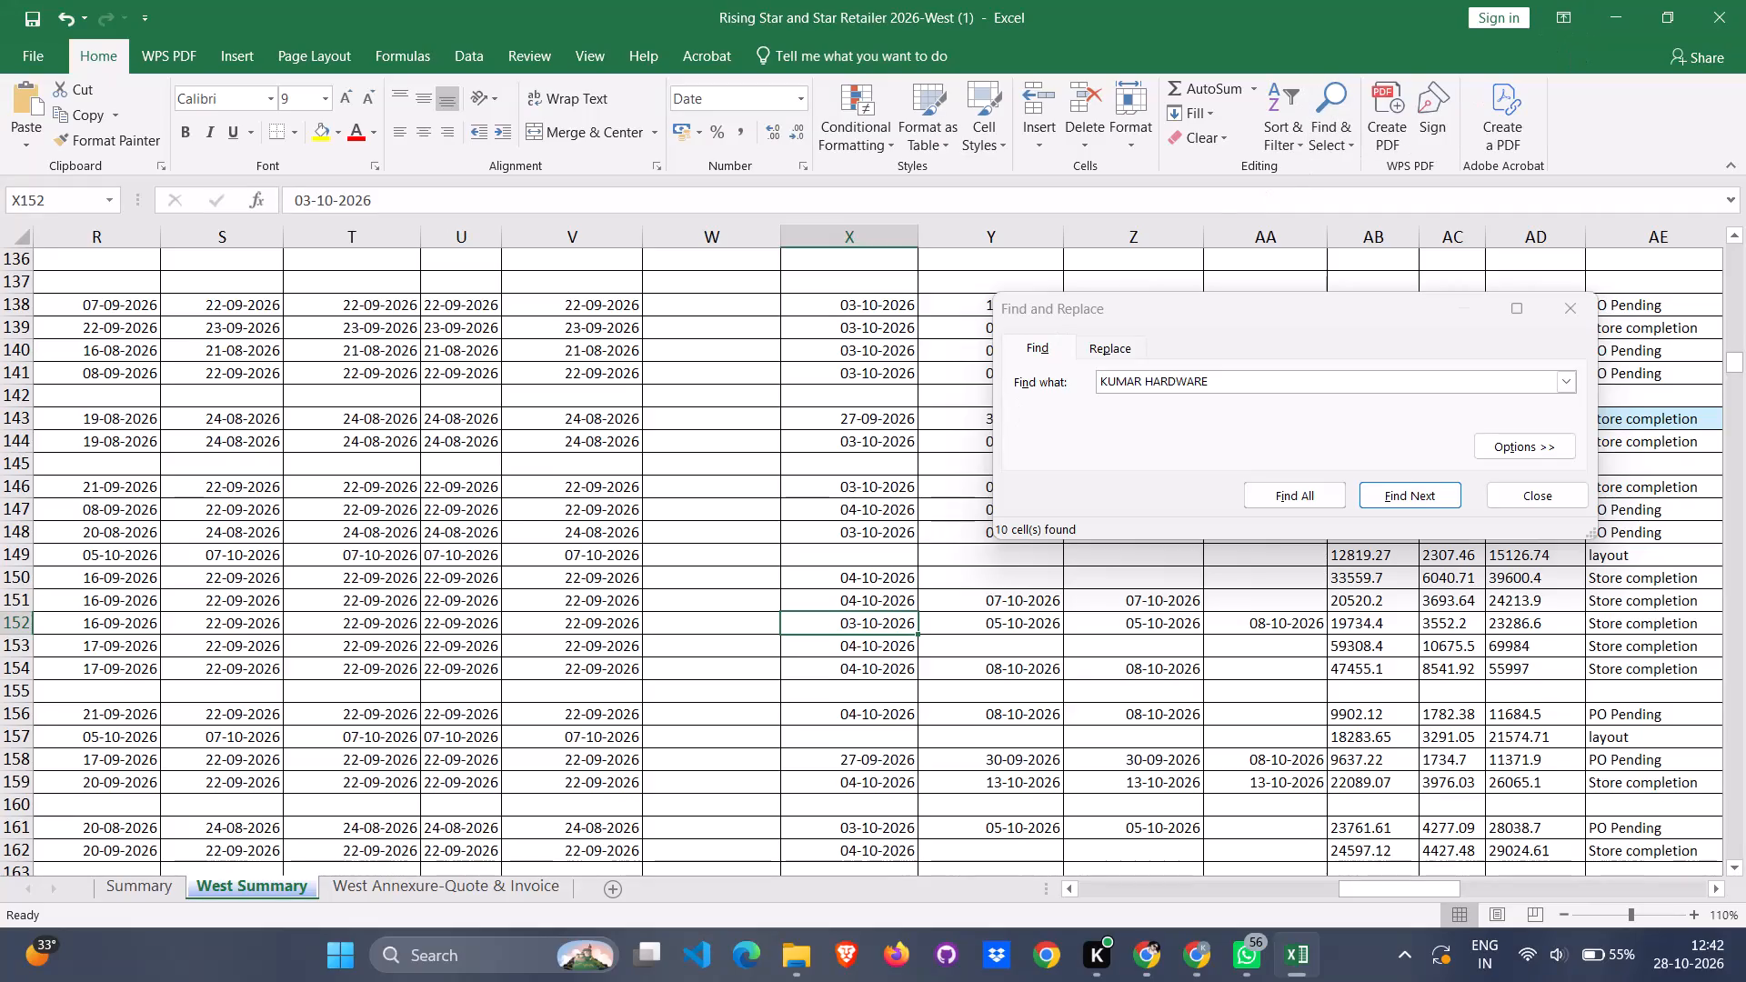
Switch to File Explorer and open the SEPARATAION ESTIMATE folder inside Berger 2026 in Documents.
{"action": "left_click", "coordinate": [808, 957]}
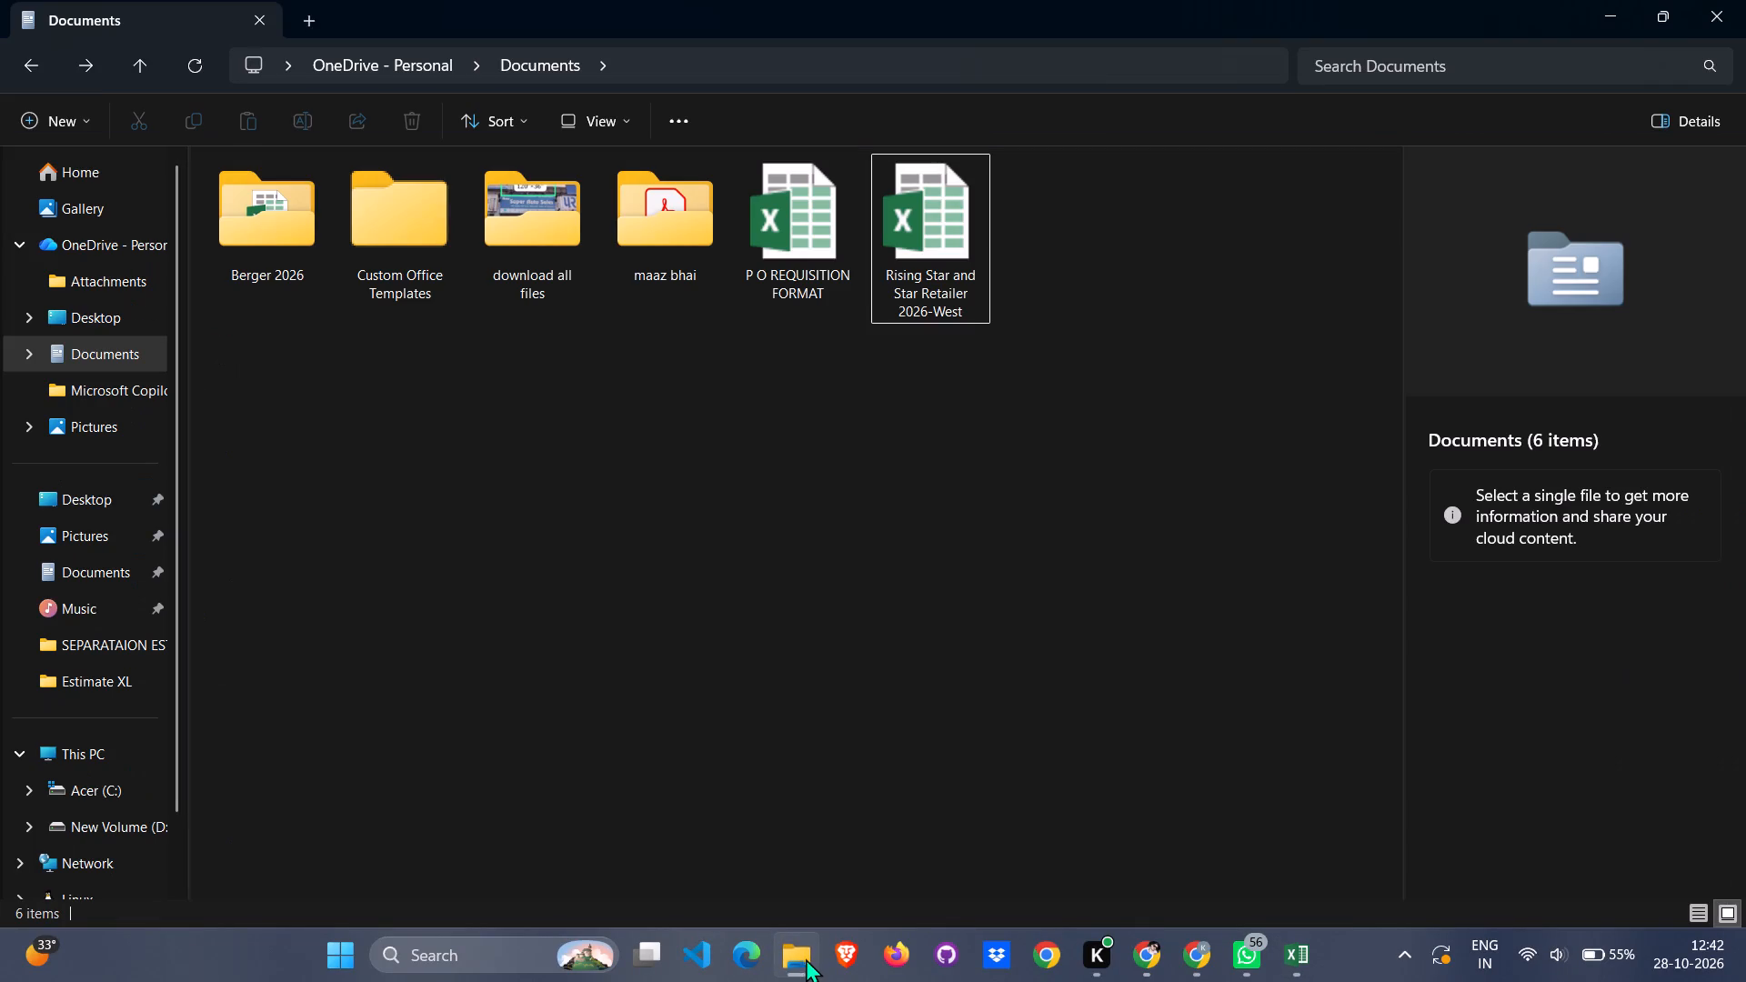
{"action": "double_click", "coordinate": [269, 235]}
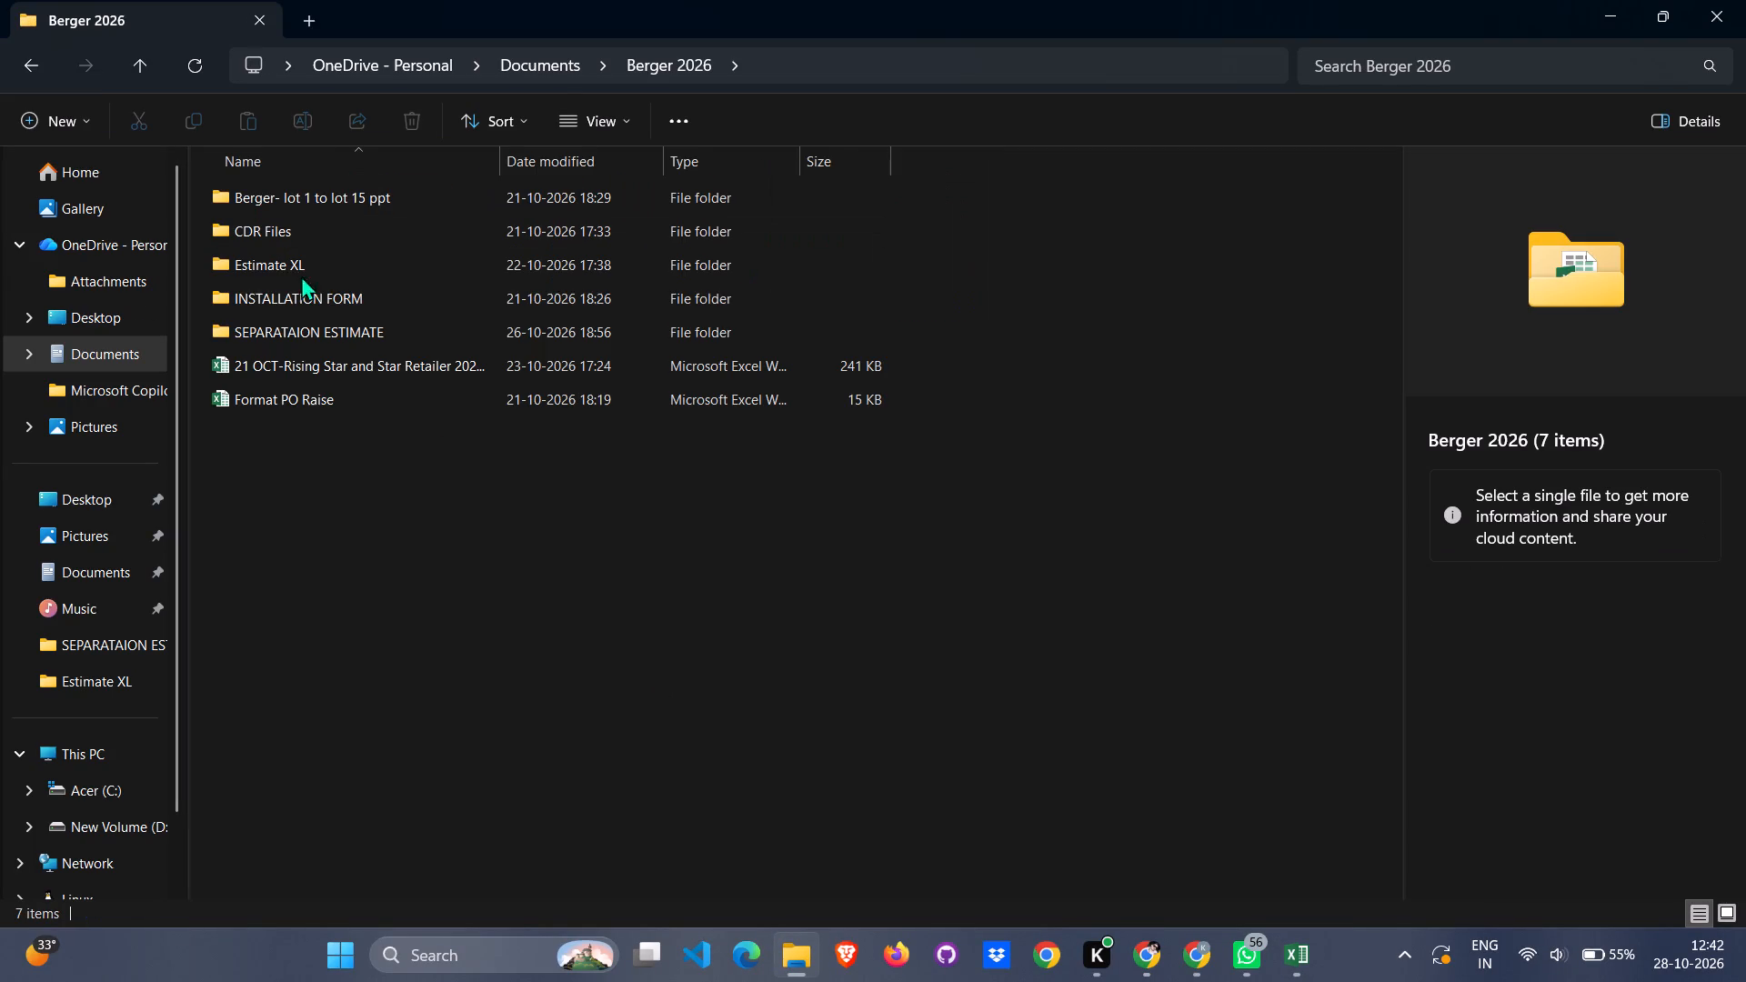
{"action": "double_click", "coordinate": [320, 324]}
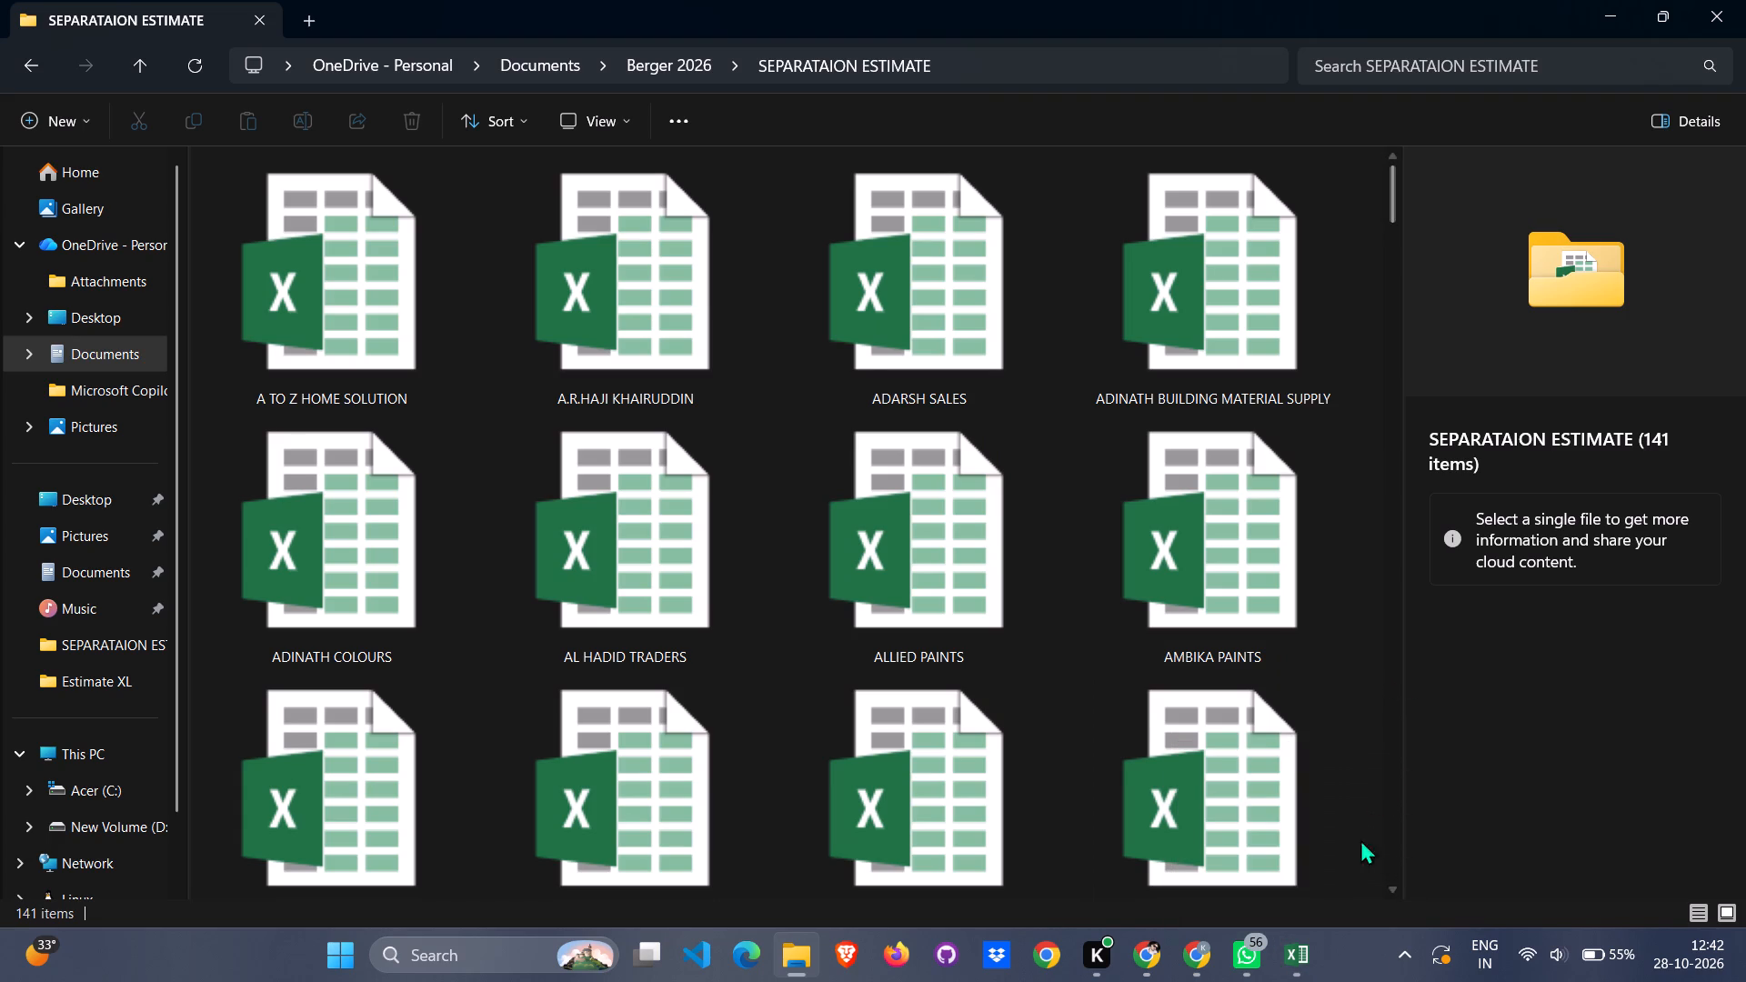
{"action": "left_click", "coordinate": [1294, 955]}
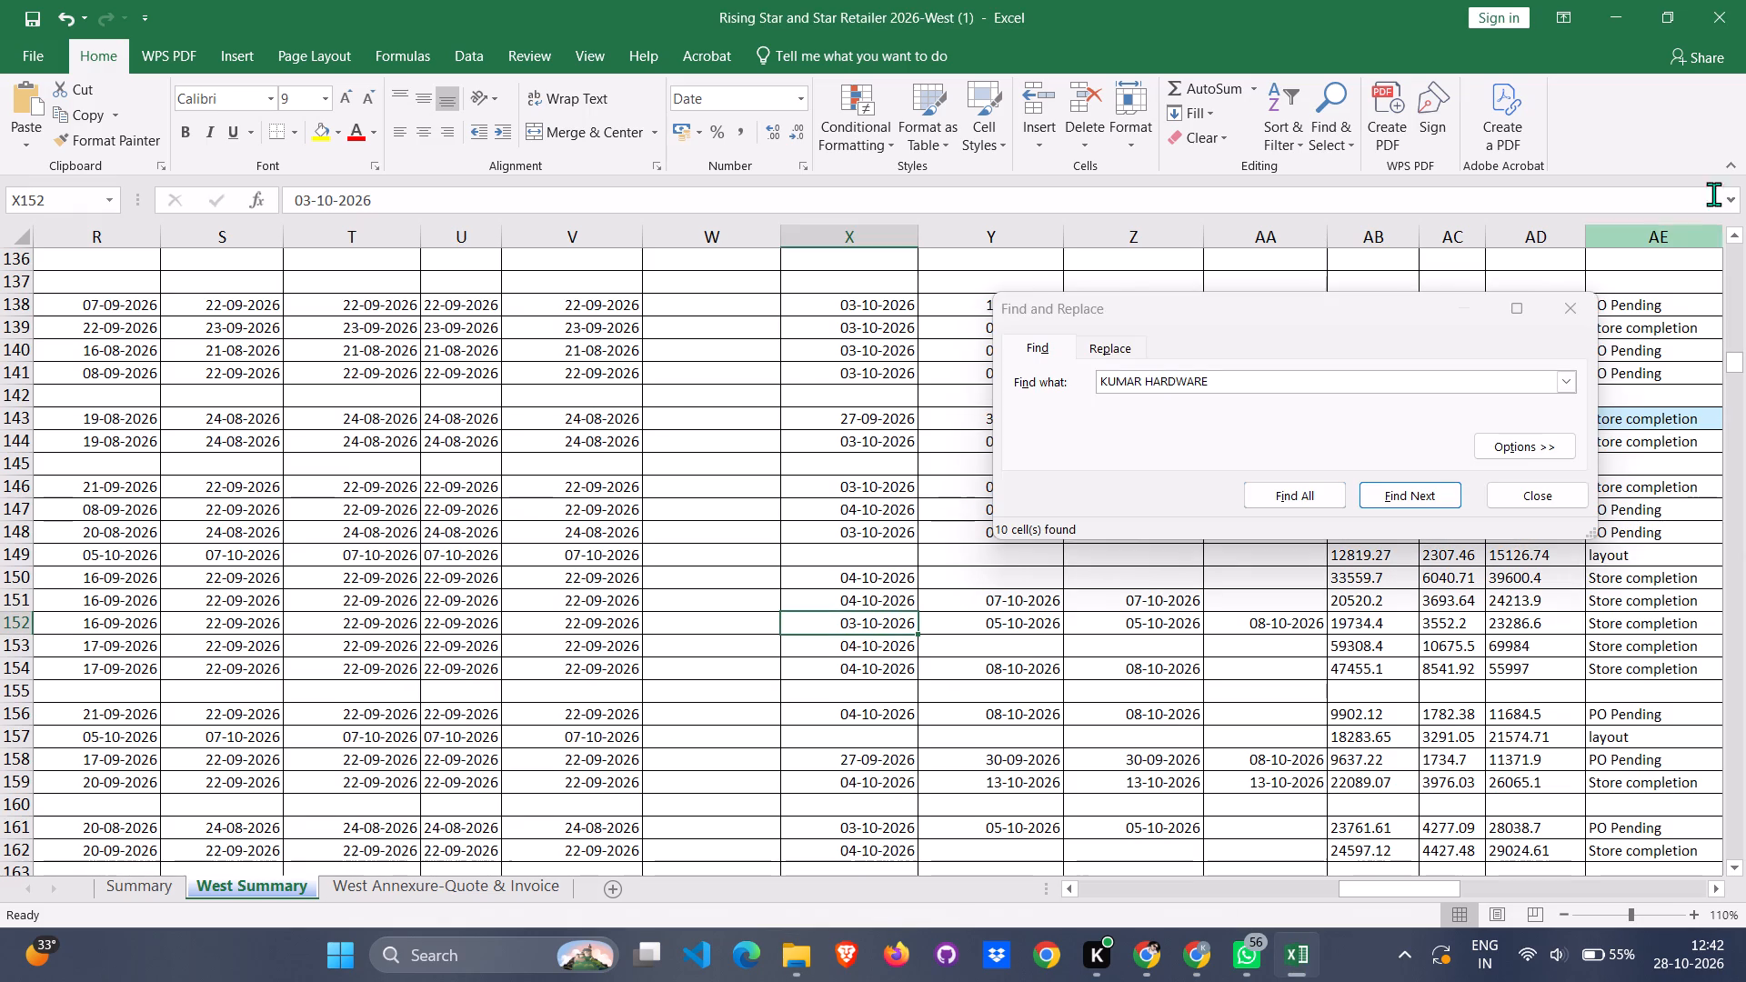
{"action": "left_click", "coordinate": [1605, 2]}
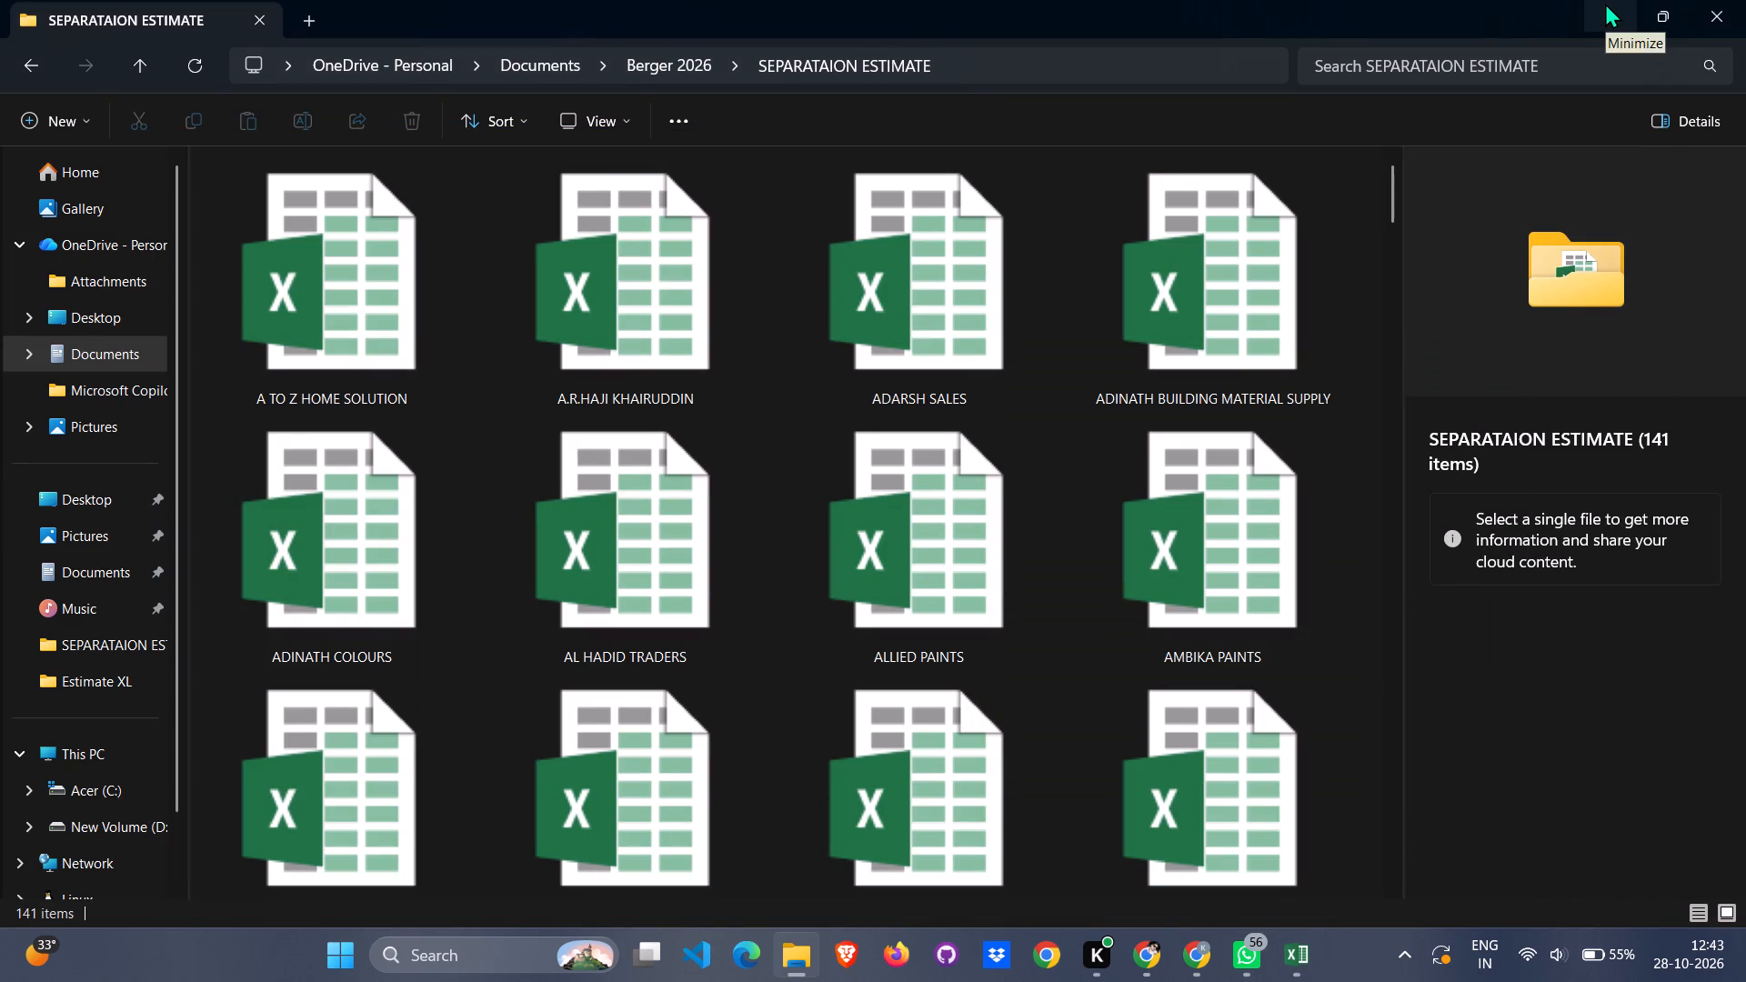
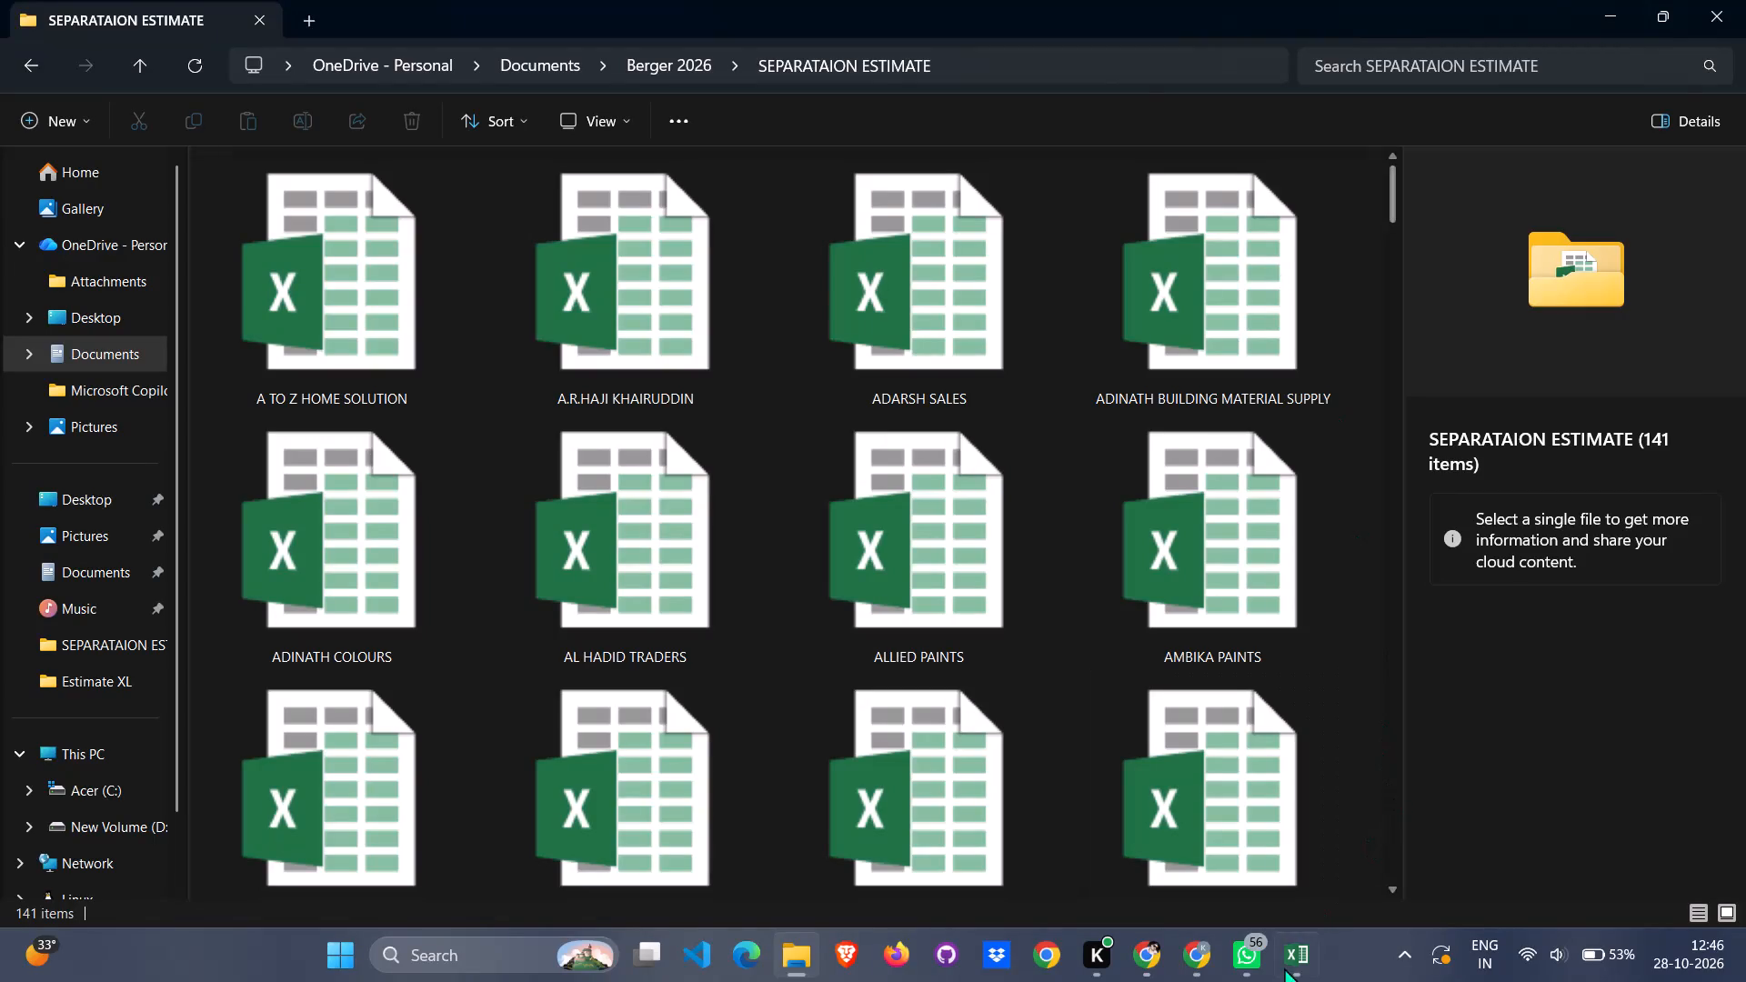
Switch to the Excel workbook, find ELITE in the West Summary sheet, and copy the store code of ELITE ENTERPRISES.
{"action": "left_click", "coordinate": [1195, 966]}
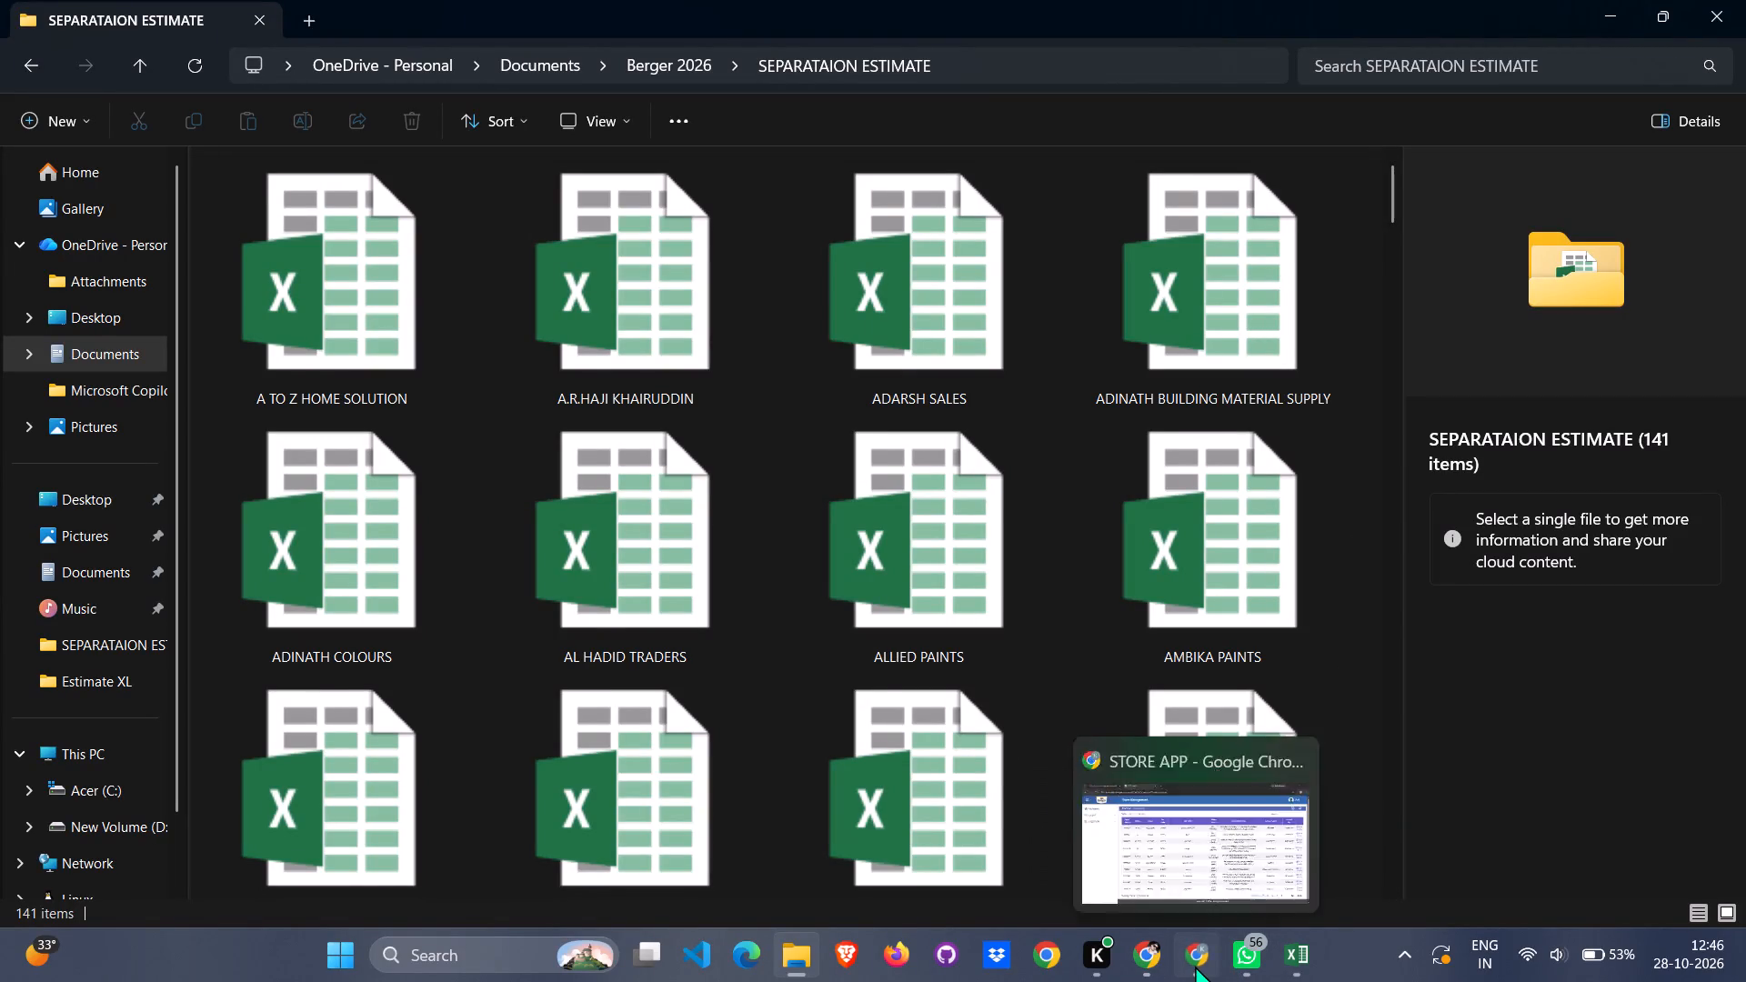
{"action": "left_click", "coordinate": [1297, 953]}
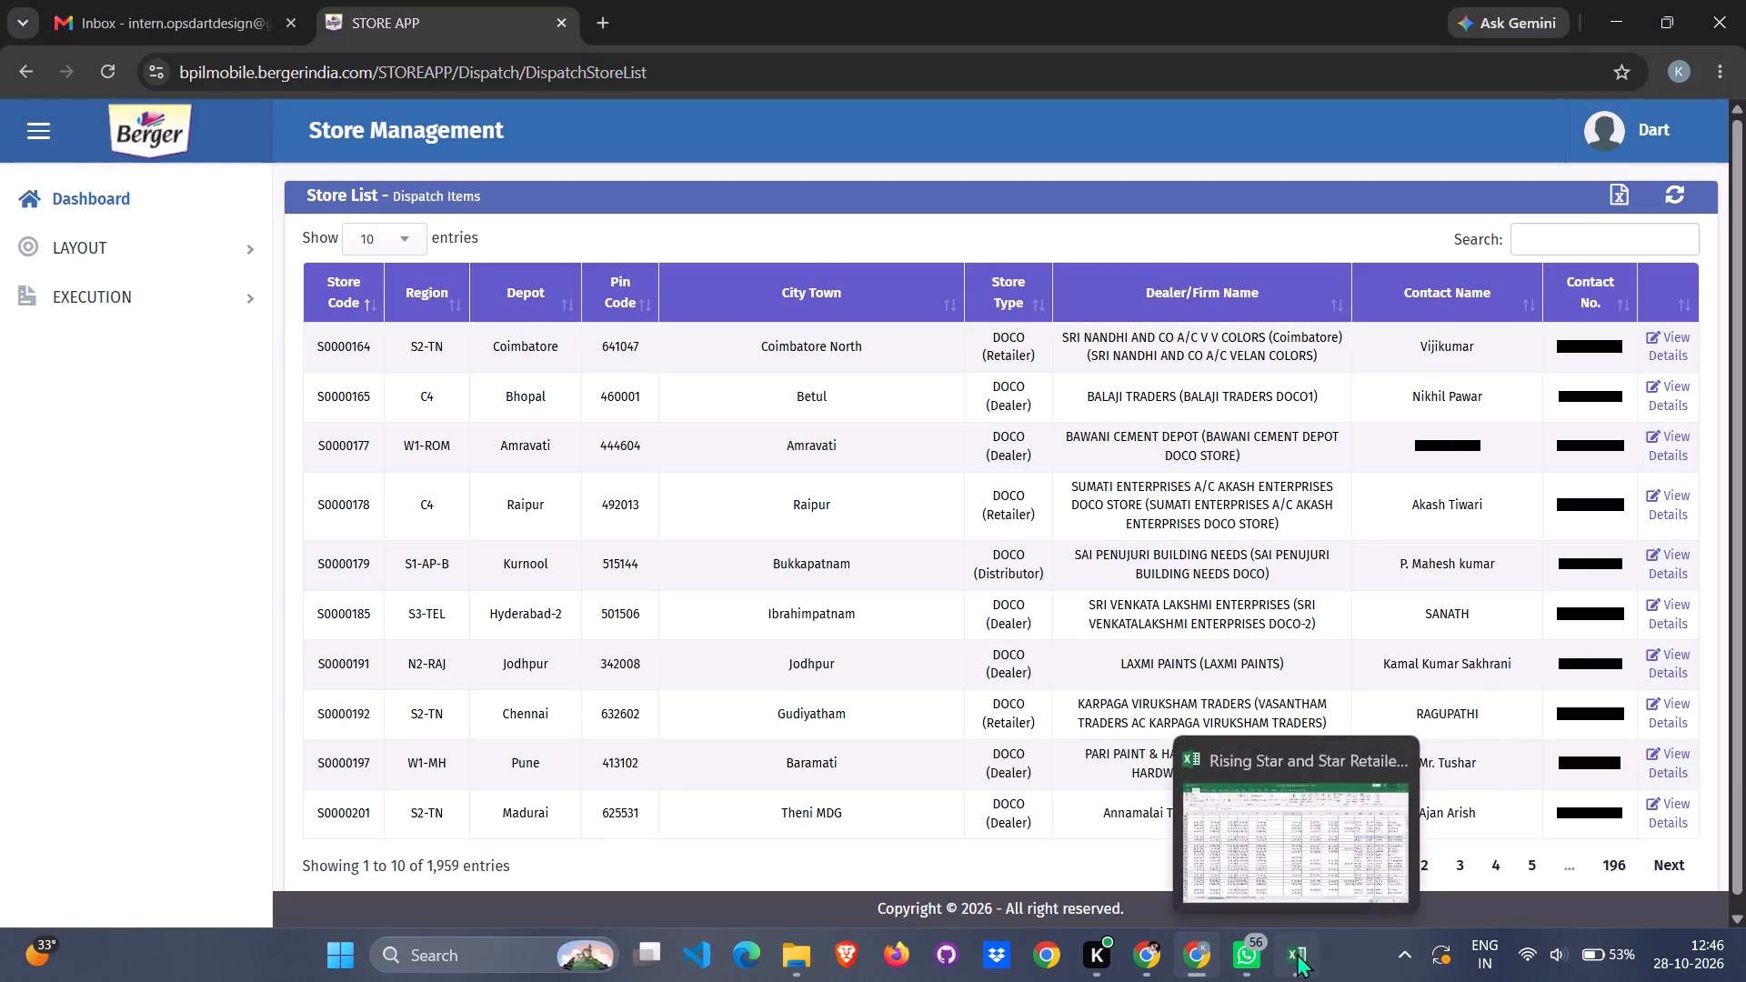
{"action": "scroll", "coordinate": [1035, 659], "scroll_direction": "right", "scroll_amount": 8}
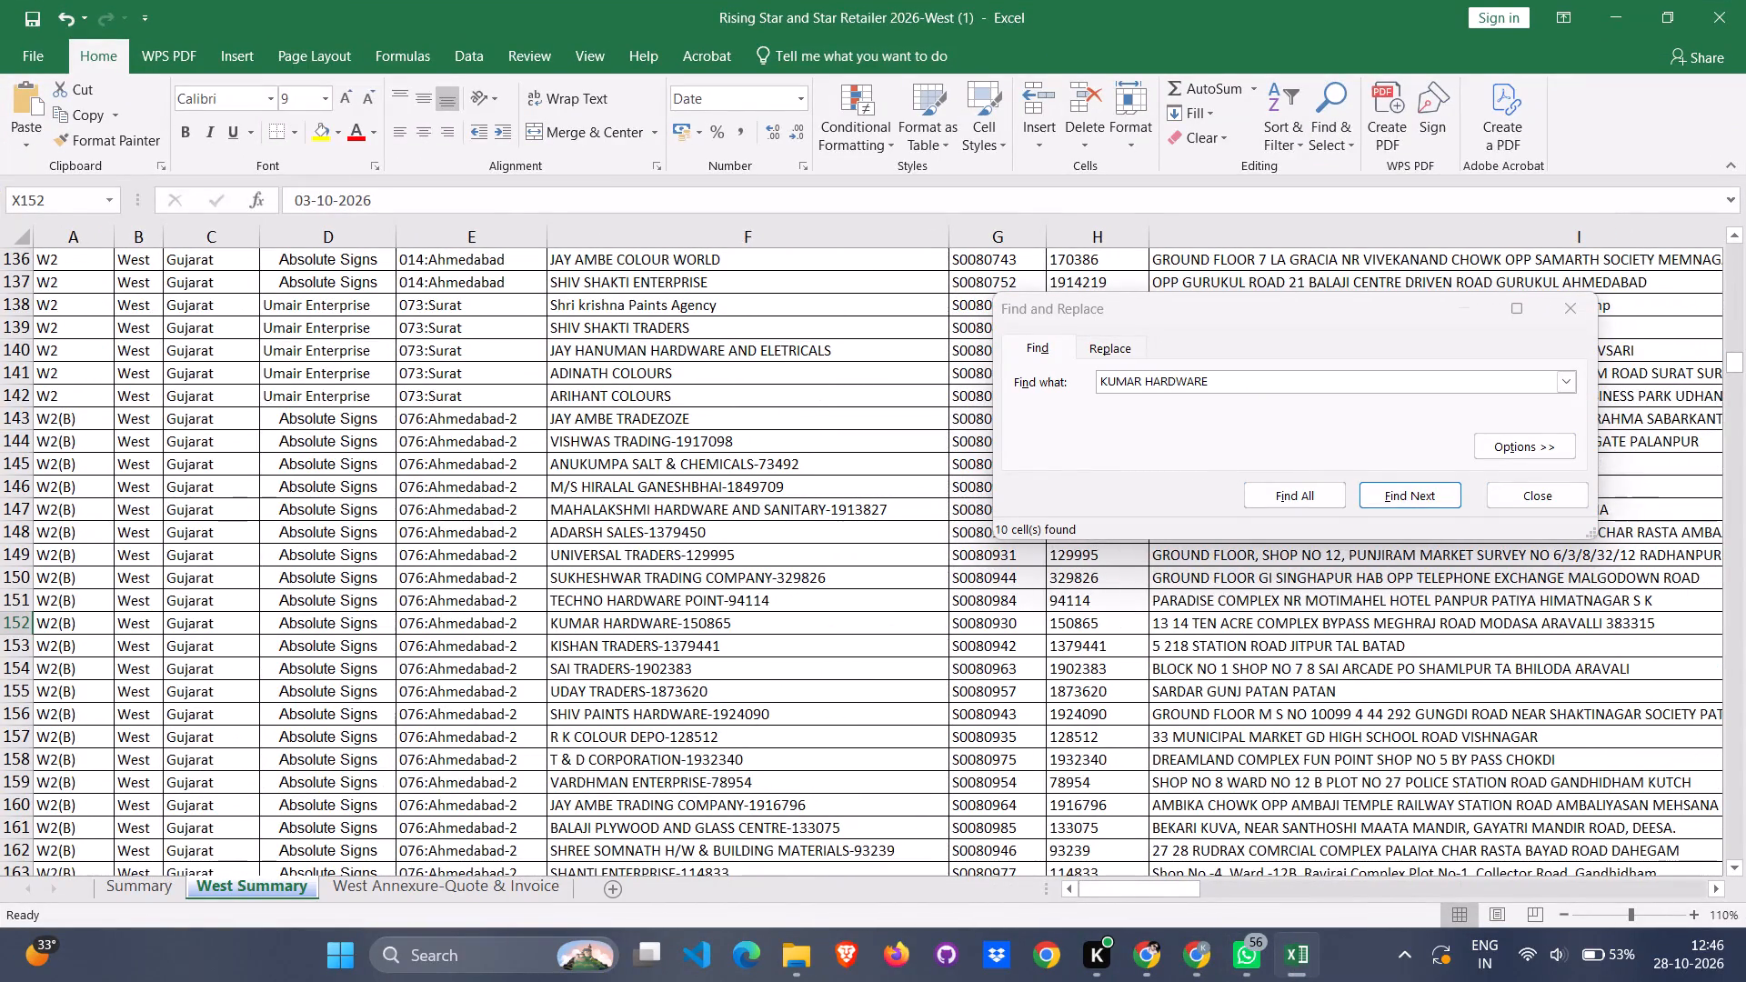
{"action": "left_click", "coordinate": [1256, 390]}
{"action": "key", "text": "BackSpace"}
{"action": "key", "text": "BackSpace"}
{"action": "key", "text": "BackSpace"}
{"action": "key", "text": "BackSpace"}
{"action": "key", "text": "BackSpace"}
{"action": "key", "text": "BackSpace"}
{"action": "key", "text": "BackSpace"}
{"action": "key", "text": "BackSpace"}
{"action": "key", "text": "BackSpace"}
{"action": "key", "text": "BackSpace"}
{"action": "key", "text": "BackSpace"}
{"action": "key", "text": "BackSpace"}
{"action": "key", "text": "BackSpace"}
{"action": "key", "text": "BackSpace"}
{"action": "key", "text": "BackSpace"}
{"action": "key", "text": "BackSpace"}
{"action": "key", "text": "BackSpace"}
{"action": "key", "text": "BackSpace"}
{"action": "key", "text": "BackSpace"}
{"action": "key", "text": "BackSpace"}
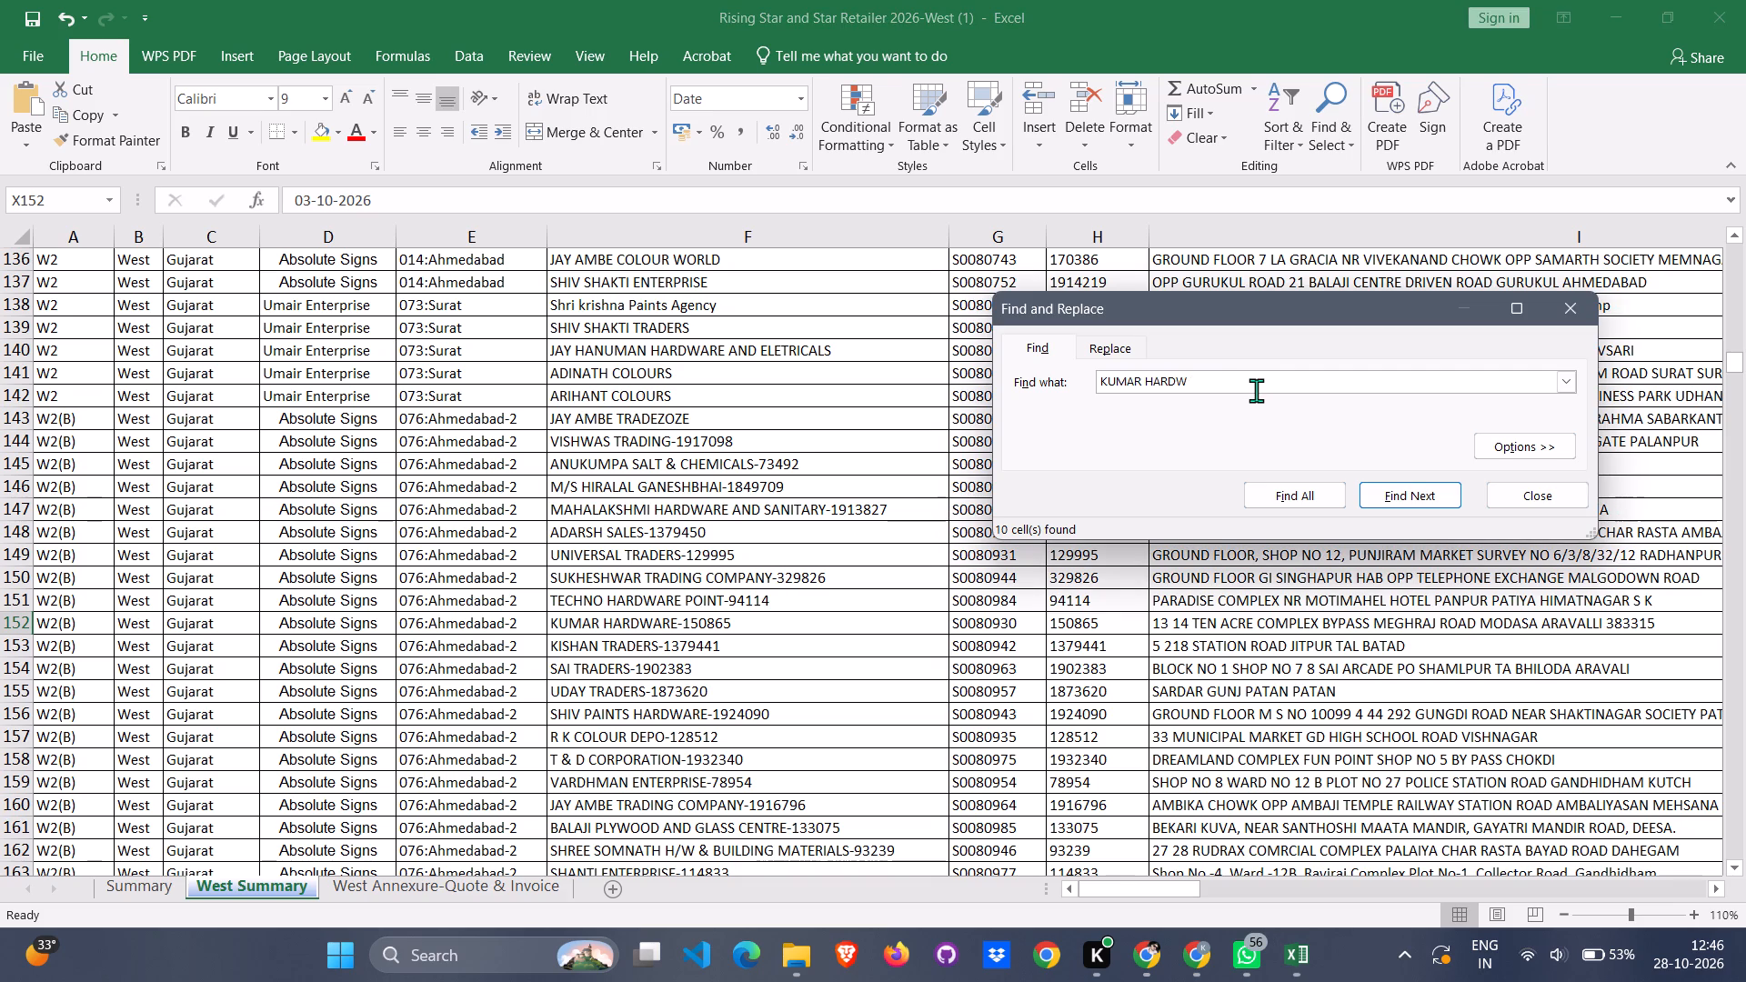
{"action": "type", "text": "ELITE"}
{"action": "key", "text": "Return"}
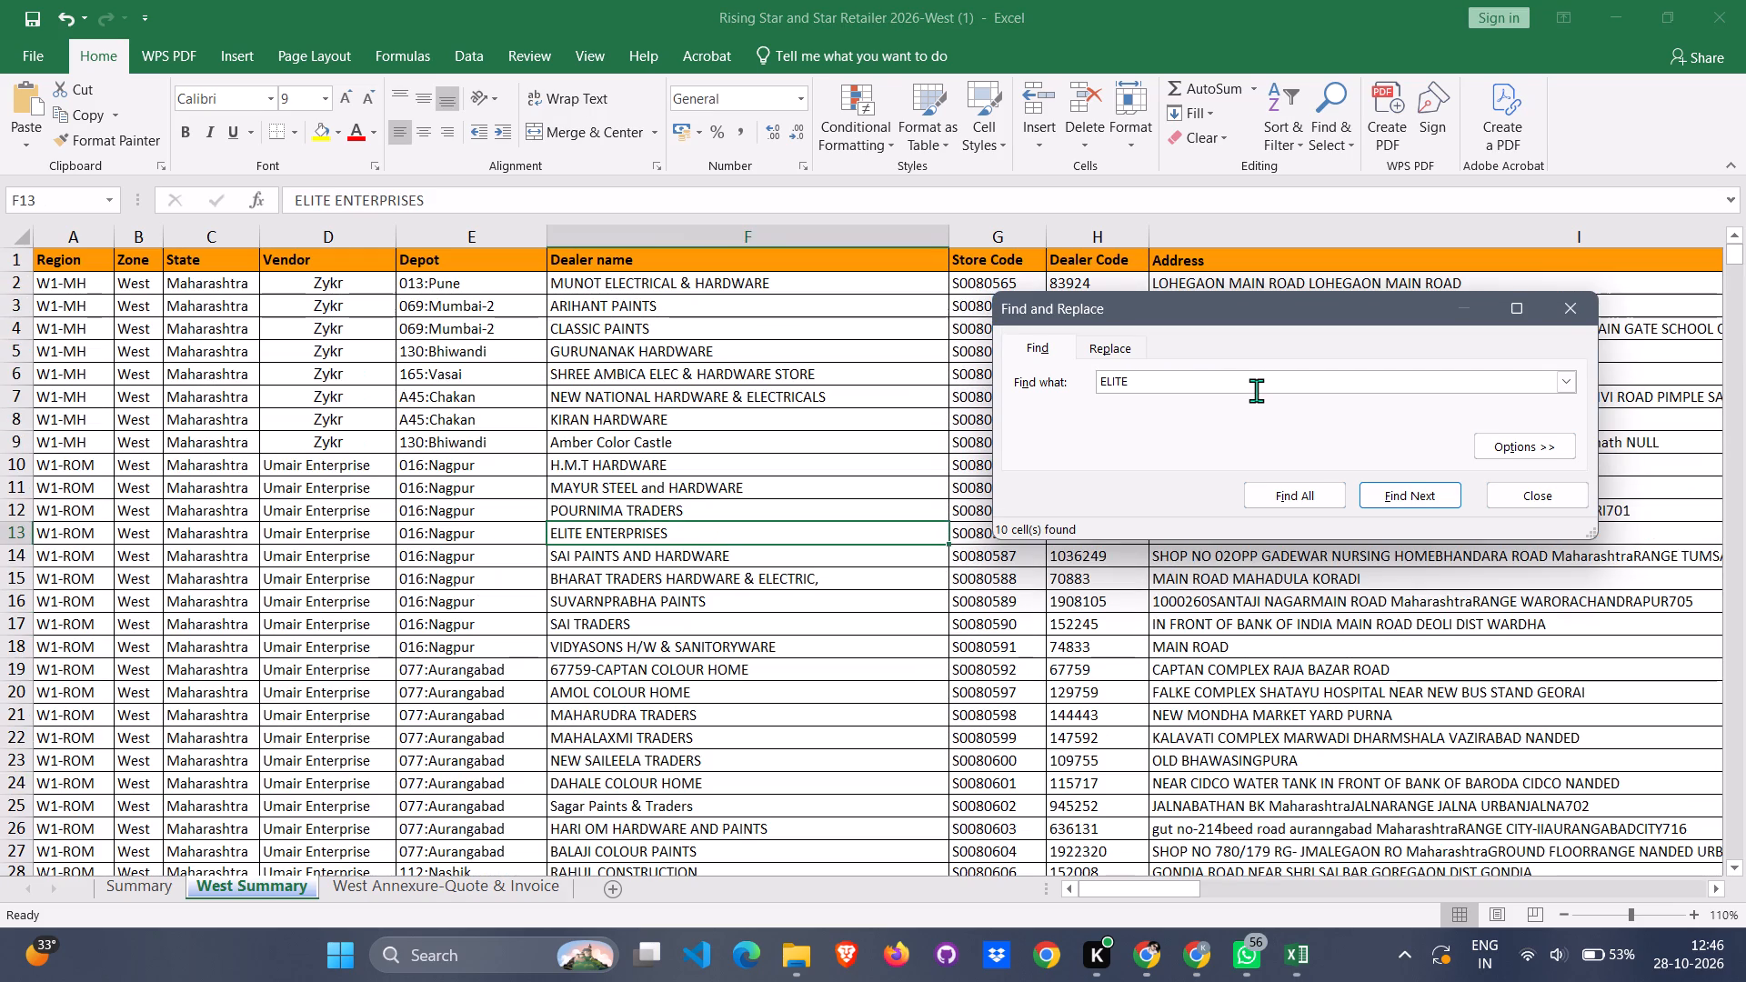
{"action": "left_click", "coordinate": [968, 531]}
{"action": "key", "text": "ctrl+c"}
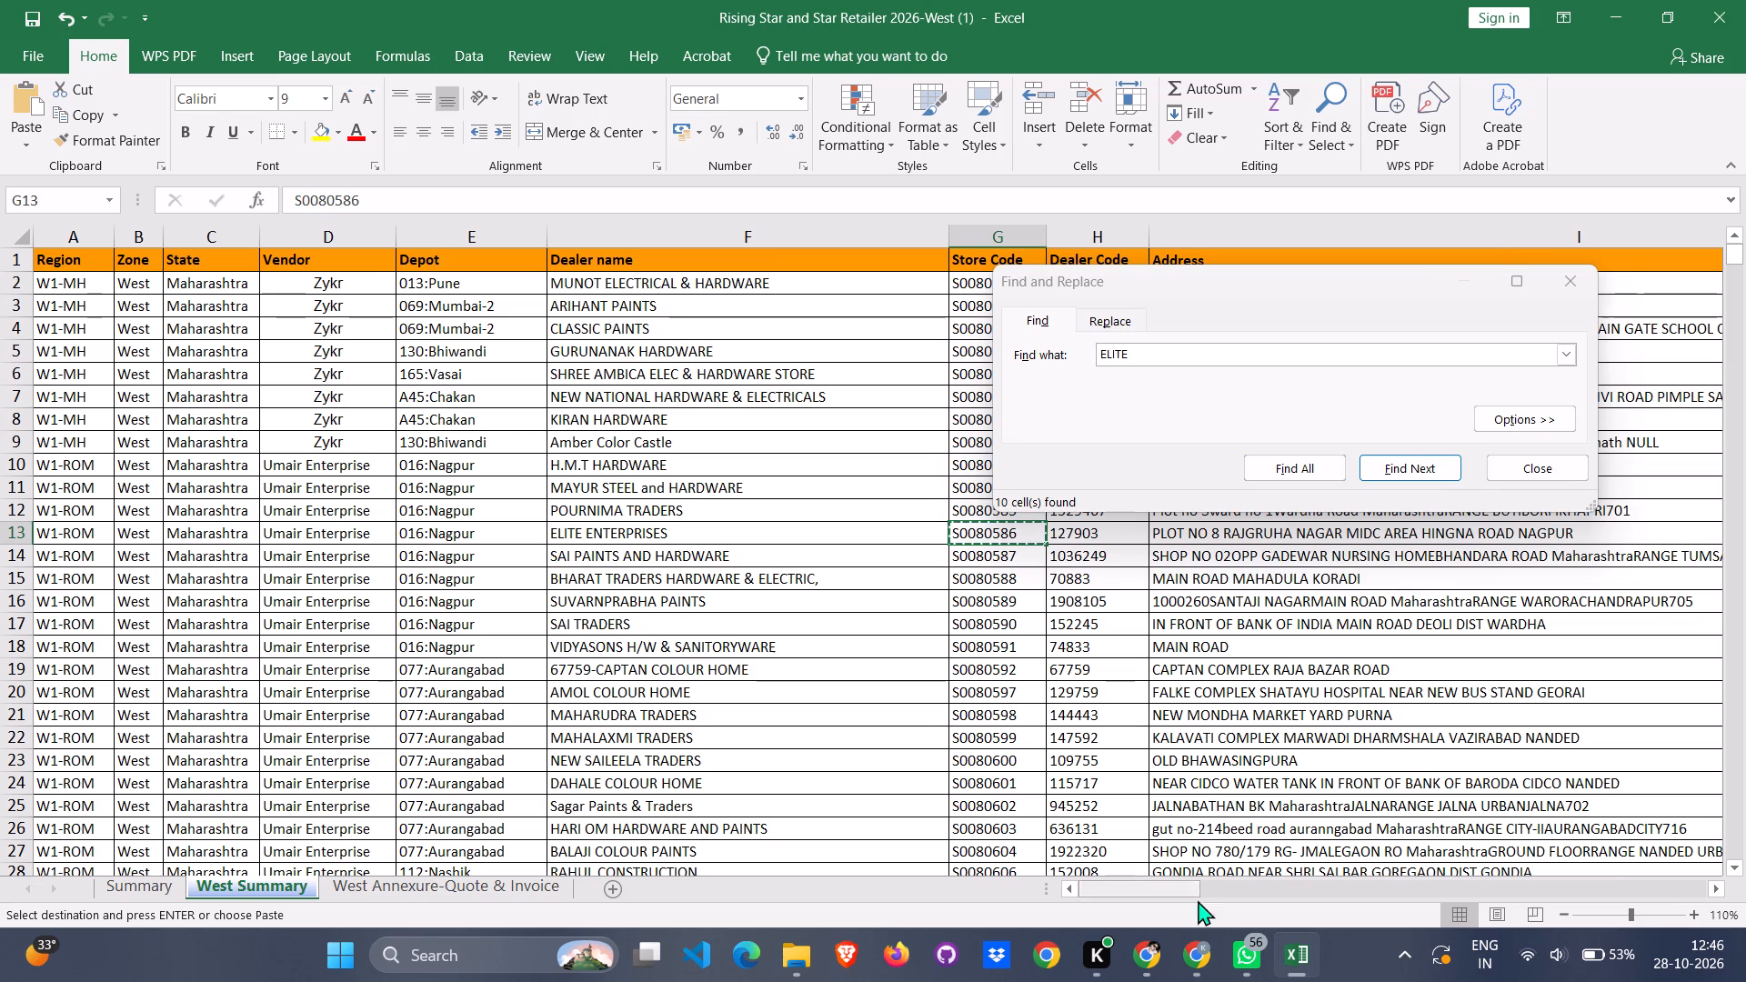
Switch to the store app in Chrome, search the Store Handover list for S0080586, and open its handover details entry.
{"action": "left_click", "coordinate": [1199, 948]}
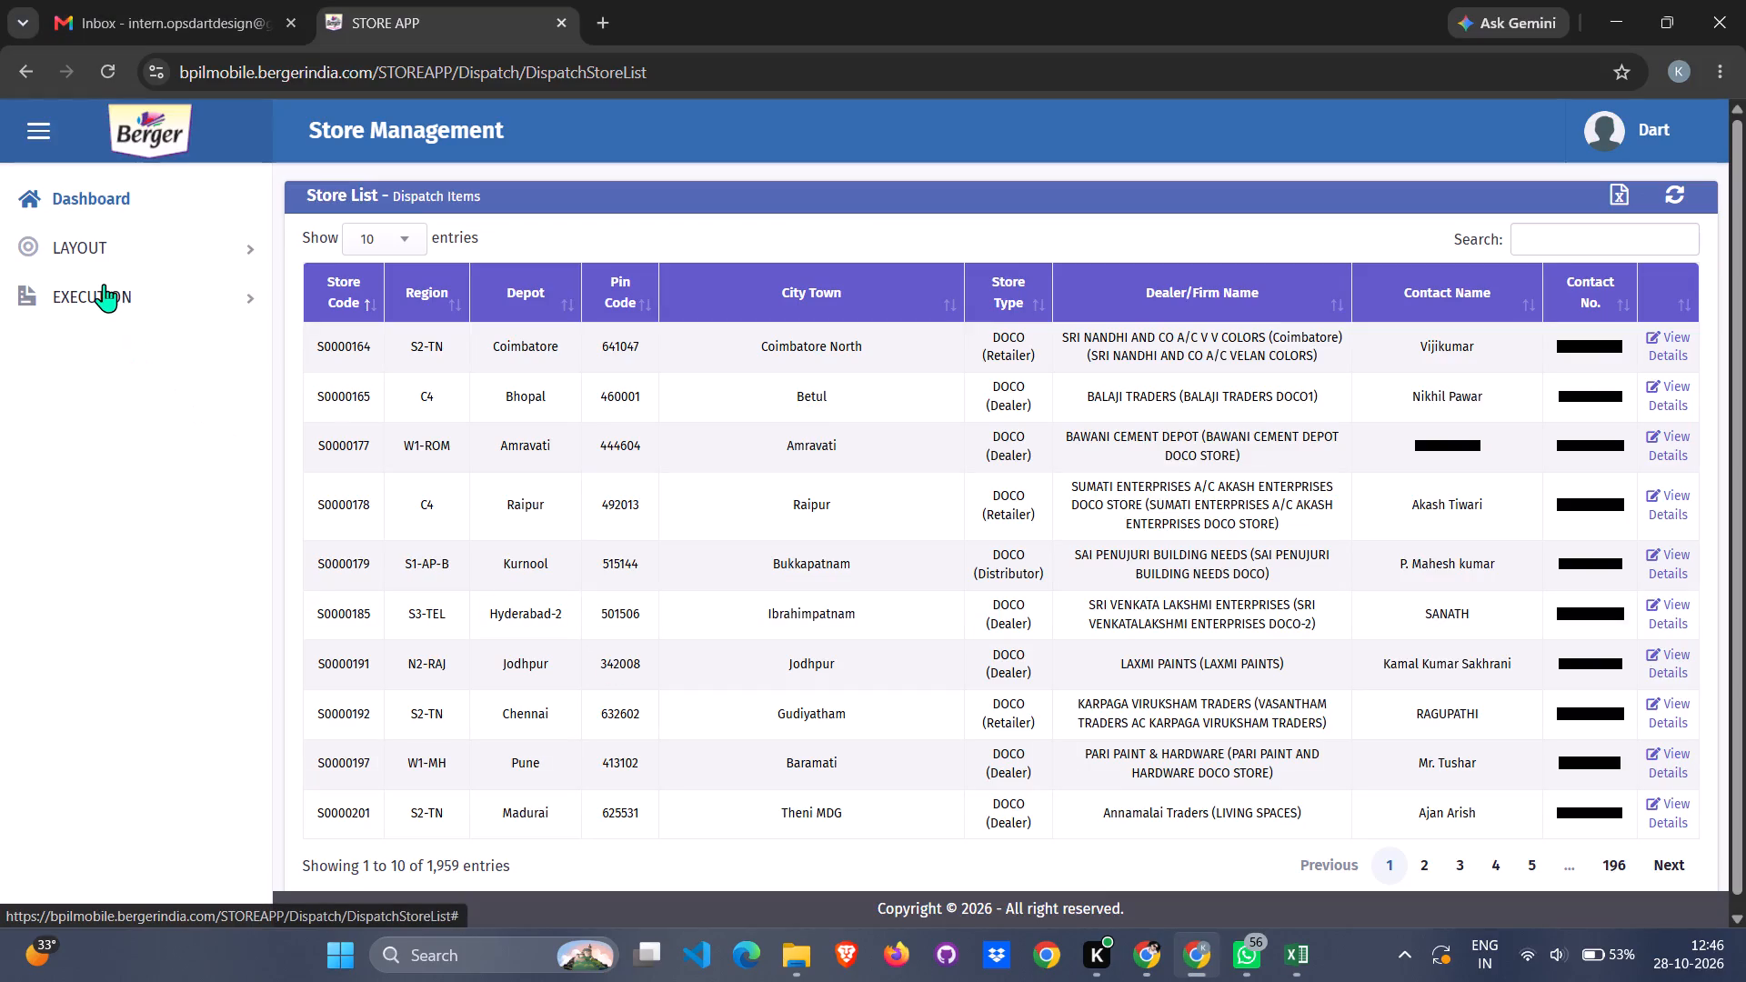
{"action": "left_click", "coordinate": [103, 288]}
{"action": "left_click", "coordinate": [109, 357]}
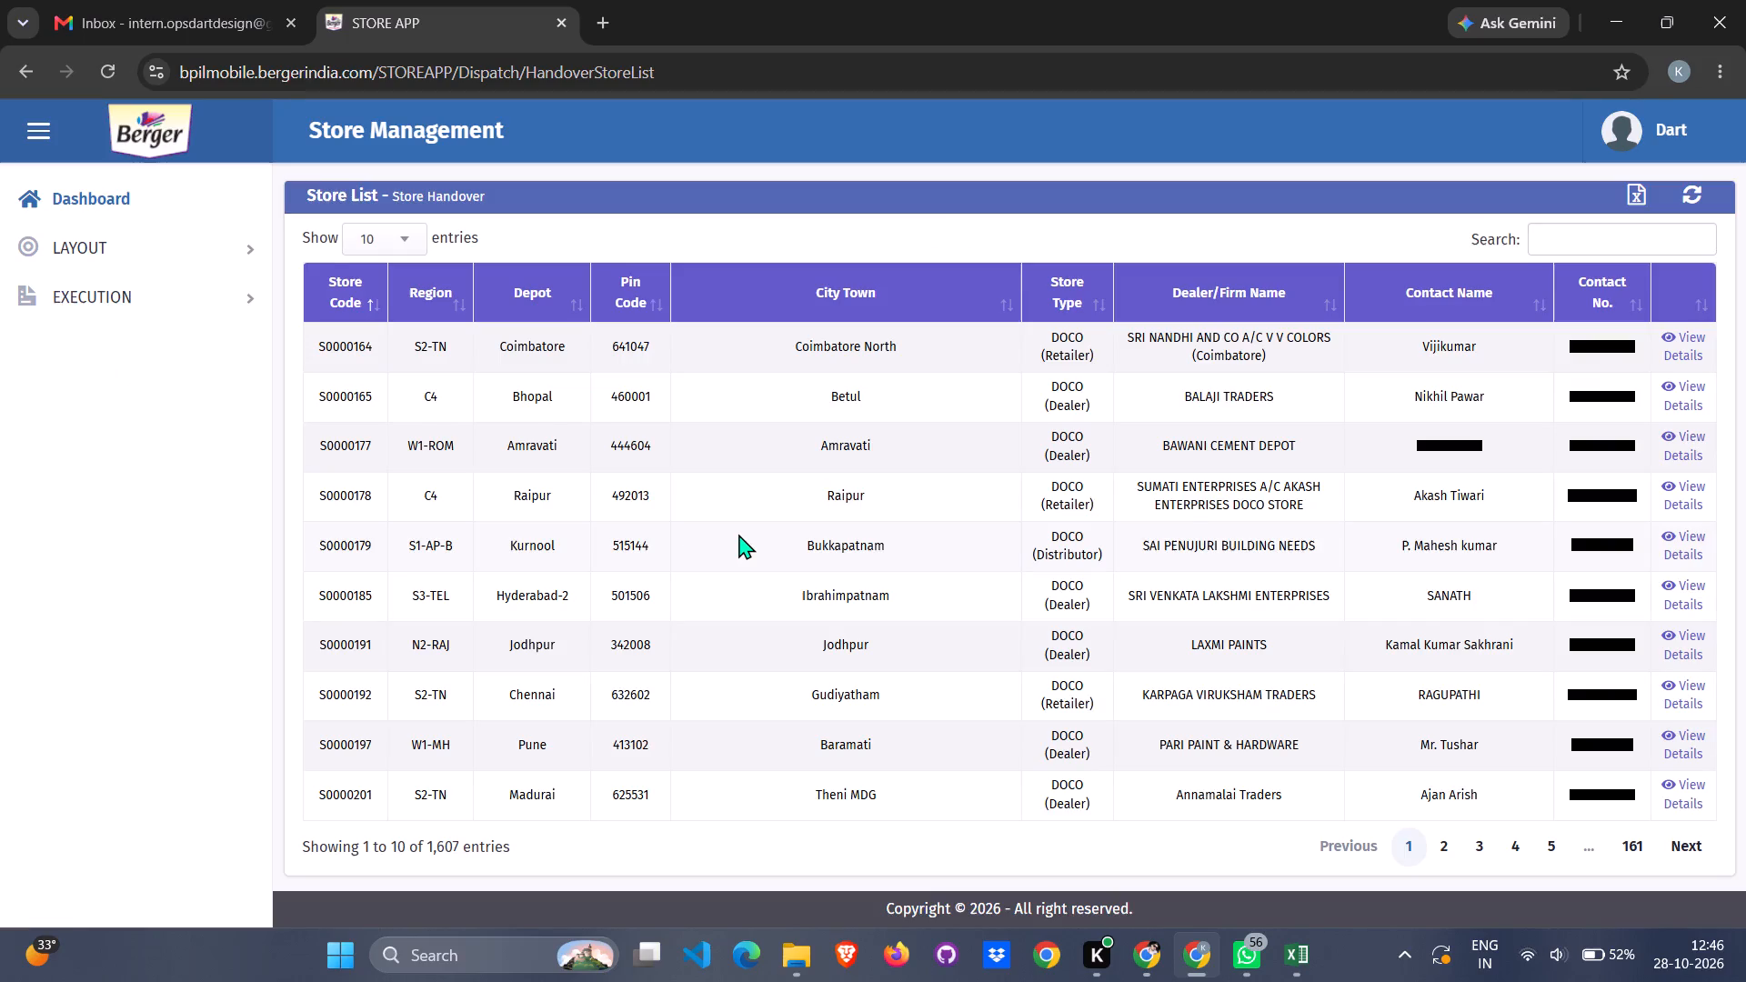
{"action": "left_click", "coordinate": [1656, 232]}
{"action": "key", "text": "ctrl+v"}
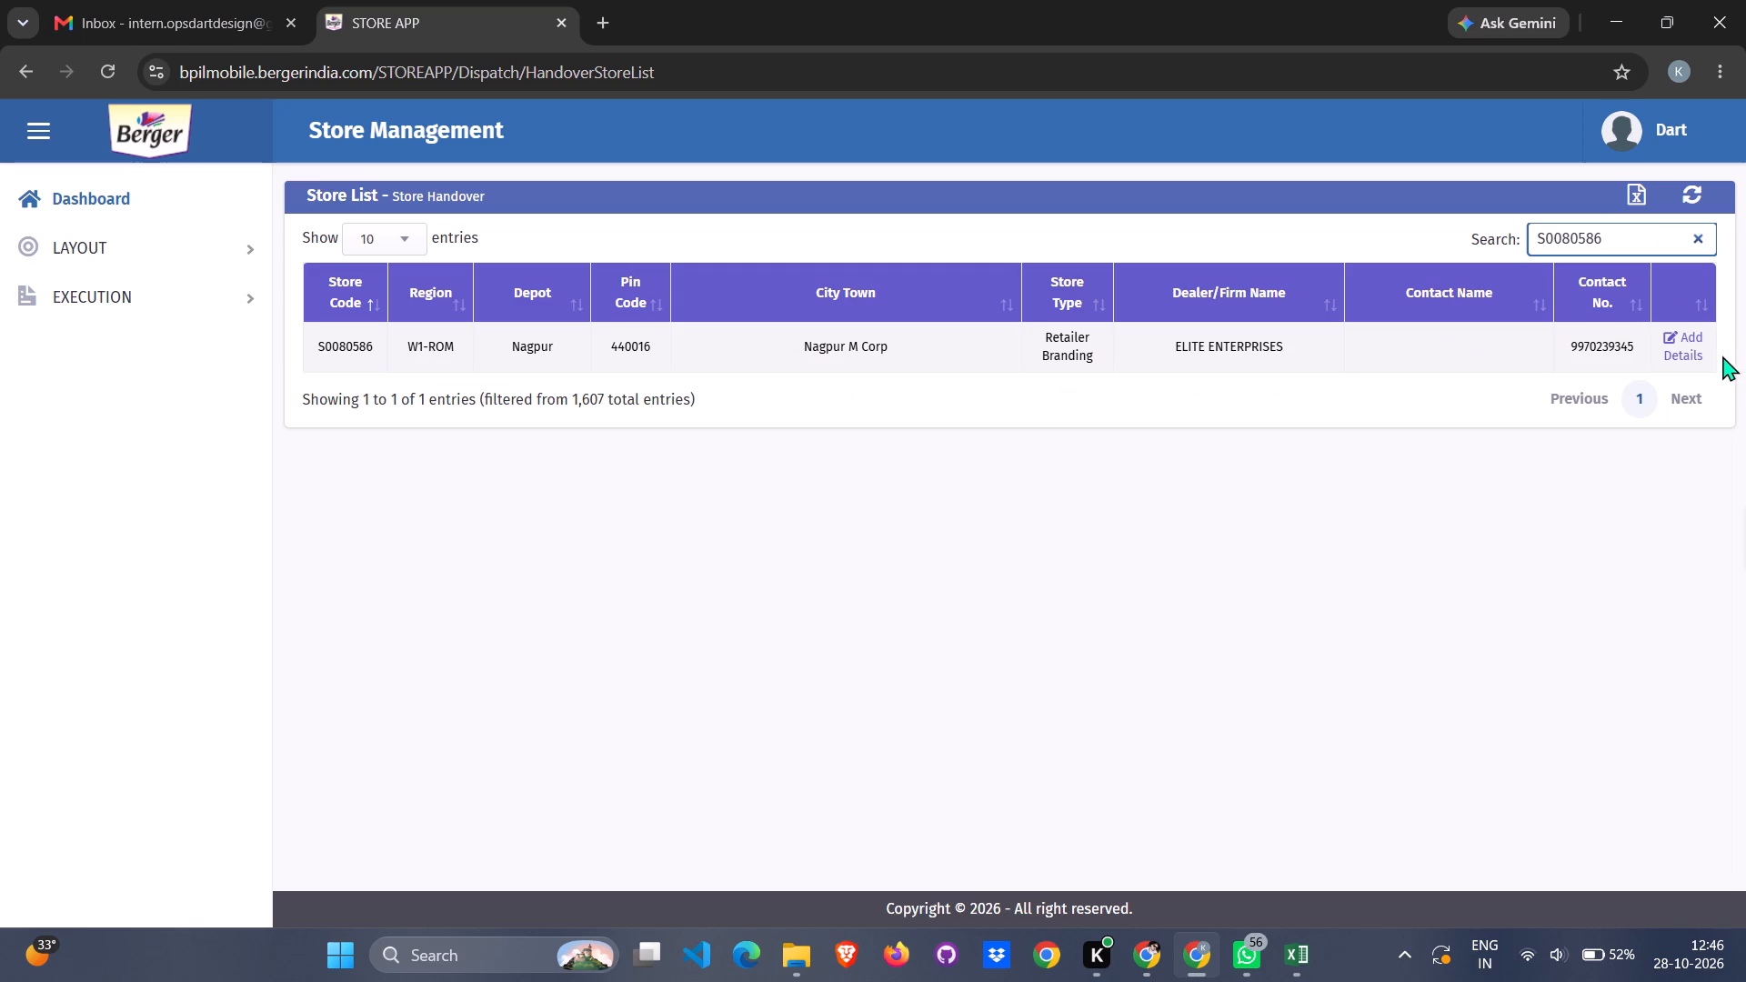
{"action": "left_click", "coordinate": [1696, 356]}
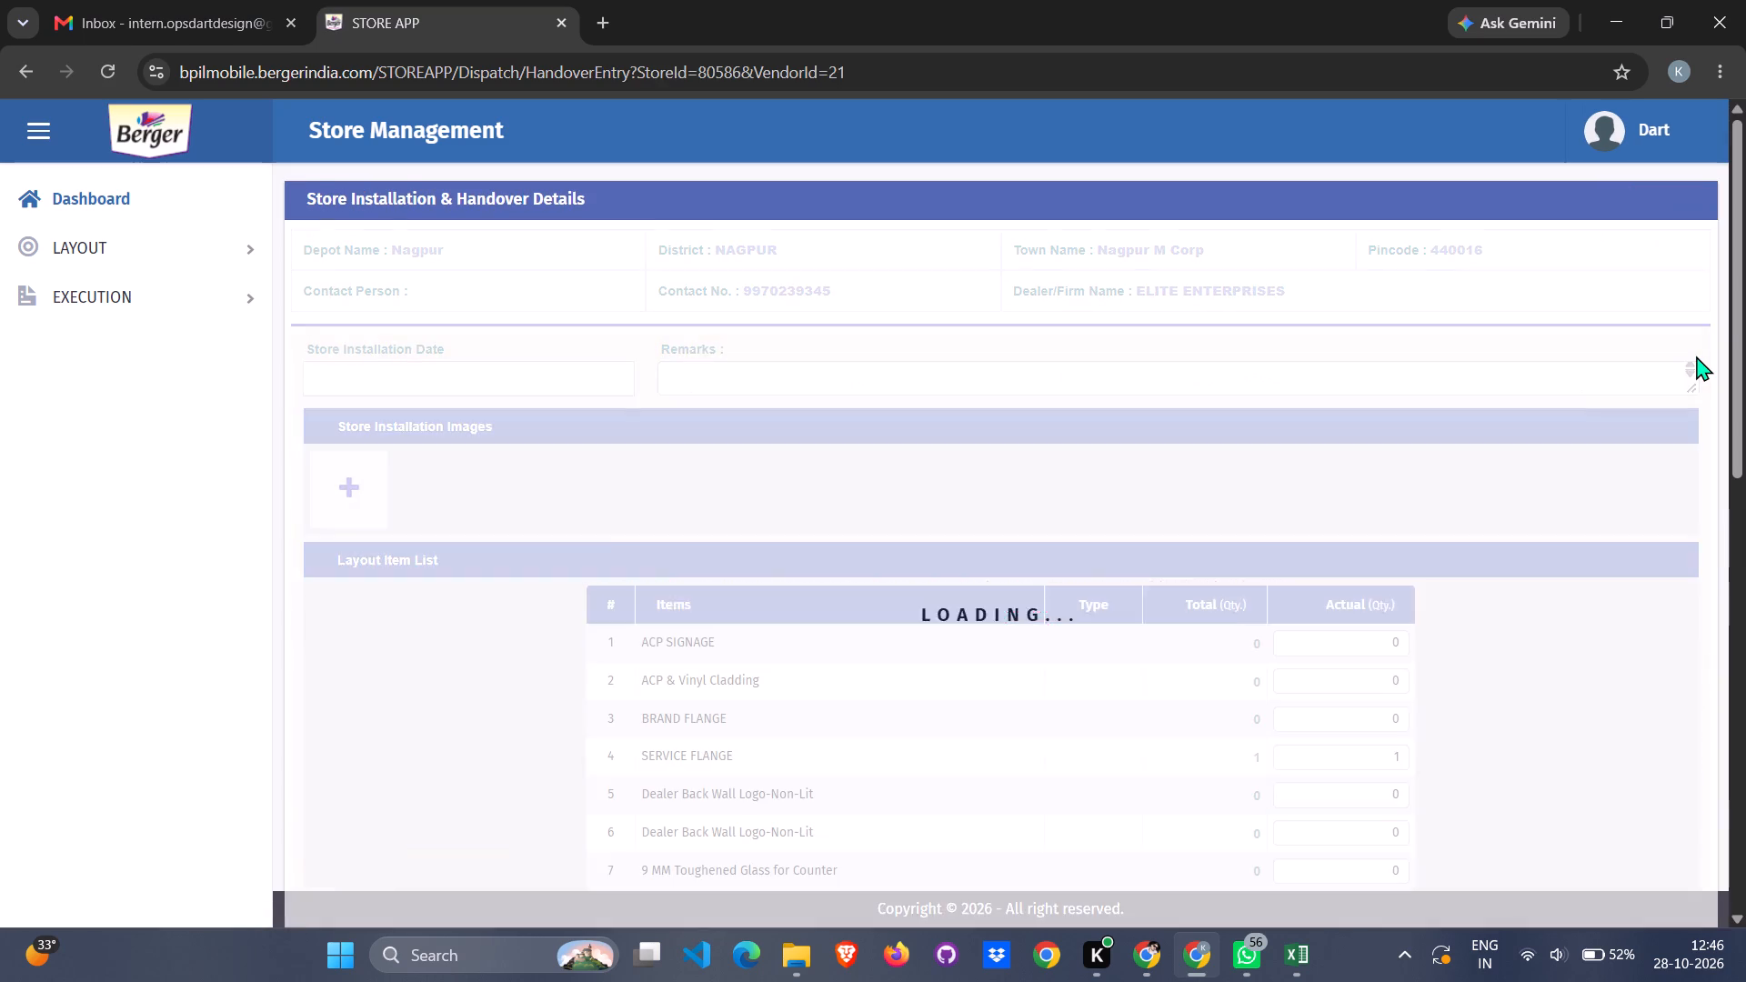
Examine the ELITE ENTERPRISES handover form, checking the layout item quantities, the confirmation statement, and the installation and handover fields.
{"action": "scroll", "coordinate": [1479, 510], "scroll_direction": "down", "scroll_amount": 11}
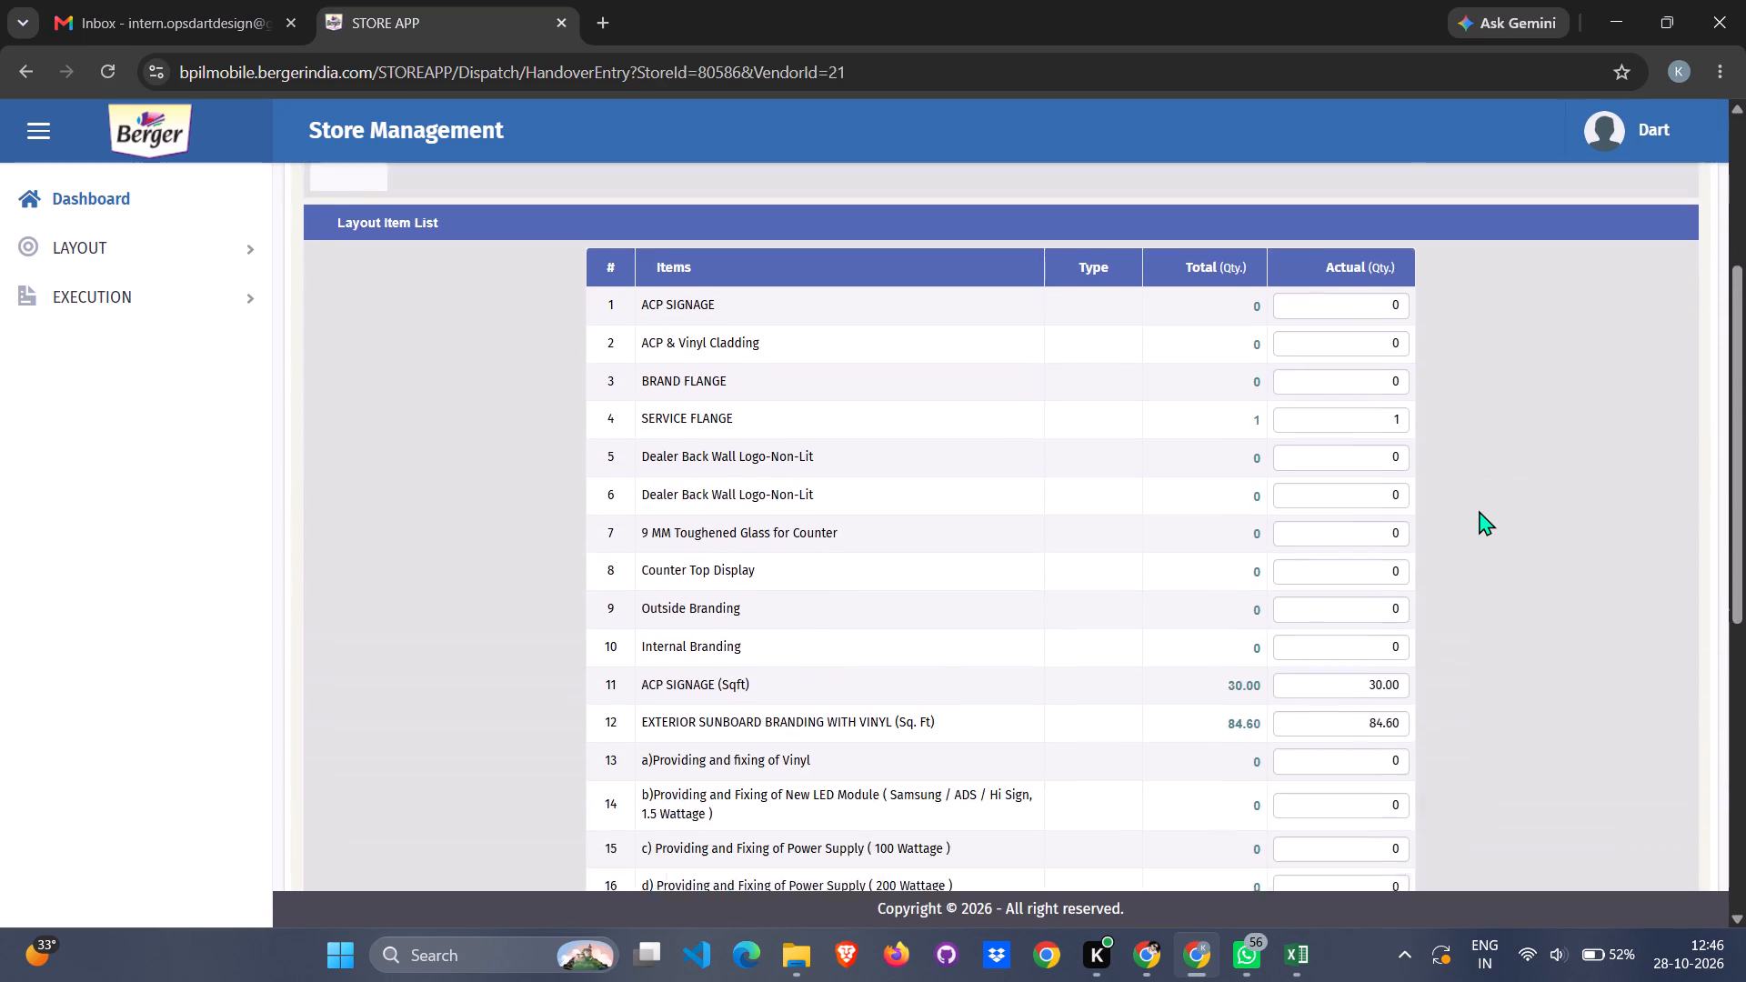
{"action": "scroll", "coordinate": [1479, 510], "scroll_direction": "down", "scroll_amount": 11}
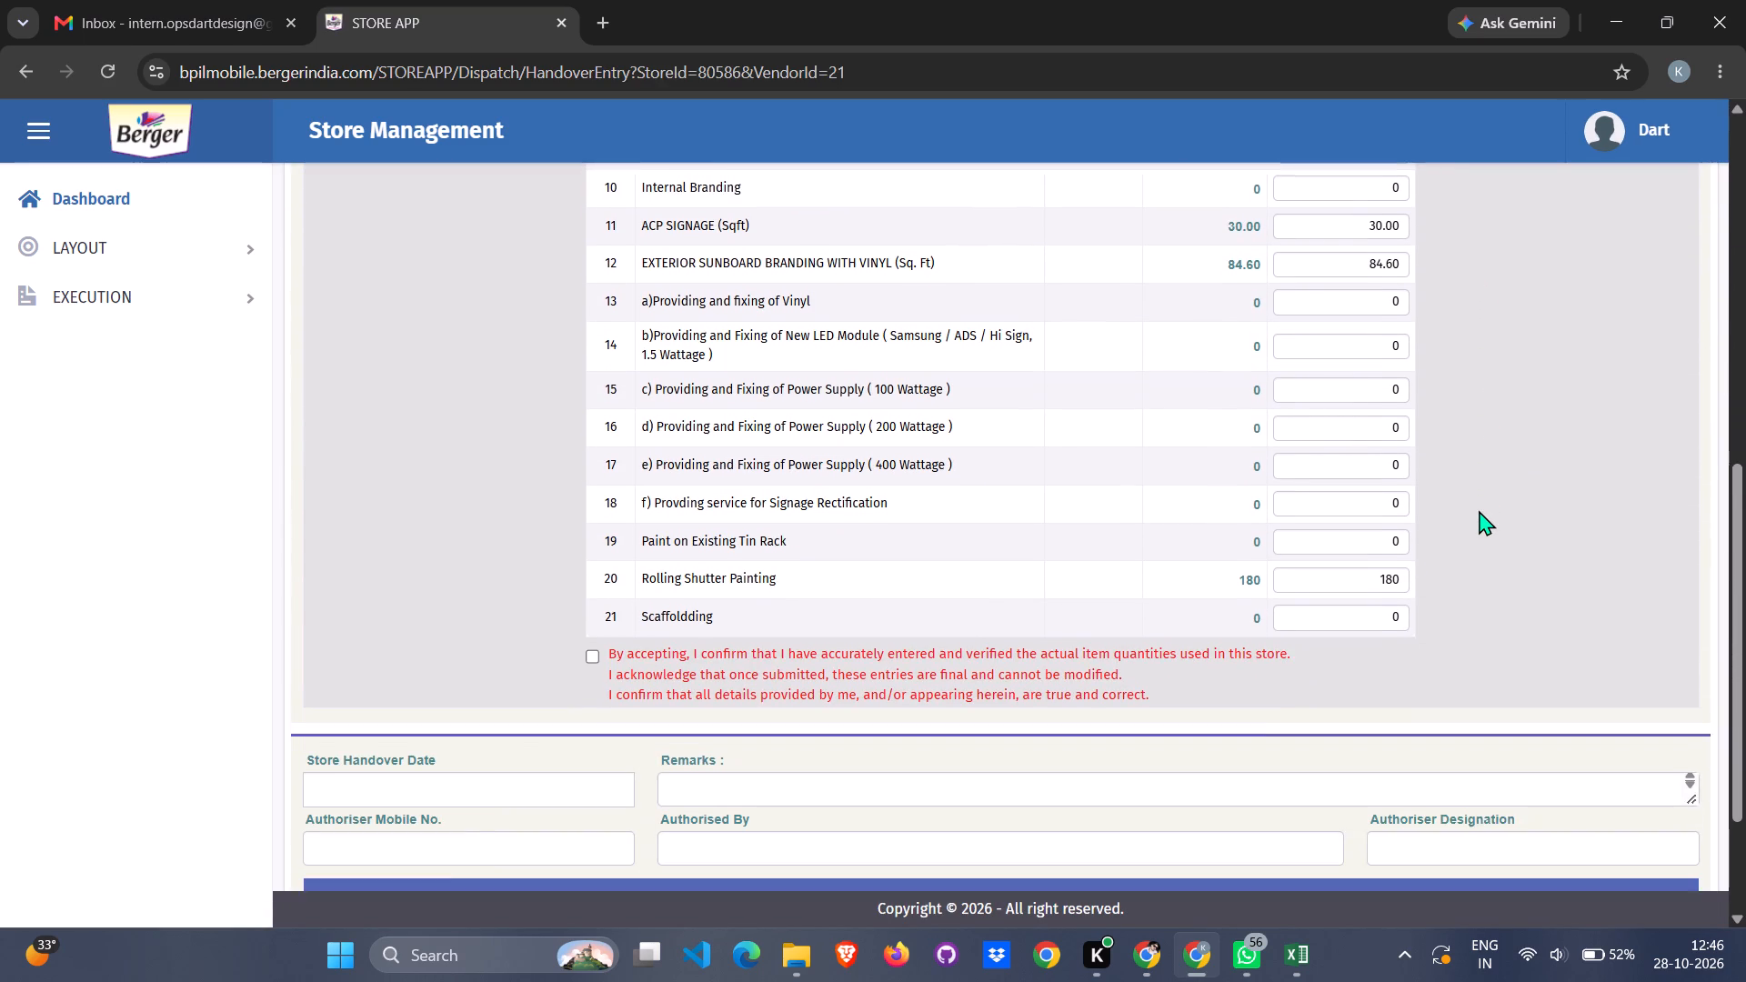
{"action": "scroll", "coordinate": [1479, 510], "scroll_direction": "up", "scroll_amount": 9}
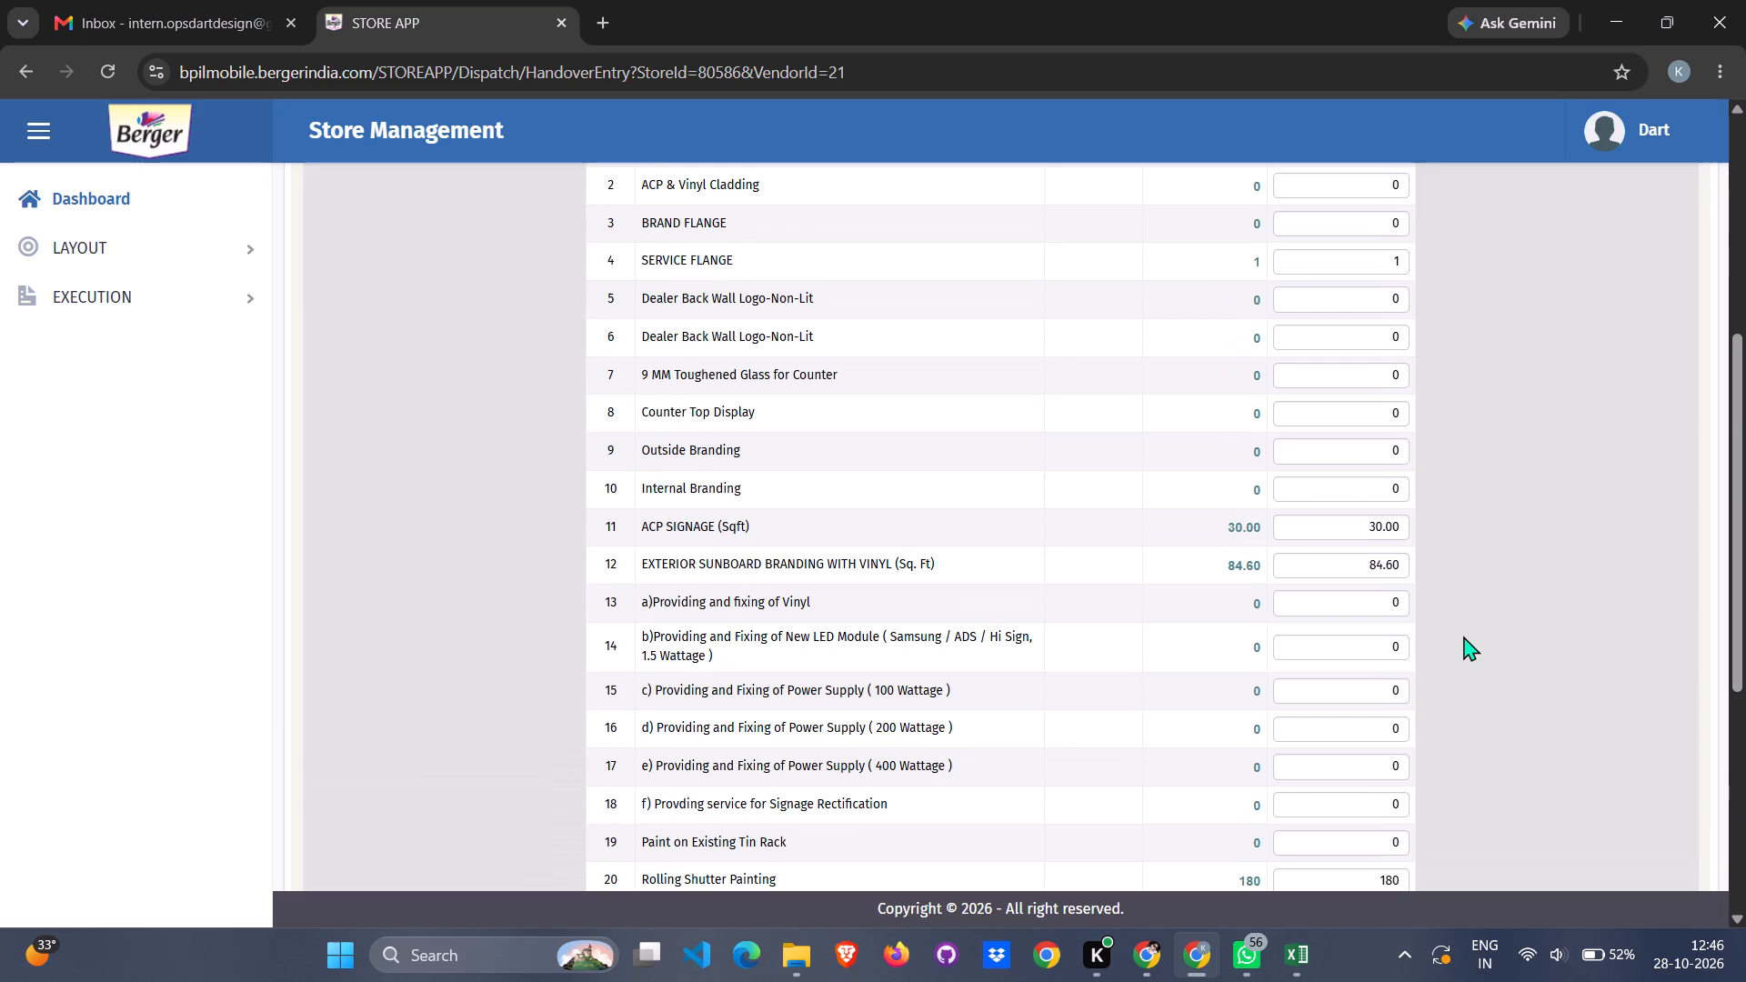
{"action": "scroll", "coordinate": [1463, 636], "scroll_direction": "up", "scroll_amount": 17}
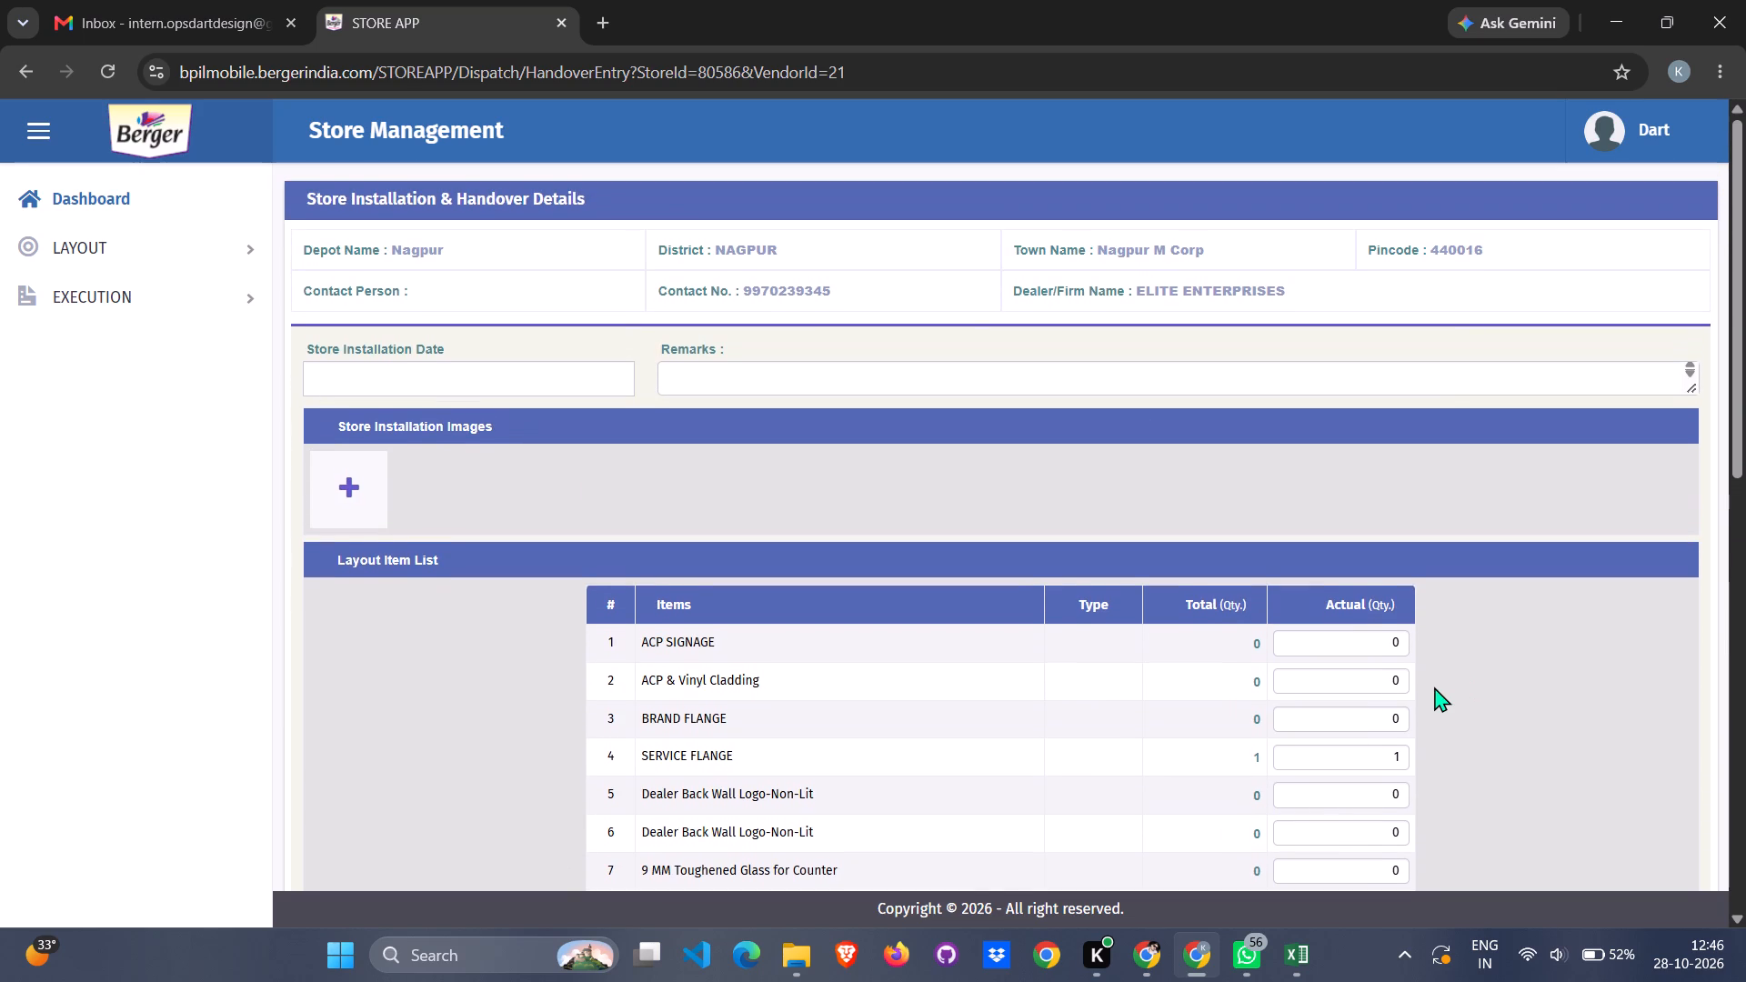
{"action": "scroll", "coordinate": [1434, 686], "scroll_direction": "down", "scroll_amount": 12}
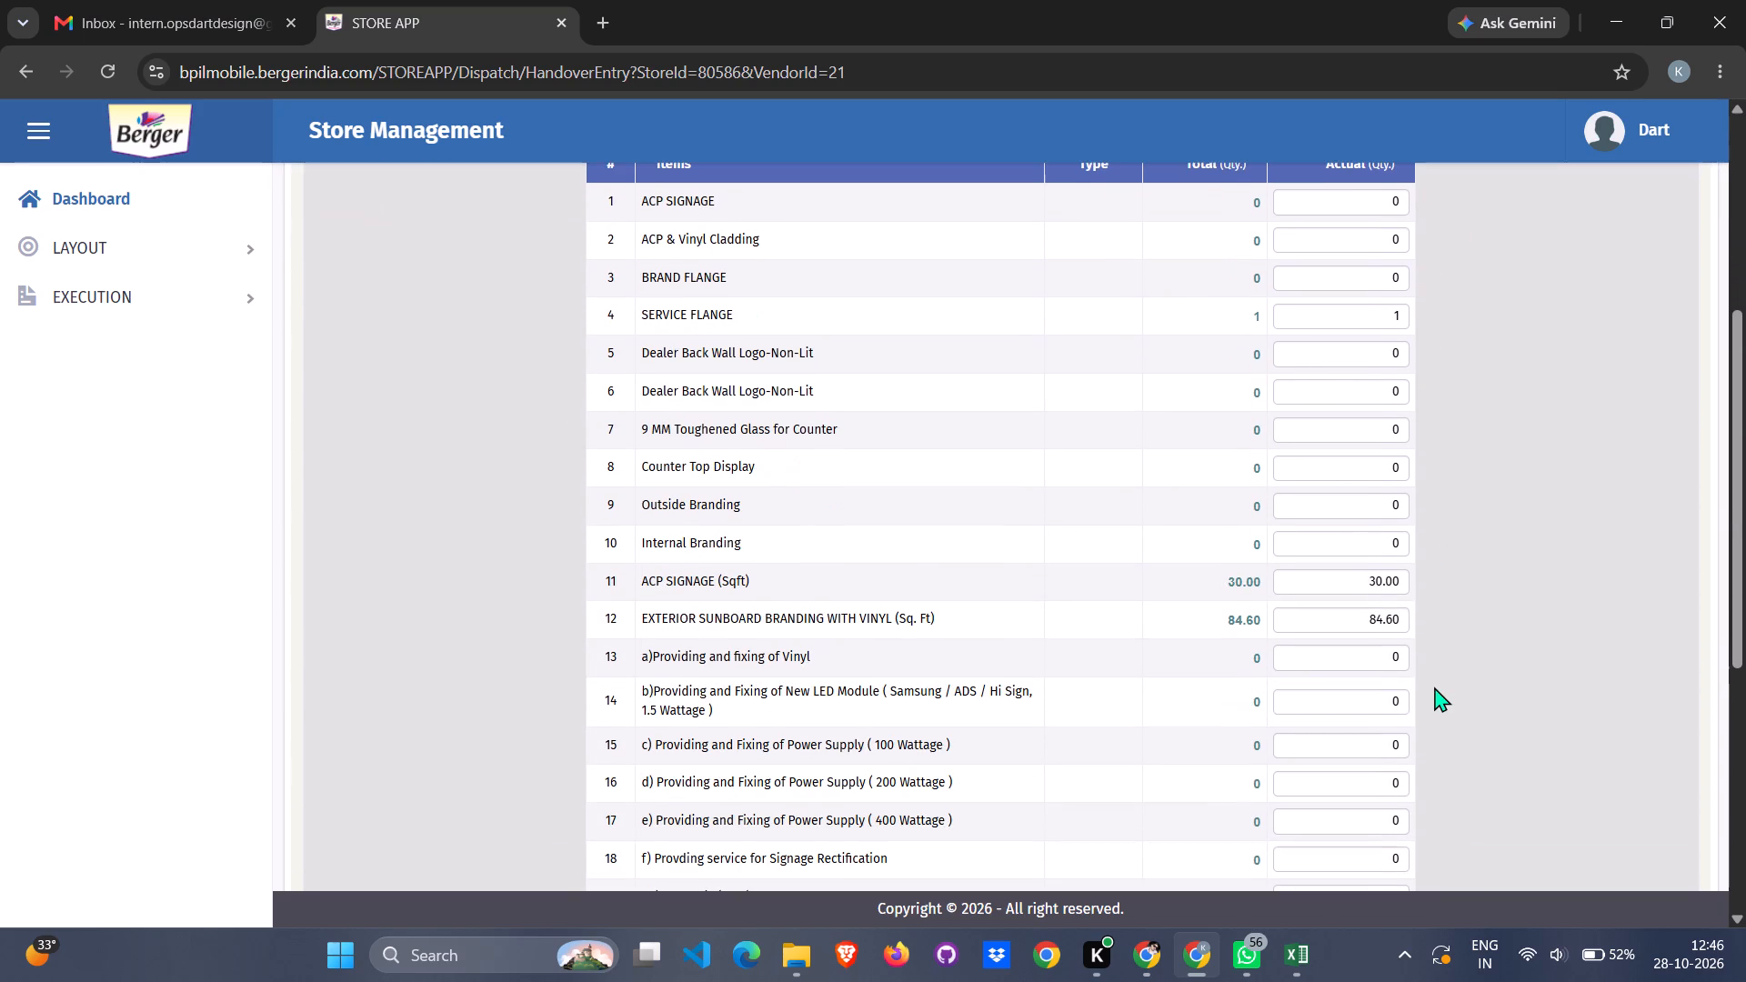
{"action": "scroll", "coordinate": [1434, 686], "scroll_direction": "down", "scroll_amount": 8}
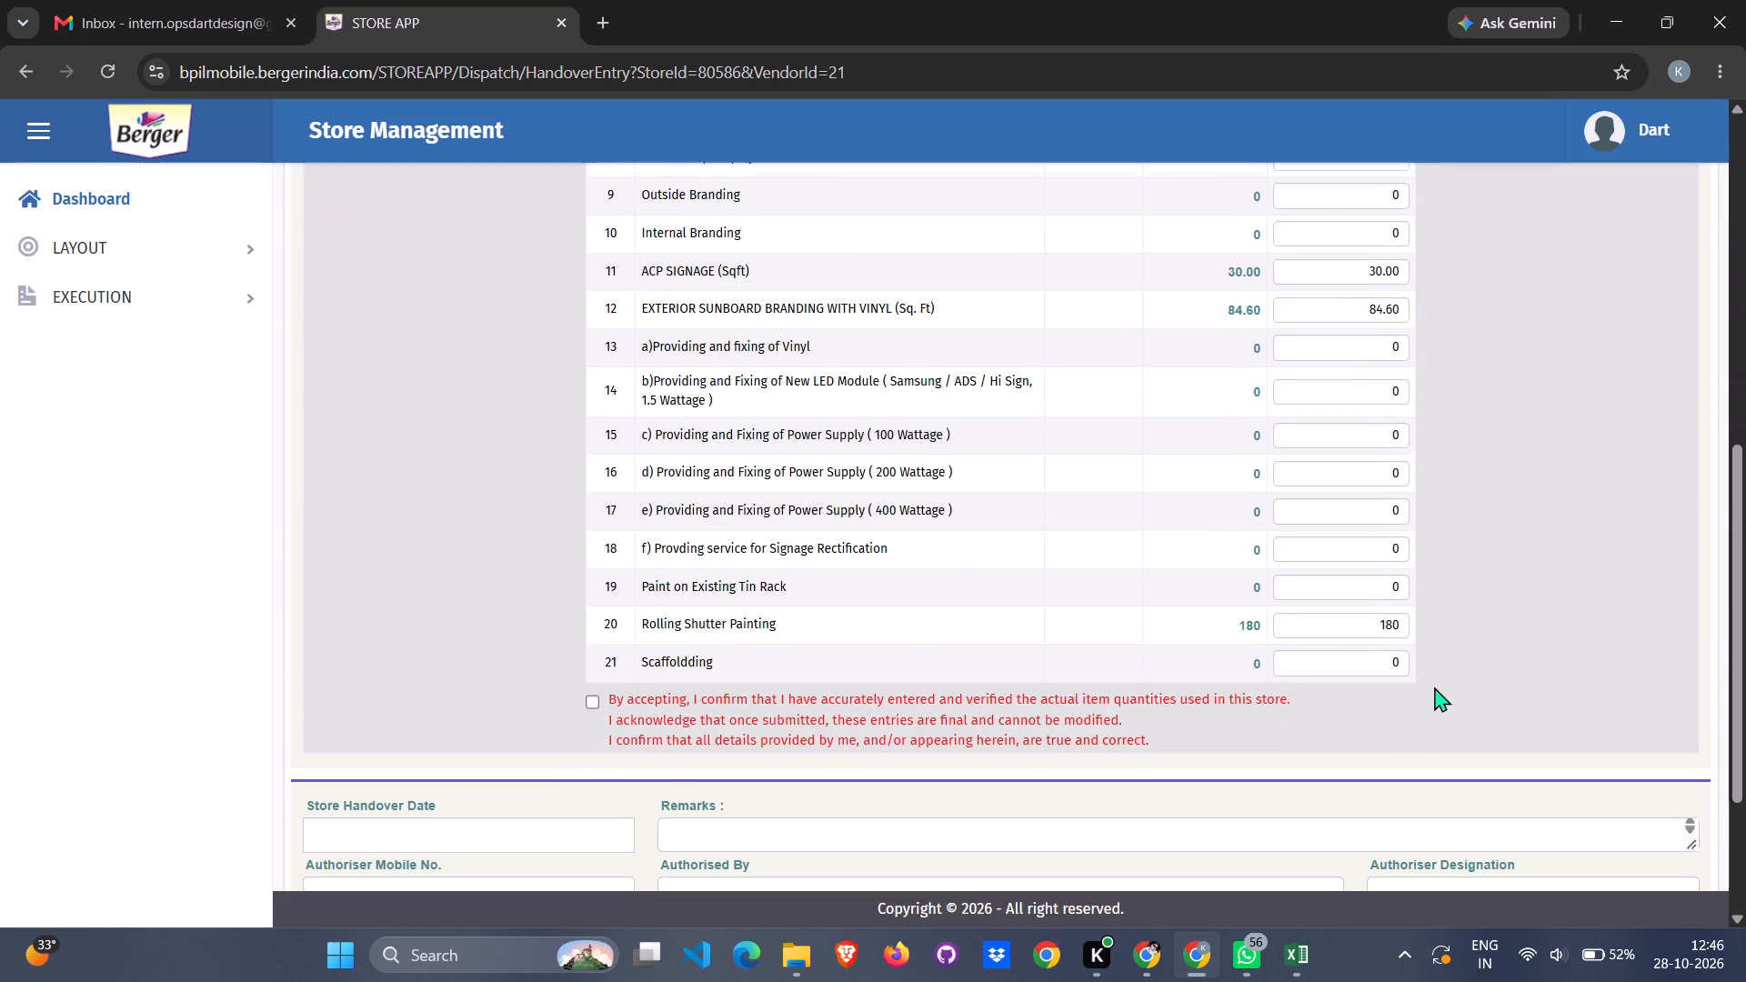
{"action": "scroll", "coordinate": [1434, 686], "scroll_direction": "down", "scroll_amount": 1}
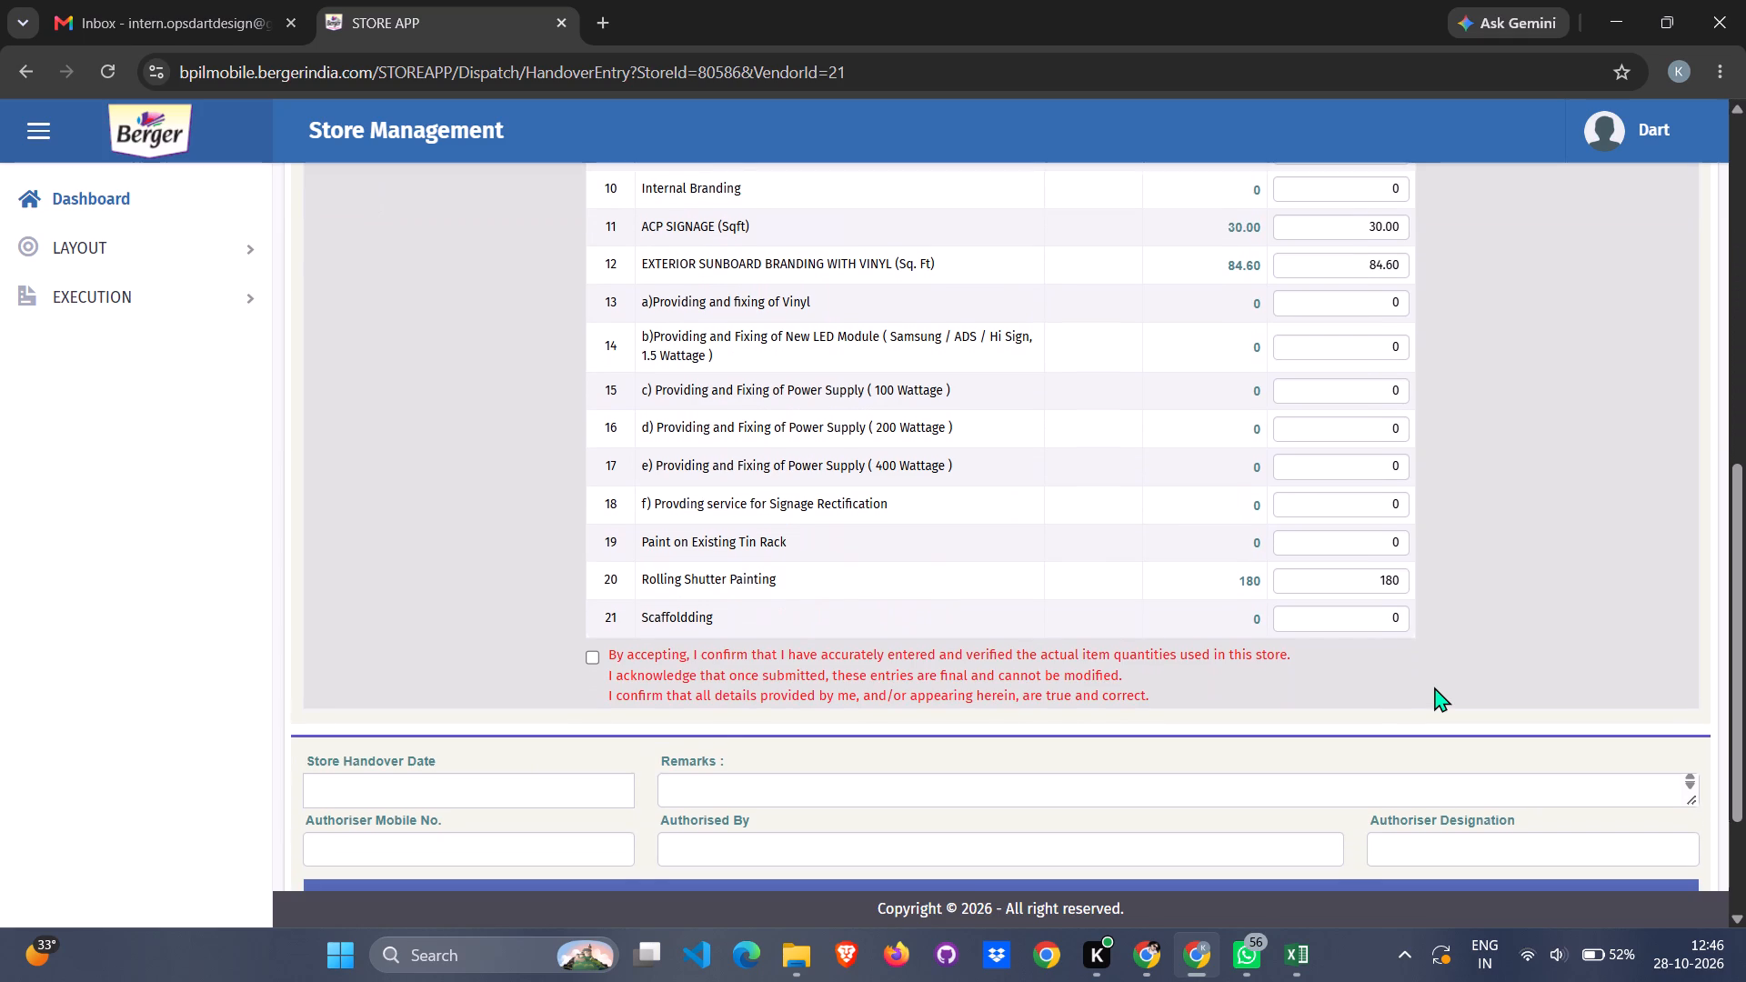
{"action": "scroll", "coordinate": [1434, 686], "scroll_direction": "up", "scroll_amount": 6}
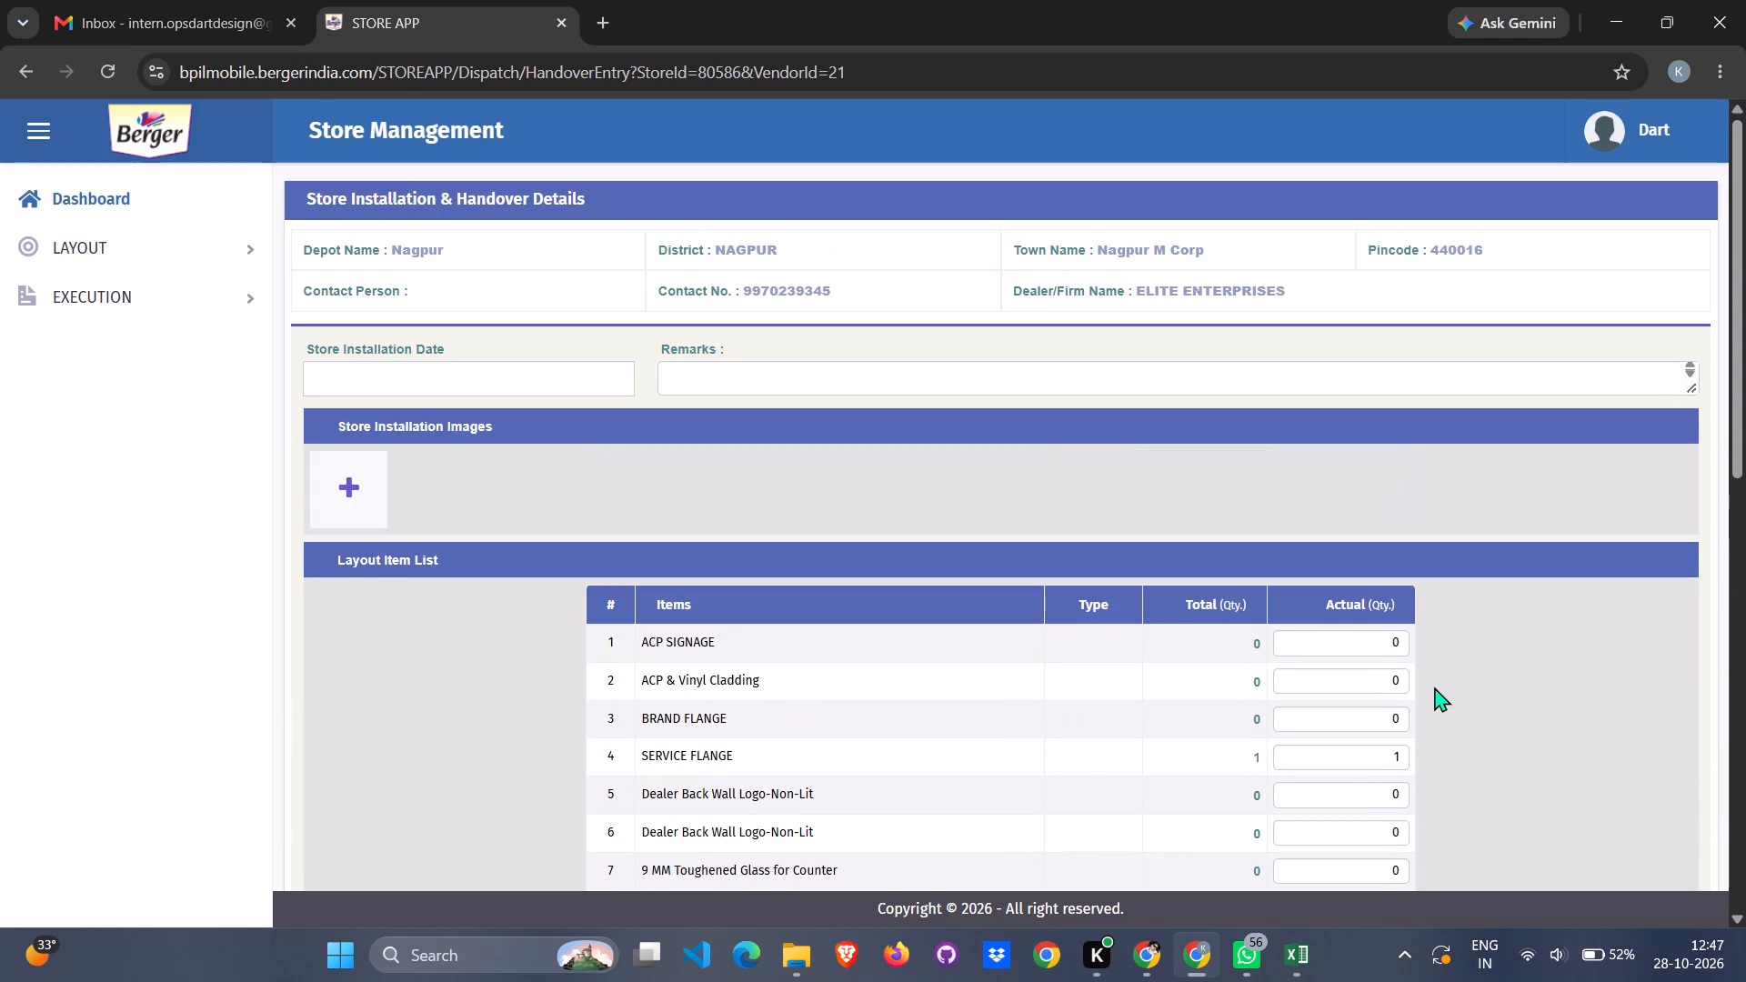
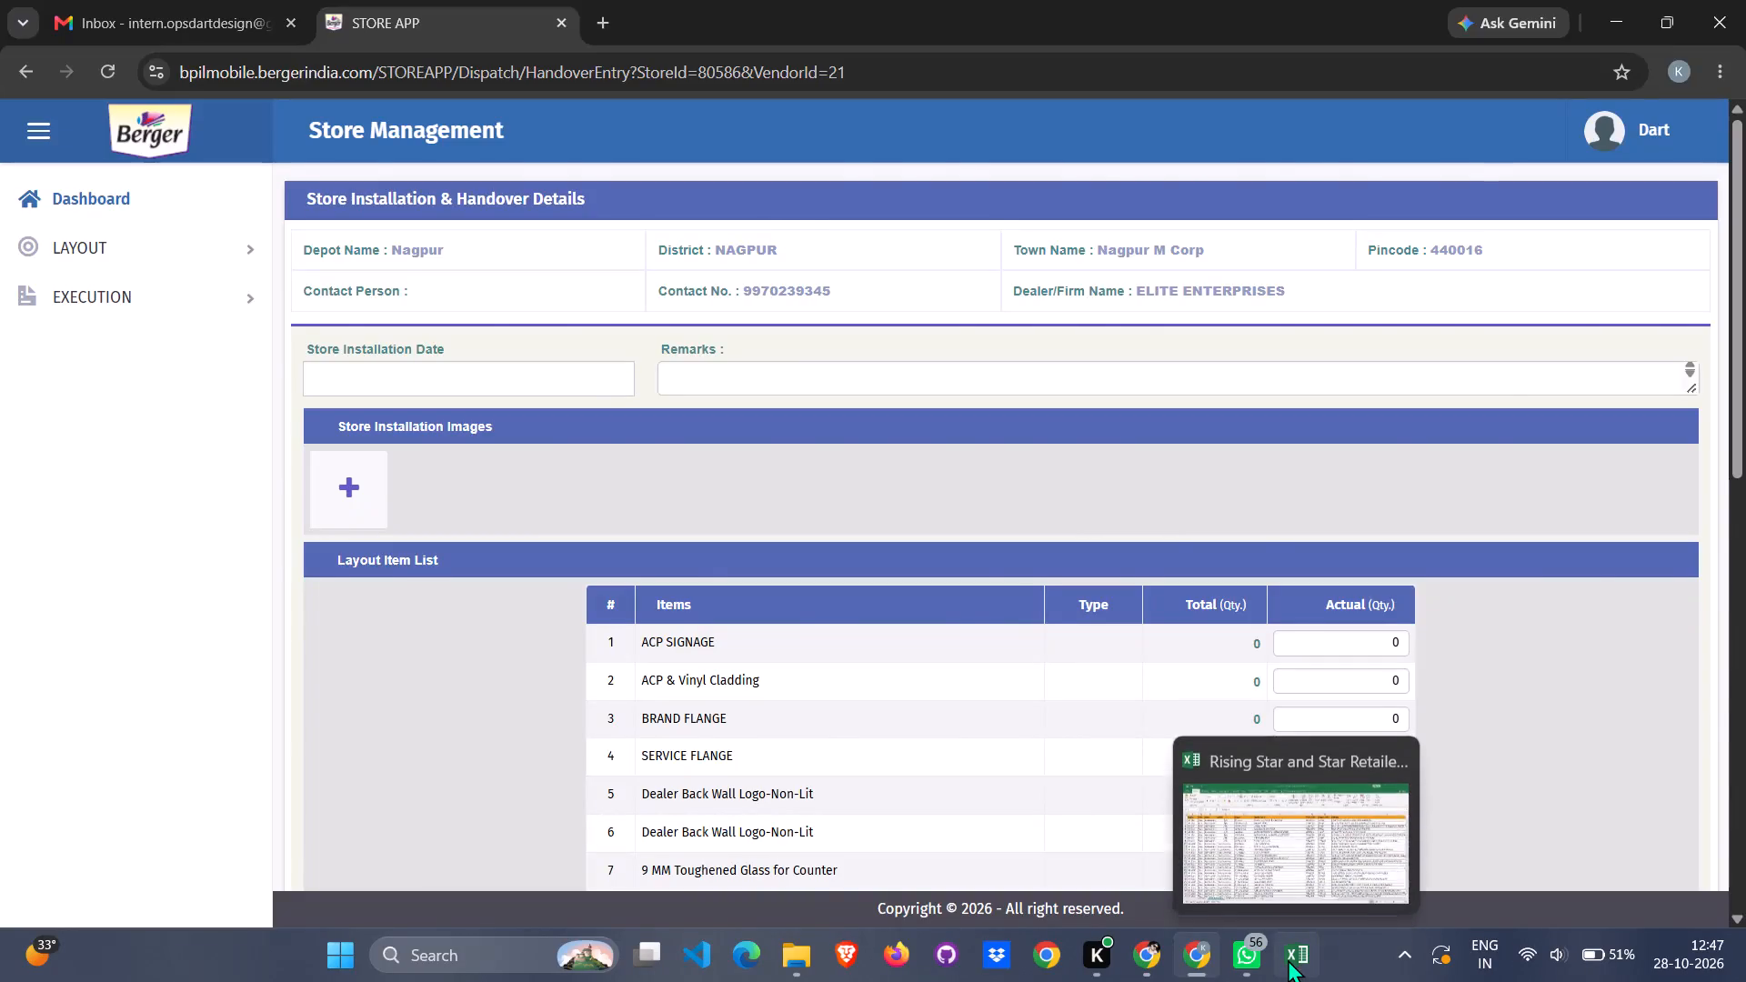
Switch to the Excel workbook, find RAHUL in the West Summary sheet, and copy the store code of RAHUL CONSTRUCTION.
{"action": "left_click", "coordinate": [1288, 959]}
{"action": "left_click", "coordinate": [1175, 358]}
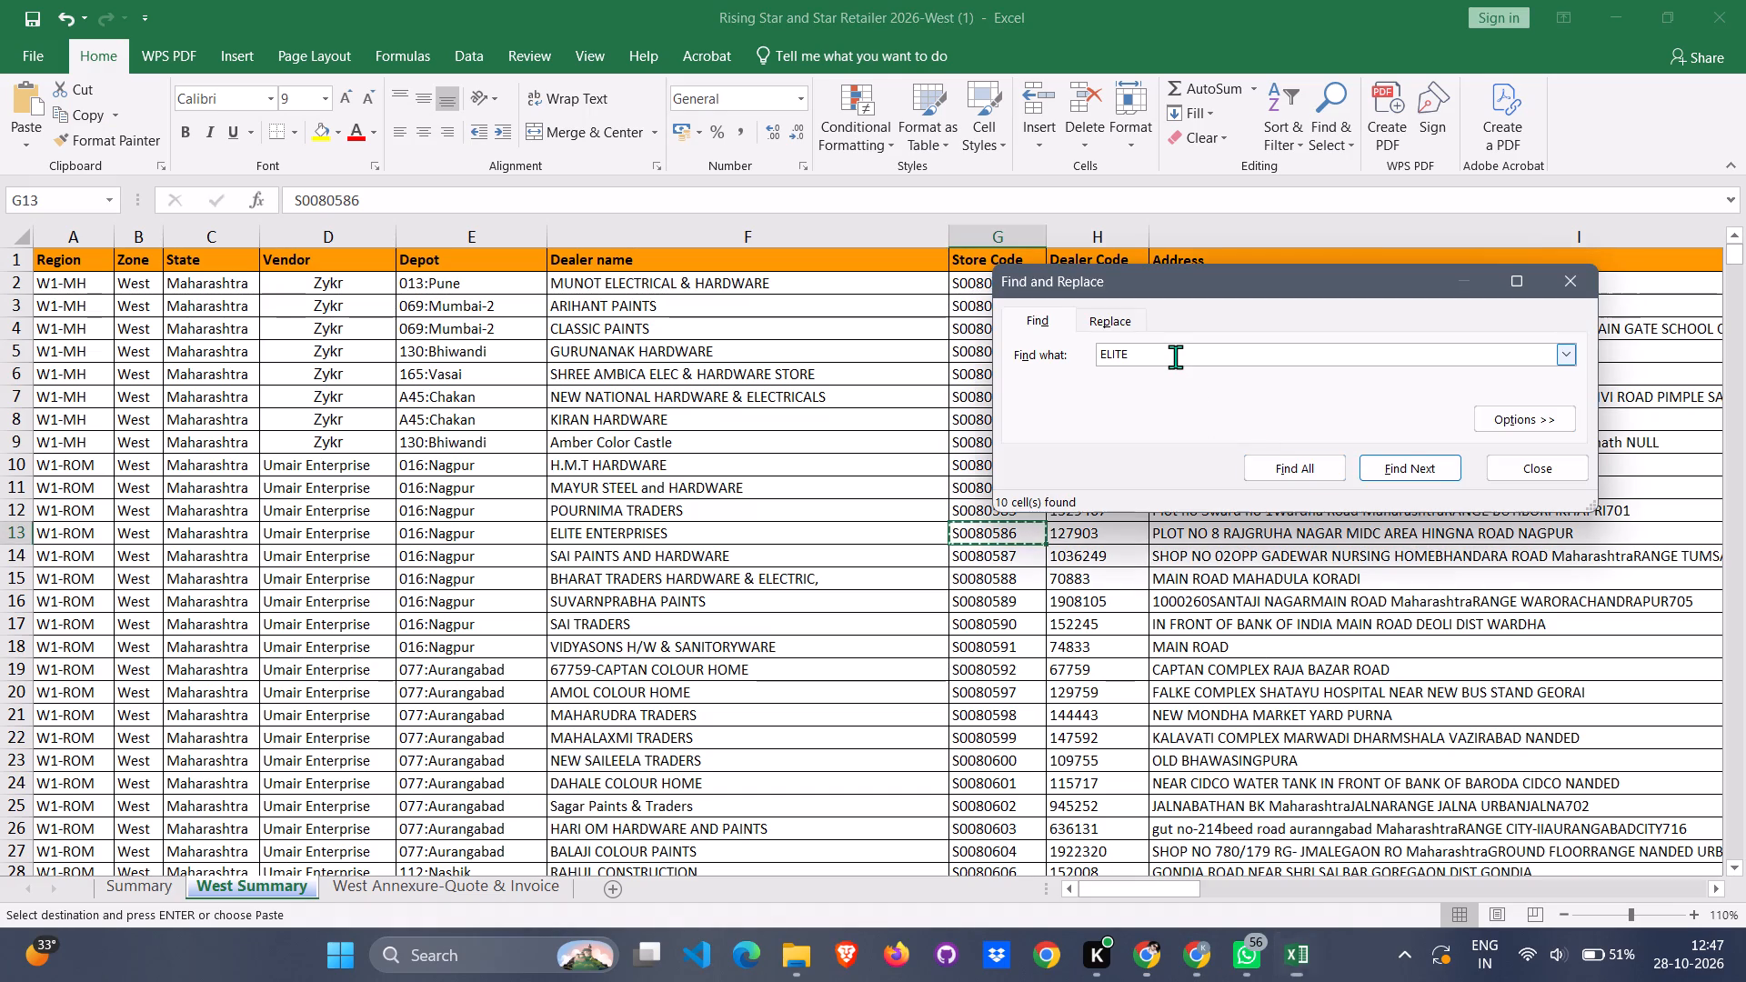
{"action": "key", "text": "BackSpace"}
{"action": "key", "text": "BackSpace"}
{"action": "key", "text": "BackSpace"}
{"action": "key", "text": "BackSpace"}
{"action": "key", "text": "BackSpace"}
{"action": "key", "text": "BackSpace"}
{"action": "key", "text": "BackSpace"}
{"action": "key", "text": "BackSpace"}
{"action": "key", "text": "BackSpace"}
{"action": "key", "text": "BackSpace"}
{"action": "key", "text": "BackSpace"}
{"action": "key", "text": "BackSpace"}
{"action": "type", "text": "RAHUL"}
{"action": "key", "text": "space"}
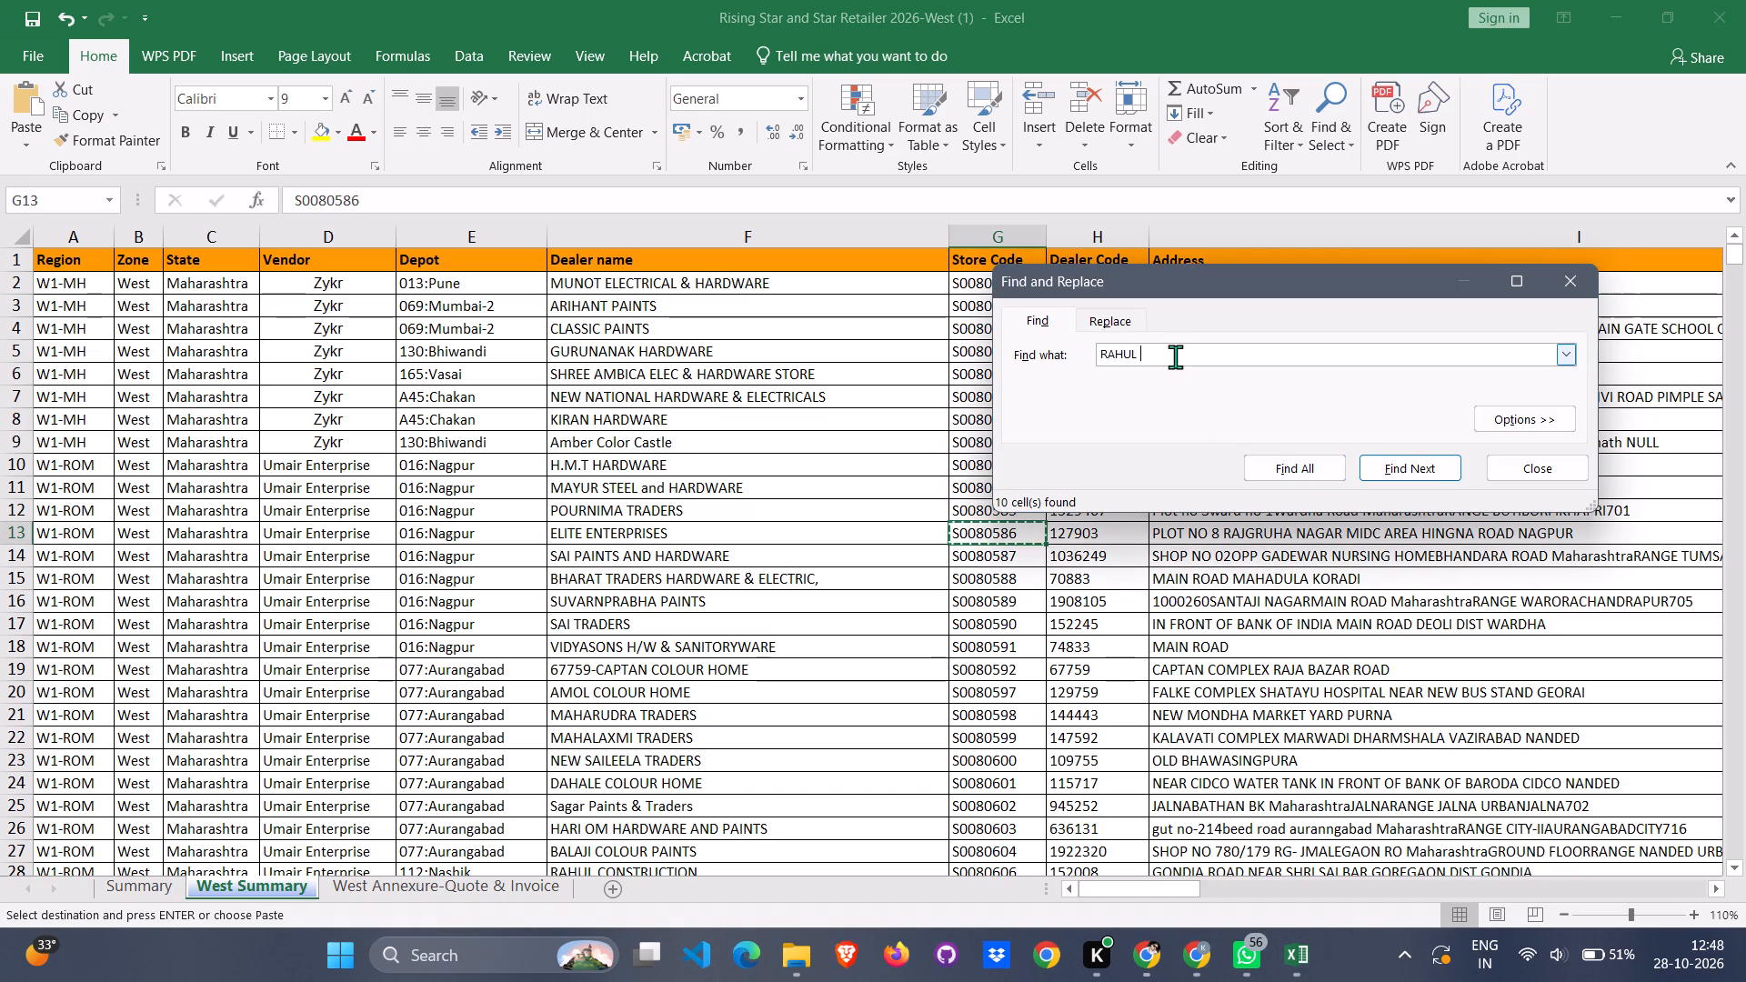
{"action": "key", "text": "Return"}
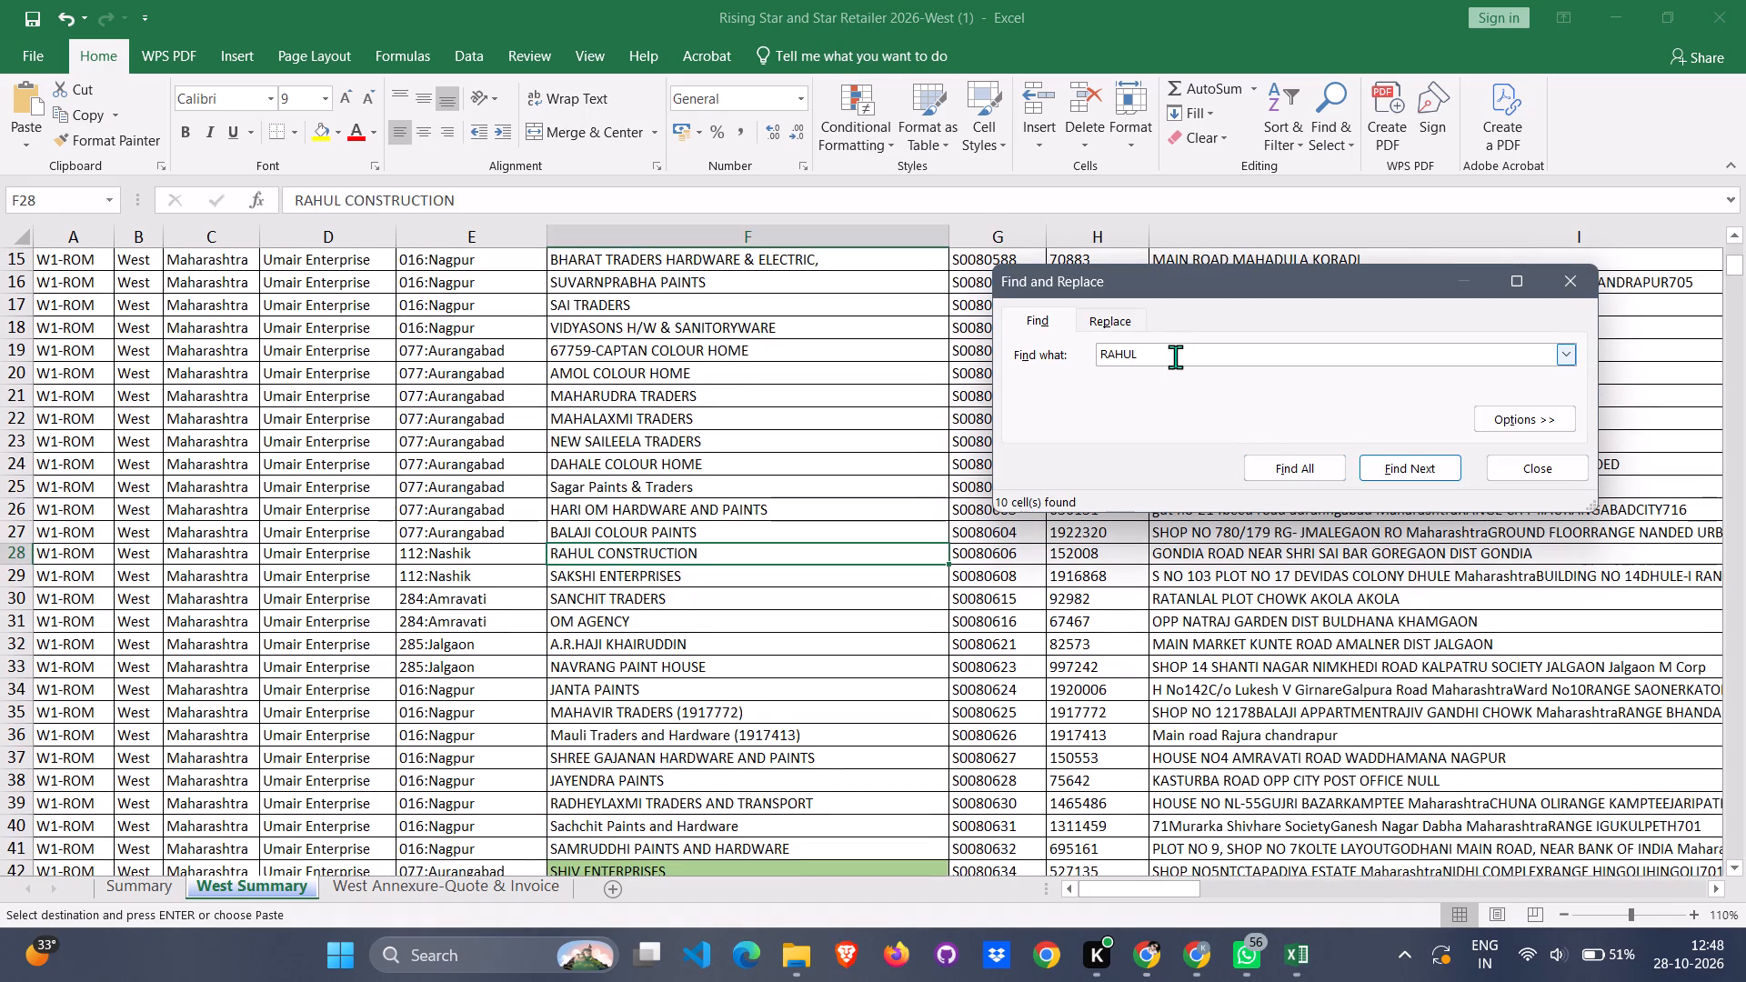
{"action": "left_click", "coordinate": [993, 556]}
{"action": "key", "text": "ctrl+c"}
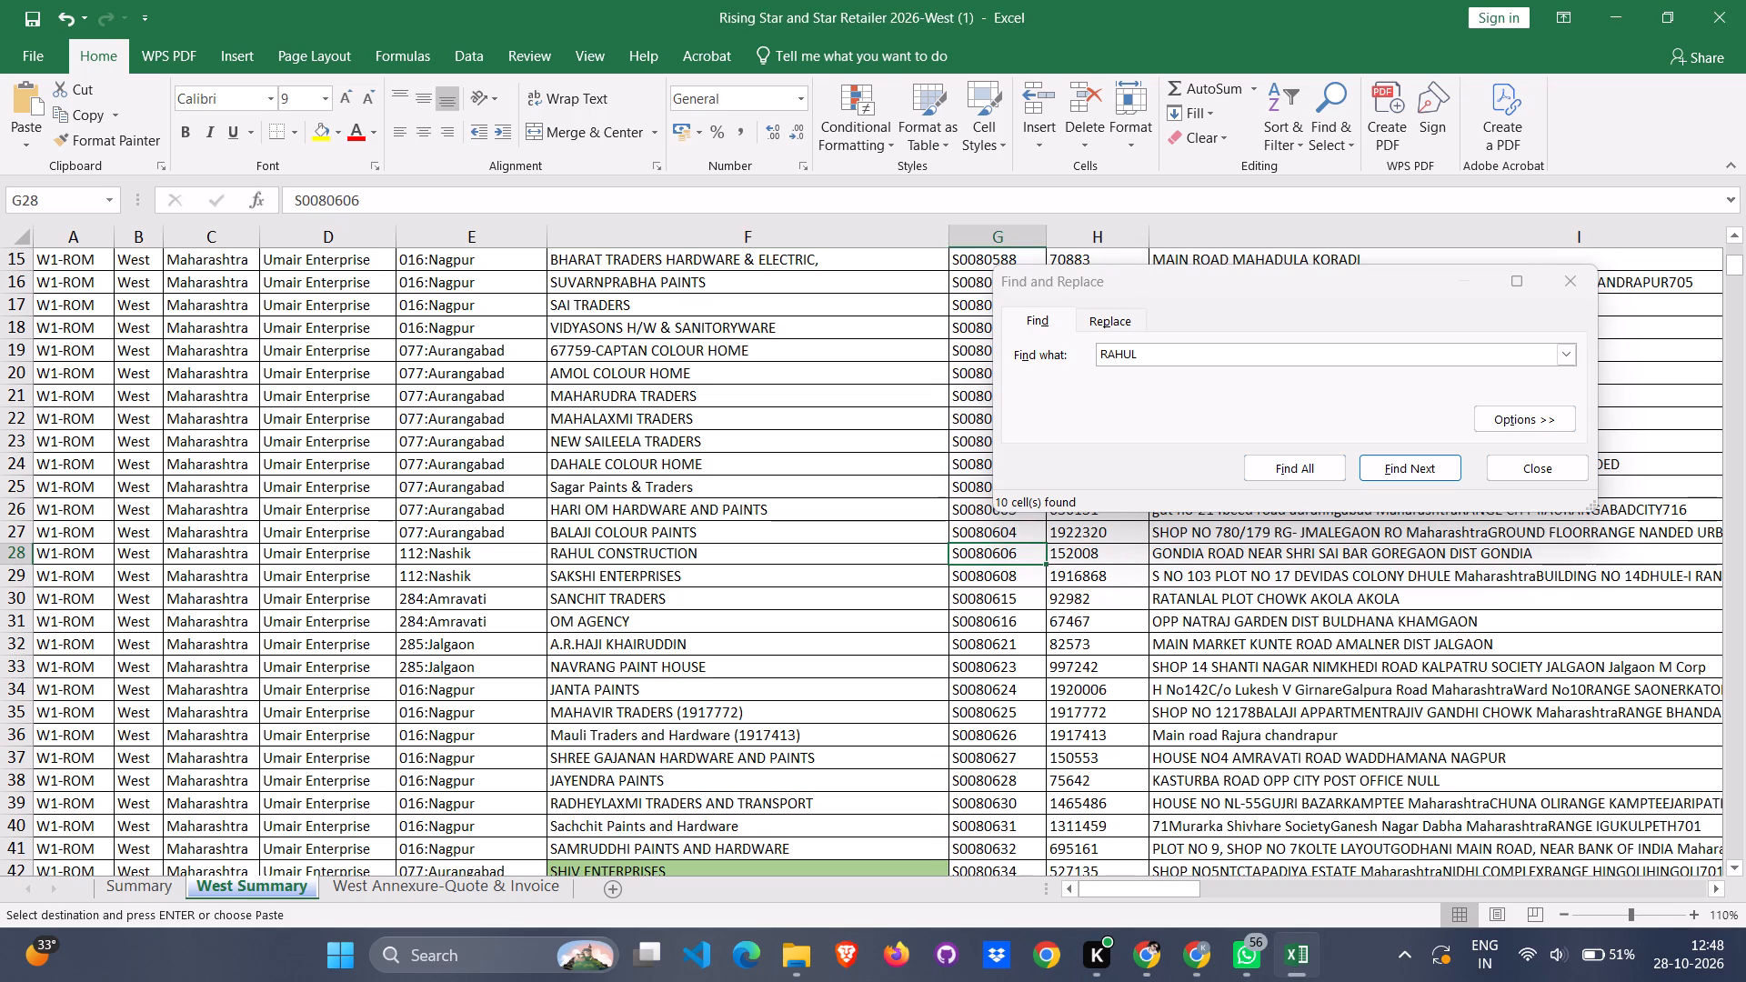
Switch to the store app in Chrome, search the Store Handover list for S0080606, and open its handover details entry.
{"action": "left_click", "coordinate": [1202, 958]}
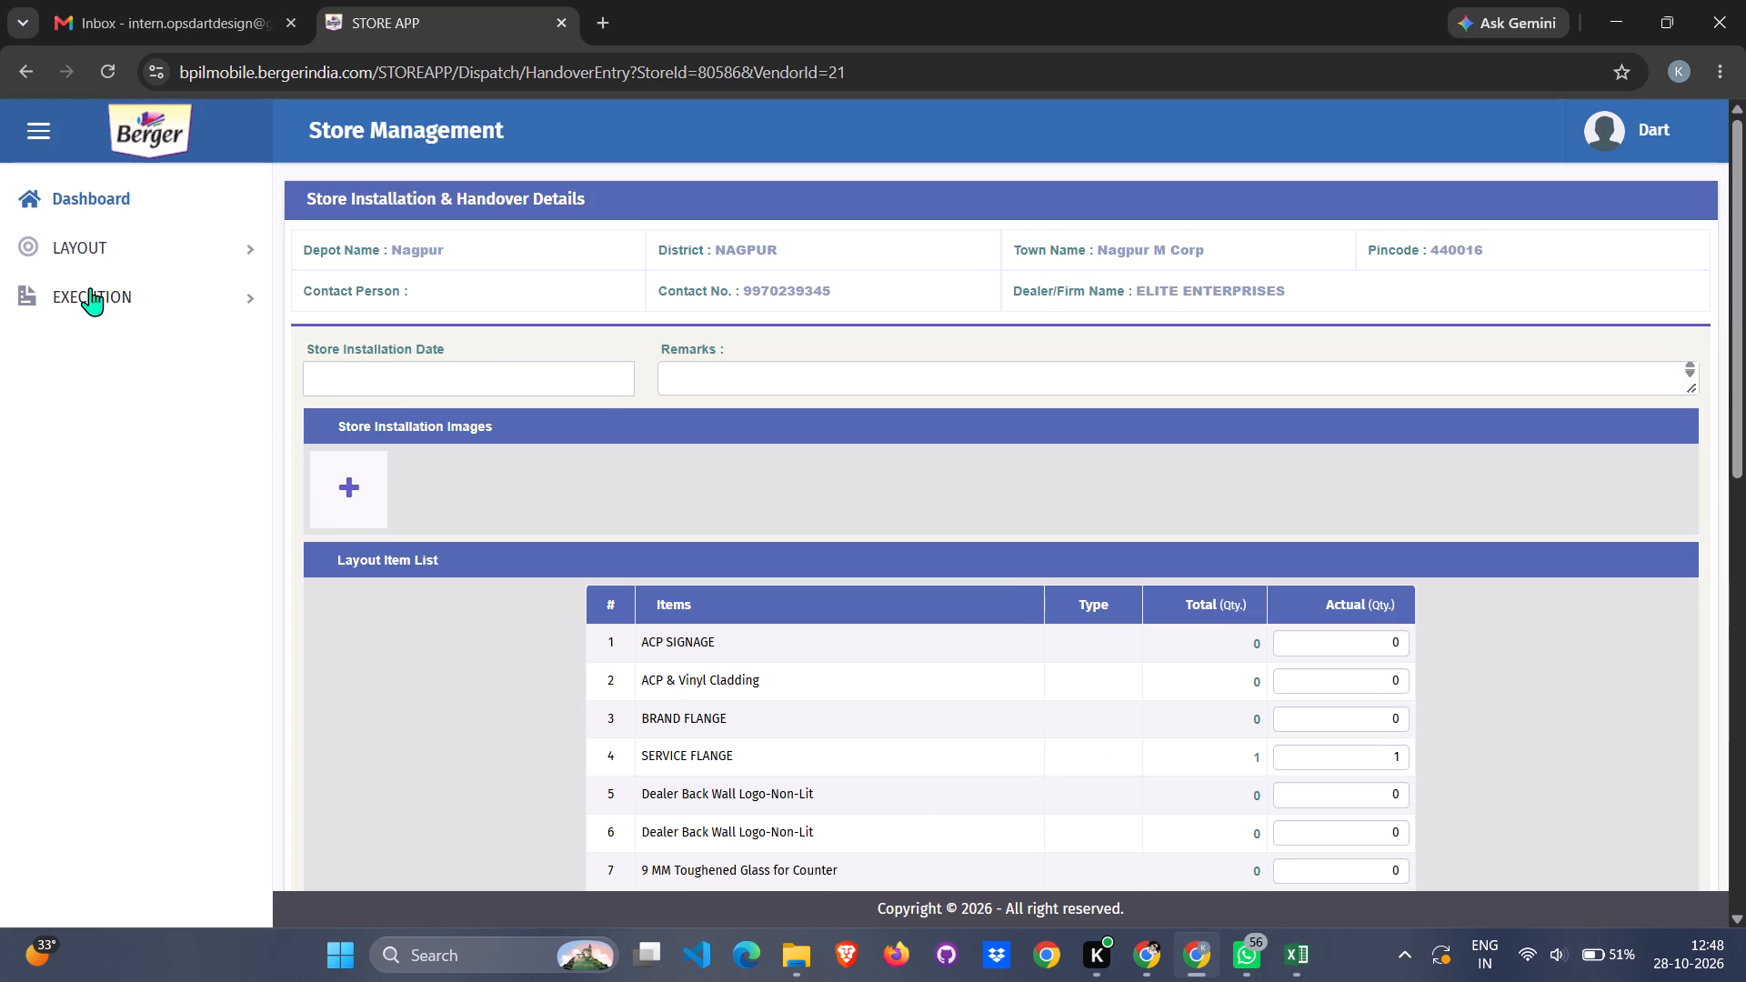
{"action": "left_click", "coordinate": [90, 287]}
{"action": "left_click", "coordinate": [119, 361]}
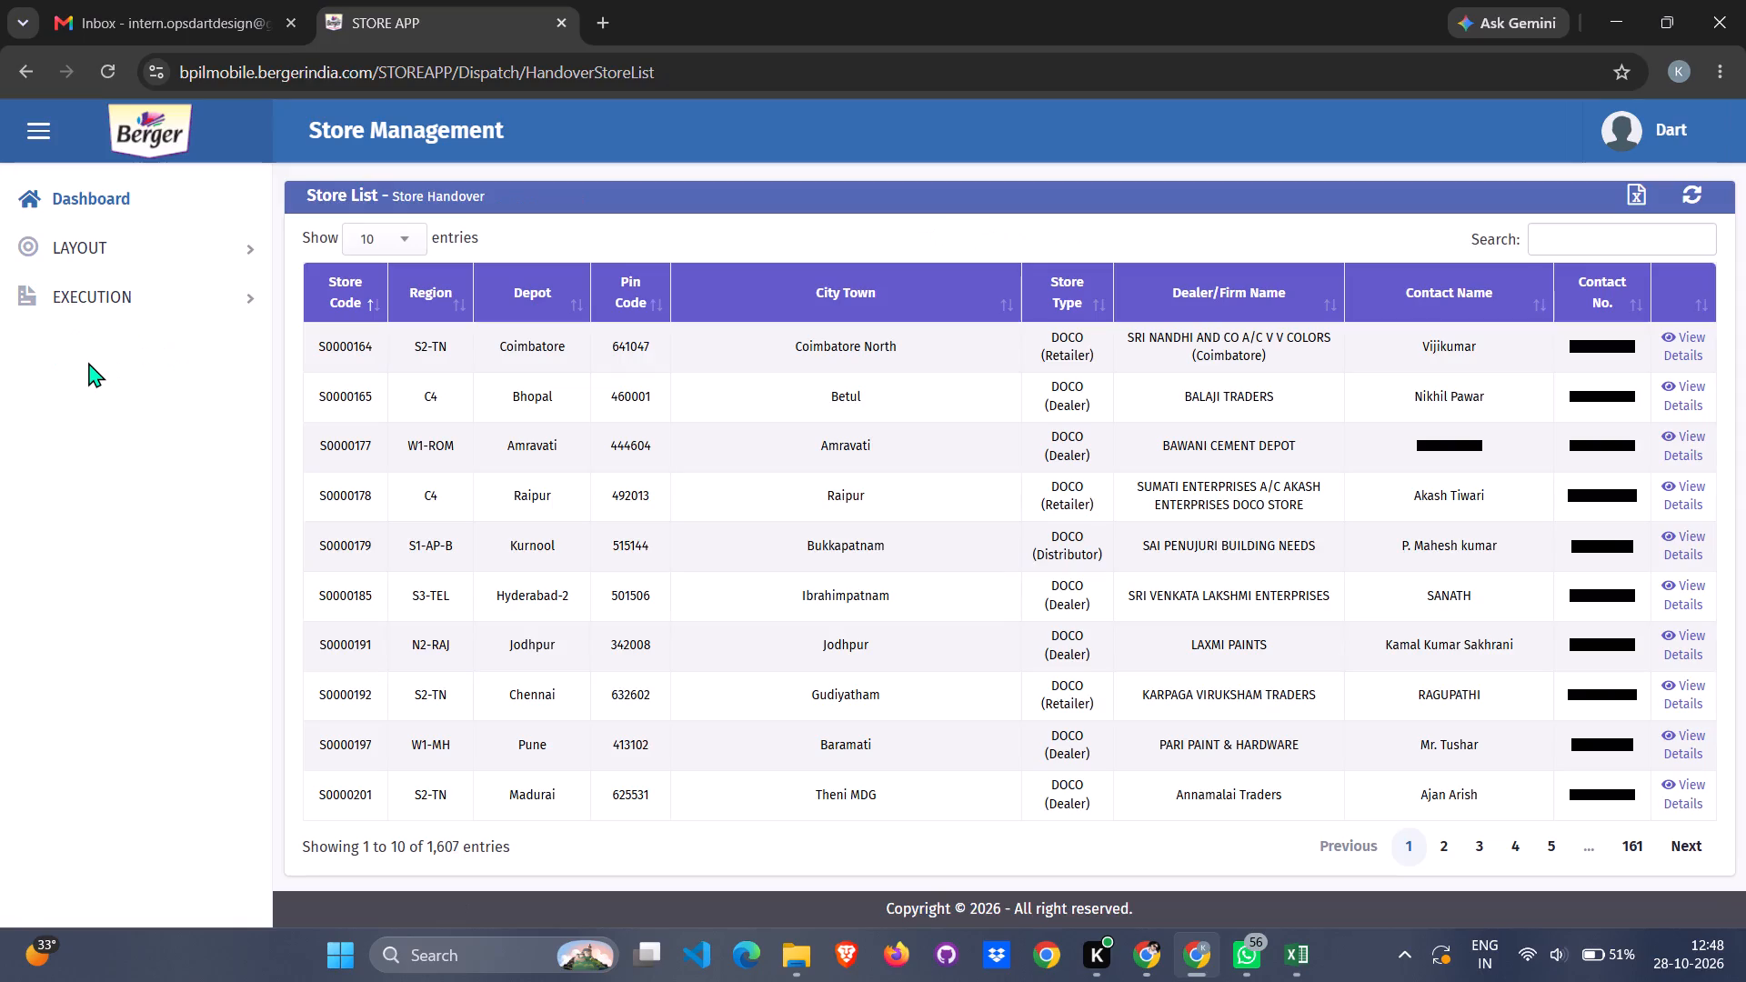
{"action": "left_click", "coordinate": [1590, 233]}
{"action": "key", "text": "ctrl+v"}
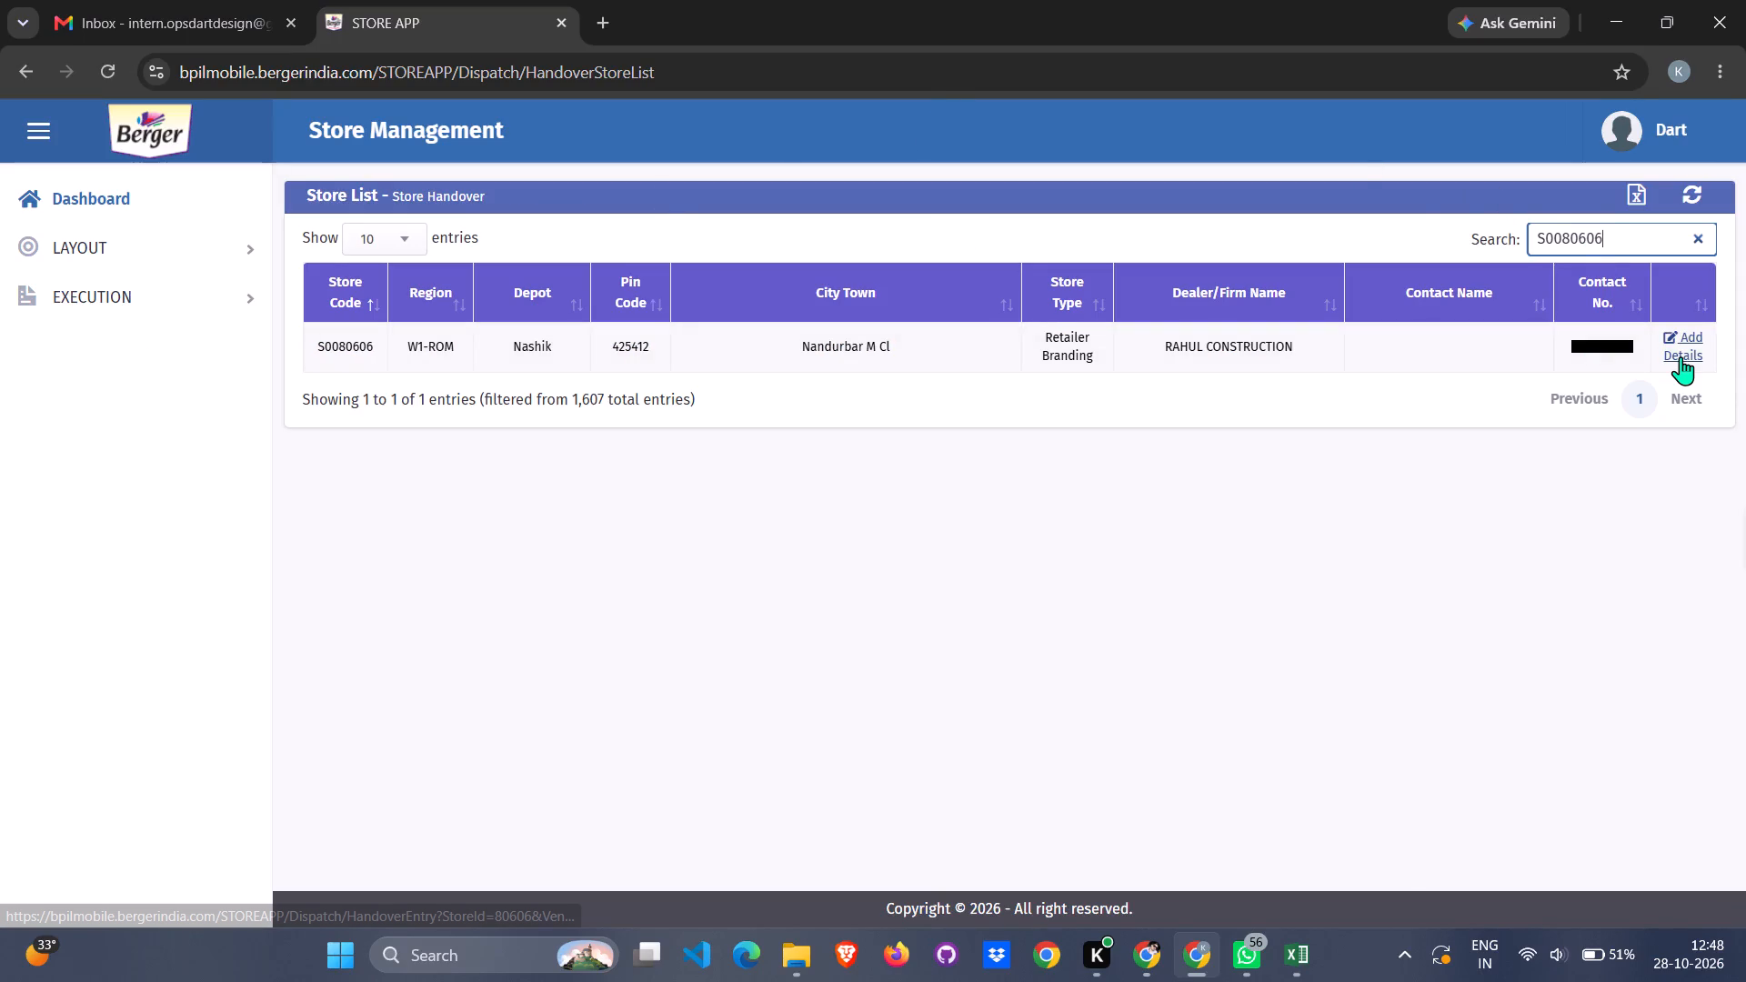
{"action": "left_click", "coordinate": [1681, 356]}
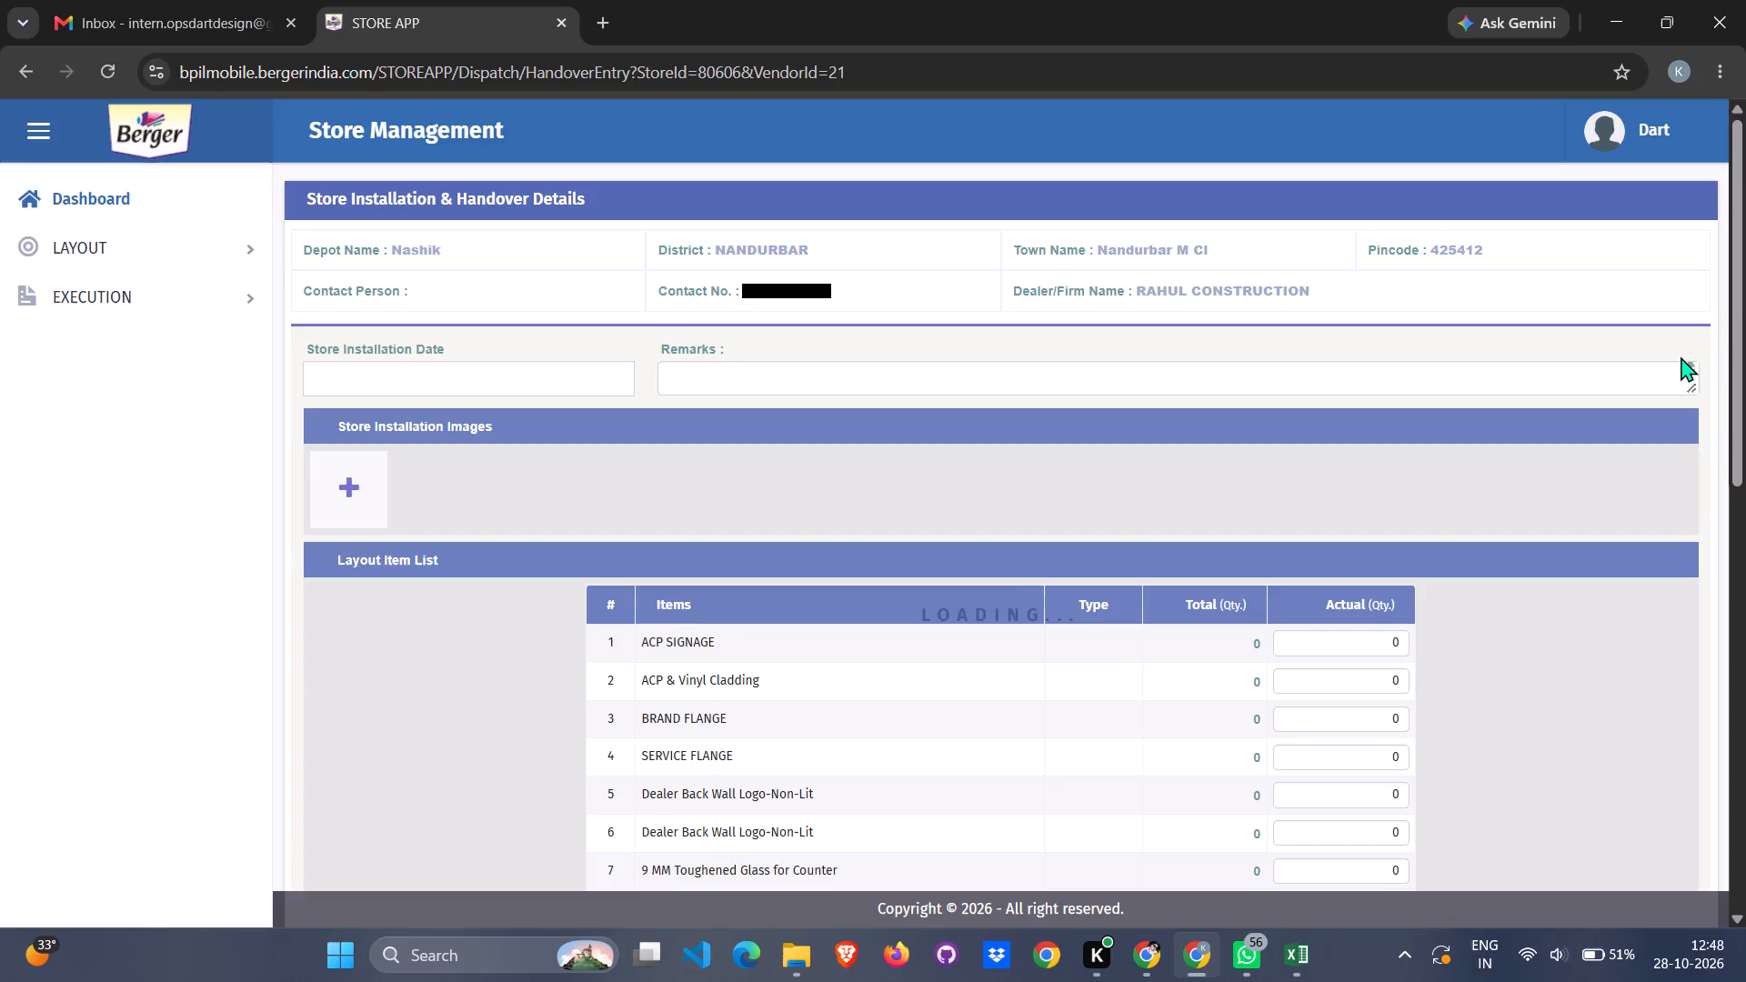
Examine the RAHUL CONSTRUCTION handover form, checking the layout item quantities and the confirmation statement.
{"action": "scroll", "coordinate": [1187, 697], "scroll_direction": "down", "scroll_amount": 10}
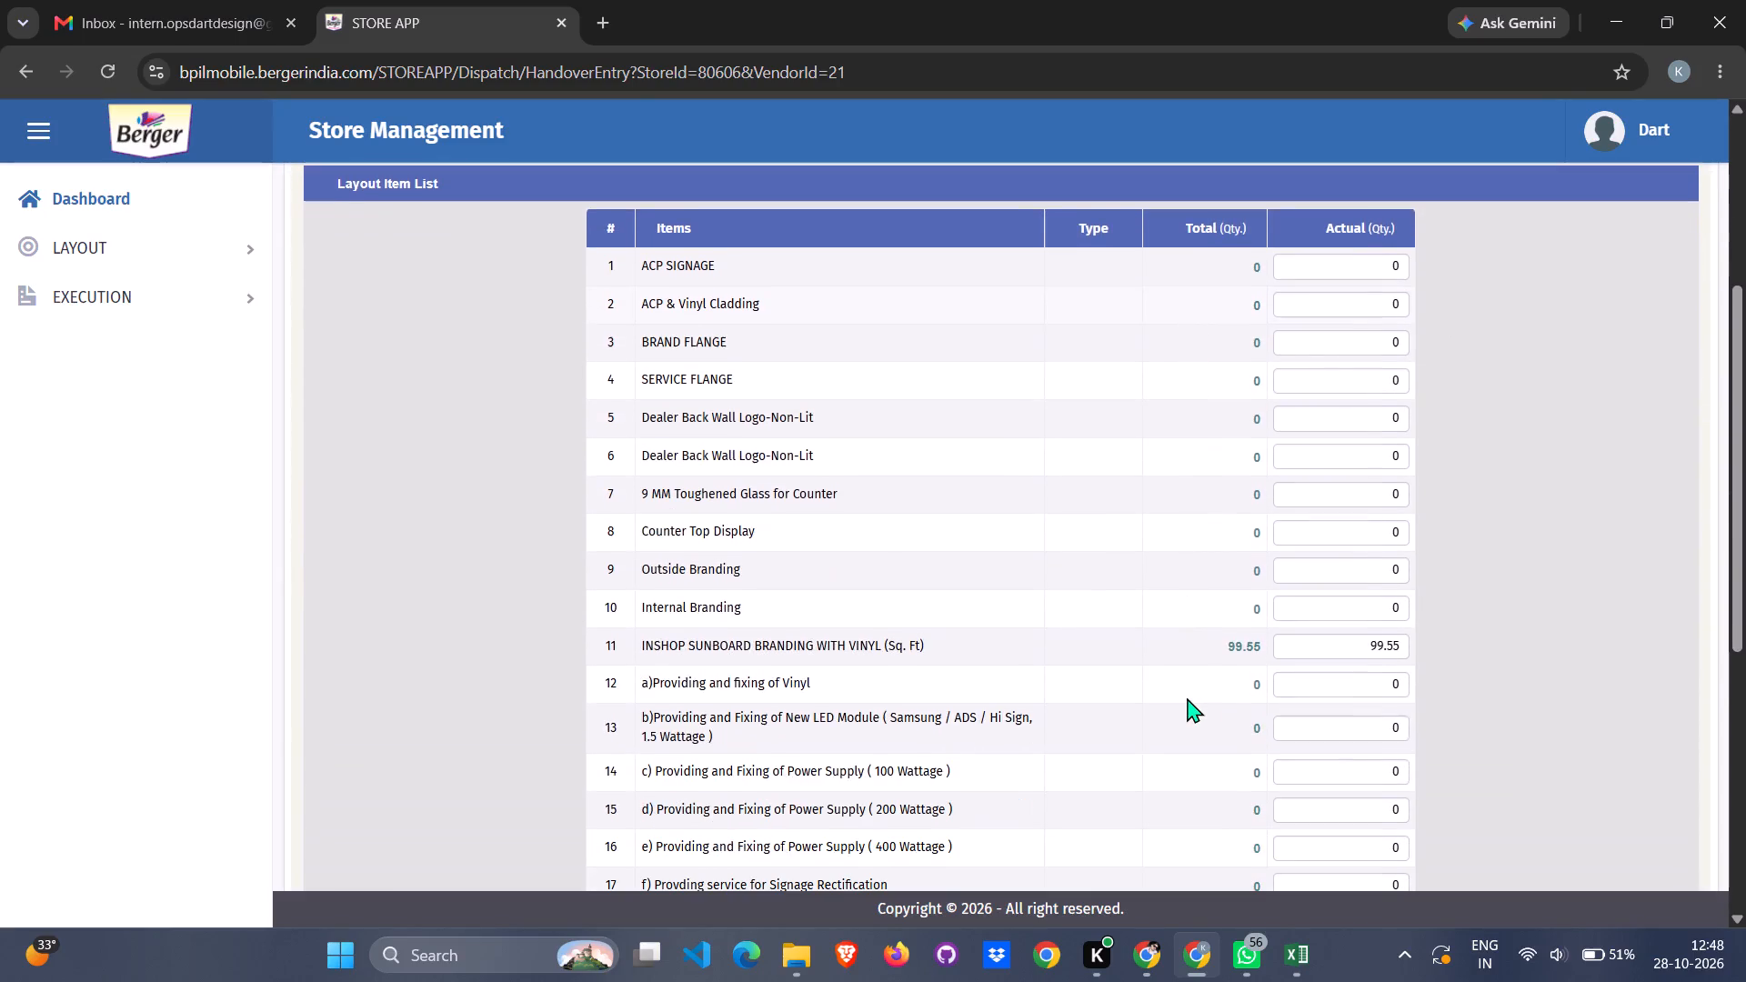
{"action": "scroll", "coordinate": [1187, 697], "scroll_direction": "down", "scroll_amount": 9}
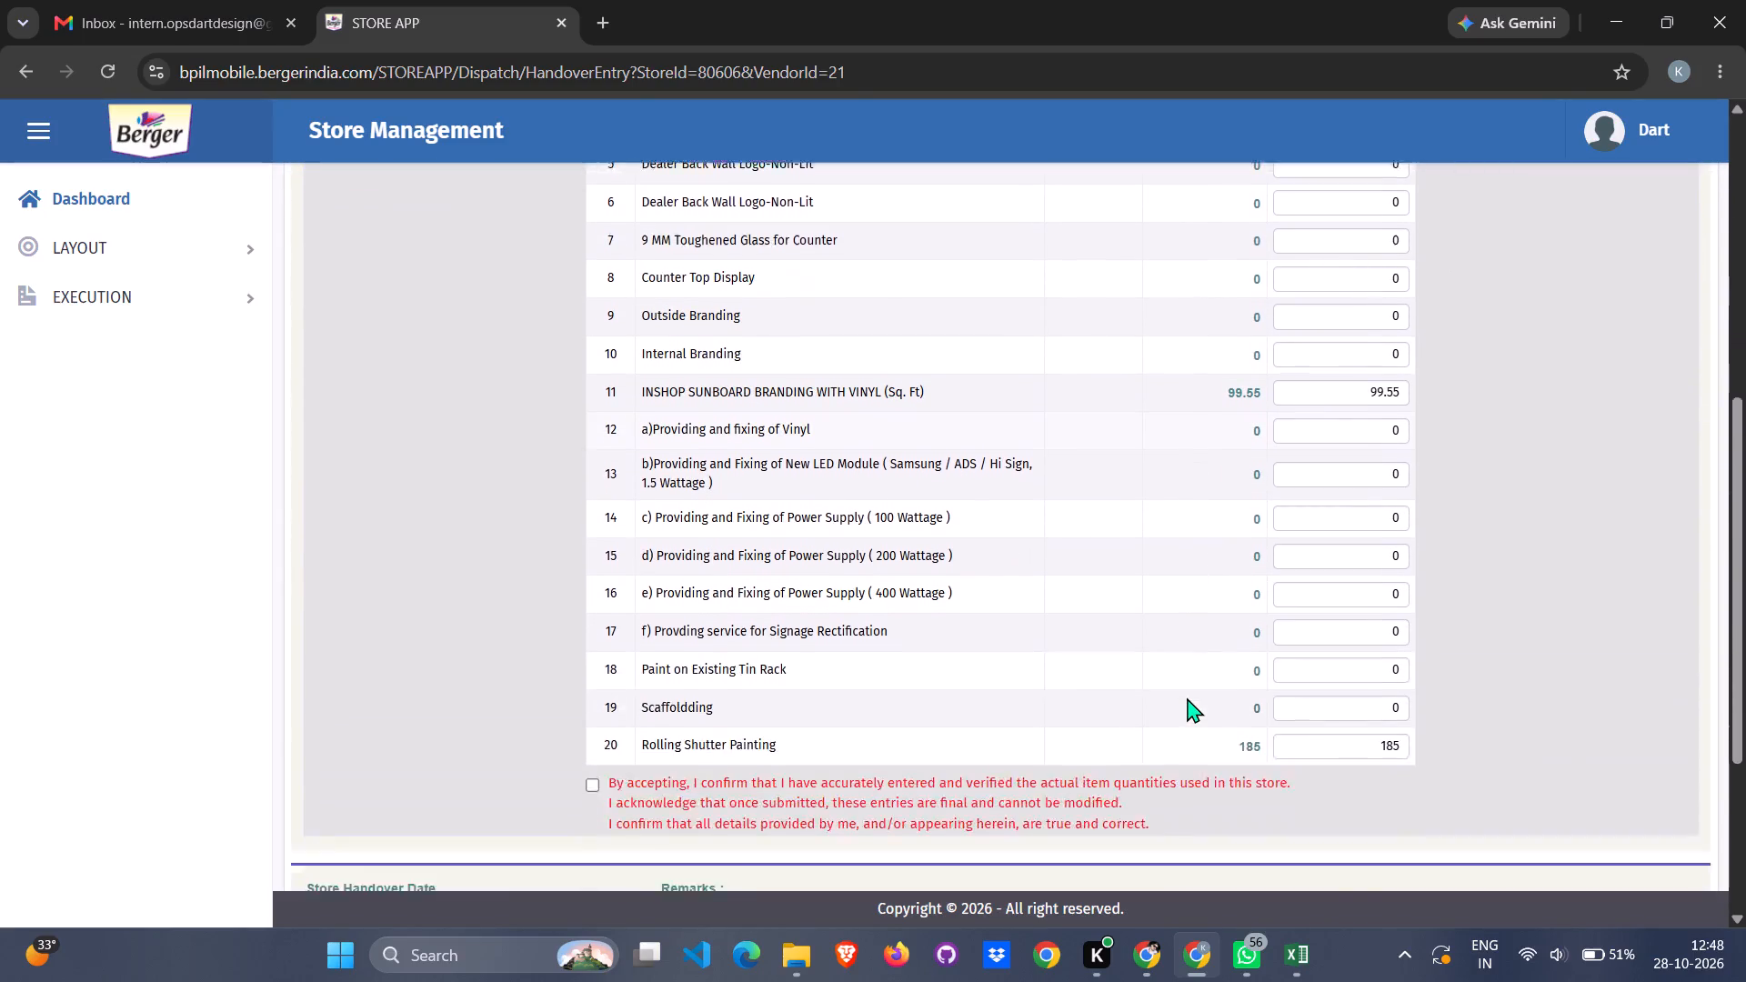
{"action": "scroll", "coordinate": [1187, 697], "scroll_direction": "up", "scroll_amount": 14}
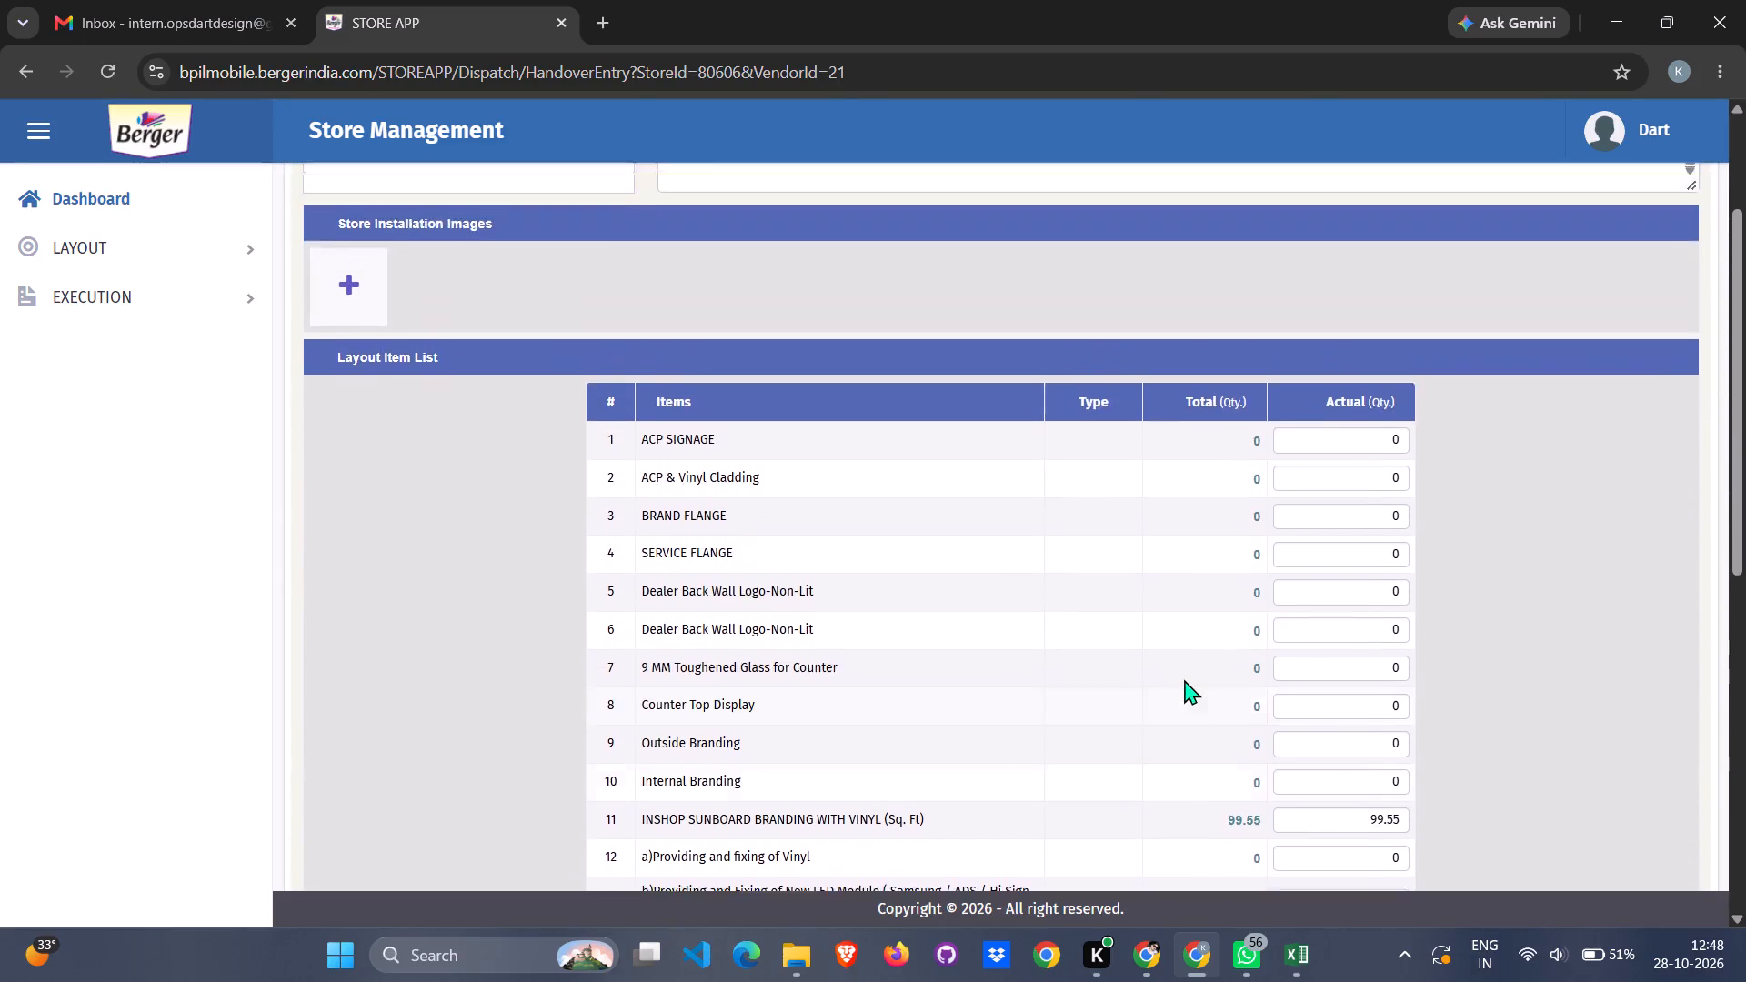
{"action": "scroll", "coordinate": [1184, 679], "scroll_direction": "up", "scroll_amount": 13}
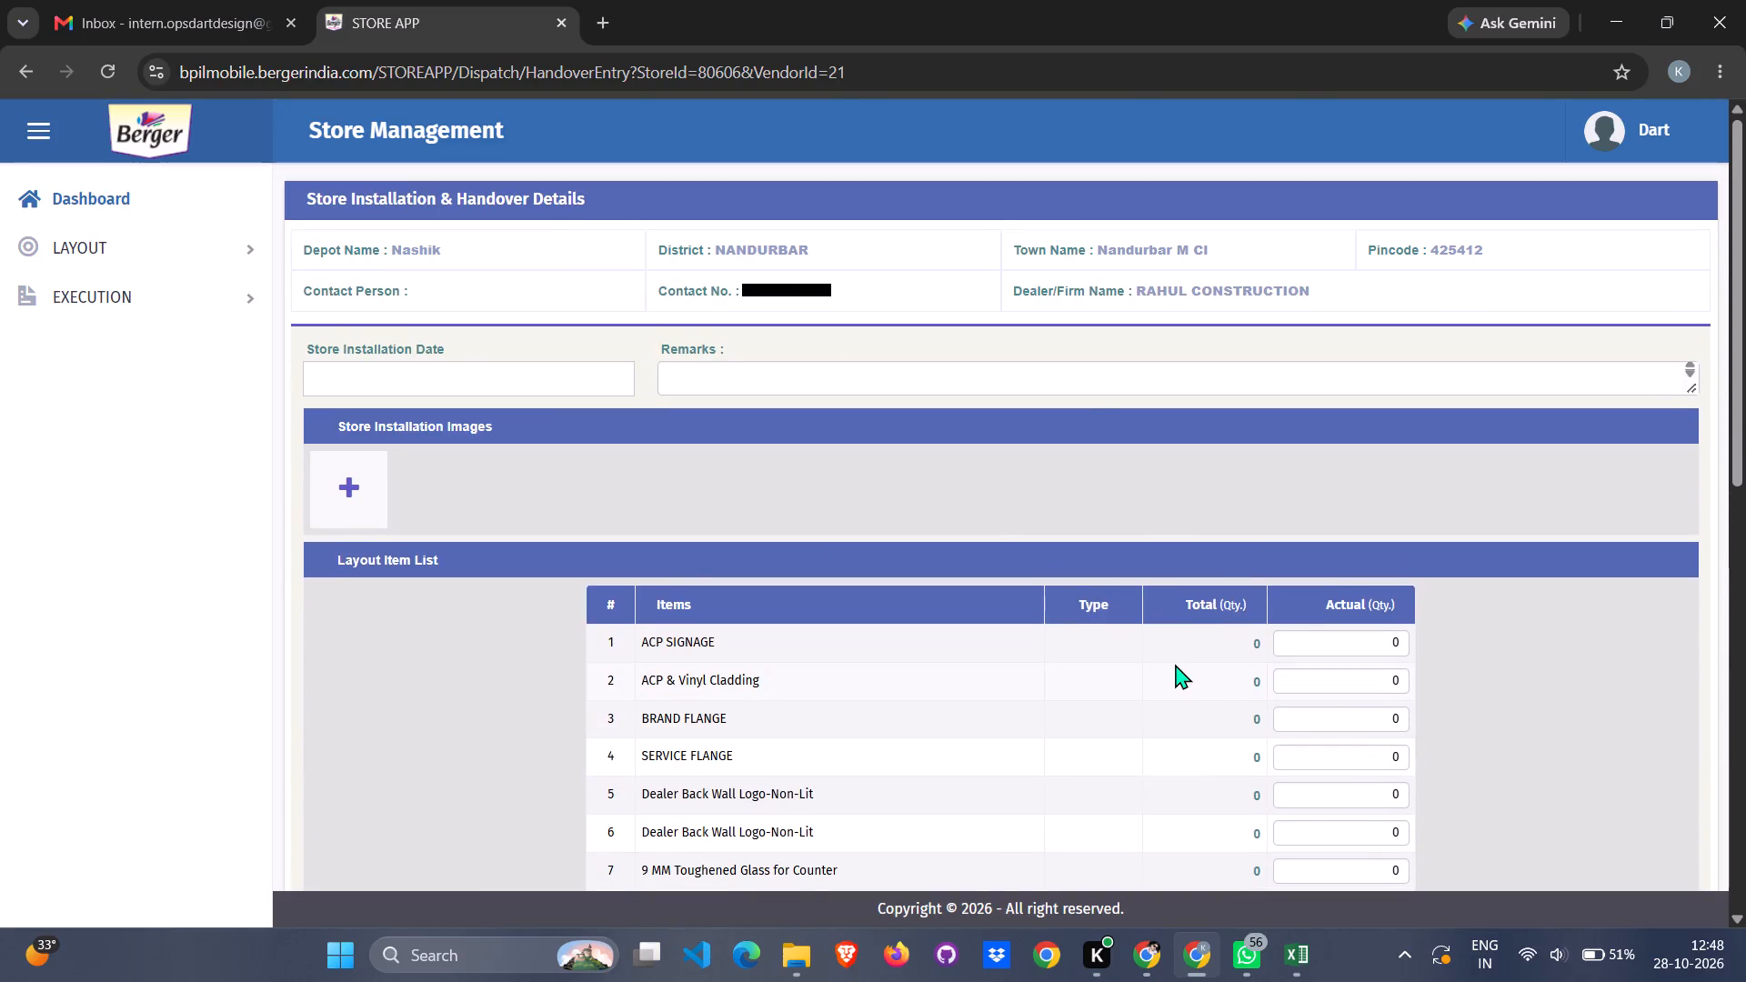
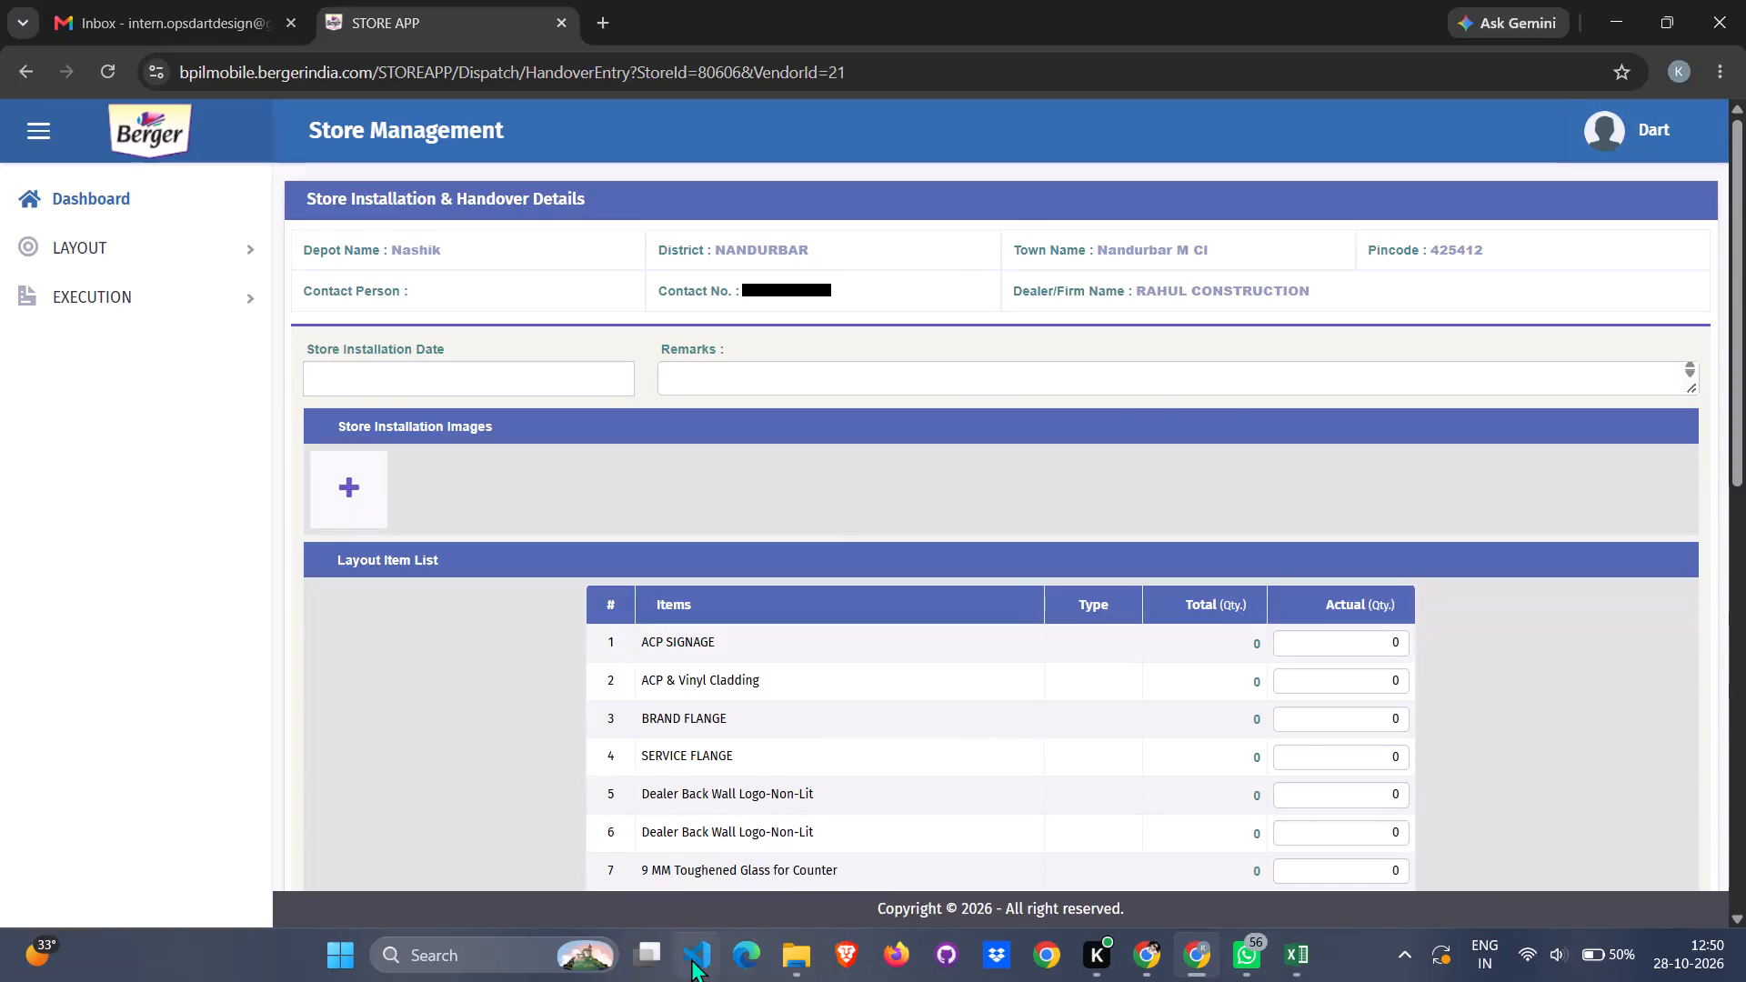
Switch to File Explorer, search the SEPARATAION ESTIMATE folder for ELITE, and open the ELITE ENTERPRISES workbook.
{"action": "left_click", "coordinate": [813, 956]}
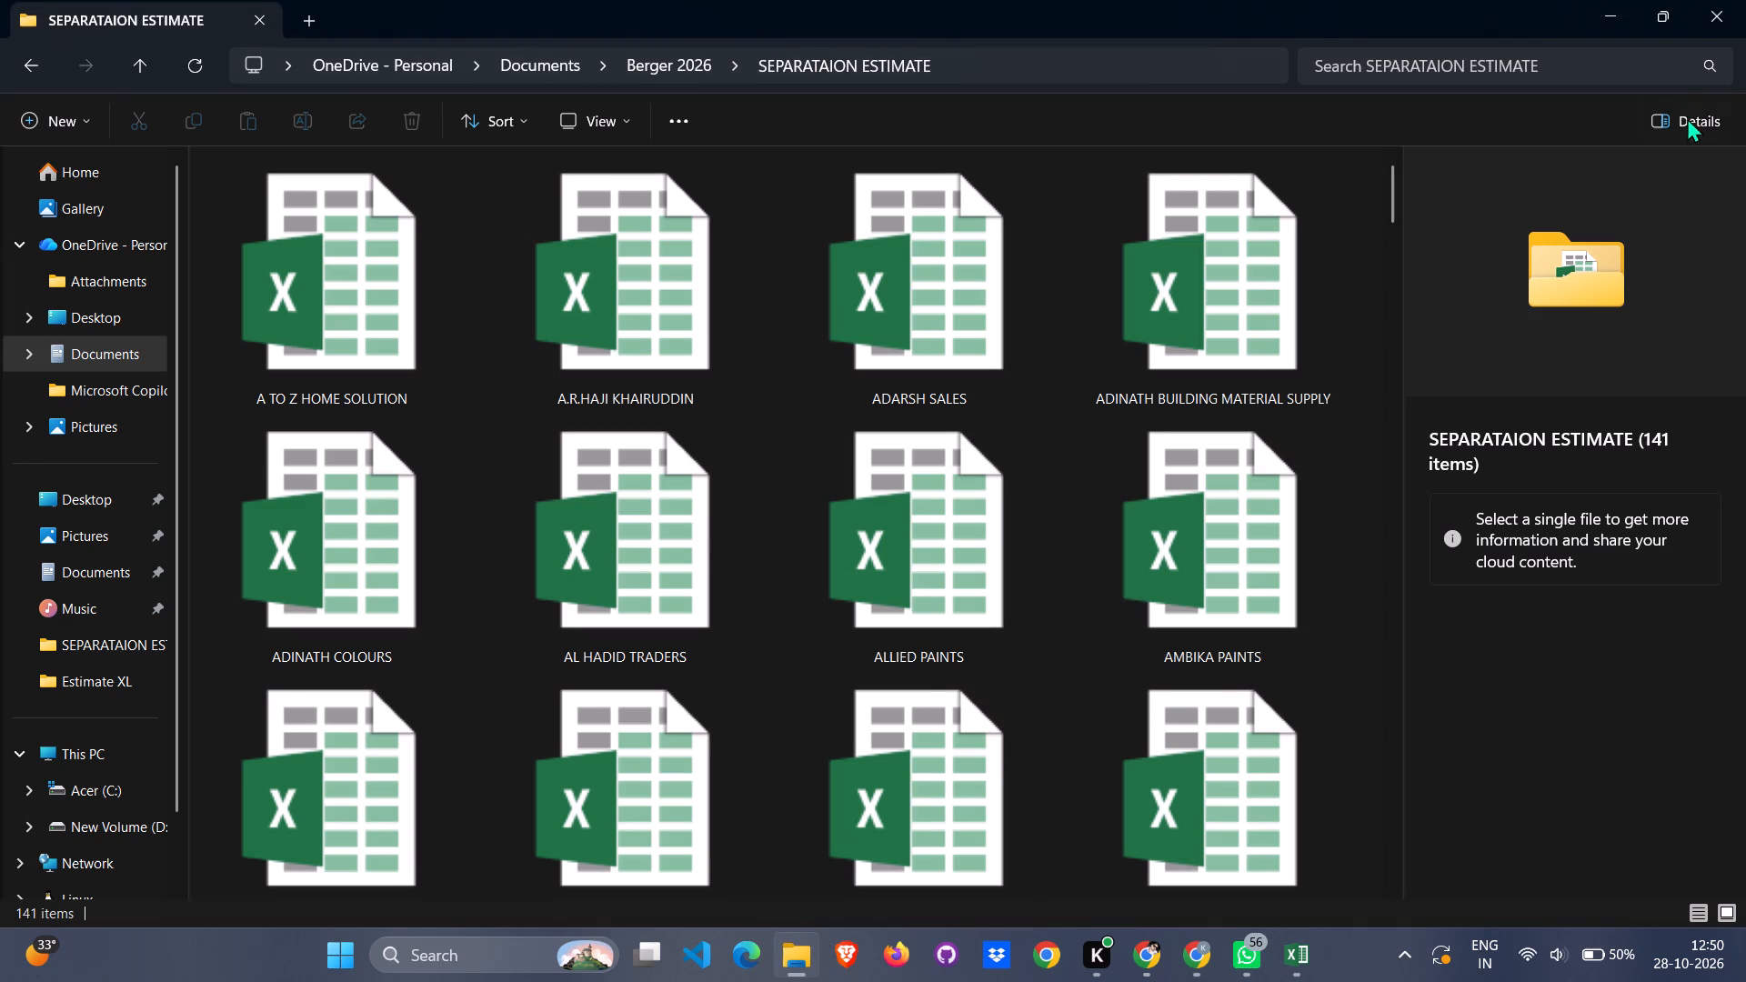
{"action": "left_click", "coordinate": [1651, 64]}
{"action": "type", "text": "ELITE"}
{"action": "key", "text": "Return"}
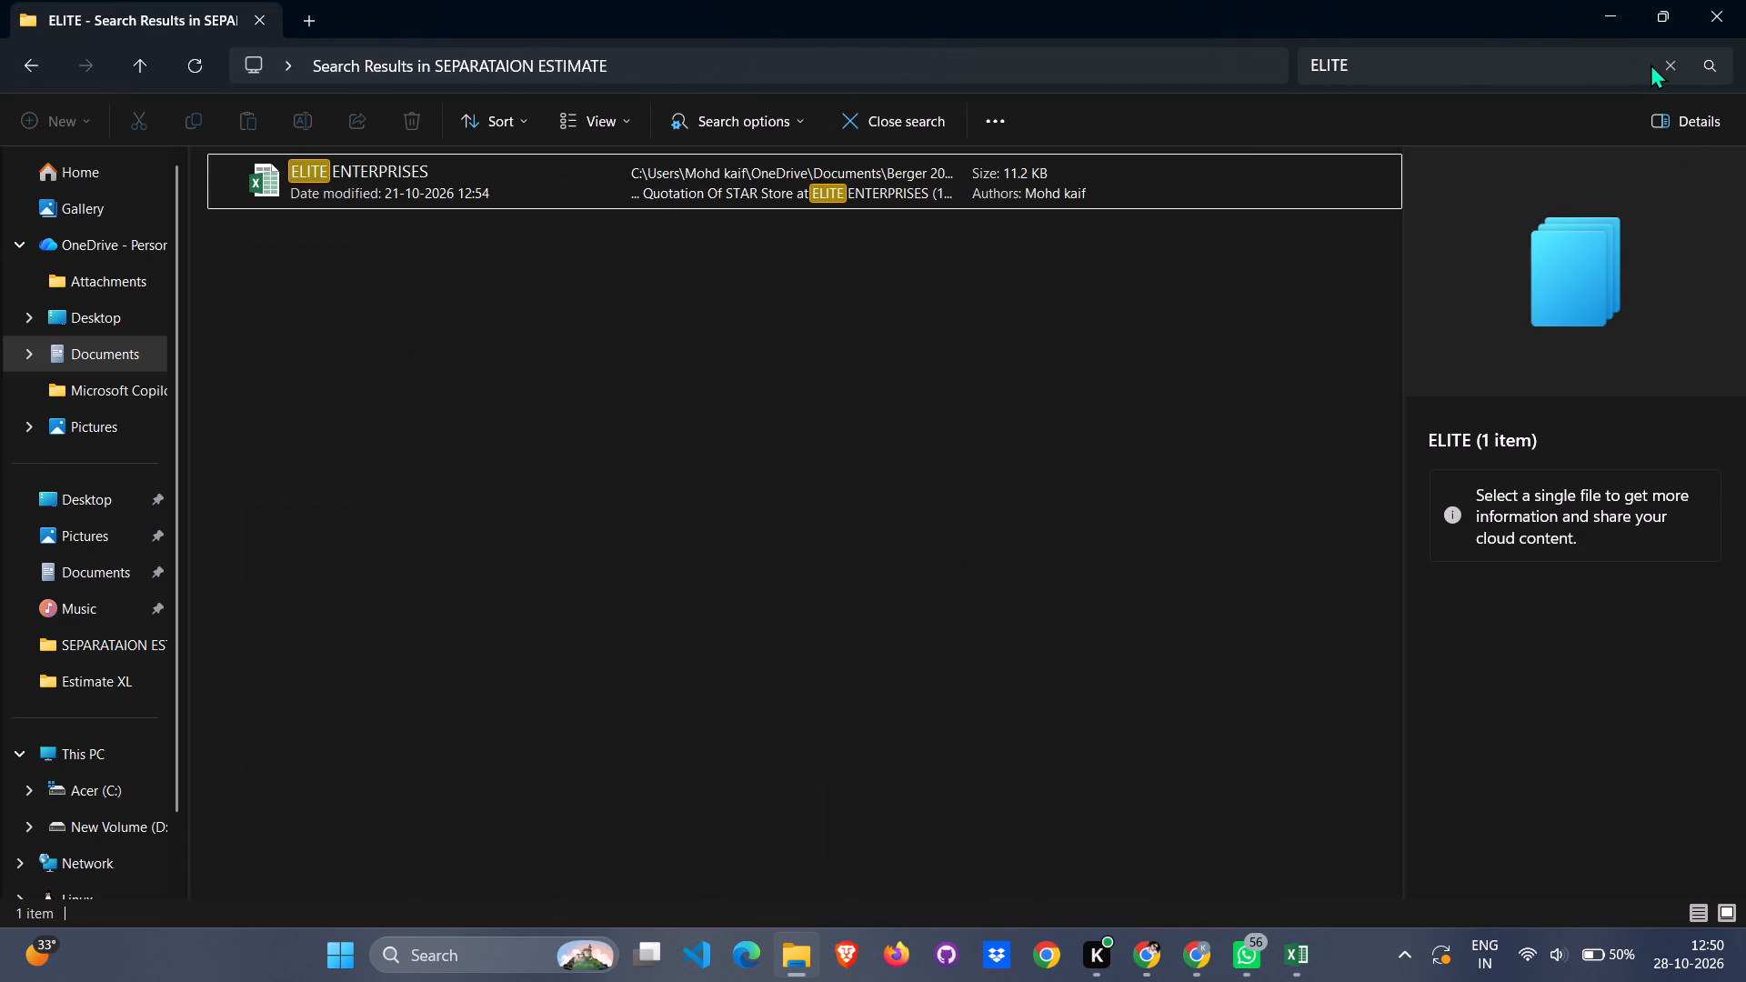
{"action": "double_click", "coordinate": [553, 184]}
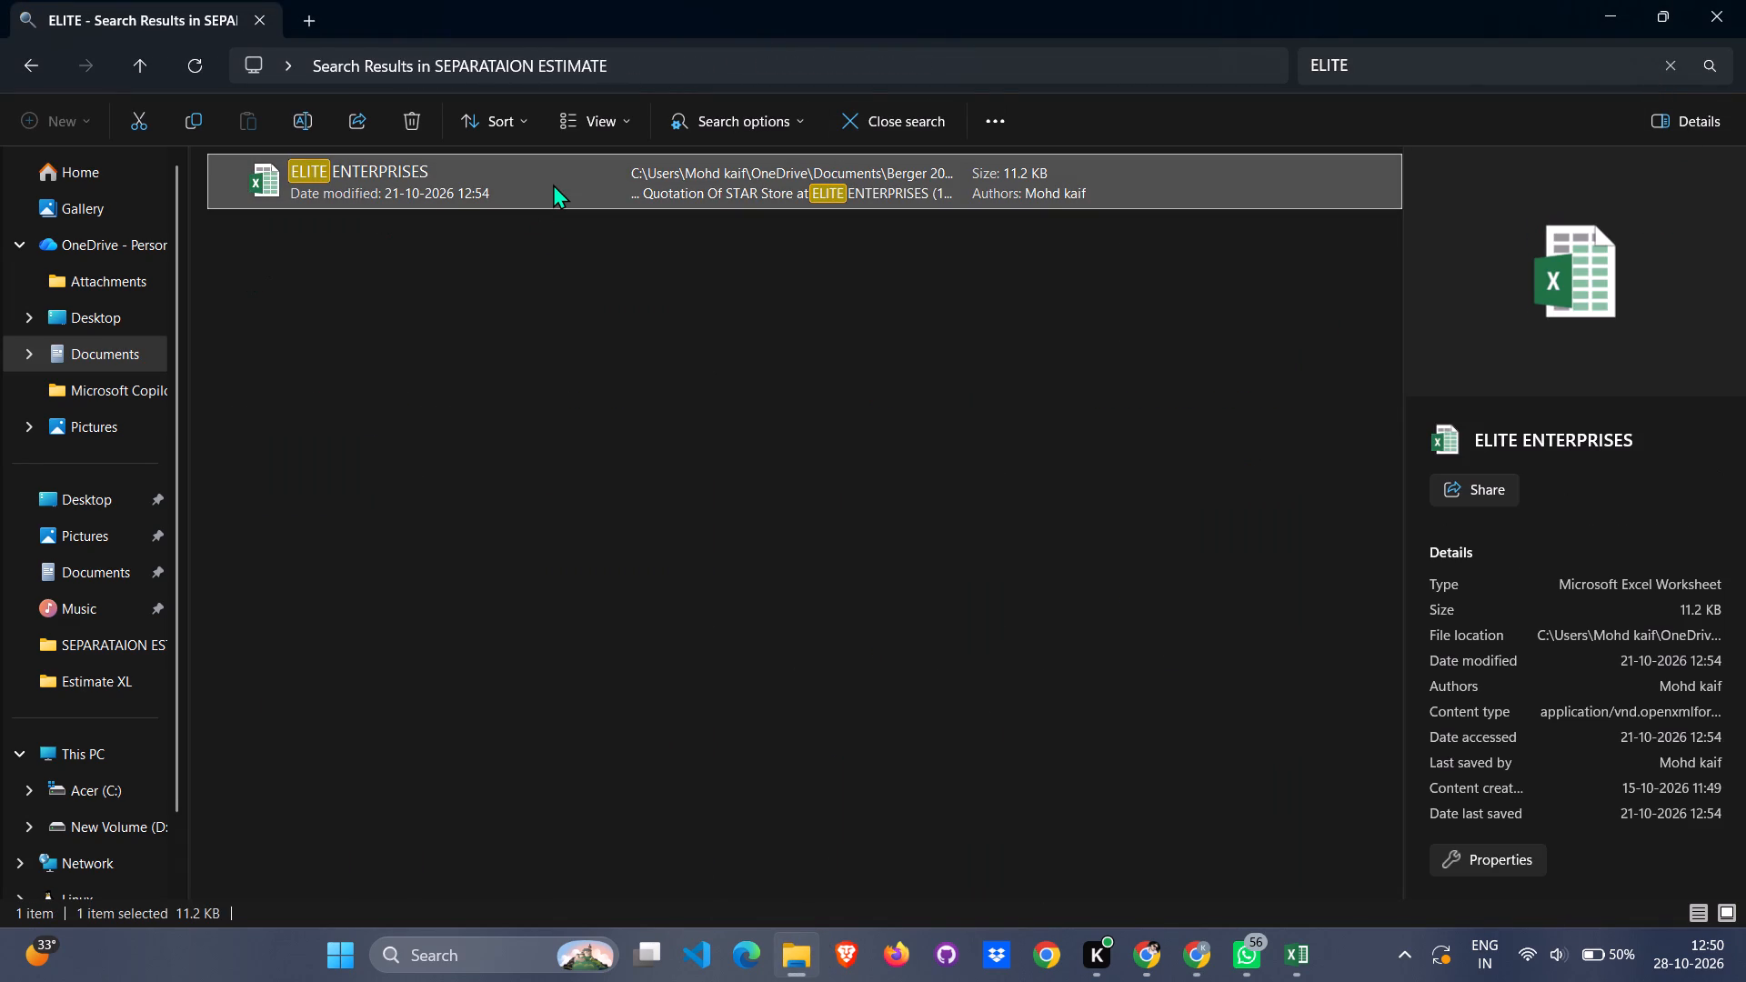
{"action": "double_click", "coordinate": [553, 184]}
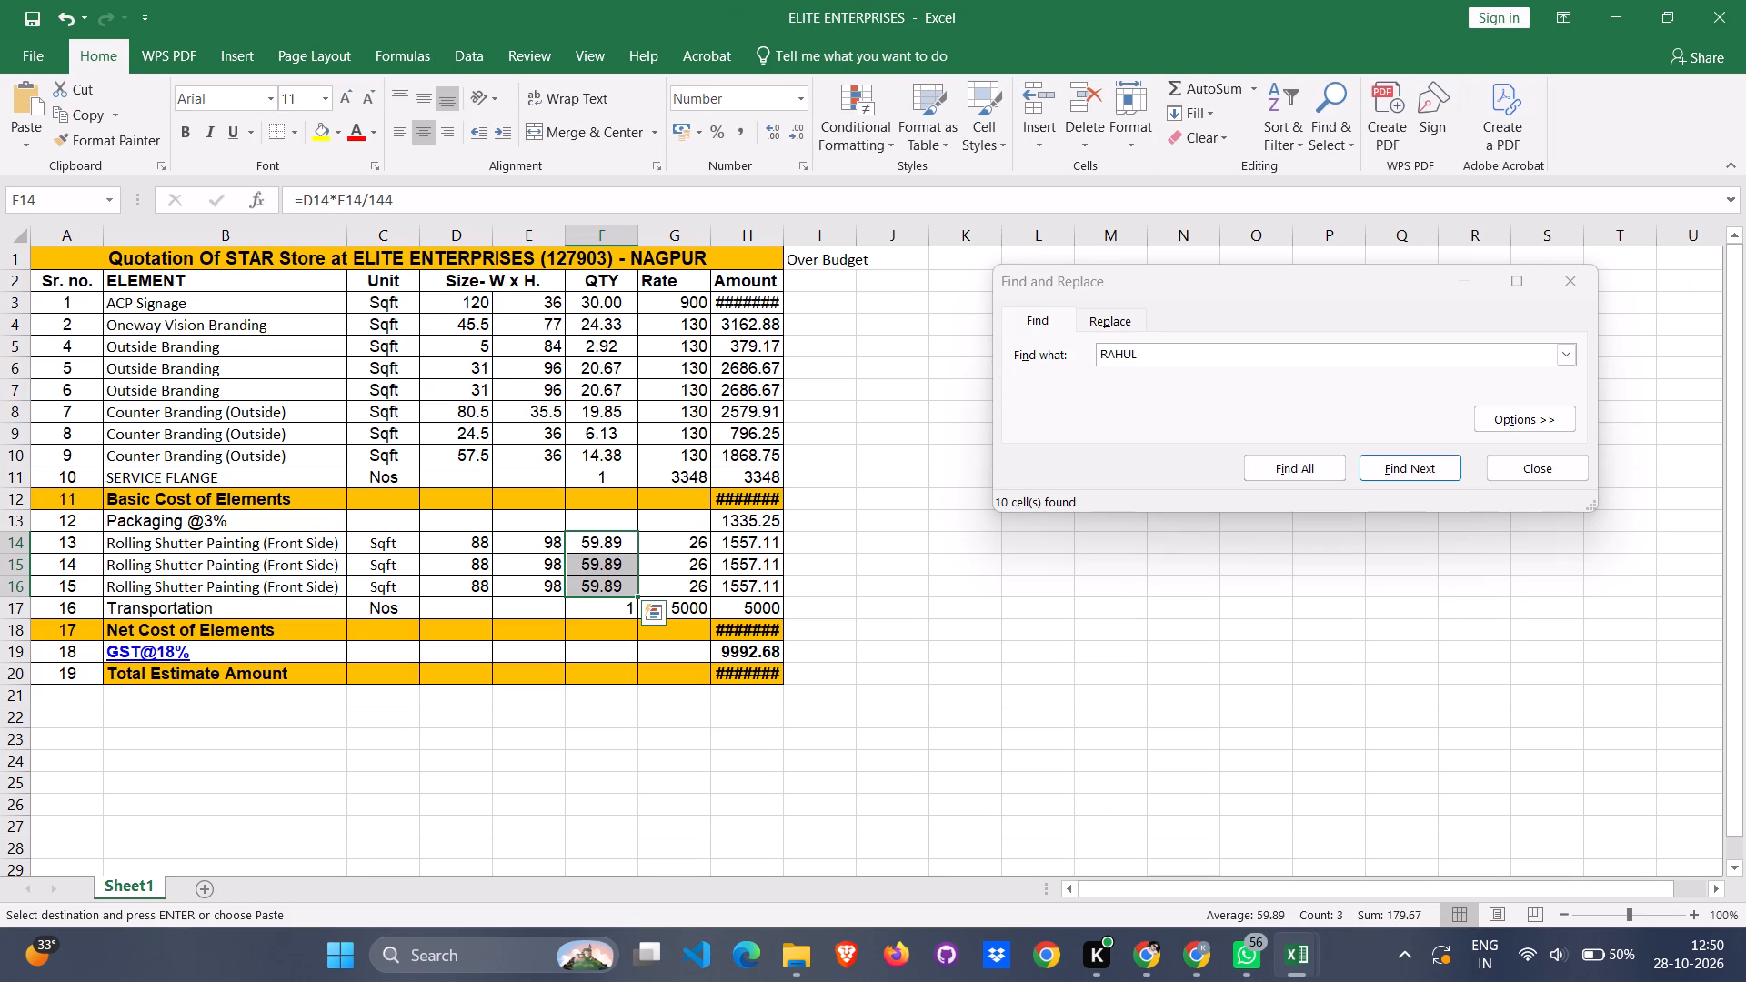
Examine the ELITE ENTERPRISES quotation's quantities for ACP signage, outside and counter branding, and rolling shutter painting, checking the selection sums.
{"action": "left_click", "coordinate": [596, 306]}
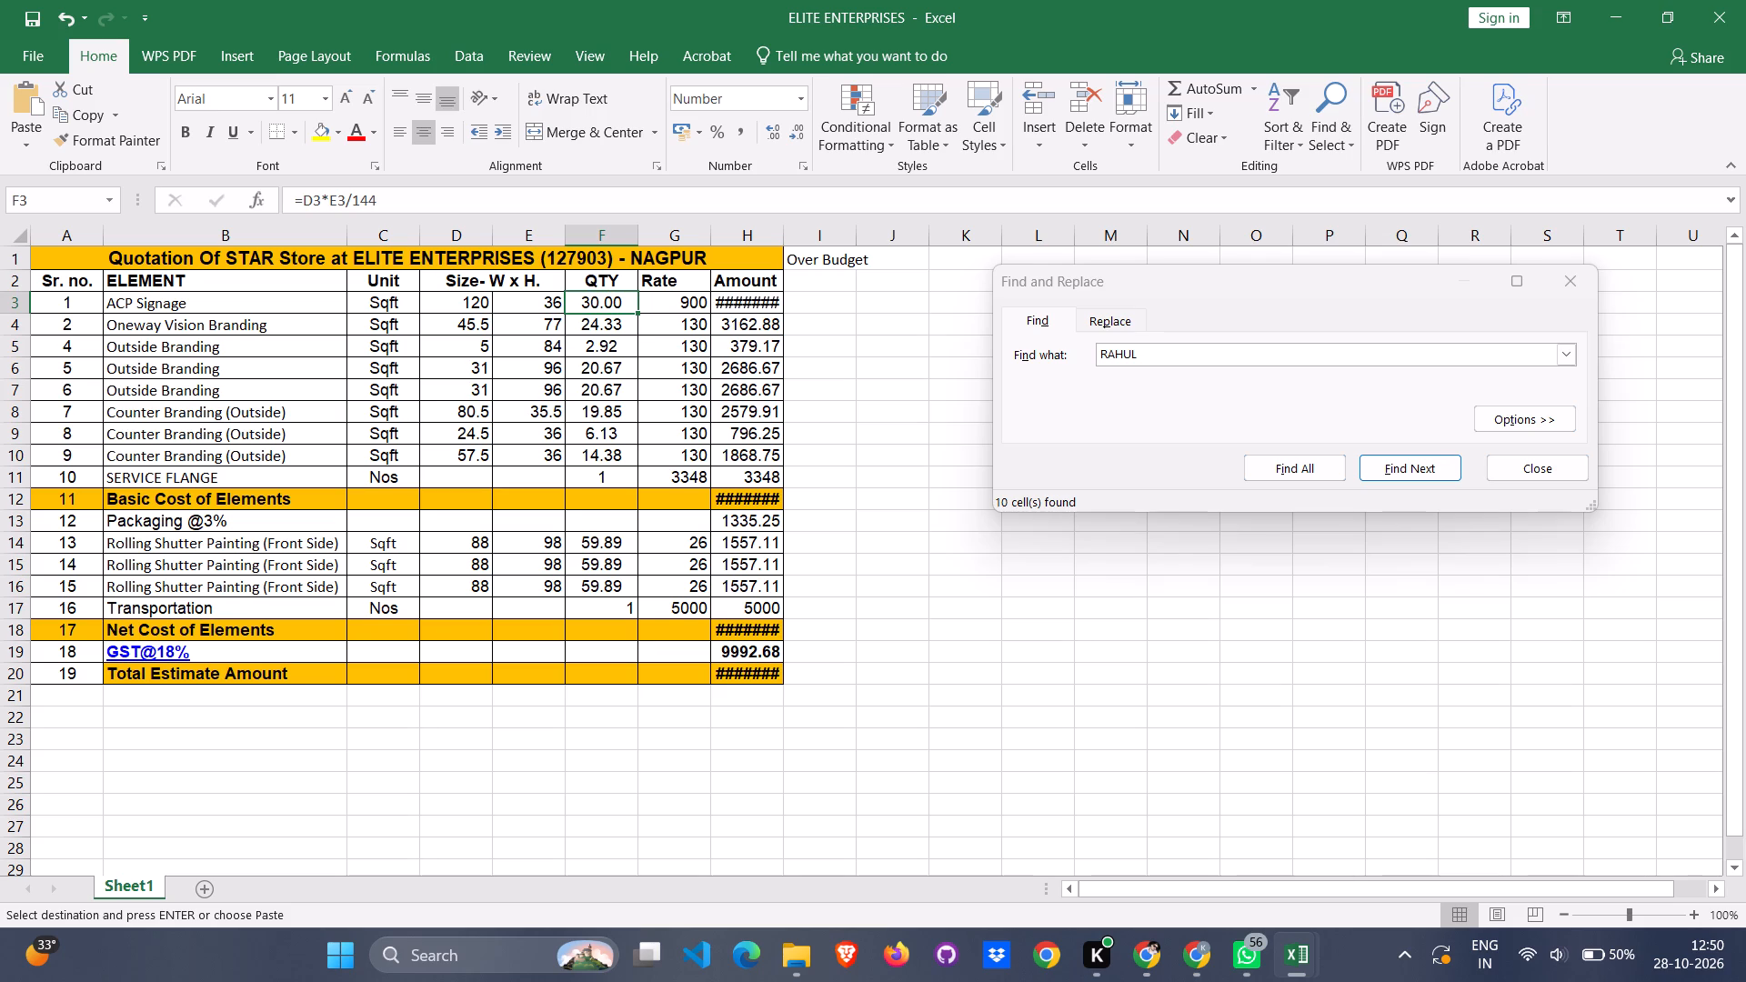
{"action": "left_click", "coordinate": [598, 346]}
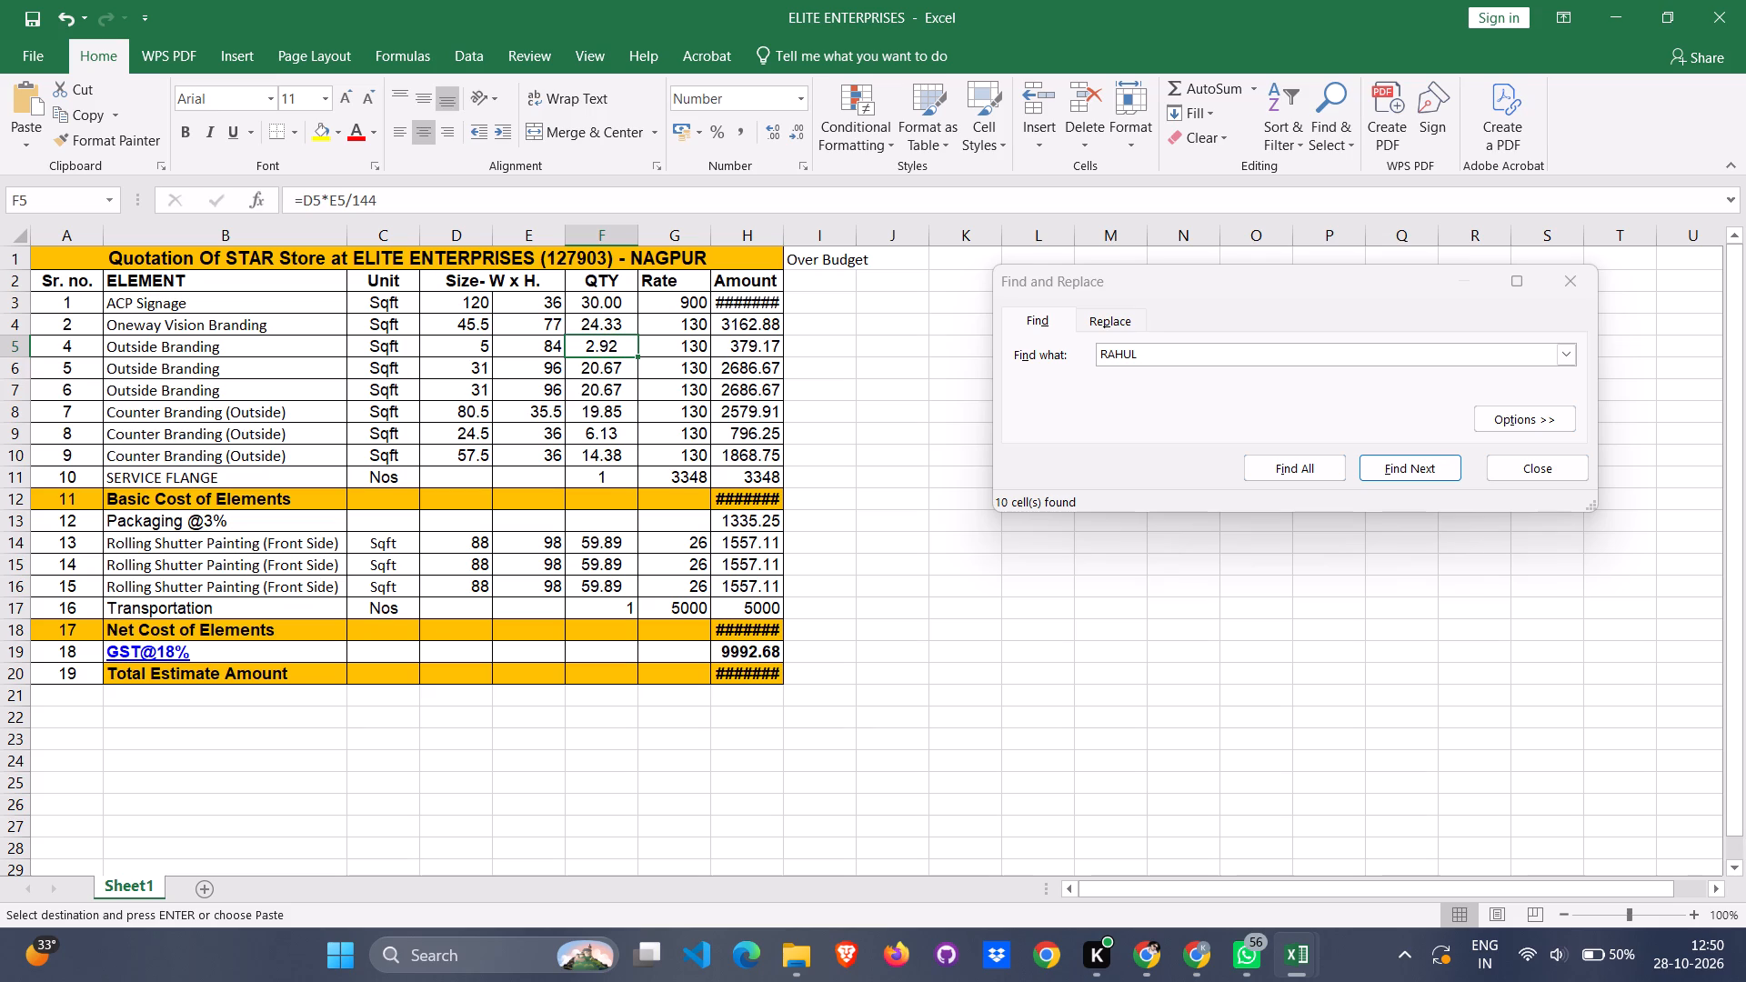
{"action": "key", "text": "shift+Down"}
{"action": "key", "text": "shift+Down"}
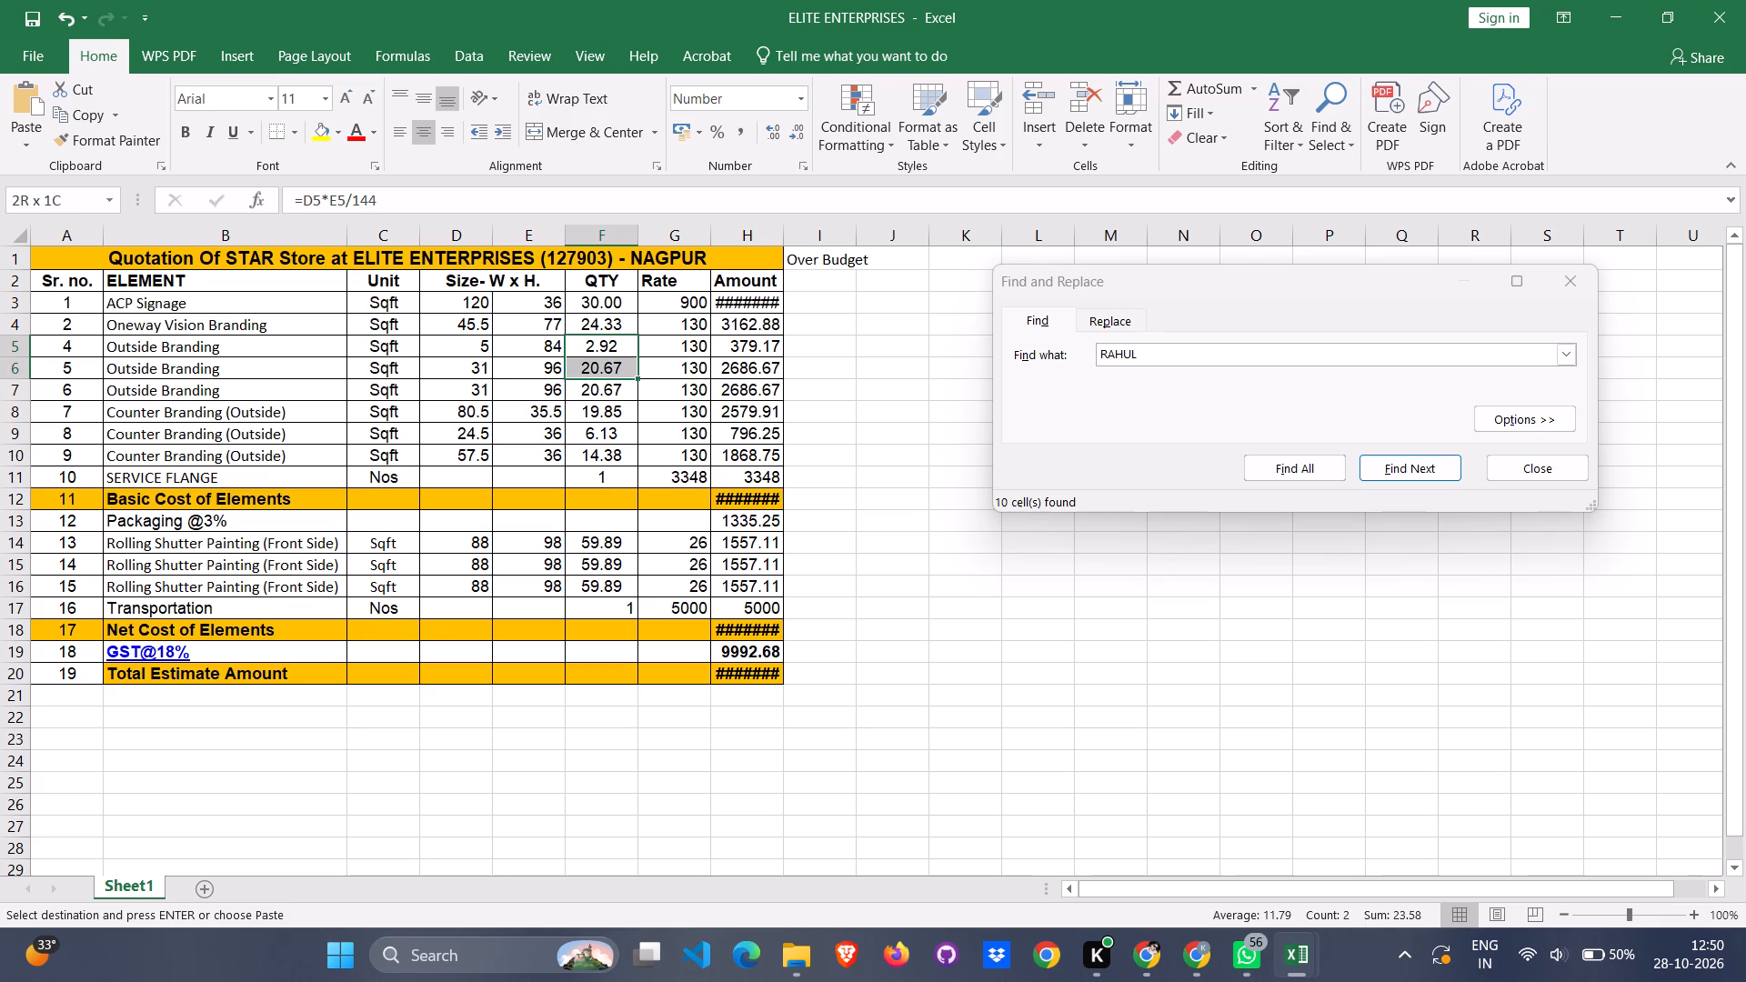
{"action": "key", "text": "shift+Down"}
{"action": "key", "text": "shift+Down"}
{"action": "key", "text": "shift+Down"}
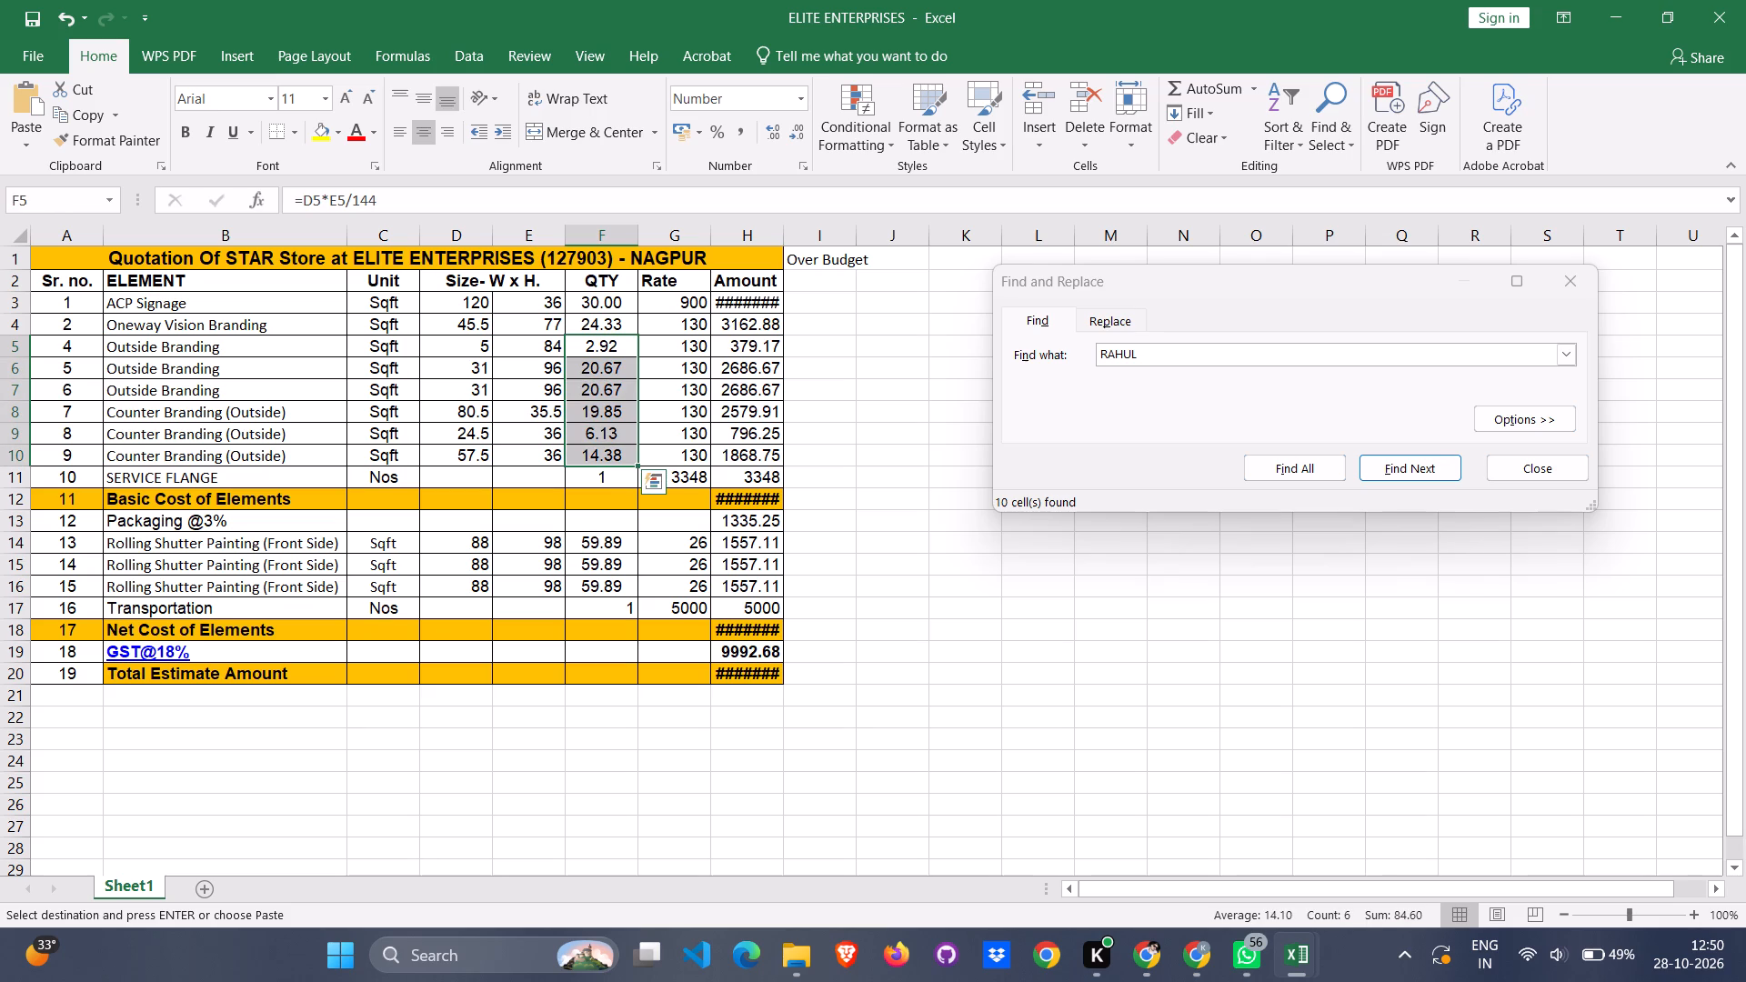
{"action": "left_click", "coordinate": [599, 537]}
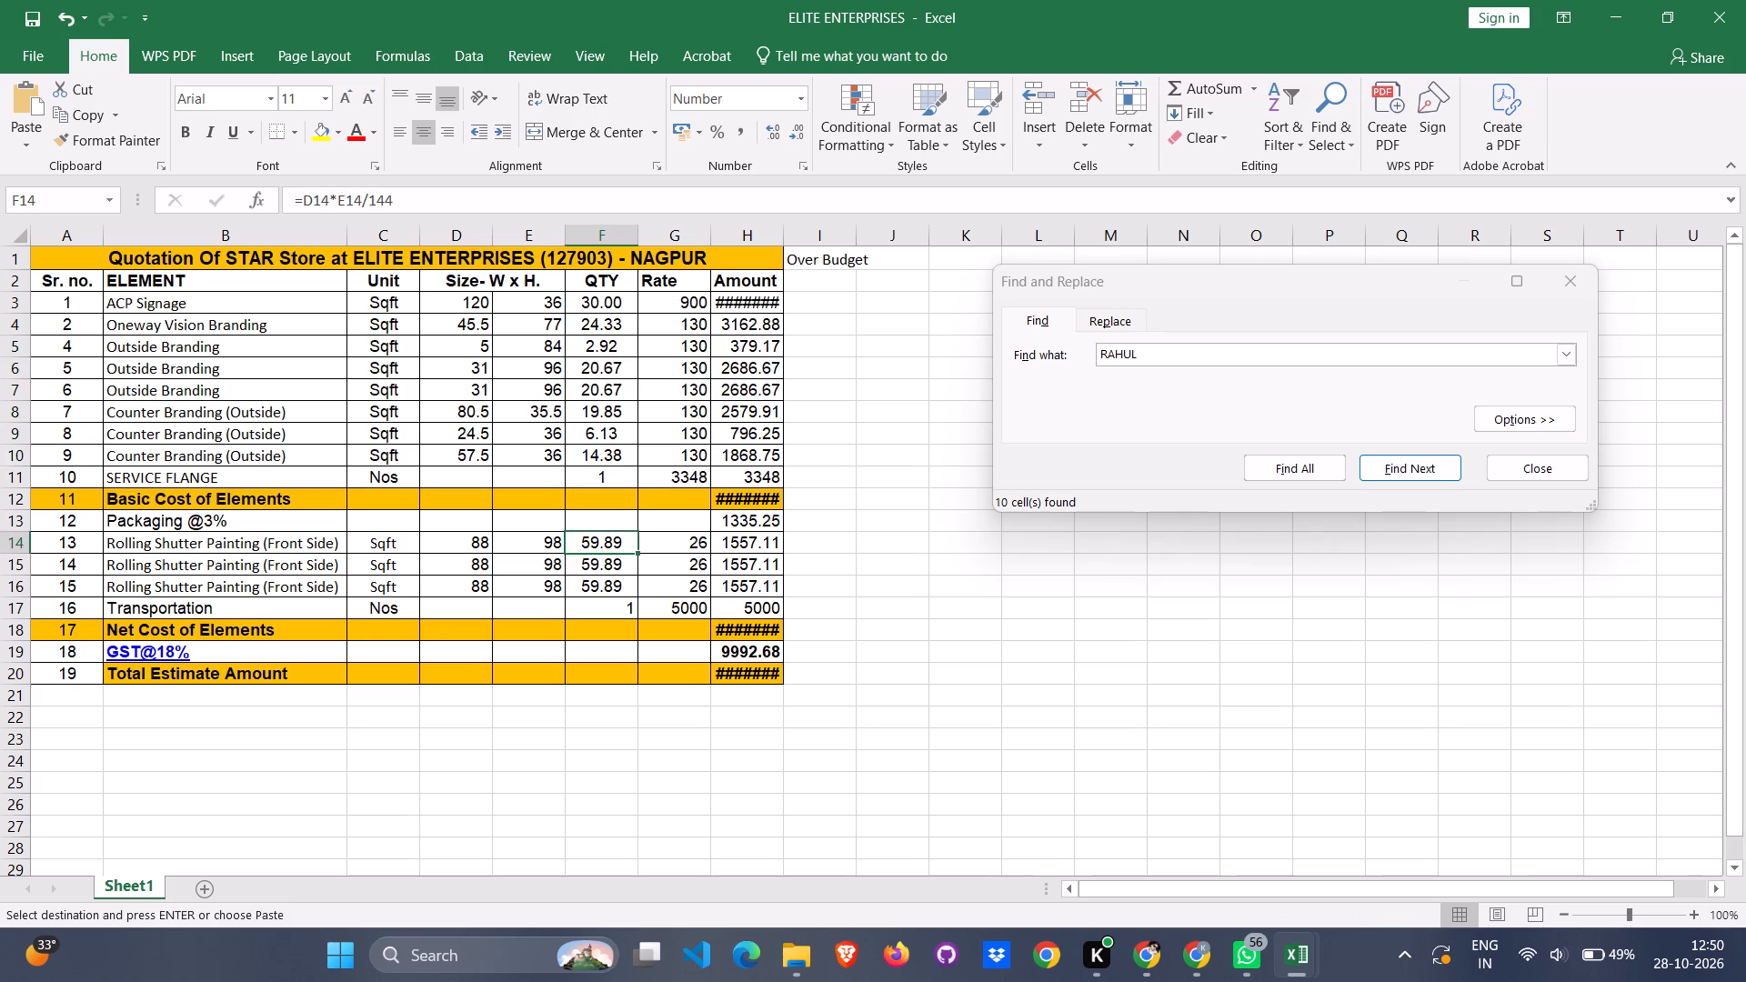
{"action": "key", "text": "shift+Down"}
{"action": "key", "text": "shift+Down"}
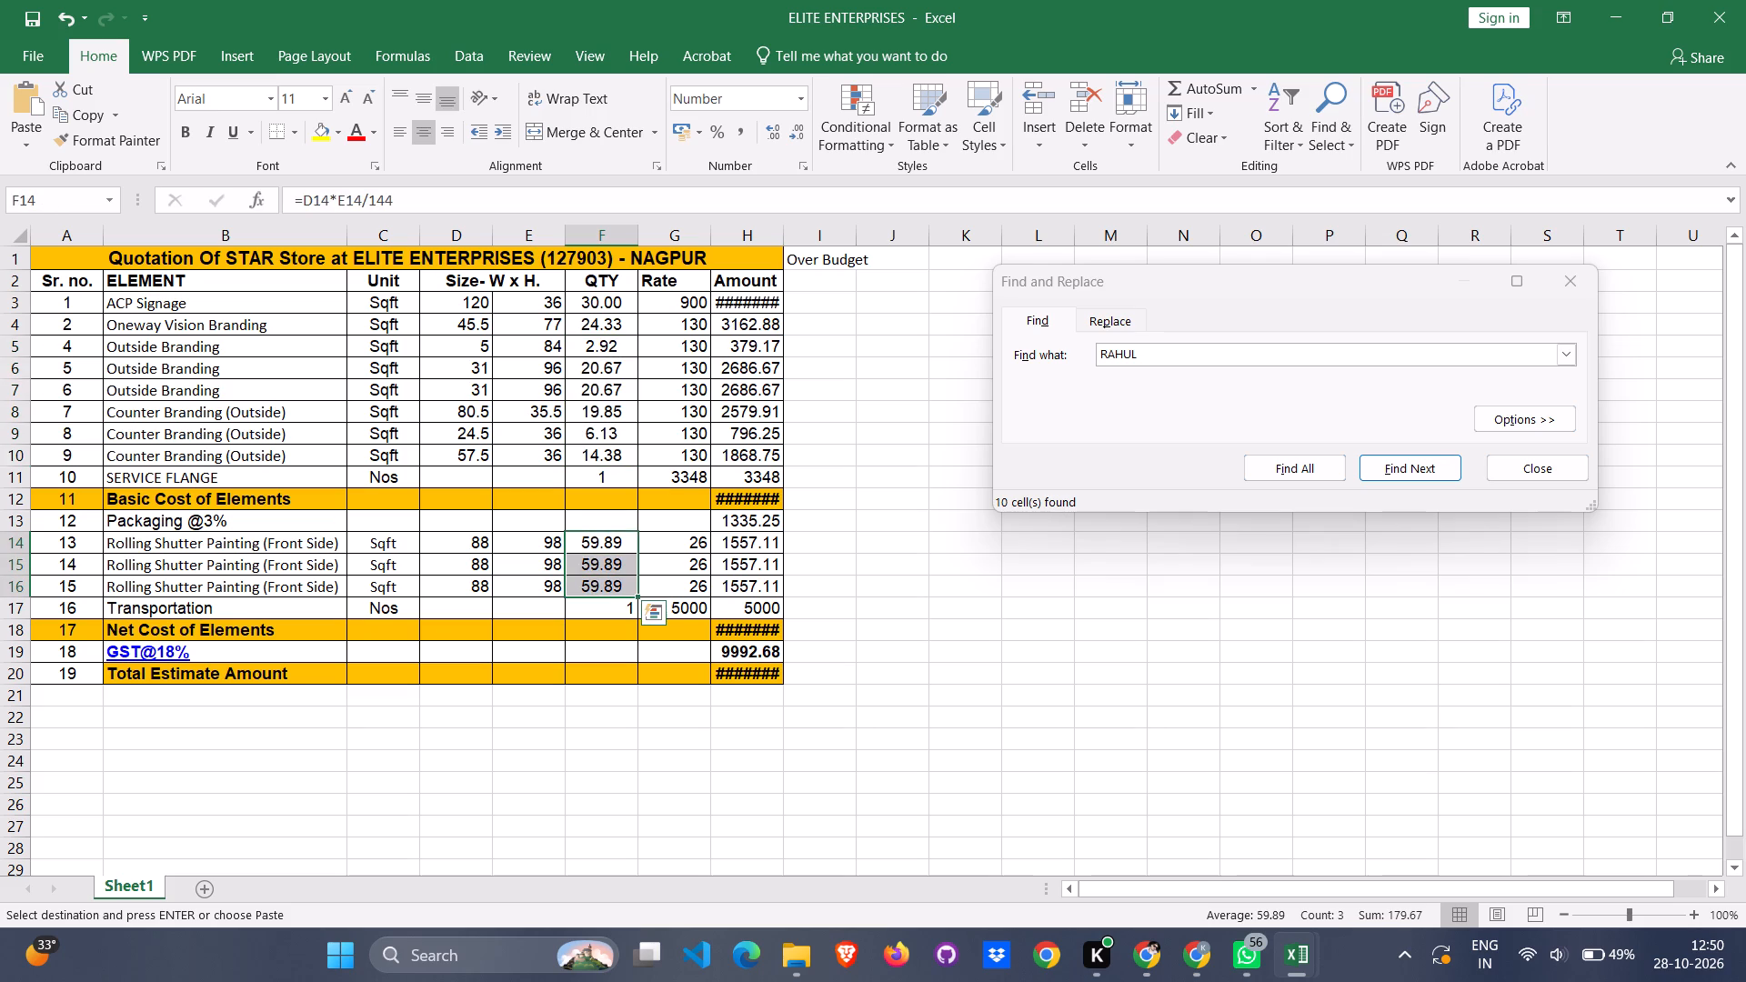
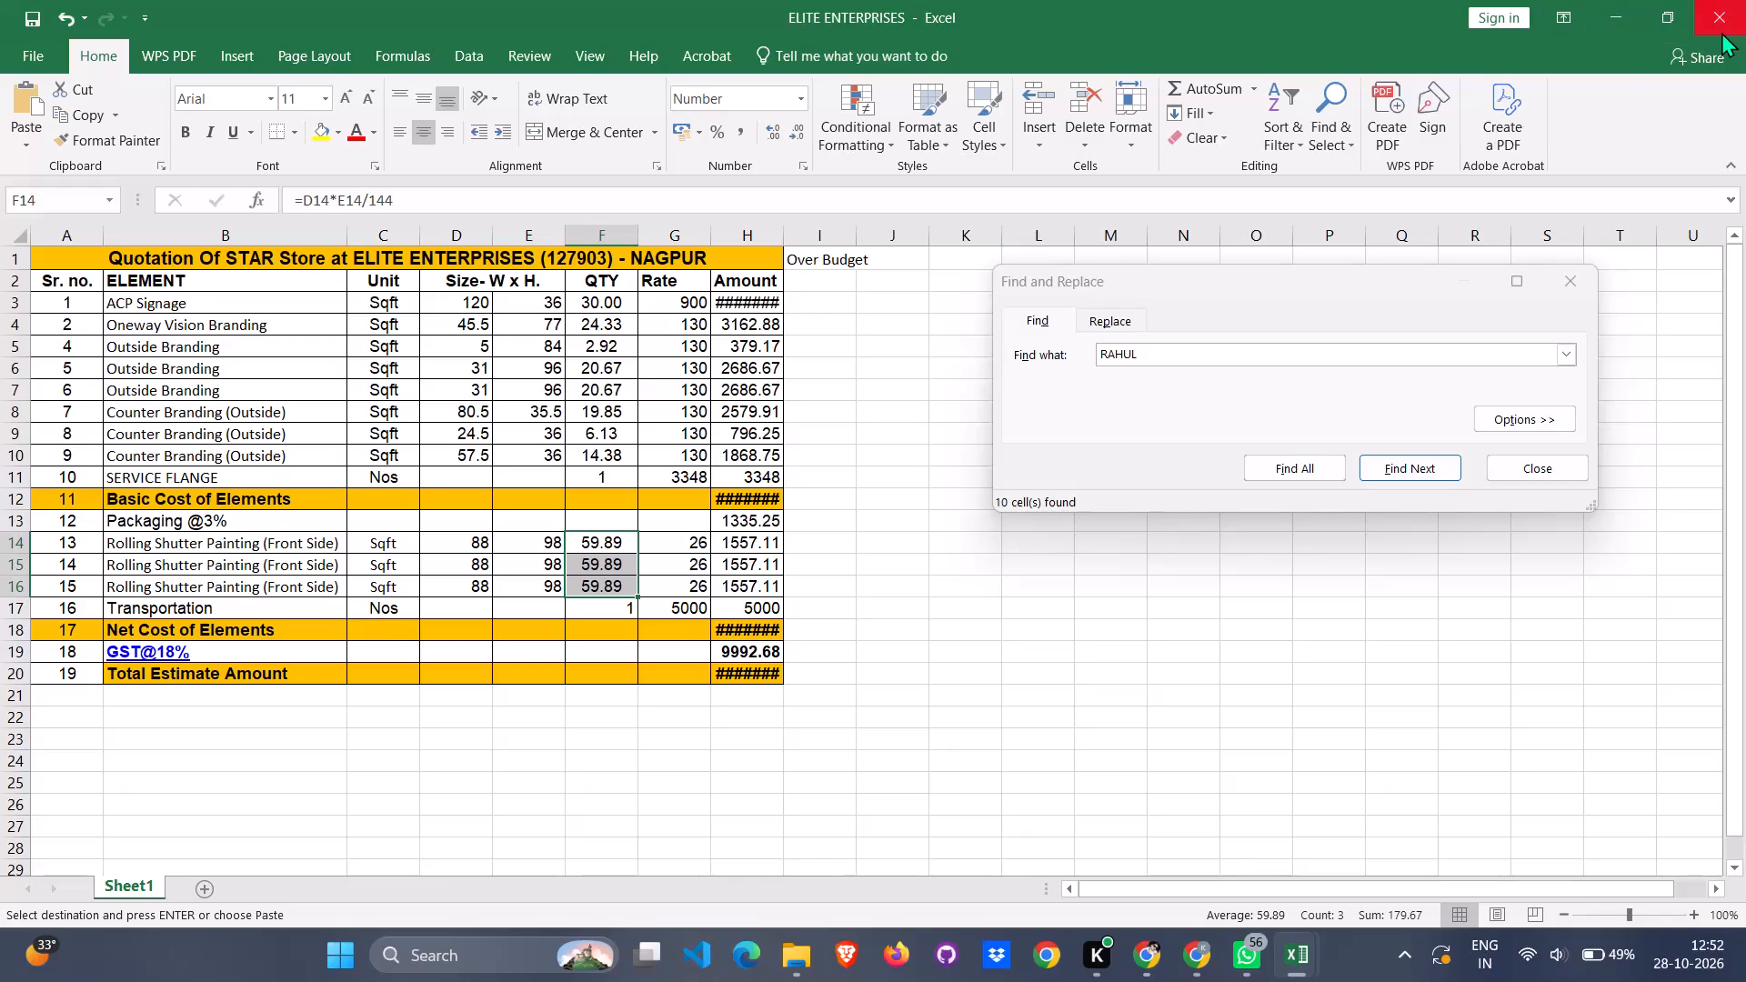
Close the ELITE ENTERPRISES quotation workbook.
{"action": "left_click", "coordinate": [1721, 20]}
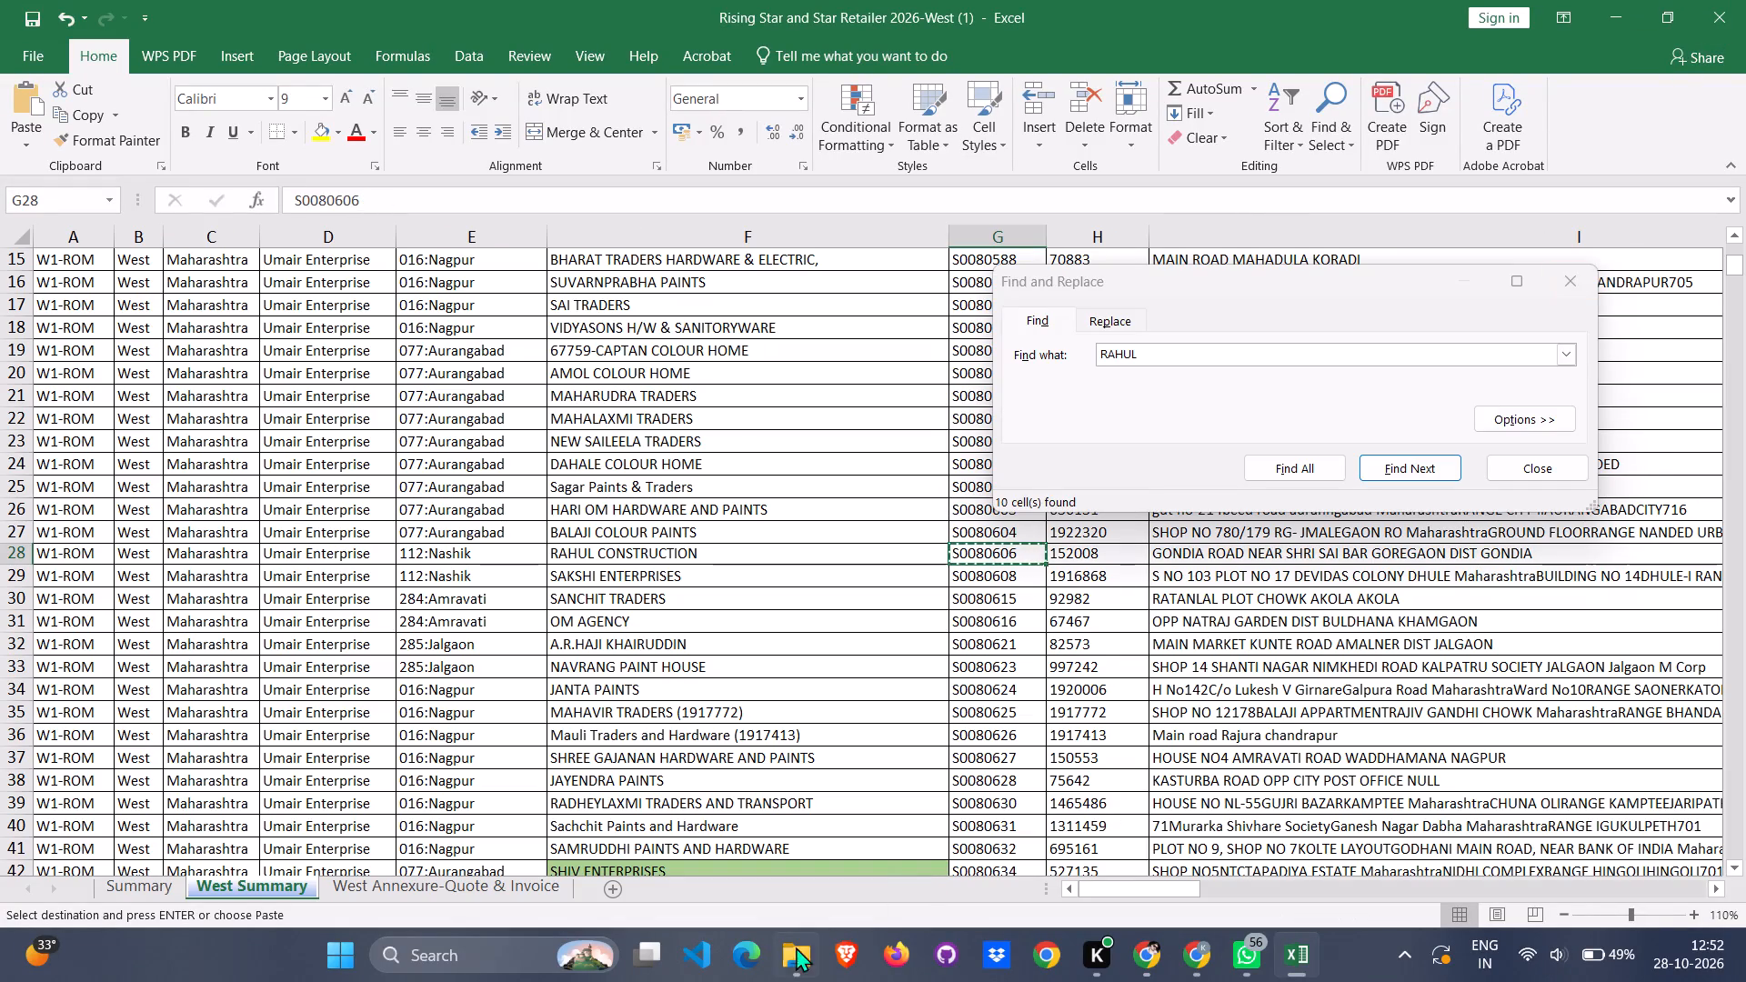
In File Explorer, search the SEPARATAION ESTIMATE folder for RAHUL and open the RAHUL CONSTRUCTION workbook.
{"action": "left_click", "coordinate": [786, 954]}
{"action": "left_click", "coordinate": [1678, 68]}
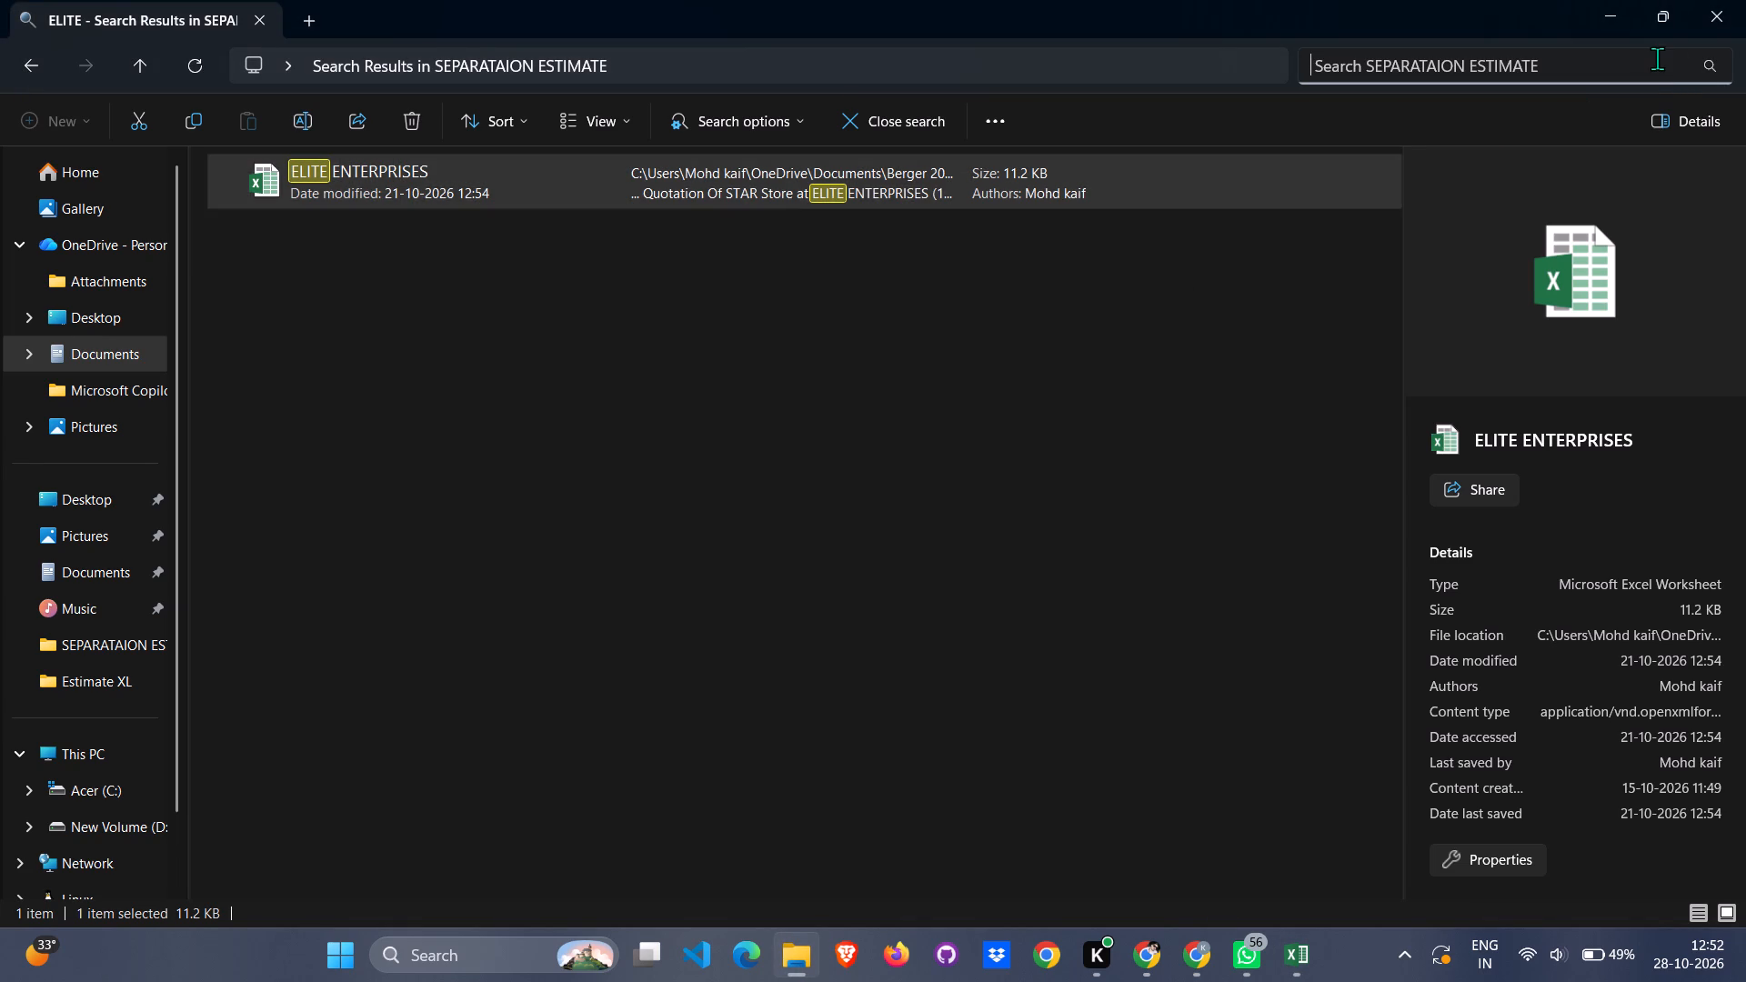
{"action": "type", "text": "RAHUL"}
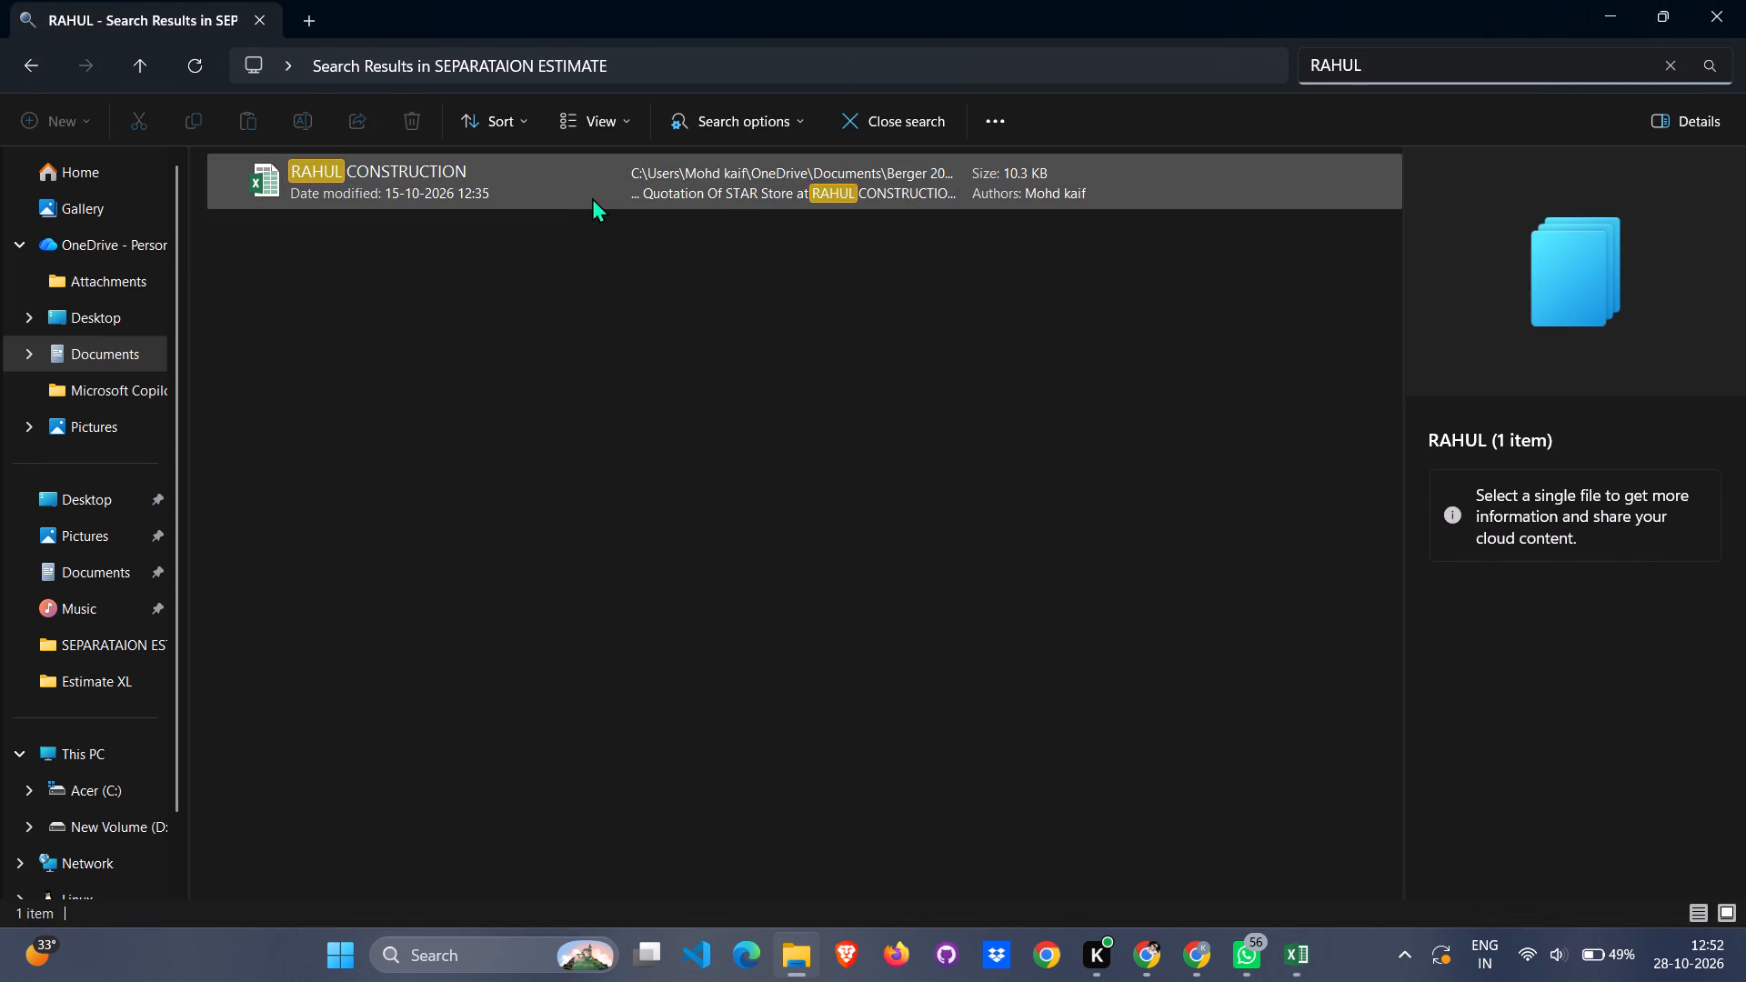
{"action": "double_click", "coordinate": [581, 193]}
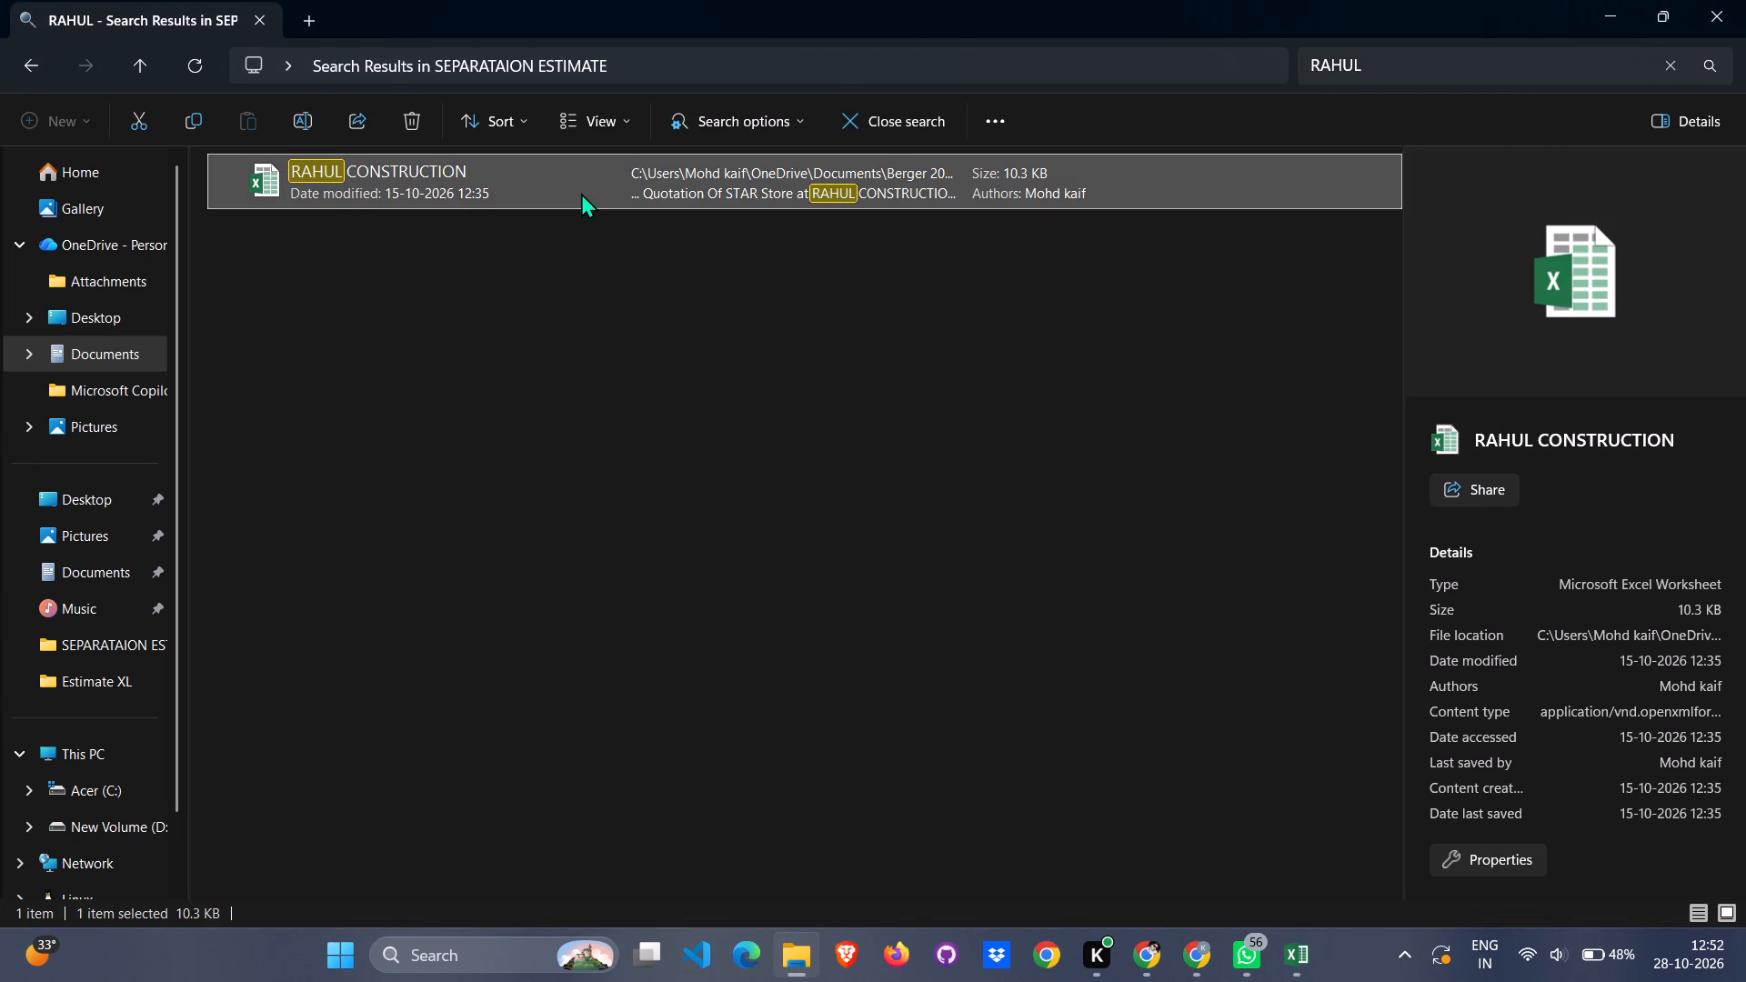
{"action": "left_click", "coordinate": [581, 193]}
{"action": "double_click", "coordinate": [581, 193]}
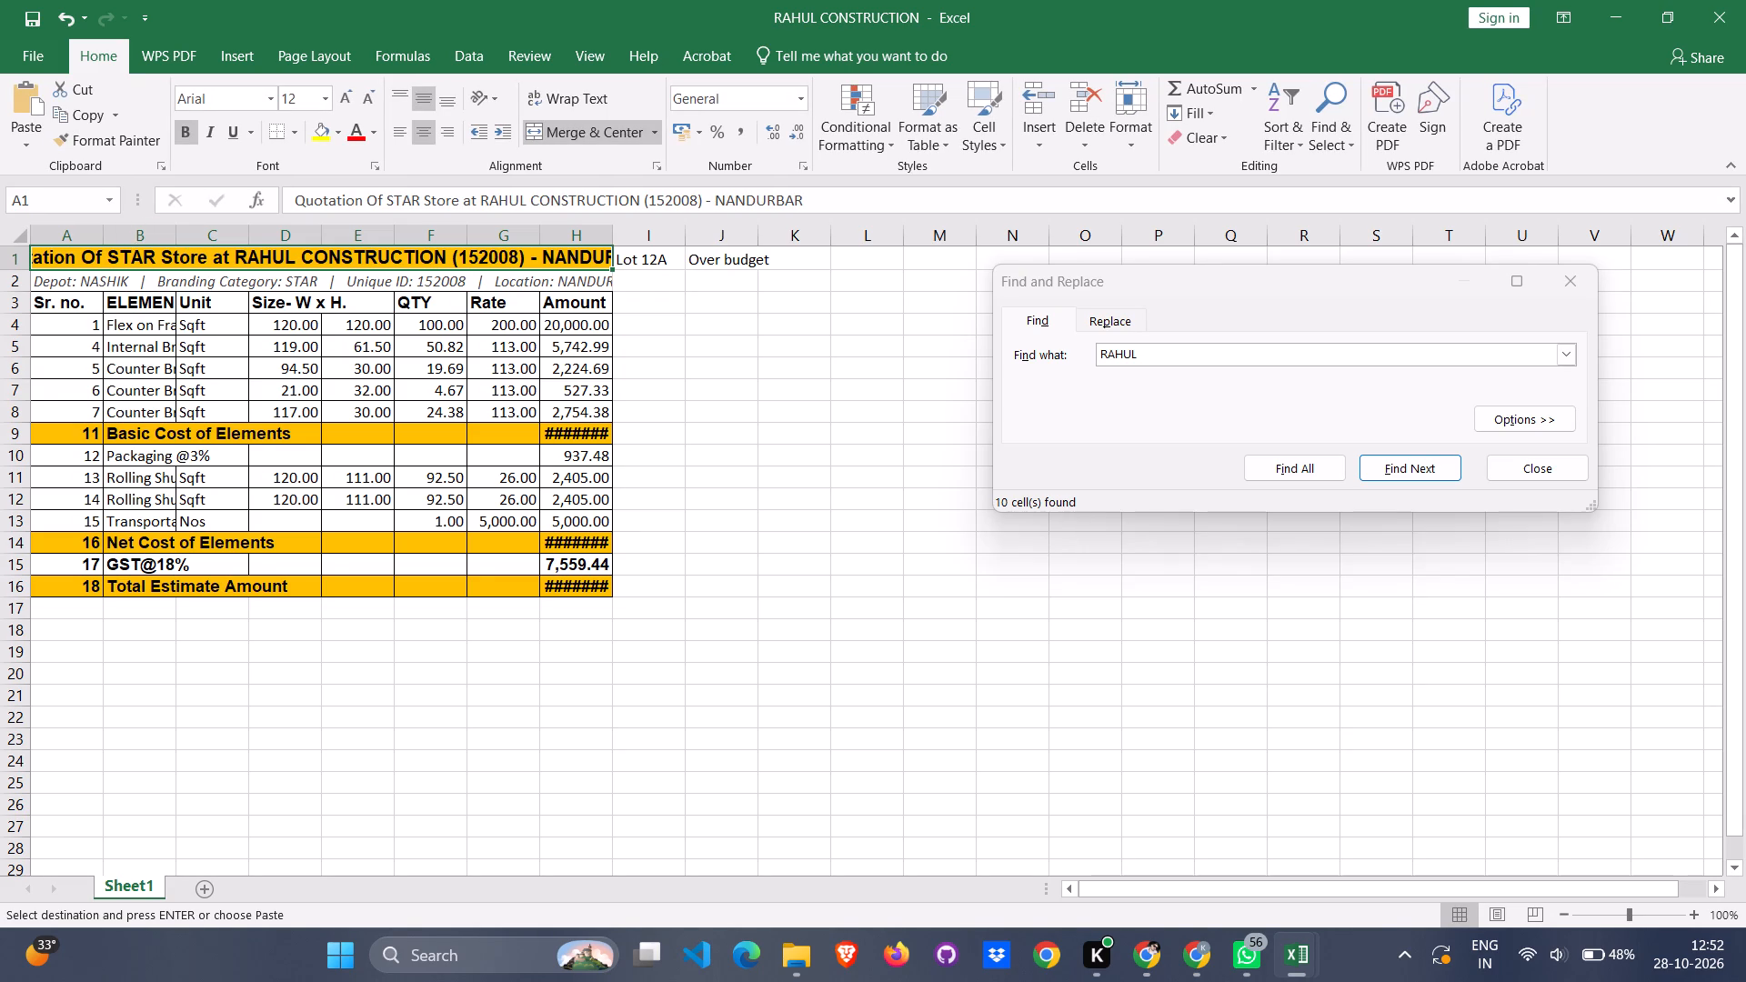
Widen the ELEMENT column B so the item descriptions are easier to read.
{"action": "left_click_drag", "start_coordinate": [178, 235], "coordinate": [239, 228]}
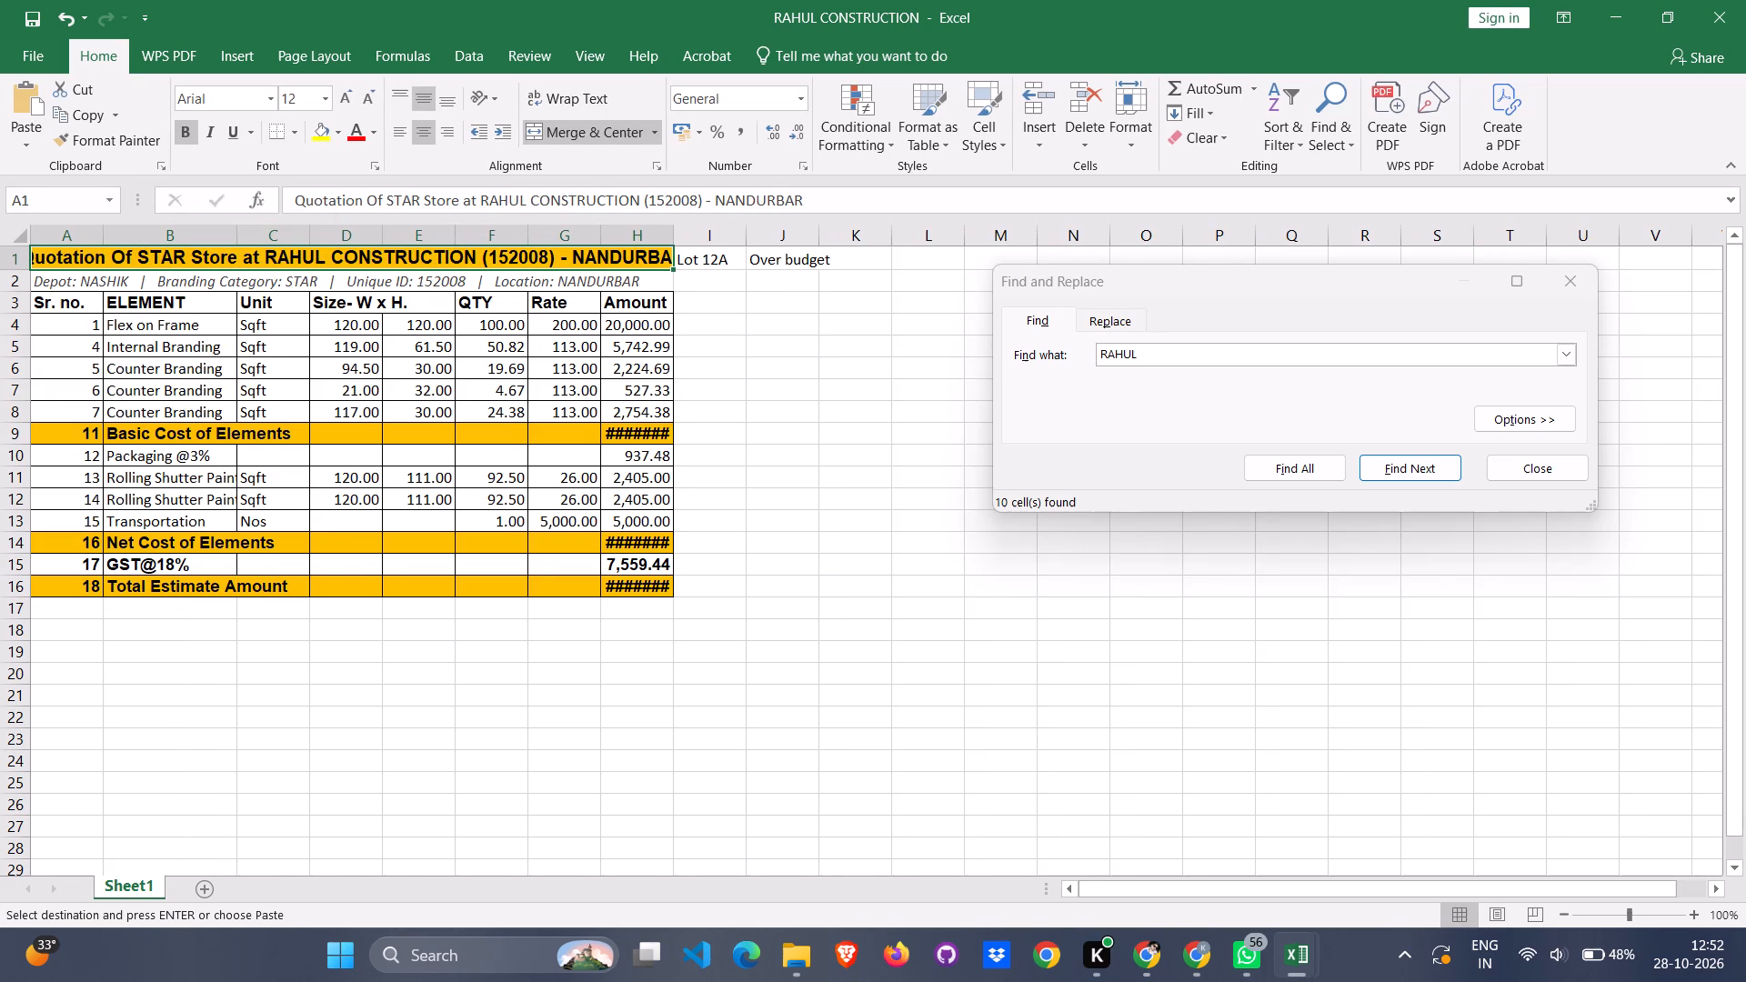
Check the combined QTY of the Internal Branding and Counter Branding rows by selecting F5 to F8.
{"action": "left_click", "coordinate": [482, 344]}
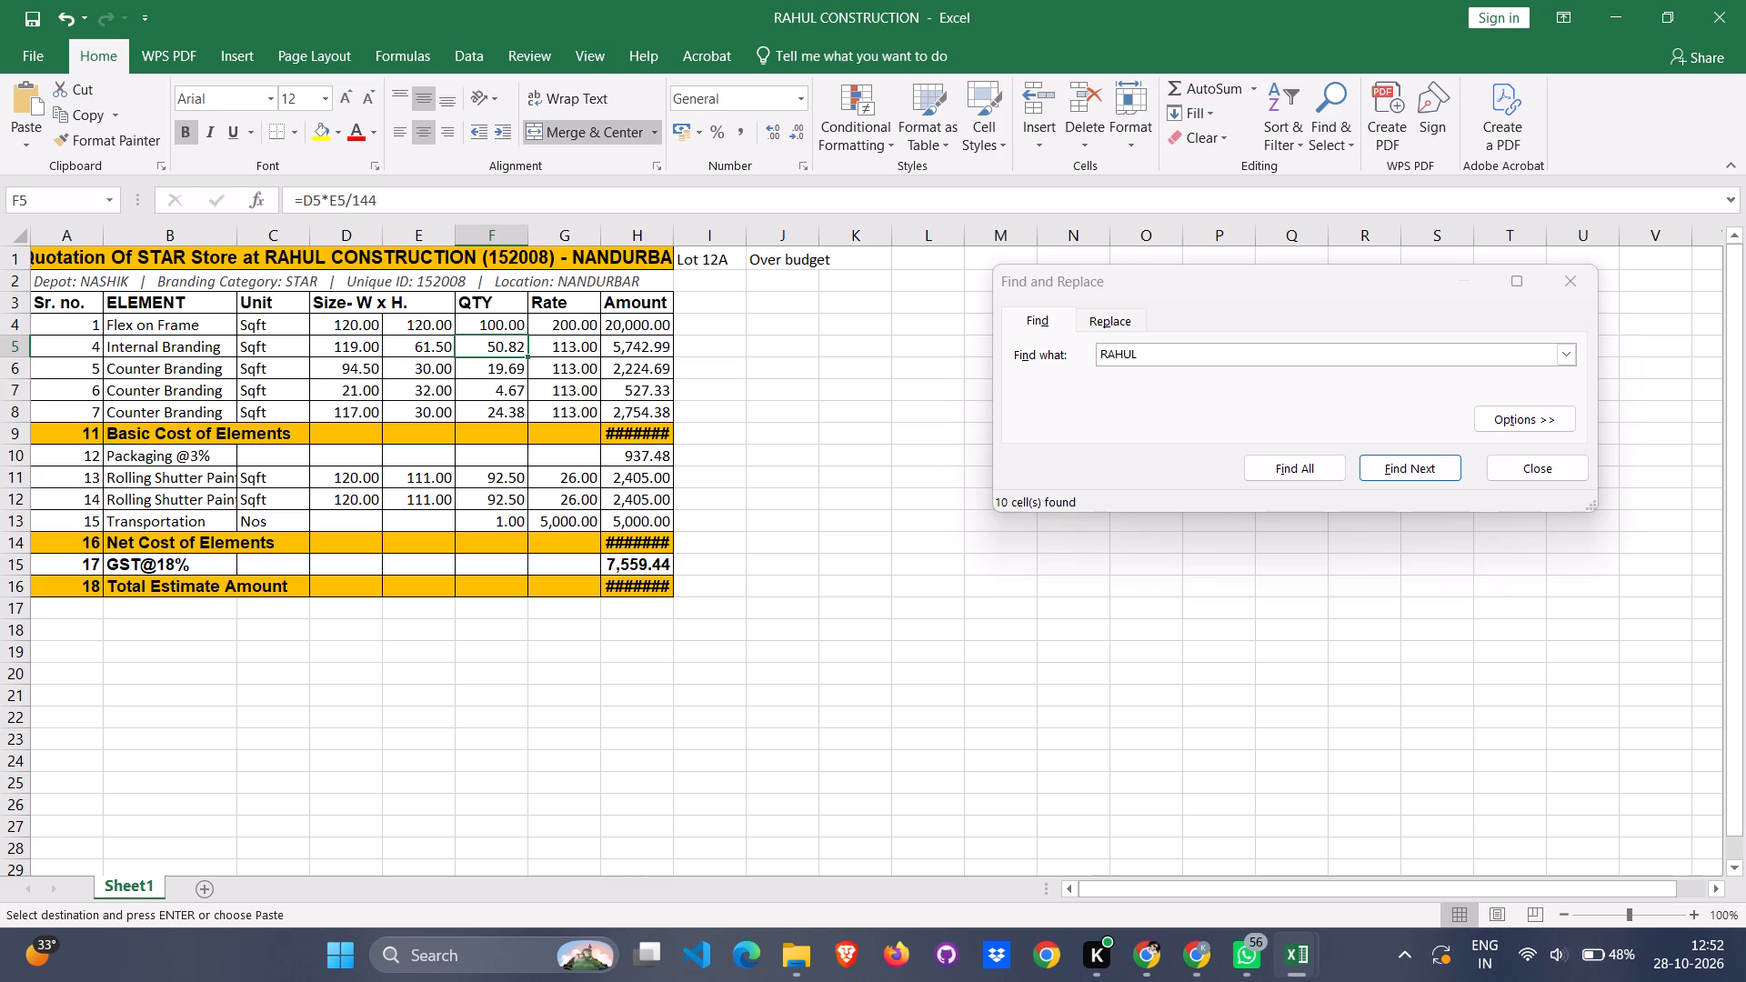
{"action": "key", "text": "shift+Down"}
{"action": "key", "text": "shift+Down"}
{"action": "key", "text": "shift+Down"}
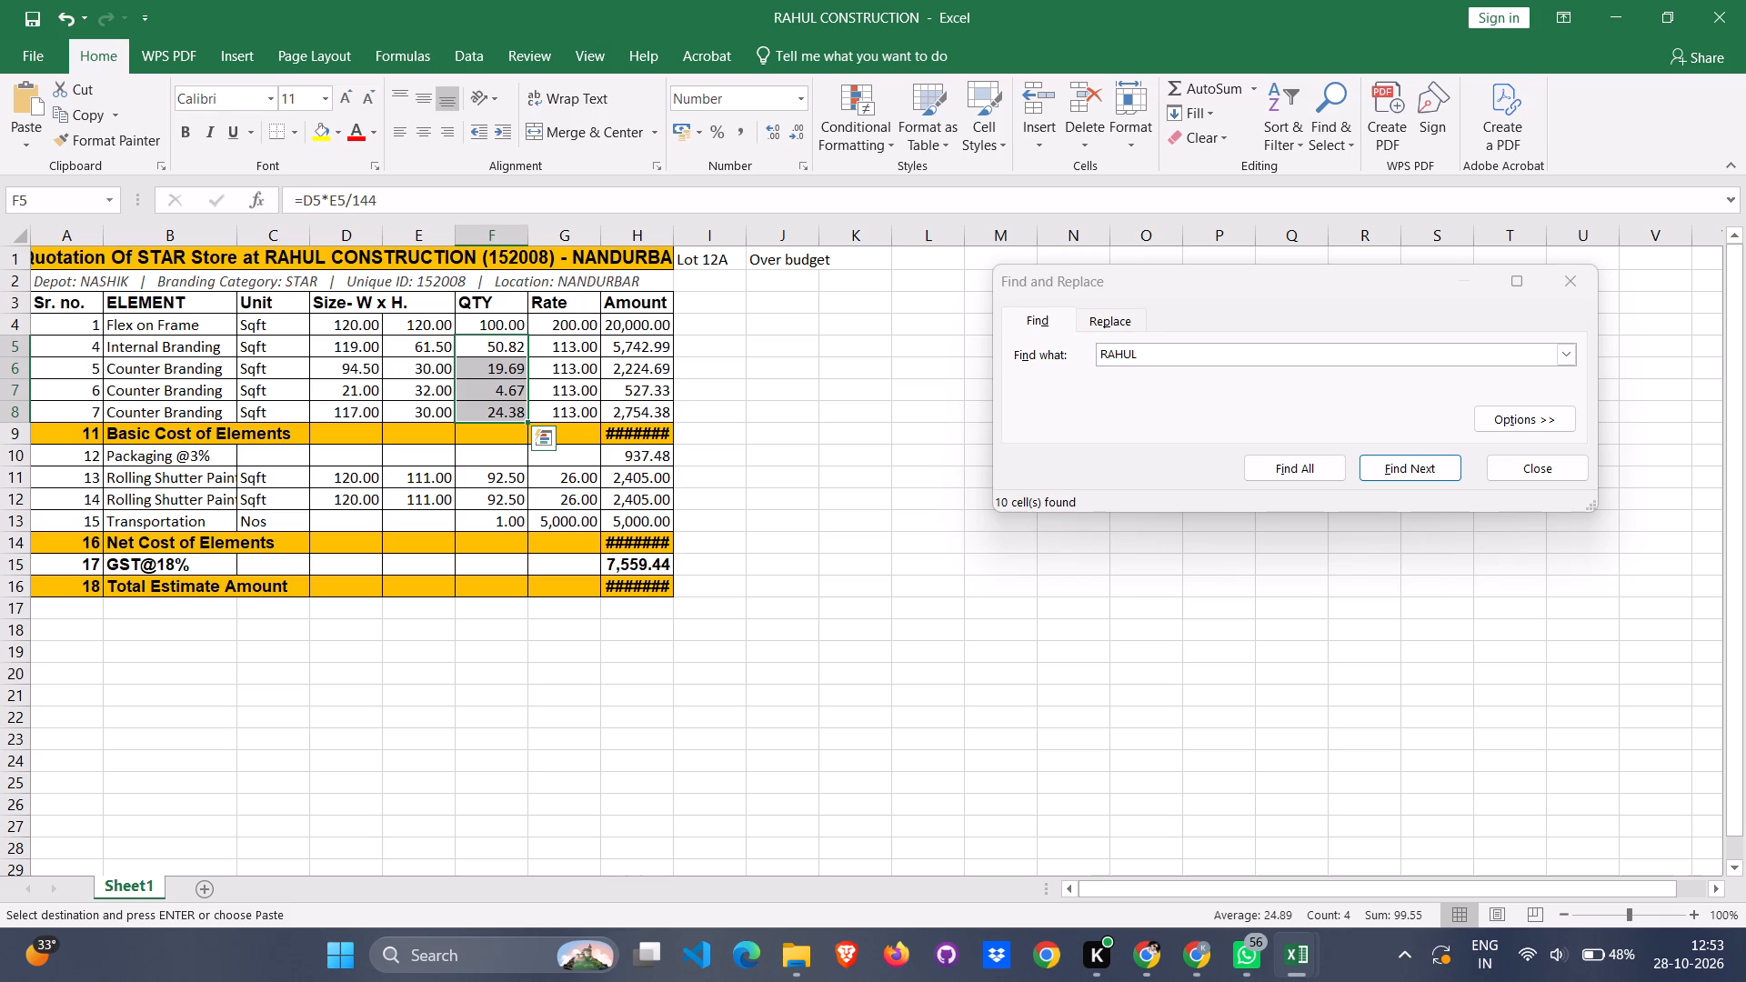
Check the combined QTY of the two Rolling Shutter Painting rows by selecting F11 to F12.
{"action": "left_click", "coordinate": [491, 483]}
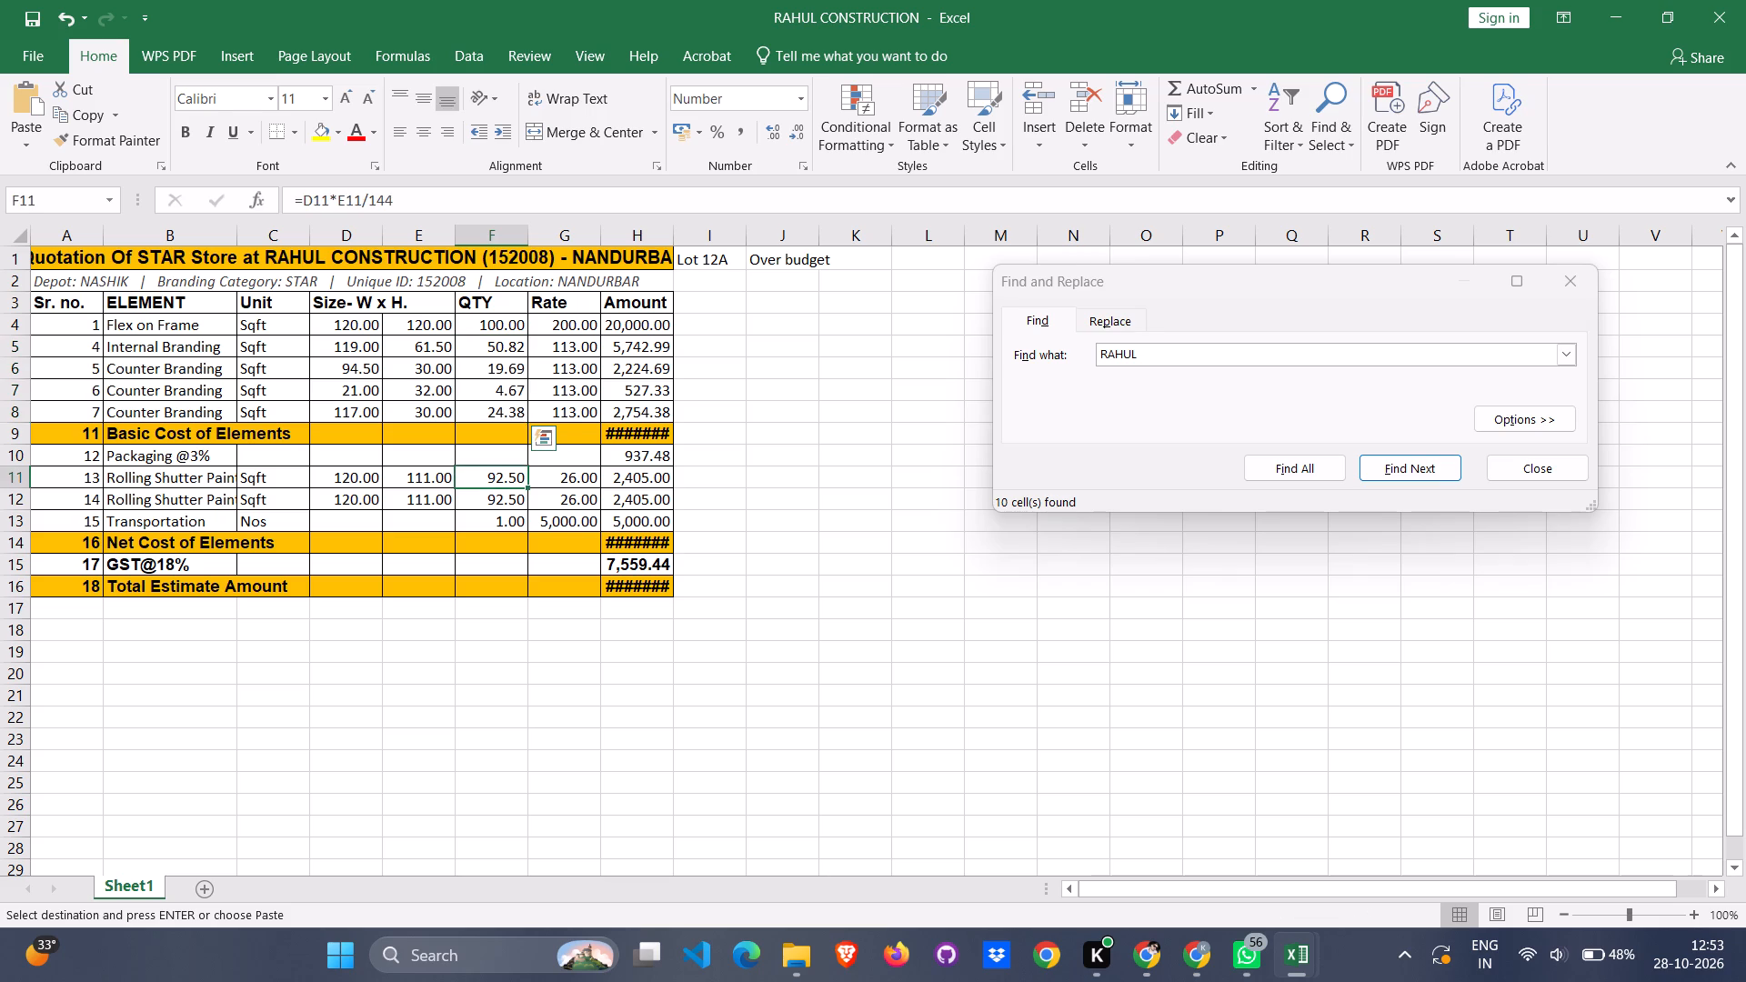
{"action": "key", "text": "shift+Down"}
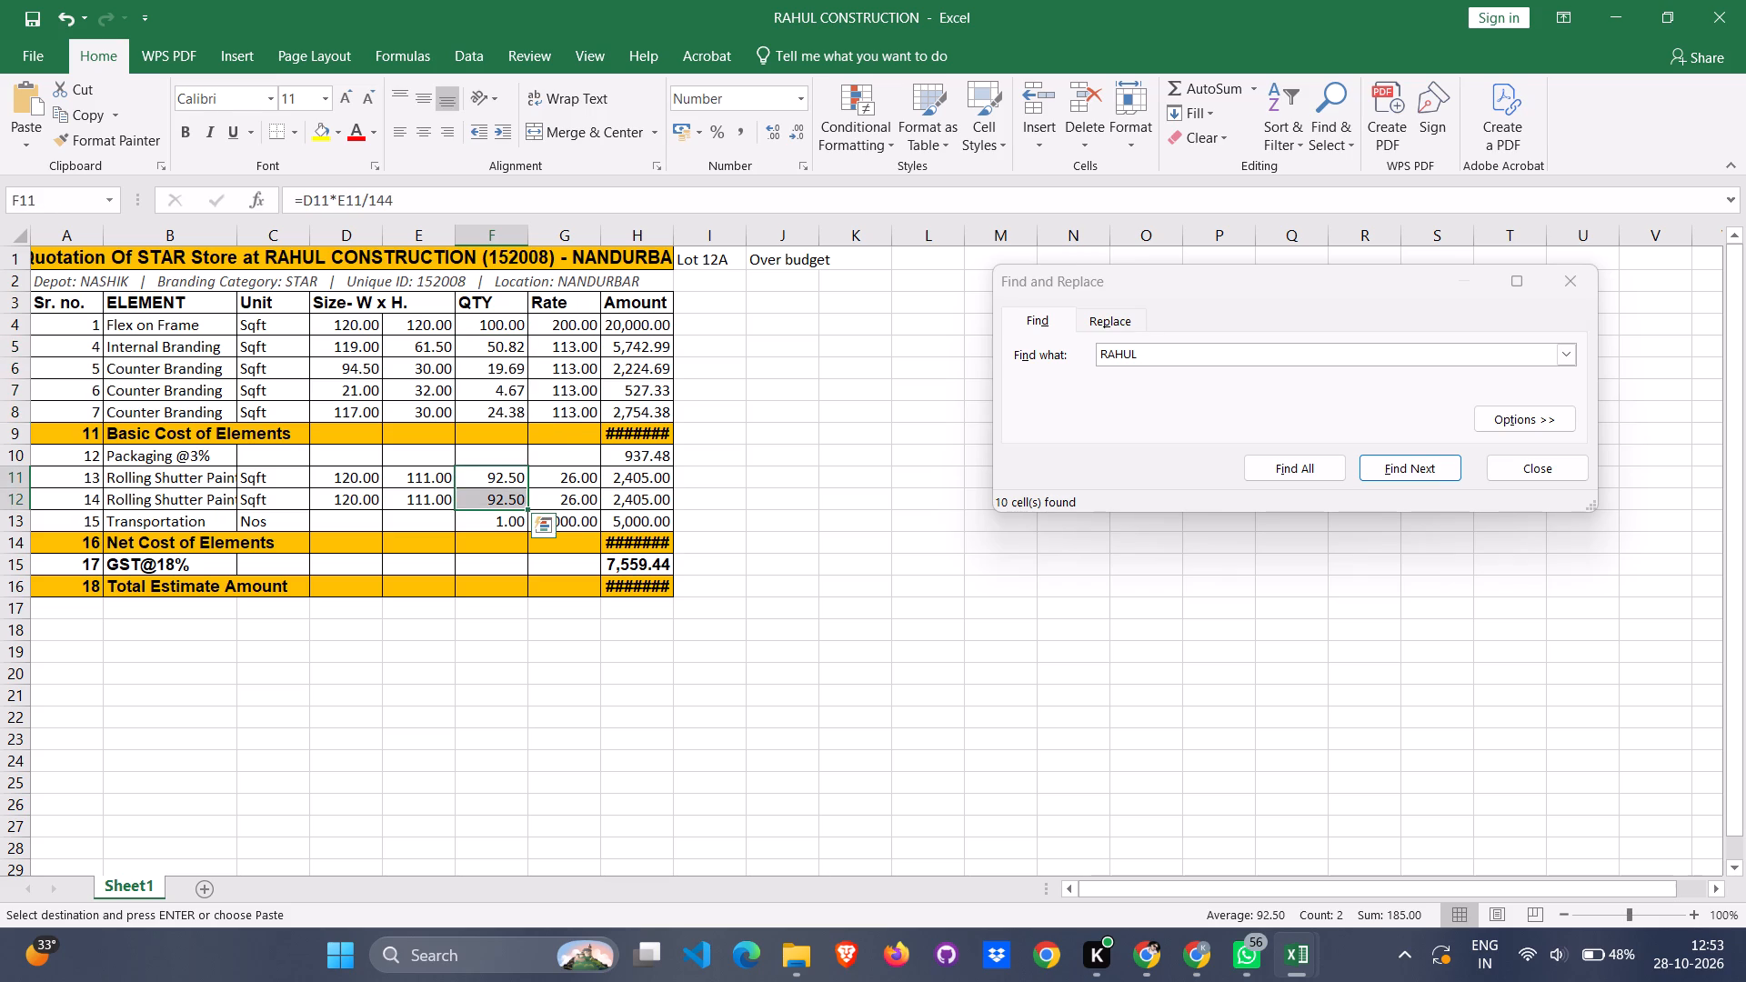